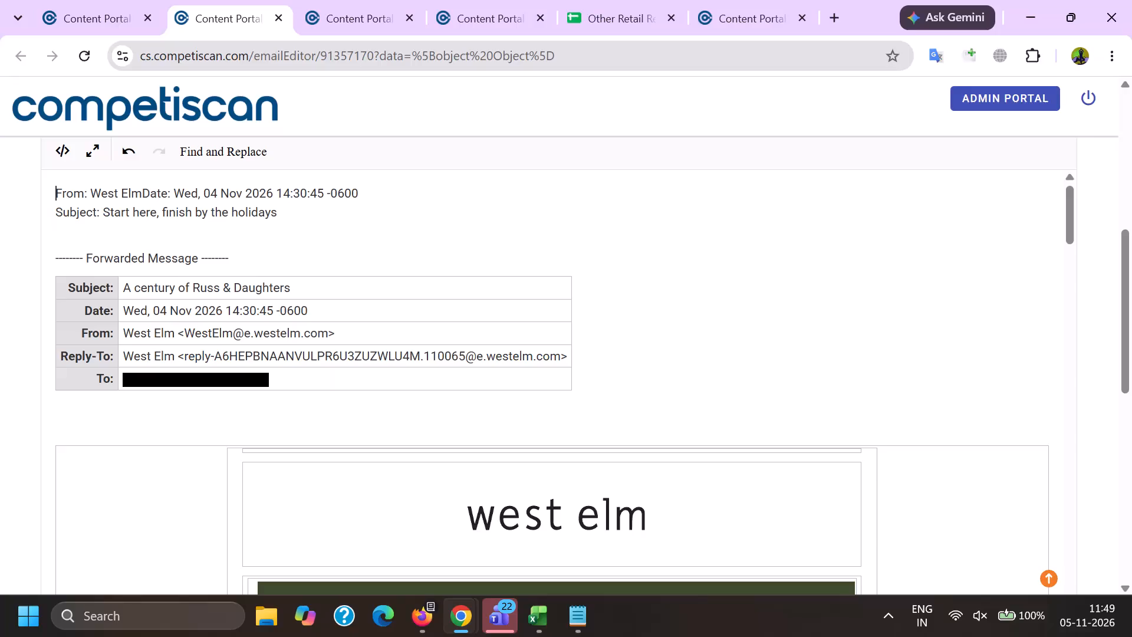
# Move the Date entry onto its own line after "From: West Elm" in the email header.
pyautogui.press('Right')
pyautogui.press('Right')
pyautogui.press('Right')
pyautogui.press('Right')
pyautogui.press('Right')
pyautogui.press('Right')
pyautogui.press('Right')
pyautogui.press('Right')
pyautogui.press('Right')
pyautogui.press('Right')
pyautogui.press('Right')
pyautogui.press('Right')
pyautogui.press('Right')
pyautogui.press('Right')
pyautogui.hotkey('shift', 'Return')
pyautogui.press('BackSpace')
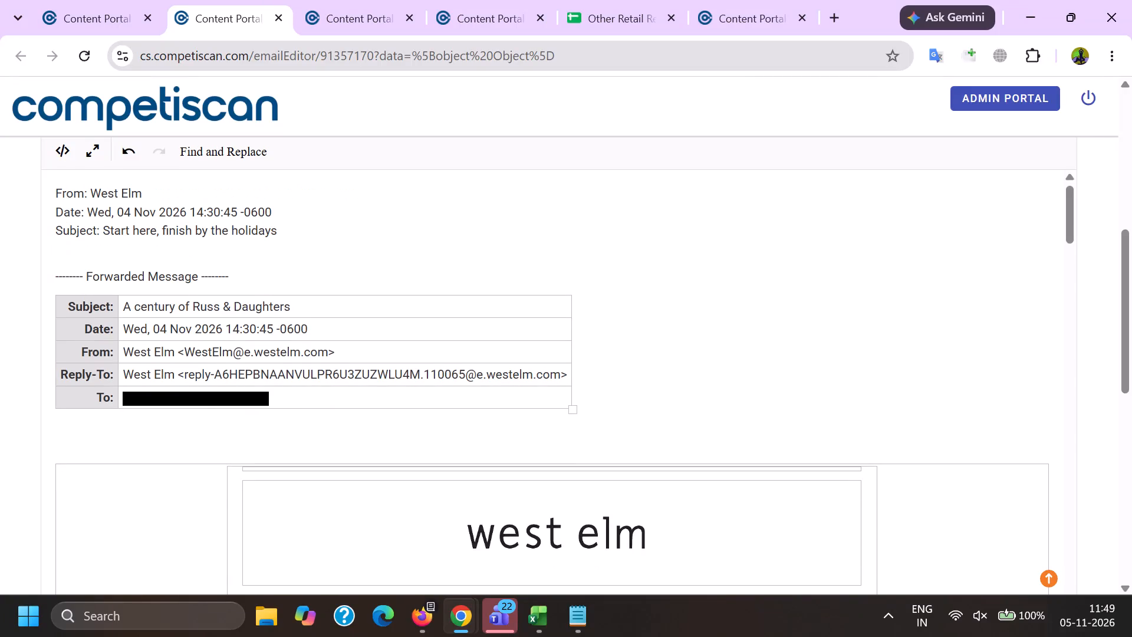
# Replace the header's Subject text with "A century of Russ & Daughters", copied from the forwarded message table.
pyautogui.tripleClick(150, 311)
pyautogui.hotkey('ctrl', 'c')
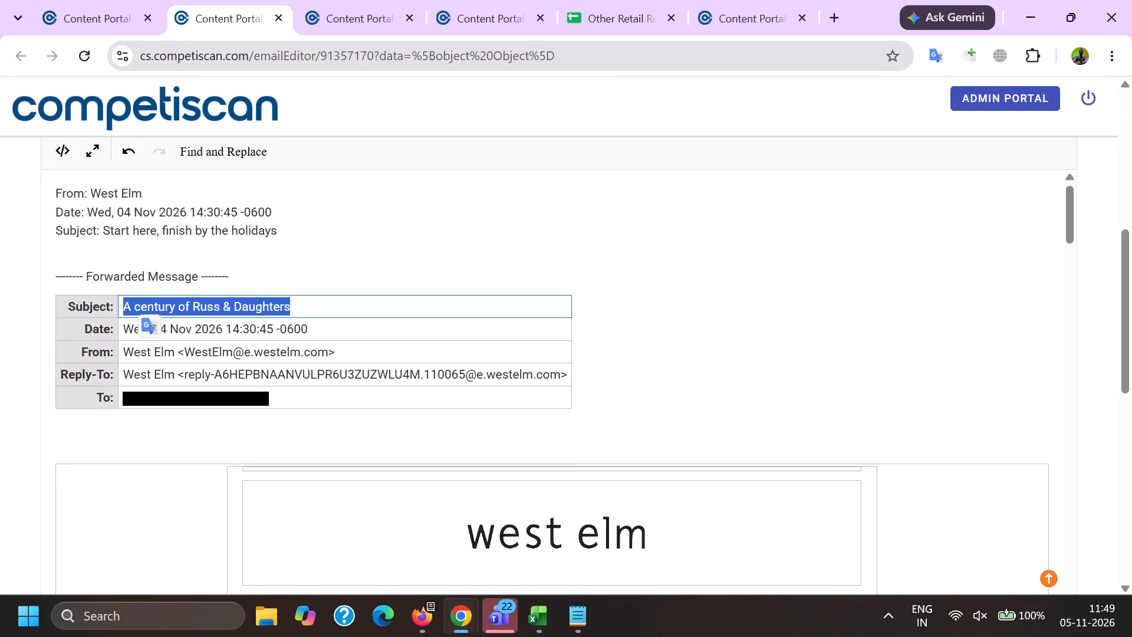
pyautogui.moveTo(103, 229); pyautogui.dragTo(301, 229)
pyautogui.hotkey('ctrl', 'v')
# Delete the Forwarded Message block with its details table and the extra blank lines below the Subject line.
pyautogui.click(202, 331)
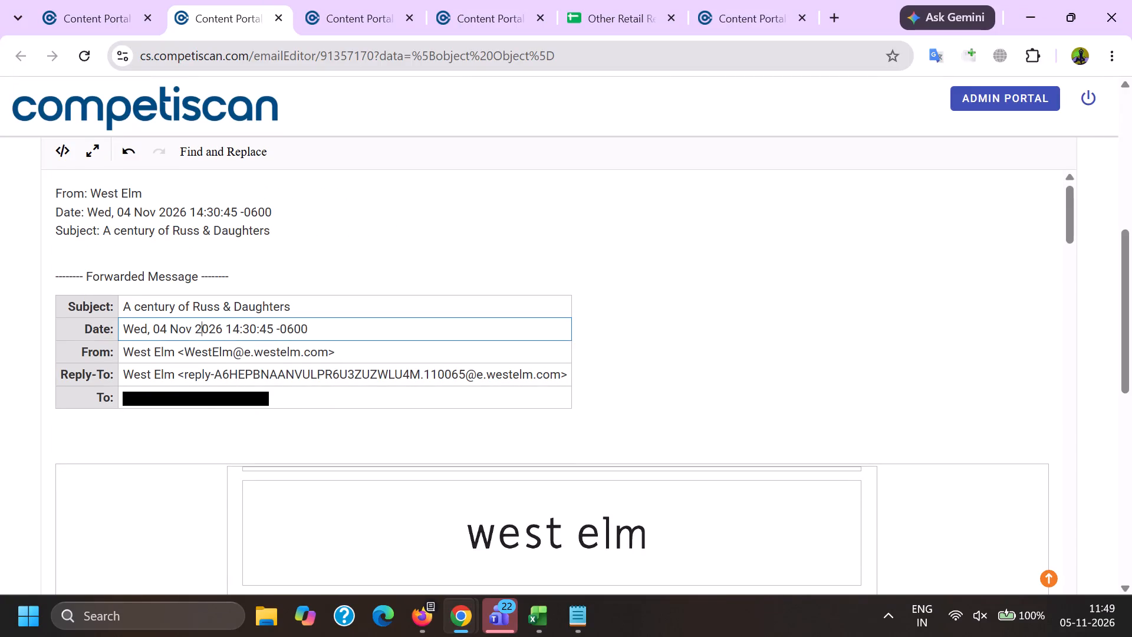
pyautogui.click(266, 287)
pyautogui.moveTo(261, 279); pyautogui.dragTo(20, 275)
pyautogui.press('BackSpace')
pyautogui.press('BackSpace')
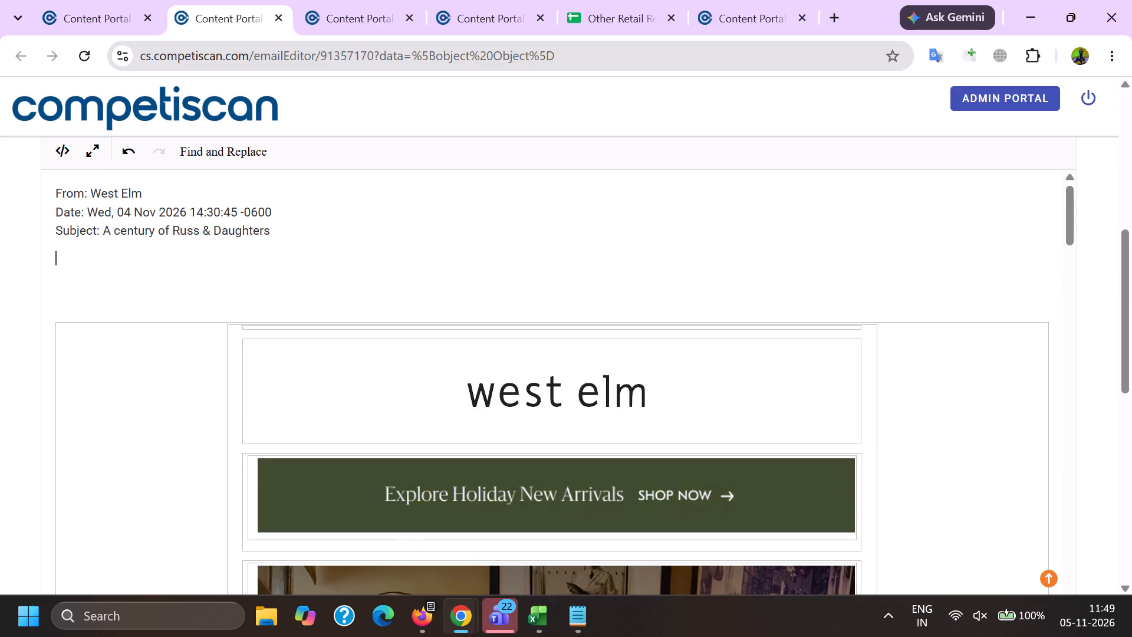
pyautogui.click(108, 285)
pyautogui.press('BackSpace')
pyautogui.press('BackSpace')
# Remove the hyperlink from "view this email with images" above the email's fine print.
pyautogui.scroll(-20, 396, 331)
pyautogui.scroll(-11, 396, 331)
pyautogui.scroll(1, 460, 400)
pyautogui.scroll(-2, 460, 400)
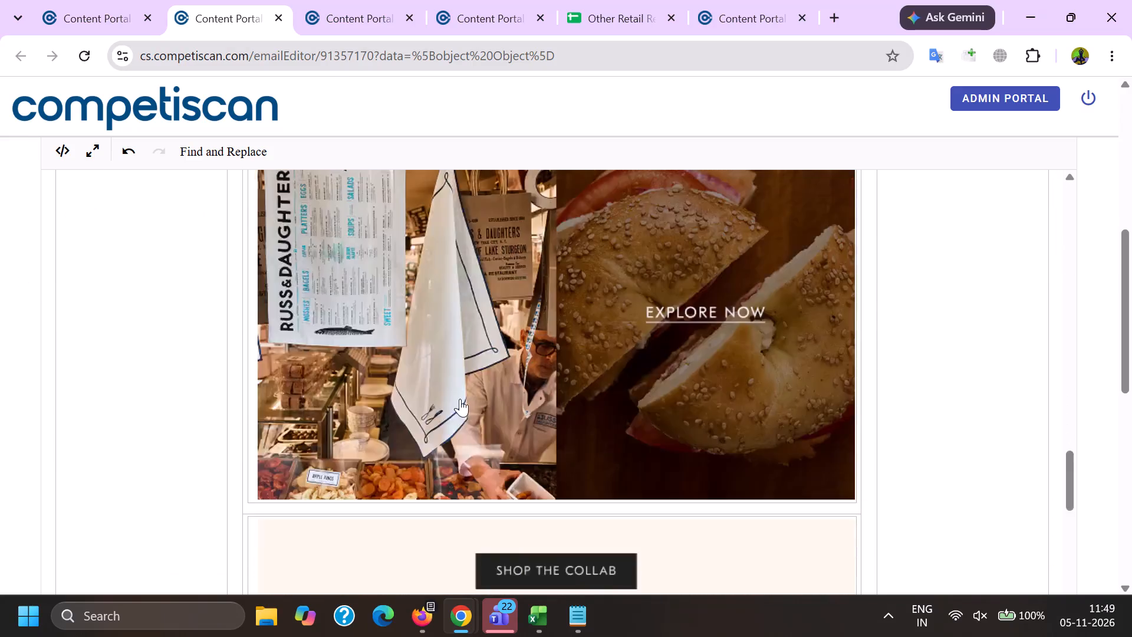
pyautogui.scroll(-14, 460, 399)
pyautogui.scroll(5, 397, 452)
pyautogui.click(380, 432)
pyautogui.click(374, 343)
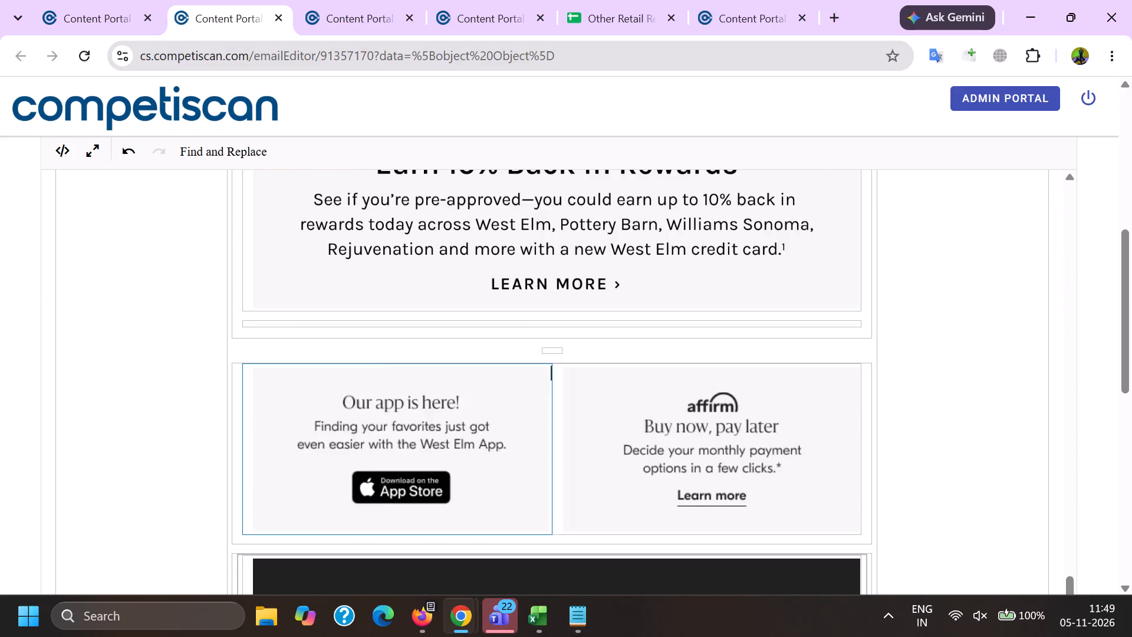
pyautogui.scroll(-5, 374, 343)
pyautogui.scroll(-1, 482, 416)
pyautogui.click(540, 346)
pyautogui.click(651, 384)
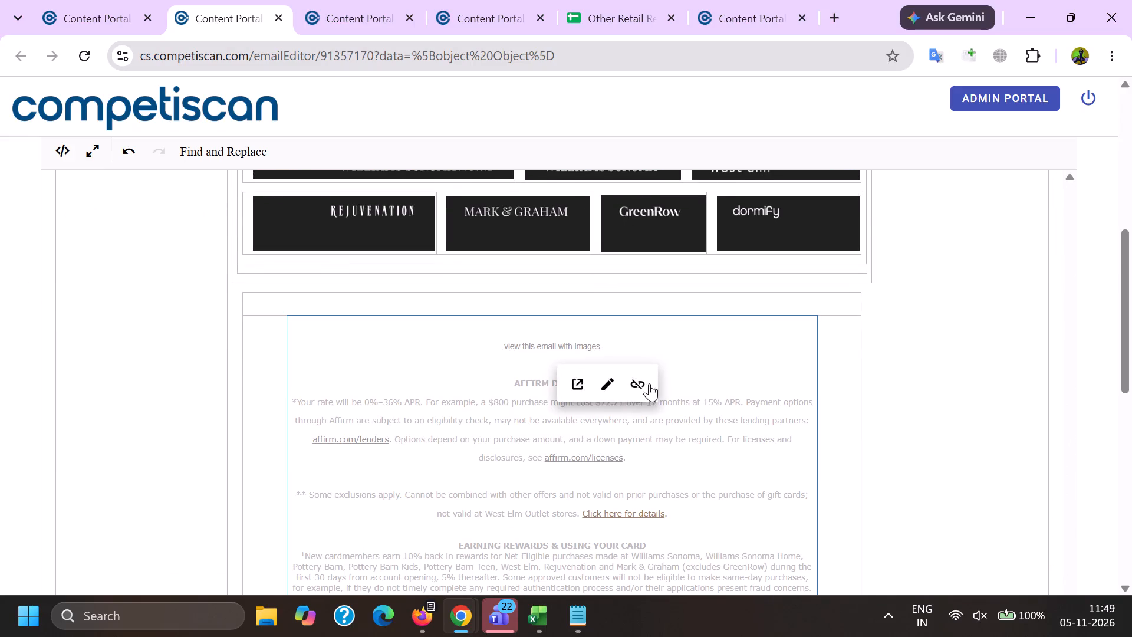
# Remove the hyperlink from "click here" in the sentence about managing email preferences.
pyautogui.scroll(-3, 614, 346)
pyautogui.scroll(-4, 444, 421)
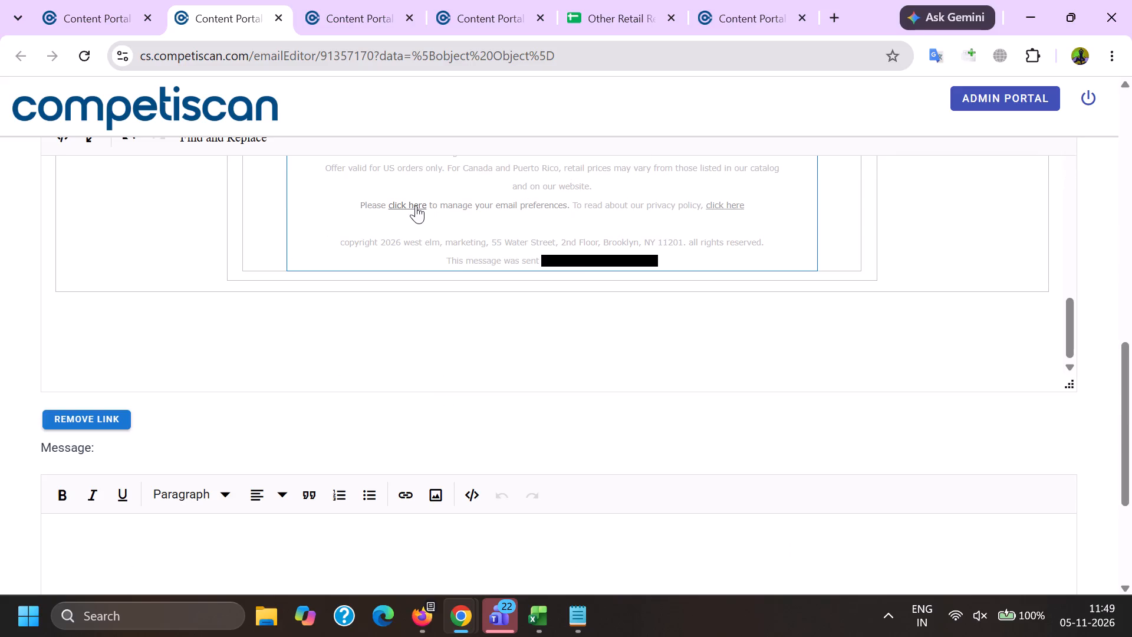
pyautogui.click(416, 205)
pyautogui.click(517, 243)
# Delete the recipient's address after "This message was sent to" at the end of the email.
pyautogui.moveTo(548, 257); pyautogui.dragTo(696, 262)
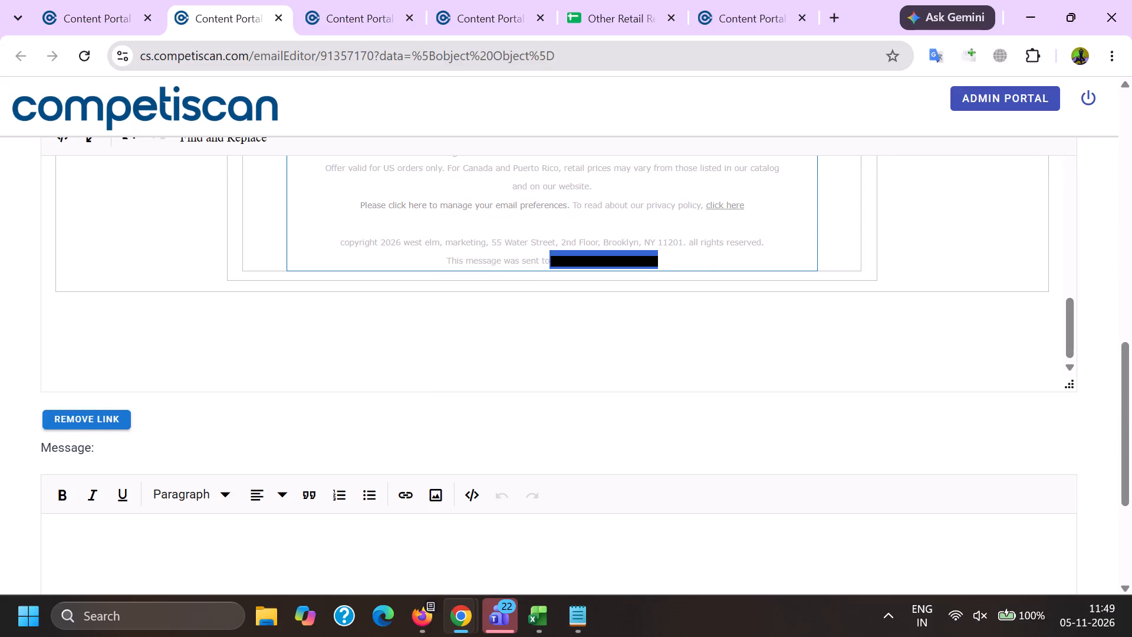
pyautogui.press('BackSpace')
# Save the product info for the edited email.
pyautogui.scroll(-11, 465, 295)
pyautogui.click(408, 451)
pyautogui.click(583, 360)
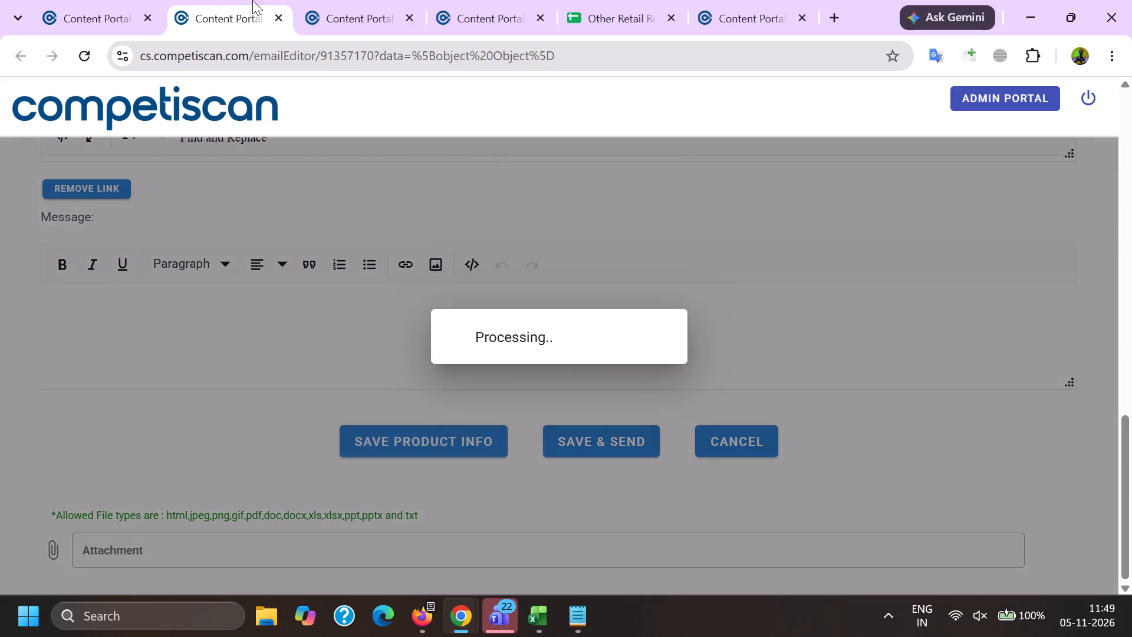
# Open the product form window for the West Elm email.
pyautogui.click(157, 0)
pyautogui.click(242, 0)
pyautogui.moveTo(0, 283); pyautogui.dragTo(12, 278)
pyautogui.click(85, 122)
pyautogui.hotkey('alt', 'Tab')
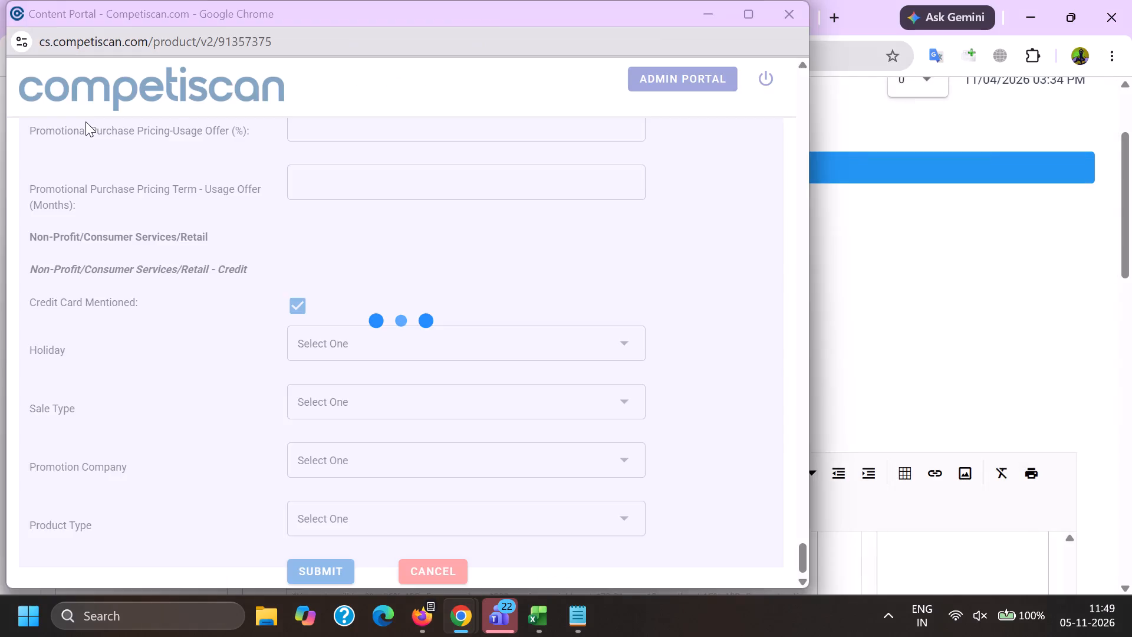
# Copy the sender name West Elm from the From line in the email editor.
pyautogui.scroll(-5, 200, 262)
pyautogui.click(177, 356)
pyautogui.press('pageup')
pyautogui.press('pageup')
pyautogui.press('pageup')
pyautogui.press('pageup')
pyautogui.press('pageup')
pyautogui.press('pageup')
pyautogui.press('pageup')
pyautogui.press('pageup')
pyautogui.press('pageup')
pyautogui.press('pageup')
pyautogui.press('pageup')
pyautogui.press('pageup')
pyautogui.press('pageup')
pyautogui.press('pageup')
pyautogui.press('pageup')
pyautogui.press('pageup')
pyautogui.press('pageup')
pyautogui.press('pageup')
pyautogui.press('pageup')
pyautogui.press('pageup')
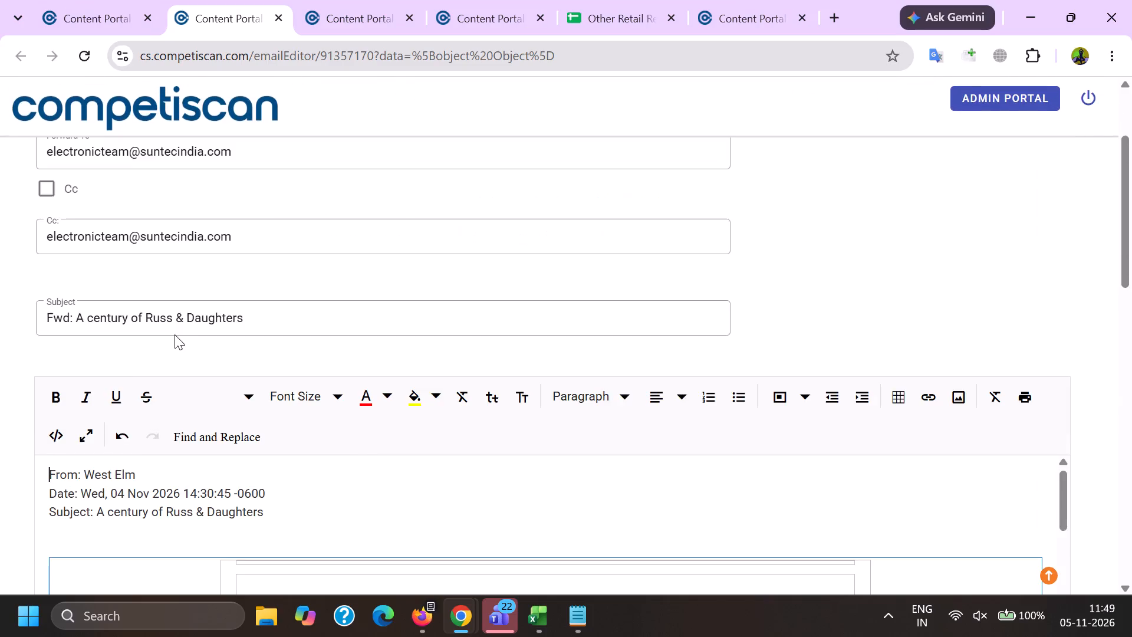
pyautogui.scroll(-4, 208, 254)
pyautogui.doubleClick(93, 276)
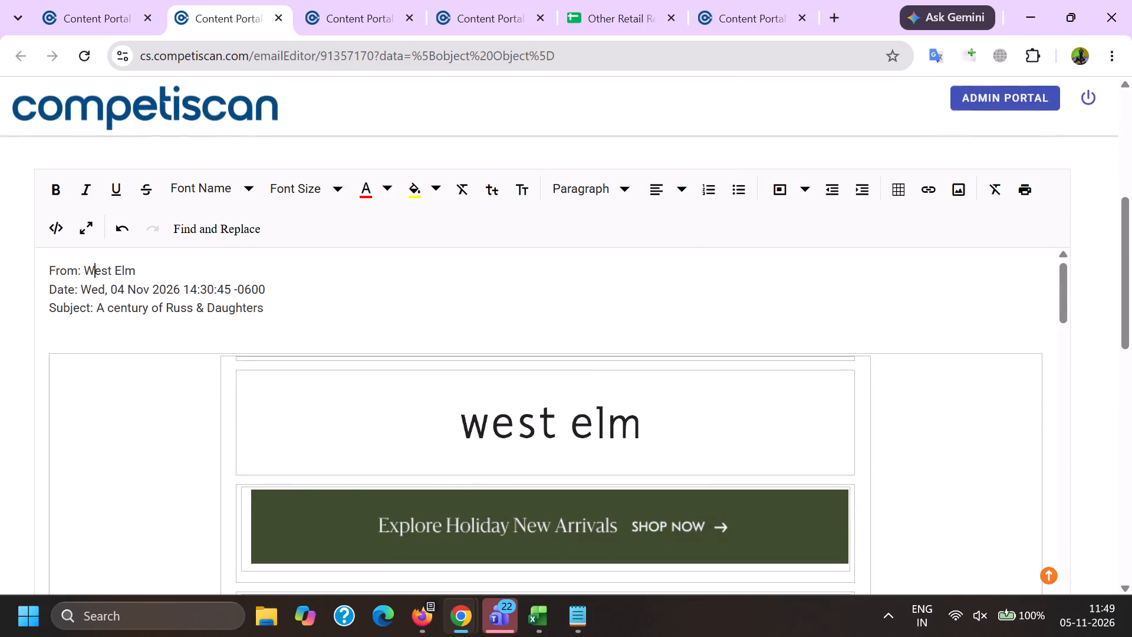
pyautogui.keyDown('shift'); pyautogui.click(137, 266); pyautogui.keyUp('shift')
pyautogui.hotkey('ctrl', 'c')
# Switch to the product form and enter "capital one" in the search for adding a company.
pyautogui.hotkey('alt', 'Tab')
pyautogui.scroll(-6, 376, 197)
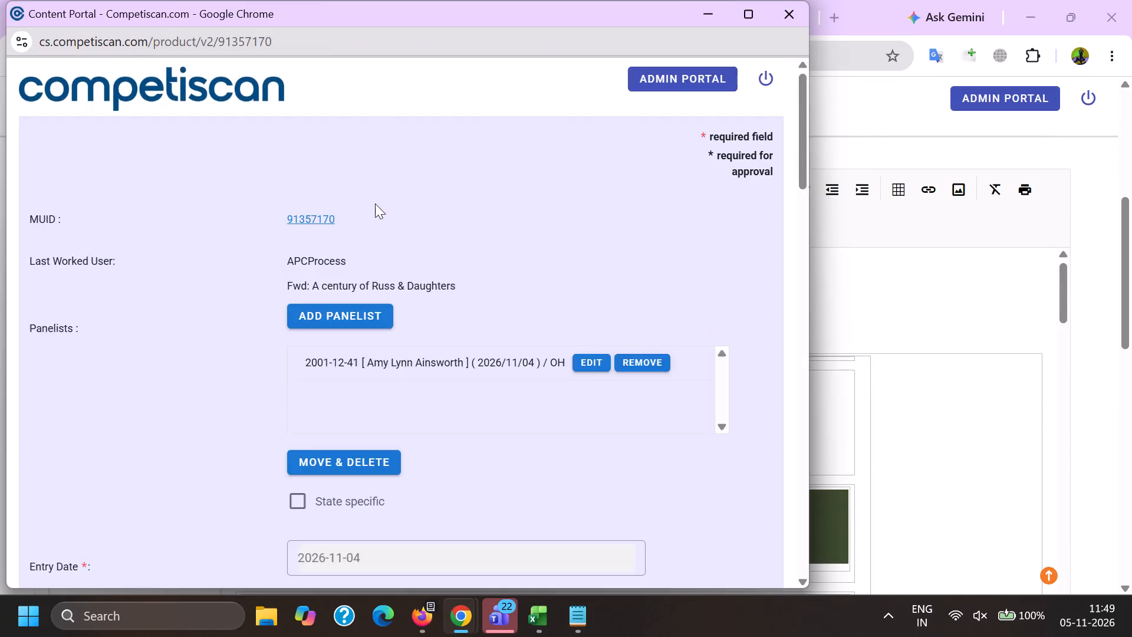
pyautogui.click(343, 222)
pyautogui.click(348, 187)
pyautogui.press('c')
pyautogui.press('a')
pyautogui.press('p')
pyautogui.press('i')
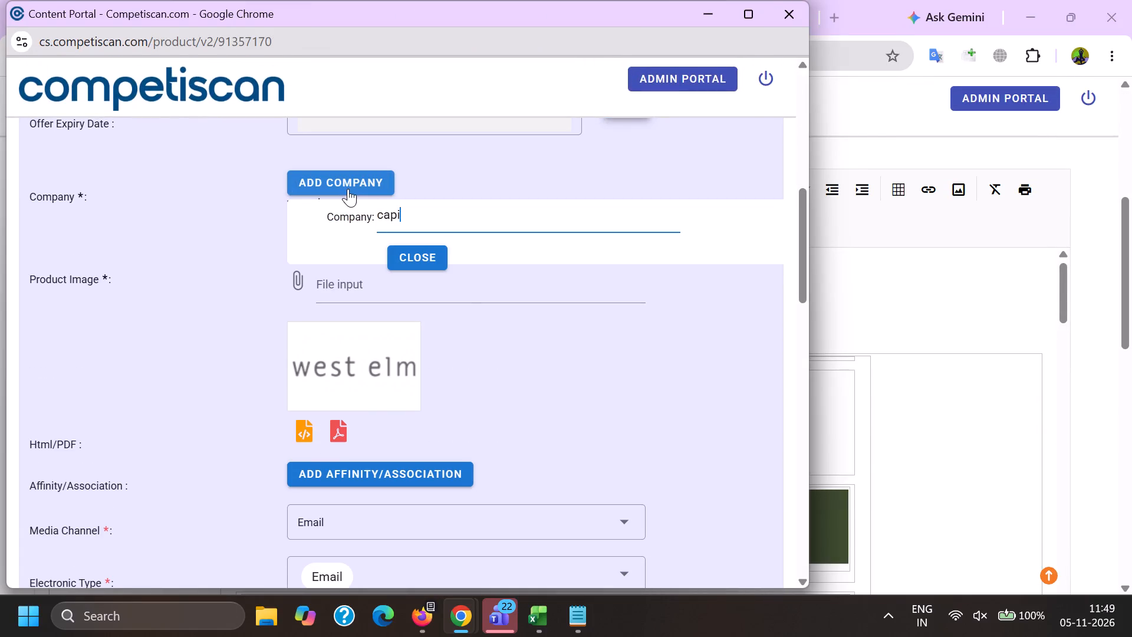
pyautogui.press('t')
pyautogui.press('a')
pyautogui.press('l')
pyautogui.press('space')
pyautogui.press('o')
pyautogui.press('n')
pyautogui.press('e')
# Add west elm (Retail) as the product's affinity/association.
pyautogui.scroll(-3, 347, 183)
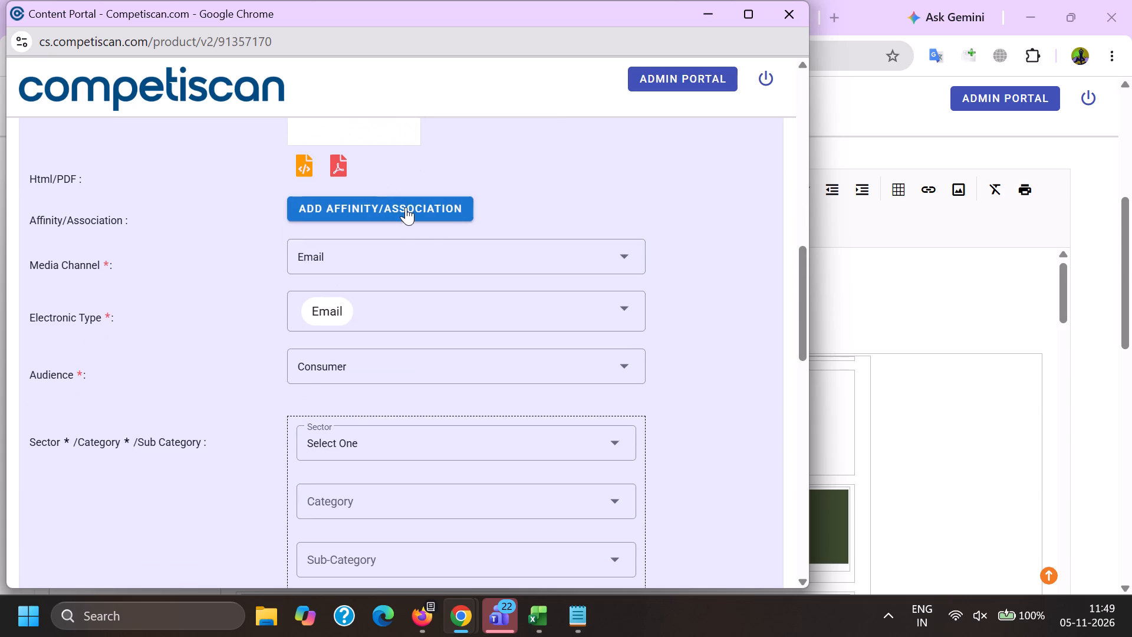
pyautogui.click(409, 209)
pyautogui.click(432, 233)
pyautogui.hotkey('ctrl', 'v')
pyautogui.press('BackSpace')
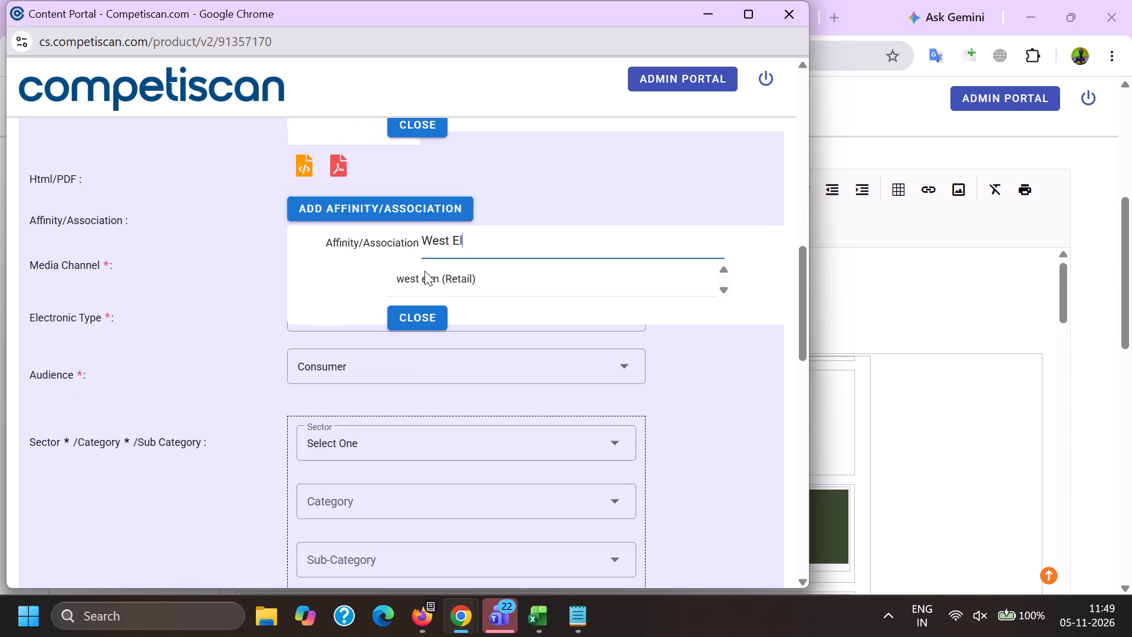
pyautogui.click(424, 271)
pyautogui.click(425, 278)
# Add Capital One from the company search to the product's companies.
pyautogui.scroll(3, 417, 297)
pyautogui.click(409, 254)
# Enter "affirm" in the search for adding another company.
pyautogui.click(357, 188)
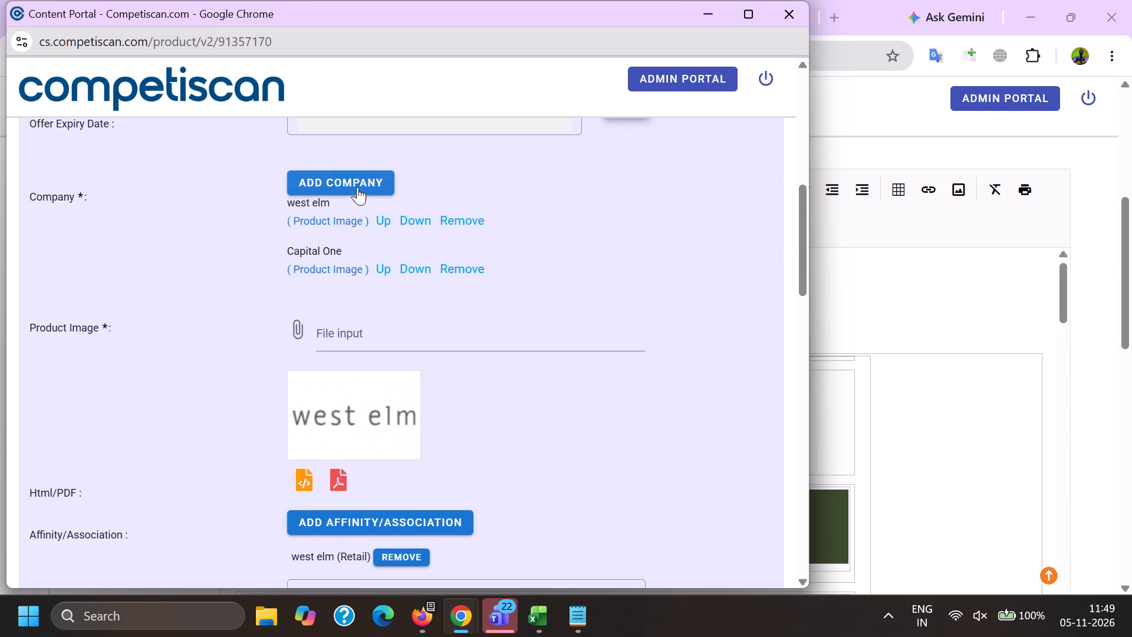
pyautogui.press('a')
pyautogui.press('f')
pyautogui.press('f')
pyautogui.press('i')
pyautogui.press('r')
pyautogui.press('m')
pyautogui.scroll(-5, 351, 186)
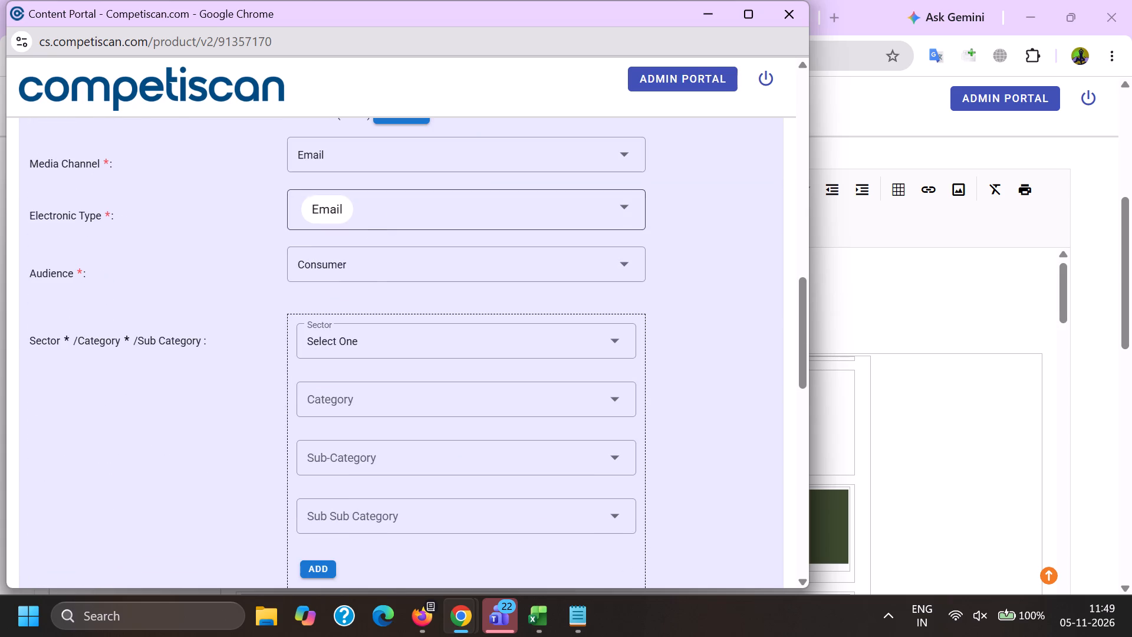
# Add a sector classification with sector Retail and category Home.
pyautogui.click(341, 339)
pyautogui.scroll(-7, 340, 339)
pyautogui.click(337, 377)
pyautogui.click(338, 344)
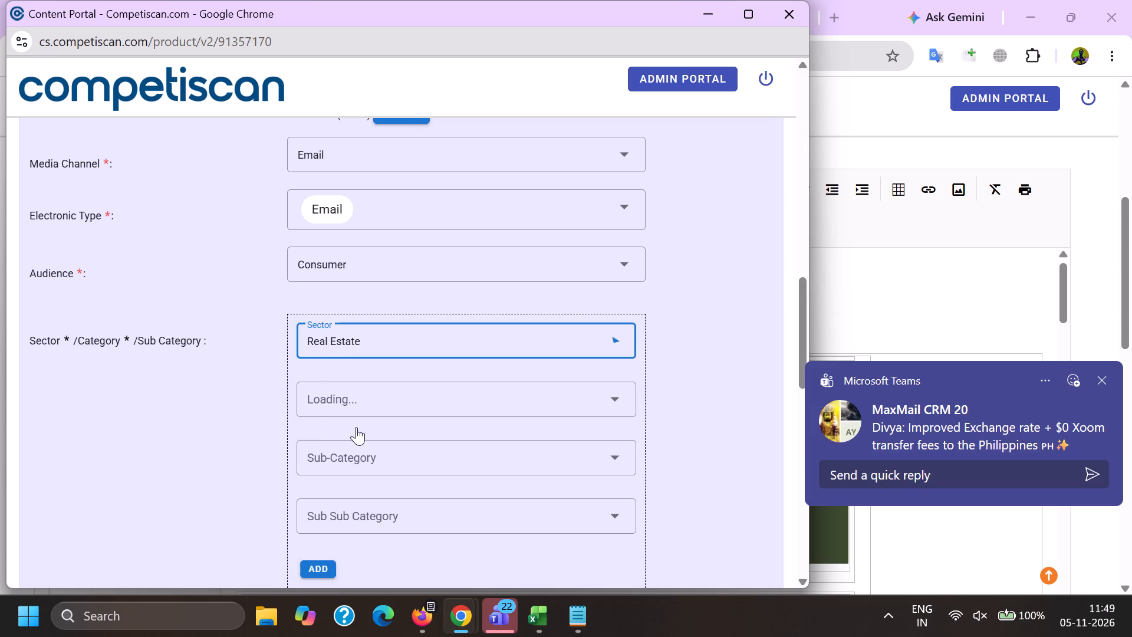
pyautogui.click(346, 396)
pyautogui.moveTo(278, 418); pyautogui.dragTo(283, 417)
pyautogui.click(350, 399)
pyautogui.scroll(-7, 367, 281)
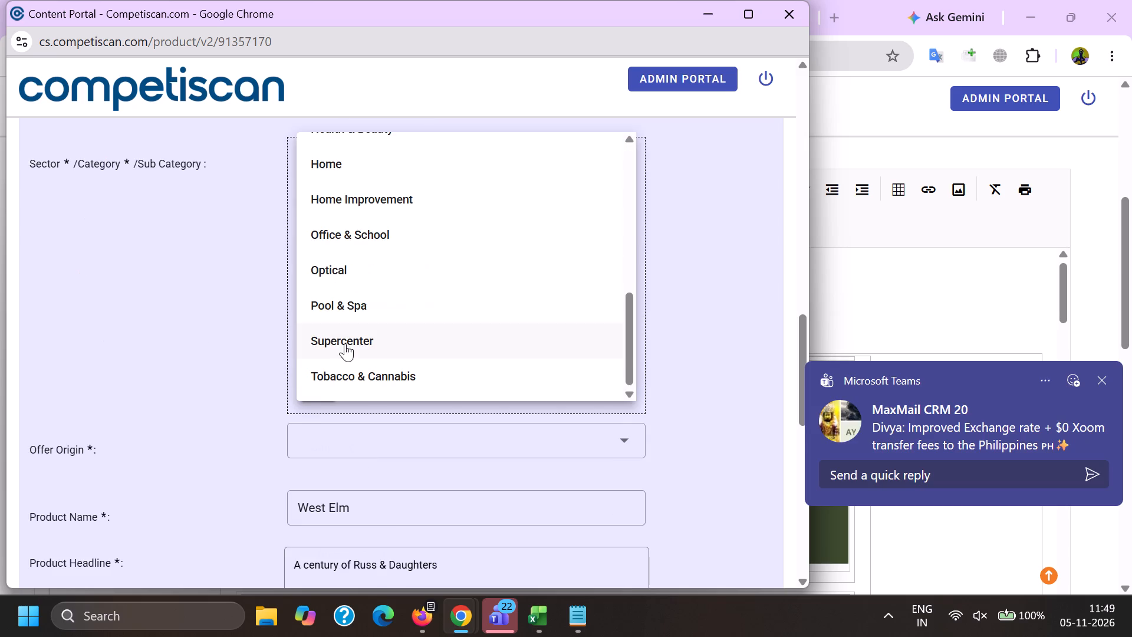
pyautogui.click(346, 174)
pyautogui.moveTo(151, 239); pyautogui.dragTo(160, 242)
pyautogui.click(310, 399)
# Add a second classification with sector Credit Cards, category Payment Cards and subcategory Credit Cards.
pyautogui.scroll(1, 343, 476)
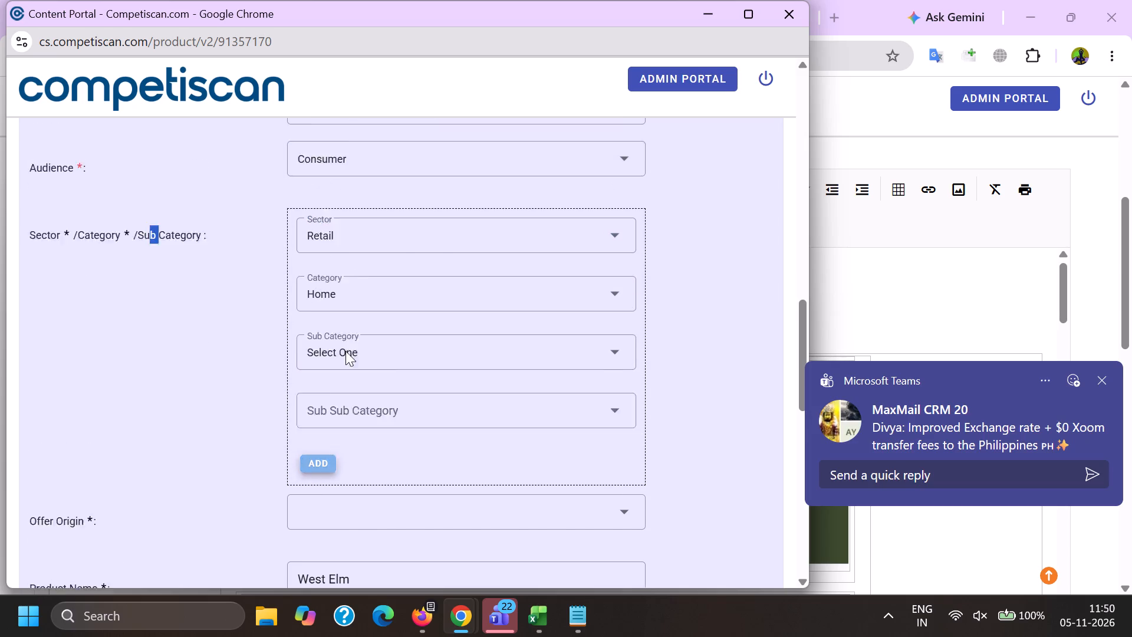
pyautogui.click(344, 277)
pyautogui.scroll(7, 351, 508)
pyautogui.click(368, 433)
pyautogui.moveTo(195, 394); pyautogui.dragTo(215, 393)
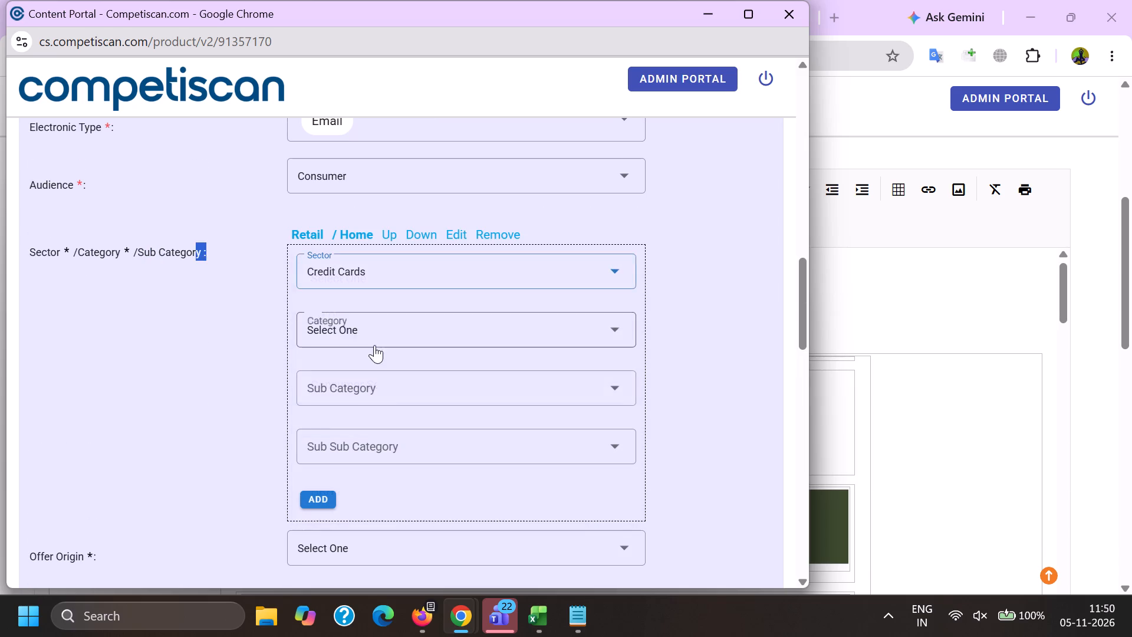
pyautogui.click(339, 336)
pyautogui.click(337, 402)
pyautogui.click(333, 393)
pyautogui.scroll(-1, 318, 291)
pyautogui.scroll(-7, 338, 415)
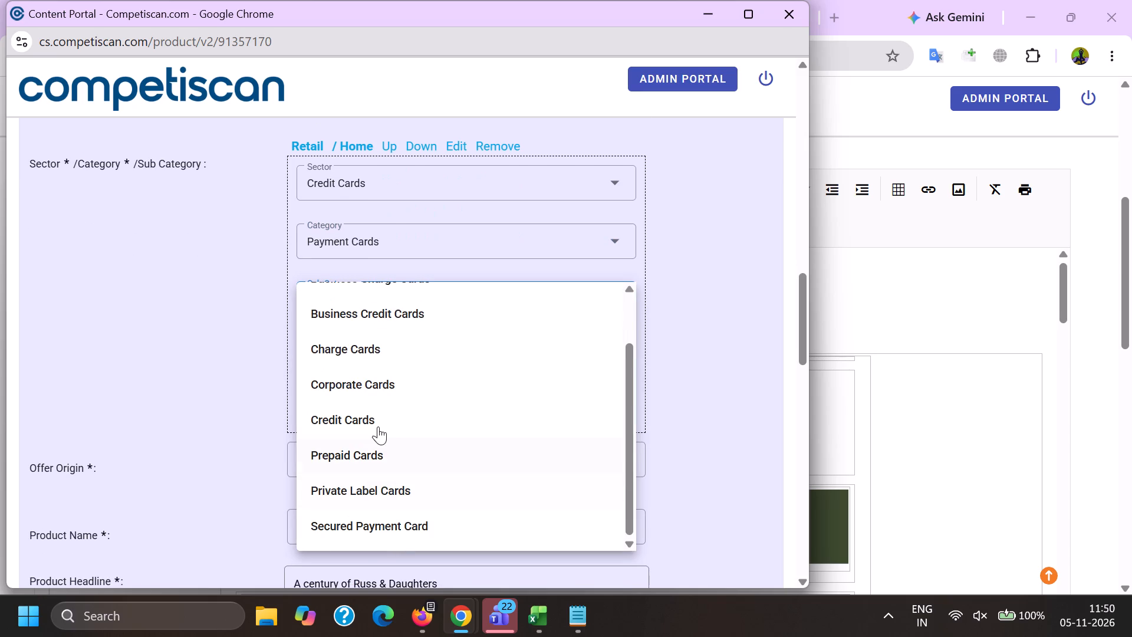
pyautogui.click(374, 486)
pyautogui.moveTo(198, 461); pyautogui.dragTo(210, 458)
pyautogui.click(330, 294)
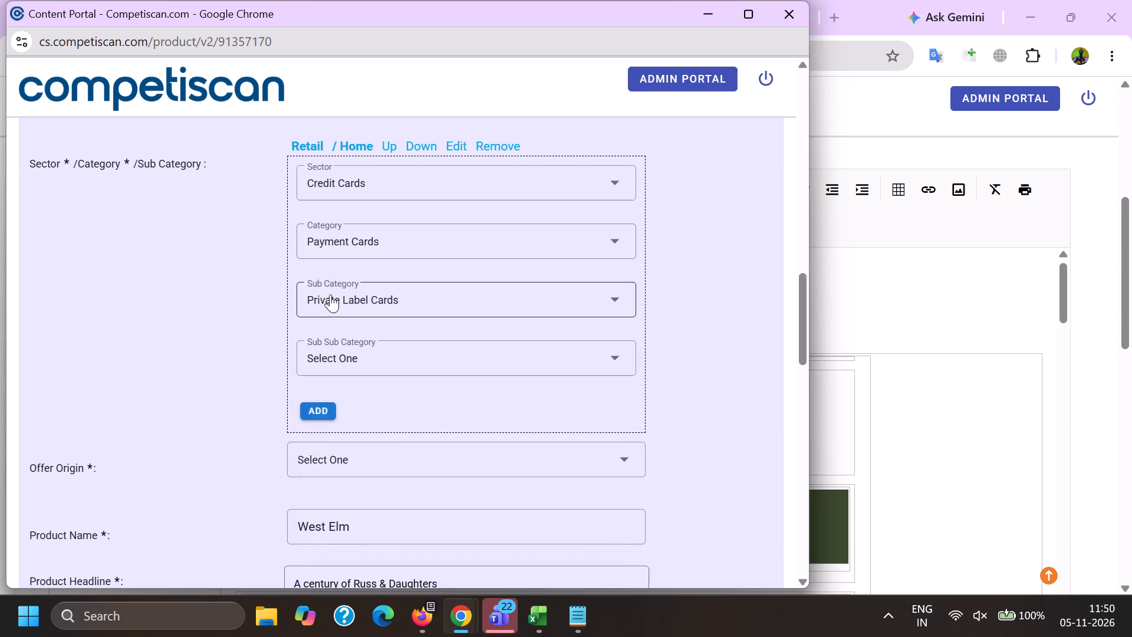
pyautogui.click(344, 418)
pyautogui.moveTo(256, 407); pyautogui.dragTo(264, 406)
pyautogui.click(297, 412)
pyautogui.click(314, 409)
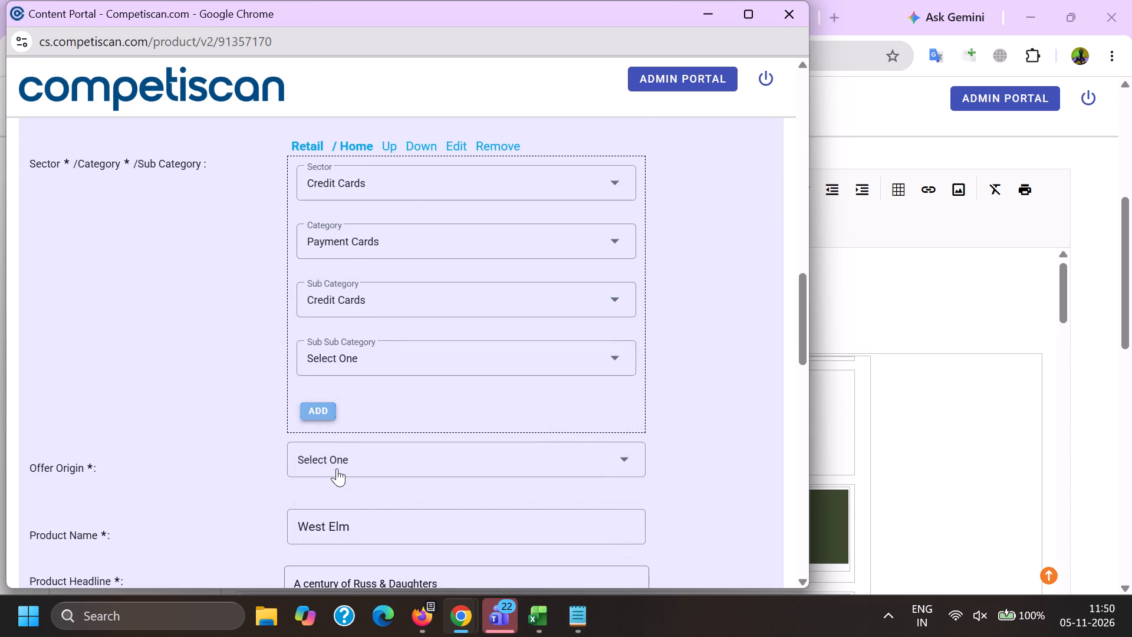
# Add a third classification with sector Mortgage & Loan, category Unsecured and subcategory Point of Sale Financing/BNPL.
pyautogui.scroll(1, 335, 468)
pyautogui.click(341, 304)
pyautogui.click(347, 448)
pyautogui.moveTo(239, 457); pyautogui.dragTo(265, 448)
pyautogui.click(344, 369)
pyautogui.scroll(-1, 340, 240)
pyautogui.click(363, 210)
pyautogui.scroll(-3, 345, 311)
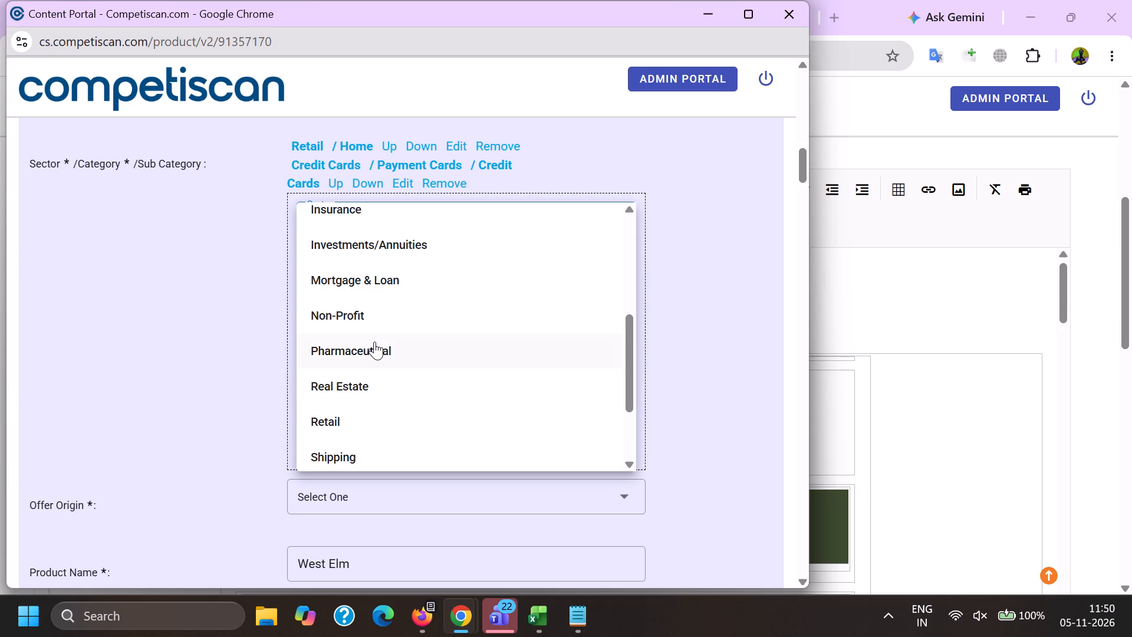
pyautogui.click(381, 288)
pyautogui.moveTo(208, 291); pyautogui.dragTo(230, 293)
pyautogui.click(342, 278)
pyautogui.click(353, 364)
pyautogui.click(340, 352)
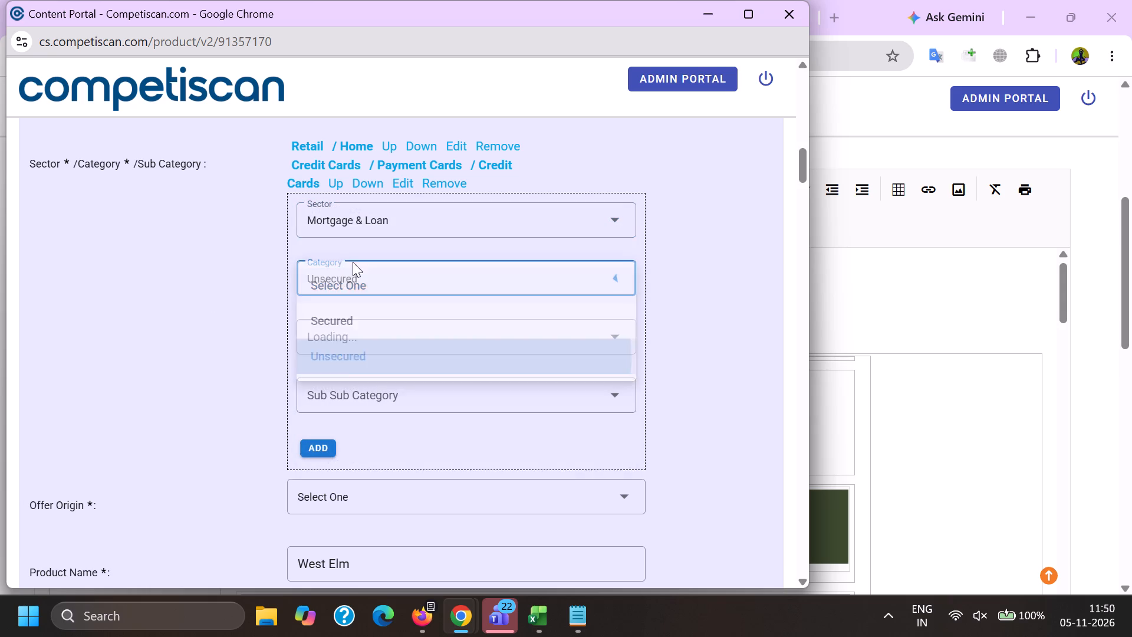
pyautogui.scroll(-1, 354, 265)
pyautogui.scroll(-6, 346, 408)
pyautogui.click(368, 491)
pyautogui.moveTo(216, 461); pyautogui.dragTo(229, 451)
pyautogui.click(309, 363)
pyautogui.scroll(-1, 307, 239)
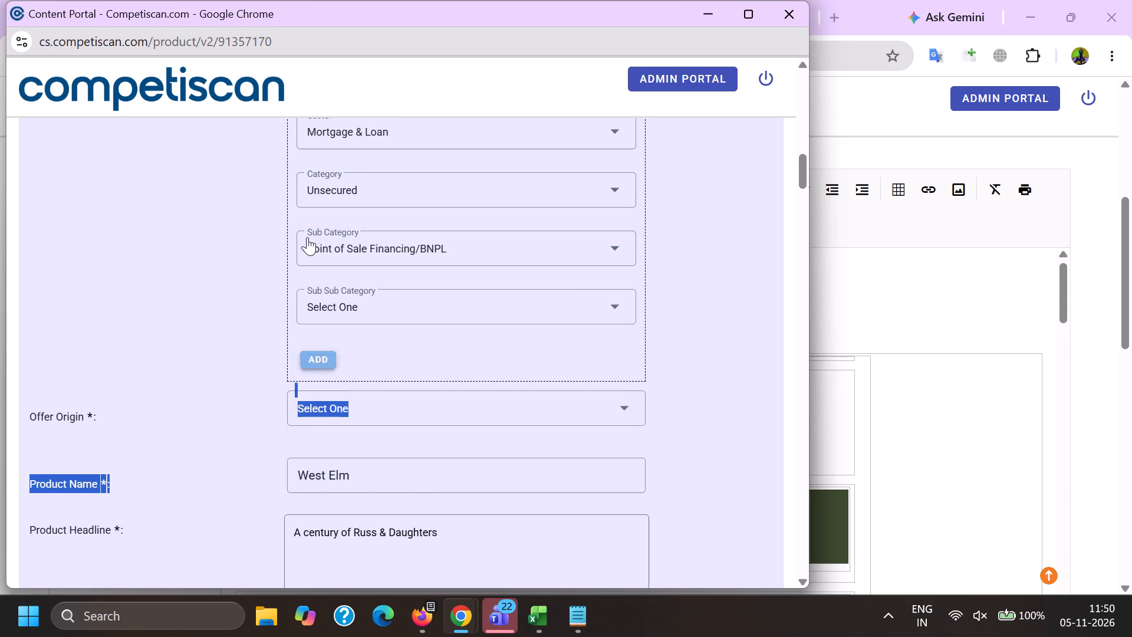
# Save the Mortgage & Loan classification to the record and set the offer origin to Provider/Bank.
pyautogui.click(325, 363)
pyautogui.click(343, 429)
# Move the Retail / Home classification down one place and choose West Elm Key Rewards Visa Card as the product name.
pyautogui.scroll(4, 340, 435)
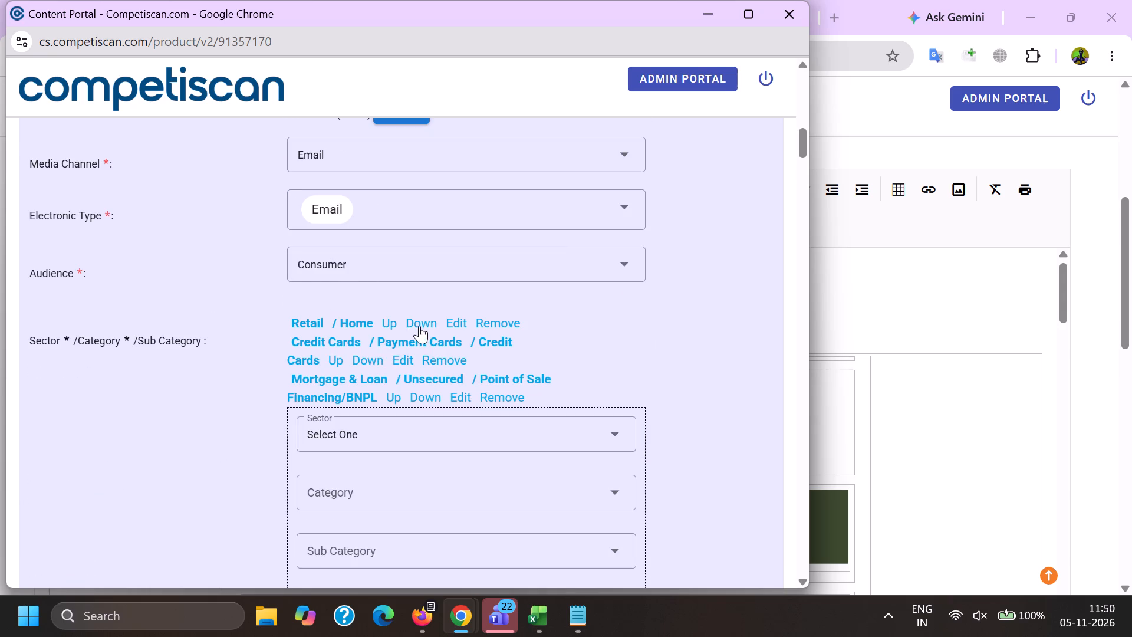
pyautogui.click(419, 324)
pyautogui.scroll(-5, 371, 320)
pyautogui.click(348, 336)
pyautogui.hotkey('ctrl', 'v')
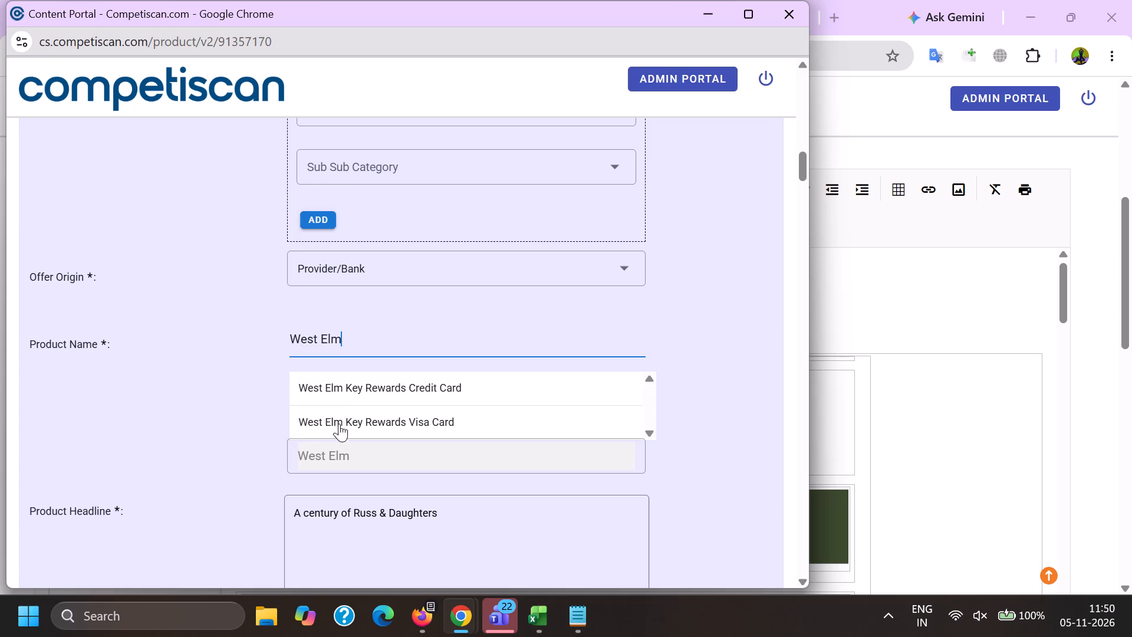
pyautogui.click(338, 423)
# Adjust the order of the sector classifications once more.
pyautogui.scroll(4, 339, 422)
pyautogui.click(376, 258)
# Re-enter the product headline with the subject "A century of Russ & Daughters" copied from the email editor, without a leading space.
pyautogui.scroll(-5, 376, 256)
pyautogui.moveTo(533, 317); pyautogui.dragTo(0, 245)
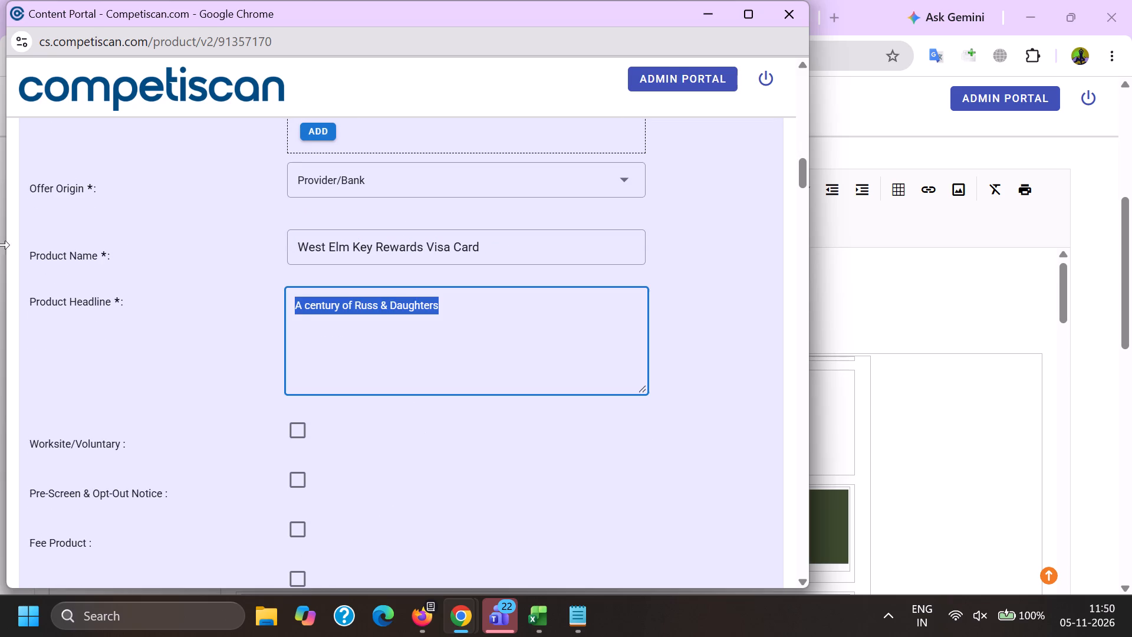
pyautogui.moveTo(0, 245); pyautogui.dragTo(2, 248)
pyautogui.press('BackSpace')
pyautogui.hotkey('alt', 'Tab')
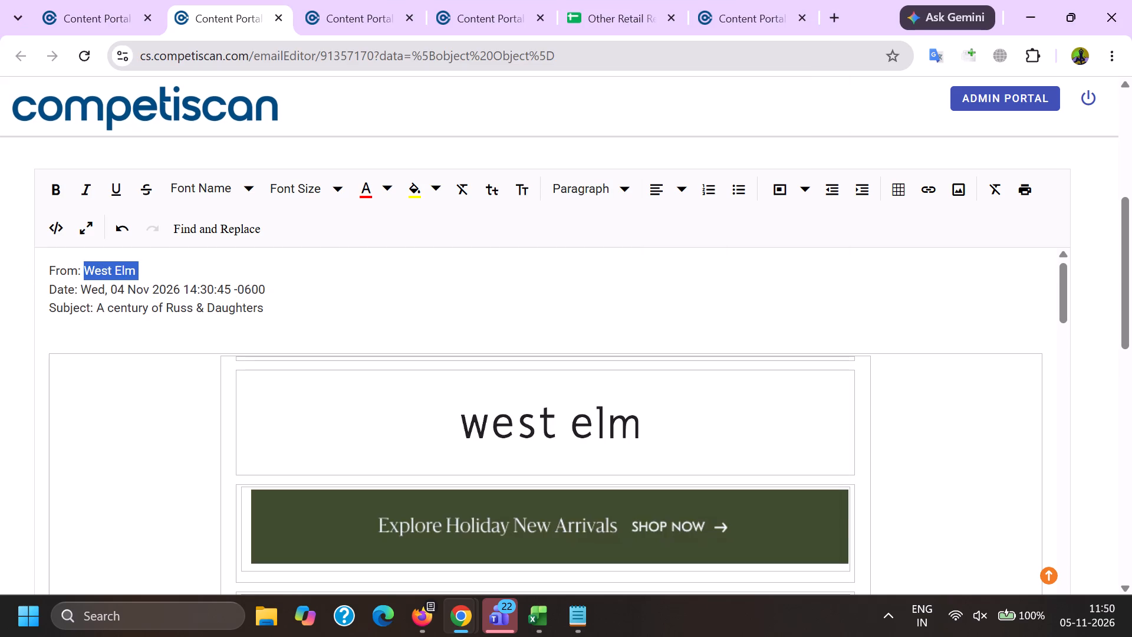
pyautogui.click(101, 306)
pyautogui.moveTo(94, 310); pyautogui.dragTo(282, 306)
pyautogui.hotkey('ctrl', 'c')
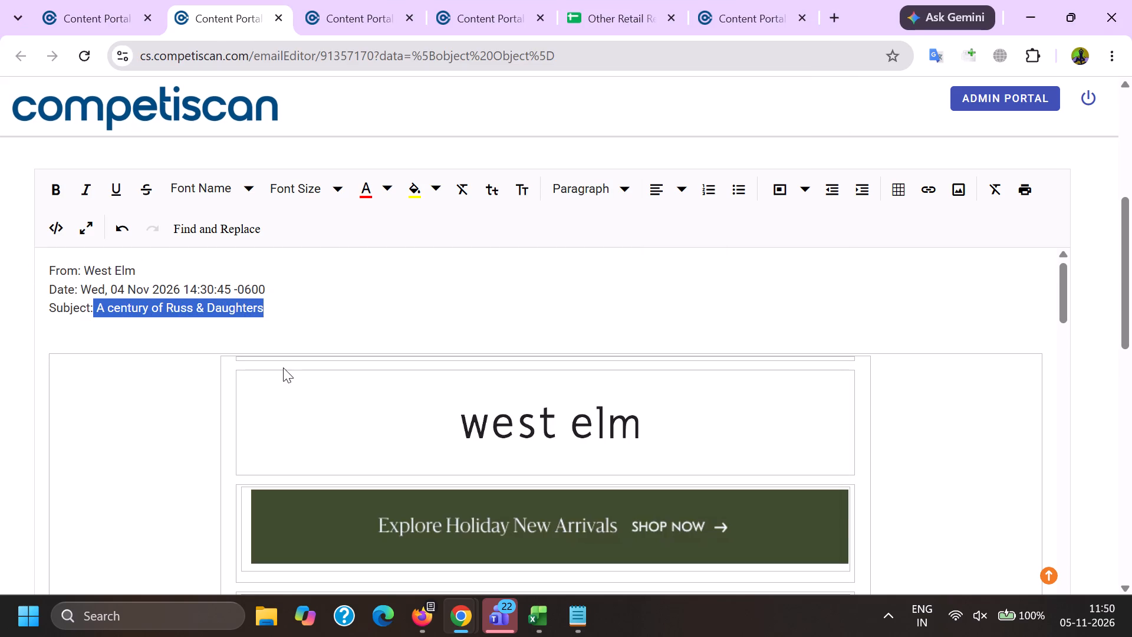
pyautogui.click(308, 325)
pyautogui.hotkey('ctrl', 'v')
pyautogui.click(295, 306)
pyautogui.press('Right')
pyautogui.press('BackSpace')
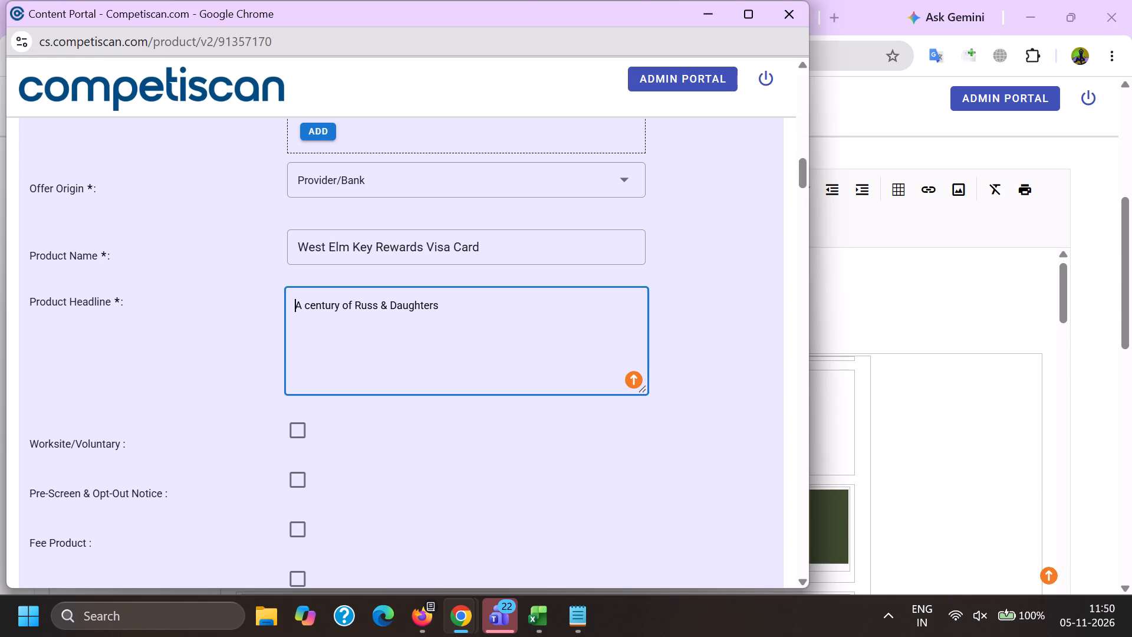
pyautogui.press('BackSpace')
pyautogui.press('BackSpace')
pyautogui.press('Right')
# Add a period to the product headline, followed by "Earn 10% Back in Rewards" copied from the earlier West Elm product record.
pyautogui.click(517, 304)
pyautogui.press('Right')
pyautogui.press('BackSpace')
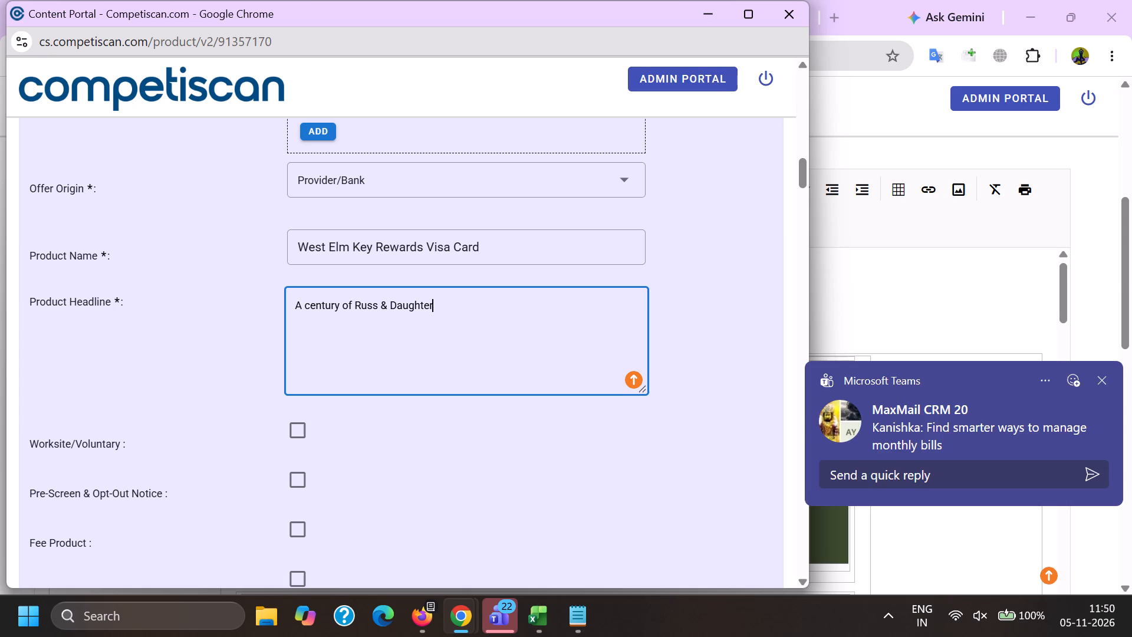
pyautogui.hotkey('ctrl', 'z')
pyautogui.press('.')
pyautogui.press('space')
pyautogui.hotkey('alt', 'Tab')
pyautogui.moveTo(769, 0); pyautogui.dragTo(769, 5)
pyautogui.hotkey('ctrl', 'c')
pyautogui.hotkey('alt', 'Tab')
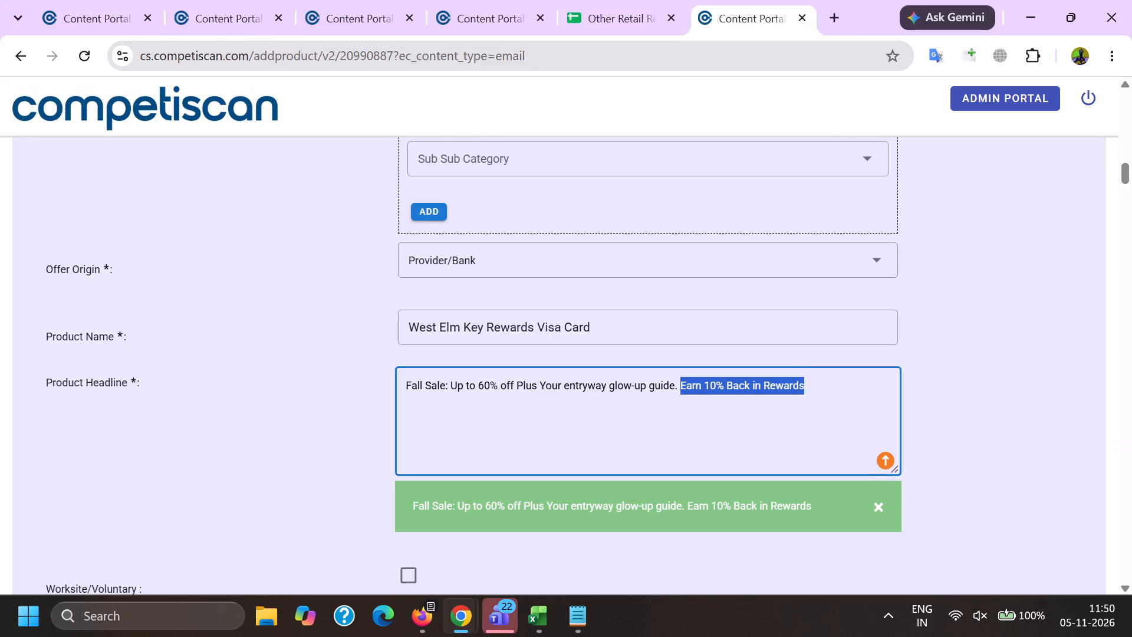
pyautogui.hotkey('ctrl', 'v')
# Select URL/Website as the response mechanism.
pyautogui.scroll(-5, 324, 336)
pyautogui.click(361, 254)
pyautogui.scroll(-7, 363, 119)
pyautogui.click(381, 285)
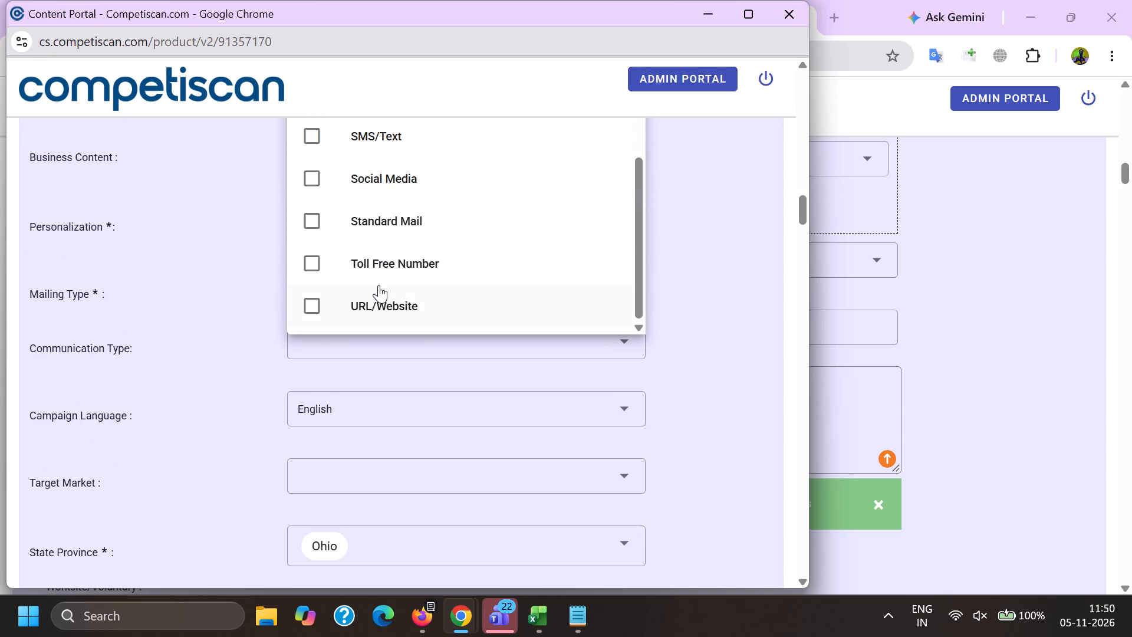
pyautogui.click(306, 295)
pyautogui.click(308, 295)
pyautogui.moveTo(202, 301); pyautogui.dragTo(216, 301)
# Set the mailing type to Acquisition.
pyautogui.click(327, 290)
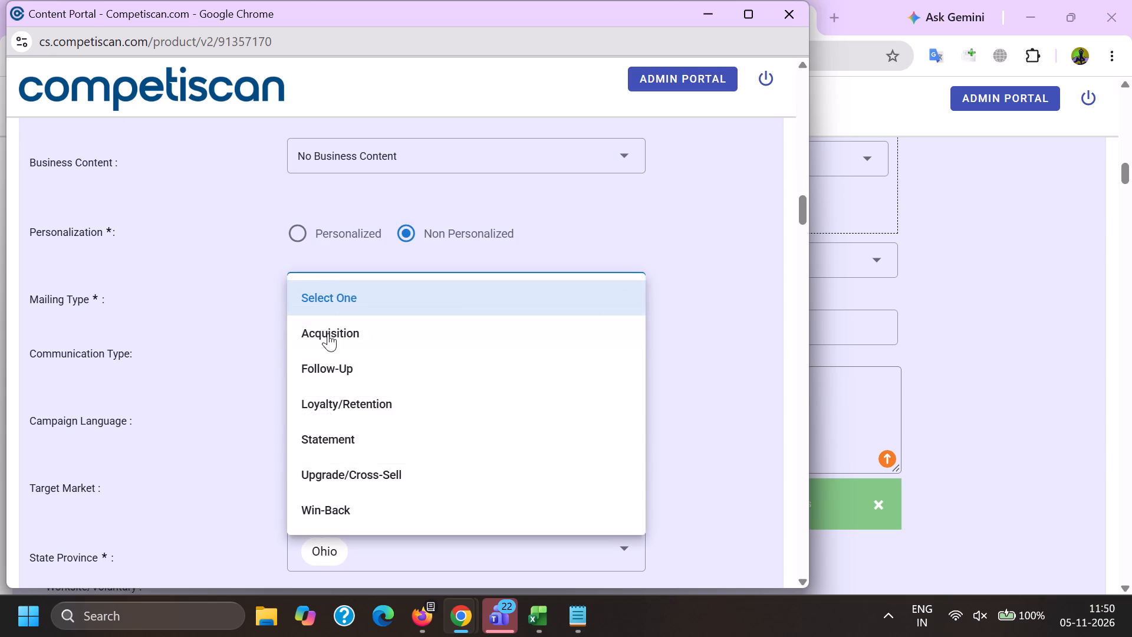
pyautogui.click(328, 333)
pyautogui.moveTo(275, 333); pyautogui.dragTo(281, 334)
# Select Bonuses/Contests/Incentives, Co-Brand and Mobile Application as communication types.
pyautogui.click(309, 337)
pyautogui.scroll(-2, 314, 293)
pyautogui.click(368, 298)
pyautogui.scroll(-5, 368, 301)
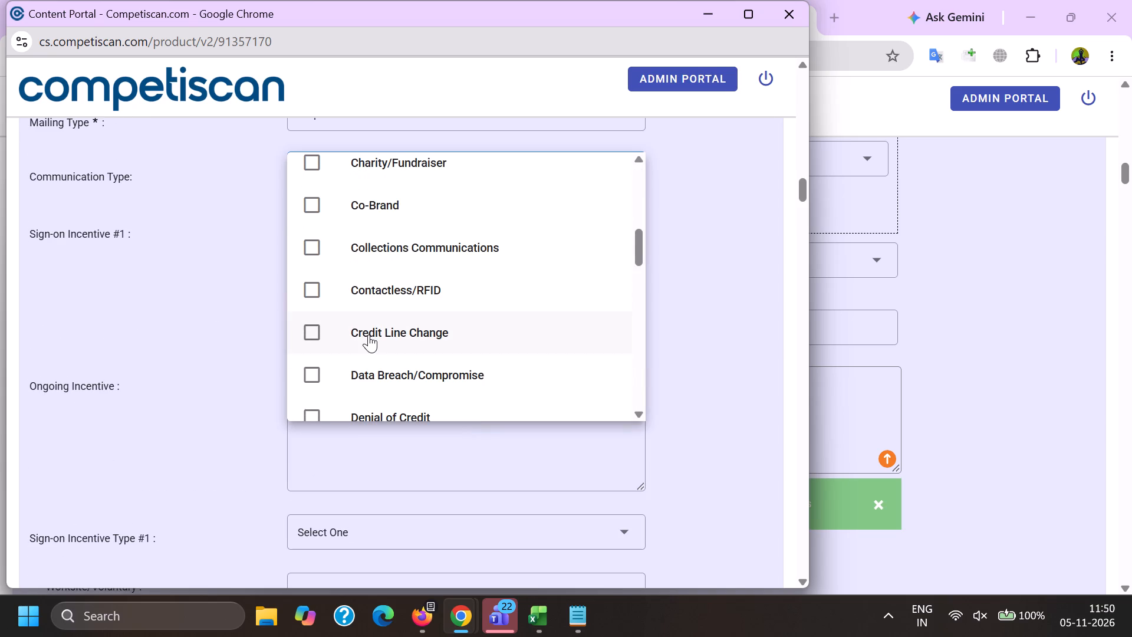
pyautogui.click(366, 212)
pyautogui.scroll(-9, 366, 255)
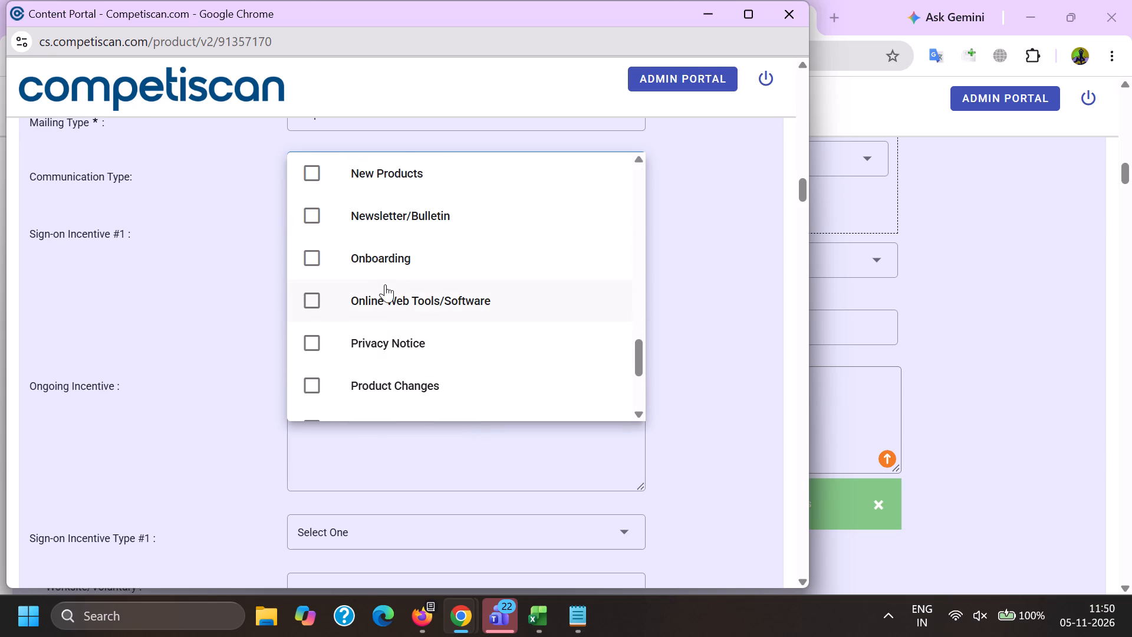
pyautogui.scroll(-2, 383, 298)
pyautogui.scroll(4, 383, 317)
pyautogui.click(380, 270)
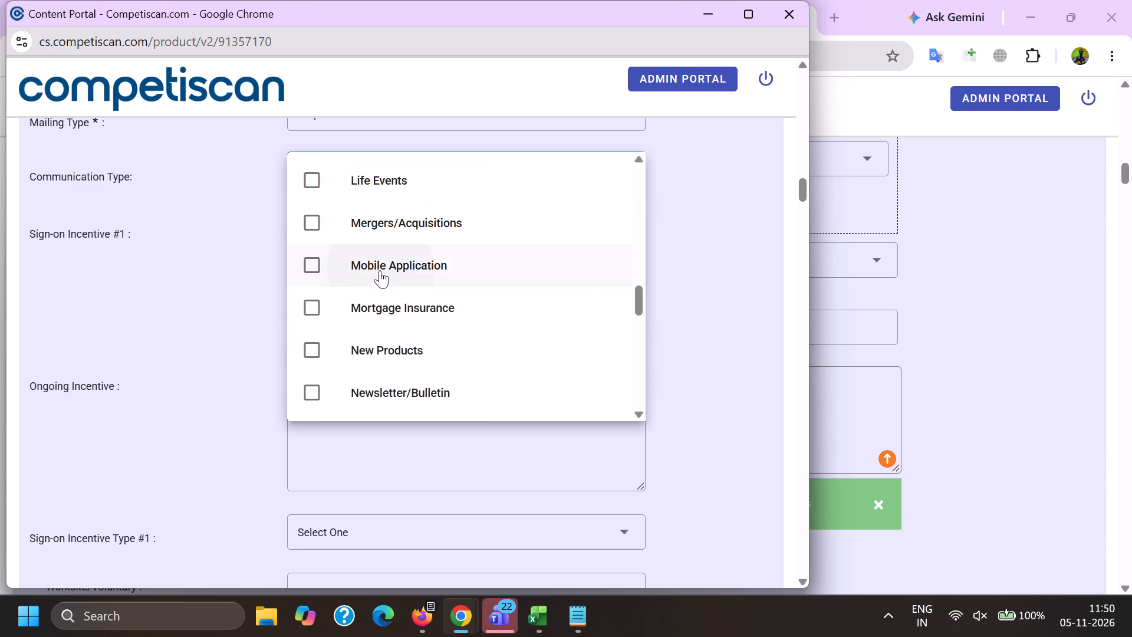
pyautogui.moveTo(222, 280); pyautogui.dragTo(229, 279)
# Remove Bonuses/Contests/Incentives from the selected communication types.
pyautogui.scroll(-3, 832, 380)
pyautogui.scroll(-3, 588, 338)
pyautogui.scroll(4, 468, 326)
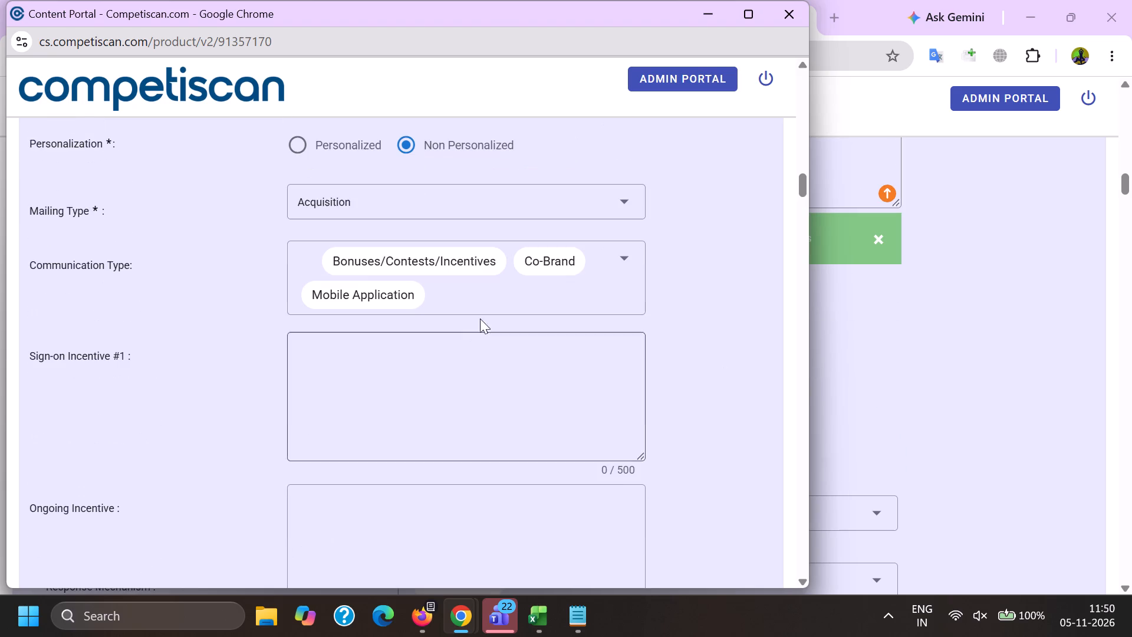
pyautogui.click(486, 293)
pyautogui.scroll(13, 450, 356)
pyautogui.click(443, 384)
pyautogui.click(180, 366)
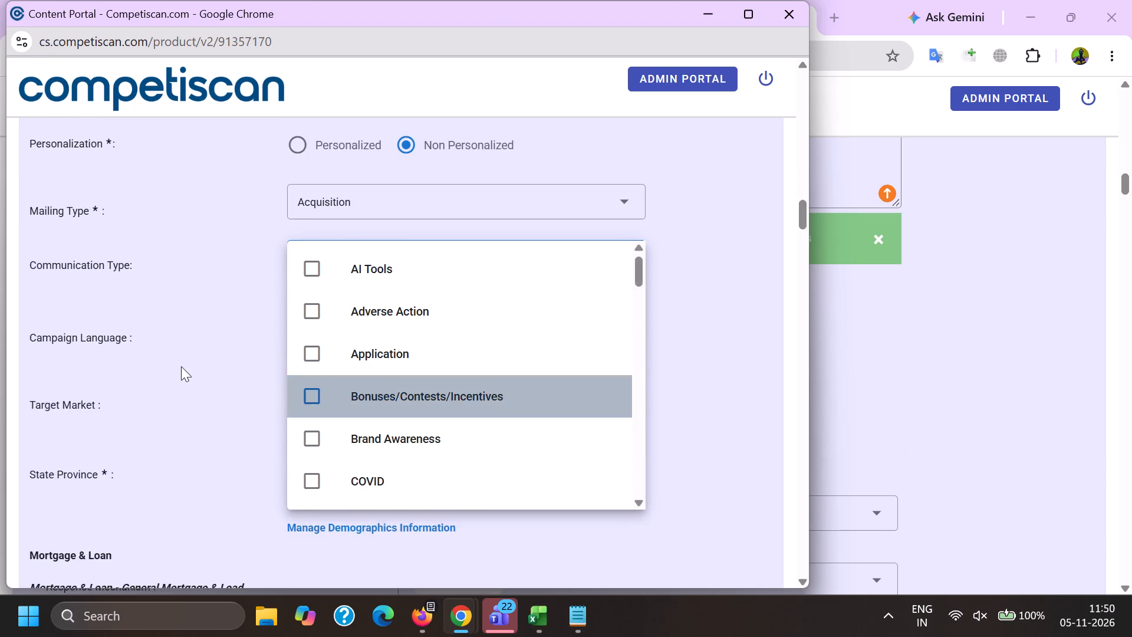
# Set the Mortgage & Loan application type to Invitation to Apply.
pyautogui.scroll(-4, 238, 291)
pyautogui.scroll(-4, 314, 318)
pyautogui.click(325, 334)
pyautogui.scroll(-2, 336, 248)
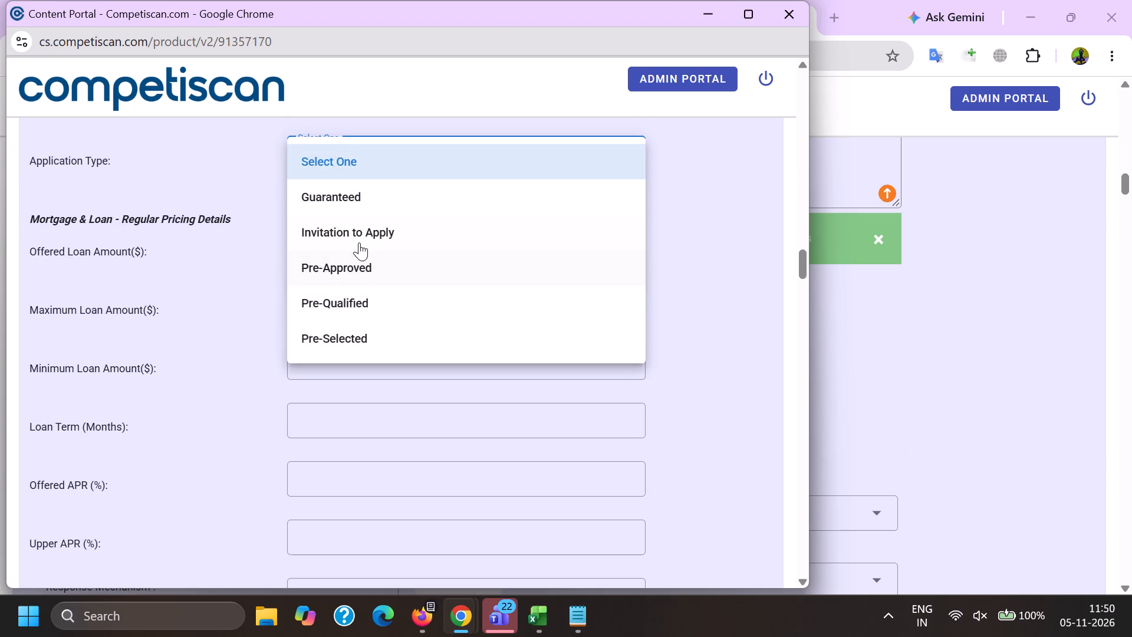
pyautogui.click(359, 242)
pyautogui.click(258, 251)
# Set the loan term to 36 months and the offered APR to 0 in the Mortgage & Loan pricing details.
pyautogui.scroll(-4, 279, 271)
pyautogui.click(325, 176)
pyautogui.write('36')
pyautogui.press('Tab')
pyautogui.press('0')
# Set the Payment Cards application type to Invitation to Apply.
pyautogui.scroll(-6, 330, 178)
pyautogui.scroll(2, 317, 323)
pyautogui.click(336, 215)
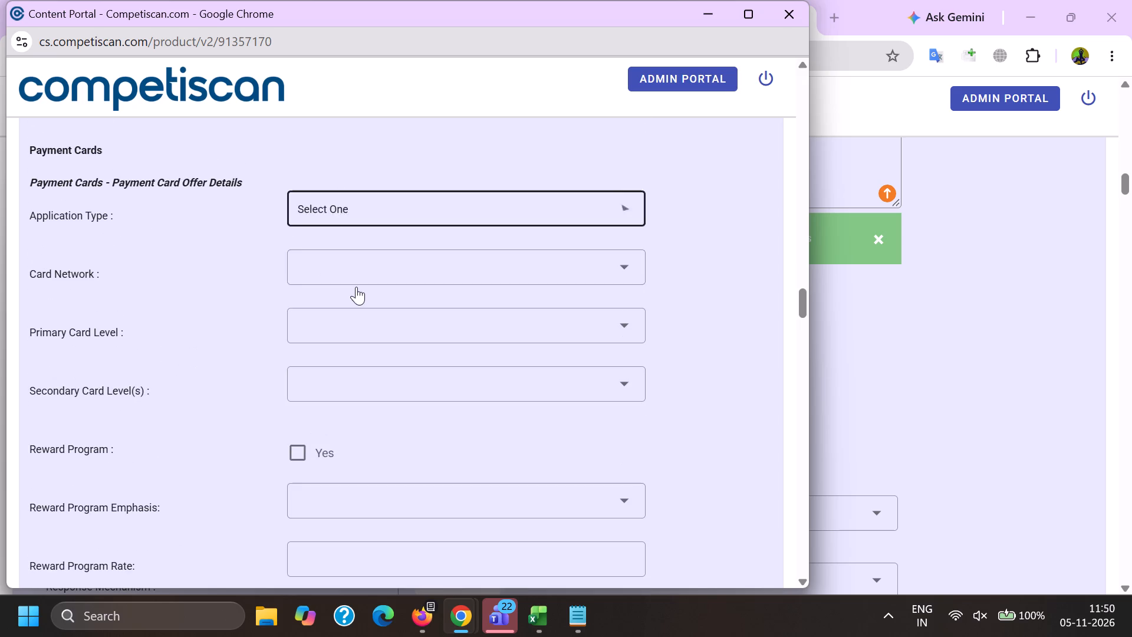
pyautogui.click(356, 287)
pyautogui.click(245, 291)
# Set the card network to Visa and the primary card level to Visa Signature.
pyautogui.click(315, 267)
pyautogui.scroll(-1, 330, 199)
pyautogui.click(332, 347)
pyautogui.moveTo(237, 336); pyautogui.dragTo(244, 330)
pyautogui.click(308, 257)
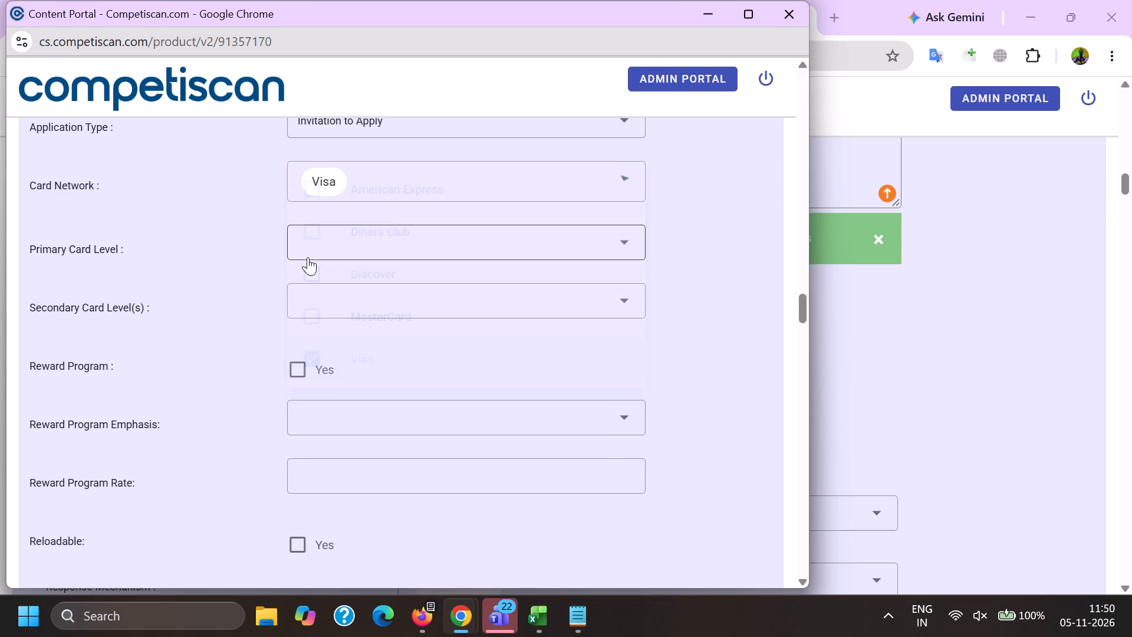
pyautogui.scroll(-5, 324, 346)
pyautogui.click(334, 403)
pyautogui.click(256, 403)
# Mark the payment card offer as having a reward program.
pyautogui.click(284, 373)
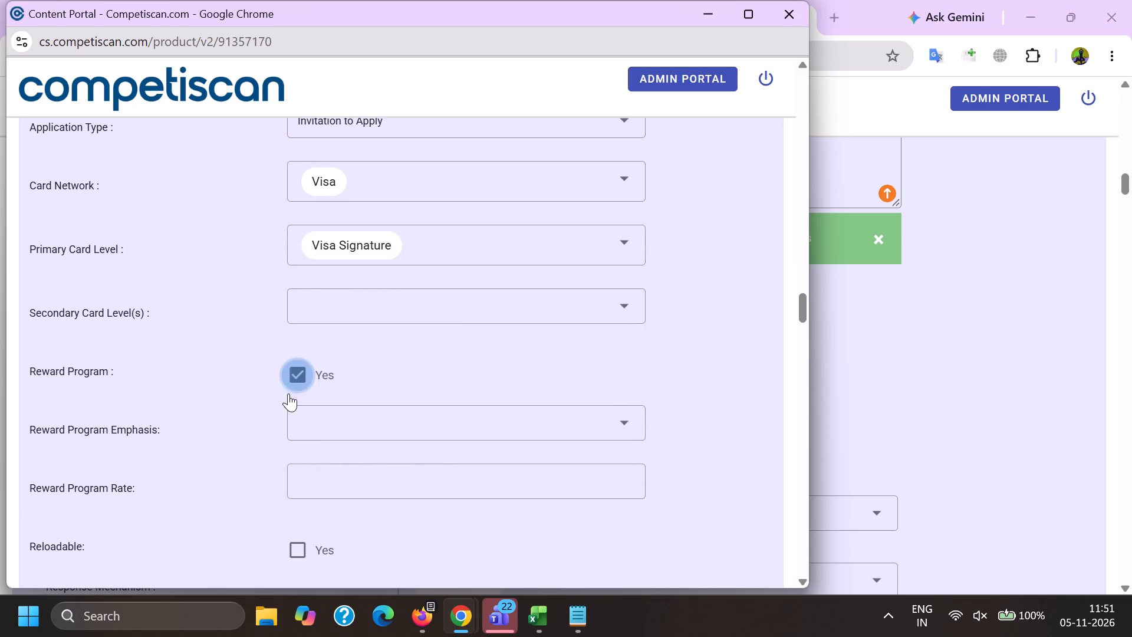
pyautogui.click(275, 449)
# Mark the retail section as mentioning a credit card and submit the product record.
pyautogui.press('End')
pyautogui.click(296, 302)
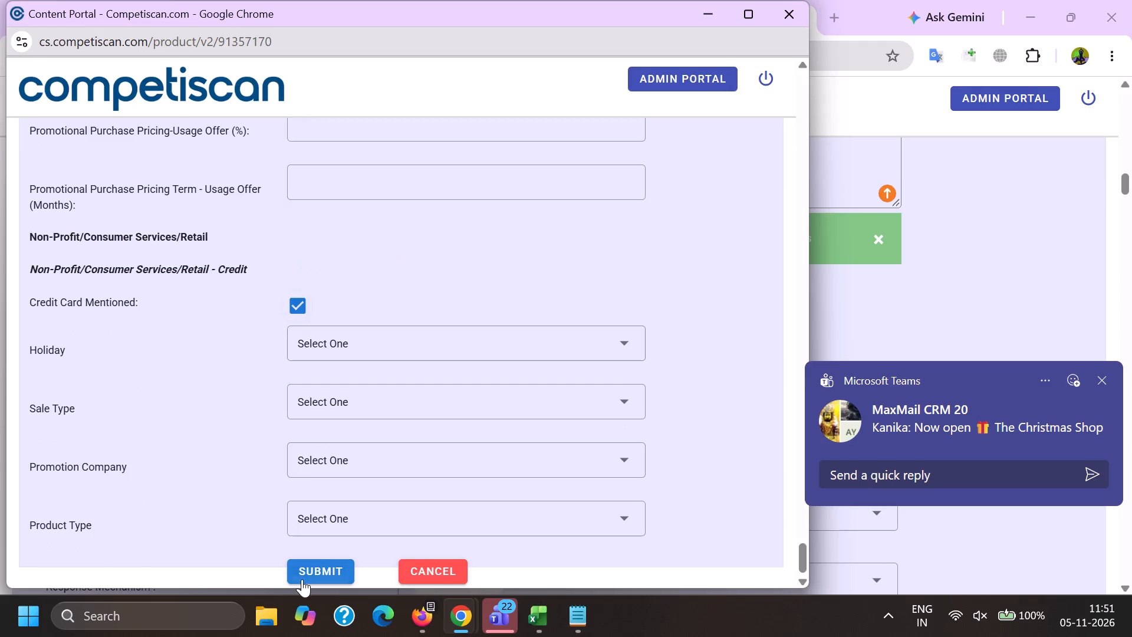
pyautogui.click(302, 576)
pyautogui.click(417, 620)
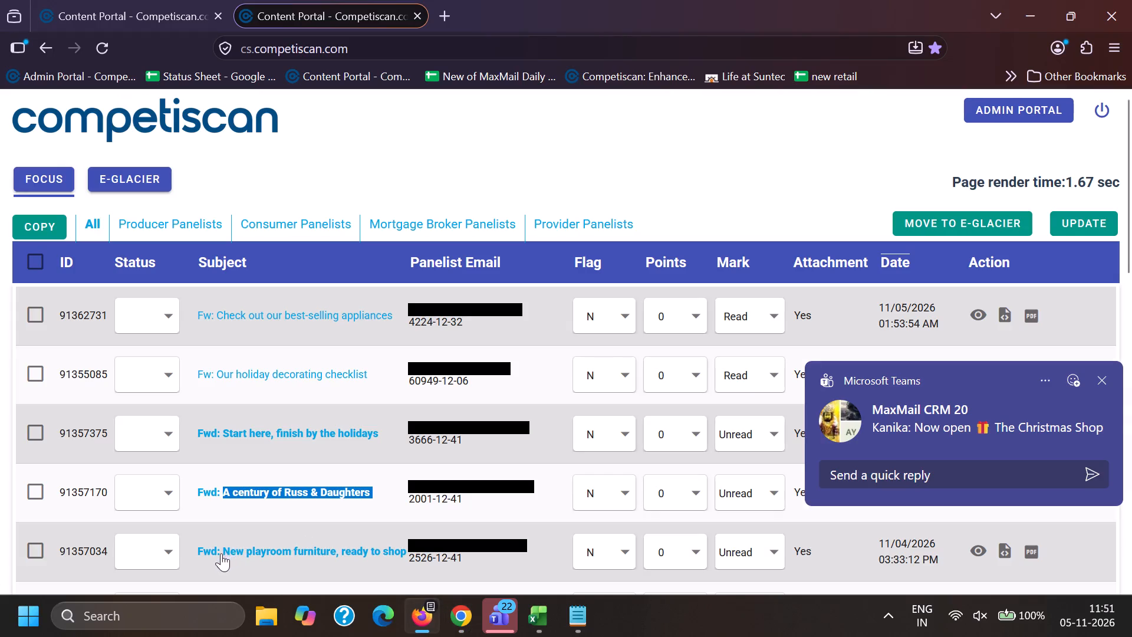
pyautogui.moveTo(221, 553); pyautogui.dragTo(406, 557)
pyautogui.hotkey('ctrl', 'c')
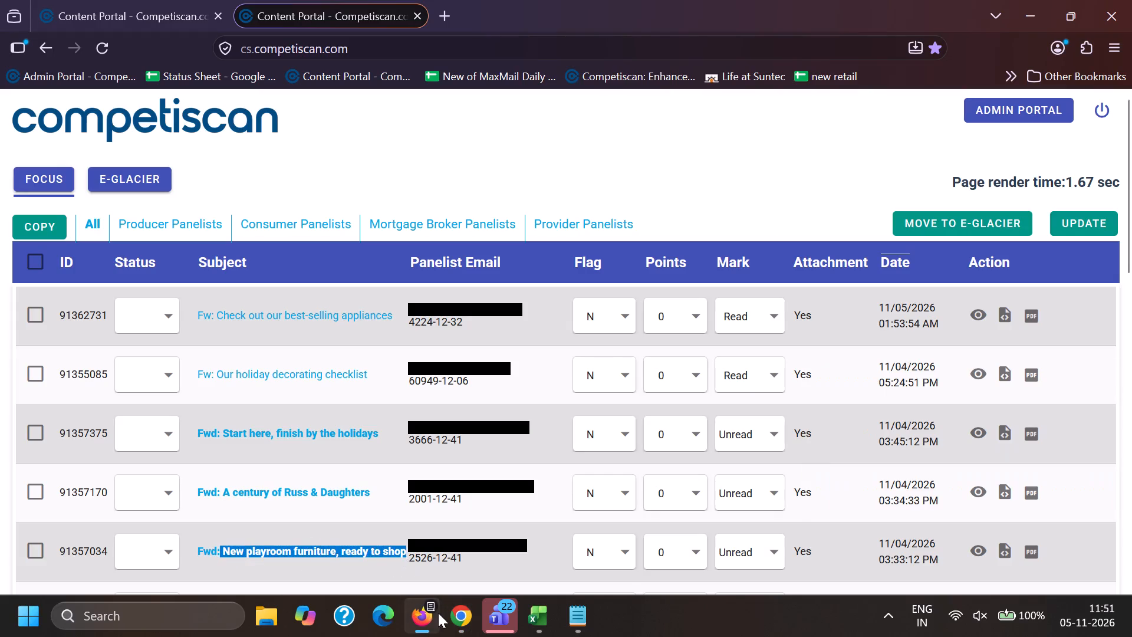
pyautogui.click(448, 618)
pyautogui.click(325, 524)
pyautogui.click(213, 0)
pyautogui.scroll(-4, 278, 377)
pyautogui.scroll(1, 278, 395)
pyautogui.scroll(-1, 279, 399)
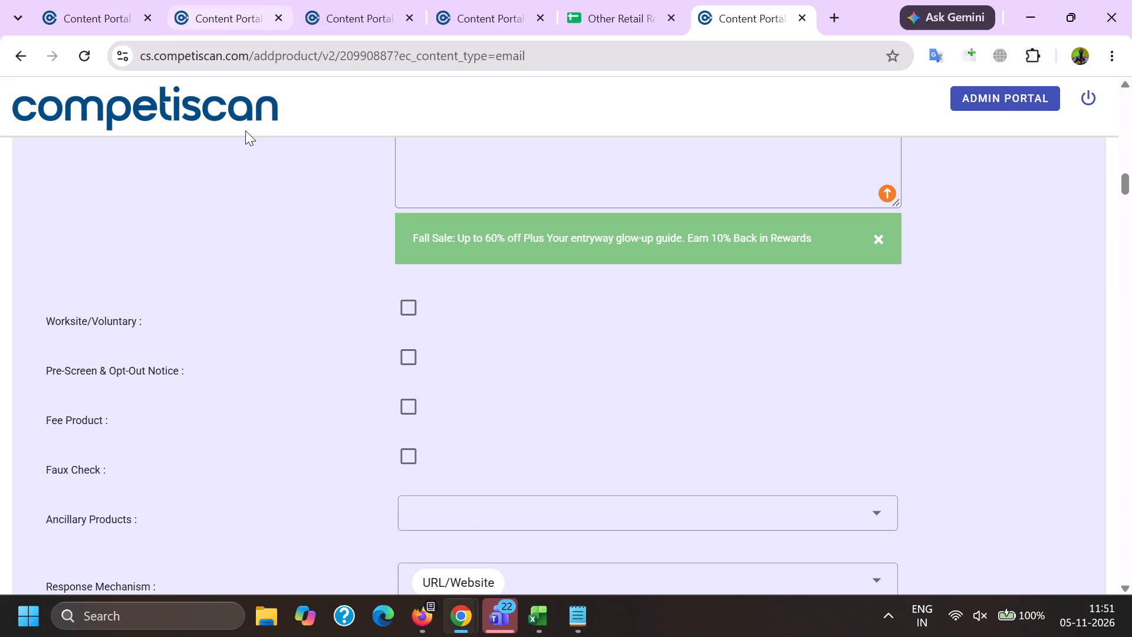
pyautogui.click(133, 0)
pyautogui.scroll(-20, 252, 403)
pyautogui.scroll(-1, 252, 403)
pyautogui.scroll(2, 280, 540)
pyautogui.moveTo(337, 382); pyautogui.dragTo(0, 415)
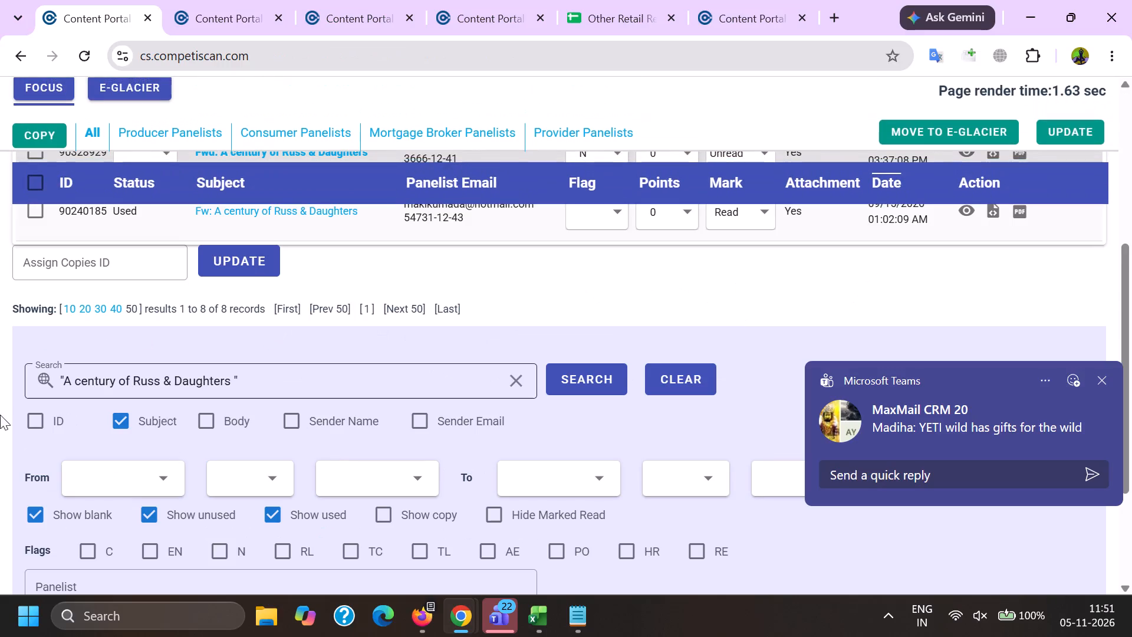
pyautogui.moveTo(0, 415); pyautogui.dragTo(4, 418)
pyautogui.press('BackSpace')
pyautogui.hotkey('shift', '"')
pyautogui.hotkey('ctrl', 'v')
pyautogui.hotkey('shift', '"')
pyautogui.press('Return')
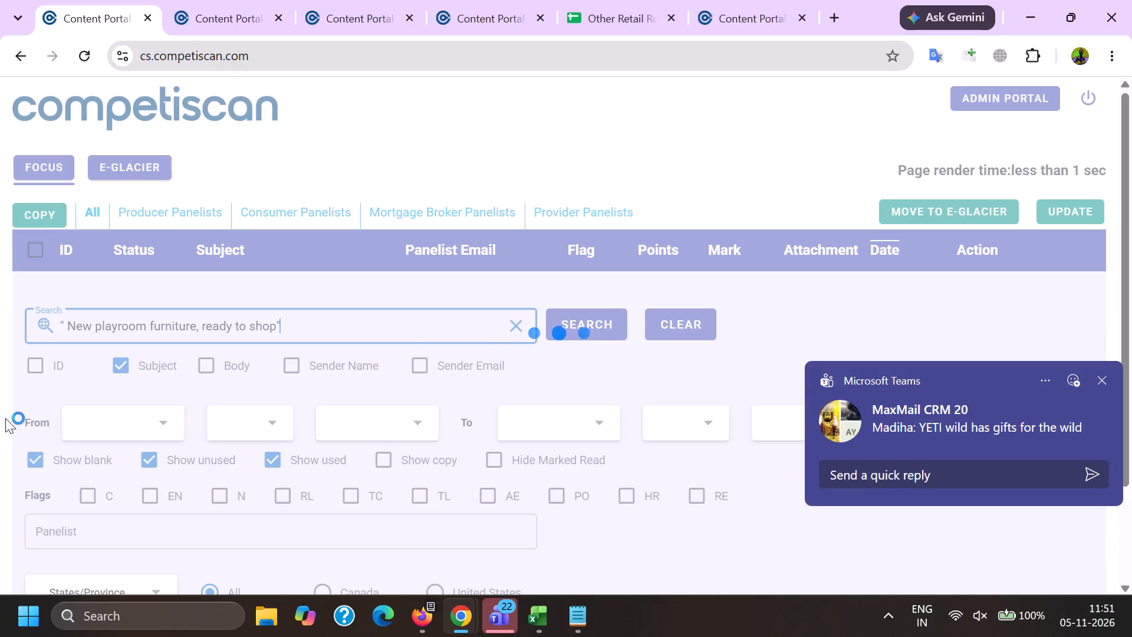
pyautogui.hotkey('alt', 'Tab')
pyautogui.scroll(-2, 246, 490)
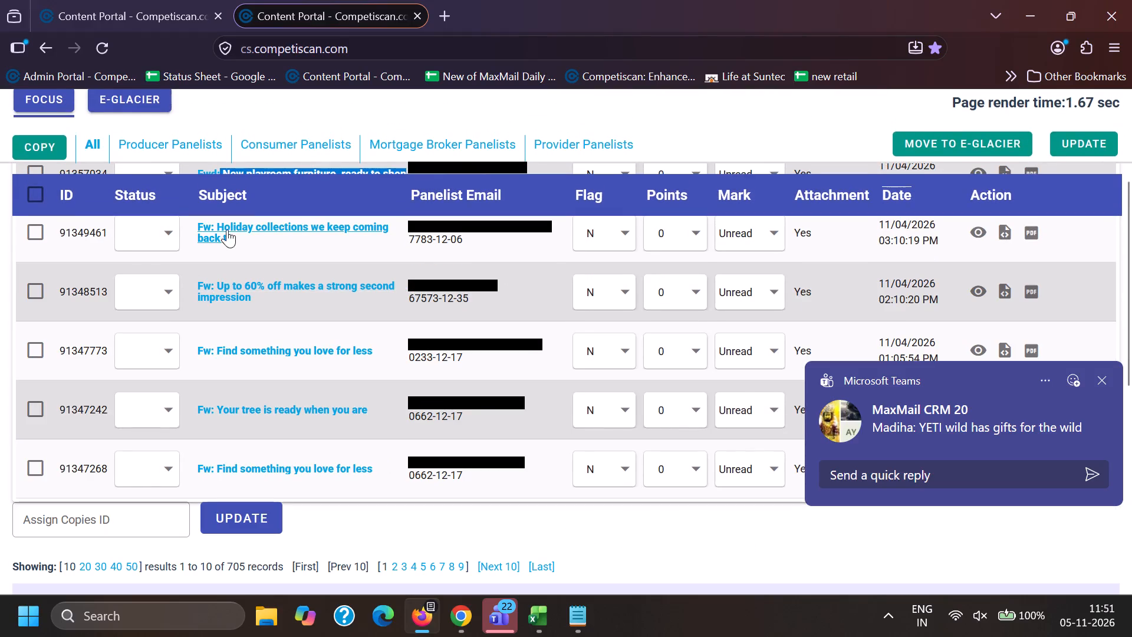
pyautogui.moveTo(218, 227); pyautogui.dragTo(276, 252)
pyautogui.hotkey('ctrl', 'c')
pyautogui.hotkey('alt', 'Tab')
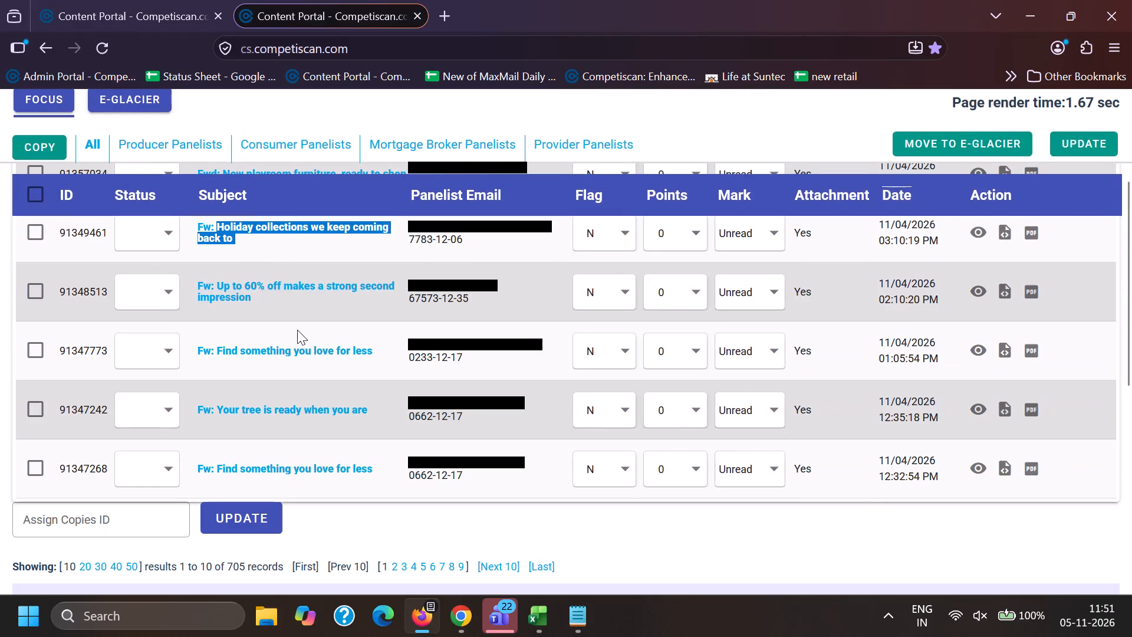
pyautogui.moveTo(370, 529); pyautogui.dragTo(0, 515)
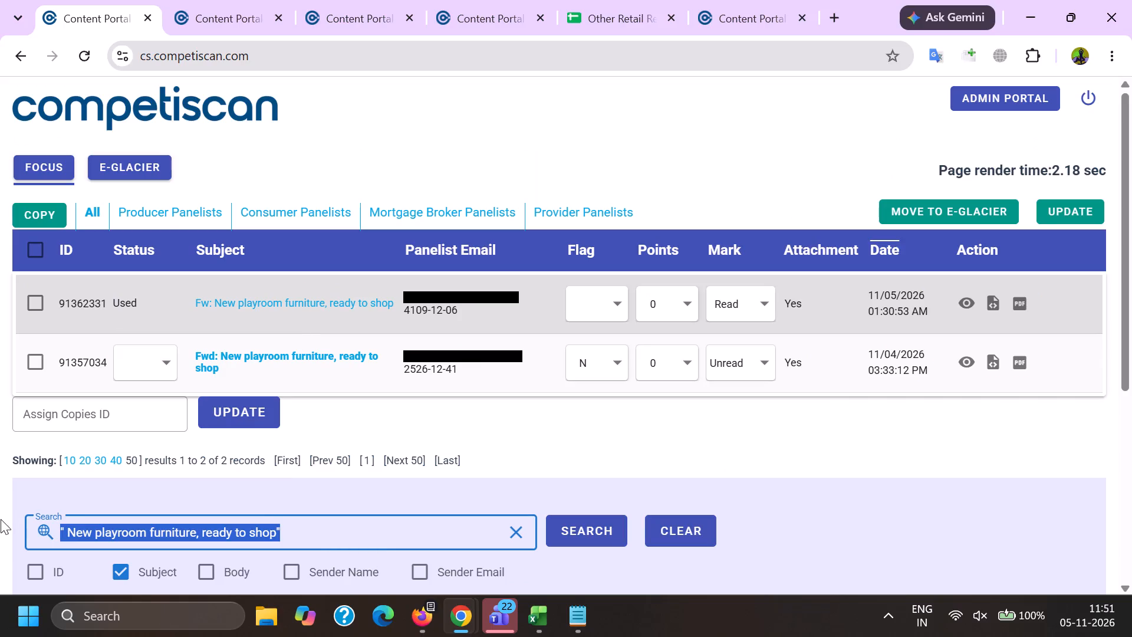
pyautogui.press('BackSpace')
pyautogui.hotkey('shift', '"')
pyautogui.hotkey('ctrl', 'v')
pyautogui.hotkey('shift', '"')
pyautogui.press('Return')
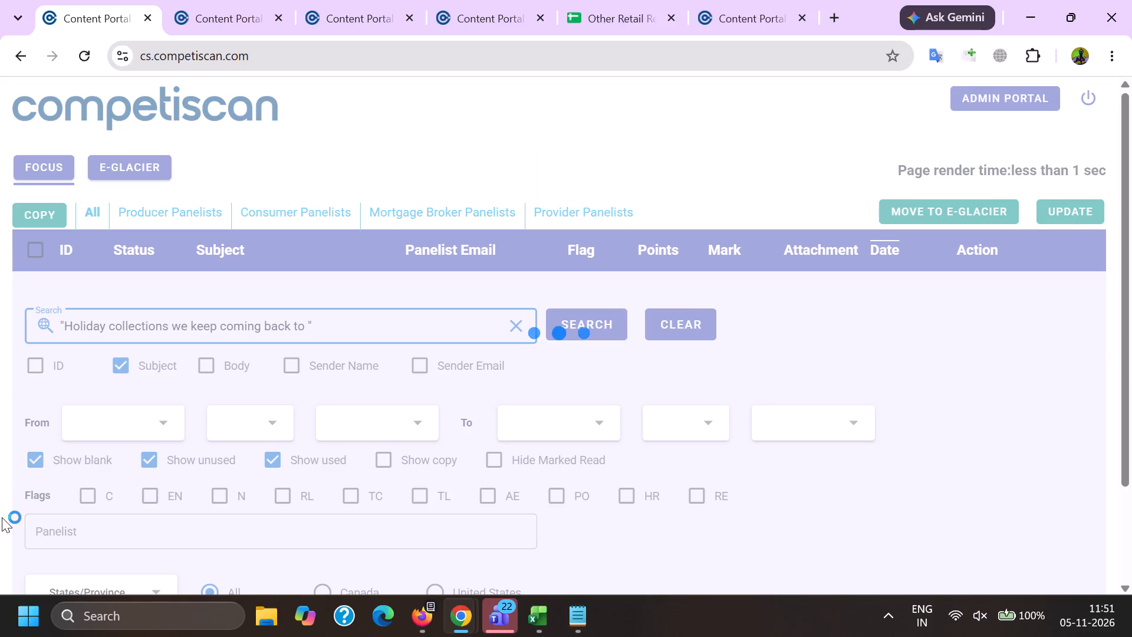
# In Firefox, reload the Focus email lists for both the West Elm and Capital One searches.
pyautogui.hotkey('alt', 'Tab')
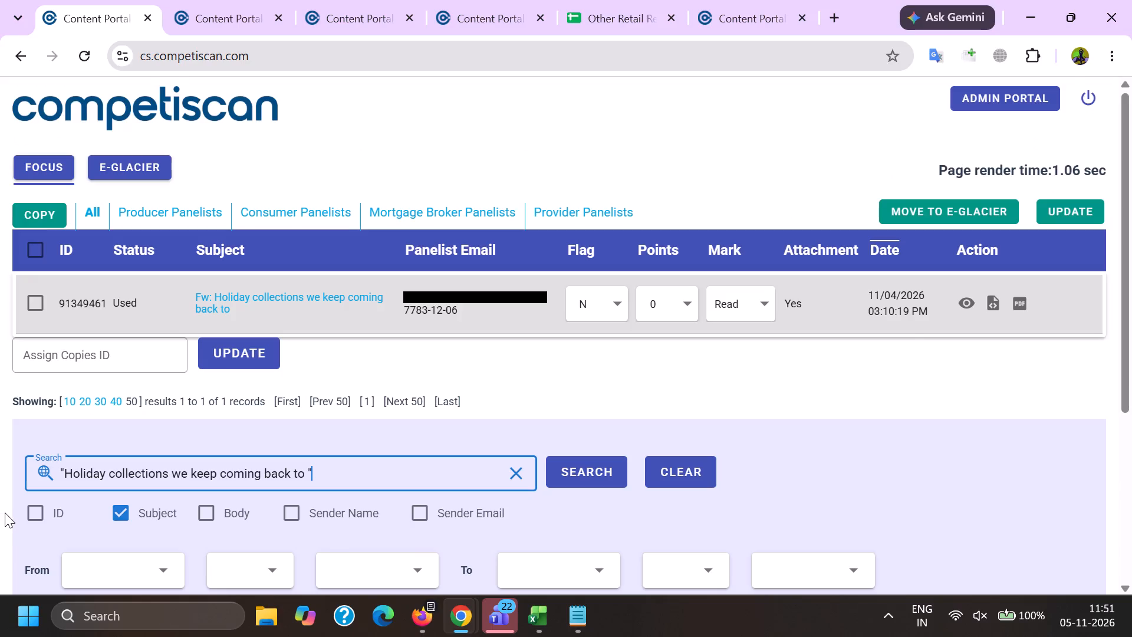
pyautogui.click(50, 110)
pyautogui.click(137, 0)
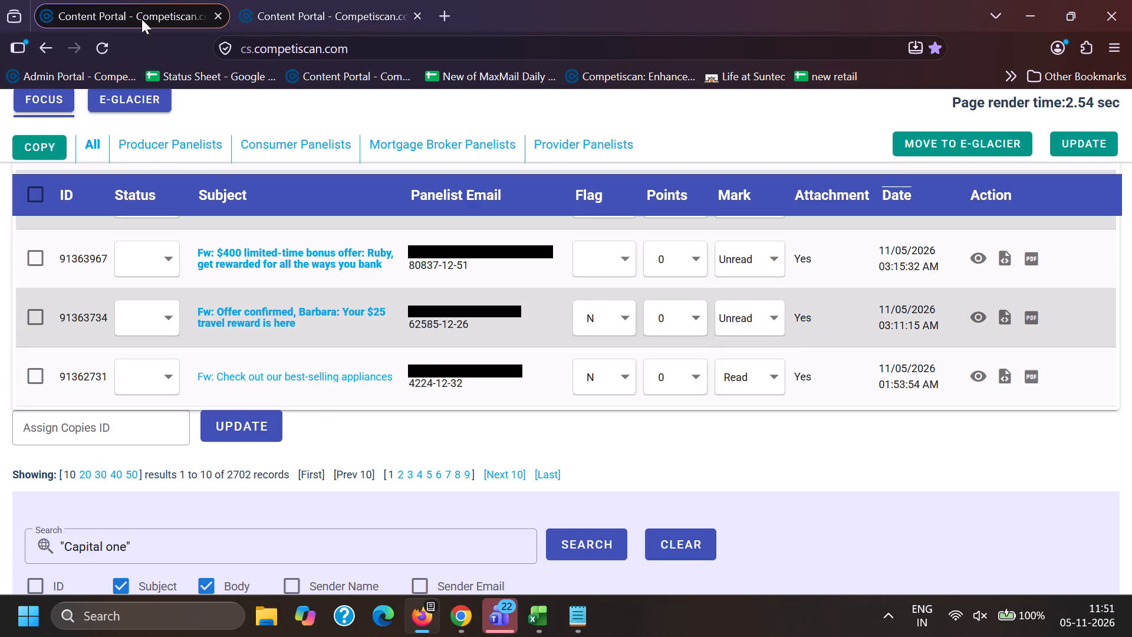
pyautogui.click(28, 101)
pyautogui.click(250, 0)
pyautogui.click(144, 0)
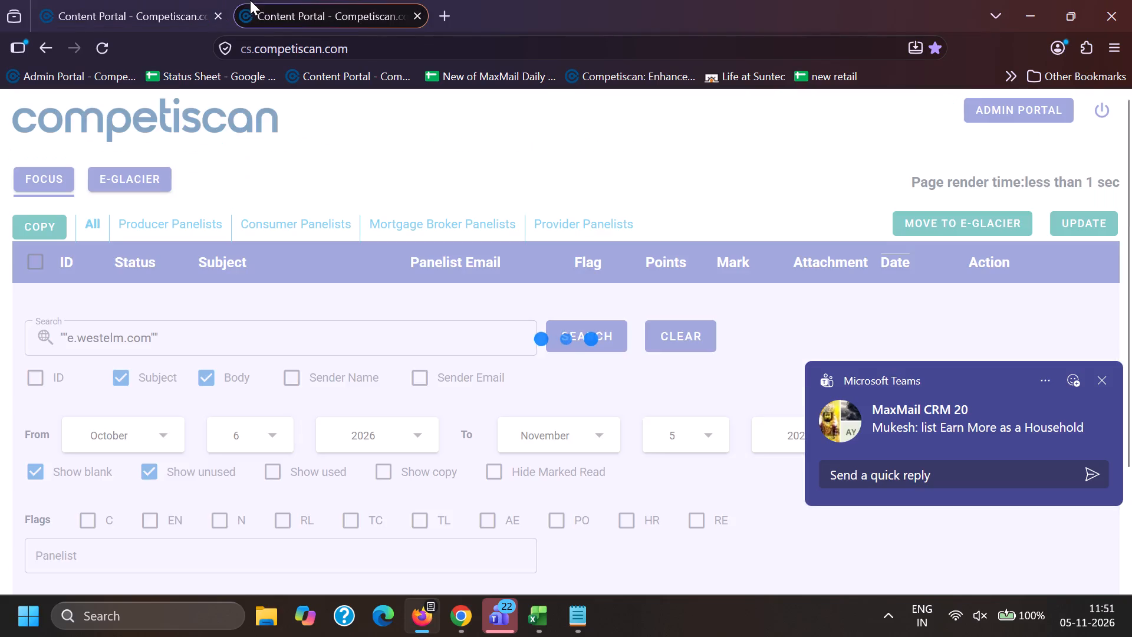
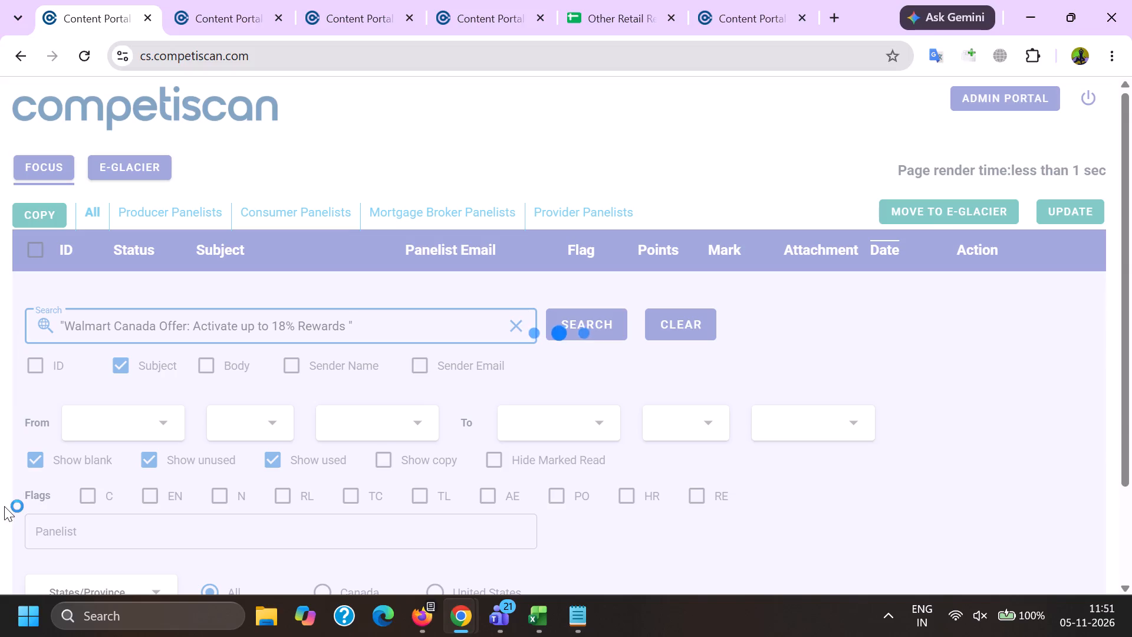
# Open the "Walmart Canada Offer: Activate up to 18% Rewards" email and copy its ID into TEMP ID of row 11 in Excel.
pyautogui.keyDown('ctrl'); pyautogui.click(248, 301); pyautogui.keyUp('ctrl')
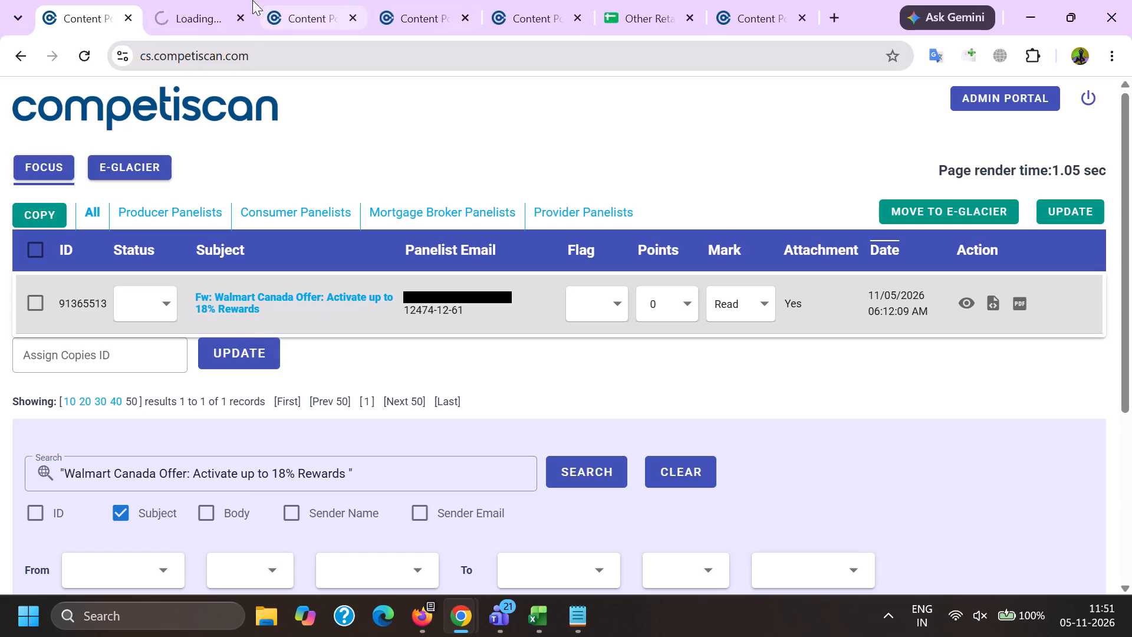
pyautogui.moveTo(200, 0); pyautogui.dragTo(206, 2)
pyautogui.doubleClick(354, 46)
pyautogui.hotkey('ctrl', 'c')
pyautogui.click(561, 636)
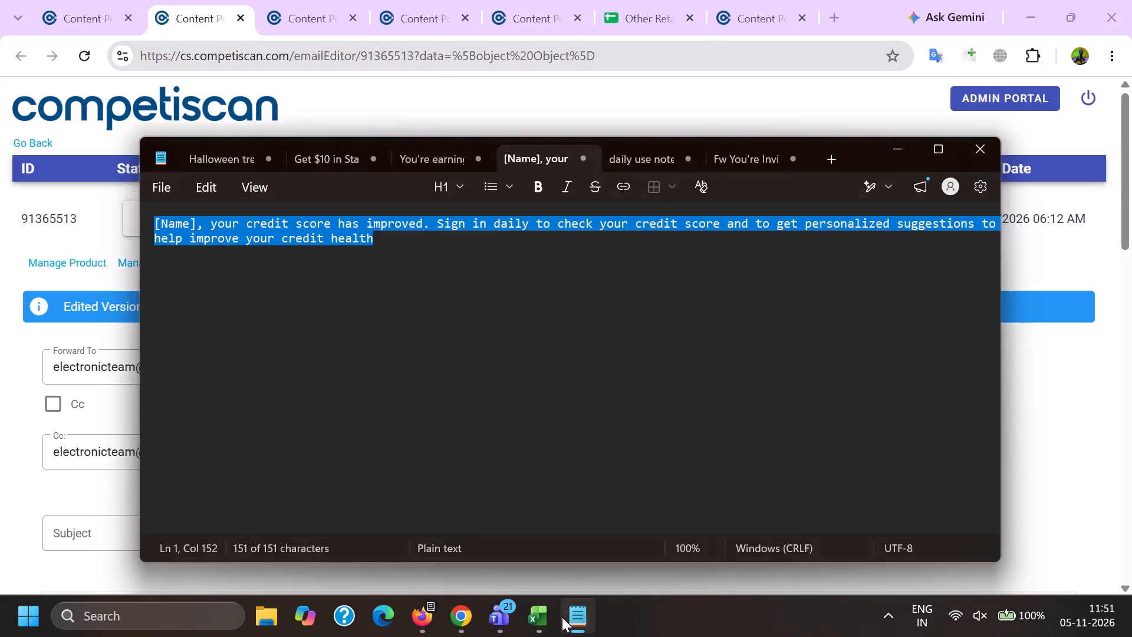
pyautogui.click(544, 623)
pyautogui.click(725, 549)
pyautogui.click(98, 431)
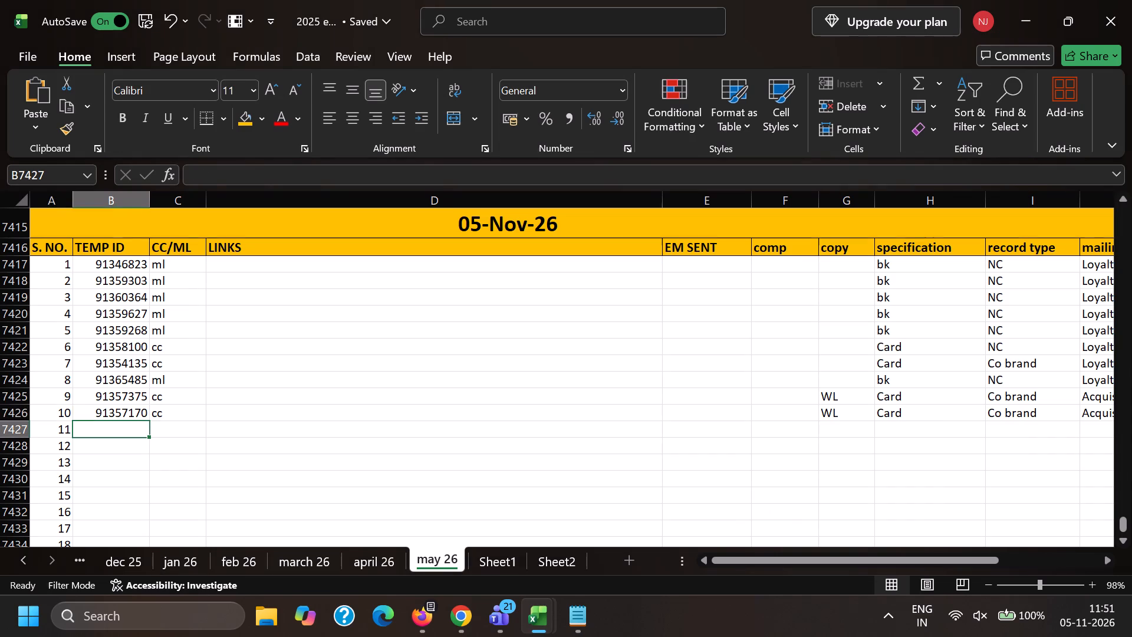
pyautogui.hotkey('ctrl', 'v')
# Fill in row 11 of the log with ML, specification bk, record type NC and mailing type Loyalty.
pyautogui.click(179, 427)
pyautogui.write('ML')
pyautogui.press('Right')
pyautogui.press('Right')
pyautogui.press('Right')
pyautogui.press('Right')
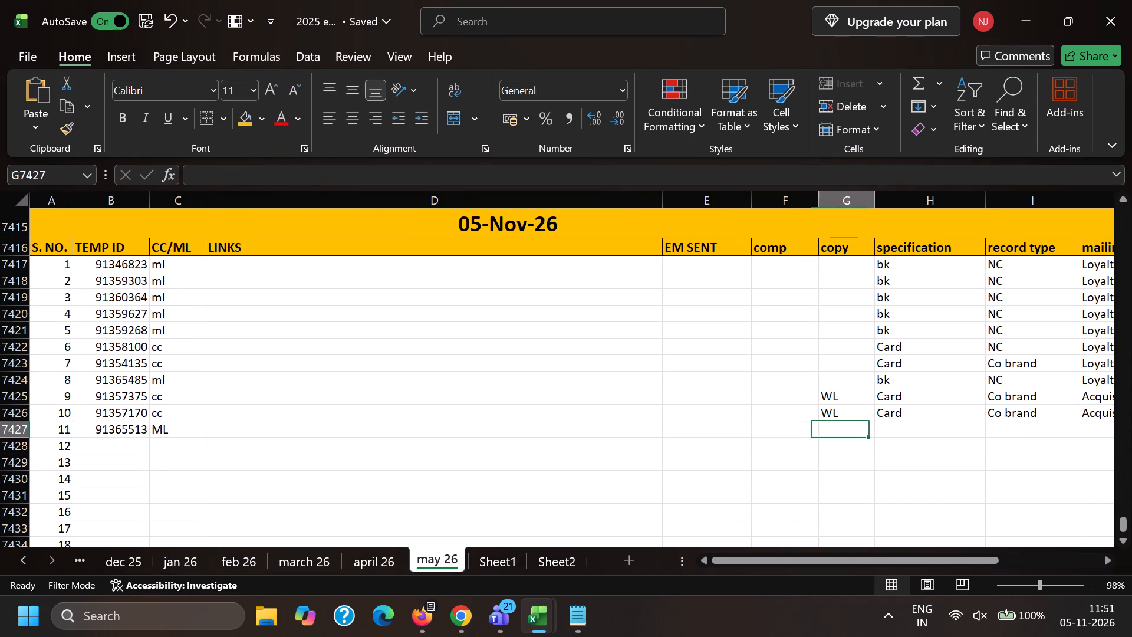
pyautogui.press('Right')
pyautogui.press('b')
pyautogui.press('Right')
pyautogui.press('n')
pyautogui.press('Right')
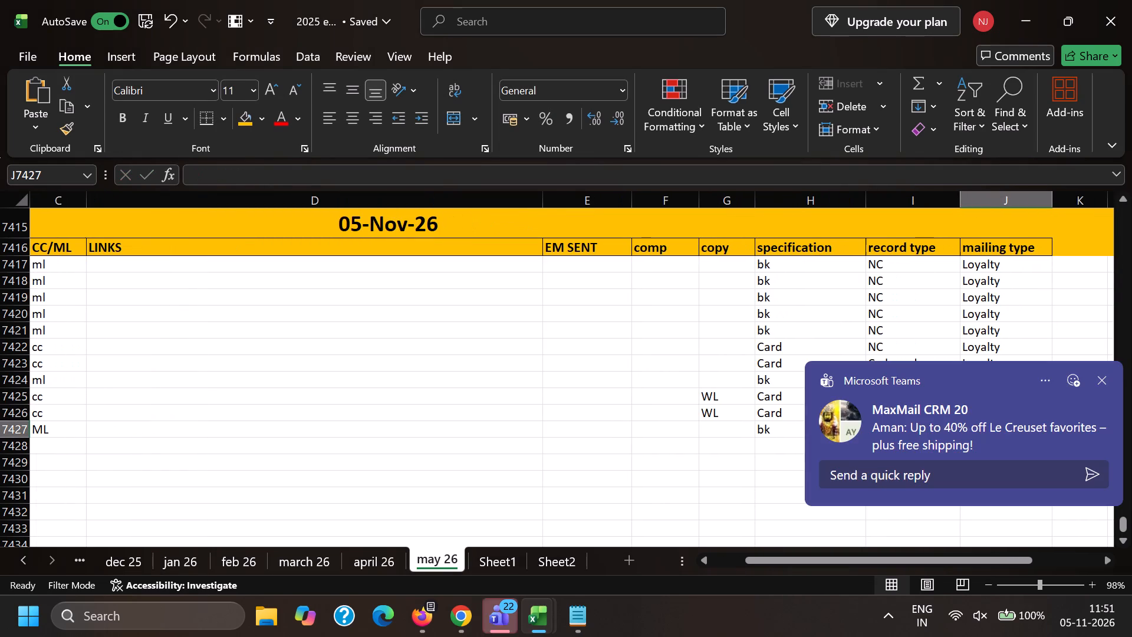
pyautogui.press('l')
pyautogui.press('Right')
# Back in Chrome, delete everything before "From" in the email's HTML source and return to the formatted view.
pyautogui.hotkey('alt', 'Tab')
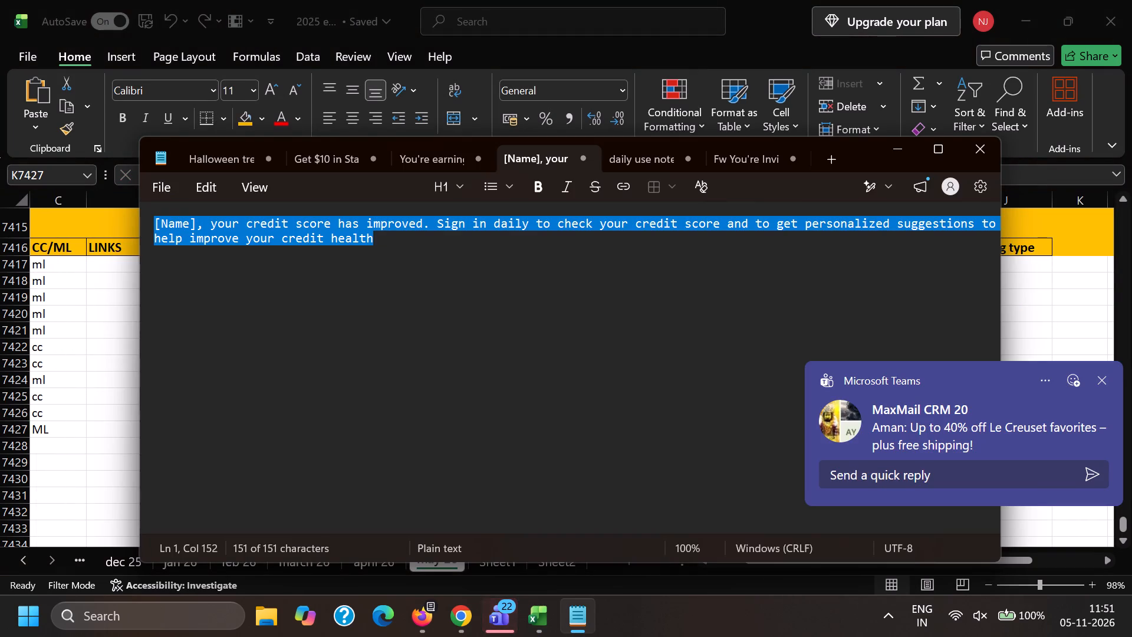
pyautogui.hotkey('alt', 'Tab')
pyautogui.hotkey('alt', 'Tab')
pyautogui.scroll(-2, 289, 173)
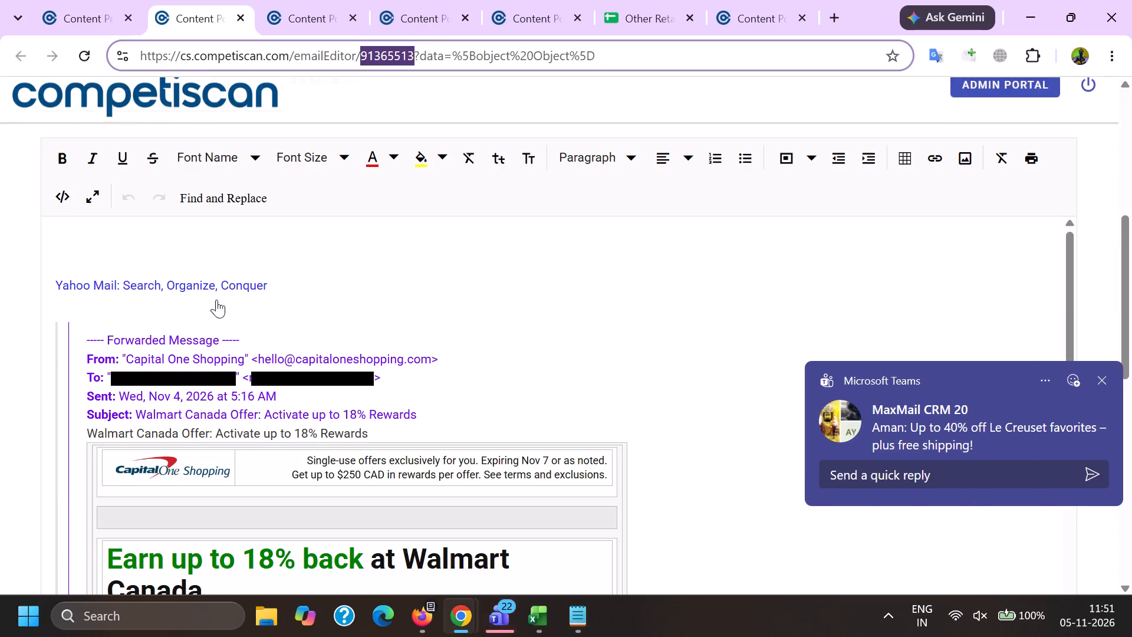
pyautogui.click(65, 209)
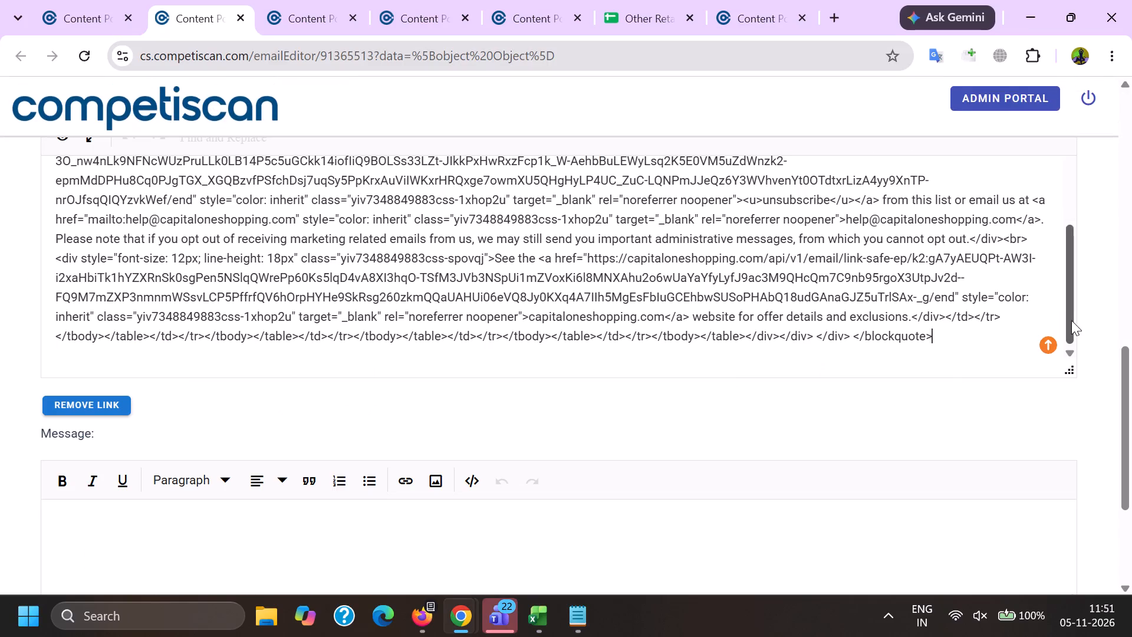
pyautogui.moveTo(1071, 320); pyautogui.dragTo(1087, 62)
pyautogui.scroll(4, 1013, 579)
pyautogui.moveTo(1076, 359); pyautogui.dragTo(1075, 109)
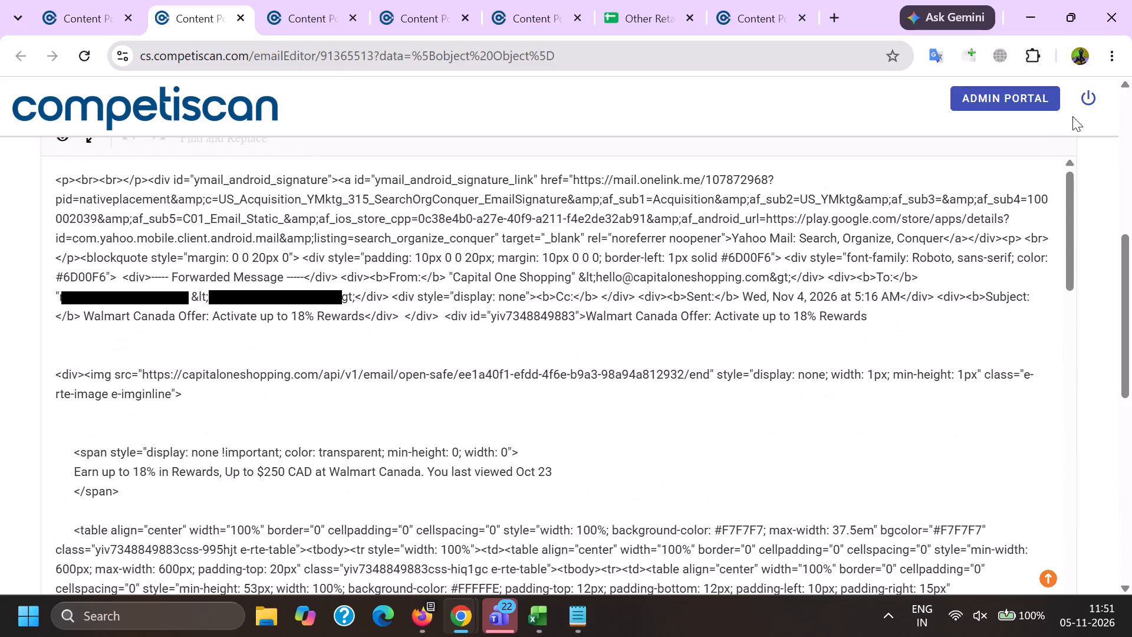
pyautogui.hotkey('ctrl', 'f')
pyautogui.press('f')
pyautogui.press('r')
pyautogui.press('o')
pyautogui.press('m')
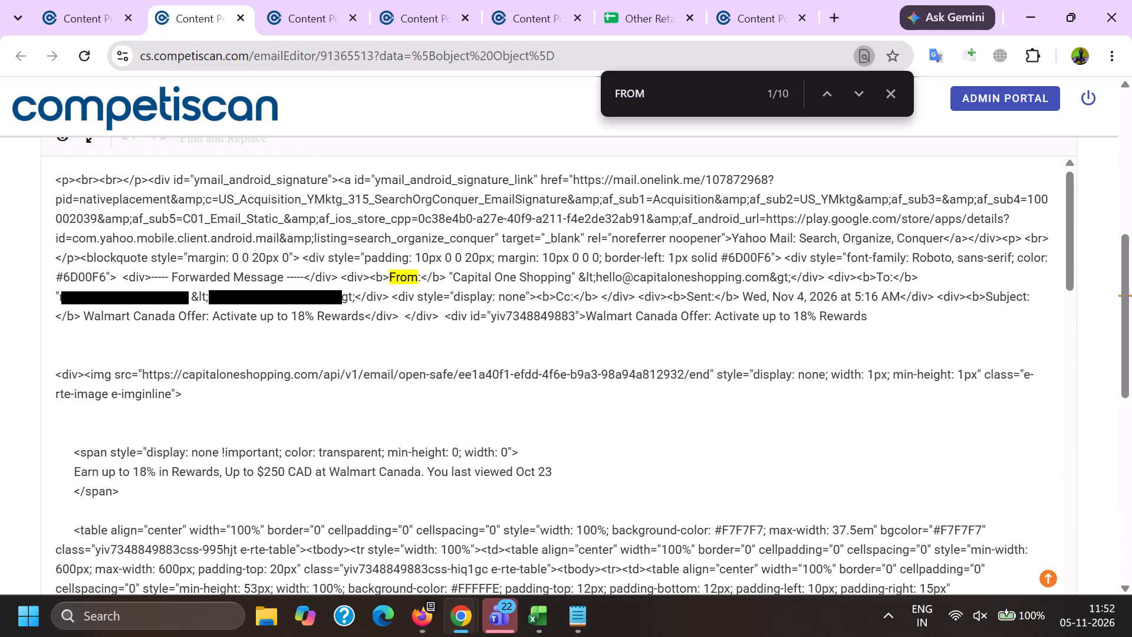
pyautogui.moveTo(391, 275); pyautogui.dragTo(0, 88)
pyautogui.press('BackSpace')
pyautogui.scroll(1, 116, 265)
pyautogui.click(64, 219)
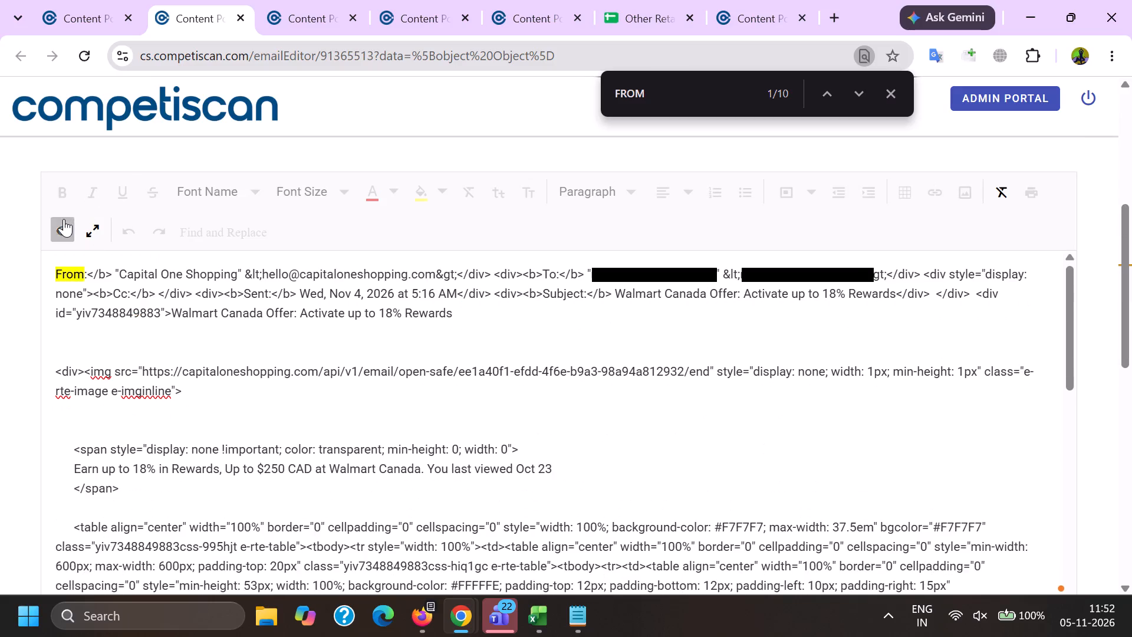
# Remove the recipient line from the email header and reduce the sender to Capital One Shopping without quotes or address.
pyautogui.moveTo(44, 297); pyautogui.dragTo(368, 300)
pyautogui.press('BackSpace')
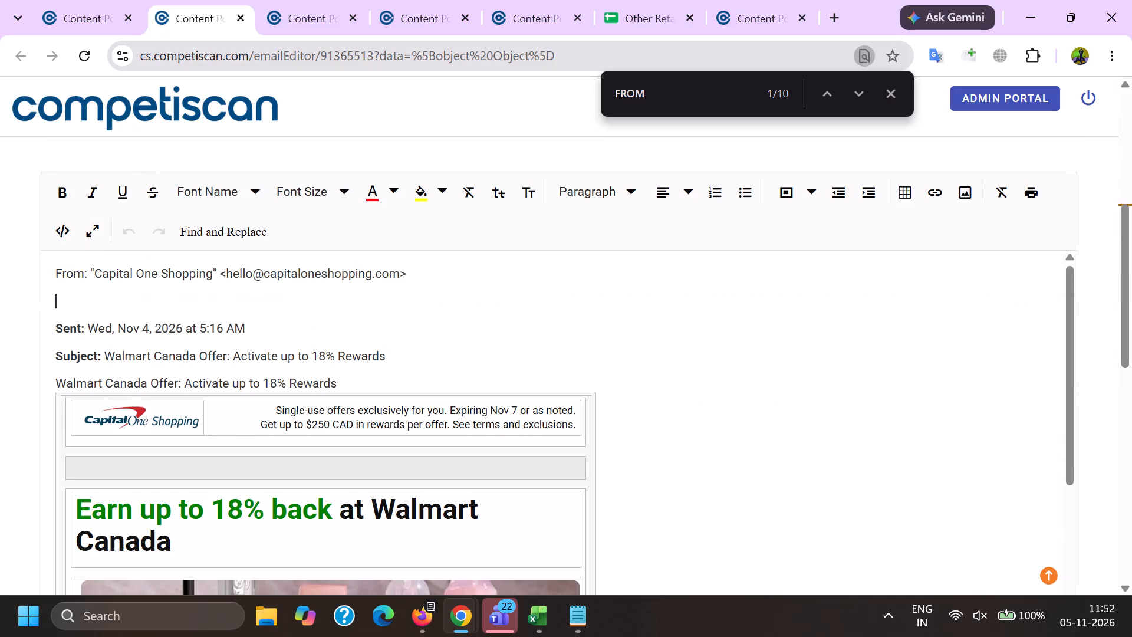
pyautogui.press('BackSpace')
pyautogui.moveTo(213, 280); pyautogui.dragTo(420, 268)
pyautogui.press('BackSpace')
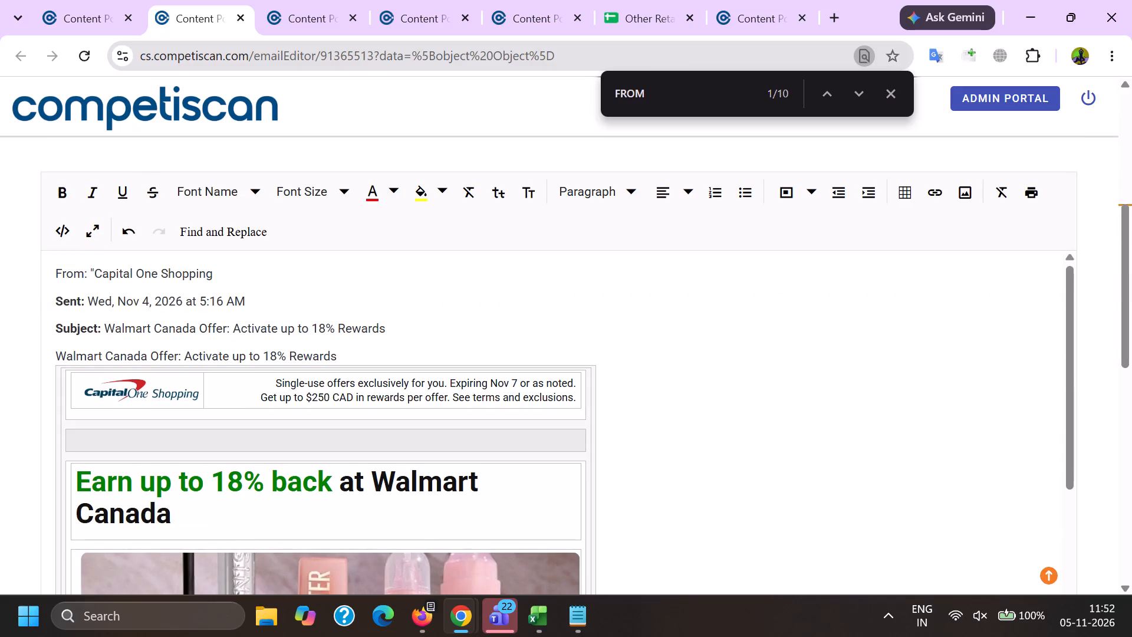
pyautogui.click(91, 277)
pyautogui.click(94, 273)
pyautogui.press('BackSpace')
# Close the gaps between the From, Sent and Subject lines using single line breaks.
pyautogui.click(54, 307)
pyautogui.press('BackSpace')
pyautogui.press('BackSpace')
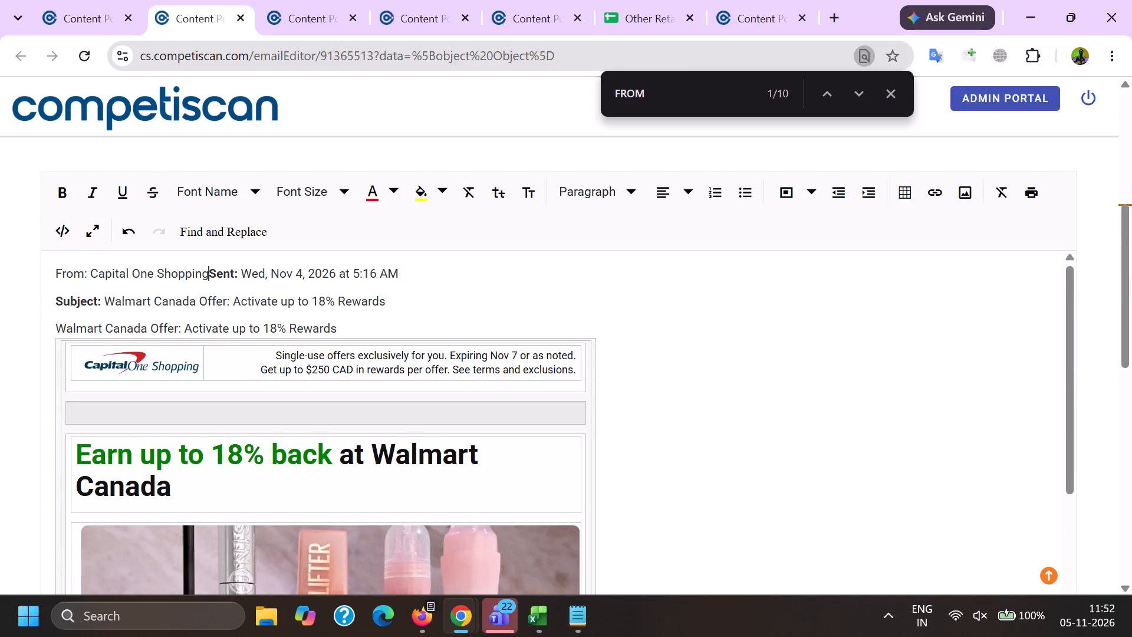
pyautogui.hotkey('shift', 'Return')
pyautogui.press('Down')
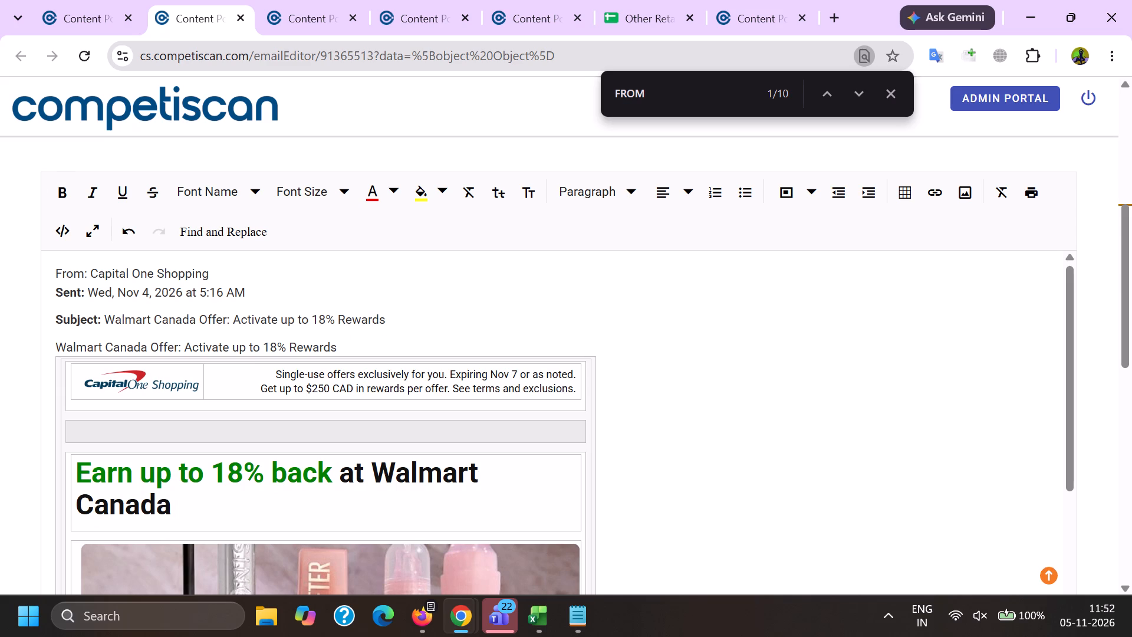
pyautogui.click(50, 340)
pyautogui.click(52, 324)
pyautogui.press('BackSpace')
pyautogui.press('BackSpace')
pyautogui.hotkey('shift', 'Return')
pyautogui.press('BackSpace')
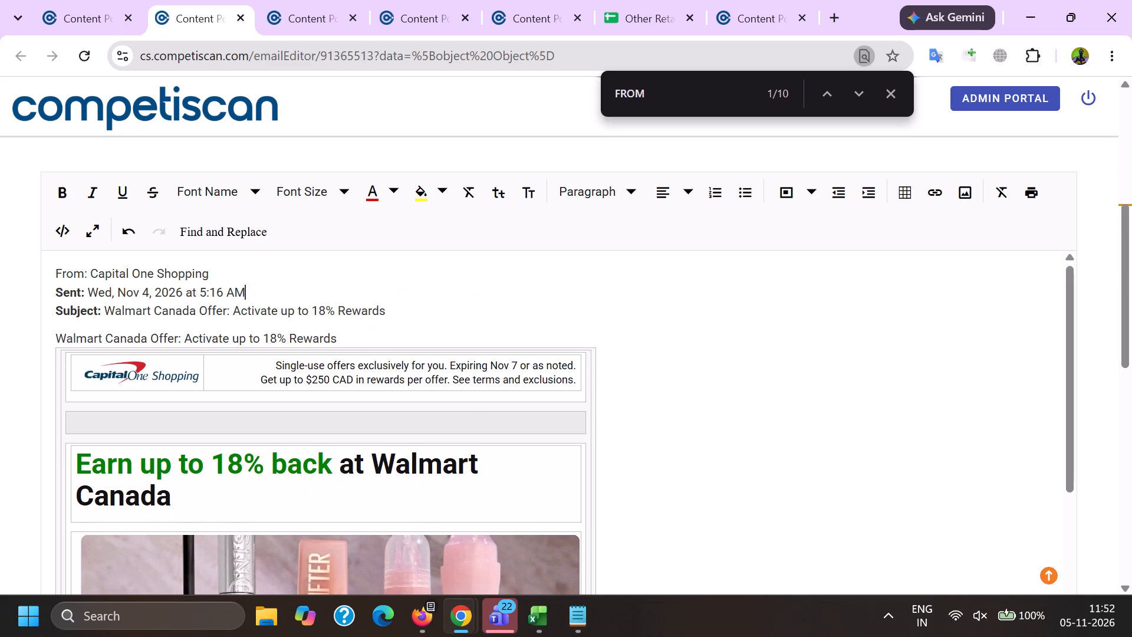
# Delete the repeated "Walmart Canada Offer: Activate up to 18% Rewards" line above the Capital One Shopping banner.
pyautogui.moveTo(53, 323); pyautogui.dragTo(370, 340)
pyautogui.press('BackSpace')
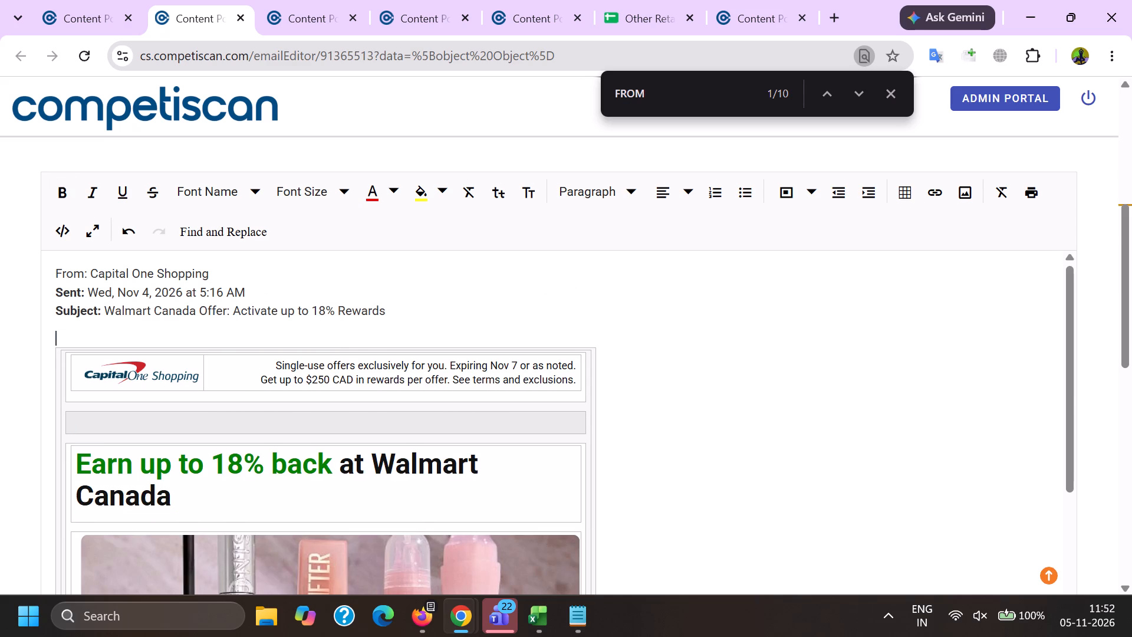
# Select the support e-mail address in the email footer's unsubscribe paragraph.
pyautogui.scroll(-4, 296, 423)
pyautogui.scroll(1, 295, 423)
pyautogui.scroll(-15, 295, 423)
pyautogui.scroll(1, 271, 412)
pyautogui.scroll(-7, 271, 413)
pyautogui.scroll(2, 261, 409)
pyautogui.scroll(-3, 262, 409)
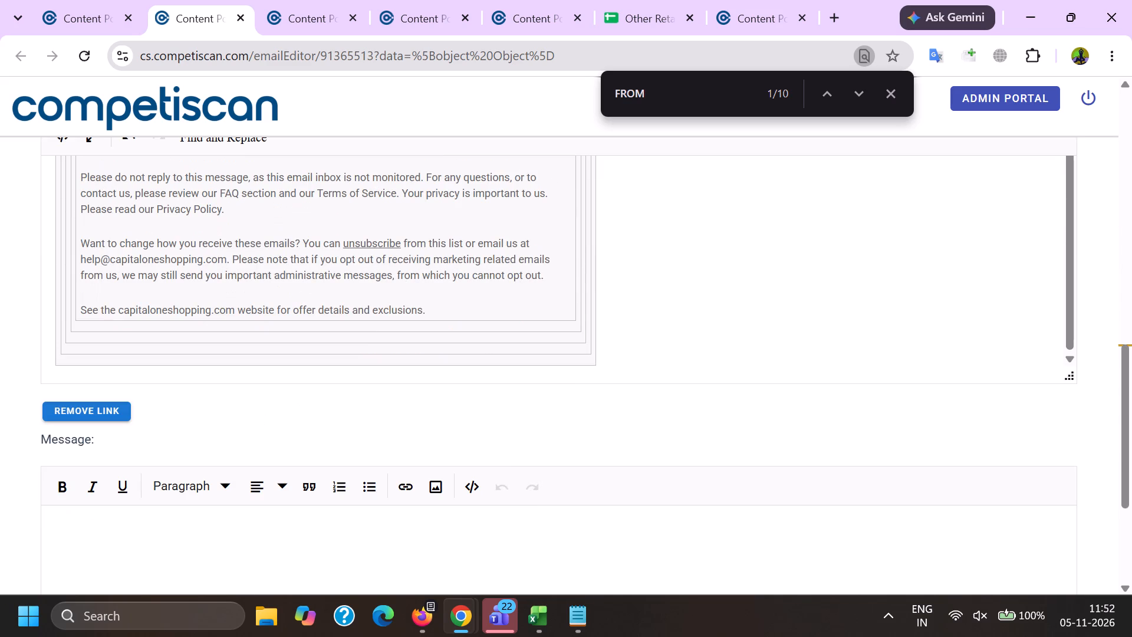
pyautogui.moveTo(79, 260); pyautogui.dragTo(231, 265)
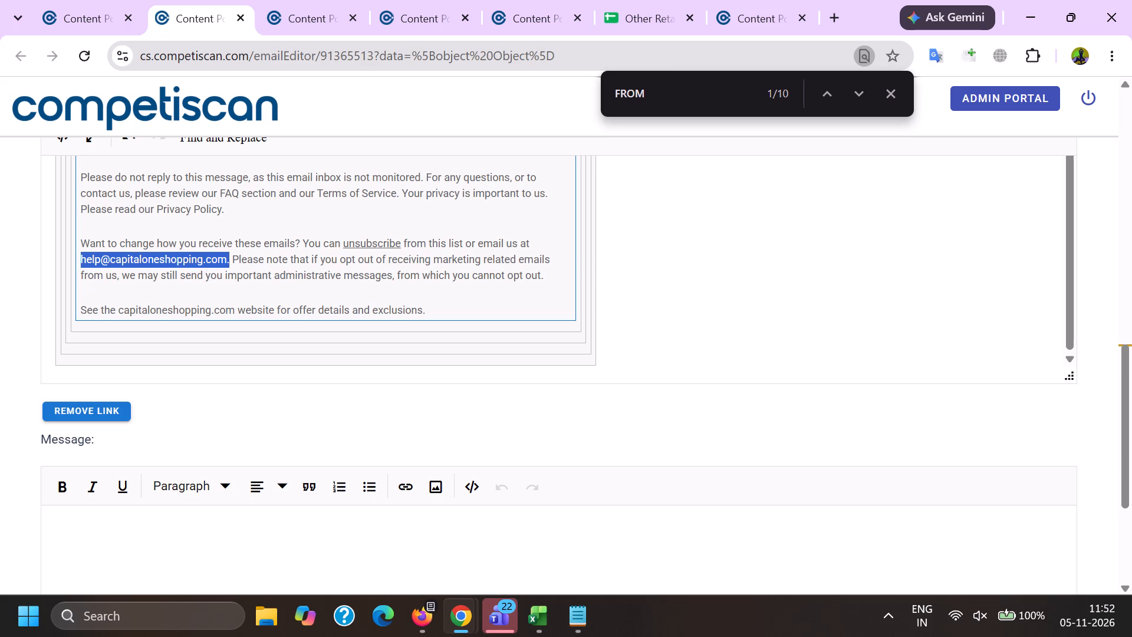
pyautogui.moveTo(231, 265); pyautogui.dragTo(228, 263)
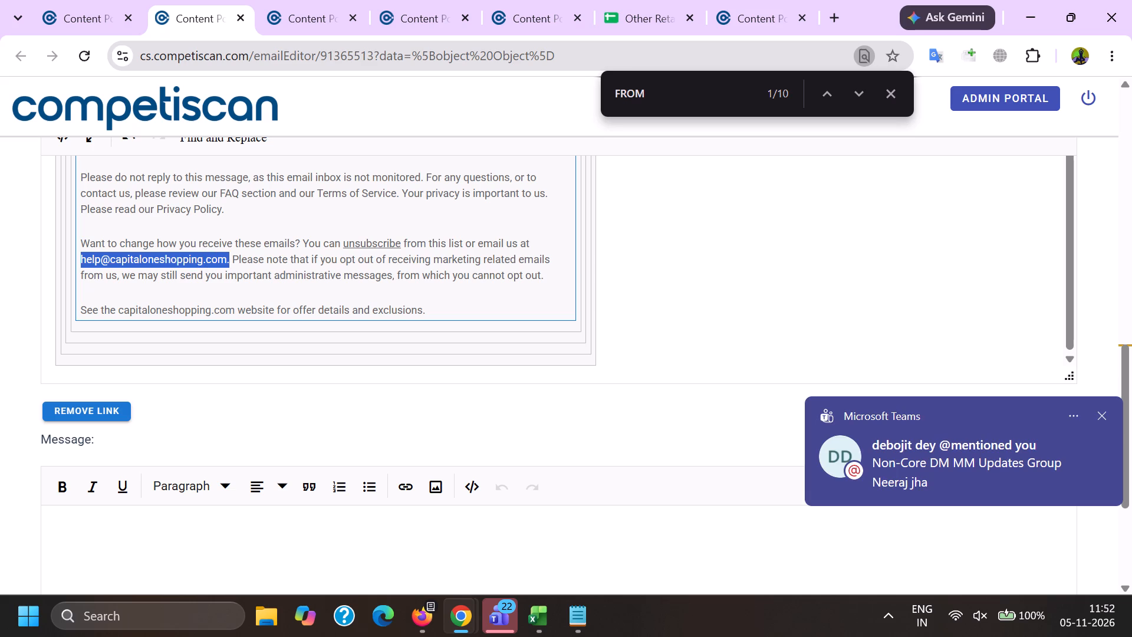
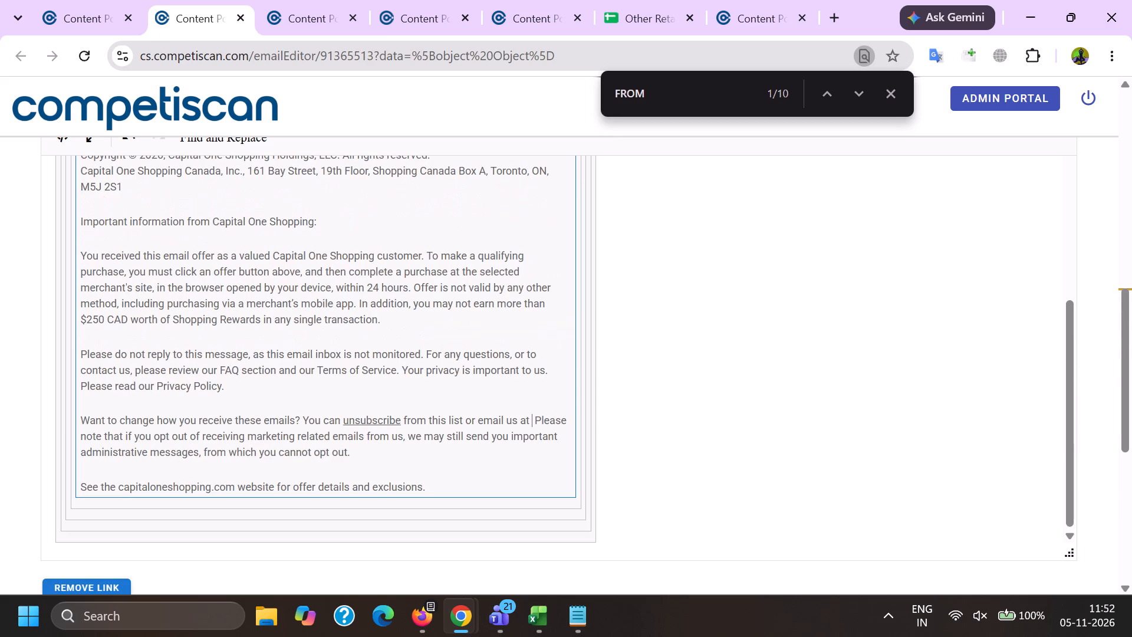
# Copy the footer's Privacy Policy link address and remove all links from the Walmart Canada offer email.
pyautogui.rightClick(185, 385)
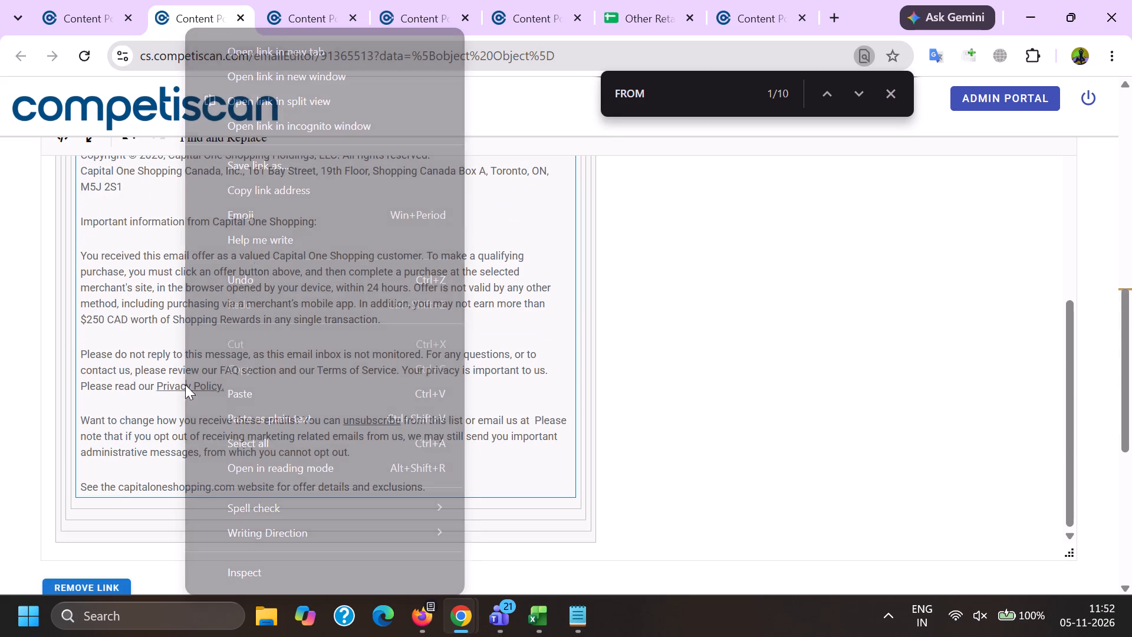
pyautogui.click(241, 191)
pyautogui.click(121, 592)
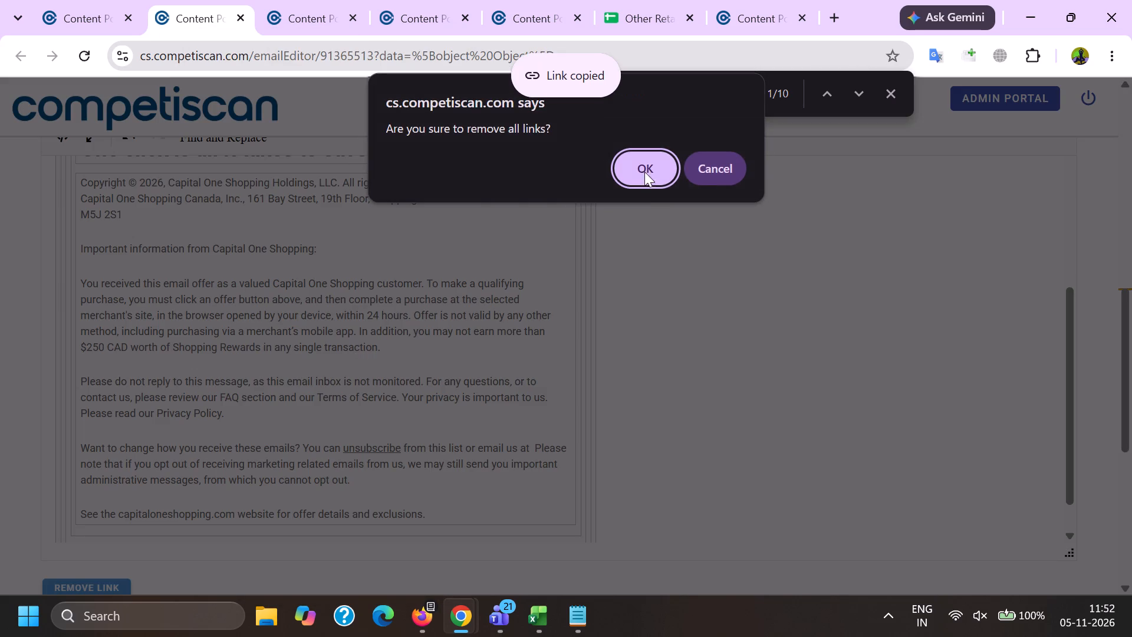
pyautogui.click(651, 179)
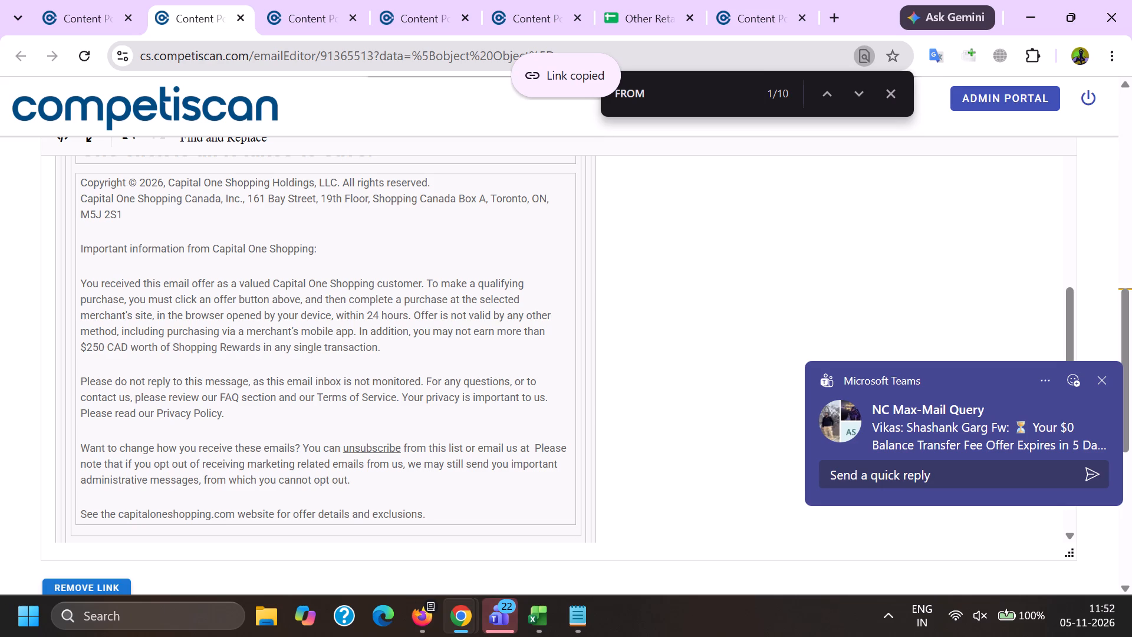
# Insert the copied address as a link at the footer's Privacy Policy text, set to open in a new window.
pyautogui.click(176, 418)
pyautogui.hotkey('ctrl', 'k')
pyautogui.hotkey('ctrl', 'v')
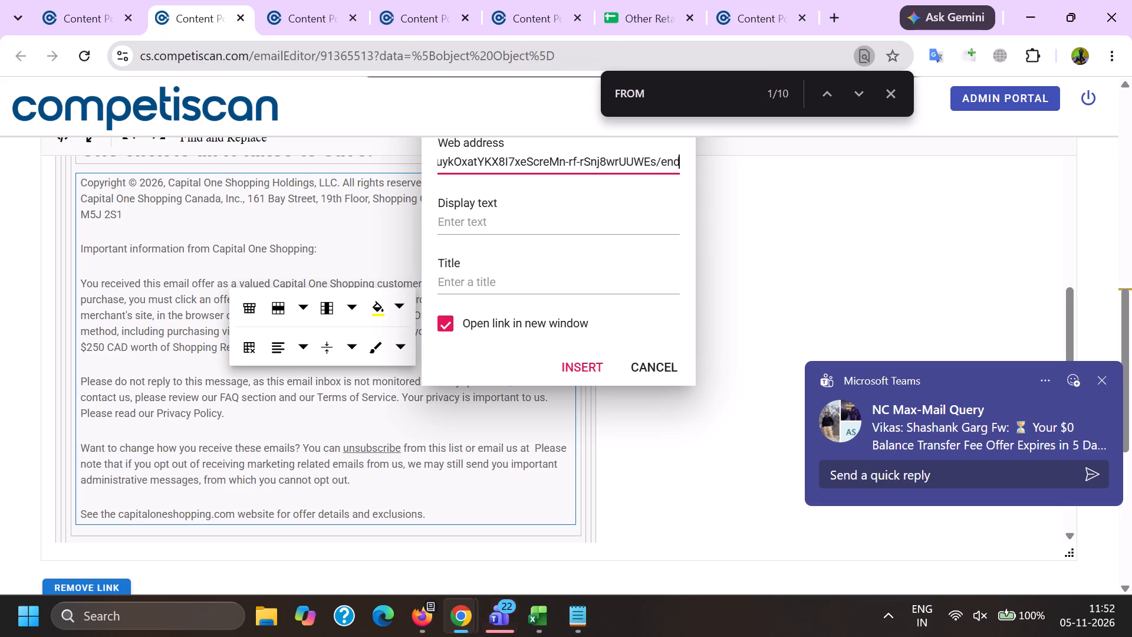
pyautogui.click(577, 358)
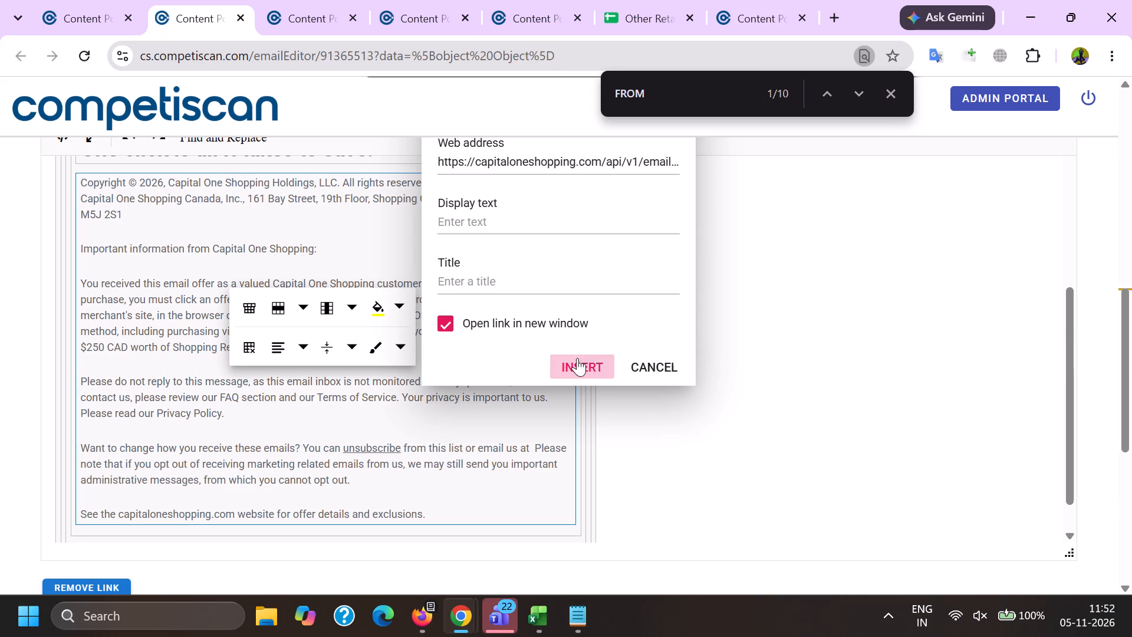
# Save the product info of the Walmart Canada offer email.
pyautogui.scroll(-20, 0, 380)
pyautogui.scroll(-1, 0, 380)
pyautogui.click(425, 432)
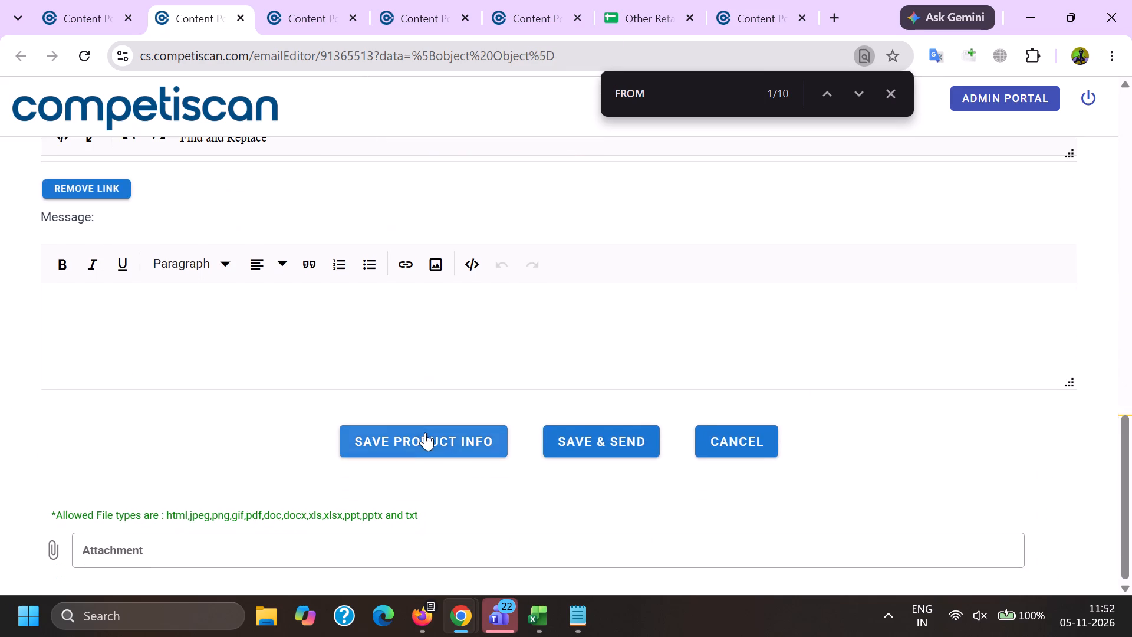
pyautogui.click(574, 357)
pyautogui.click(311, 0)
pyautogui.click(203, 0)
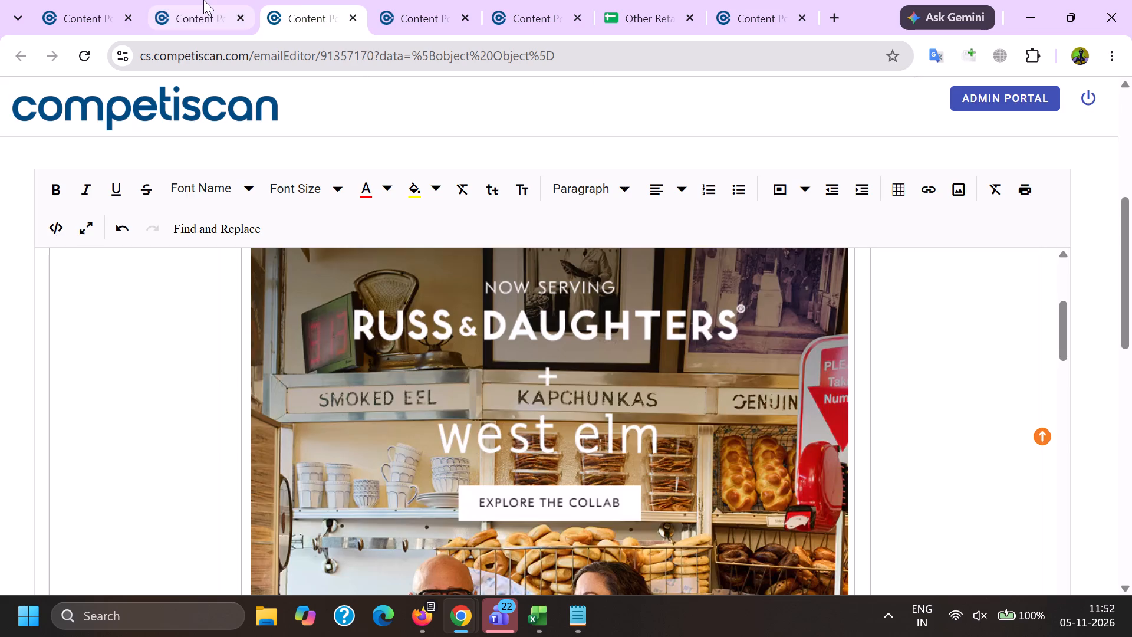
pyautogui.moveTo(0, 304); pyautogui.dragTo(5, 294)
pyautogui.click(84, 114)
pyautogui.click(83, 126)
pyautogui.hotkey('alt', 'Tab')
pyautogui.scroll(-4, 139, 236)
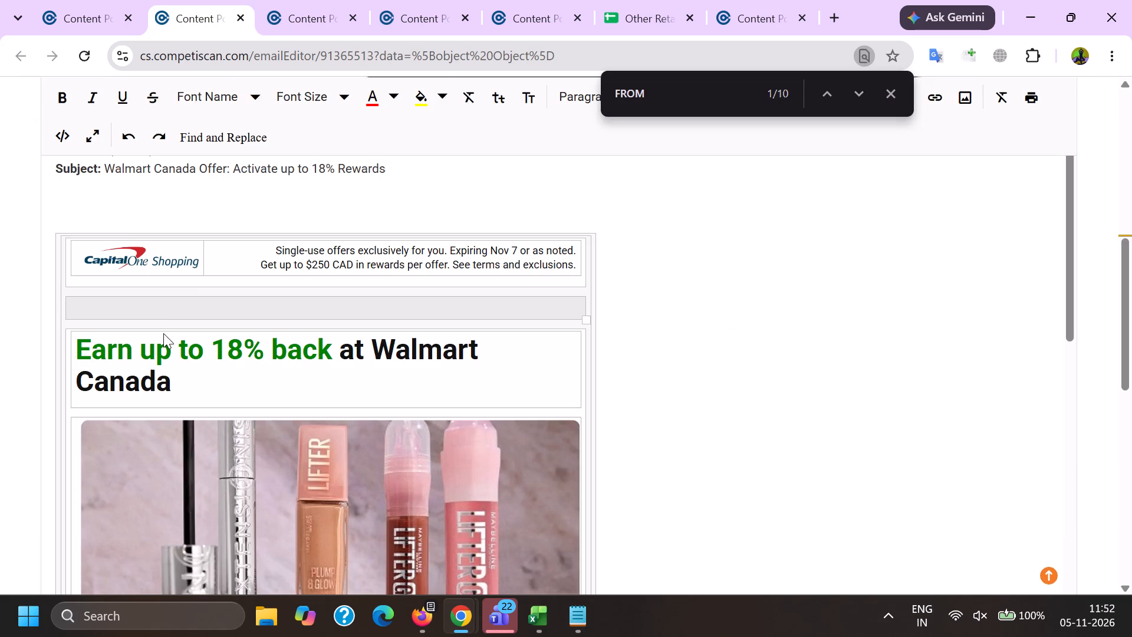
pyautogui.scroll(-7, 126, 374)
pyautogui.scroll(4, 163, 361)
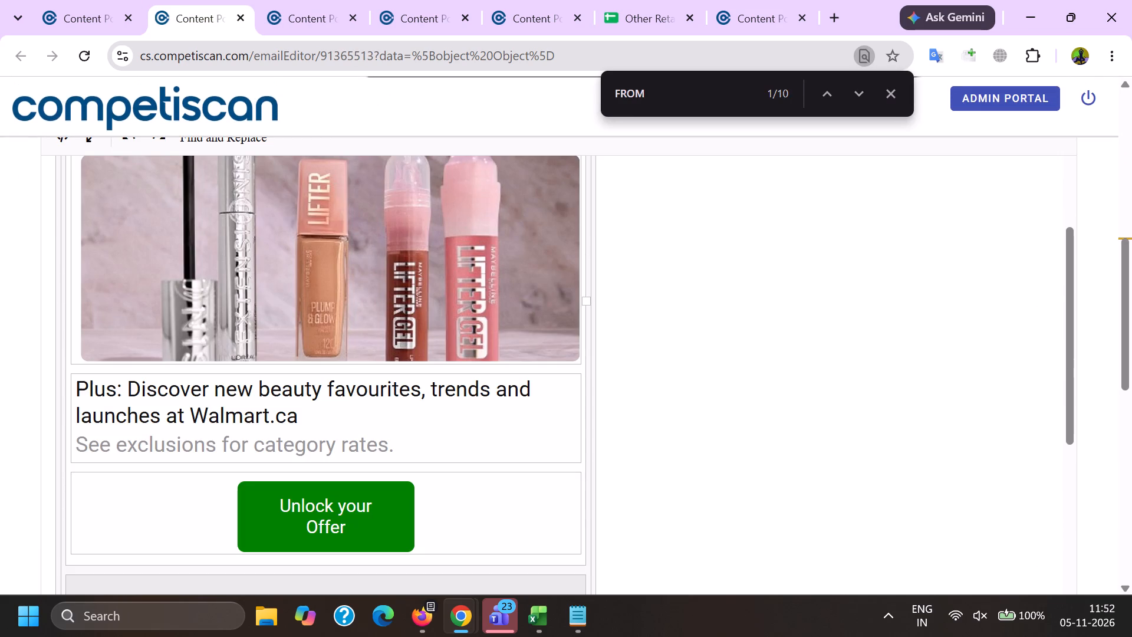
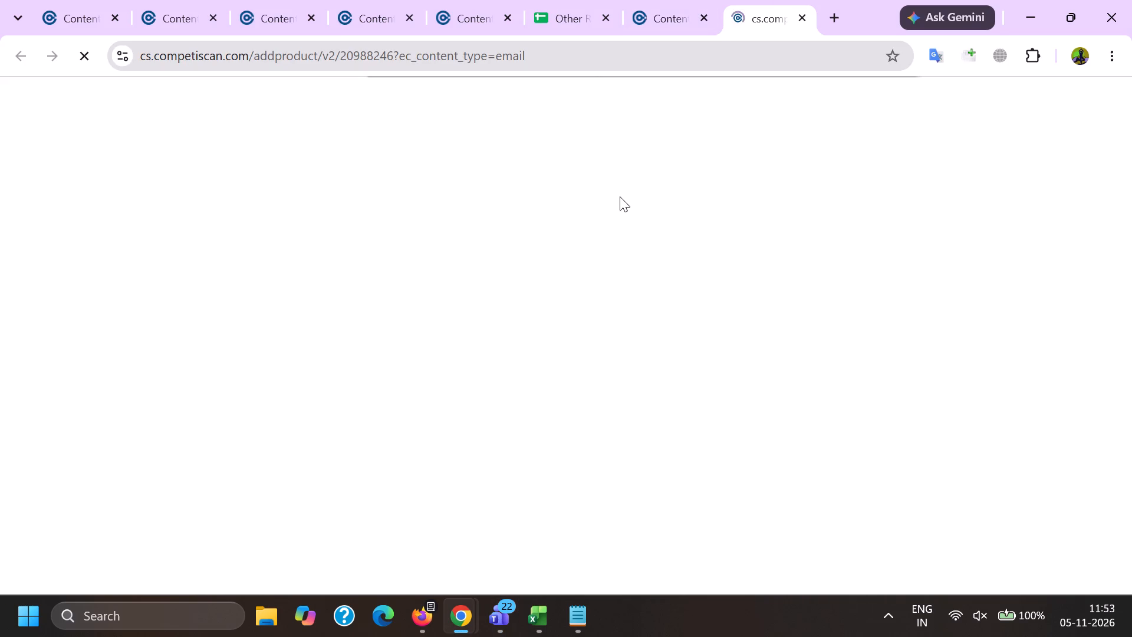
# Look over the Sallie Mae student loan email's product form and view its product activity log.
pyautogui.scroll(-5, 620, 196)
pyautogui.scroll(-4, 562, 253)
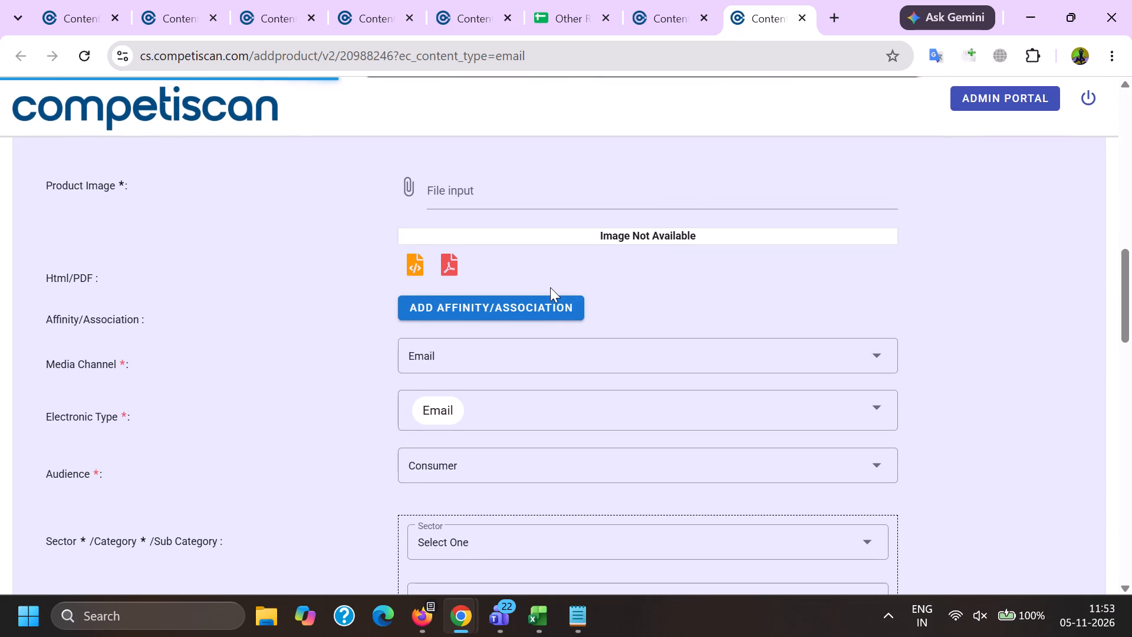
pyautogui.scroll(10, 550, 287)
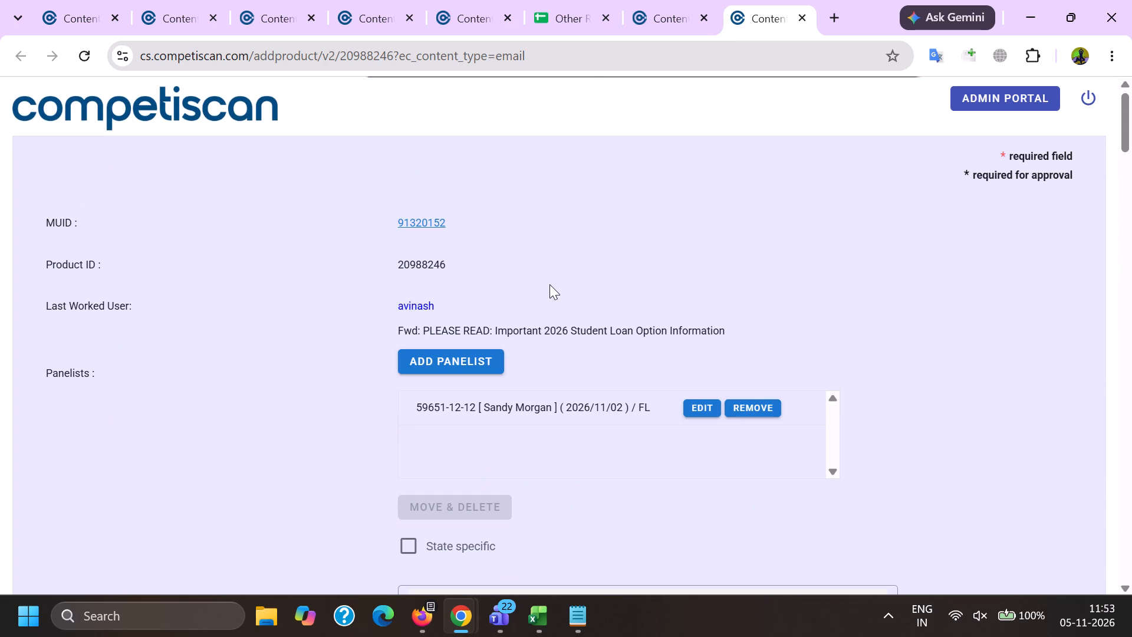
pyautogui.scroll(-6, 549, 284)
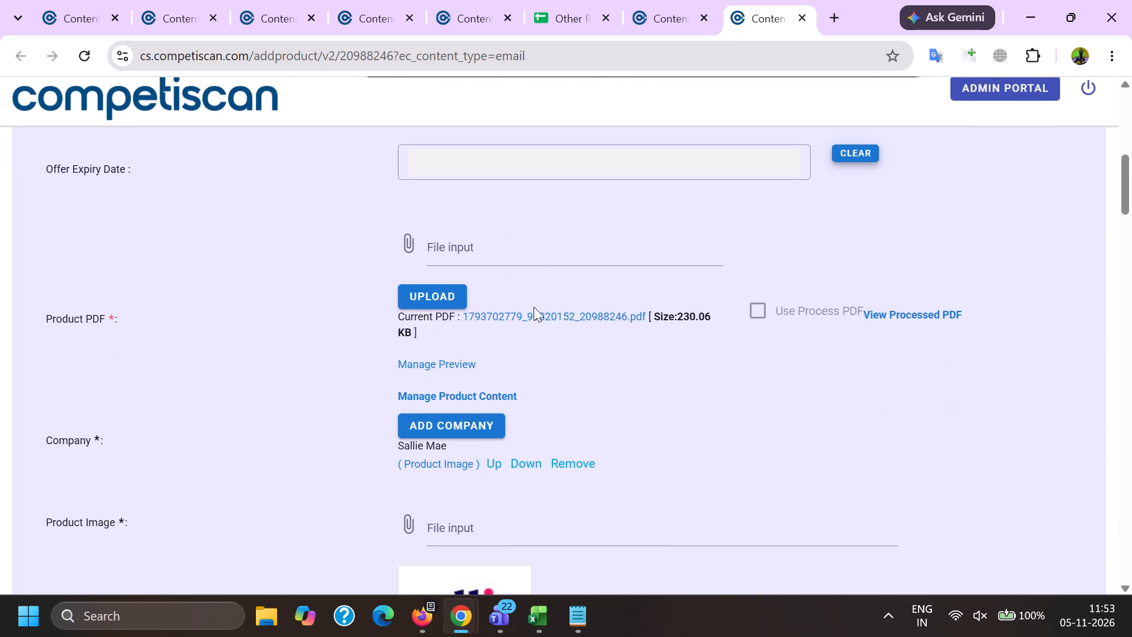
pyautogui.scroll(5, 429, 316)
pyautogui.click(426, 218)
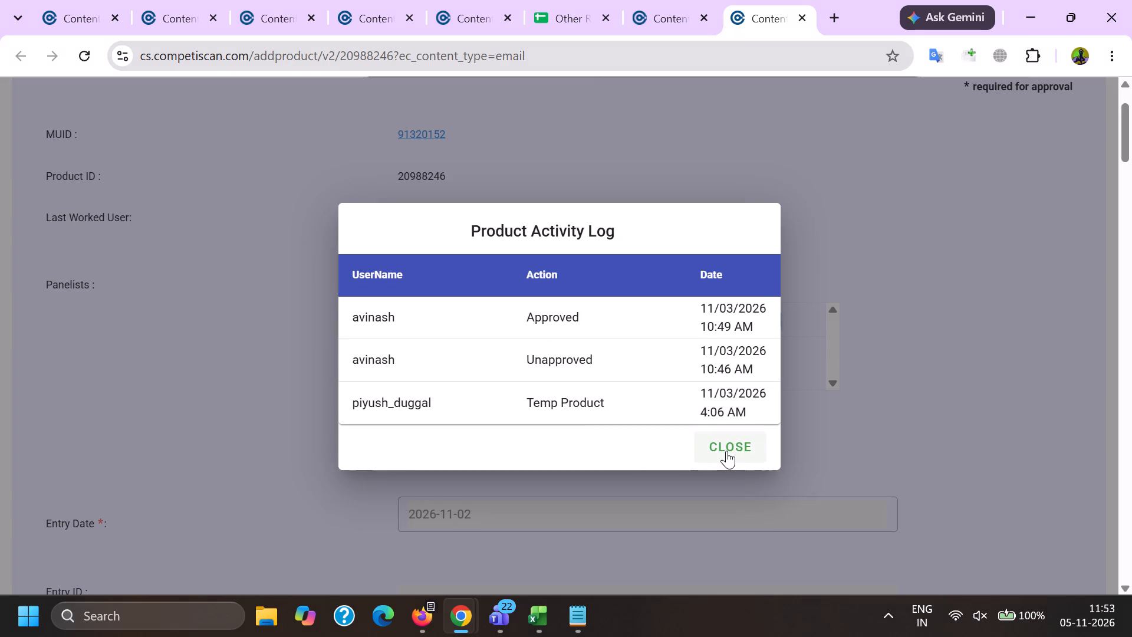
pyautogui.click(726, 451)
# Open the current product PDF of the Sallie Mae email in a separate tab and return to the product form.
pyautogui.scroll(-4, 664, 337)
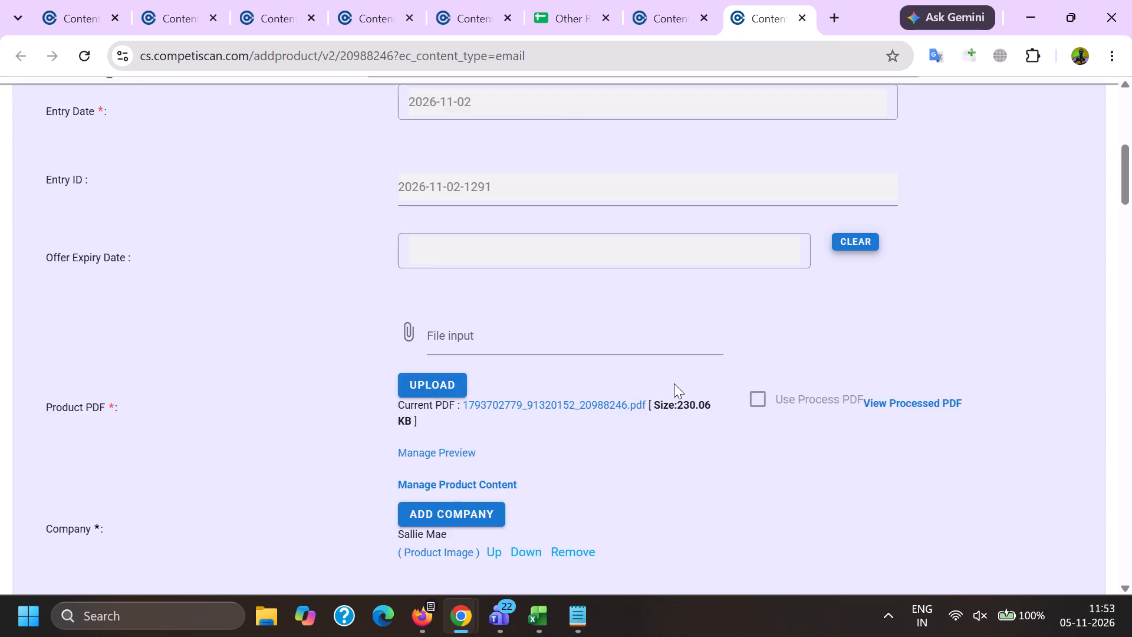
pyautogui.scroll(-11, 674, 383)
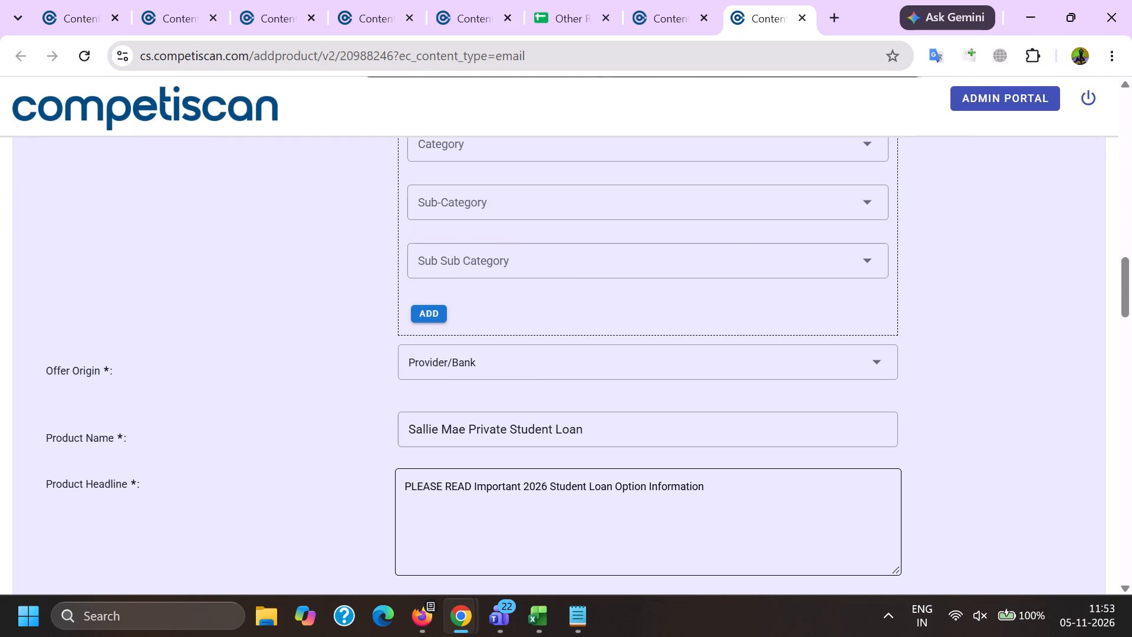
pyautogui.scroll(15, 651, 452)
pyautogui.scroll(-4, 591, 350)
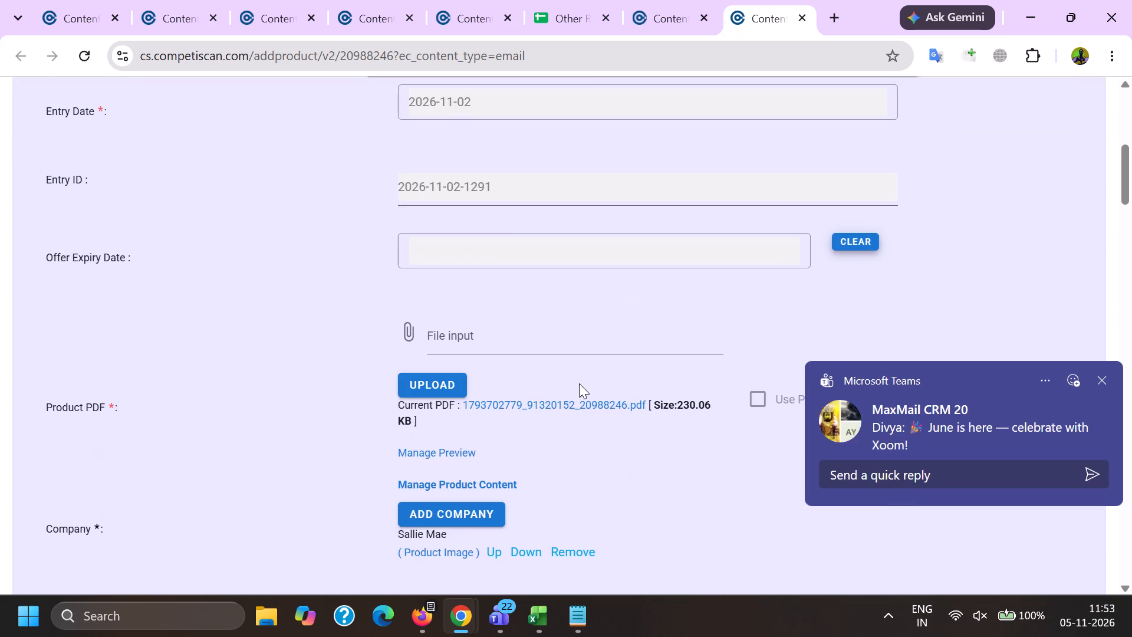
pyautogui.keyDown('ctrl'); pyautogui.click(574, 400); pyautogui.keyUp('ctrl')
pyautogui.click(778, 0)
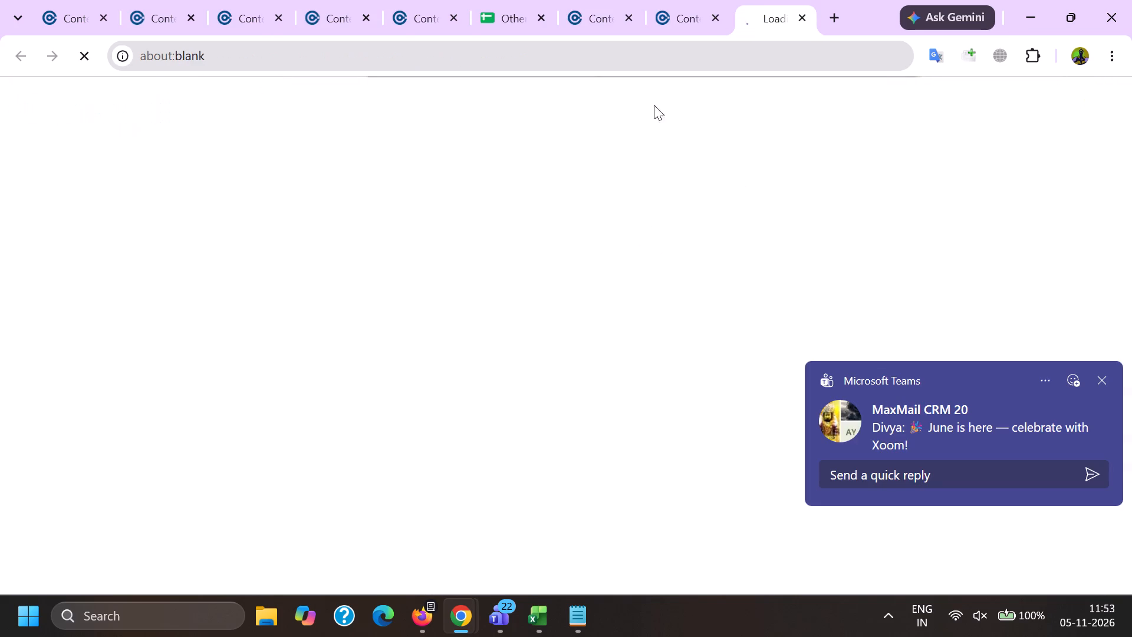
pyautogui.click(664, 0)
# Update the existing Mortgage & Loan classification to category Unsecured, sub category Education Loan and sub sub category Private Student Loan.
pyautogui.scroll(-10, 542, 452)
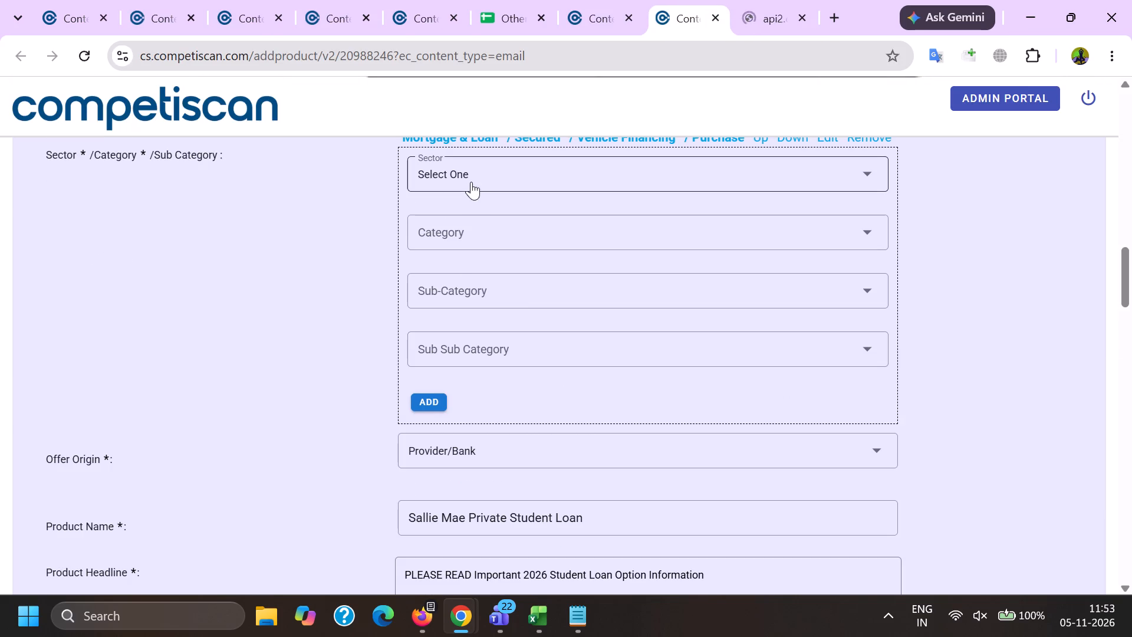
pyautogui.scroll(2, 559, 379)
pyautogui.click(828, 315)
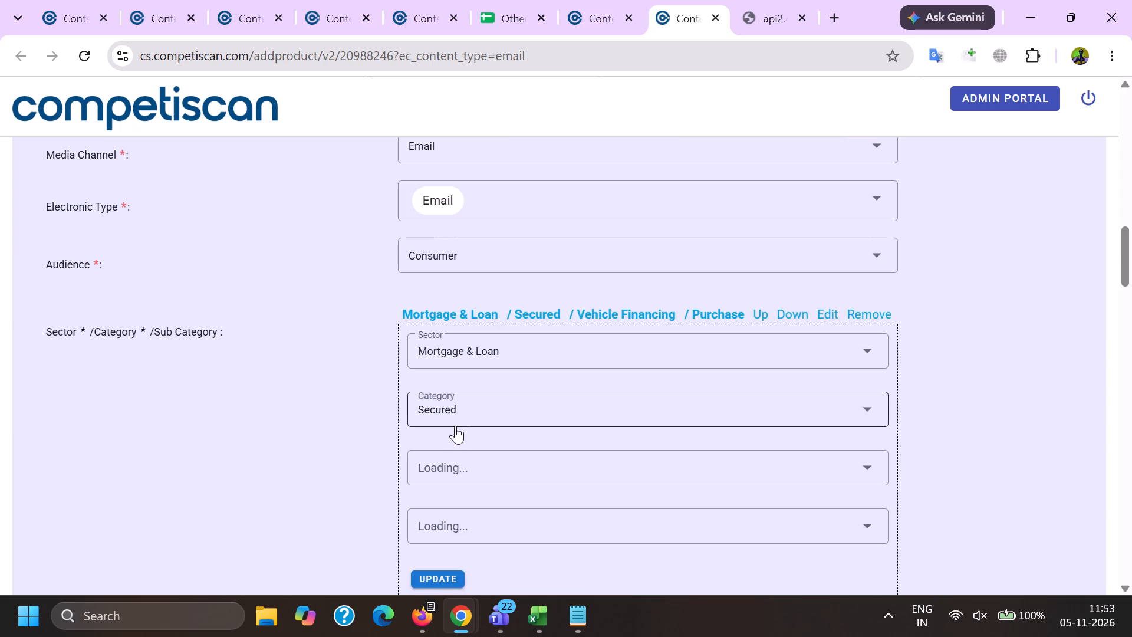
pyautogui.click(455, 426)
pyautogui.click(465, 476)
pyautogui.click(455, 462)
pyautogui.scroll(-1, 461, 337)
pyautogui.scroll(-7, 463, 464)
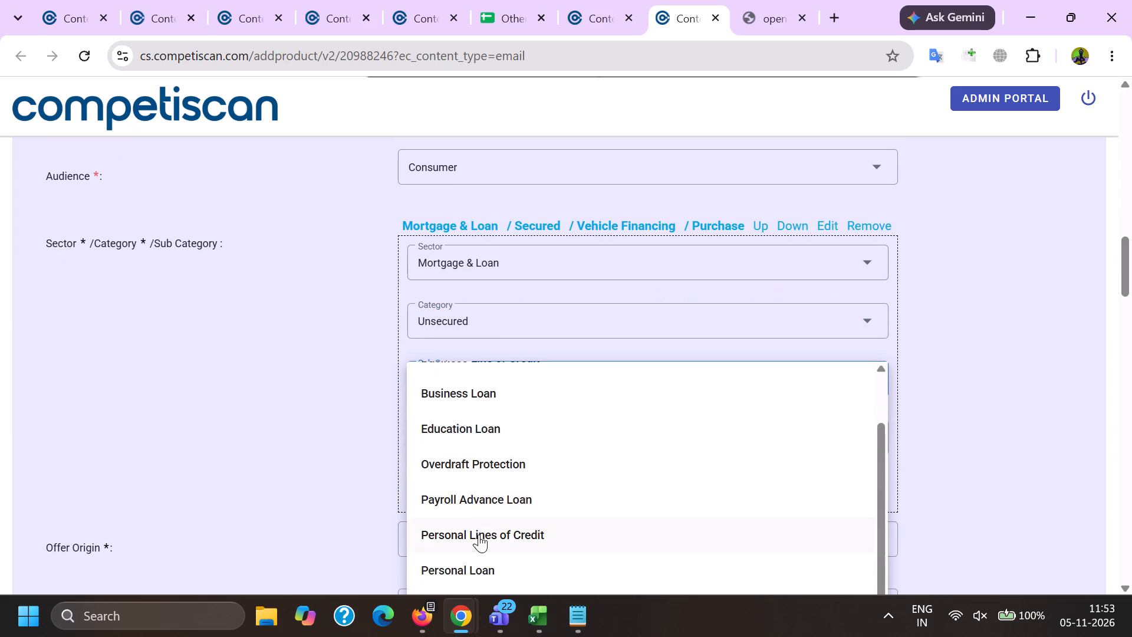
pyautogui.click(473, 432)
pyautogui.moveTo(262, 442); pyautogui.dragTo(288, 447)
pyautogui.click(496, 431)
pyautogui.scroll(-1, 518, 265)
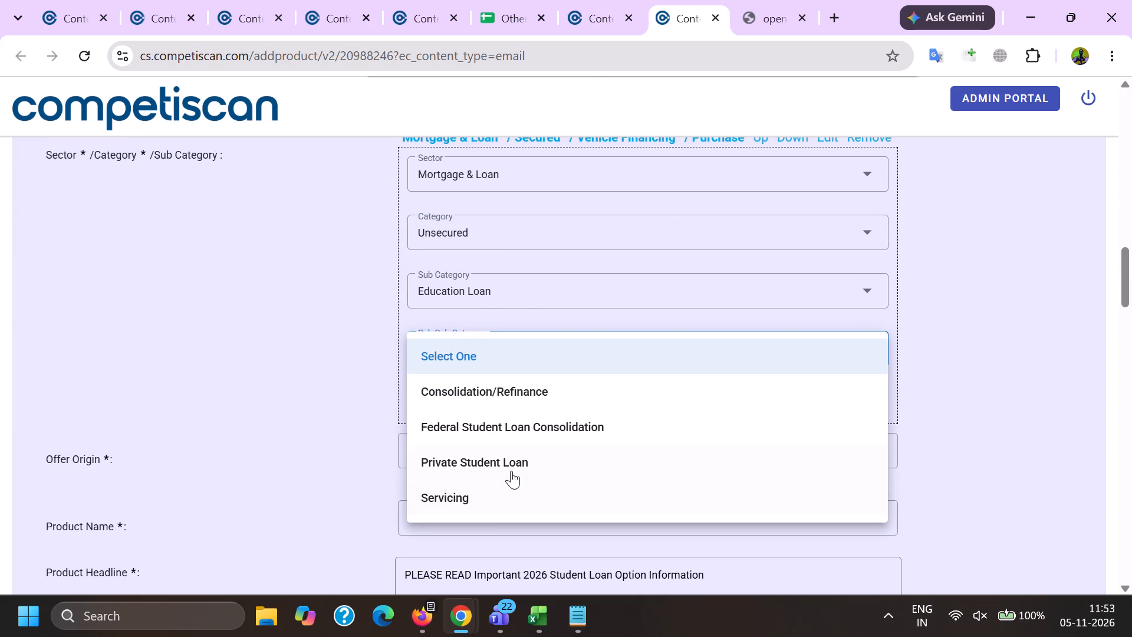
pyautogui.click(510, 464)
pyautogui.moveTo(276, 455); pyautogui.dragTo(309, 457)
pyautogui.click(435, 397)
# Clear the product headline and copy the email subject "PLEASE READ: Important 2026 Student Loan Option Information" without its Fwd prefix to replace it.
pyautogui.scroll(-3, 518, 267)
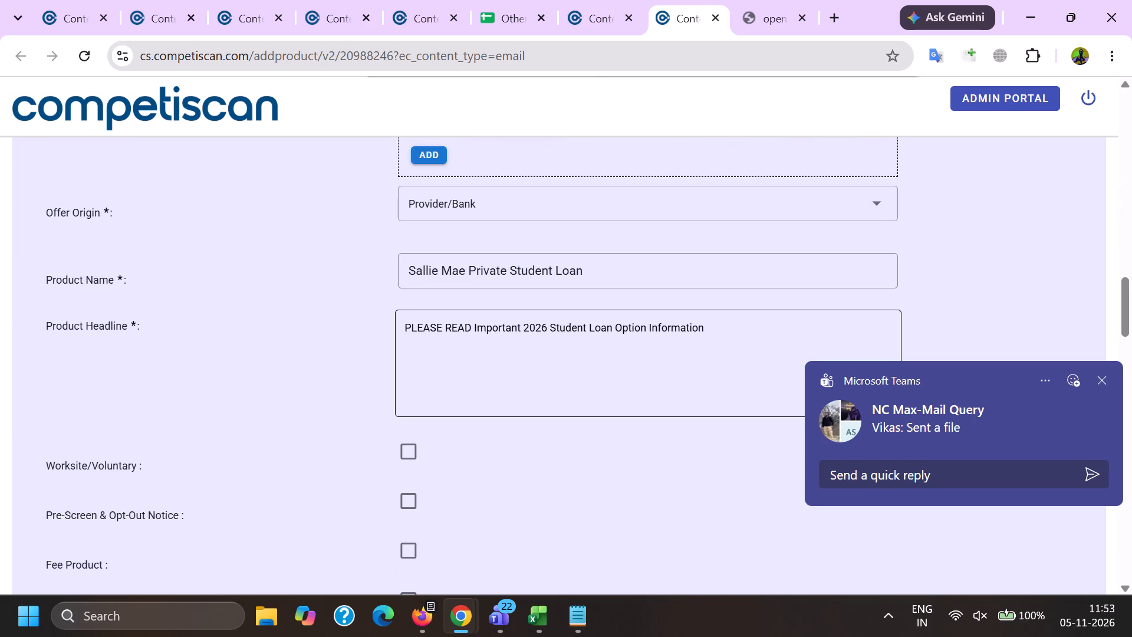
pyautogui.moveTo(752, 332); pyautogui.dragTo(14, 334)
pyautogui.press('BackSpace')
pyautogui.scroll(12, 432, 467)
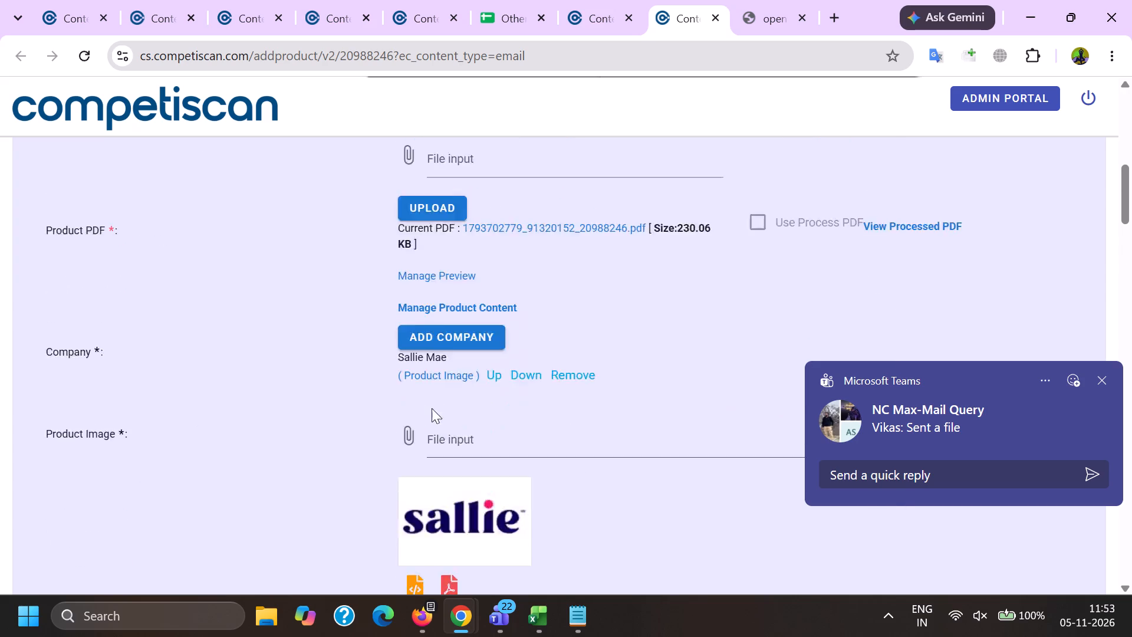
pyautogui.scroll(2, 432, 408)
pyautogui.scroll(4, 450, 336)
pyautogui.moveTo(425, 330); pyautogui.dragTo(639, 326)
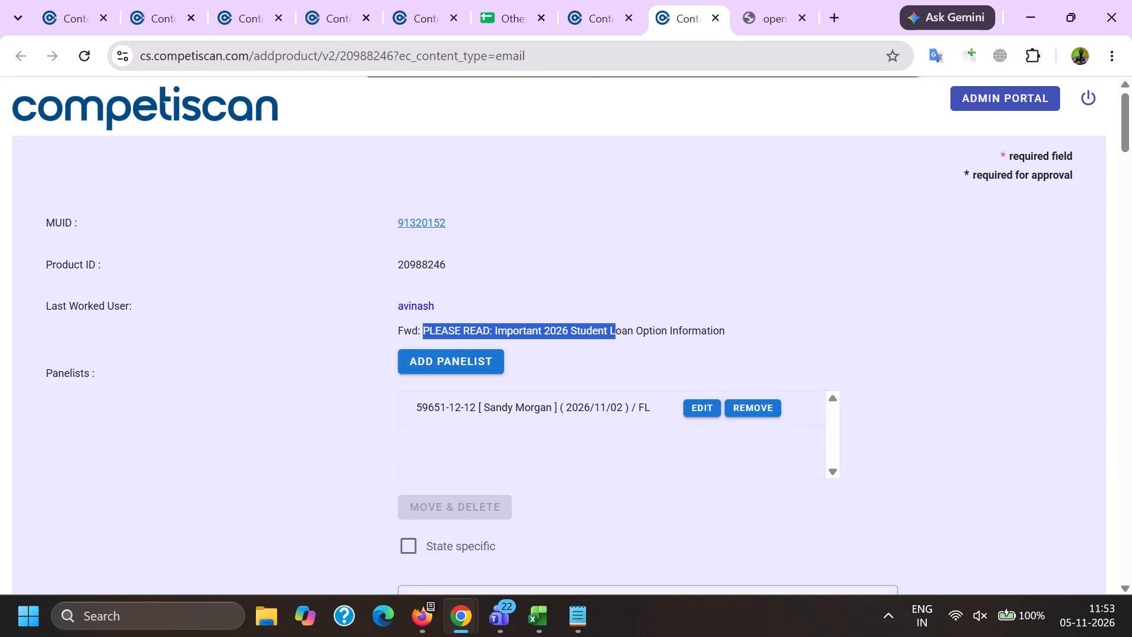
pyautogui.moveTo(639, 326); pyautogui.dragTo(748, 332)
pyautogui.hotkey('ctrl', 'c')
pyautogui.scroll(1, 564, 331)
pyautogui.scroll(-12, 563, 331)
pyautogui.scroll(-4, 486, 401)
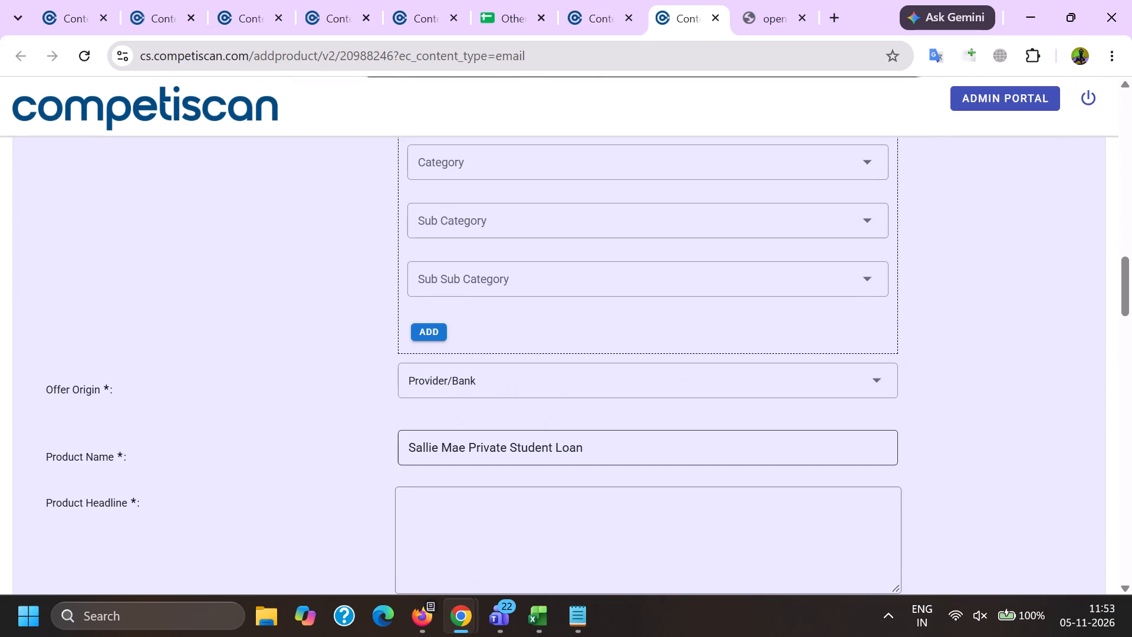
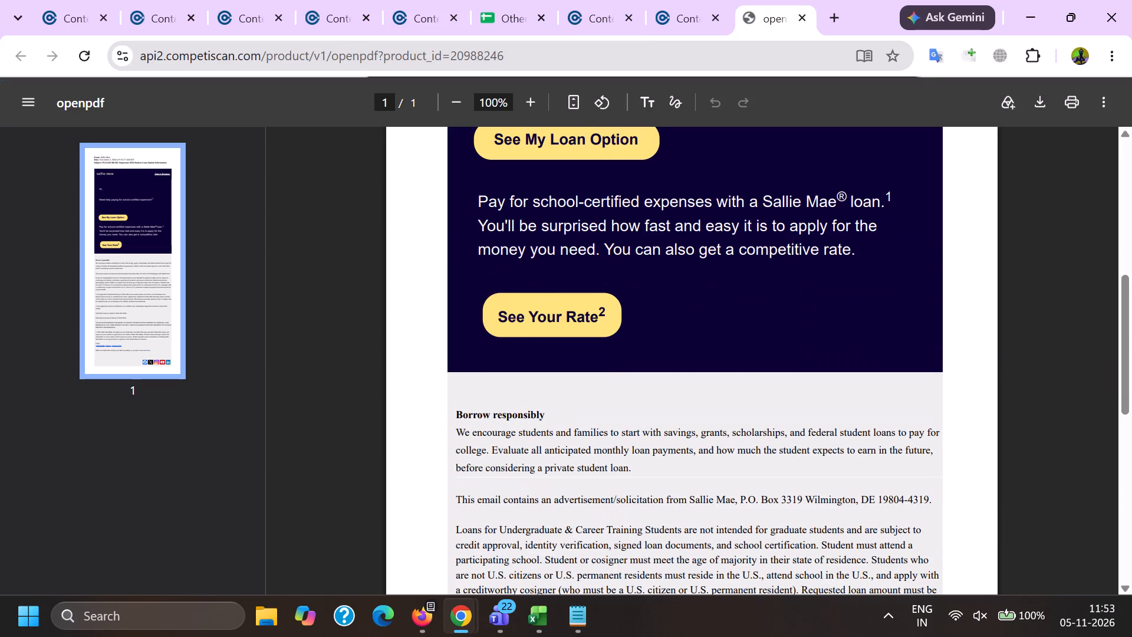
# Copy the line "Need help paying for school-certified expenses?" from the Sallie Mae email PDF for use in another window.
pyautogui.moveTo(475, 194); pyautogui.dragTo(820, 215)
pyautogui.click(572, 261)
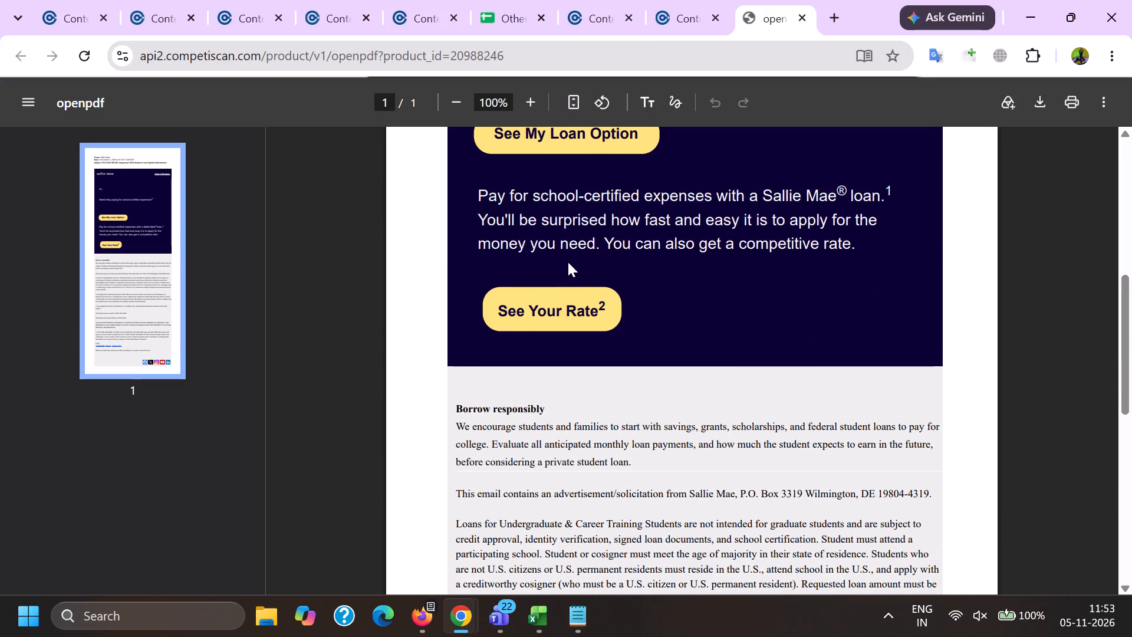
pyautogui.scroll(3, 466, 285)
pyautogui.moveTo(476, 287); pyautogui.dragTo(805, 287)
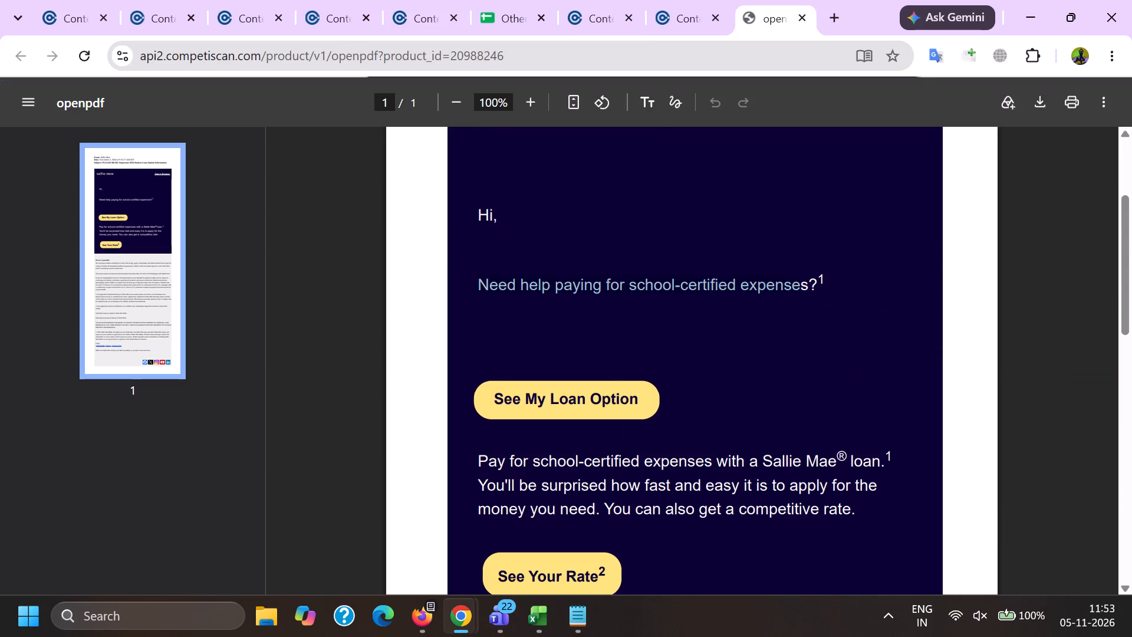
pyautogui.moveTo(805, 287); pyautogui.dragTo(808, 287)
pyautogui.hotkey('ctrl', 'c')
pyautogui.hotkey('alt', 'Tab')
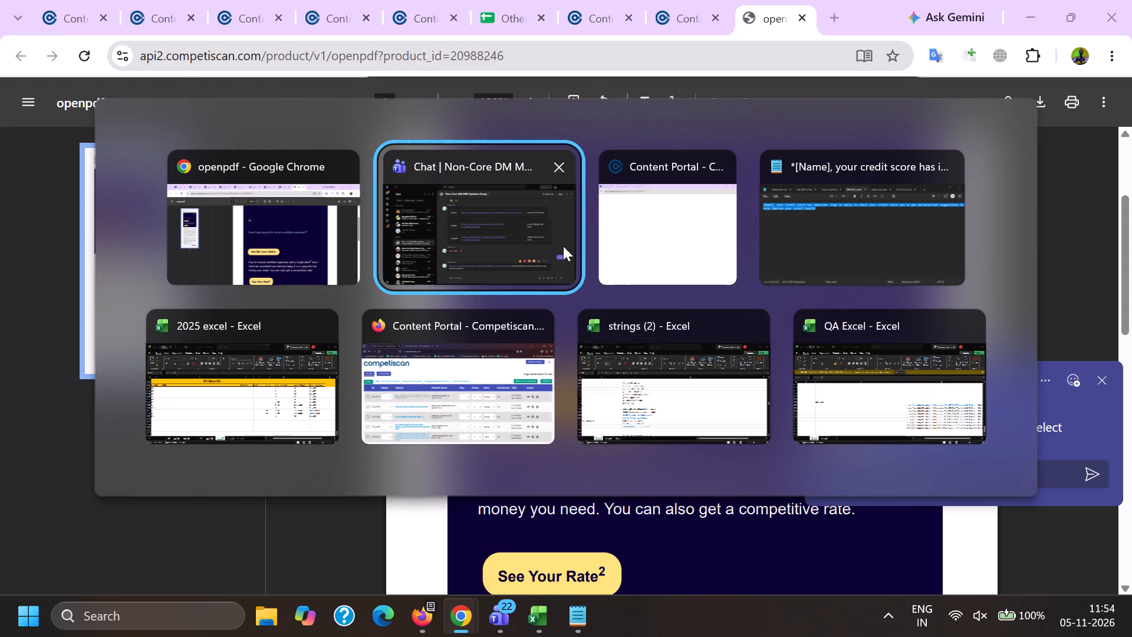
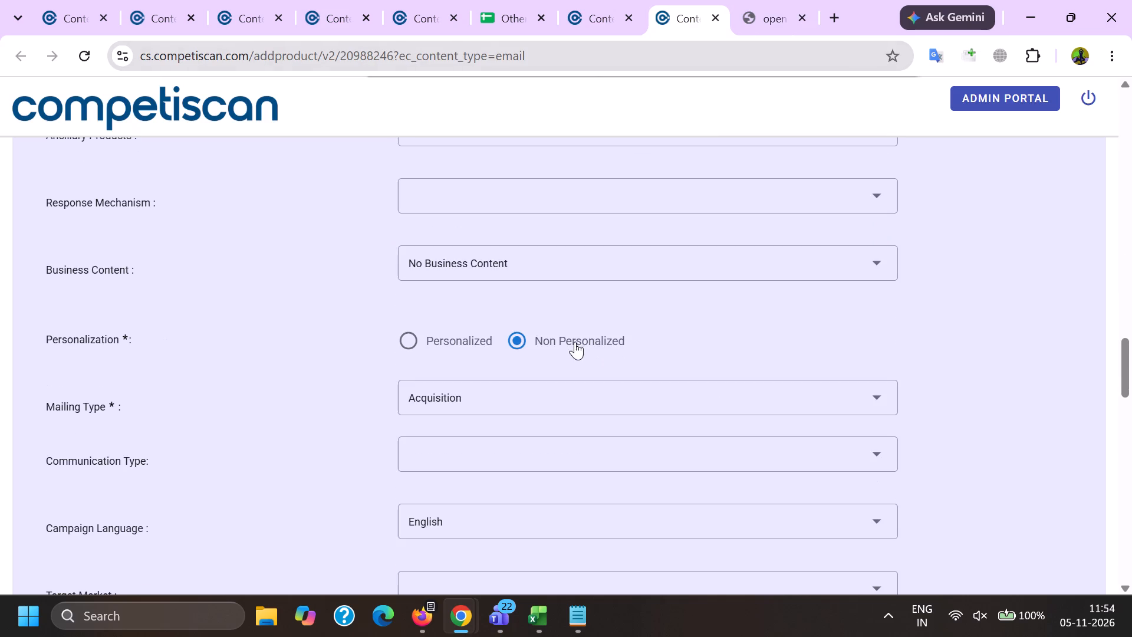
# Set the Response Mechanism of the email product entry to URL/Website.
pyautogui.click(452, 194)
pyautogui.scroll(-7, 467, 423)
pyautogui.click(482, 432)
pyautogui.click(338, 415)
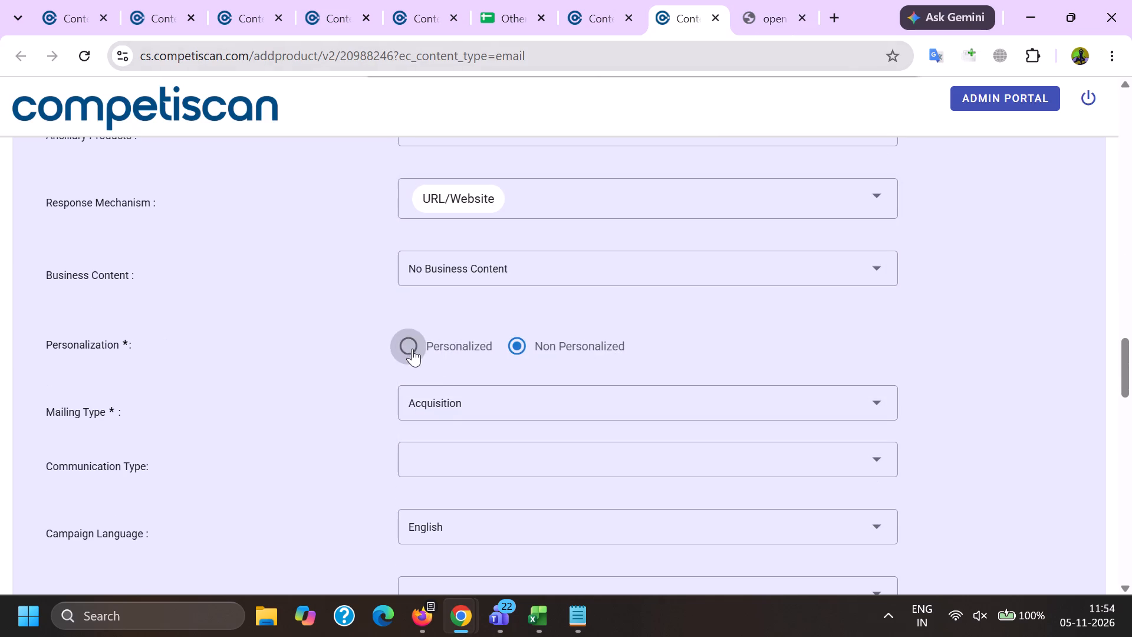
# Set the email entry's Personalization to Personalized.
pyautogui.click(412, 349)
# Open the Mailing Type choices for the email entry.
pyautogui.click(447, 400)
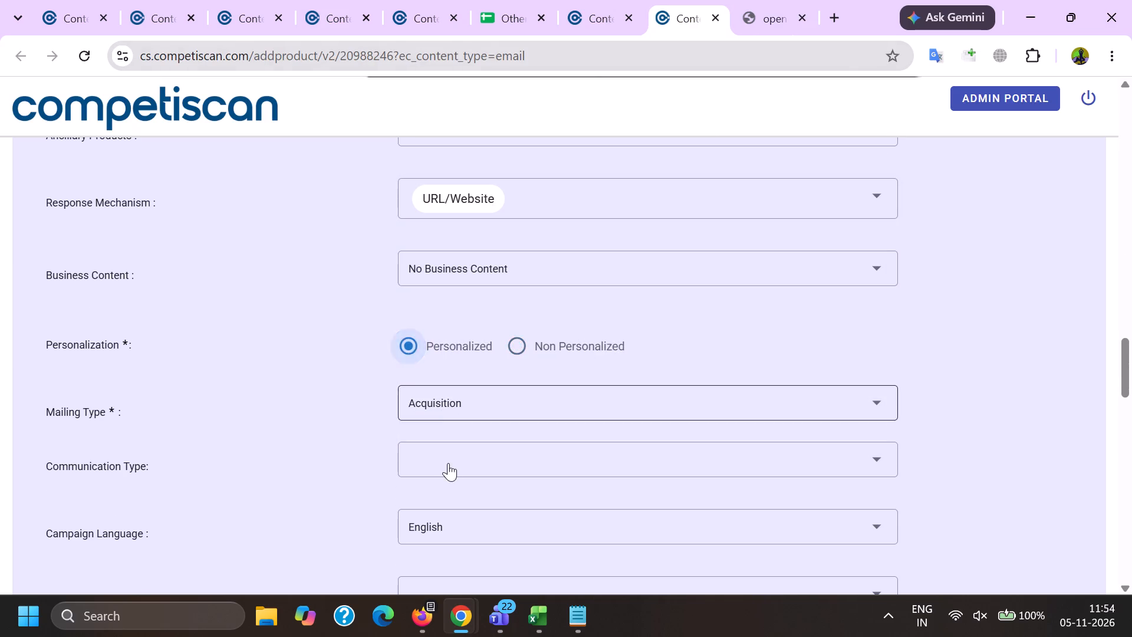
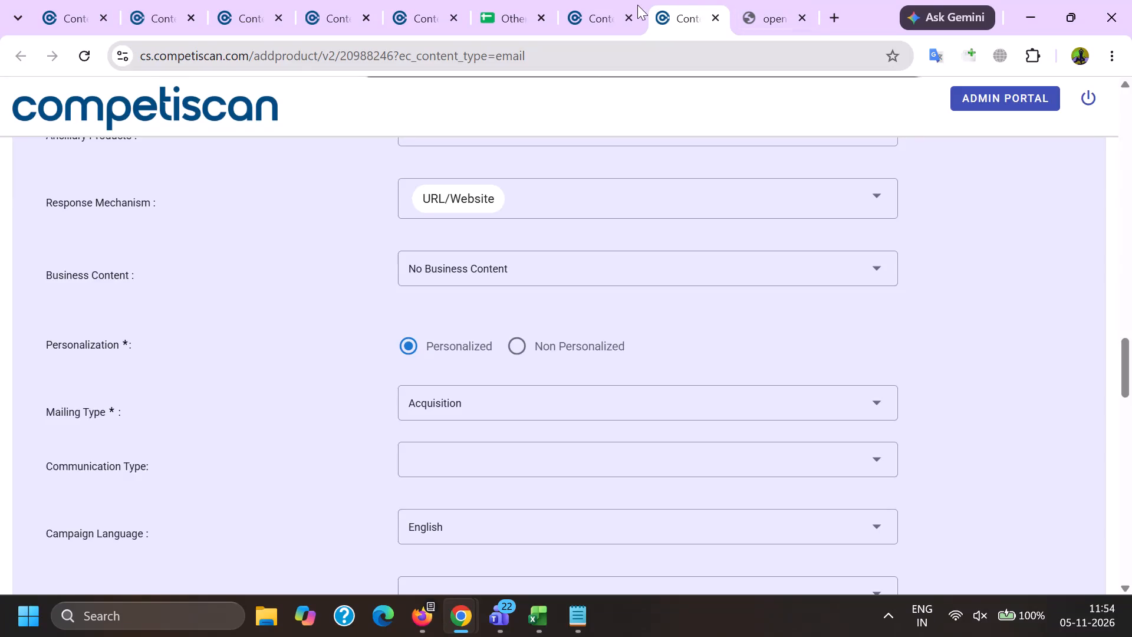
# Check the Product Activity Log for the email entry's last worked user, and close it.
pyautogui.scroll(8, 565, 206)
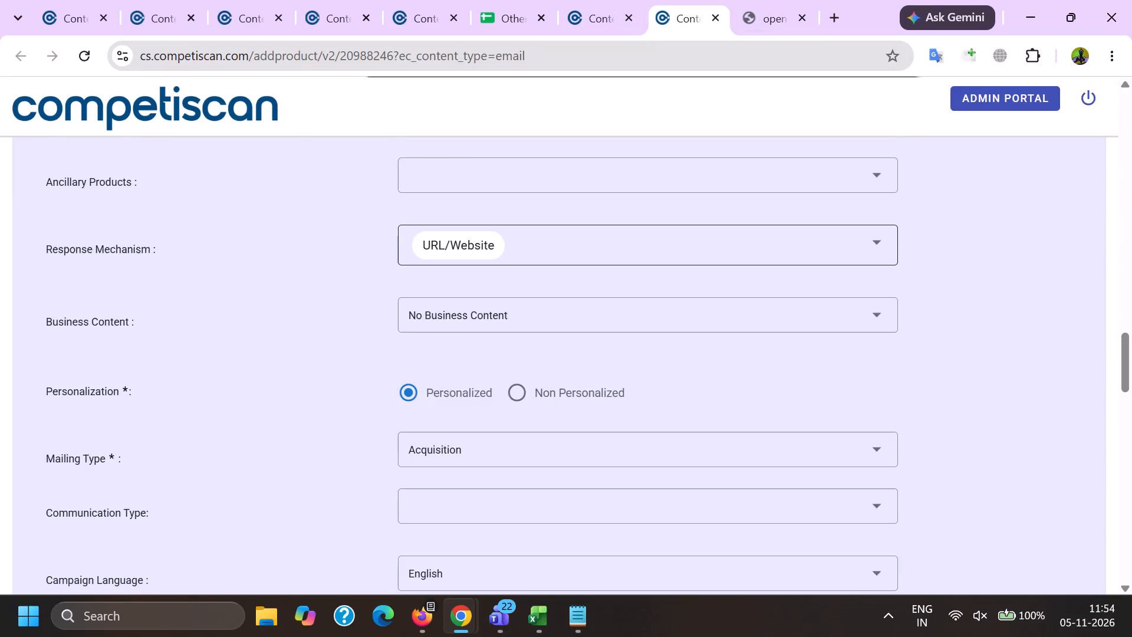
pyautogui.scroll(15, 558, 191)
pyautogui.keyDown('ctrl'); pyautogui.click(420, 216); pyautogui.keyUp('ctrl')
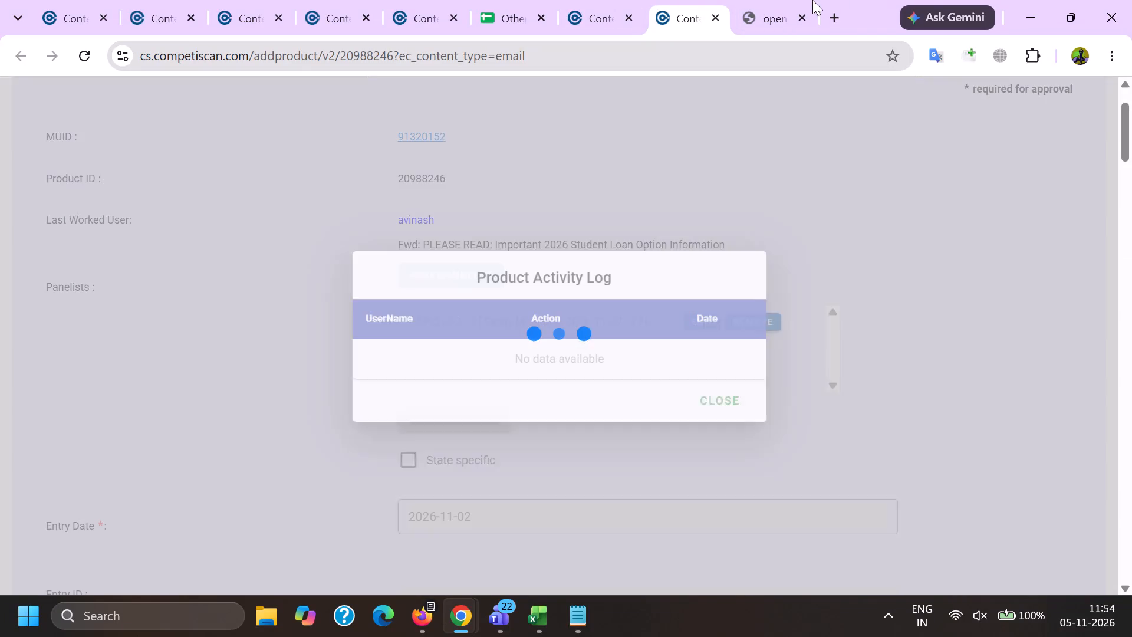
pyautogui.doubleClick(705, 403)
pyautogui.click(725, 431)
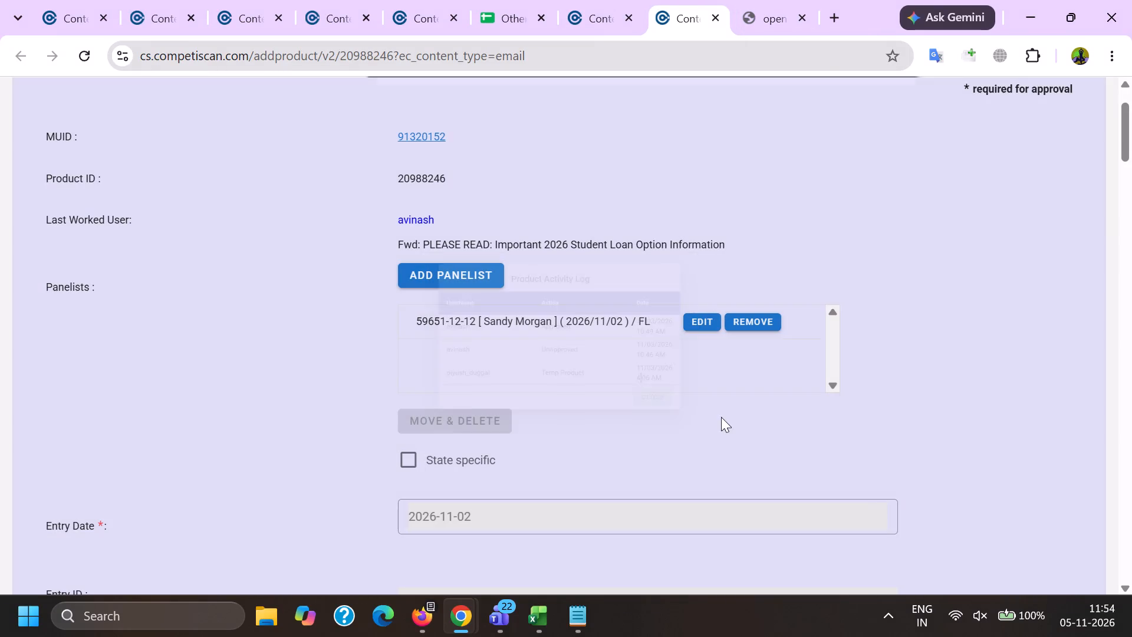
# Open the source record linked from the entry's MUID, and bring up the product's PDF.
pyautogui.keyDown('ctrl'); pyautogui.click(435, 140); pyautogui.keyUp('ctrl')
pyautogui.click(788, 0)
pyautogui.click(708, 0)
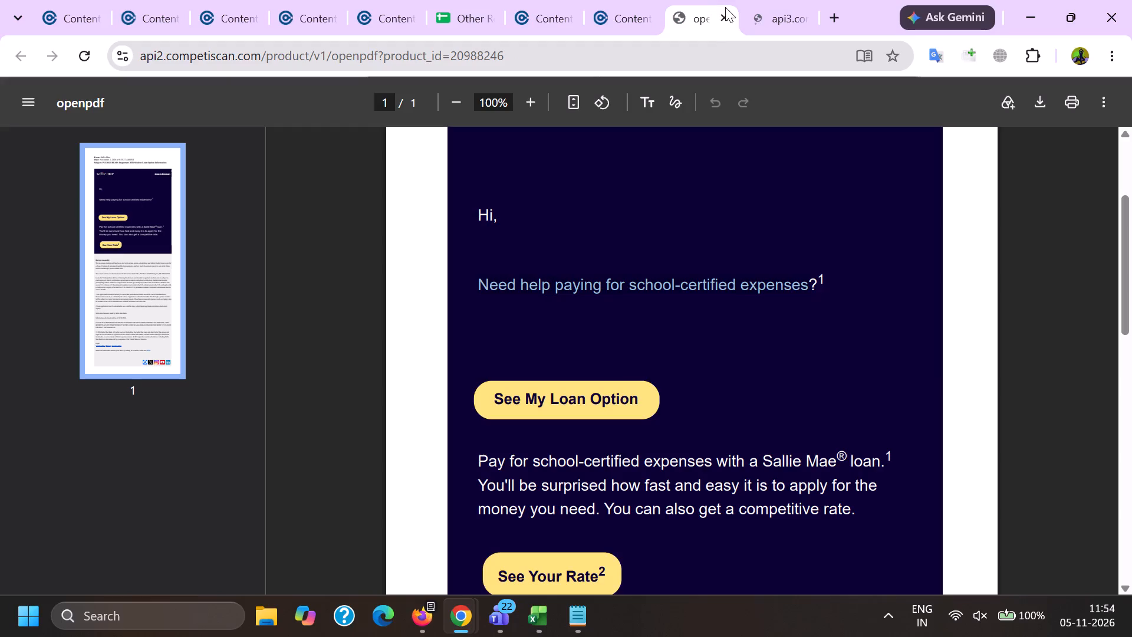
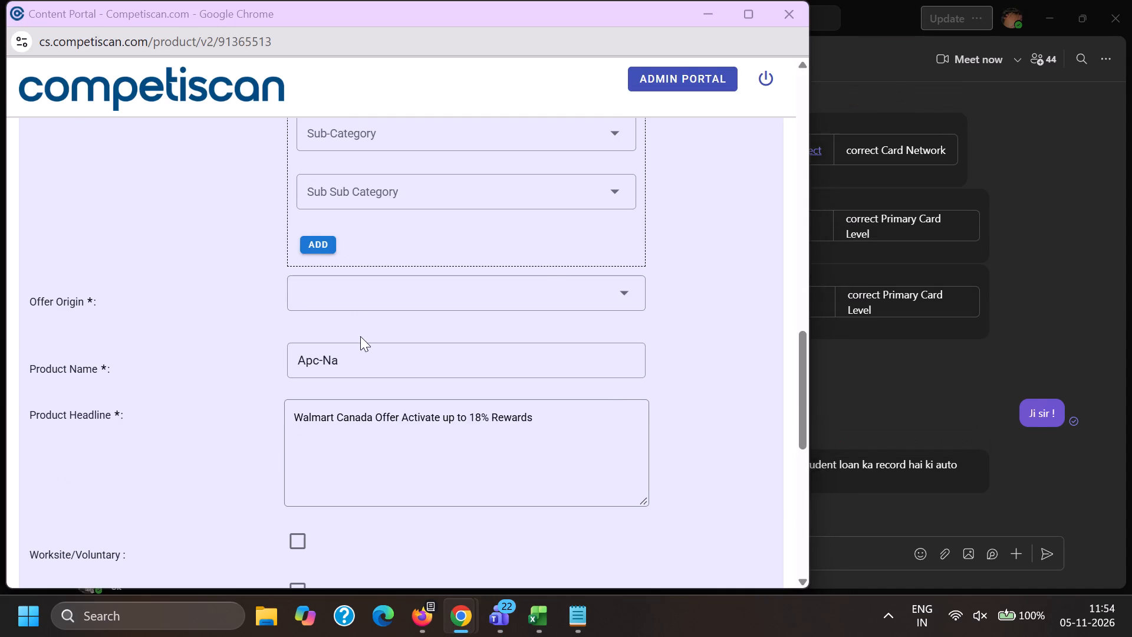
# Return to the student loan email entry, product 20988246, and set its Personalization to Non Personalized.
pyautogui.hotkey('alt', 'Tab')
pyautogui.click(643, 0)
pyautogui.scroll(-2, 601, 365)
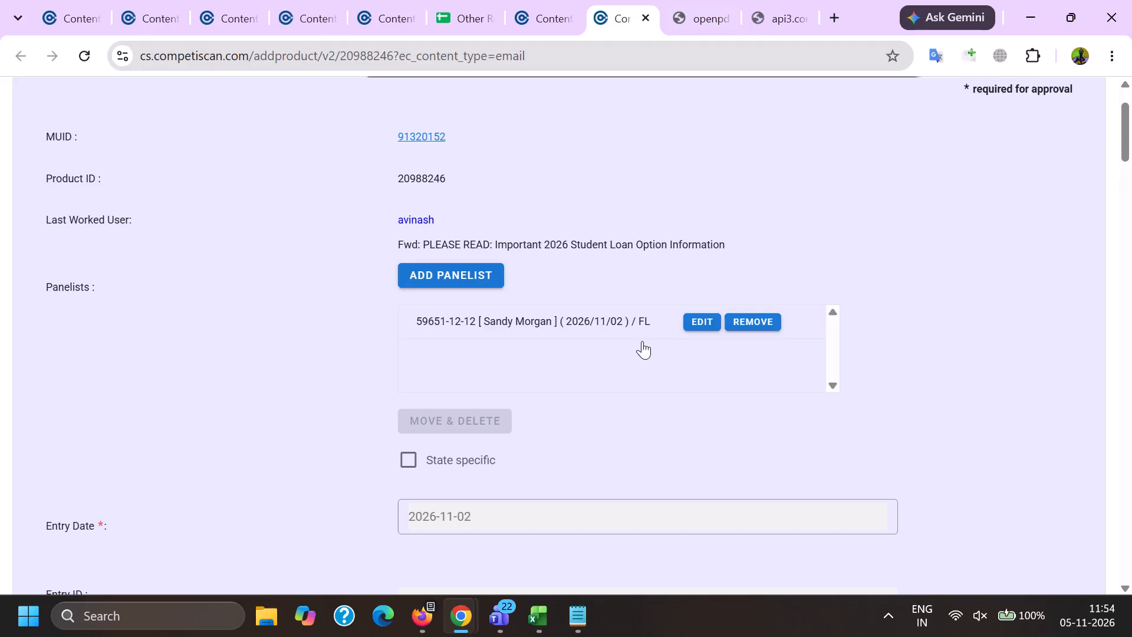
pyautogui.scroll(-20, 642, 341)
pyautogui.scroll(-2, 488, 409)
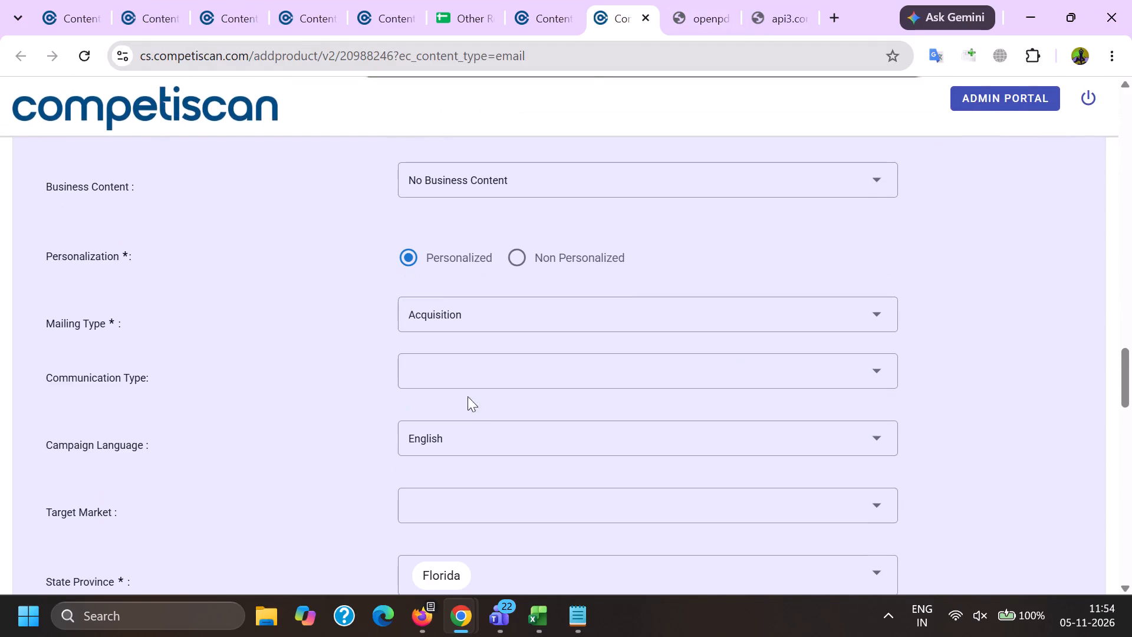
pyautogui.click(514, 265)
# Set the Minimum Loan Amount to 1000.00 in the Mortgage & Loan regular pricing details.
pyautogui.scroll(-12, 450, 352)
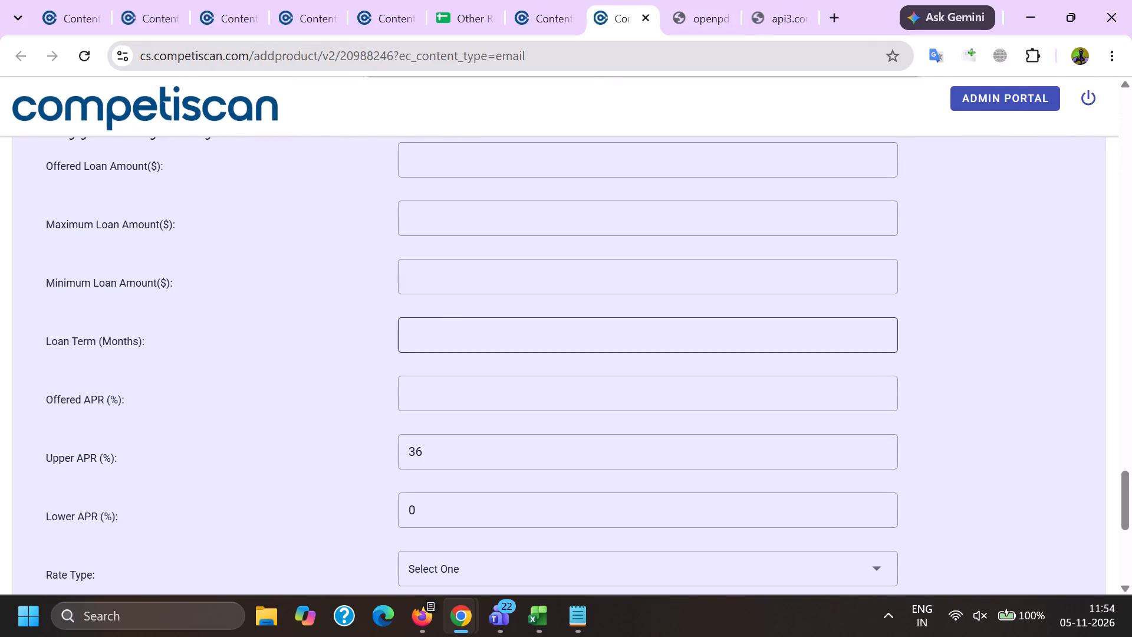
pyautogui.scroll(2, 433, 329)
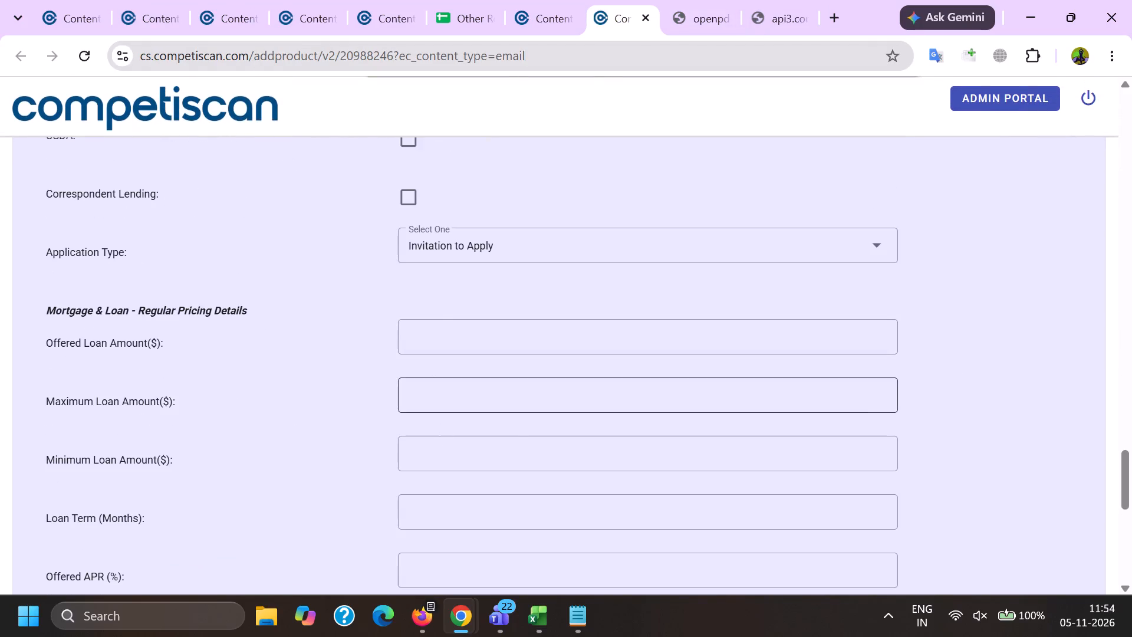
pyautogui.click(442, 402)
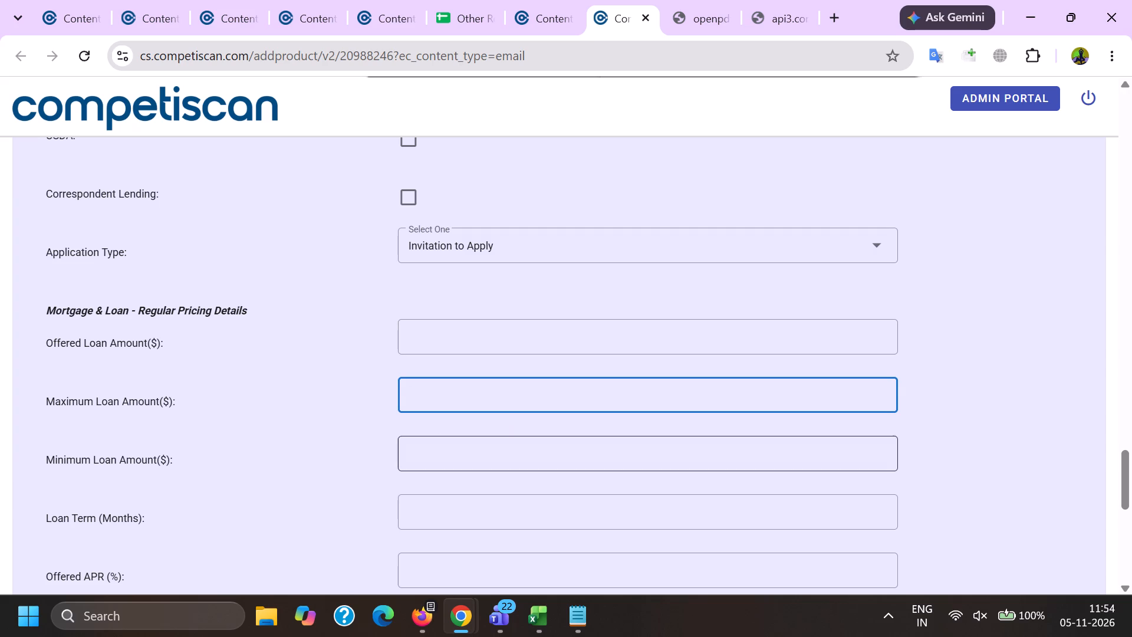
pyautogui.click(483, 455)
pyautogui.write('10000')
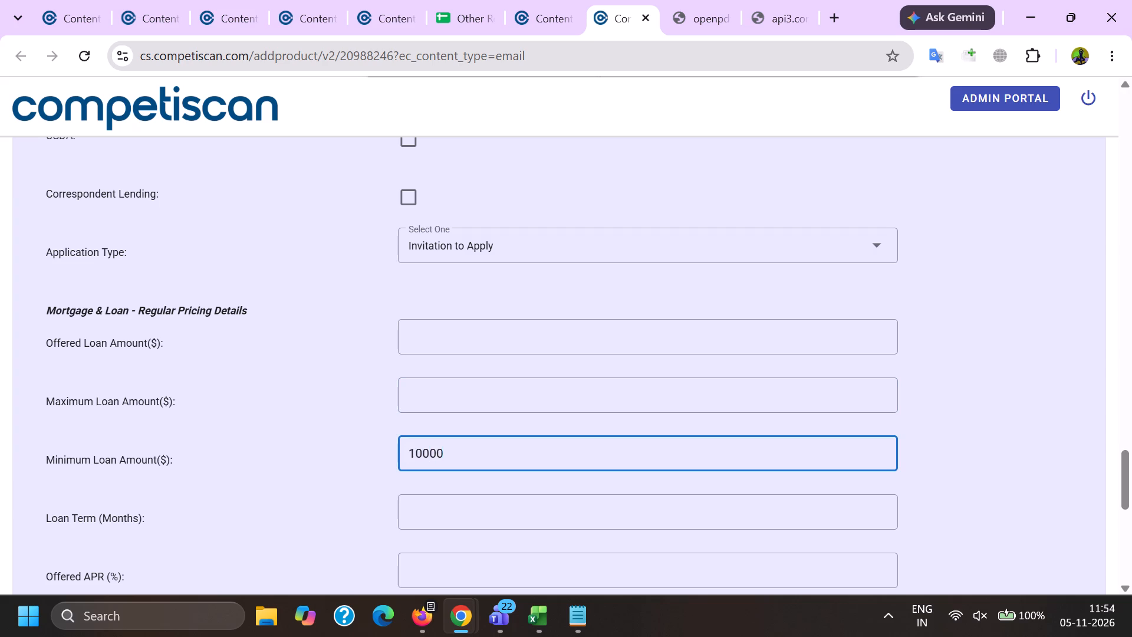
pyautogui.press('BackSpace')
pyautogui.write('.00')
# Clear the Upper APR and Lower APR values in the regular pricing details.
pyautogui.scroll(-6, 501, 446)
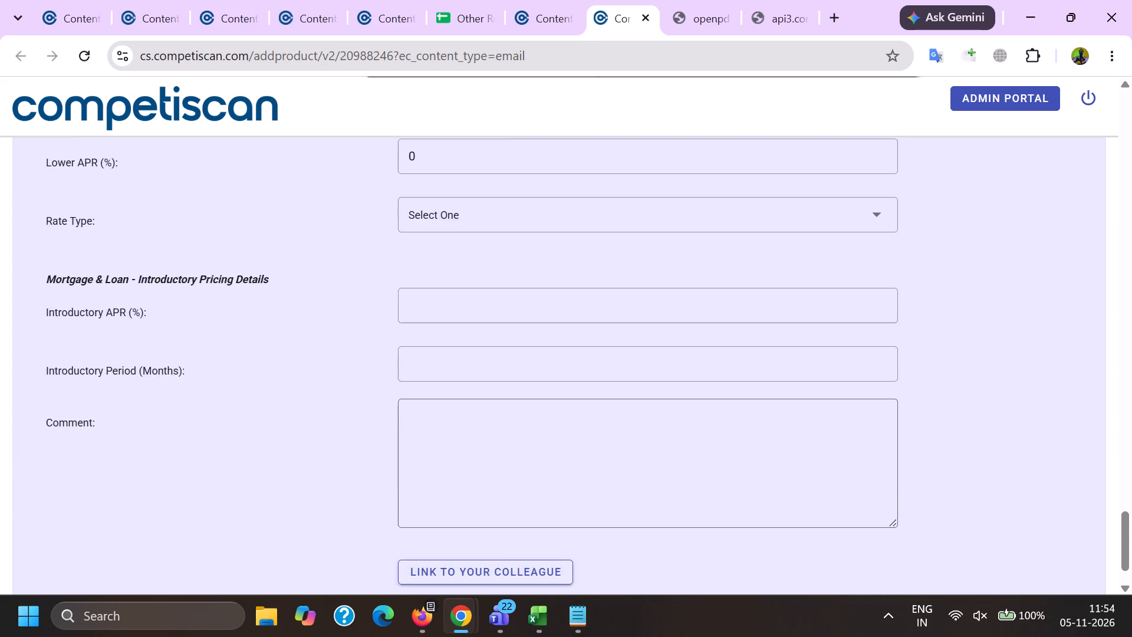
pyautogui.scroll(3, 496, 442)
pyautogui.moveTo(435, 350); pyautogui.dragTo(308, 357)
pyautogui.press('BackSpace')
pyautogui.moveTo(458, 416); pyautogui.dragTo(350, 403)
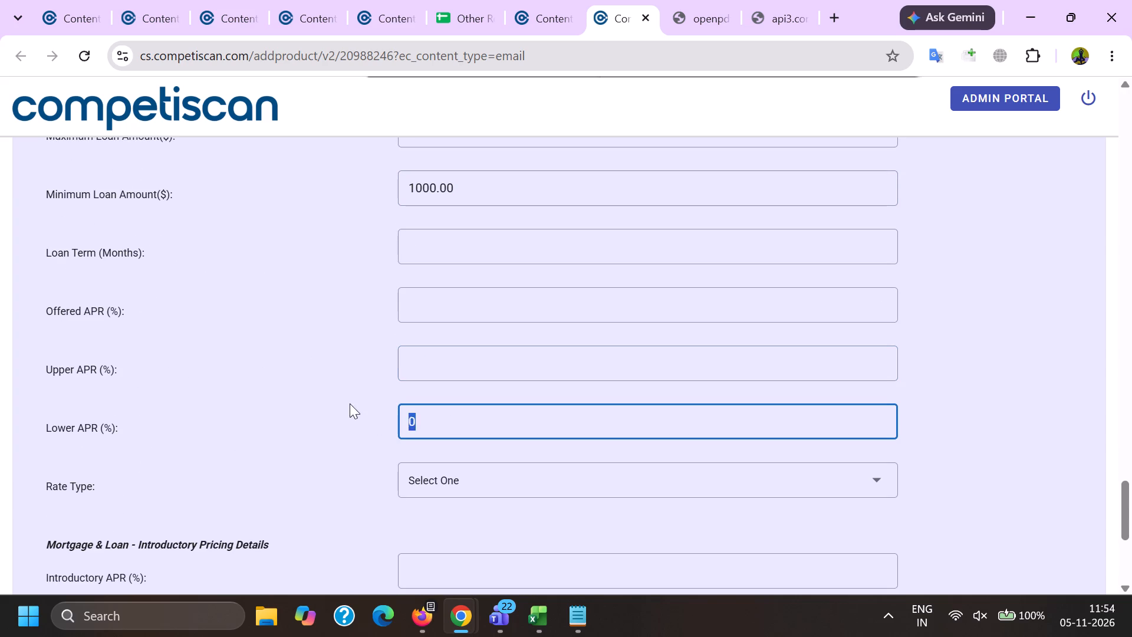
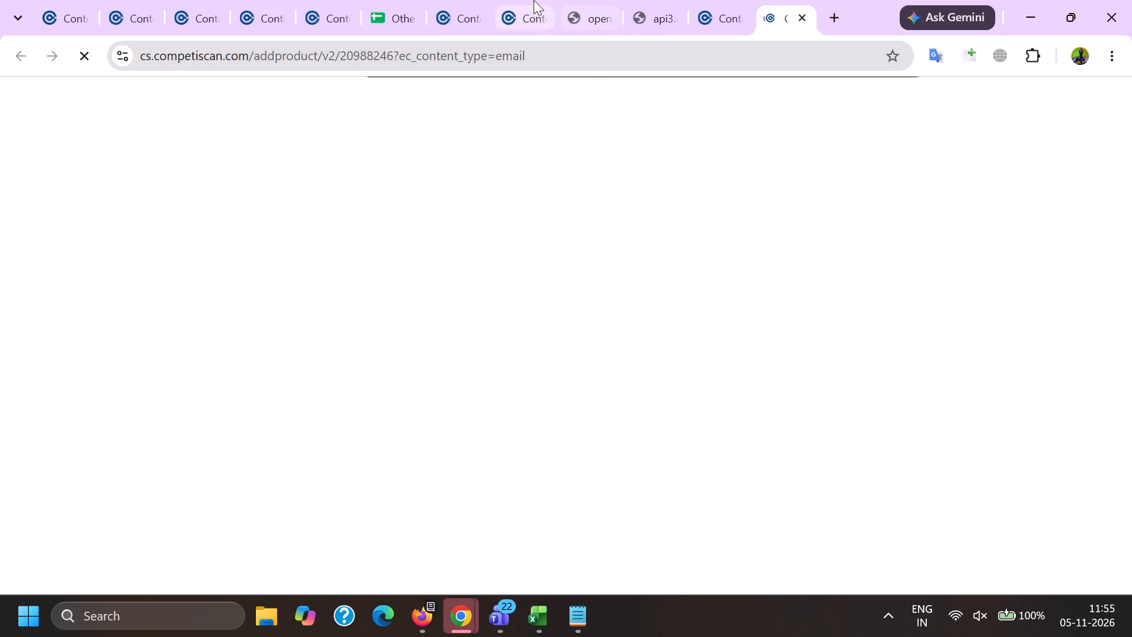
# Close the leftover source and duplicate entry tabs, keeping the newly opened entry for product 20988246.
pyautogui.click(541, 22)
pyautogui.click(541, 22)
pyautogui.click(541, 22)
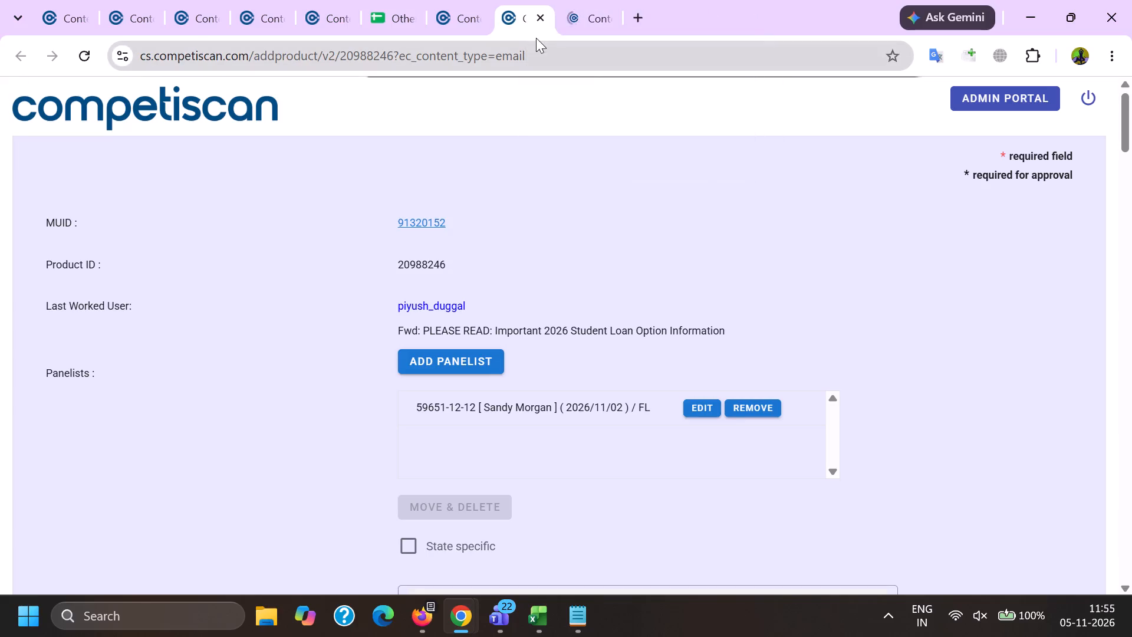
pyautogui.click(542, 19)
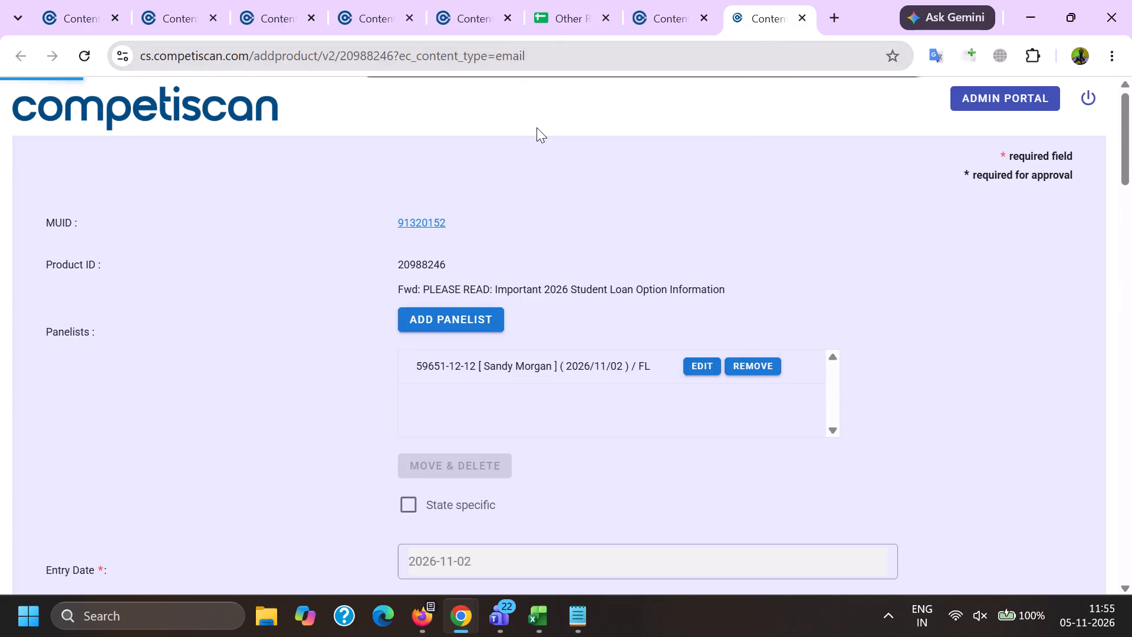
# Check the product activity log for product 20988246 and close it.
pyautogui.scroll(-10, 538, 195)
pyautogui.scroll(-4, 538, 267)
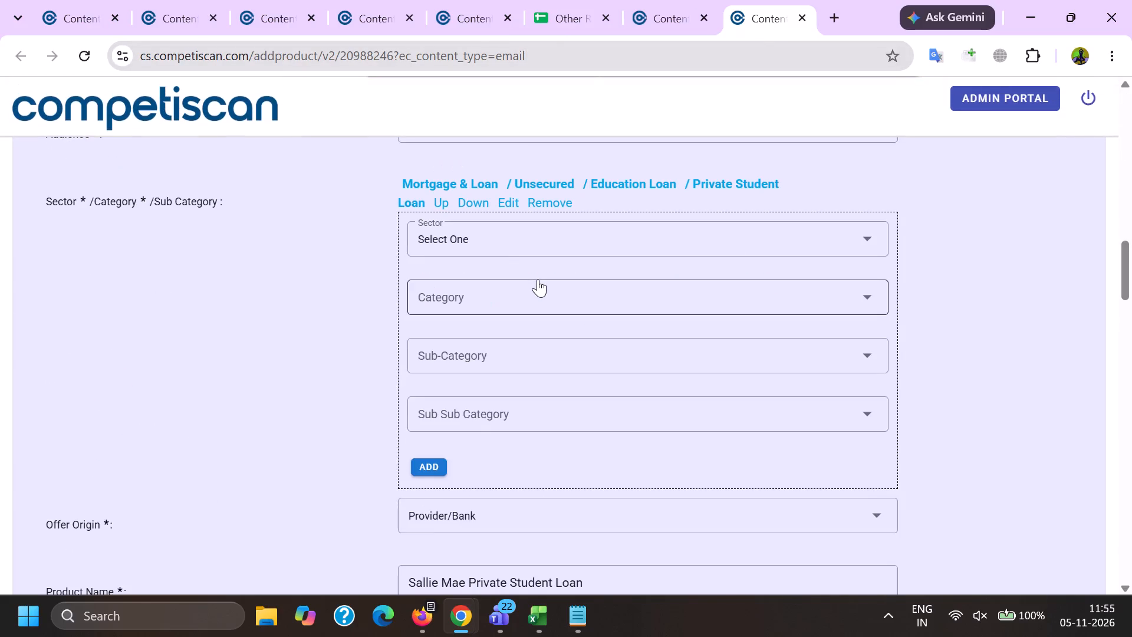
pyautogui.scroll(14, 538, 279)
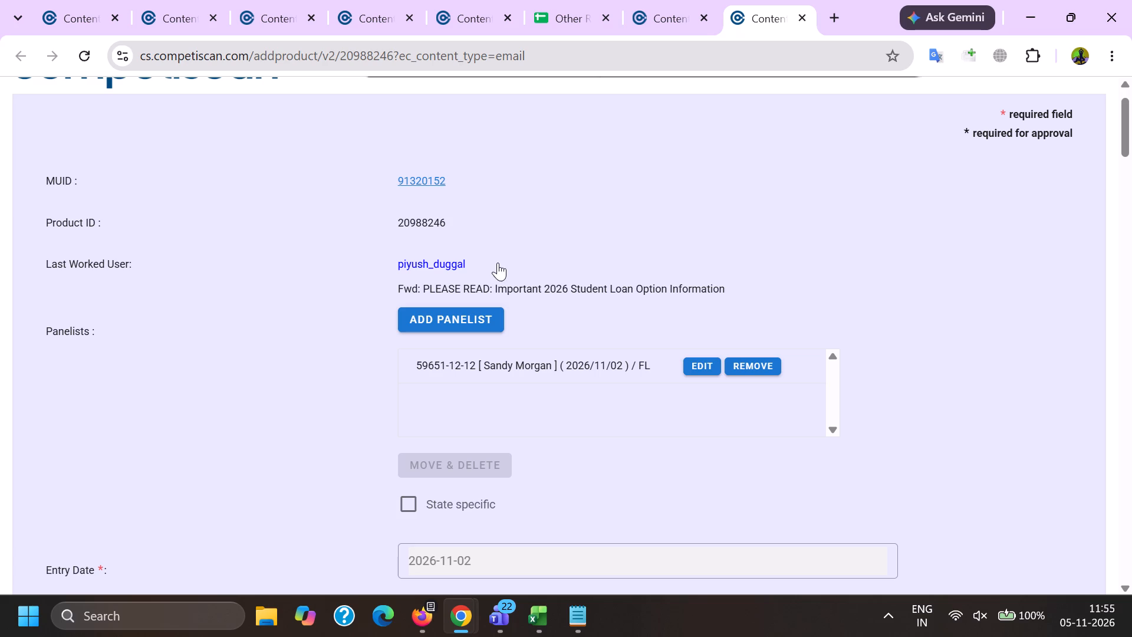
pyautogui.click(462, 262)
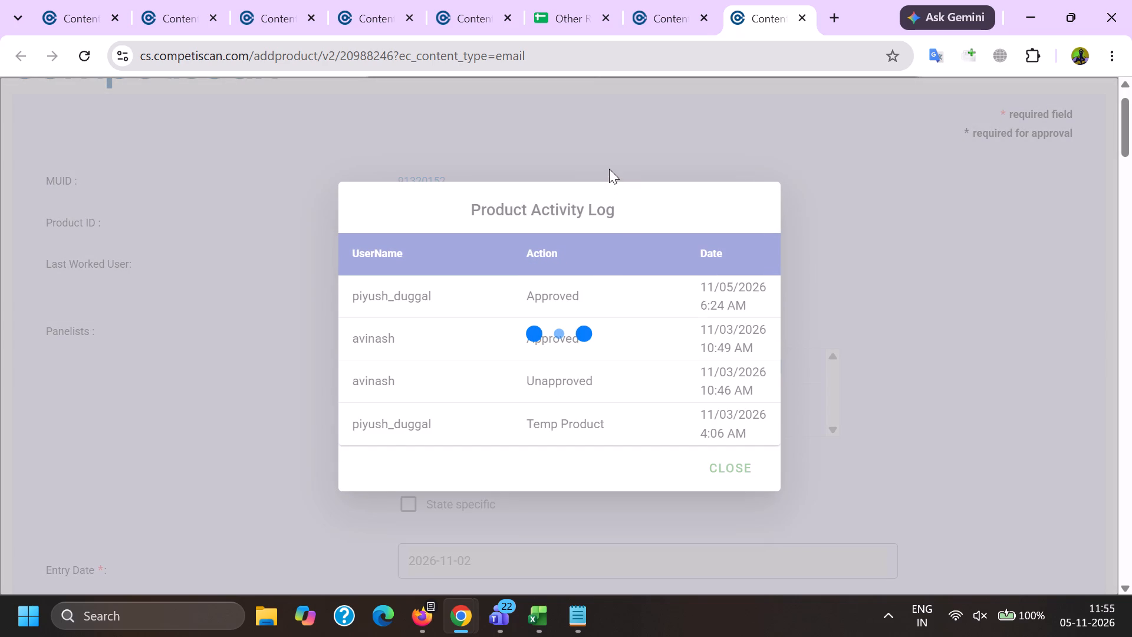
pyautogui.click(607, 166)
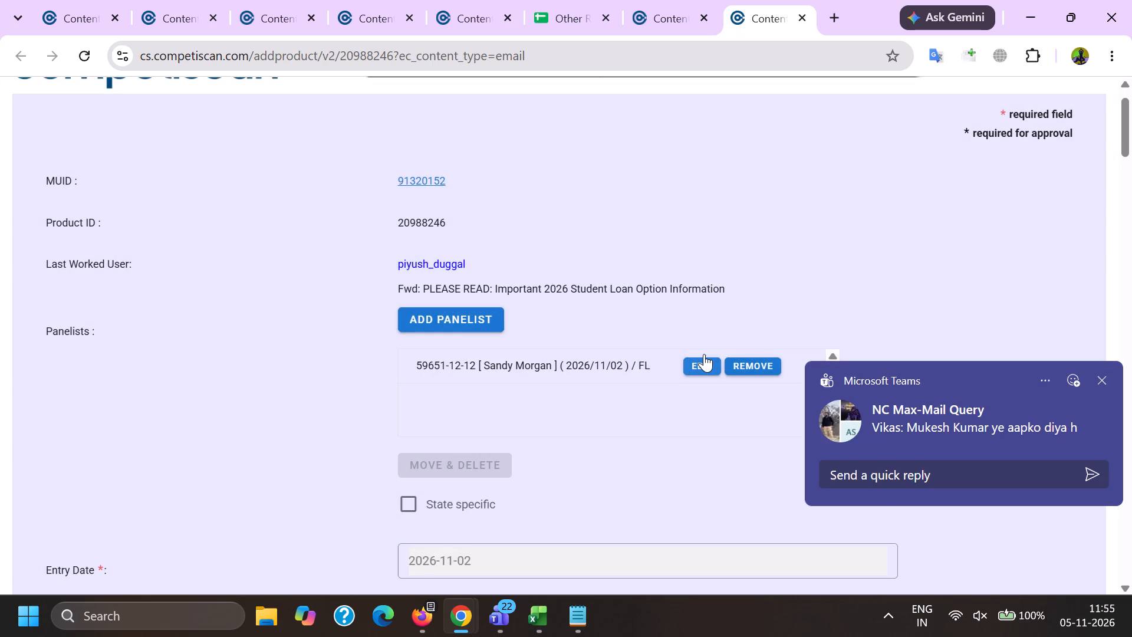
# Review the student loan entry's fields from the product image and sector classification down to Personalization and Mailing Type.
pyautogui.scroll(-9, 700, 342)
pyautogui.scroll(5, 695, 333)
pyautogui.scroll(-6, 689, 329)
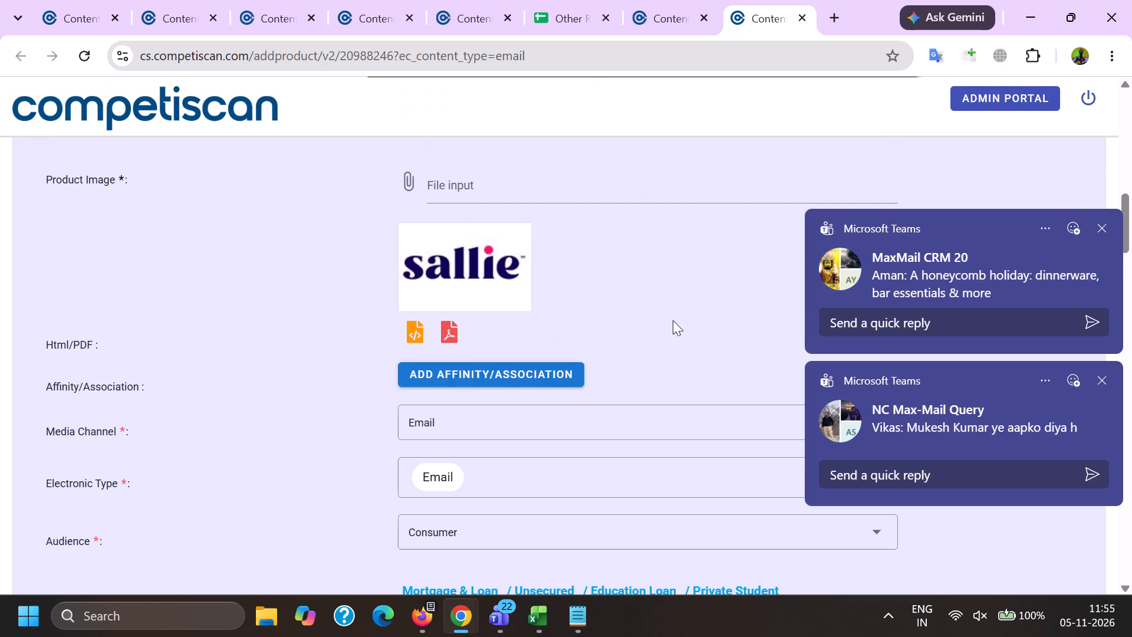
pyautogui.scroll(-3, 673, 320)
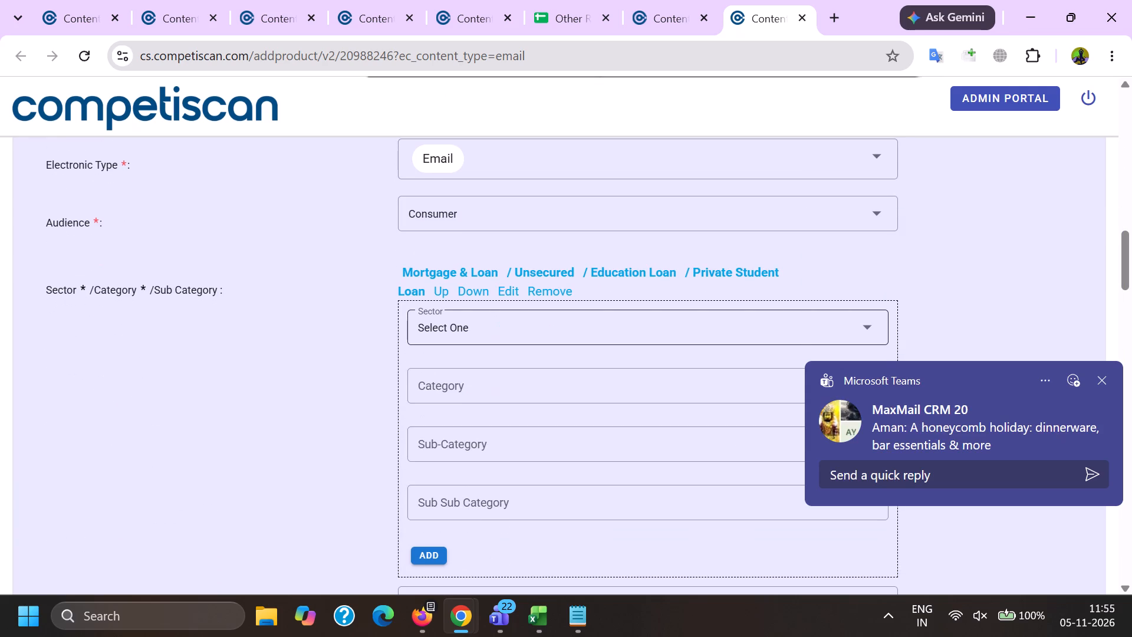
pyautogui.scroll(-5, 562, 316)
pyautogui.moveTo(569, 301); pyautogui.dragTo(52, 215)
pyautogui.scroll(-5, 277, 248)
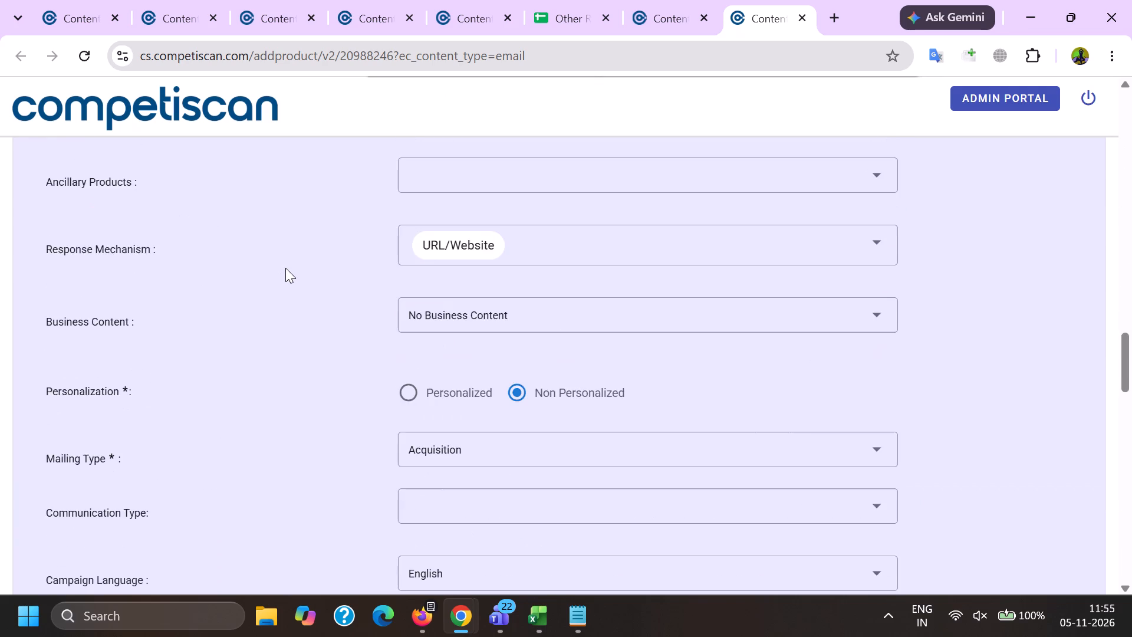
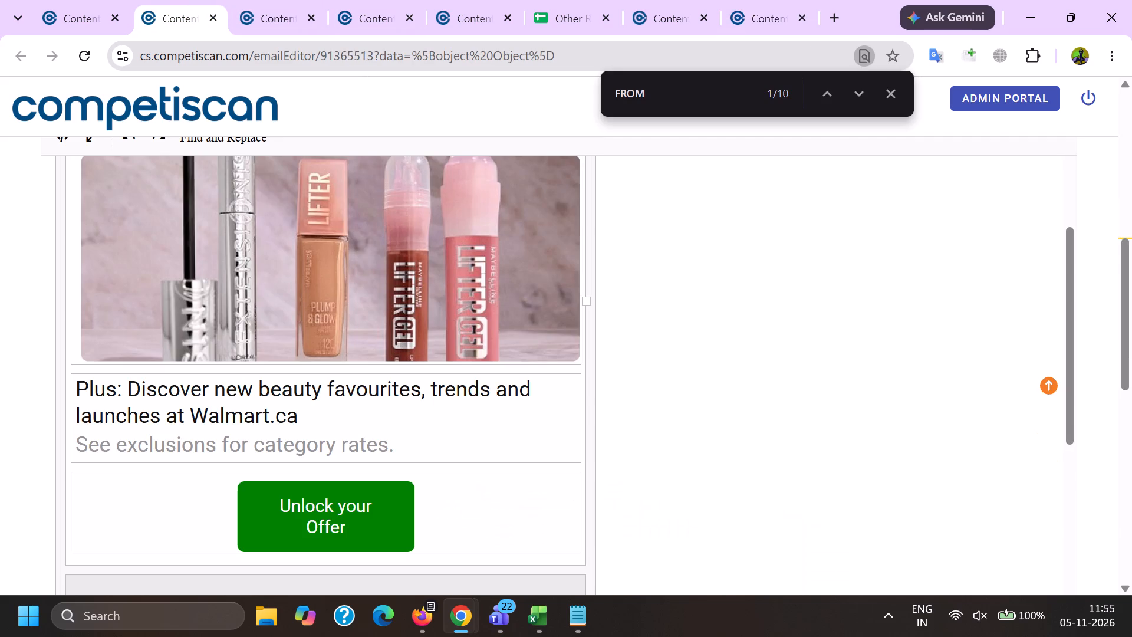
# In the product form for email 91365513, add Capital One as the company.
pyautogui.hotkey('alt', 'Tab')
pyautogui.hotkey('alt', 'Tab')
pyautogui.scroll(2, 334, 404)
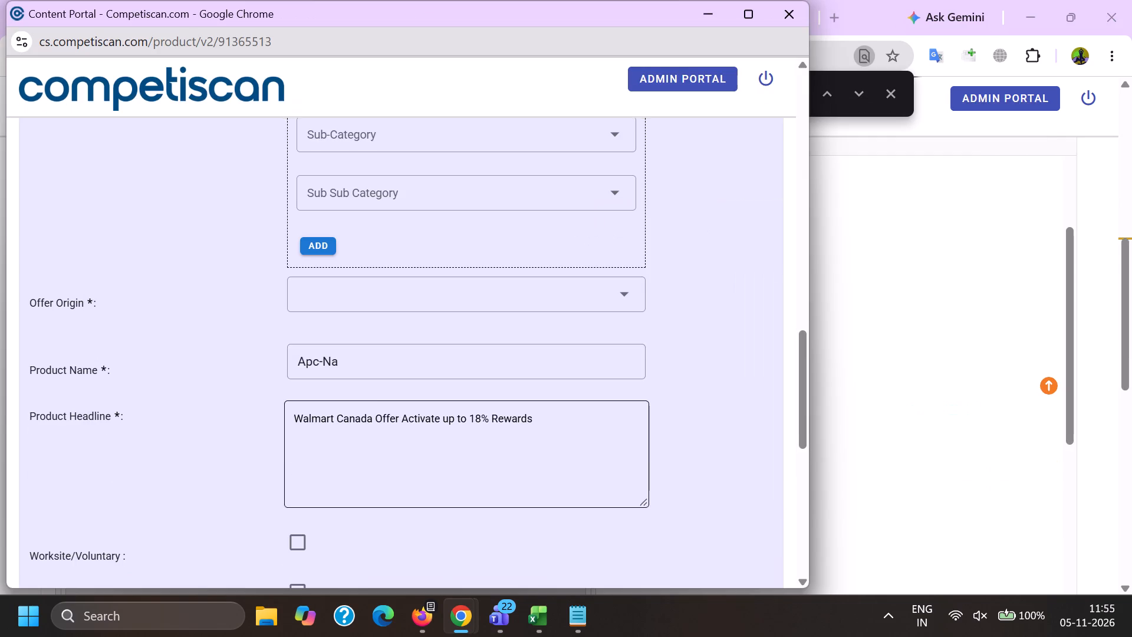
pyautogui.scroll(7, 334, 404)
pyautogui.click(357, 396)
pyautogui.click(356, 352)
pyautogui.press('c')
pyautogui.write('apit')
pyautogui.write('al')
pyautogui.press('space')
pyautogui.write('one')
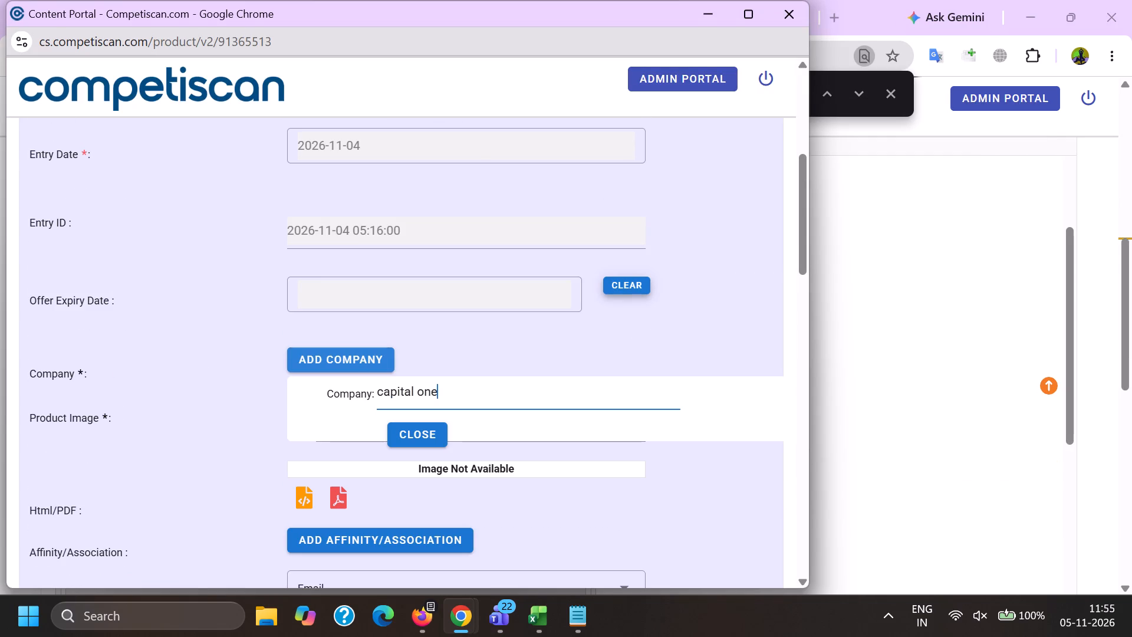
pyautogui.click(416, 429)
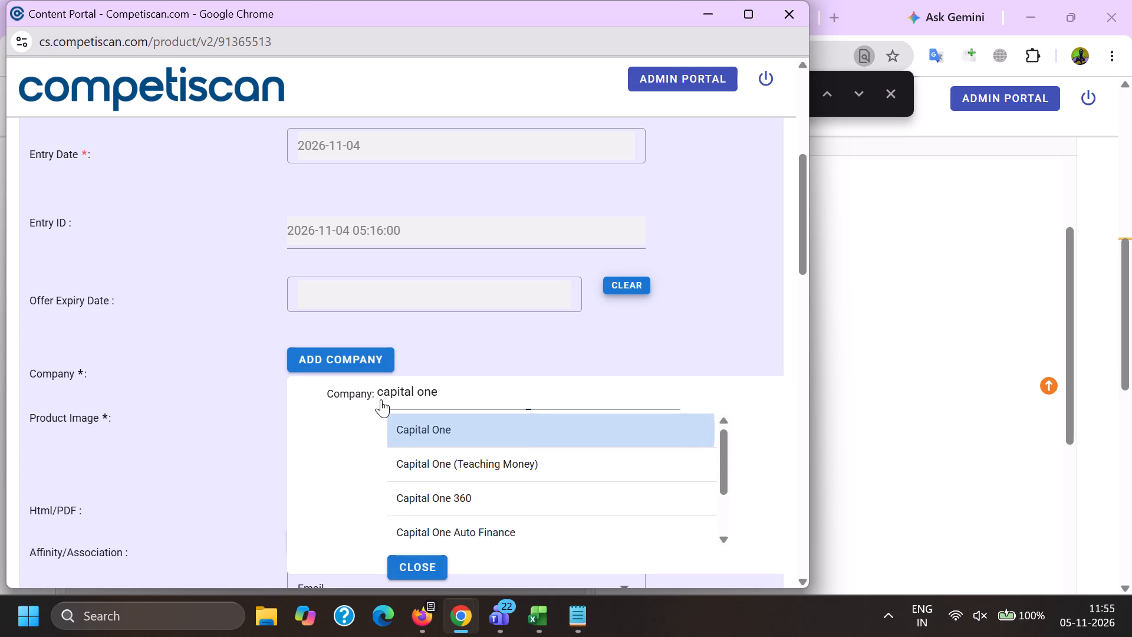
pyautogui.click(357, 396)
# Add a classification with sector Banking and category Banking Services to the product.
pyautogui.scroll(-6, 337, 287)
pyautogui.click(342, 268)
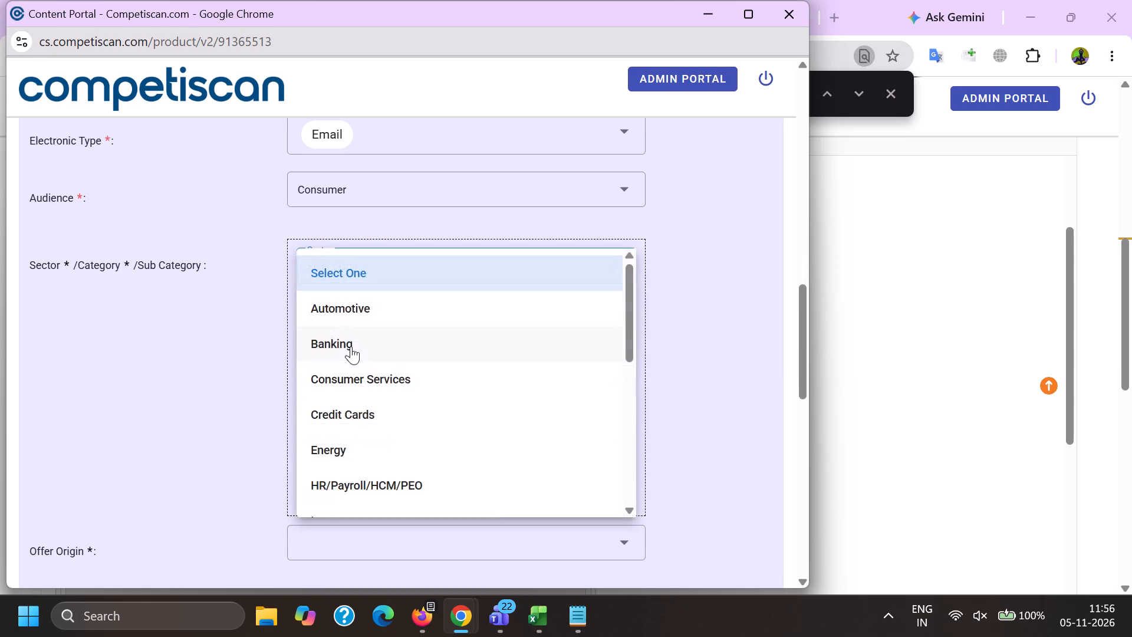
pyautogui.click(351, 346)
pyautogui.moveTo(206, 350); pyautogui.dragTo(223, 350)
pyautogui.click(384, 326)
pyautogui.scroll(-1, 397, 183)
pyautogui.click(367, 275)
pyautogui.moveTo(146, 313); pyautogui.dragTo(160, 317)
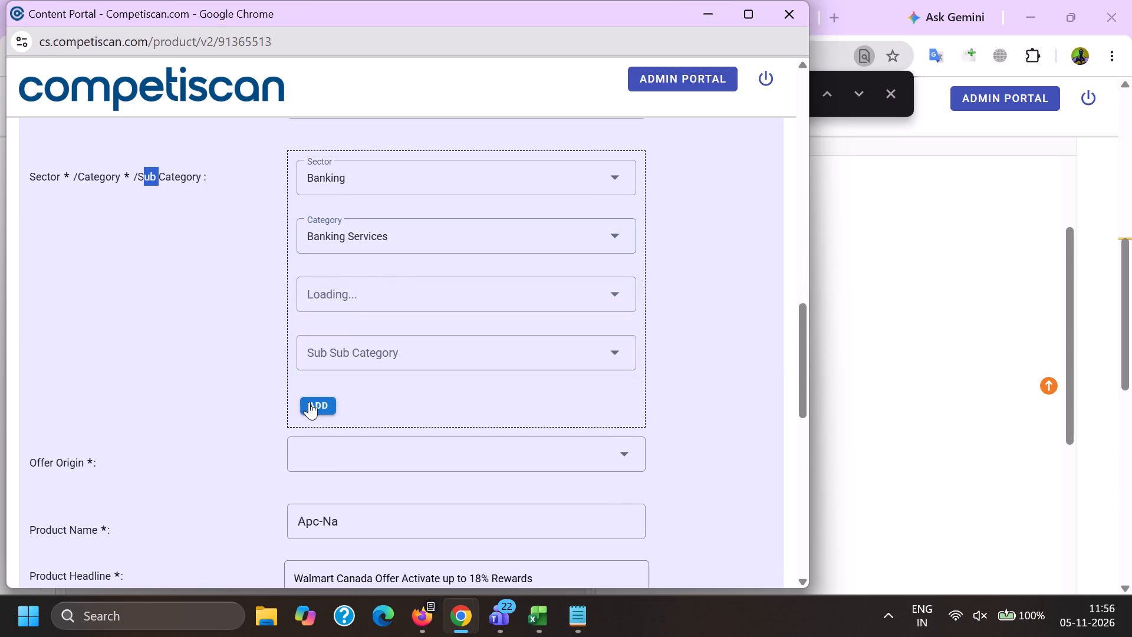
pyautogui.click(309, 402)
# Set the Offer Origin to Provider/Bank.
pyautogui.scroll(-2, 327, 281)
pyautogui.click(330, 330)
pyautogui.click(327, 301)
pyautogui.click(342, 370)
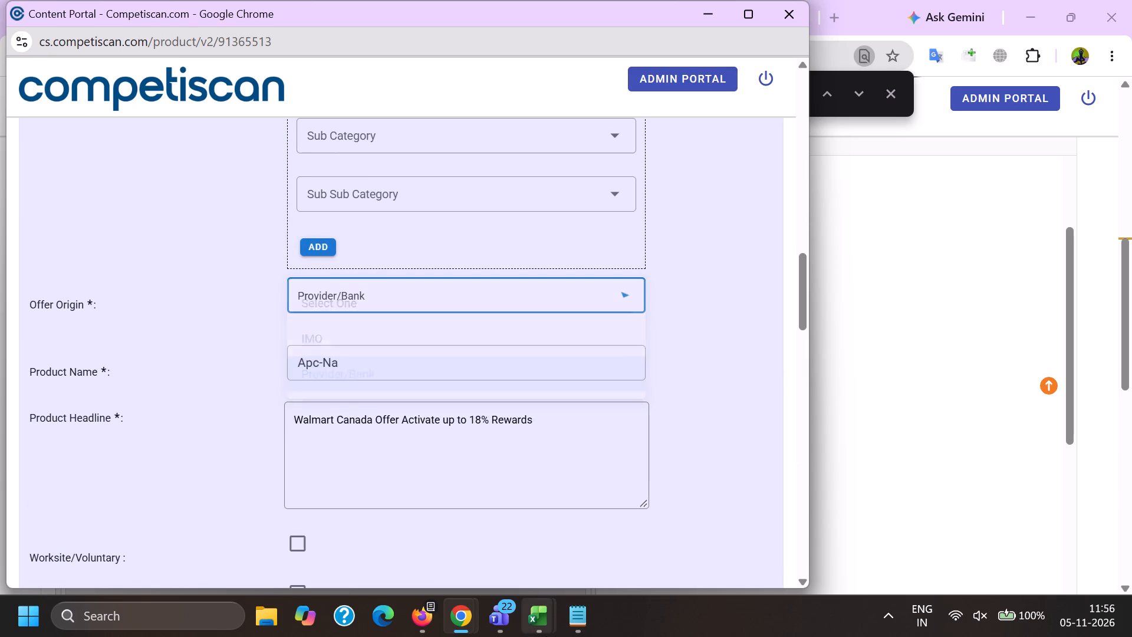
# Replace the Product Name with "Capital One Banking Services", copied from the entry above the 05-Nov-26 block in the Excel sheet.
pyautogui.click(547, 629)
pyautogui.click(674, 549)
pyautogui.scroll(4, 712, 405)
pyautogui.click(726, 340)
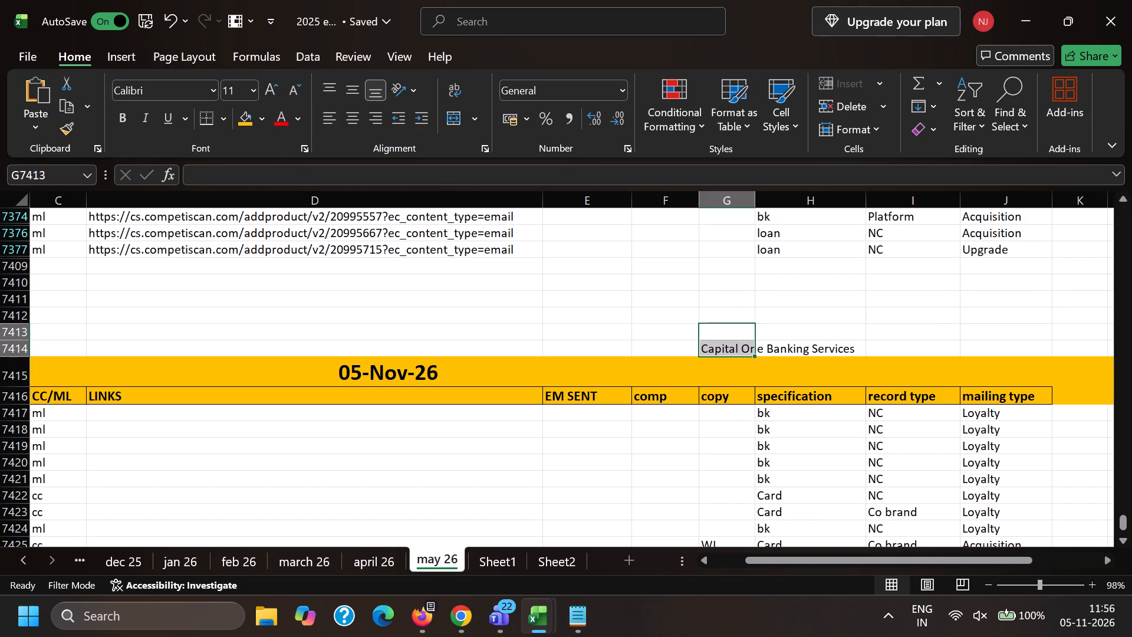
pyautogui.click(723, 349)
pyautogui.hotkey('ctrl', 'c')
pyautogui.hotkey('alt', 'Tab')
pyautogui.moveTo(352, 346); pyautogui.dragTo(105, 346)
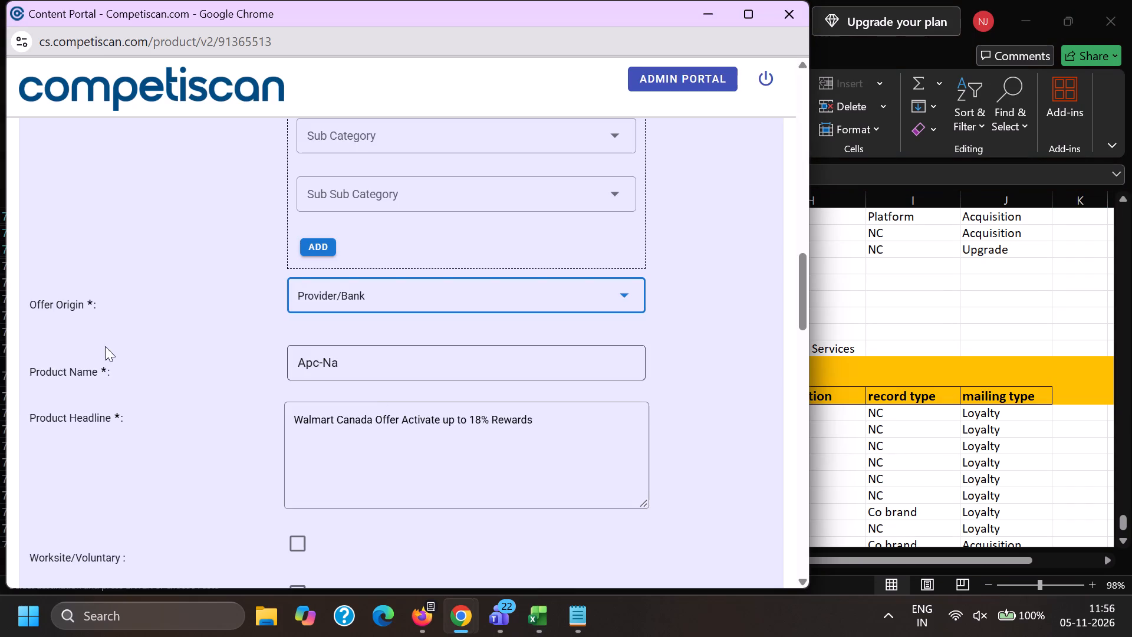
pyautogui.moveTo(105, 346); pyautogui.dragTo(126, 351)
pyautogui.moveTo(370, 359); pyautogui.dragTo(177, 356)
pyautogui.hotkey('ctrl', 'v')
# Replace the Product Headline with the email's subject, "Walmart Canada Offer: Activate up to 18% Rewards", followed by a period and a space.
pyautogui.moveTo(585, 442); pyautogui.dragTo(1, 434)
pyautogui.press('BackSpace')
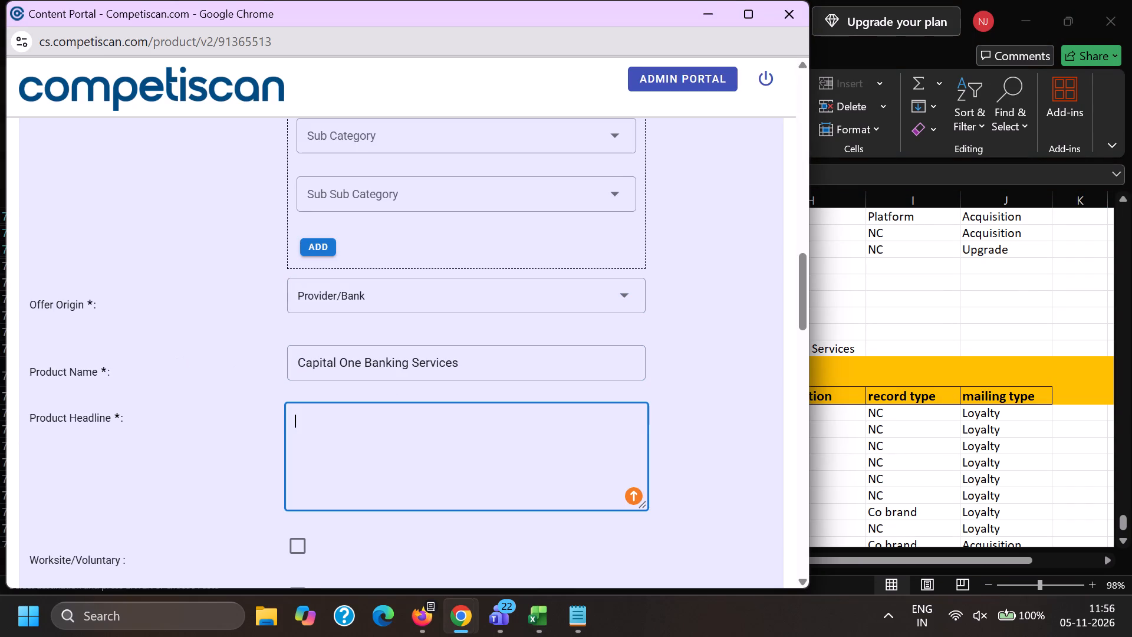
pyautogui.hotkey('alt', 'Tab')
pyautogui.hotkey('alt', 'Tab')
pyautogui.scroll(12, 188, 429)
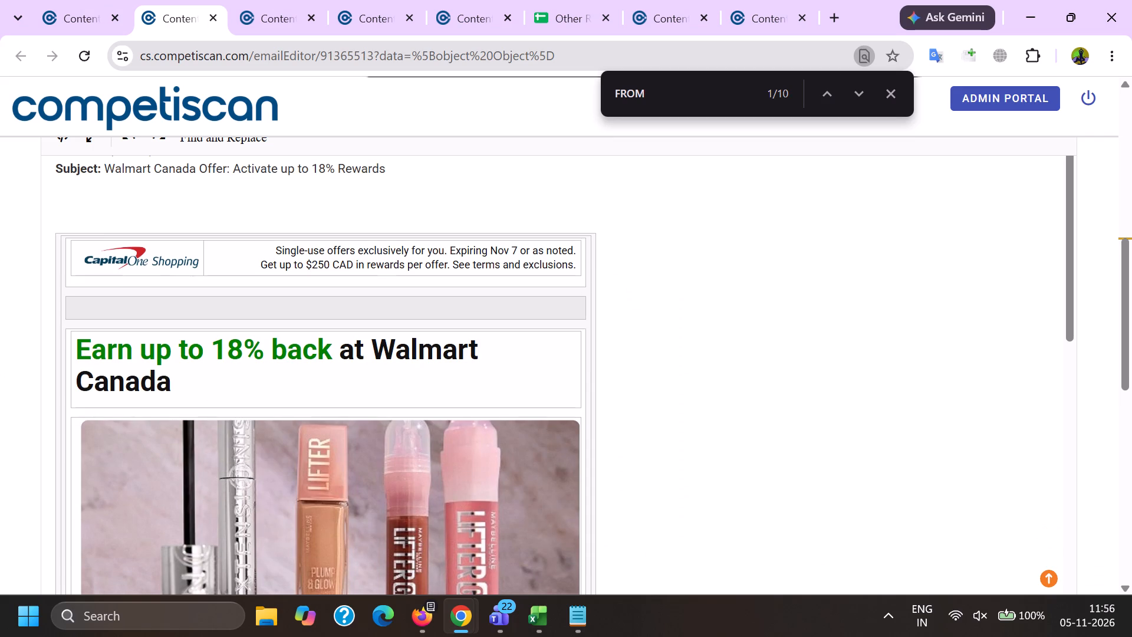
pyautogui.moveTo(107, 173); pyautogui.dragTo(423, 182)
pyautogui.hotkey('ctrl', 'c')
pyautogui.hotkey('alt', 'Tab')
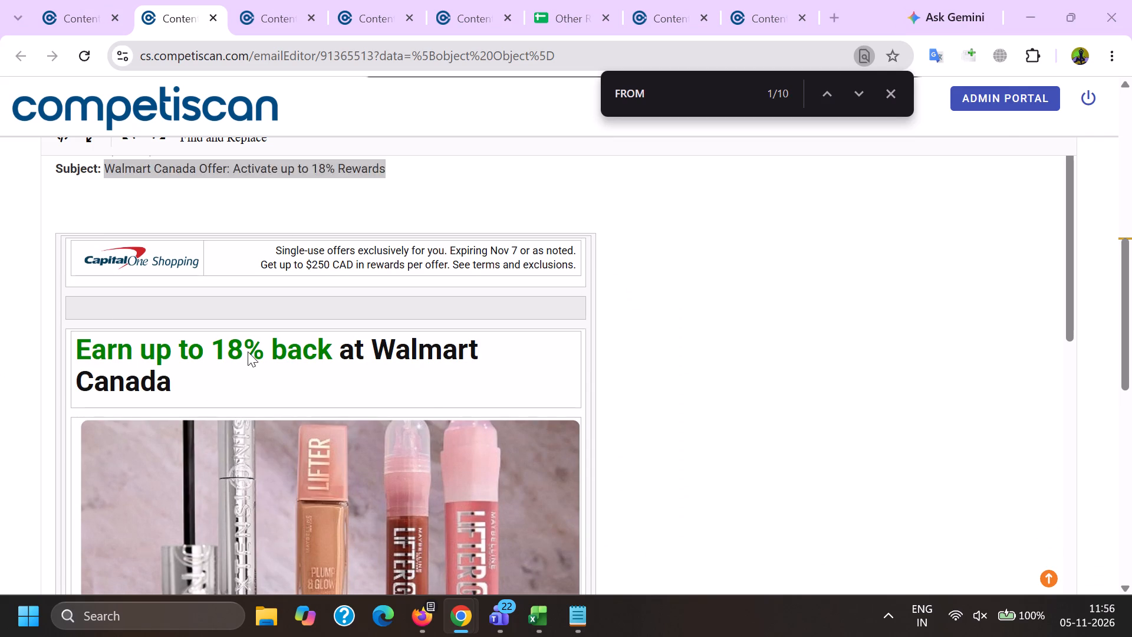
pyautogui.hotkey('ctrl', 'v')
pyautogui.press('BackSpace')
pyautogui.press('BackSpace')
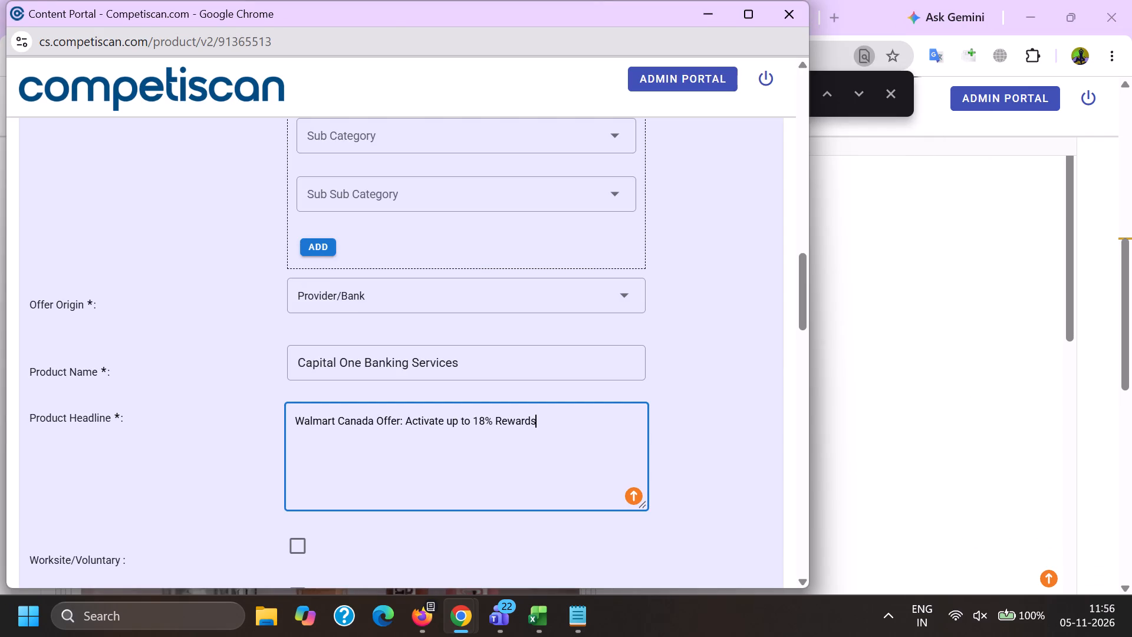
pyautogui.write('.')
pyautogui.press('space')
# Append the email body line "See exclusions for category rates" to the Product Headline.
pyautogui.hotkey('alt', 'Tab')
pyautogui.click(426, 172)
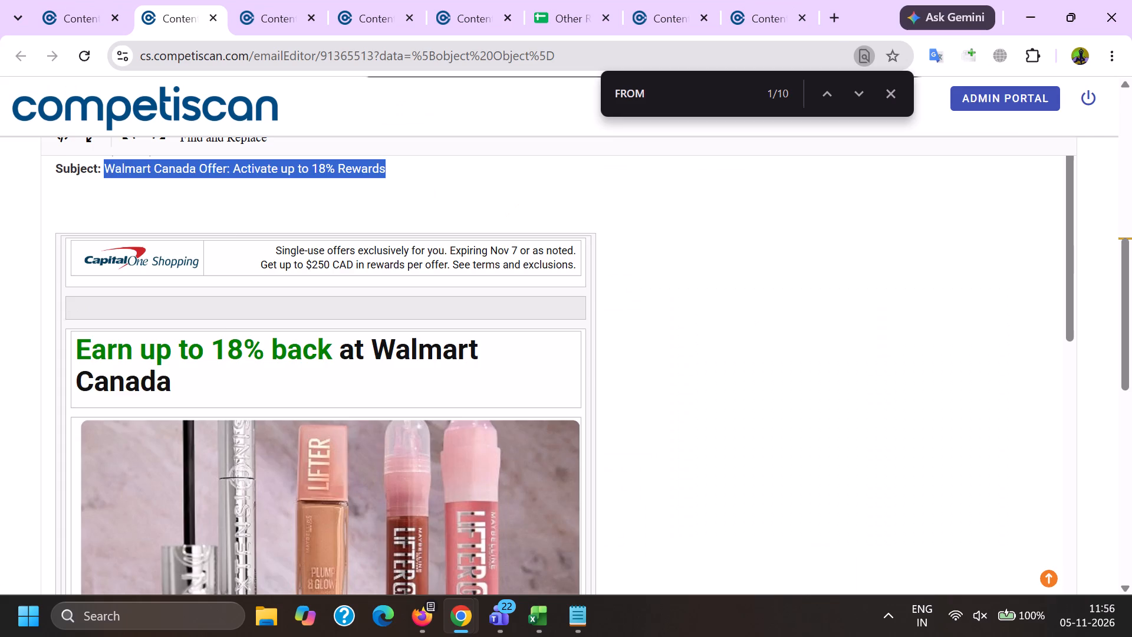
pyautogui.scroll(-8, 218, 439)
pyautogui.scroll(4, 162, 405)
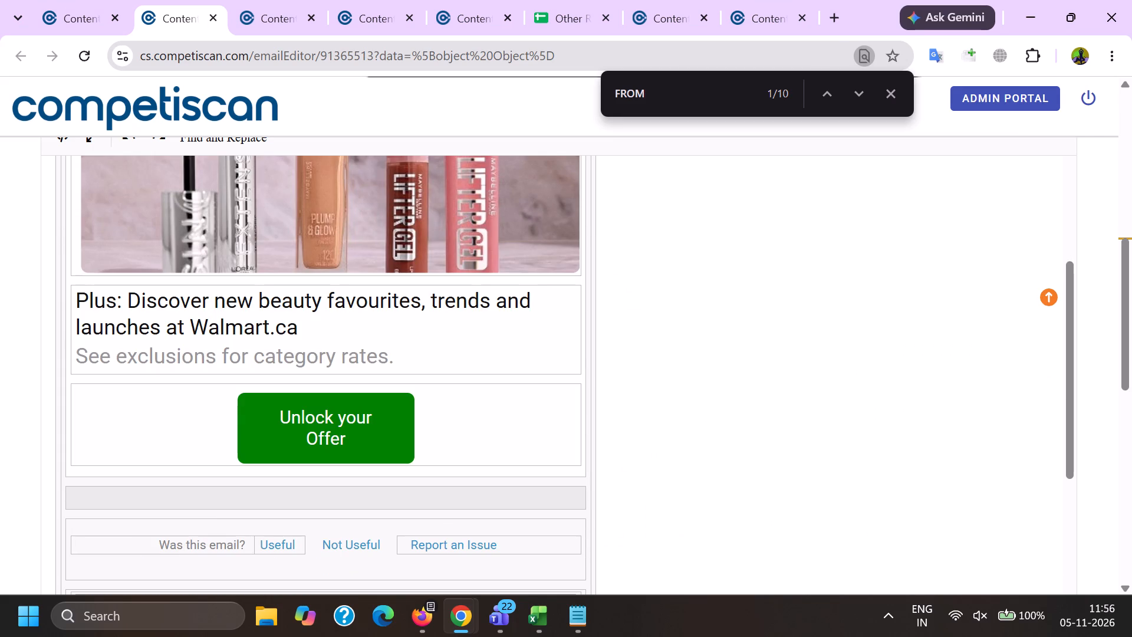
pyautogui.moveTo(76, 354); pyautogui.dragTo(377, 360)
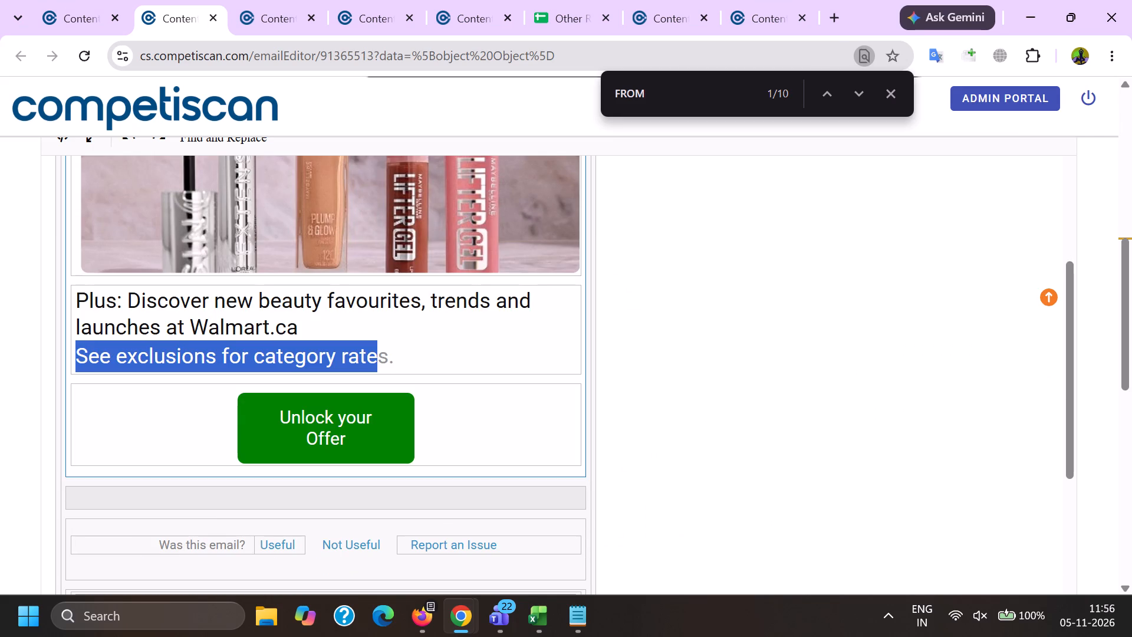
pyautogui.keyDown('shift'); pyautogui.click(383, 359); pyautogui.keyUp('shift')
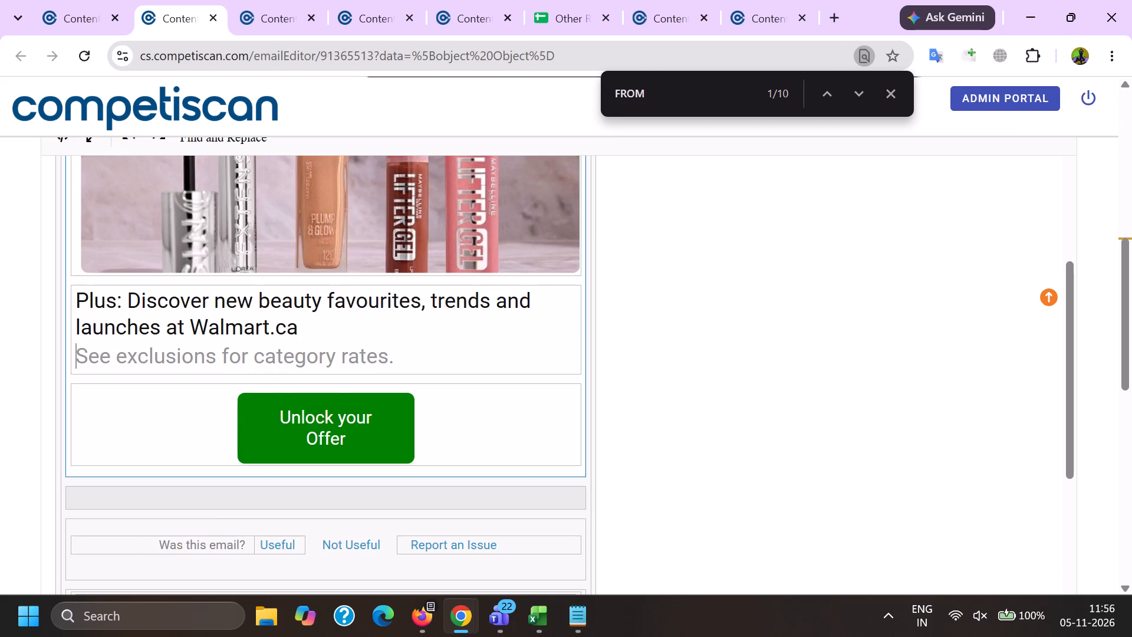
pyautogui.hotkey('shift', 'Right')
pyautogui.hotkey('shift', 'Right')
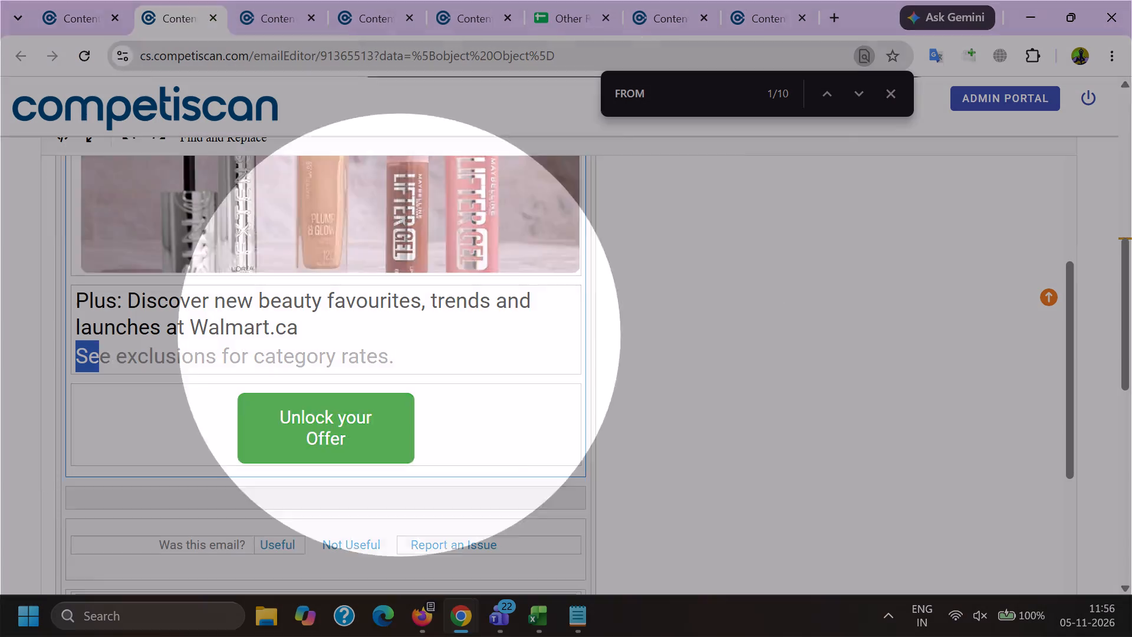
pyautogui.hotkey('ctrl', 'shift', 'Right')
pyautogui.keyDown('shift'); pyautogui.click(375, 357); pyautogui.keyUp('shift')
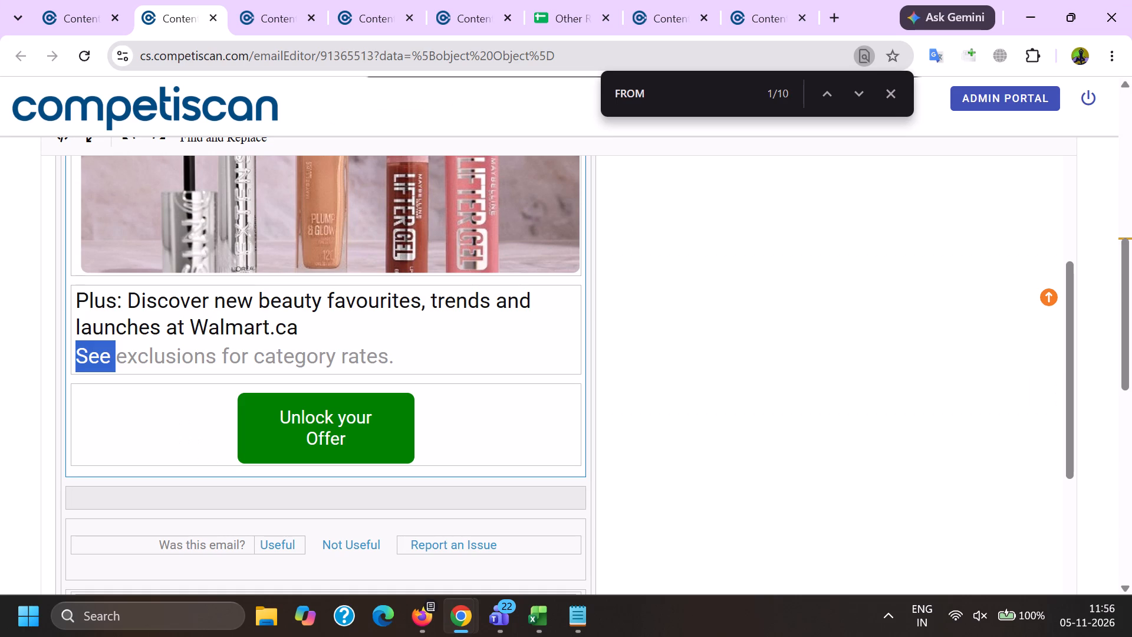
pyautogui.keyDown('shift'); pyautogui.click(387, 357); pyautogui.keyUp('shift')
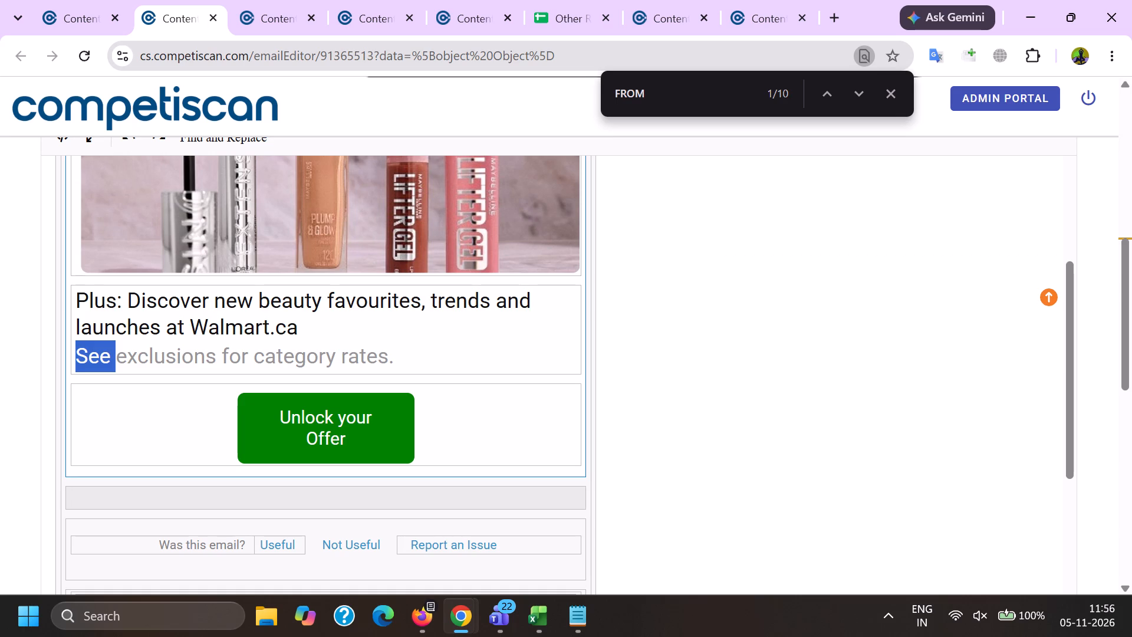
pyautogui.click(387, 357)
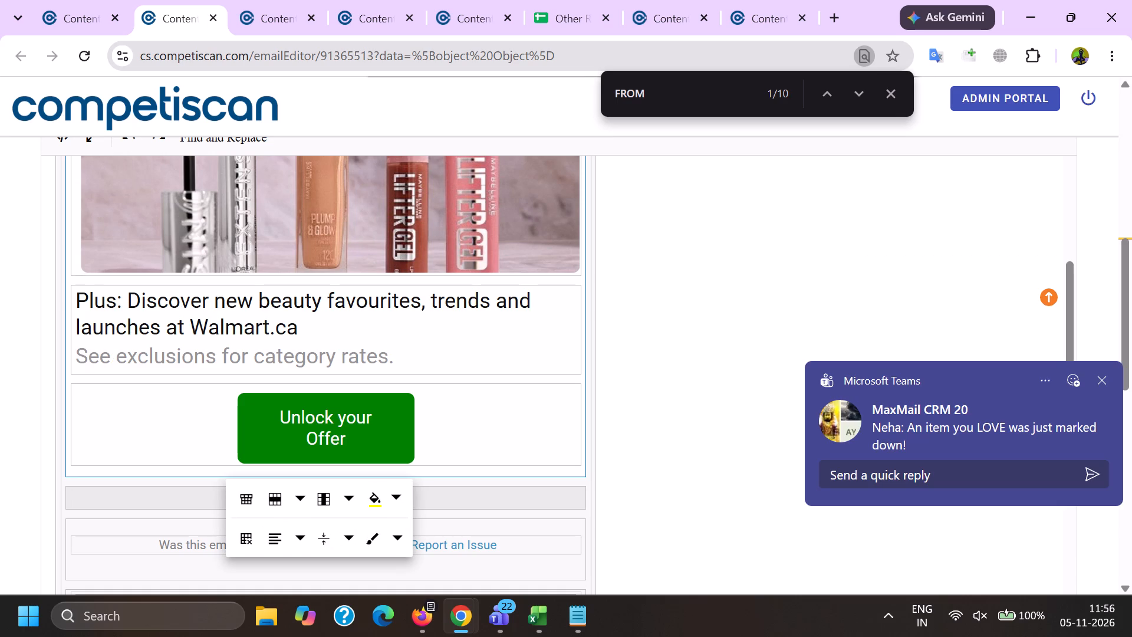
pyautogui.moveTo(74, 359); pyautogui.dragTo(396, 360)
pyautogui.hotkey('ctrl', 'c')
pyautogui.hotkey('alt', 'Tab')
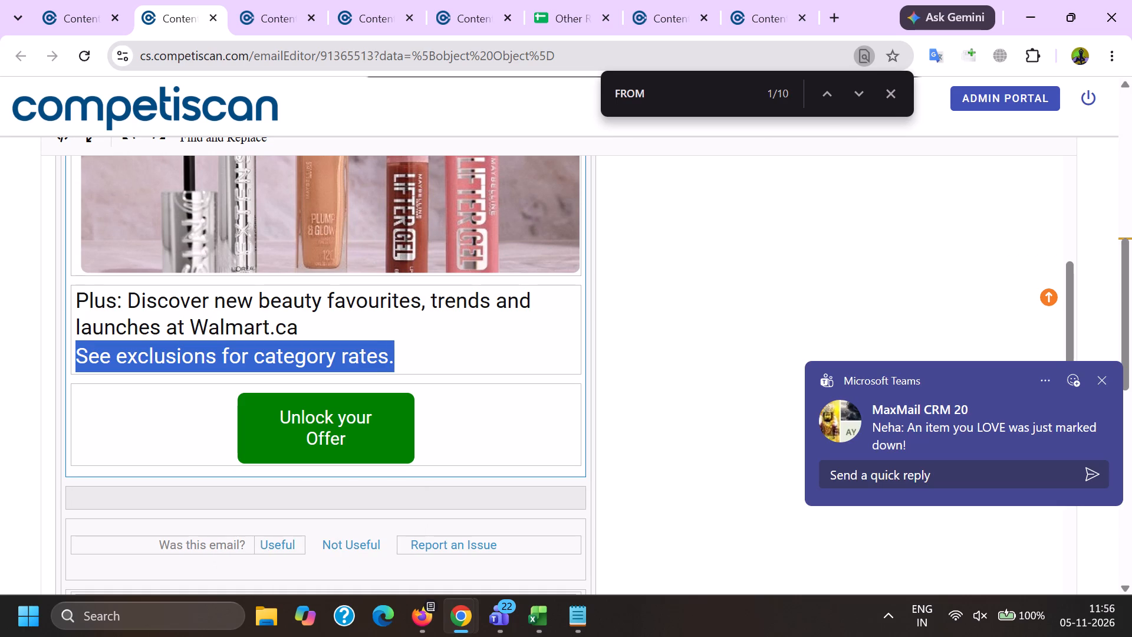
pyautogui.hotkey('ctrl', 'v')
pyautogui.press('BackSpace')
# Set Ancillary Products to Savings/Discount Member Programs and Response Mechanism to URL/Website.
pyautogui.scroll(-4, 377, 346)
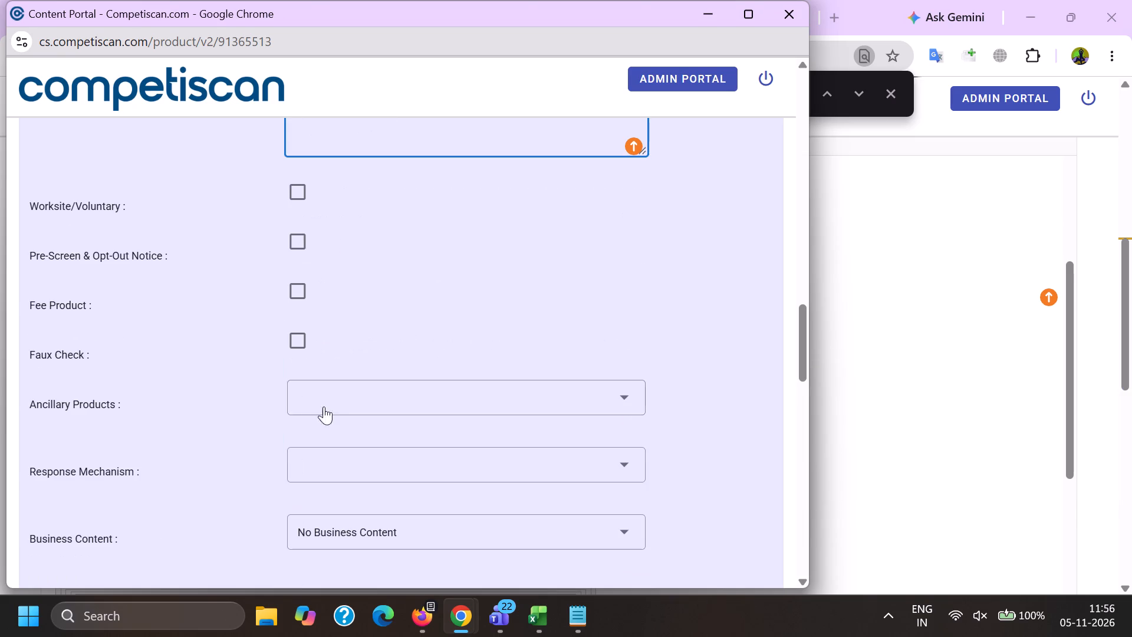
pyautogui.click(321, 389)
pyautogui.scroll(-9, 360, 273)
pyautogui.click(373, 362)
pyautogui.click(209, 357)
pyautogui.click(330, 290)
pyautogui.scroll(-7, 380, 163)
pyautogui.click(354, 419)
pyautogui.moveTo(195, 408); pyautogui.dragTo(200, 408)
# Set the Mailing Type to Loyalty/Retention and pick the Communication Type for the email.
pyautogui.click(324, 386)
pyautogui.click(322, 409)
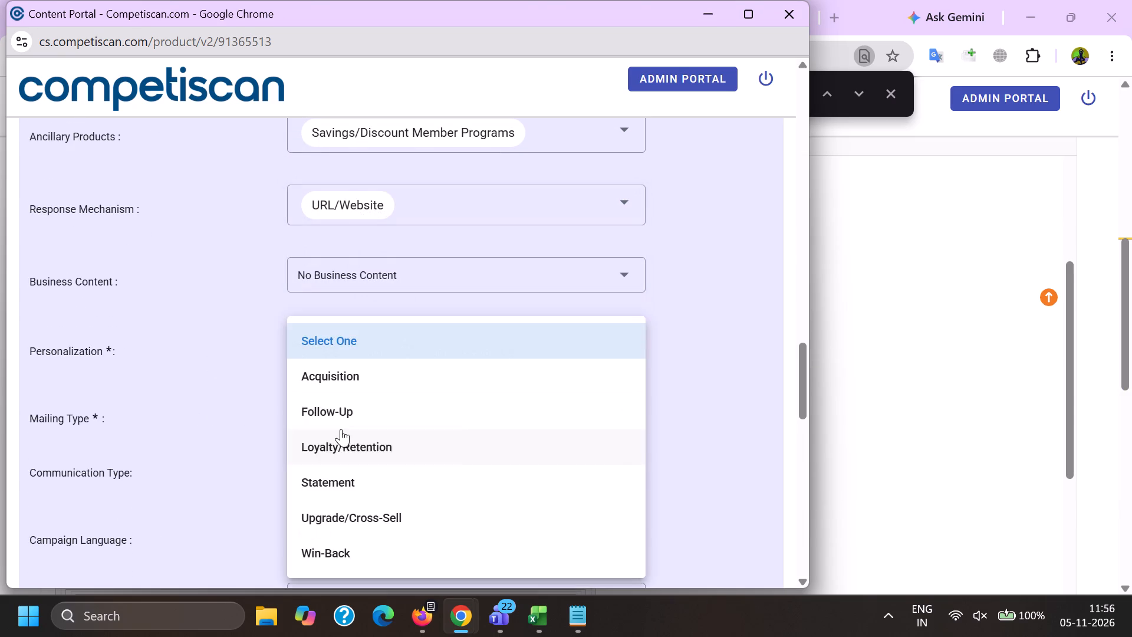
pyautogui.click(341, 429)
pyautogui.click(248, 452)
pyautogui.click(339, 444)
pyautogui.moveTo(326, 469); pyautogui.dragTo(327, 464)
pyautogui.scroll(-13, 373, 330)
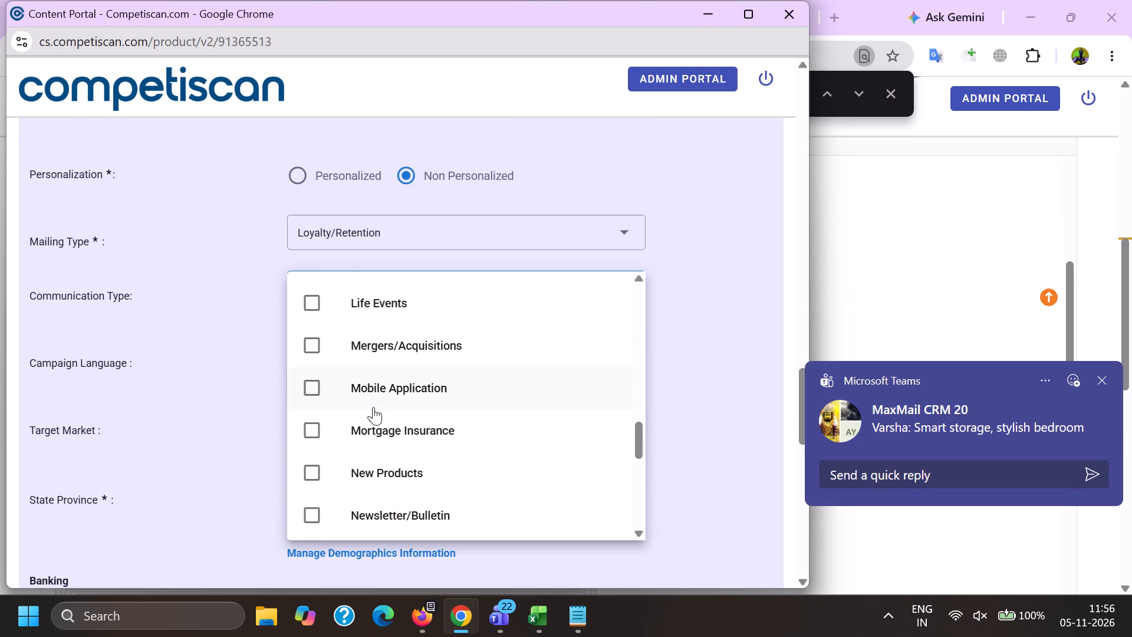
pyautogui.scroll(-2, 373, 444)
pyautogui.click(395, 438)
pyautogui.doubleClick(194, 431)
# Submit the completed Capital One product entry.
pyautogui.press('End')
pyautogui.scroll(-4, 330, 434)
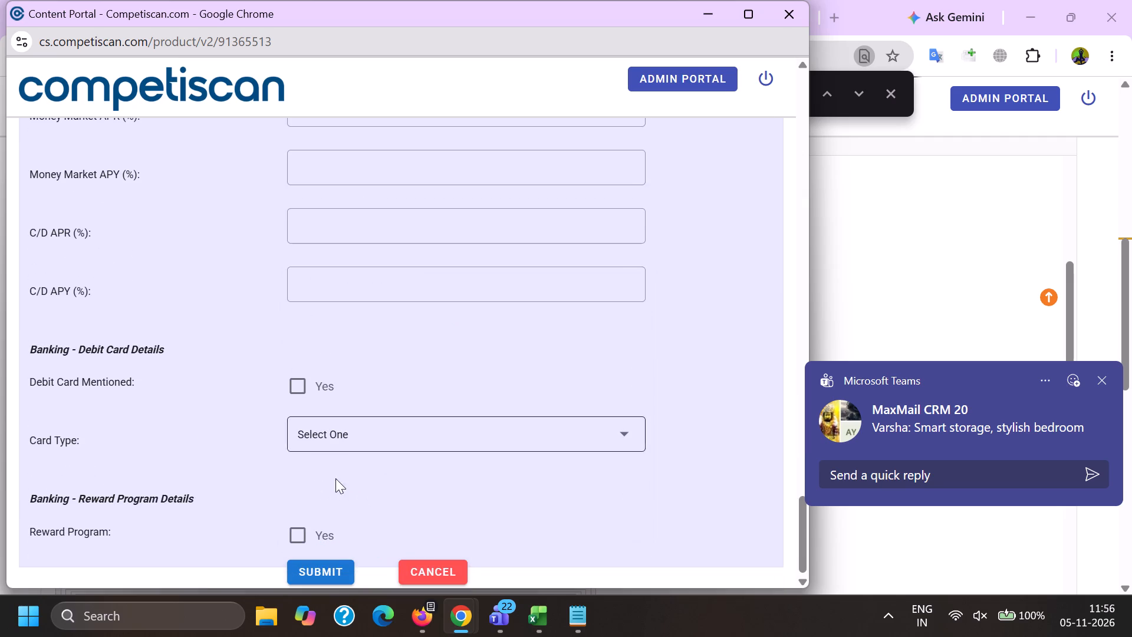
pyautogui.scroll(-2, 335, 478)
pyautogui.click(338, 568)
# Switch to Firefox, refresh the Focus email lists and look through the incoming emails to process.
pyautogui.click(420, 619)
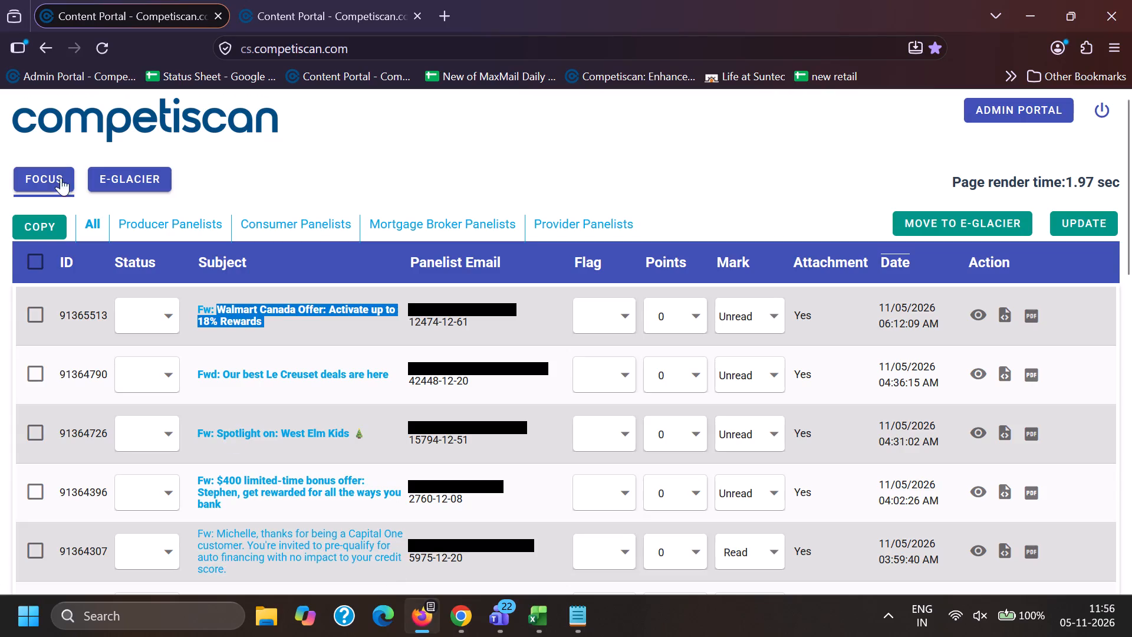
pyautogui.click(52, 172)
pyautogui.click(256, 0)
pyautogui.click(83, 0)
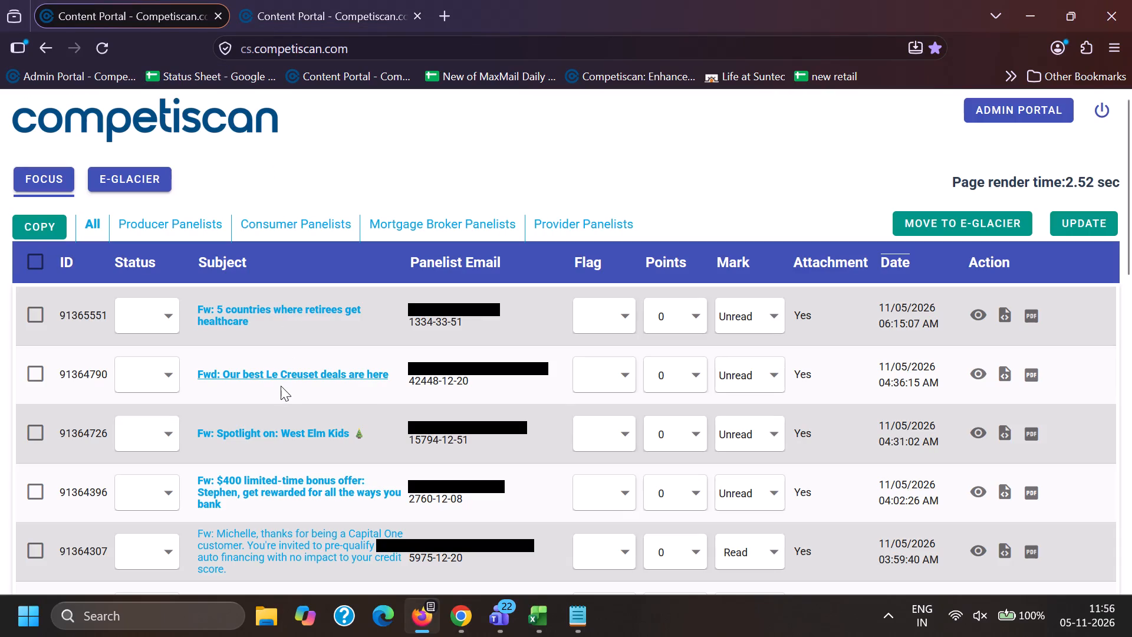
pyautogui.scroll(-1, 296, 420)
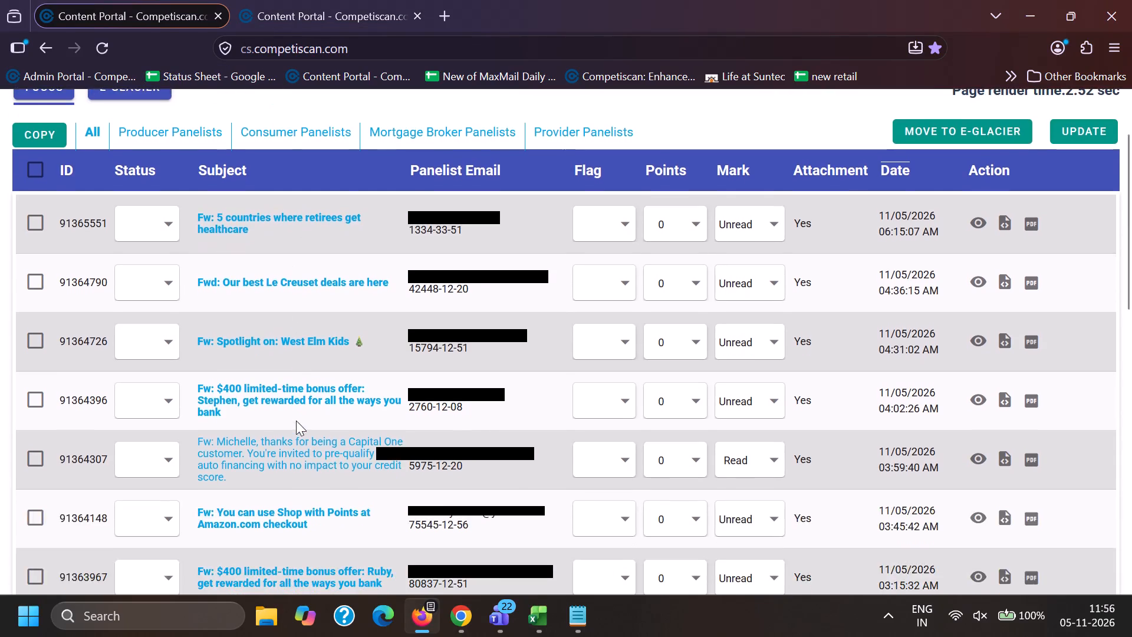
pyautogui.scroll(-1, 296, 421)
pyautogui.scroll(5, 302, 421)
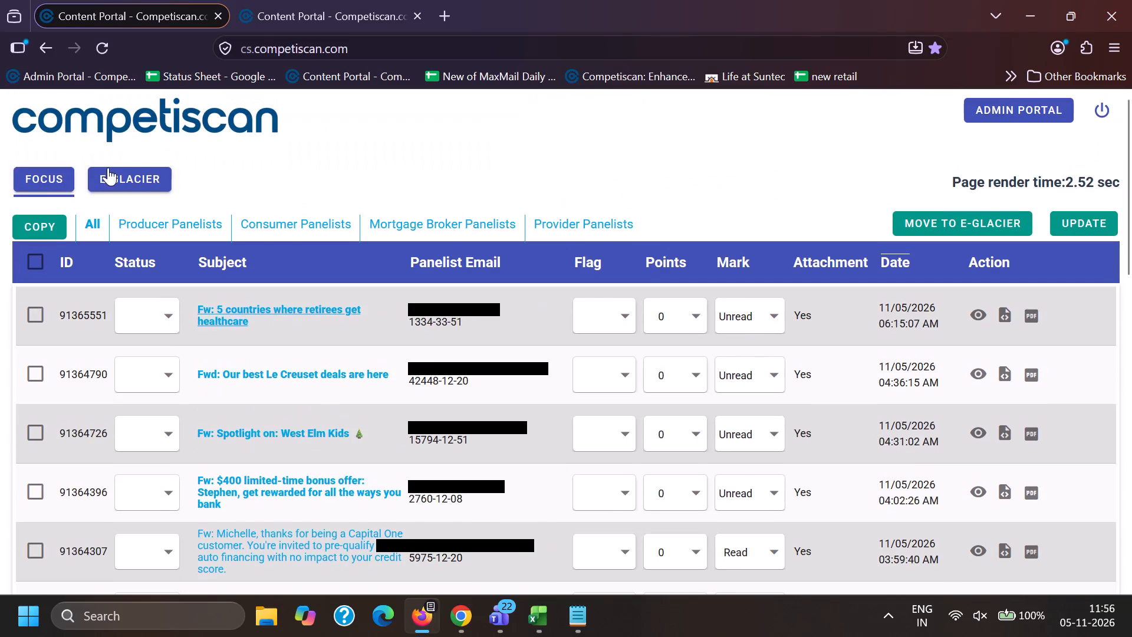
pyautogui.click(41, 185)
# In the West Elm results, copy the subject "New furniture for every room" of email 91349315 and open that email in a new tab.
pyautogui.click(323, 0)
pyautogui.scroll(-1, 253, 423)
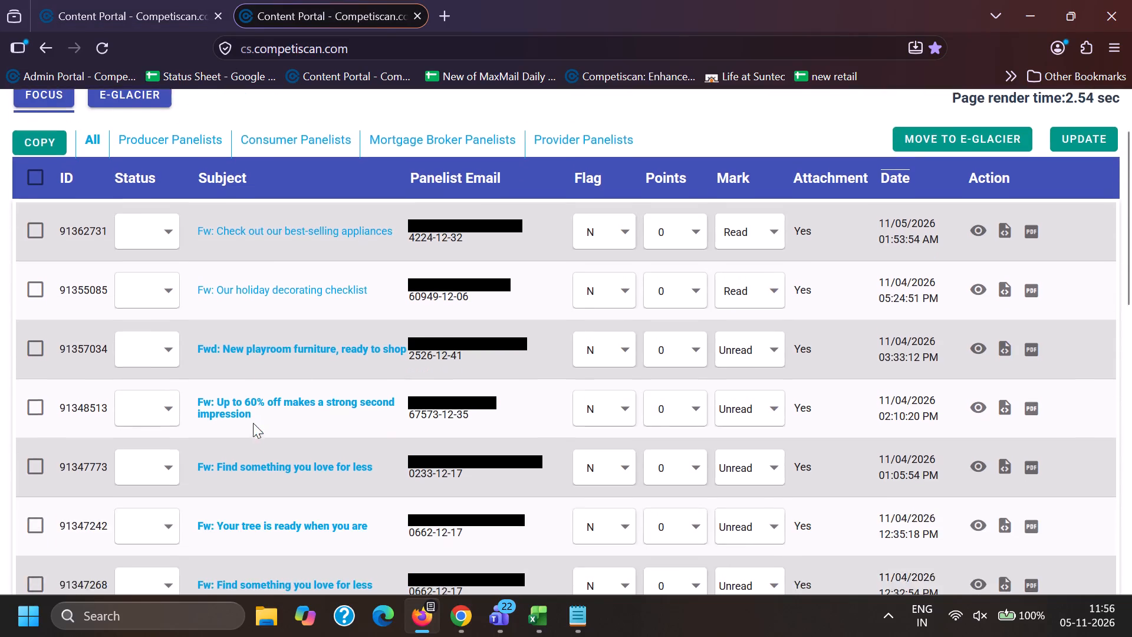
pyautogui.scroll(-2, 252, 426)
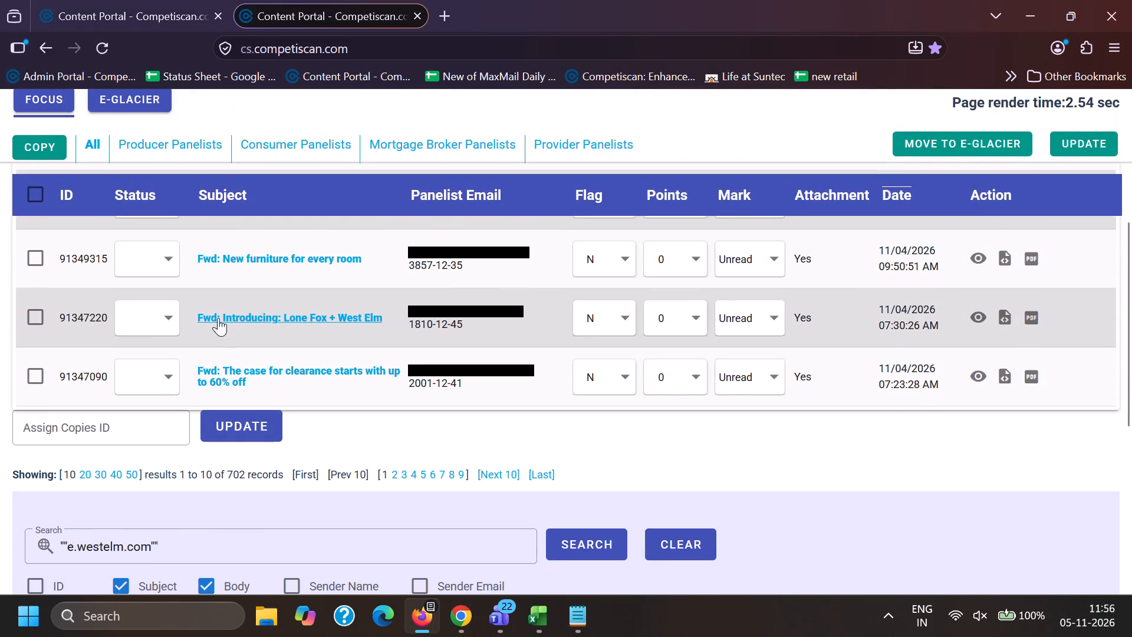
pyautogui.moveTo(218, 318); pyautogui.dragTo(390, 327)
pyautogui.moveTo(222, 254); pyautogui.dragTo(224, 255)
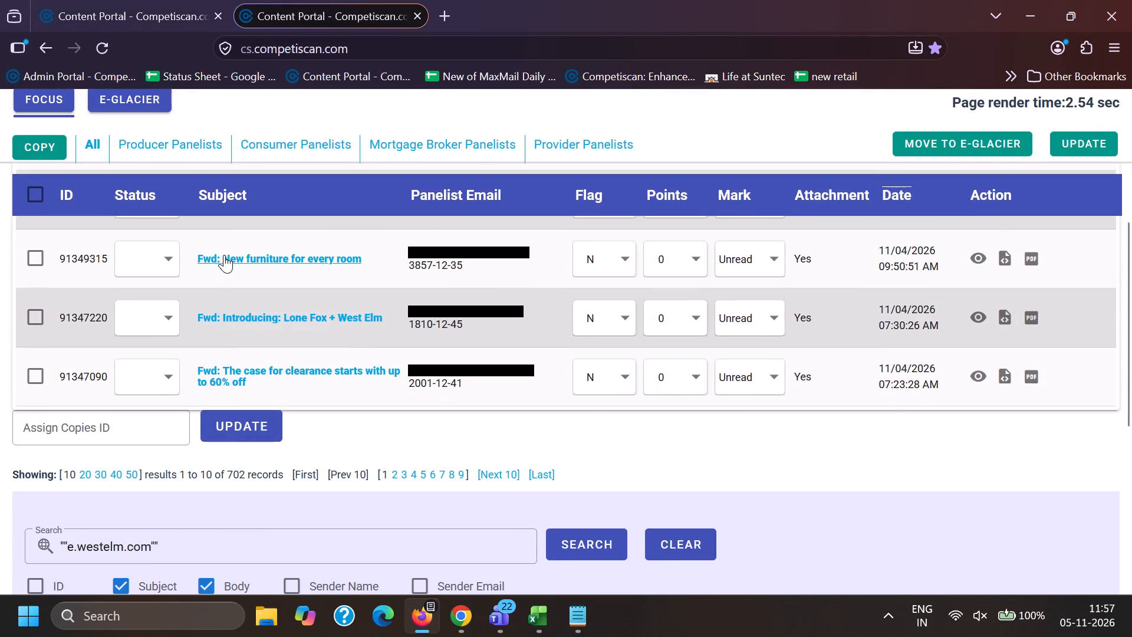
pyautogui.moveTo(224, 255); pyautogui.dragTo(355, 263)
pyautogui.hotkey('ctrl', 'c')
pyautogui.click(360, 0)
pyautogui.hotkey('ctrl', 'c')
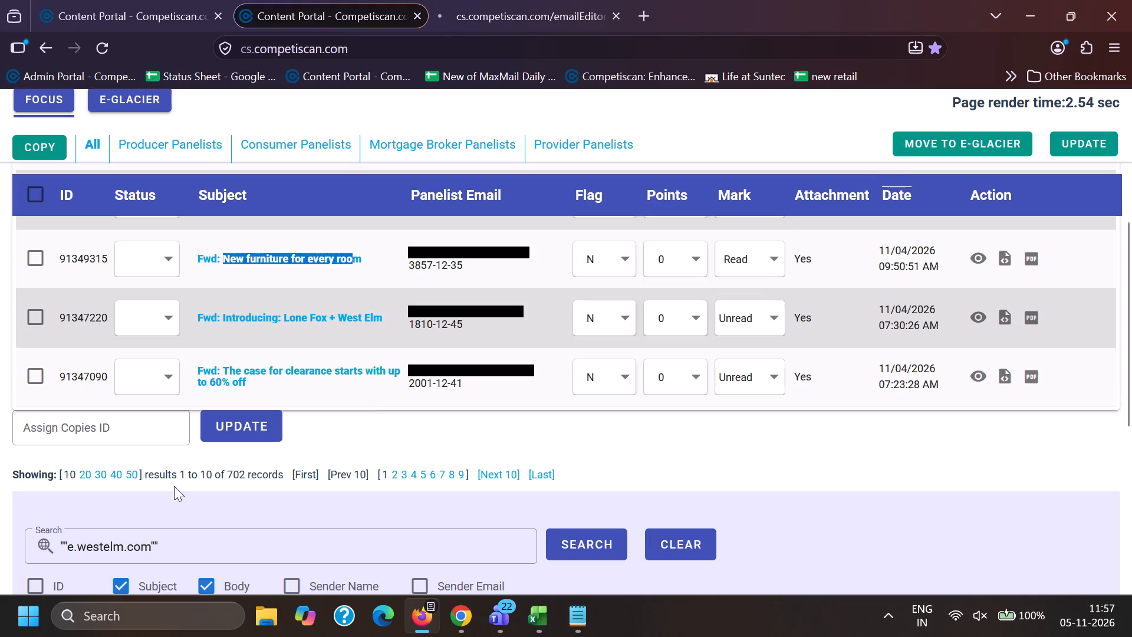
# Show 50 results per page in the West Elm email list.
pyautogui.click(137, 472)
# Switch to Chrome and search email subjects for the exact phrase "New furniture for every room".
pyautogui.click(460, 622)
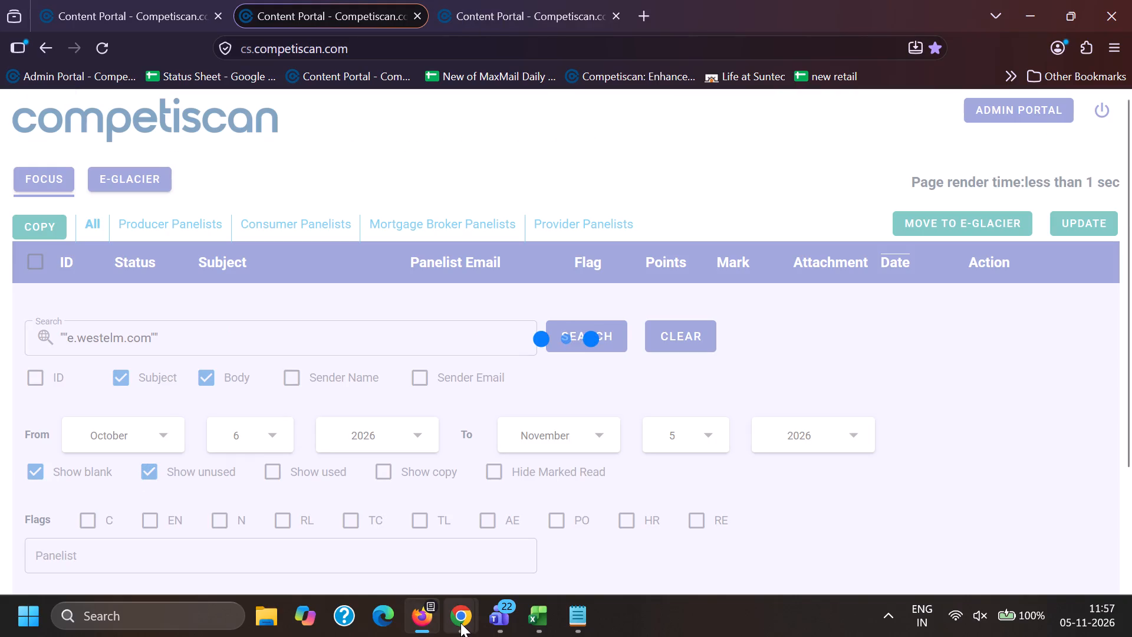
pyautogui.click(366, 565)
pyautogui.click(96, 0)
pyautogui.scroll(-3, 257, 391)
pyautogui.moveTo(390, 207); pyautogui.dragTo(2, 170)
pyautogui.press('BackSpace')
pyautogui.hotkey('shift', '"')
pyautogui.hotkey('ctrl', 'v')
pyautogui.hotkey('shift', '"')
pyautogui.press('Return')
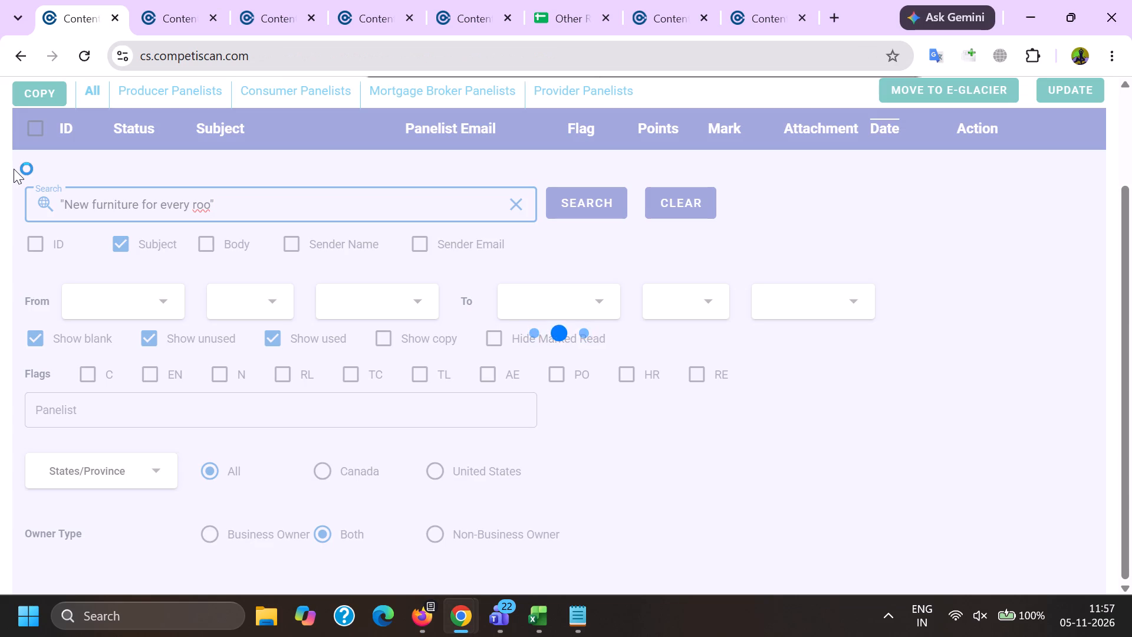
pyautogui.press('BackSpace')
pyautogui.write('m"')
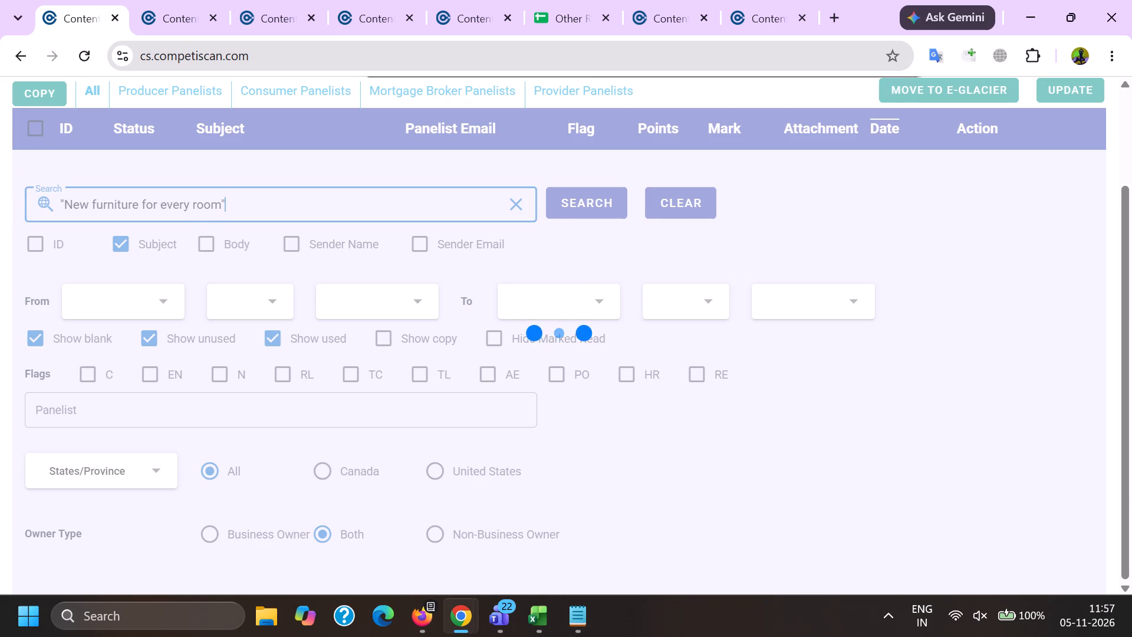
pyautogui.press('Return')
# Close the Walmart Canada email editor tab and return to the email search results.
pyautogui.click(206, 0)
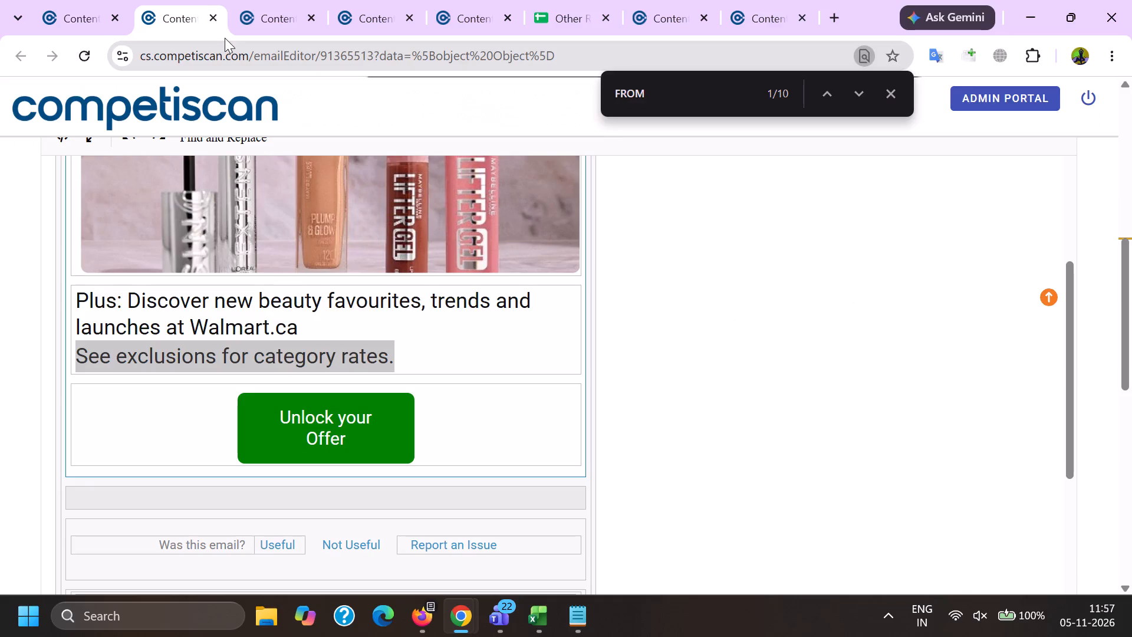
pyautogui.click(216, 15)
pyautogui.click(83, 0)
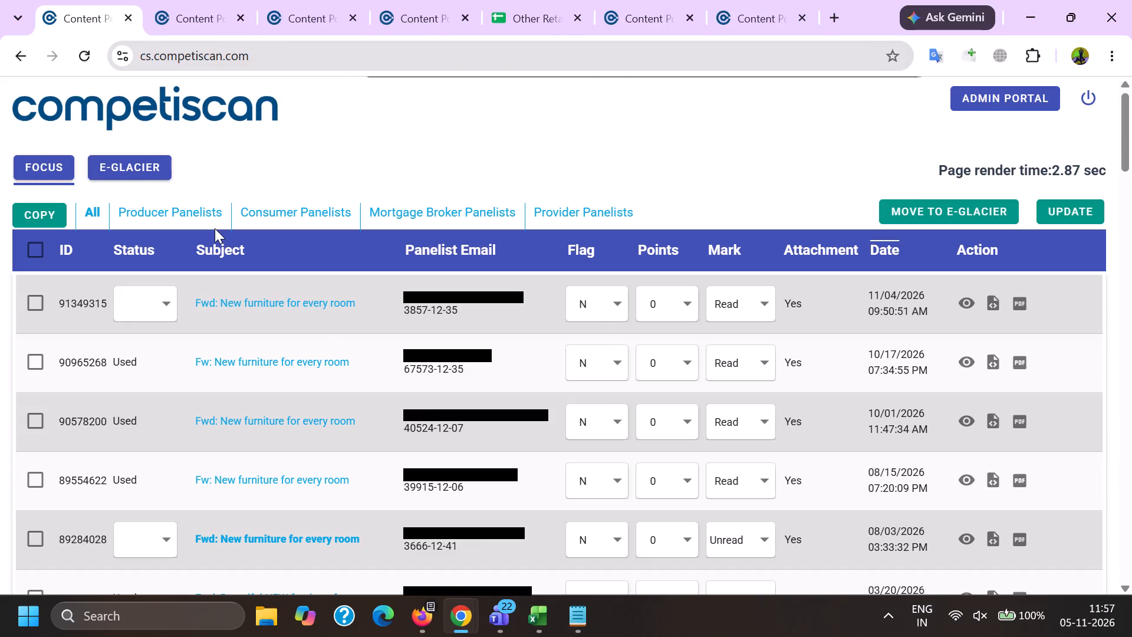
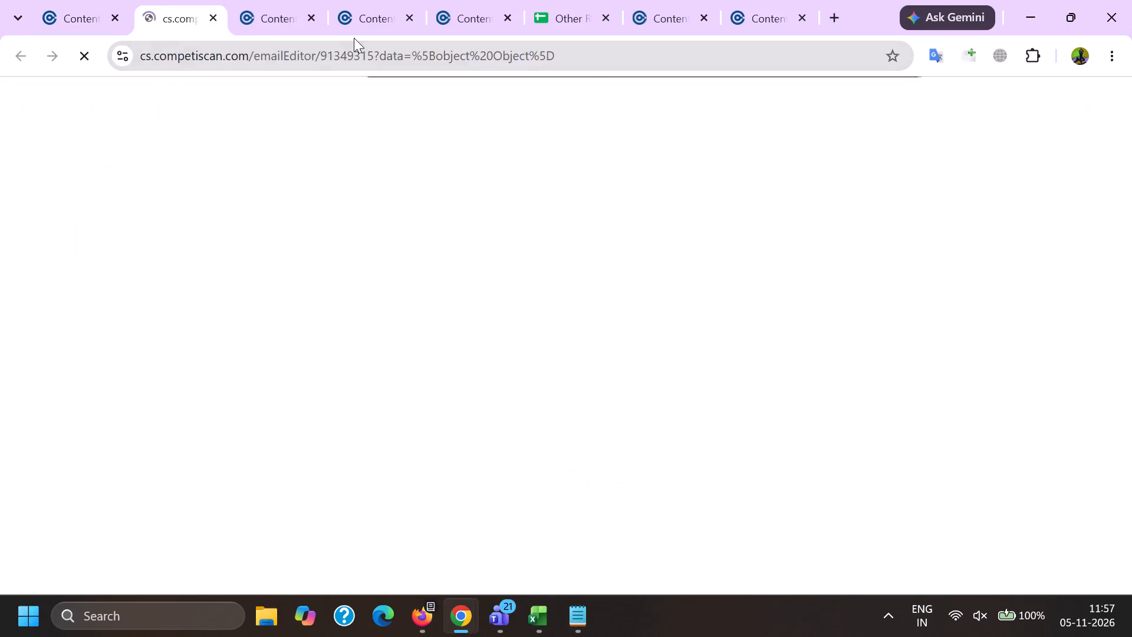
pyautogui.doubleClick(340, 57)
pyautogui.hotkey('ctrl', 'c')
pyautogui.click(545, 619)
pyautogui.click(705, 556)
pyautogui.scroll(-3, 97, 307)
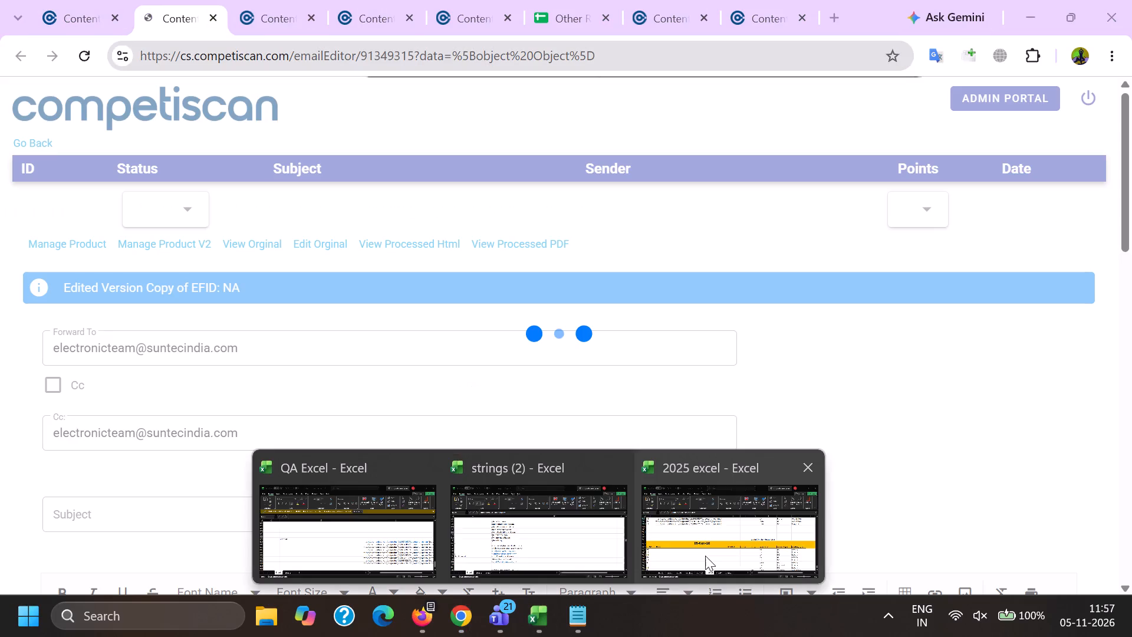
pyautogui.click(60, 487)
pyautogui.press('Left')
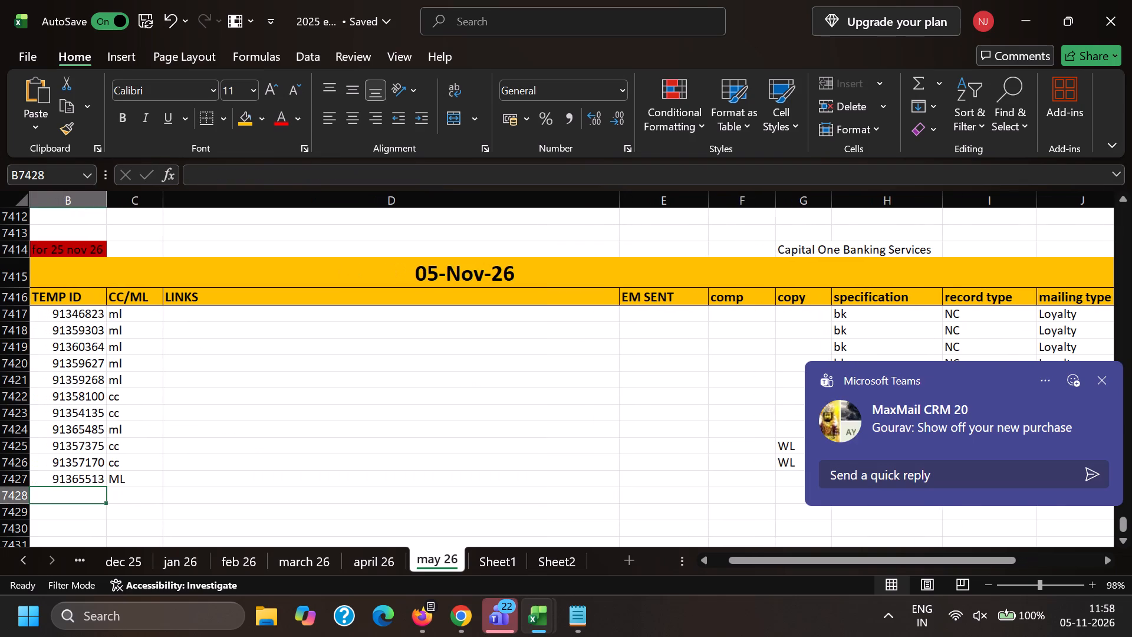
pyautogui.hotkey('ctrl', 'v')
# Enter cc as the CC/ML value for 91349315 and set the value for 91365513 to lowercase ml.
pyautogui.press('Right')
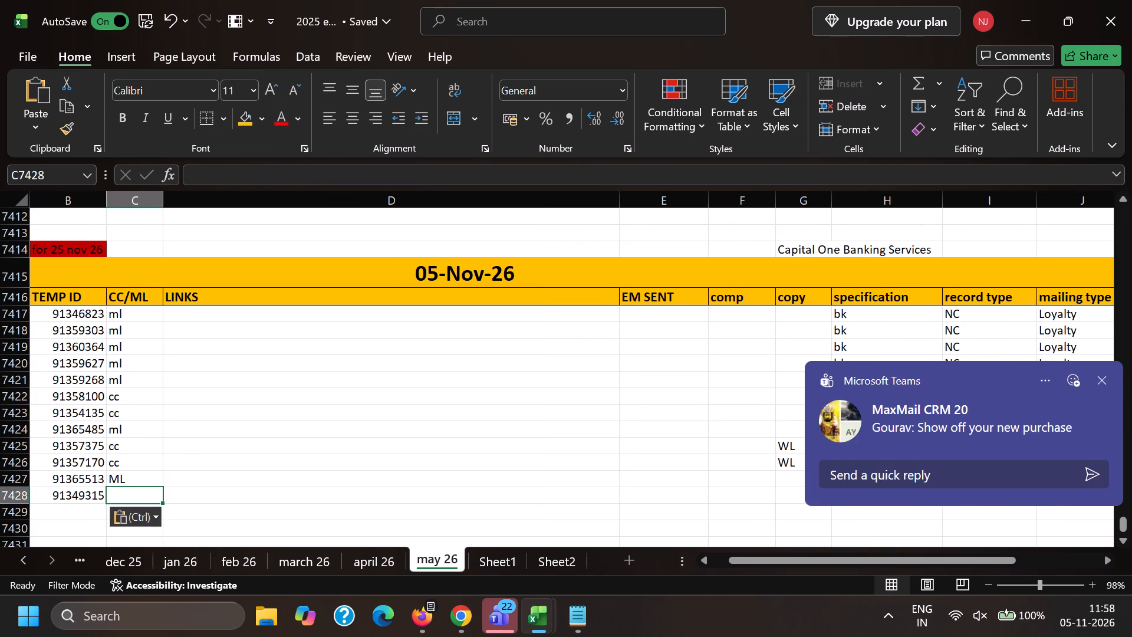
pyautogui.press('BackSpace')
pyautogui.press('BackSpace')
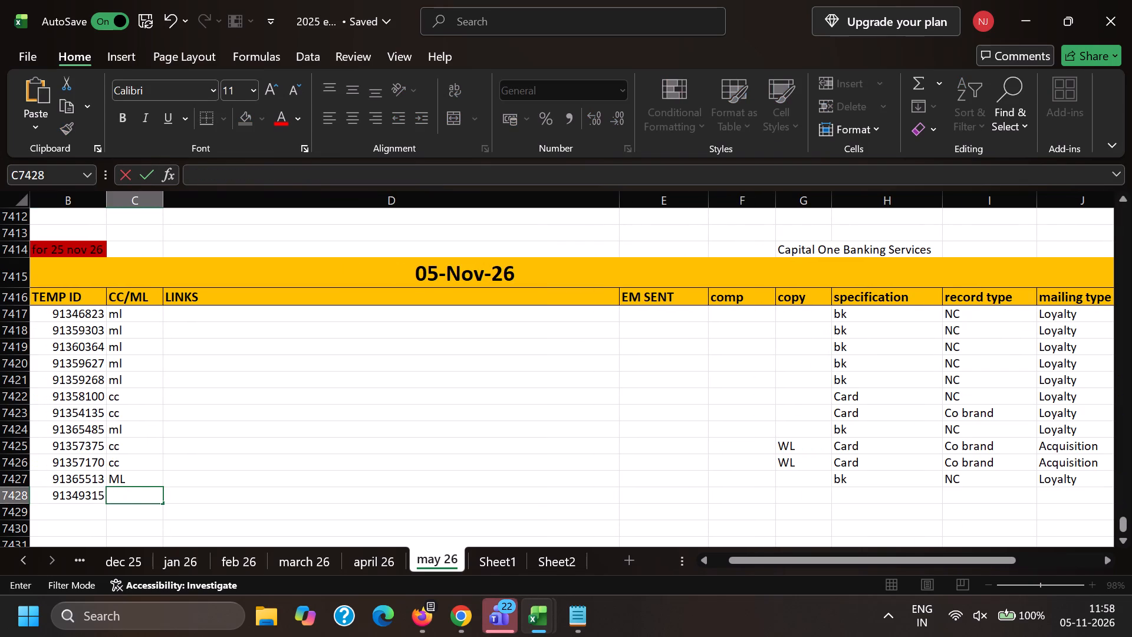
pyautogui.write('cc')
pyautogui.press('Up')
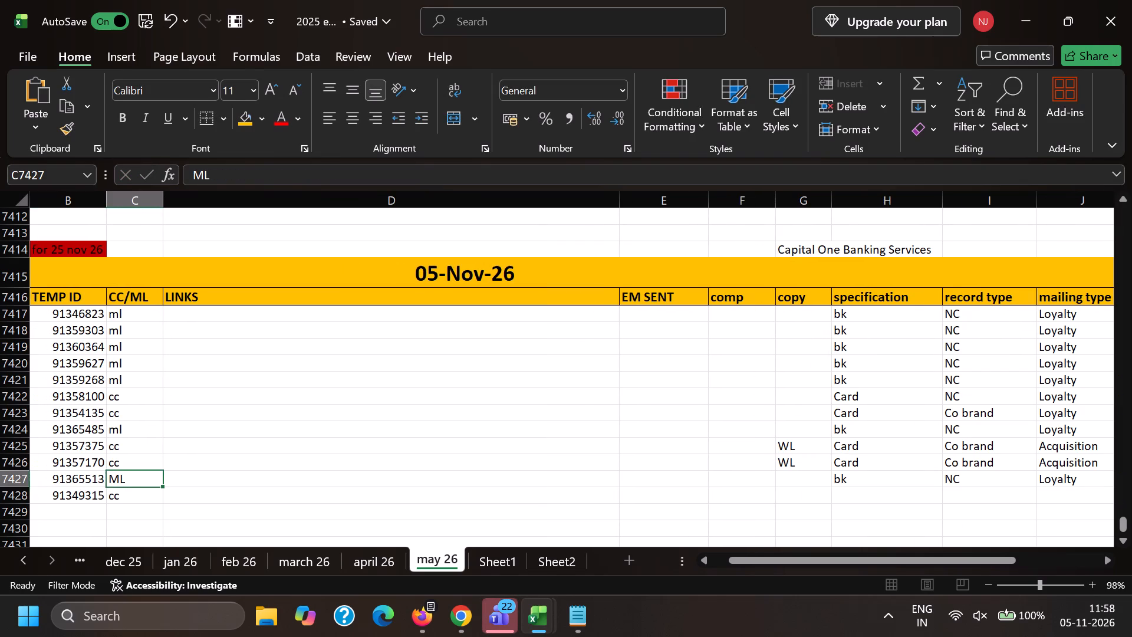
pyautogui.write('ml')
pyautogui.press('Down')
# Copy the WL, Card, Co brand and Acquisition values from the 91357170 row into the 91349315 row.
pyautogui.press('Right')
pyautogui.press('Right')
pyautogui.press('Right')
pyautogui.press('Right')
pyautogui.press('Up')
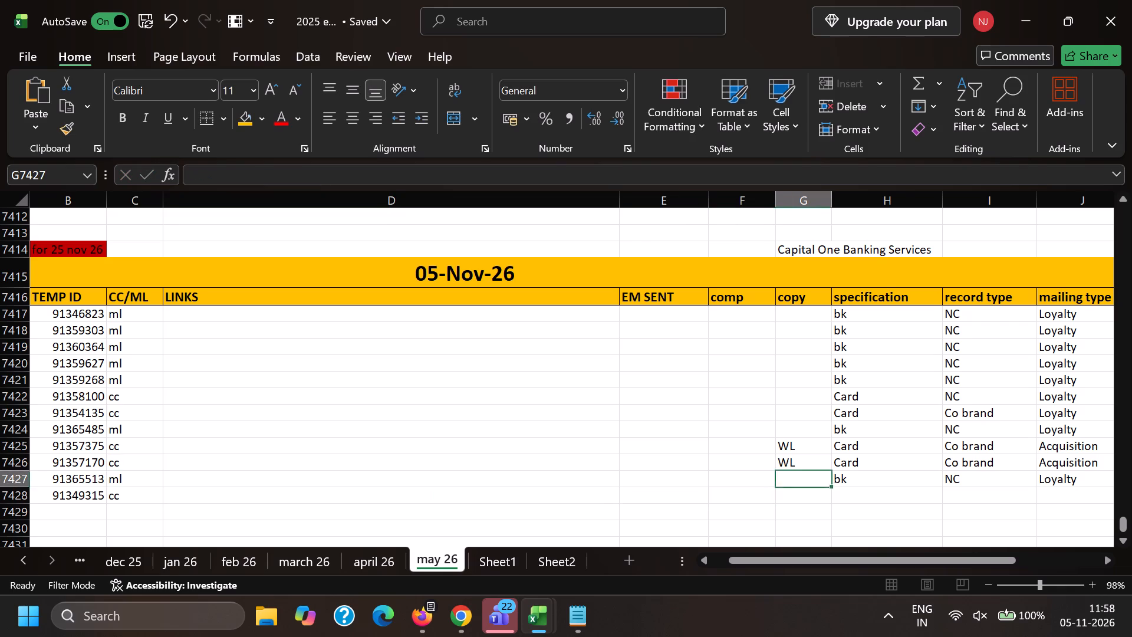
pyautogui.press('Up')
pyautogui.hotkey('shift', 'Right')
pyautogui.hotkey('shift', 'Right')
pyautogui.hotkey('shift', 'Right')
pyautogui.hotkey('ctrl', 'c')
pyautogui.press('Down')
pyautogui.press('Down')
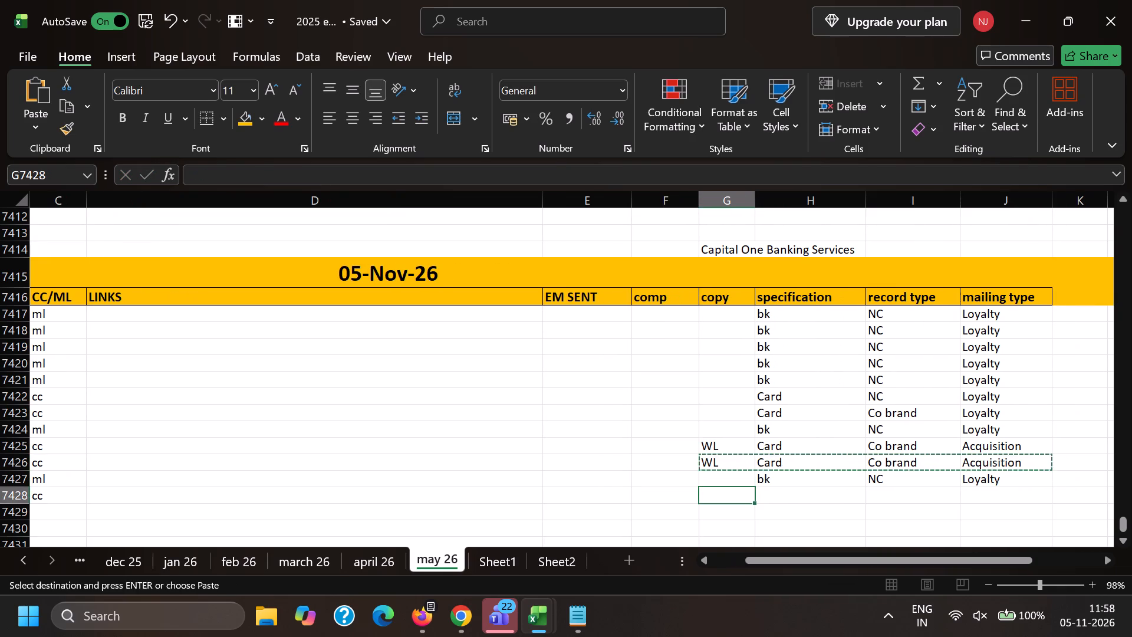
pyautogui.hotkey('ctrl', 'v')
pyautogui.hotkey('ctrl', 'Left')
pyautogui.hotkey('ctrl', 'Left')
pyautogui.hotkey('ctrl', 'Left')
pyautogui.hotkey('ctrl', 'Left')
pyautogui.hotkey('ctrl', 'Left')
pyautogui.hotkey('ctrl', 'Left')
pyautogui.hotkey('ctrl', 'Left')
# Back in Chrome, remove the Original Message line, the To line and the sender's address from the West Elm email header.
pyautogui.hotkey('alt', 'Tab')
pyautogui.click(429, 216)
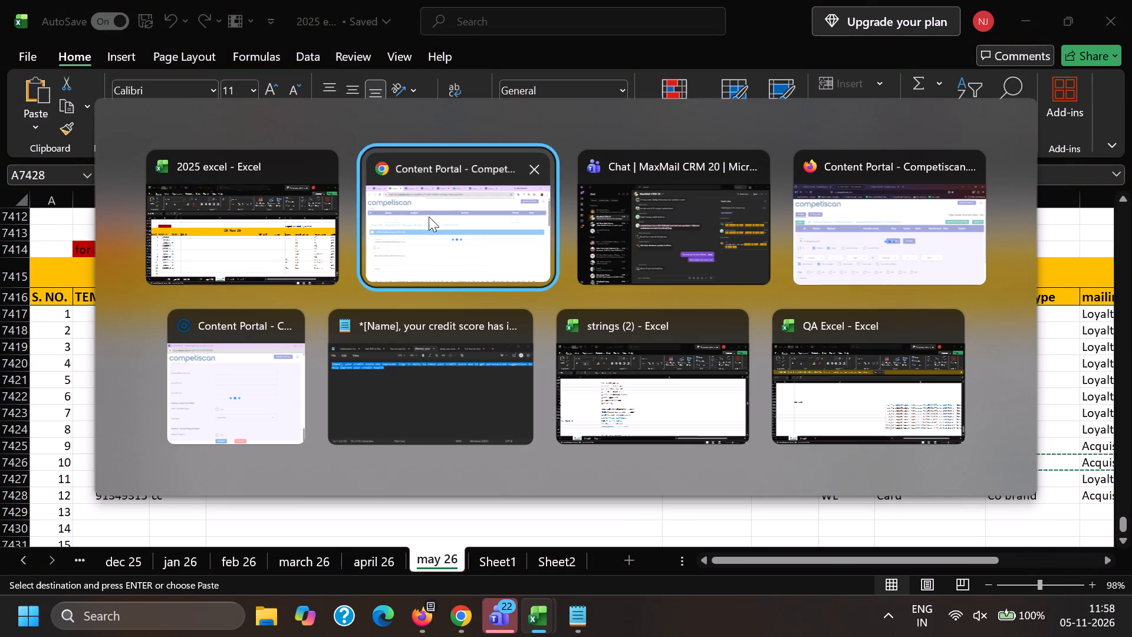
pyautogui.scroll(-3, 156, 224)
pyautogui.scroll(2, 230, 435)
pyautogui.moveTo(254, 356); pyautogui.dragTo(149, 342)
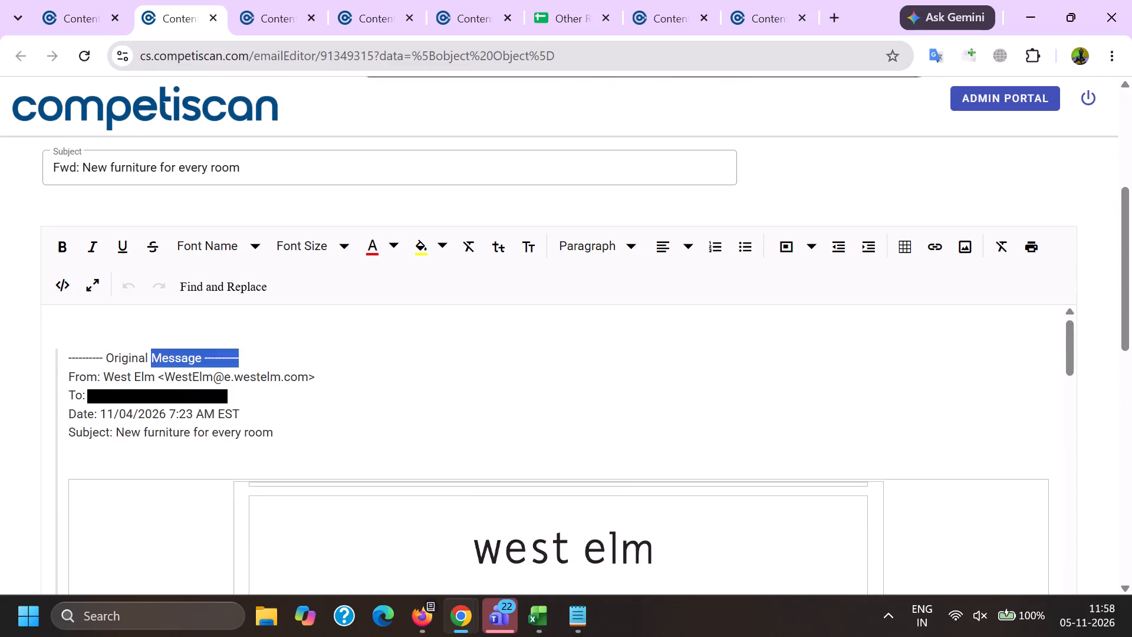
pyautogui.moveTo(149, 342); pyautogui.dragTo(61, 363)
pyautogui.press('BackSpace')
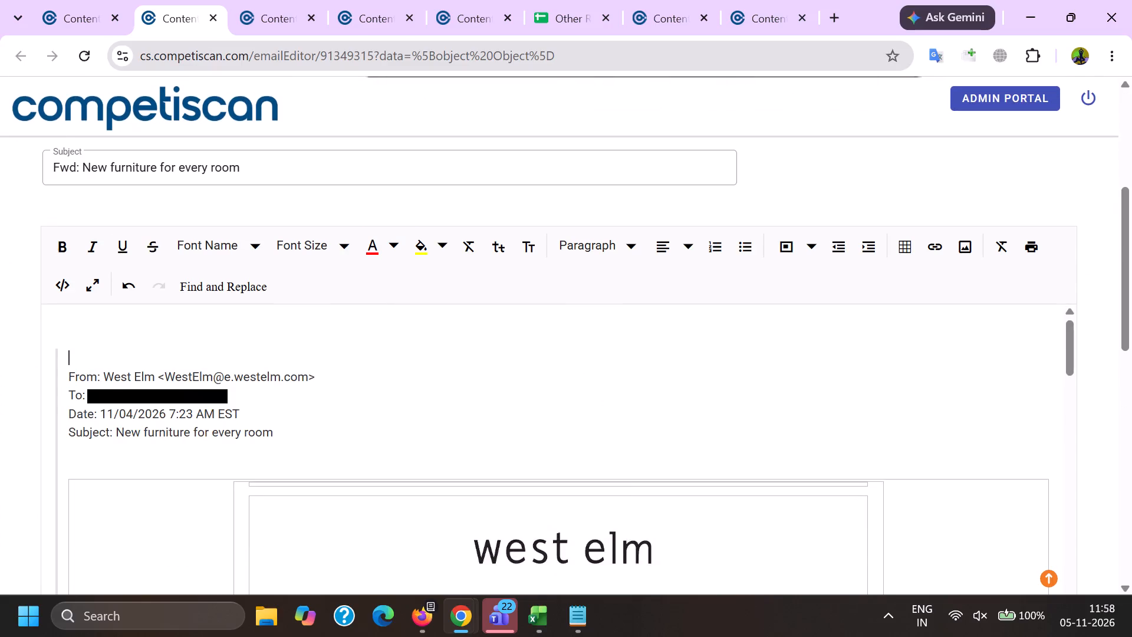
pyautogui.click(61, 367)
pyautogui.press('BackSpace')
pyautogui.press('BackSpace')
pyautogui.moveTo(54, 370); pyautogui.dragTo(241, 362)
pyautogui.press('BackSpace')
pyautogui.press('BackSpace')
pyautogui.moveTo(161, 347); pyautogui.dragTo(391, 346)
pyautogui.press('BackSpace')
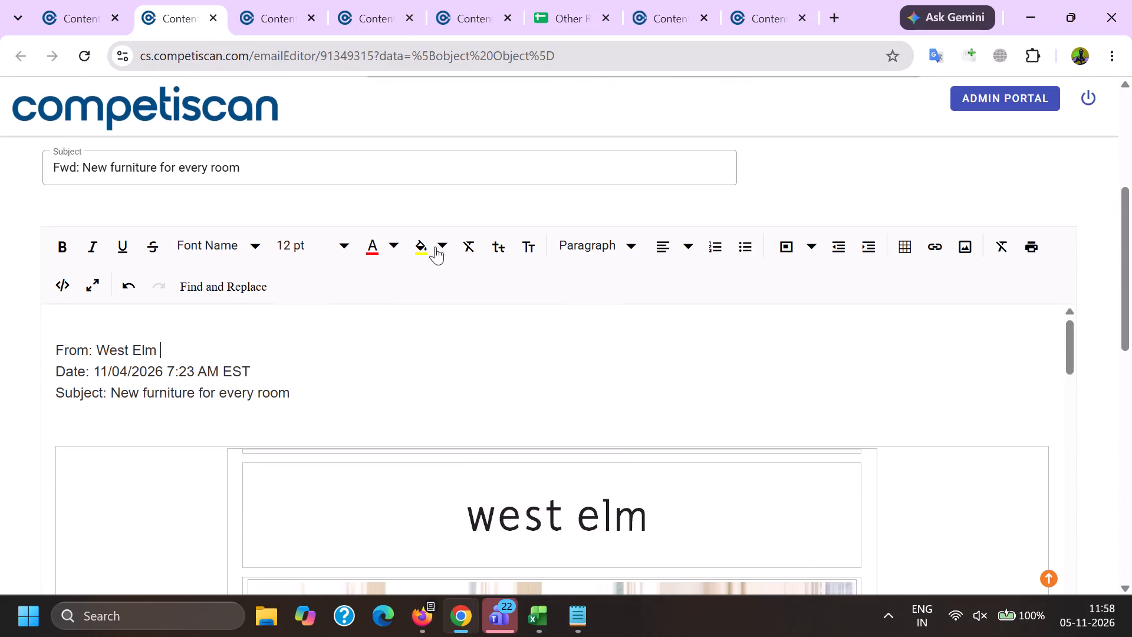
# Delete the recipient address after "This message was sent to" in the West Elm email footer.
pyautogui.scroll(-20, 439, 264)
pyautogui.scroll(-19, 439, 264)
pyautogui.scroll(1, 482, 367)
pyautogui.scroll(-13, 482, 368)
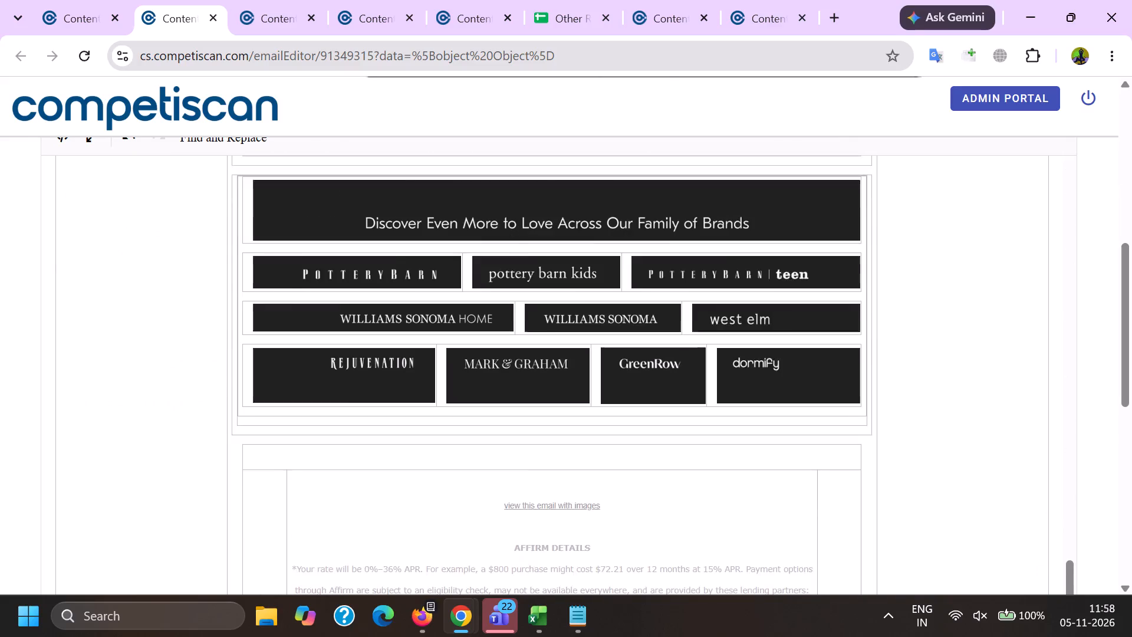
pyautogui.scroll(6, 465, 418)
pyautogui.click(294, 540)
pyautogui.click(353, 445)
pyautogui.scroll(-3, 382, 402)
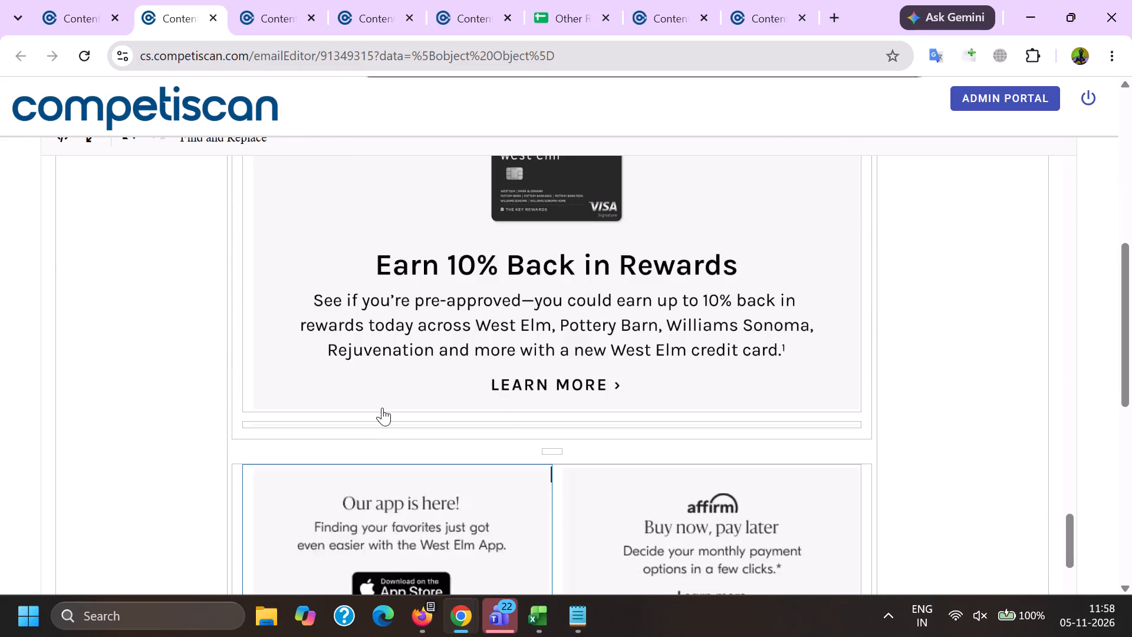
pyautogui.scroll(-5, 382, 408)
pyautogui.scroll(-9, 493, 463)
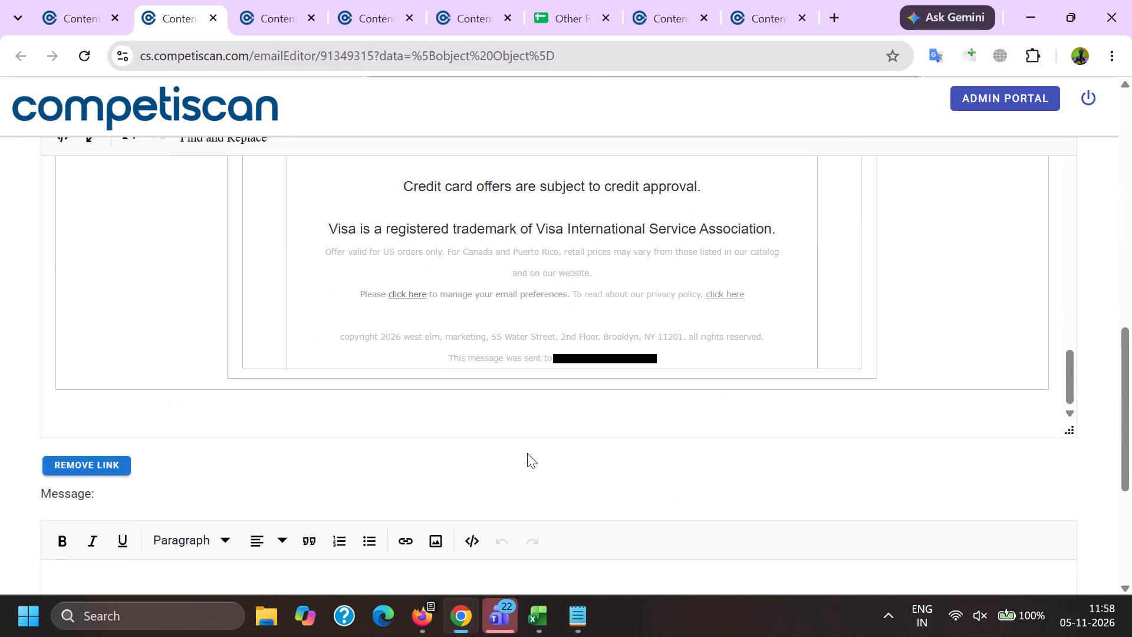
pyautogui.moveTo(554, 357); pyautogui.dragTo(695, 353)
pyautogui.press('BackSpace')
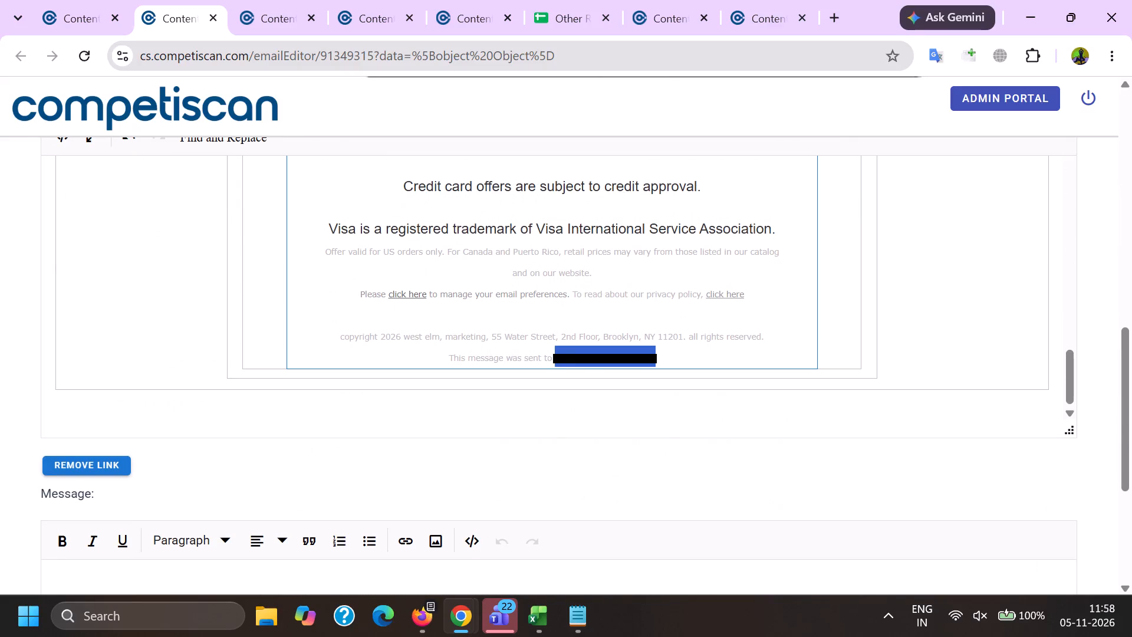
# Remove the hyperlinks from the email-preferences "click here" text and the "view this email with images" text in the footer.
pyautogui.scroll(1, 526, 434)
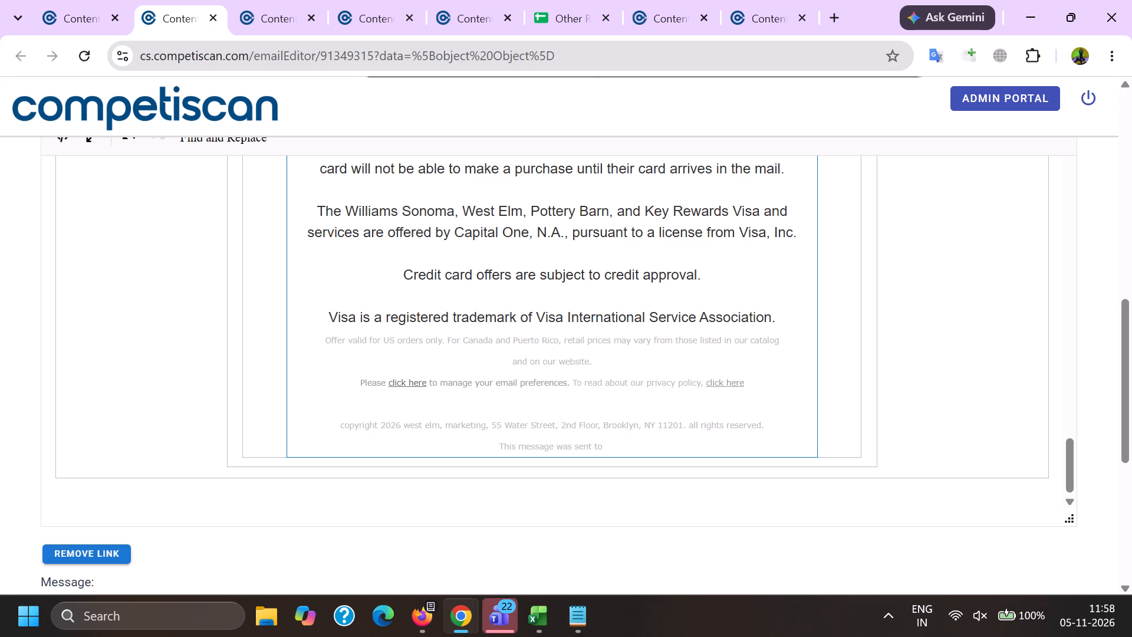
pyautogui.rightClick(400, 386)
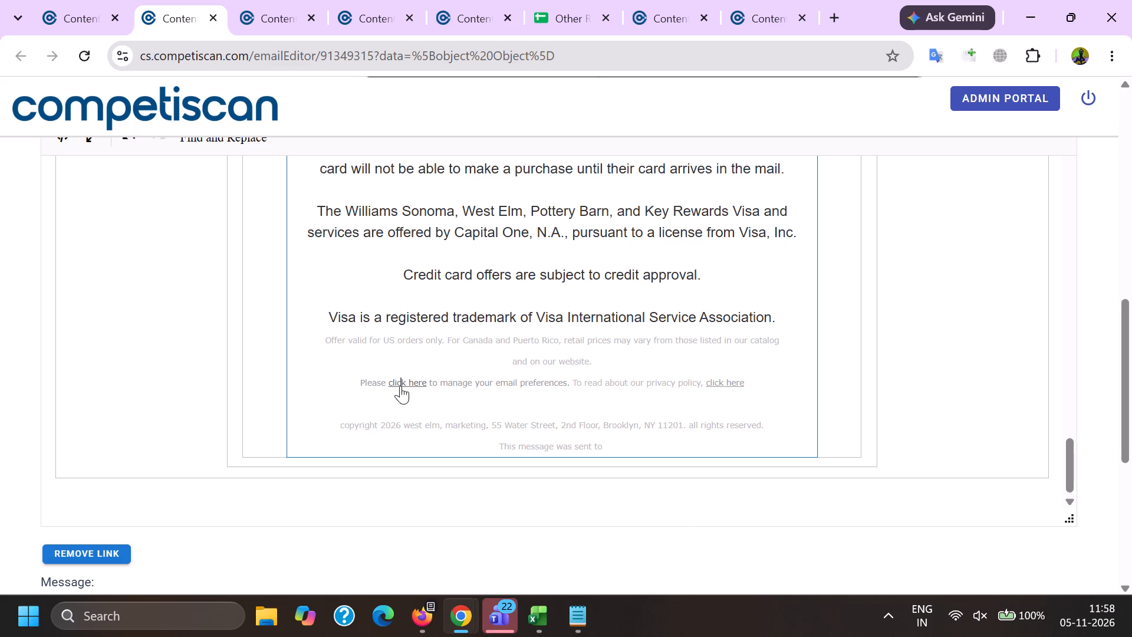
pyautogui.click(358, 399)
pyautogui.click(407, 383)
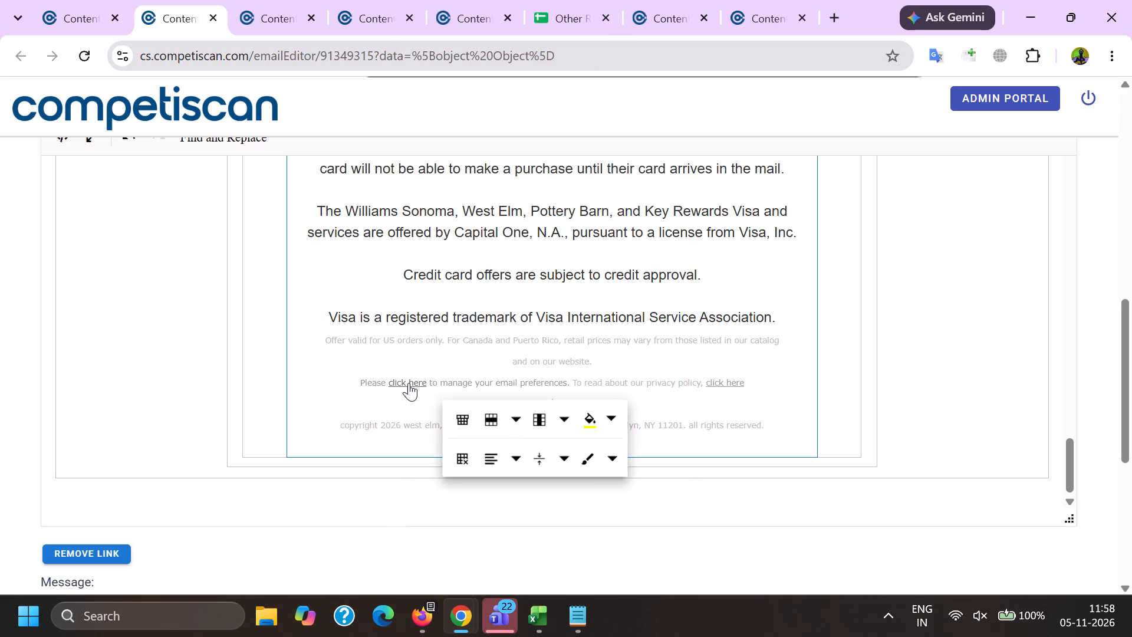
pyautogui.click(507, 418)
pyautogui.scroll(4, 507, 416)
pyautogui.scroll(2, 522, 327)
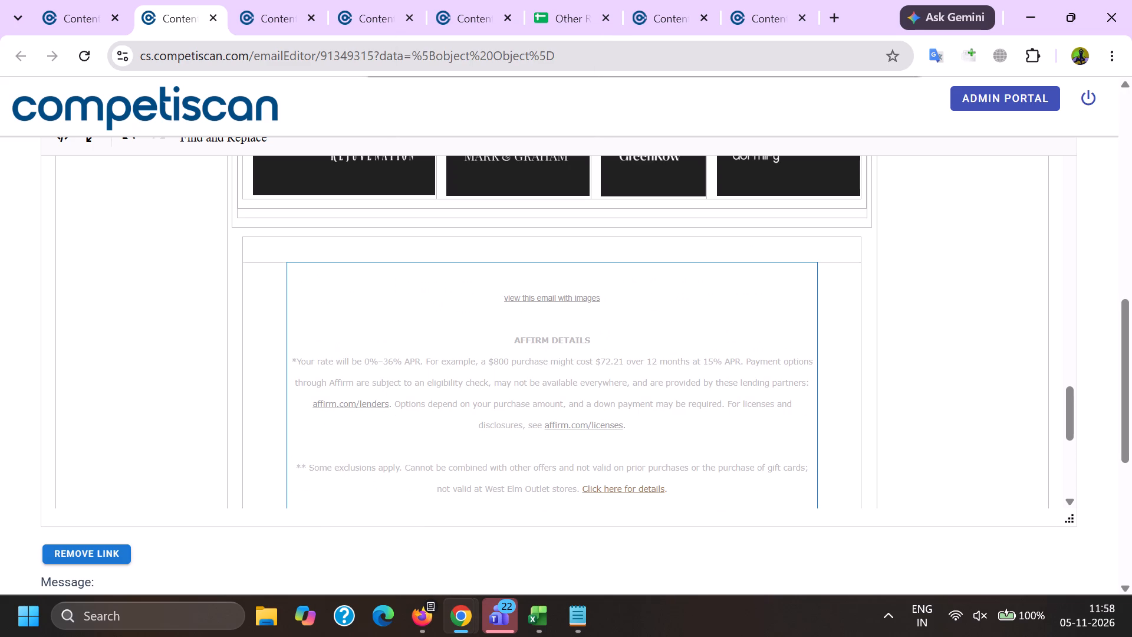
pyautogui.click(550, 297)
pyautogui.click(650, 331)
# Save the product info for the edited West Elm email and confirm the save.
pyautogui.scroll(-15, 457, 376)
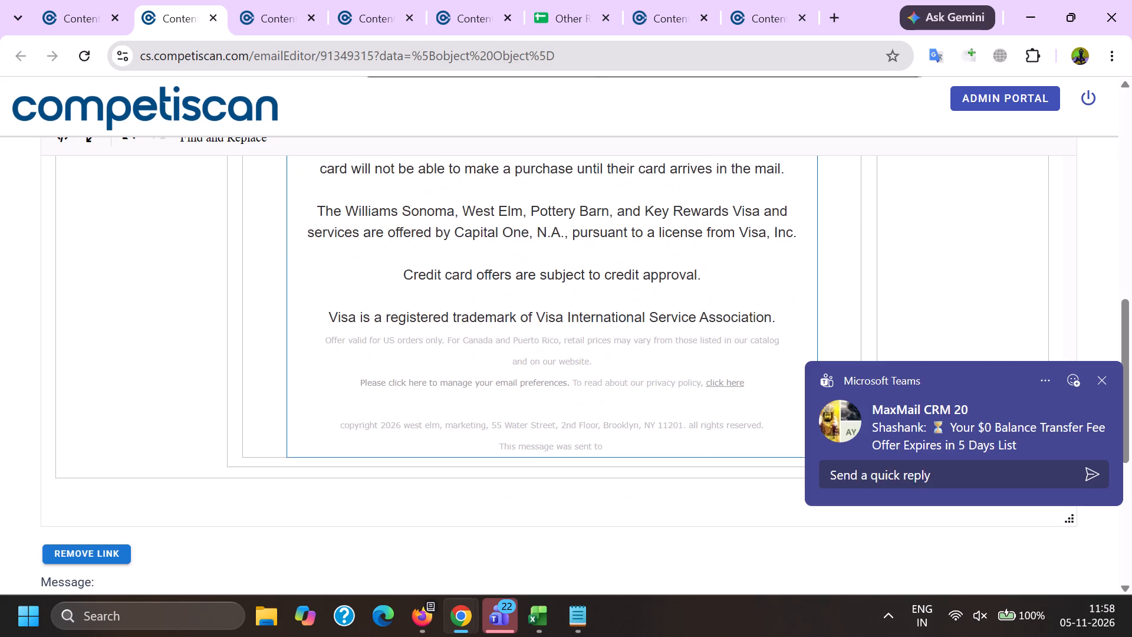
pyautogui.scroll(-7, 500, 398)
pyautogui.click(472, 438)
pyautogui.click(587, 370)
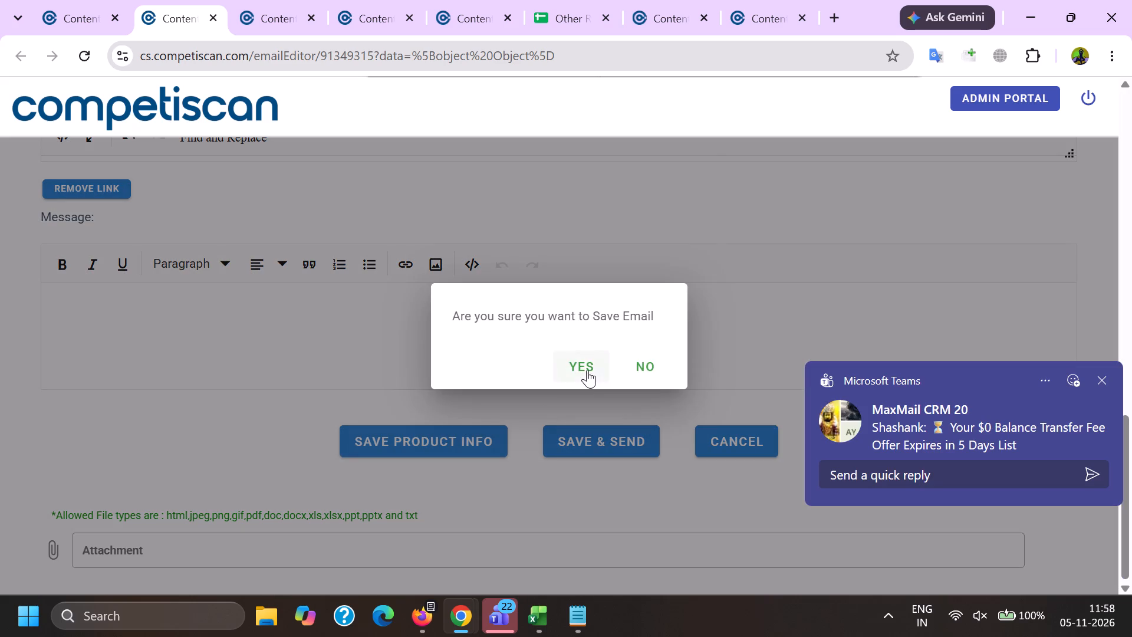
pyautogui.moveTo(0, 435); pyautogui.dragTo(35, 373)
pyautogui.click(101, 128)
# Back in the email editor, copy the sender name West Elm from the From line of the email header.
pyautogui.click(1004, 234)
pyautogui.scroll(-5, 460, 255)
pyautogui.scroll(5, 201, 376)
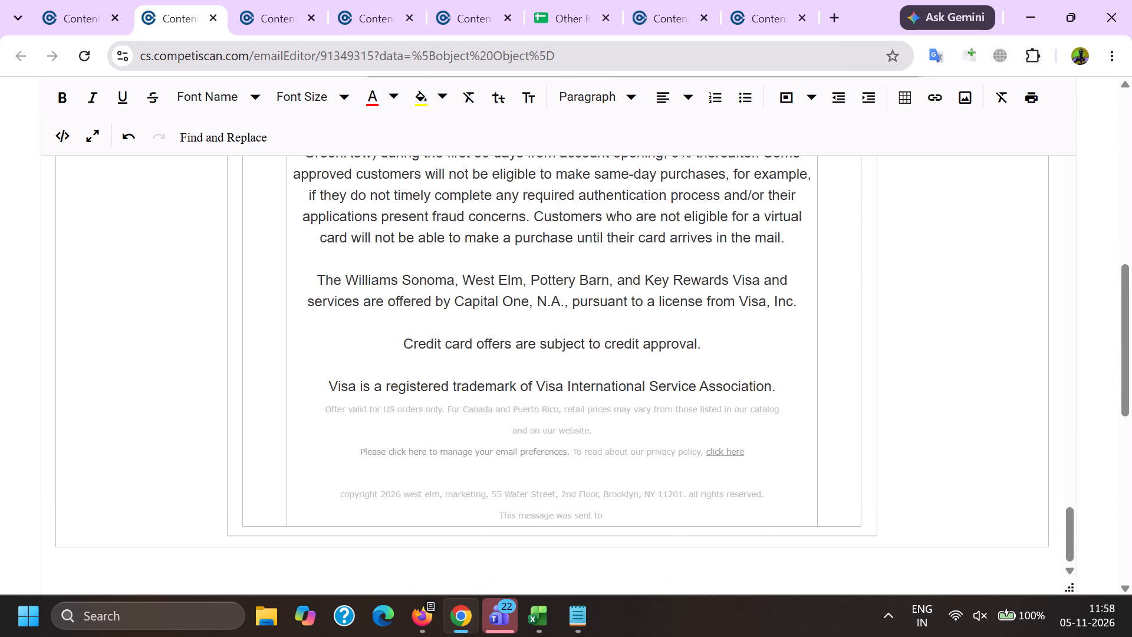
pyautogui.scroll(13, 199, 378)
pyautogui.scroll(18, 324, 368)
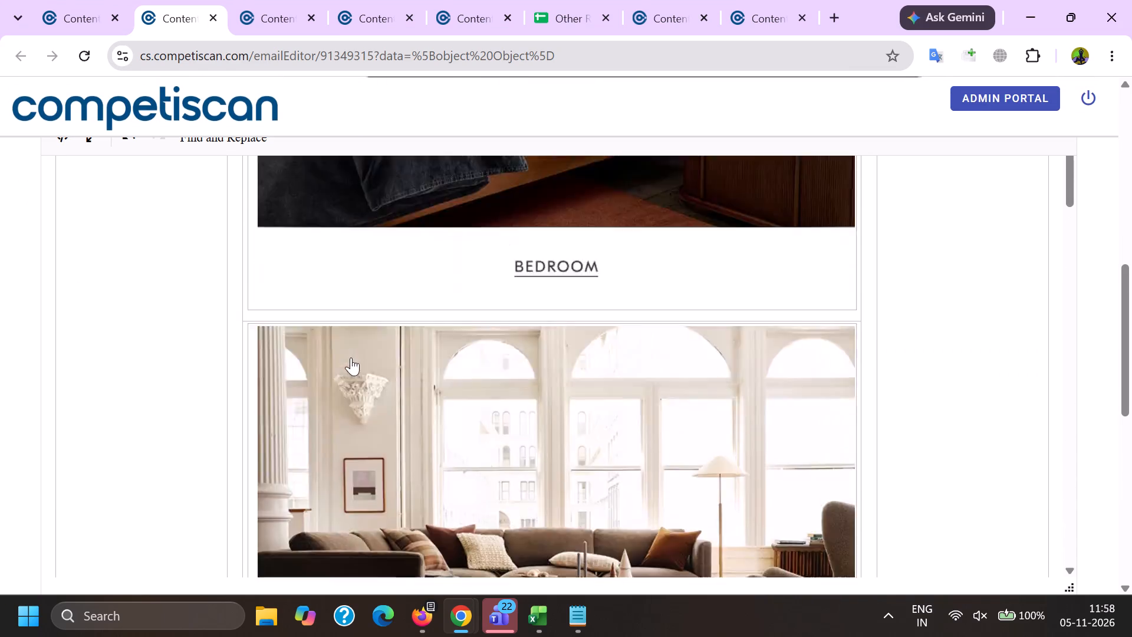
pyautogui.scroll(20, 351, 357)
pyautogui.scroll(6, 351, 357)
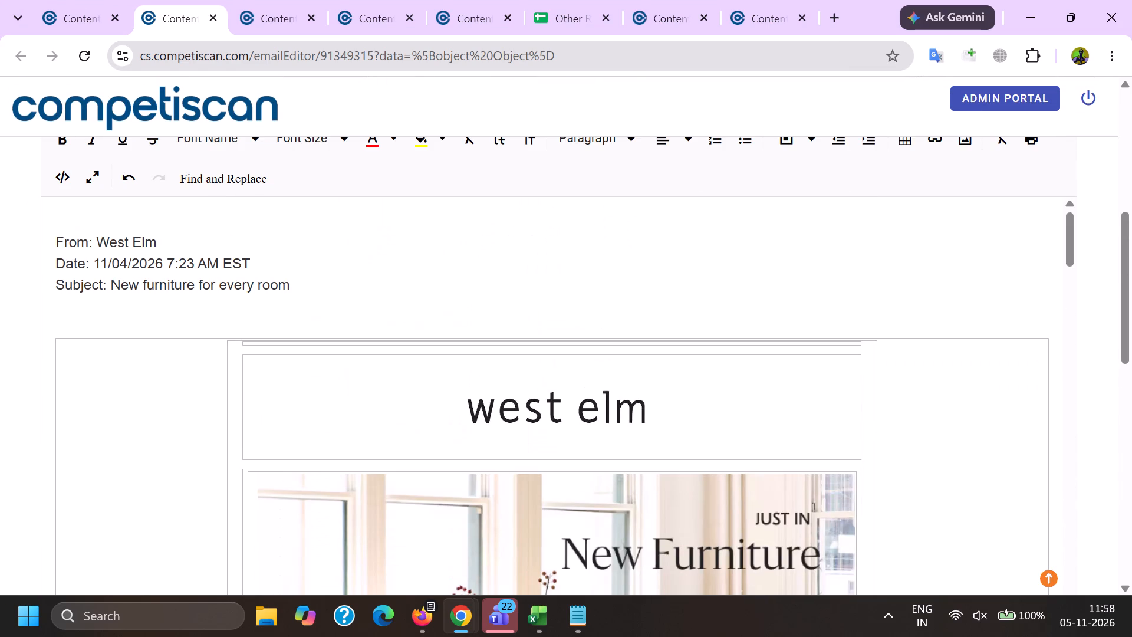
pyautogui.doubleClick(105, 231)
pyautogui.keyDown('shift'); pyautogui.click(140, 234); pyautogui.keyUp('shift')
pyautogui.hotkey('ctrl', 'c')
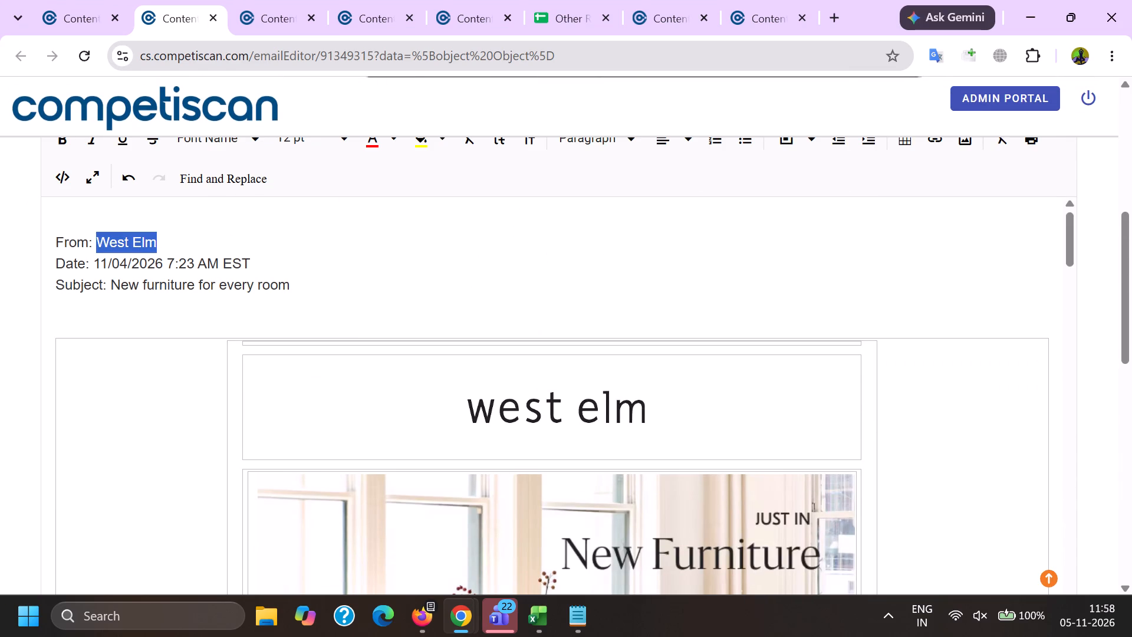
# In the product window for 91349315, start a new company entry and enter capital one.
pyautogui.hotkey('alt', 'Tab')
pyautogui.scroll(-6, 371, 180)
pyautogui.click(345, 221)
pyautogui.click(352, 182)
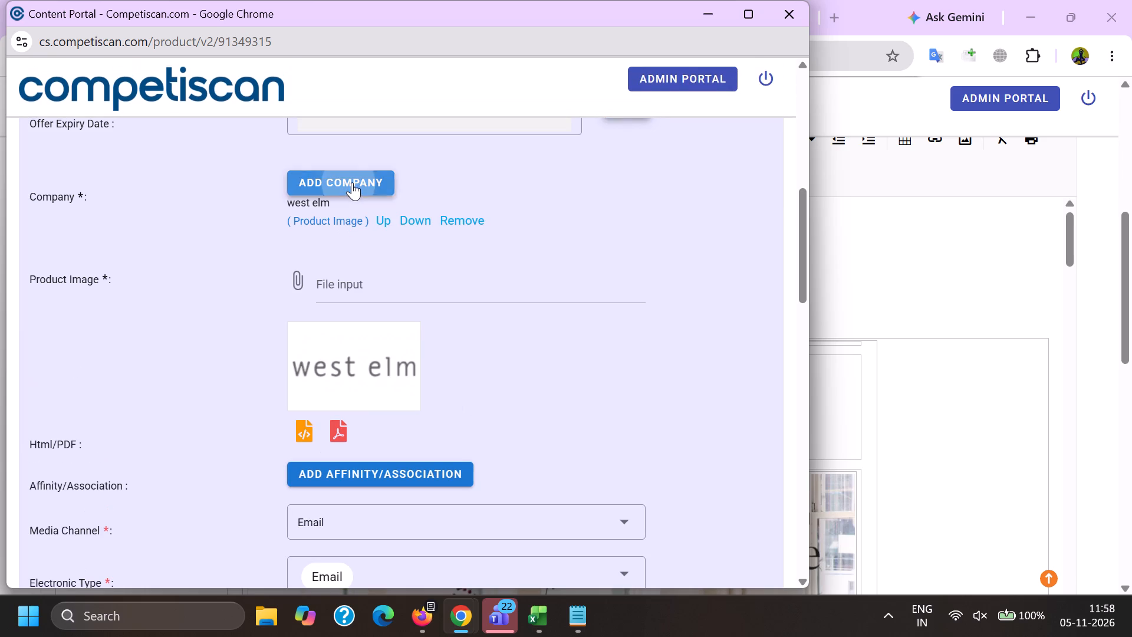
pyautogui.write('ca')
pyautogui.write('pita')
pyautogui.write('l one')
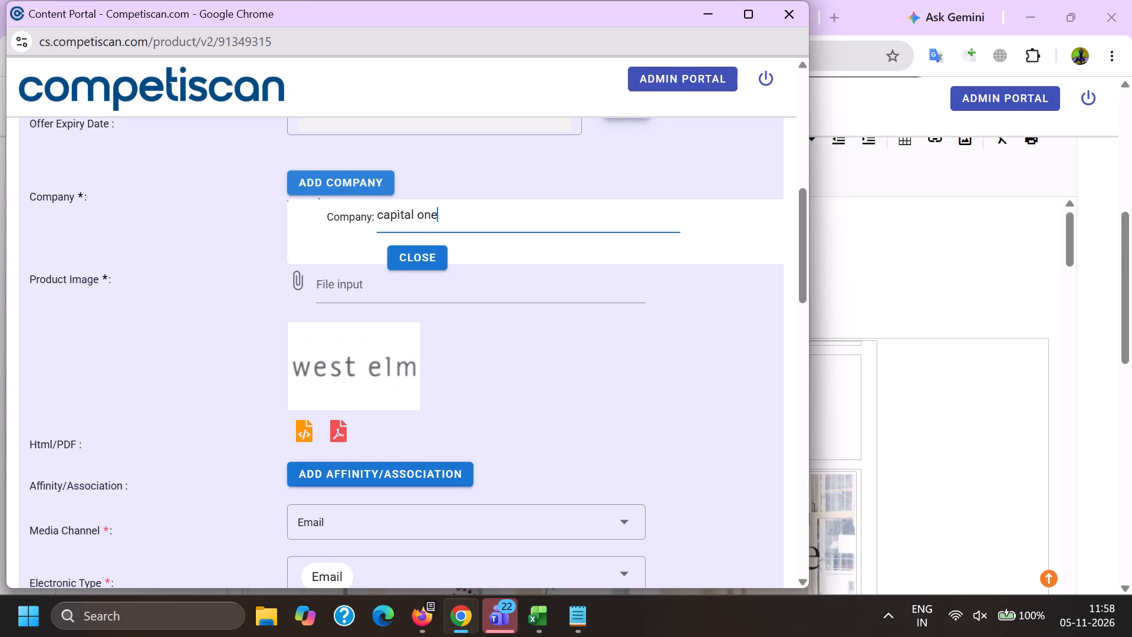
# Start an affinity/association entry for the product and enter the copied name West Elm.
pyautogui.scroll(-3, 390, 179)
pyautogui.click(426, 218)
pyautogui.click(495, 262)
pyautogui.keyDown('ctrl'); pyautogui.click(481, 252); pyautogui.keyUp('ctrl')
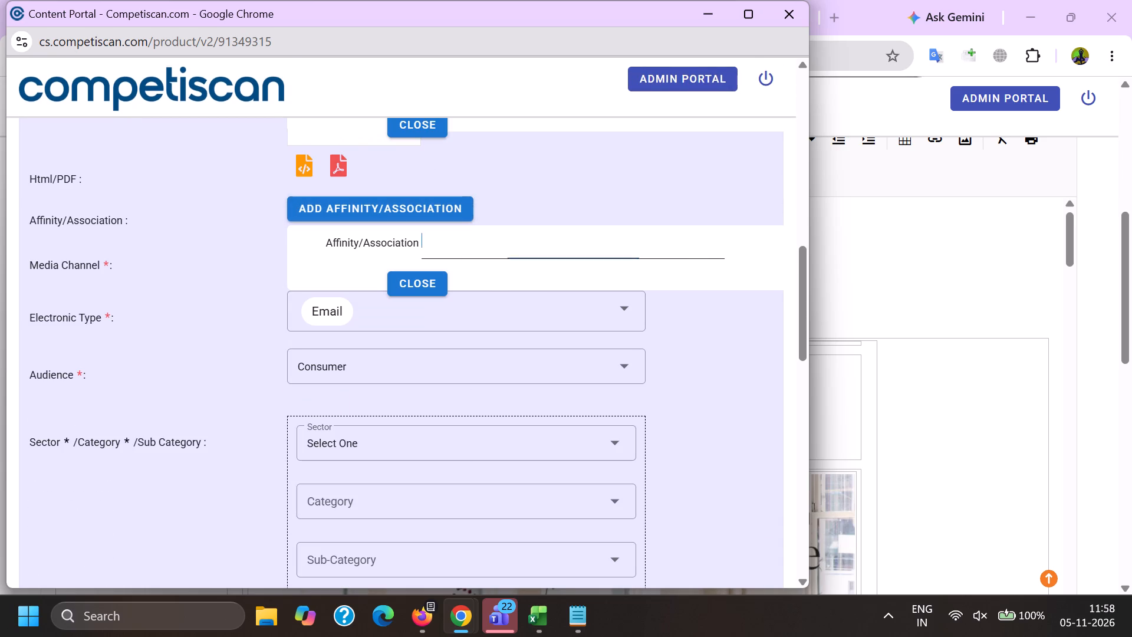
pyautogui.hotkey('ctrl', 'v')
# Finish the Capital One company entry and choose the product image of west elm in the company list.
pyautogui.scroll(4, 425, 302)
pyautogui.click(406, 342)
pyautogui.click(358, 311)
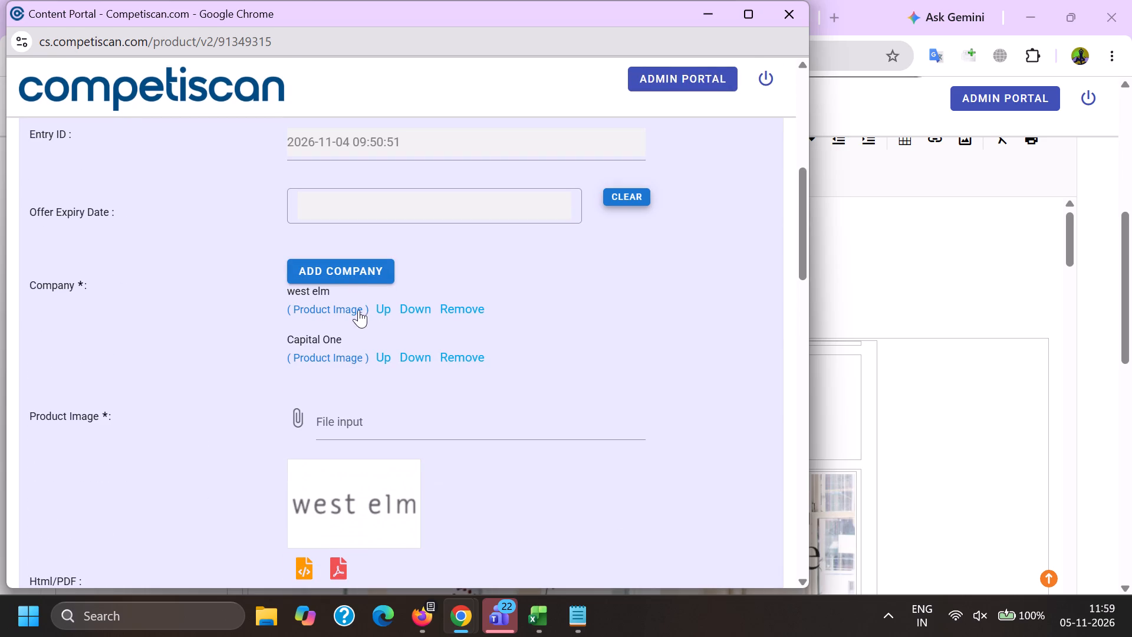
# Add Affirm as another company on the product entry.
pyautogui.click(345, 273)
pyautogui.press('a')
pyautogui.press('f')
pyautogui.write('firm')
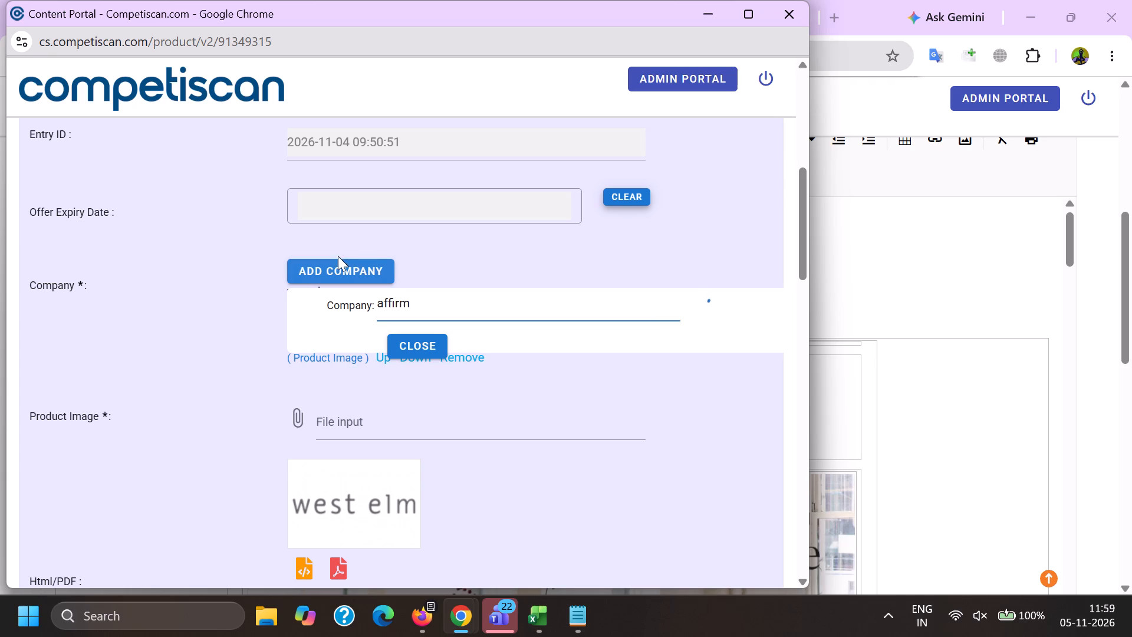
pyautogui.click(427, 343)
# Select west elm (Retail) as the affinity/association.
pyautogui.scroll(-4, 383, 280)
pyautogui.scroll(-1, 384, 357)
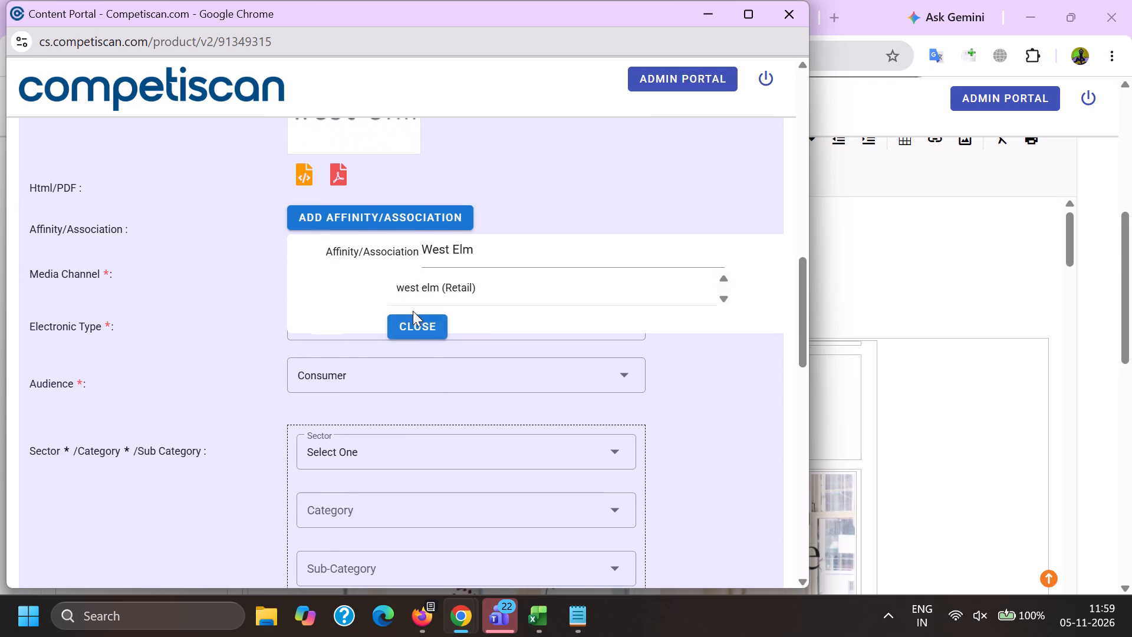
pyautogui.click(413, 303)
# Add the classification with sector Retail, category Home and sub category Furniture.
pyautogui.scroll(-2, 392, 187)
pyautogui.click(361, 304)
pyautogui.scroll(-7, 360, 304)
pyautogui.click(337, 383)
pyautogui.moveTo(233, 382); pyautogui.dragTo(242, 382)
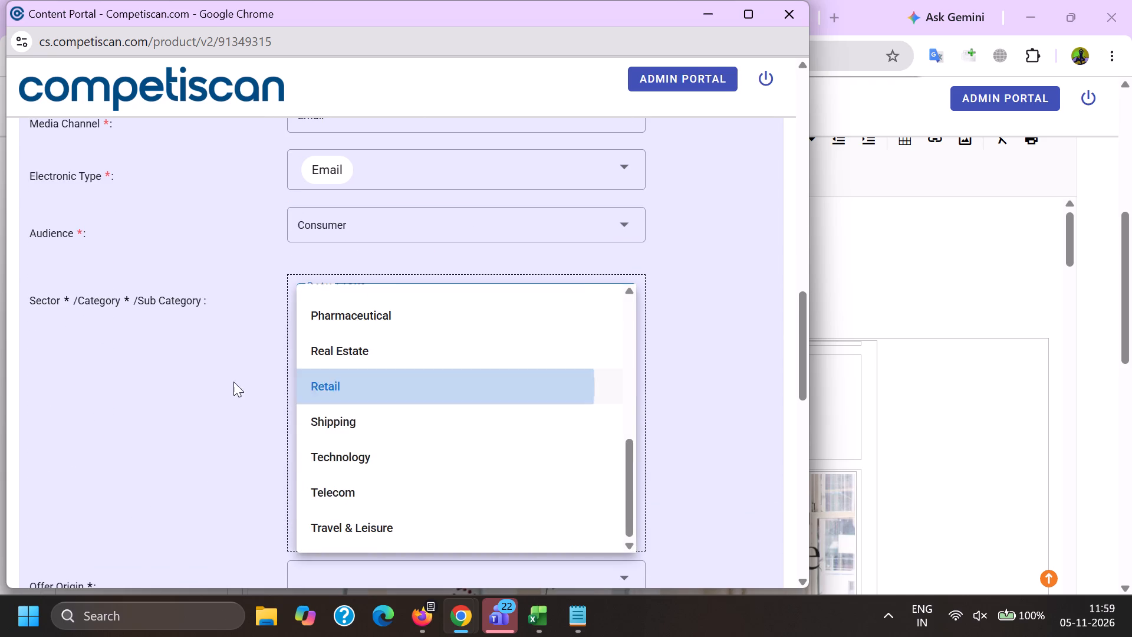
pyautogui.click(366, 351)
pyautogui.scroll(-1, 362, 234)
pyautogui.scroll(-5, 358, 379)
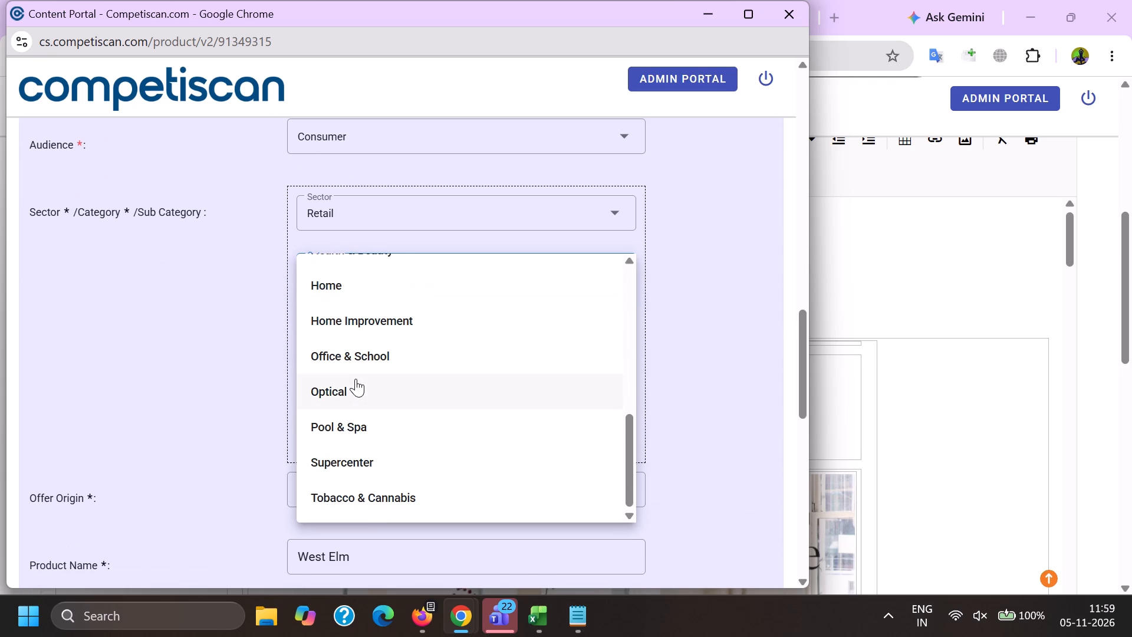
pyautogui.click(340, 285)
pyautogui.moveTo(209, 307); pyautogui.dragTo(216, 310)
pyautogui.click(348, 348)
pyautogui.click(347, 335)
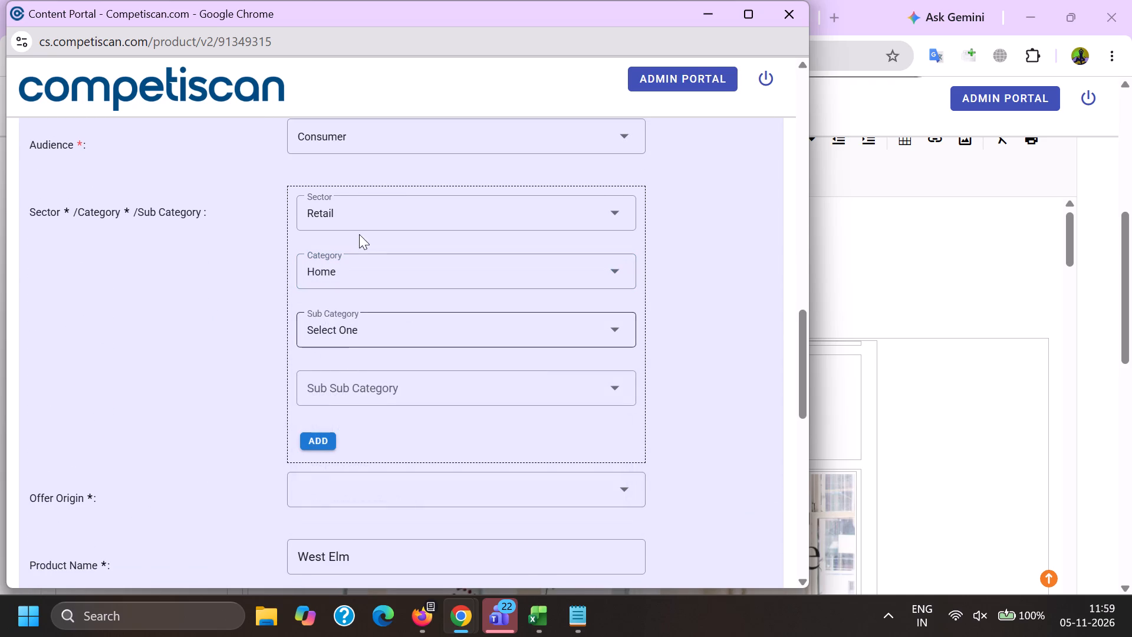
pyautogui.scroll(-2, 357, 230)
pyautogui.click(345, 372)
pyautogui.click(242, 351)
pyautogui.click(320, 265)
# Add a second classification with sector Credit Cards, category Payment Cards and sub category Credit Cards.
pyautogui.scroll(3, 358, 388)
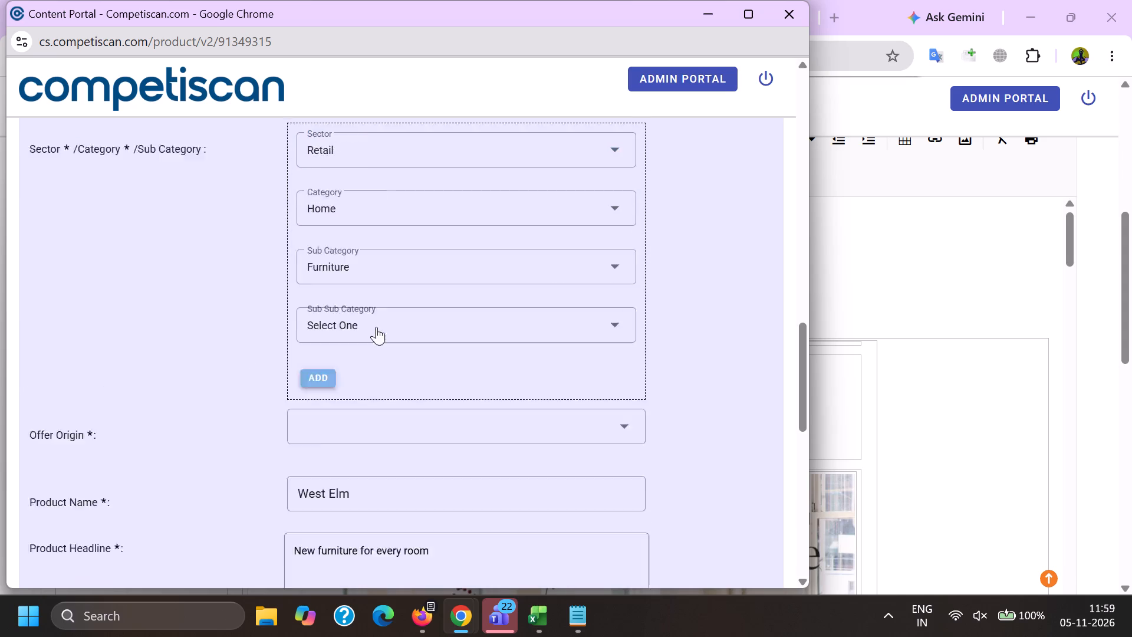
pyautogui.click(351, 320)
pyautogui.scroll(6, 341, 415)
pyautogui.click(348, 477)
pyautogui.moveTo(278, 451); pyautogui.dragTo(289, 445)
pyautogui.click(331, 404)
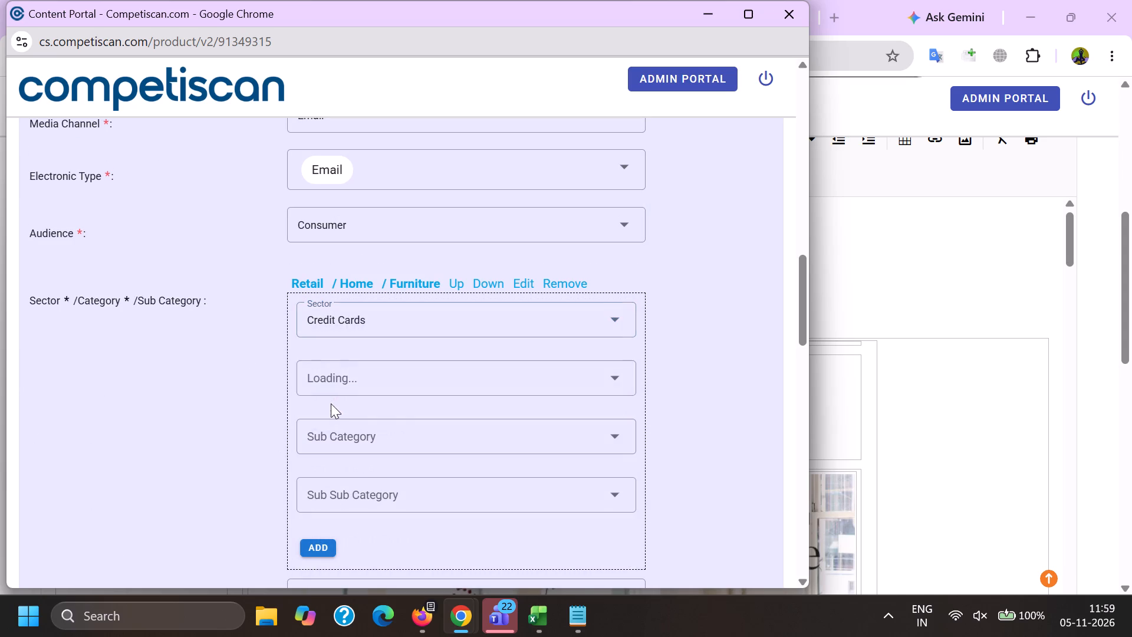
pyautogui.click(335, 377)
pyautogui.scroll(-1, 348, 271)
pyautogui.click(354, 361)
pyautogui.click(348, 354)
pyautogui.scroll(-1, 358, 229)
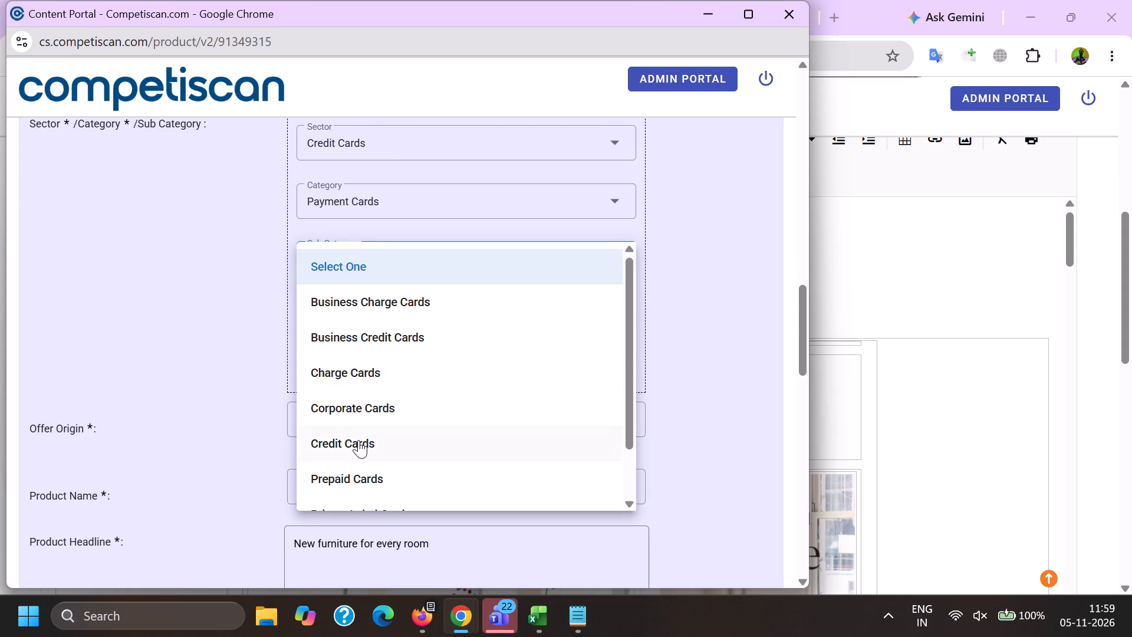
pyautogui.click(358, 440)
pyautogui.moveTo(247, 435); pyautogui.dragTo(257, 434)
pyautogui.click(313, 379)
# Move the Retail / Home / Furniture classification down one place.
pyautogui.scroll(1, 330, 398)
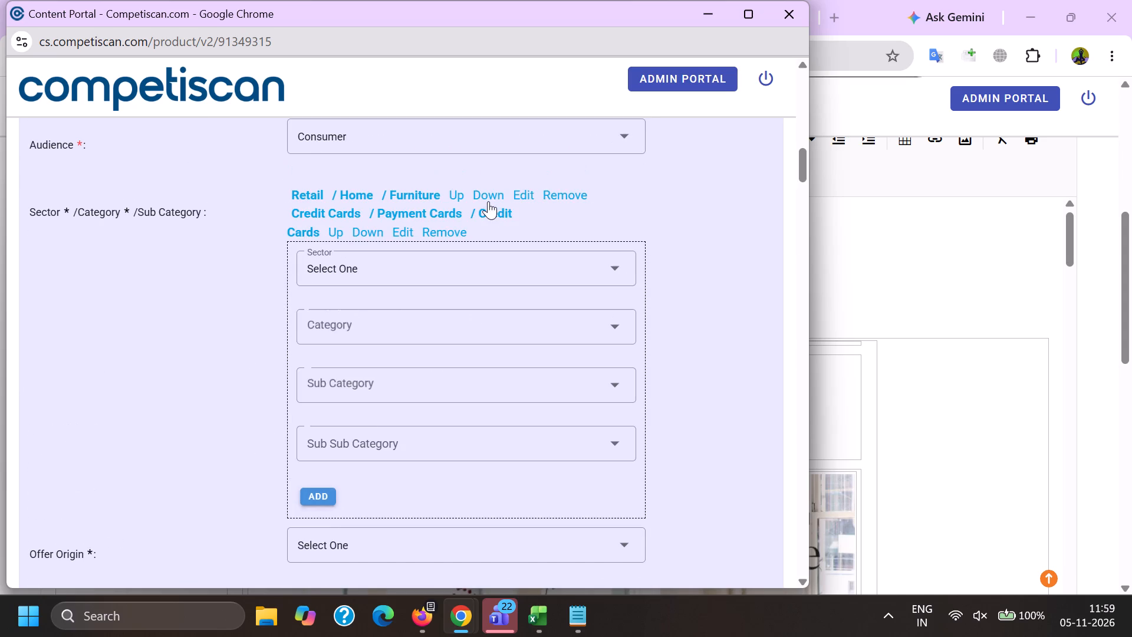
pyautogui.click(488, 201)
# Add a third classification with sector Mortgage & Loan, category Unsecured and sub category Point of Sale Financing/BNPL.
pyautogui.click(354, 283)
pyautogui.scroll(-2, 320, 377)
pyautogui.click(368, 423)
pyautogui.moveTo(215, 413); pyautogui.dragTo(223, 412)
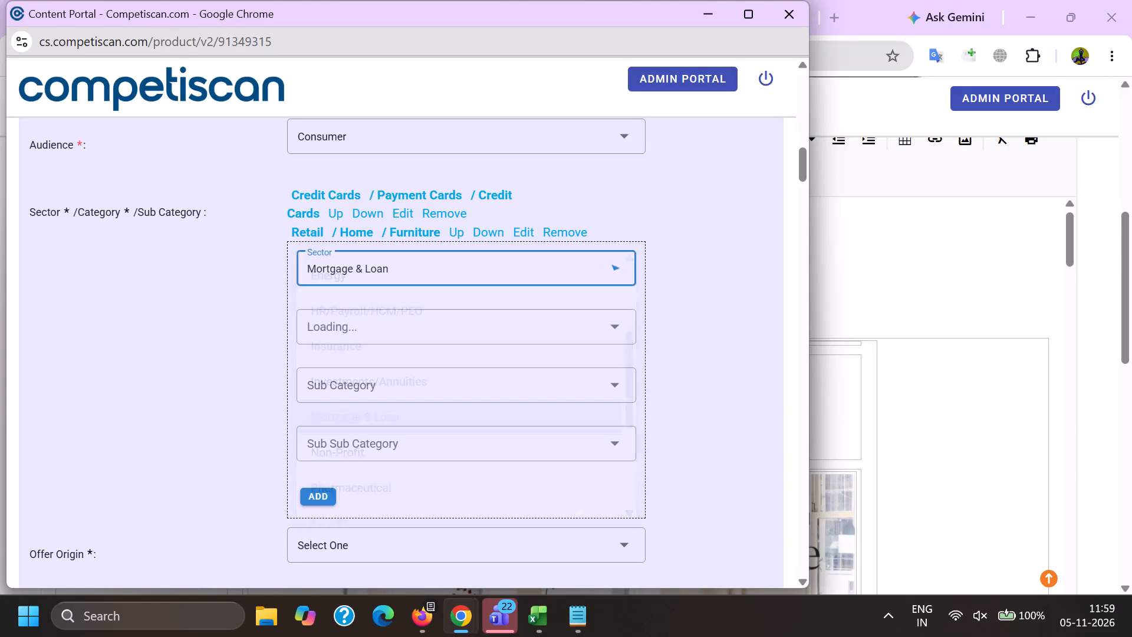
pyautogui.click(348, 326)
pyautogui.click(327, 419)
pyautogui.click(318, 398)
pyautogui.scroll(-1, 328, 314)
pyautogui.scroll(-6, 338, 421)
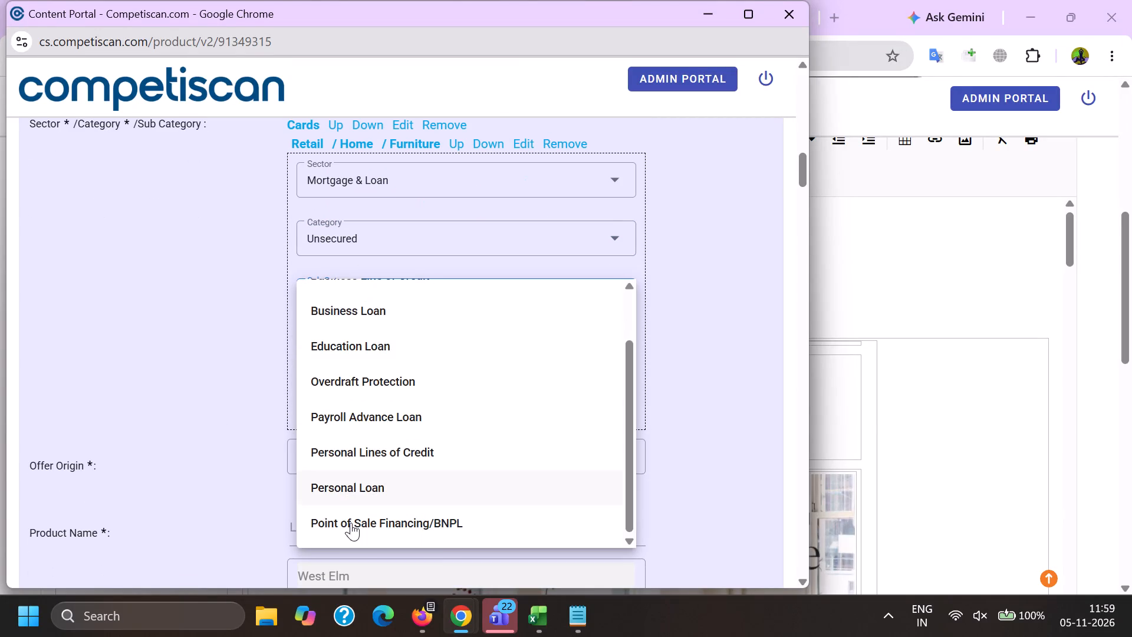
pyautogui.click(351, 523)
pyautogui.moveTo(277, 497); pyautogui.dragTo(282, 488)
pyautogui.click(310, 406)
# Set the offer origin to Provider/Bank and choose West Elm Key Rewards Visa Card as the product name.
pyautogui.click(321, 496)
pyautogui.click(346, 570)
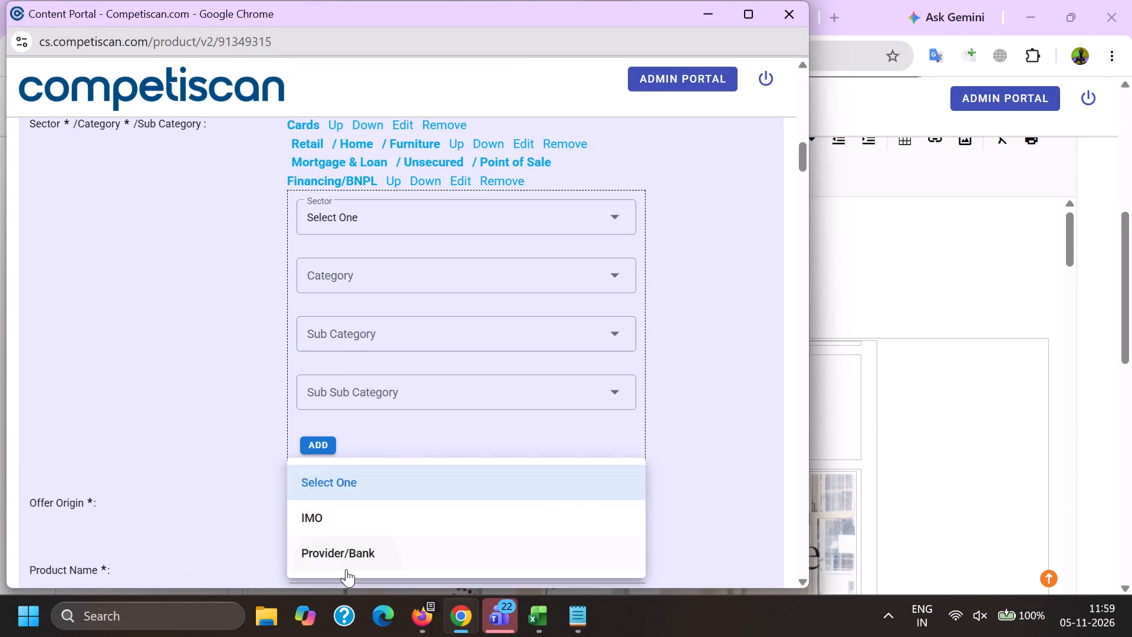
pyautogui.doubleClick(342, 557)
pyautogui.hotkey('ctrl', 'v')
pyautogui.scroll(-3, 330, 413)
pyautogui.click(367, 373)
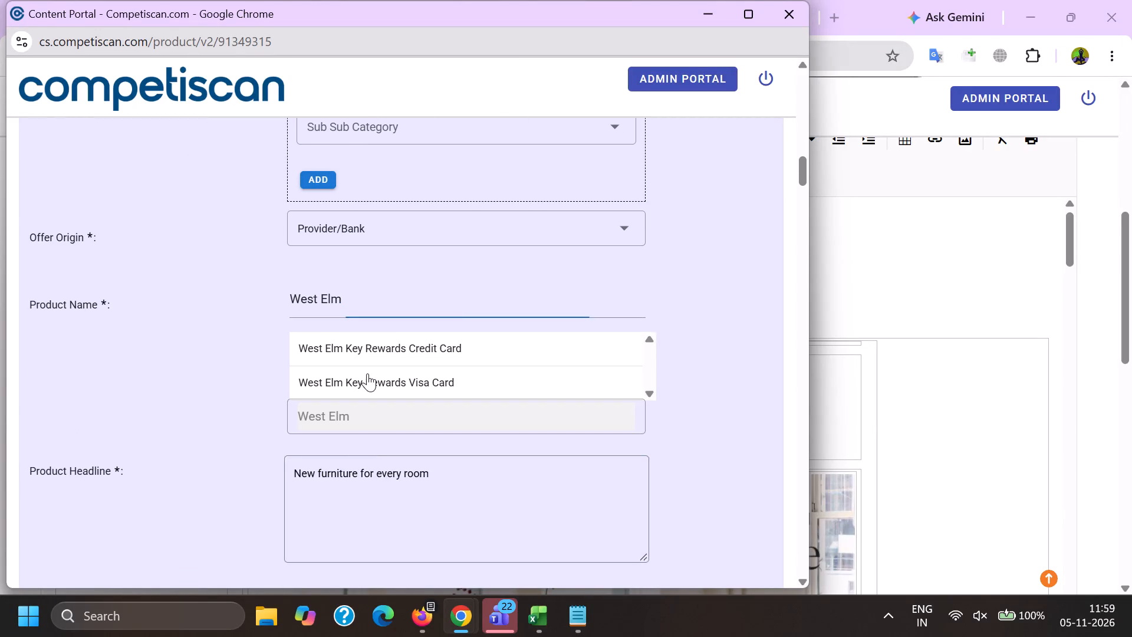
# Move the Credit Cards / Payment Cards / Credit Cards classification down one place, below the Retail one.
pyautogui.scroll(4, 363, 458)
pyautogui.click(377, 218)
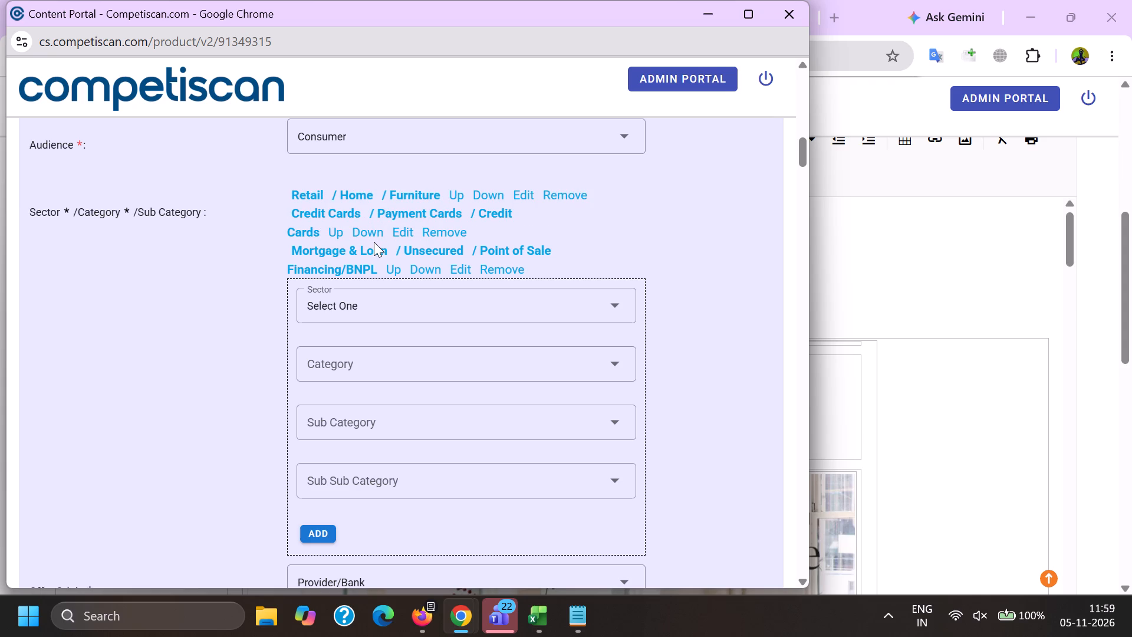
# Replace the product headline with the subject "New furniture for every room" copied from the email, followed by a period.
pyautogui.scroll(1, 364, 339)
pyautogui.scroll(-4, 364, 339)
pyautogui.moveTo(453, 459); pyautogui.dragTo(0, 491)
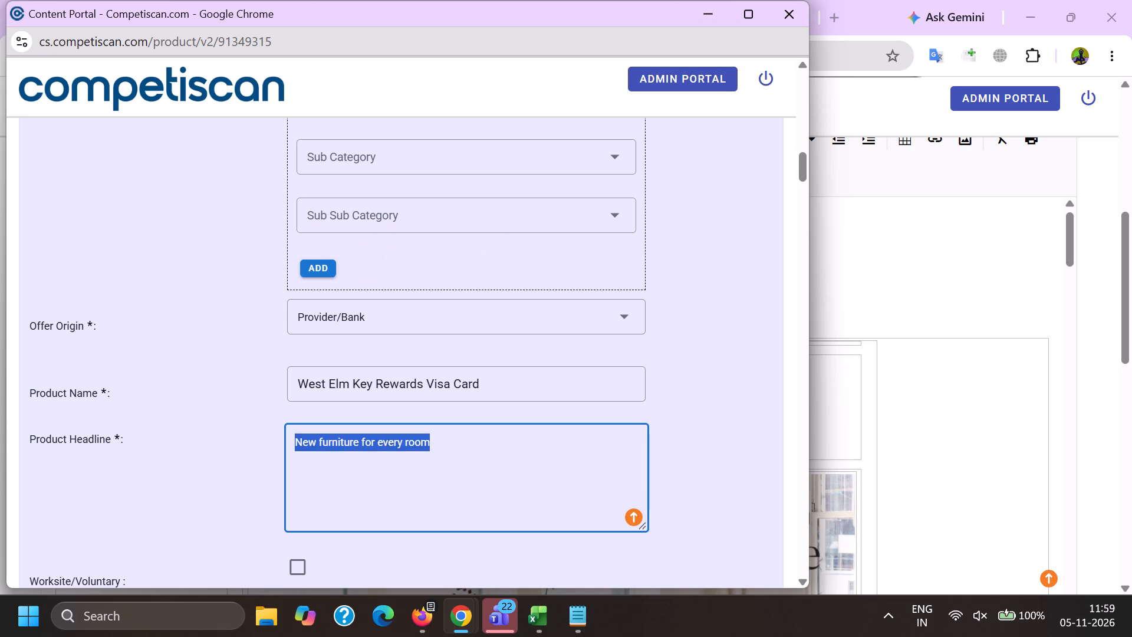
pyautogui.press('BackSpace')
pyautogui.hotkey('alt', 'Tab')
pyautogui.hotkey('alt', 'Tab')
pyautogui.hotkey('alt', 'Tab')
pyautogui.hotkey('alt', 'Tab')
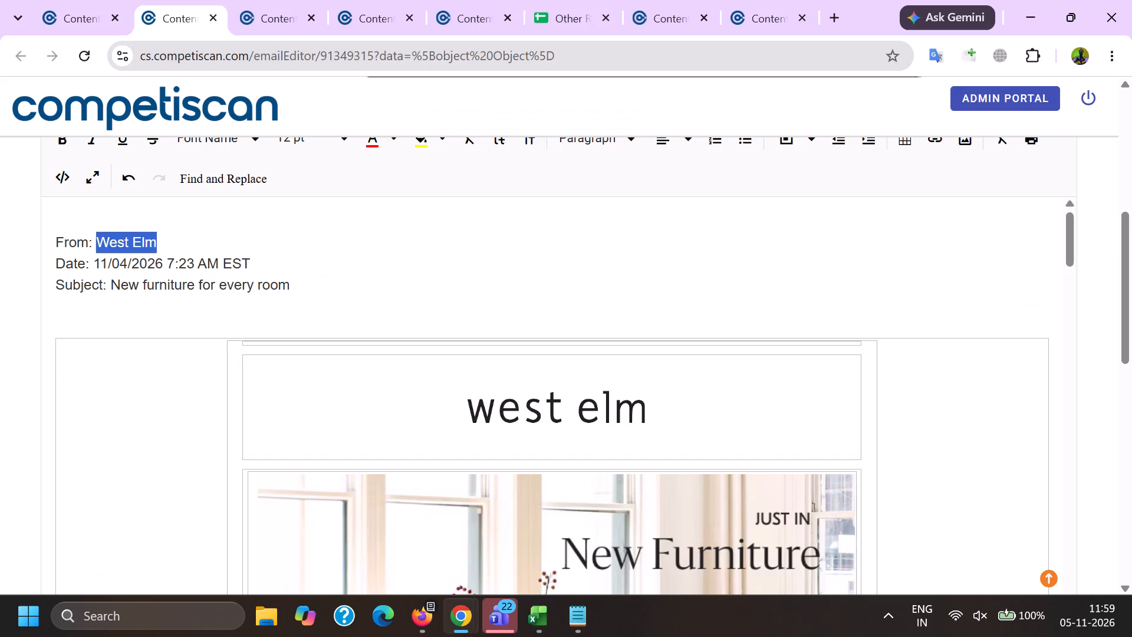
pyautogui.moveTo(113, 287); pyautogui.dragTo(291, 288)
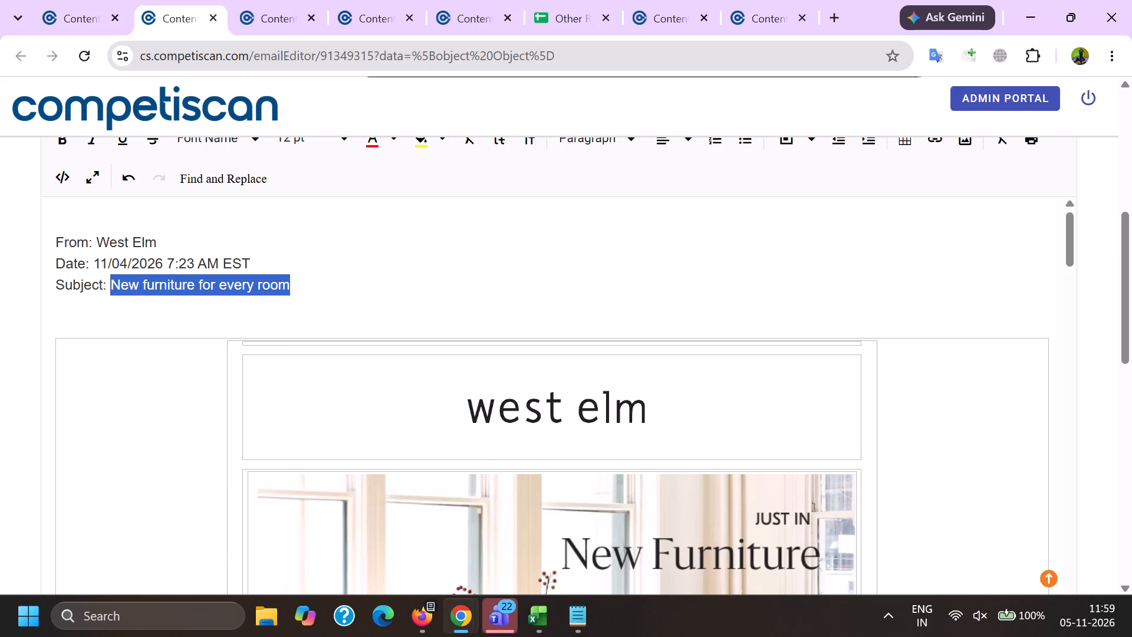
pyautogui.hotkey('ctrl', 'c')
pyautogui.hotkey('alt', 'Tab')
pyautogui.hotkey('alt', 'Tab')
pyautogui.hotkey('ctrl', 'v')
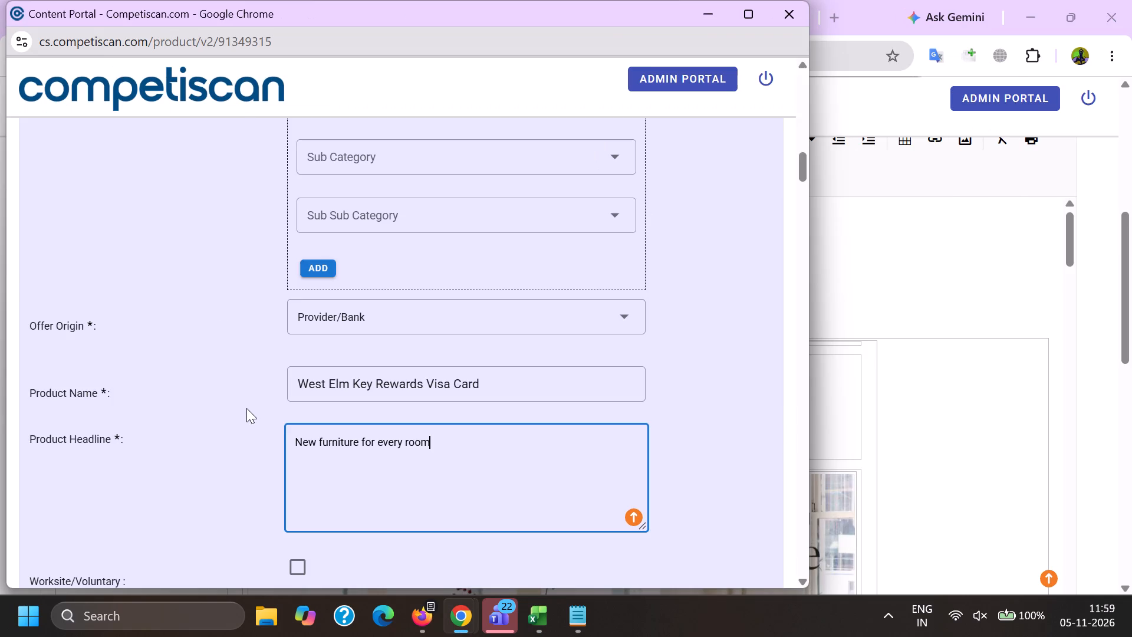
pyautogui.write('.')
pyautogui.press('space')
# Append "Earn 10% Back in Rewards", copied from the earlier West Elm product entry, to the product headline.
pyautogui.hotkey('alt', 'Tab')
pyautogui.click(750, 1)
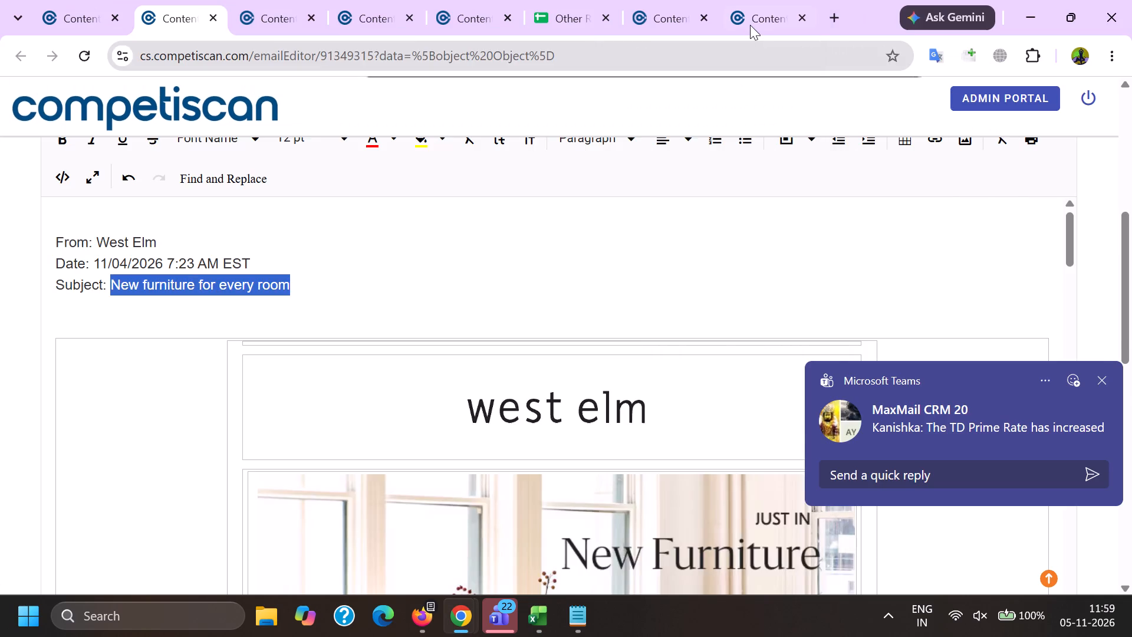
pyautogui.scroll(9, 601, 406)
pyautogui.scroll(-4, 614, 345)
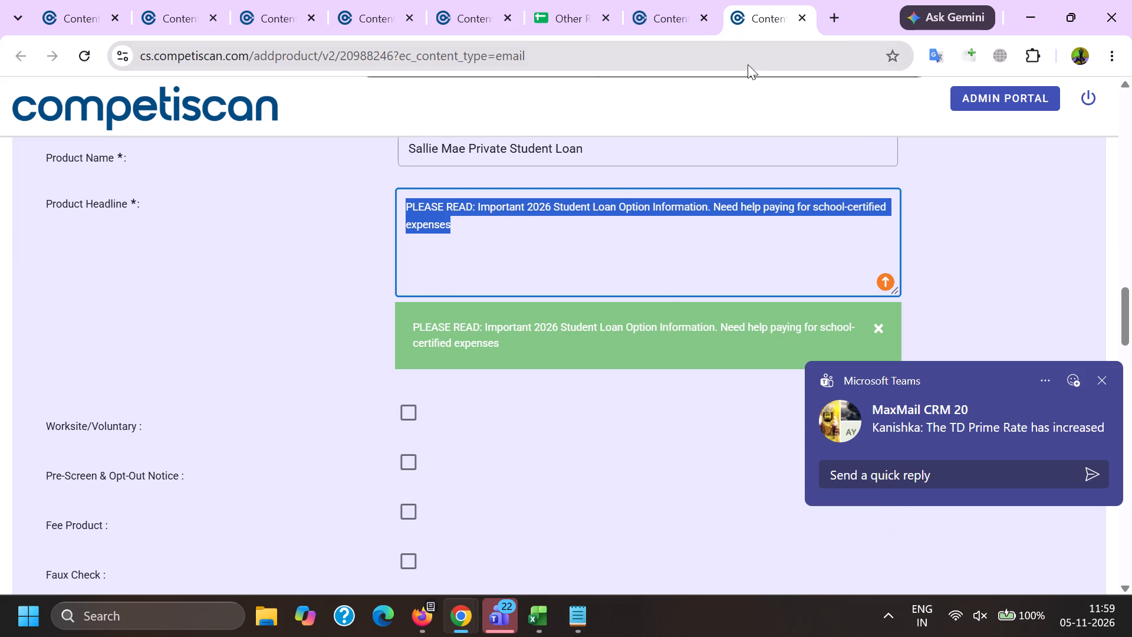
pyautogui.click(678, 0)
pyautogui.scroll(4, 510, 362)
pyautogui.scroll(-3, 633, 389)
pyautogui.hotkey('ctrl', 'c')
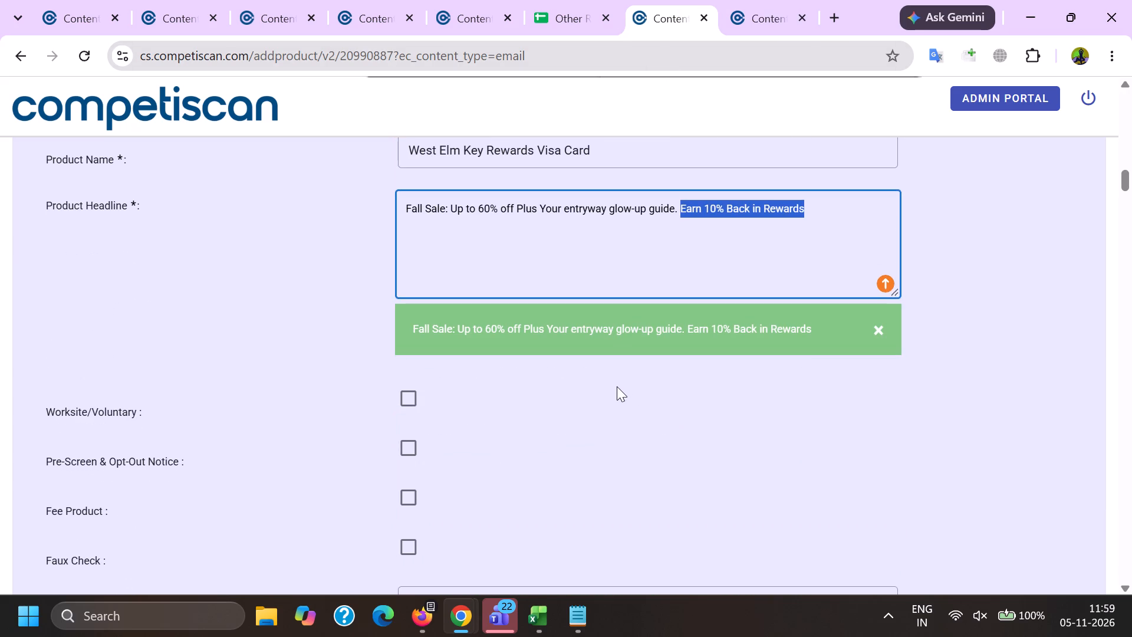
pyautogui.hotkey('alt', 'Tab')
pyautogui.hotkey('ctrl', 'v')
# Set the response mechanism to URL/Website and the mailing type to Acquisition.
pyautogui.scroll(-5, 444, 318)
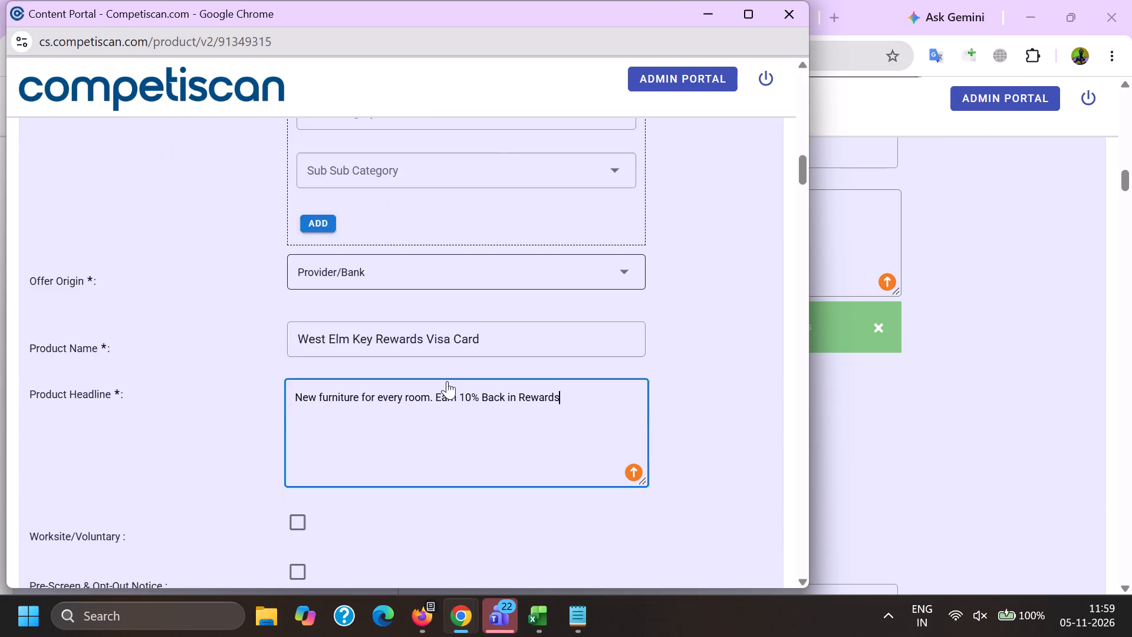
pyautogui.click(369, 402)
pyautogui.scroll(-8, 343, 192)
pyautogui.click(341, 448)
pyautogui.moveTo(69, 430); pyautogui.dragTo(88, 432)
pyautogui.click(379, 423)
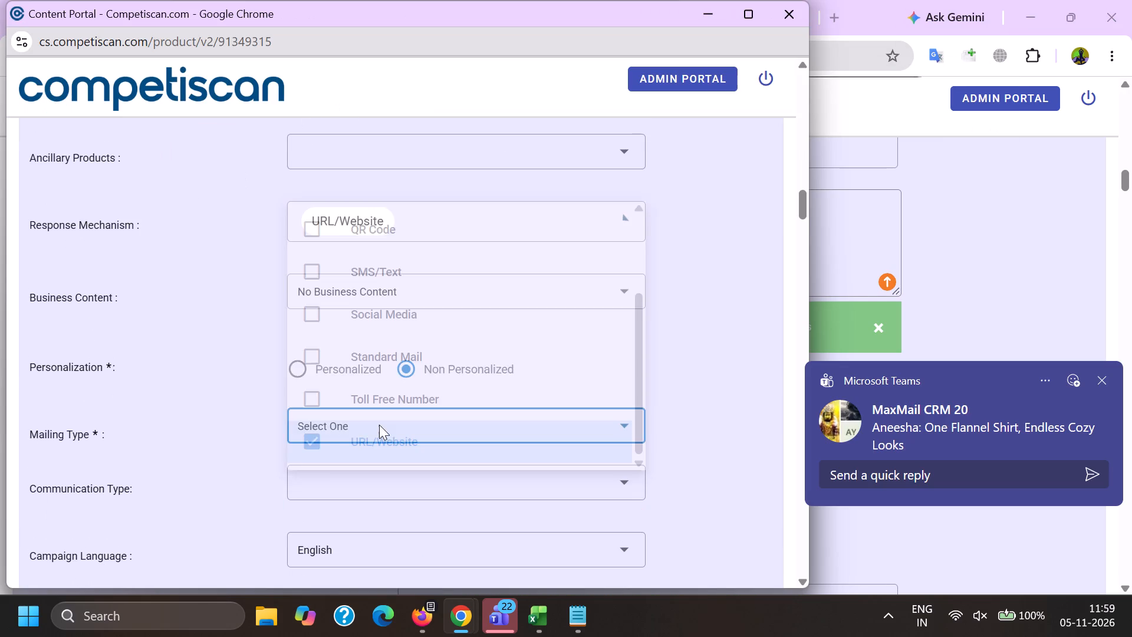
pyautogui.click(353, 379)
pyautogui.moveTo(188, 436); pyautogui.dragTo(200, 445)
# Set the communication type to Bonuses/Contests/Incentives, Co-Brand and Mobile Application.
pyautogui.click(302, 478)
pyautogui.scroll(-3, 382, 293)
pyautogui.click(386, 367)
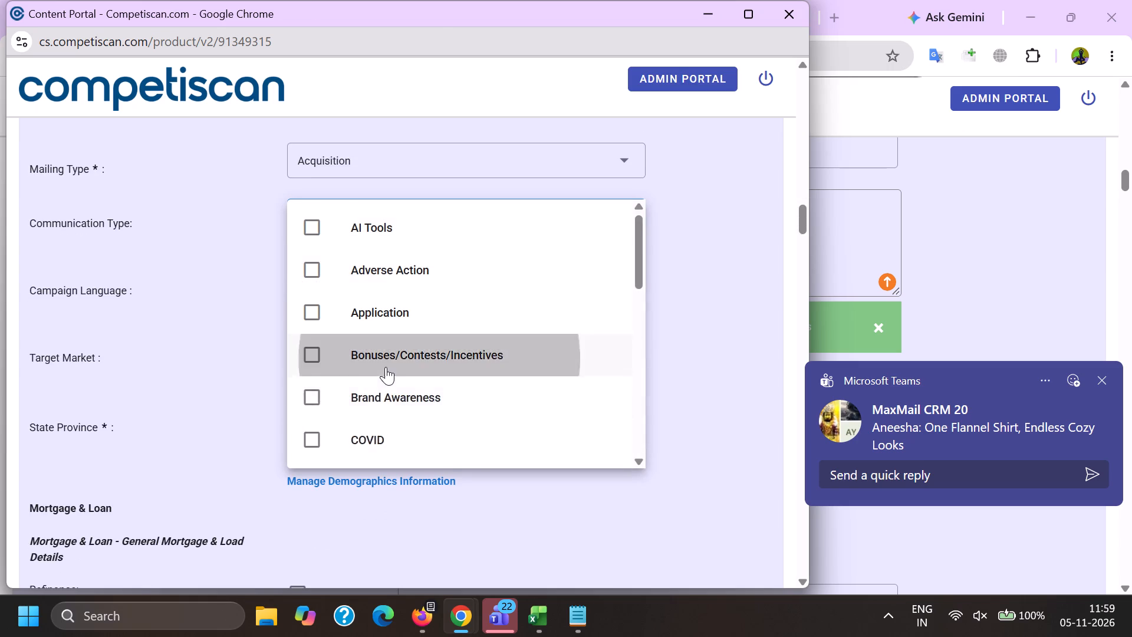
pyautogui.scroll(-8, 386, 367)
pyautogui.click(384, 340)
pyautogui.scroll(-9, 384, 344)
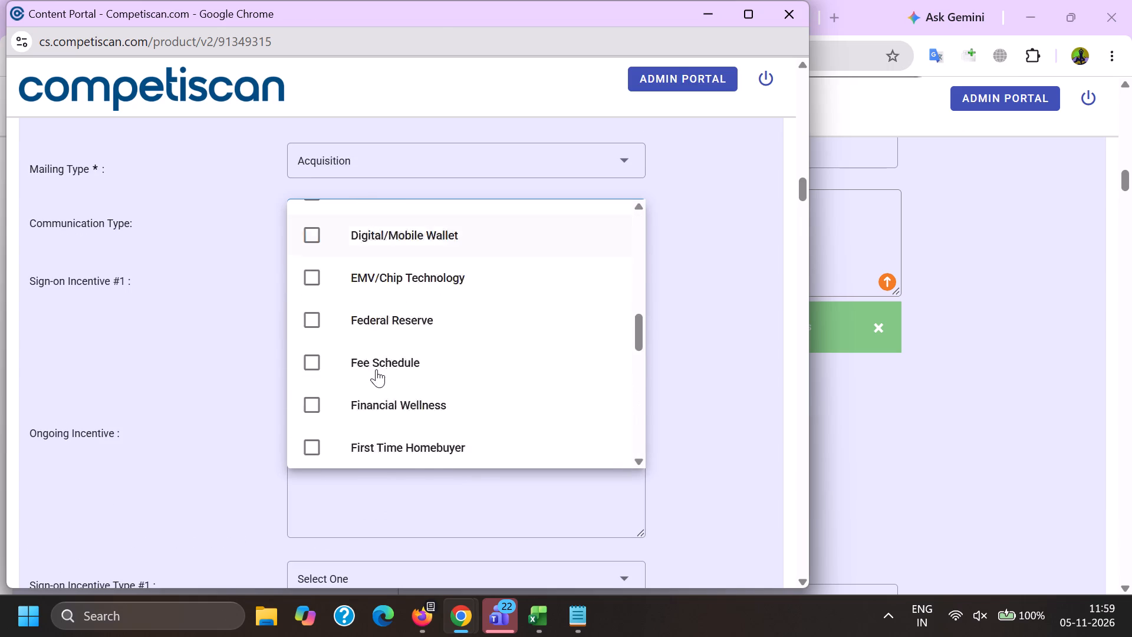
pyautogui.moveTo(380, 419); pyautogui.dragTo(374, 419)
pyautogui.click(221, 390)
# Fill Sign-on Incentive #1 with "10% back in reward during the first 30 days from account opening", copied from the earlier entry.
pyautogui.hotkey('alt', 'Tab')
pyautogui.scroll(-5, 865, 358)
pyautogui.scroll(-3, 799, 390)
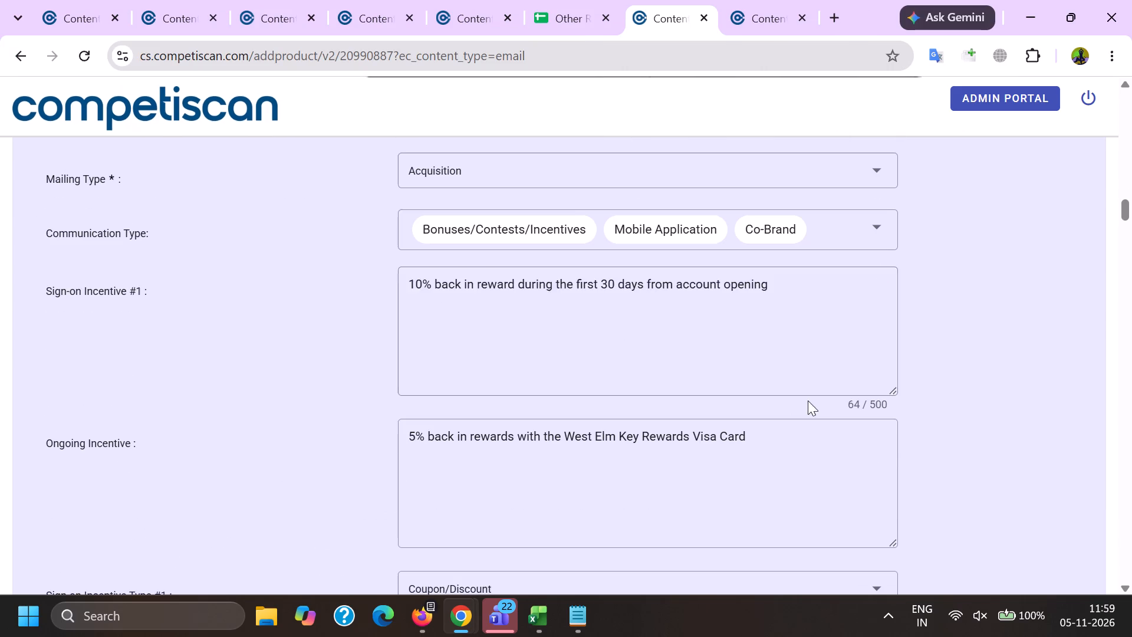
pyautogui.moveTo(837, 327); pyautogui.dragTo(198, 288)
pyautogui.hotkey('ctrl', 'c')
pyautogui.hotkey('alt', 'Tab')
pyautogui.click(241, 402)
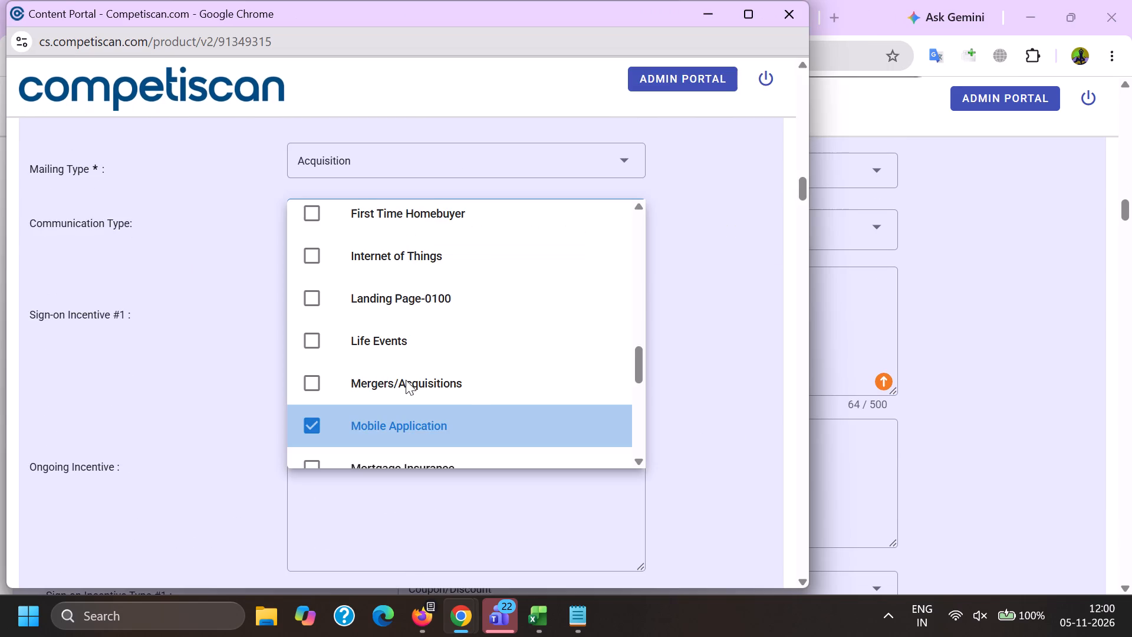
pyautogui.click(406, 354)
pyautogui.hotkey('ctrl', 'v')
# Fill Ongoing Incentive with "5% back in rewards with the West Elm Key Rewards Visa Card", copied from the earlier entry.
pyautogui.keyDown('ctrl'); pyautogui.click(398, 495); pyautogui.keyUp('ctrl')
pyautogui.hotkey('alt', 'Tab')
pyautogui.moveTo(828, 444); pyautogui.dragTo(205, 383)
pyautogui.hotkey('ctrl', 'c')
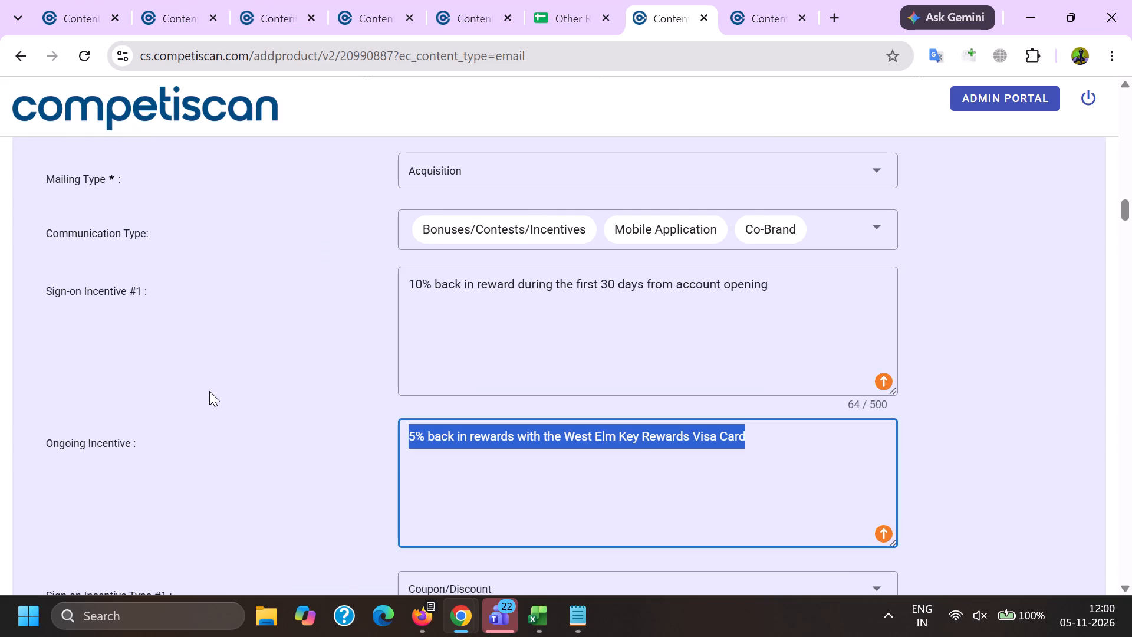
pyautogui.hotkey('alt', 'Tab')
pyautogui.hotkey('ctrl', 'v')
# Complete the sign-on incentive #1 details: type Coupon/Discount, value 10.00, max award 10.00 and a 1-month window.
pyautogui.scroll(-2, 281, 298)
pyautogui.click(312, 423)
pyautogui.scroll(-6, 311, 429)
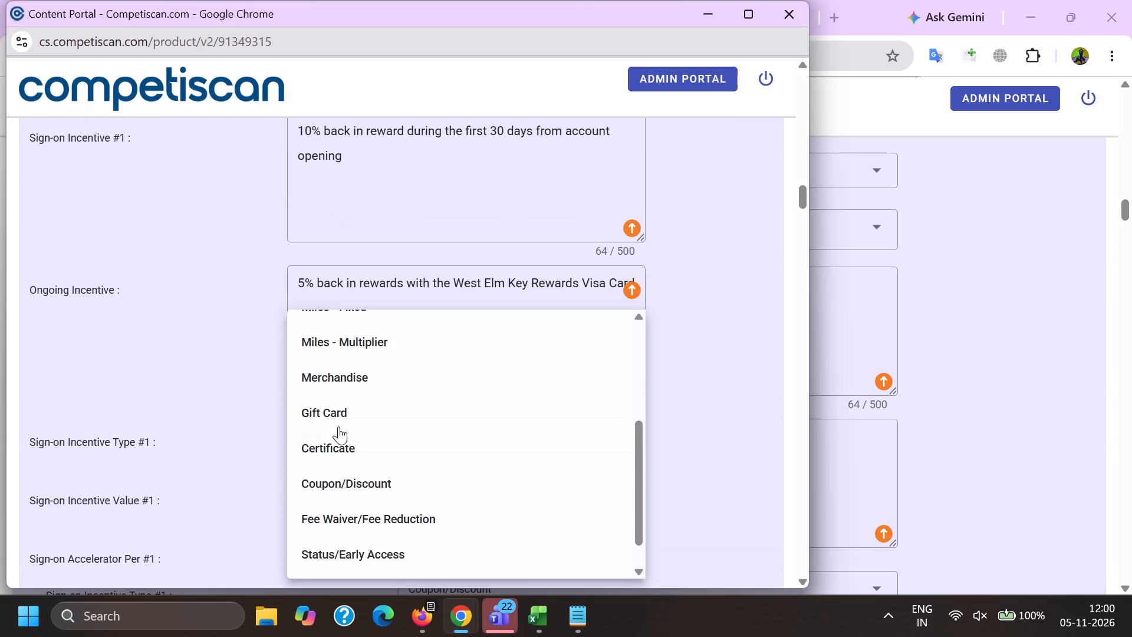
pyautogui.moveTo(361, 457); pyautogui.dragTo(354, 457)
pyautogui.moveTo(225, 453); pyautogui.dragTo(234, 458)
pyautogui.click(331, 481)
pyautogui.press('1')
pyautogui.write('0.00')
pyautogui.press('Tab')
pyautogui.press('Tab')
pyautogui.press('Tab')
pyautogui.write('10.00')
pyautogui.press('Tab')
pyautogui.press('Tab')
pyautogui.press('Tab')
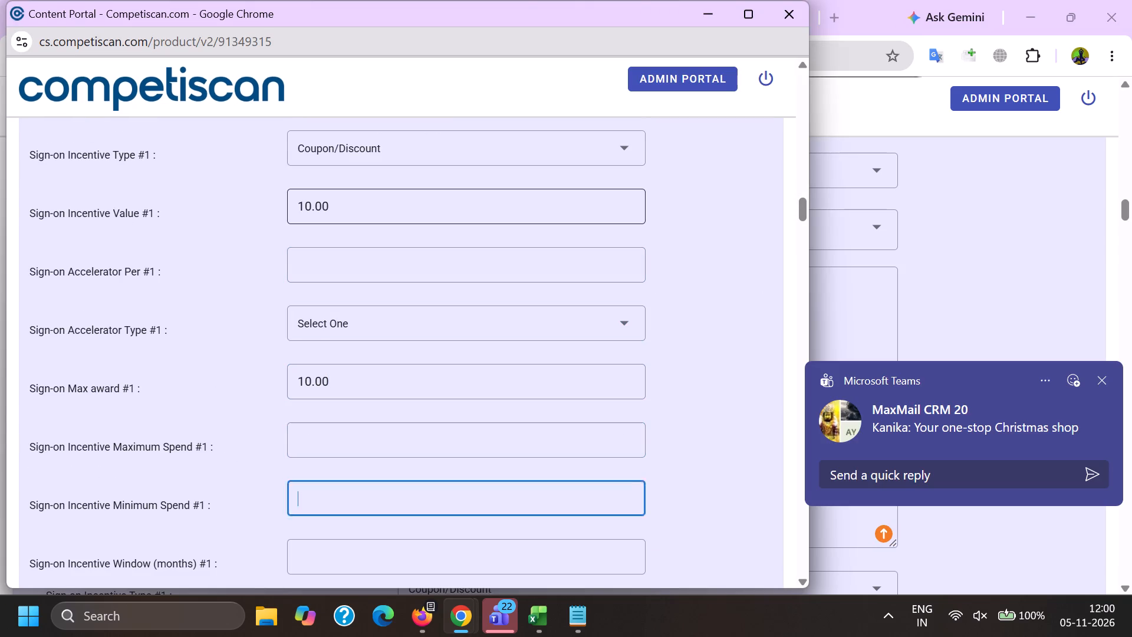
pyautogui.press('1')
# Under Mortgage & Loan, set the application type to Invitation to Apply and enter 36 and 0 in consecutive pricing fields.
pyautogui.scroll(-3, 324, 479)
pyautogui.click(302, 433)
pyautogui.scroll(9, 302, 432)
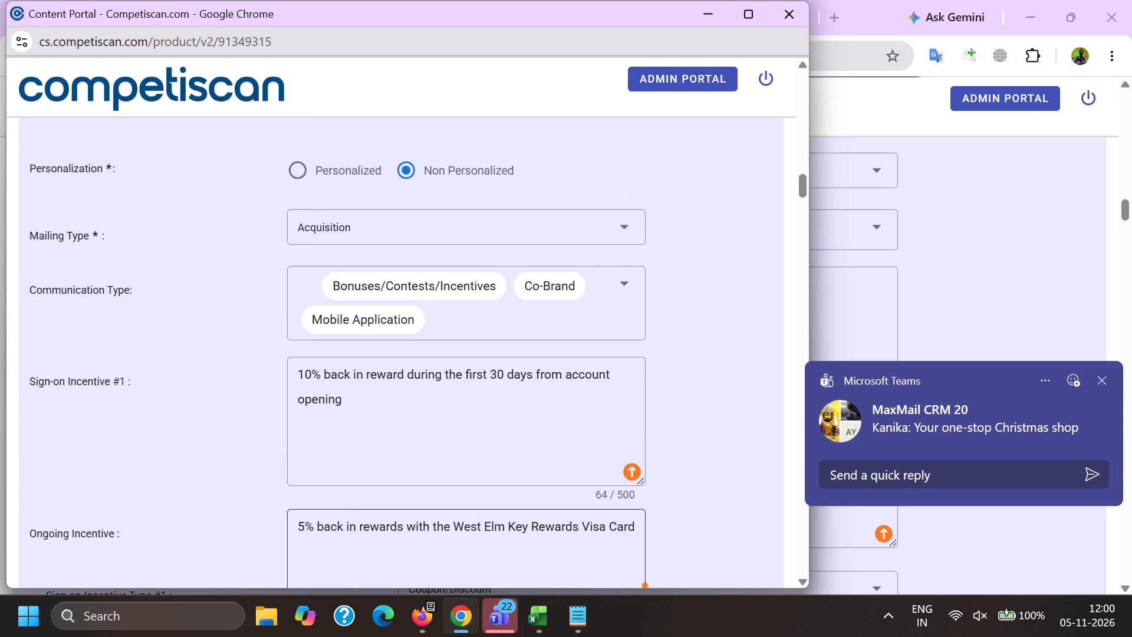
pyautogui.scroll(-20, 302, 429)
pyautogui.scroll(-16, 302, 429)
pyautogui.click(356, 244)
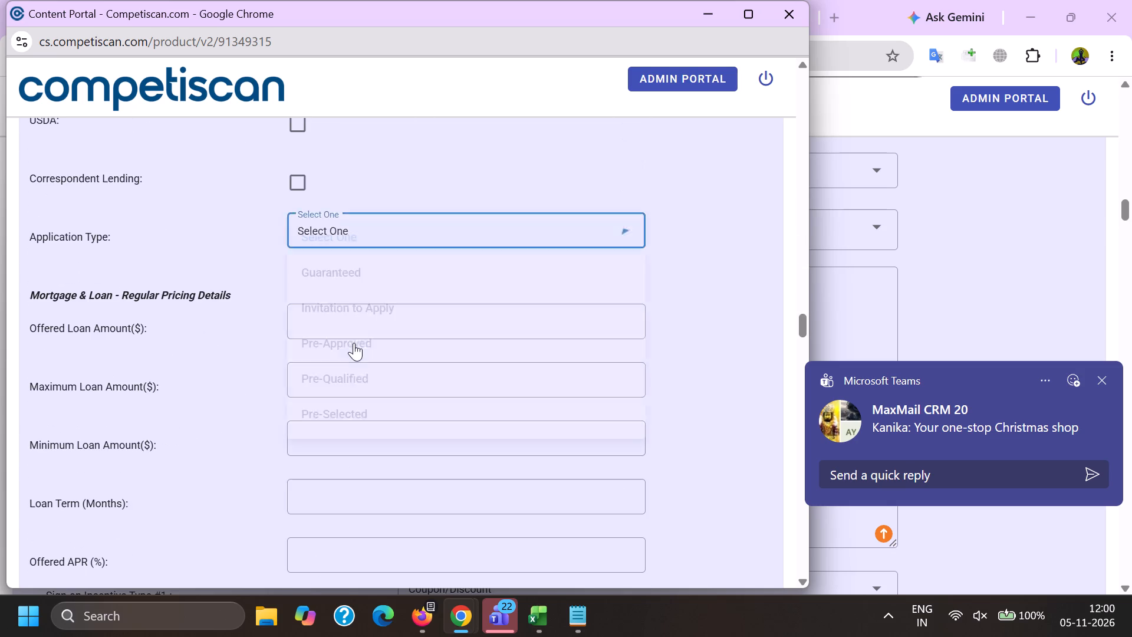
pyautogui.click(364, 314)
pyautogui.click(248, 328)
pyautogui.scroll(-4, 321, 316)
pyautogui.click(325, 262)
pyautogui.write('36')
pyautogui.press('Tab')
pyautogui.press('0')
# Under Payment Cards, set the application type to Invitation to Apply and the card network to Visa.
pyautogui.scroll(-3, 327, 261)
pyautogui.click(325, 373)
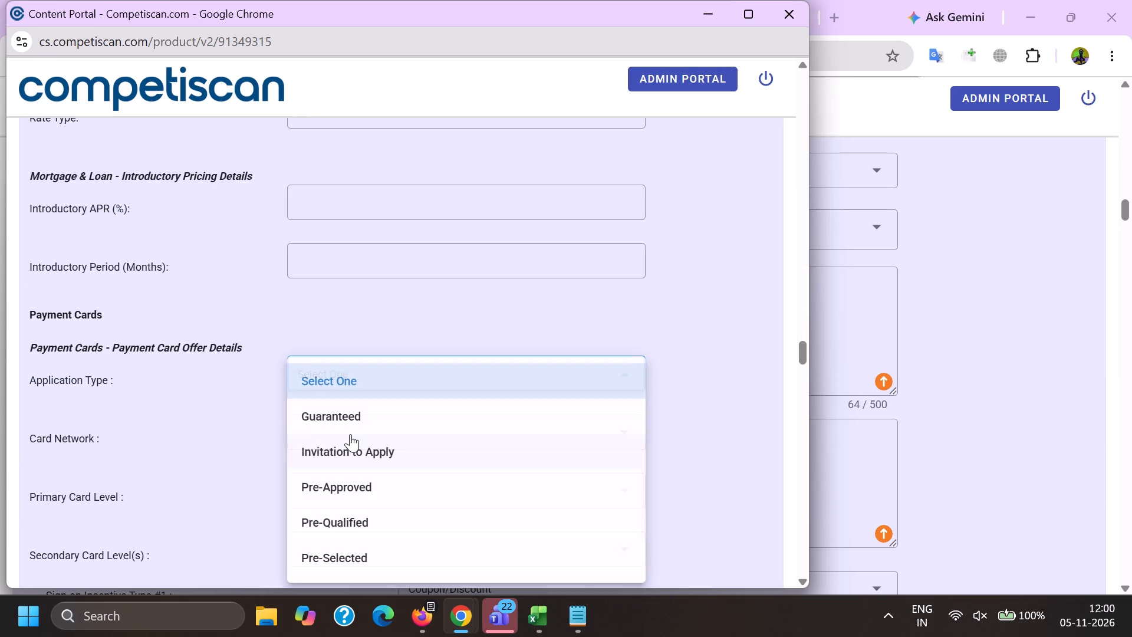
pyautogui.click(350, 434)
pyautogui.moveTo(214, 464); pyautogui.dragTo(252, 463)
pyautogui.click(376, 429)
pyautogui.scroll(-3, 409, 300)
pyautogui.click(358, 347)
pyautogui.moveTo(154, 333); pyautogui.dragTo(163, 329)
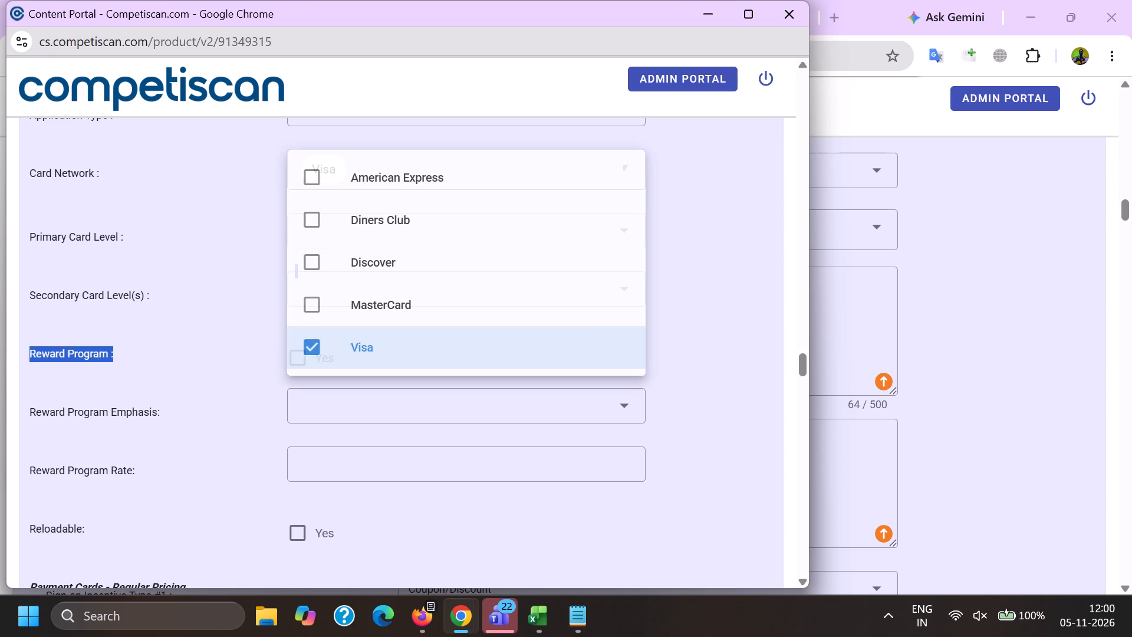
# Set the primary card level to Visa Signature and mark the reward program as Yes.
pyautogui.click(354, 228)
pyautogui.scroll(-6, 359, 389)
pyautogui.moveTo(381, 409); pyautogui.dragTo(371, 409)
pyautogui.moveTo(210, 415); pyautogui.dragTo(219, 415)
pyautogui.click(297, 359)
pyautogui.doubleClick(217, 412)
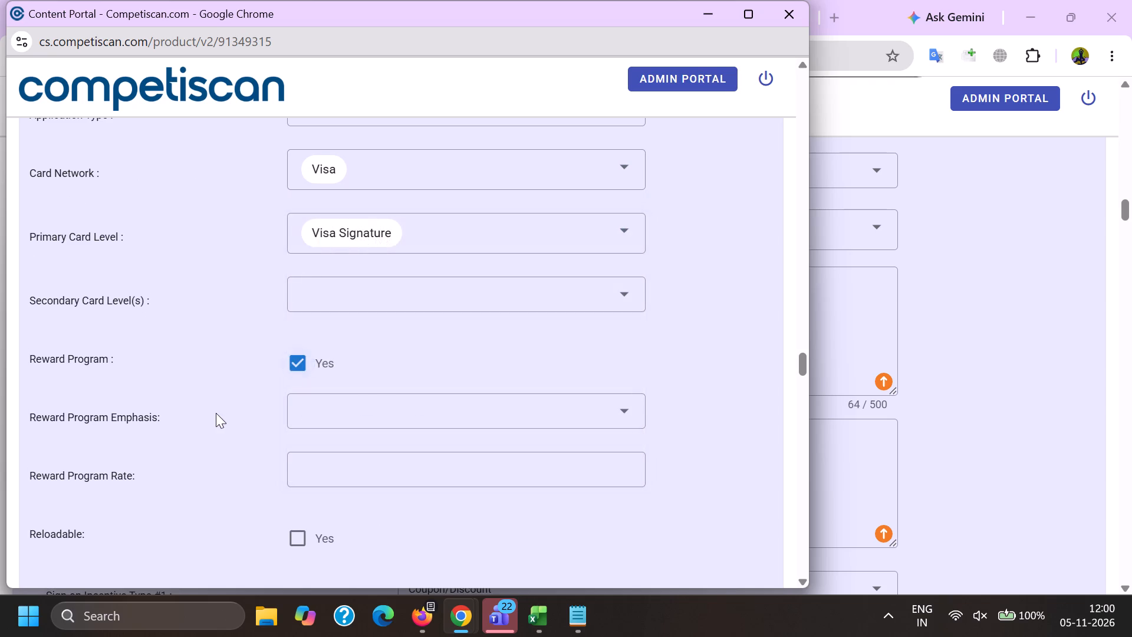
# Mark Credit Card Mentioned in the retail credit section and submit the product entry.
pyautogui.press('End')
pyautogui.click(289, 308)
pyautogui.click(312, 564)
# Switch to Firefox and copy the subject "Fall savings: up to 60% off + New for the table this Thanksgiving" from email 91330297.
pyautogui.click(424, 633)
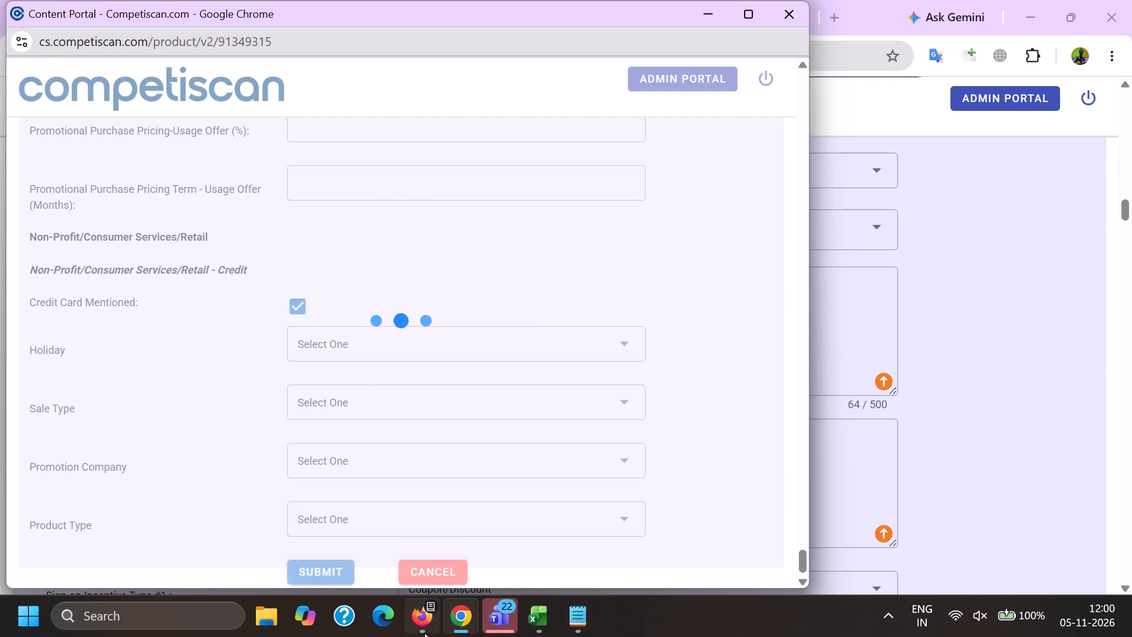
pyautogui.click(127, 0)
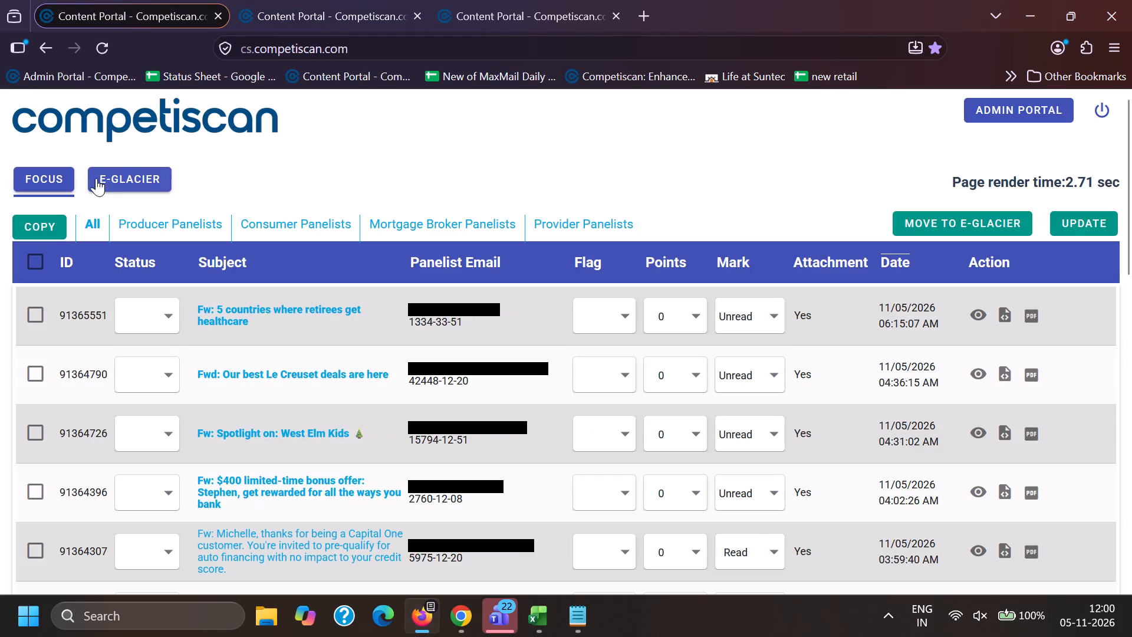
pyautogui.moveTo(60, 178); pyautogui.dragTo(67, 176)
pyautogui.click(303, 0)
pyautogui.scroll(-3, 229, 331)
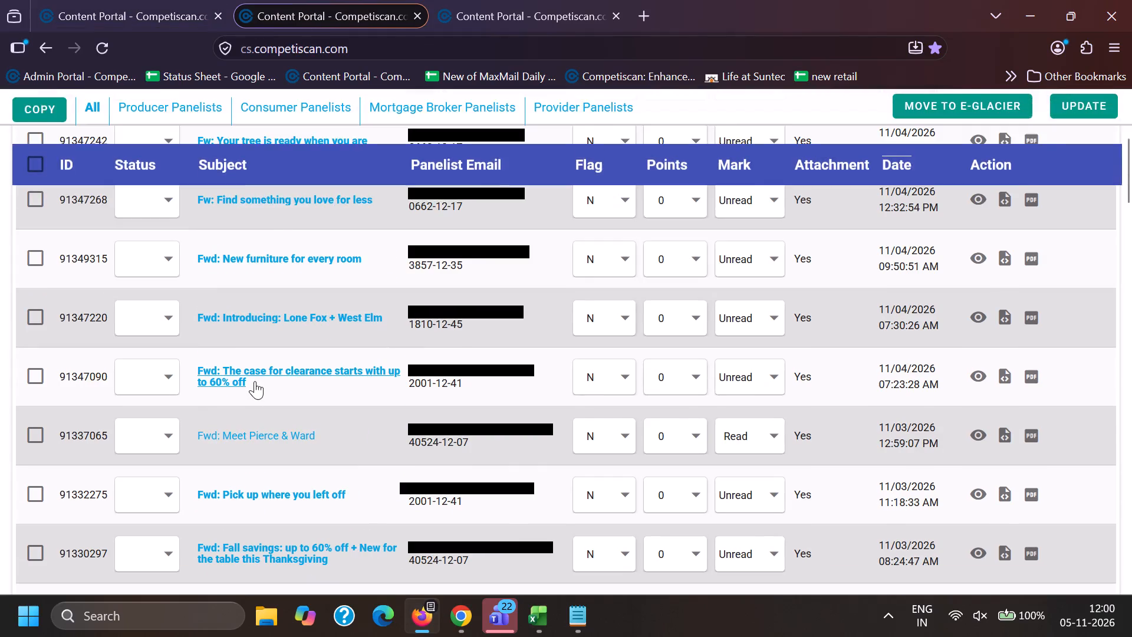
pyautogui.scroll(-1, 203, 457)
pyautogui.moveTo(224, 446); pyautogui.dragTo(353, 475)
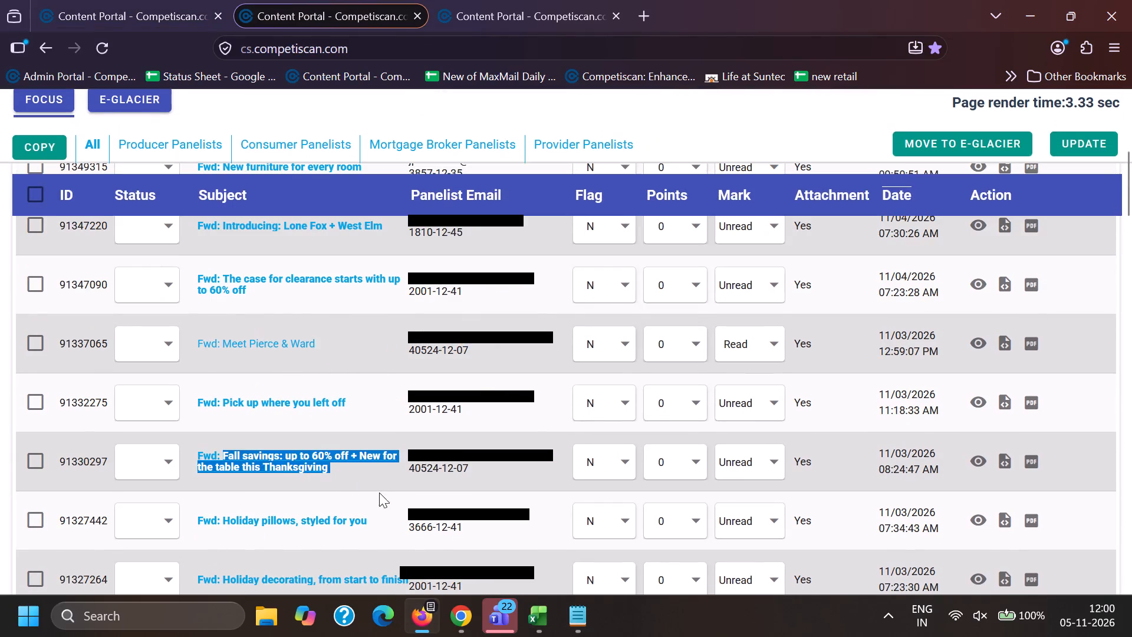
pyautogui.hotkey('ctrl', 'c')
# In Chrome's content portal, search email subjects for the copied Fall savings subject as an exact quoted phrase.
pyautogui.click(455, 621)
pyautogui.click(362, 541)
pyautogui.click(192, 0)
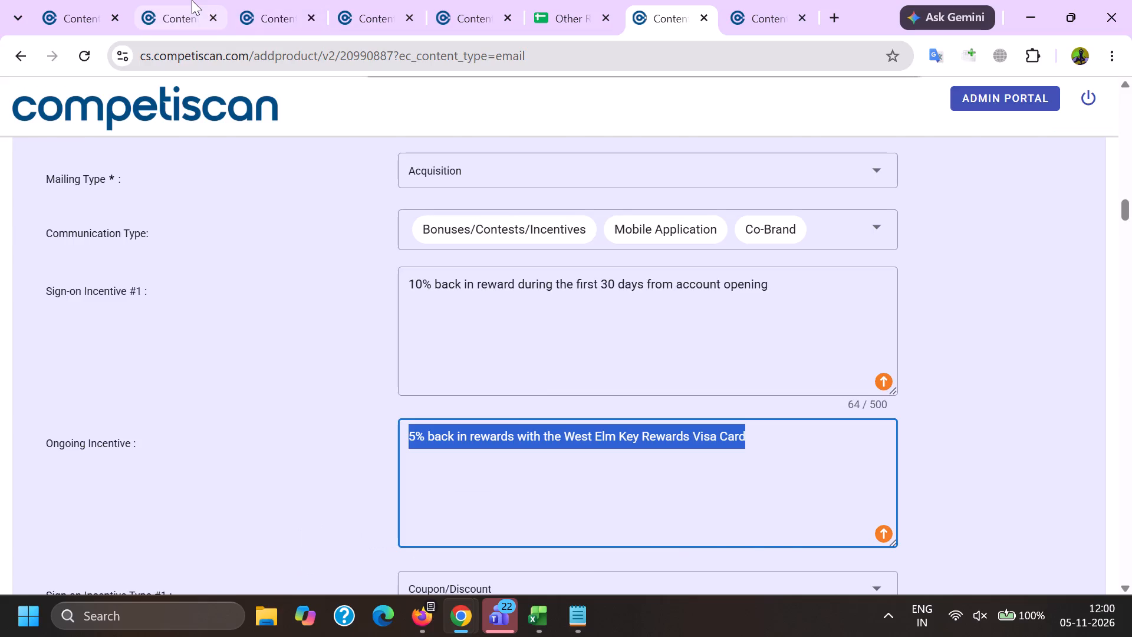
pyautogui.click(61, 0)
pyautogui.scroll(-19, 250, 449)
pyautogui.scroll(-6, 325, 502)
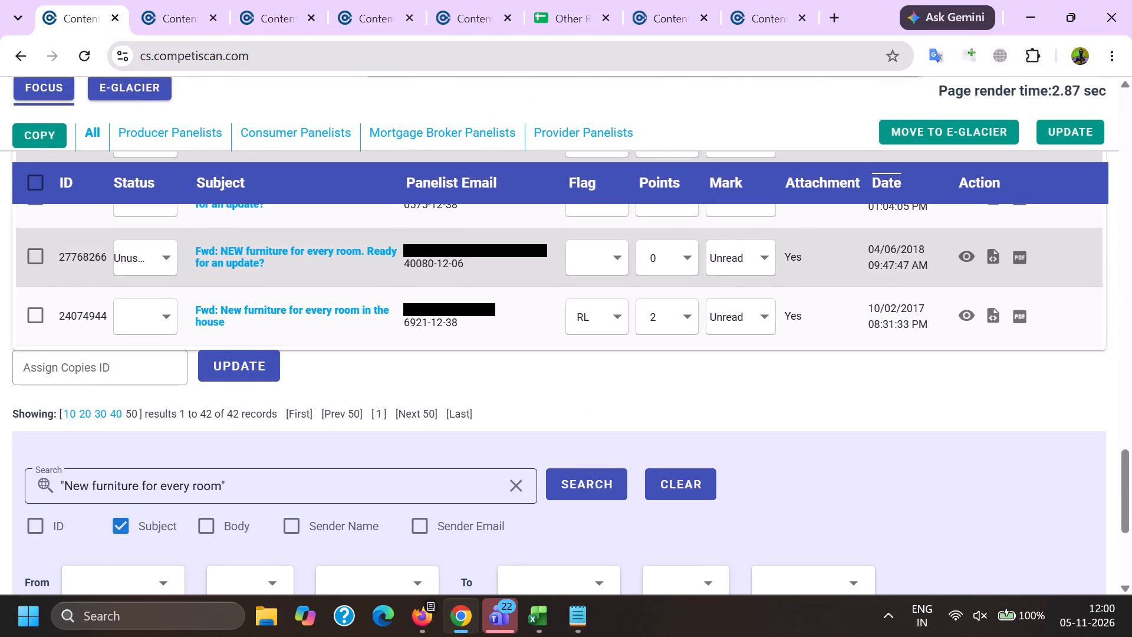
pyautogui.moveTo(343, 478); pyautogui.dragTo(2, 513)
pyautogui.press('BackSpace')
pyautogui.hotkey('shift', '"')
pyautogui.hotkey('ctrl', 'v')
pyautogui.hotkey('shift', '"')
pyautogui.press('Return')
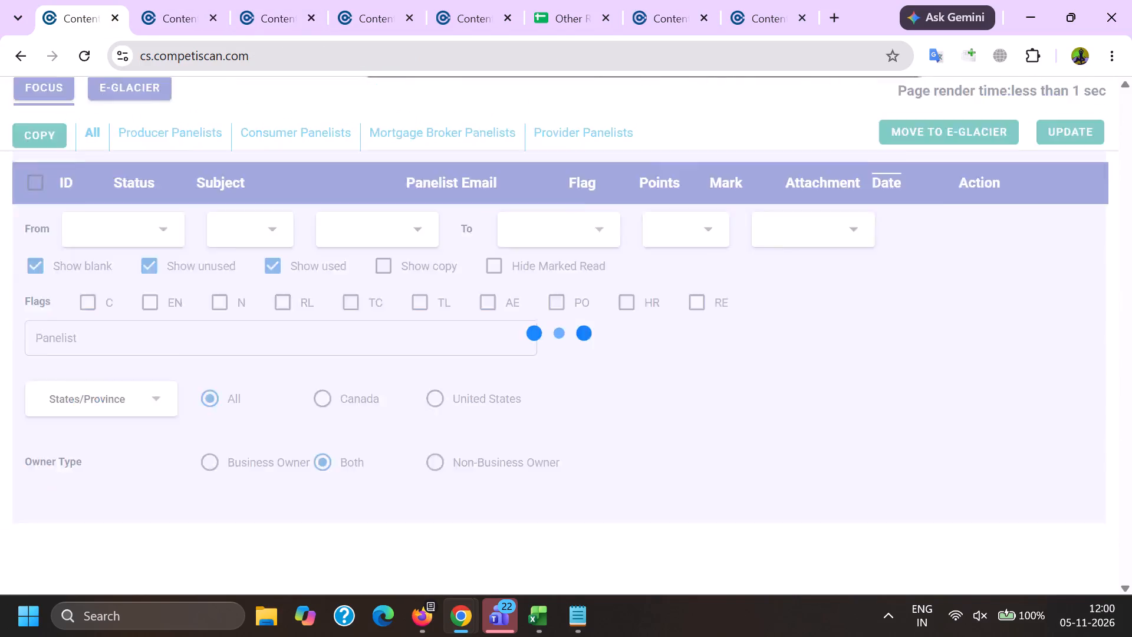
# Look through the newest incoming emails in Firefox's Focus list and reload that list.
pyautogui.hotkey('alt', 'Tab')
pyautogui.click(191, 0)
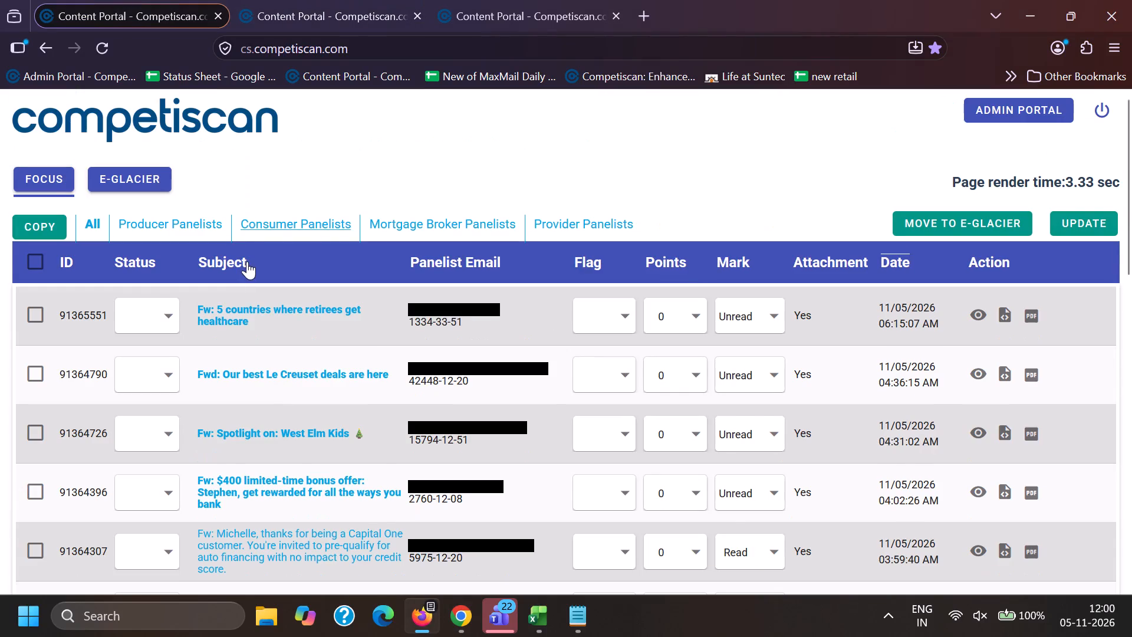
pyautogui.scroll(-2, 261, 421)
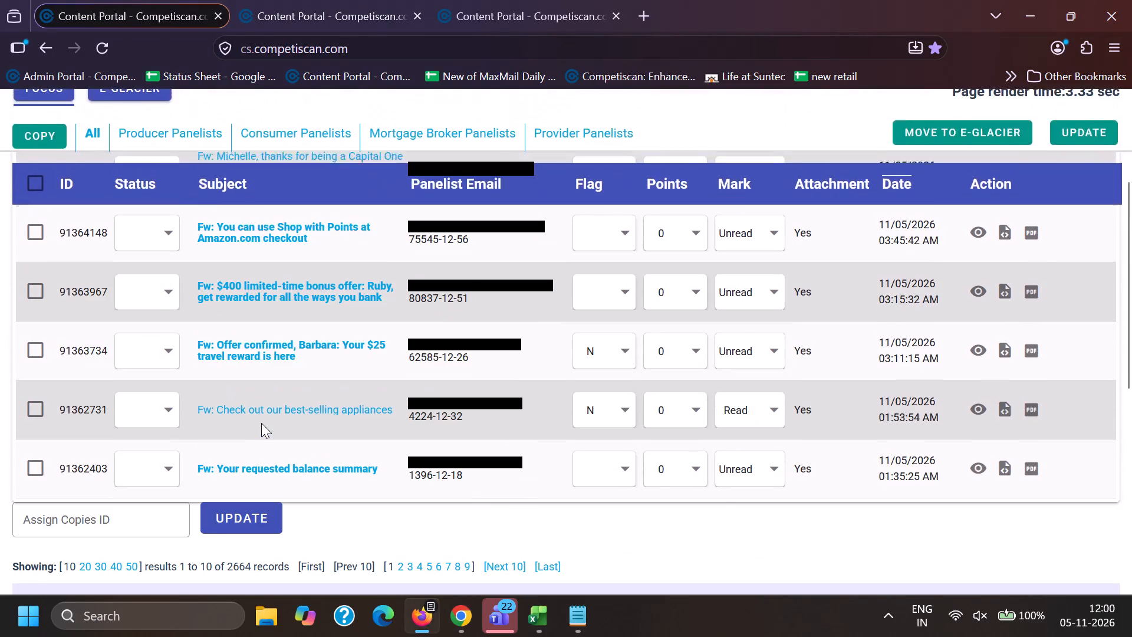
pyautogui.scroll(4, 261, 423)
pyautogui.scroll(-4, 261, 423)
pyautogui.scroll(6, 249, 410)
pyautogui.click(57, 180)
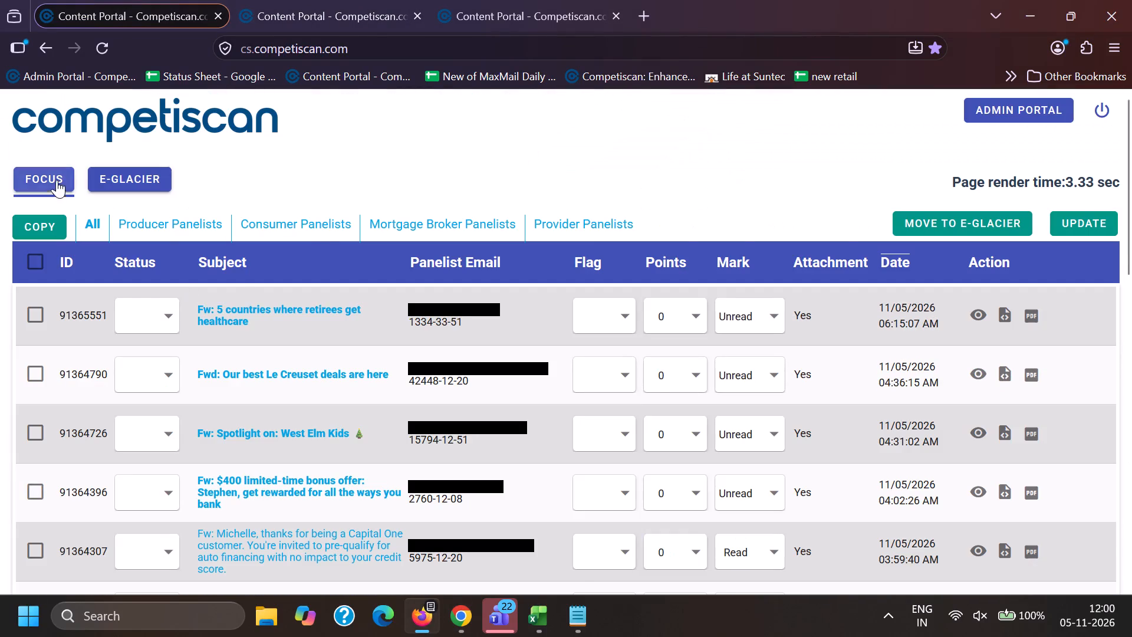
pyautogui.click(375, 0)
# Return to the Chrome product window for email 91349315 to check its submission.
pyautogui.hotkey('alt', 'Tab')
pyautogui.hotkey('alt', 'Tab')
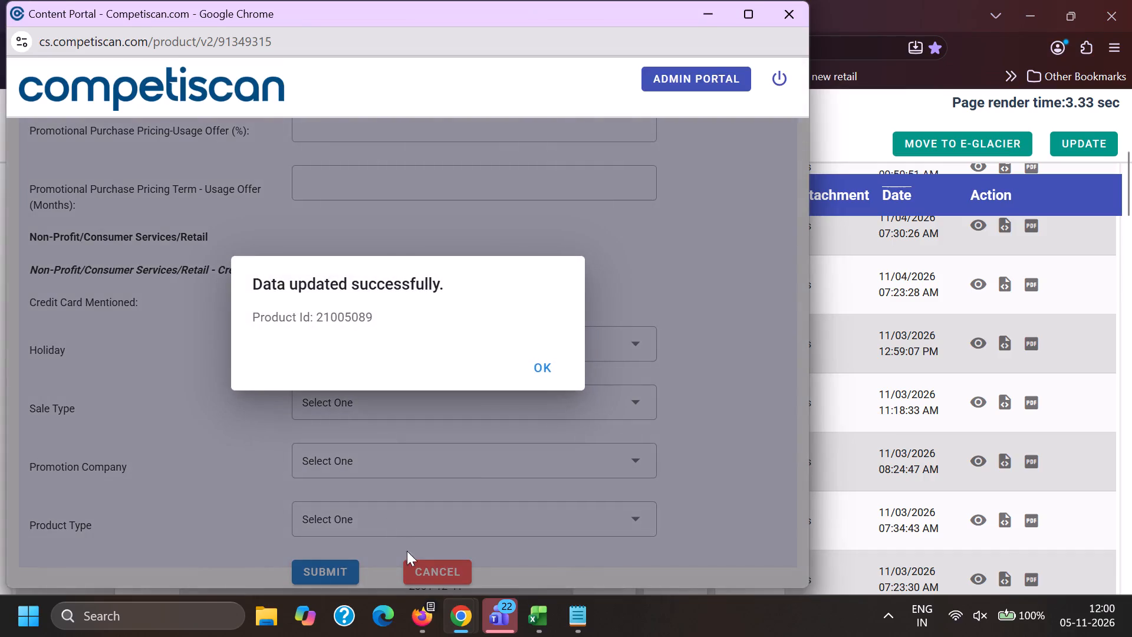
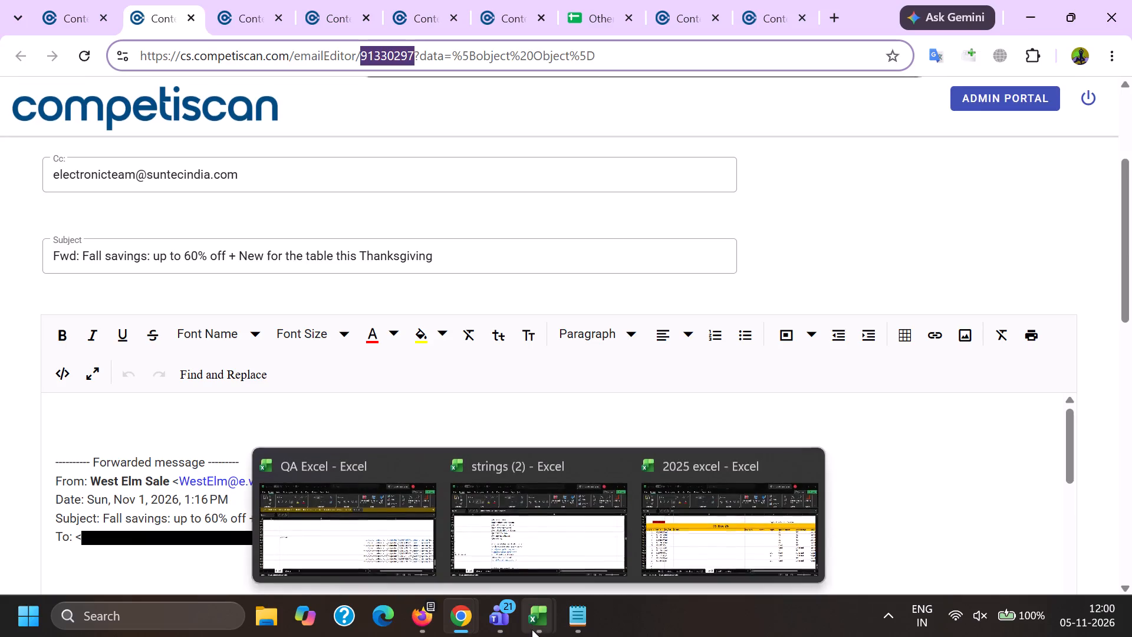
# Switch to the 2025 excel workbook and log email ID 91330297 as entry 13 on the may 26 sheet with category cc.
pyautogui.click(532, 629)
pyautogui.click(719, 530)
pyautogui.scroll(-3, 284, 360)
pyautogui.click(122, 350)
pyautogui.hotkey('ctrl', 'v')
pyautogui.click(164, 351)
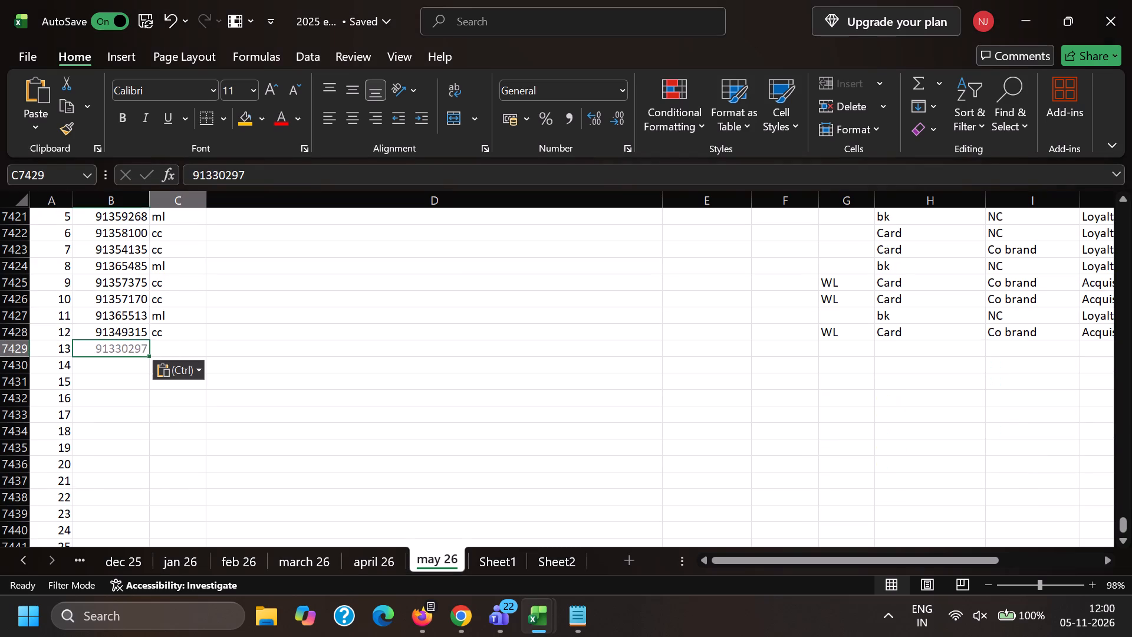
pyautogui.press('c')
pyautogui.press('c')
pyautogui.press('Down')
# Copy the WL, Card, Co brand and Acquisition values from entry 12 into the same columns of entries 13 and 14.
pyautogui.press('Right')
pyautogui.press('Up')
pyautogui.press('Right')
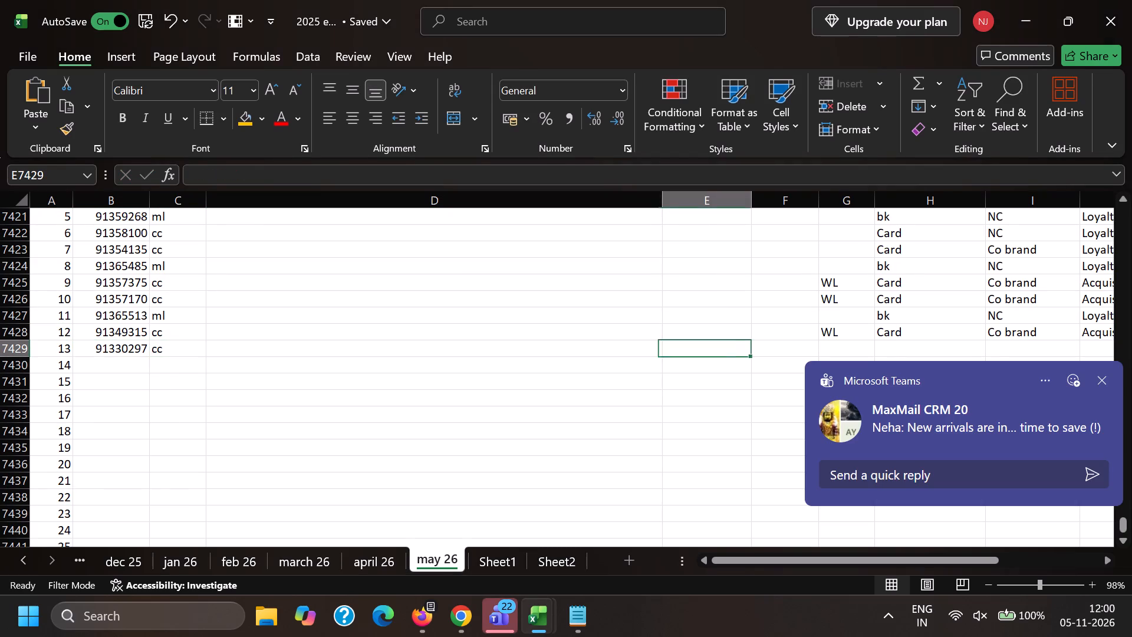
pyautogui.press('Right')
pyautogui.press('Right')
pyautogui.press('Up')
pyautogui.hotkey('shift', 'Right')
pyautogui.hotkey('shift', 'Right')
pyautogui.hotkey('shift', 'Right')
pyautogui.hotkey('ctrl', 'c')
pyautogui.press('Down')
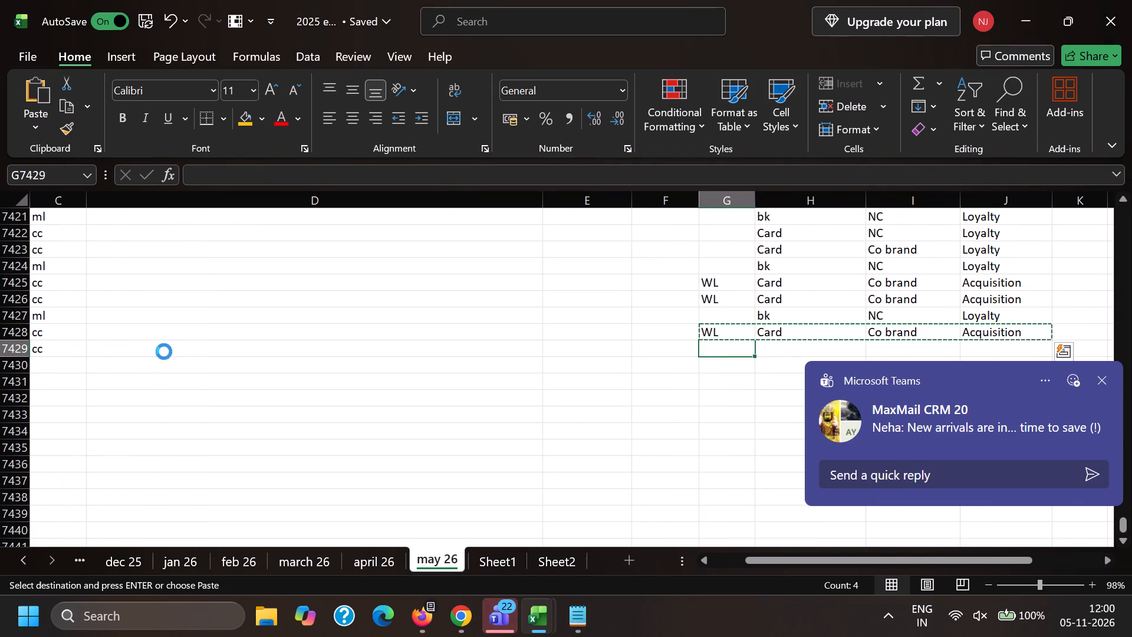
pyautogui.hotkey('ctrl', 'v')
pyautogui.press('Left')
pyautogui.press('Down')
pyautogui.press('Right')
pyautogui.hotkey('ctrl', 'v')
pyautogui.press('Left')
pyautogui.press('Left')
pyautogui.press('Left')
pyautogui.press('Left')
pyautogui.press('Left')
pyautogui.press('Left')
pyautogui.press('Left')
pyautogui.press('Left')
pyautogui.press('Left')
pyautogui.press('Left')
pyautogui.press('Left')
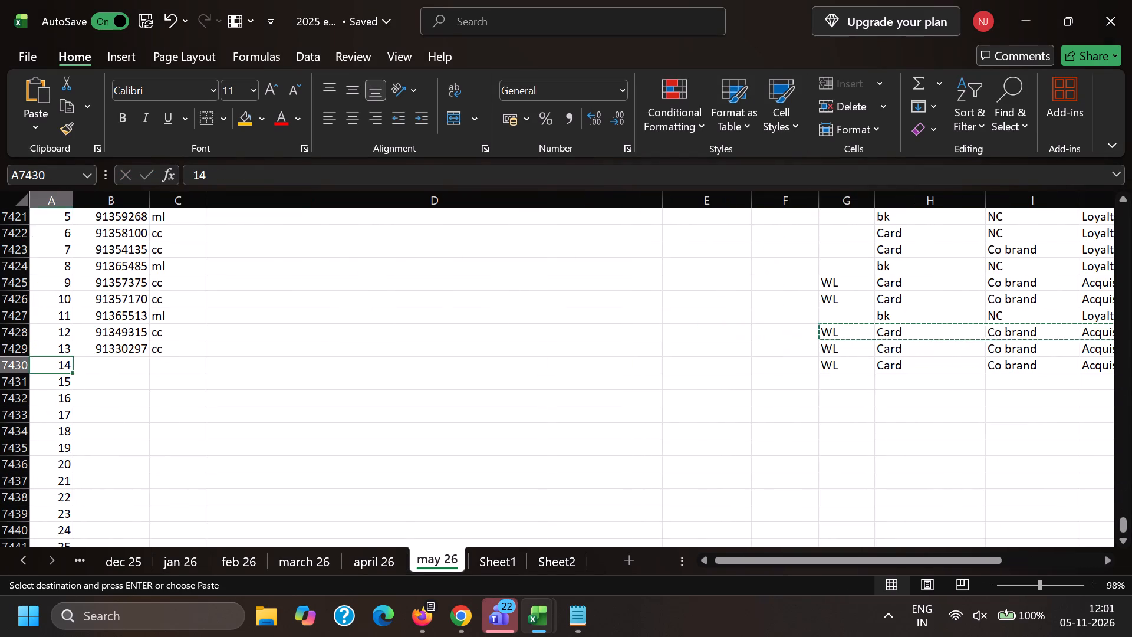
pyautogui.hotkey('alt', 'Tab')
pyautogui.scroll(-2, 182, 291)
pyautogui.moveTo(275, 288); pyautogui.dragTo(0, 278)
pyautogui.press('BackSpace')
pyautogui.moveTo(169, 310); pyautogui.dragTo(371, 300)
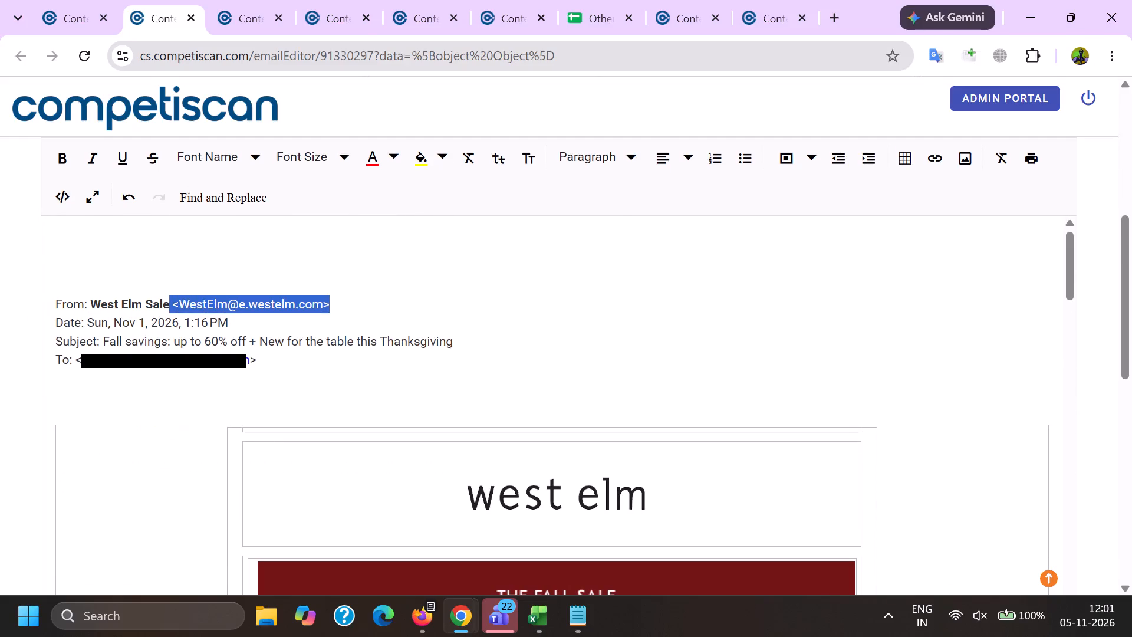
pyautogui.moveTo(371, 300); pyautogui.dragTo(371, 304)
pyautogui.press('BackSpace')
pyautogui.moveTo(316, 356); pyautogui.dragTo(30, 362)
pyautogui.press('BackSpace')
# Remove the hyperlink from the "Our app is here!" App Store image in the email body.
pyautogui.scroll(-10, 663, 406)
pyautogui.scroll(1, 545, 419)
pyautogui.scroll(-16, 545, 420)
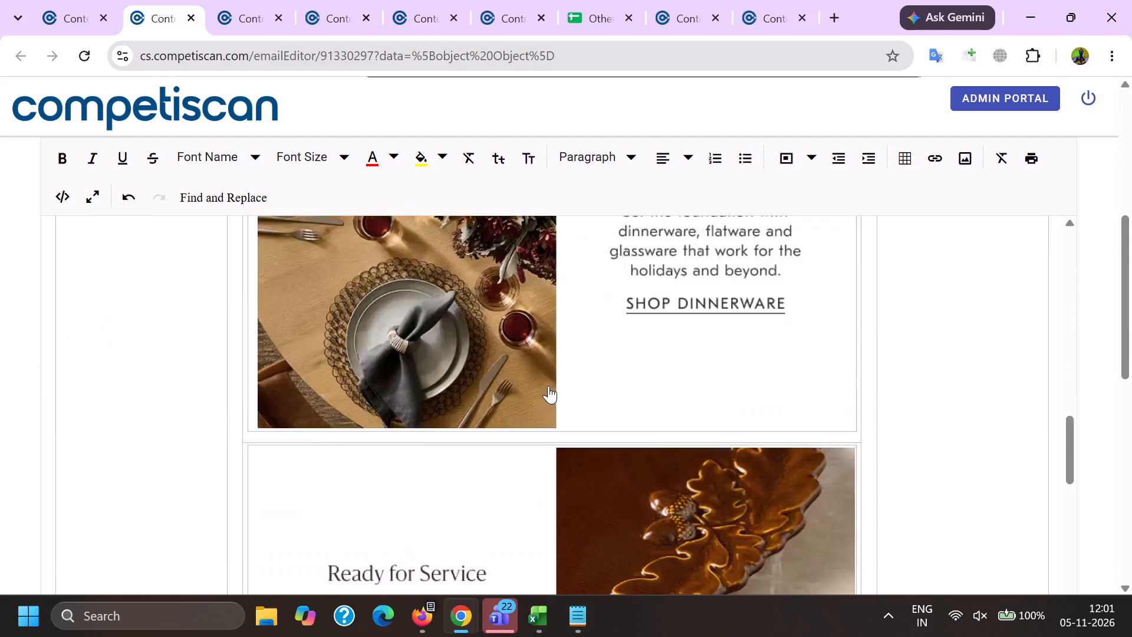
pyautogui.scroll(-18, 548, 386)
pyautogui.scroll(6, 410, 463)
pyautogui.click(383, 389)
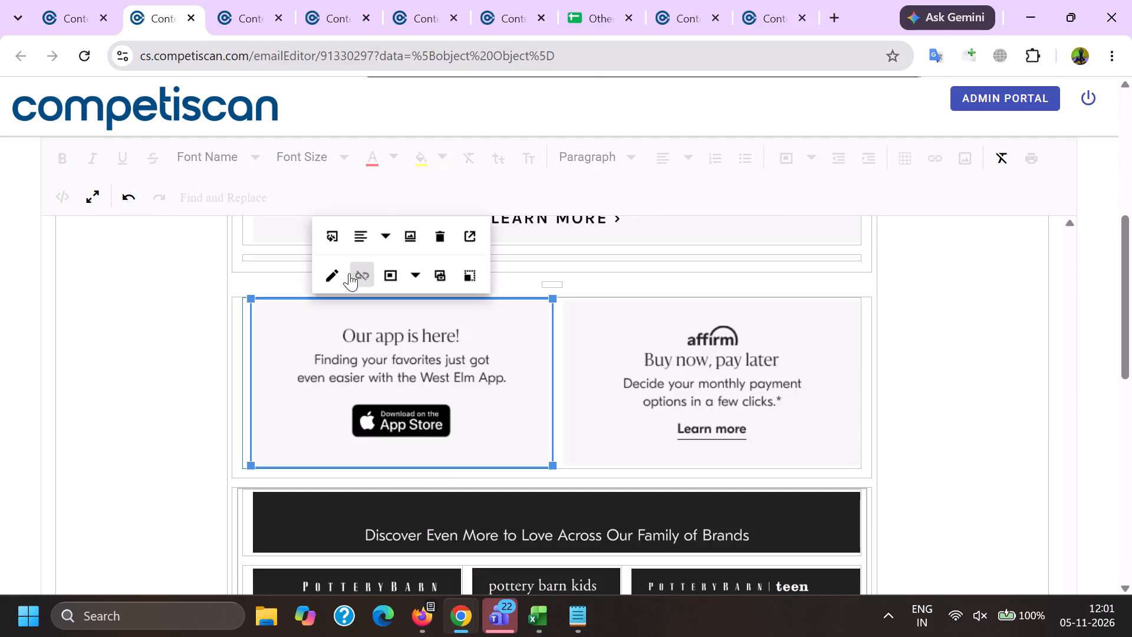
pyautogui.click(348, 272)
pyautogui.click(373, 412)
# Remove the hyperlink from the "view this email with images" text above the Affirm details.
pyautogui.scroll(-5, 374, 387)
pyautogui.scroll(-1, 436, 381)
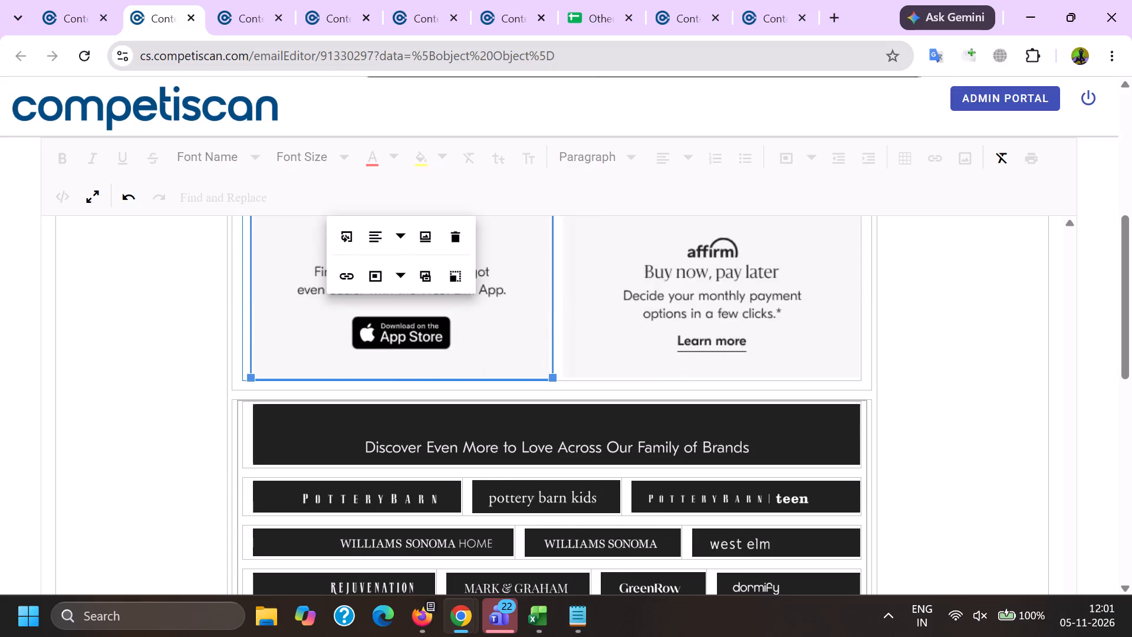
pyautogui.click(534, 283)
pyautogui.click(624, 324)
# Delete the recipient's address from the "This message was sent to" line in the email footer.
pyautogui.scroll(-3, 558, 332)
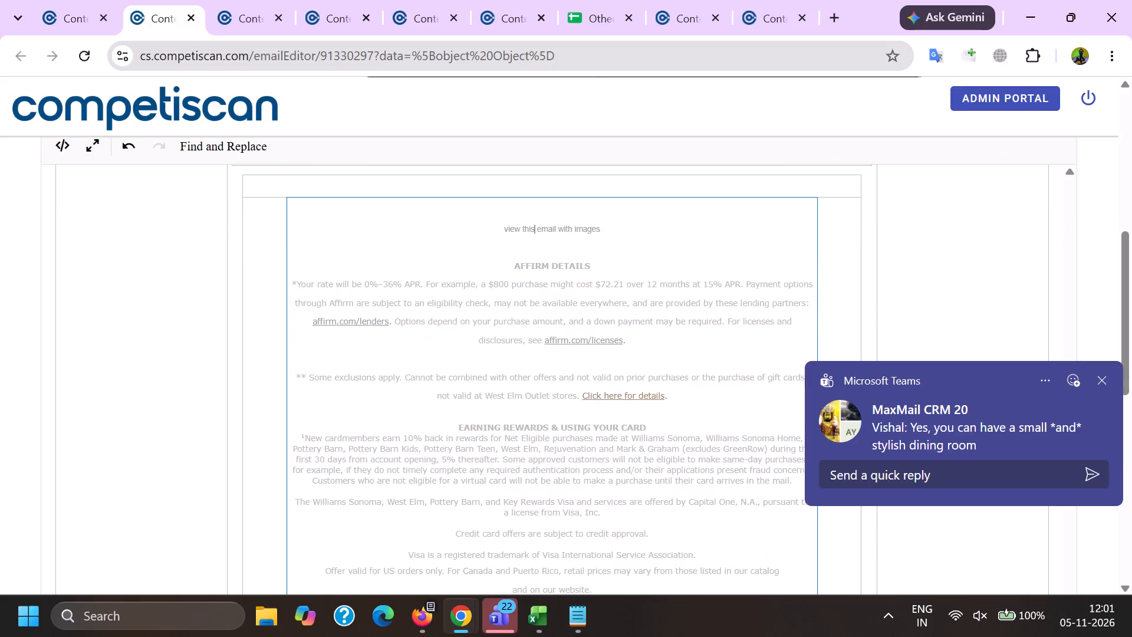
pyautogui.moveTo(546, 452); pyautogui.dragTo(671, 455)
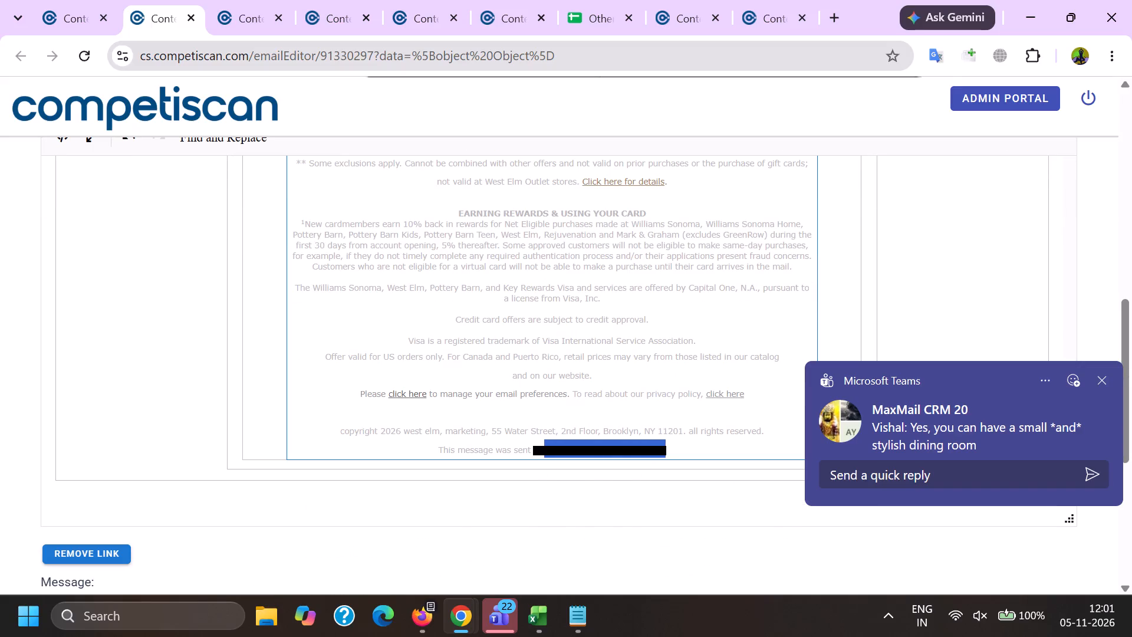
pyautogui.press('BackSpace')
# Remove the hyperlink from the "click here" text for managing email preferences in the footer.
pyautogui.click(403, 399)
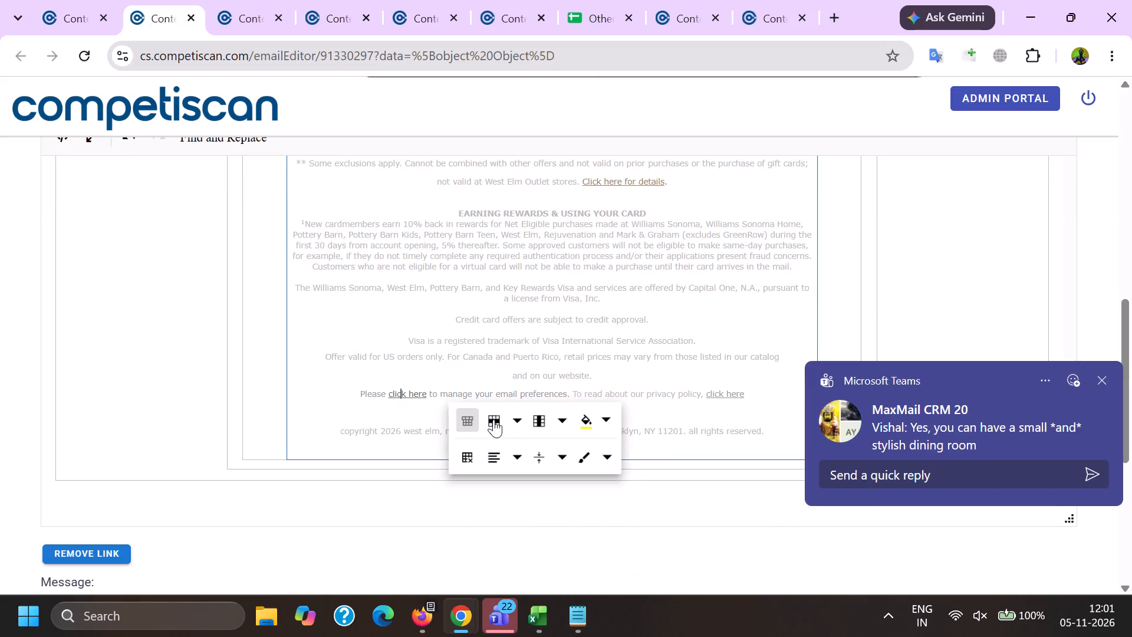
pyautogui.click(407, 399)
pyautogui.click(396, 394)
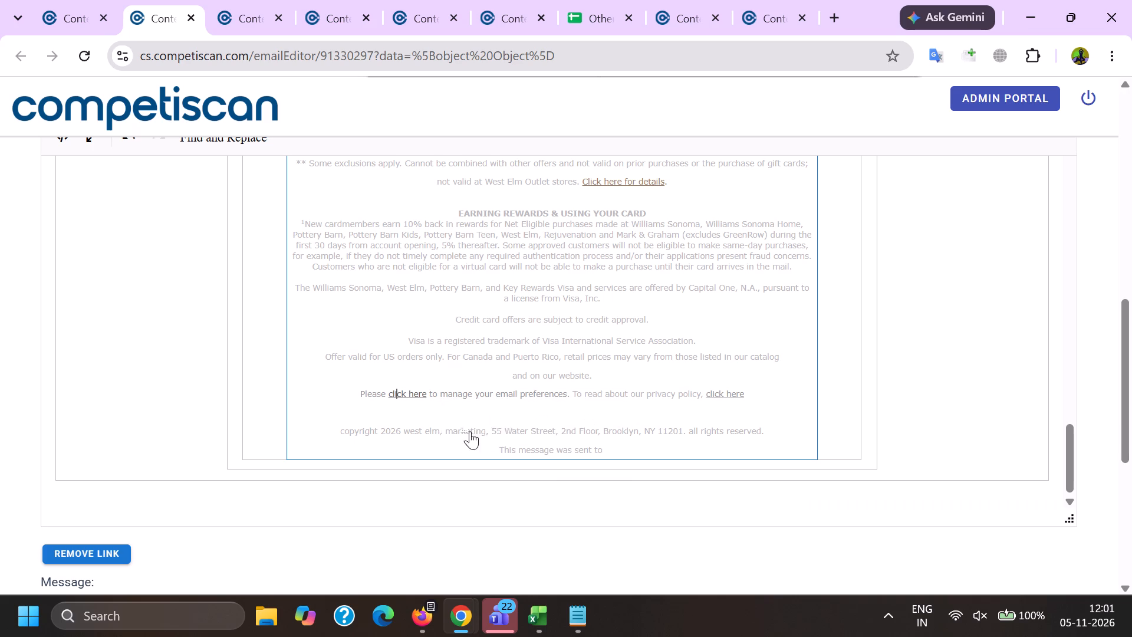
pyautogui.click(487, 434)
# Save the product info for the cleaned email 91330297 and confirm saving the email.
pyautogui.scroll(-12, 475, 389)
pyautogui.click(447, 452)
pyautogui.click(571, 362)
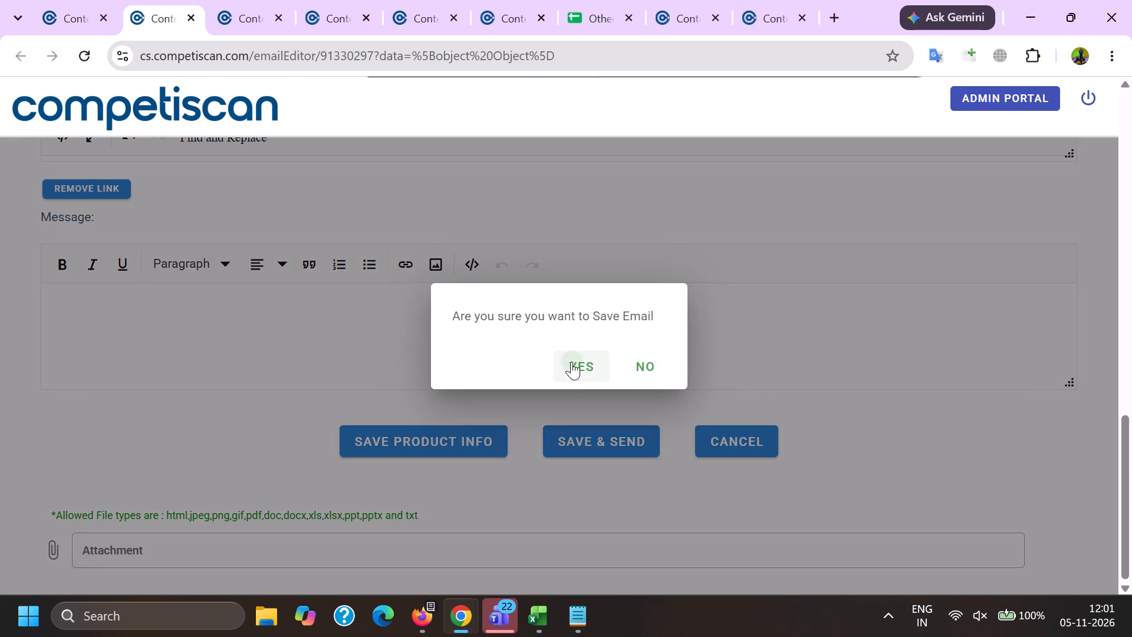
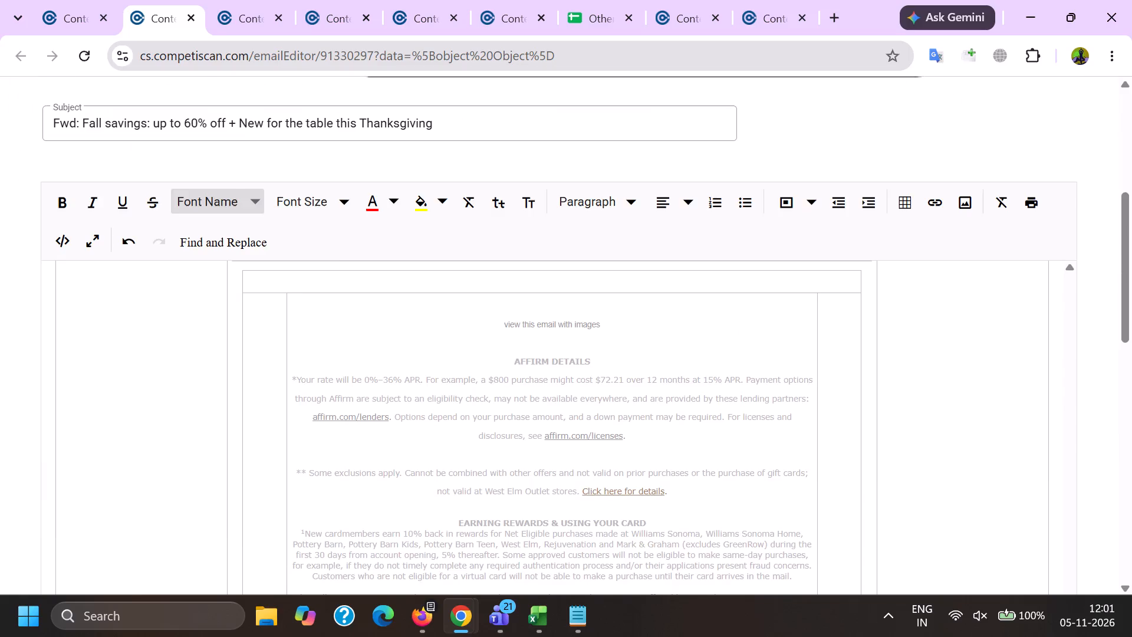
# Copy the name "West Elm" from the From line at the start of the email body.
pyautogui.click(177, 318)
pyautogui.press('pageup')
pyautogui.press('pageup')
pyautogui.press('pageup')
pyautogui.press('pageup')
pyautogui.press('pageup')
pyautogui.press('pageup')
pyautogui.press('pageup')
pyautogui.press('pageup')
pyautogui.press('pageup')
pyautogui.press('pageup')
pyautogui.press('pageup')
pyautogui.press('pageup')
pyautogui.press('pageup')
pyautogui.press('pageup')
pyautogui.press('pageup')
pyautogui.press('pageup')
pyautogui.press('pageup')
pyautogui.press('pageup')
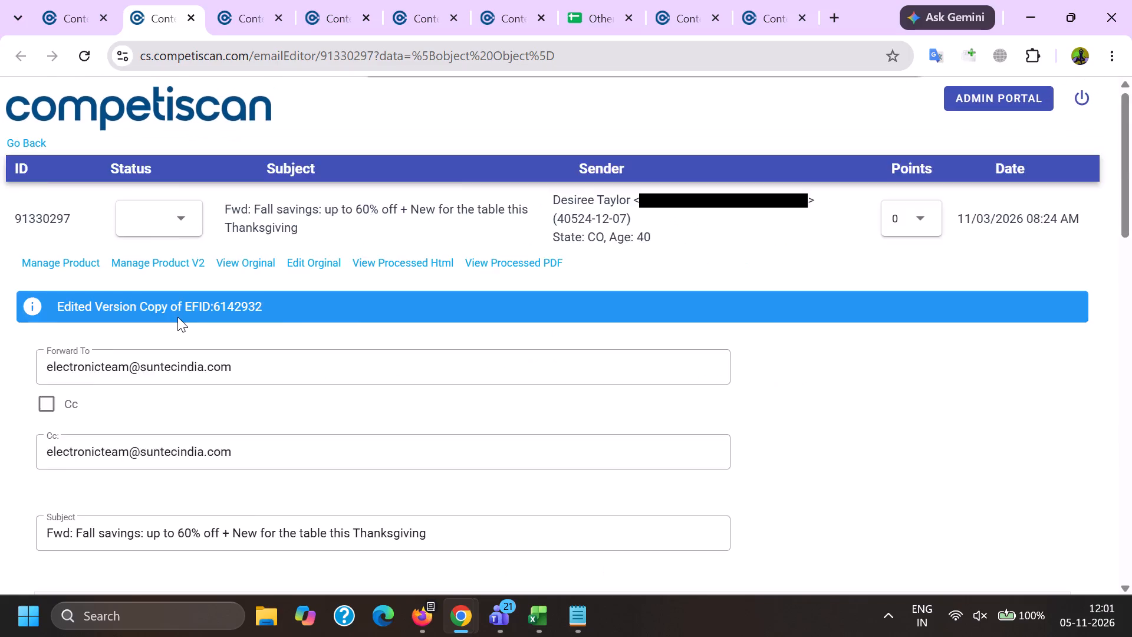
pyautogui.scroll(-4, 173, 281)
pyautogui.doubleClick(99, 328)
pyautogui.keyDown('shift'); pyautogui.click(113, 330); pyautogui.keyUp('shift')
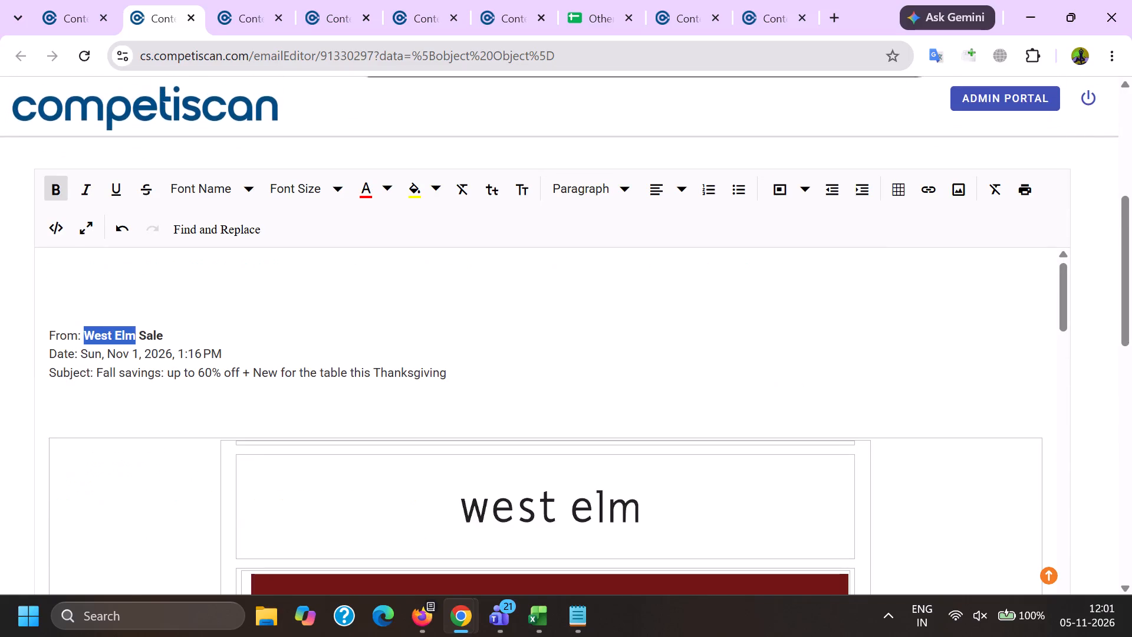
pyautogui.hotkey('ctrl', 'c')
# In the product form window for 91330297, use the west elm company's product image as the Product Image.
pyautogui.hotkey('alt', 'Tab')
pyautogui.scroll(-5, 338, 218)
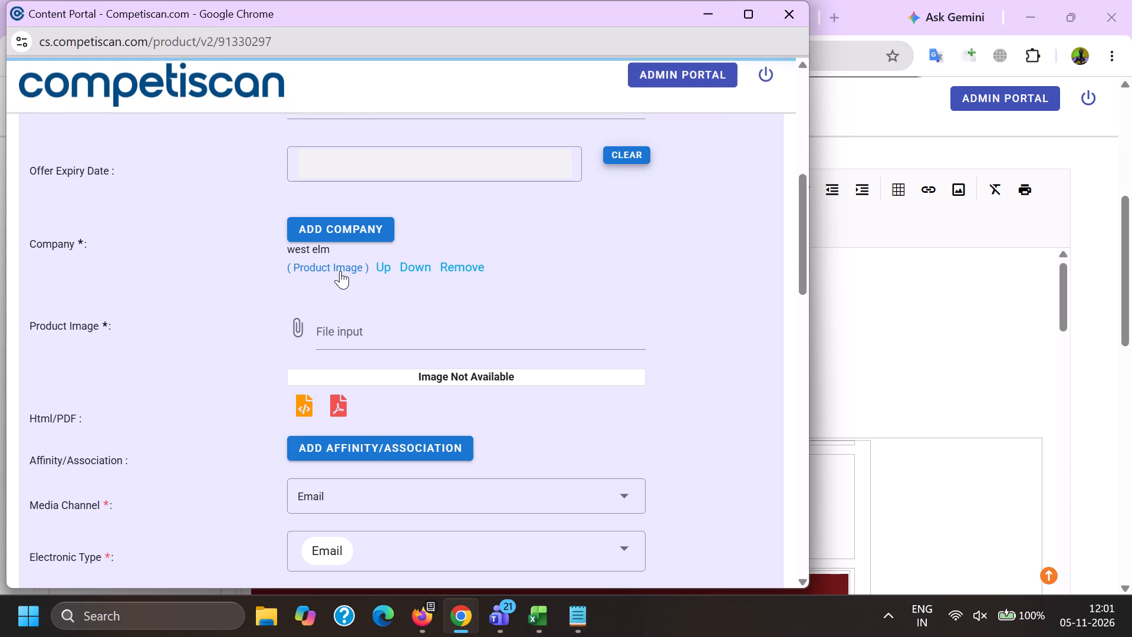
pyautogui.click(340, 271)
# Add Capital One to the product's companies.
pyautogui.click(347, 230)
pyautogui.write('capital one')
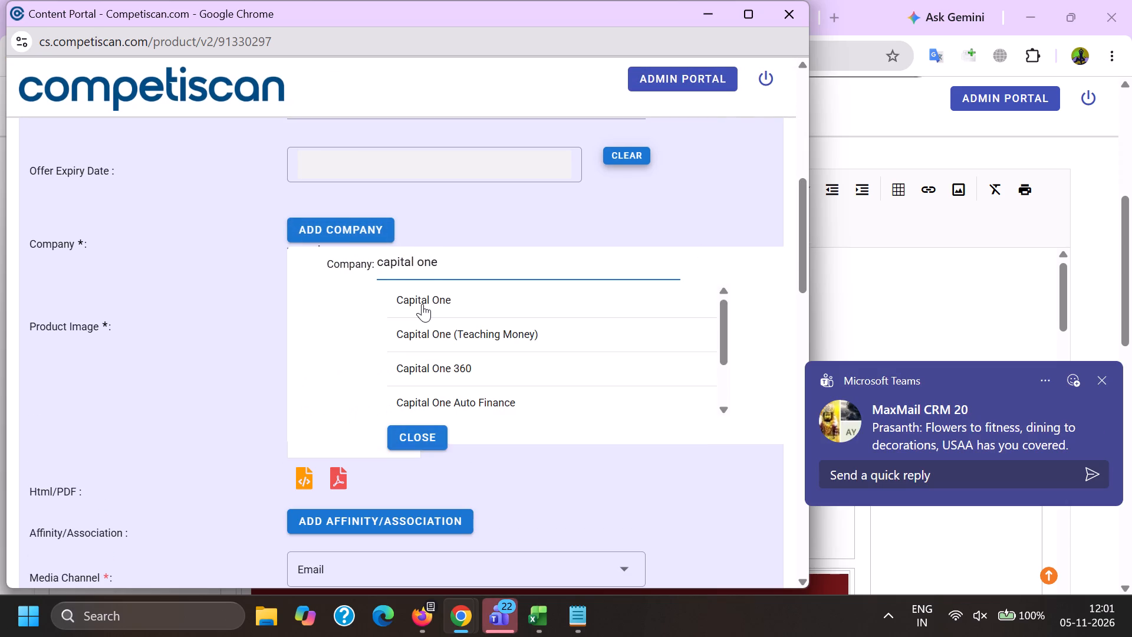
pyautogui.click(422, 304)
# Add west elm (Retail) as the affinity/association and Affirm as another company.
pyautogui.scroll(-5, 343, 240)
pyautogui.scroll(2, 377, 366)
pyautogui.click(367, 306)
pyautogui.click(424, 345)
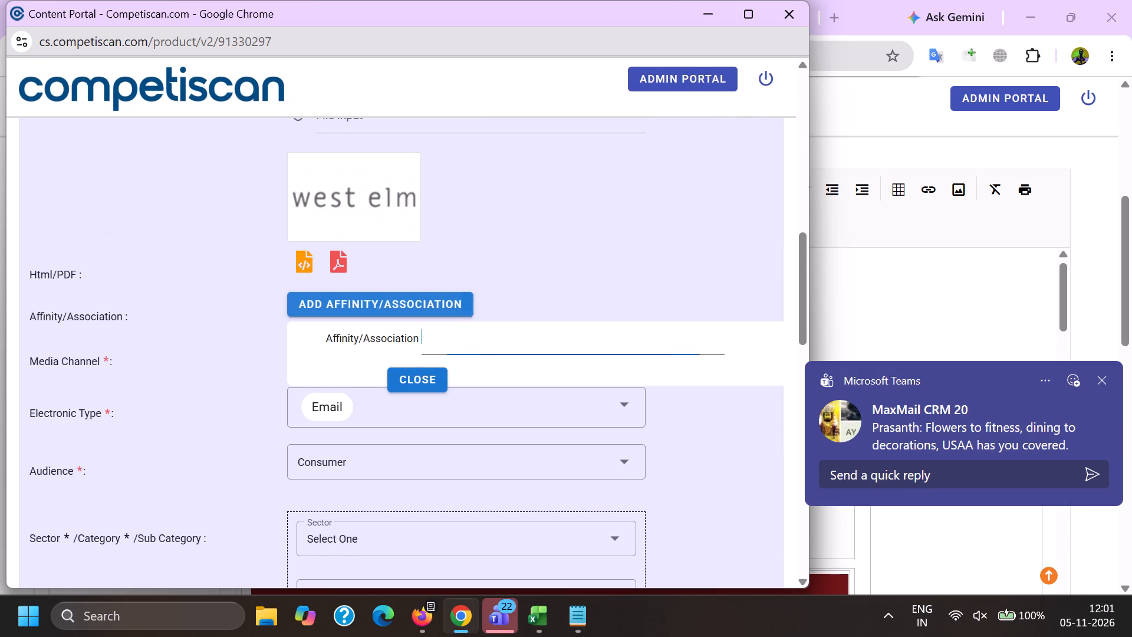
pyautogui.hotkey('ctrl', 'v')
pyautogui.scroll(2, 381, 439)
pyautogui.click(331, 143)
pyautogui.press('a')
pyautogui.write('ffirm')
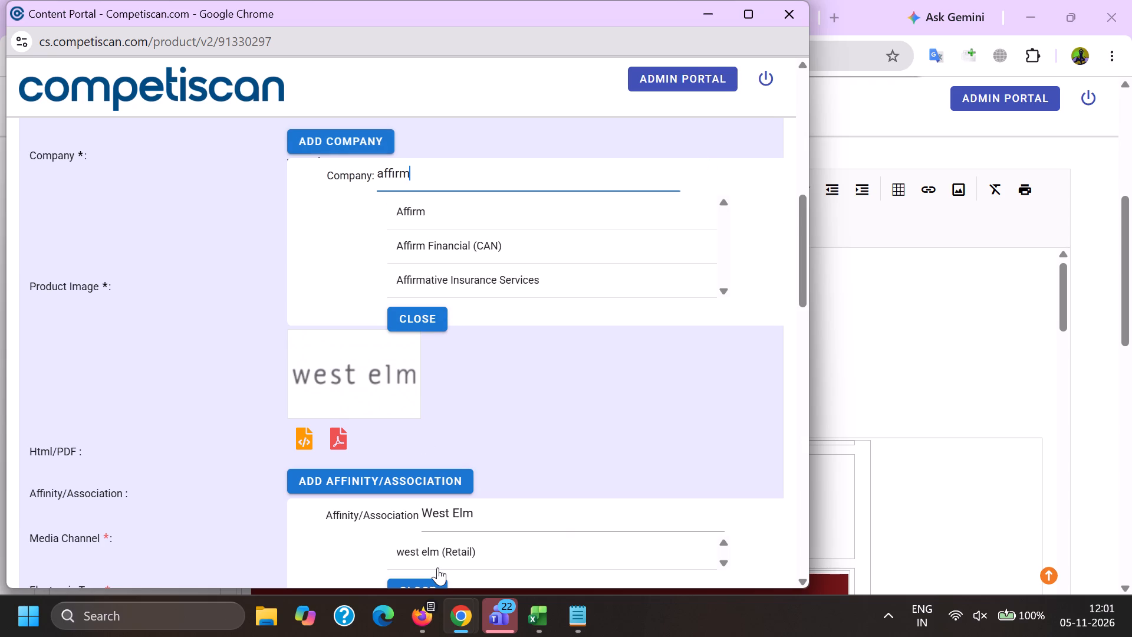
pyautogui.click(435, 567)
pyautogui.click(413, 219)
# Add the classification Retail / Home / Furniture to the product's sector, category and sub-category list.
pyautogui.scroll(-6, 390, 134)
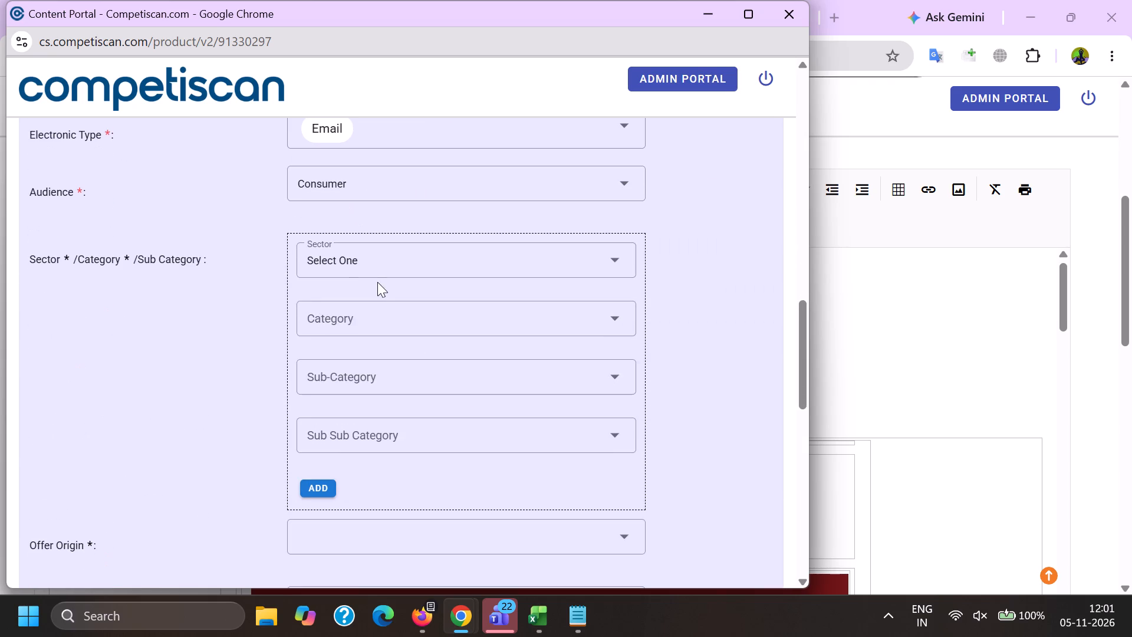
pyautogui.click(359, 260)
pyautogui.scroll(-7, 359, 258)
pyautogui.click(352, 347)
pyautogui.click(235, 348)
pyautogui.click(344, 320)
pyautogui.scroll(-7, 344, 320)
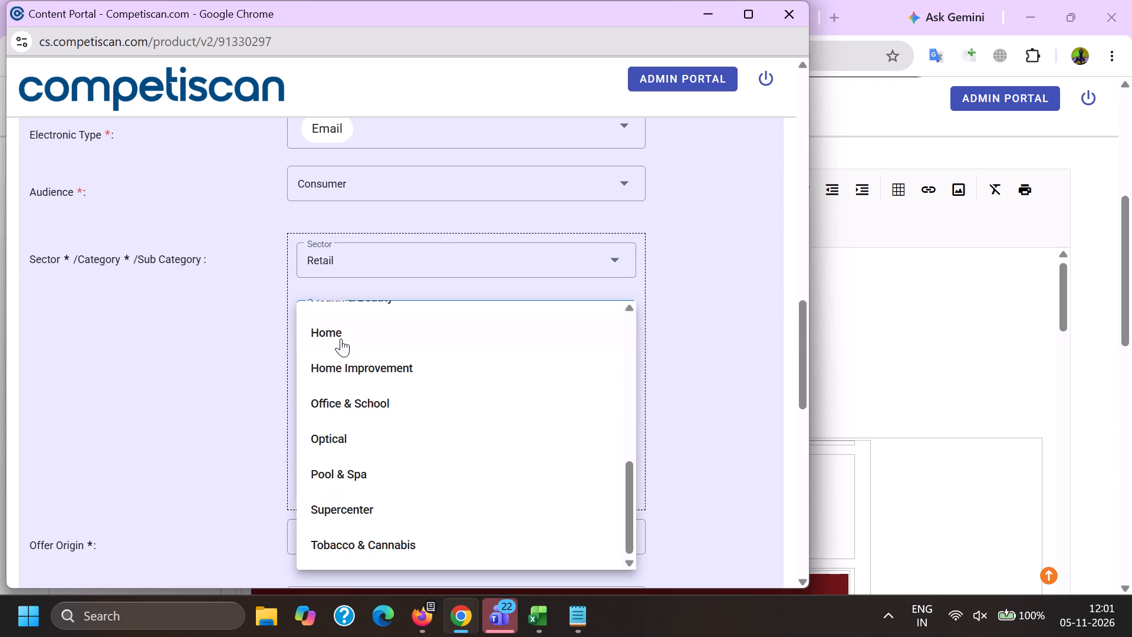
pyautogui.click(341, 338)
pyautogui.moveTo(236, 346); pyautogui.dragTo(248, 348)
pyautogui.click(347, 375)
pyautogui.scroll(-2, 371, 254)
pyautogui.click(354, 376)
pyautogui.moveTo(163, 337); pyautogui.dragTo(200, 330)
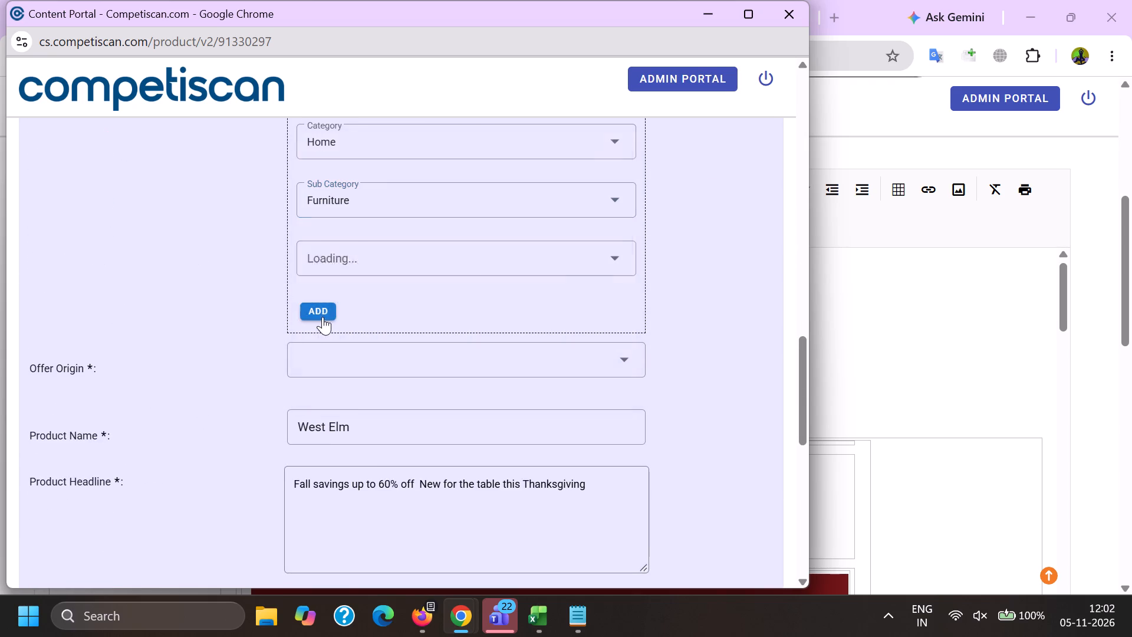
pyautogui.click(321, 316)
# Add a second classification of Credit Cards / Payment Cards / Credit Cards.
pyautogui.scroll(2, 350, 403)
pyautogui.click(340, 293)
pyautogui.scroll(7, 340, 377)
pyautogui.click(350, 419)
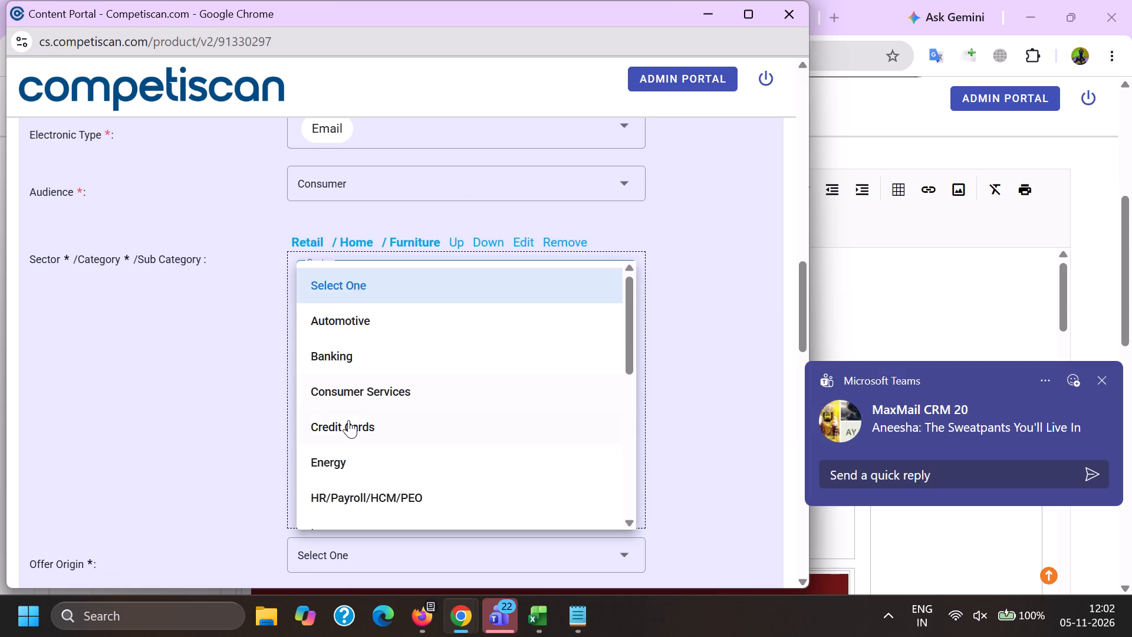
pyautogui.moveTo(238, 399); pyautogui.dragTo(263, 396)
pyautogui.click(334, 337)
pyautogui.scroll(-1, 376, 225)
pyautogui.click(354, 342)
pyautogui.click(335, 314)
pyautogui.scroll(-2, 343, 238)
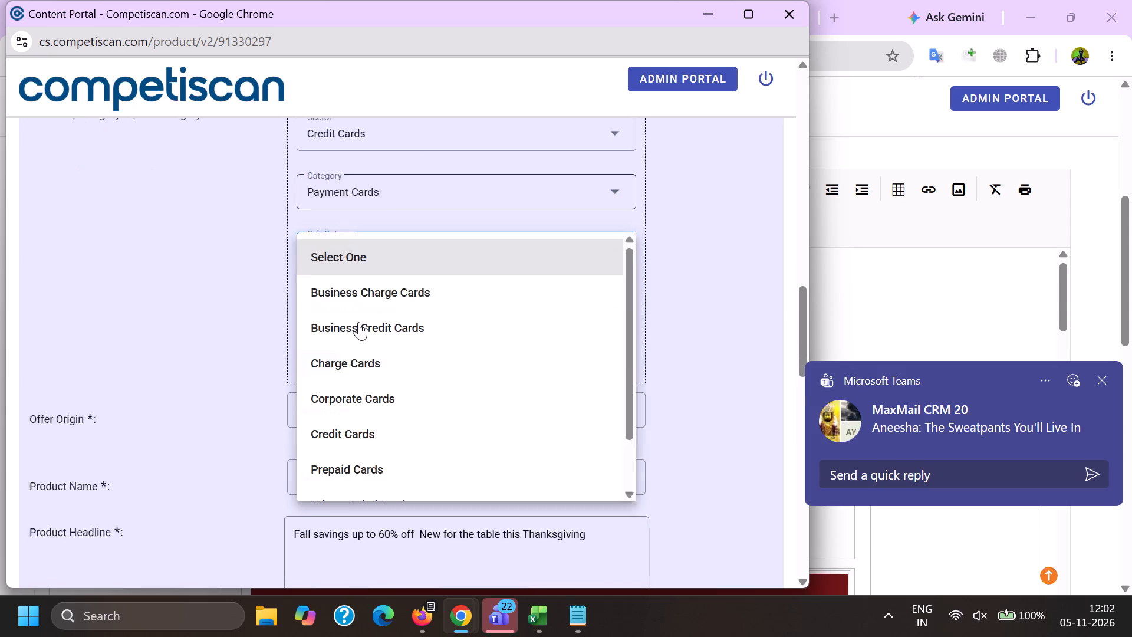
pyautogui.click(357, 308)
pyautogui.moveTo(268, 288); pyautogui.dragTo(274, 285)
pyautogui.click(315, 237)
# Add a third classification of Mortgage & Loan / Unsecured / Point of Sale Financing/BNPL.
pyautogui.scroll(3, 367, 359)
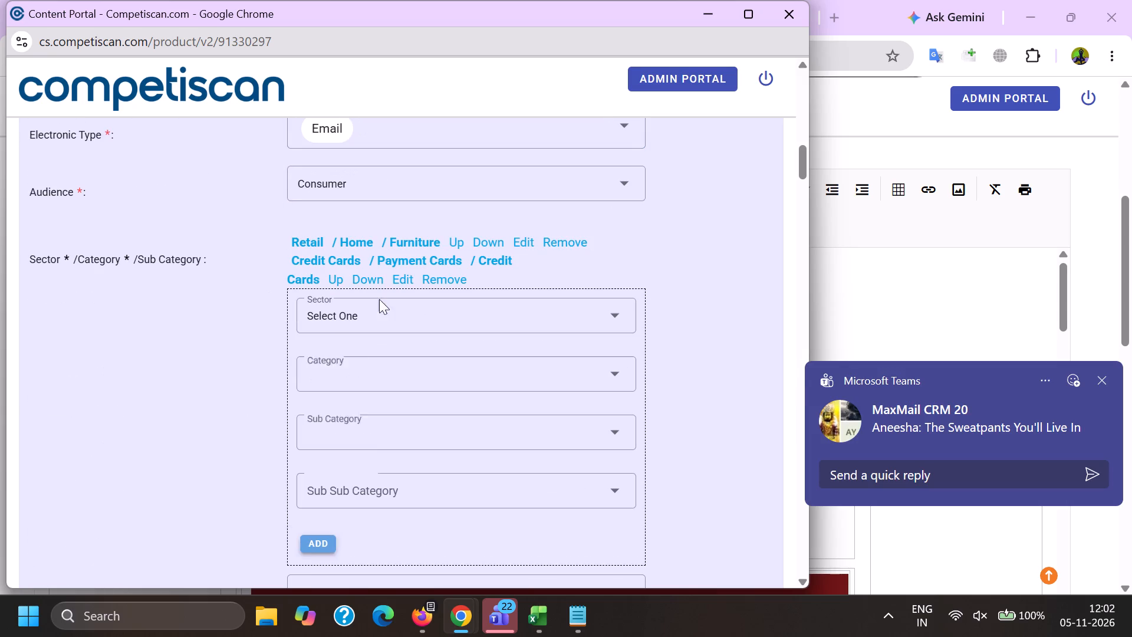
pyautogui.click(335, 337)
pyautogui.click(335, 321)
pyautogui.scroll(-2, 338, 334)
pyautogui.moveTo(337, 465); pyautogui.dragTo(323, 465)
pyautogui.moveTo(202, 465); pyautogui.dragTo(325, 411)
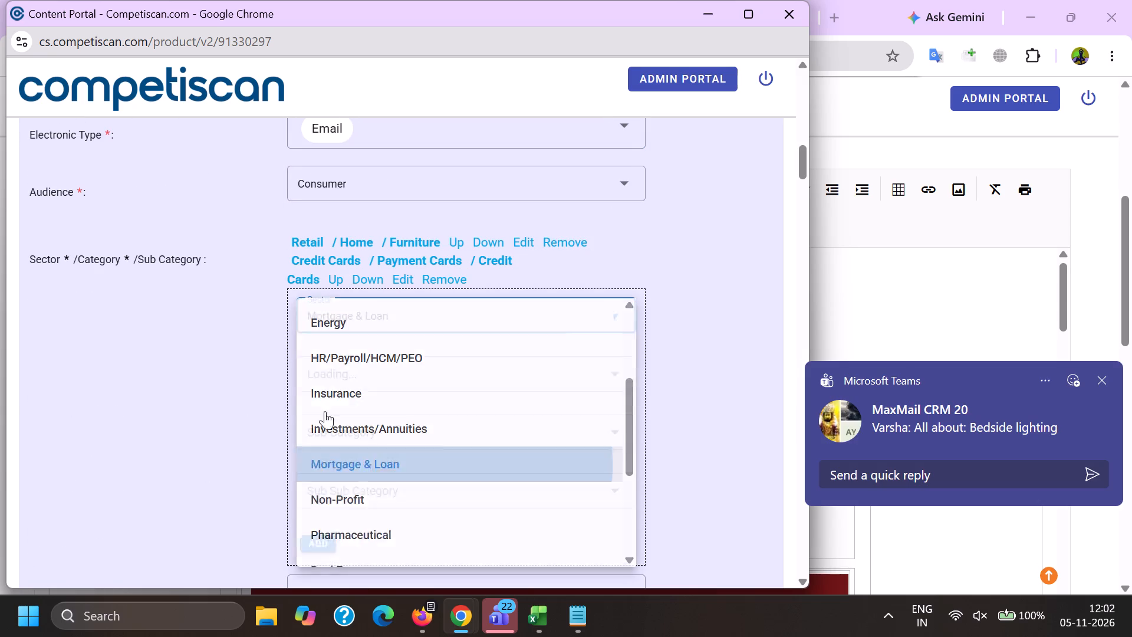
pyautogui.moveTo(325, 411); pyautogui.dragTo(262, 455)
pyautogui.click(325, 380)
pyautogui.scroll(-1, 366, 287)
pyautogui.click(365, 362)
pyautogui.click(339, 349)
pyautogui.scroll(-1, 372, 260)
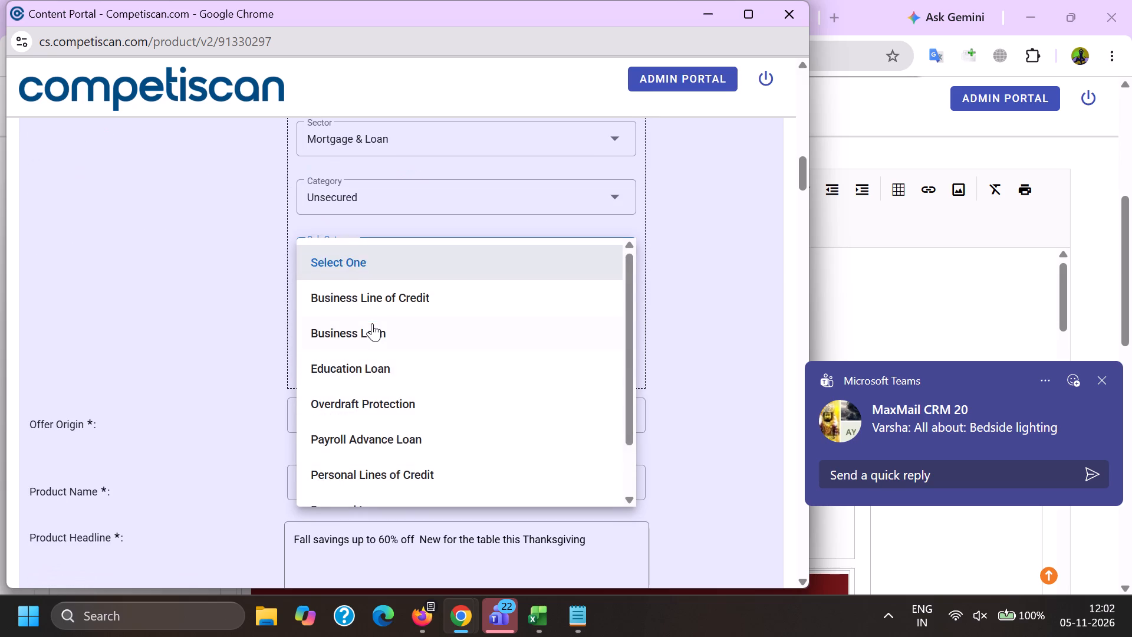
pyautogui.scroll(-6, 371, 323)
pyautogui.click(355, 494)
pyautogui.moveTo(206, 438); pyautogui.dragTo(221, 436)
pyautogui.click(318, 367)
# Set the Offer Origin to Provider/Bank.
pyautogui.scroll(3, 351, 421)
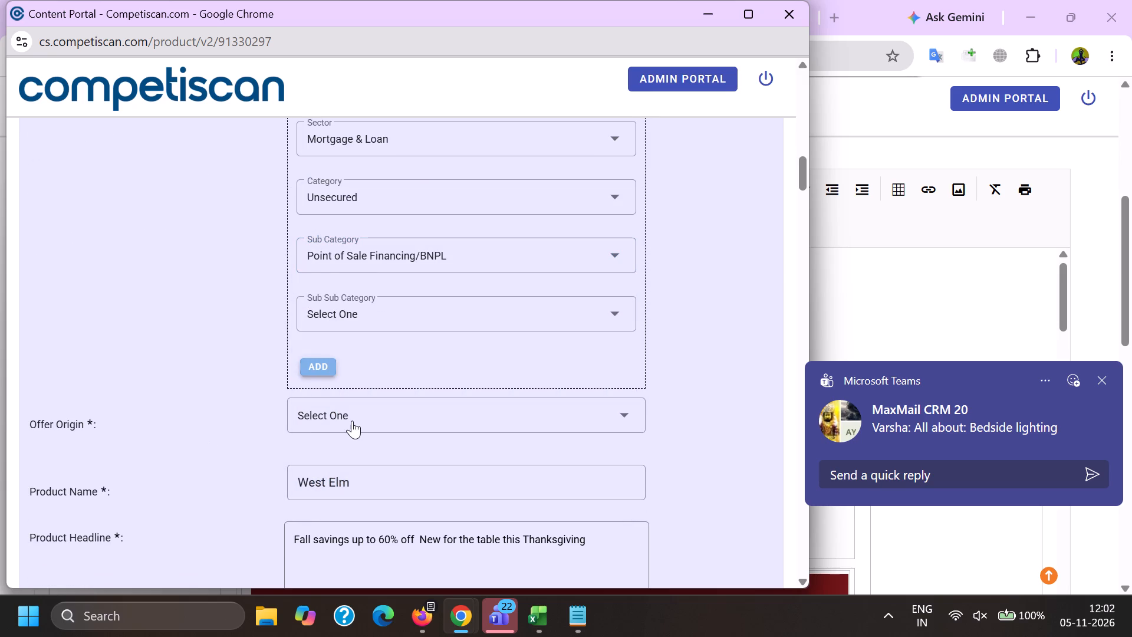
pyautogui.click(495, 327)
pyautogui.scroll(-6, 435, 321)
pyautogui.click(357, 194)
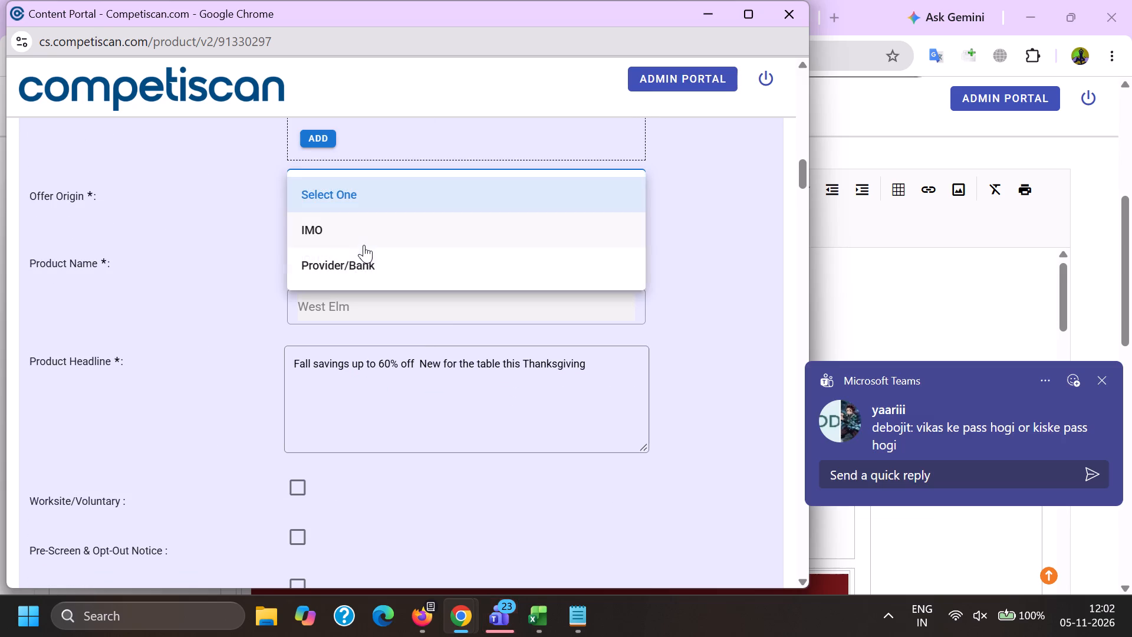
pyautogui.doubleClick(358, 255)
# Search the existing product names for "West Elm" in Product Name.
pyautogui.hotkey('ctrl', 'v')
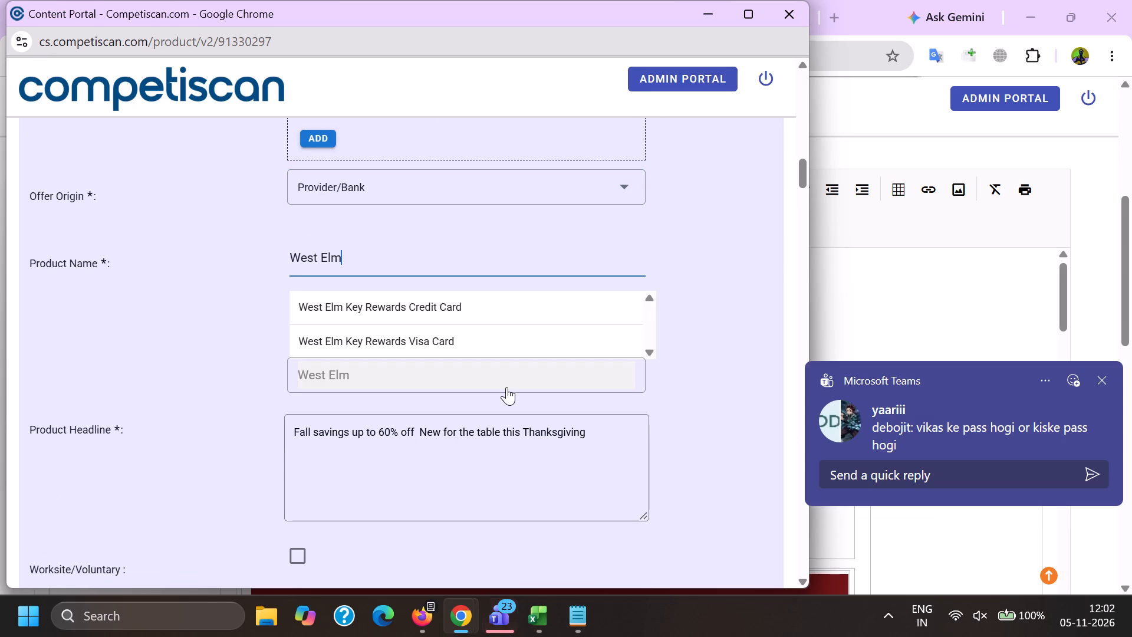
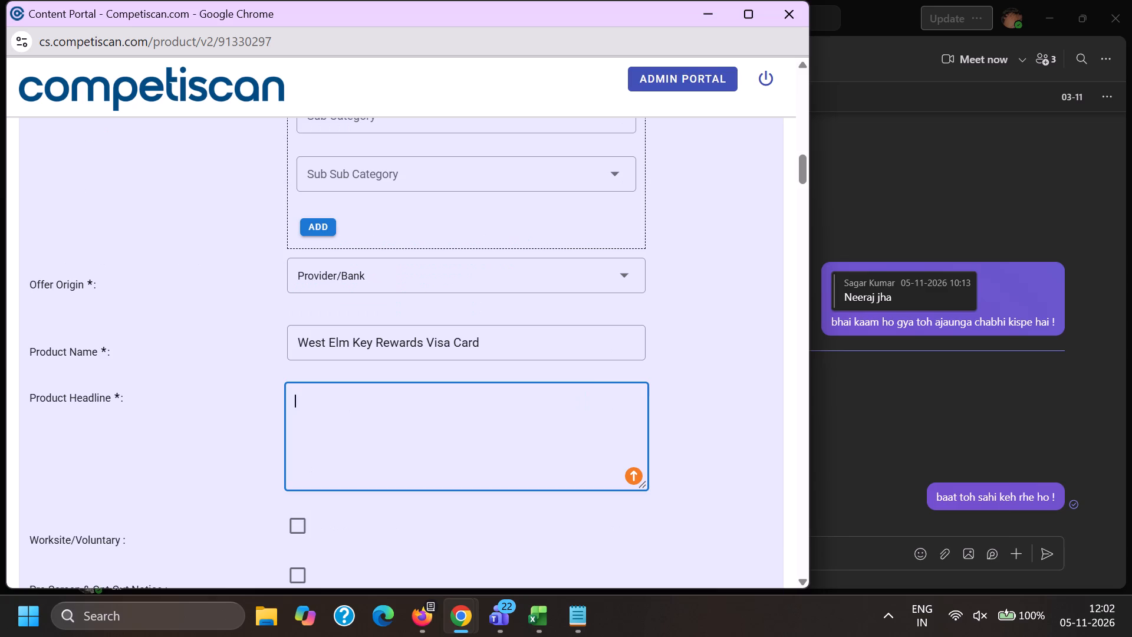
# Copy the West Elm email's subject, "Fall savings: up to 60% off + New for the table this Thanksgiving", into Product Headline.
pyautogui.hotkey('alt', 'Tab')
pyautogui.hotkey('alt', 'Tab')
pyautogui.moveTo(96, 370); pyautogui.dragTo(573, 379)
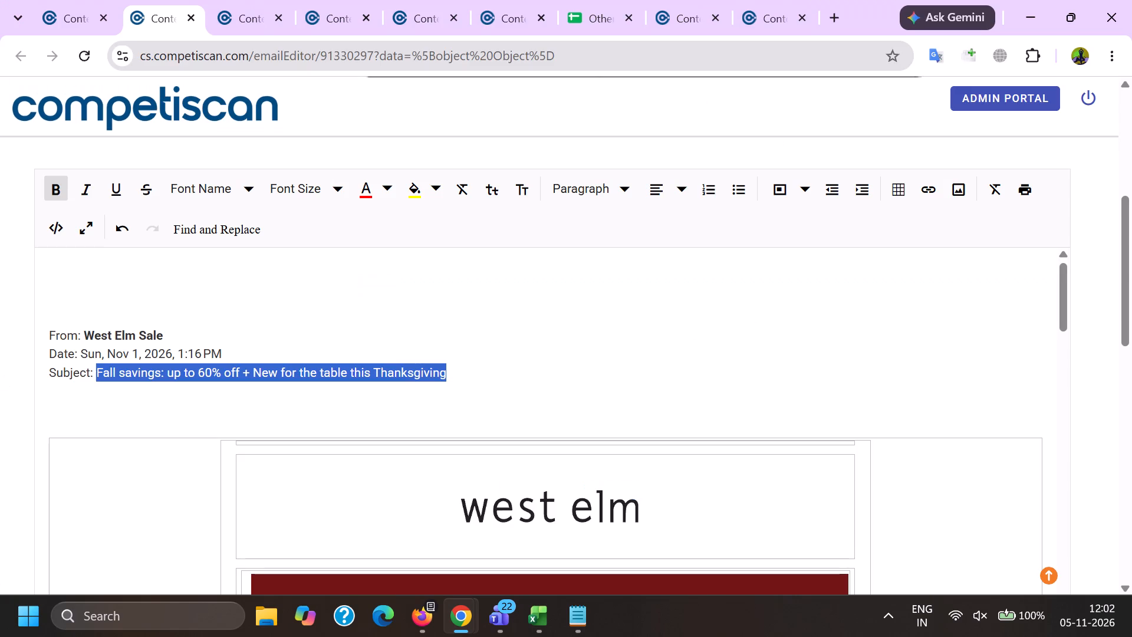
pyautogui.moveTo(573, 379); pyautogui.dragTo(575, 378)
pyautogui.hotkey('ctrl', 'c')
pyautogui.hotkey('alt', 'Tab')
pyautogui.hotkey('ctrl', 'v')
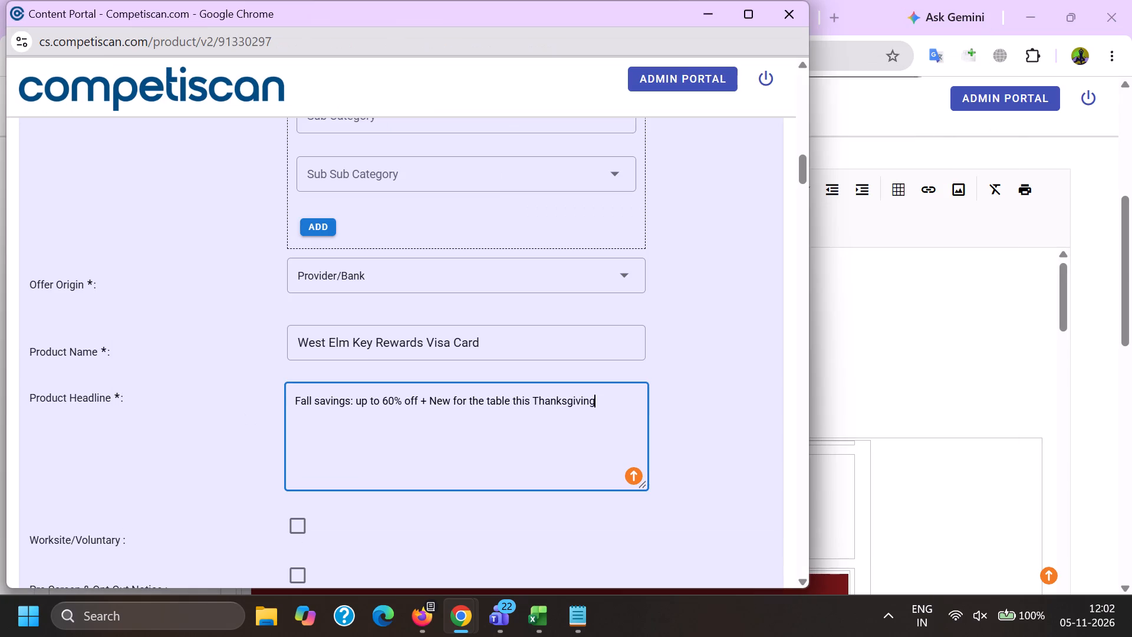
# Edit the Product Headline by capitalising "Up", replacing "+" with "Plus", and ending the sentence with a period.
pyautogui.click(363, 398)
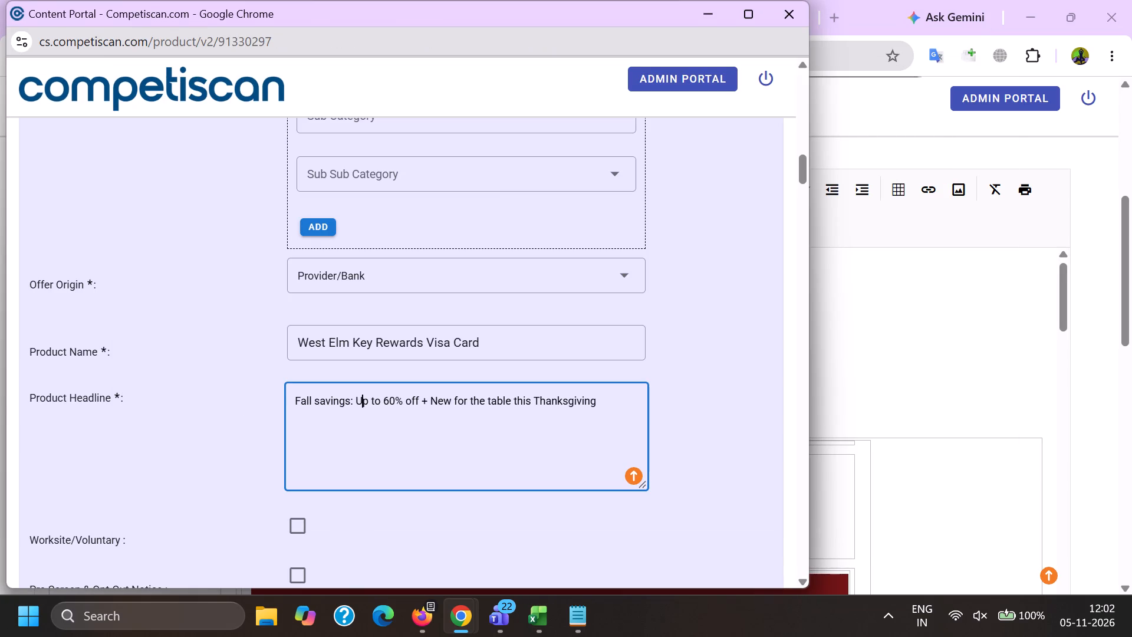
pyautogui.click(429, 400)
pyautogui.press('Left')
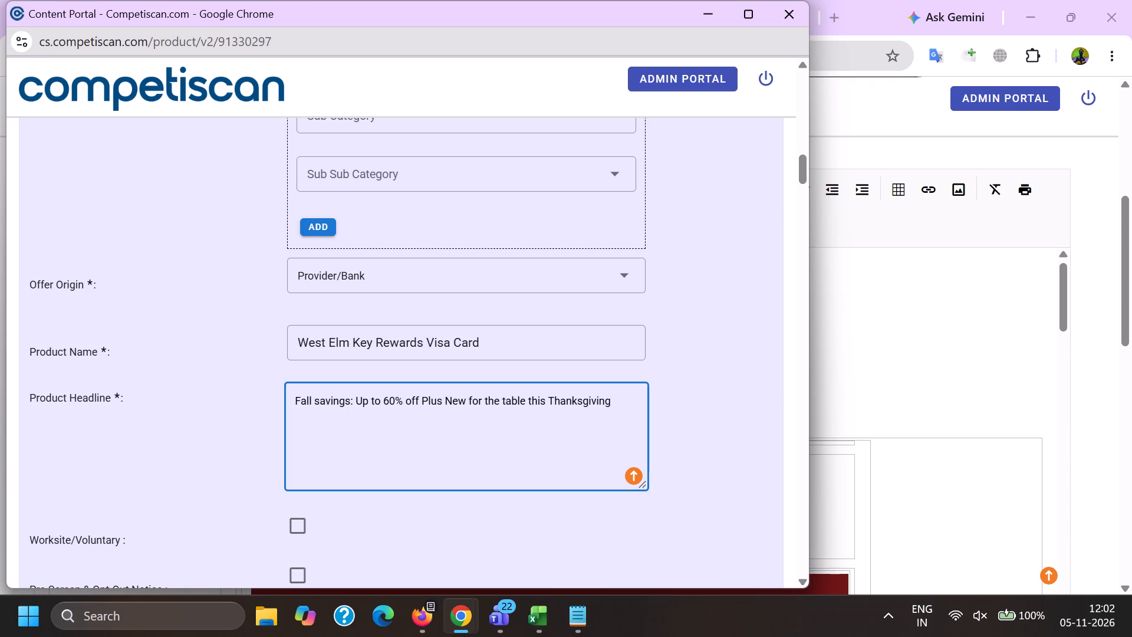
pyautogui.click(620, 409)
pyautogui.press('.')
pyautogui.press('space')
# Append "Earn 10% Back in Rewards" to the headline, copied from the existing West Elm product record 20990887.
pyautogui.hotkey('alt', 'Tab')
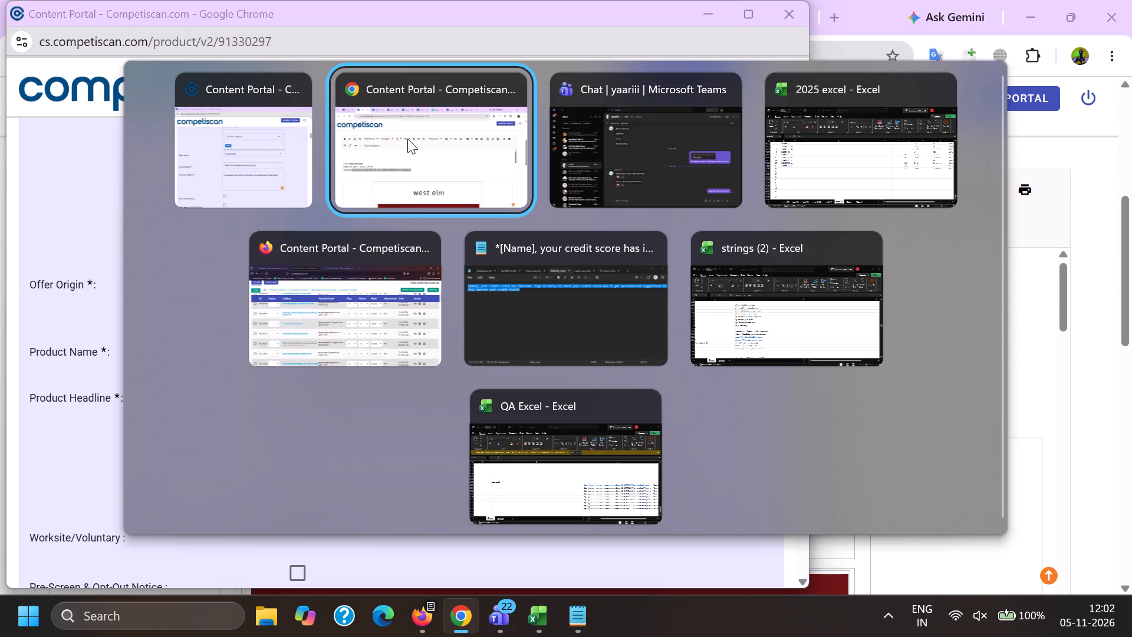
pyautogui.moveTo(406, 139); pyautogui.dragTo(413, 139)
pyautogui.click(774, 0)
pyautogui.scroll(6, 656, 386)
pyautogui.scroll(-6, 656, 380)
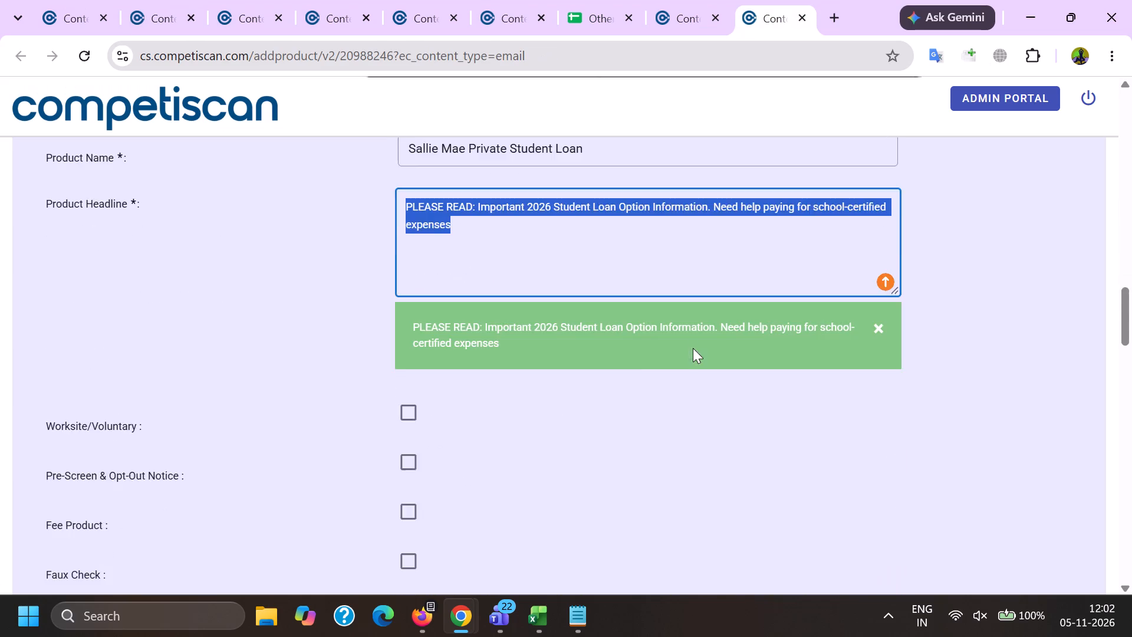
pyautogui.scroll(4, 646, 359)
pyautogui.click(804, 15)
pyautogui.scroll(9, 671, 349)
pyautogui.doubleClick(687, 304)
pyautogui.keyDown('shift'); pyautogui.click(916, 298); pyautogui.keyUp('shift')
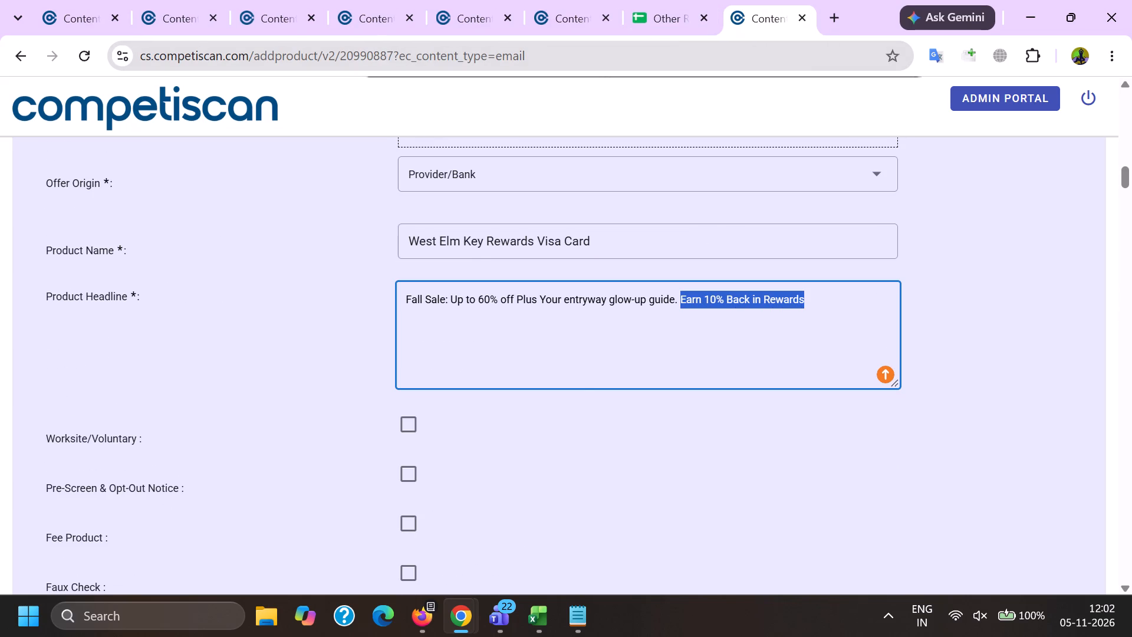
pyautogui.hotkey('ctrl', 'c')
pyautogui.hotkey('alt', 'Tab')
pyautogui.hotkey('ctrl', 'v')
# Set the Response Mechanism to URL/Website and the Mailing Type to Acquisition.
pyautogui.scroll(-5, 379, 380)
pyautogui.click(377, 354)
pyautogui.scroll(-8, 377, 201)
pyautogui.click(352, 391)
pyautogui.moveTo(209, 389); pyautogui.dragTo(237, 392)
pyautogui.click(364, 380)
pyautogui.click(361, 371)
pyautogui.moveTo(202, 411); pyautogui.dragTo(217, 420)
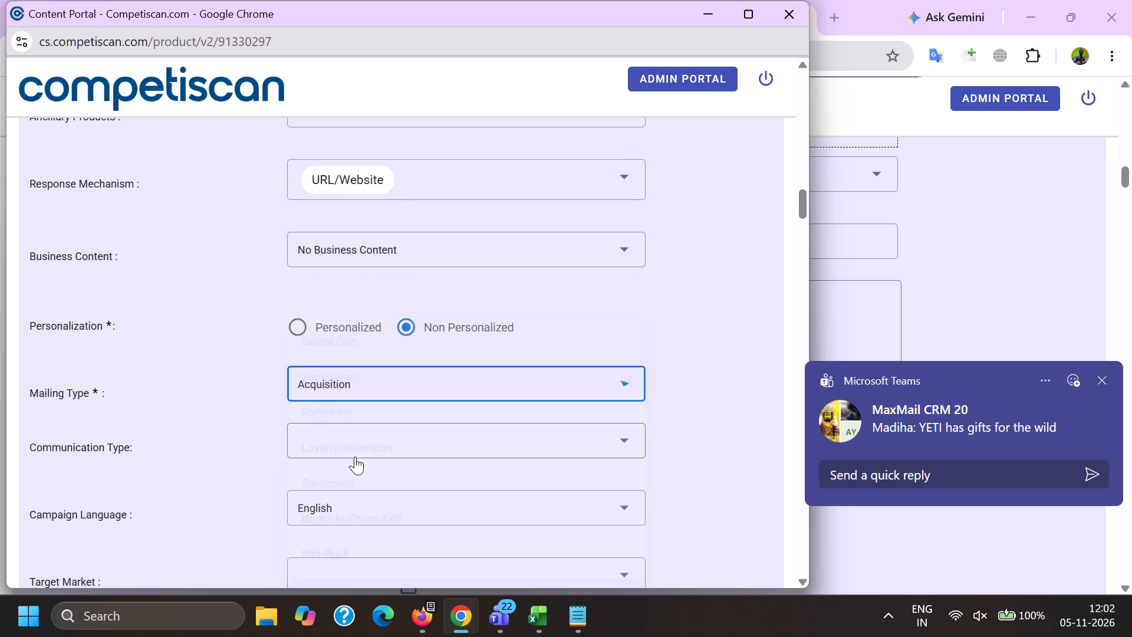
# Set Communication Type to Bonuses/Contests/Incentives, Co-Brand and Mobile Application, and compare it with the existing West Elm record.
pyautogui.click(355, 457)
pyautogui.scroll(-2, 370, 324)
pyautogui.moveTo(361, 385); pyautogui.dragTo(361, 390)
pyautogui.scroll(-6, 360, 390)
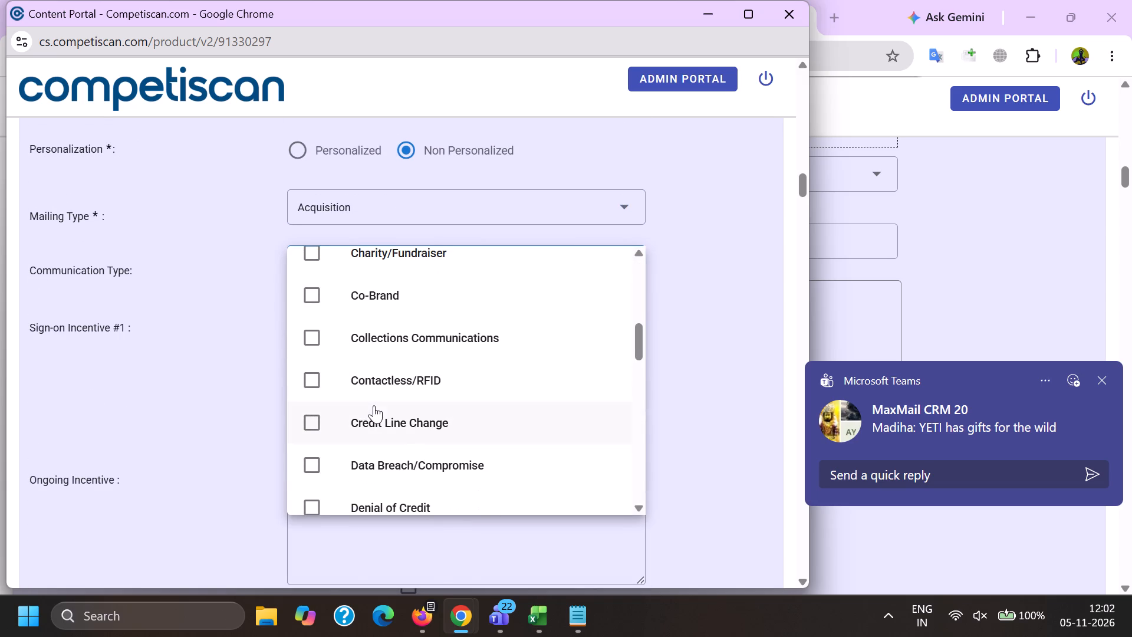
pyautogui.click(382, 303)
pyautogui.scroll(-10, 381, 428)
pyautogui.scroll(2, 391, 415)
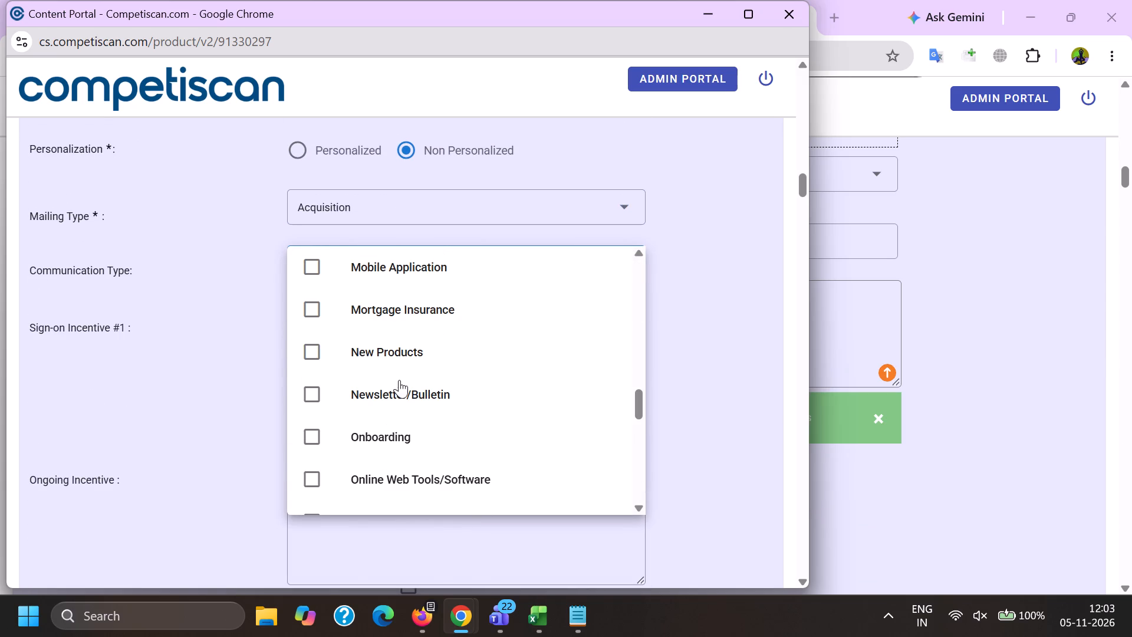
pyautogui.click(404, 275)
pyautogui.click(233, 278)
pyautogui.hotkey('alt', 'Tab')
pyautogui.scroll(-7, 640, 367)
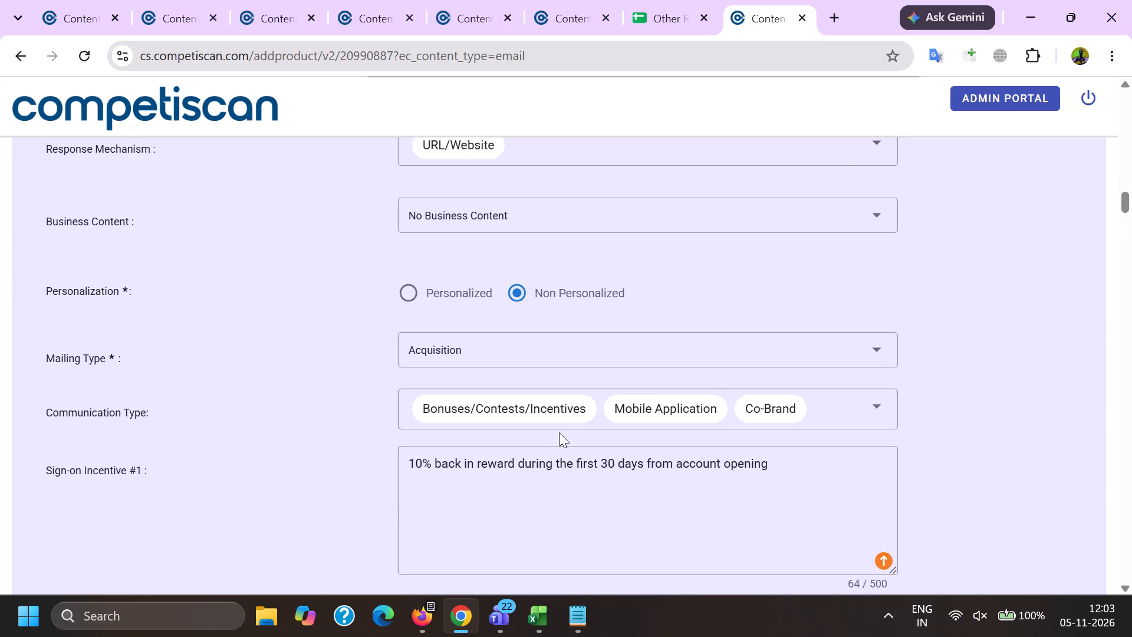
pyautogui.hotkey('alt', 'Tab')
# Set the Application Type in the Mortgage & Loan details to Invitation to Apply.
pyautogui.scroll(-20, 396, 357)
pyautogui.scroll(-7, 396, 357)
pyautogui.scroll(1, 318, 347)
pyautogui.scroll(-8, 318, 348)
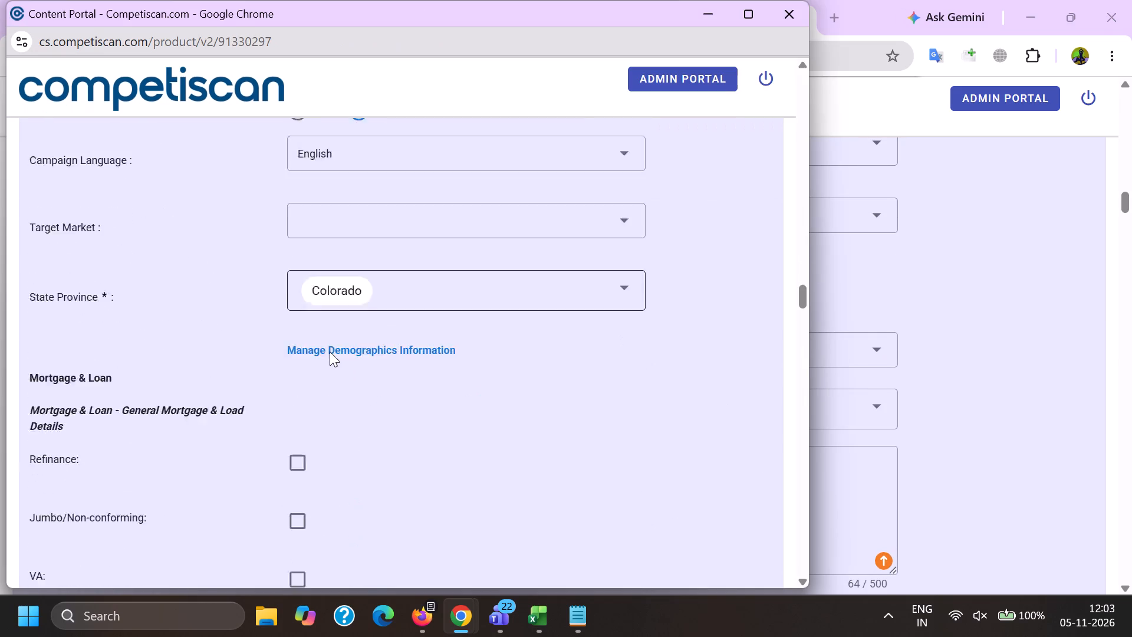
pyautogui.scroll(-4, 330, 352)
pyautogui.scroll(3, 328, 336)
pyautogui.click(340, 295)
pyautogui.click(391, 375)
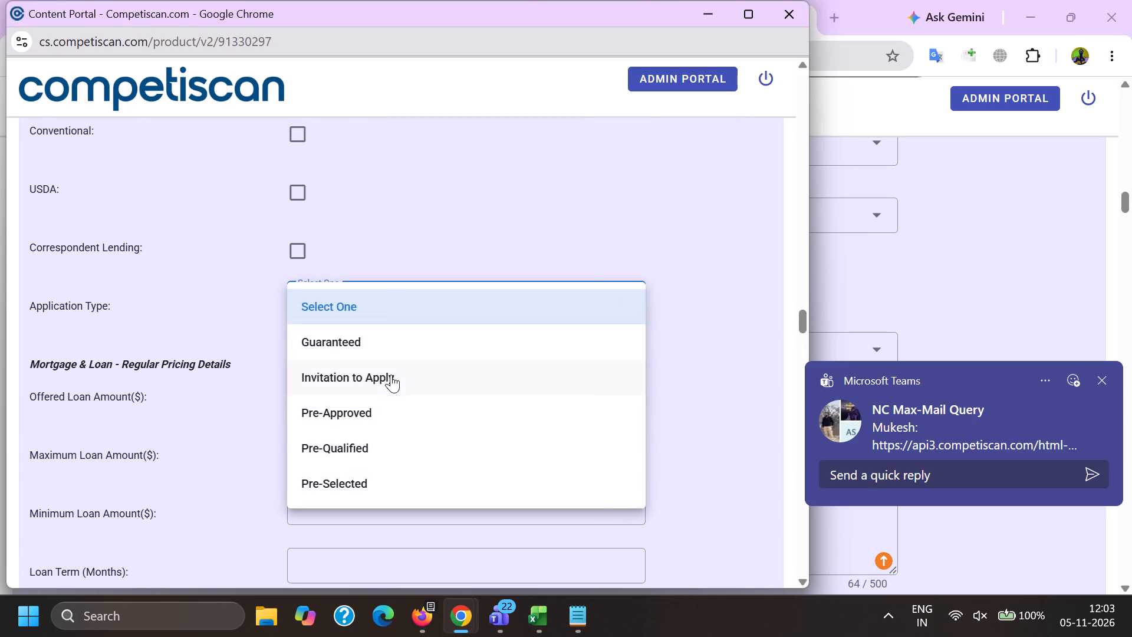
pyautogui.click(58, 388)
# Enter an Upper APR of 36 and a Lower APR of 0 in the Mortgage & Loan regular pricing details.
pyautogui.scroll(-5, 221, 320)
pyautogui.click(317, 238)
pyautogui.write('36')
pyautogui.press('Tab')
pyautogui.press('0')
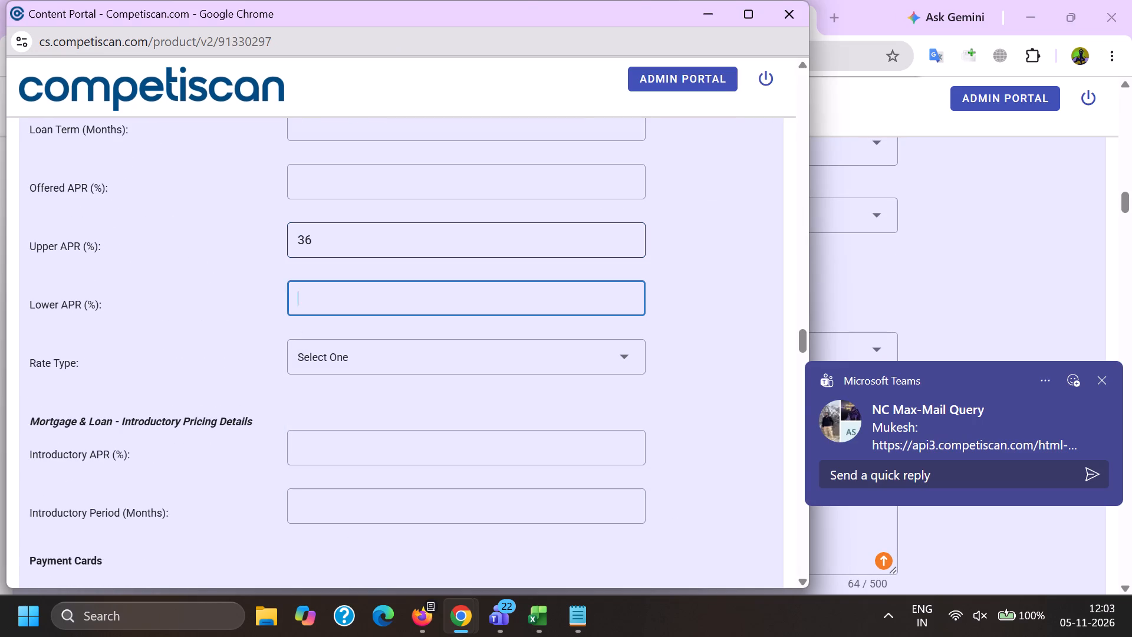
# In the Payment Card Offer Details, set the Application Type to Invitation to Apply and the Card Network to Visa.
pyautogui.scroll(-5, 317, 237)
pyautogui.click(354, 175)
pyautogui.click(363, 247)
pyautogui.moveTo(129, 272); pyautogui.dragTo(161, 272)
pyautogui.click(310, 243)
pyautogui.click(338, 434)
pyautogui.moveTo(230, 408); pyautogui.dragTo(235, 400)
# Set the Primary Card Level to Visa Signature and mark Reward Program as Yes.
pyautogui.click(339, 298)
pyautogui.scroll(-6, 363, 450)
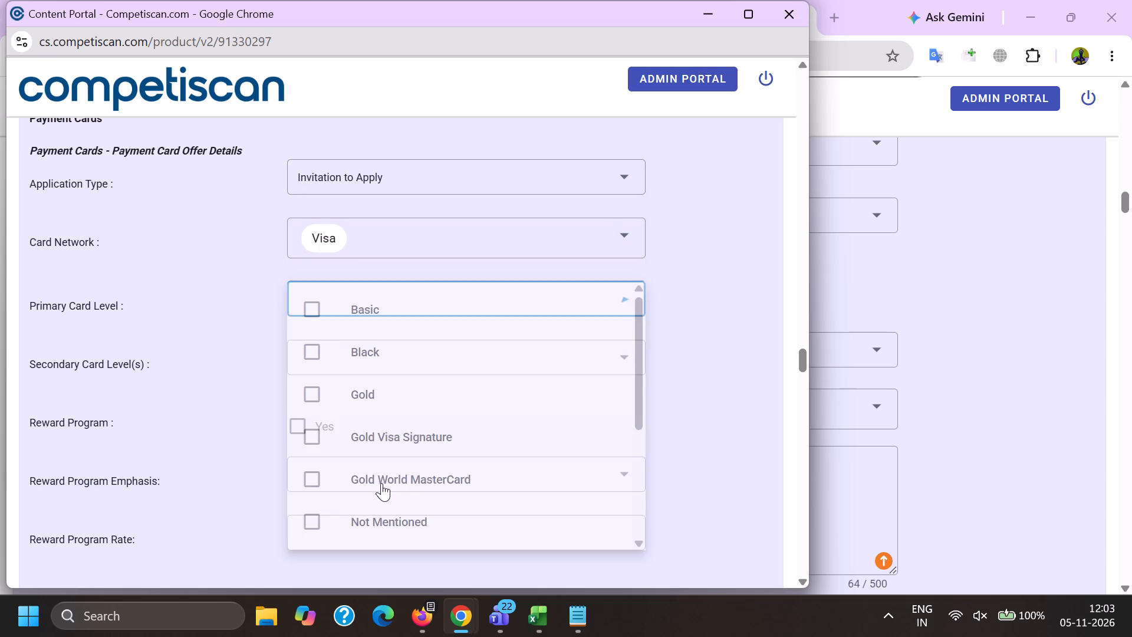
pyautogui.click(391, 482)
pyautogui.moveTo(209, 482); pyautogui.dragTo(221, 478)
pyautogui.click(300, 415)
pyautogui.doubleClick(225, 467)
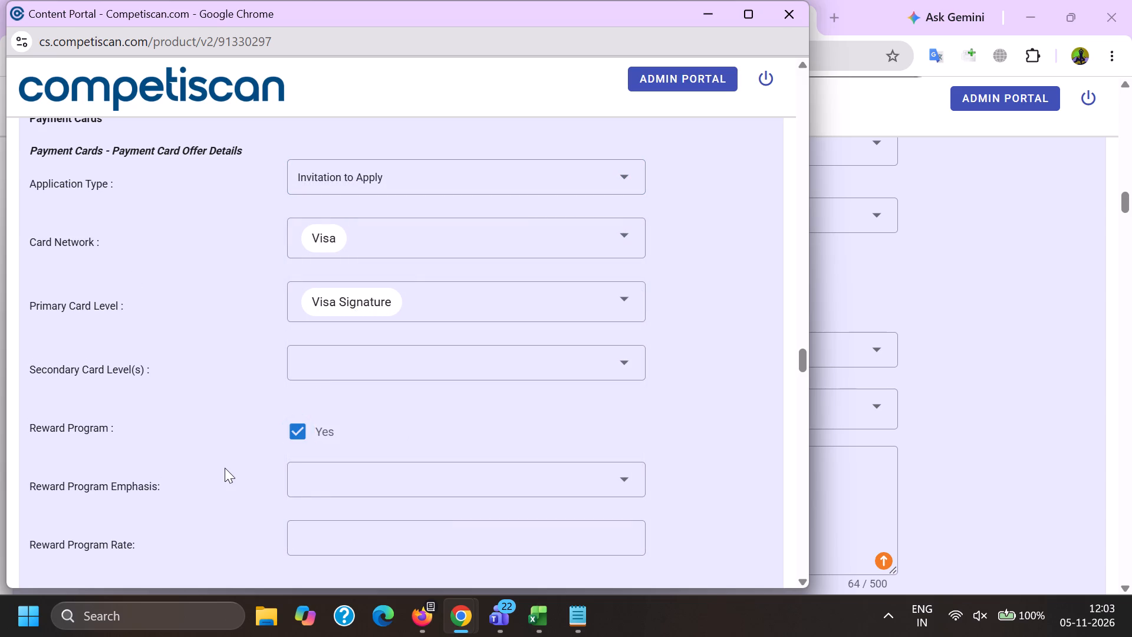
# Submit the completed product form for email 91330297.
pyautogui.press('End')
pyautogui.moveTo(303, 306); pyautogui.dragTo(303, 331)
pyautogui.click(323, 568)
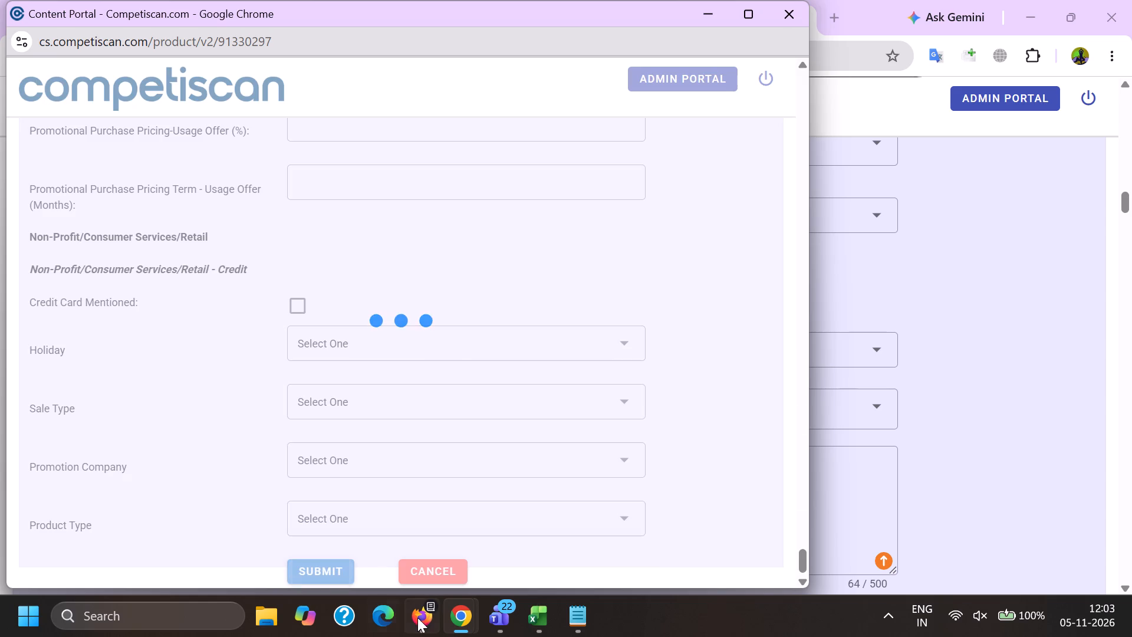
# Switch to Firefox and reload the Focus email list holding the Capital One search.
pyautogui.click(417, 618)
pyautogui.click(121, 0)
pyautogui.click(38, 191)
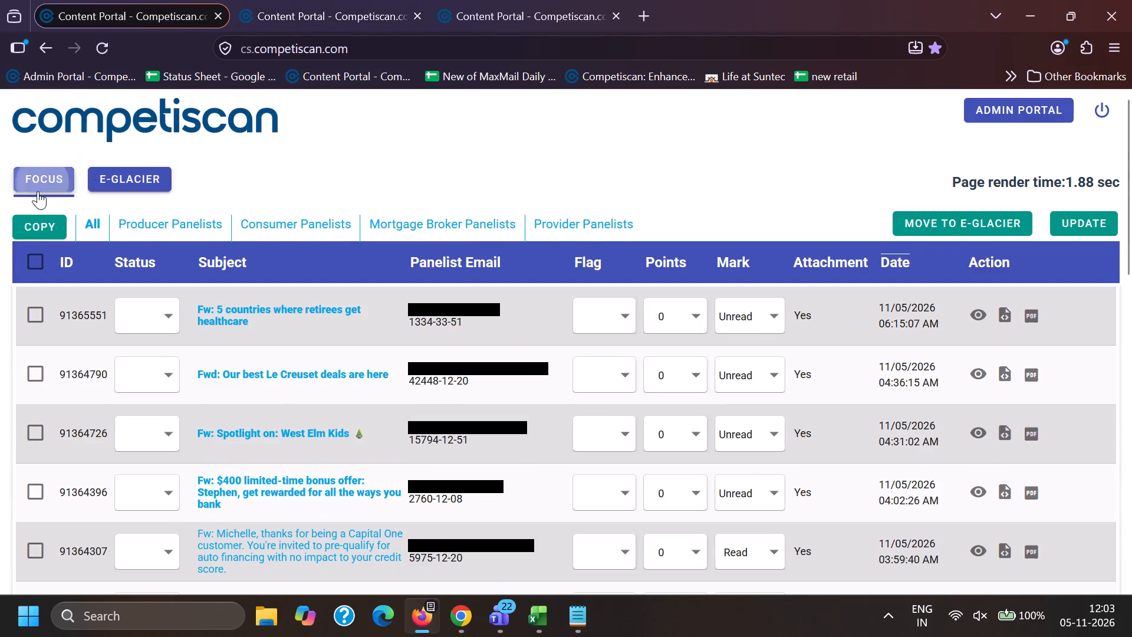
pyautogui.click(249, 0)
pyautogui.click(188, 0)
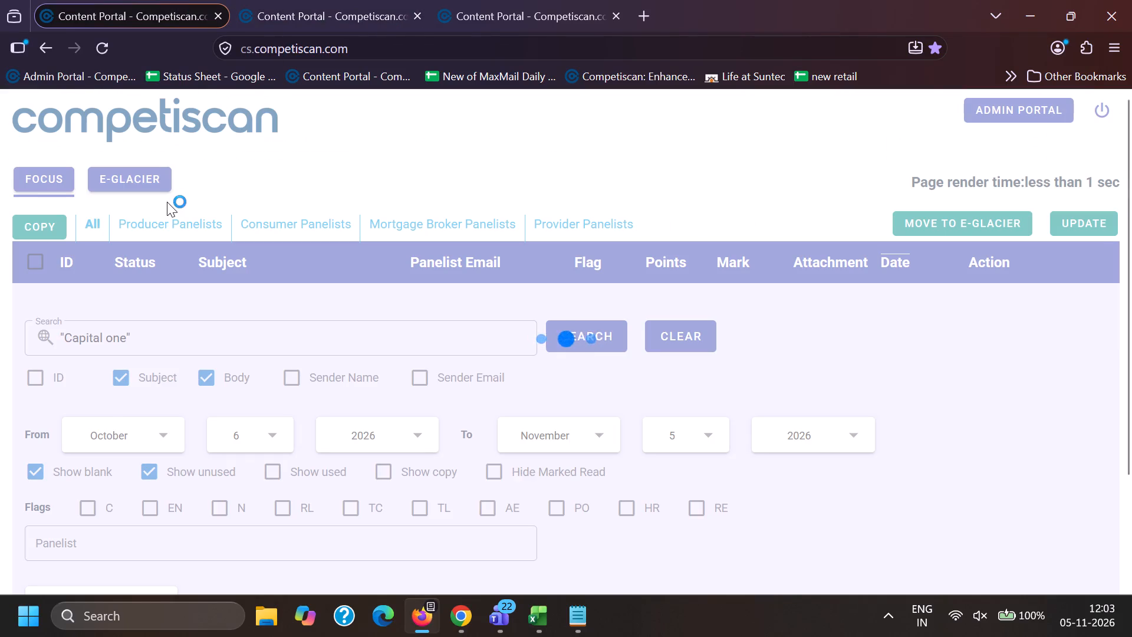
# Copy the subject "Holiday pillows, styled for you" of email 91327442 from the West Elm email list.
pyautogui.click(327, 0)
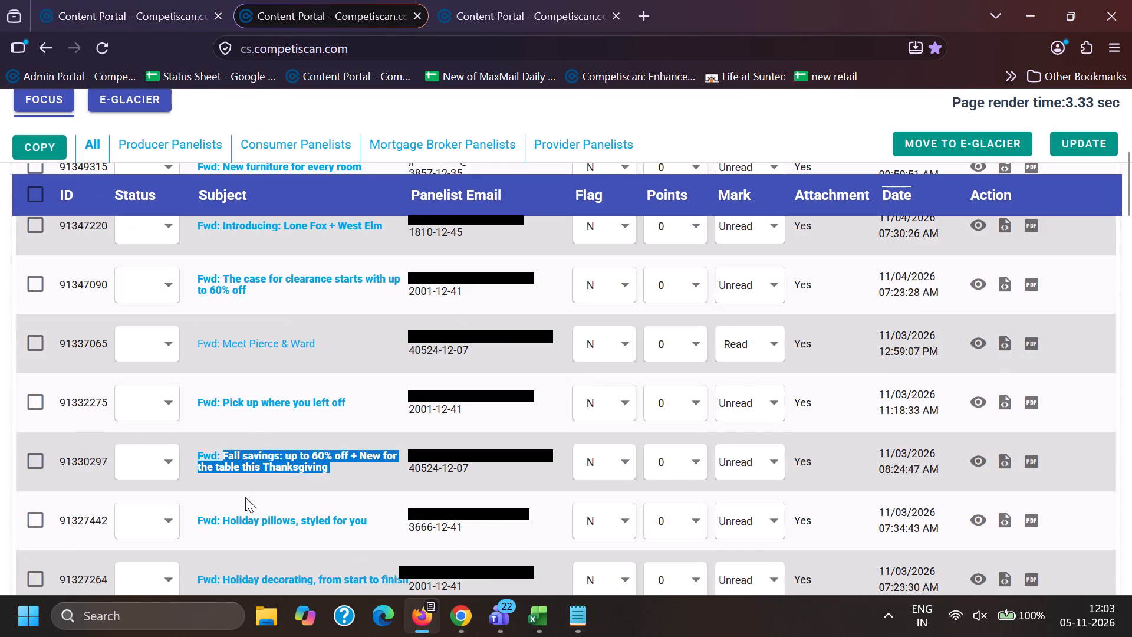
pyautogui.moveTo(226, 518); pyautogui.dragTo(375, 527)
pyautogui.hotkey('ctrl', 'c')
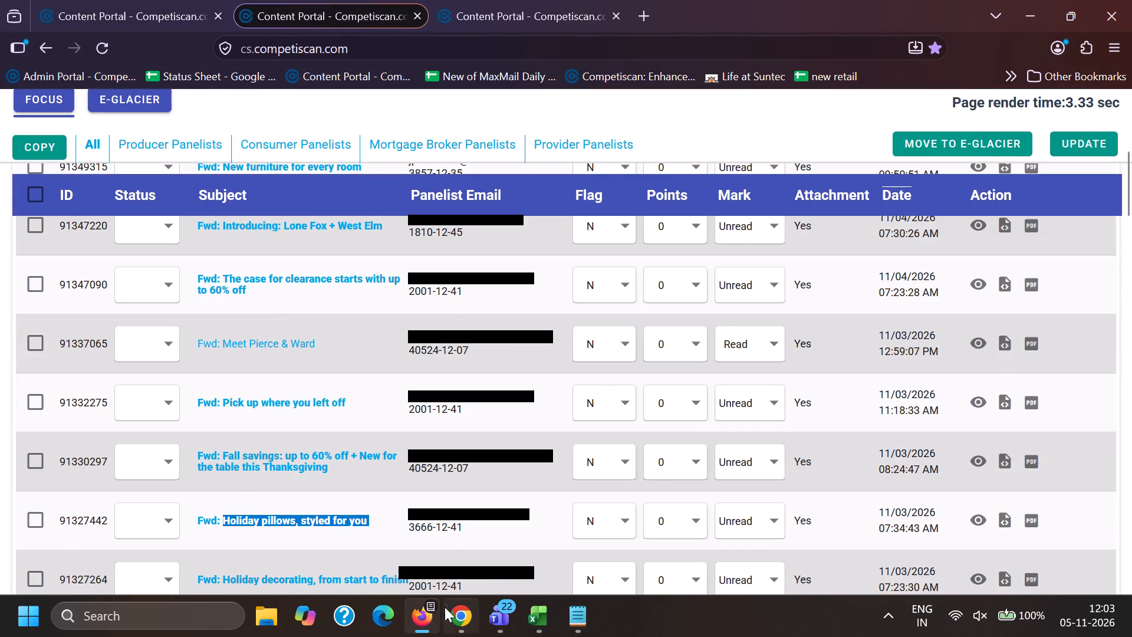
pyautogui.click(449, 614)
pyautogui.moveTo(393, 549); pyautogui.dragTo(384, 544)
pyautogui.click(458, 622)
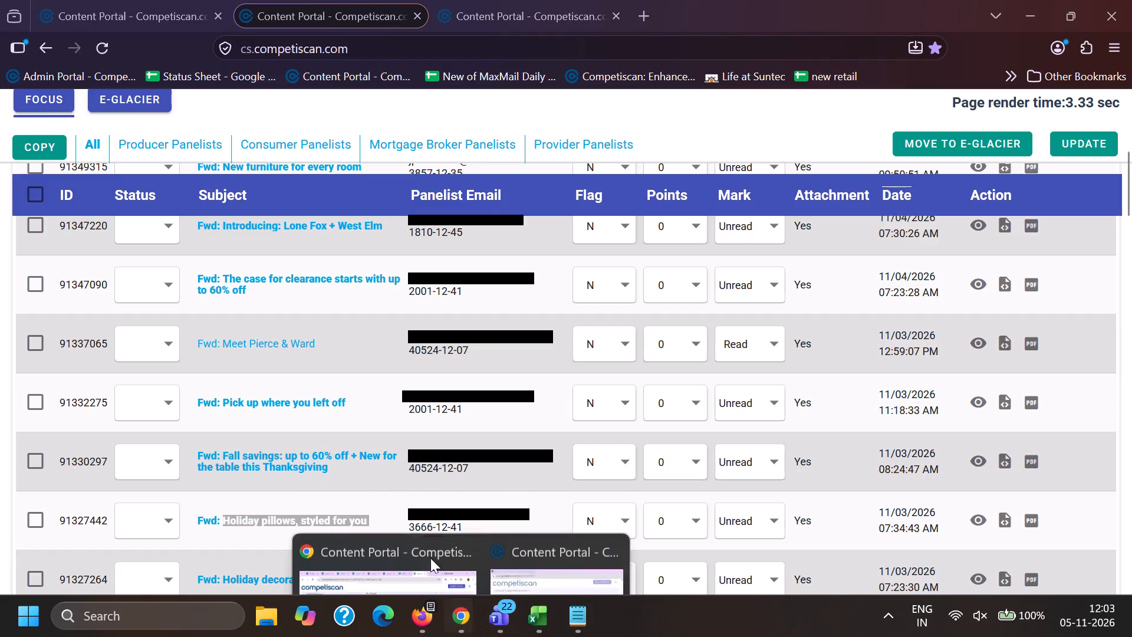
pyautogui.moveTo(373, 530); pyautogui.dragTo(363, 513)
pyautogui.click(162, 0)
pyautogui.click(32, 0)
pyautogui.scroll(-4, 262, 423)
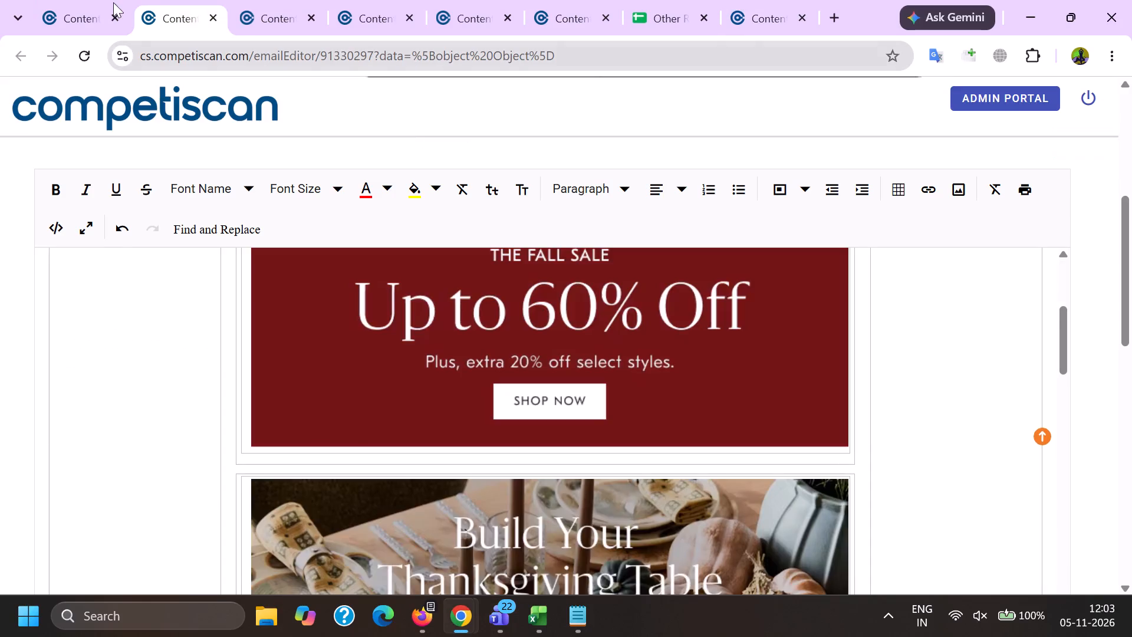
pyautogui.click(97, 0)
pyautogui.scroll(-5, 235, 380)
pyautogui.scroll(2, 350, 387)
pyautogui.moveTo(439, 394); pyautogui.dragTo(3, 362)
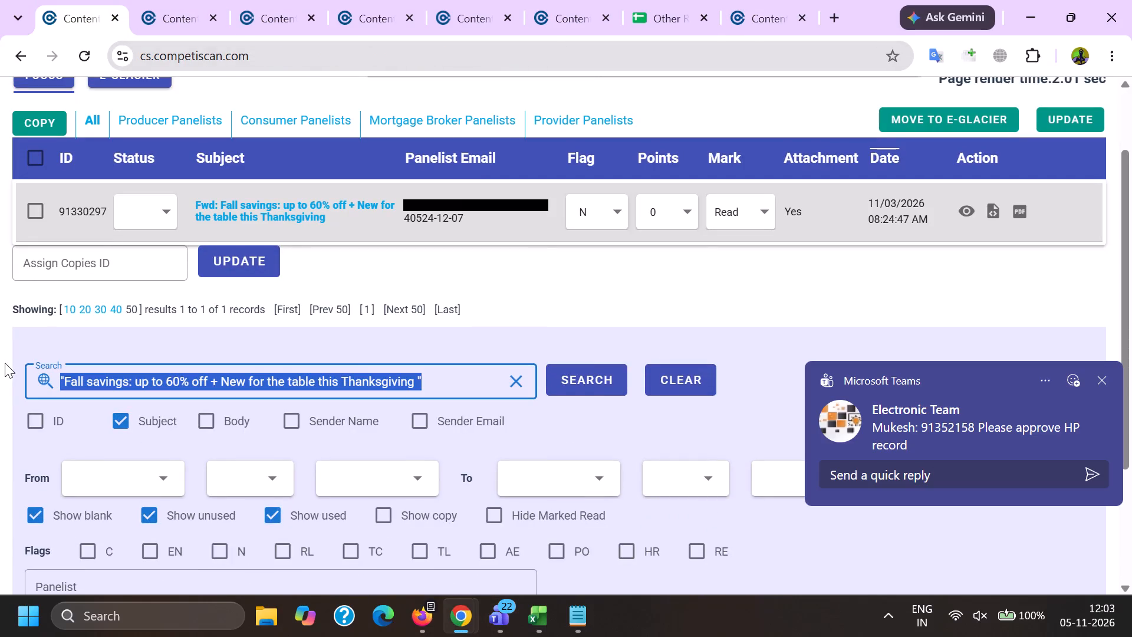
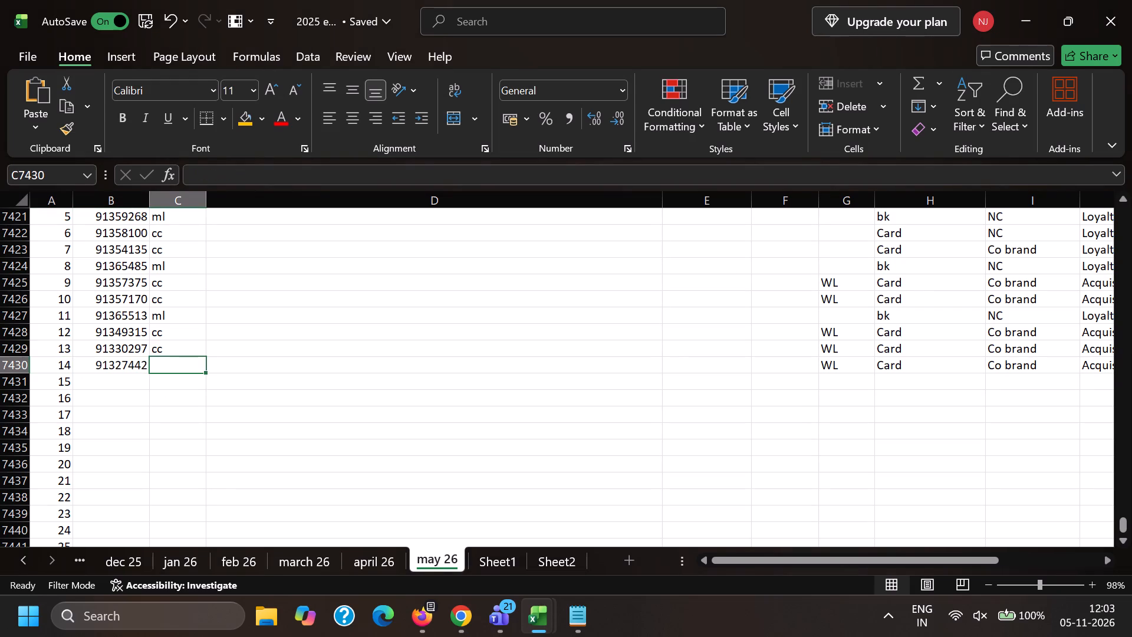
pyautogui.press('c')
pyautogui.press('Right')
pyautogui.press('Right')
pyautogui.press('Right')
pyautogui.press('Right')
# In Chrome, copy the From/Date/Subject header block of email 91330297 and paste it at the start of email 91327442's body.
pyautogui.hotkey('alt', 'Tab')
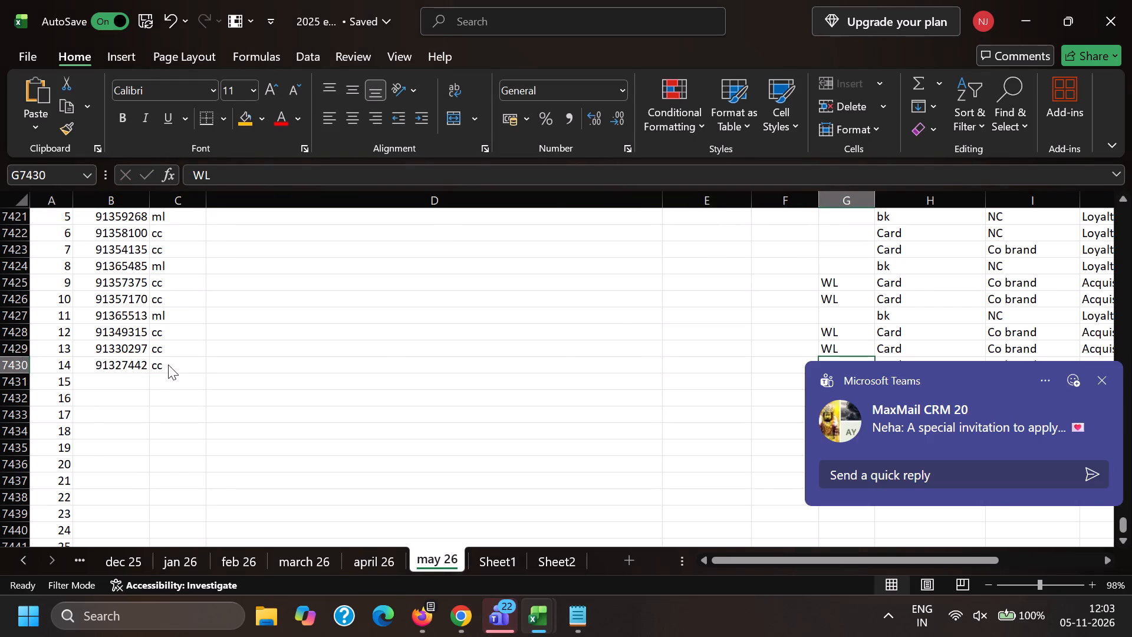
pyautogui.click(228, 0)
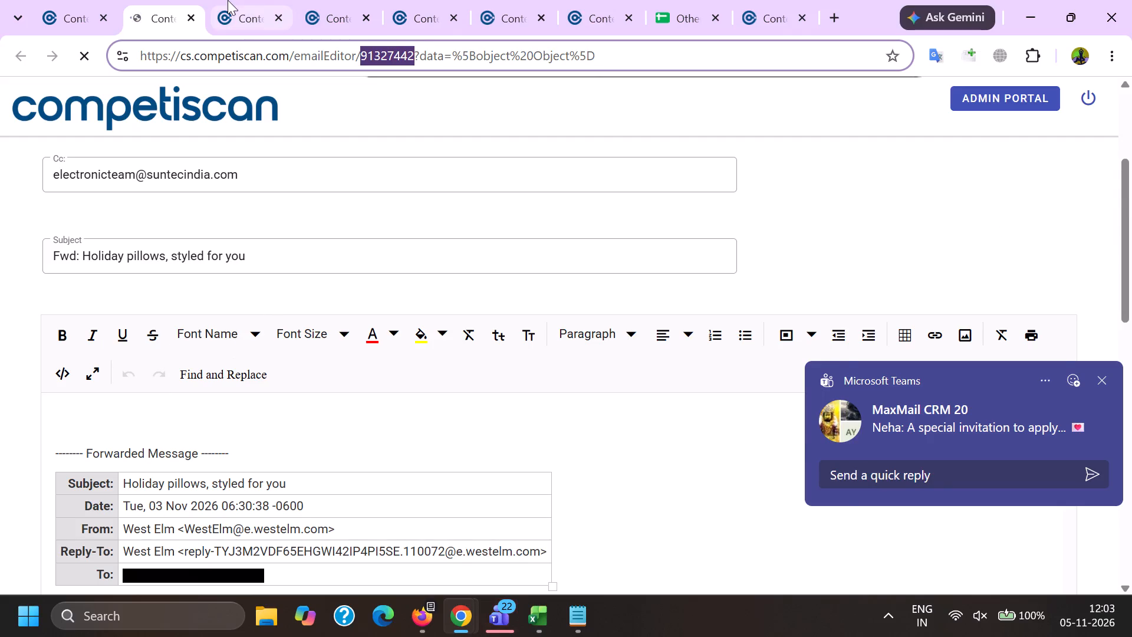
pyautogui.scroll(11, 189, 431)
pyautogui.scroll(-3, 264, 395)
pyautogui.click(464, 430)
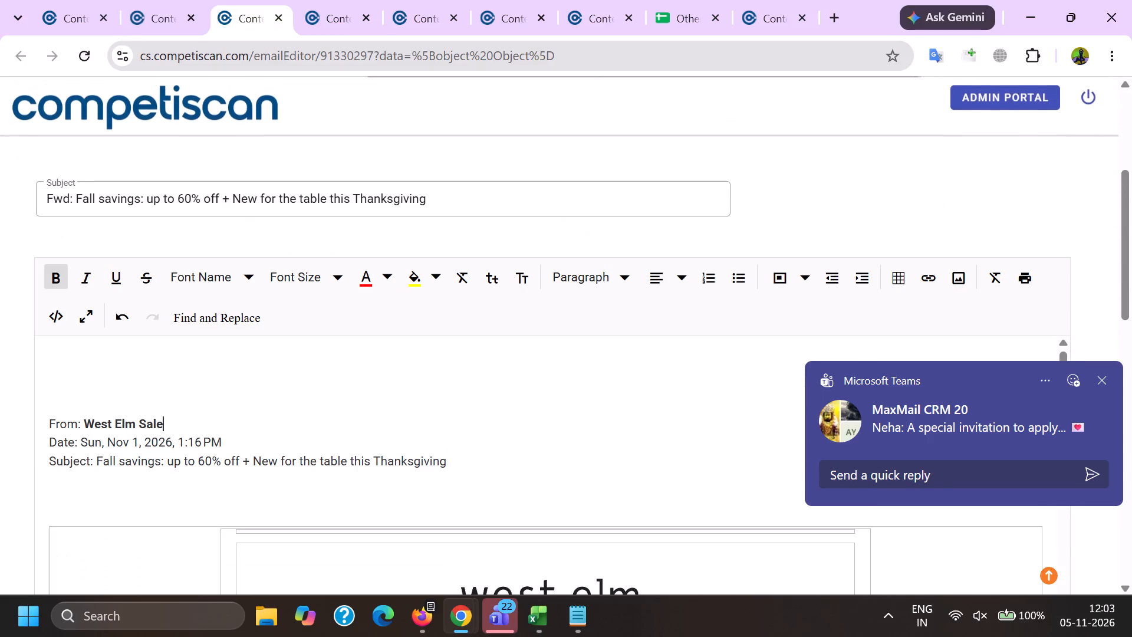
pyautogui.moveTo(479, 440); pyautogui.dragTo(12, 380)
pyautogui.click(47, 412)
pyautogui.moveTo(47, 412); pyautogui.dragTo(632, 452)
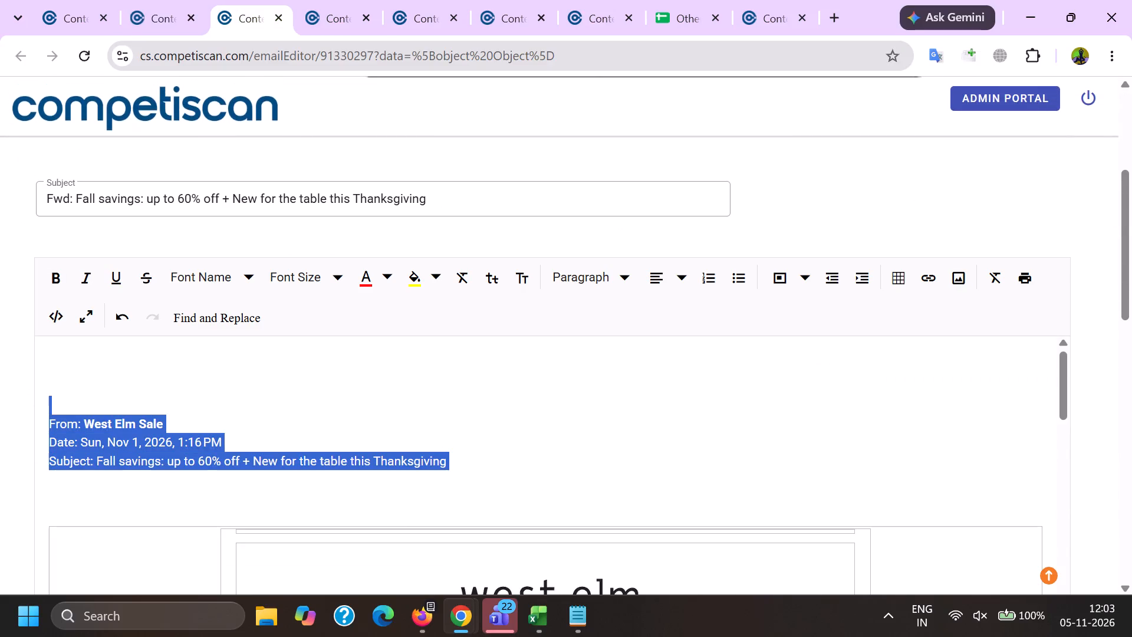
pyautogui.moveTo(632, 452); pyautogui.dragTo(652, 467)
pyautogui.hotkey('ctrl', 'c')
pyautogui.click(193, 0)
pyautogui.click(150, 399)
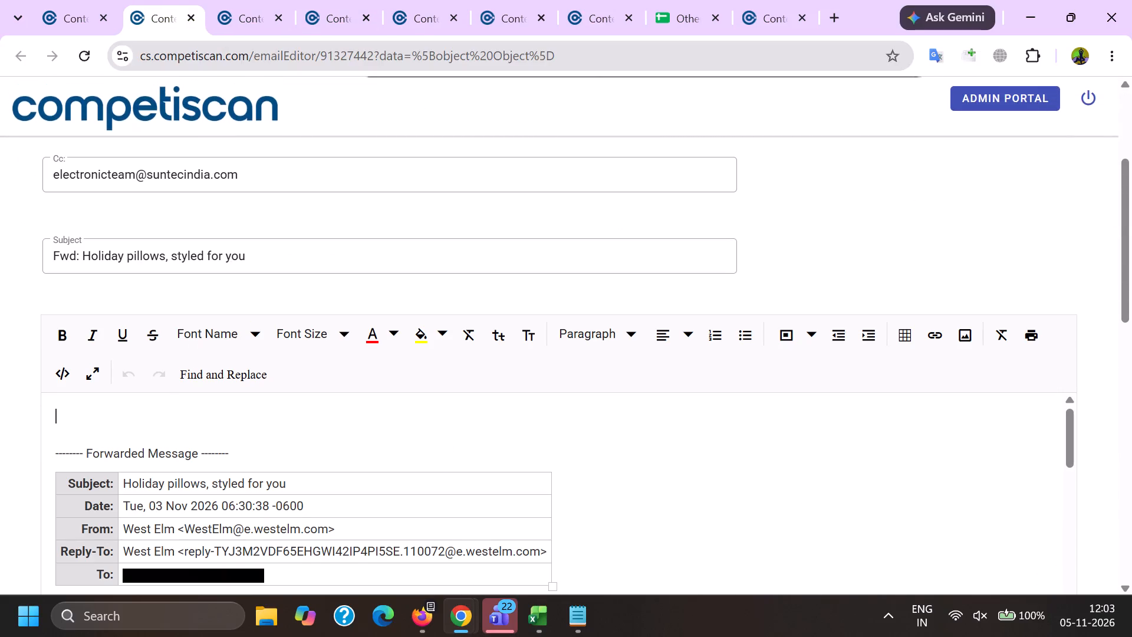
pyautogui.hotkey('ctrl', 'v')
# Replace the pasted header's subject with "Holiday pillows, styled for you" and its date with "Tue, 03 Nov 2026 06:30:38 -0600".
pyautogui.scroll(-2, 164, 285)
pyautogui.tripleClick(136, 382)
pyautogui.hotkey('ctrl', 'c')
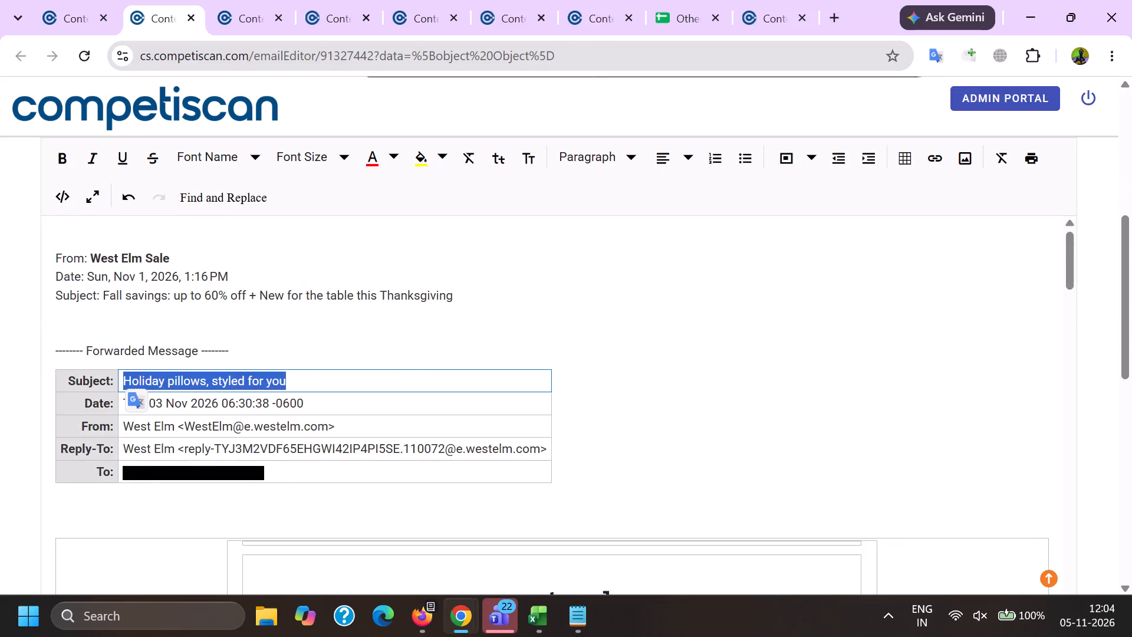
pyautogui.moveTo(103, 295); pyautogui.dragTo(547, 310)
pyautogui.hotkey('ctrl', 'v')
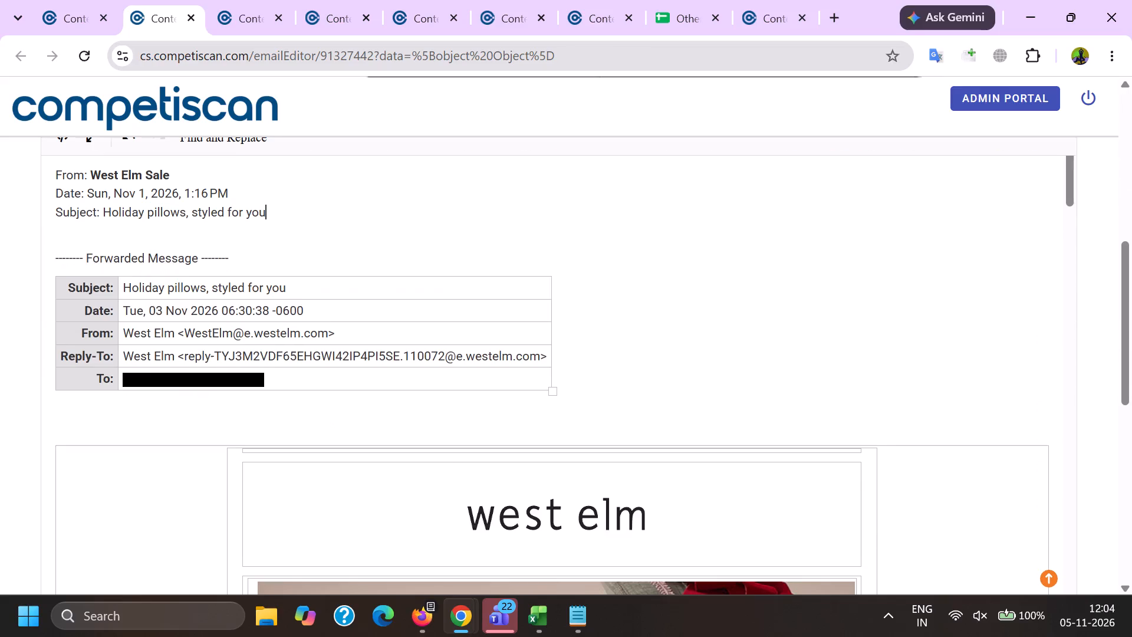
pyautogui.tripleClick(161, 311)
pyautogui.hotkey('ctrl', 'c')
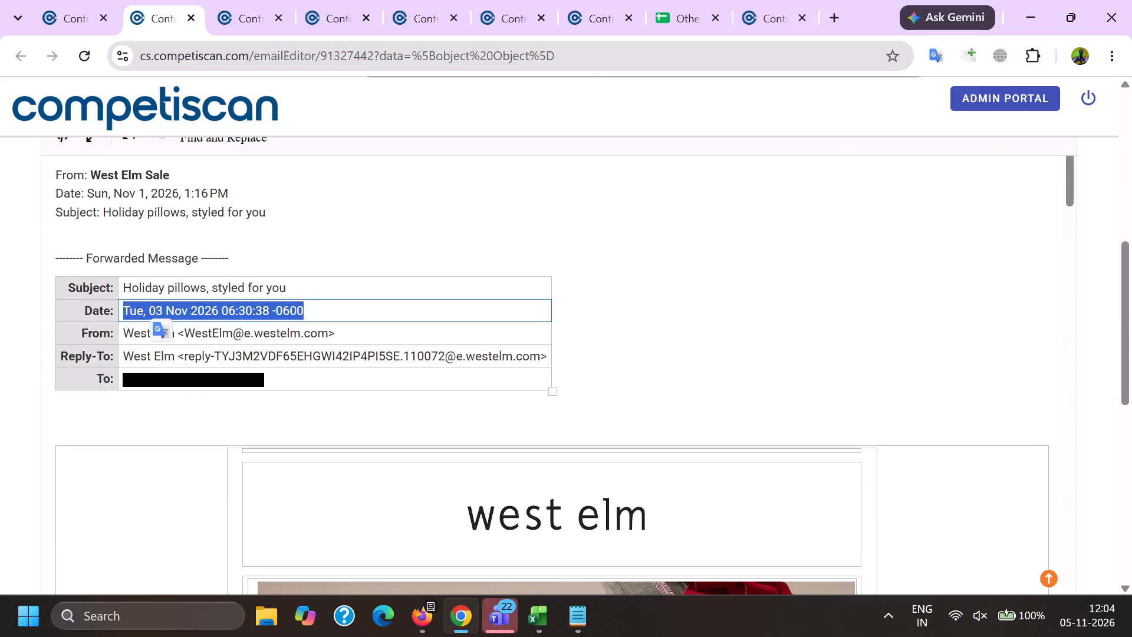
pyautogui.moveTo(90, 192); pyautogui.dragTo(292, 191)
pyautogui.hotkey('ctrl', 'v')
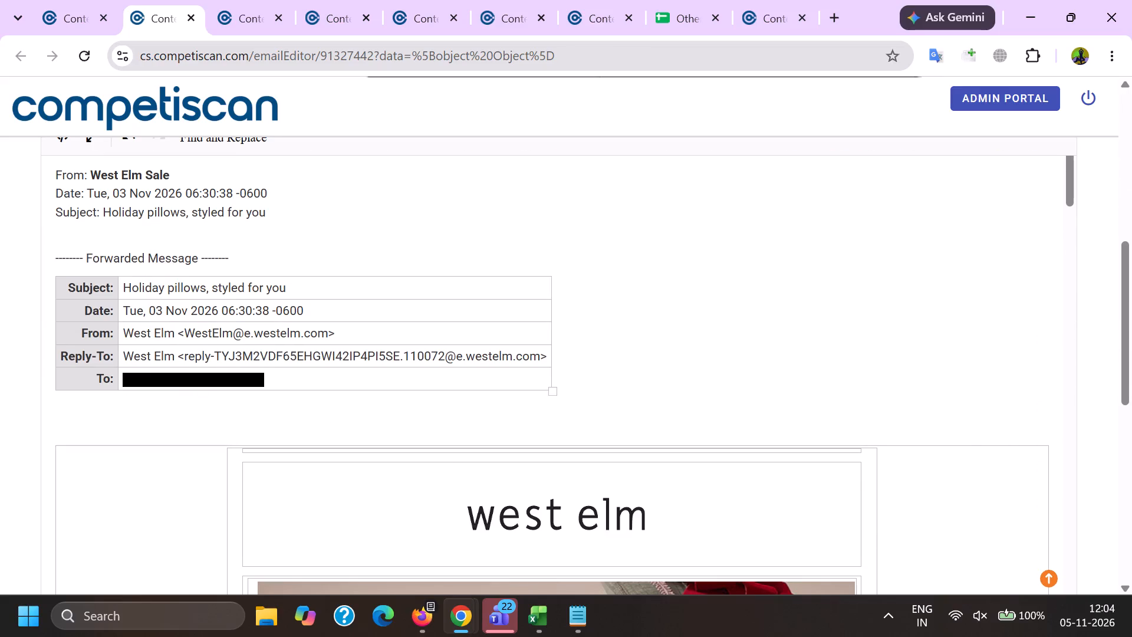
# Delete the original "Forwarded Message" line and its details table below the pasted header.
pyautogui.click(291, 315)
pyautogui.click(252, 277)
pyautogui.moveTo(258, 273); pyautogui.dragTo(89, 234)
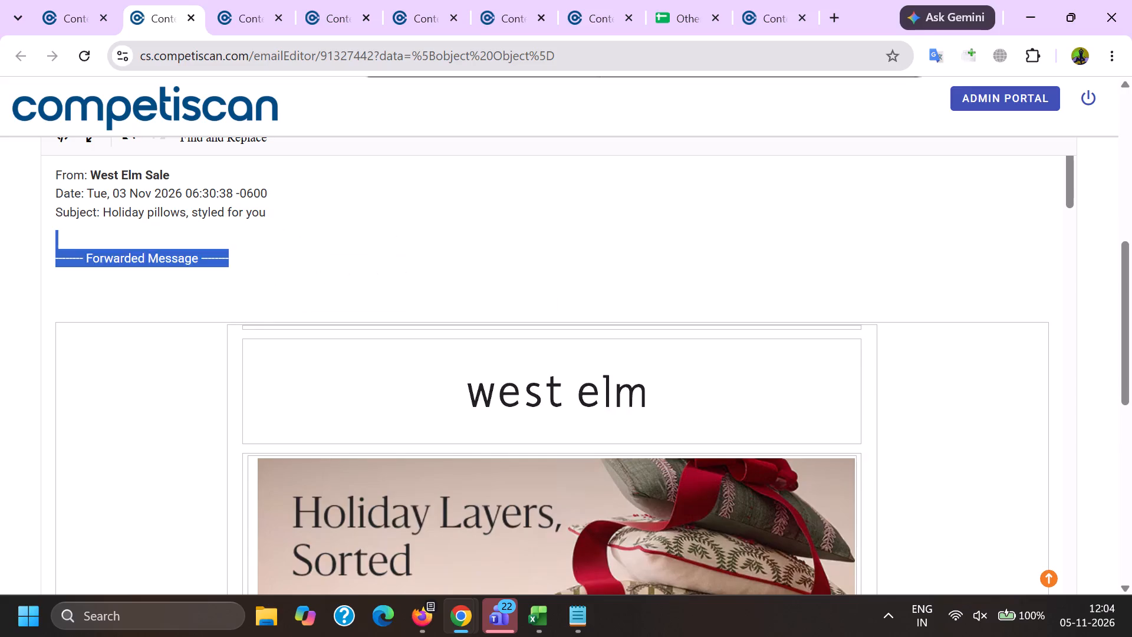
pyautogui.press('BackSpace')
pyautogui.press('BackSpace')
# Remove the link from the "Our app is here!" image near the end of the email.
pyautogui.scroll(-3, 571, 388)
pyautogui.scroll(1, 561, 440)
pyautogui.scroll(-17, 561, 444)
pyautogui.scroll(1, 558, 444)
pyautogui.scroll(-20, 558, 444)
pyautogui.scroll(-2, 558, 444)
pyautogui.scroll(1, 570, 439)
pyautogui.scroll(-4, 570, 440)
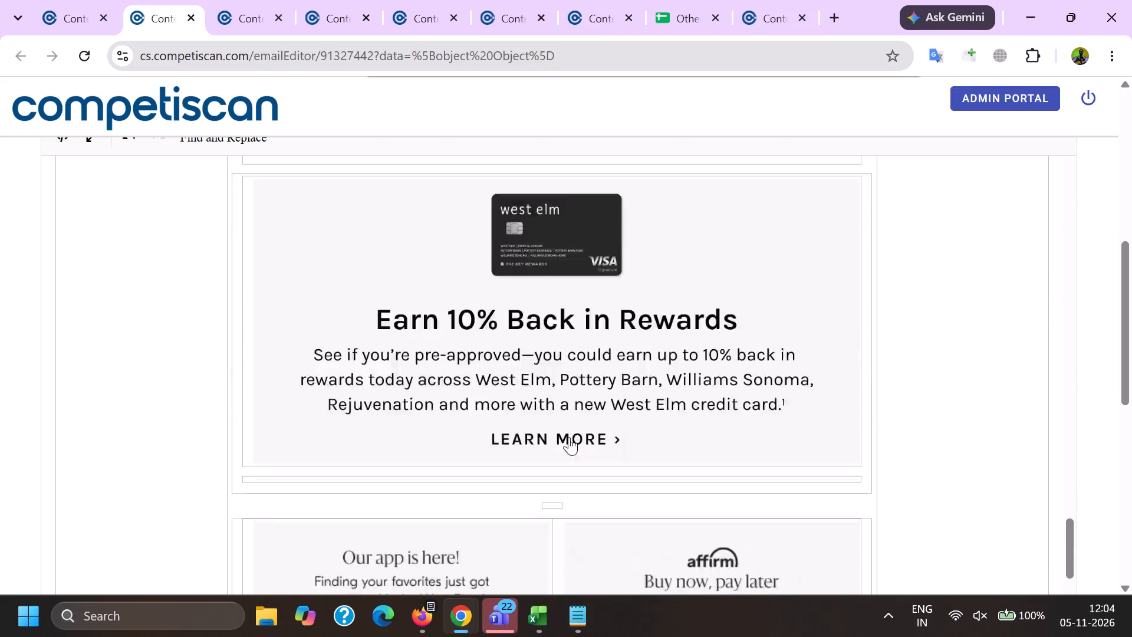
pyautogui.scroll(-6, 569, 437)
pyautogui.scroll(6, 509, 469)
pyautogui.click(373, 237)
pyautogui.click(370, 387)
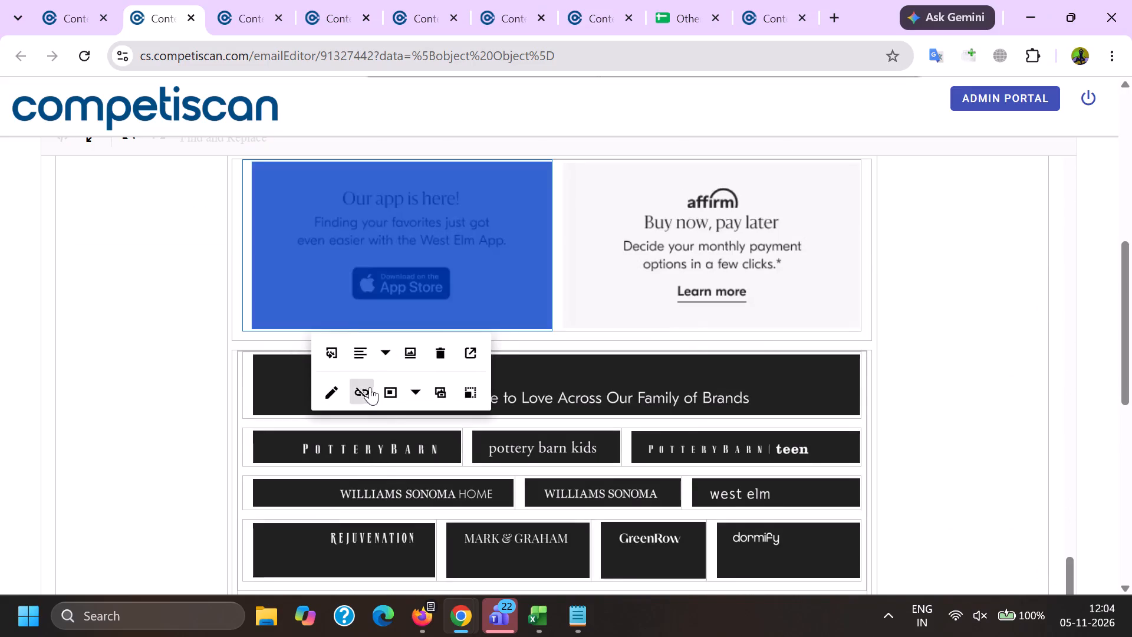
# Remove the links from "view this email with images" and from the "click here" for managing email preferences.
pyautogui.scroll(-9, 408, 352)
pyautogui.scroll(4, 450, 395)
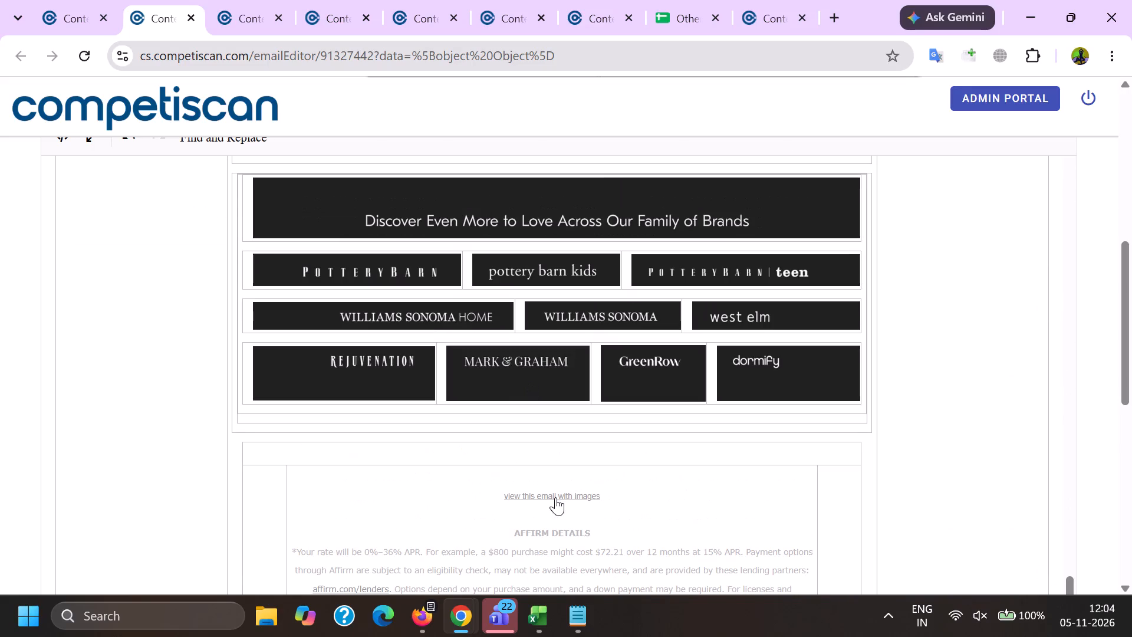
pyautogui.click(555, 497)
pyautogui.click(657, 541)
pyautogui.scroll(-8, 516, 376)
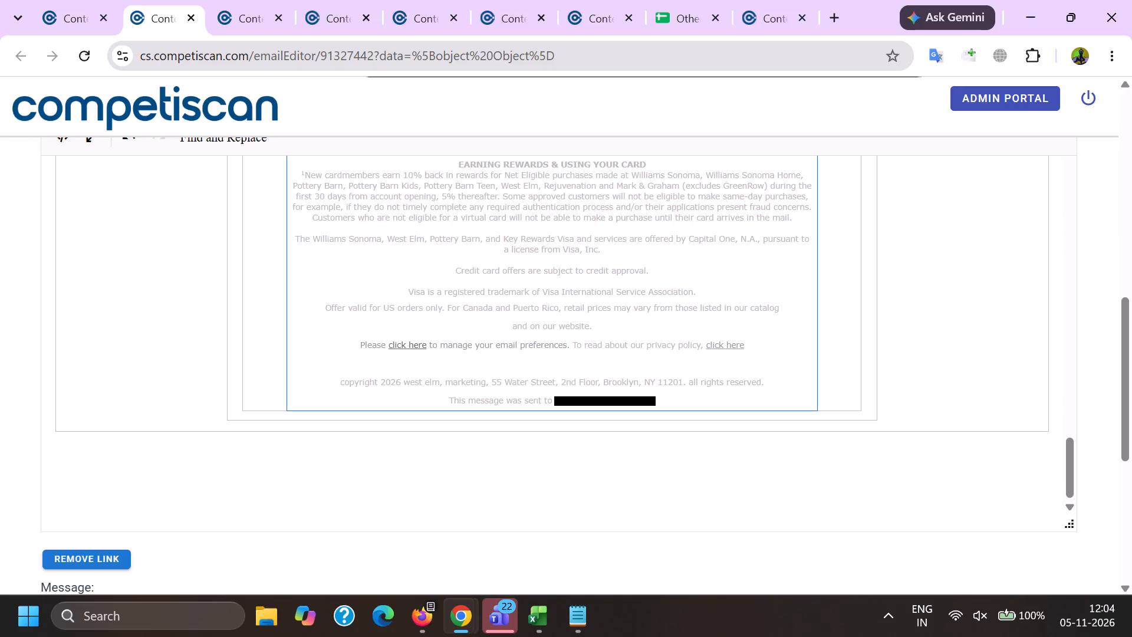
pyautogui.click(394, 343)
pyautogui.click(483, 385)
# Delete the recipient's address following "This message was sent to" in the email footer.
pyautogui.moveTo(561, 403); pyautogui.dragTo(561, 403)
pyautogui.moveTo(561, 403); pyautogui.dragTo(689, 410)
pyautogui.press('BackSpace')
pyautogui.press('BackSpace')
# Save the edited email's product info and accept the confirmation.
pyautogui.scroll(-11, 565, 276)
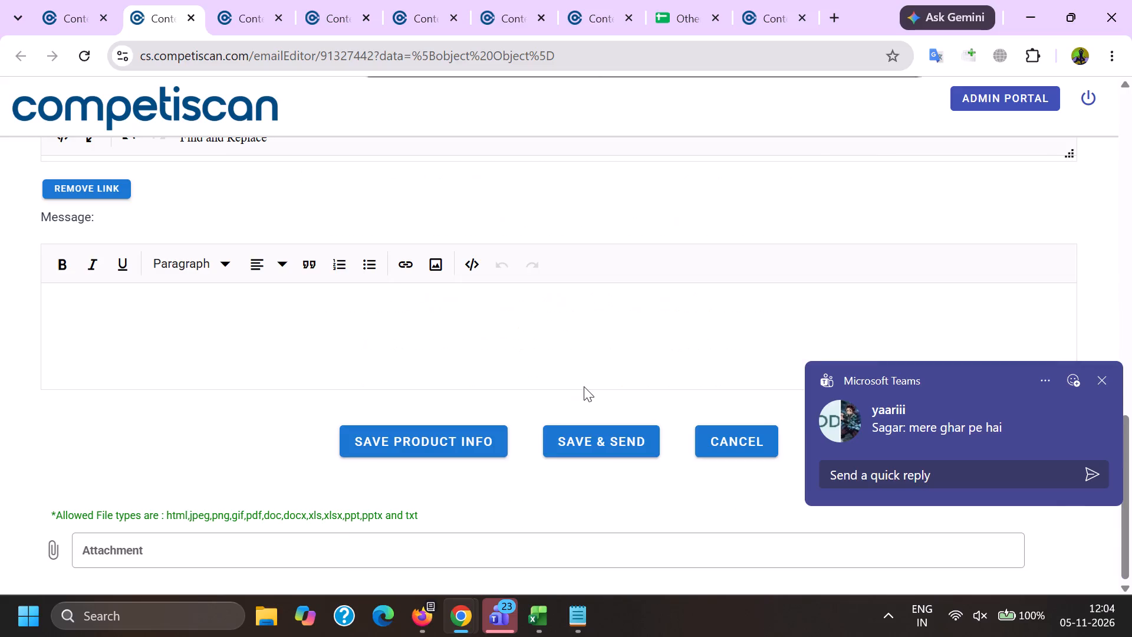
pyautogui.scroll(5, 475, 442)
pyautogui.scroll(-11, 465, 393)
pyautogui.click(435, 429)
pyautogui.click(570, 368)
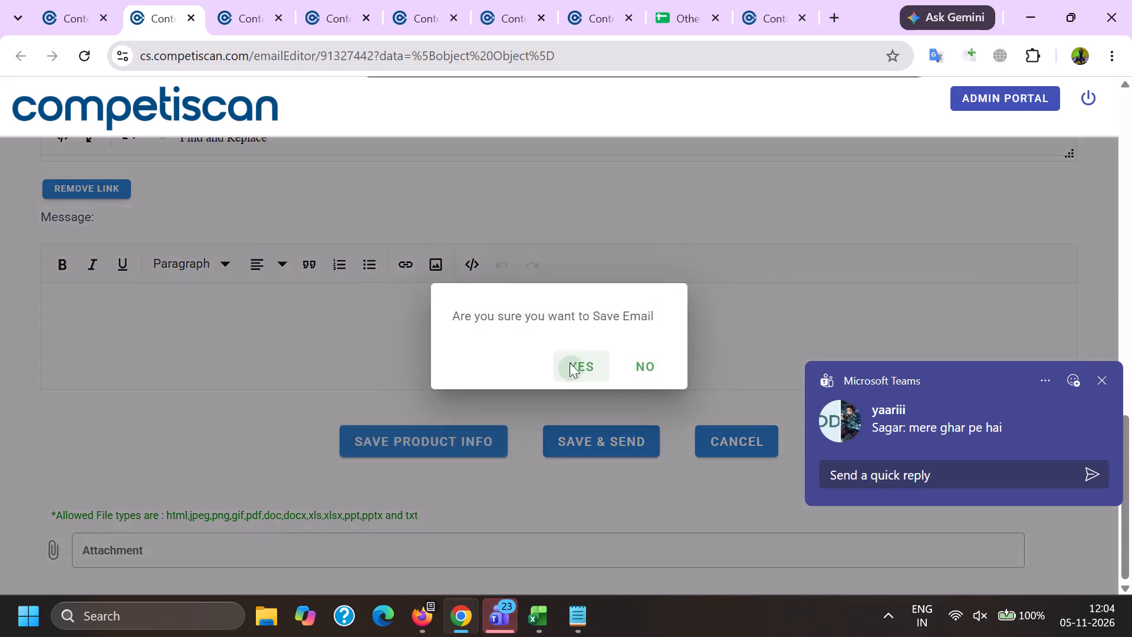
# Copy the email ID 91327442 from the page address and open that email's product form.
pyautogui.doubleClick(348, 45)
pyautogui.hotkey('ctrl', 'c')
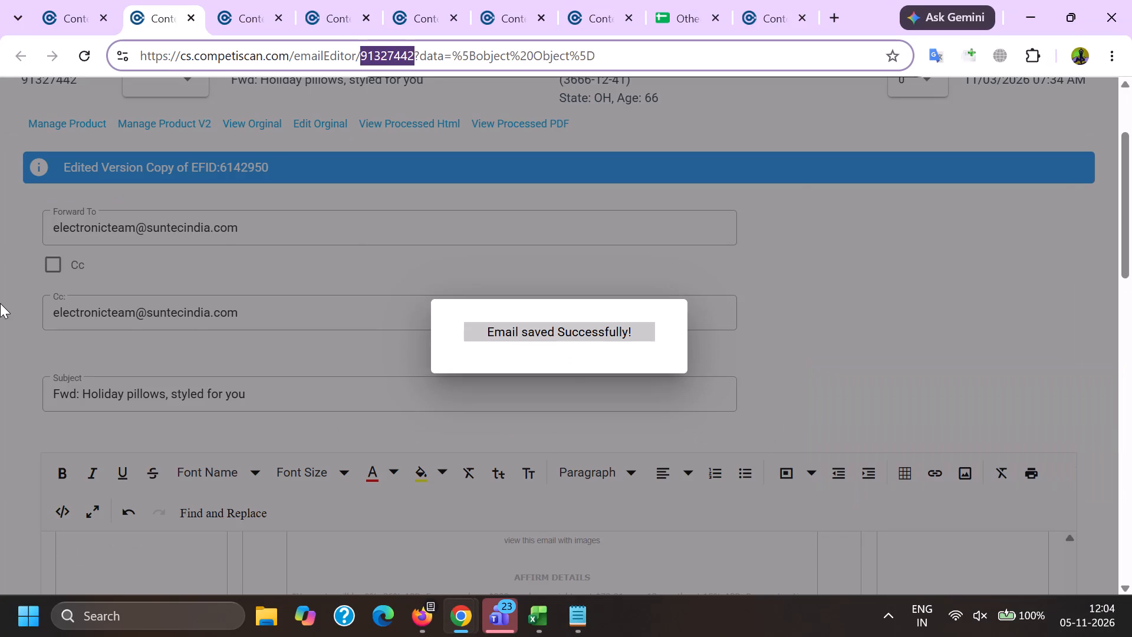
pyautogui.click(0, 303)
pyautogui.click(56, 132)
pyautogui.click(48, 124)
# Go back to the email editor and copy "West Elm" from the header's From line.
pyautogui.hotkey('alt', 'Tab')
pyautogui.scroll(-6, 152, 202)
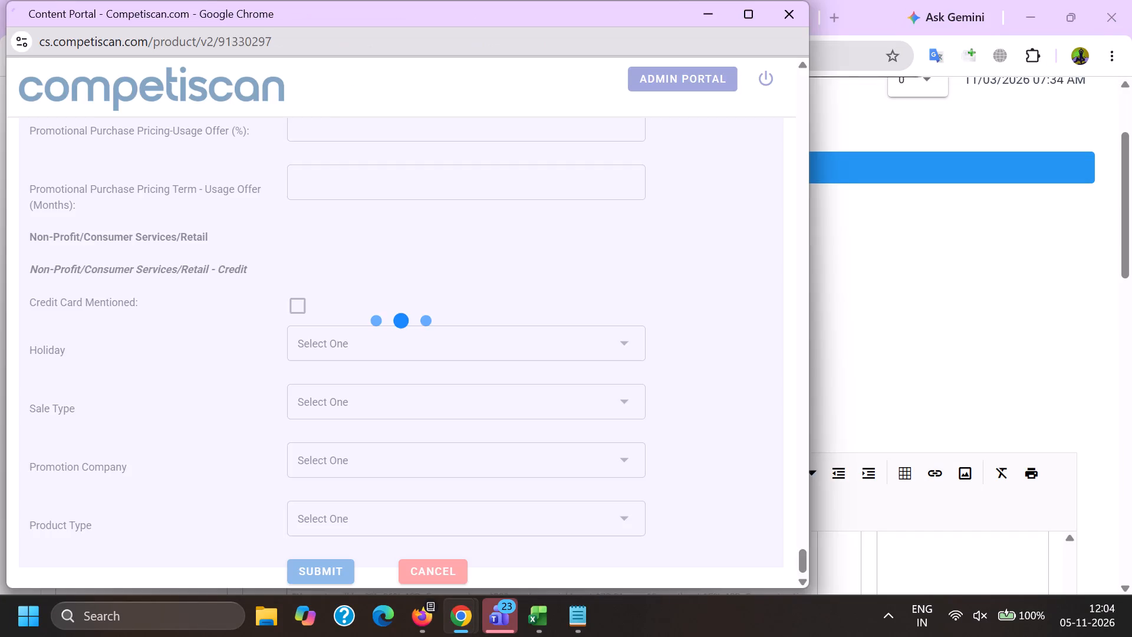
pyautogui.click(160, 301)
pyautogui.press('pageup')
pyautogui.press('pageup')
pyautogui.press('pageup')
pyautogui.press('pageup')
pyautogui.press('pageup')
pyautogui.press('pageup')
pyautogui.press('pageup')
pyautogui.press('pageup')
pyautogui.press('pageup')
pyautogui.press('pageup')
pyautogui.press('pageup')
pyautogui.press('pageup')
pyautogui.press('pageup')
pyautogui.press('pageup')
pyautogui.press('pageup')
pyautogui.press('pageup')
pyautogui.press('pageup')
pyautogui.scroll(-4, 156, 277)
pyautogui.doubleClick(104, 288)
pyautogui.keyDown('shift'); pyautogui.click(116, 290); pyautogui.keyUp('shift')
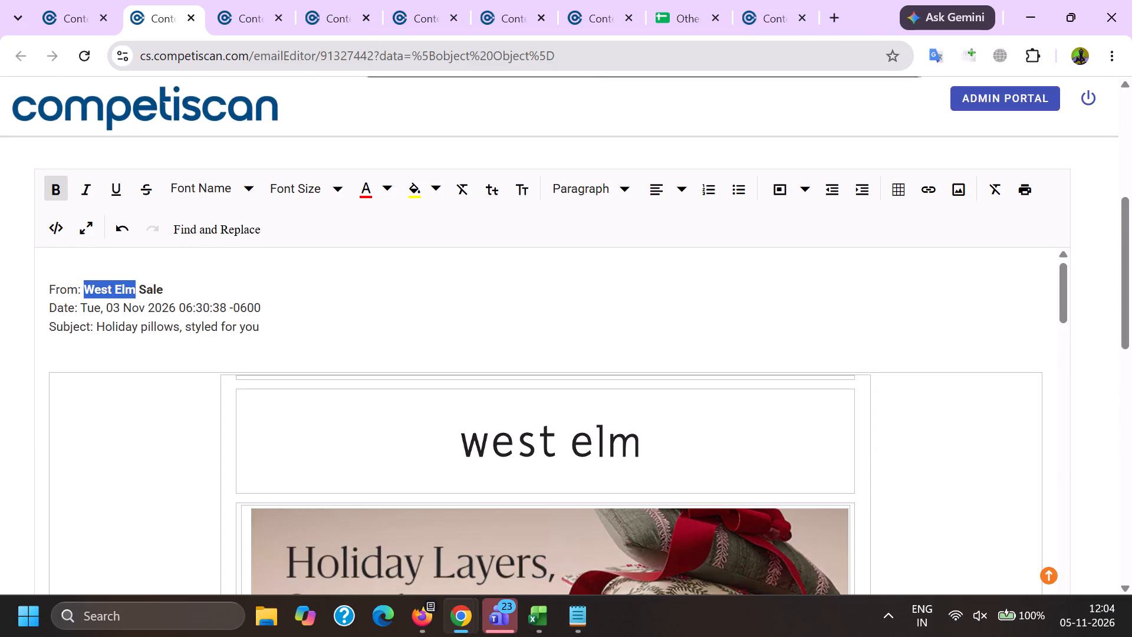
pyautogui.hotkey('ctrl', 'c')
# In the product form, add Capital One as a company and west elm (Retail) as the affinity/association.
pyautogui.hotkey('alt', 'Tab')
pyautogui.scroll(-5, 308, 248)
pyautogui.click(358, 268)
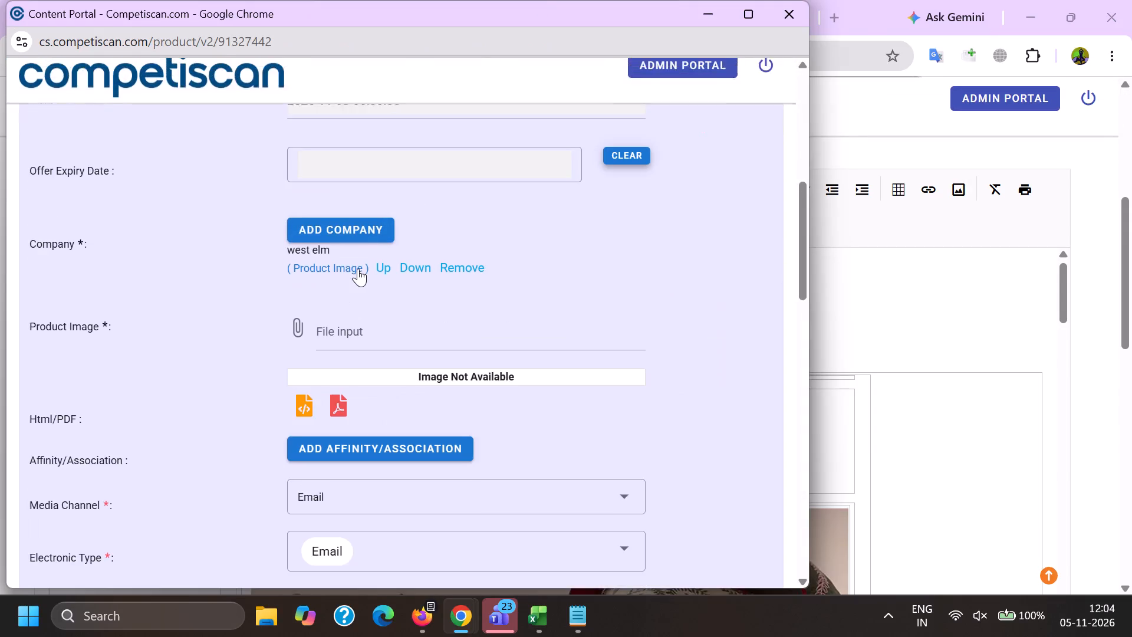
pyautogui.click(365, 232)
pyautogui.write('ca')
pyautogui.write('pital one')
pyautogui.scroll(-1, 367, 228)
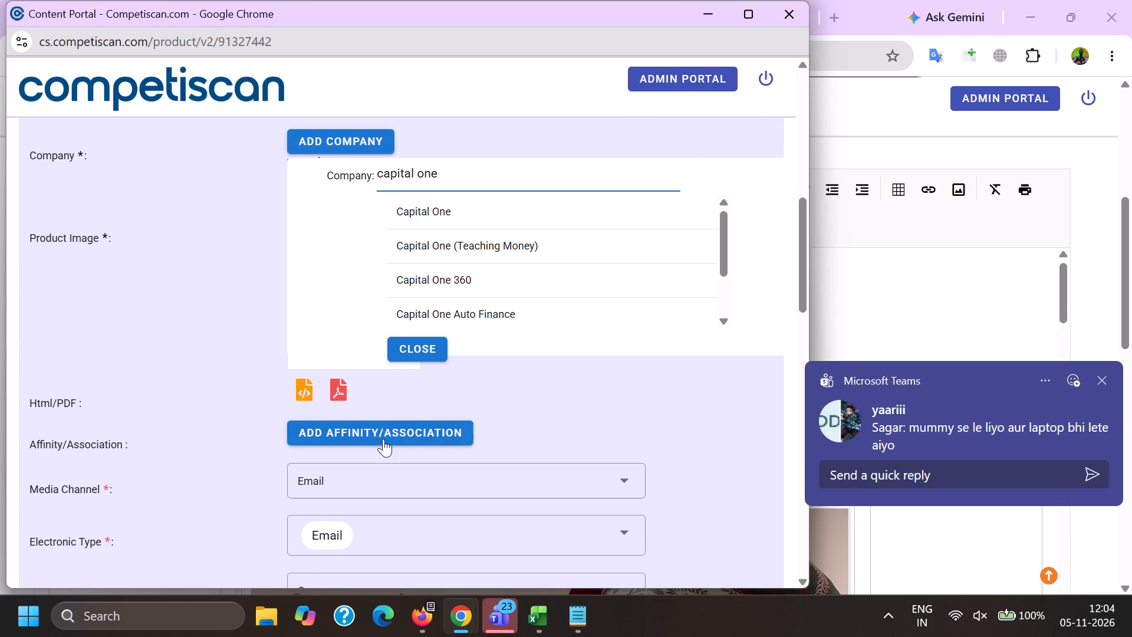
pyautogui.click(383, 439)
pyautogui.click(459, 460)
pyautogui.hotkey('ctrl', 'v')
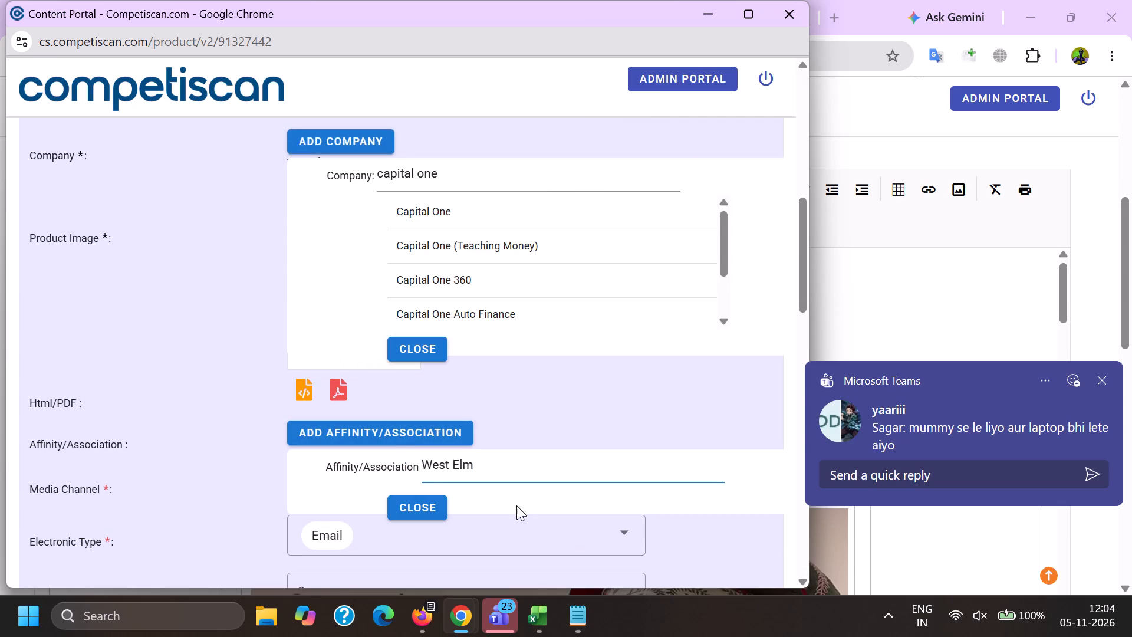
pyautogui.click(456, 515)
pyautogui.scroll(3, 455, 515)
pyautogui.click(446, 482)
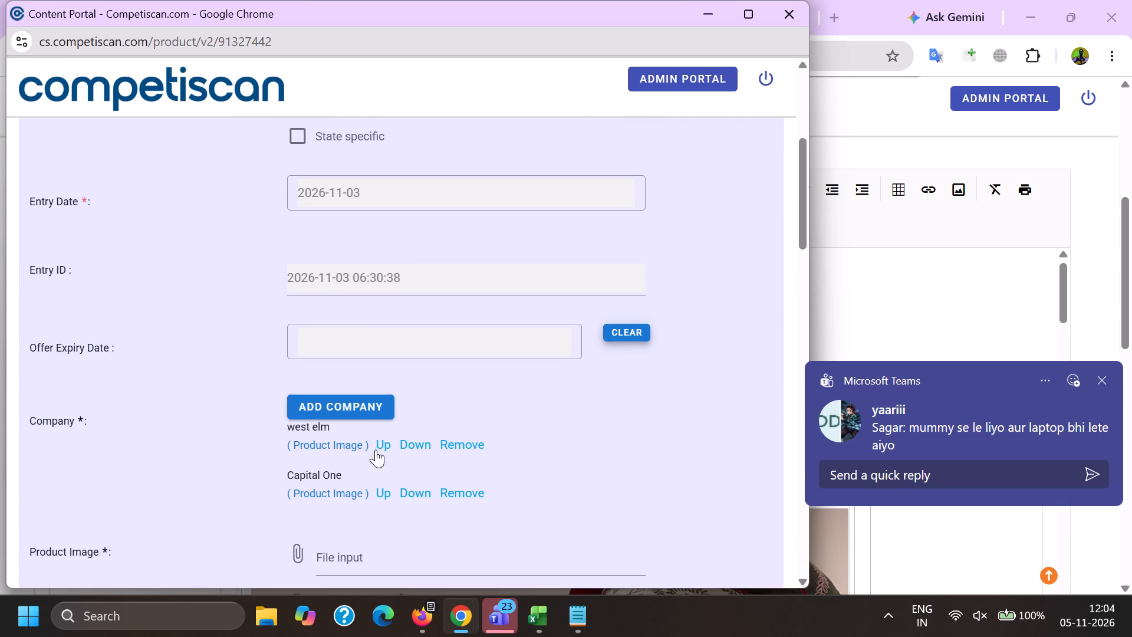
# Add Affirm as another company on the product form.
pyautogui.click(367, 446)
pyautogui.click(363, 420)
pyautogui.click(354, 410)
pyautogui.write('aff')
pyautogui.write('irm')
pyautogui.click(414, 480)
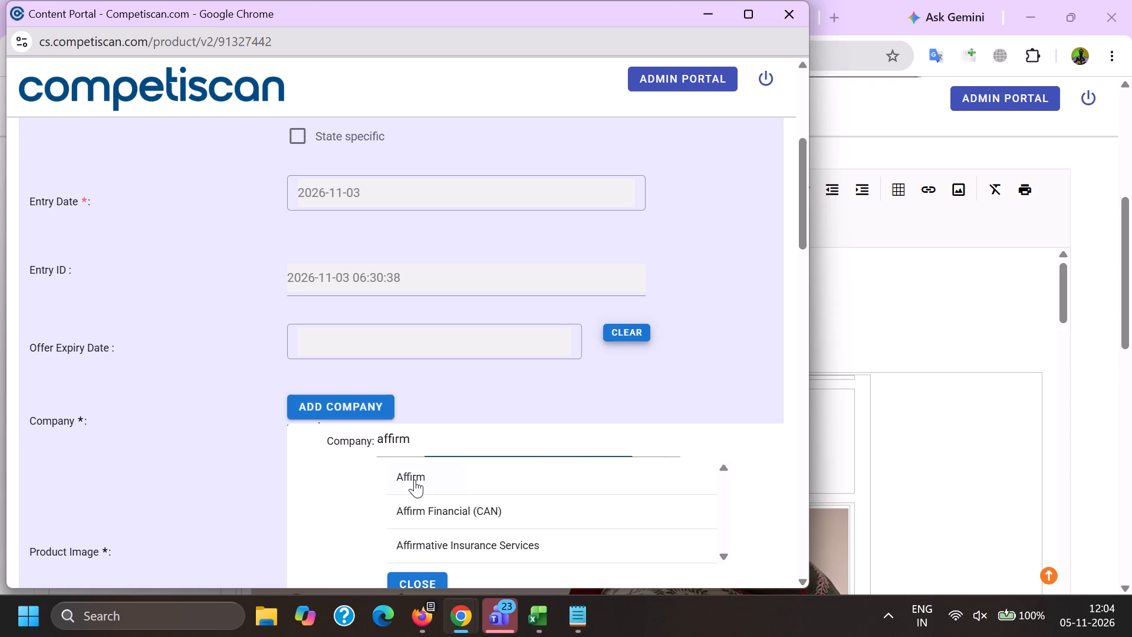
# Choose the product's sector and pick Home as its category.
pyautogui.scroll(-4, 353, 352)
pyautogui.scroll(-4, 365, 435)
pyautogui.click(352, 344)
pyautogui.scroll(-7, 351, 344)
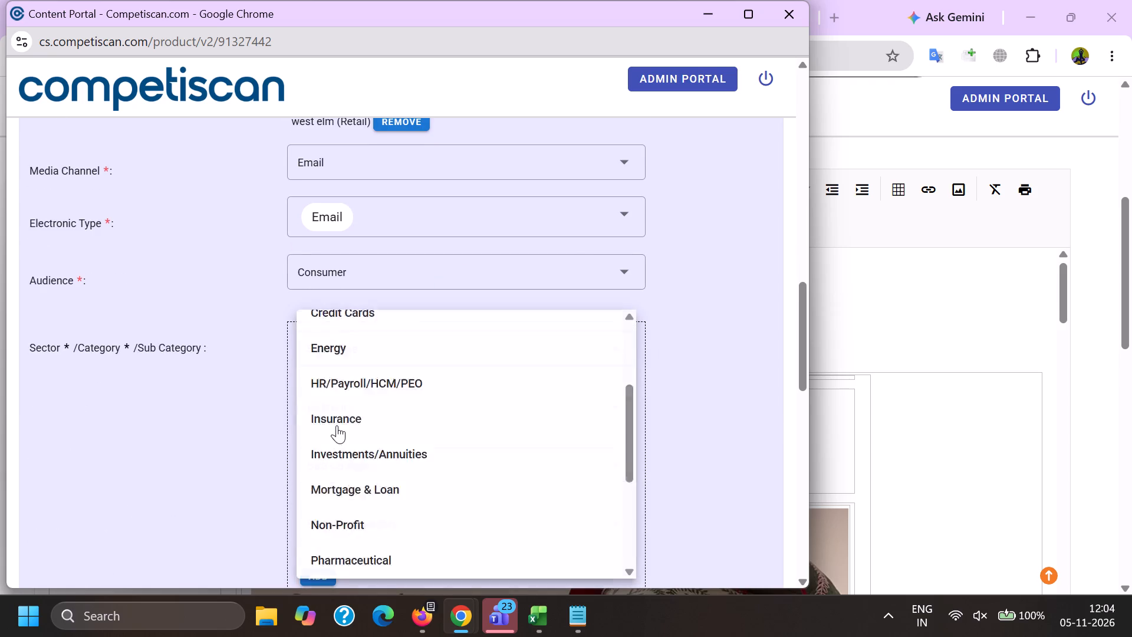
pyautogui.click(337, 424)
pyautogui.click(271, 420)
pyautogui.click(382, 417)
pyautogui.scroll(-8, 367, 285)
pyautogui.moveTo(365, 252); pyautogui.dragTo(360, 259)
pyautogui.moveTo(181, 317); pyautogui.dragTo(364, 255)
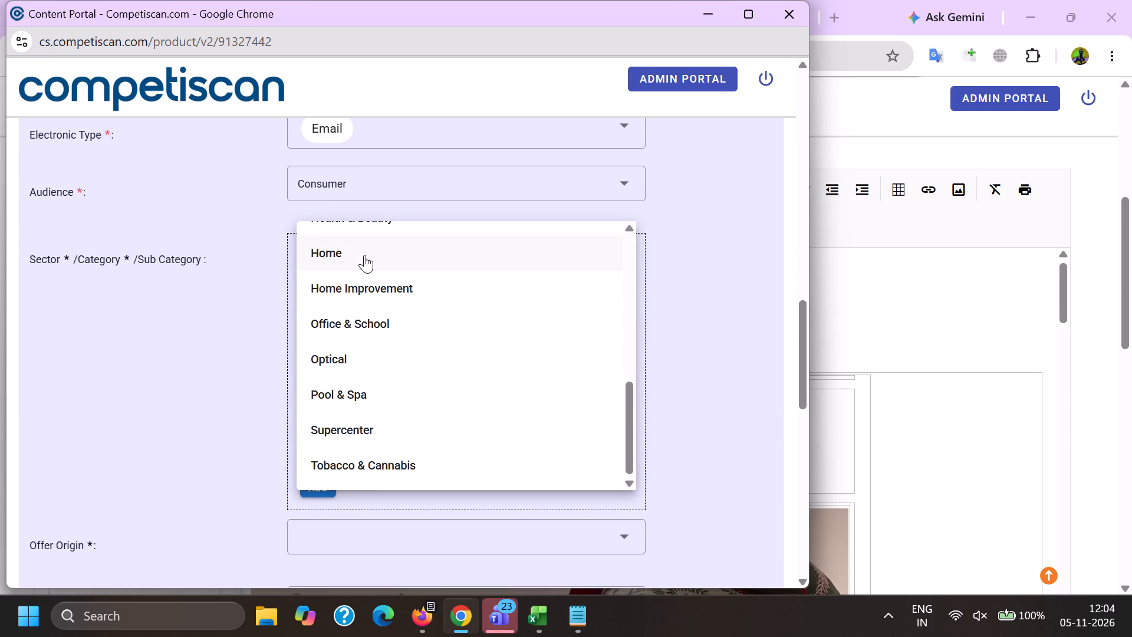
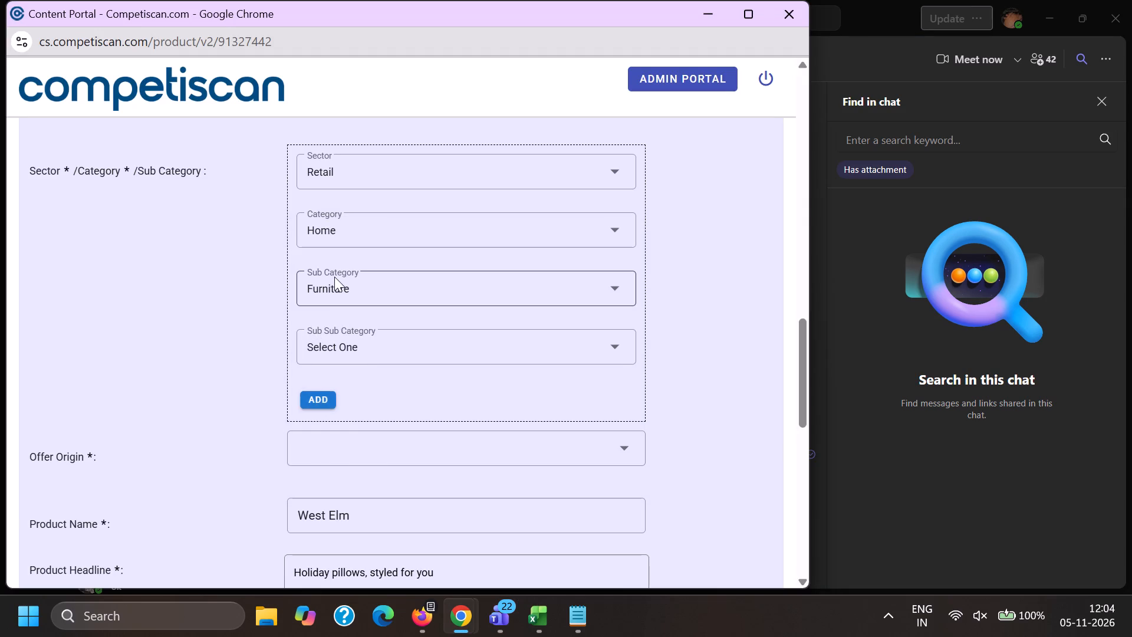
# Set the sub category to Home Decor and the sub sub category to Pillows, and add the Retail / Home classification.
pyautogui.click(334, 277)
pyautogui.scroll(-2, 345, 386)
pyautogui.click(376, 326)
pyautogui.moveTo(292, 324); pyautogui.dragTo(299, 327)
pyautogui.click(353, 356)
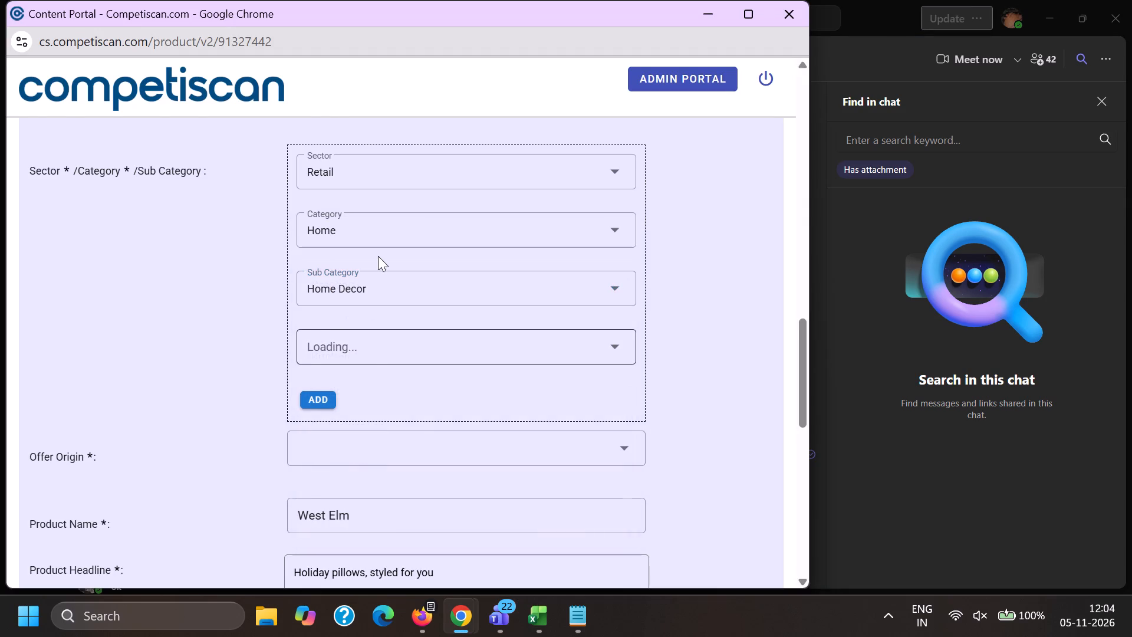
pyautogui.scroll(-1, 378, 257)
pyautogui.scroll(-5, 372, 369)
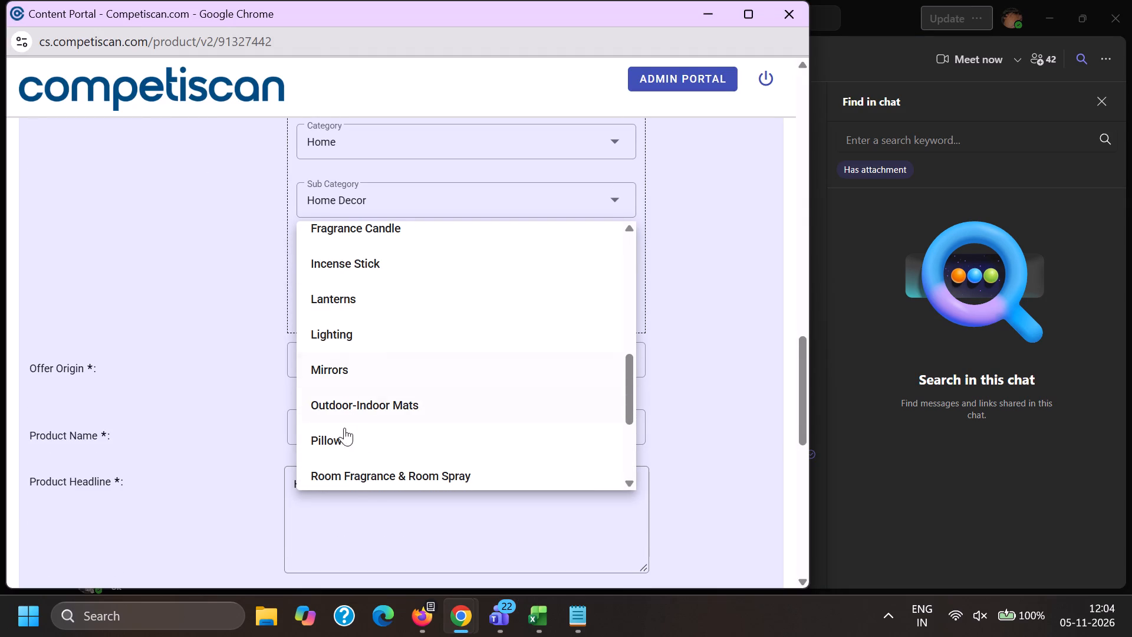
pyautogui.click(340, 436)
pyautogui.moveTo(259, 411); pyautogui.dragTo(266, 411)
pyautogui.click(332, 315)
# Add a second classification with sector Credit Cards, category Payment Cards and sub category Credit Cards.
pyautogui.scroll(2, 345, 395)
pyautogui.click(358, 295)
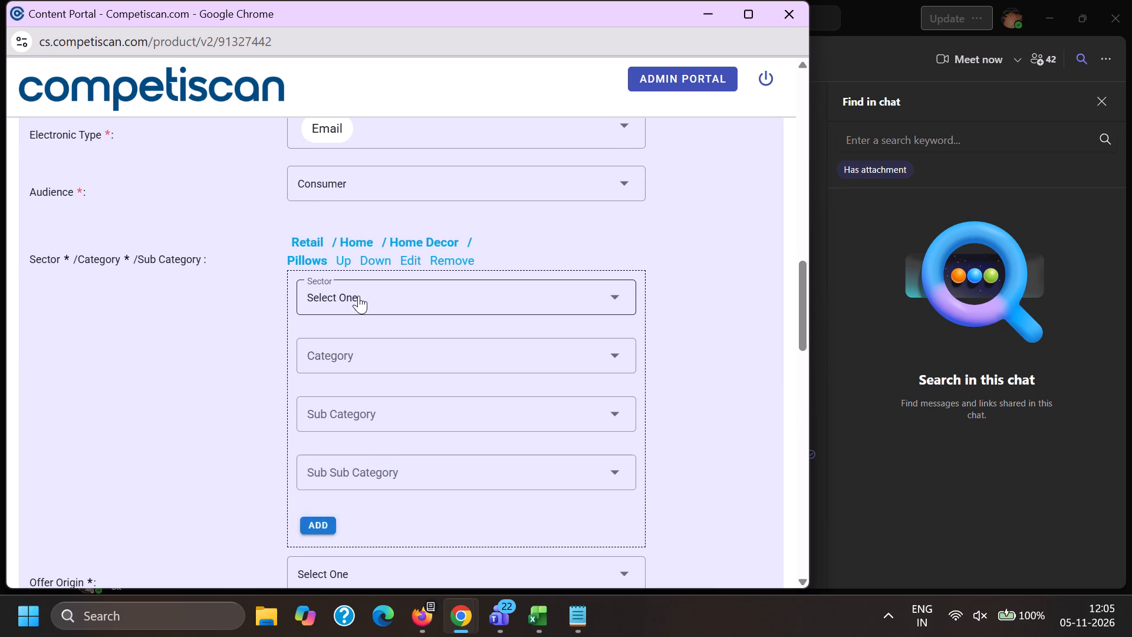
pyautogui.scroll(5, 361, 389)
pyautogui.click(368, 438)
pyautogui.moveTo(274, 422); pyautogui.dragTo(291, 414)
pyautogui.click(362, 350)
pyautogui.click(357, 425)
pyautogui.click(342, 428)
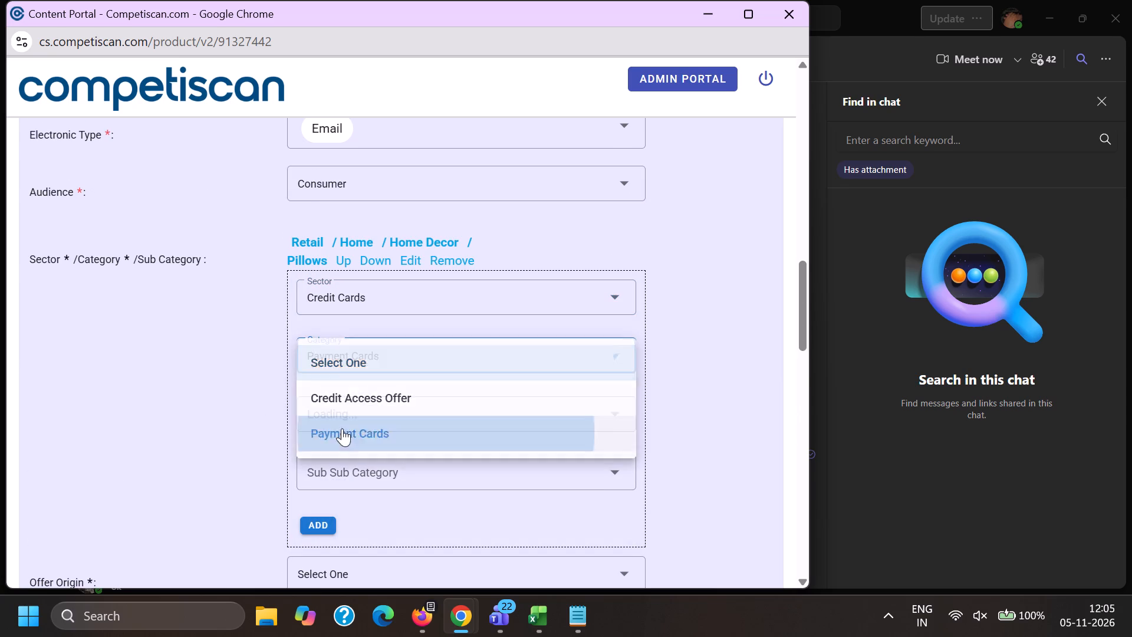
pyautogui.scroll(-2, 345, 315)
pyautogui.click(363, 416)
pyautogui.moveTo(209, 414); pyautogui.dragTo(231, 409)
pyautogui.click(318, 344)
# Set the offer origin to Provider/Bank and look up West Elm to choose West Elm Key Rewards Visa Card as product name.
pyautogui.scroll(3, 333, 399)
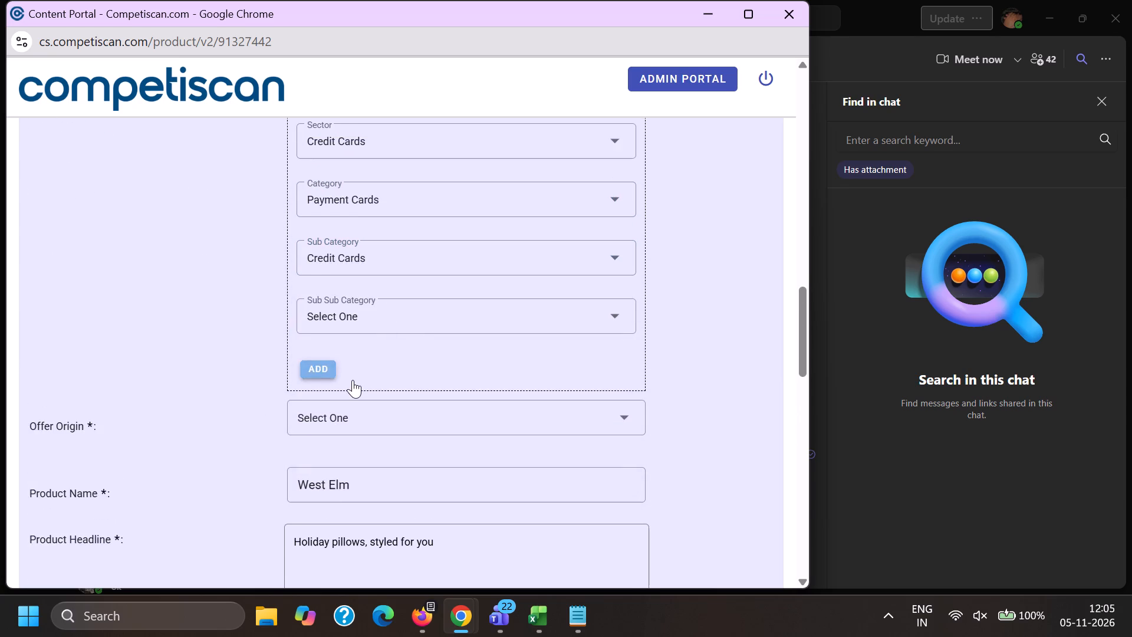
pyautogui.click(379, 351)
pyautogui.scroll(-3, 375, 331)
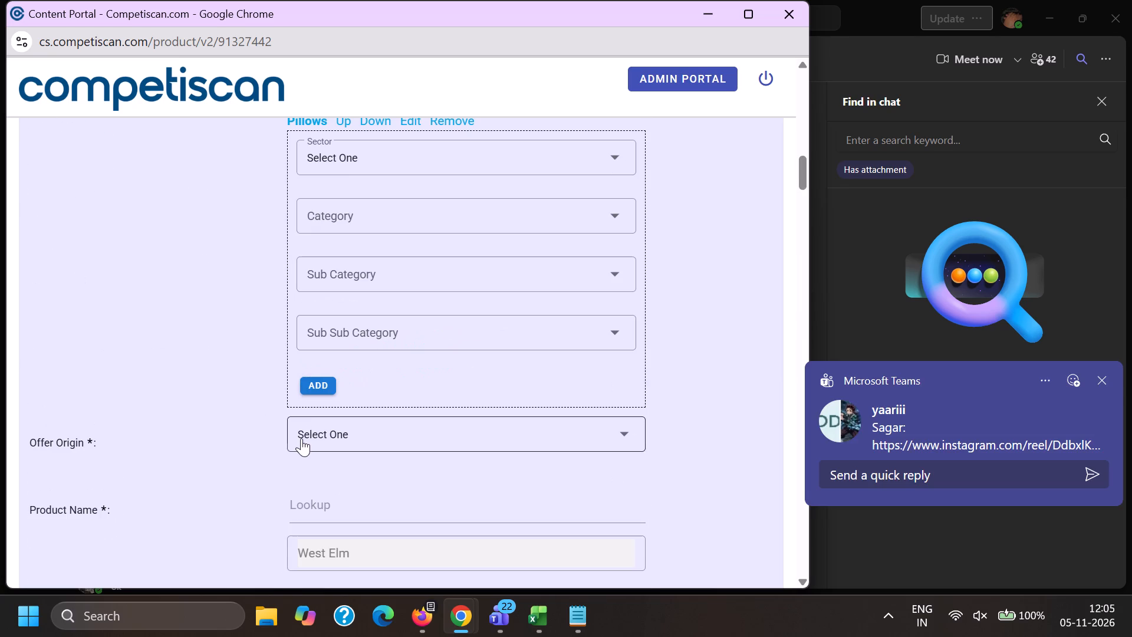
pyautogui.click(301, 438)
pyautogui.doubleClick(328, 508)
pyautogui.hotkey('ctrl', 'v')
pyautogui.scroll(-1, 348, 375)
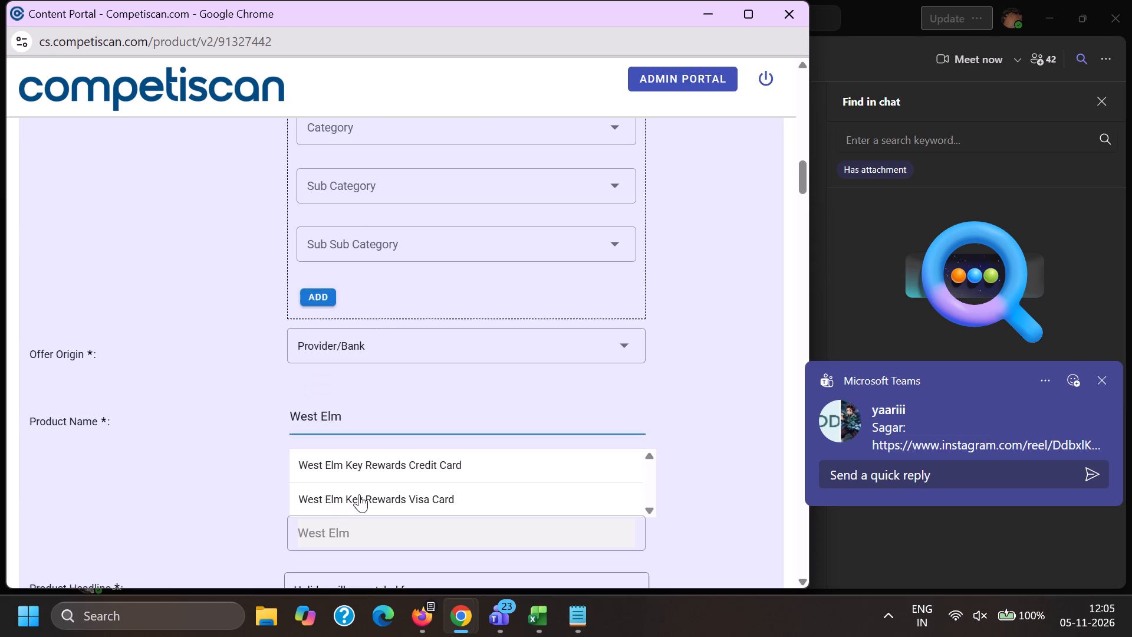
pyautogui.click(359, 494)
# Set up a third classification with sector Mortgage & Loan and category Unsecured, and open its sub category choices.
pyautogui.scroll(3, 358, 495)
pyautogui.click(361, 260)
pyautogui.click(351, 331)
pyautogui.scroll(1, 372, 426)
pyautogui.scroll(-2, 372, 429)
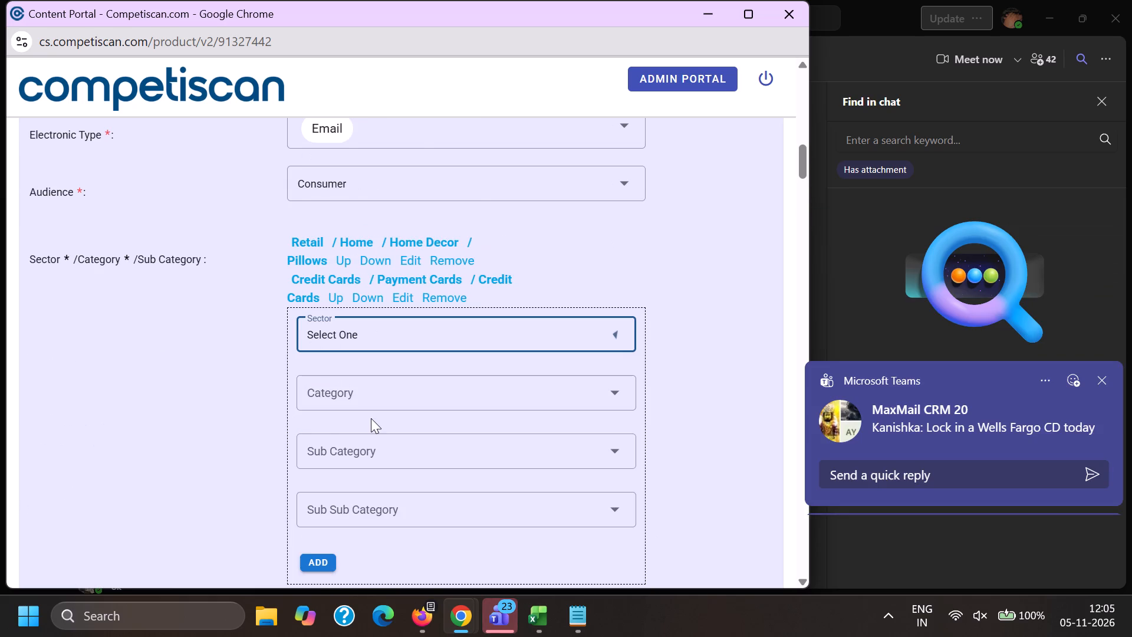
pyautogui.scroll(-2, 366, 362)
pyautogui.moveTo(375, 389); pyautogui.dragTo(366, 396)
pyautogui.moveTo(252, 409); pyautogui.dragTo(262, 409)
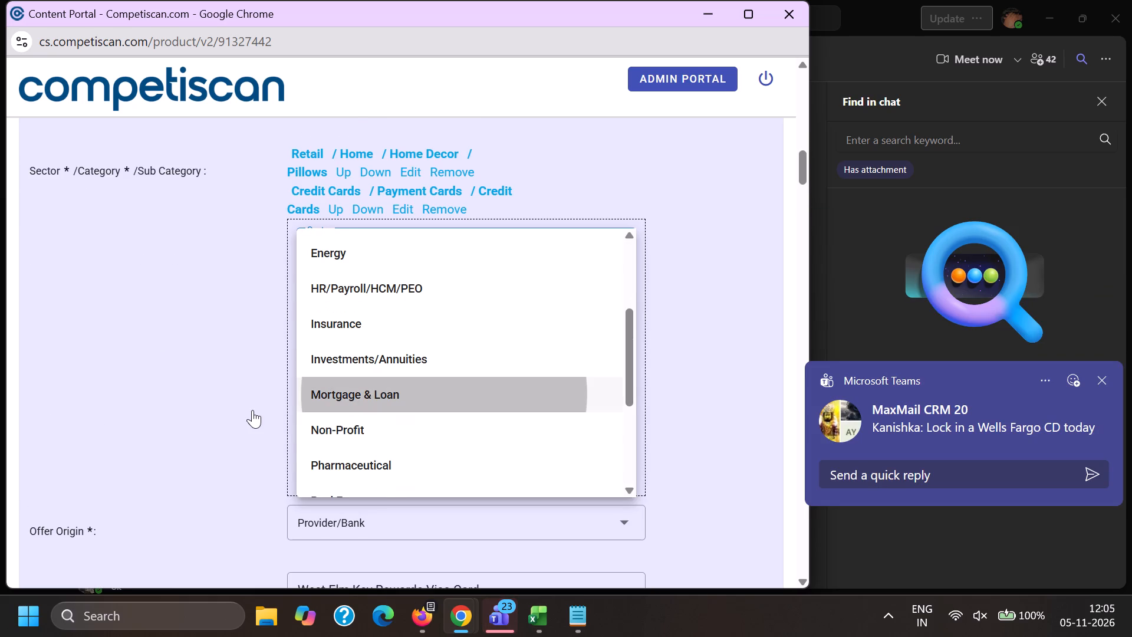
pyautogui.click(355, 315)
pyautogui.click(373, 392)
pyautogui.click(358, 378)
pyautogui.scroll(-4, 365, 320)
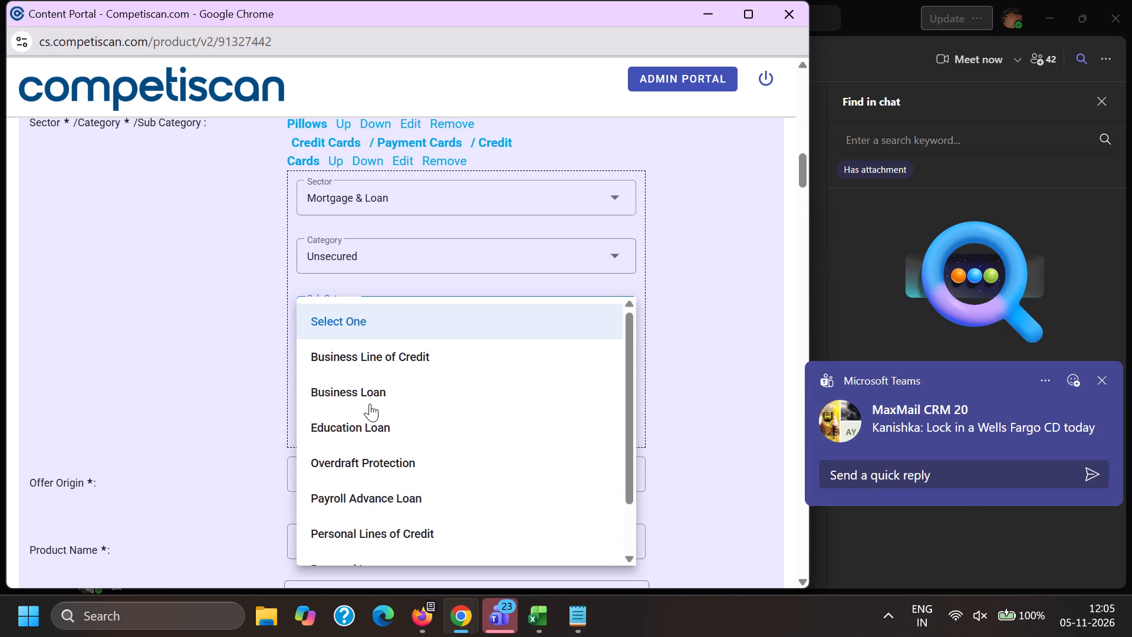
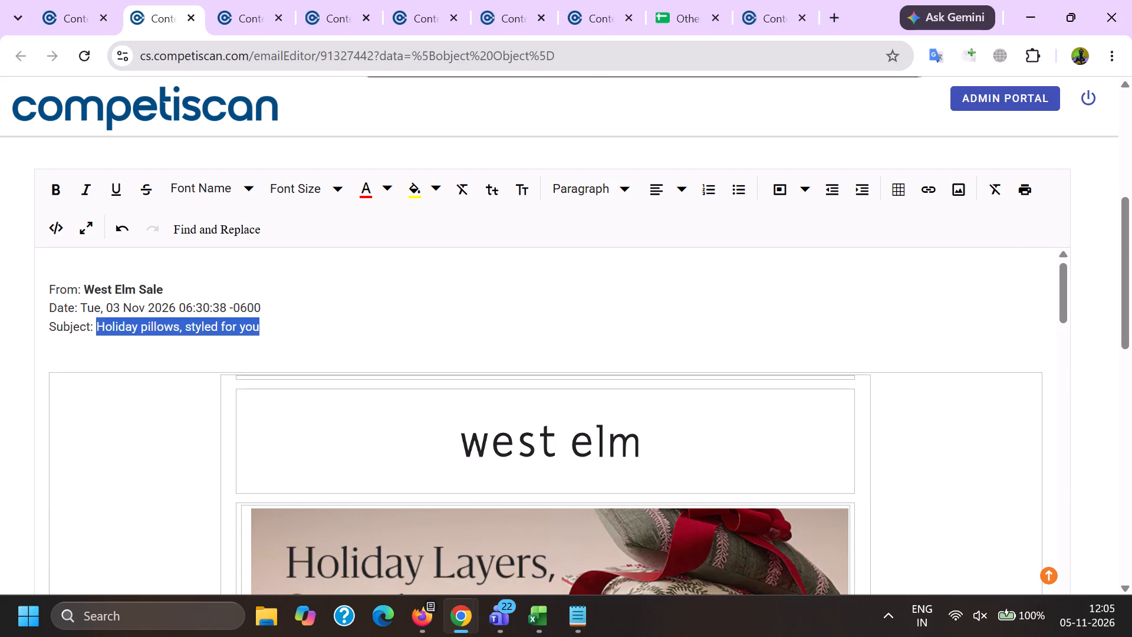
# Enter the product headline "Holiday pillows, styled for you. Earn 10% Back in Rewards", reusing the email subject and the reference product's reward text.
pyautogui.hotkey('ctrl', 'c')
pyautogui.hotkey('alt', 'Tab')
pyautogui.hotkey('alt', 'Tab')
pyautogui.hotkey('ctrl', 'v')
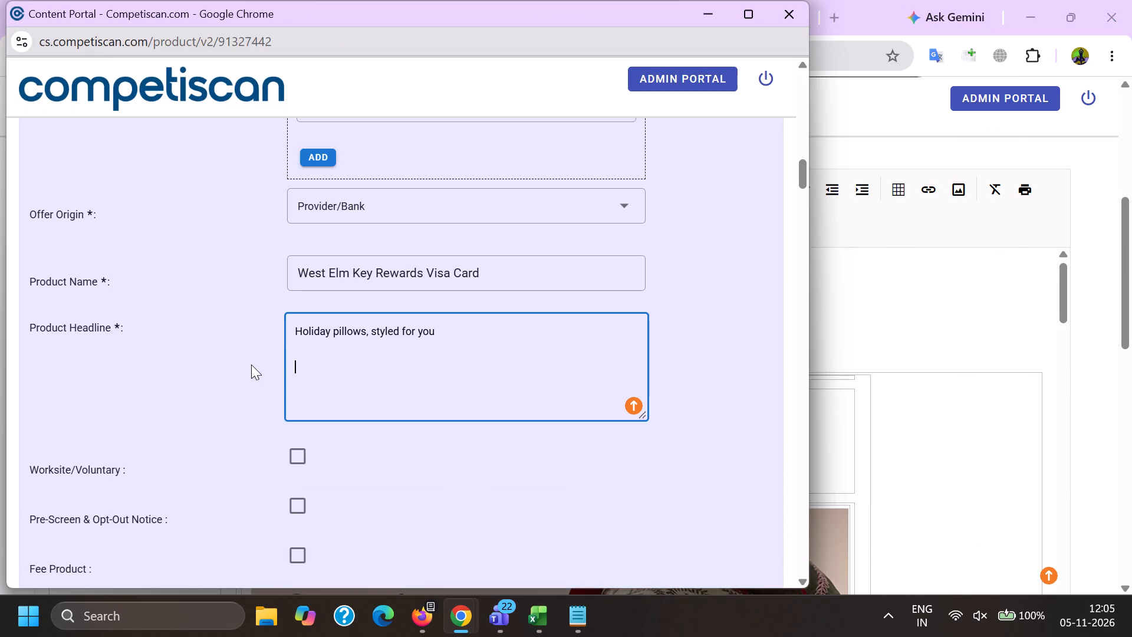
pyautogui.press('BackSpace')
pyautogui.press('BackSpace')
pyautogui.write('.')
pyautogui.press('space')
pyautogui.hotkey('alt', 'Tab')
pyautogui.click(794, 0)
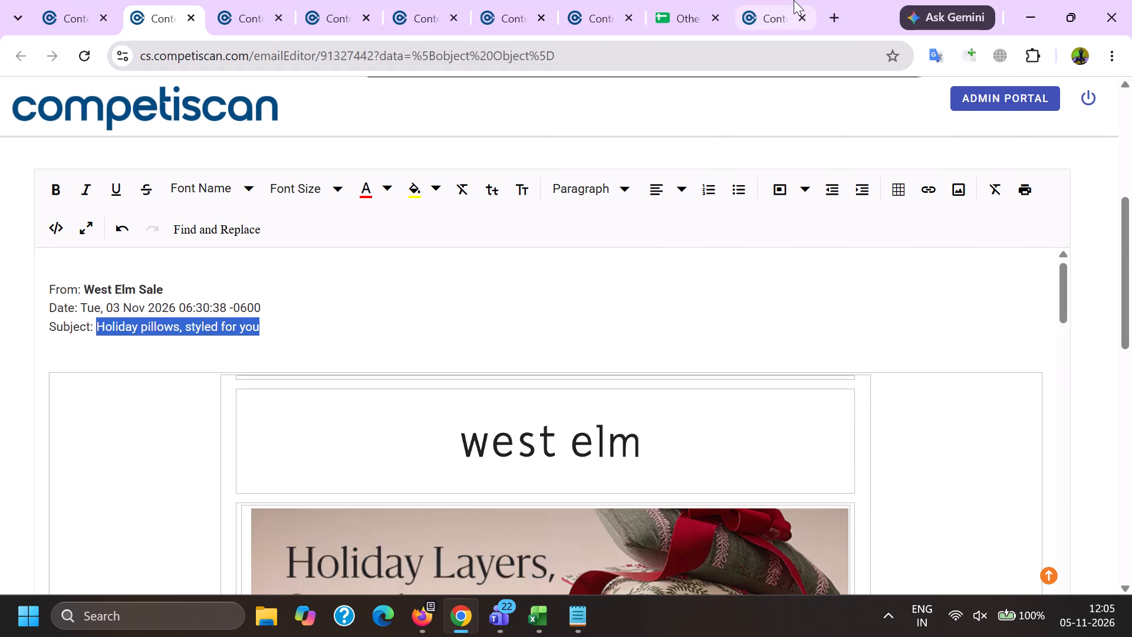
pyautogui.scroll(6, 579, 429)
pyautogui.hotkey('ctrl', 'c')
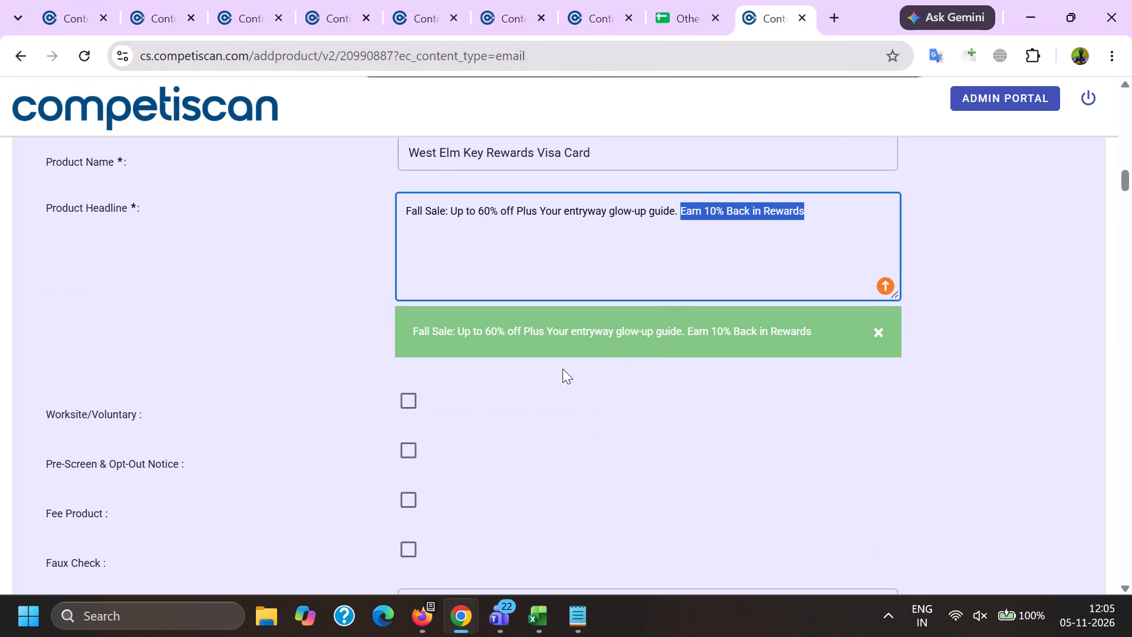
pyautogui.hotkey('alt', 'Tab')
pyautogui.hotkey('ctrl', 'v')
pyautogui.click(449, 123)
pyautogui.hotkey('ctrl', 'v')
# Choose a response mechanism and set the mailing type to Acquisition.
pyautogui.scroll(-5, 350, 313)
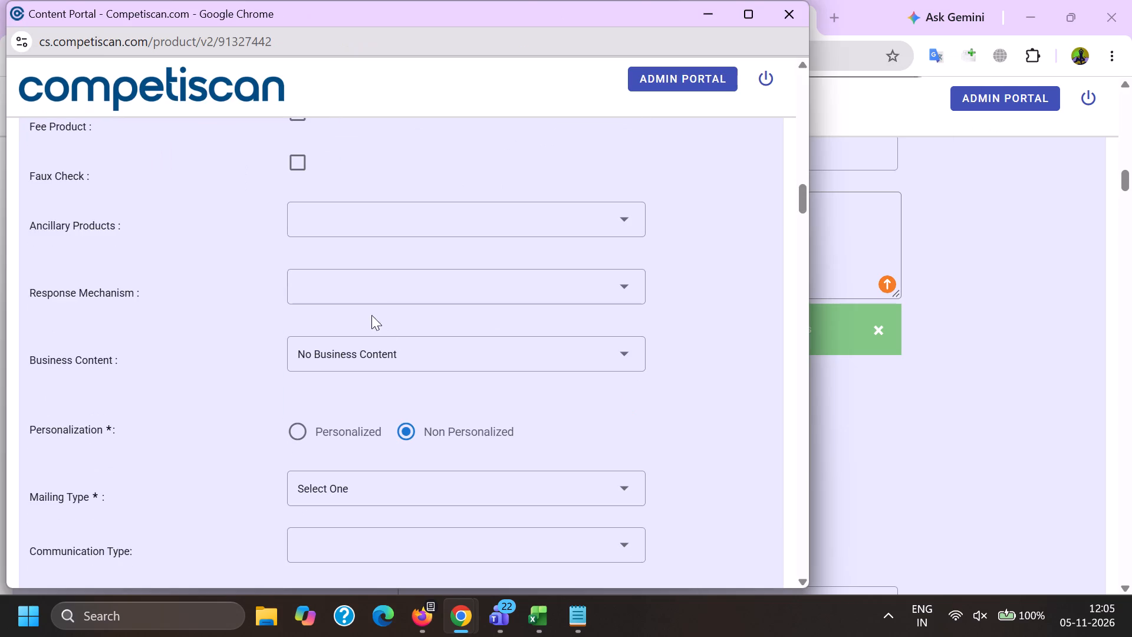
pyautogui.click(363, 297)
pyautogui.scroll(-8, 401, 174)
pyautogui.click(396, 325)
pyautogui.moveTo(48, 345); pyautogui.dragTo(69, 346)
pyautogui.click(396, 313)
pyautogui.click(351, 353)
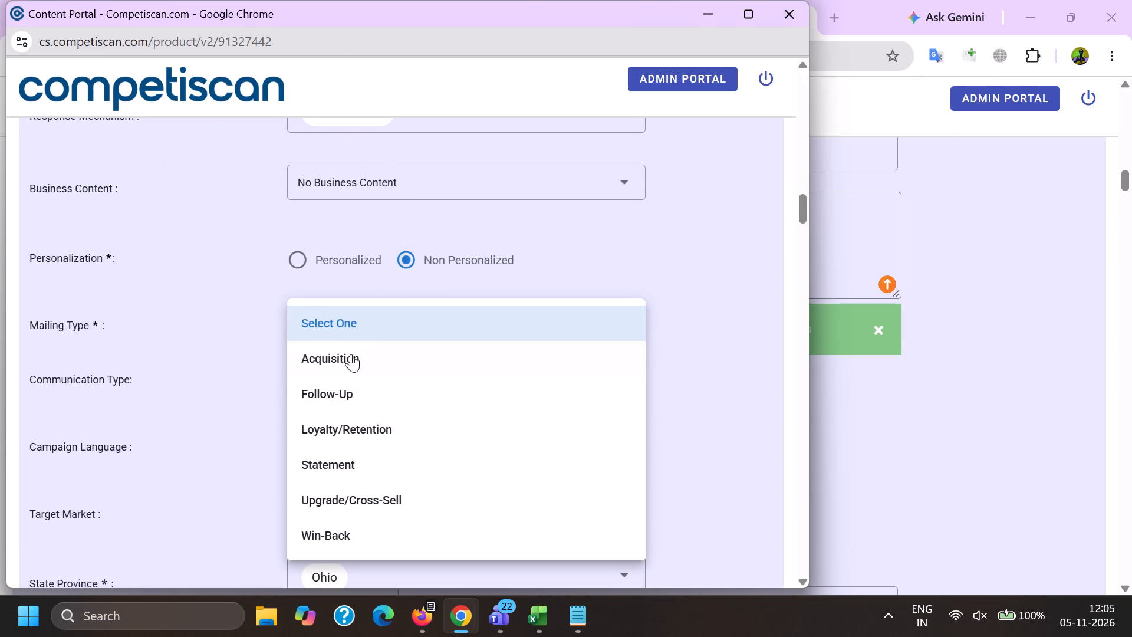
pyautogui.moveTo(212, 383); pyautogui.dragTo(225, 386)
# Set the communication types to Bonuses/Contests/Incentives, Co-Brand and Mobile Application.
pyautogui.click(339, 389)
pyautogui.scroll(-2, 362, 277)
pyautogui.click(361, 327)
pyautogui.scroll(-5, 361, 327)
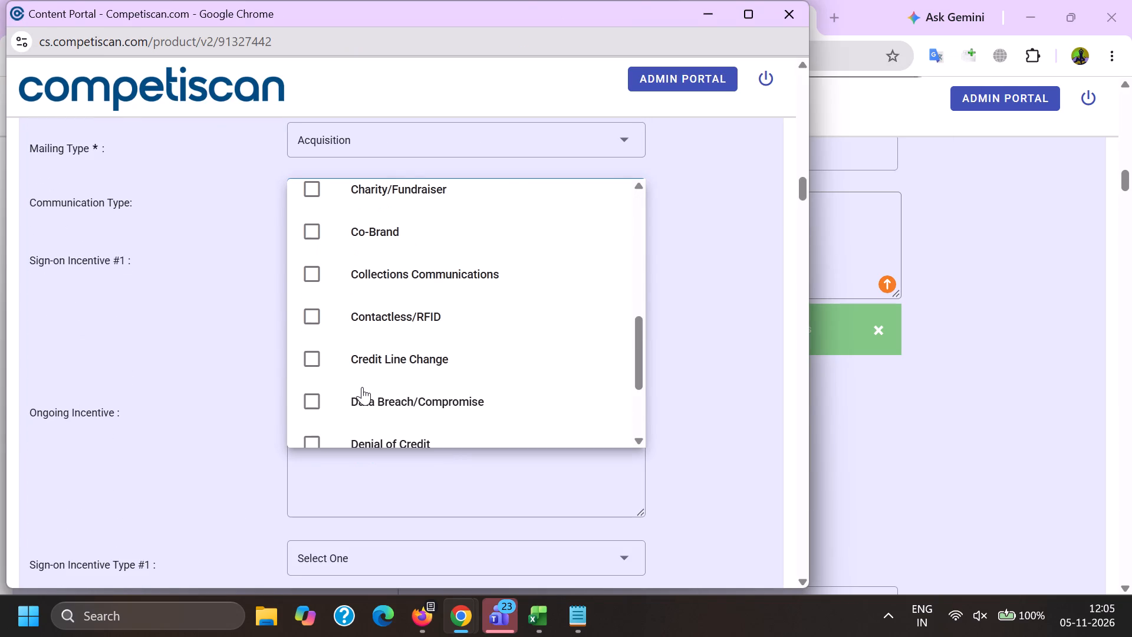
pyautogui.click(366, 248)
pyautogui.scroll(-9, 366, 248)
pyautogui.scroll(1, 377, 375)
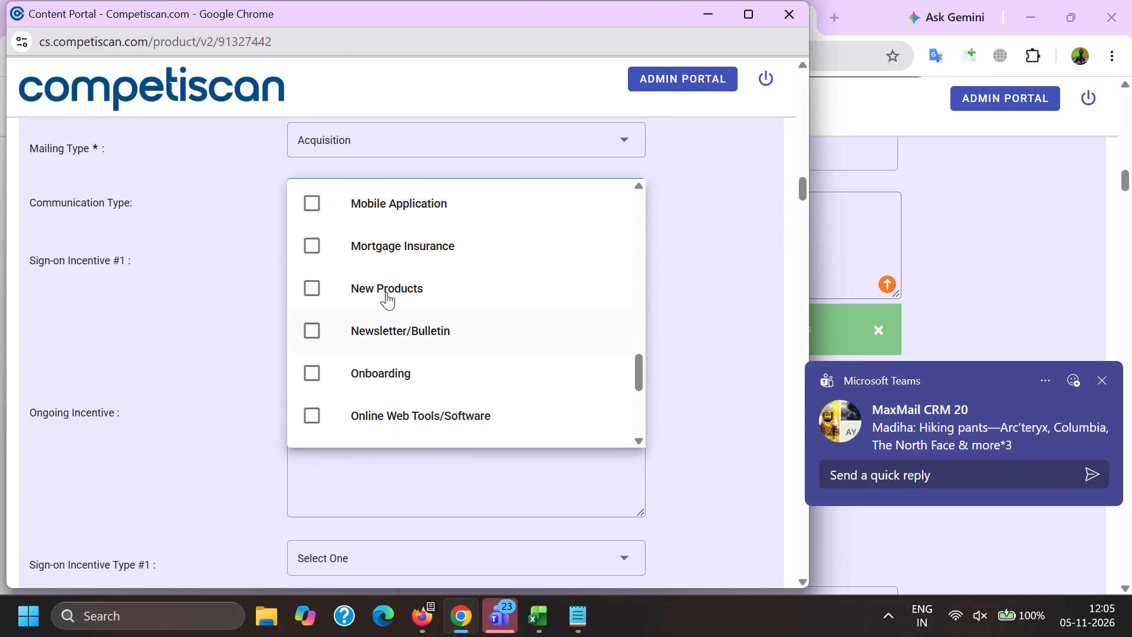
pyautogui.click(385, 209)
pyautogui.moveTo(132, 250); pyautogui.dragTo(139, 252)
# Copy the reference product's sign-on incentive #1, "10% back in reward during the first 30 days from account opening", into the form.
pyautogui.hotkey('alt', 'Tab')
pyautogui.scroll(-9, 833, 288)
pyautogui.moveTo(845, 269); pyautogui.dragTo(1, 267)
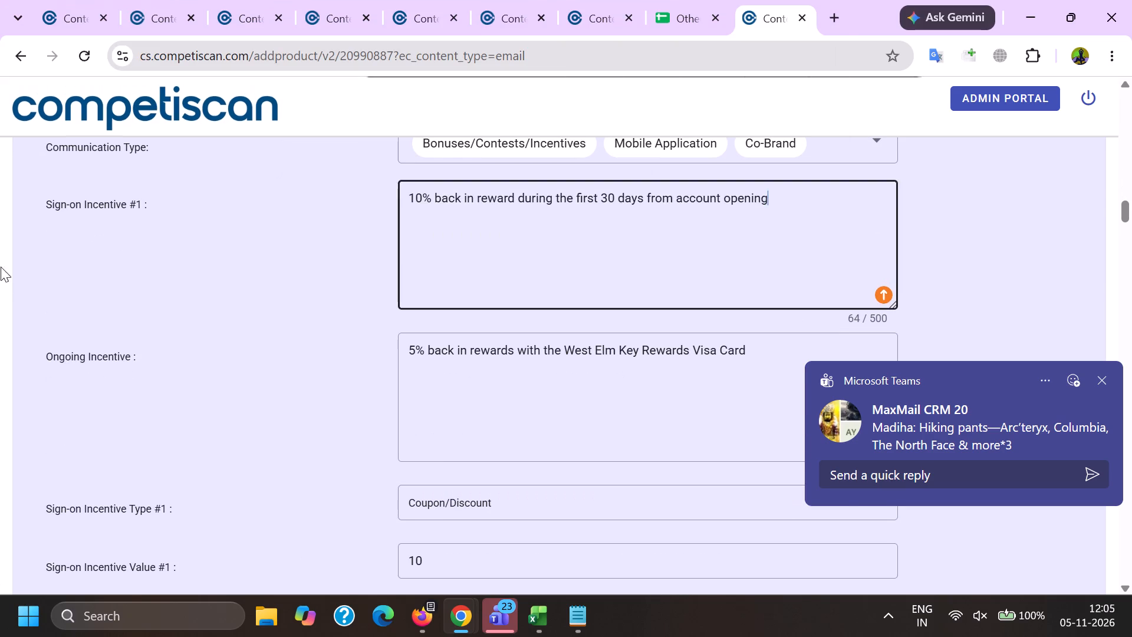
pyautogui.moveTo(1, 267); pyautogui.dragTo(8, 273)
pyautogui.hotkey('ctrl', 'c')
pyautogui.hotkey('alt', 'Tab')
pyautogui.click(323, 299)
pyautogui.hotkey('ctrl', 'v')
# Copy the reference product's ongoing incentive, "5% back in rewards with the West Elm Key Rewards Visa Card", into the form.
pyautogui.click(330, 470)
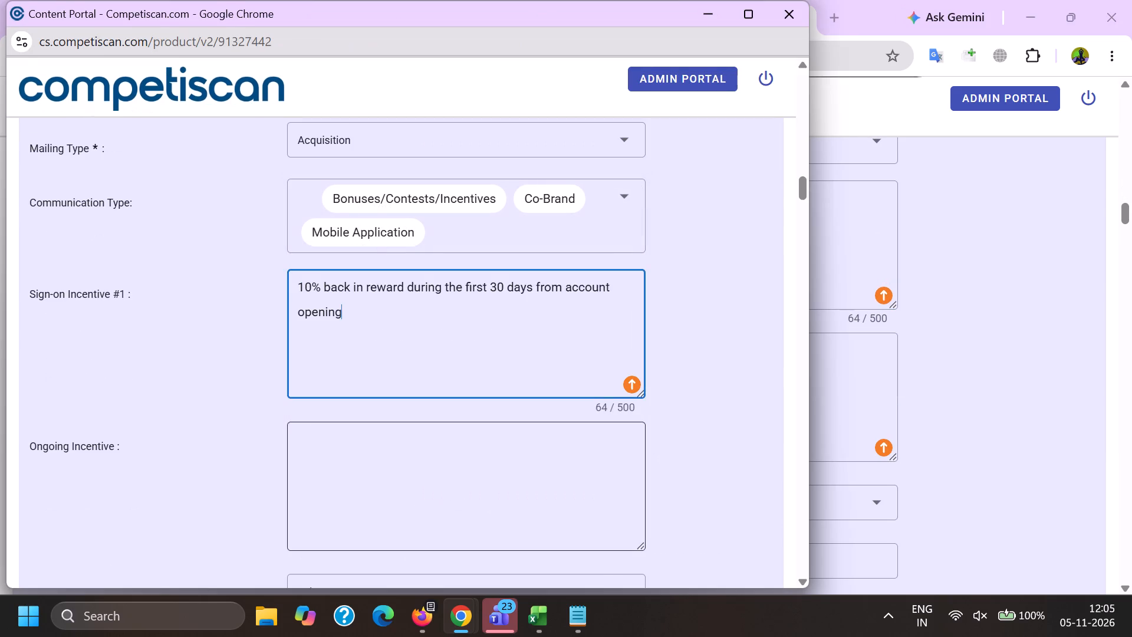
pyautogui.hotkey('alt', 'Tab')
pyautogui.moveTo(825, 396); pyautogui.dragTo(298, 290)
pyautogui.hotkey('ctrl', 'c')
pyautogui.hotkey('alt', 'Tab')
pyautogui.hotkey('ctrl', 'v')
# Set the sign-on incentive type #1 to Coupon/Discount and its value to 10.00.
pyautogui.scroll(-3, 398, 267)
pyautogui.click(324, 326)
pyautogui.scroll(-6, 323, 331)
pyautogui.click(349, 455)
pyautogui.click(289, 436)
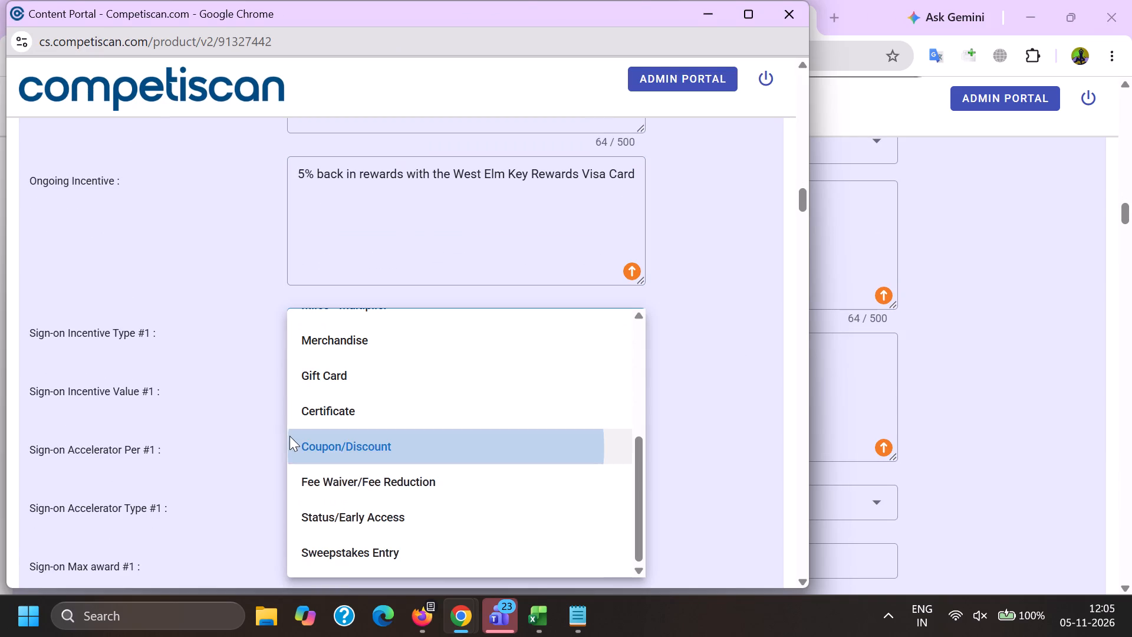
pyautogui.click(327, 390)
pyautogui.write('10.00')
# Enter sign-on max award #1 as 10.00 and the incentive window as 1 month, and set the fixed date to Yes.
pyautogui.press('Tab')
pyautogui.press('Tab')
pyautogui.press('Tab')
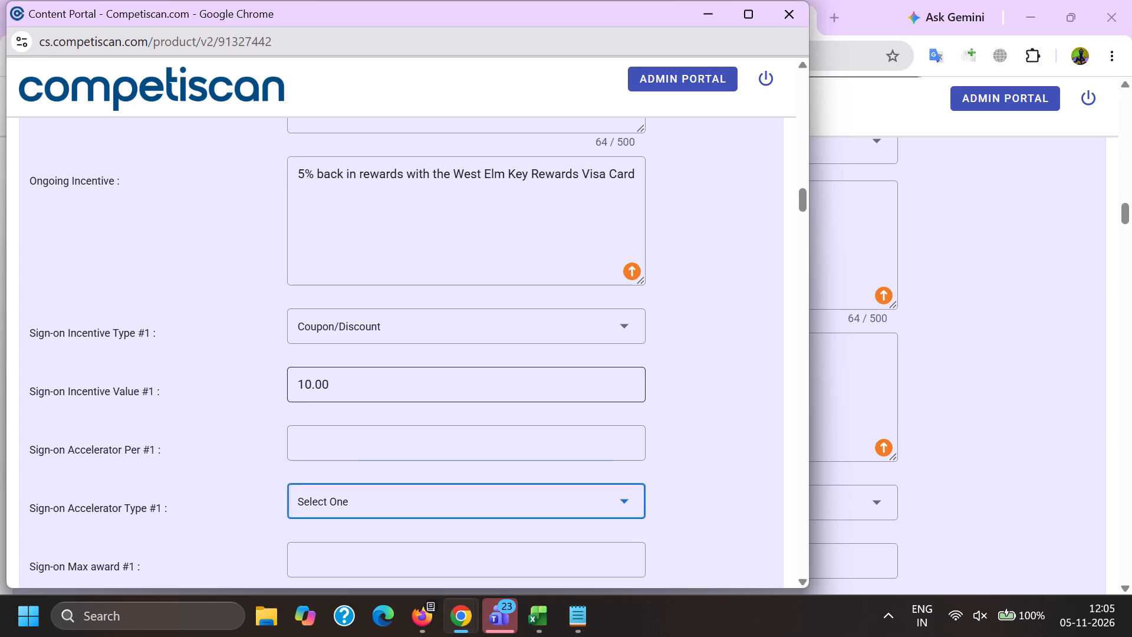
pyautogui.write('10.00')
pyautogui.press('Tab')
pyautogui.press('Tab')
pyautogui.press('Tab')
pyautogui.press('1')
pyautogui.scroll(-2, 326, 389)
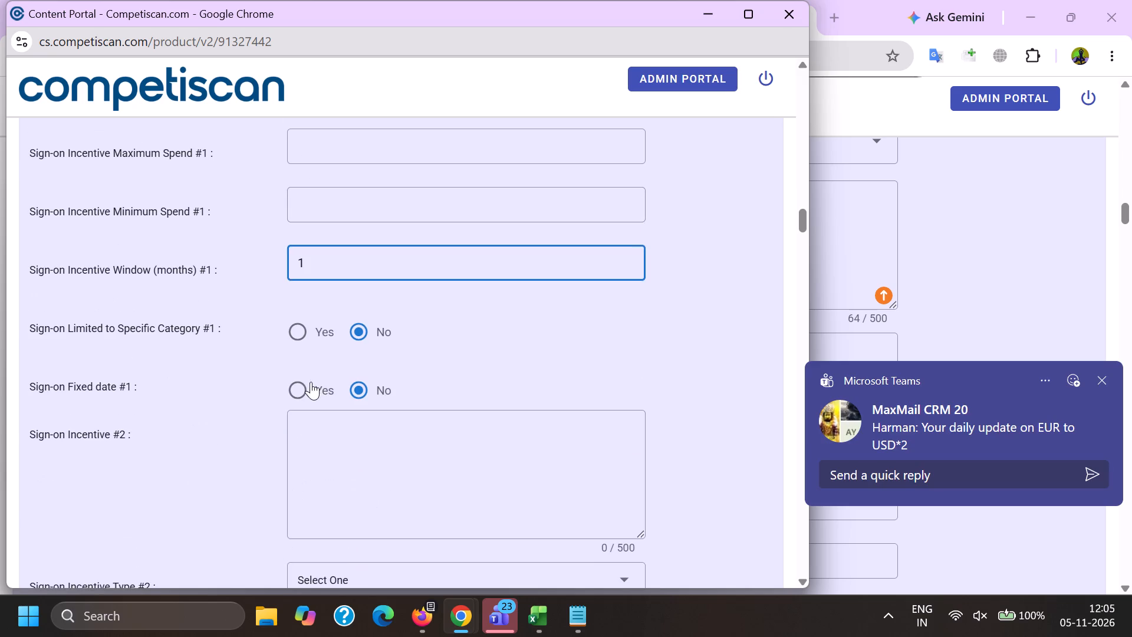
pyautogui.click(309, 382)
# Complete the remaining fields in and below the product form's Mortgage & Loan section.
pyautogui.scroll(-15, 309, 382)
pyautogui.scroll(1, 310, 356)
pyautogui.scroll(-3, 310, 356)
pyautogui.scroll(-7, 358, 287)
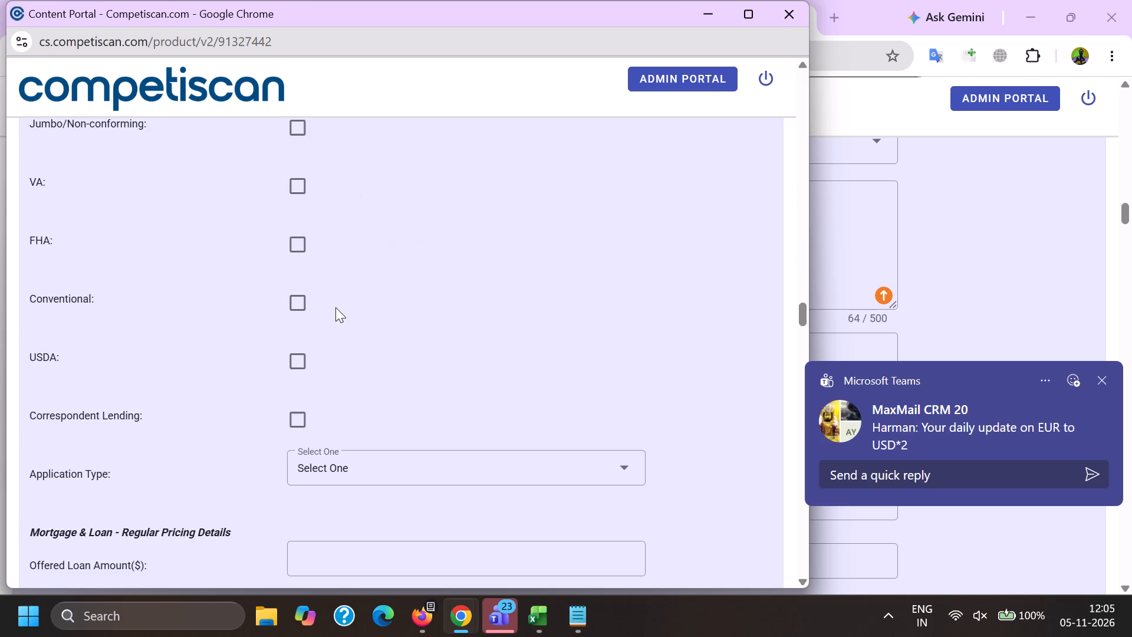
pyautogui.scroll(-1, 330, 358)
pyautogui.click(353, 371)
pyautogui.scroll(-1, 422, 192)
pyautogui.click(374, 374)
pyautogui.click(282, 373)
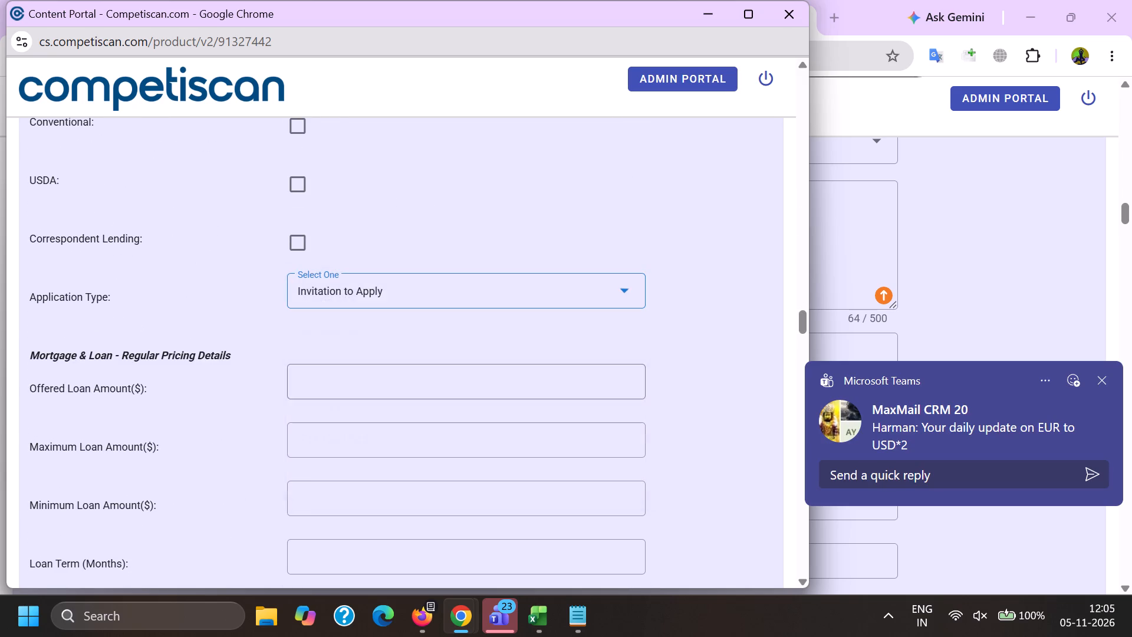
# Enter an Upper APR of 36 and a Lower APR of 0 in the Mortgage & Loan regular pricing details.
pyautogui.click(353, 388)
pyautogui.scroll(-4, 347, 311)
pyautogui.click(327, 323)
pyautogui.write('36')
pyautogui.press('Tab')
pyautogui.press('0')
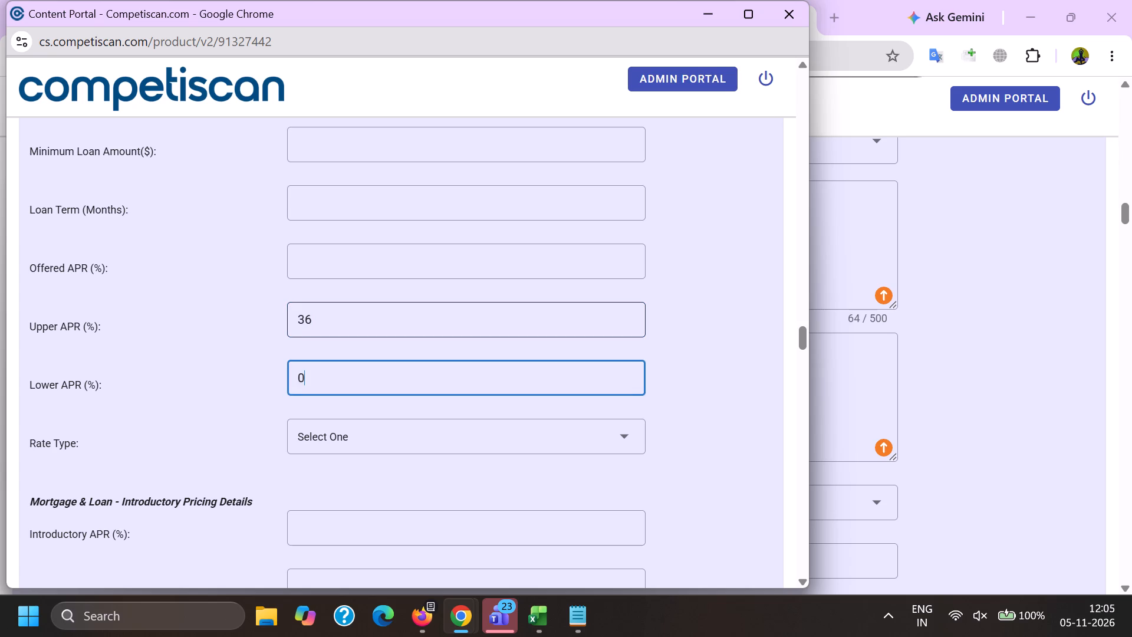
pyautogui.rightClick(326, 321)
pyautogui.scroll(-4, 326, 321)
pyautogui.click(243, 353)
# Set the payment card offer's application type to Invitation to Apply and its card network to Visa.
pyautogui.scroll(-4, 271, 339)
pyautogui.scroll(1, 279, 349)
pyautogui.scroll(-1, 280, 353)
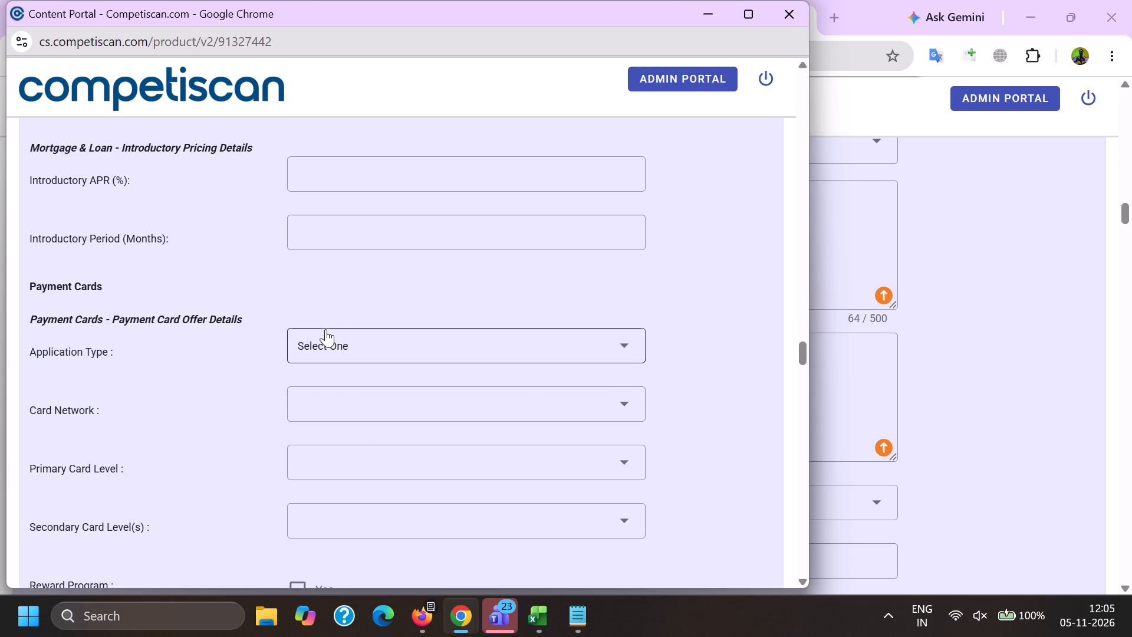
pyautogui.click(325, 329)
pyautogui.click(362, 429)
pyautogui.click(250, 428)
pyautogui.click(308, 409)
pyautogui.scroll(-2, 335, 308)
pyautogui.click(353, 427)
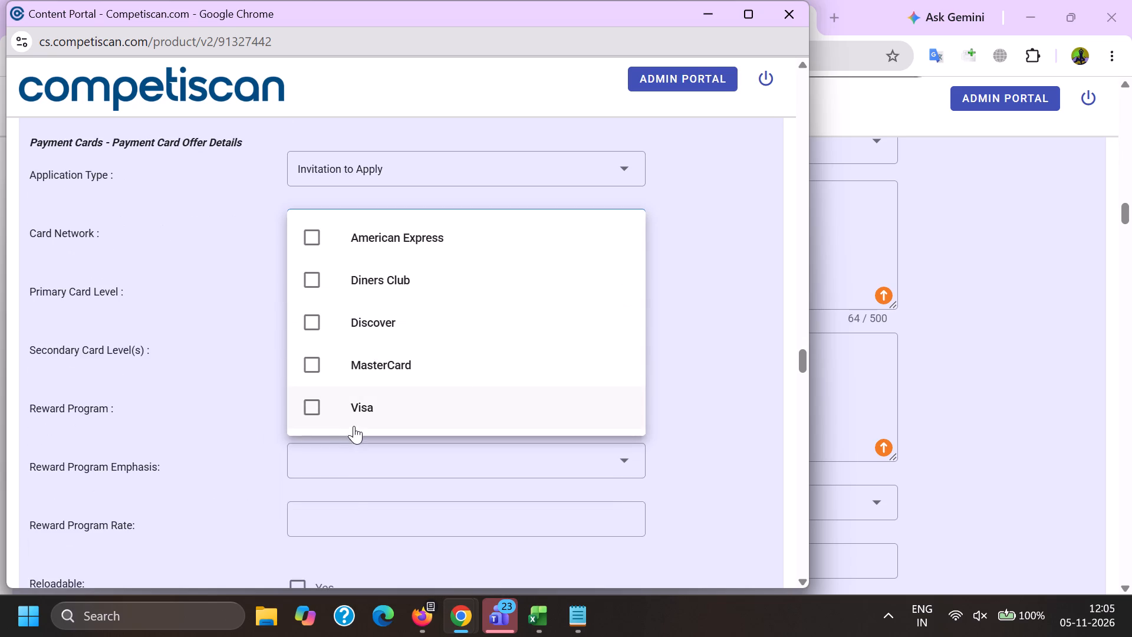
pyautogui.moveTo(256, 401); pyautogui.dragTo(271, 393)
# Set the primary card level to Visa Signature and mark the reward program as Yes.
pyautogui.click(361, 304)
pyautogui.scroll(-6, 358, 436)
pyautogui.click(416, 475)
pyautogui.moveTo(182, 486); pyautogui.dragTo(187, 486)
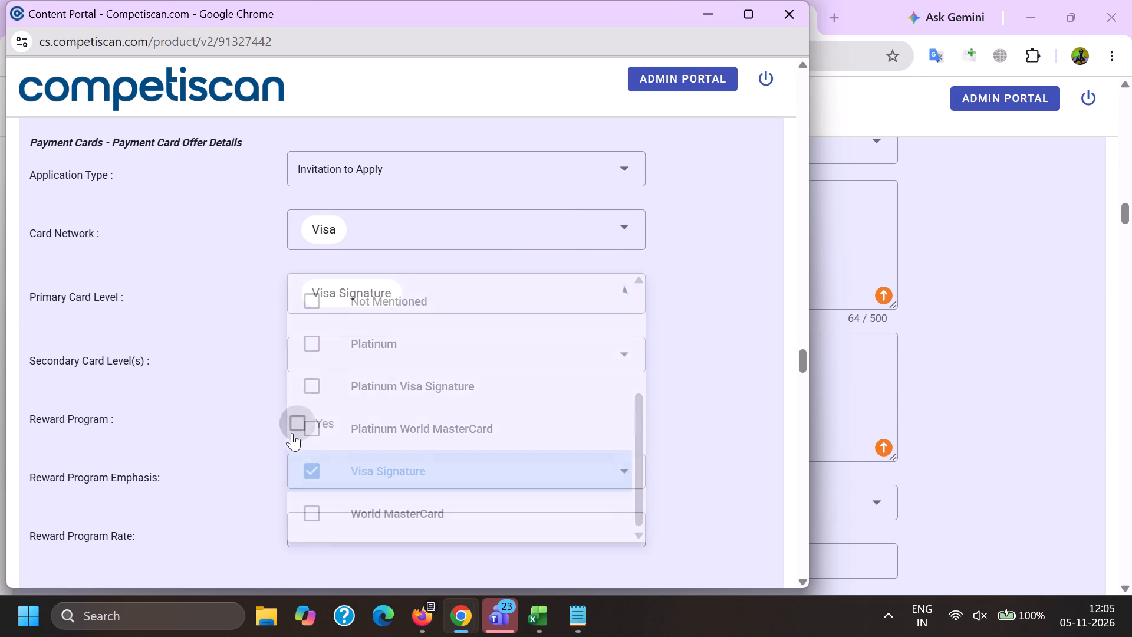
pyautogui.click(292, 432)
pyautogui.doubleClick(217, 470)
# Mark Credit Card Mentioned in the Non-Profit/Consumer Services/Retail section and submit the product form.
pyautogui.press('End')
pyautogui.click(303, 300)
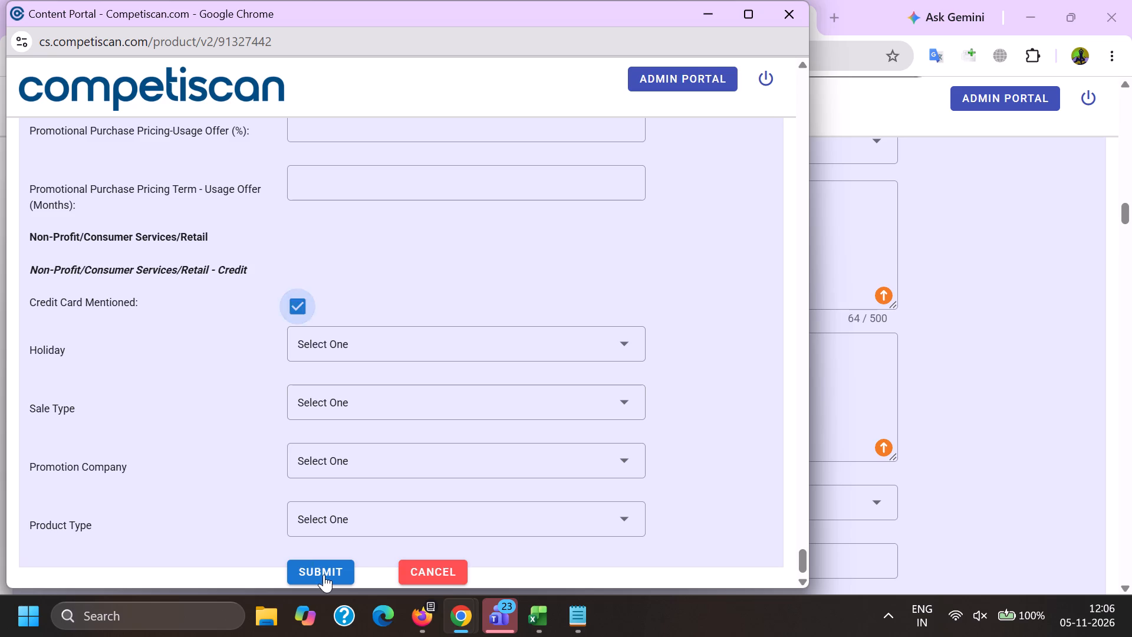
pyautogui.click(324, 574)
# Switch to Notepad and copy the forwarding e-mail address from the Halloween note.
pyautogui.click(572, 625)
pyautogui.click(213, 157)
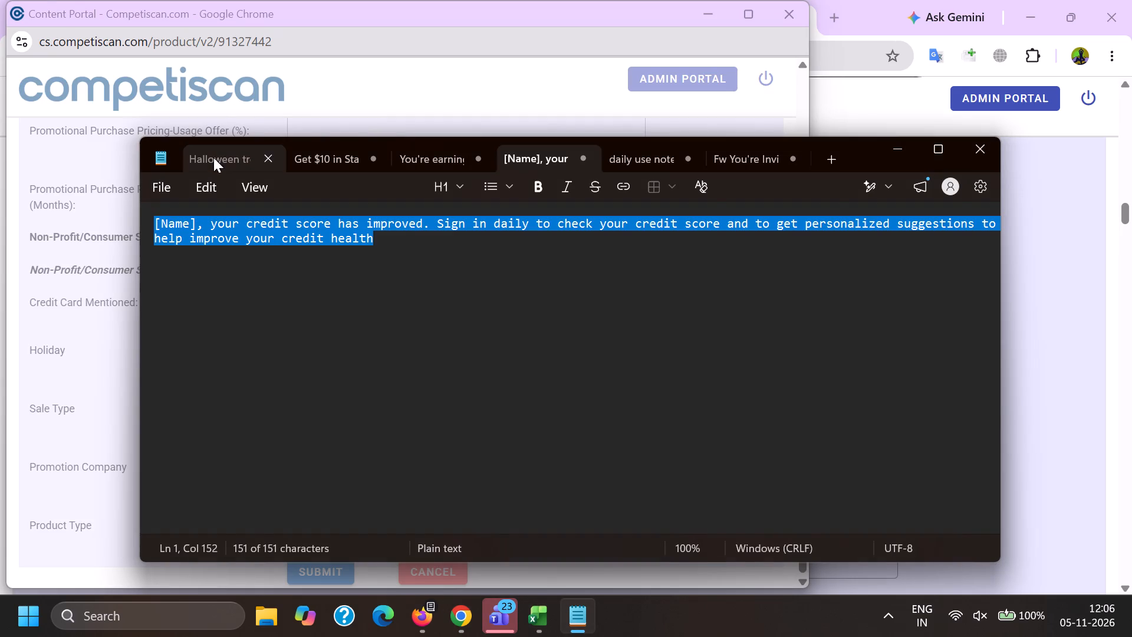
pyautogui.hotkey('ctrl', 'c')
pyautogui.tripleClick(212, 506)
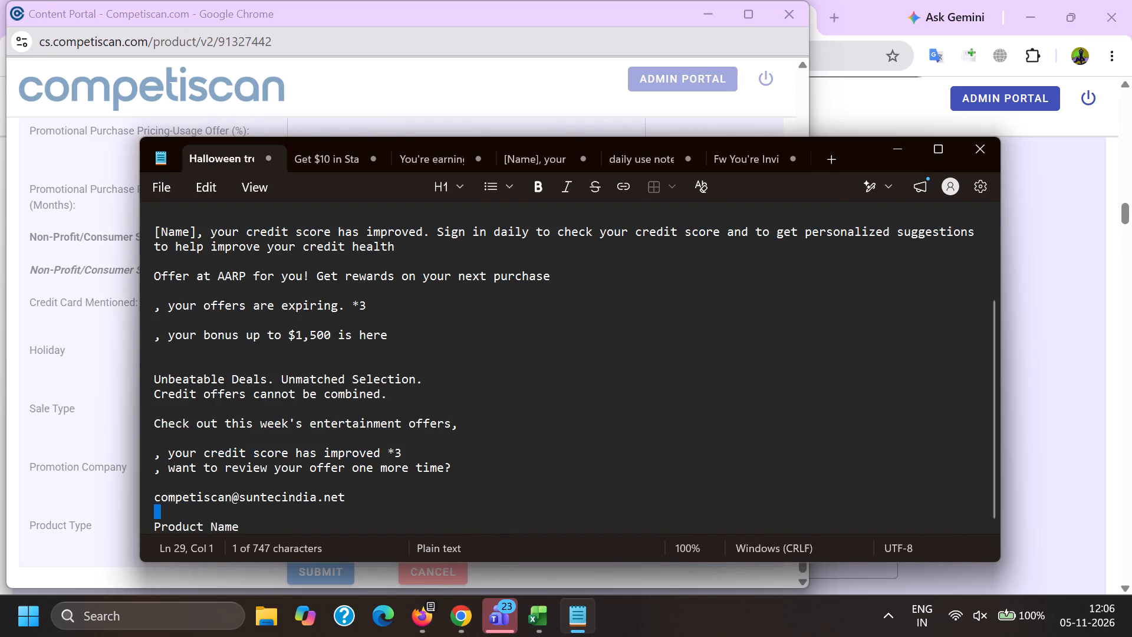
pyautogui.doubleClick(186, 504)
pyautogui.hotkey('ctrl', 'c')
pyautogui.tripleClick(186, 503)
pyautogui.hotkey('ctrl', 'c')
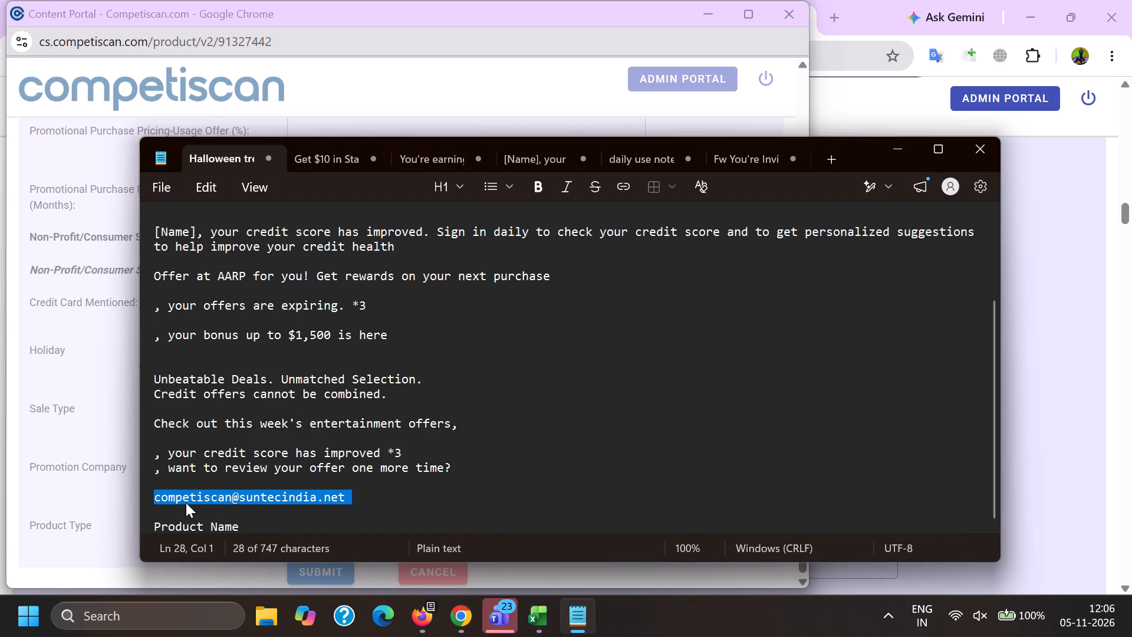
# In Chrome, enable Cc on the "Holiday pillows, styled for you" email and replace both the Forward To and Cc addresses with the copied one.
pyautogui.click(465, 635)
pyautogui.click(329, 551)
pyautogui.click(170, 0)
pyautogui.scroll(8, 61, 343)
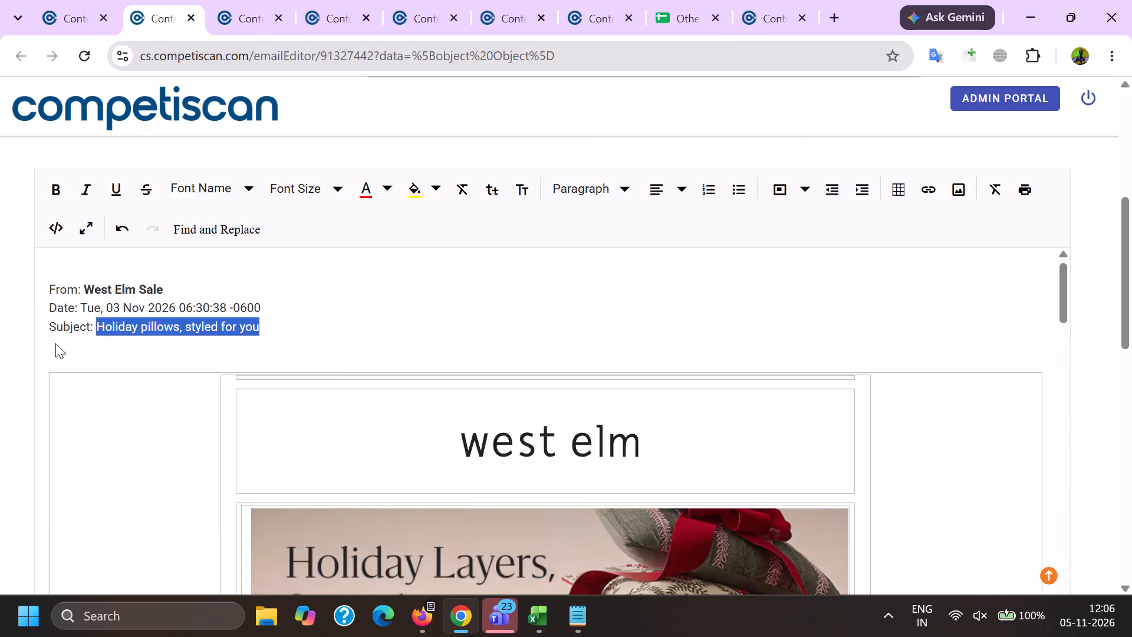
pyautogui.scroll(3, 55, 343)
pyautogui.moveTo(253, 366); pyautogui.dragTo(7, 375)
pyautogui.hotkey('ctrl', 'v')
pyautogui.click(52, 402)
pyautogui.moveTo(257, 429); pyautogui.dragTo(255, 435)
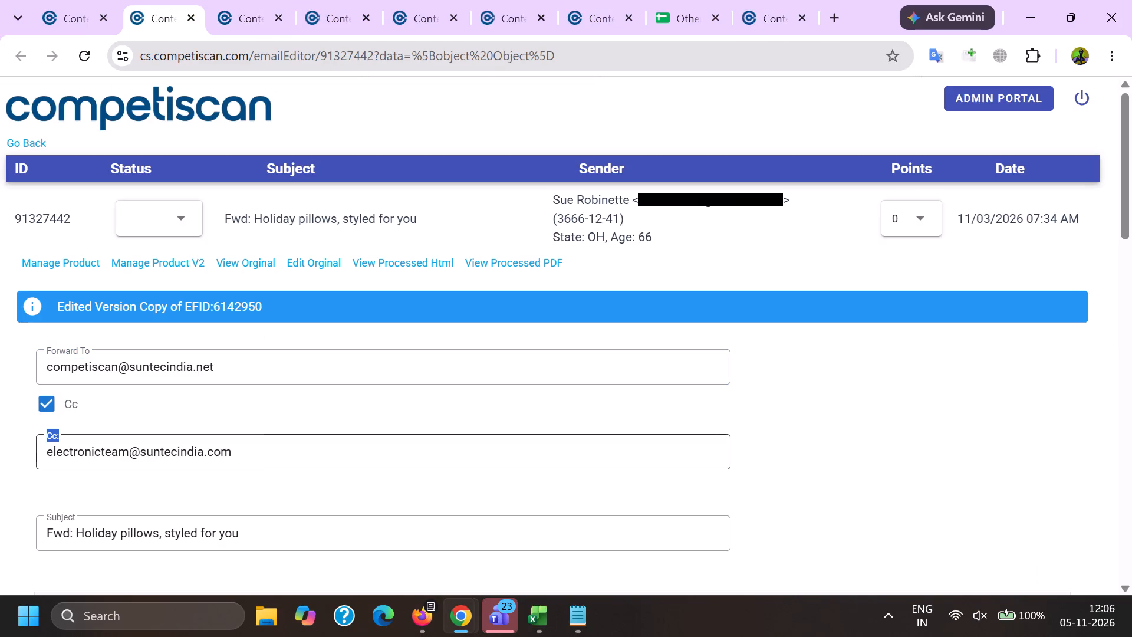
pyautogui.moveTo(255, 435); pyautogui.dragTo(255, 436)
pyautogui.moveTo(258, 444); pyautogui.dragTo(0, 439)
pyautogui.tripleClick(74, 458)
pyautogui.hotkey('ctrl', 'v')
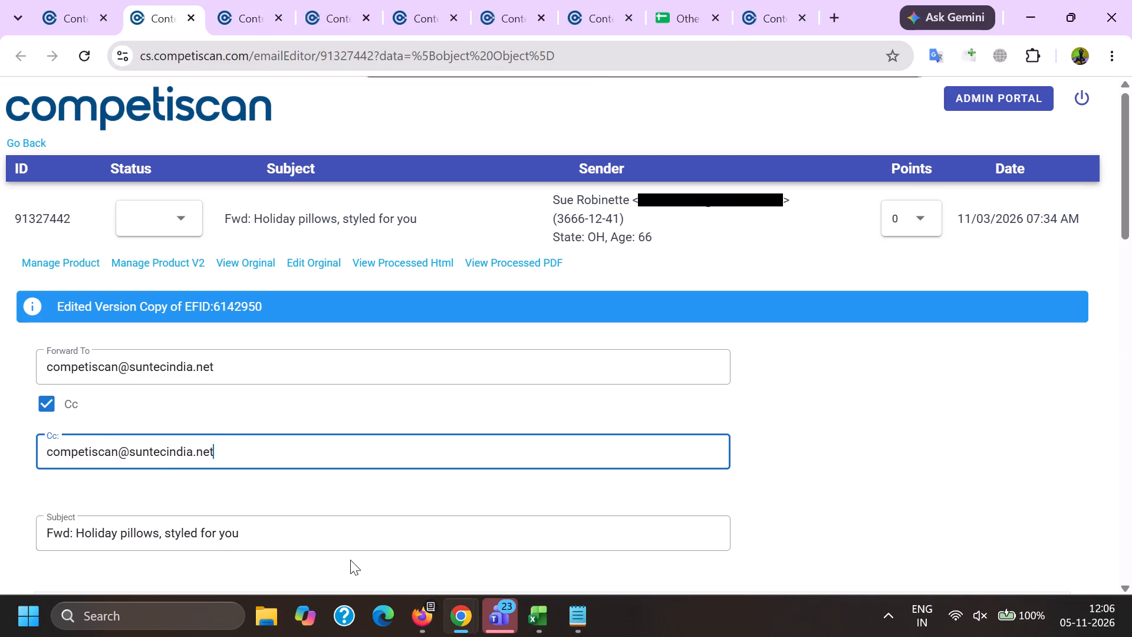
# Append "++HP" to the Holiday pillows email's subject, then save and send it.
pyautogui.click(333, 535)
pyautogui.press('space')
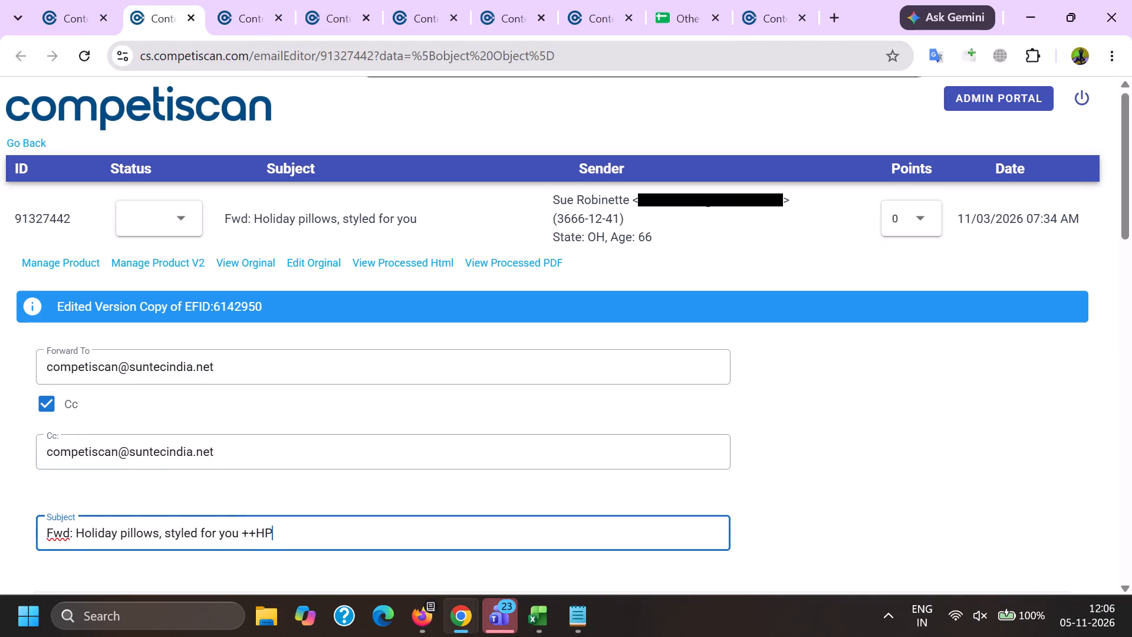
pyautogui.scroll(-19, 187, 514)
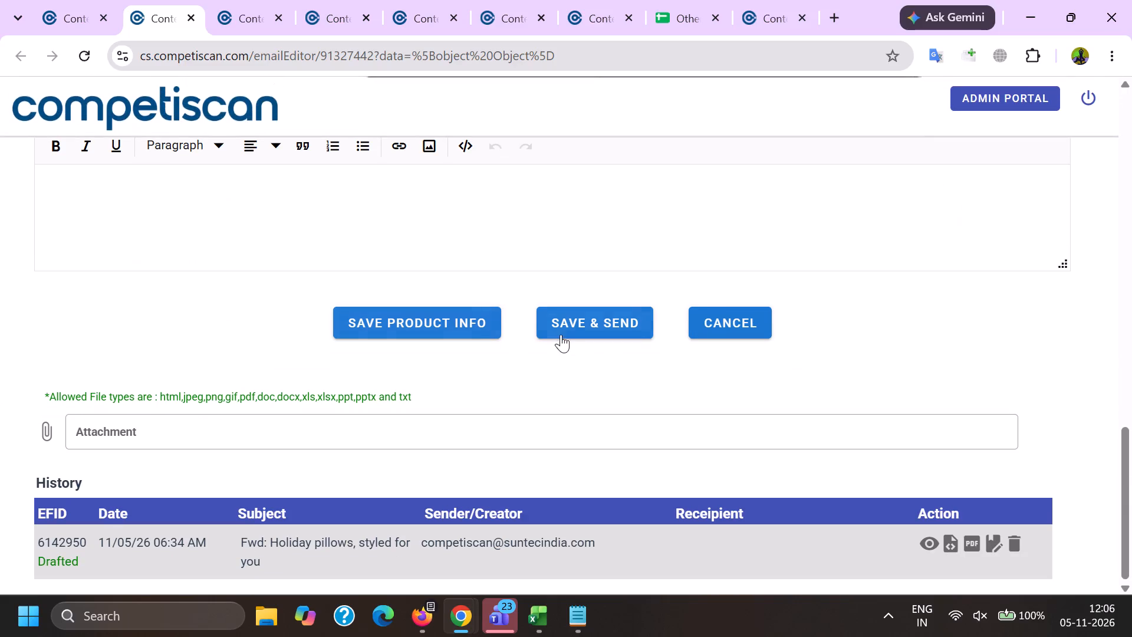
pyautogui.click(561, 334)
pyautogui.click(561, 370)
# On the "Fall savings: up to 60% off" email, enable Cc and replace both the Forward To and Cc addresses with the copied one.
pyautogui.click(252, 0)
pyautogui.scroll(6, 12, 289)
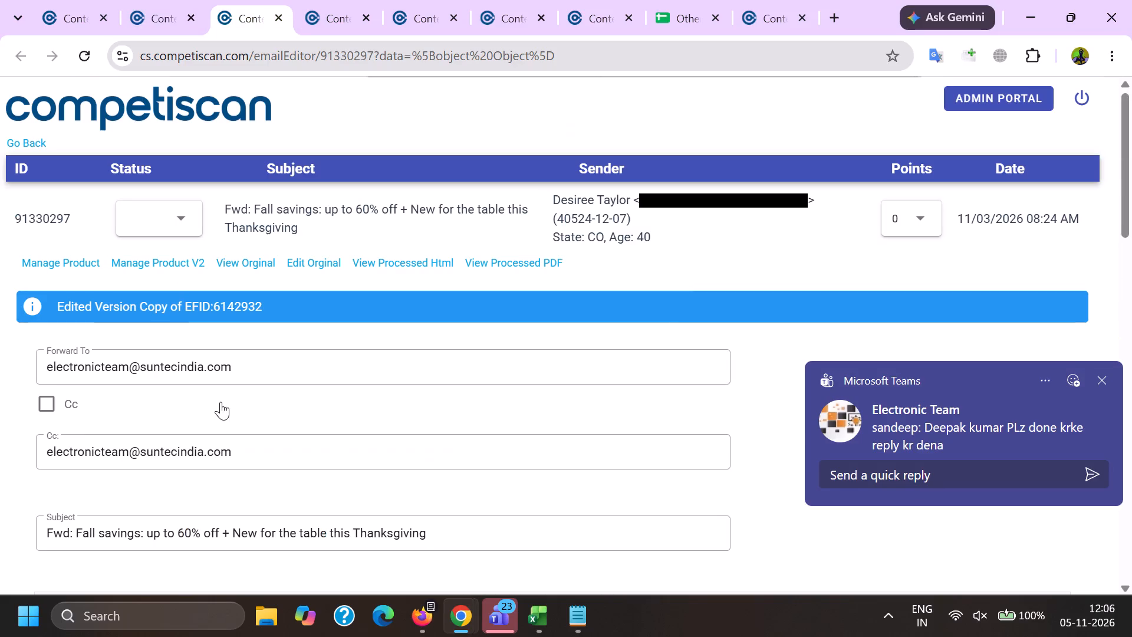
pyautogui.scroll(1, 221, 402)
pyautogui.moveTo(258, 364); pyautogui.dragTo(4, 257)
pyautogui.hotkey('ctrl', 'v')
pyautogui.click(36, 405)
pyautogui.moveTo(275, 441); pyautogui.dragTo(4, 430)
pyautogui.hotkey('ctrl', 'v')
# Append "++HP" to the Fall savings email's subject, then save and send it.
pyautogui.click(490, 531)
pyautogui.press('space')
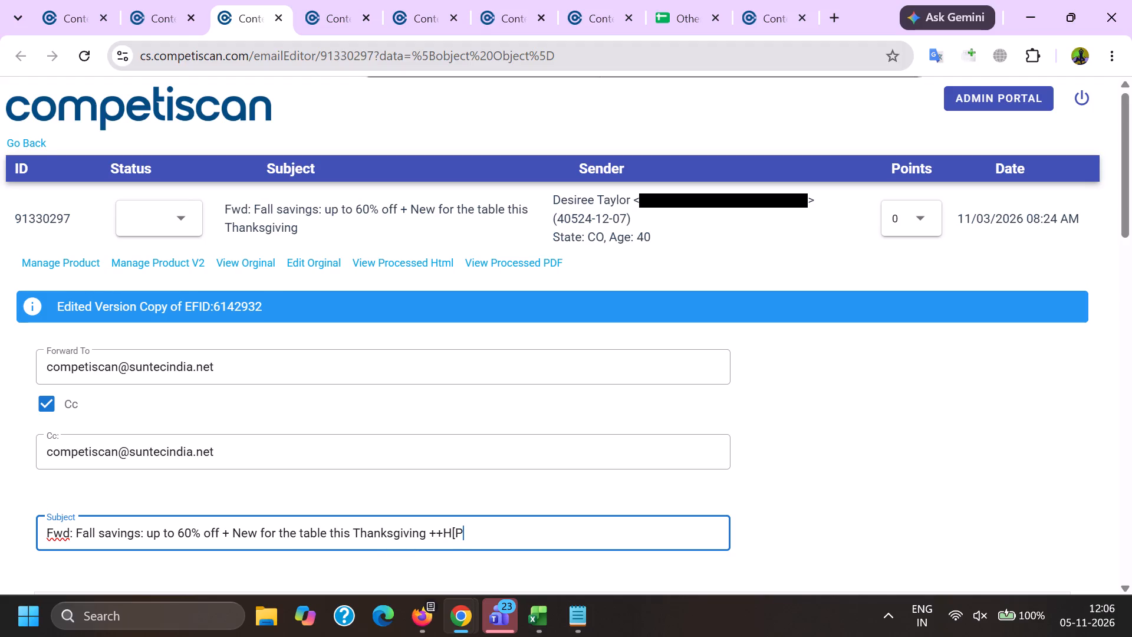
pyautogui.press('BackSpace')
pyautogui.press('BackSpace')
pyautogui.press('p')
pyautogui.scroll(-20, 267, 452)
pyautogui.scroll(-4, 267, 452)
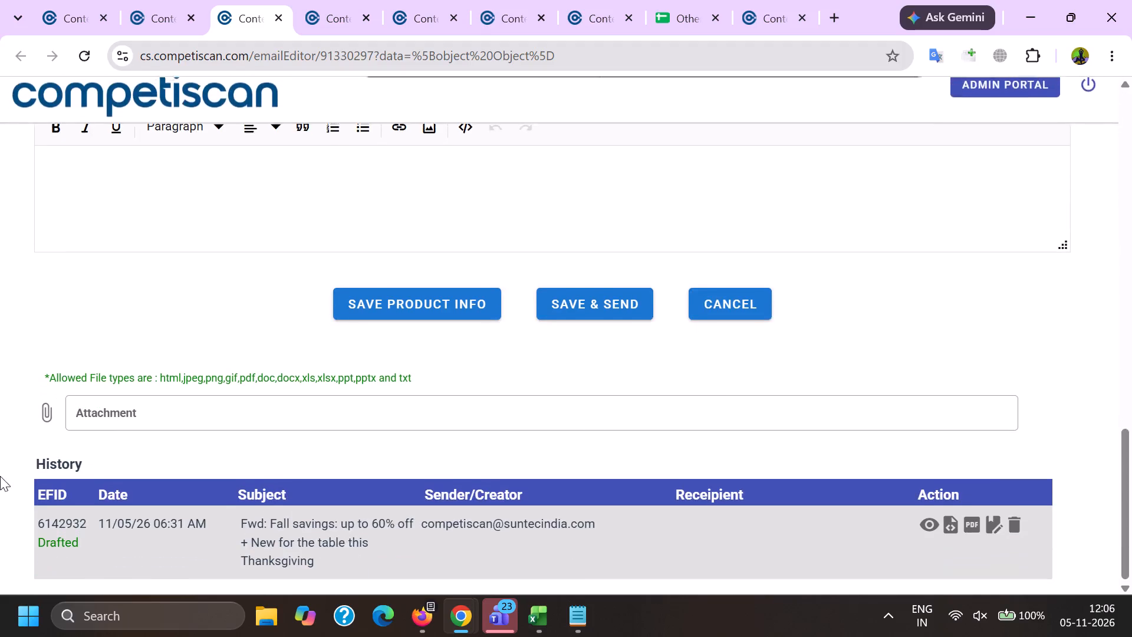
pyautogui.scroll(-2, 0, 476)
pyautogui.click(601, 307)
pyautogui.click(581, 357)
# Open the editor of the next promotional email.
pyautogui.click(325, 0)
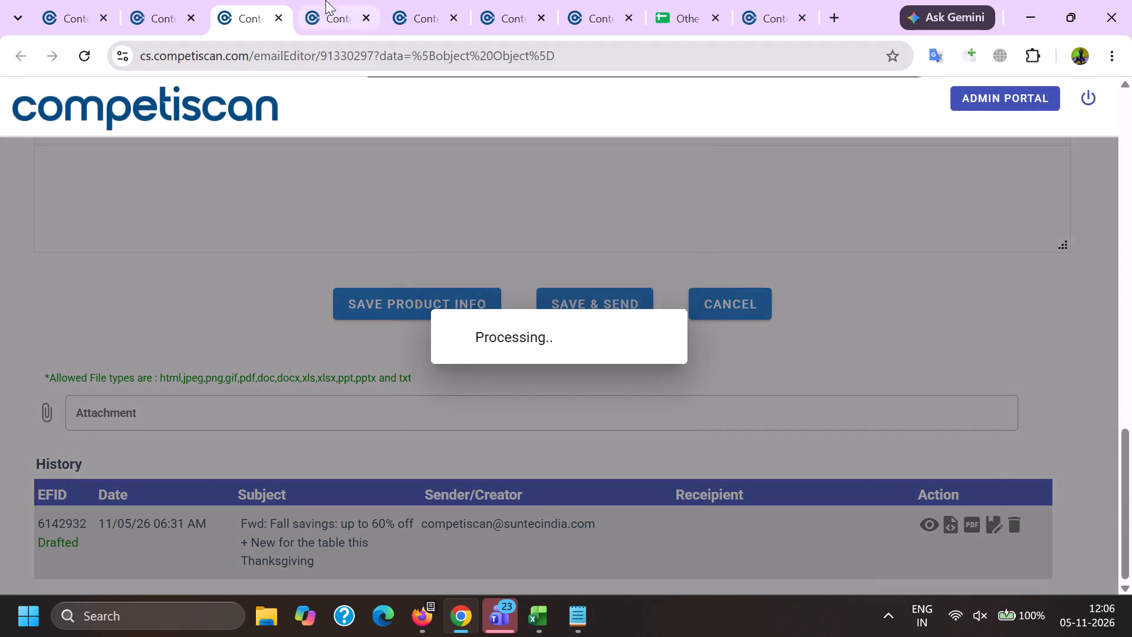
# Set email 91349315's Forward To and enabled Cc to the copied Competiscan address, edit the end of its subject, and save and send it.
pyautogui.scroll(11, 58, 382)
pyautogui.click(246, 323)
pyautogui.moveTo(249, 373); pyautogui.dragTo(6, 388)
pyautogui.hotkey('ctrl', 'v')
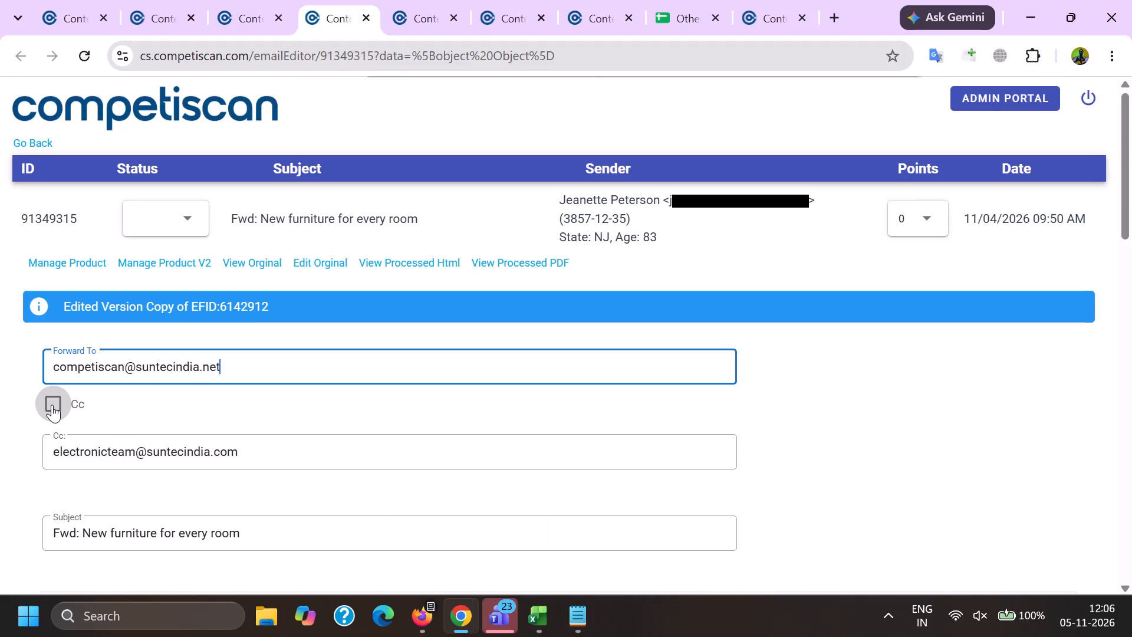
pyautogui.click(52, 404)
pyautogui.moveTo(282, 440); pyautogui.dragTo(4, 439)
pyautogui.hotkey('ctrl', 'v')
pyautogui.click(271, 537)
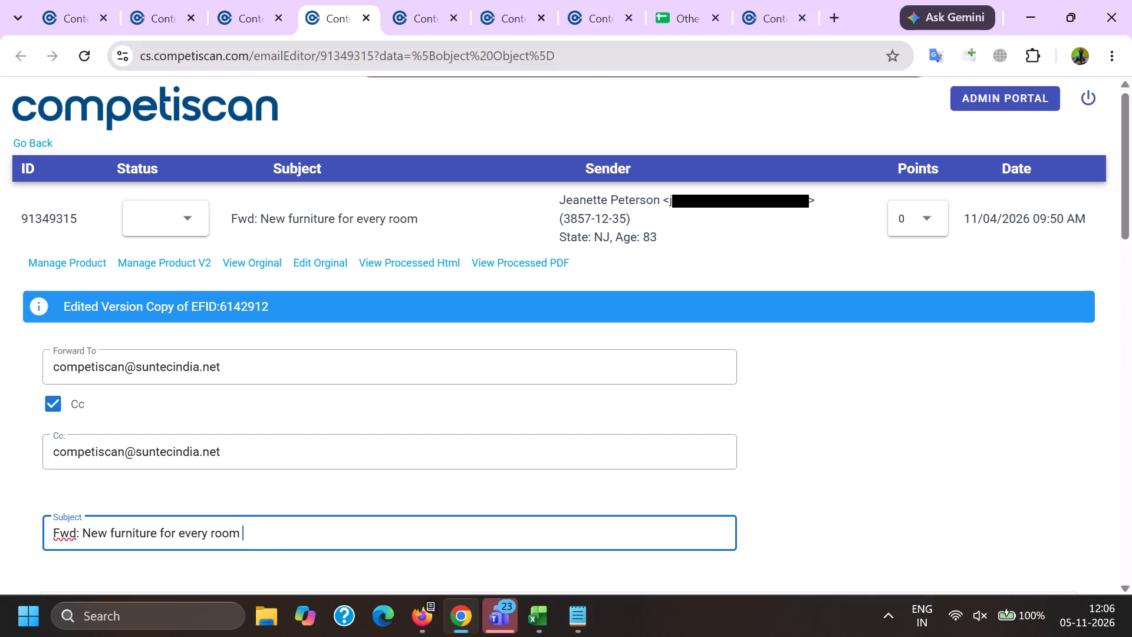
pyautogui.scroll(-19, 152, 448)
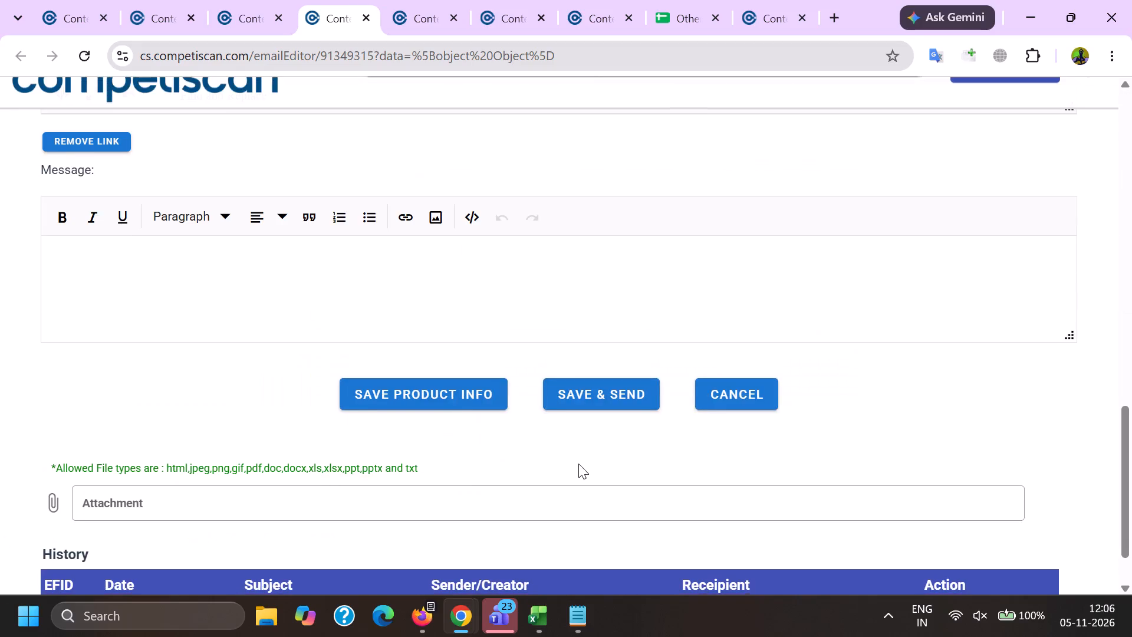
pyautogui.click(593, 326)
pyautogui.click(581, 363)
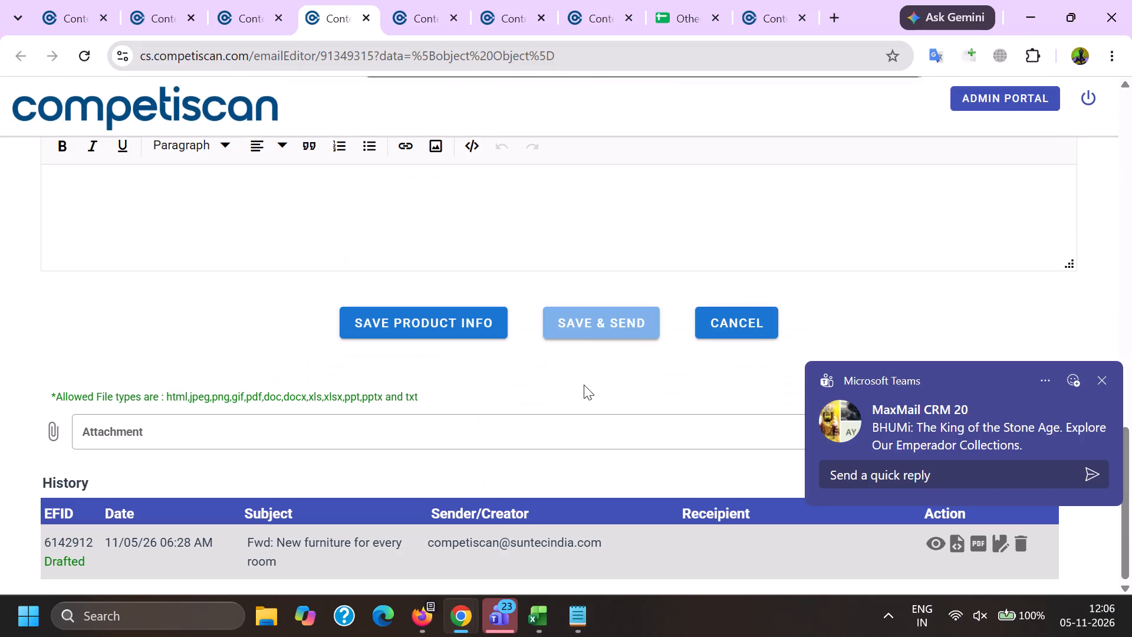
# Set email 91357170's Forward To and enabled Cc to the copied Competiscan address, append "++HP" to its subject, and save and send it.
pyautogui.click(443, 0)
pyautogui.scroll(12, 279, 361)
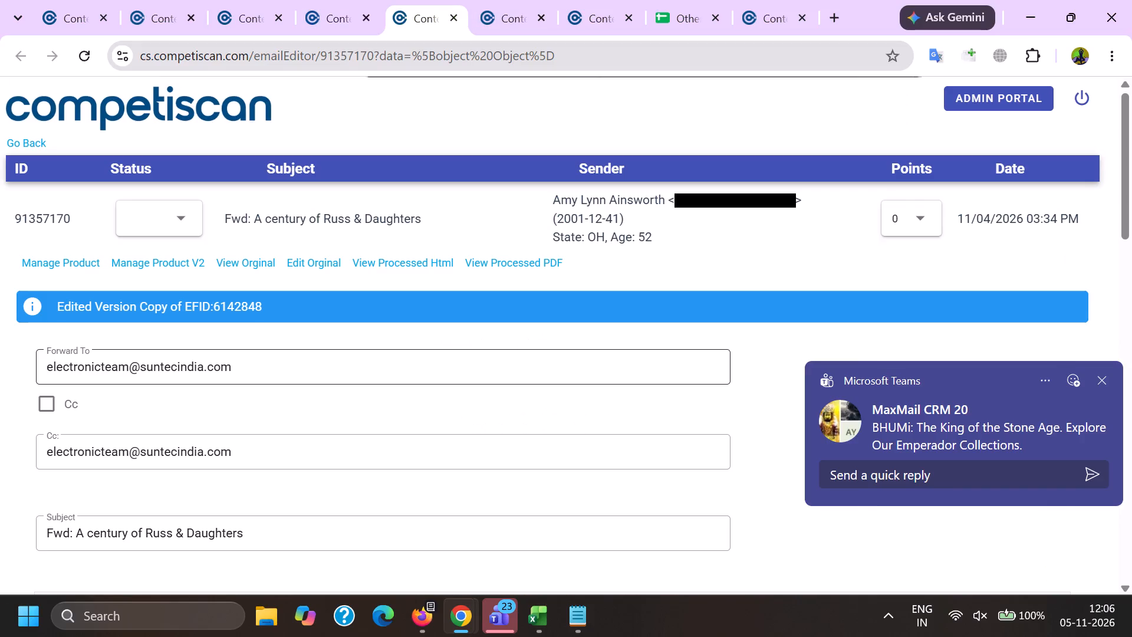
pyautogui.moveTo(297, 374); pyautogui.dragTo(0, 367)
pyautogui.hotkey('ctrl', 'v')
pyautogui.click(41, 405)
pyautogui.moveTo(268, 444); pyautogui.dragTo(4, 408)
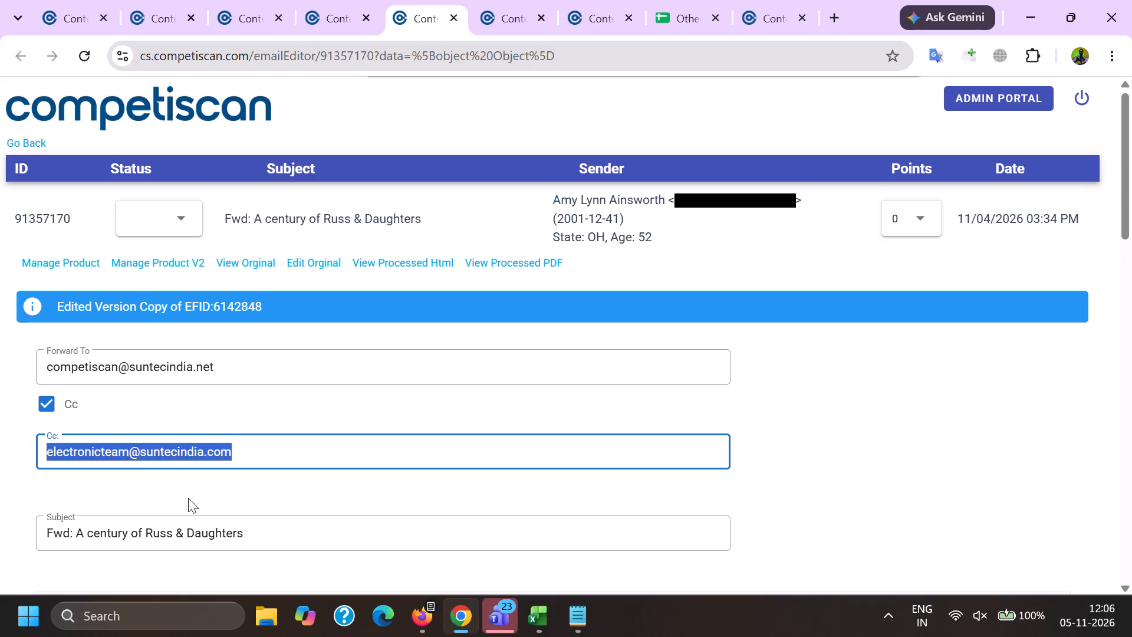
pyautogui.hotkey('ctrl', 'v')
pyautogui.click(282, 535)
pyautogui.press('space')
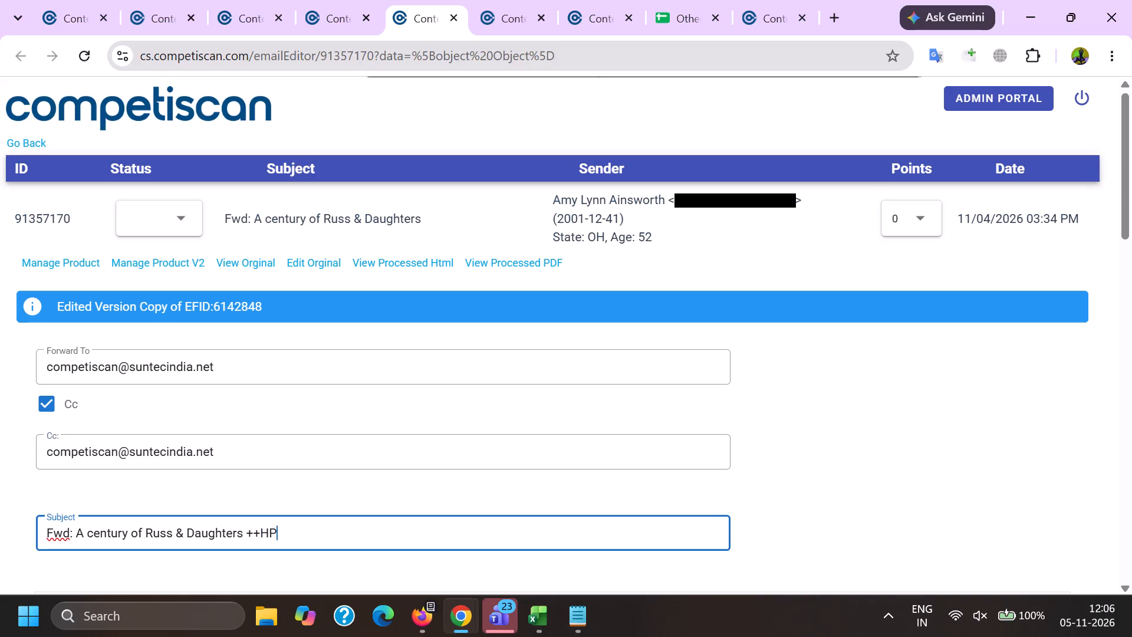
pyautogui.scroll(-19, 0, 467)
pyautogui.click(564, 333)
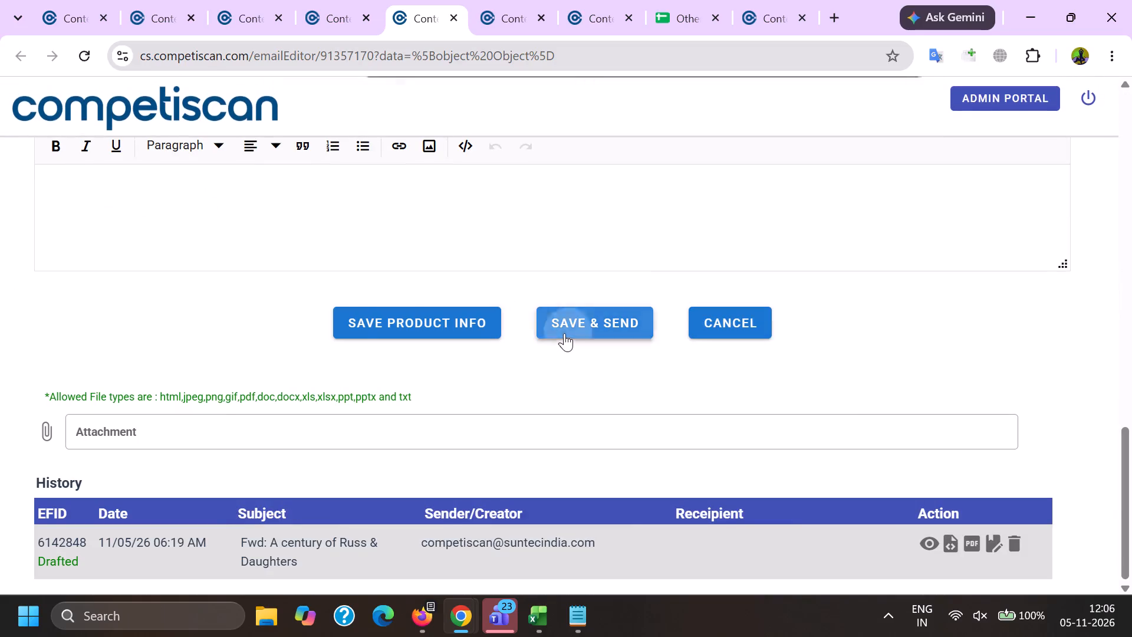
pyautogui.click(588, 370)
# Set email 91357375's Forward To and enabled Cc to the copied Competiscan address, append "++HP" to its subject, and save and send it.
pyautogui.click(544, 0)
pyautogui.scroll(10, 251, 330)
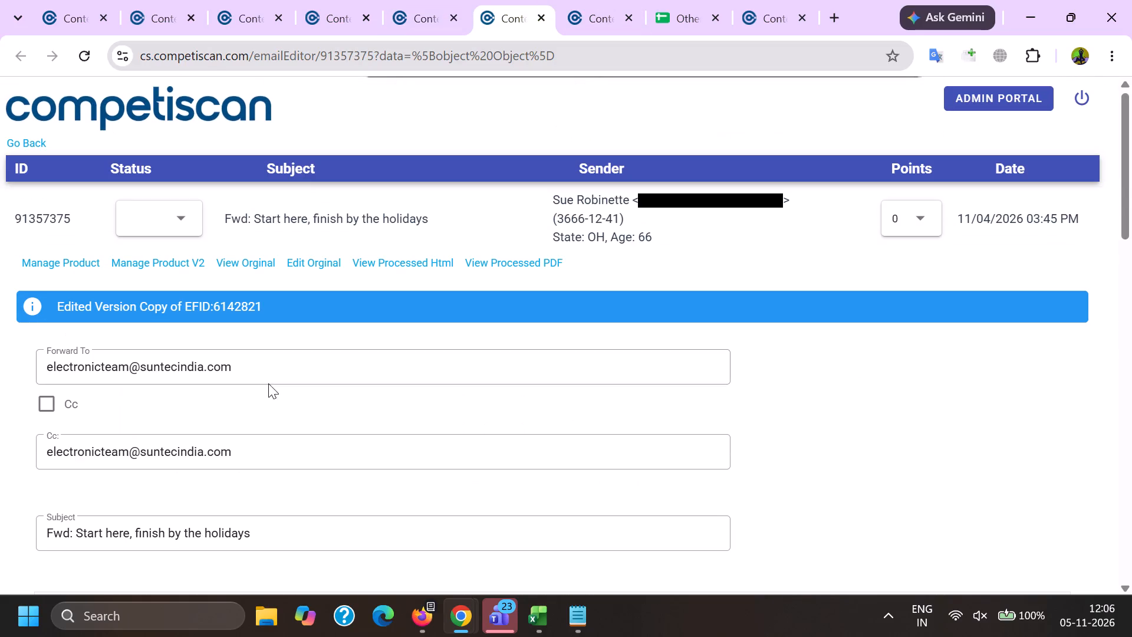
pyautogui.moveTo(273, 362); pyautogui.dragTo(8, 380)
pyautogui.hotkey('ctrl', 'v')
pyautogui.keyDown('ctrl'); pyautogui.click(46, 407); pyautogui.keyUp('ctrl')
pyautogui.moveTo(291, 461); pyautogui.dragTo(23, 428)
pyautogui.hotkey('ctrl', 'v')
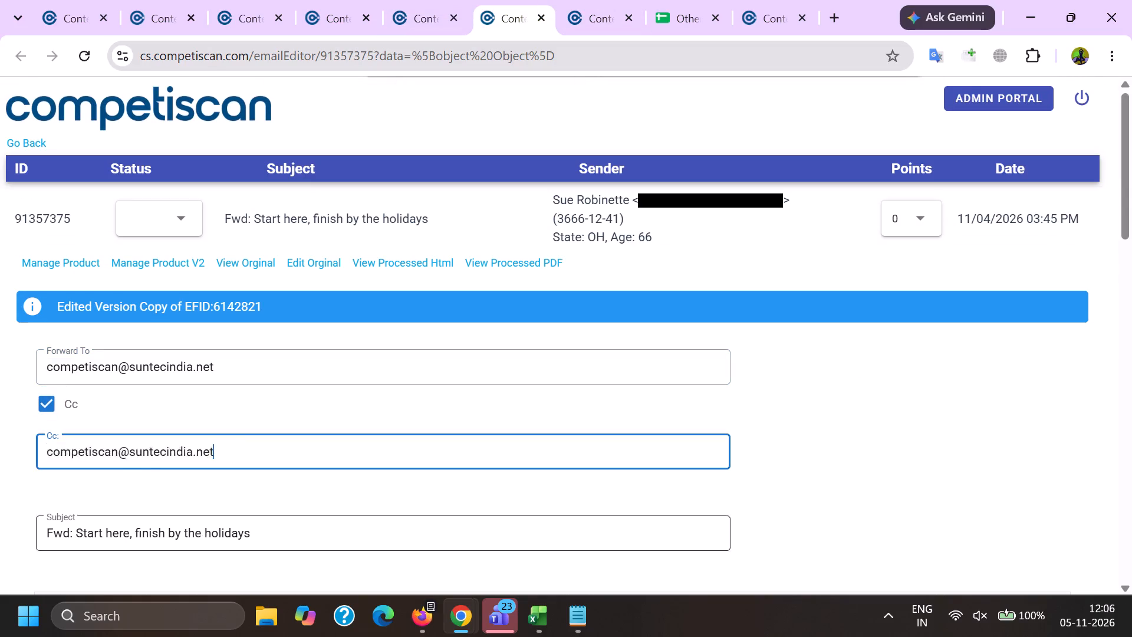
pyautogui.click(271, 532)
pyautogui.press('space')
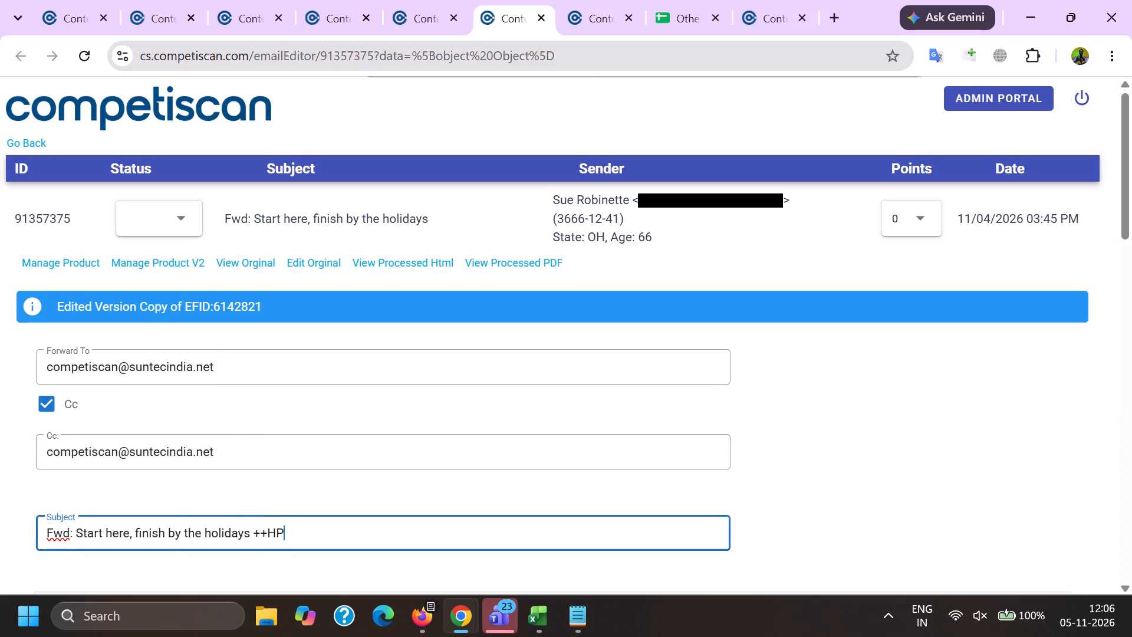
pyautogui.scroll(-6, 232, 521)
pyautogui.scroll(1, 0, 182)
pyautogui.scroll(-15, 0, 182)
pyautogui.click(596, 321)
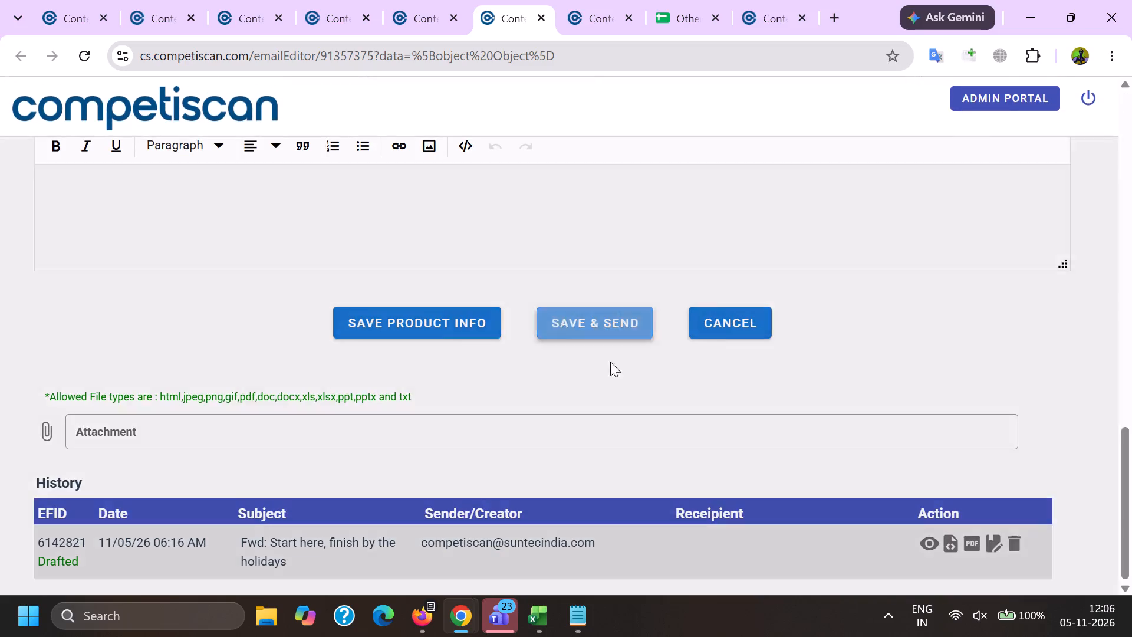
pyautogui.moveTo(608, 333); pyautogui.dragTo(595, 354)
pyautogui.click(568, 374)
# Close the editor page of the Instacart Offer email 91365485.
pyautogui.click(616, 0)
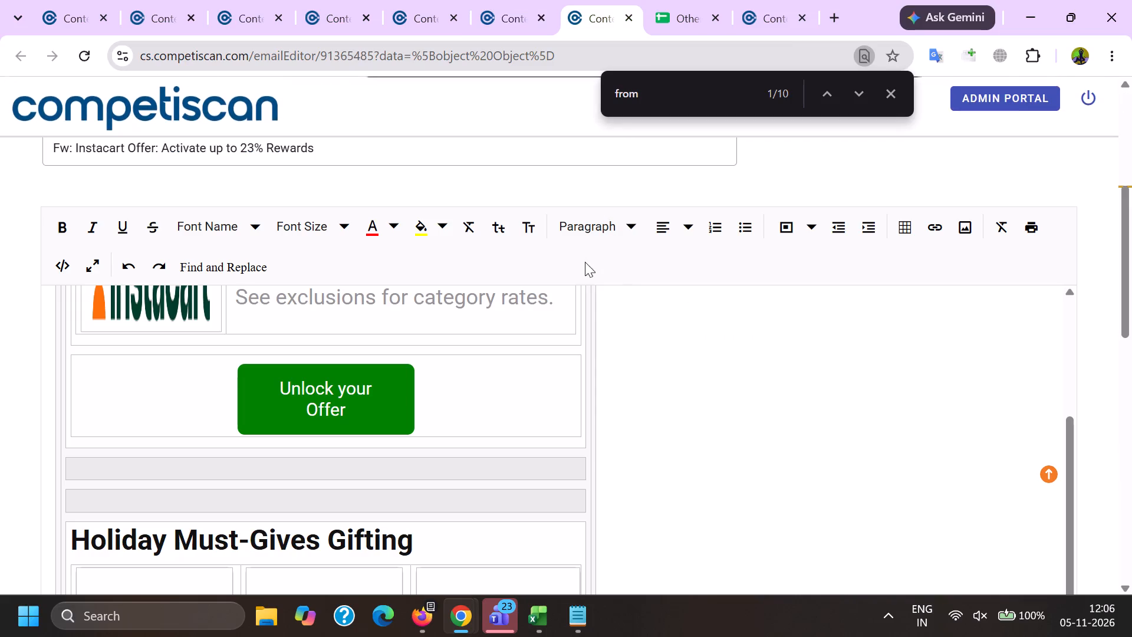
pyautogui.doubleClick(636, 17)
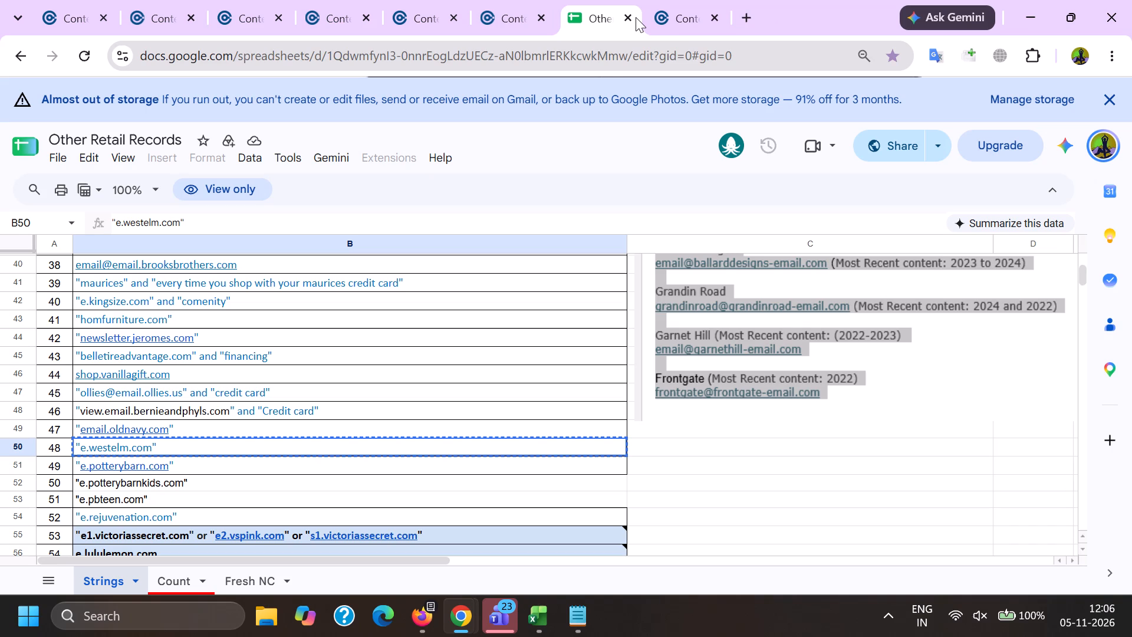
# Copy the "e.potterybarn.com" string from Other Retail Records and search the content portal's emails for it in Firefox.
pyautogui.click(124, 472)
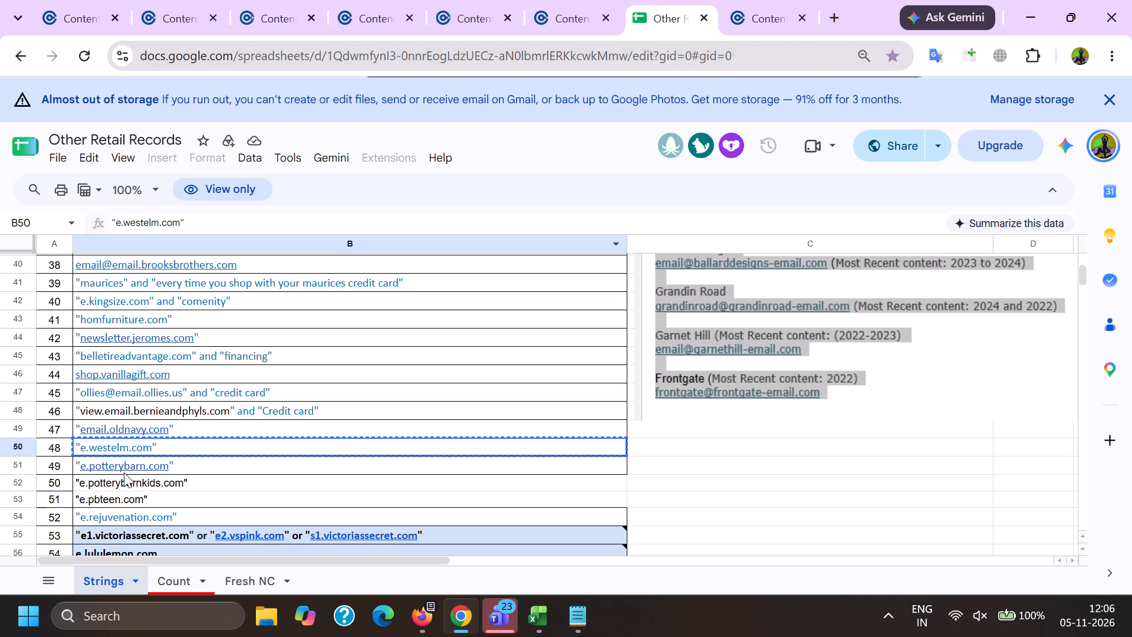
pyautogui.hotkey('ctrl', 'c')
pyautogui.click(408, 618)
pyautogui.scroll(-6, 246, 439)
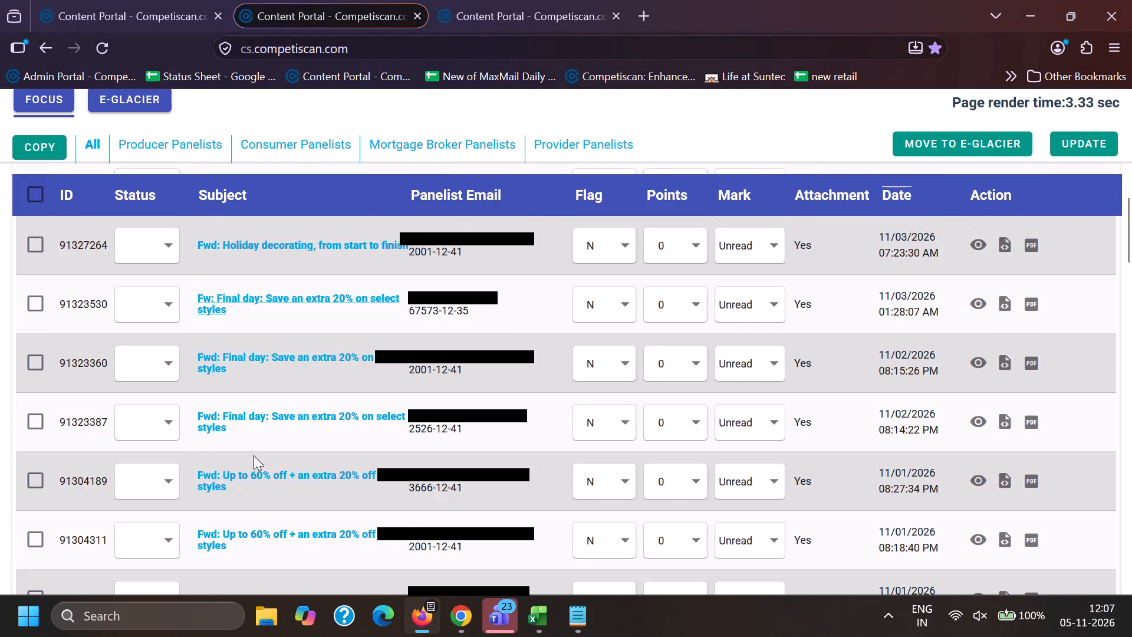
pyautogui.scroll(-15, 272, 441)
pyautogui.scroll(-6, 296, 471)
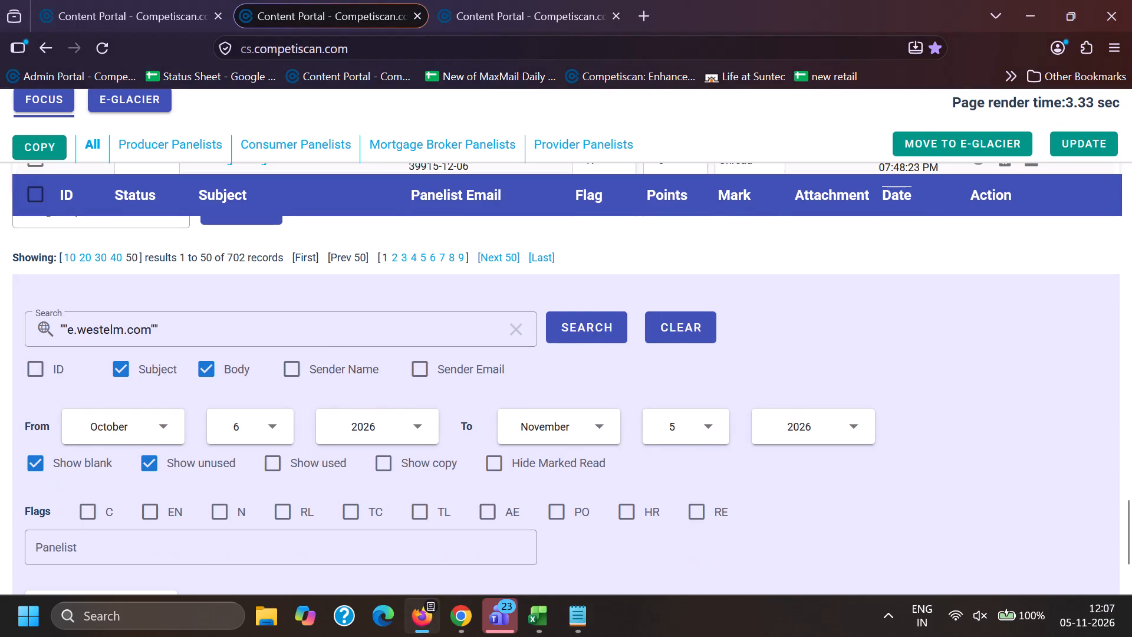
pyautogui.moveTo(347, 331); pyautogui.dragTo(2, 310)
pyautogui.press('BackSpace')
pyautogui.hotkey('shift', '"')
pyautogui.hotkey('ctrl', 'v')
pyautogui.hotkey('shift', '"')
pyautogui.press('Return')
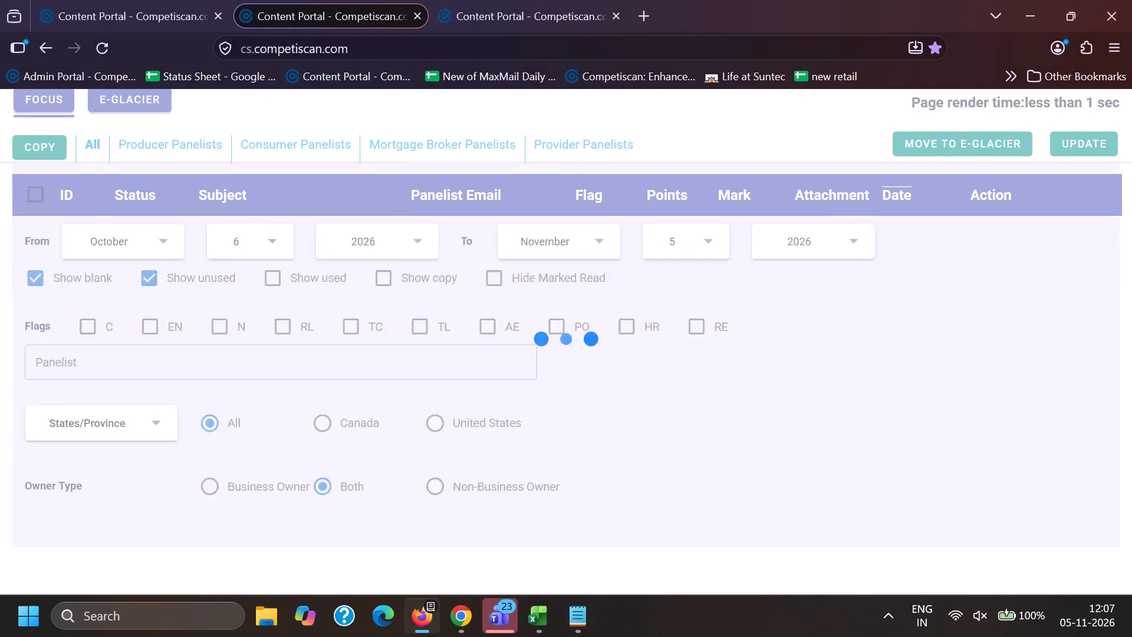
# Refresh the Focus email list on the first content portal page.
pyautogui.click(84, 0)
pyautogui.click(31, 190)
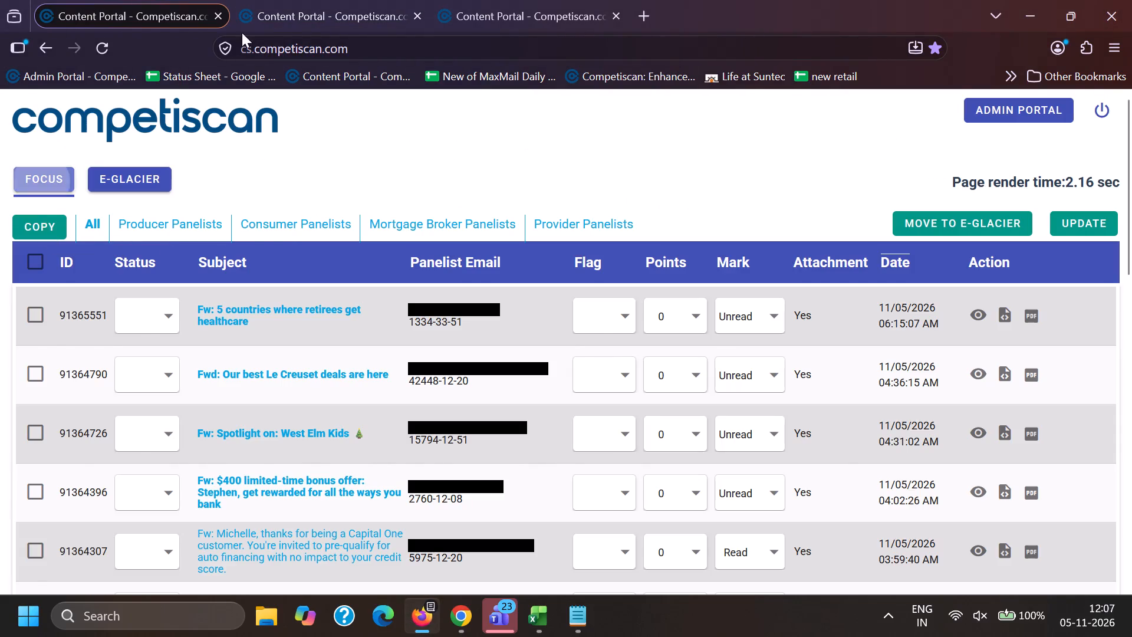
# Close the editor page of email 91349315 in Firefox and open a fresh content portal page from the bookmark.
pyautogui.click(299, 0)
pyautogui.click(544, 0)
pyautogui.click(618, 12)
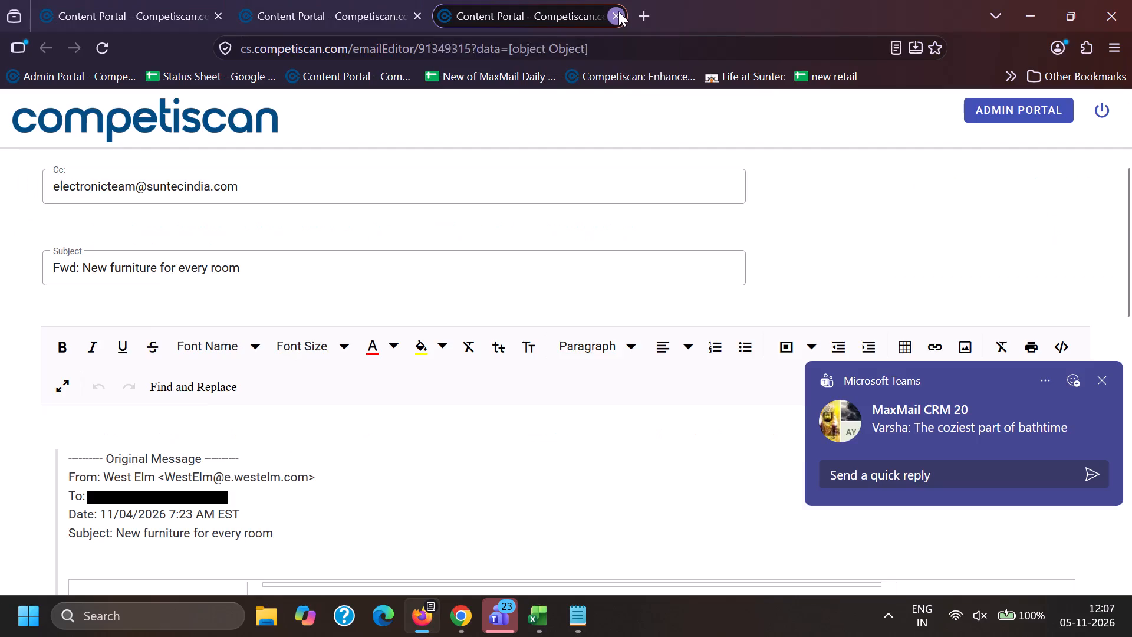
pyautogui.click(445, 11)
pyautogui.click(348, 78)
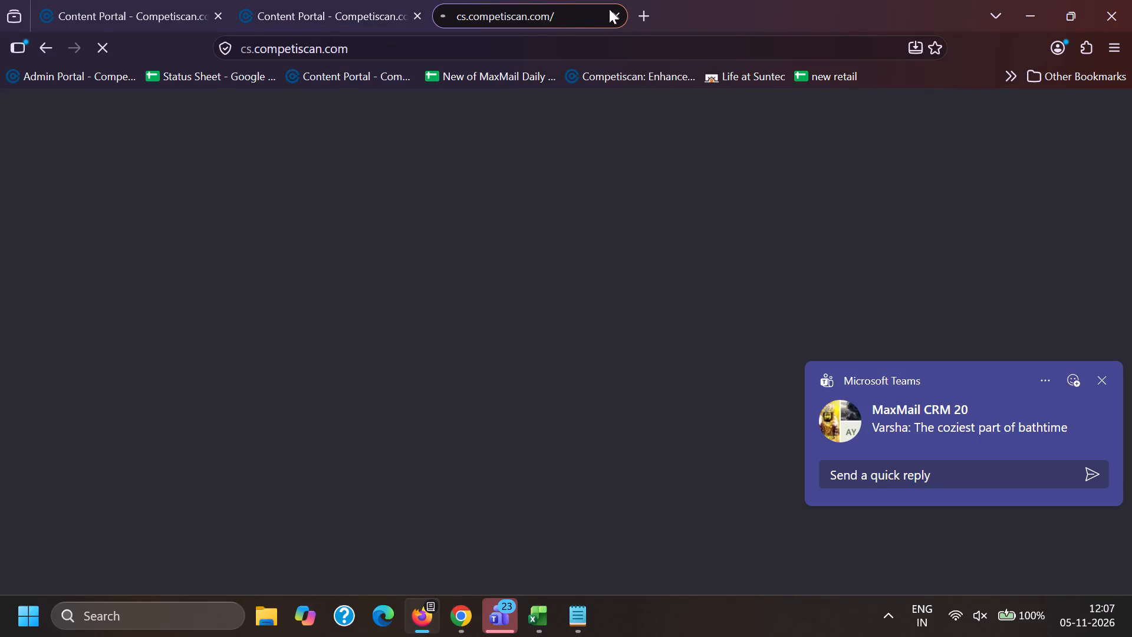
# Open another content portal page from the bookmark in a new Firefox tab.
pyautogui.click(654, 6)
pyautogui.click(357, 80)
# Show 50 results per page in the "Capital one" email search list.
pyautogui.click(329, 0)
pyautogui.click(162, 0)
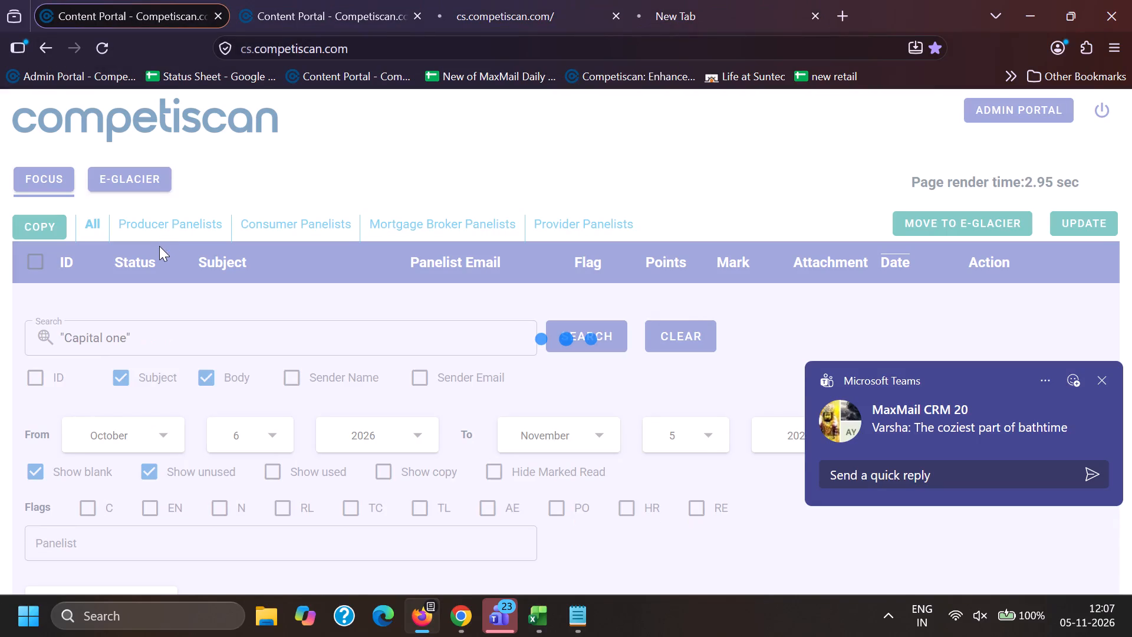
pyautogui.scroll(-2, 153, 475)
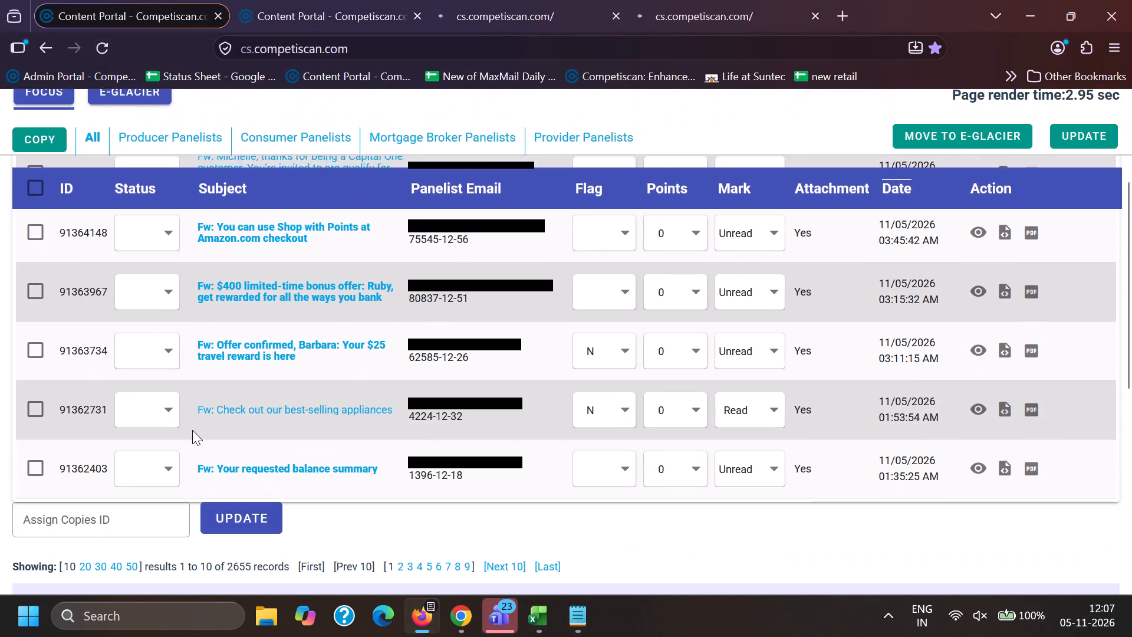
pyautogui.scroll(-3, 193, 426)
pyautogui.click(129, 293)
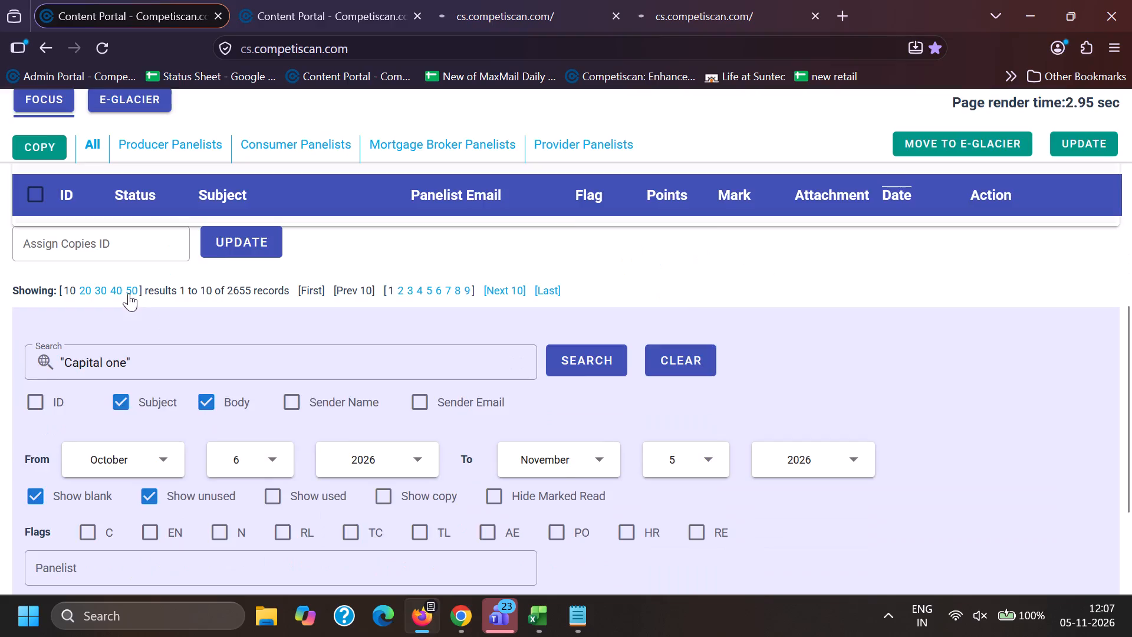
# Copy the subject "Extra 20% off select styles won't last forever + Furniture in stock & on its way FAST" and search for it in Chrome's content portal.
pyautogui.click(383, 0)
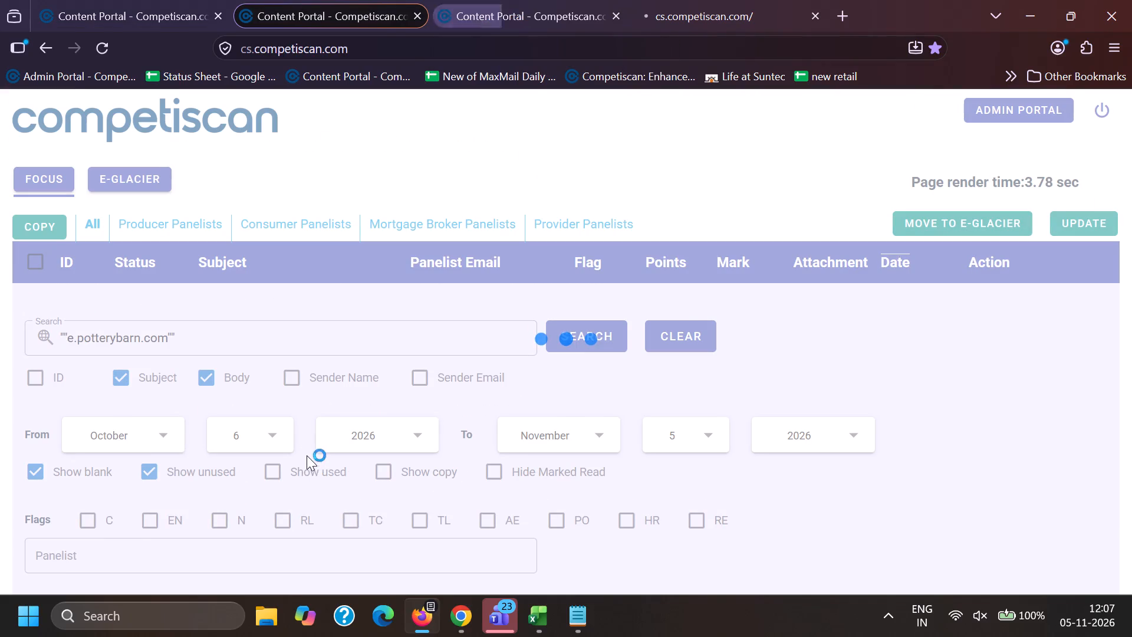
pyautogui.moveTo(217, 528); pyautogui.dragTo(262, 566)
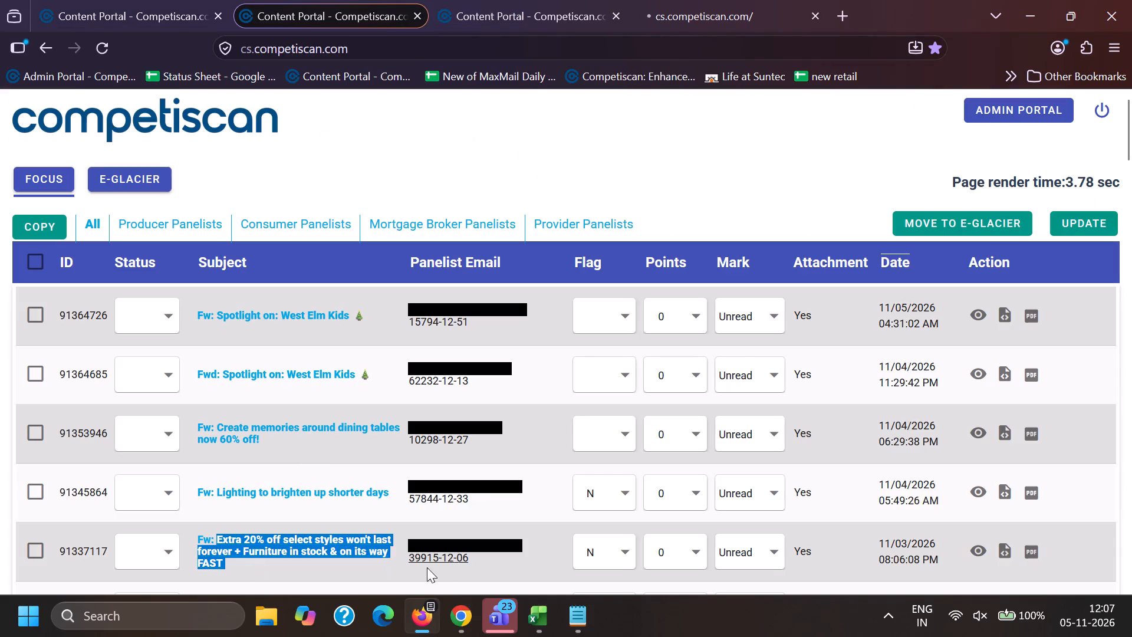
pyautogui.hotkey('ctrl', 'c')
pyautogui.click(458, 616)
pyautogui.click(370, 549)
pyautogui.click(210, 0)
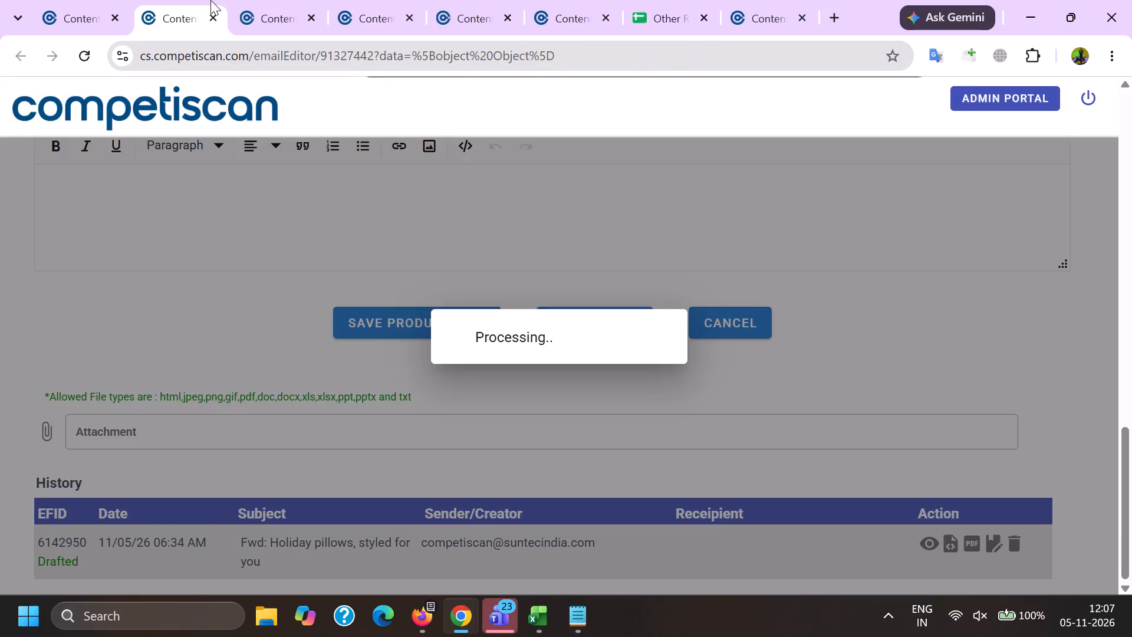
pyautogui.click(72, 0)
pyautogui.scroll(-4, 245, 402)
pyautogui.moveTo(324, 204); pyautogui.dragTo(2, 194)
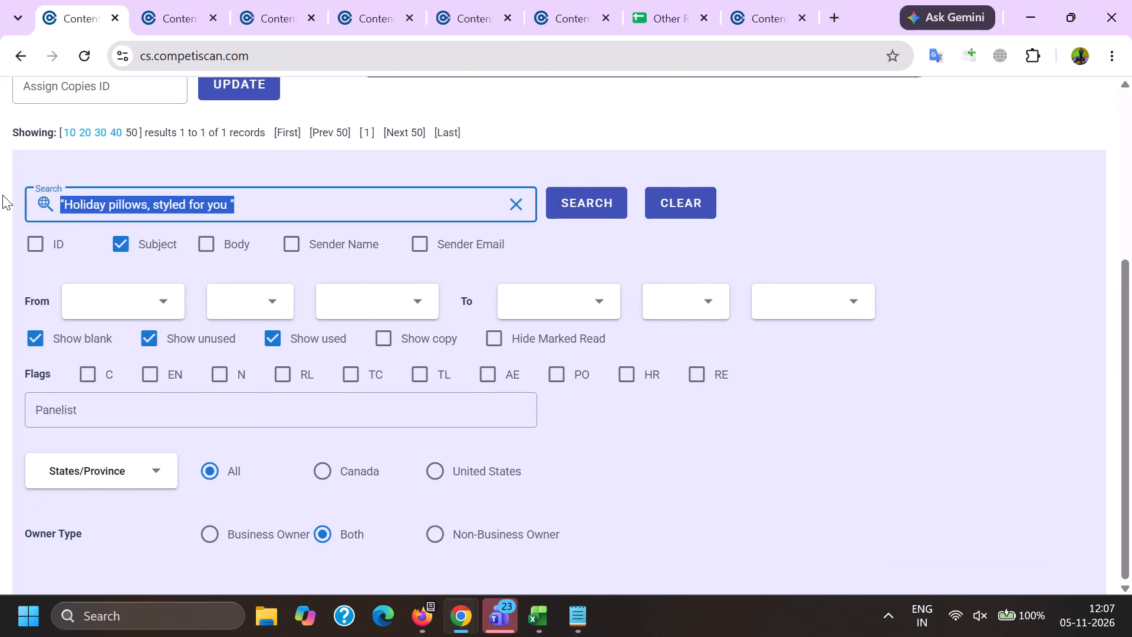
pyautogui.press('BackSpace')
pyautogui.hotkey('shift', '"')
pyautogui.hotkey('ctrl', 'v')
pyautogui.hotkey('shift', '"')
pyautogui.press('Return')
# Copy the subject "Create memories around dining tables now 60% off!" of email 91353946 in Firefox's Pottery Barn results.
pyautogui.hotkey('alt', 'Tab')
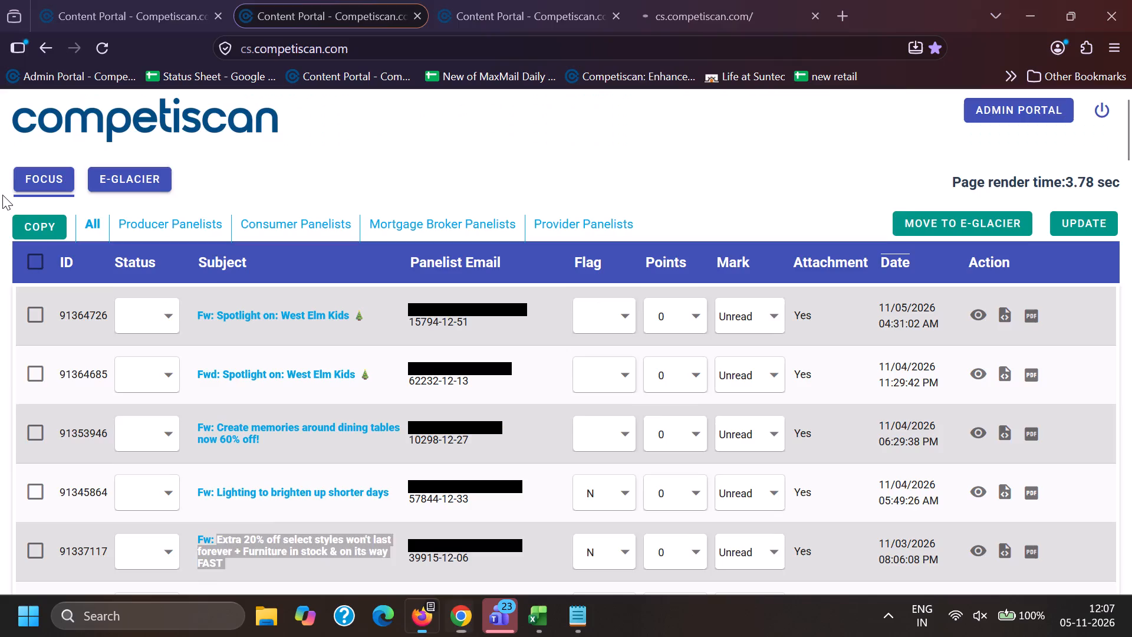
pyautogui.scroll(-1, 216, 322)
pyautogui.moveTo(221, 331); pyautogui.dragTo(282, 356)
pyautogui.hotkey('ctrl', 'c')
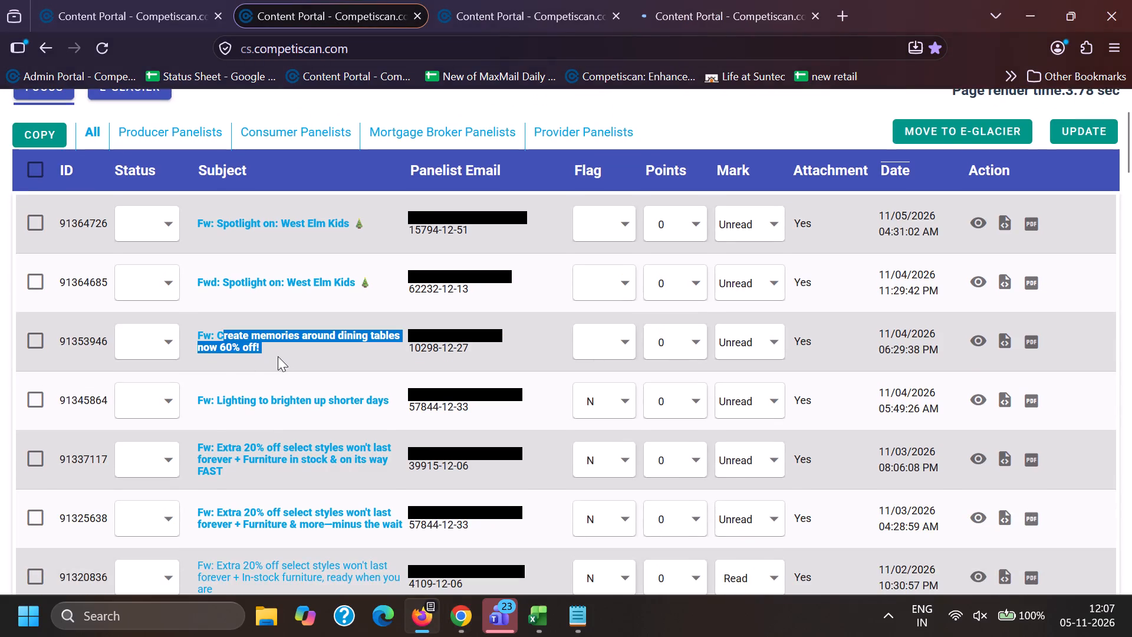
pyautogui.moveTo(213, 324); pyautogui.dragTo(266, 353)
pyautogui.hotkey('ctrl', 'c')
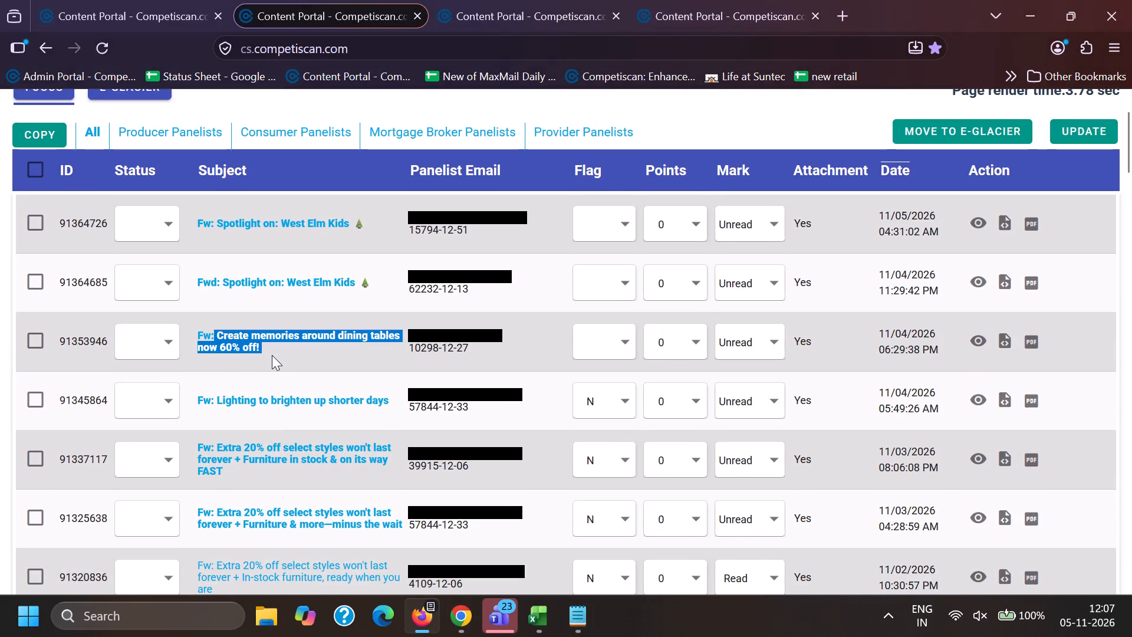
pyautogui.hotkey('alt', 'Tab')
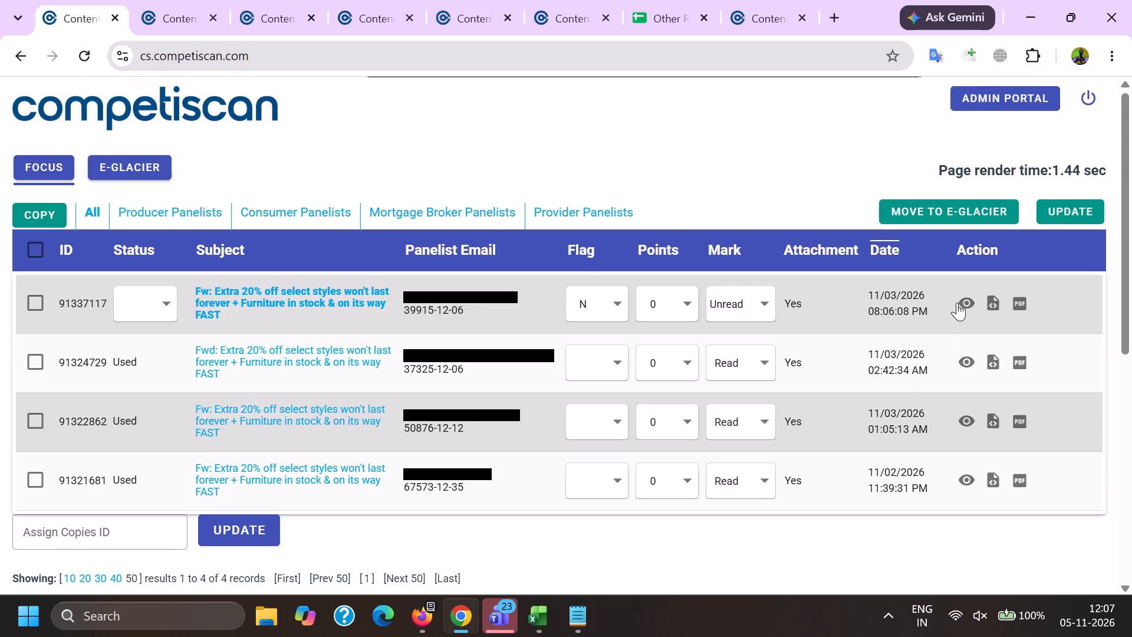
pyautogui.click(965, 301)
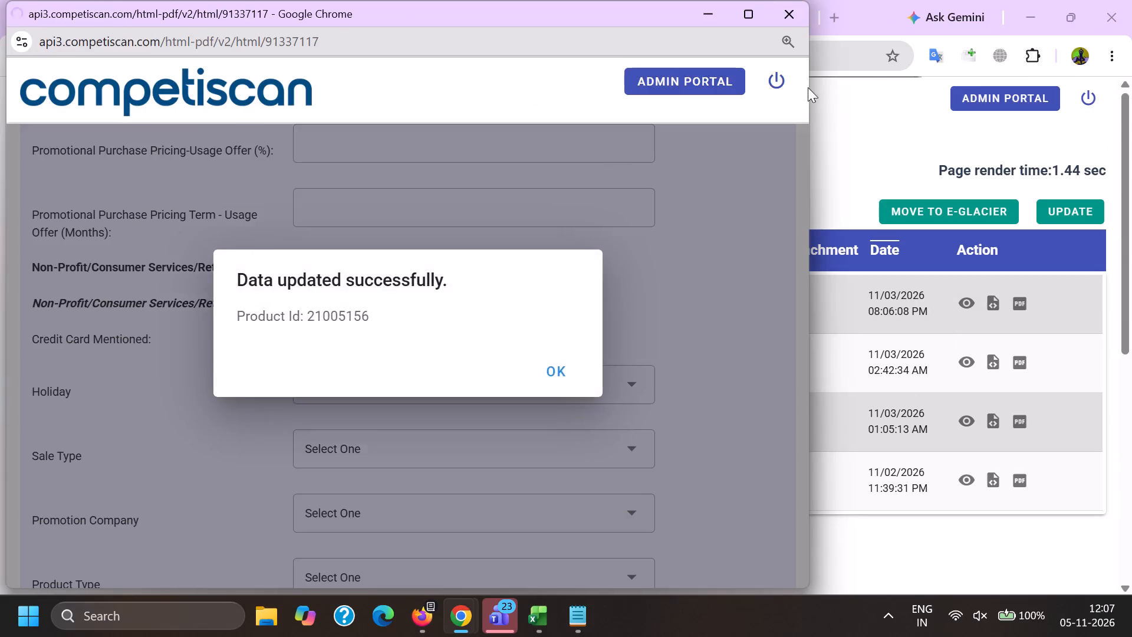
pyautogui.moveTo(809, 79); pyautogui.dragTo(802, 179)
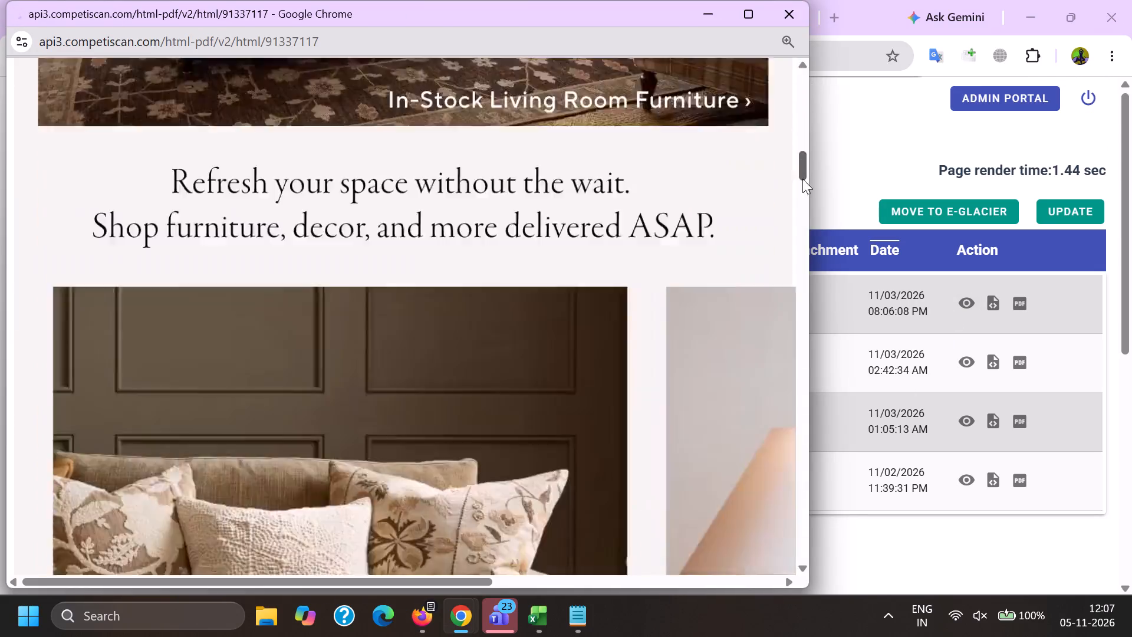
pyautogui.moveTo(802, 179); pyautogui.dragTo(842, 435)
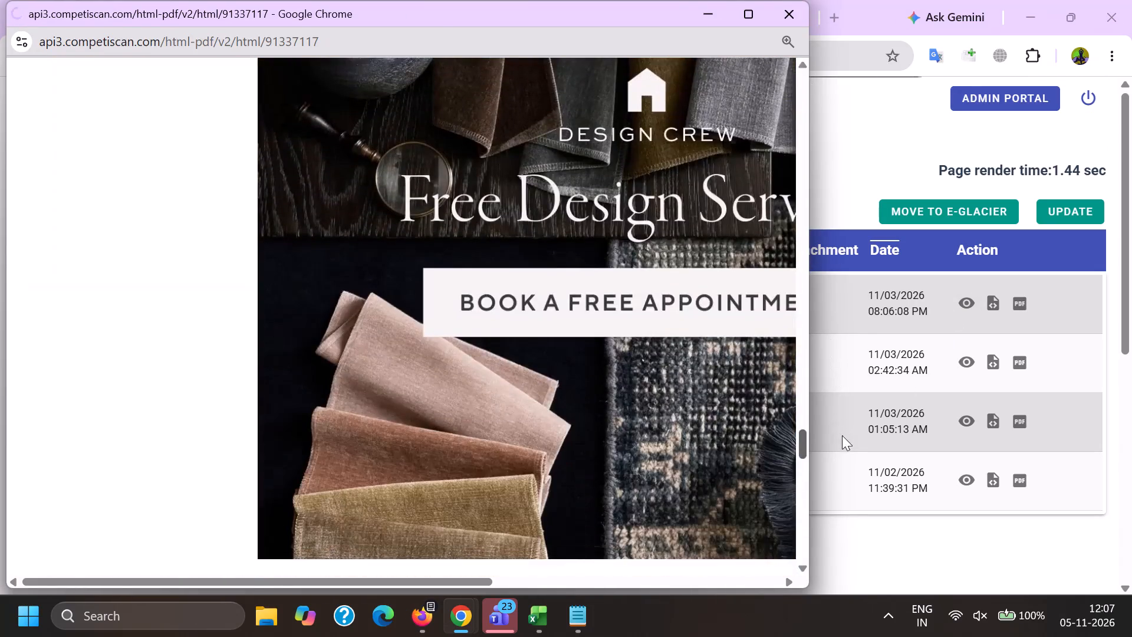
pyautogui.moveTo(842, 435); pyautogui.dragTo(827, 385)
pyautogui.hotkey('alt', 'Tab')
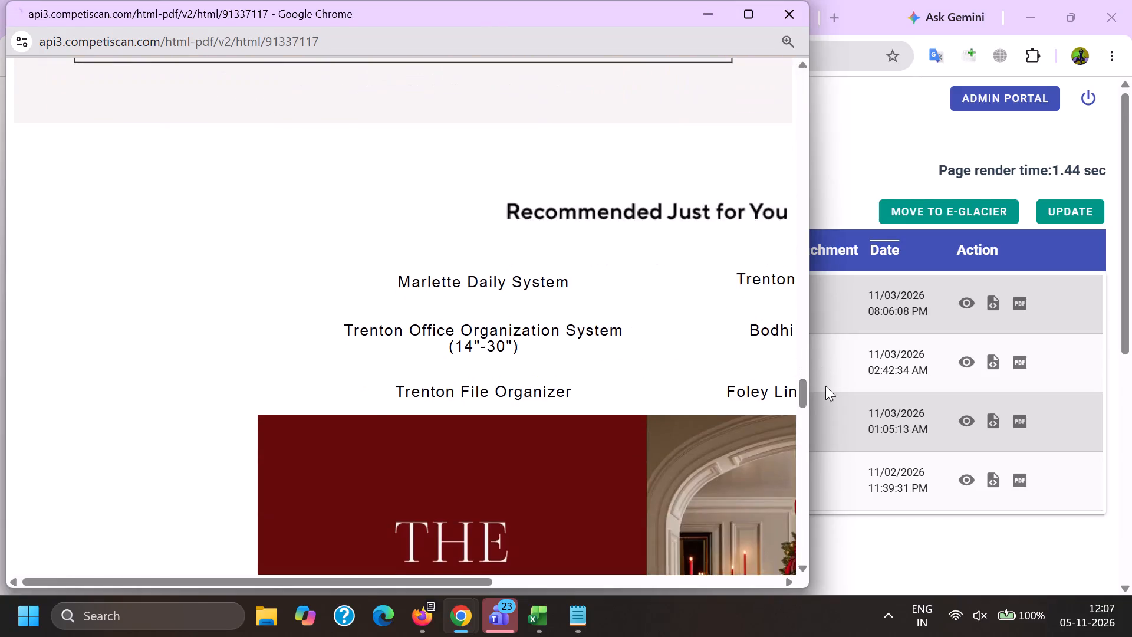
# Search the Chrome content portal for the quoted subject "Create memories around dining tables now 60% off!".
pyautogui.scroll(-2, 284, 396)
pyautogui.tripleClick(374, 464)
pyautogui.click(377, 464)
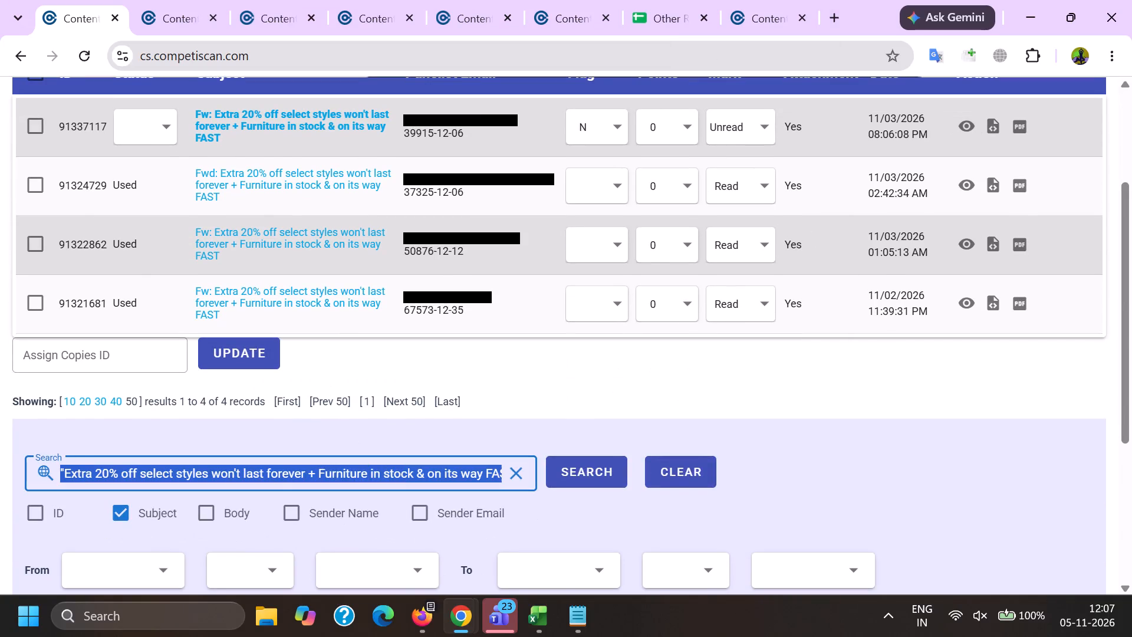
pyautogui.press('BackSpace')
pyautogui.hotkey('shift', '"')
pyautogui.hotkey('ctrl', 'v')
pyautogui.hotkey('shift', '"')
pyautogui.press('Return')
# Copy the subject of email 91345864, "Lighting to brighten up shorter days", from the Pottery Barn results in Firefox.
pyautogui.hotkey('alt', 'Tab')
pyautogui.hotkey('alt', 'Tab')
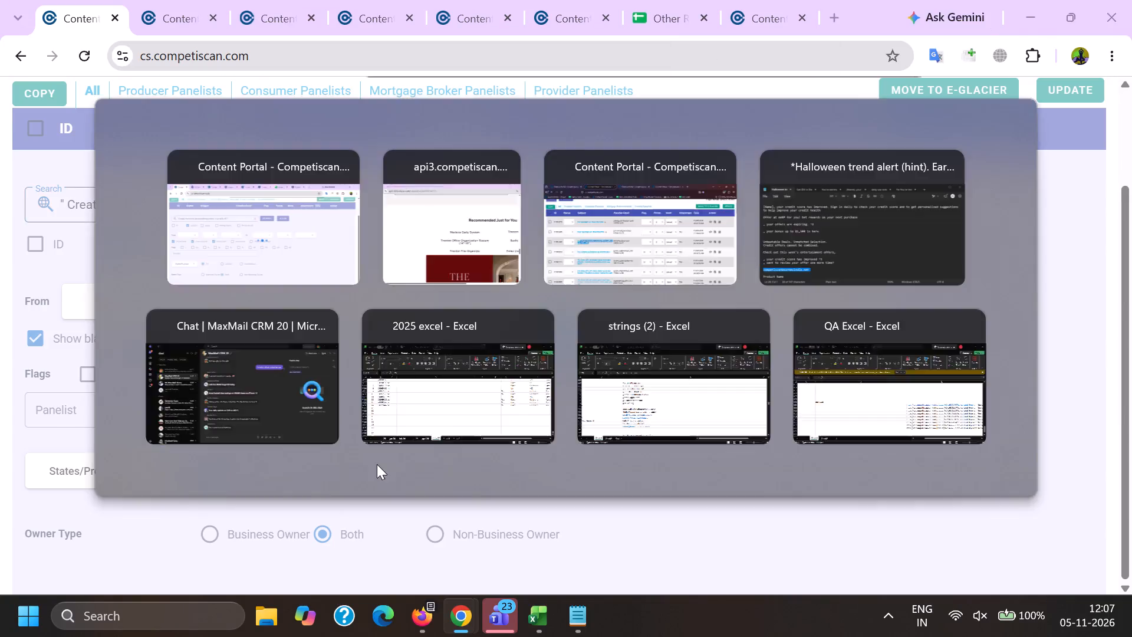
pyautogui.moveTo(223, 382); pyautogui.dragTo(225, 382)
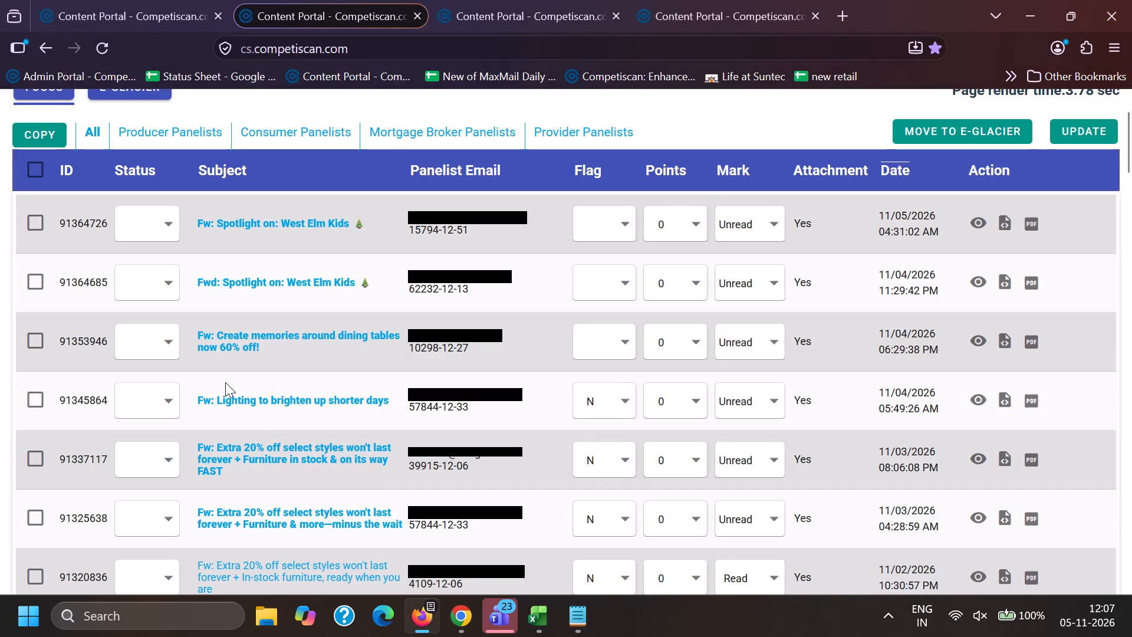
pyautogui.moveTo(225, 382); pyautogui.dragTo(399, 405)
pyautogui.hotkey('ctrl', 'c')
# Open email 91353946 in the email editor from the Chrome search results.
pyautogui.hotkey('alt', 'Tab')
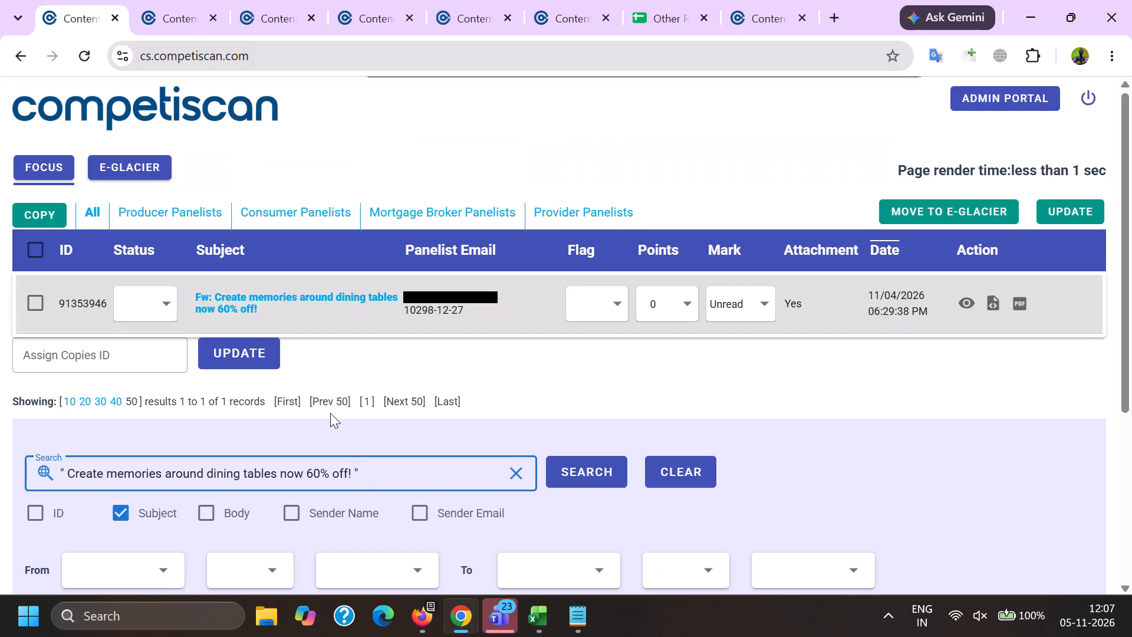
pyautogui.keyDown('ctrl'); pyautogui.click(241, 299); pyautogui.keyUp('ctrl')
# Search the Chrome content portal for the quoted subject "lighting to brighten up shorter days", adding the missing first letter.
pyautogui.scroll(-4, 319, 487)
pyautogui.scroll(2, 315, 471)
pyautogui.moveTo(383, 378); pyautogui.dragTo(382, 382)
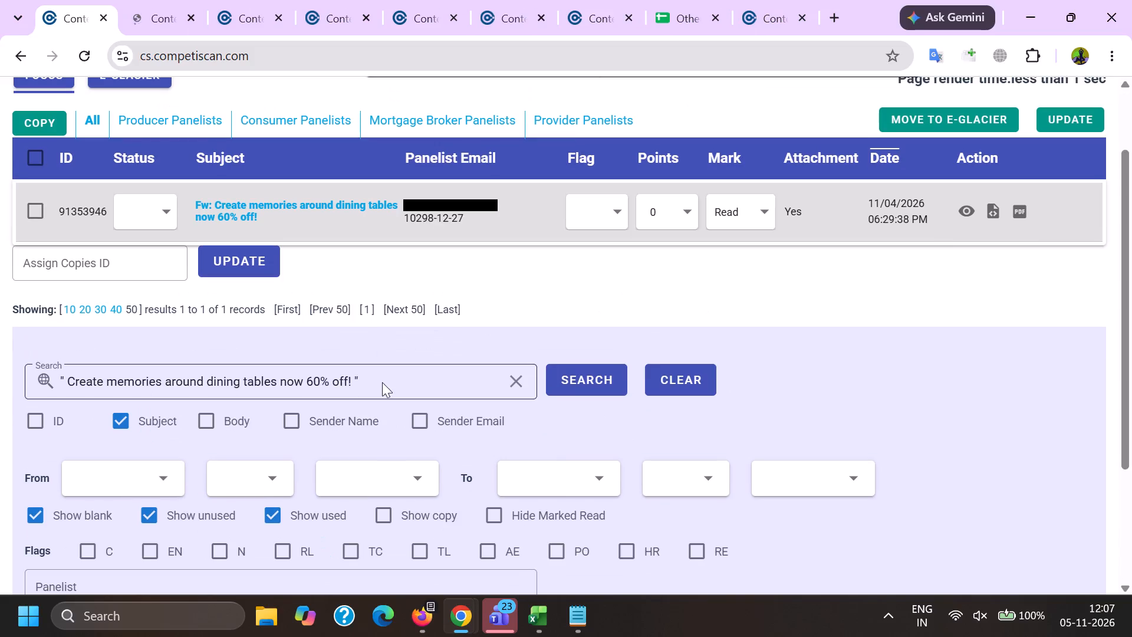
pyautogui.moveTo(382, 382); pyautogui.dragTo(2, 406)
pyautogui.press('BackSpace')
pyautogui.hotkey('shift', '"')
pyautogui.hotkey('ctrl', 'v')
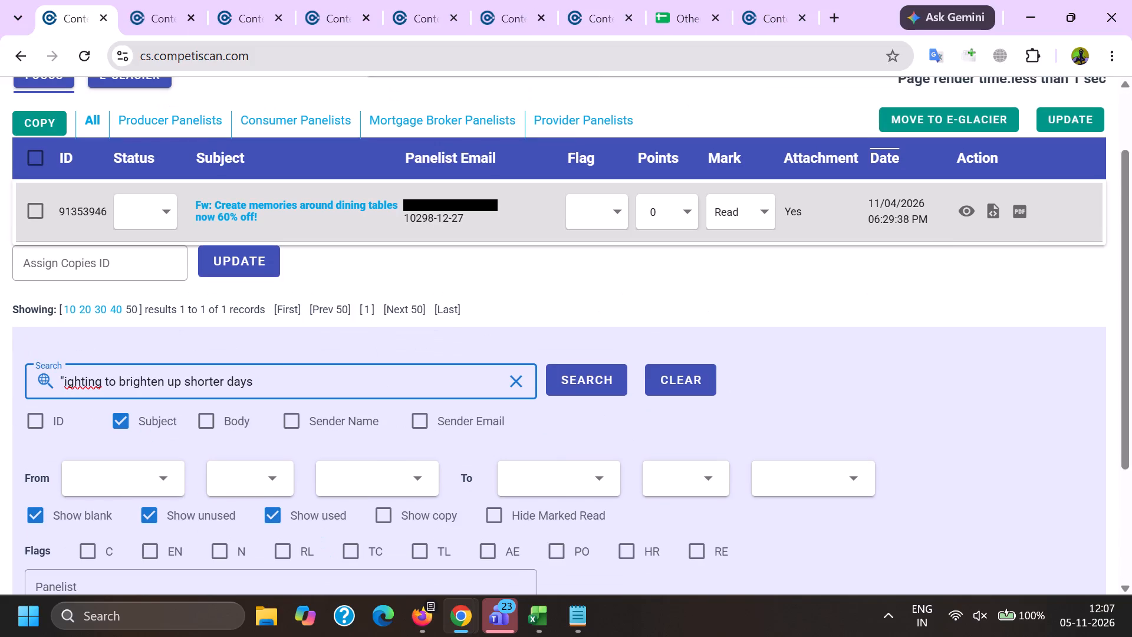
pyautogui.press('Left')
pyautogui.press('Down')
pyautogui.press('Right')
pyautogui.press('Up')
pyautogui.press('Right')
pyautogui.press('l')
pyautogui.press('Up')
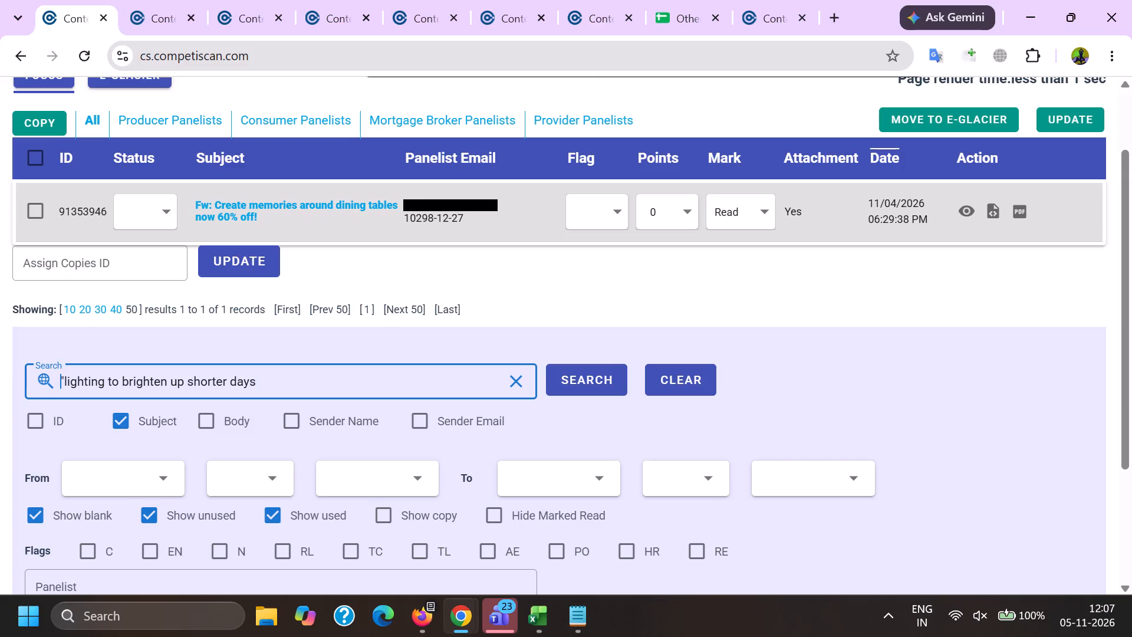
pyautogui.press('Down')
pyautogui.hotkey('shift', '"')
pyautogui.press('Return')
# Copy the subject text of email 91353946 in its editor and look through the email body.
pyautogui.click(185, 0)
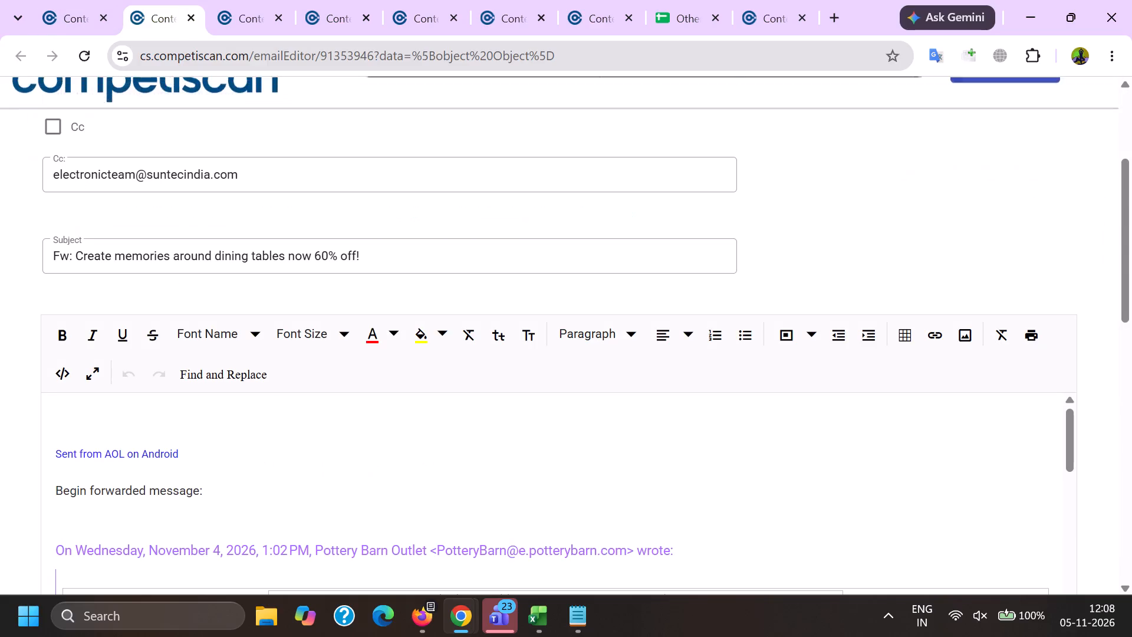
pyautogui.scroll(4, 218, 297)
pyautogui.moveTo(78, 526); pyautogui.dragTo(81, 526)
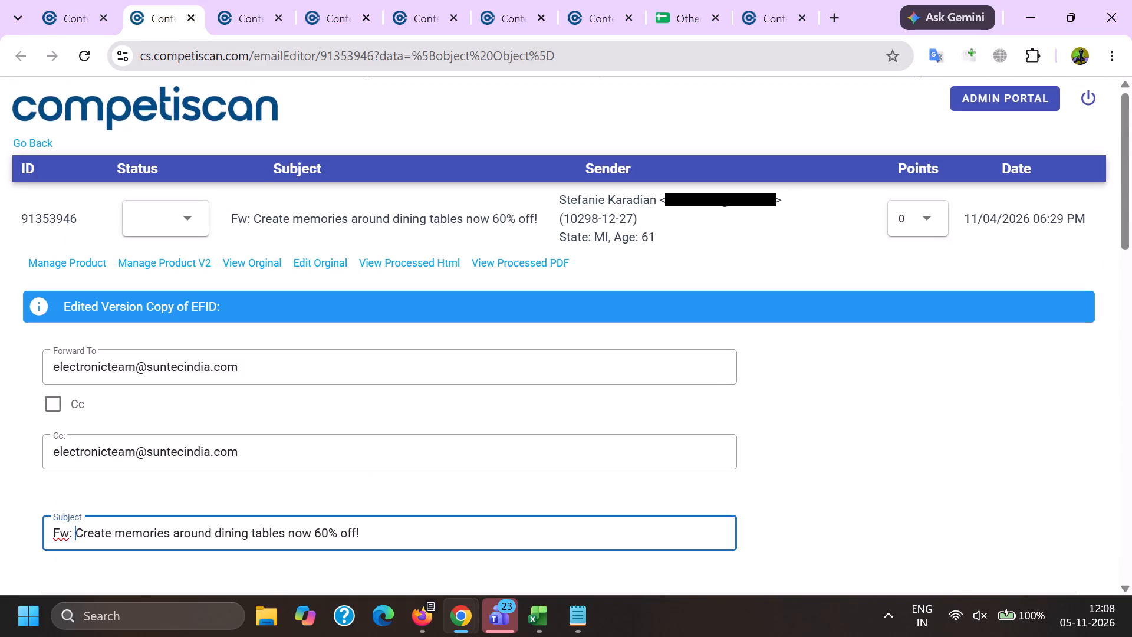
pyautogui.moveTo(81, 526); pyautogui.dragTo(395, 542)
pyautogui.hotkey('ctrl', 'c')
pyautogui.scroll(-20, 641, 387)
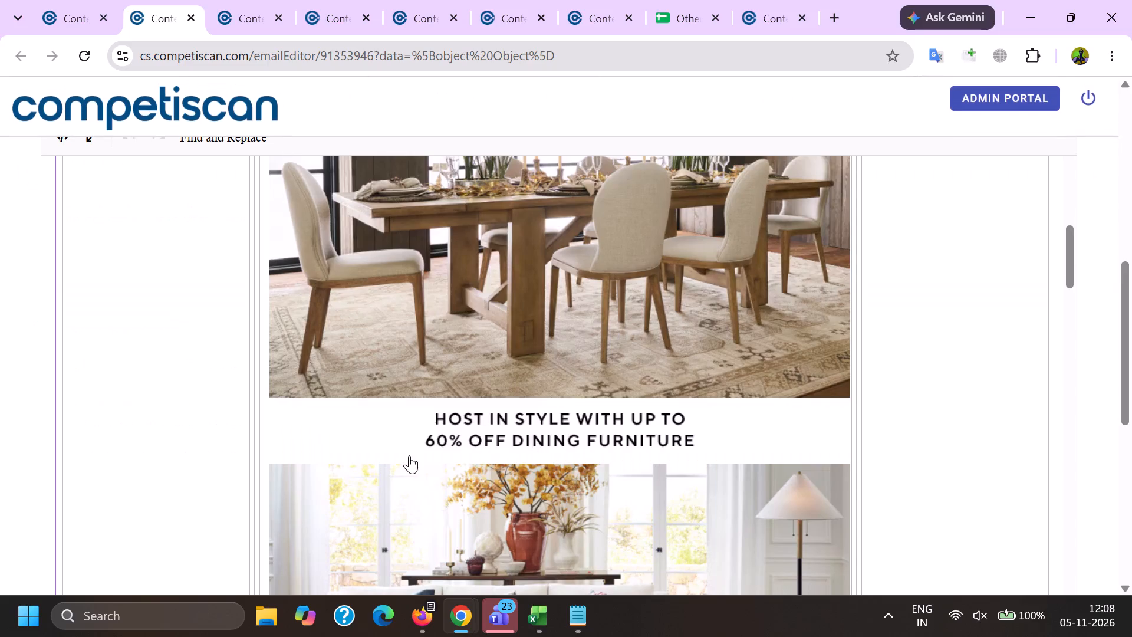
# Close the editor page of email 91353946 and return to the "lighting to brighten up shorter days" results.
pyautogui.click(49, 0)
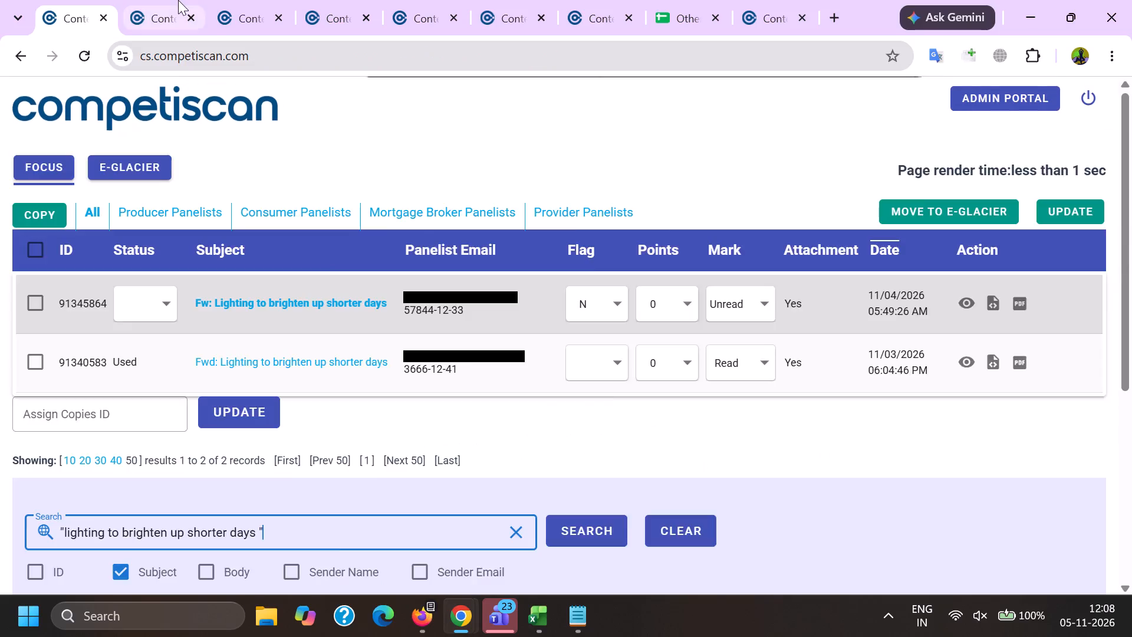
pyautogui.click(178, 0)
pyautogui.click(193, 15)
pyautogui.click(75, 0)
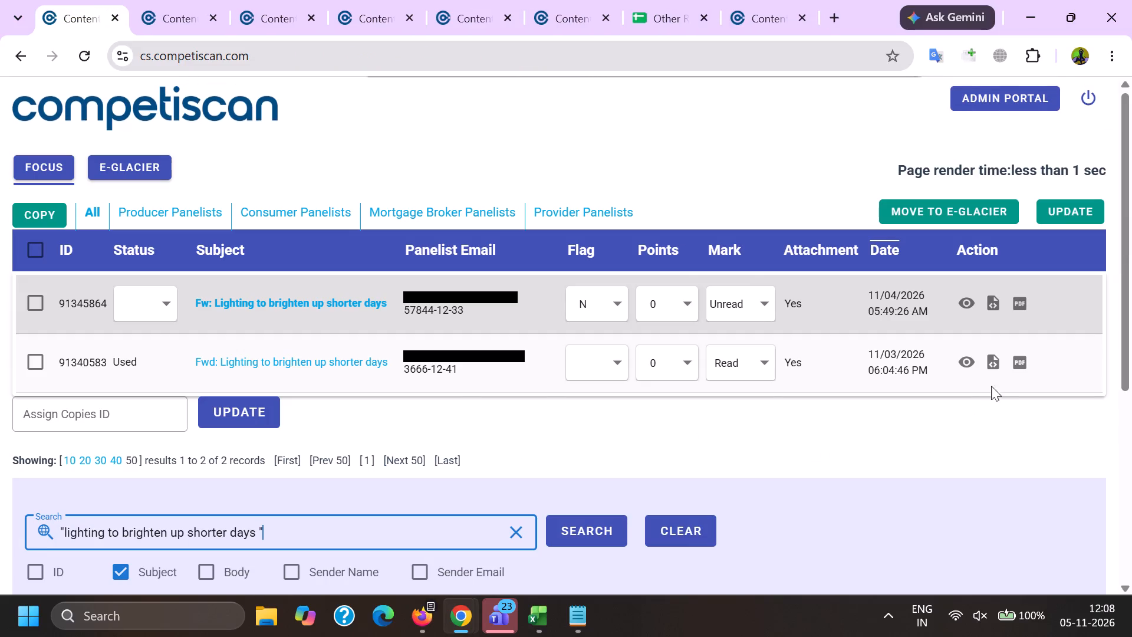
# Preview emails 91340583 and 91345864 and compare the content of the two Pottery Barn messages.
pyautogui.click(972, 364)
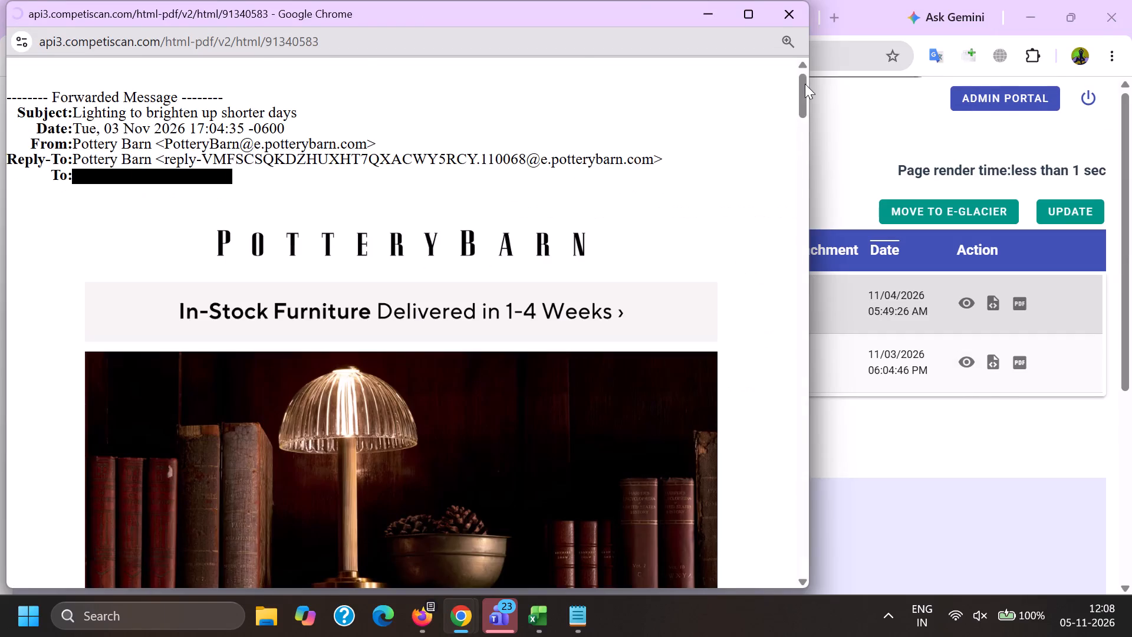
pyautogui.moveTo(805, 84); pyautogui.dragTo(784, 317)
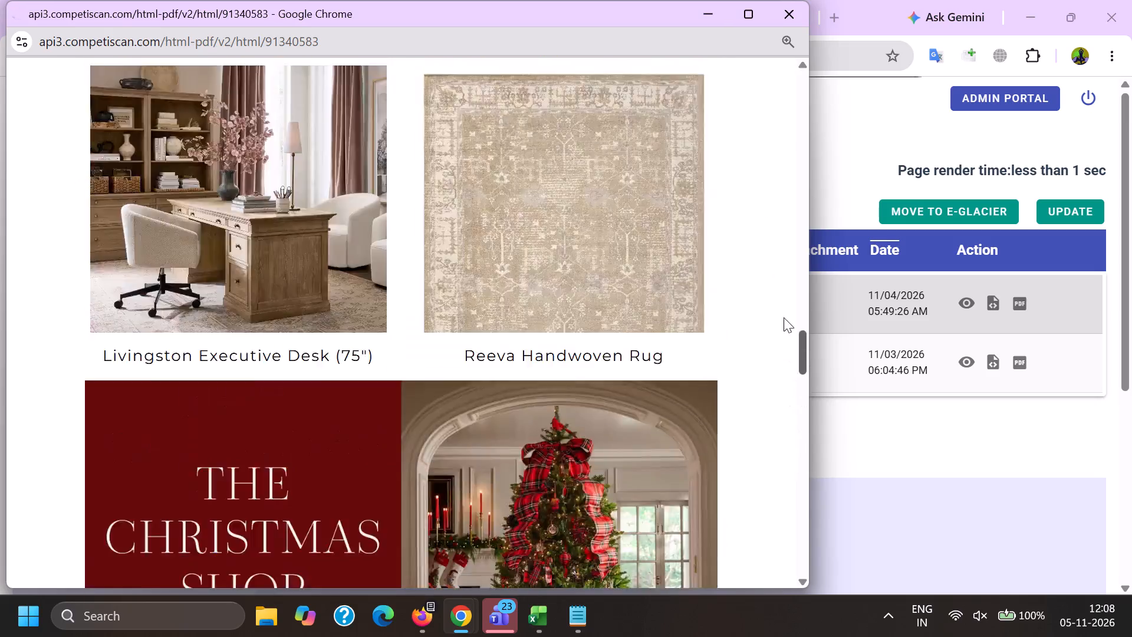
pyautogui.moveTo(784, 317); pyautogui.dragTo(785, 304)
pyautogui.hotkey('alt', 'Tab')
pyautogui.click(1049, 319)
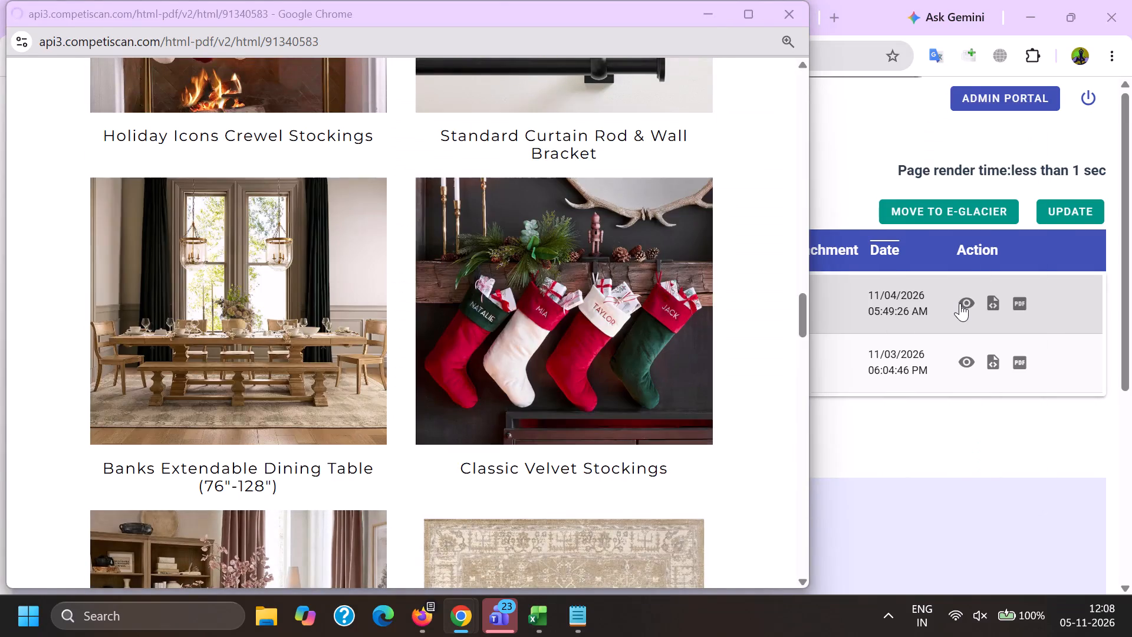
pyautogui.click(960, 303)
pyautogui.moveTo(802, 89); pyautogui.dragTo(780, 288)
pyautogui.hotkey('alt', 'Tab')
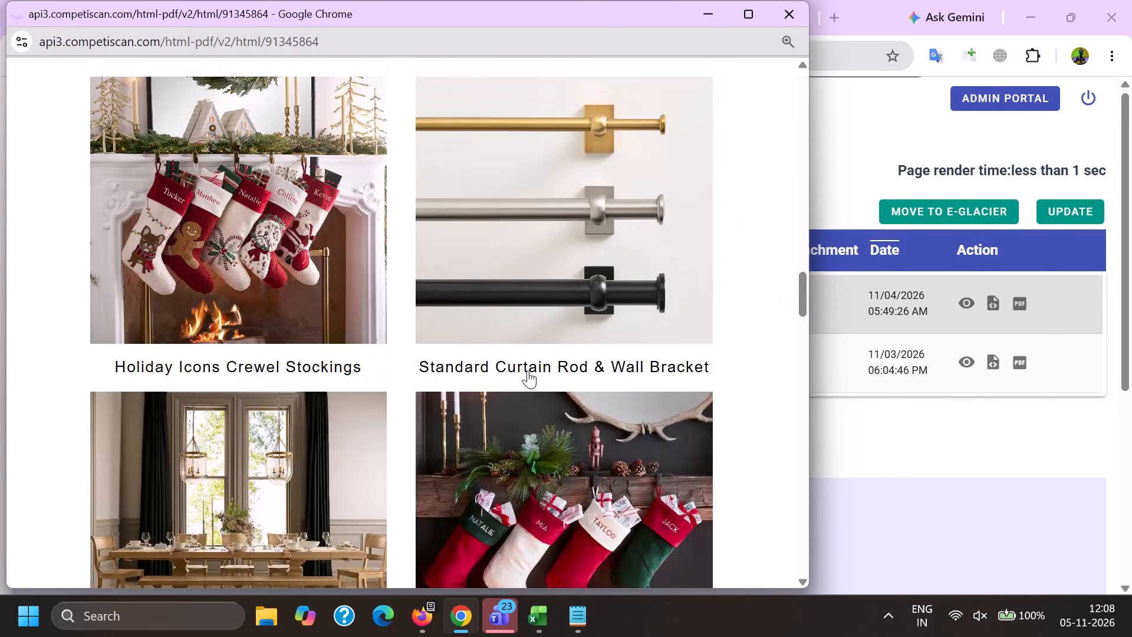
# Copy the subject of email 91310503, starting "Happening now! EXTRA 20% OFF", from the Pottery Barn results in Firefox.
pyautogui.click(411, 613)
pyautogui.scroll(-2, 228, 484)
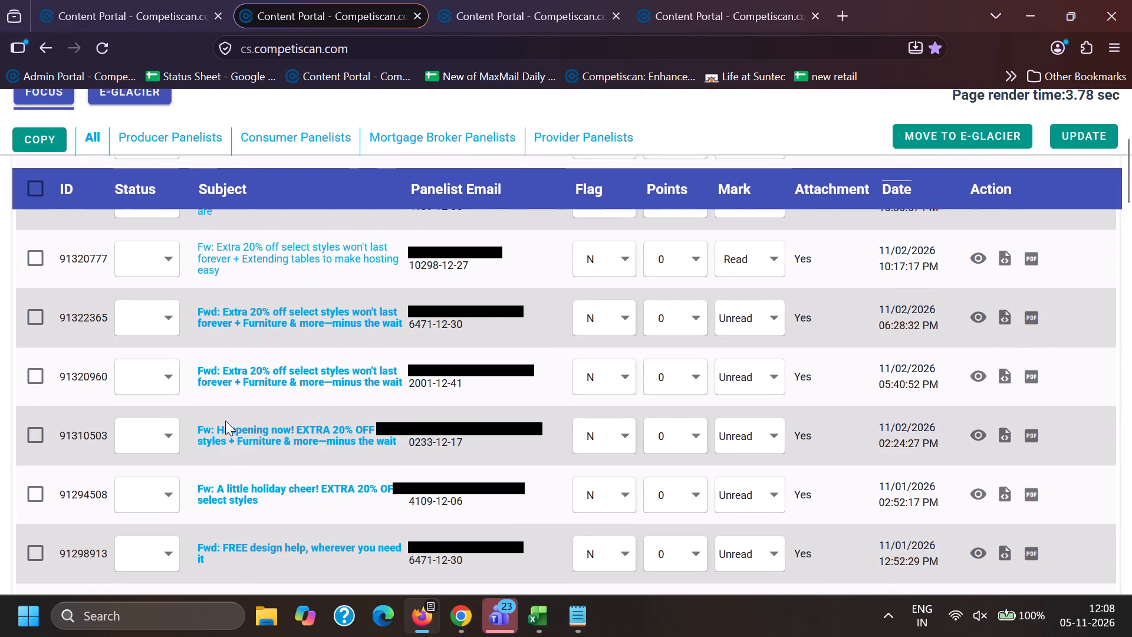
pyautogui.moveTo(220, 420); pyautogui.dragTo(401, 462)
pyautogui.hotkey('ctrl', 'c')
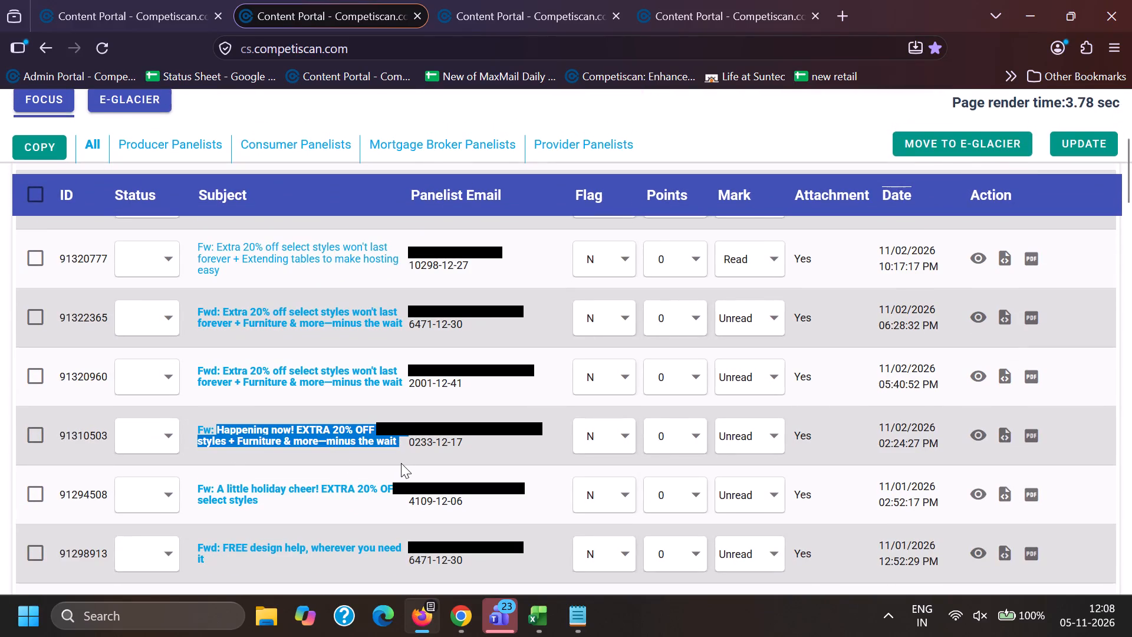
# Look down the e.potterybarn.com results and open page 5 of the list.
pyautogui.scroll(-3, 381, 480)
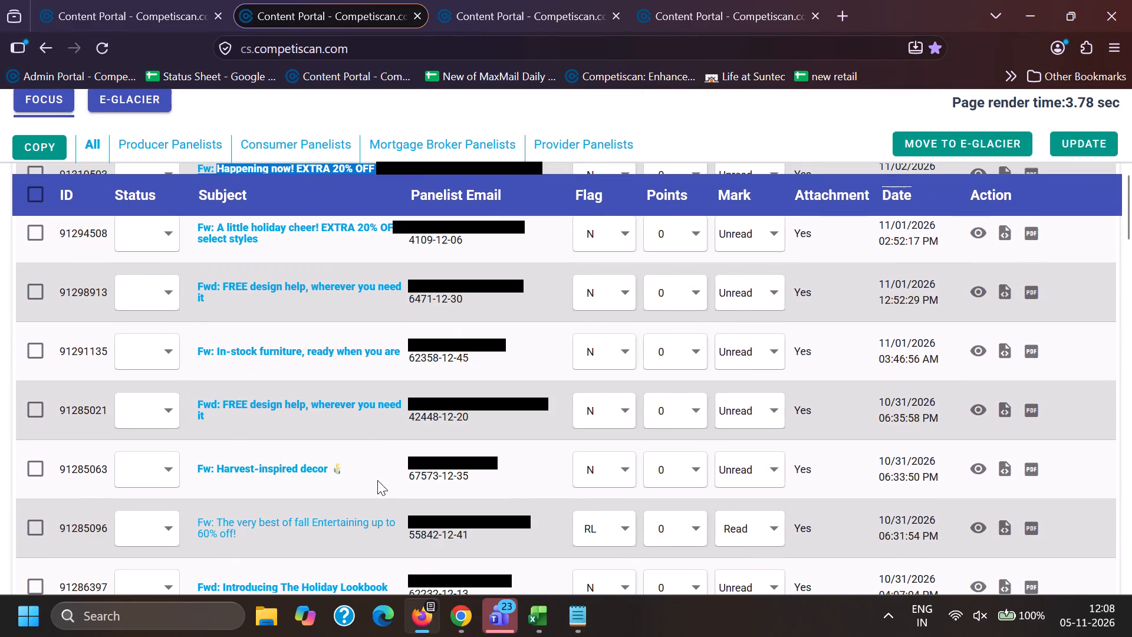
pyautogui.scroll(-12, 256, 453)
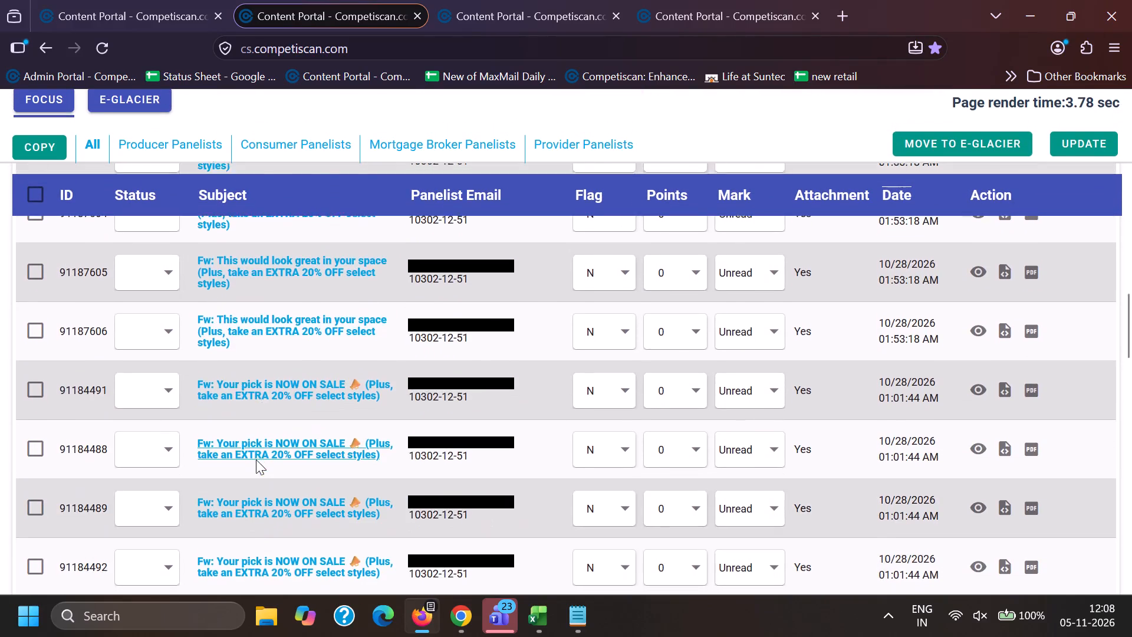
pyautogui.scroll(-9, 256, 459)
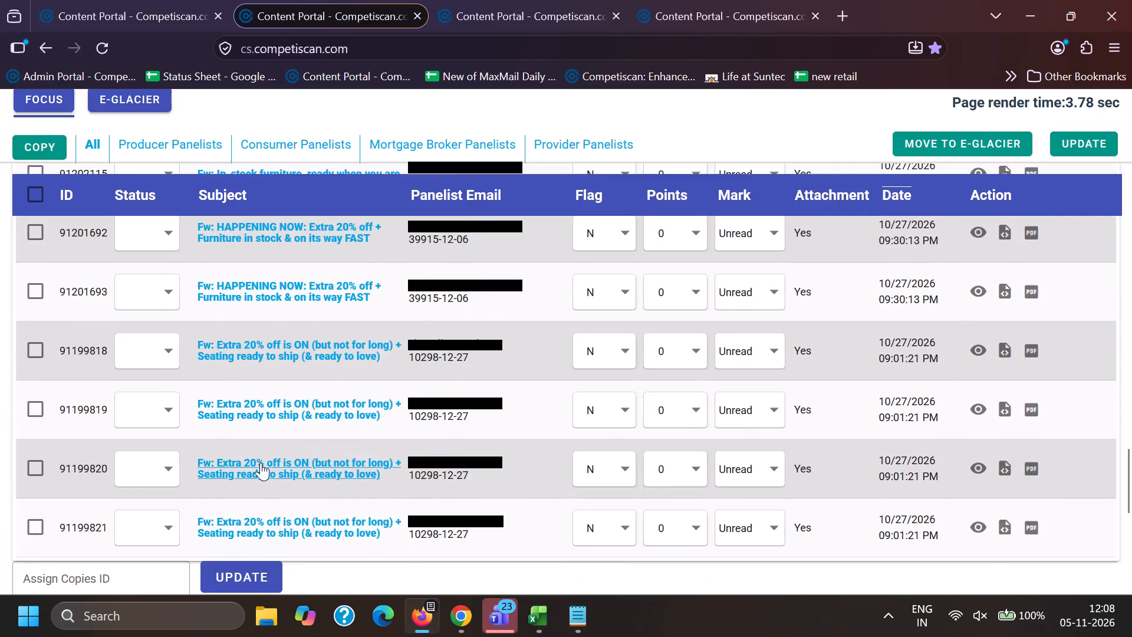
pyautogui.scroll(-2, 261, 464)
pyautogui.click(422, 440)
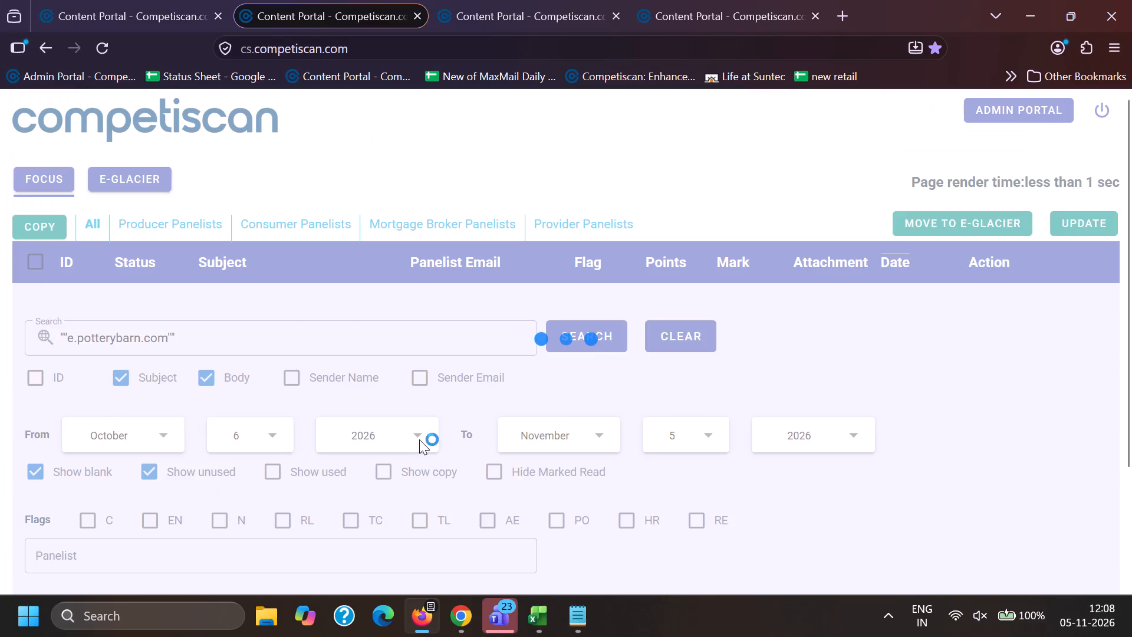
# Reload the Focus listing of the "Capital one" search in the first Firefox content portal tab.
pyautogui.click(190, 0)
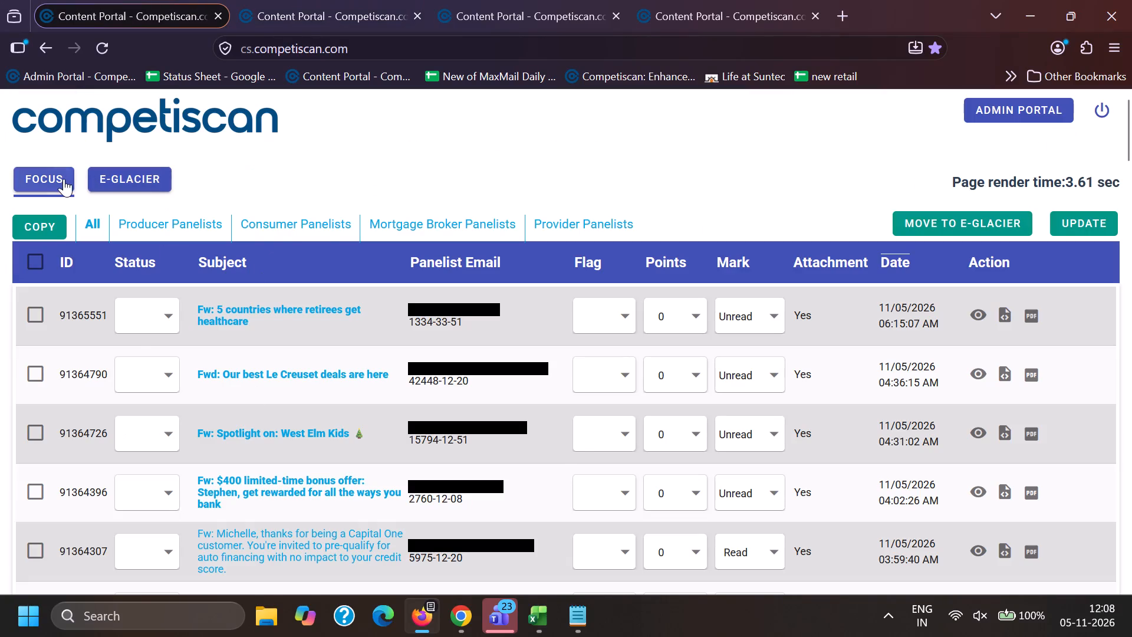
pyautogui.click(64, 179)
pyautogui.click(282, 0)
pyautogui.click(195, 0)
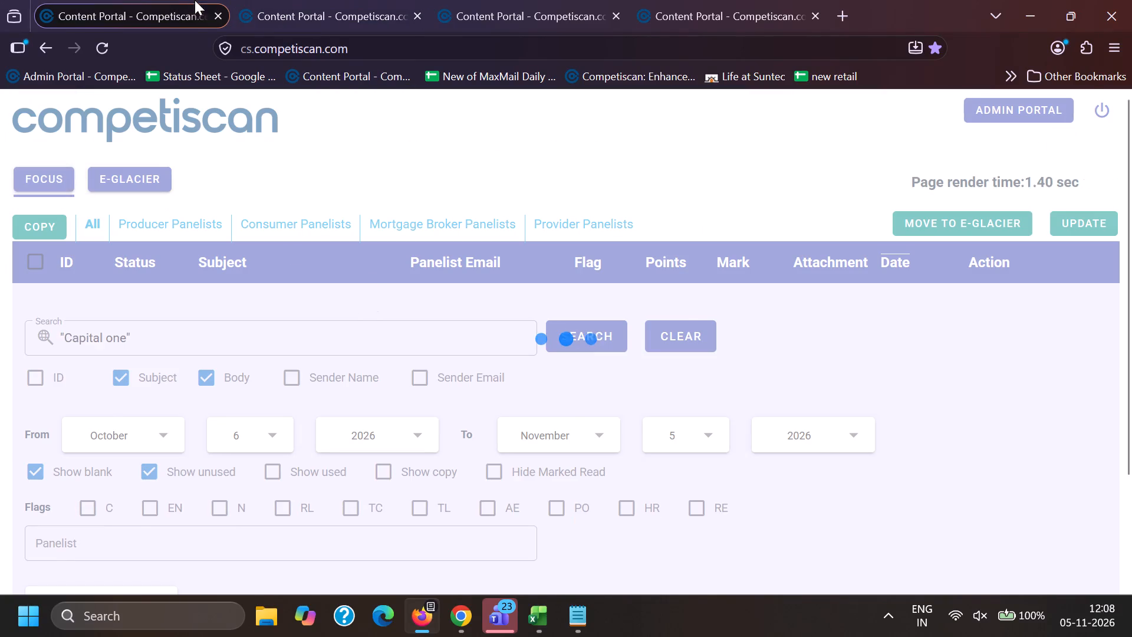
# Preview the Capital One emails 91361739 and 91360925 from the reloaded results.
pyautogui.scroll(-3, 316, 346)
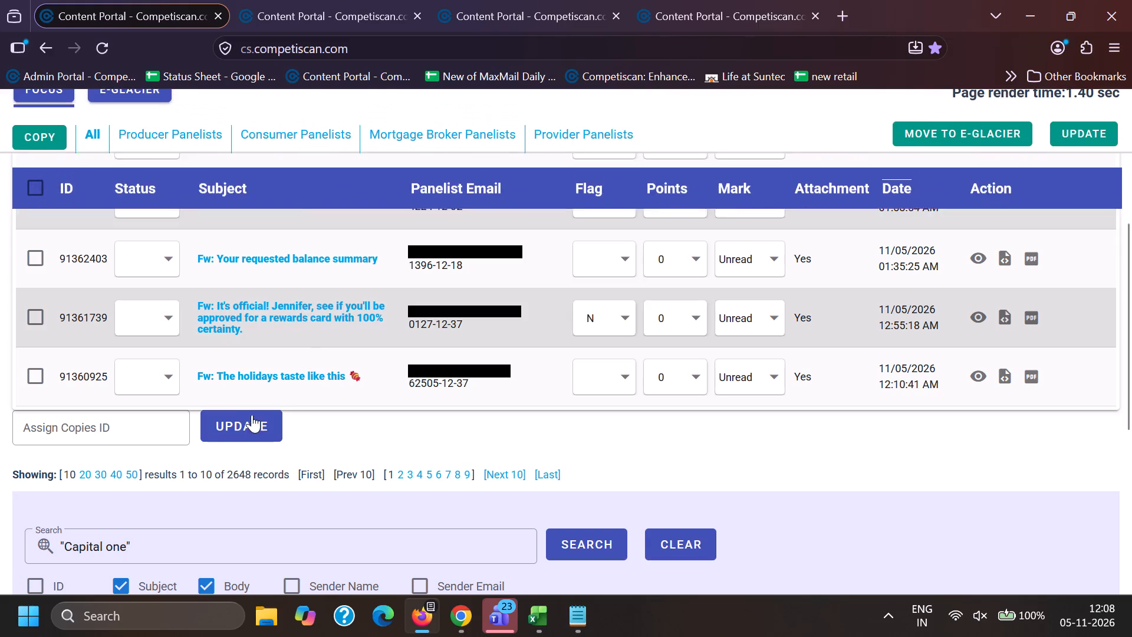
pyautogui.click(980, 324)
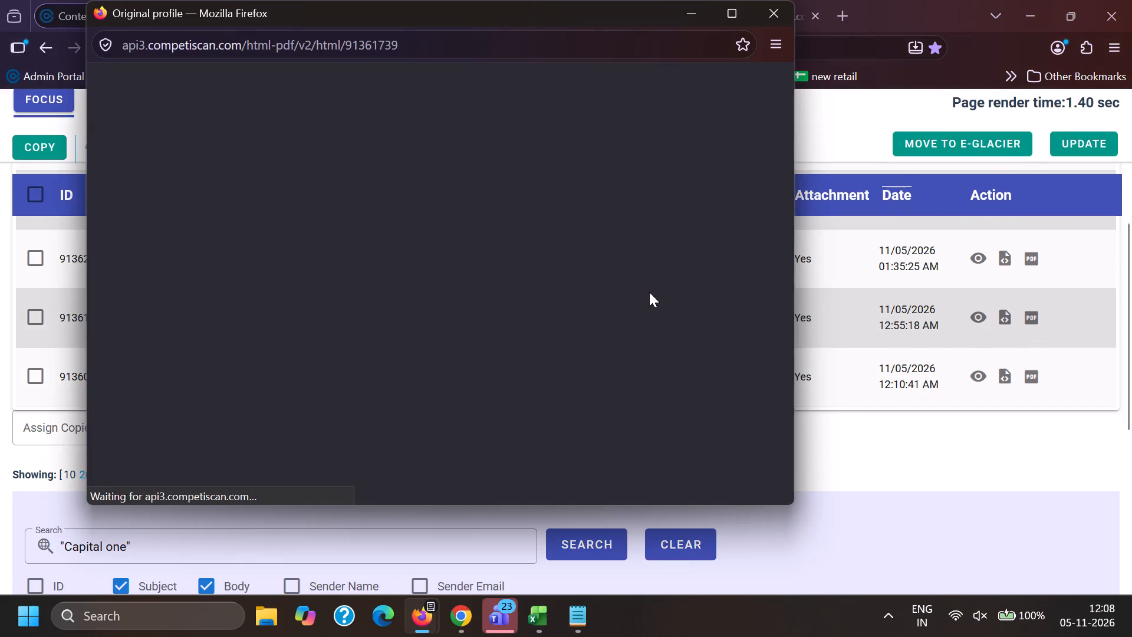
pyautogui.scroll(-19, 647, 296)
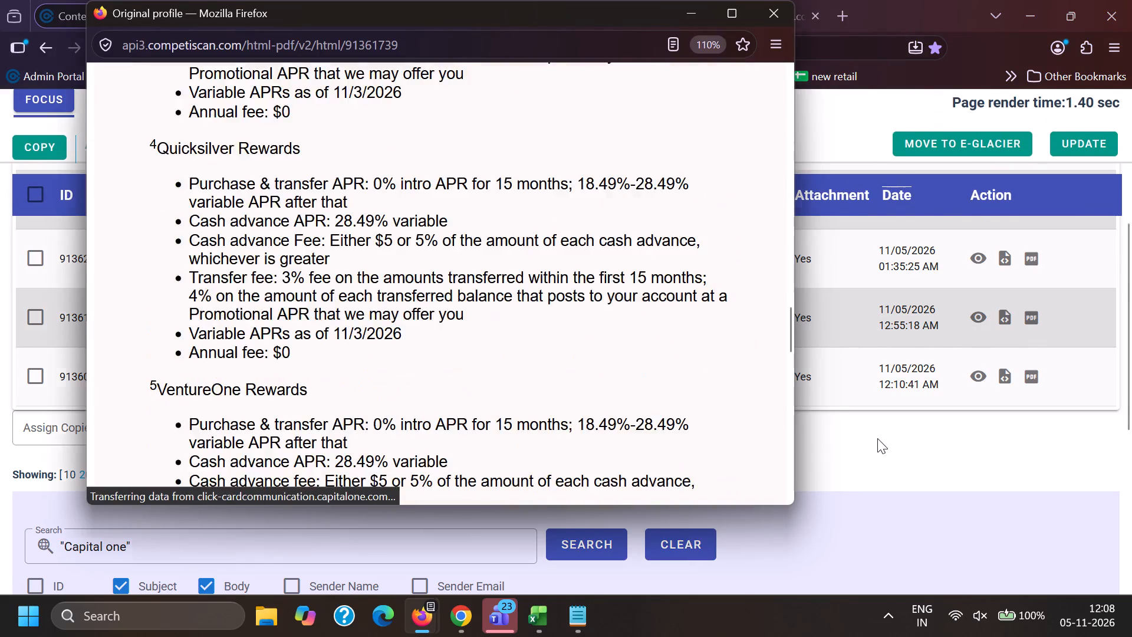
pyautogui.click(877, 438)
pyautogui.click(973, 375)
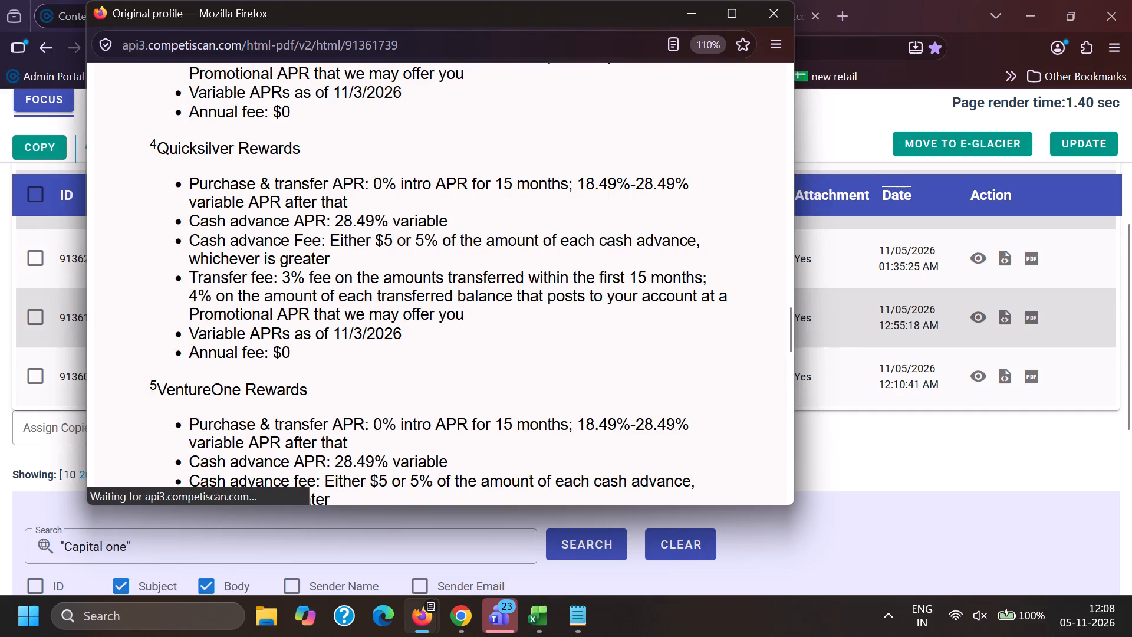
pyautogui.click(1004, 497)
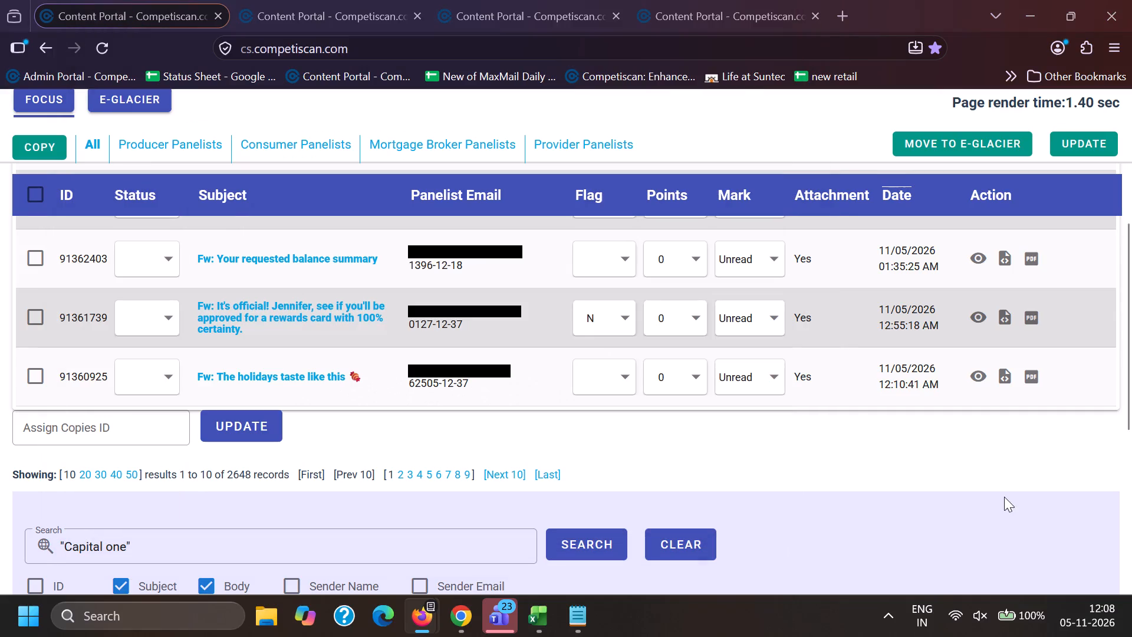
# Show 50 results per page for the "Capital one" search.
pyautogui.click(137, 474)
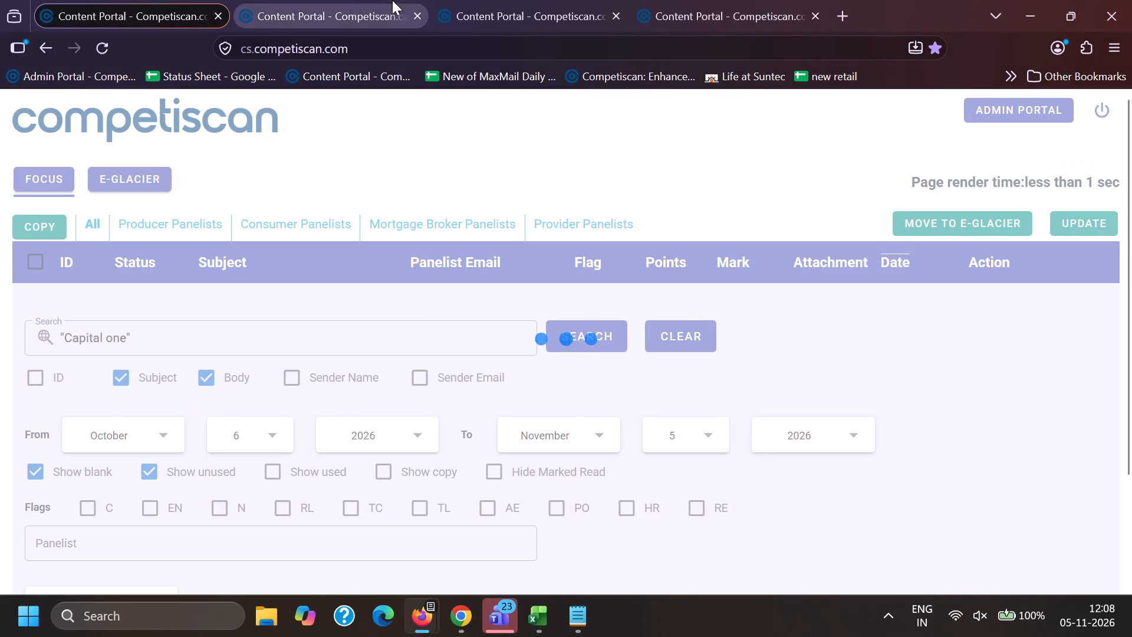
# Copy the subject "All tabletop now ships free!" of Pottery Barn email 90921249 and search for it, in quotes, in the Chrome content portal.
pyautogui.click(361, 0)
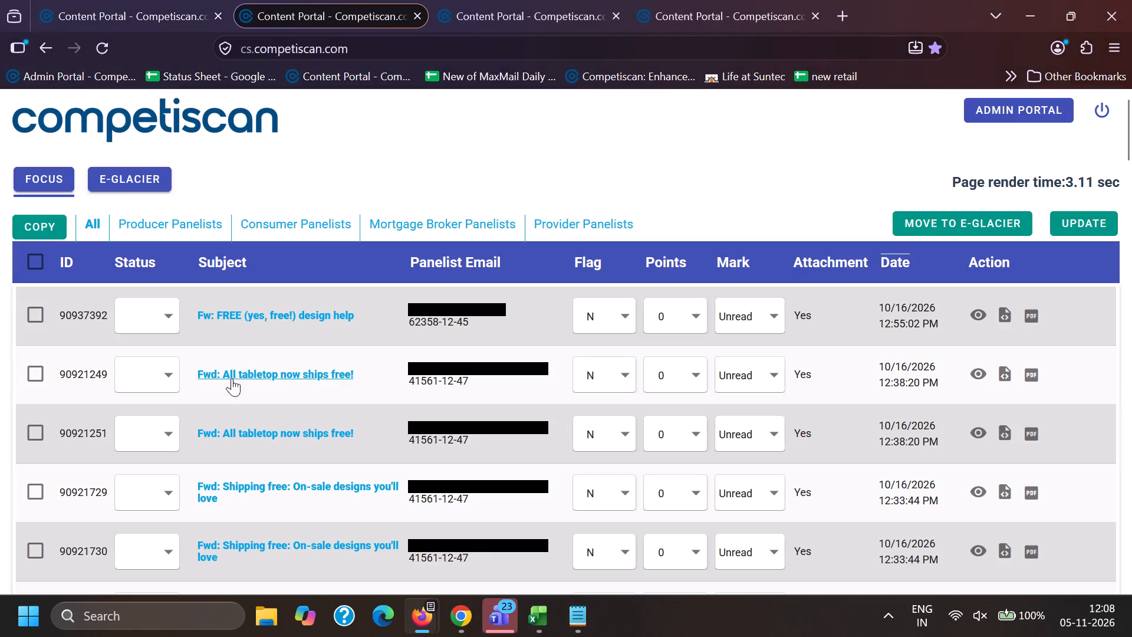
pyautogui.moveTo(221, 366); pyautogui.dragTo(360, 378)
pyautogui.hotkey('ctrl', 'c')
pyautogui.hotkey('ctrl', 'c')
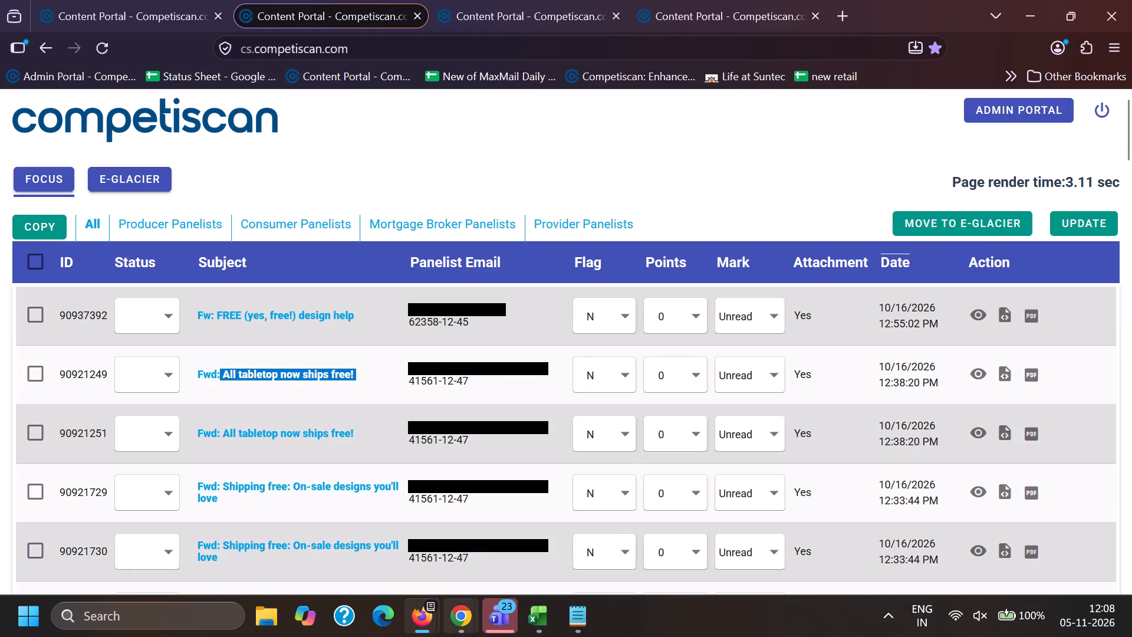
pyautogui.click(455, 635)
pyautogui.click(371, 550)
pyautogui.moveTo(373, 530); pyautogui.dragTo(1, 572)
pyautogui.press('BackSpace')
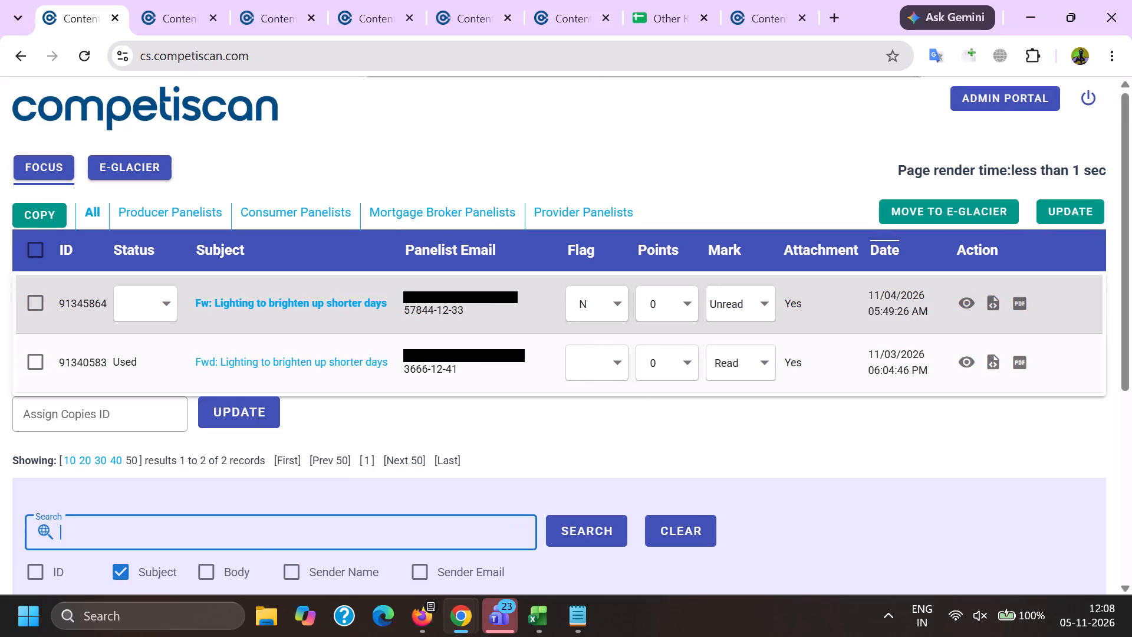
pyautogui.hotkey('shift', '"')
pyautogui.hotkey('ctrl', 'v')
pyautogui.hotkey('shift', '"')
pyautogui.press('Return')
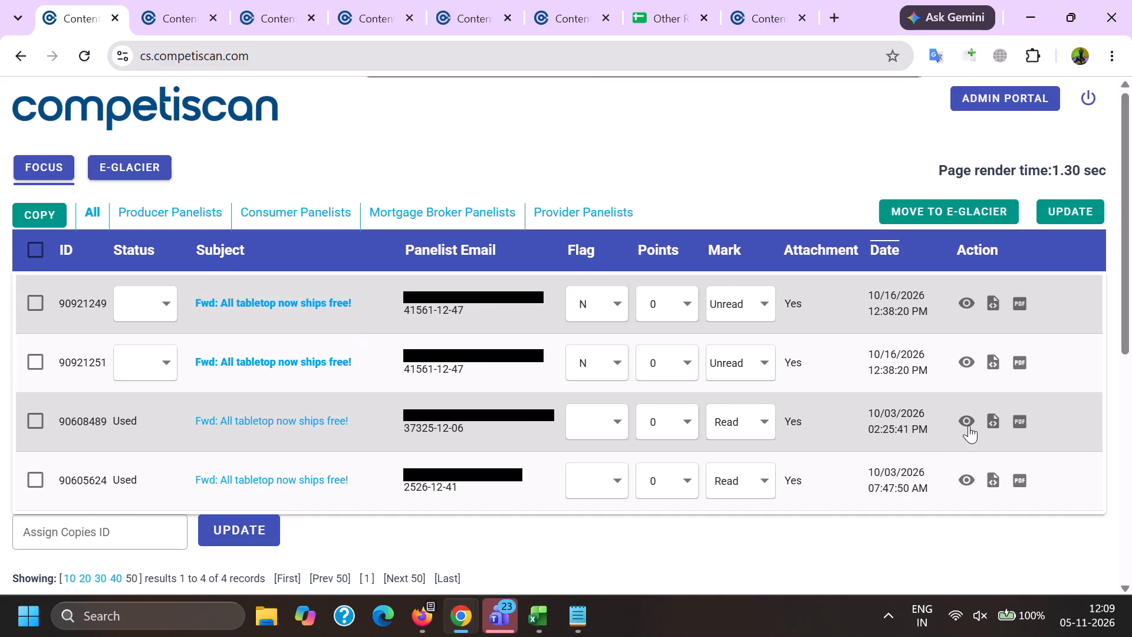
# Preview the used emails 90605624 and 90608489 and look through their content.
pyautogui.click(976, 487)
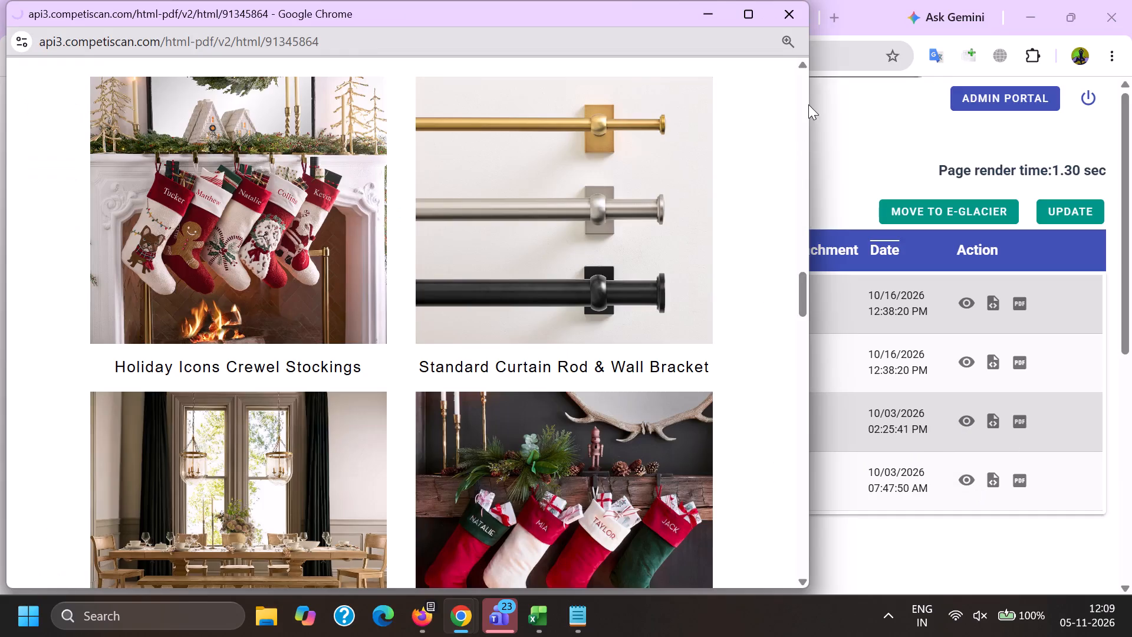
pyautogui.moveTo(803, 84); pyautogui.dragTo(792, 388)
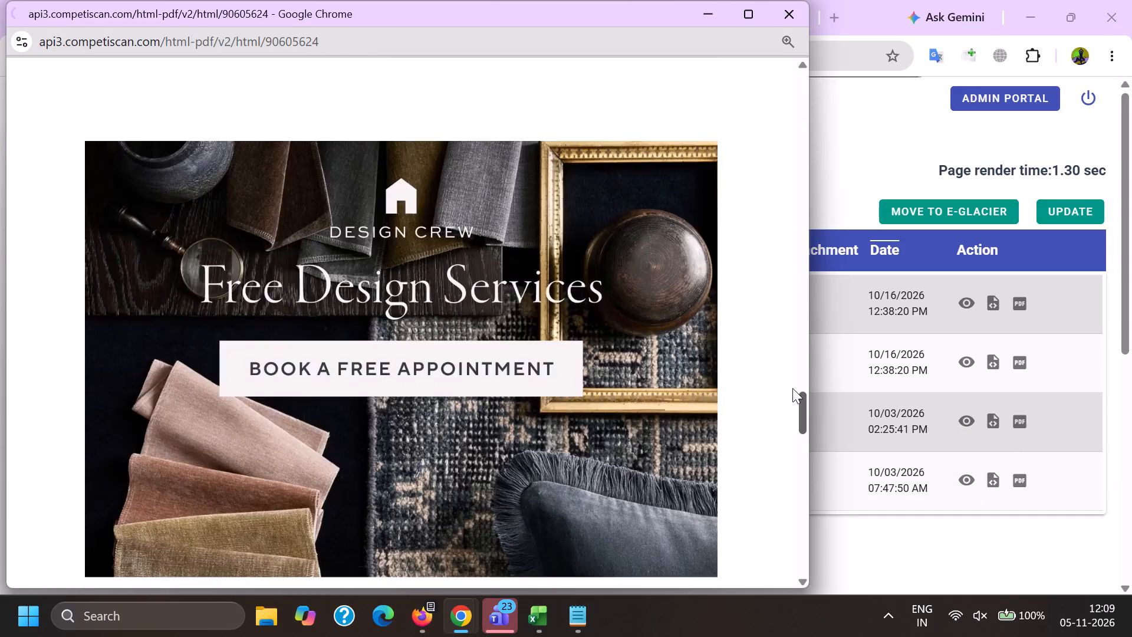
pyautogui.moveTo(792, 388); pyautogui.dragTo(789, 297)
pyautogui.hotkey('alt', 'Tab')
pyautogui.click(973, 421)
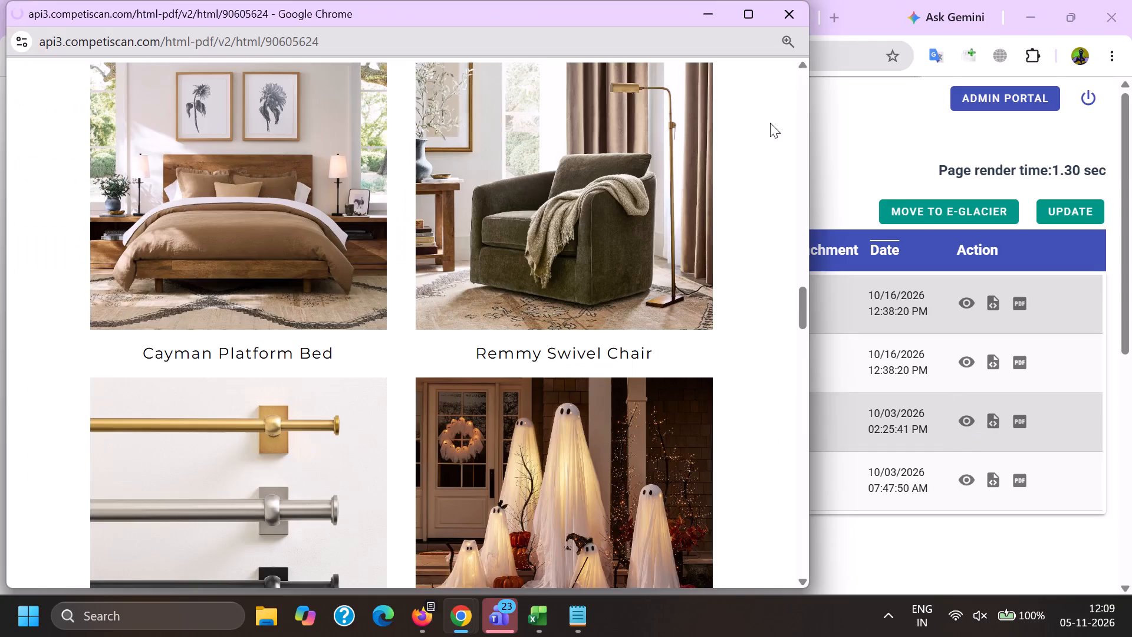
pyautogui.moveTo(806, 81); pyautogui.dragTo(797, 438)
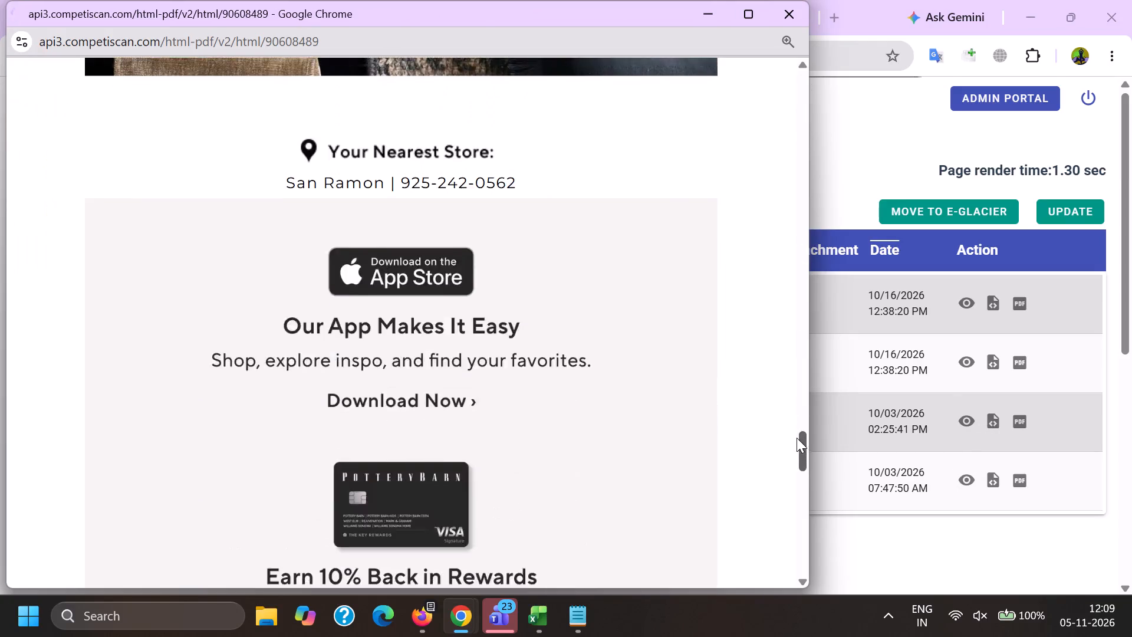
pyautogui.moveTo(797, 438); pyautogui.dragTo(787, 290)
pyautogui.hotkey('alt', 'Tab')
# Preview the unused emails 90921251 and 90921249 and compare their content with the used copies.
pyautogui.click(959, 371)
pyautogui.click(966, 363)
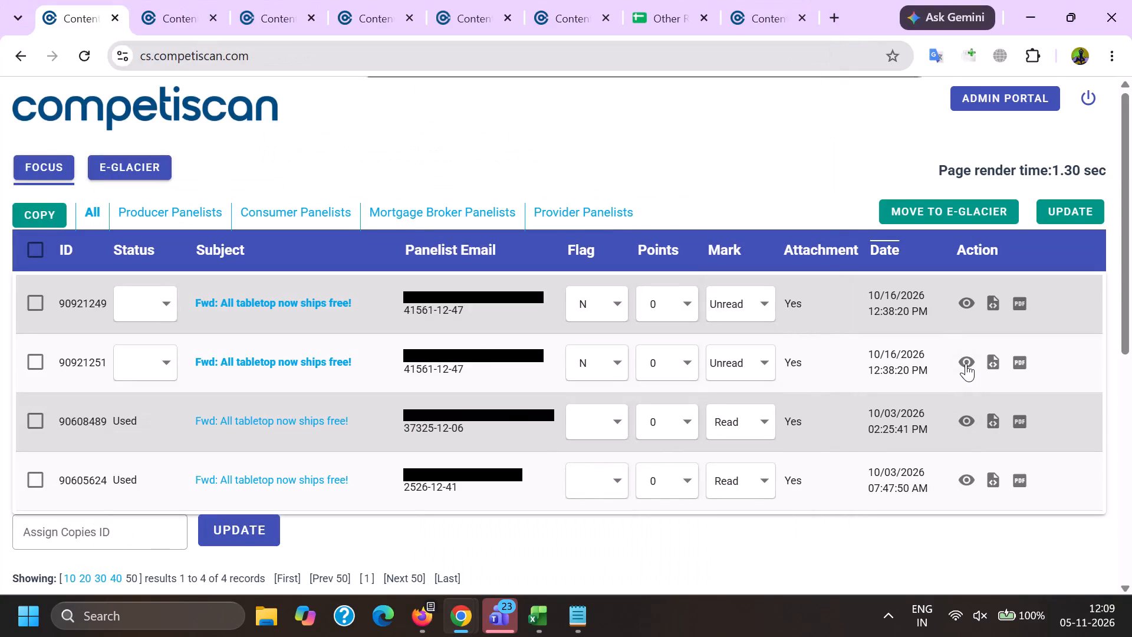
pyautogui.moveTo(807, 84); pyautogui.dragTo(797, 401)
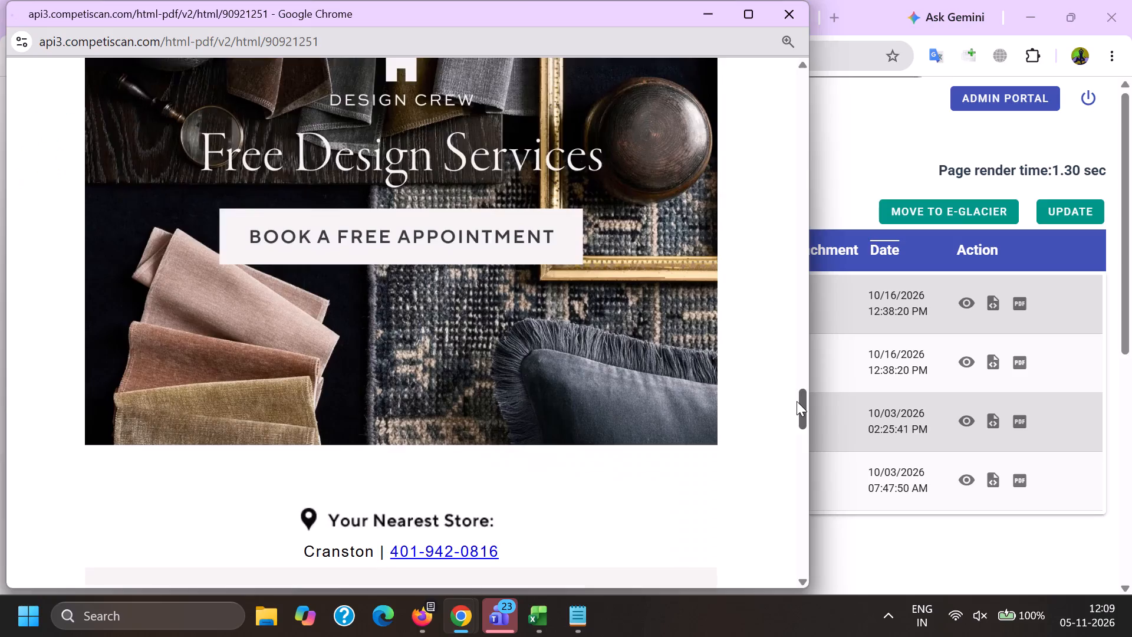
pyautogui.moveTo(797, 401); pyautogui.dragTo(782, 290)
pyautogui.hotkey('alt', 'Tab')
pyautogui.click(959, 306)
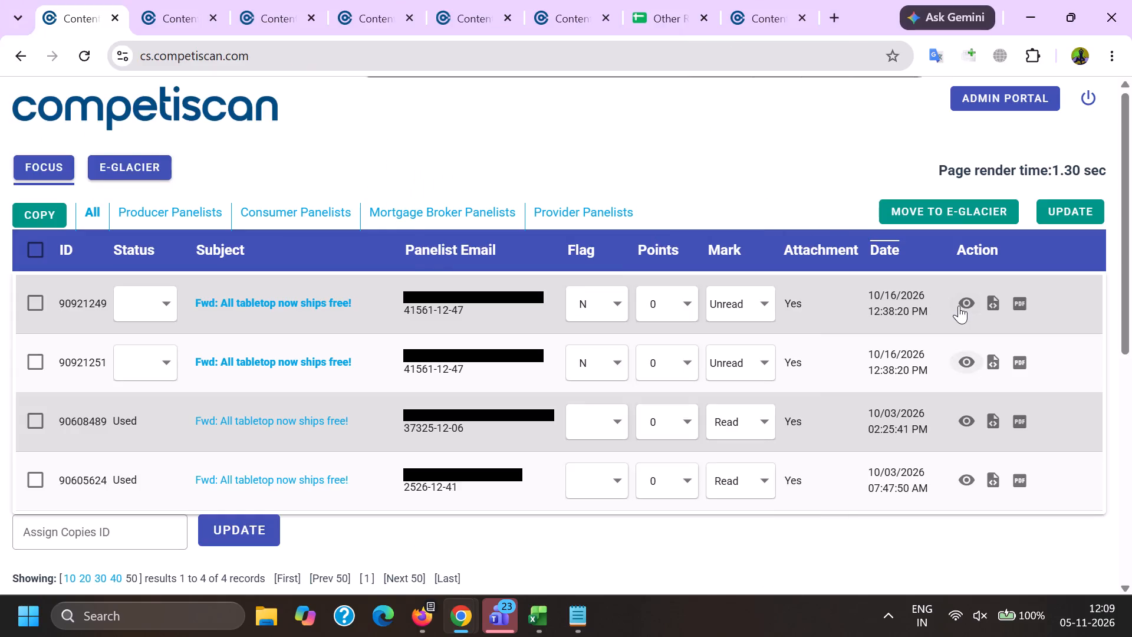
pyautogui.moveTo(802, 89); pyautogui.dragTo(797, 383)
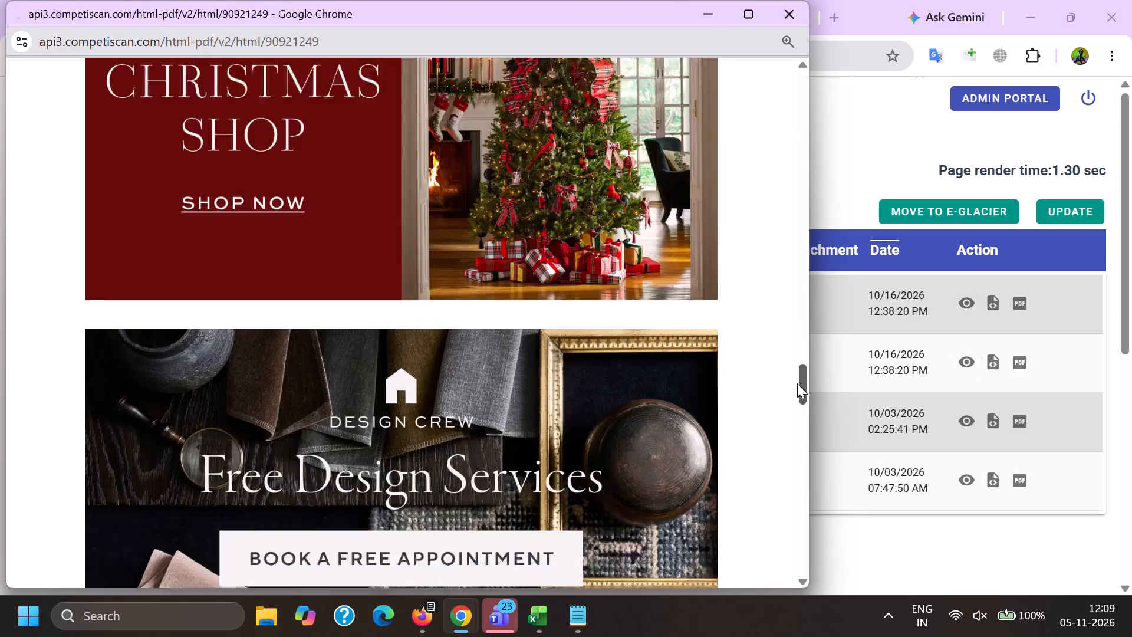
pyautogui.moveTo(797, 383); pyautogui.dragTo(792, 267)
pyautogui.hotkey('alt', 'Tab')
# Copy the subject "Introducing the Ashley Stark collab" of email 90948274 from the Pottery Barn results in Firefox.
pyautogui.click(427, 622)
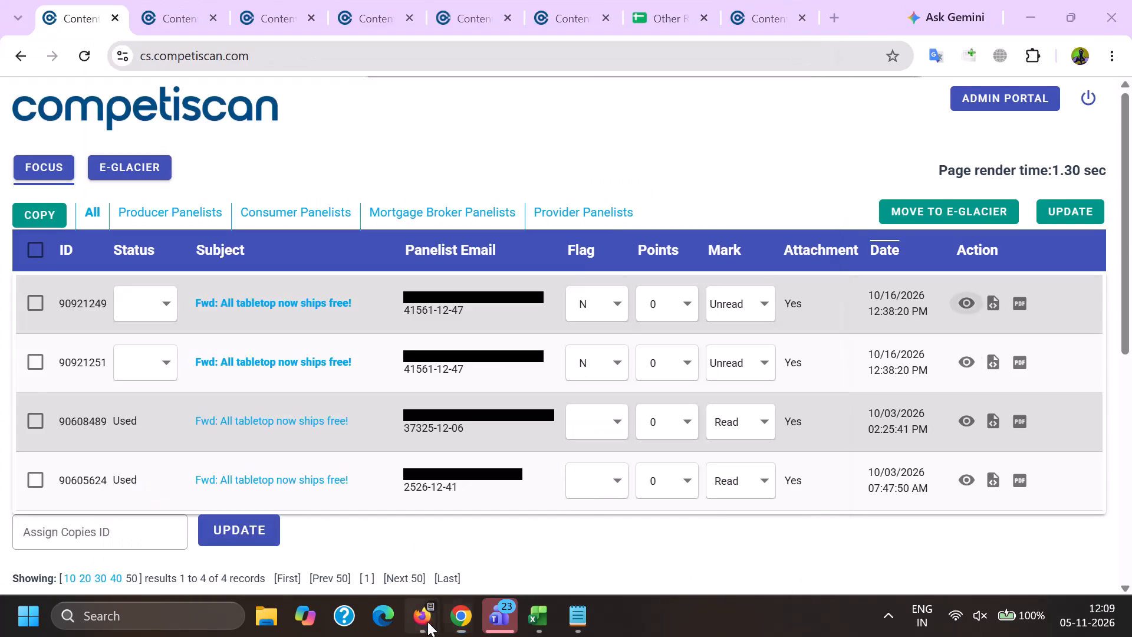
pyautogui.click(311, 540)
pyautogui.scroll(-2, 318, 406)
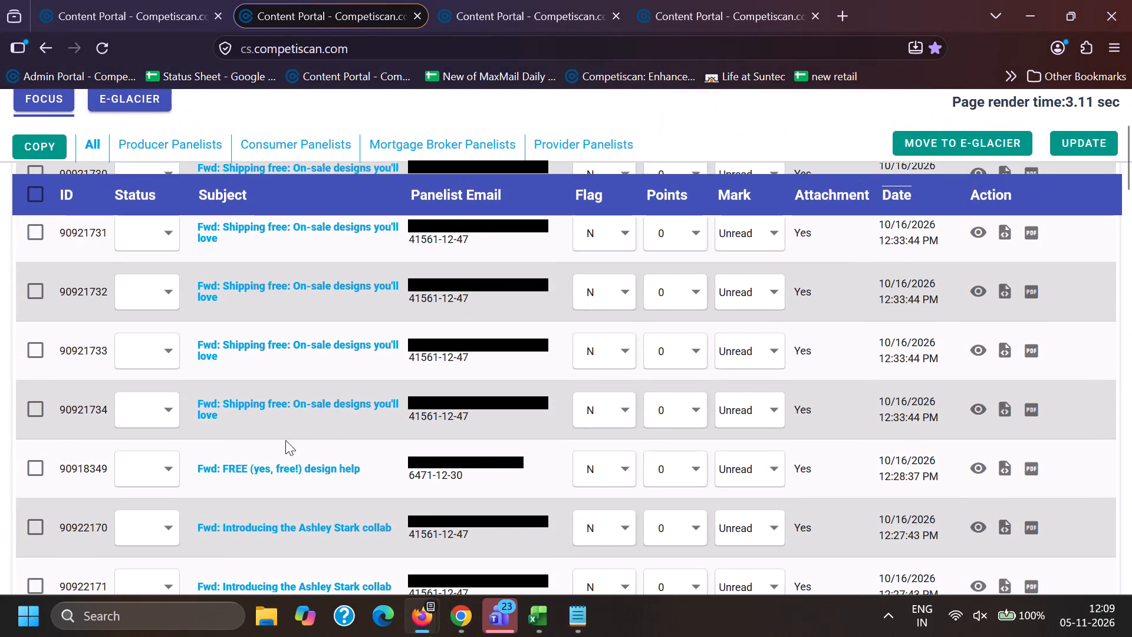
pyautogui.scroll(-11, 284, 442)
pyautogui.scroll(-5, 368, 434)
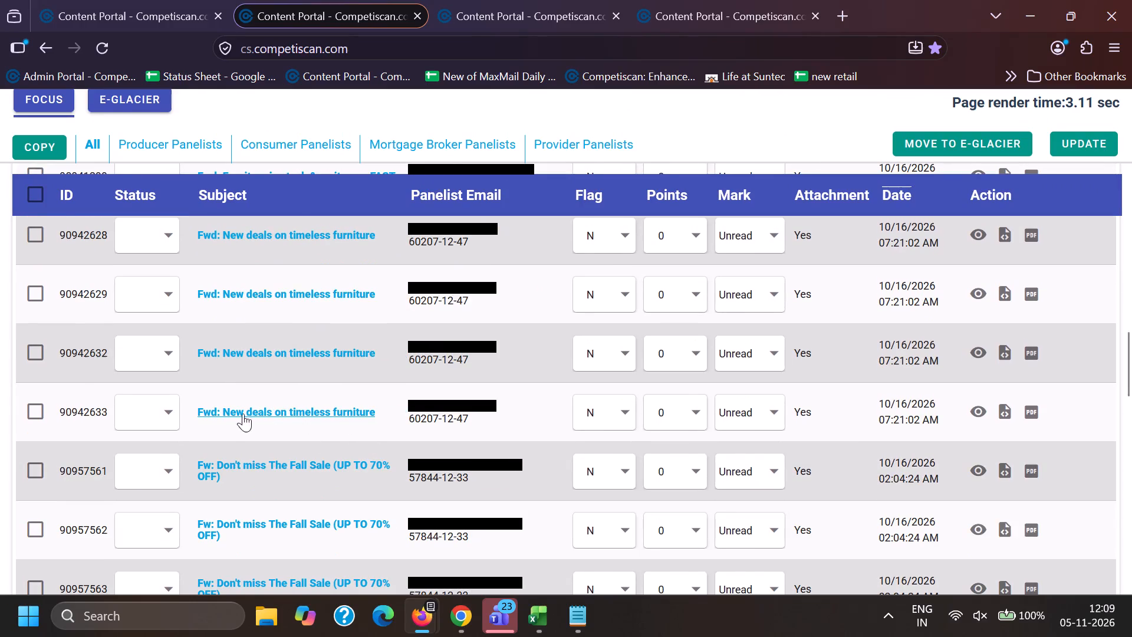
pyautogui.scroll(-12, 209, 464)
pyautogui.scroll(4, 243, 448)
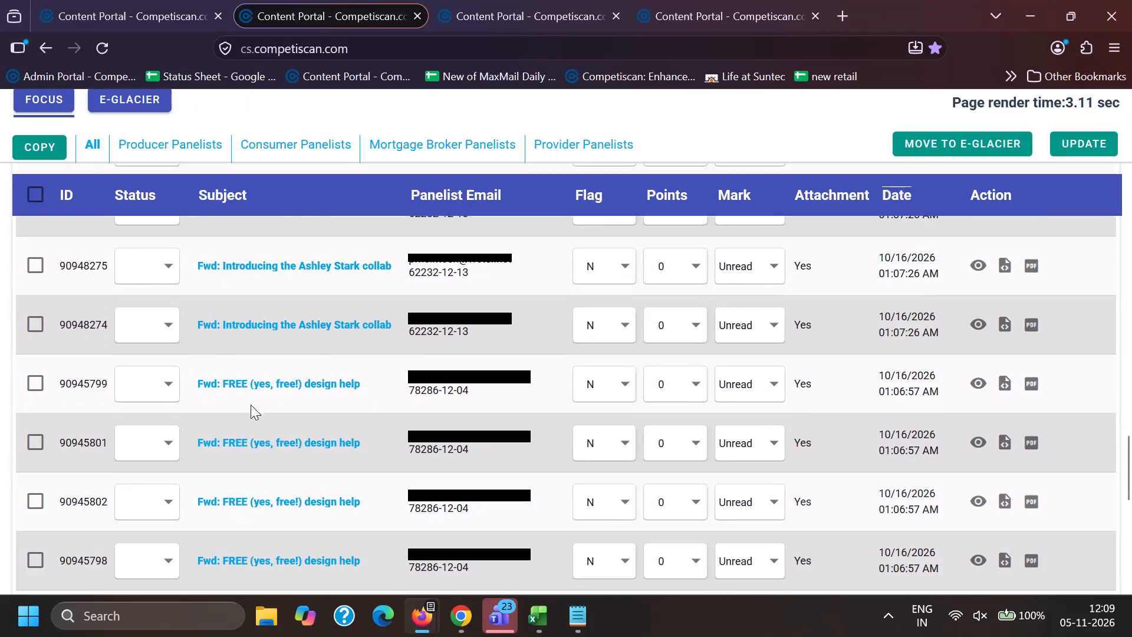
pyautogui.moveTo(221, 330); pyautogui.dragTo(395, 341)
pyautogui.hotkey('ctrl', 'c')
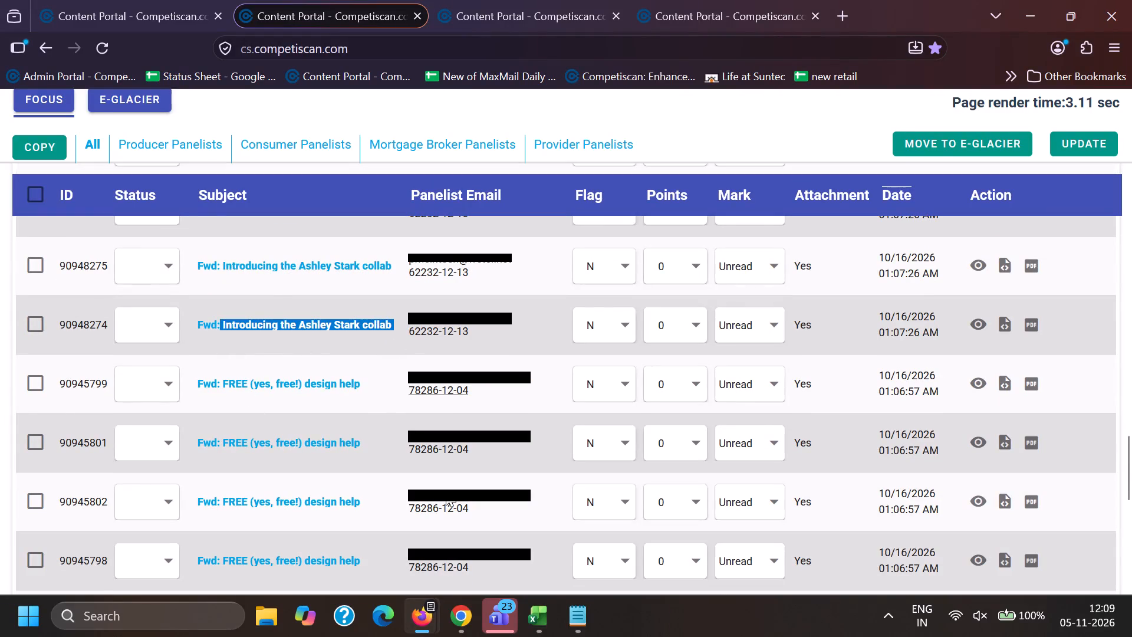
# Search the Chrome content portal for the quoted subject "Introducing the Ashley Stark collab".
pyautogui.click(466, 616)
pyautogui.click(379, 560)
pyautogui.scroll(-3, 379, 527)
pyautogui.moveTo(427, 391); pyautogui.dragTo(3, 396)
pyautogui.press('BackSpace')
pyautogui.hotkey('shift', '"')
pyautogui.hotkey('ctrl', 'v')
pyautogui.hotkey('shift', '"')
pyautogui.press('Return')
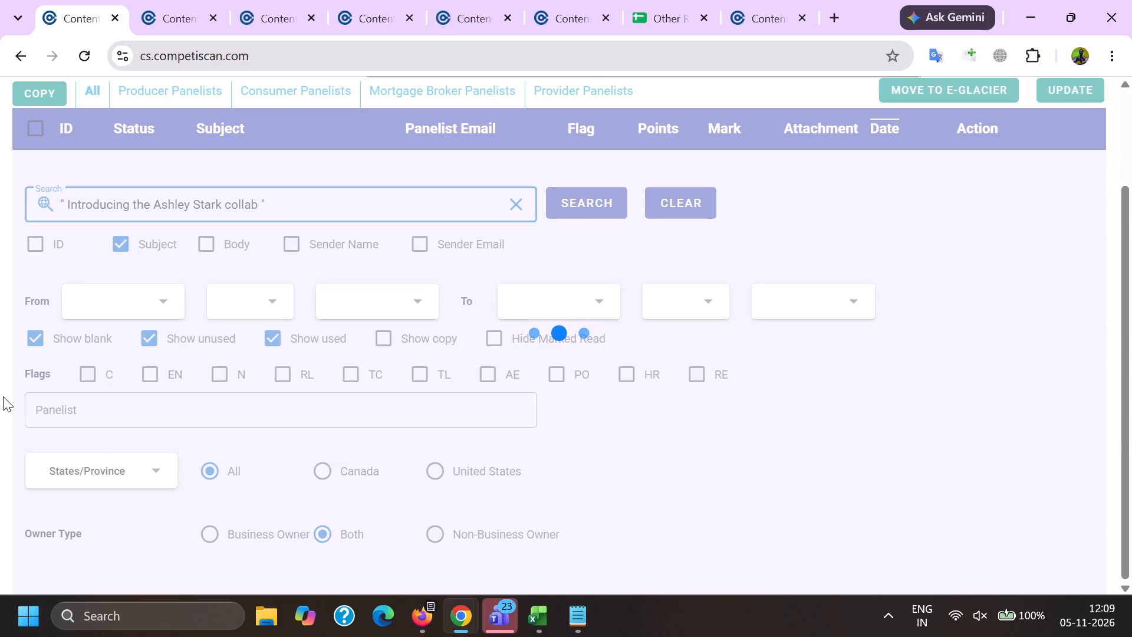
# Return to the e.potterybarn.com results in Firefox and open page 4 of the list.
pyautogui.hotkey('alt', 'Tab')
pyautogui.scroll(-3, 311, 485)
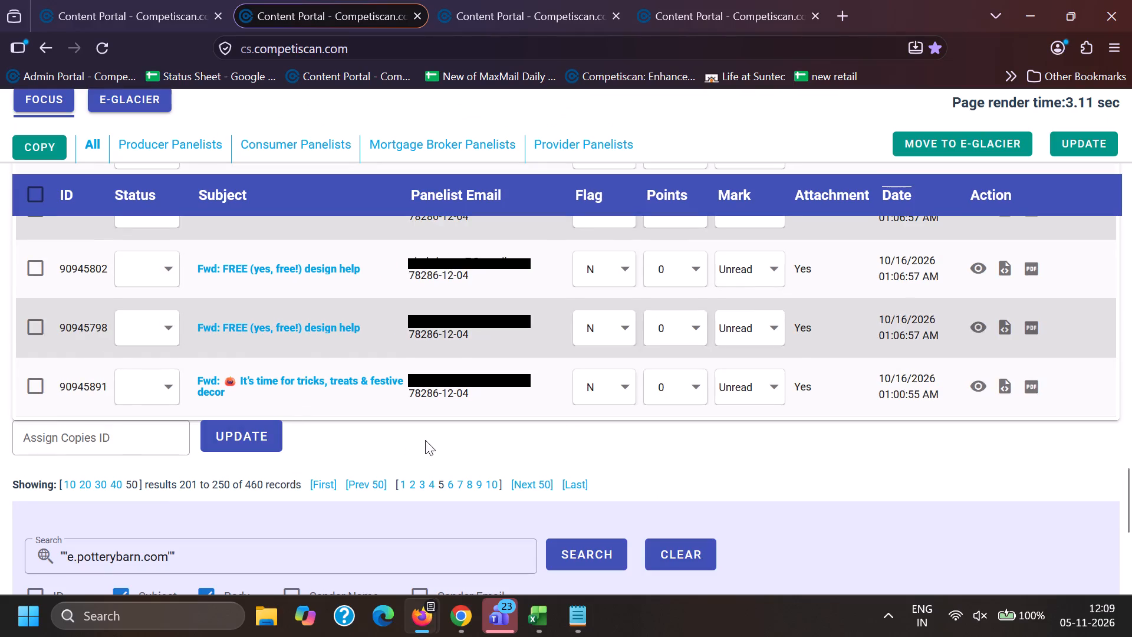
pyautogui.click(430, 443)
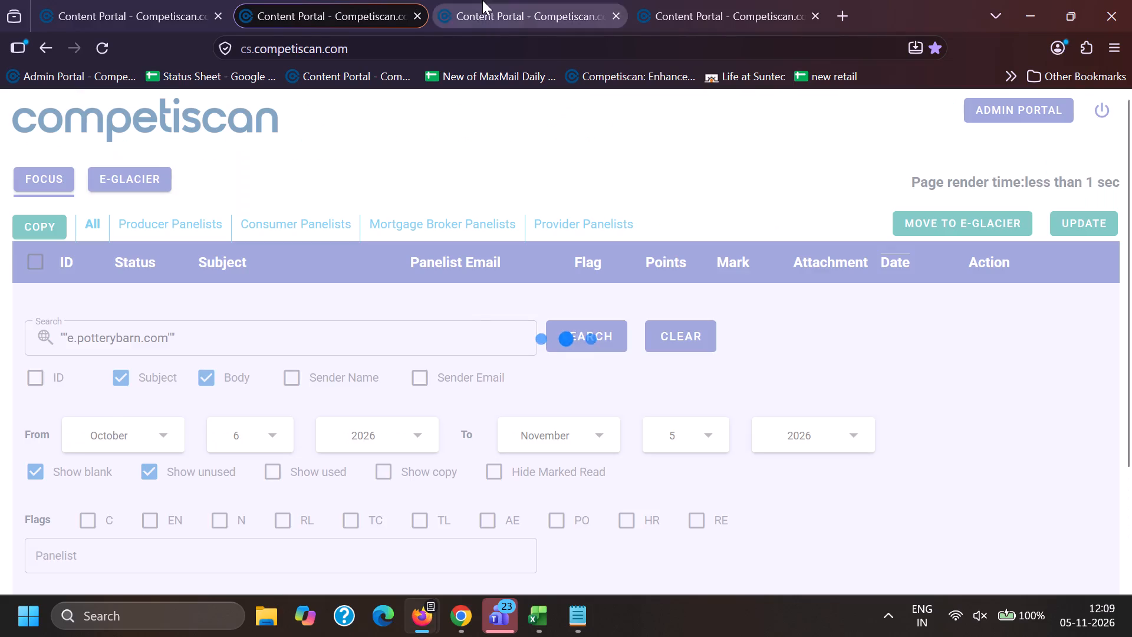
# In the third Firefox portal tab, search subject and body for the quoted phrase "Capital one" with the region set to All.
pyautogui.click(482, 0)
pyautogui.scroll(-3, 131, 441)
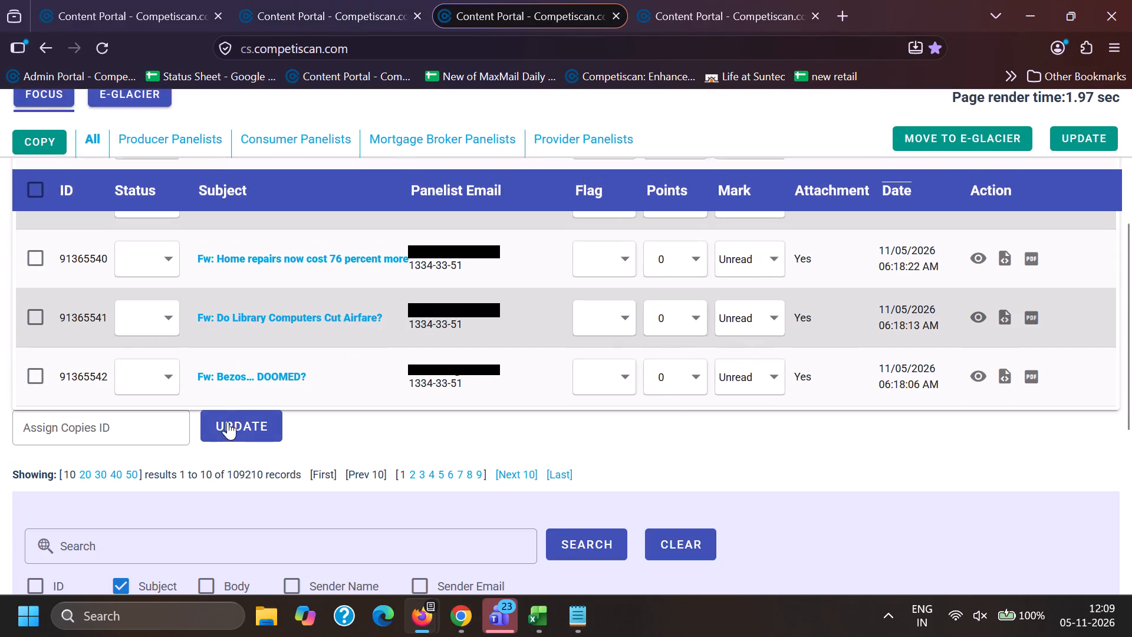
pyautogui.scroll(-2, 228, 422)
pyautogui.scroll(3, 226, 408)
pyautogui.scroll(-2, 231, 405)
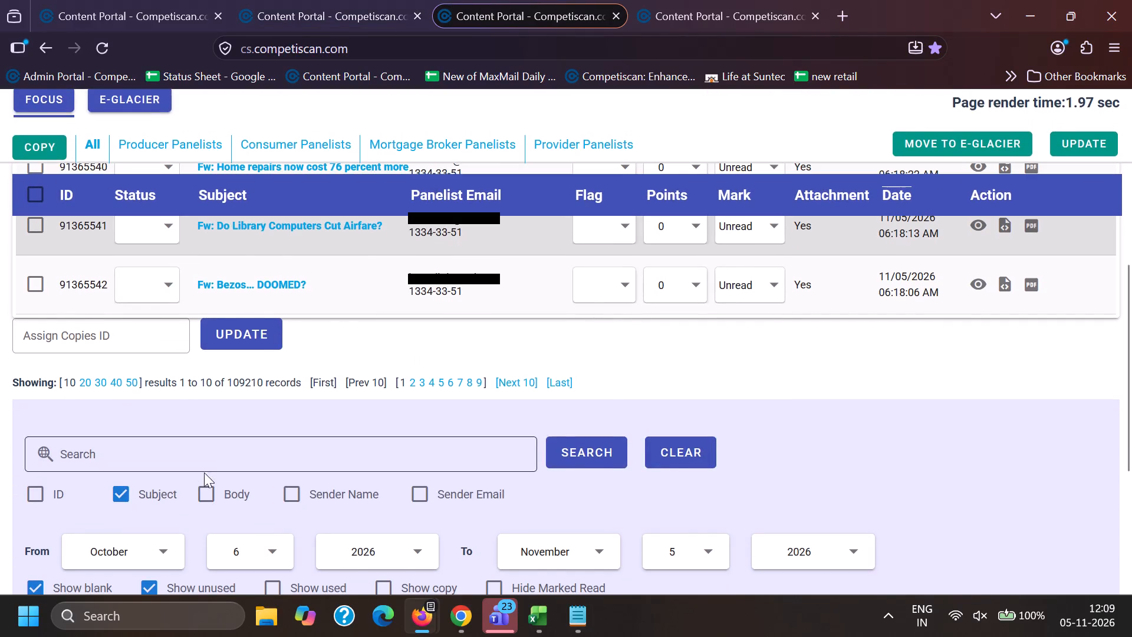
pyautogui.click(204, 488)
pyautogui.scroll(-3, 229, 421)
pyautogui.click(223, 466)
pyautogui.scroll(2, 231, 474)
pyautogui.moveTo(251, 382); pyautogui.dragTo(252, 392)
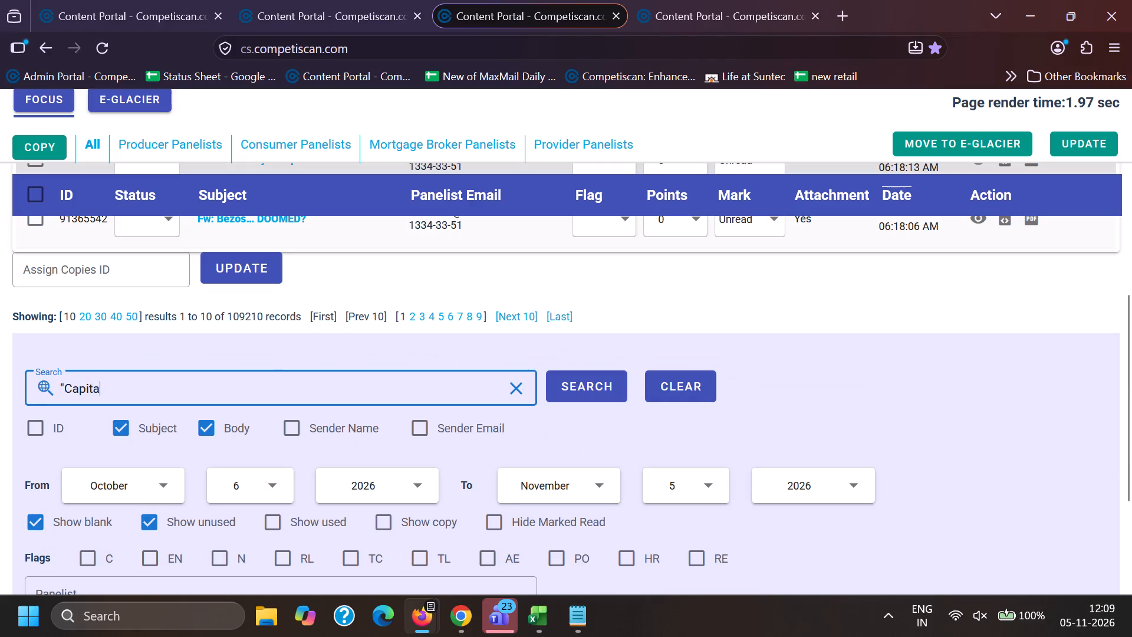
pyautogui.press('Return')
# Switch to Chrome and preview the used "Introducing the Ashley Stark collab" email 90898896 along its full length.
pyautogui.click(337, 0)
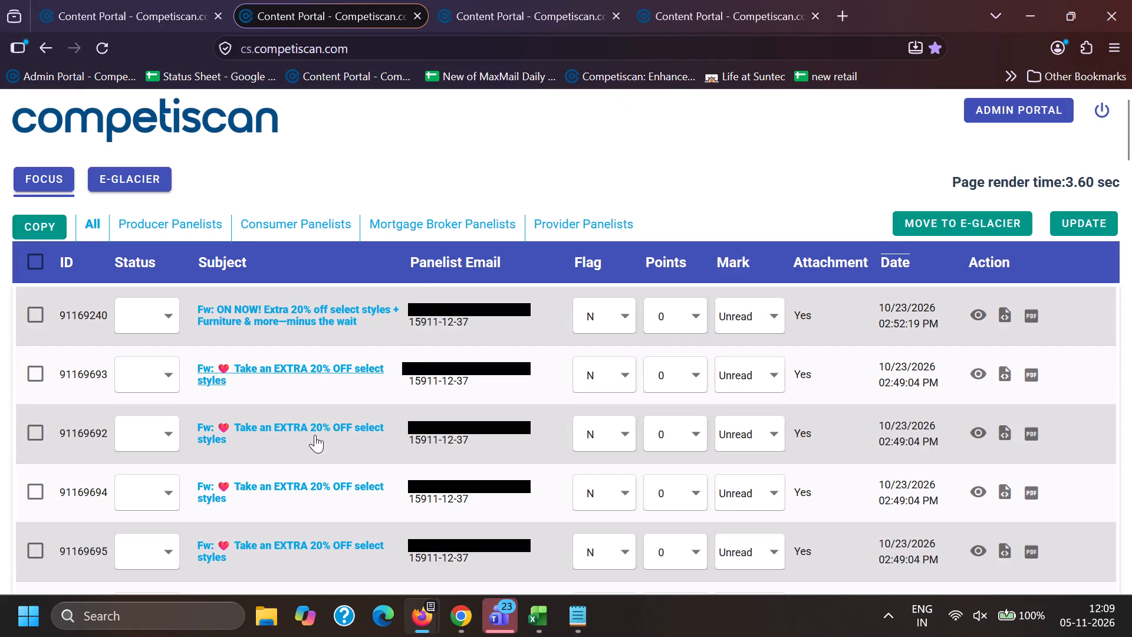
pyautogui.hotkey('alt', 'Tab')
pyautogui.scroll(-3, 335, 411)
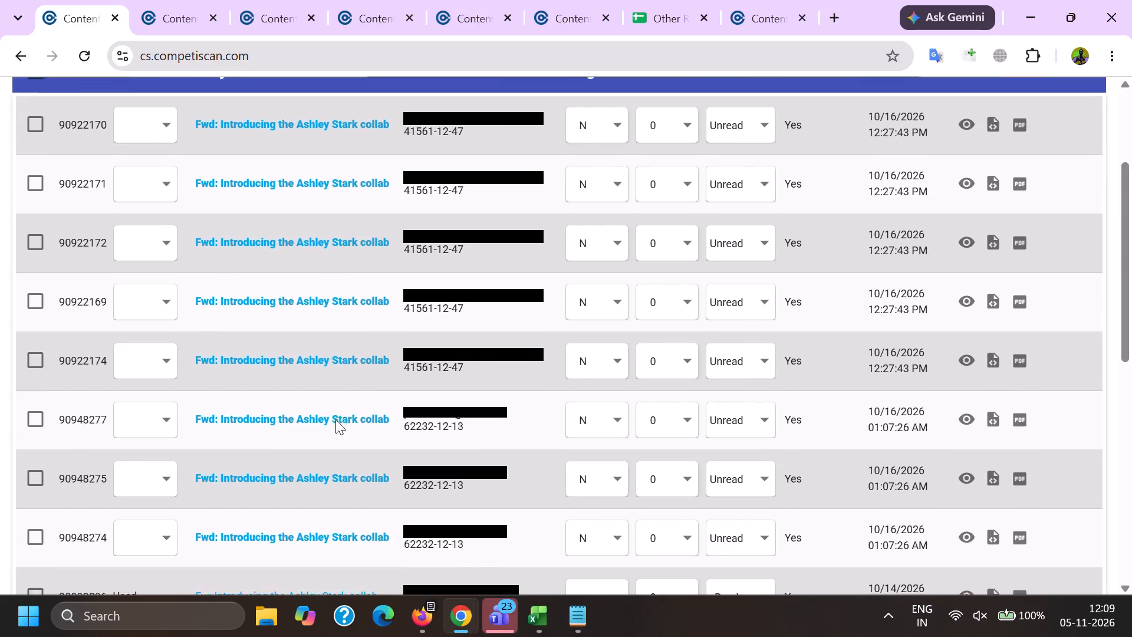
pyautogui.click(975, 310)
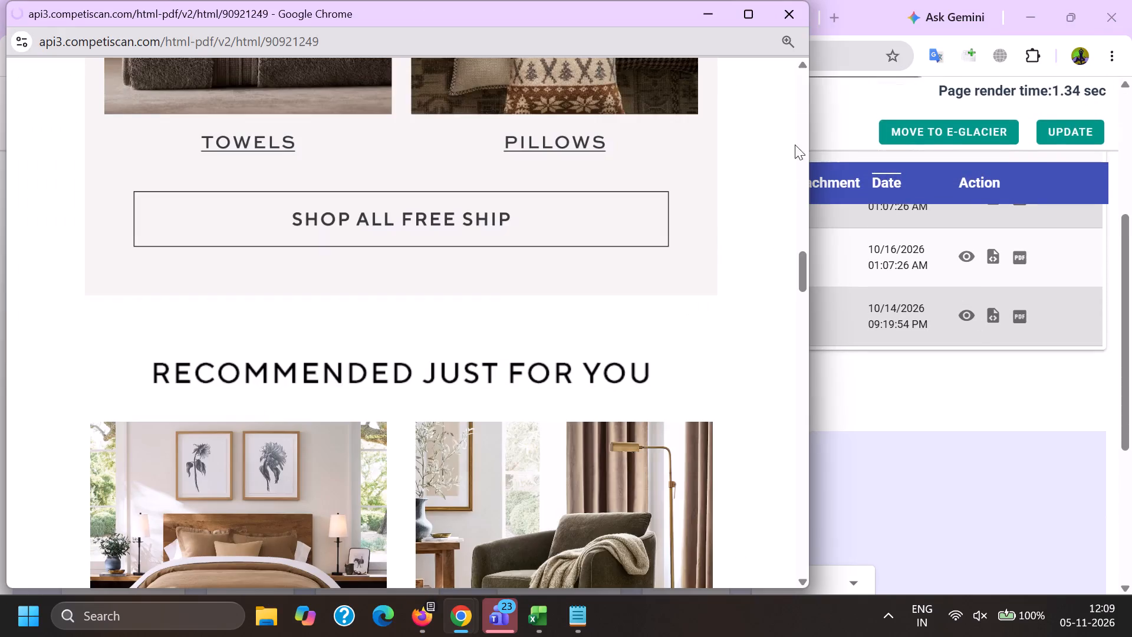
pyautogui.moveTo(801, 84); pyautogui.dragTo(792, 408)
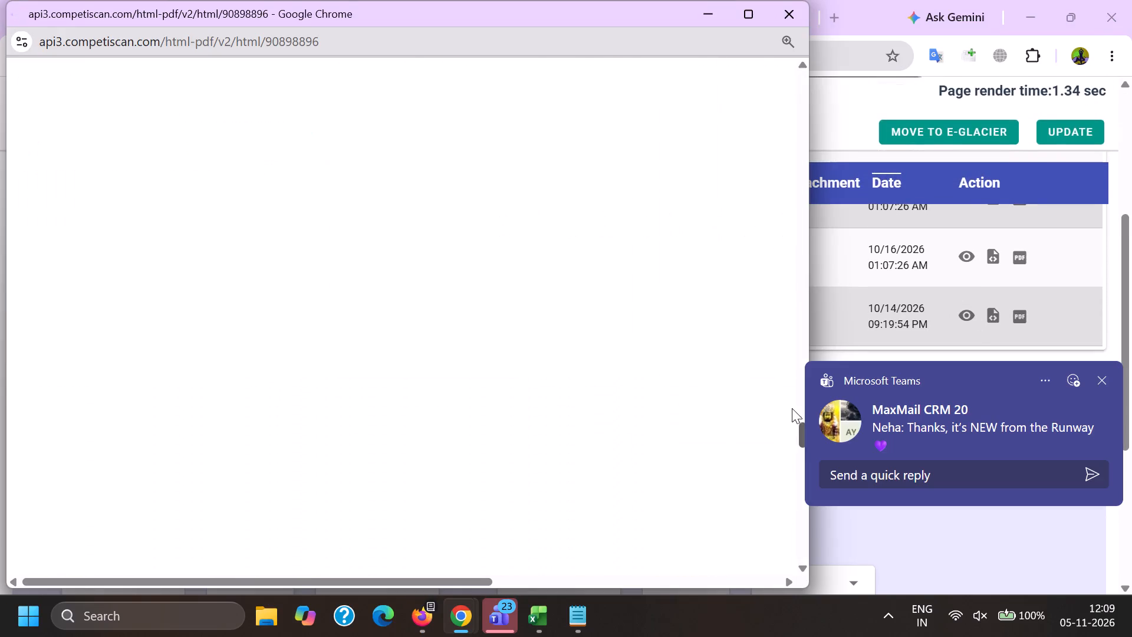
pyautogui.moveTo(792, 408); pyautogui.dragTo(792, 386)
pyautogui.hotkey('alt', 'Tab')
# Preview the unused emails 90922170, 90922171 and 90922169 and compare their content with the used copy.
pyautogui.scroll(11, 976, 290)
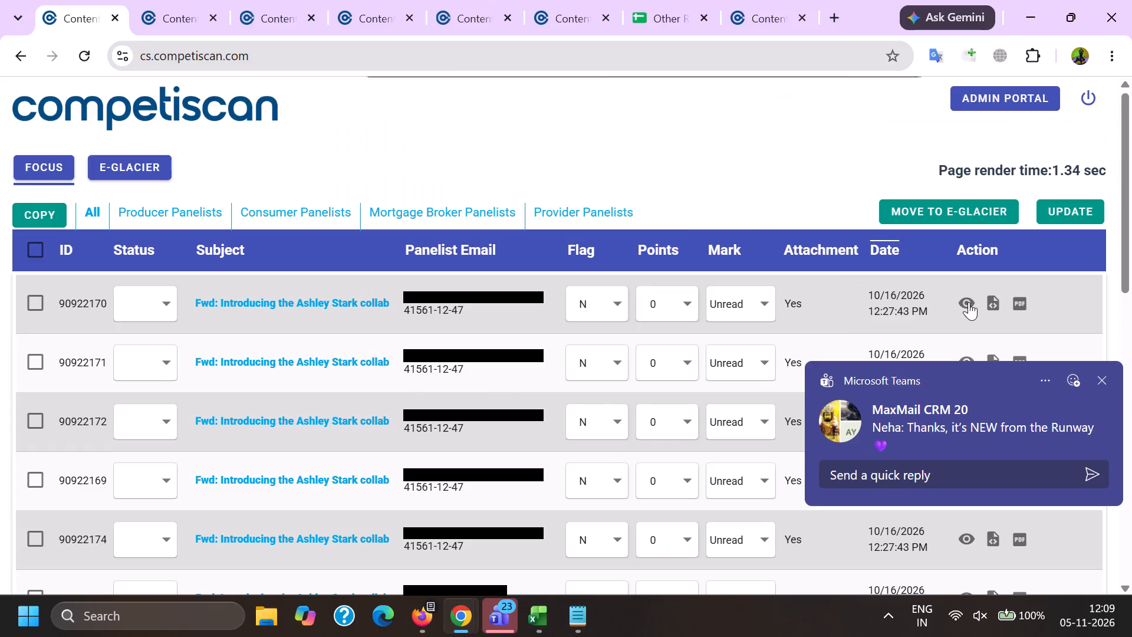
pyautogui.click(968, 302)
pyautogui.moveTo(805, 90); pyautogui.dragTo(788, 257)
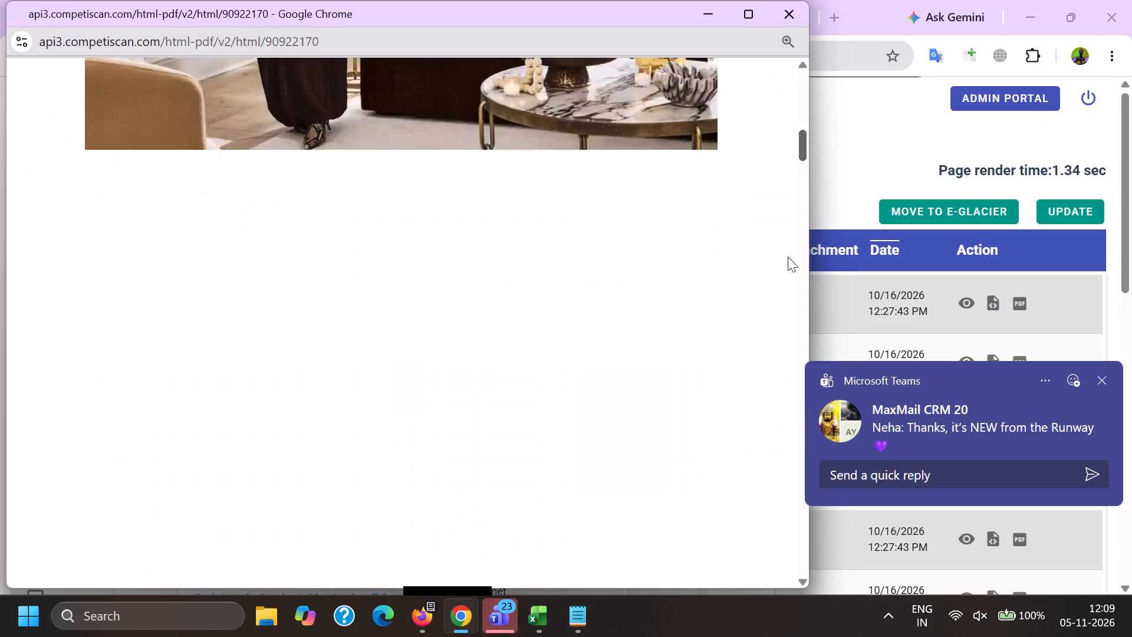
pyautogui.moveTo(788, 257); pyautogui.dragTo(763, 331)
pyautogui.hotkey('alt', 'Tab')
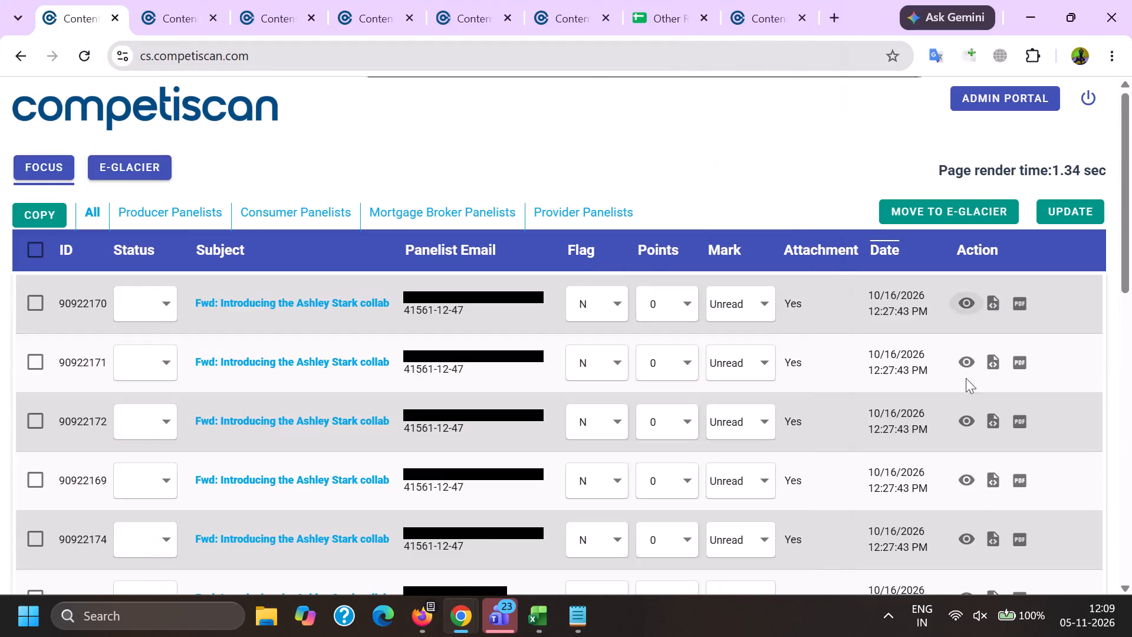
pyautogui.click(966, 359)
pyautogui.moveTo(805, 92); pyautogui.dragTo(785, 454)
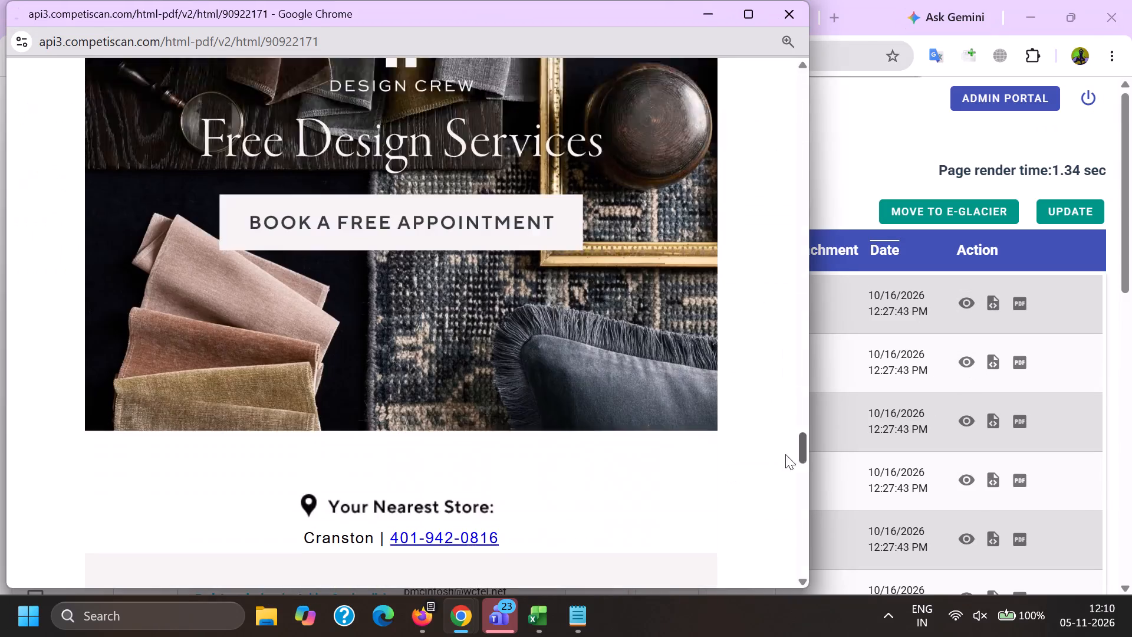
pyautogui.moveTo(785, 454); pyautogui.dragTo(775, 354)
pyautogui.hotkey('alt', 'Tab')
pyautogui.click(965, 470)
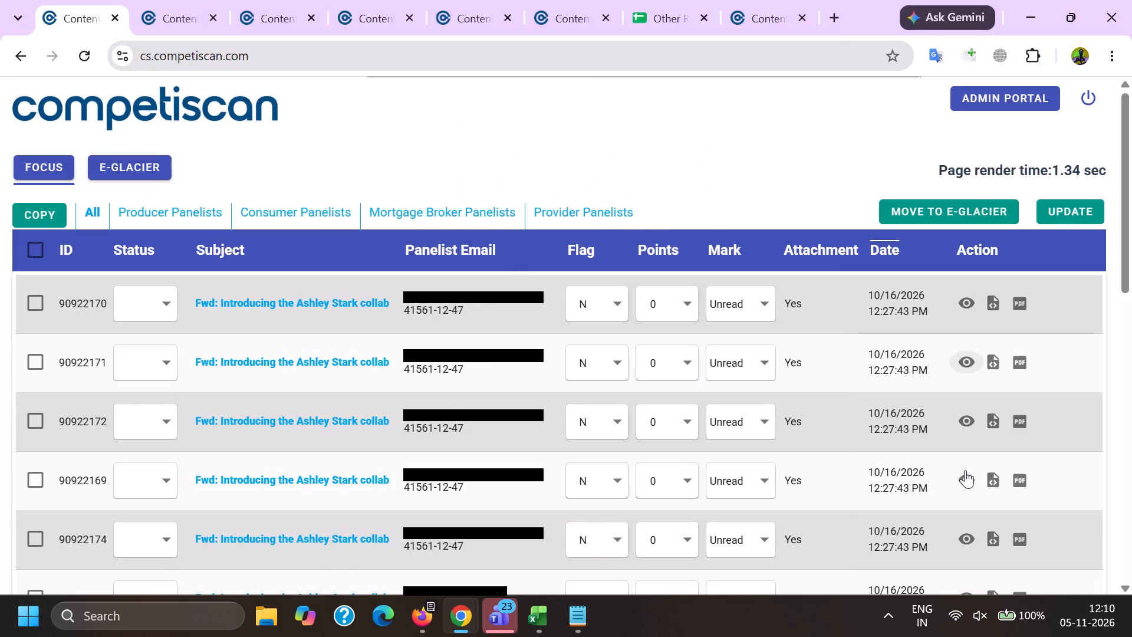
pyautogui.moveTo(802, 88); pyautogui.dragTo(799, 465)
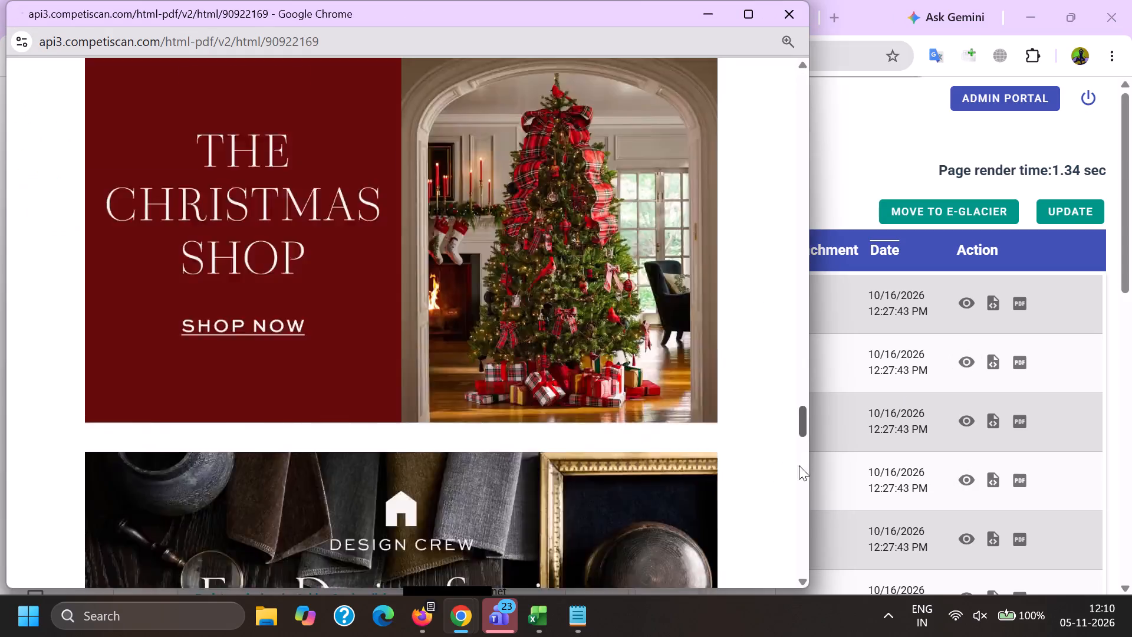
pyautogui.moveTo(799, 465); pyautogui.dragTo(781, 369)
pyautogui.hotkey('alt', 'Tab')
# Preview the unused email 90948274 and compare its content with the used copy.
pyautogui.scroll(-3, 765, 357)
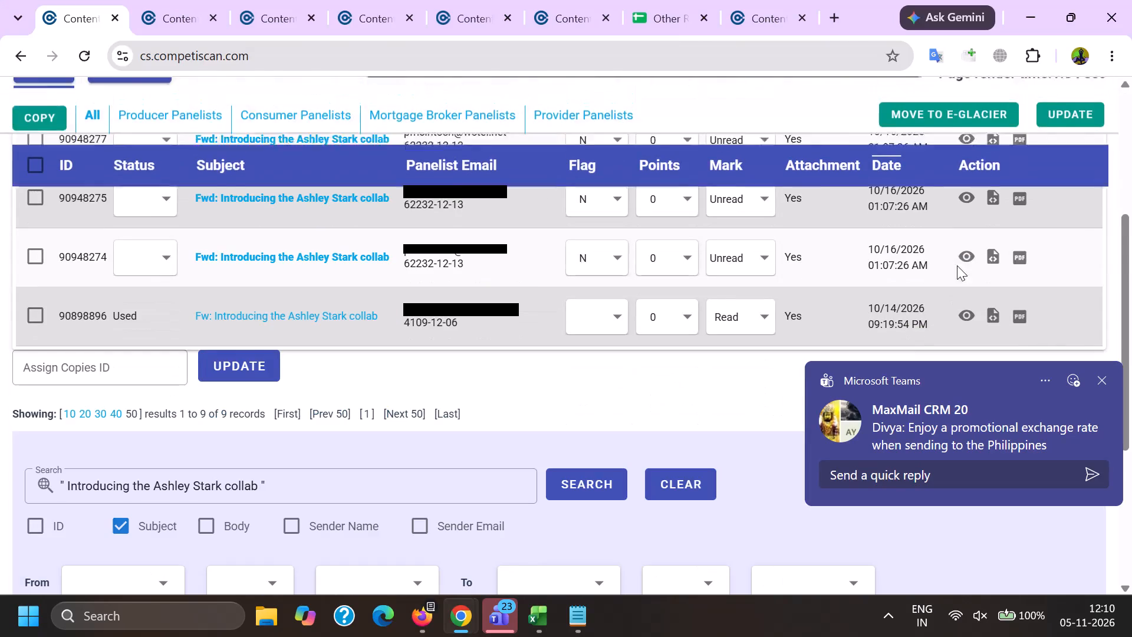
pyautogui.click(963, 257)
pyautogui.moveTo(802, 83); pyautogui.dragTo(783, 427)
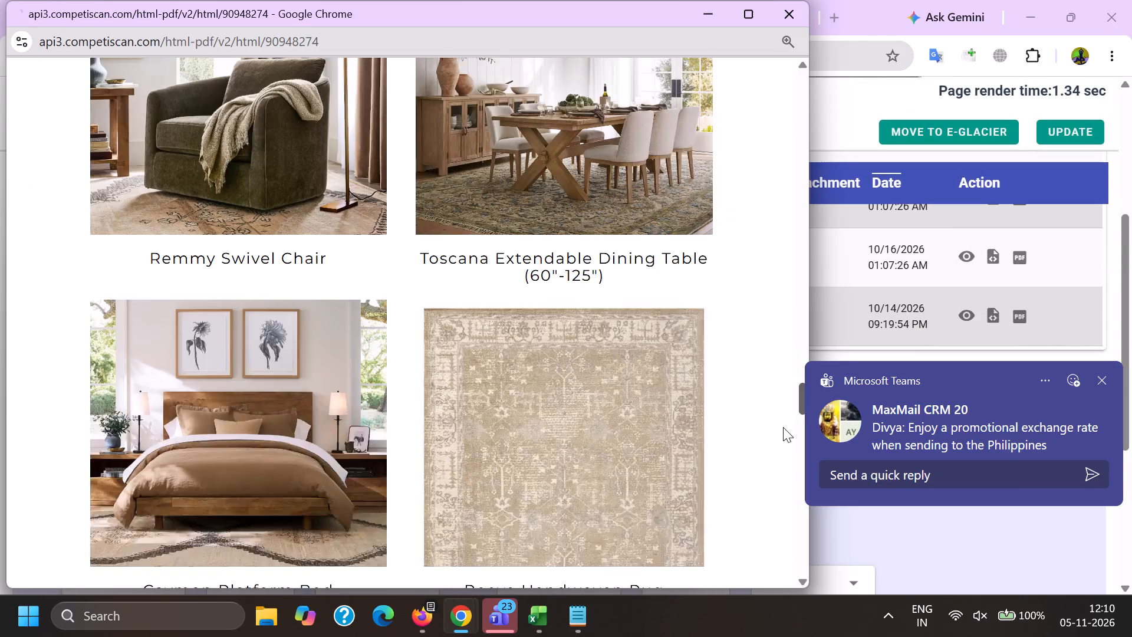
pyautogui.moveTo(783, 427); pyautogui.dragTo(791, 545)
pyautogui.hotkey('alt', 'Tab')
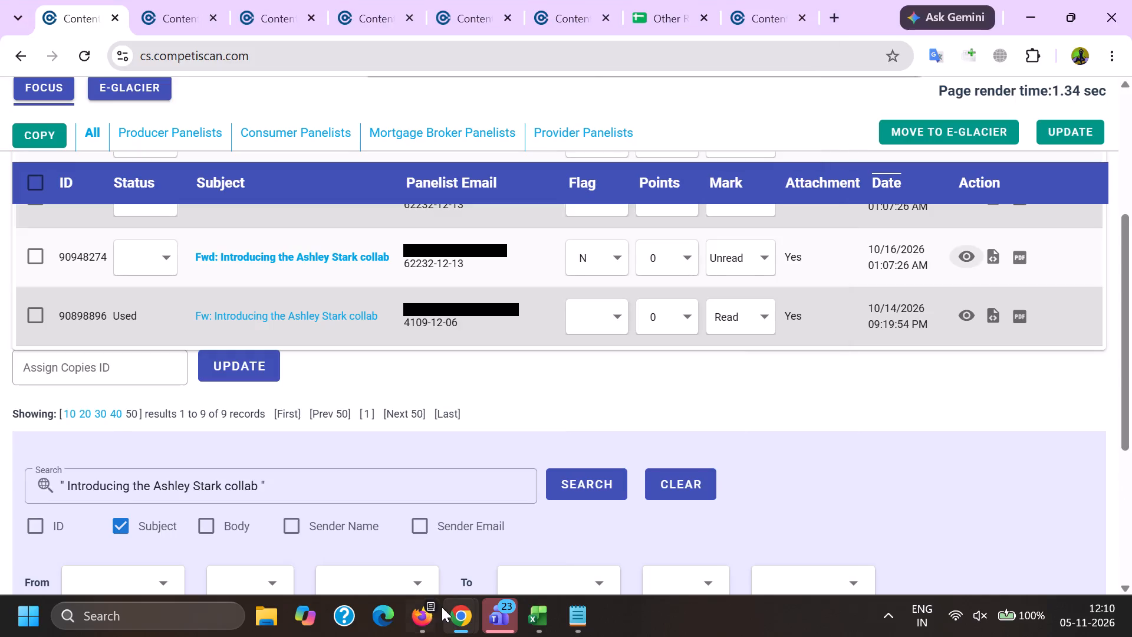
# Switch to Firefox and look through the subjects on page 4 of the e.potterybarn.com results.
pyautogui.click(425, 625)
pyautogui.click(327, 540)
pyautogui.scroll(-4, 311, 446)
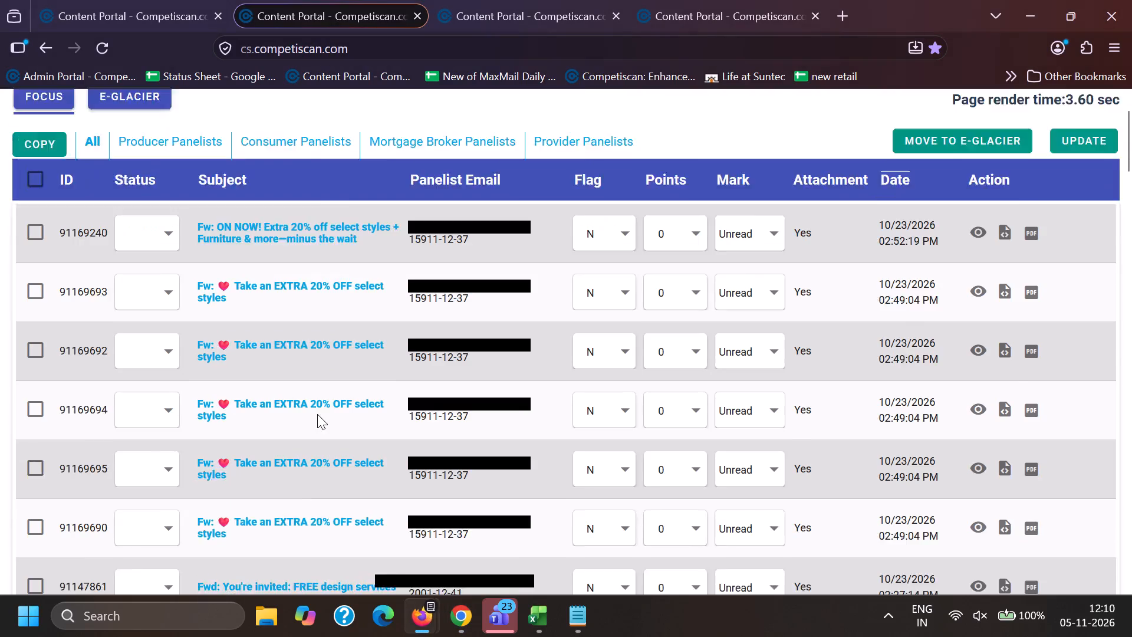
pyautogui.scroll(-18, 312, 415)
pyautogui.scroll(-4, 267, 420)
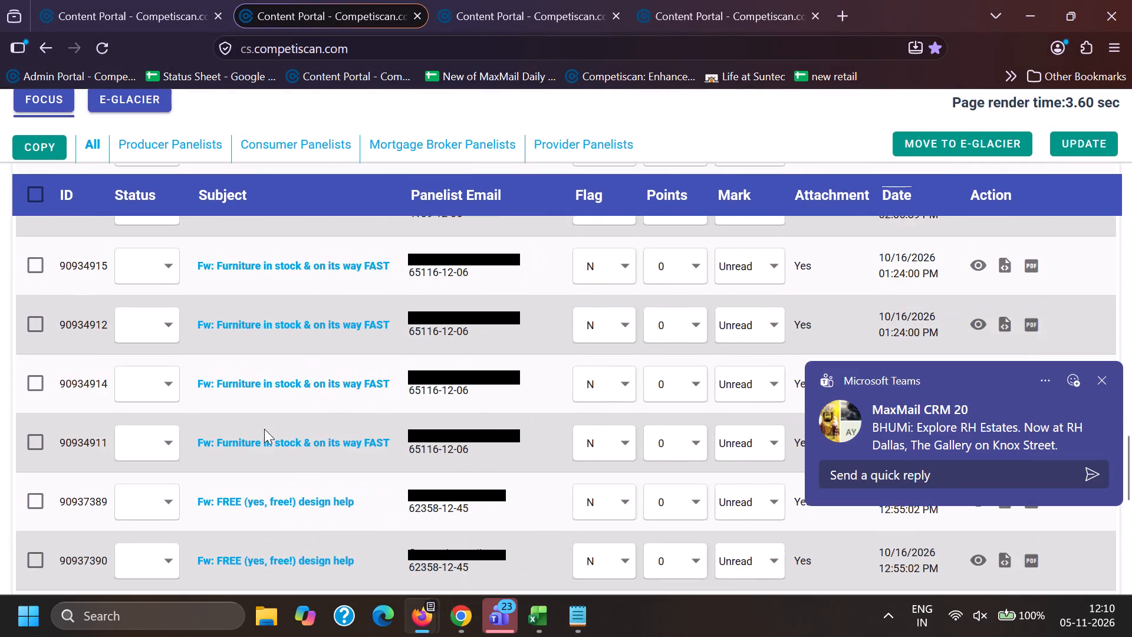
pyautogui.scroll(-3, 264, 429)
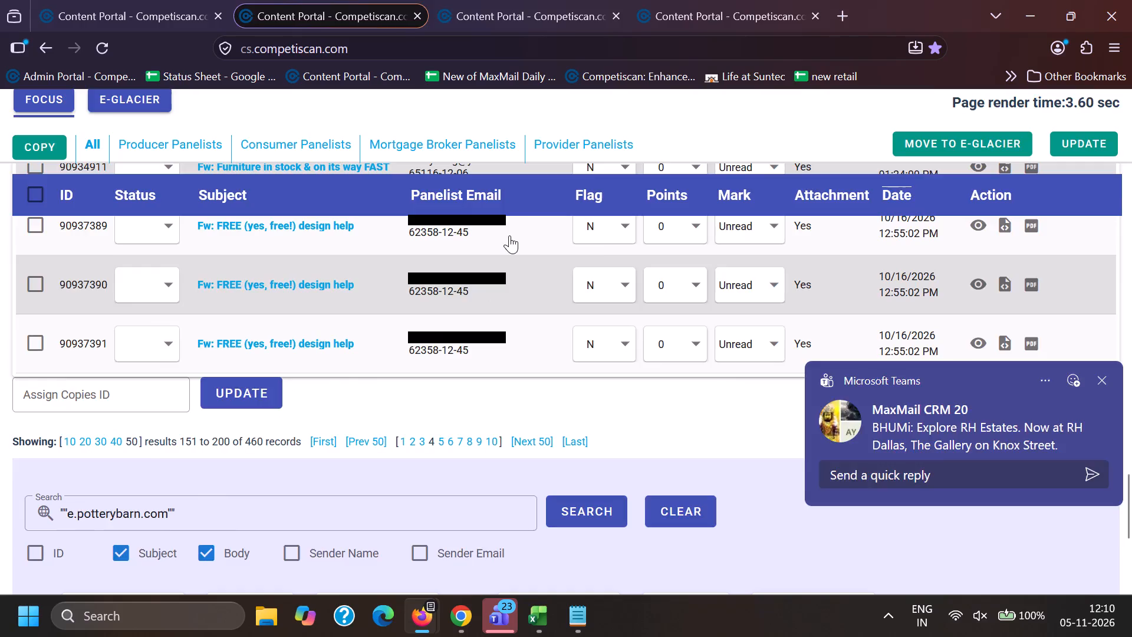
# Find "macy" in the Excel strings workbook and copy the Macy's address cell, 151 West 34th Street.
pyautogui.click(481, 0)
pyautogui.click(537, 629)
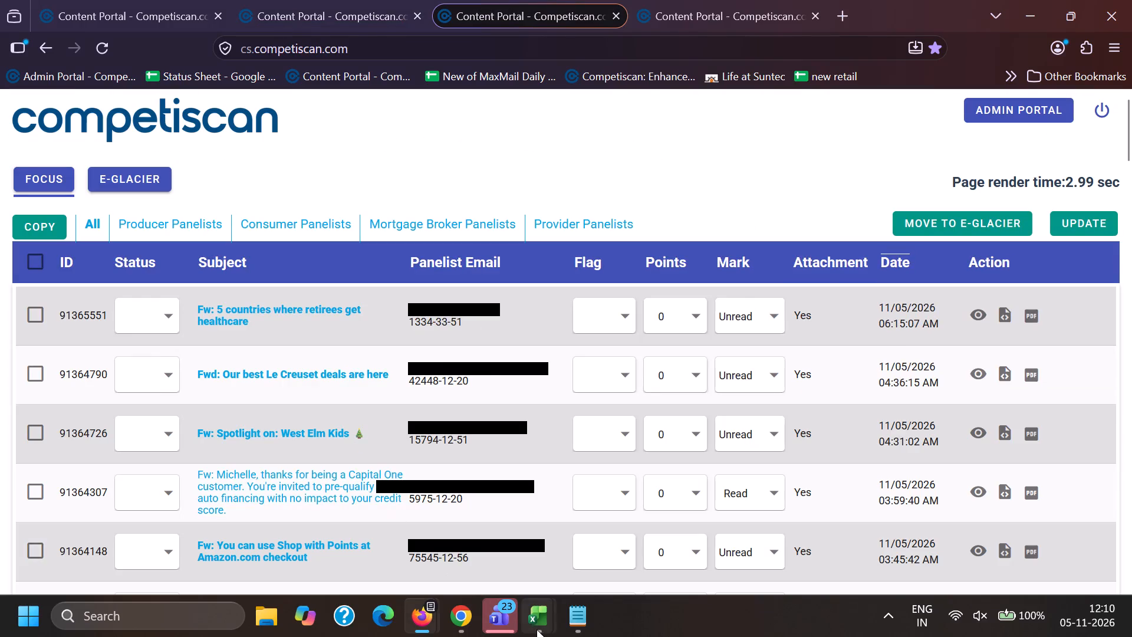
pyautogui.click(550, 558)
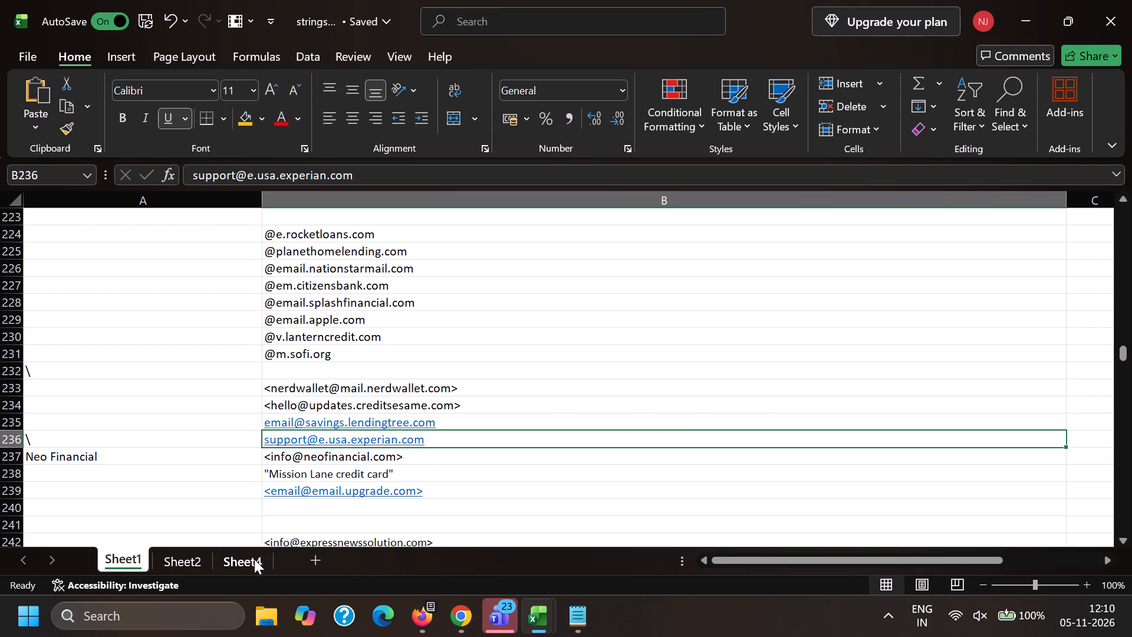
pyautogui.scroll(12, 204, 357)
pyautogui.hotkey('ctrl', 'f')
pyautogui.write('mac')
pyautogui.press('y')
pyautogui.press('Return')
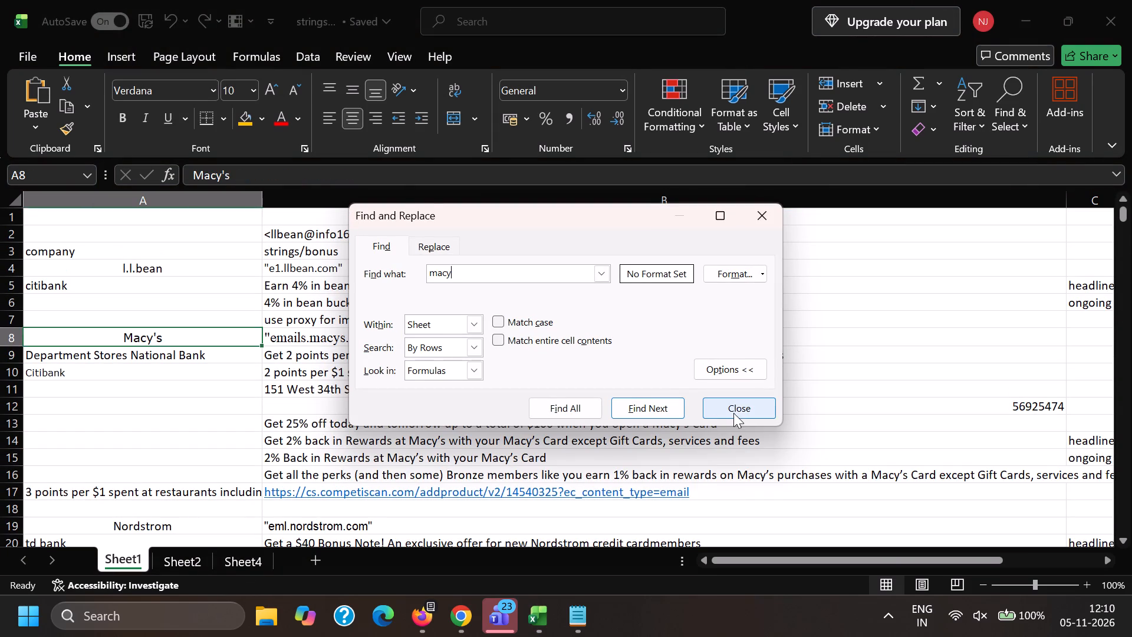
pyautogui.click(733, 413)
pyautogui.click(285, 392)
pyautogui.hotkey('ctrl', 'c')
# Replace the "Capital one" search in Firefox with the quoted address "151 West 34th Street, New York, NY 10001", filtered to flag N.
pyautogui.hotkey('alt', 'Tab')
pyautogui.scroll(-6, 271, 376)
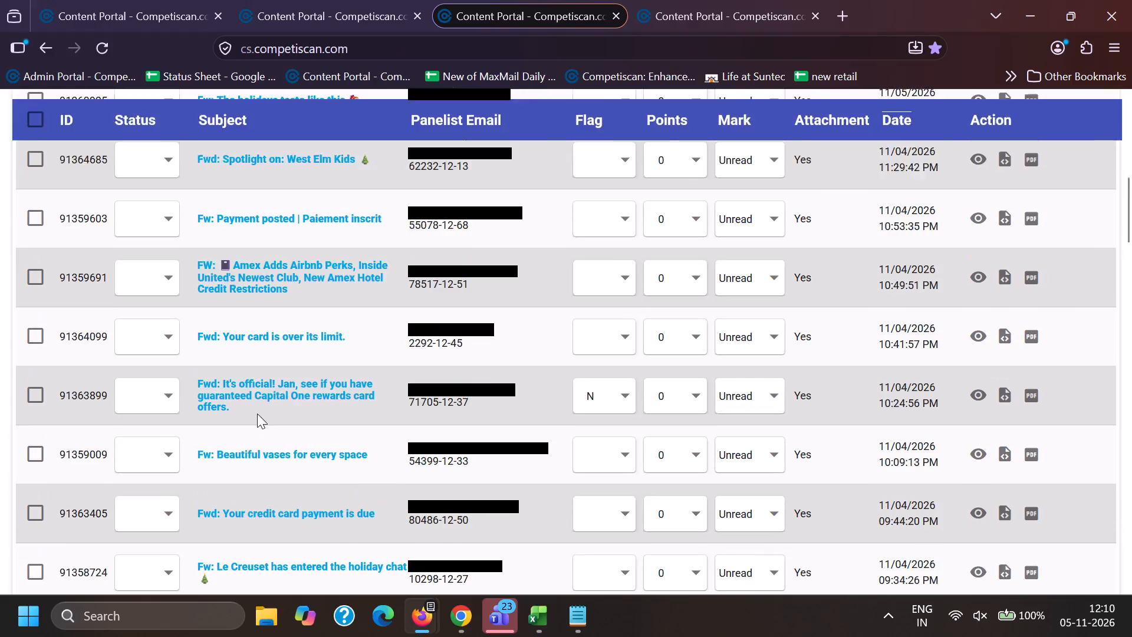
pyautogui.scroll(-20, 257, 415)
pyautogui.scroll(-6, 259, 429)
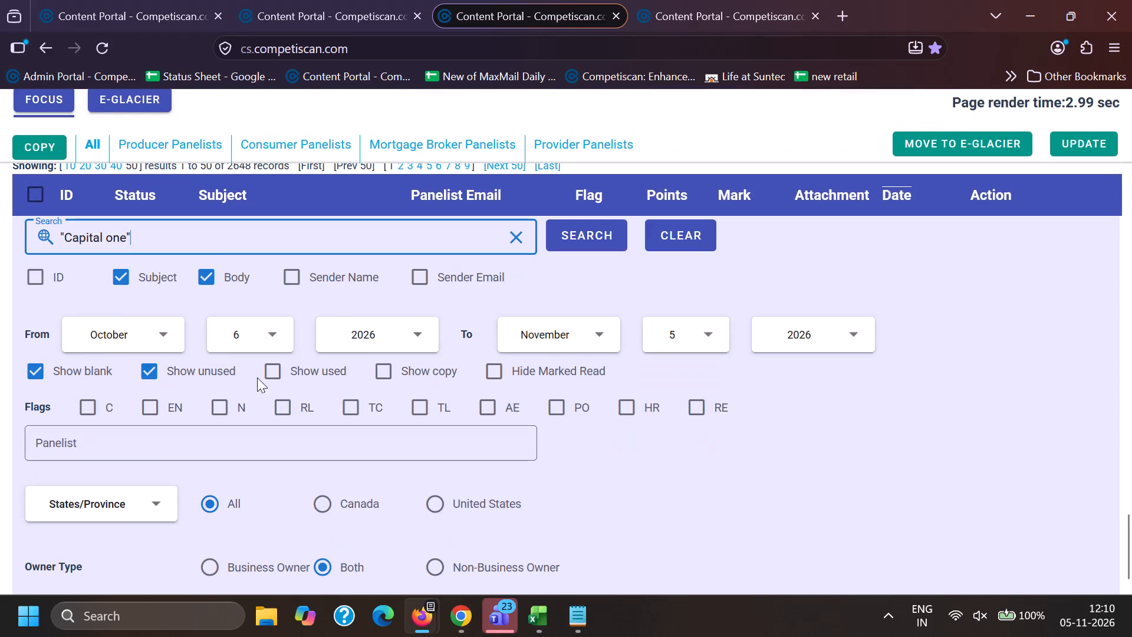
pyautogui.moveTo(209, 236); pyautogui.dragTo(1, 233)
pyautogui.press('BackSpace')
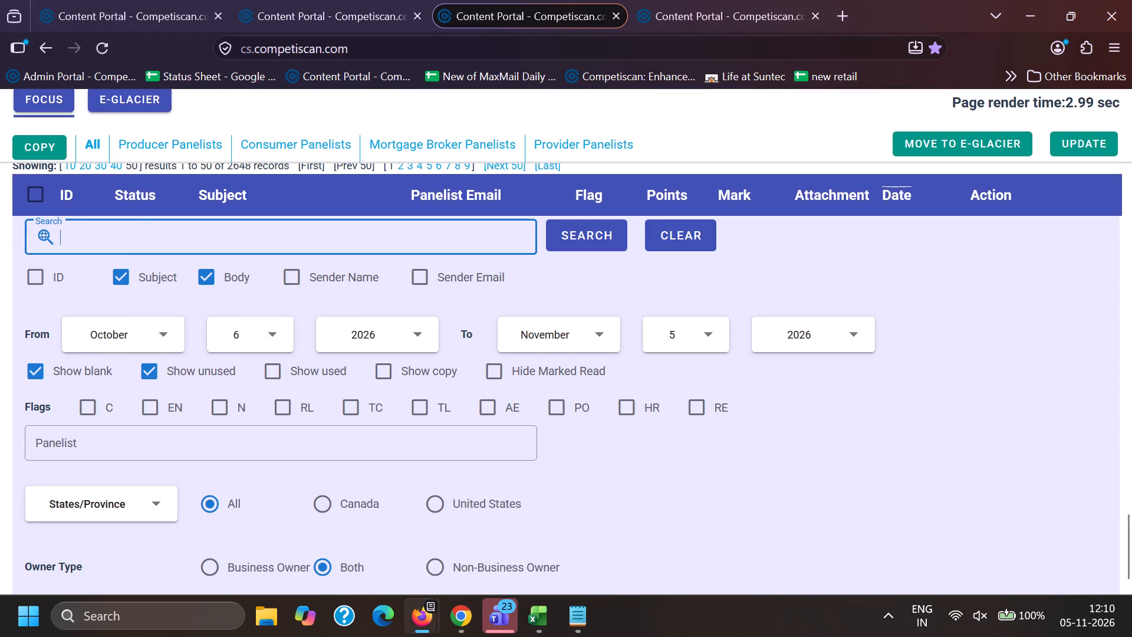
pyautogui.hotkey('shift', '"')
pyautogui.hotkey('ctrl', 'v')
pyautogui.hotkey('shift', '"')
pyautogui.click(211, 410)
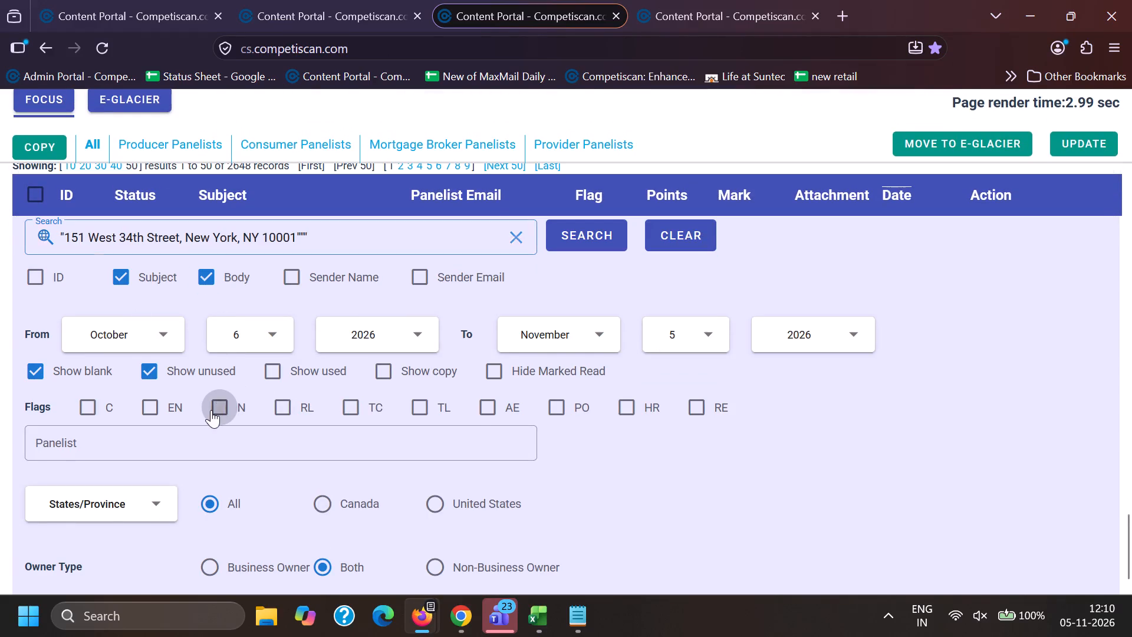
pyautogui.scroll(2, 362, 514)
pyautogui.click(578, 418)
# In the fourth Firefox portal tab, search subject and body for Credit Karma with the region set to All.
pyautogui.click(639, 21)
pyautogui.scroll(-6, 252, 327)
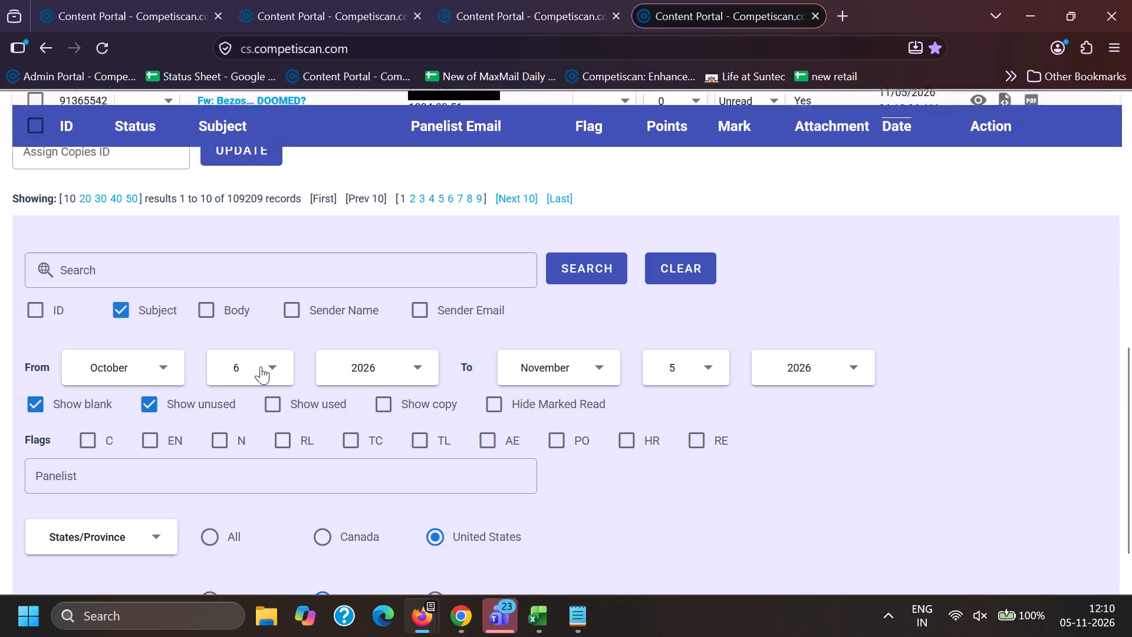
pyautogui.click(188, 306)
pyautogui.click(222, 324)
pyautogui.click(206, 303)
pyautogui.click(134, 304)
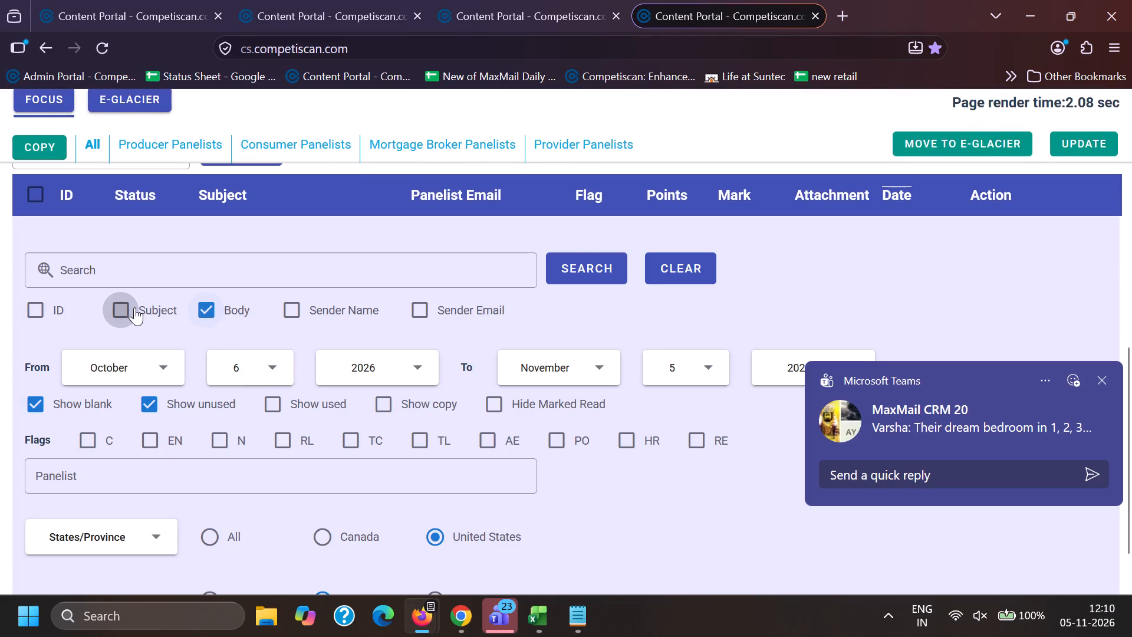
pyautogui.click(223, 532)
pyautogui.click(179, 265)
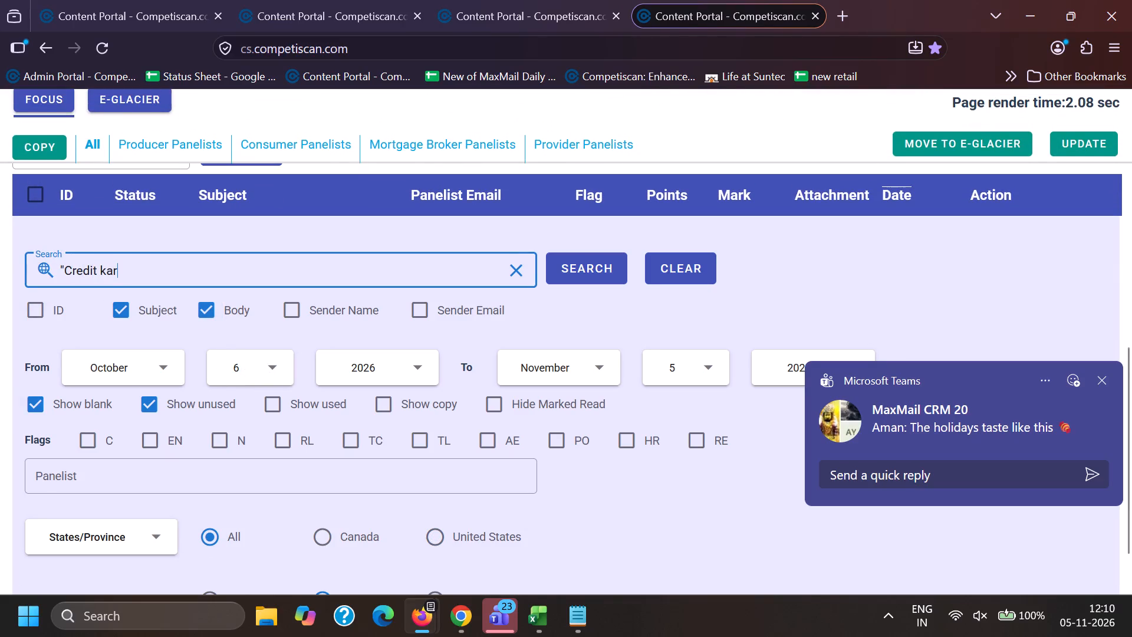
pyautogui.press('Return')
# Copy the subject "Ends tonight: $20 off $100" of email 91364312 from the Macy's address results.
pyautogui.click(543, 0)
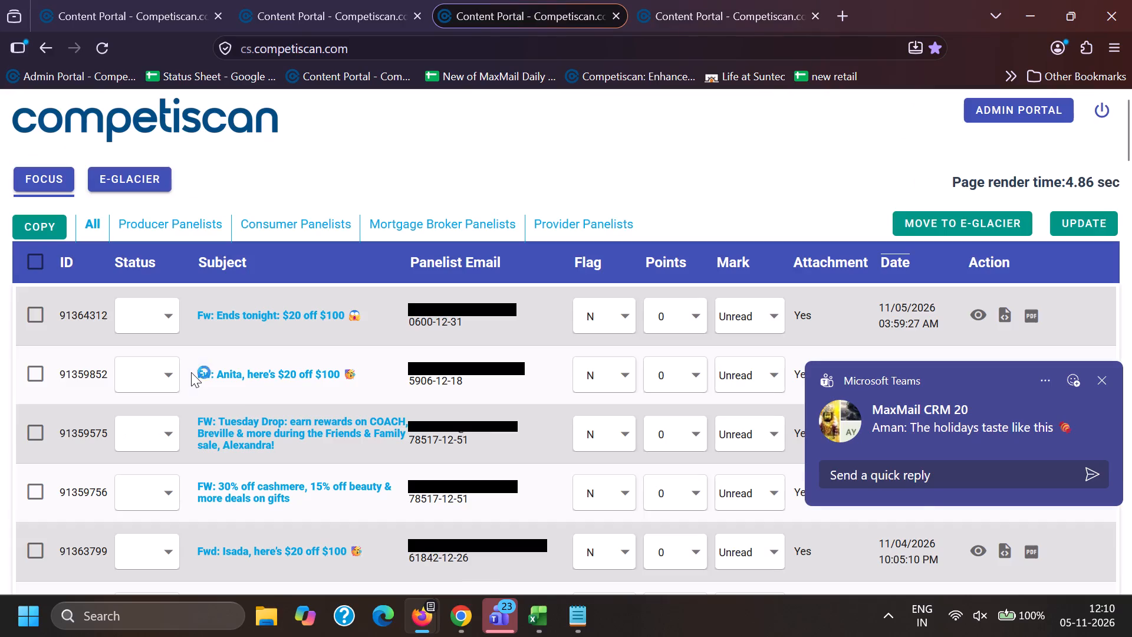
pyautogui.moveTo(216, 299); pyautogui.dragTo(377, 320)
pyautogui.hotkey('ctrl', 'c')
# Switch to the Content Portal window in Chrome to check the copied subject.
pyautogui.click(475, 619)
pyautogui.moveTo(398, 574); pyautogui.dragTo(397, 574)
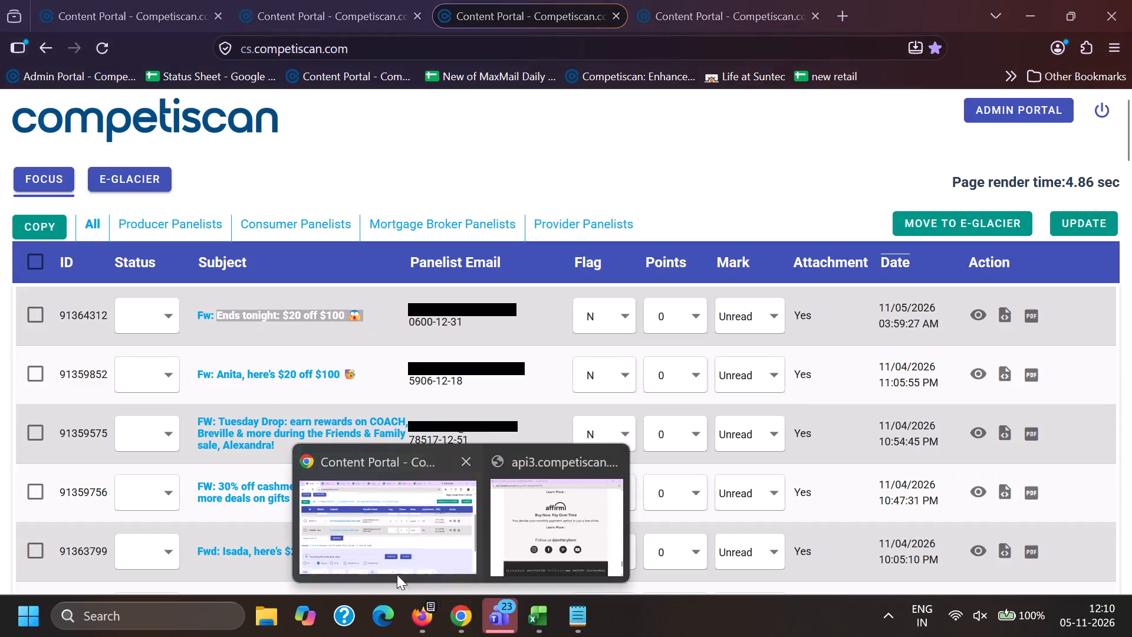
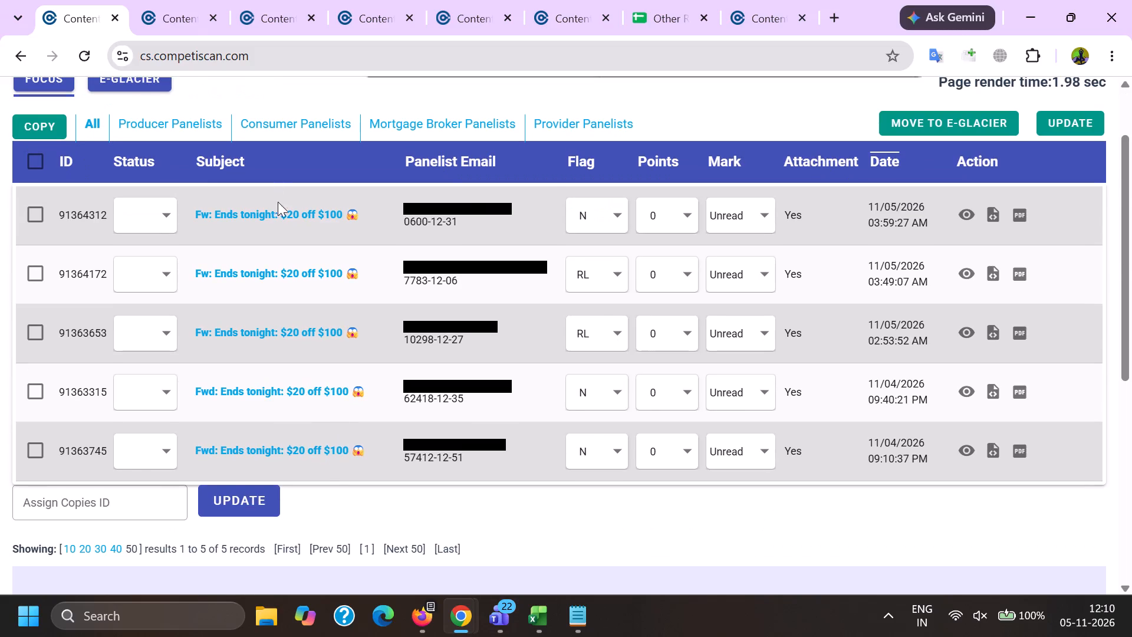
# Open email 91364312 from the Macy's results, copy its ID, and paste it into row 7431 of Excel's may 26 sheet.
pyautogui.keyDown('ctrl'); pyautogui.click(278, 215); pyautogui.keyUp('ctrl')
pyautogui.click(198, 0)
pyautogui.doubleClick(363, 48)
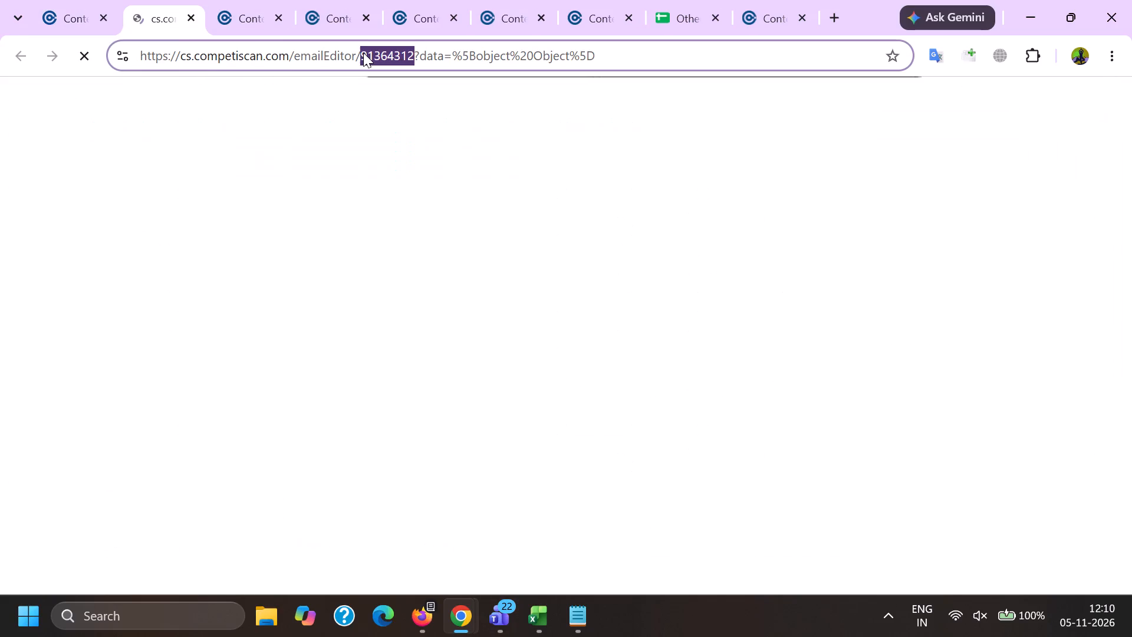
pyautogui.hotkey('ctrl', 'c')
pyautogui.click(532, 628)
pyautogui.click(729, 542)
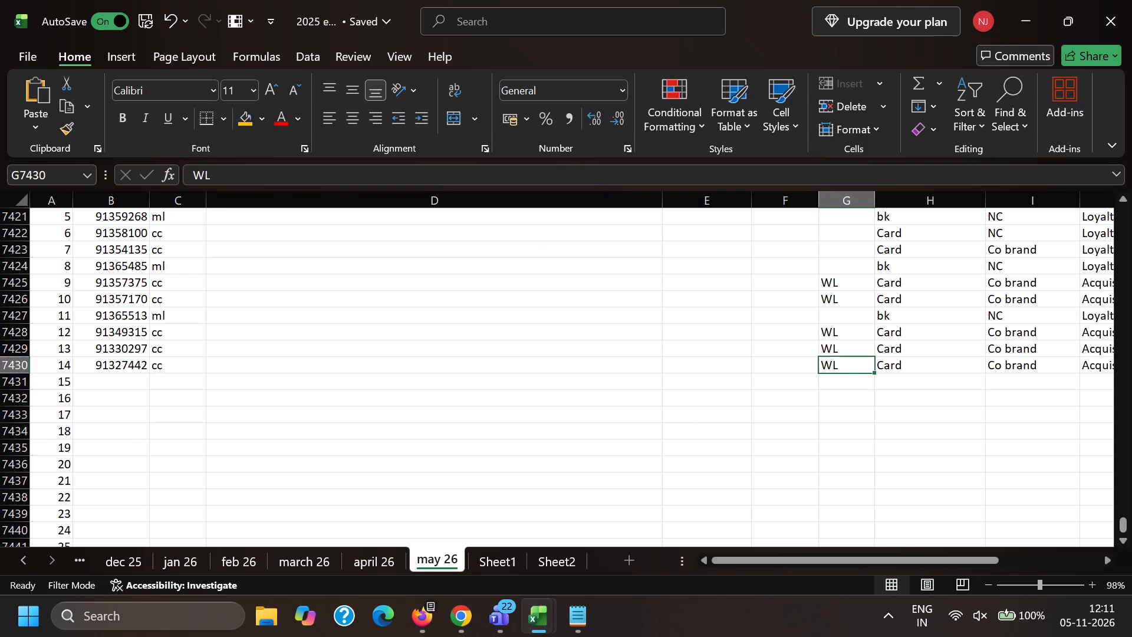
pyautogui.click(107, 373)
pyautogui.hotkey('ctrl', 'v')
pyautogui.click(170, 385)
pyautogui.press('c')
pyautogui.press('c')
pyautogui.press('Right')
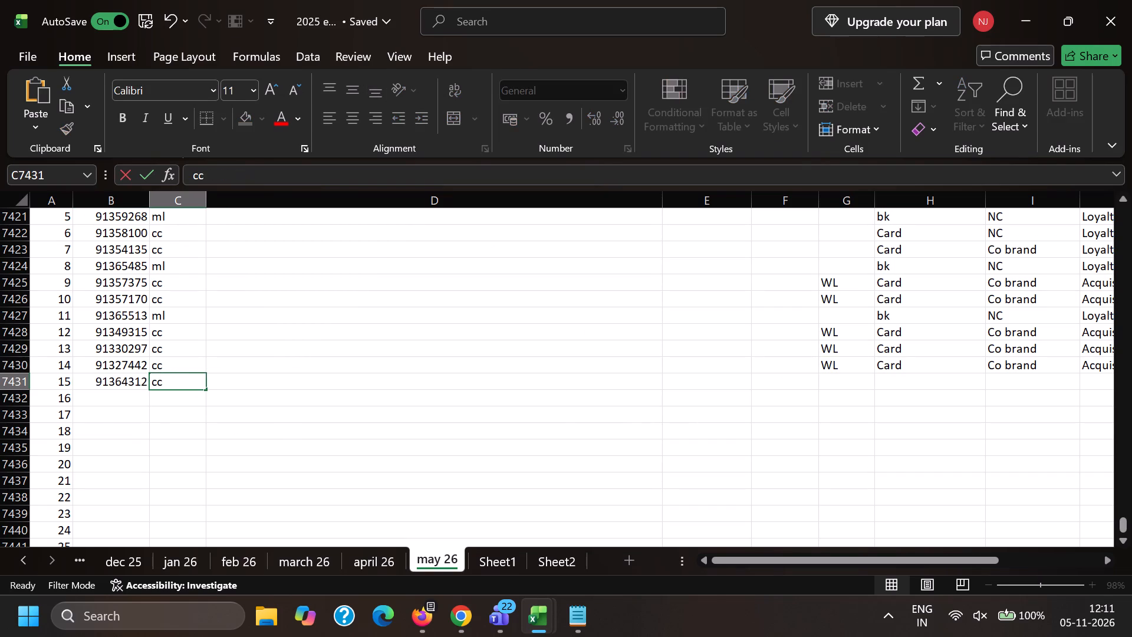
pyautogui.press('Right')
pyautogui.press('Right')
pyautogui.press('Right')
pyautogui.press('Left')
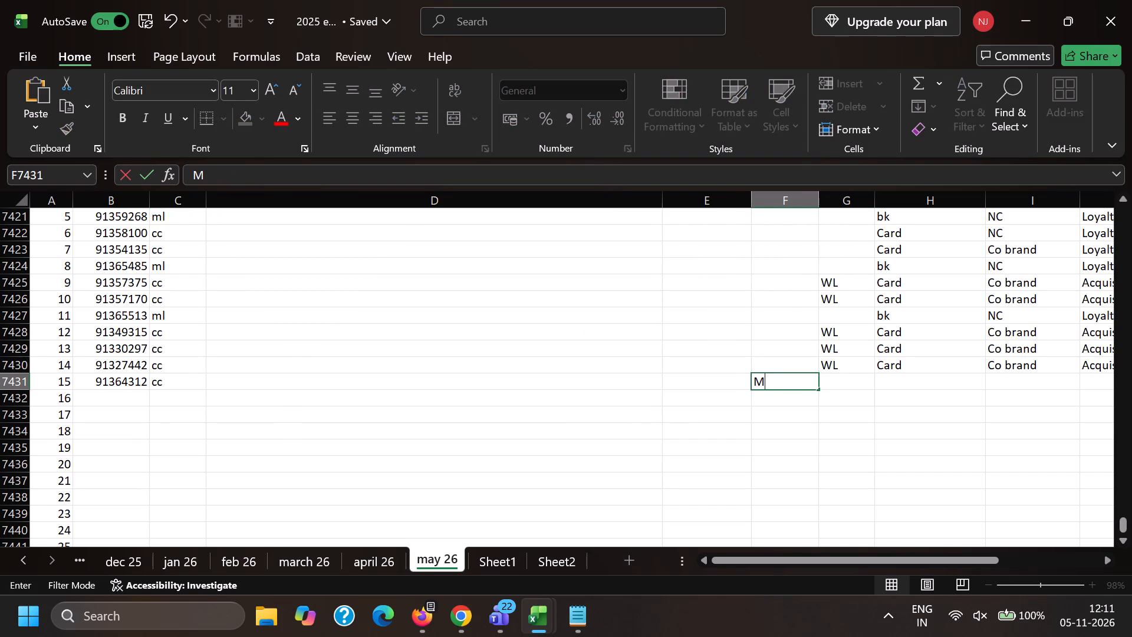
pyautogui.press('x')
pyautogui.press('BackSpace')
pyautogui.write('ac')
pyautogui.press('y')
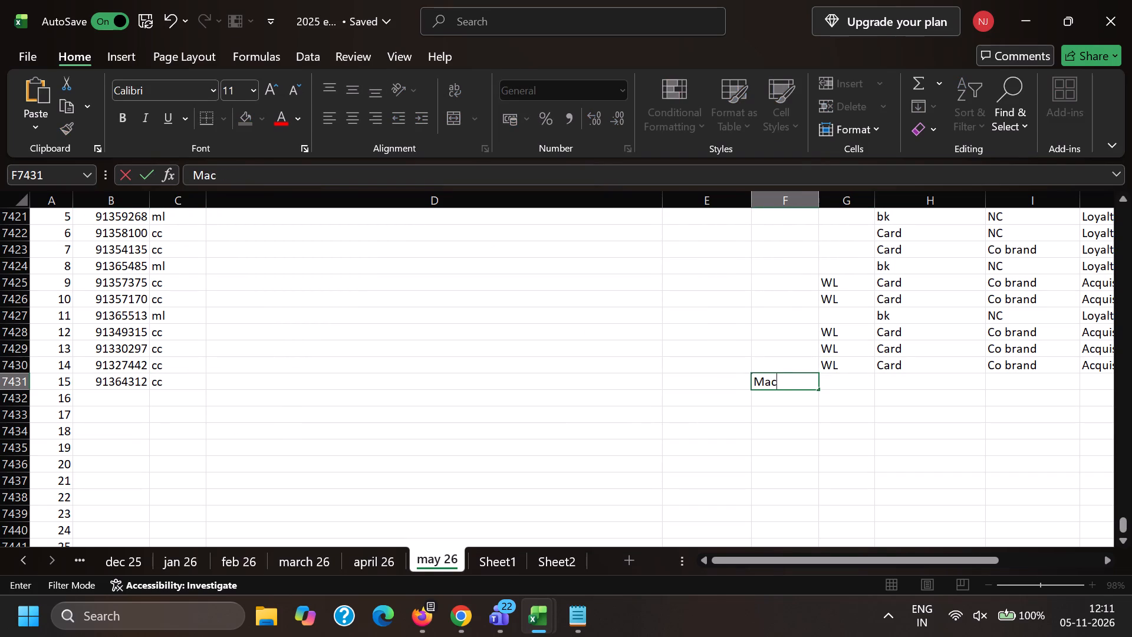
pyautogui.press('Right')
pyautogui.press('3')
pyautogui.press('Right')
pyautogui.press('c')
pyautogui.press('Right')
pyautogui.press('c')
pyautogui.press('Right')
pyautogui.press('a')
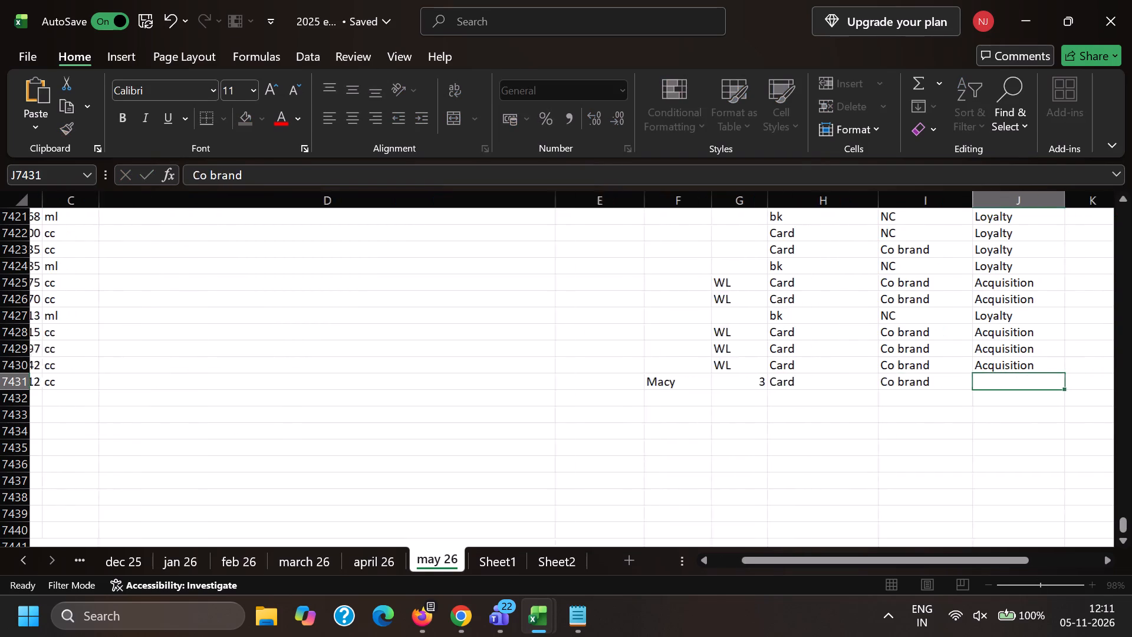
pyautogui.press('Left')
# Enter EM SENT in column E for email 91357375.
pyautogui.press('Left')
pyautogui.press('Left')
pyautogui.press('Left')
pyautogui.press('Left')
pyautogui.press('Left')
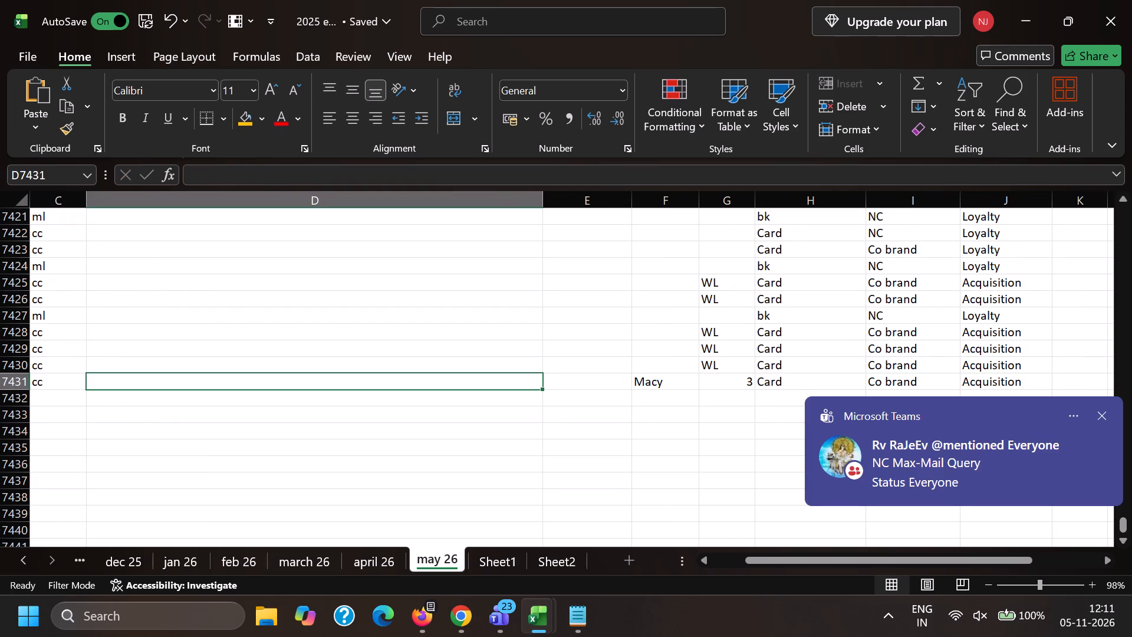
pyautogui.press('Left')
pyautogui.press('Left')
pyautogui.press('Left')
pyautogui.press('Left')
pyautogui.press('Left')
pyautogui.press('Left')
pyautogui.press('Left')
pyautogui.press('Left')
pyautogui.press('Left')
pyautogui.press('Left')
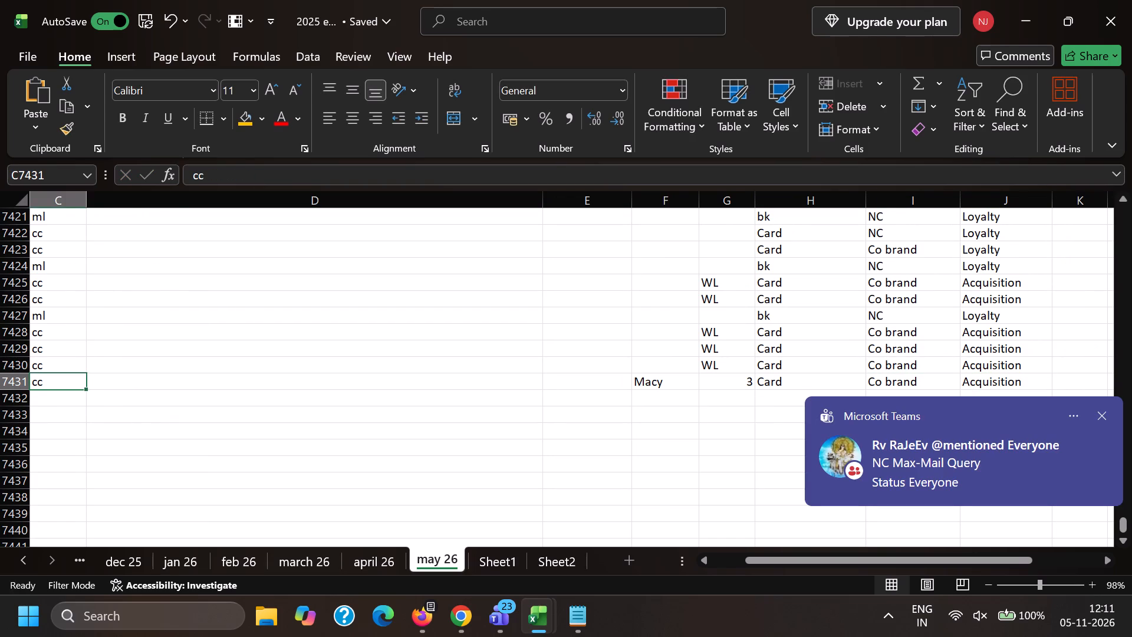
pyautogui.click(729, 288)
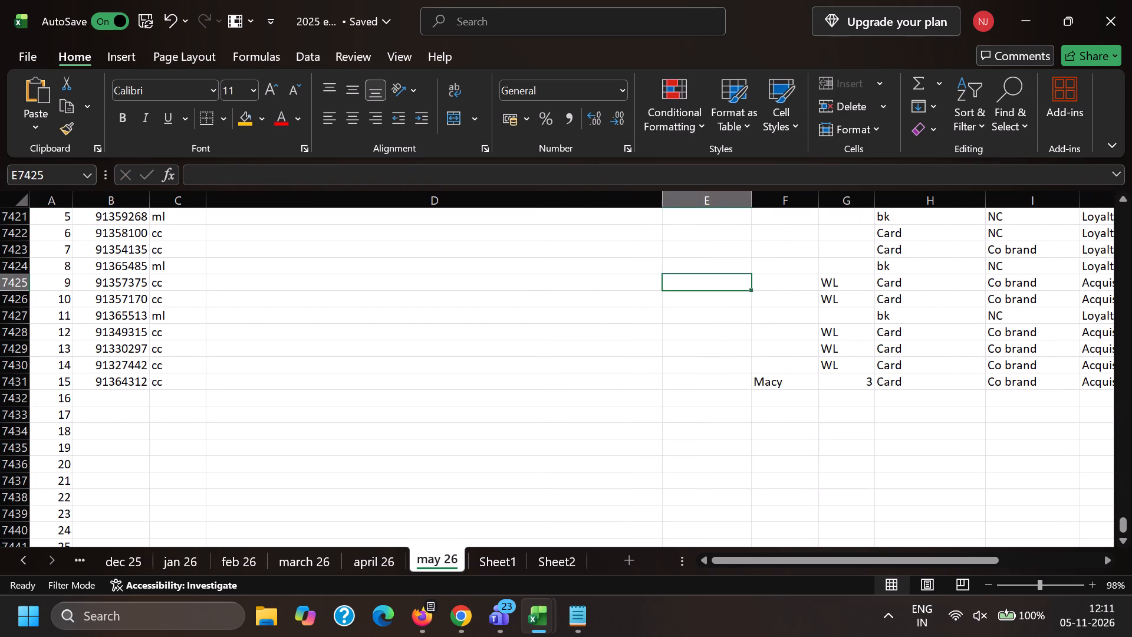
pyautogui.write('EM SRE')
pyautogui.press('BackSpace')
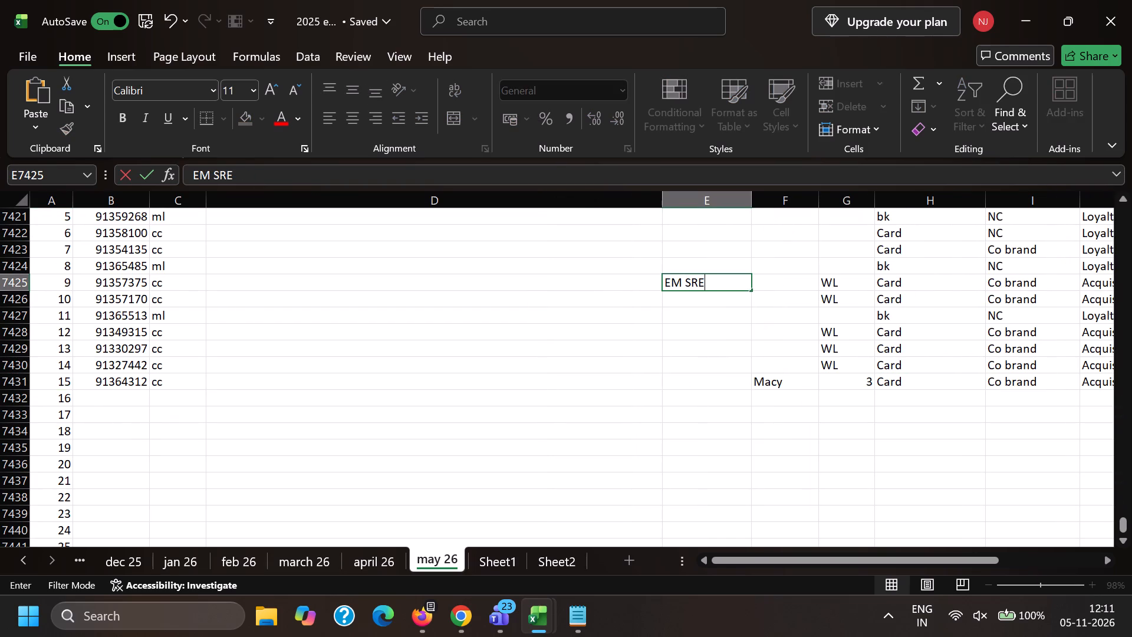
pyautogui.press('BackSpace')
pyautogui.write('ENT')
pyautogui.press('Return')
# Copy the EM SENT entry into column E for email 91357170.
pyautogui.press('Up')
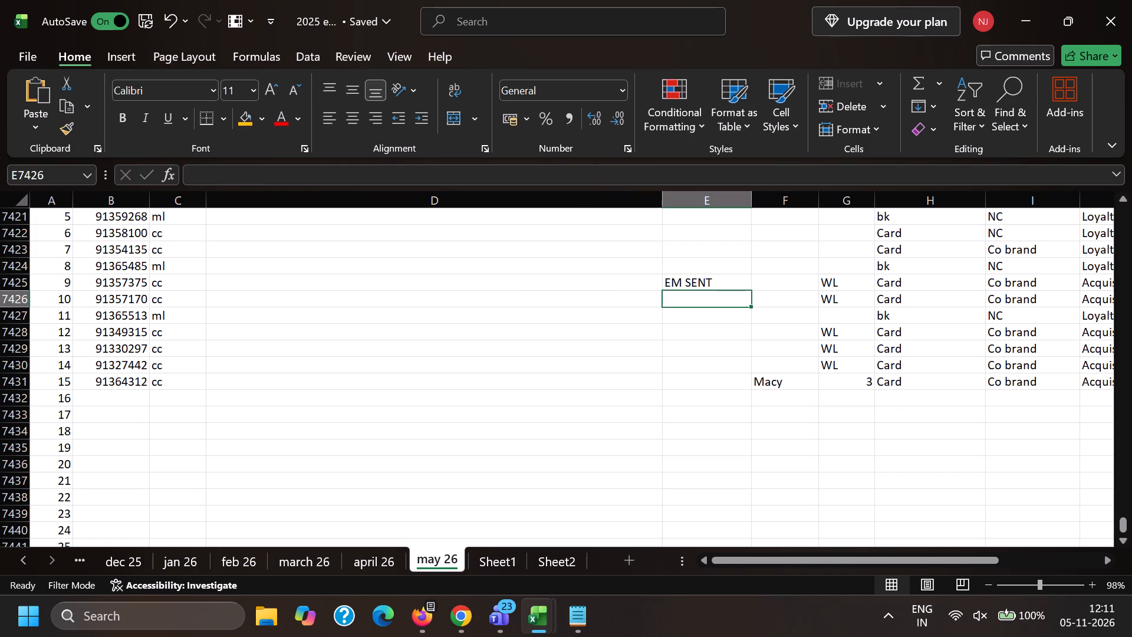
pyautogui.hotkey('ctrl', 'c')
pyautogui.press('Down')
pyautogui.press('Left')
pyautogui.press('Right')
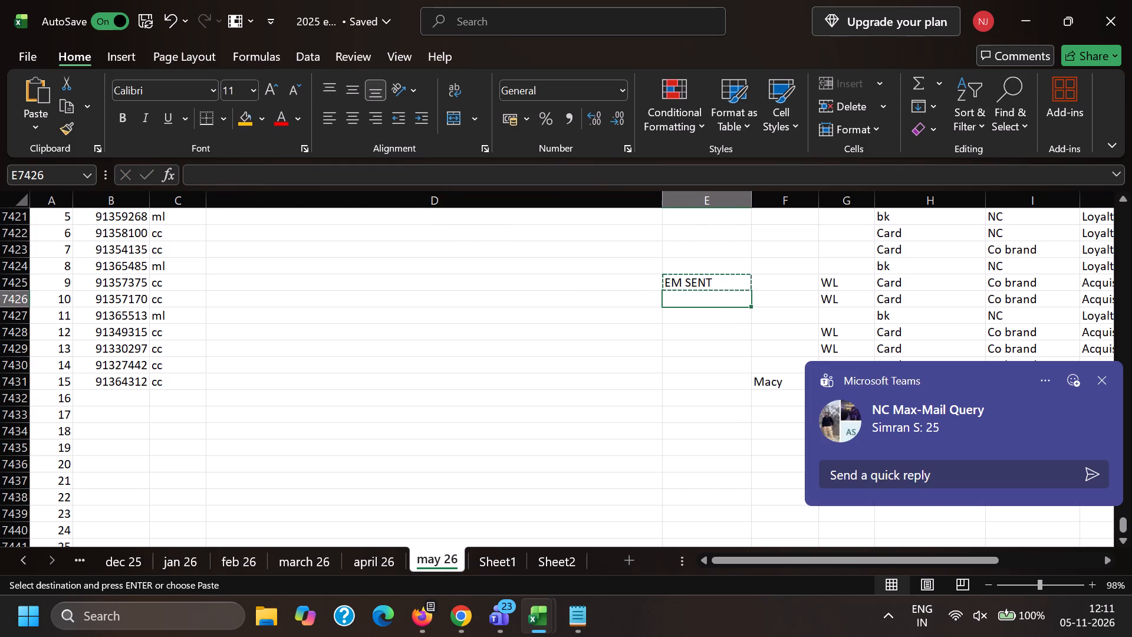
pyautogui.hotkey('ctrl', 'v')
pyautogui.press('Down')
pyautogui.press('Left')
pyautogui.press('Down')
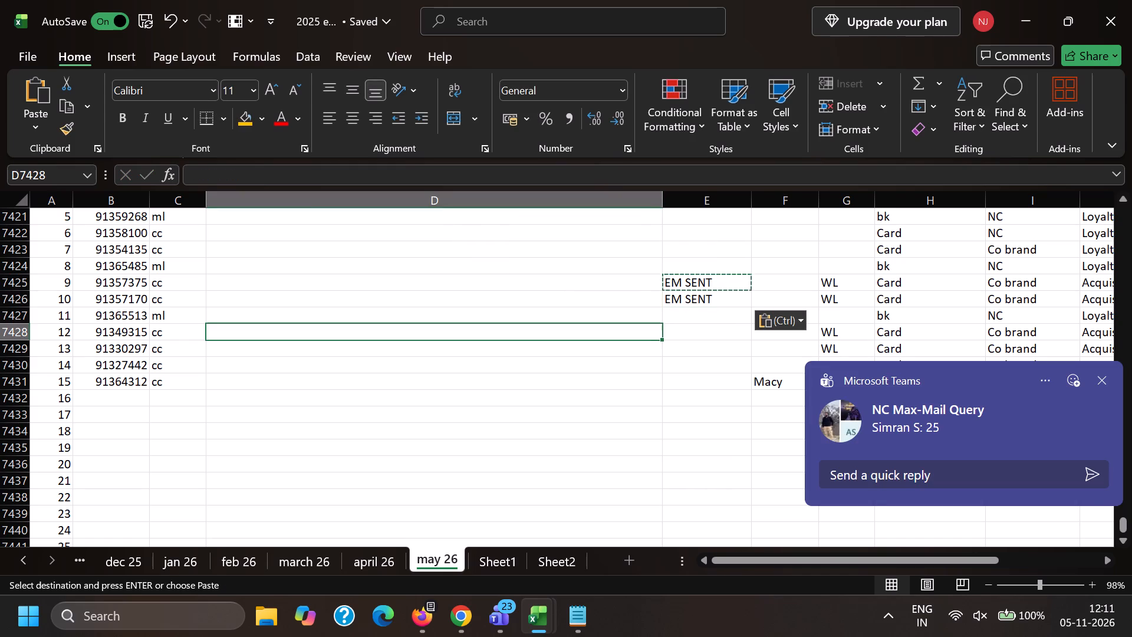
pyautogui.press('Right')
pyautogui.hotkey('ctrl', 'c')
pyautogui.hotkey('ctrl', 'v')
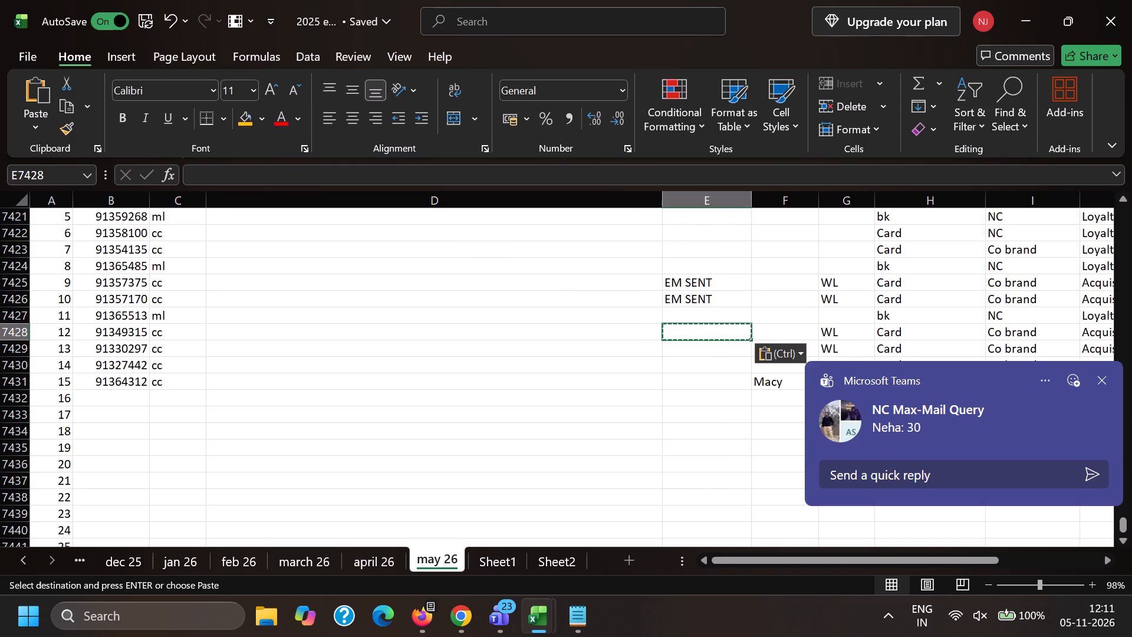
# Copy EM SENT from the 91357375 row into column E for emails 91349315, 91330297 and 91327442.
pyautogui.click(719, 283)
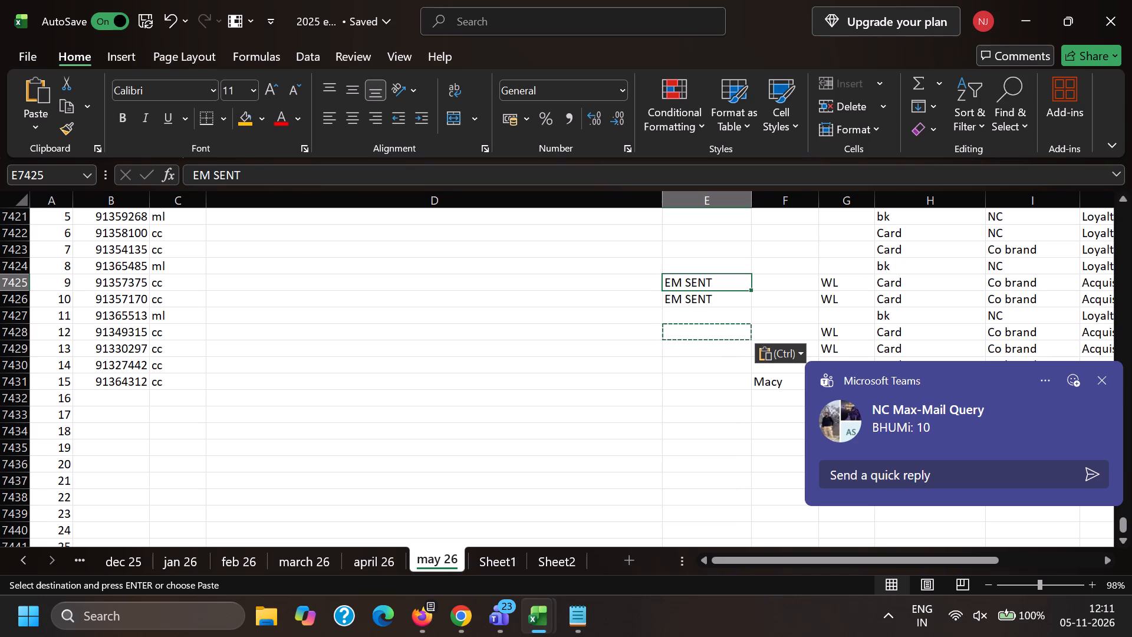
pyautogui.hotkey('shift', 'Down')
pyautogui.click(506, 347)
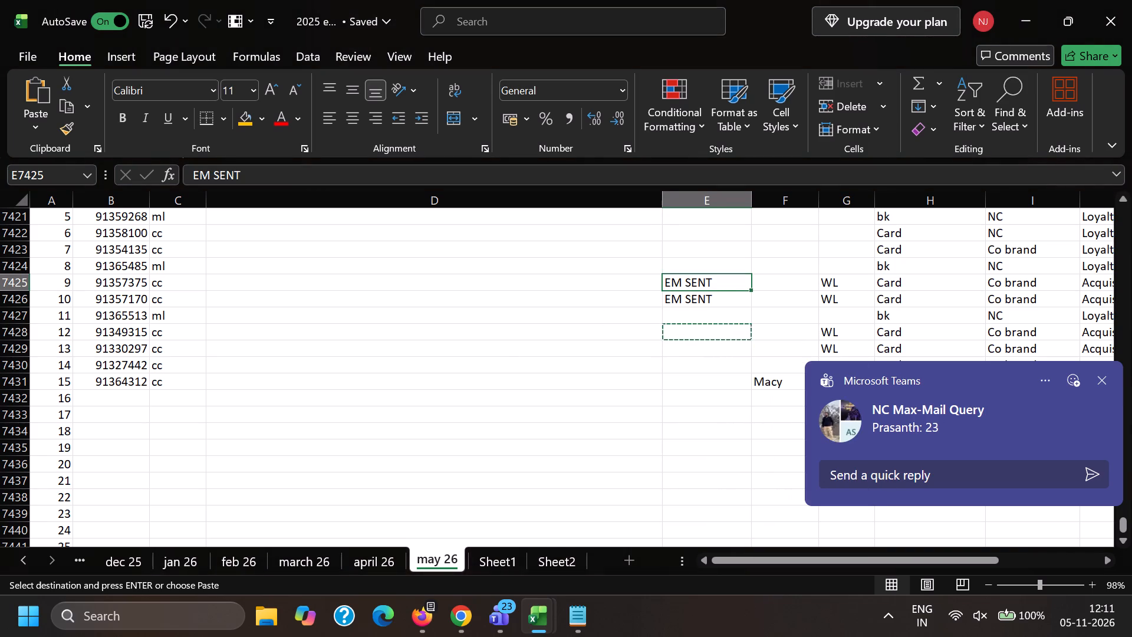
pyautogui.hotkey('ctrl', 'c')
pyautogui.click(718, 339)
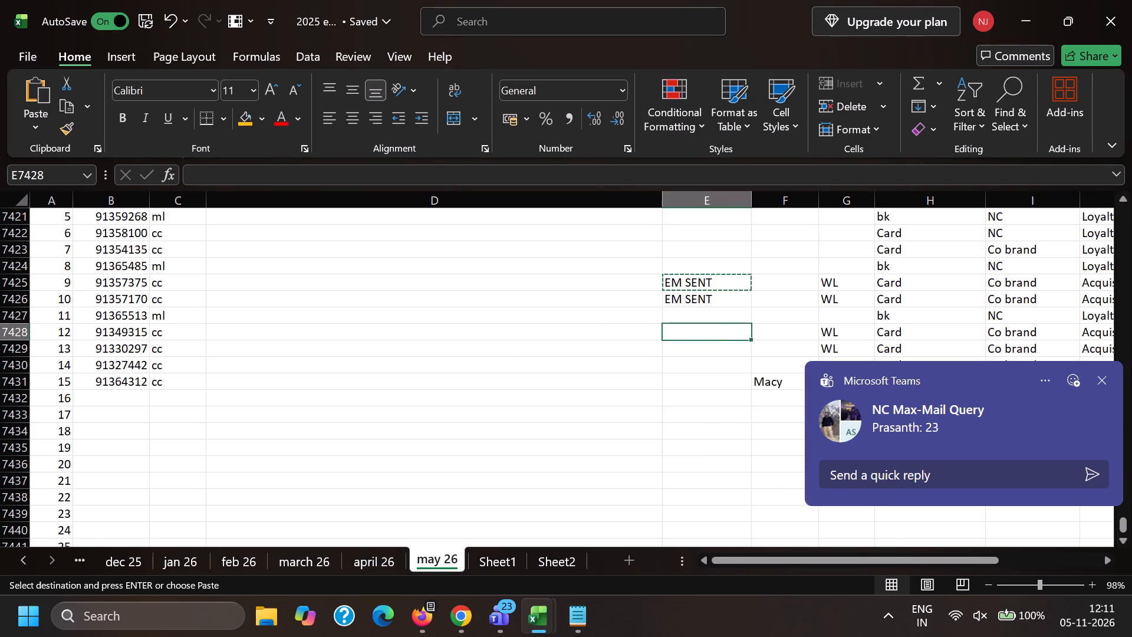
pyautogui.hotkey('ctrl', 'v')
pyautogui.click(715, 354)
pyautogui.hotkey('ctrl', 'v')
pyautogui.click(709, 366)
pyautogui.hotkey('ctrl', 'v')
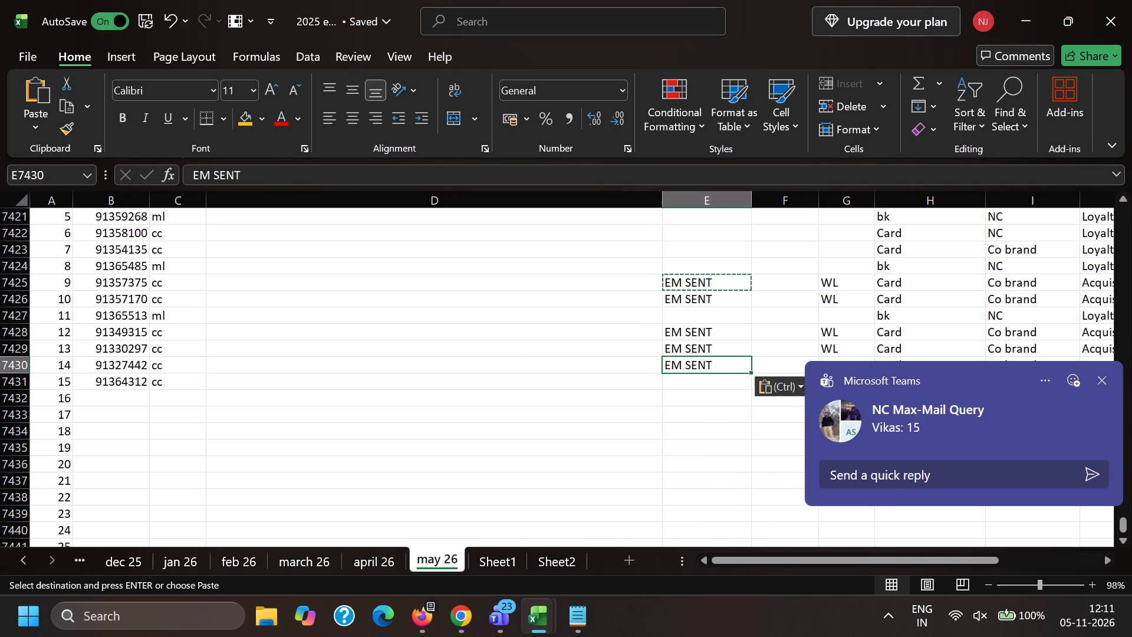
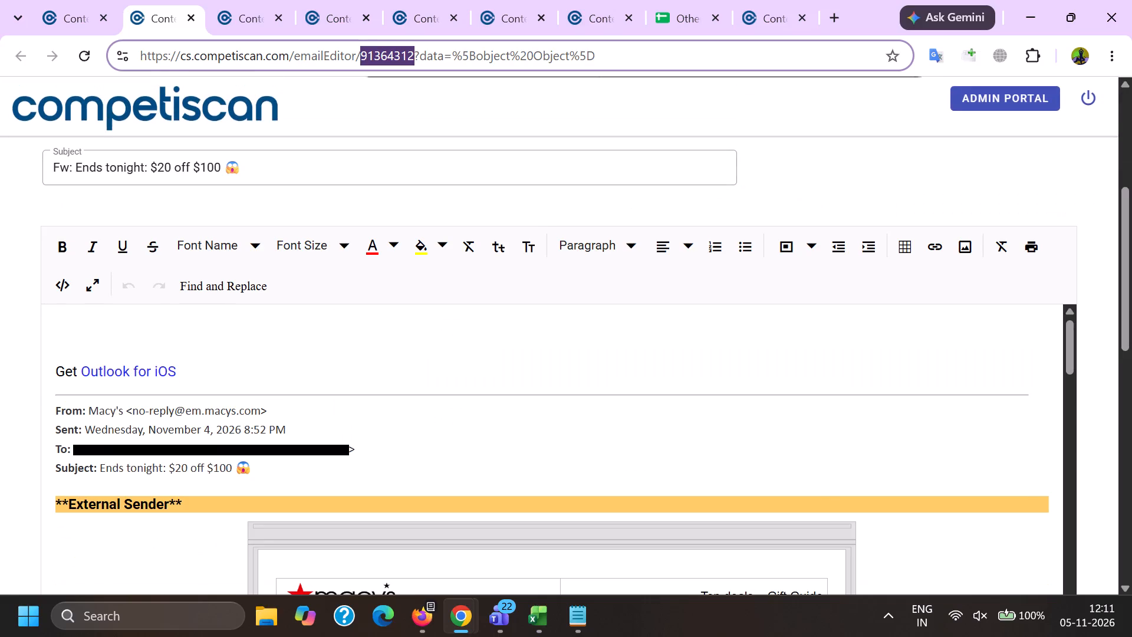
# Delete the "Get Outlook for iOS" signature and divider line above the forwarded header in email 91364312.
pyautogui.click(54, 413)
pyautogui.press('Return')
pyautogui.press('Return')
pyautogui.press('Return')
pyautogui.moveTo(90, 428); pyautogui.dragTo(31, 382)
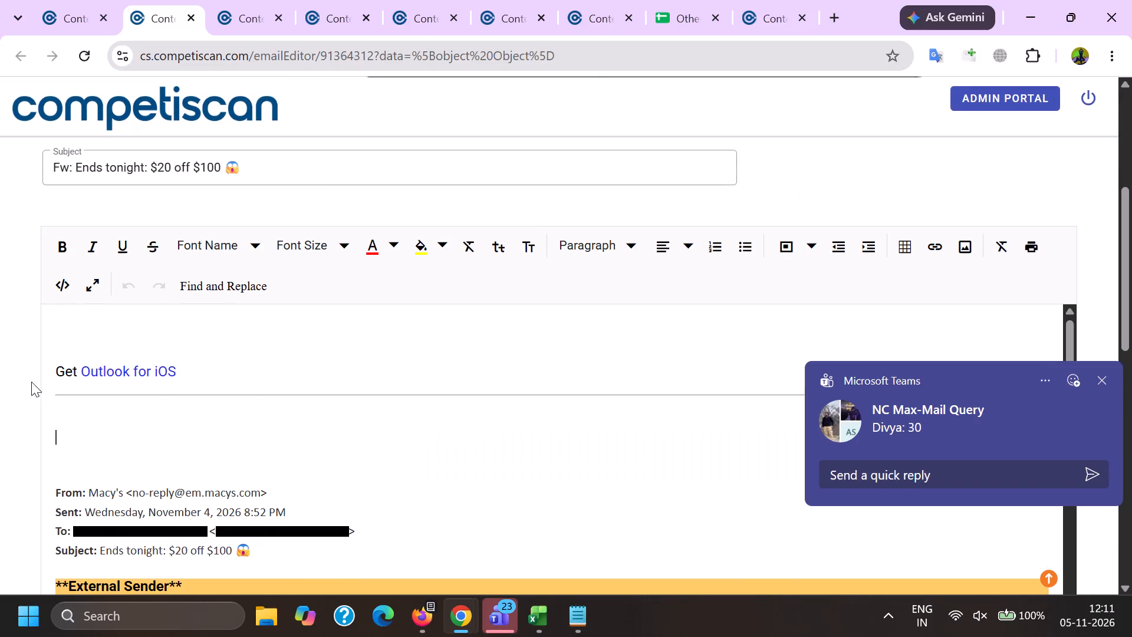
pyautogui.moveTo(31, 382); pyautogui.dragTo(18, 354)
pyautogui.press('BackSpace')
# Remove the To line and the sender's address after Macy's from the forwarded email header.
pyautogui.moveTo(53, 434); pyautogui.dragTo(370, 430)
pyautogui.press('BackSpace')
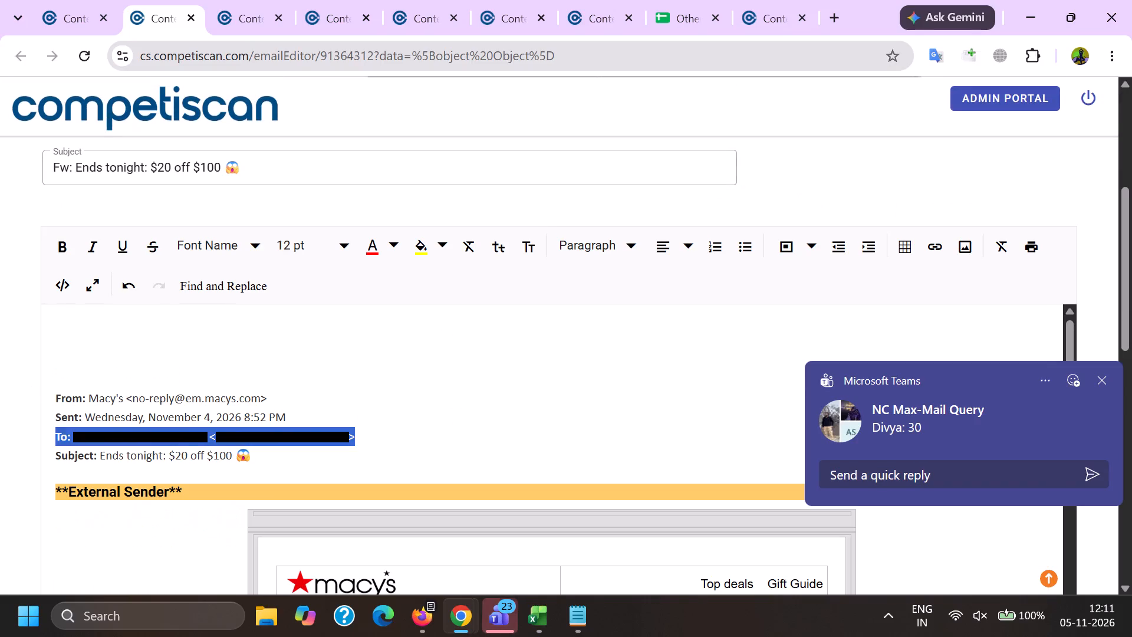
pyautogui.press('BackSpace')
pyautogui.moveTo(127, 395); pyautogui.dragTo(272, 399)
pyautogui.press('BackSpace')
# Delete the External Sender banner and the empty space between the Subject line and the email body.
pyautogui.scroll(-1, 294, 308)
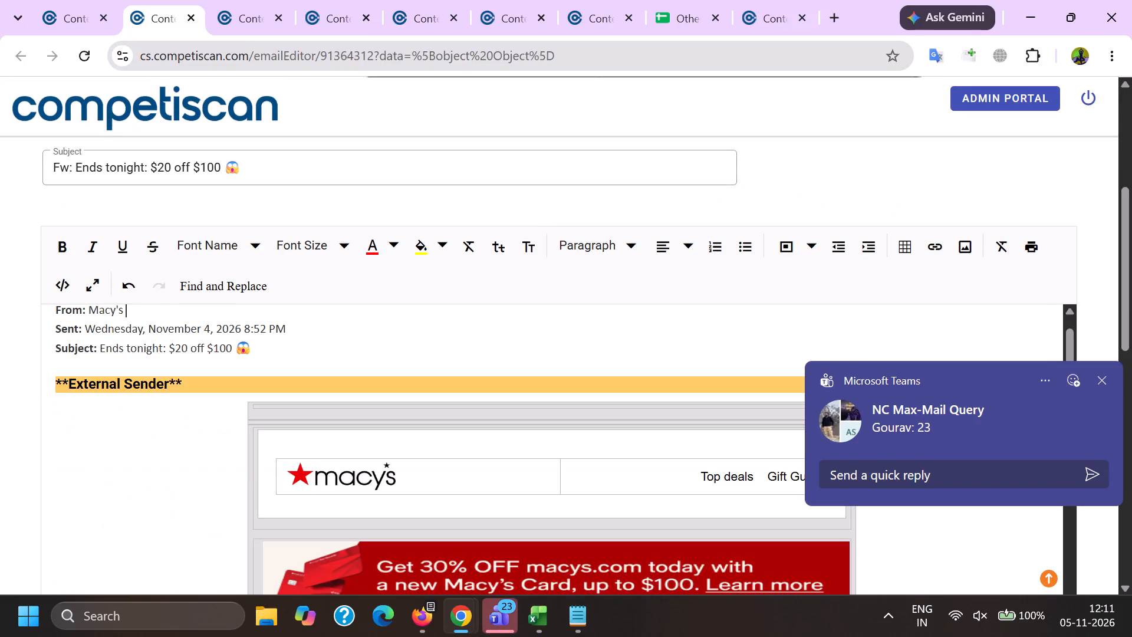
pyautogui.moveTo(45, 381); pyautogui.dragTo(270, 380)
pyautogui.press('BackSpace')
pyautogui.press('BackSpace')
pyautogui.press('BackSpace')
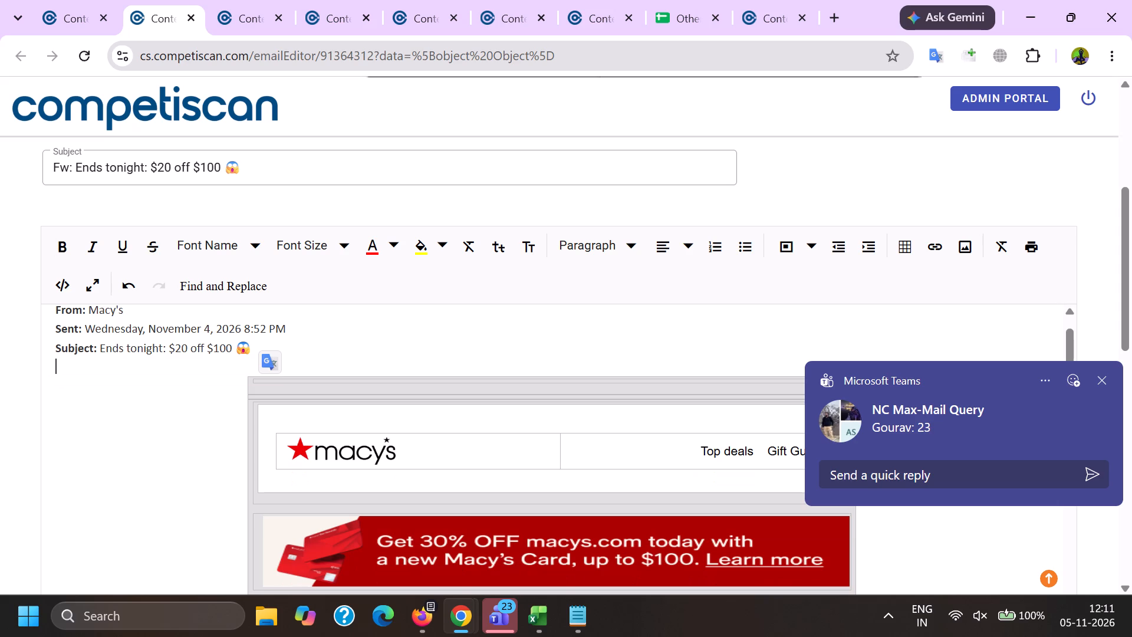
# Remove hyperlinks from the card banner, the App Store and Google Play badges and the app offer section.
pyautogui.scroll(-2, 489, 501)
pyautogui.click(459, 393)
pyautogui.click(519, 477)
pyautogui.scroll(-5, 530, 352)
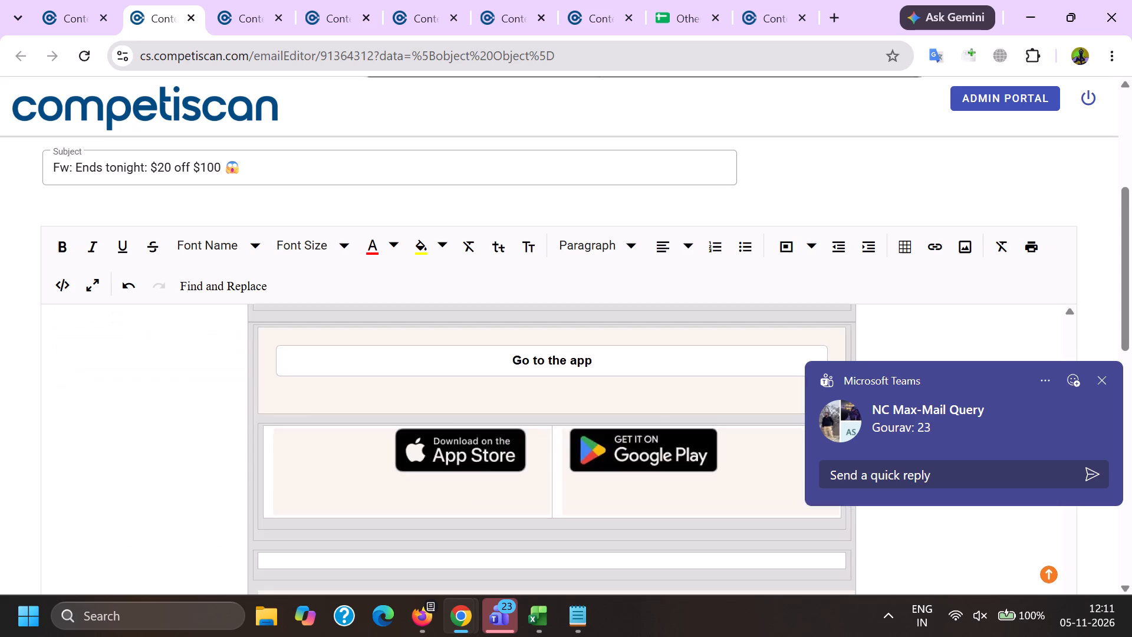
pyautogui.scroll(-4, 486, 415)
pyautogui.scroll(6, 469, 448)
pyautogui.scroll(-1, 442, 498)
pyautogui.click(375, 454)
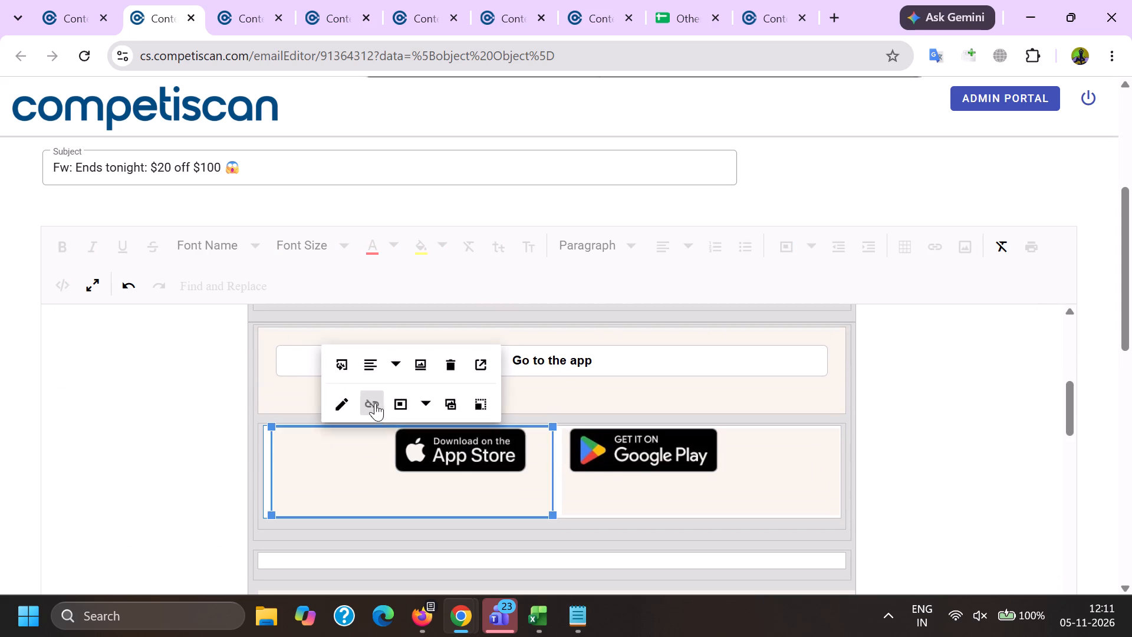
pyautogui.click(375, 403)
pyautogui.click(610, 464)
pyautogui.click(654, 403)
pyautogui.click(537, 373)
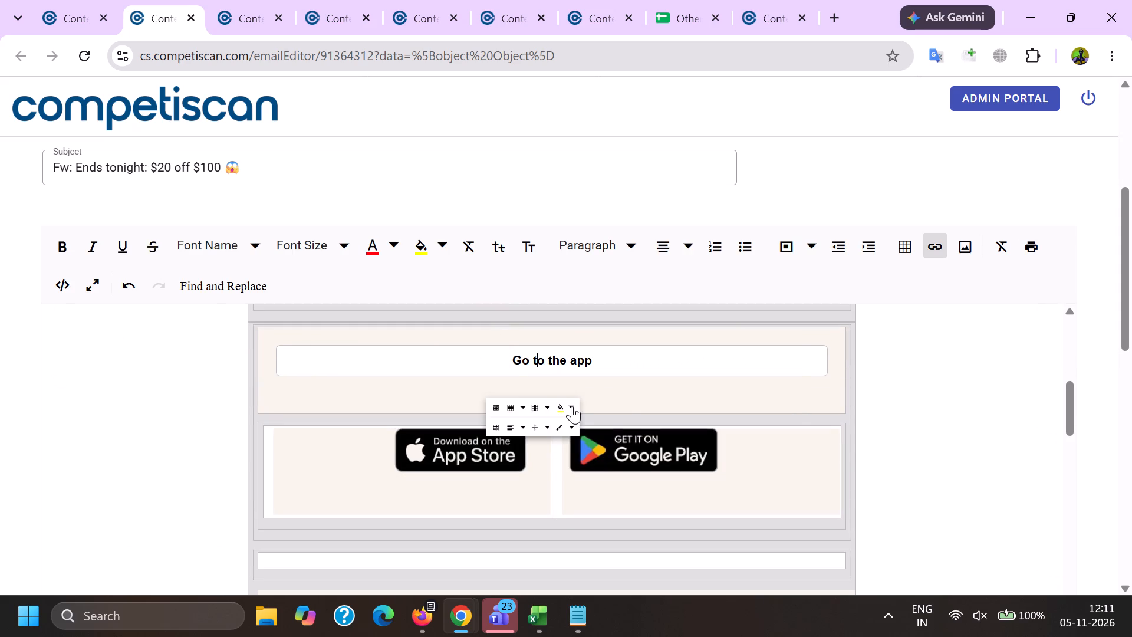
pyautogui.scroll(1, 397, 482)
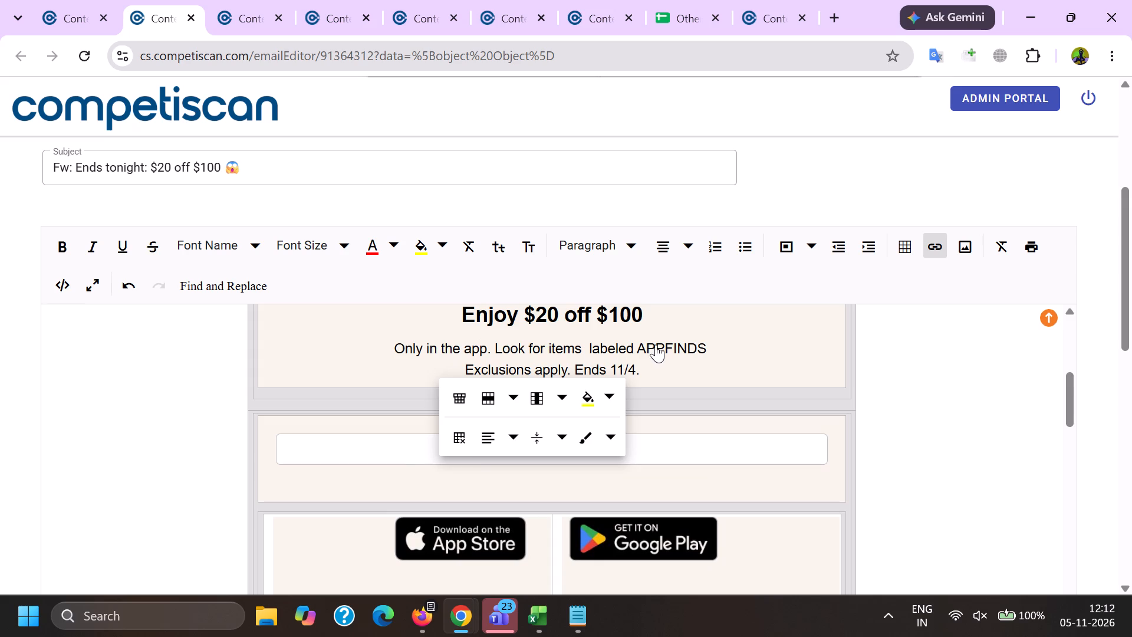
pyautogui.doubleClick(662, 344)
pyautogui.click(558, 365)
pyautogui.scroll(1, 504, 454)
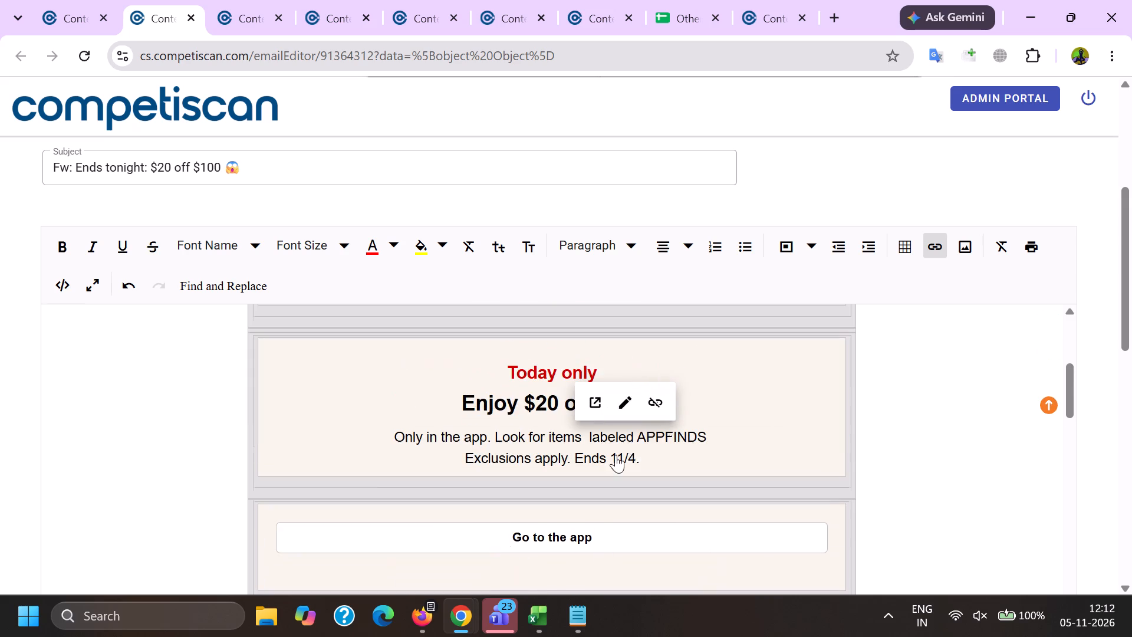
# Remove the hyperlinks from the Today only $20 off offer and from Sign Up in the text sign-up banner.
pyautogui.click(658, 395)
pyautogui.scroll(-20, 446, 375)
pyautogui.scroll(-10, 446, 375)
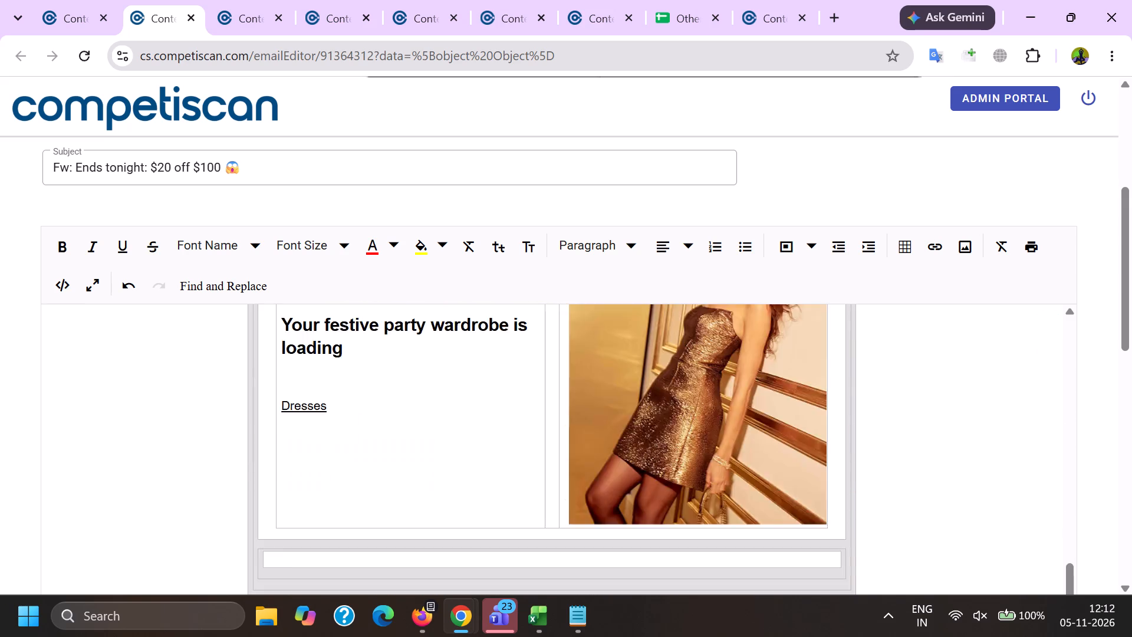
pyautogui.scroll(-12, 516, 427)
pyautogui.scroll(1, 526, 408)
pyautogui.scroll(-12, 528, 408)
pyautogui.scroll(2, 520, 453)
pyautogui.scroll(-1, 695, 327)
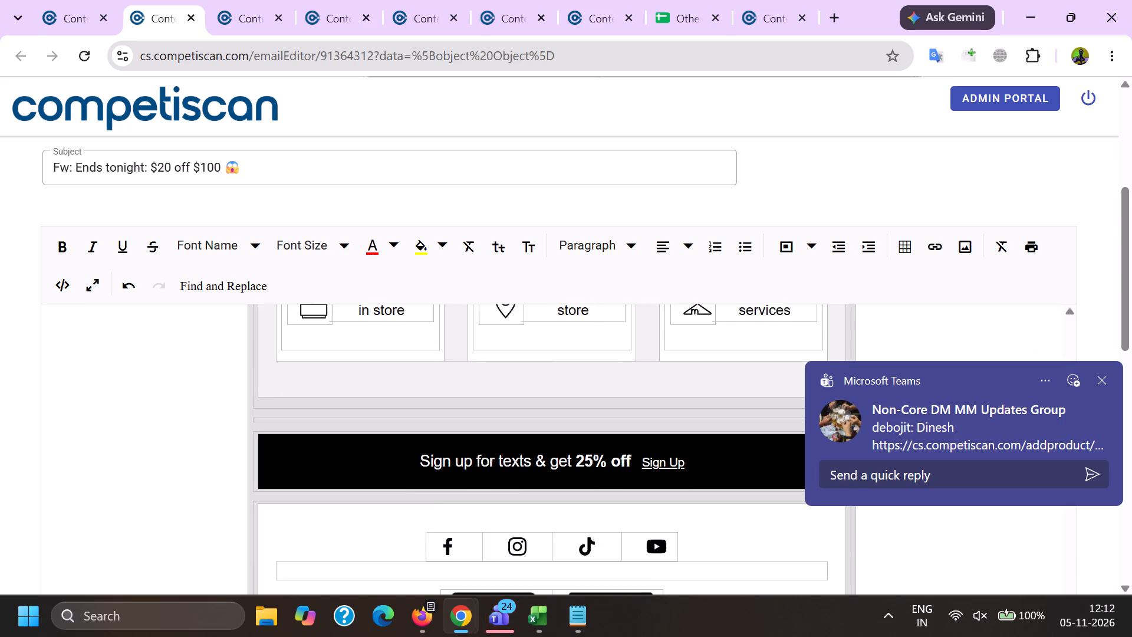
pyautogui.click(659, 413)
pyautogui.click(749, 451)
# Remove the hyperlinks from the YouTube, TikTok, Instagram and Facebook icons and from the App Store and Google Play badges below them.
pyautogui.click(657, 491)
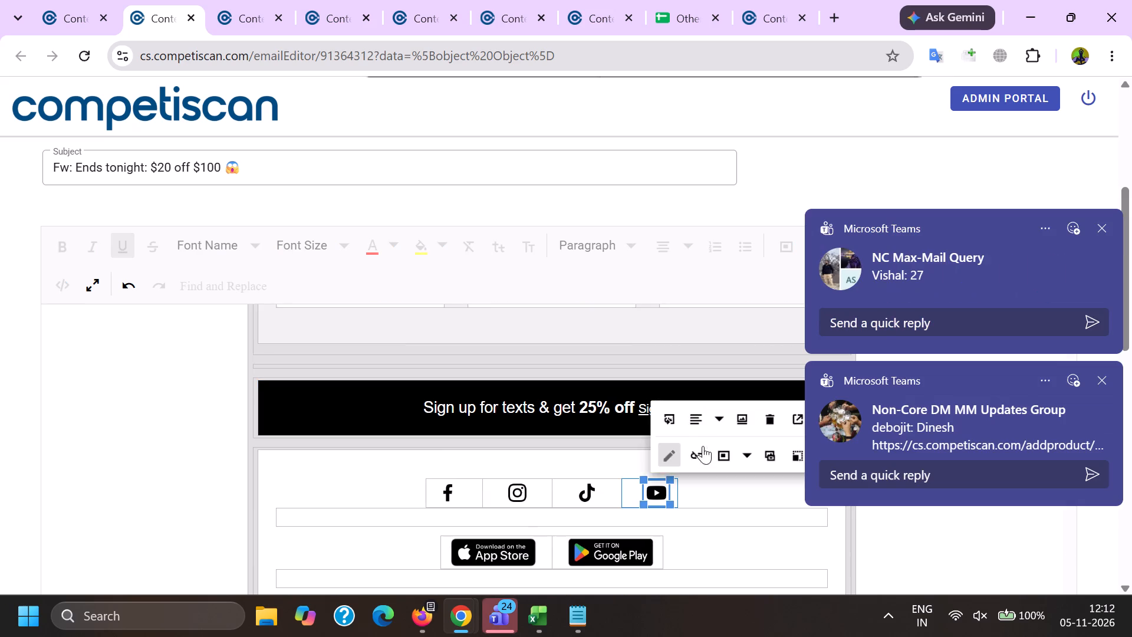
pyautogui.click(703, 446)
pyautogui.click(583, 499)
pyautogui.click(625, 461)
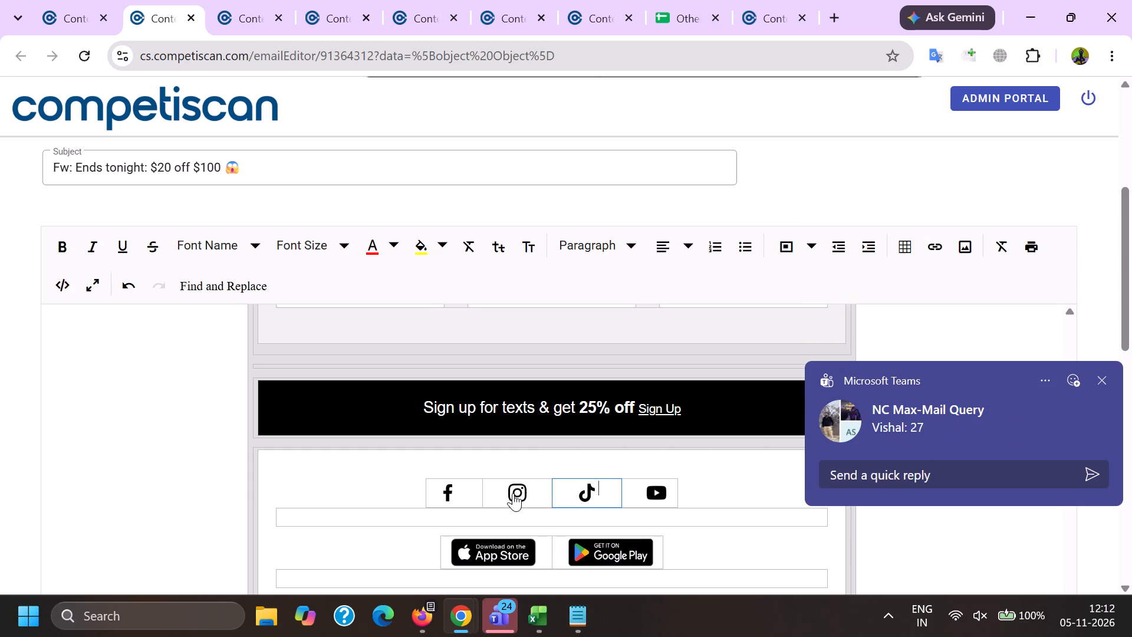
pyautogui.click(513, 493)
pyautogui.click(565, 446)
pyautogui.click(440, 493)
pyautogui.click(491, 449)
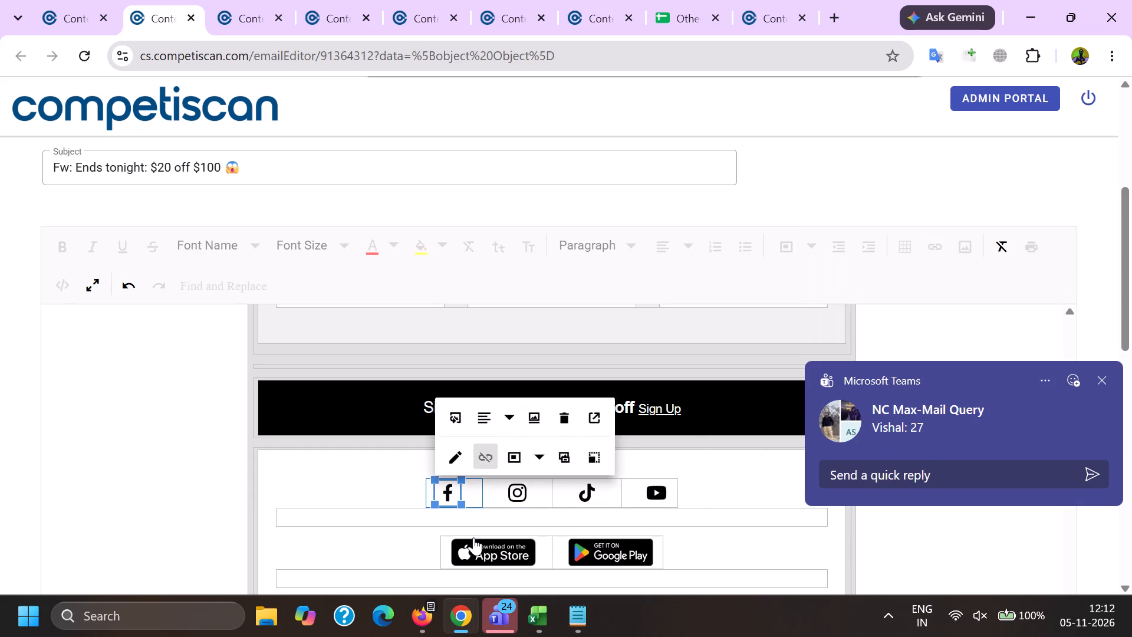
pyautogui.click(473, 560)
pyautogui.click(501, 508)
pyautogui.click(586, 554)
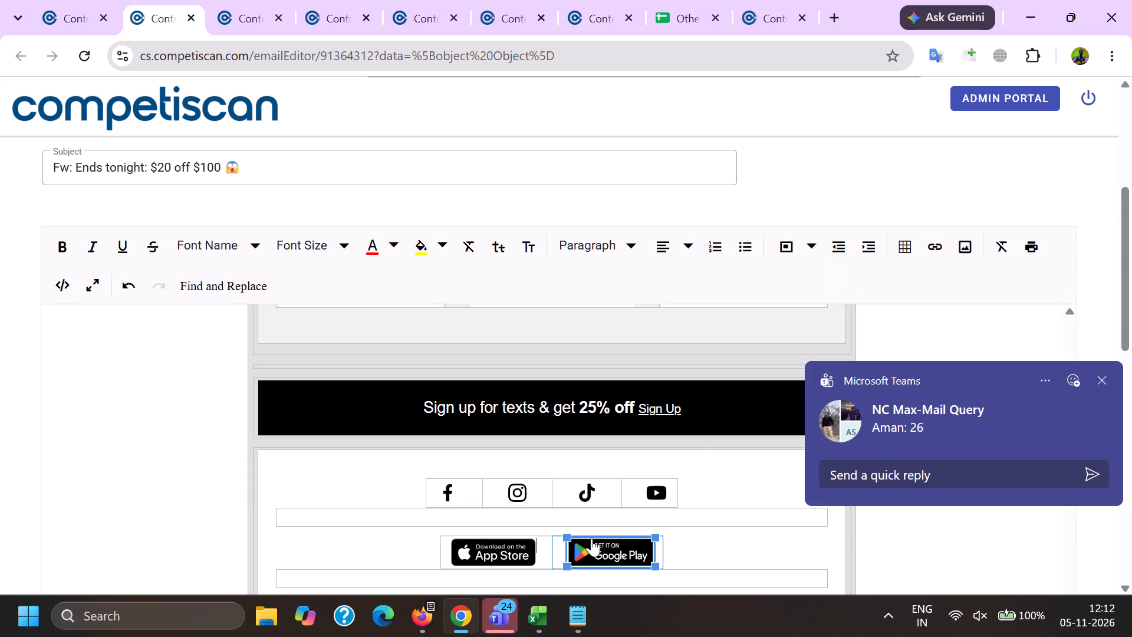
pyautogui.click(615, 504)
# Remove the hyperlinks from View Online, Unsubscribe and Macy's Credit Card in the footer, and from Macy's Credit Card in the alerts note.
pyautogui.scroll(-4, 571, 379)
pyautogui.click(379, 436)
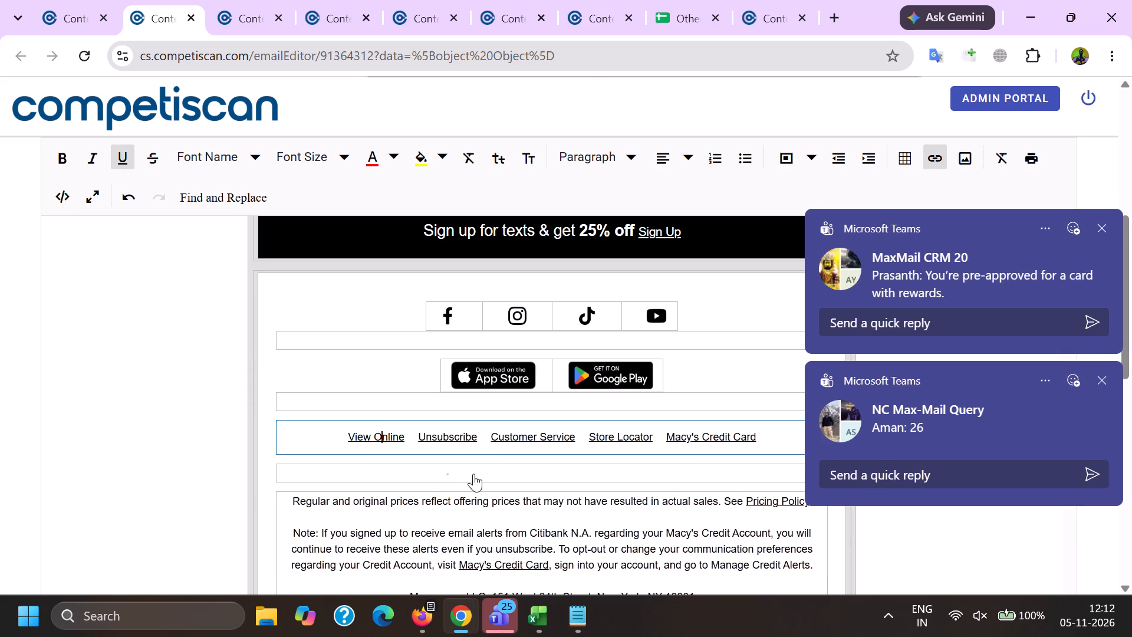
pyautogui.click(476, 474)
pyautogui.click(444, 441)
pyautogui.click(537, 480)
pyautogui.moveTo(669, 428); pyautogui.dragTo(674, 433)
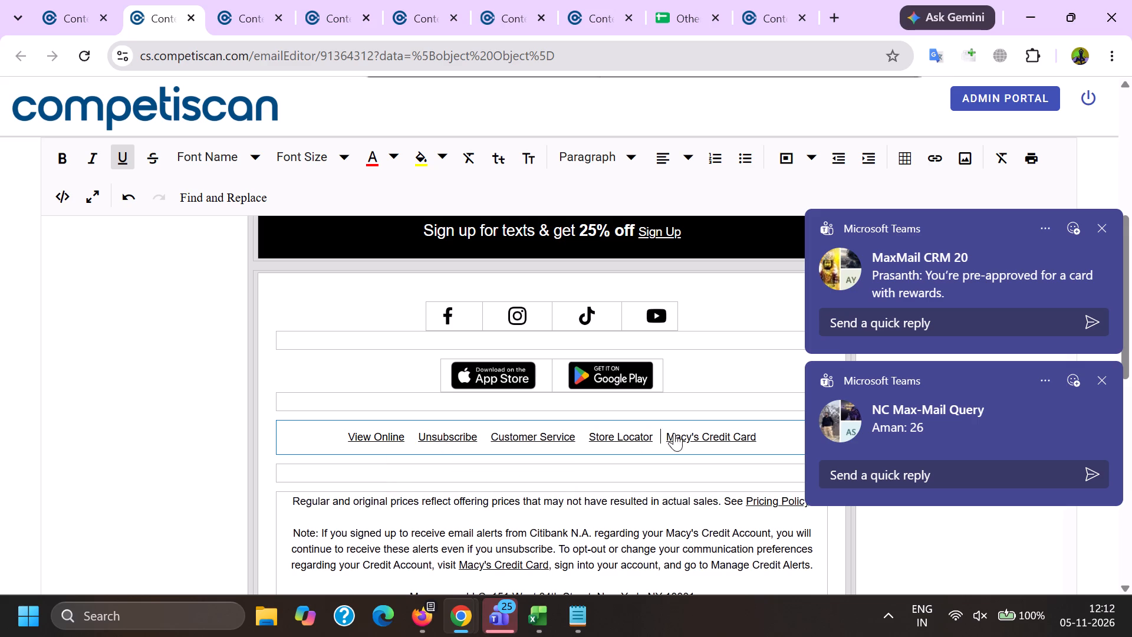
pyautogui.click(682, 439)
pyautogui.click(777, 478)
pyautogui.scroll(-3, 587, 362)
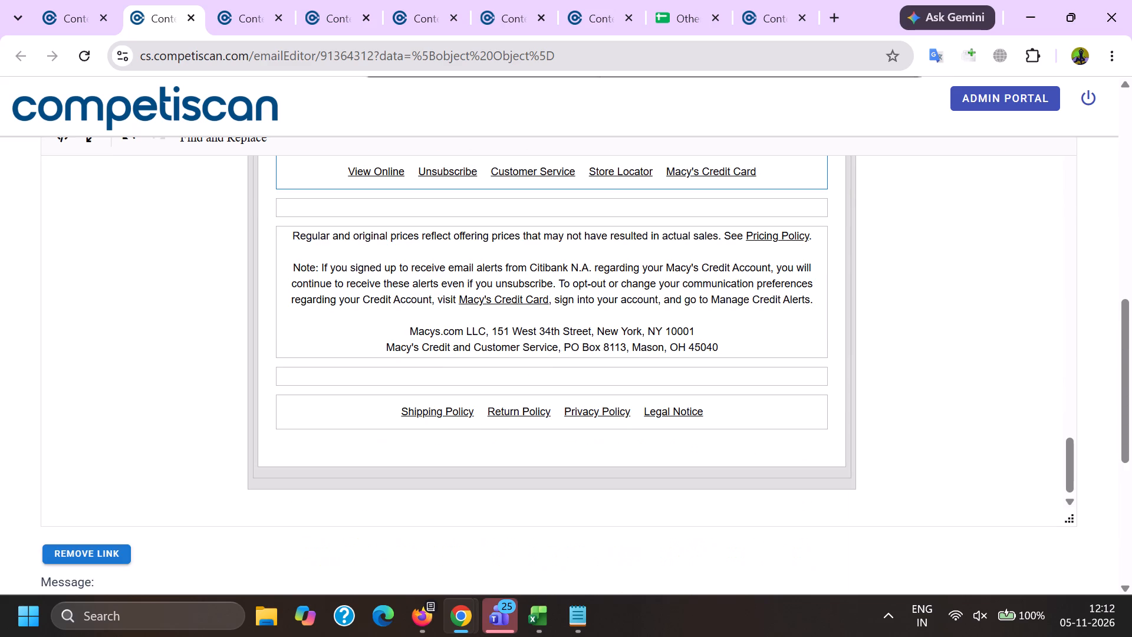
pyautogui.click(468, 300)
pyautogui.click(568, 334)
# Save the product info for the cleaned email 91364312.
pyautogui.scroll(-4, 549, 384)
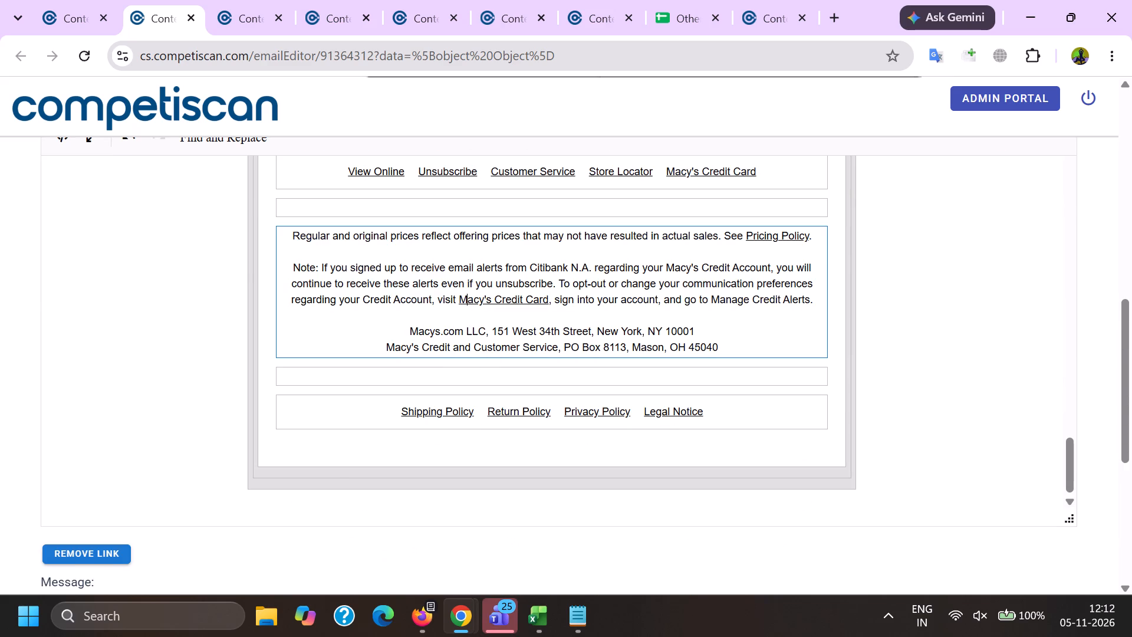
pyautogui.scroll(-5, 549, 384)
pyautogui.click(467, 442)
pyautogui.click(584, 376)
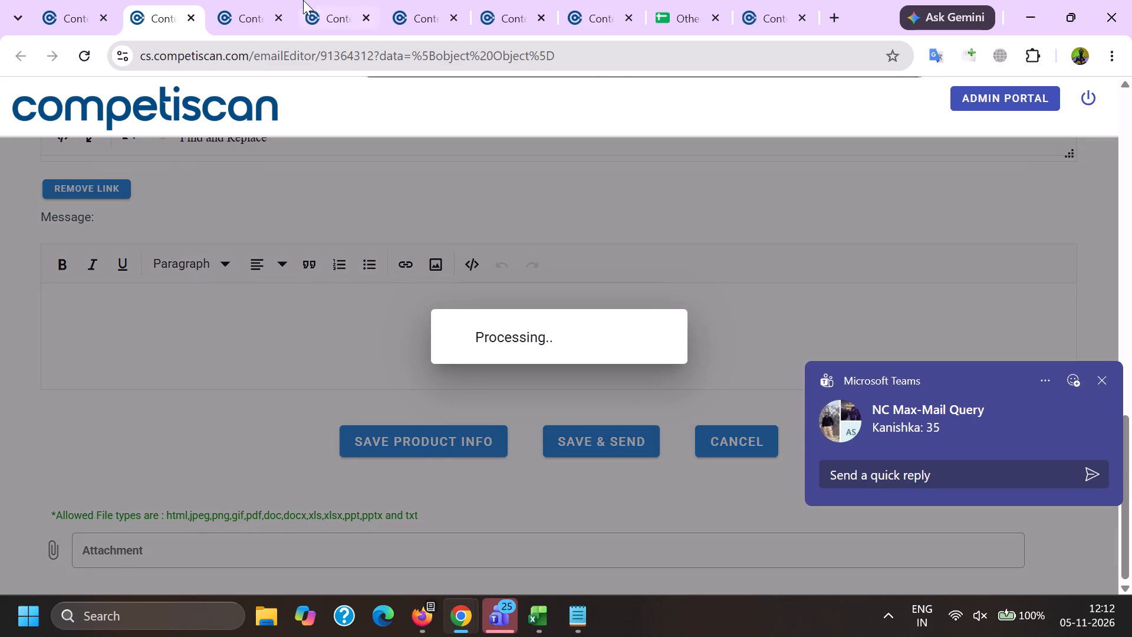
# Close the five email editor tabs between email 91364312 and the Other Retail Records spreadsheet.
pyautogui.click(279, 0)
pyautogui.click(277, 20)
pyautogui.click(277, 20)
pyautogui.click(277, 20)
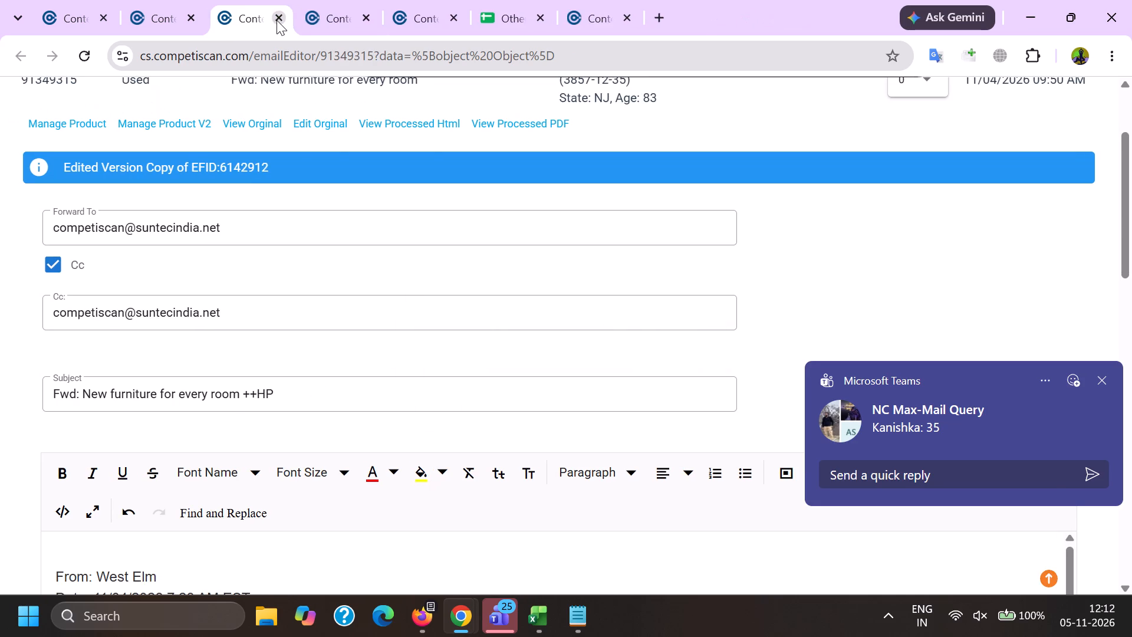
pyautogui.click(277, 20)
pyautogui.click(277, 20)
# Return to the editor for email 91364312 and open Manage Product.
pyautogui.click(174, 0)
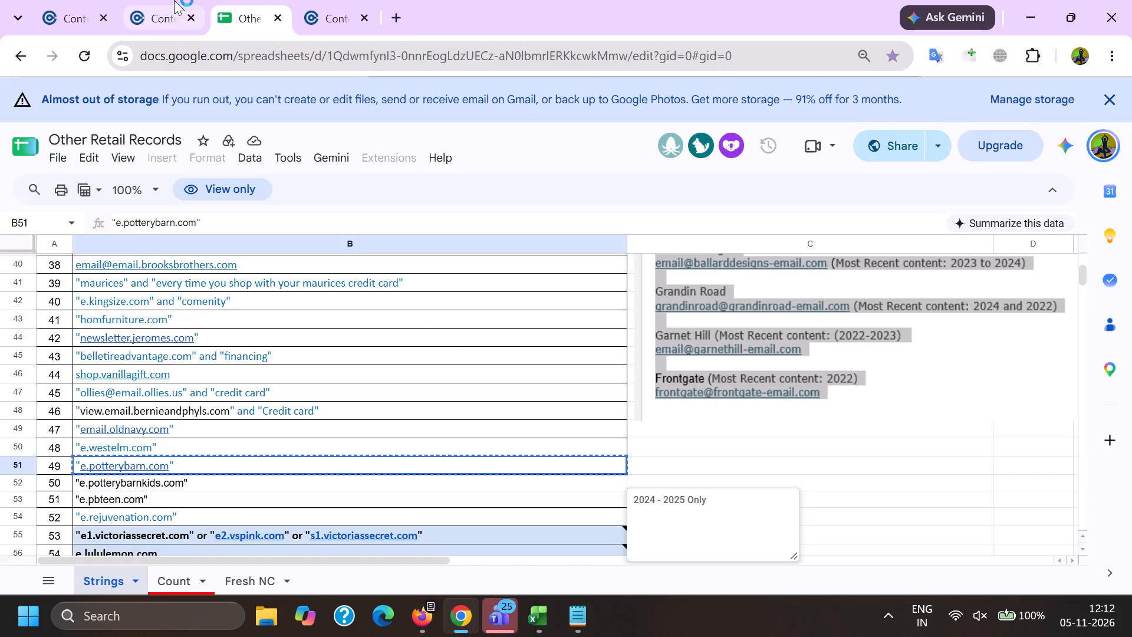
pyautogui.click(0, 295)
pyautogui.scroll(6, 19, 279)
pyautogui.click(62, 267)
# Copy the product 20991689 link from the may 26 sheet in Excel and open it in the browser tab showing product 20990887.
pyautogui.hotkey('alt', 'Tab')
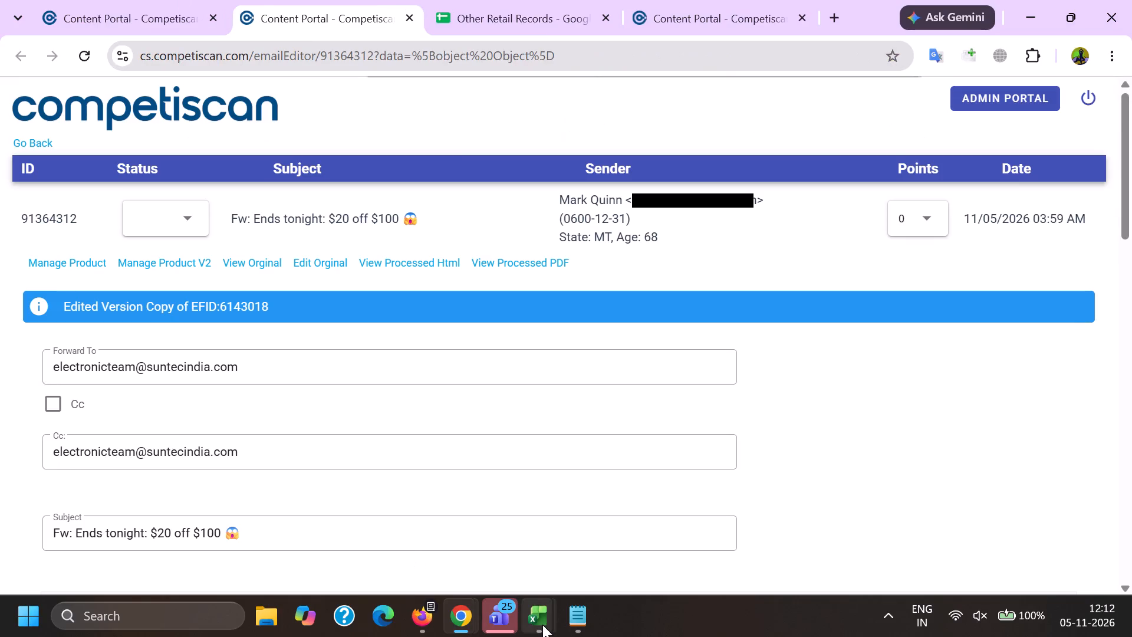
pyautogui.click(542, 625)
pyautogui.click(752, 536)
pyautogui.scroll(15, 730, 474)
pyautogui.scroll(3, 648, 416)
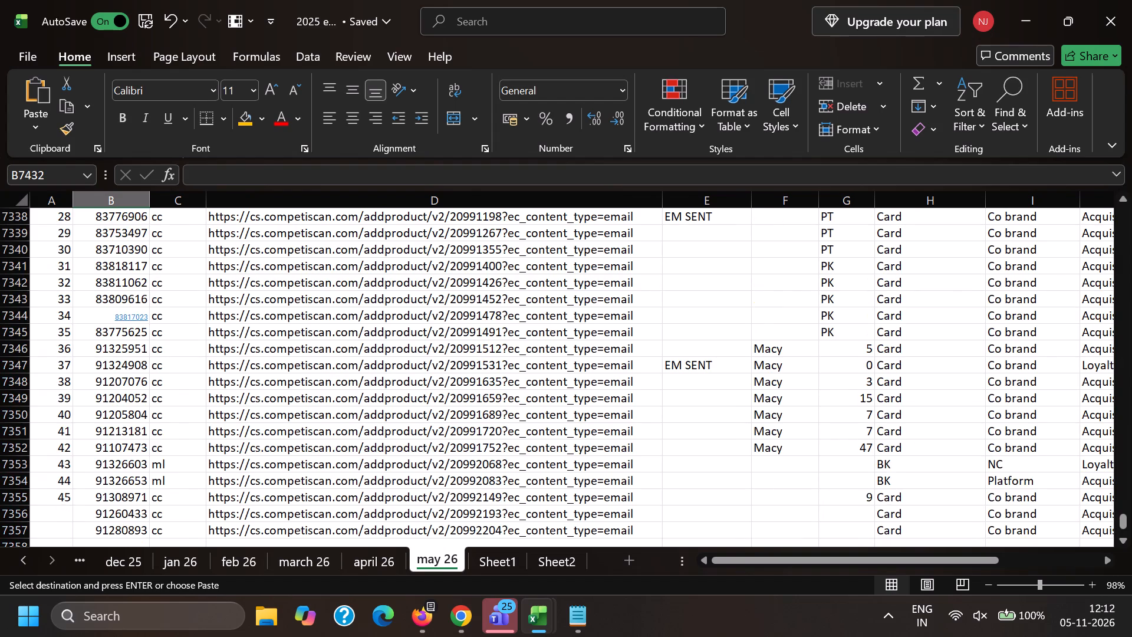
pyautogui.scroll(-2, 670, 425)
pyautogui.click(646, 318)
pyautogui.hotkey('ctrl', 'c')
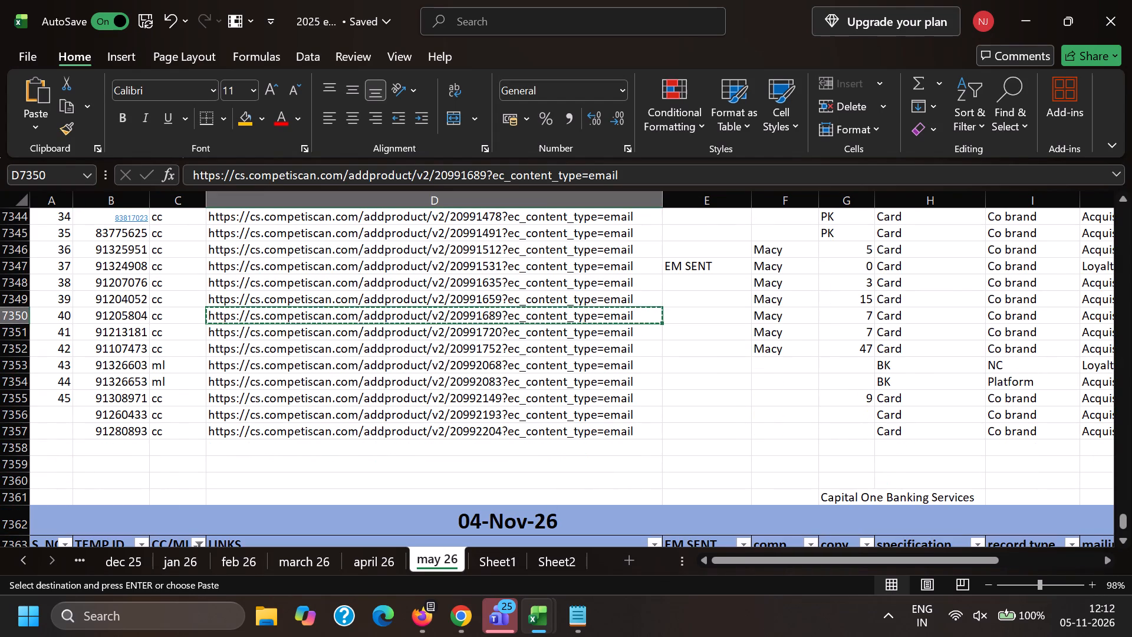
pyautogui.hotkey('alt', 'Tab')
pyautogui.click(740, 0)
pyautogui.click(712, 70)
pyautogui.tripleClick(688, 63)
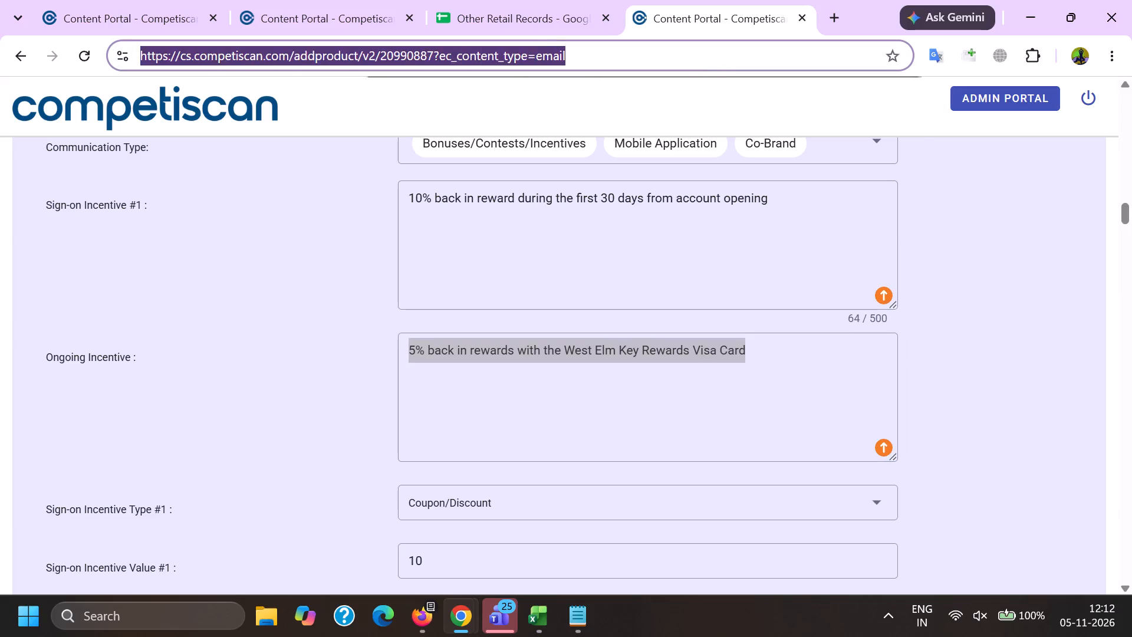
# Load the reference product entry 20991689 from its copied link.
pyautogui.hotkey('ctrl', 'v')
pyautogui.press('Return')
# Return to email 91364312 and copy the sender name Macy's from its From line.
pyautogui.click(308, 0)
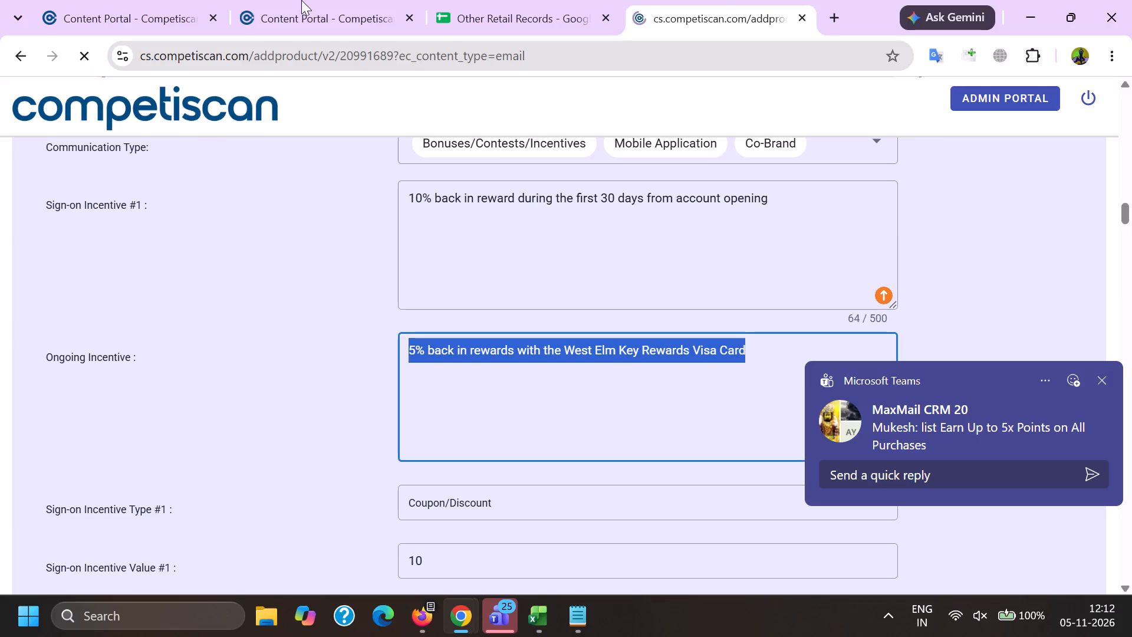
pyautogui.scroll(-4, 222, 268)
pyautogui.scroll(1, 188, 376)
pyautogui.click(179, 389)
pyautogui.press('pageup')
pyautogui.press('pageup')
pyautogui.press('pageup')
pyautogui.press('pageup')
pyautogui.press('pageup')
pyautogui.press('pageup')
pyautogui.press('pageup')
pyautogui.press('pageup')
pyautogui.press('pageup')
pyautogui.press('pageup')
pyautogui.press('pageup')
pyautogui.press('pageup')
pyautogui.press('pageup')
pyautogui.press('pageup')
pyautogui.press('pageup')
pyautogui.press('pageup')
pyautogui.press('pageup')
pyautogui.press('pageup')
pyautogui.press('pageup')
pyautogui.press('pageup')
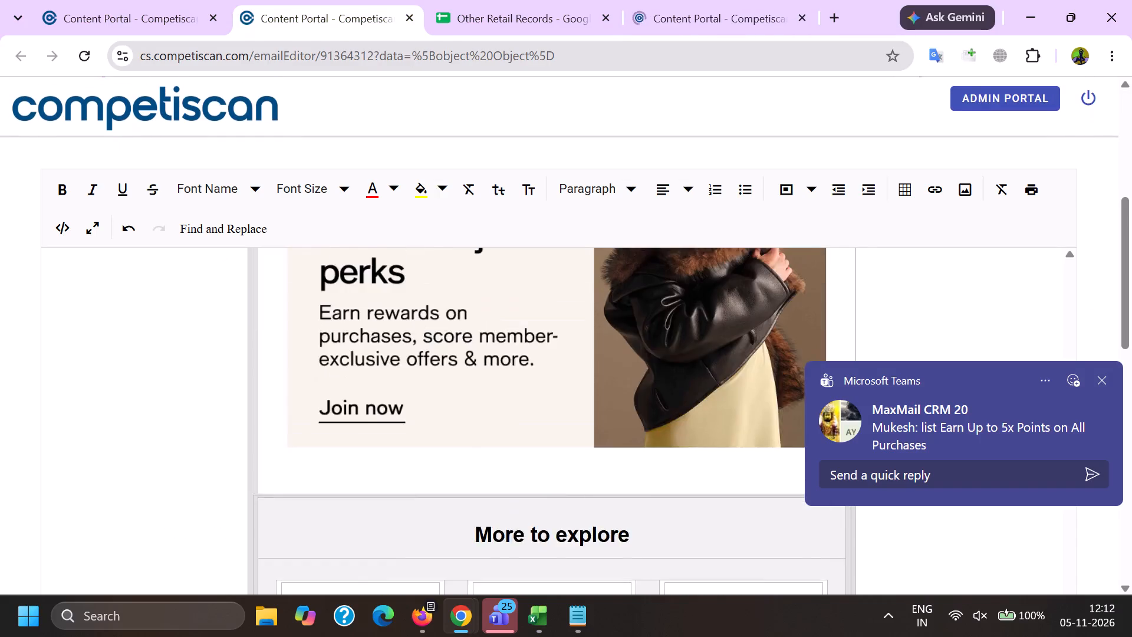
pyautogui.scroll(-3, 137, 346)
pyautogui.doubleClick(104, 413)
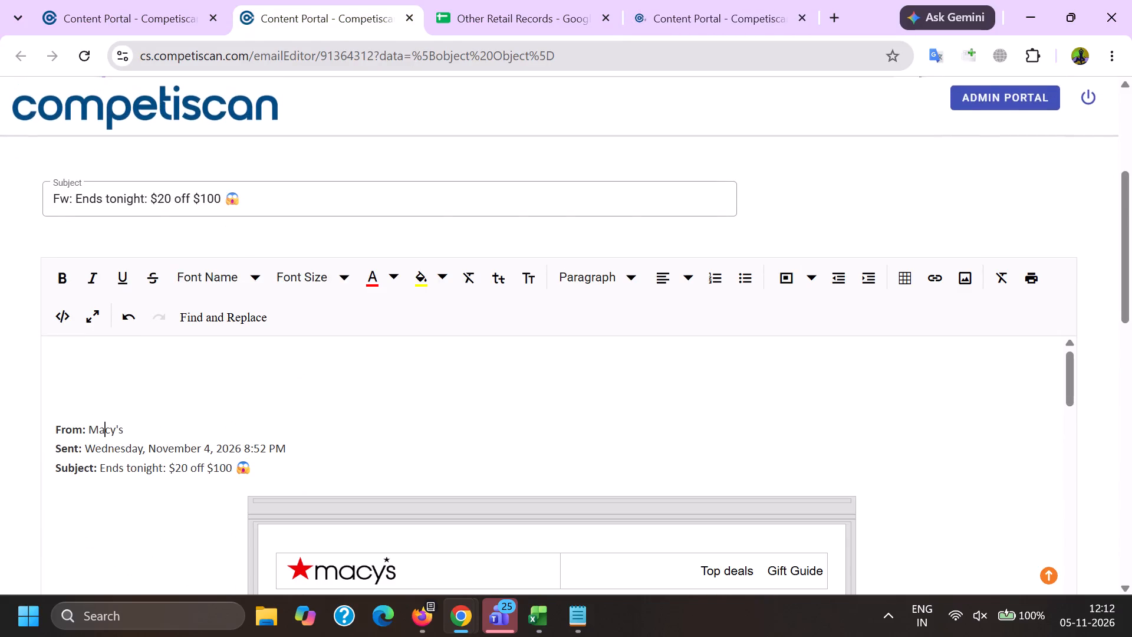
pyautogui.hotkey('ctrl', 'c')
# Add Macy's as the company on the 91364312 product form and look up Macy's under Affinity/Association.
pyautogui.hotkey('alt', 'Tab')
pyautogui.hotkey('alt', 'Tab')
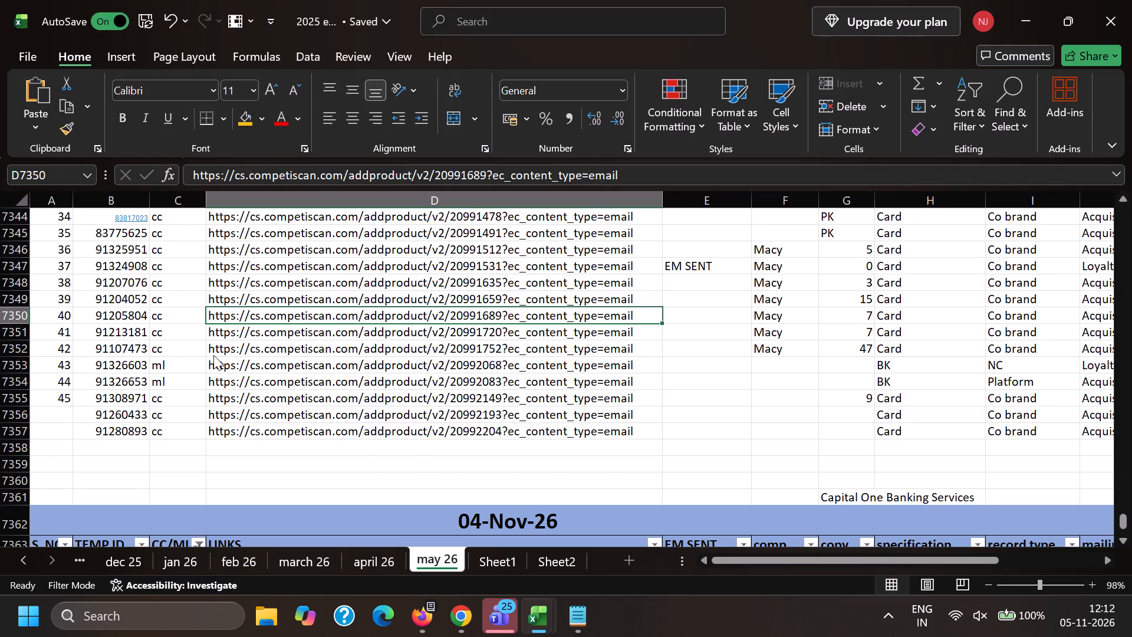
pyautogui.hotkey('alt', 'Tab')
pyautogui.scroll(-6, 245, 309)
pyautogui.click(385, 219)
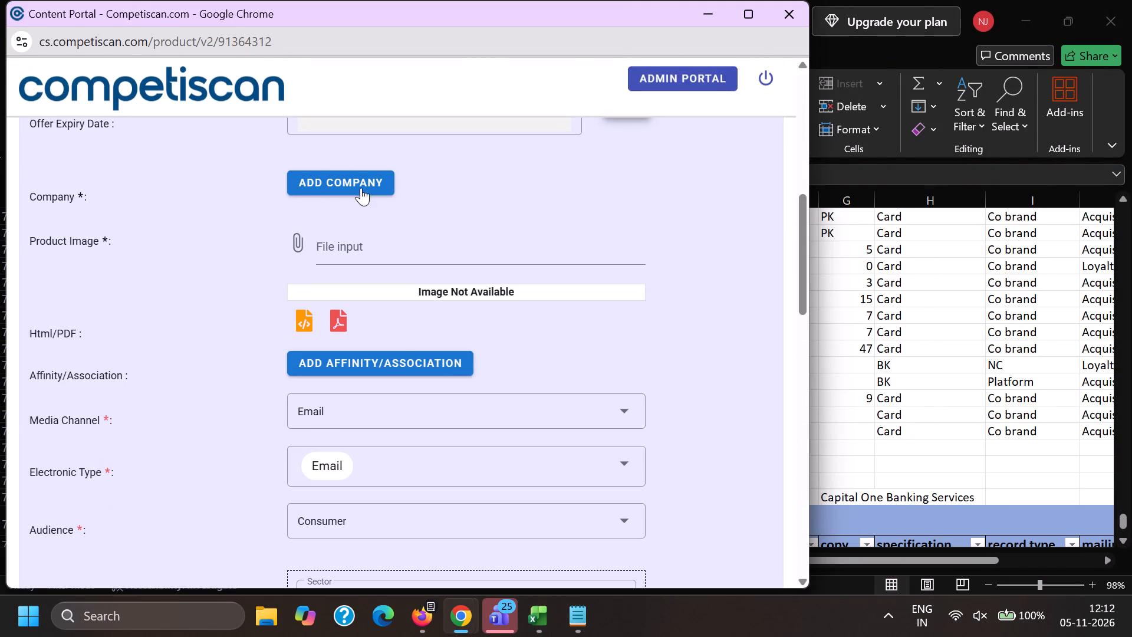
pyautogui.click(361, 187)
pyautogui.hotkey('ctrl', 'v')
pyautogui.click(393, 365)
pyautogui.click(453, 409)
pyautogui.hotkey('ctrl', 'v')
pyautogui.scroll(2, 438, 443)
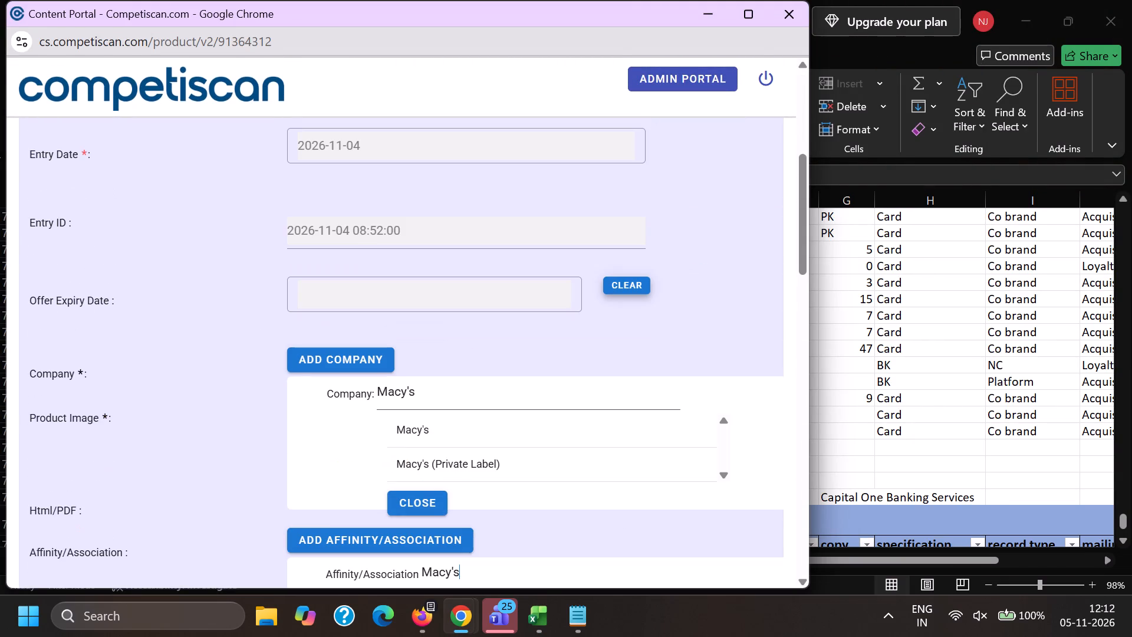
pyautogui.click(422, 437)
pyautogui.click(363, 404)
# Add Citibank as a second company and choose Macy's (Retail) as the affinity.
pyautogui.click(347, 350)
pyautogui.write('CITIBANK')
pyautogui.scroll(-1, 475, 274)
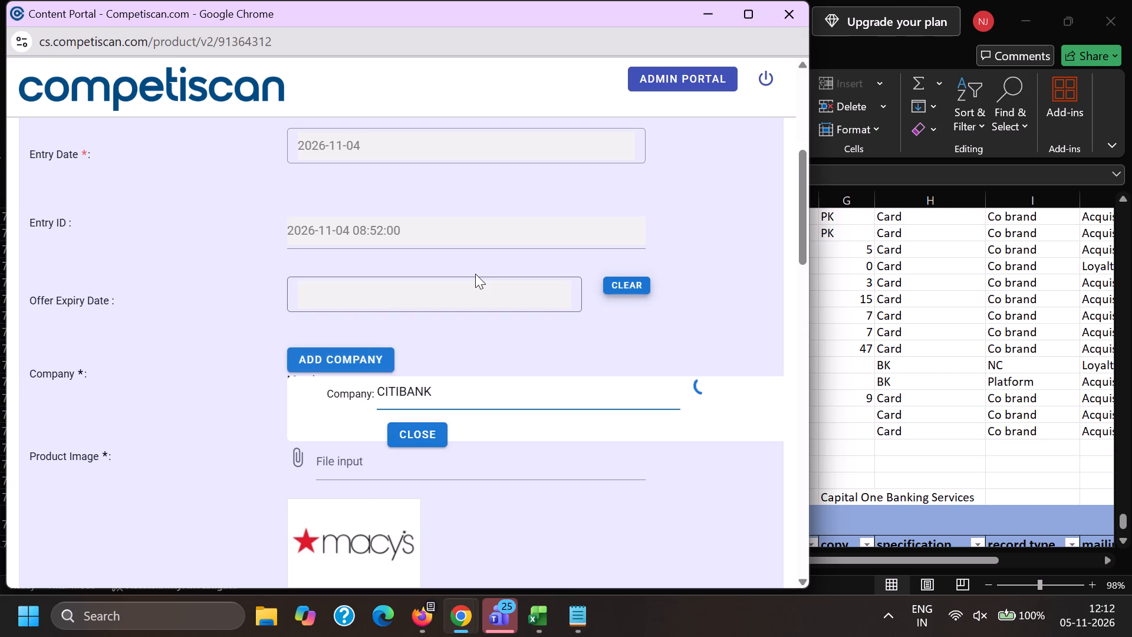
pyautogui.click(423, 343)
pyautogui.scroll(-3, 387, 272)
pyautogui.click(421, 422)
# Set the sector to Retail.
pyautogui.scroll(-2, 405, 263)
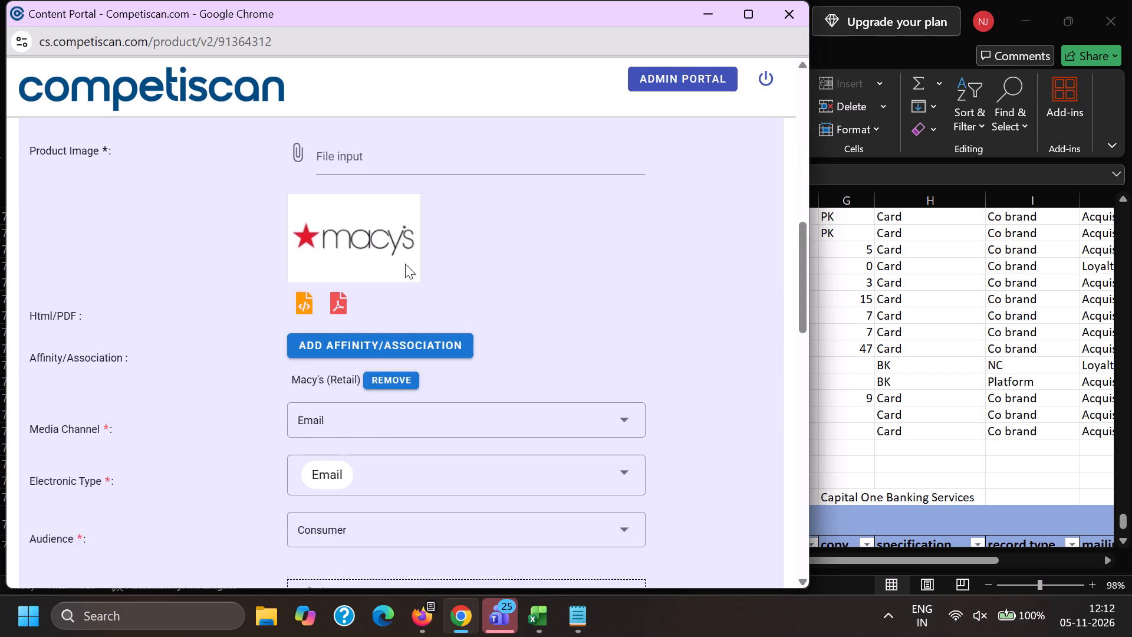
pyautogui.scroll(-1, 405, 264)
pyautogui.click(361, 337)
pyautogui.scroll(-7, 358, 339)
pyautogui.click(350, 396)
pyautogui.moveTo(252, 419); pyautogui.dragTo(268, 419)
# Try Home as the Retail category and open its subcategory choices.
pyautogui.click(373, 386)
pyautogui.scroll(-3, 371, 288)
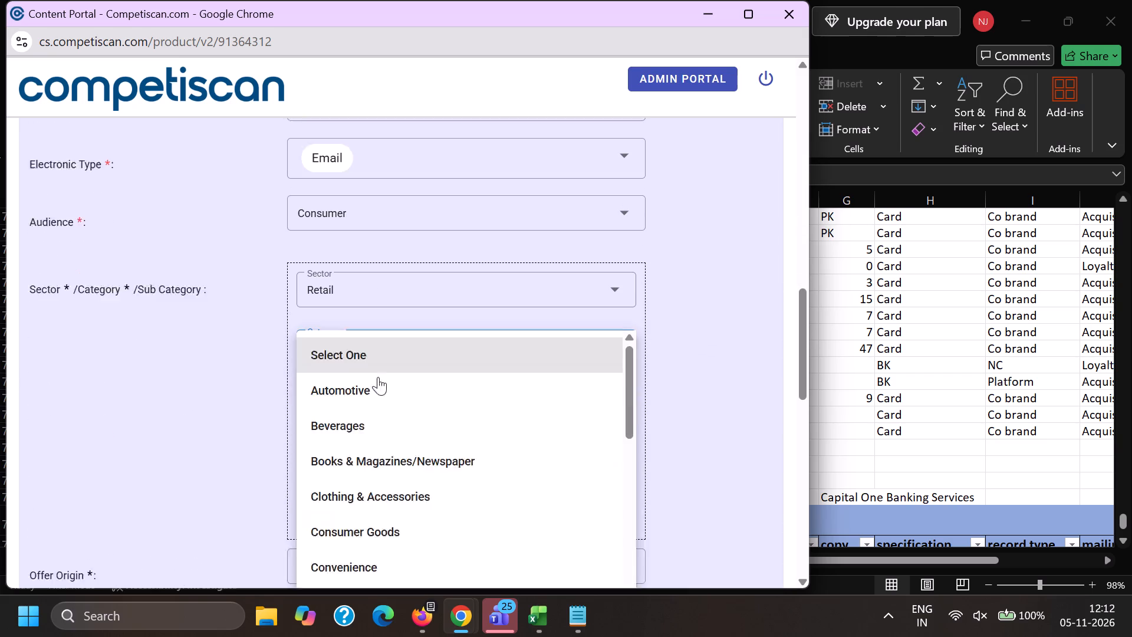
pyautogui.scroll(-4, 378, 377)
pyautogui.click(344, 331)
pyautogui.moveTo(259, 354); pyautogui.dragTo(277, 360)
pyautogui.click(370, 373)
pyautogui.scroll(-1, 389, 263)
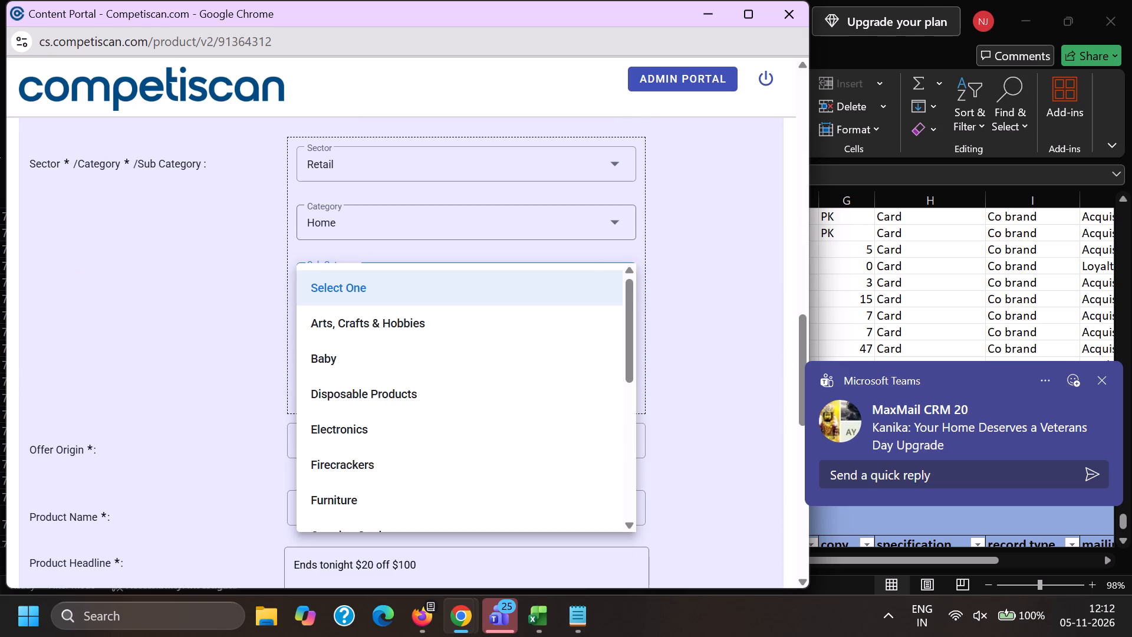
# Set the category to Clothing & Accessories and add the Retail / Clothing & Accessories classification.
pyautogui.click(361, 219)
pyautogui.scroll(6, 349, 376)
pyautogui.moveTo(424, 346); pyautogui.dragTo(424, 357)
pyautogui.click(410, 372)
pyautogui.moveTo(249, 353); pyautogui.dragTo(264, 350)
pyautogui.click(387, 281)
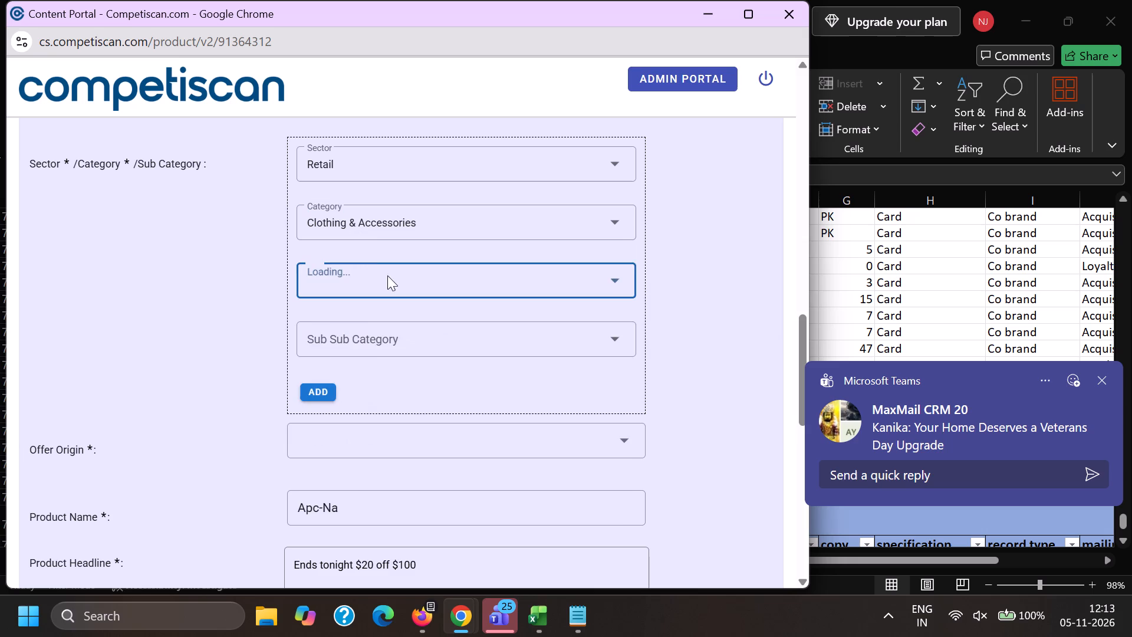
pyautogui.moveTo(203, 398); pyautogui.dragTo(231, 398)
pyautogui.click(327, 399)
# Add a second classification of Credit Cards / Payment Cards / Private Label Cards.
pyautogui.scroll(1, 331, 442)
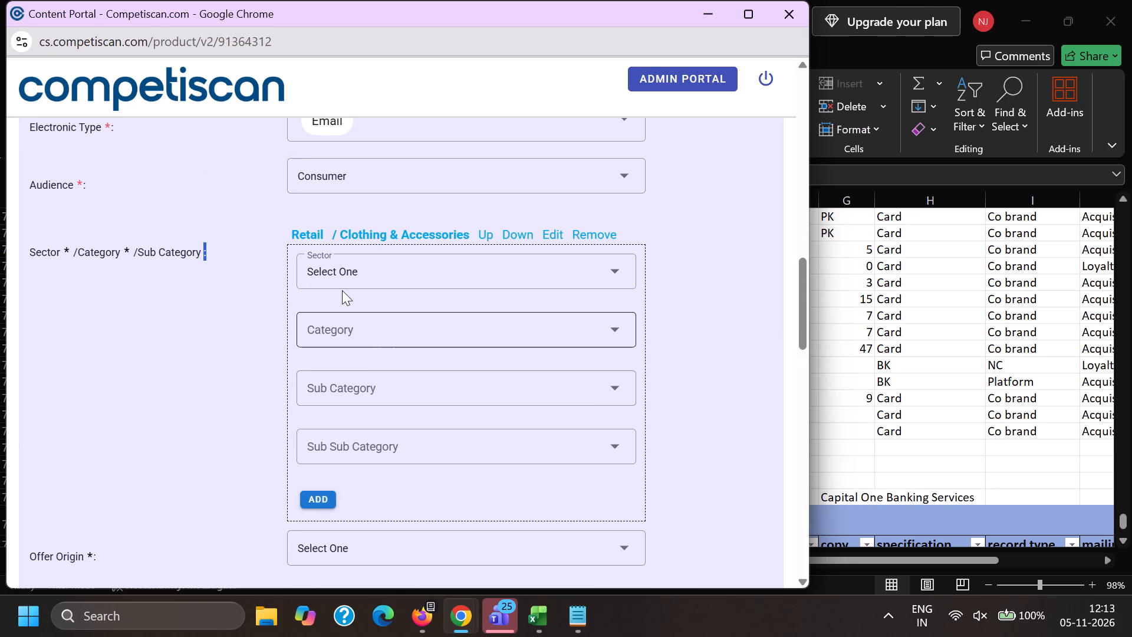
pyautogui.click(342, 290)
pyautogui.click(344, 274)
pyautogui.scroll(7, 343, 409)
pyautogui.click(372, 407)
pyautogui.moveTo(269, 408); pyautogui.dragTo(294, 400)
pyautogui.click(363, 330)
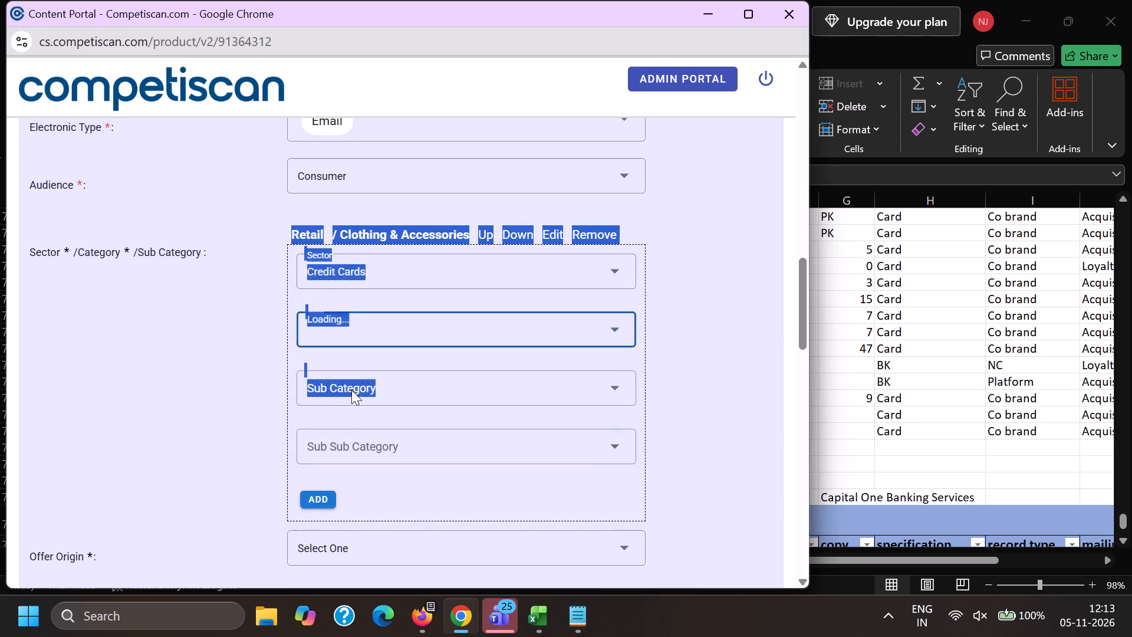
pyautogui.doubleClick(350, 390)
pyautogui.scroll(-8, 347, 309)
pyautogui.click(371, 399)
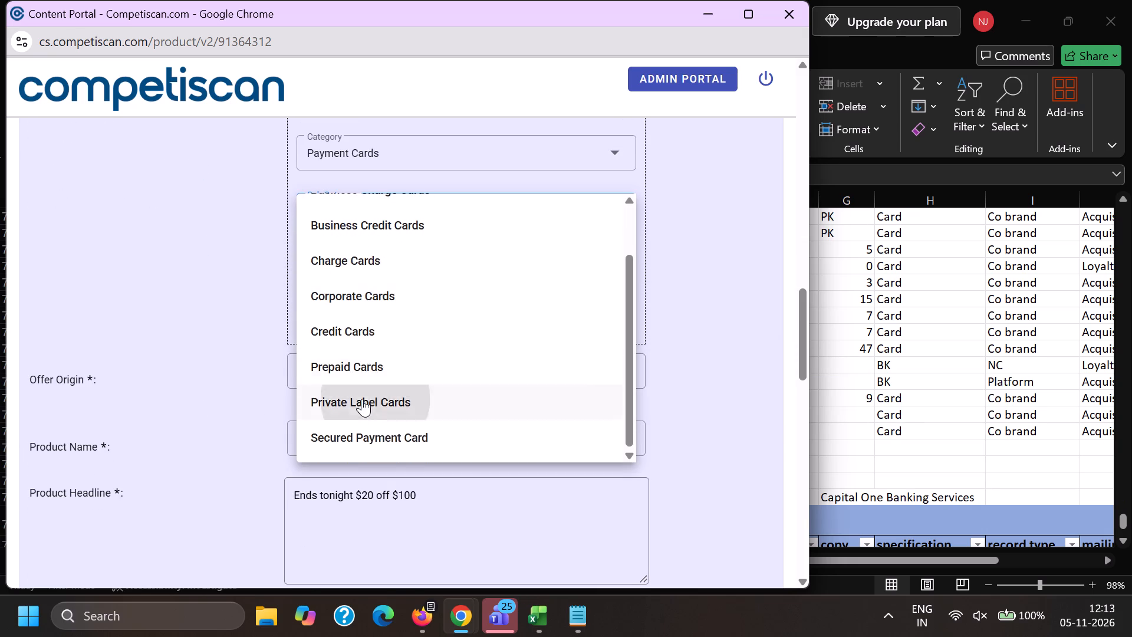
pyautogui.moveTo(272, 390); pyautogui.dragTo(298, 378)
pyautogui.click(327, 313)
pyautogui.click(319, 326)
# Move the Retail / Clothing & Accessories classification down below the Credit Cards one.
pyautogui.scroll(3, 371, 385)
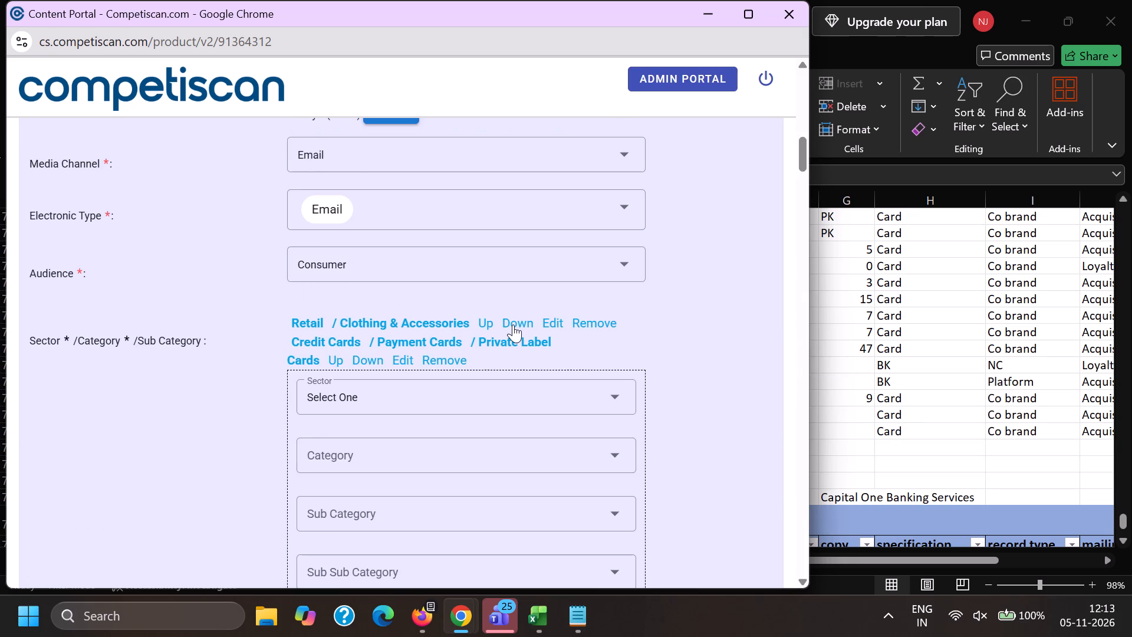
pyautogui.click(513, 324)
# Set Offer Origin to Provider/Bank and choose Macy's Card as the product name.
pyautogui.scroll(-2, 468, 288)
pyautogui.scroll(1, 468, 288)
pyautogui.scroll(-3, 468, 288)
pyautogui.click(367, 317)
pyautogui.doubleClick(355, 382)
pyautogui.hotkey('ctrl', 'v')
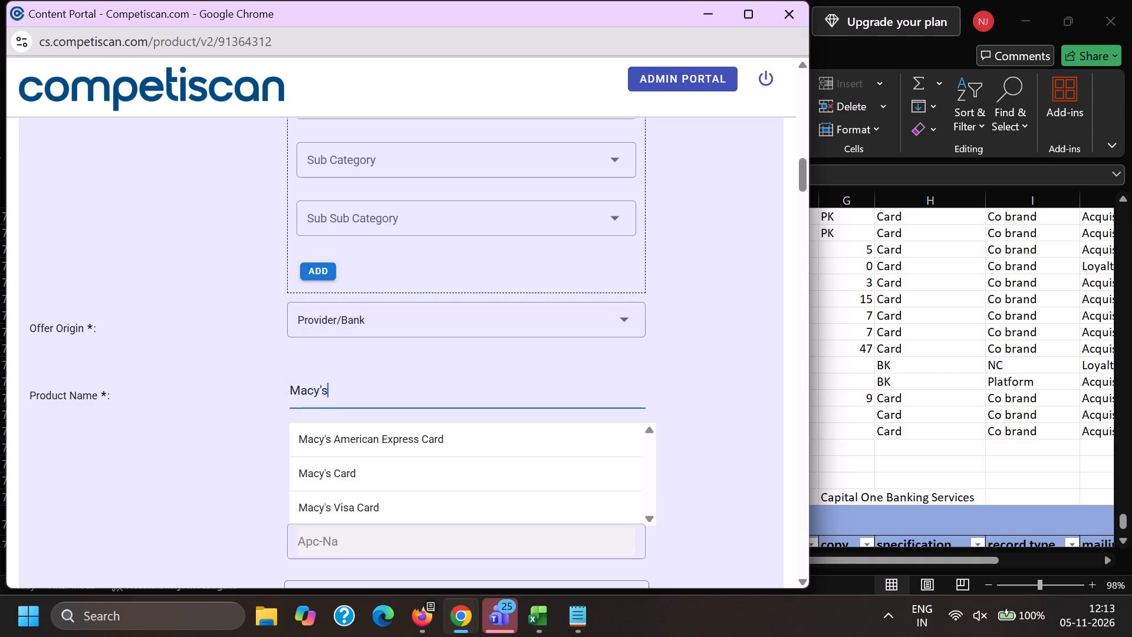
pyautogui.click(351, 468)
pyautogui.scroll(4, 353, 464)
pyautogui.click(372, 341)
pyautogui.scroll(-1, 375, 325)
pyautogui.scroll(1, 375, 325)
pyautogui.scroll(-4, 376, 325)
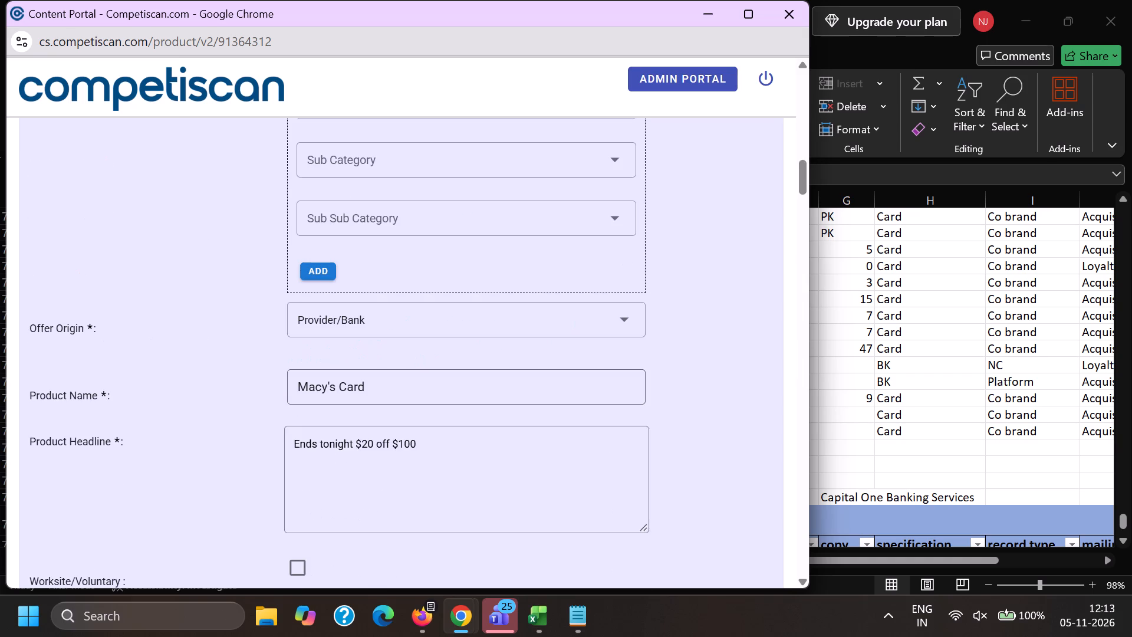
# Clear the product headline and copy the subject text from the email header.
pyautogui.moveTo(511, 464); pyautogui.dragTo(0, 472)
pyautogui.press('BackSpace')
pyautogui.hotkey('alt', 'Tab')
pyautogui.hotkey('alt', 'Tab')
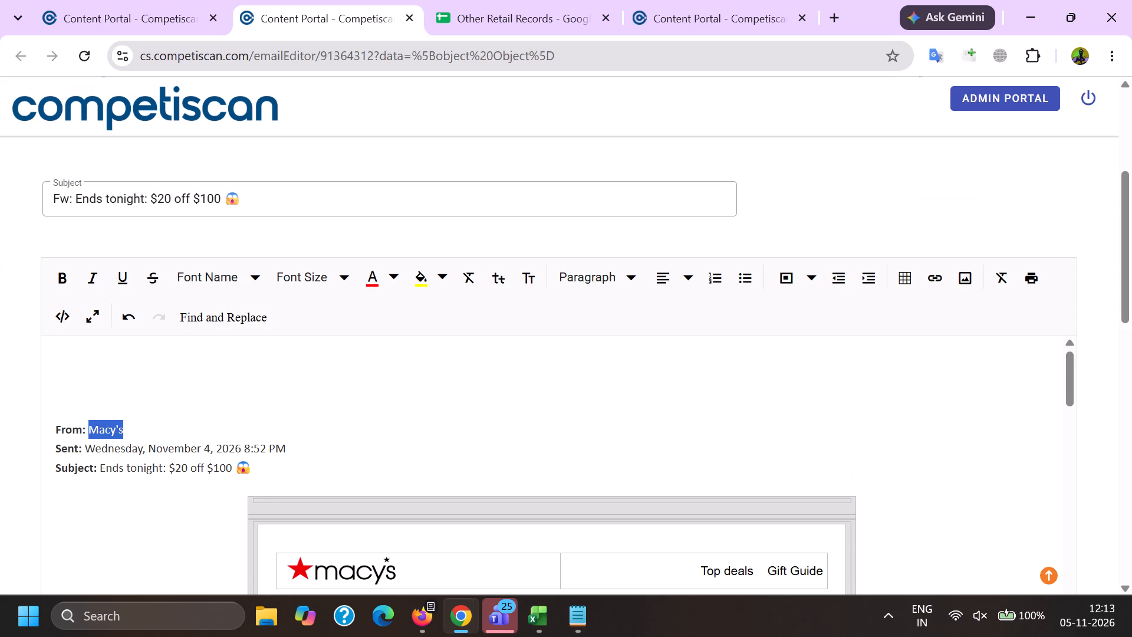
pyautogui.moveTo(98, 469); pyautogui.dragTo(287, 471)
pyautogui.hotkey('ctrl', 'c')
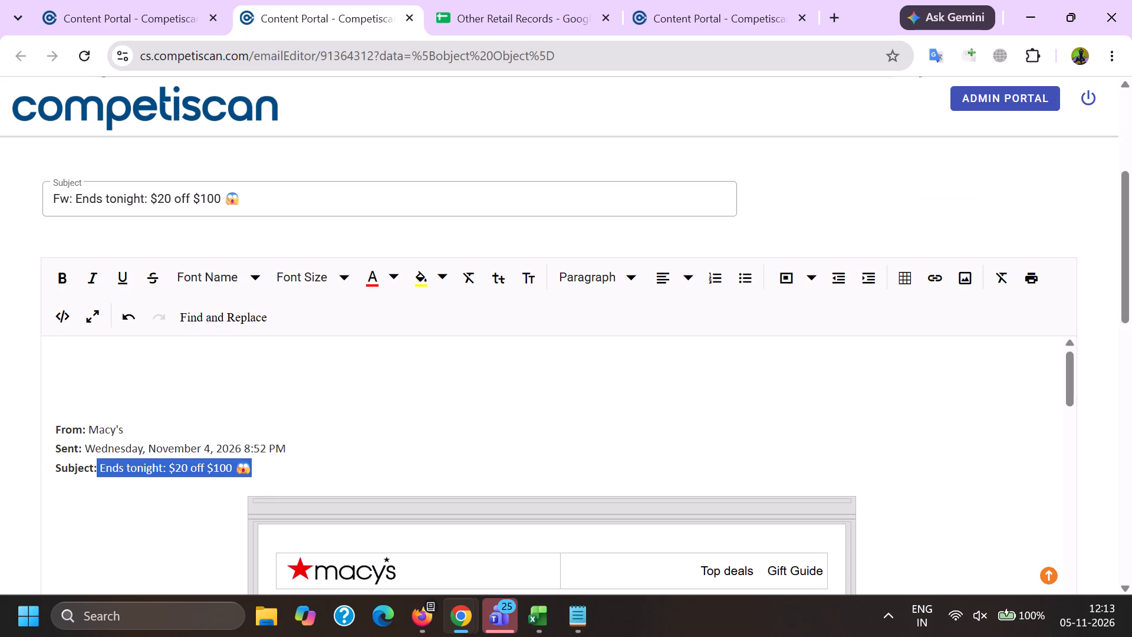
# Enter the copied subject as the product headline, removing the emoji so it reads "Ends tonight: $20 off $100.".
pyautogui.hotkey('alt', 'Tab')
pyautogui.hotkey('ctrl', 'v')
pyautogui.click(301, 442)
pyautogui.press('Left')
pyautogui.press('BackSpace')
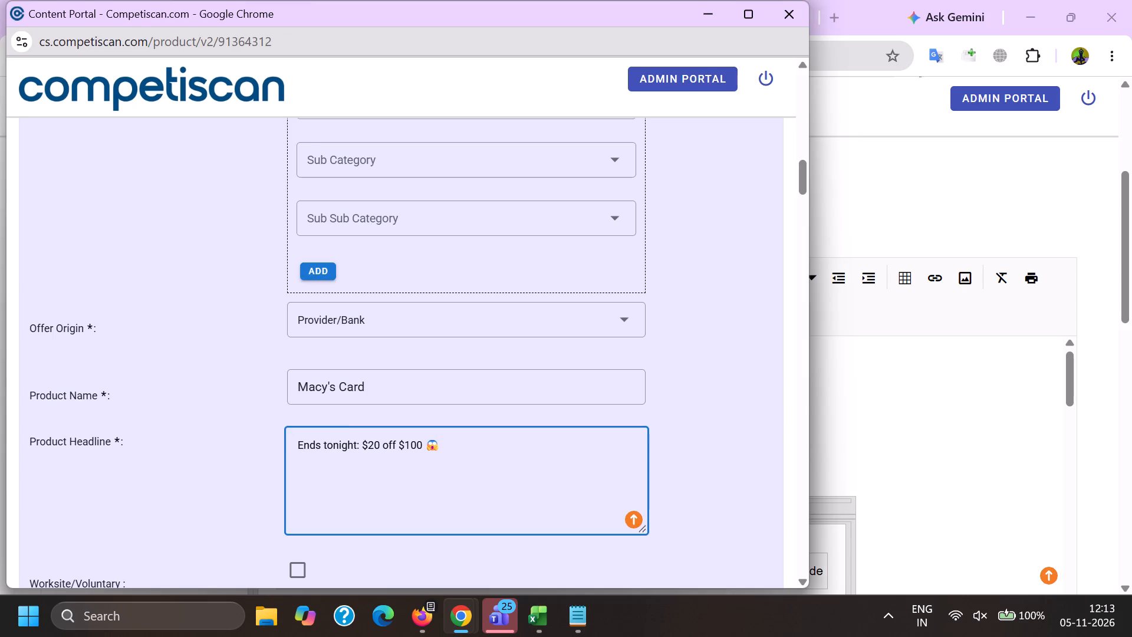
pyautogui.press('BackSpace')
pyautogui.press('BackSpace')
pyautogui.press('Down')
pyautogui.press('BackSpace')
pyautogui.press('BackSpace')
pyautogui.write('.')
pyautogui.press('space')
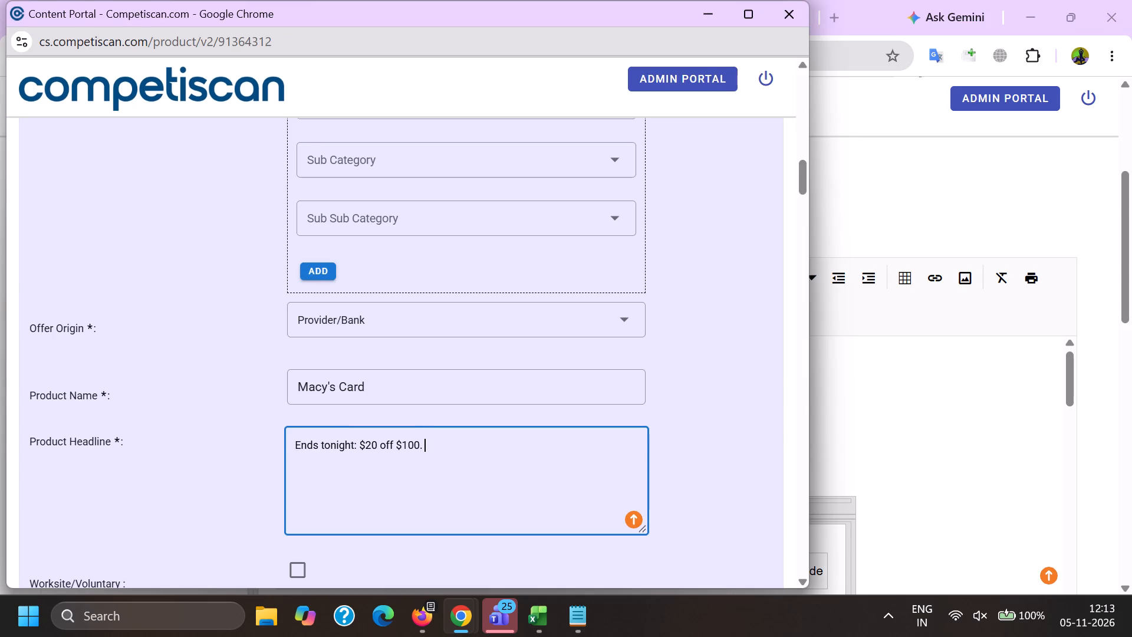
# Append "Get 30% OFF macys.com today with a new Macy's Card, up to $100" to the headline, copied from product 20991689.
pyautogui.hotkey('alt', 'Tab')
pyautogui.click(751, 0)
pyautogui.scroll(2, 608, 469)
pyautogui.scroll(-13, 591, 487)
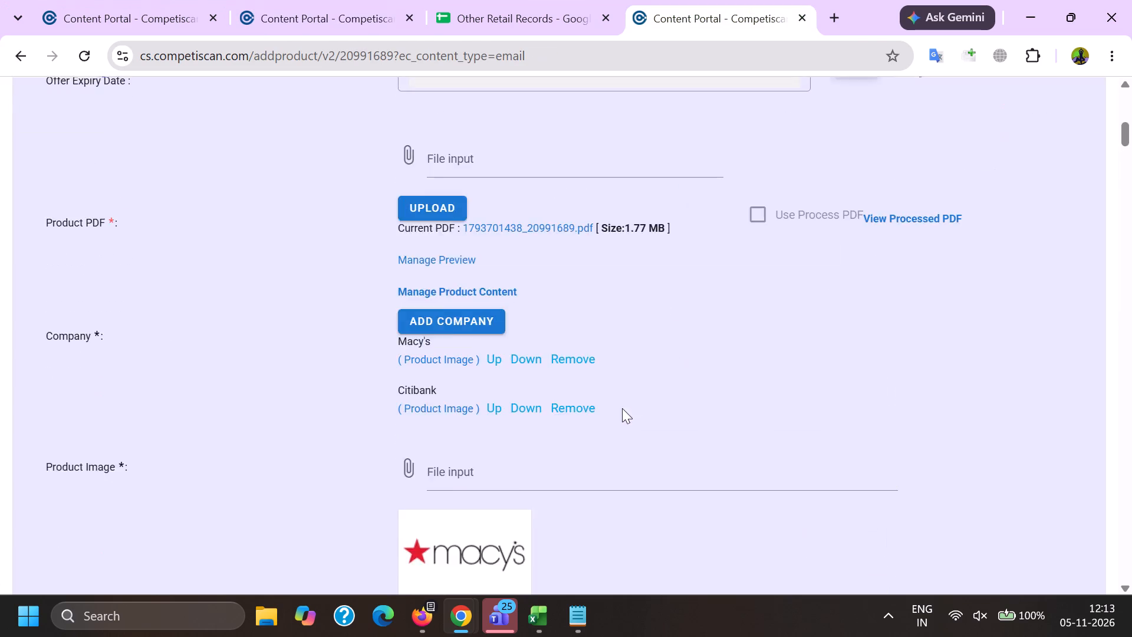
pyautogui.scroll(-6, 622, 408)
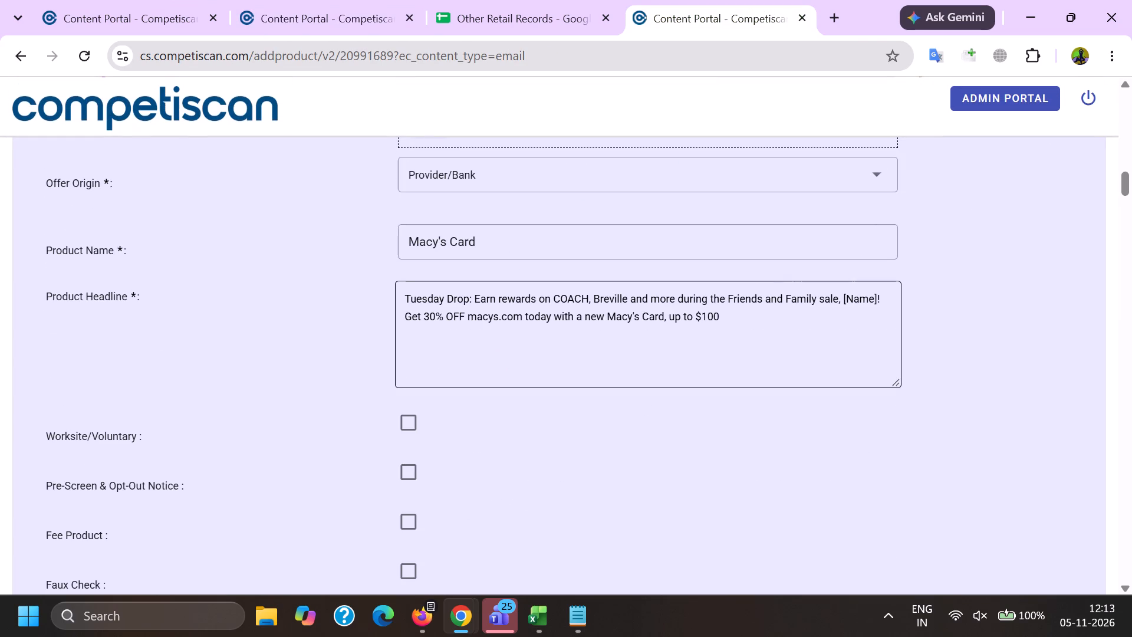
pyautogui.doubleClick(415, 321)
pyautogui.keyDown('shift'); pyautogui.click(777, 326); pyautogui.keyUp('shift')
pyautogui.hotkey('ctrl', 'c')
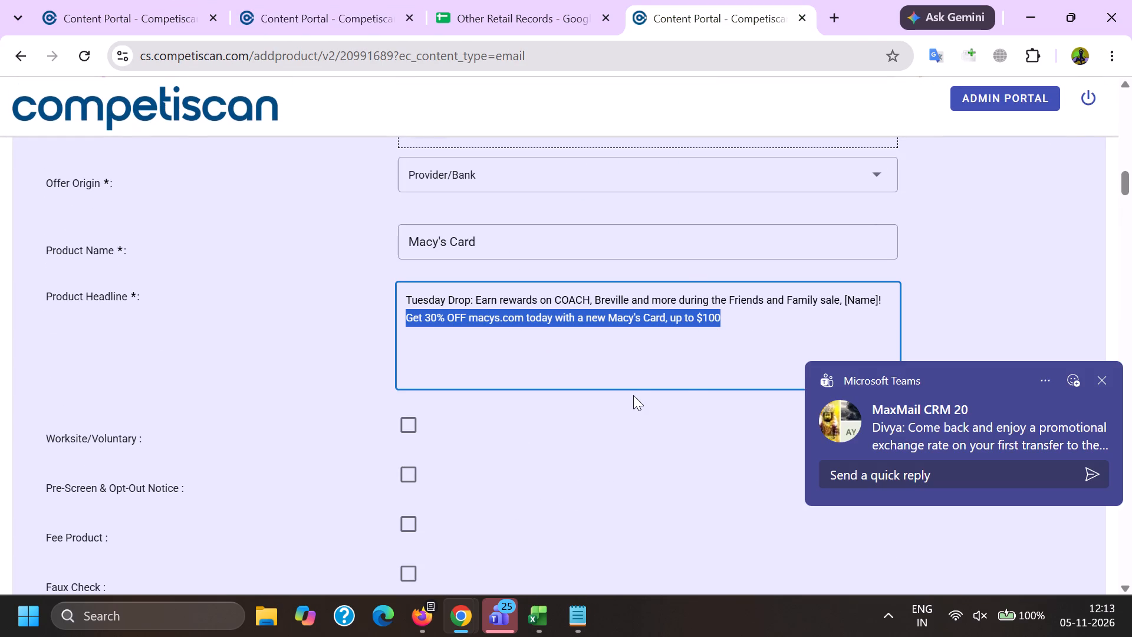
pyautogui.hotkey('alt', 'Tab')
pyautogui.hotkey('ctrl', 'v')
# Set the Response Mechanism to URL/Website and choose the Mailing Type in the form for email 91364312.
pyautogui.scroll(-6, 381, 354)
pyautogui.click(351, 300)
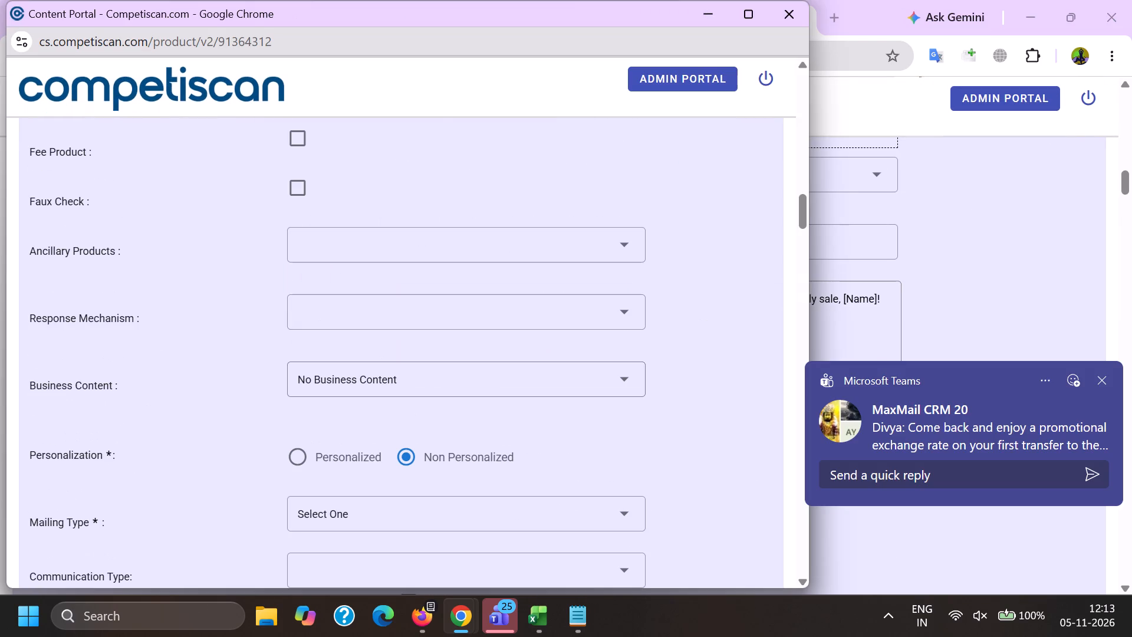
pyautogui.scroll(-8, 406, 166)
pyautogui.scroll(5, 350, 360)
pyautogui.scroll(-6, 373, 212)
pyautogui.click(379, 285)
pyautogui.moveTo(210, 273); pyautogui.dragTo(232, 274)
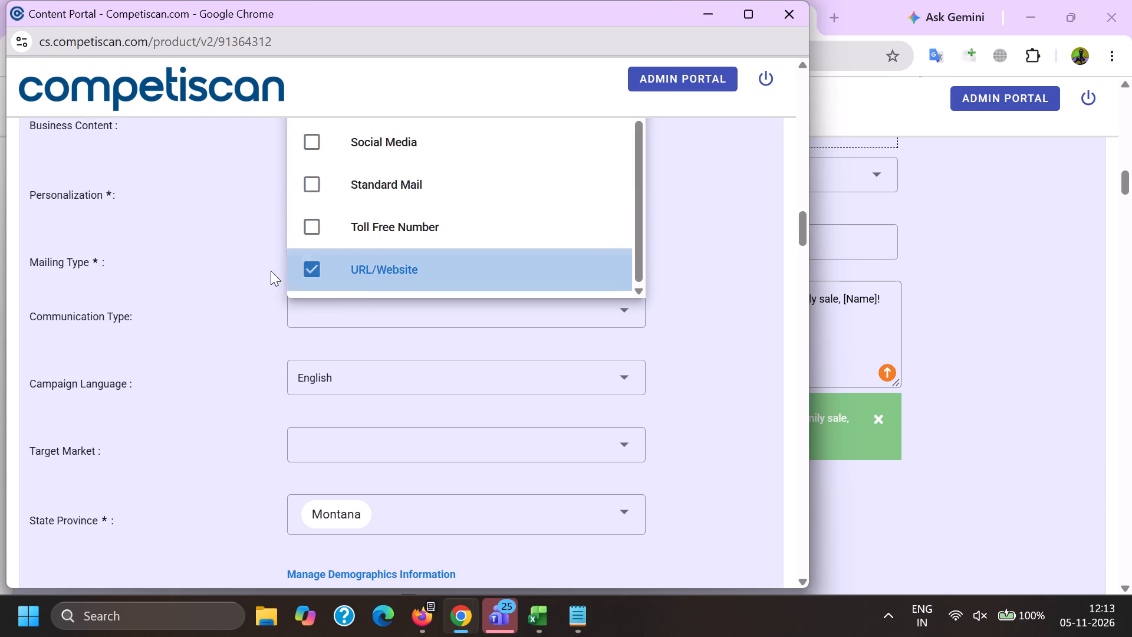
pyautogui.click(338, 255)
pyautogui.click(348, 311)
pyautogui.moveTo(244, 300); pyautogui.dragTo(254, 303)
# Select Bonuses/Contests/Incentives, Co-Brand and Mobile Application as the communication types.
pyautogui.click(373, 311)
pyautogui.scroll(-2, 376, 216)
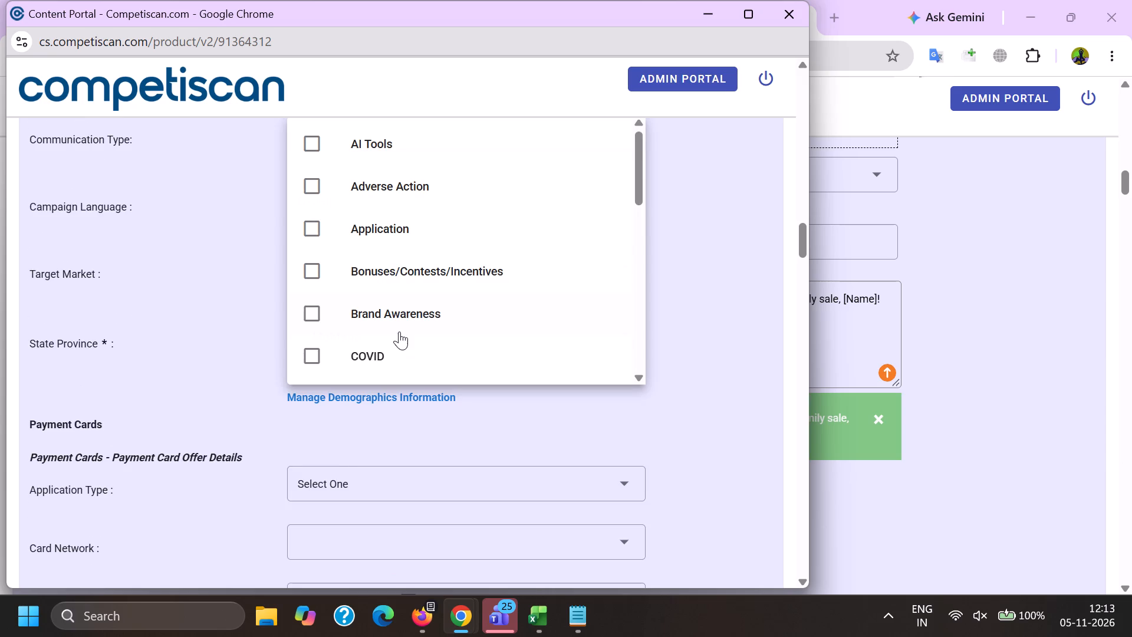
pyautogui.click(384, 265)
pyautogui.scroll(-5, 384, 268)
pyautogui.click(370, 185)
pyautogui.scroll(-6, 358, 286)
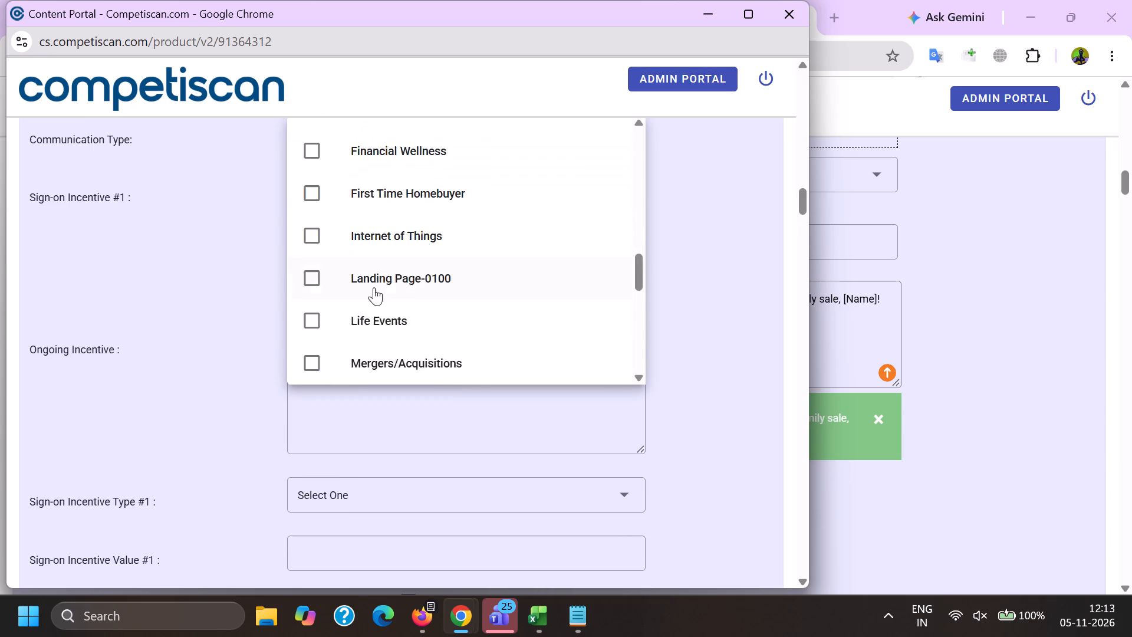
pyautogui.scroll(-5, 374, 287)
pyautogui.scroll(5, 380, 308)
pyautogui.click(383, 327)
pyautogui.click(266, 294)
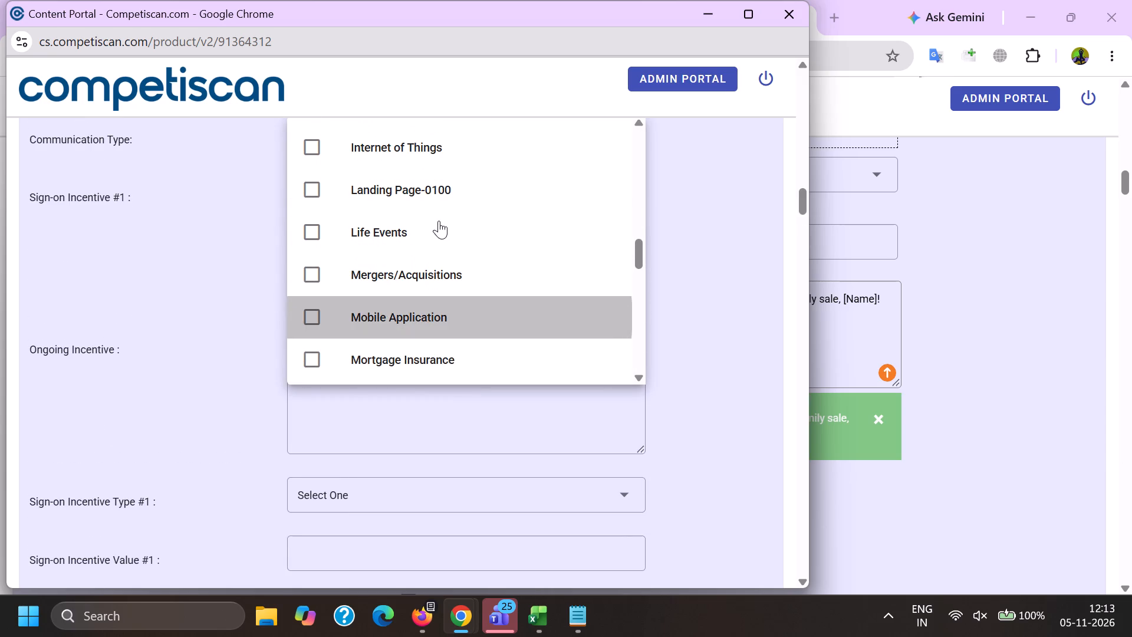
# Enter the copied offer as Sign-on Incentive #1, trimmed to "30% OFF macys.com today with a new Macy's Card, up to $100".
pyautogui.click(439, 221)
pyautogui.hotkey('ctrl', 'v')
pyautogui.click(328, 225)
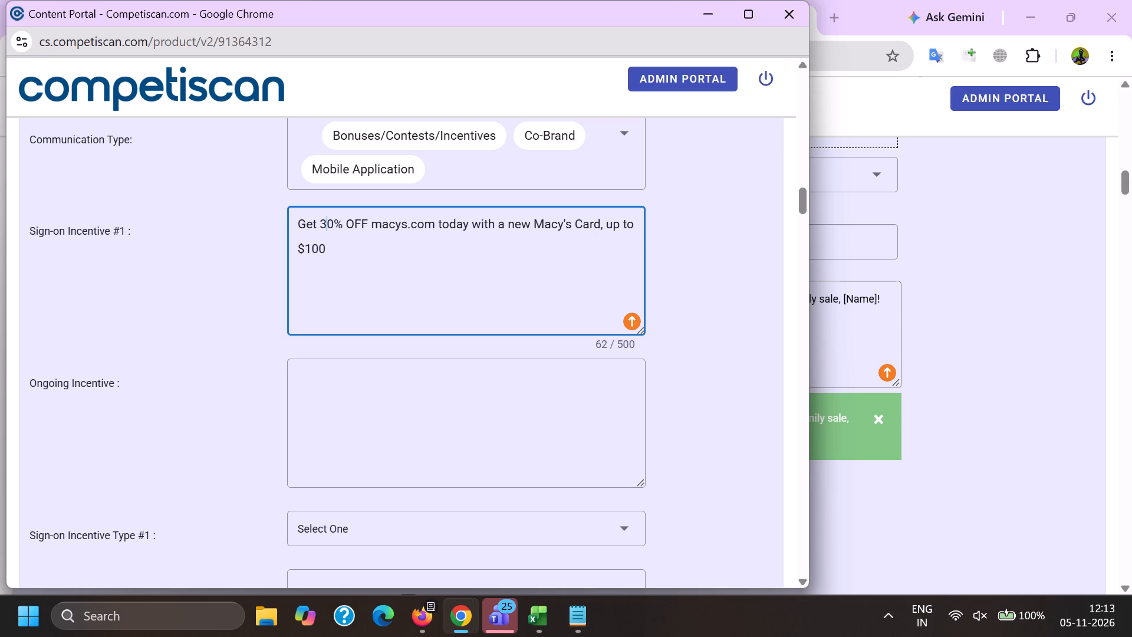
pyautogui.moveTo(320, 225); pyautogui.dragTo(172, 249)
pyautogui.press('BackSpace')
pyautogui.hotkey('ctrl', 'z')
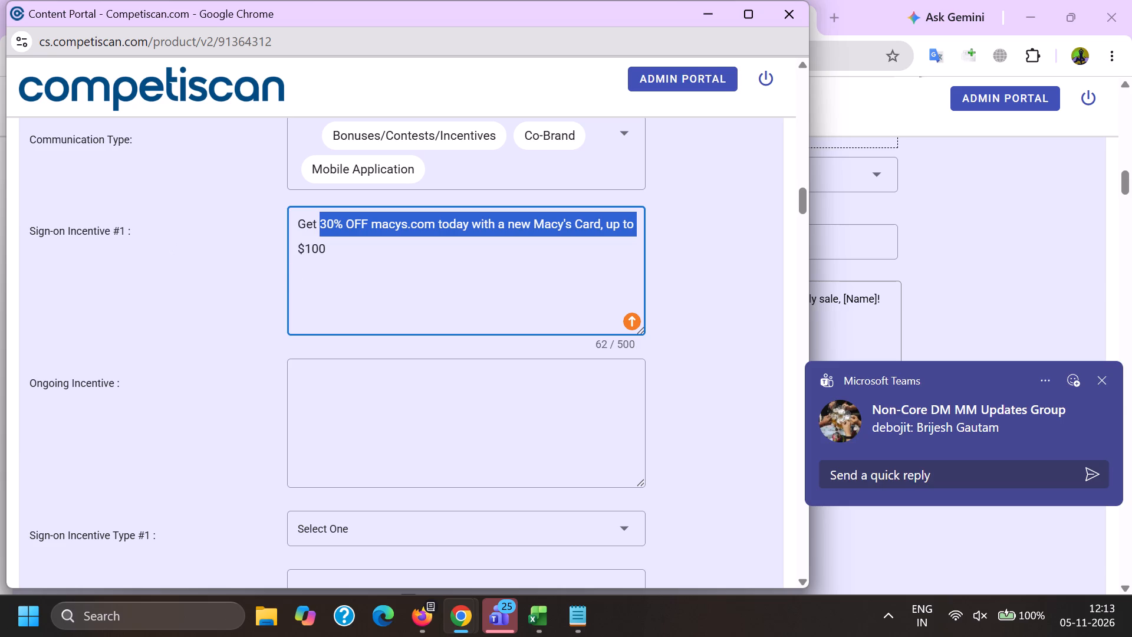
pyautogui.click(319, 226)
pyautogui.moveTo(320, 226); pyautogui.dragTo(227, 224)
pyautogui.press('BackSpace')
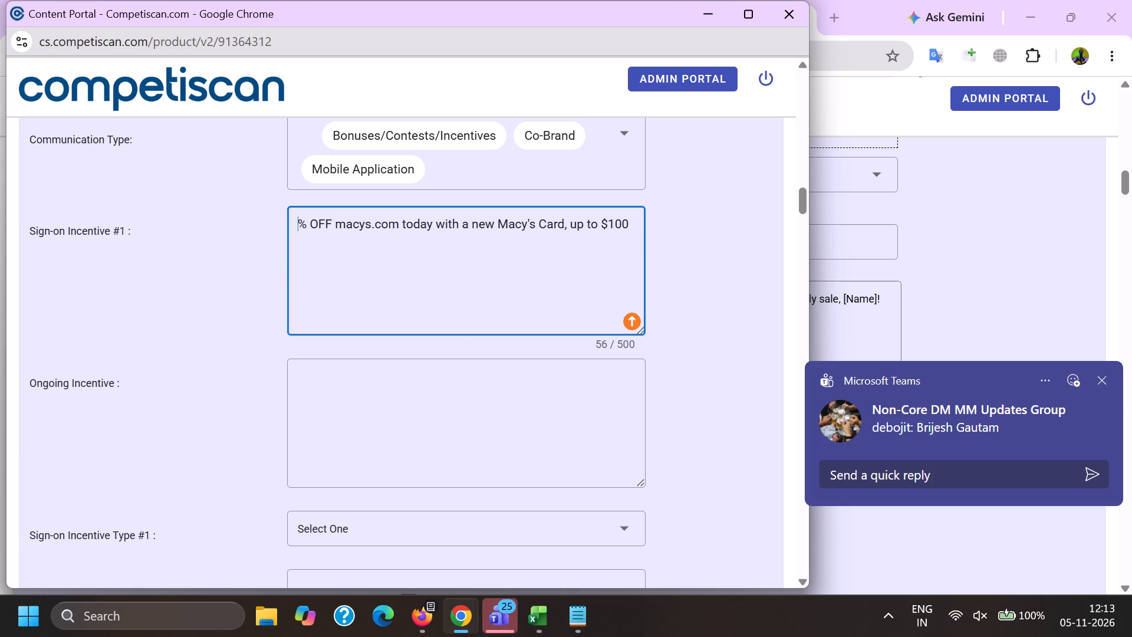
pyautogui.write('30')
# Set Sign-on Incentive Type #1 to Coupon/Discount, its value to 30.00, and the field following Sign-on Accelerator Type #1 to 30.00.
pyautogui.scroll(-2, 341, 264)
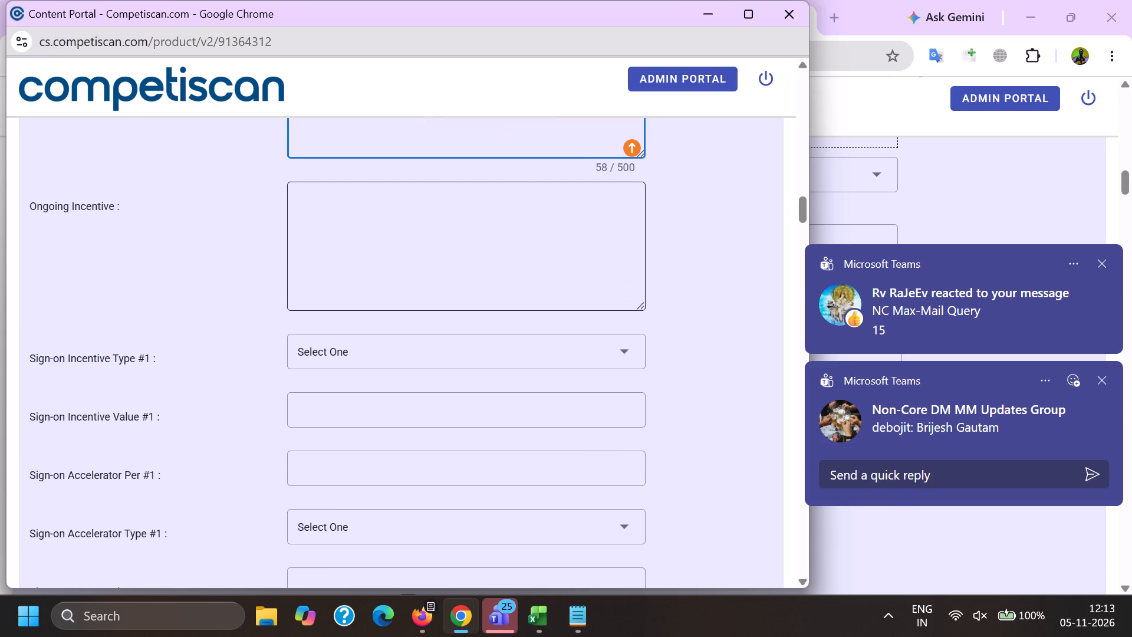
pyautogui.click(370, 346)
pyautogui.scroll(-5, 340, 396)
pyautogui.click(351, 459)
pyautogui.moveTo(212, 439); pyautogui.dragTo(235, 438)
pyautogui.click(354, 421)
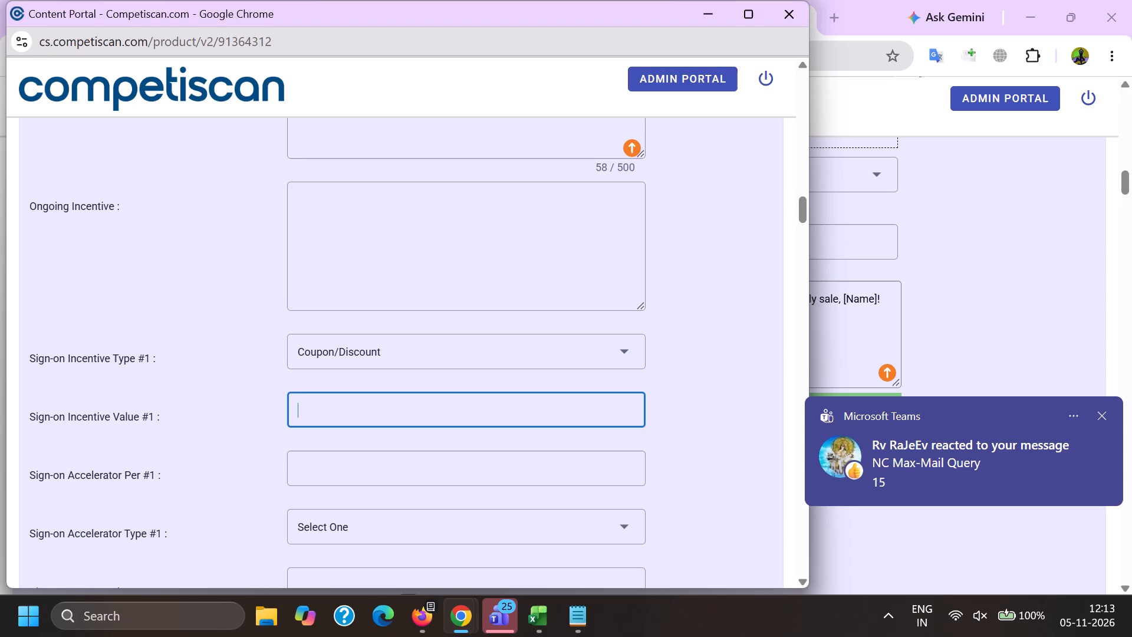
pyautogui.write('30.00')
pyautogui.press('Tab')
pyautogui.press('Tab')
pyautogui.press('Tab')
pyautogui.write('30.00')
pyautogui.press('Tab')
# Set the payment card Application Type to Invitation to Apply.
pyautogui.scroll(-16, 362, 416)
pyautogui.scroll(1, 330, 338)
pyautogui.scroll(-9, 330, 338)
pyautogui.scroll(1, 342, 297)
pyautogui.scroll(-2, 342, 297)
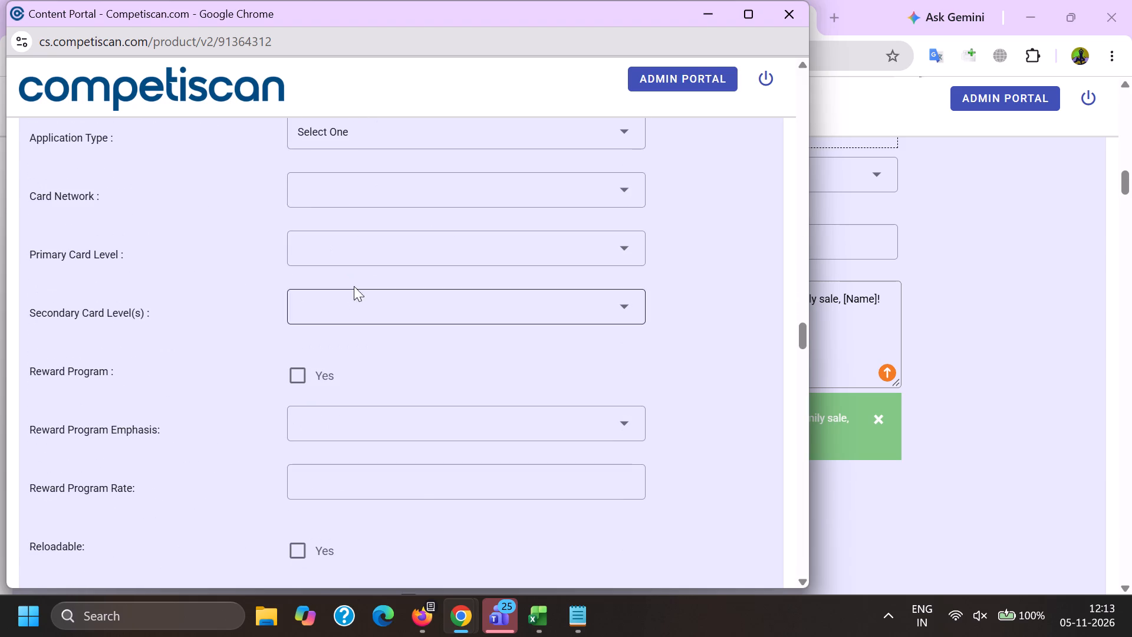
pyautogui.click(371, 142)
pyautogui.click(377, 219)
pyautogui.moveTo(266, 222); pyautogui.dragTo(292, 222)
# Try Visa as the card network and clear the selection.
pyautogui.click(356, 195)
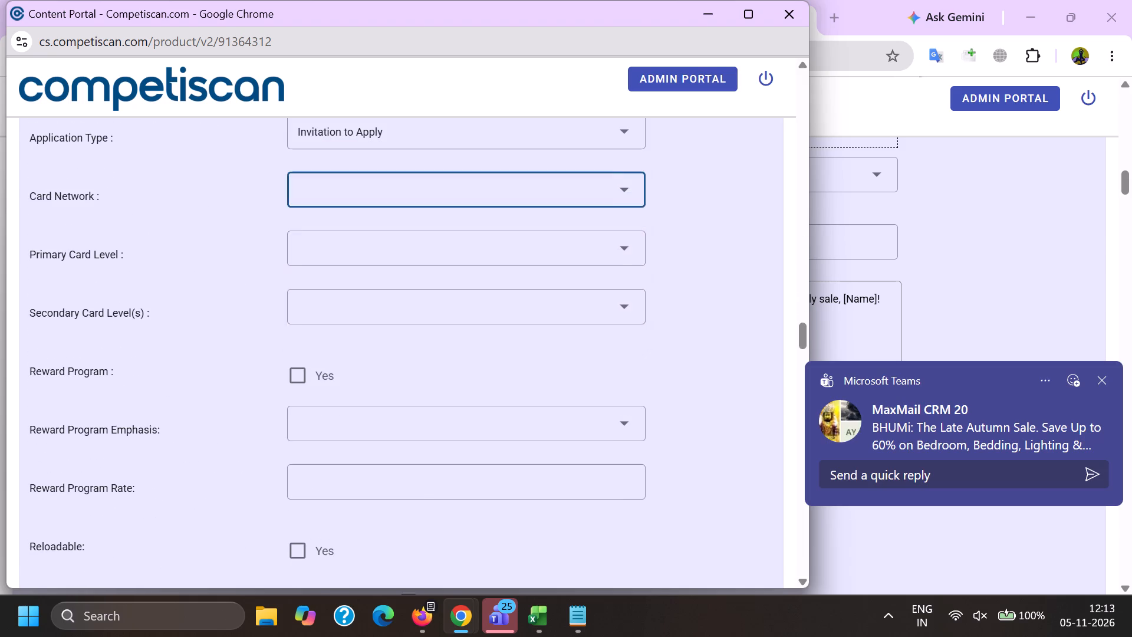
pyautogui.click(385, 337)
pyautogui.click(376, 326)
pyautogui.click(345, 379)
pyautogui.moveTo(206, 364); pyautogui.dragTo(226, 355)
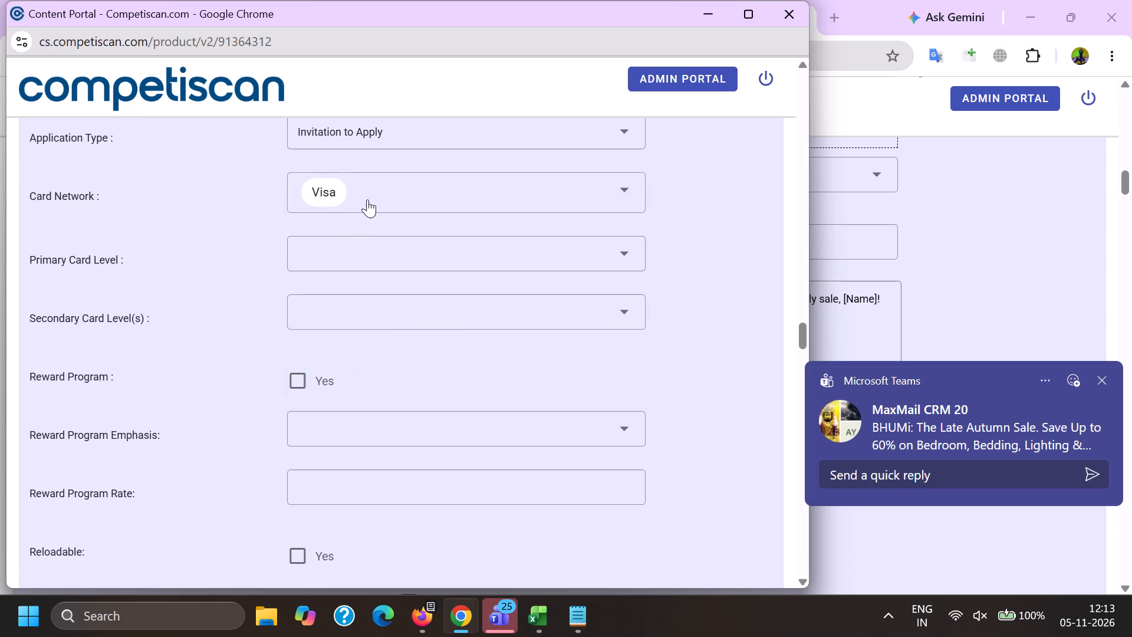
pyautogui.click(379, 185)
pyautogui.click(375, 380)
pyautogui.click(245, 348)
# Set Primary Card Level to Not Mentioned, enable Reward Program and choose Points as its emphasis.
pyautogui.click(361, 280)
pyautogui.click(350, 248)
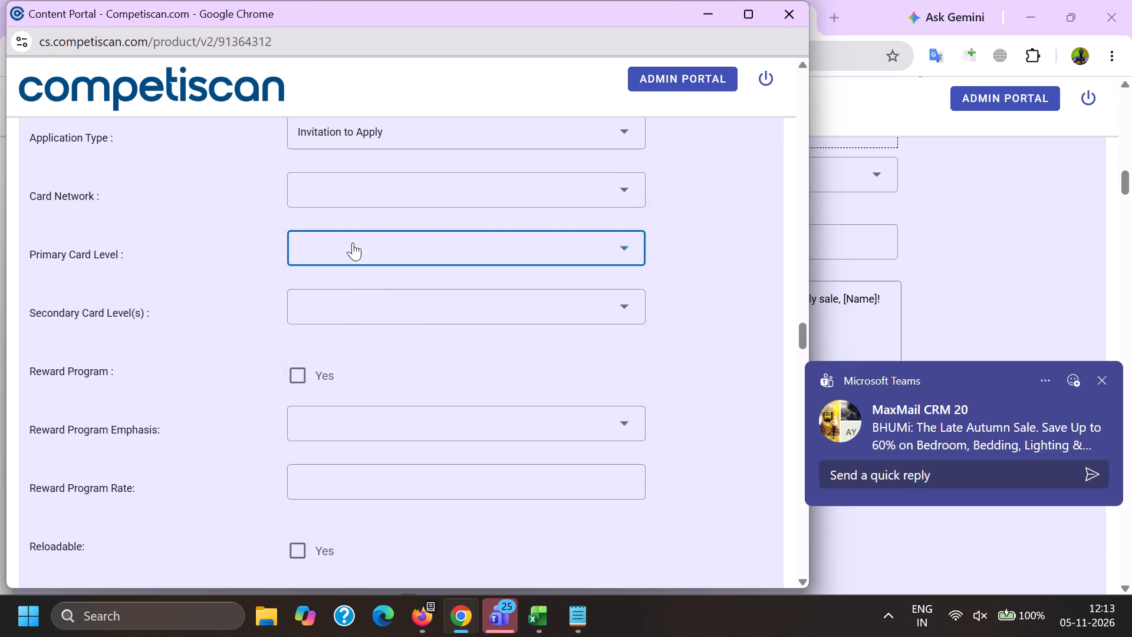
pyautogui.scroll(-1, 369, 196)
pyautogui.click(402, 382)
pyautogui.click(271, 361)
pyautogui.moveTo(301, 295); pyautogui.dragTo(308, 297)
pyautogui.click(341, 329)
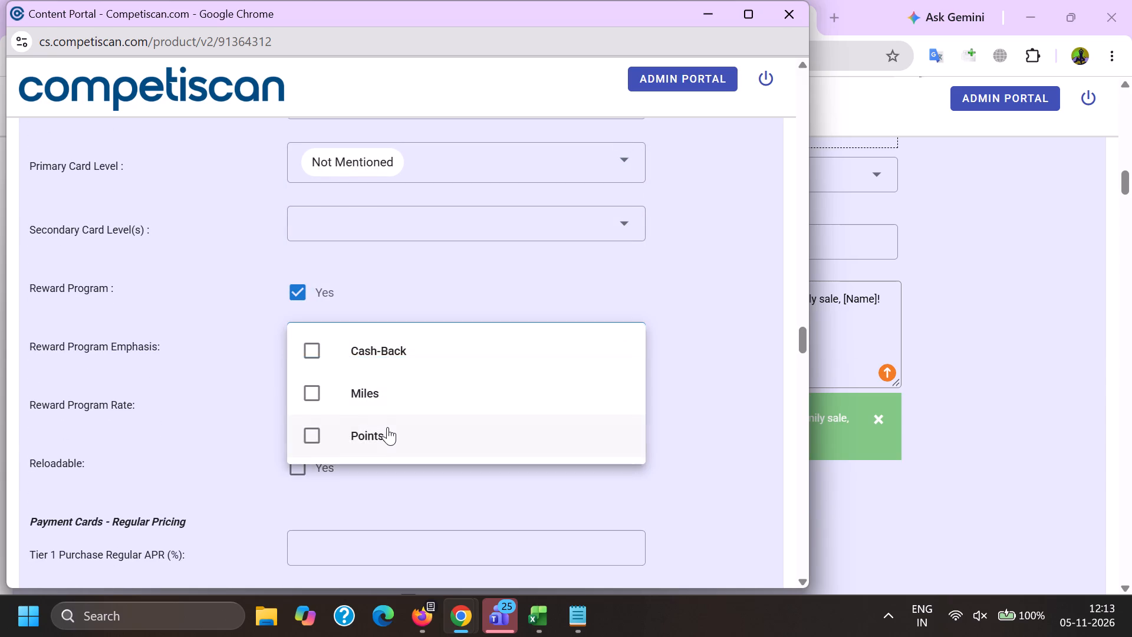
pyautogui.click(387, 427)
pyautogui.doubleClick(224, 428)
# Mark Credit Card Mentioned in the retail credit section and submit the product form.
pyautogui.press('End')
pyautogui.click(291, 310)
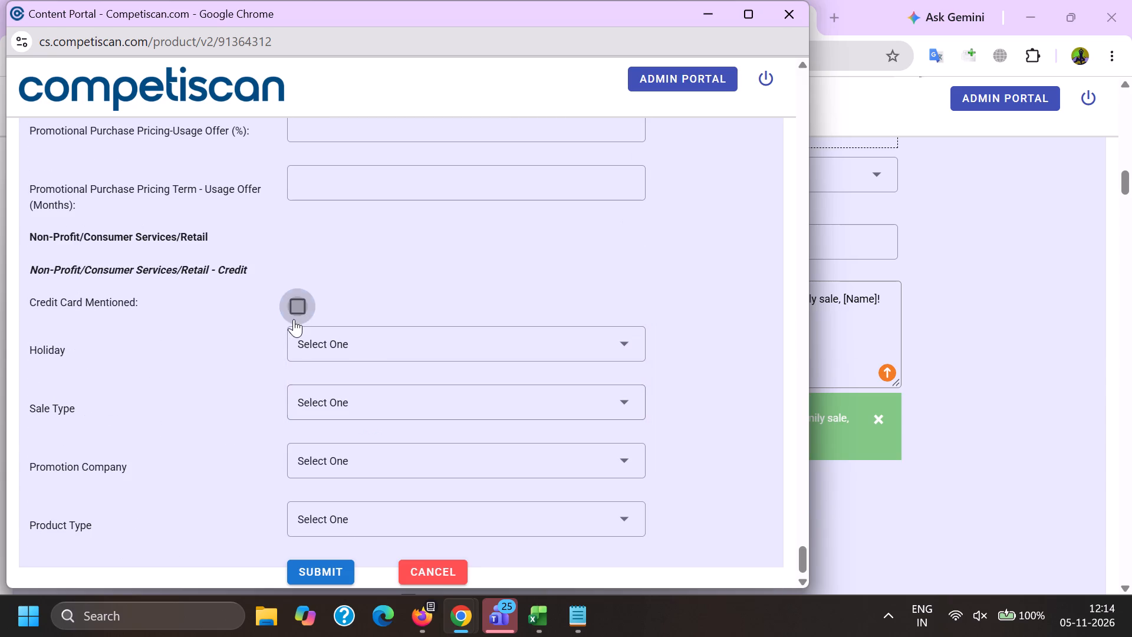
pyautogui.click(314, 562)
# Open the processed PDF of email 91364312 from its editor page.
pyautogui.hotkey('alt', 'Tab')
pyautogui.click(252, 0)
pyautogui.scroll(6, 325, 236)
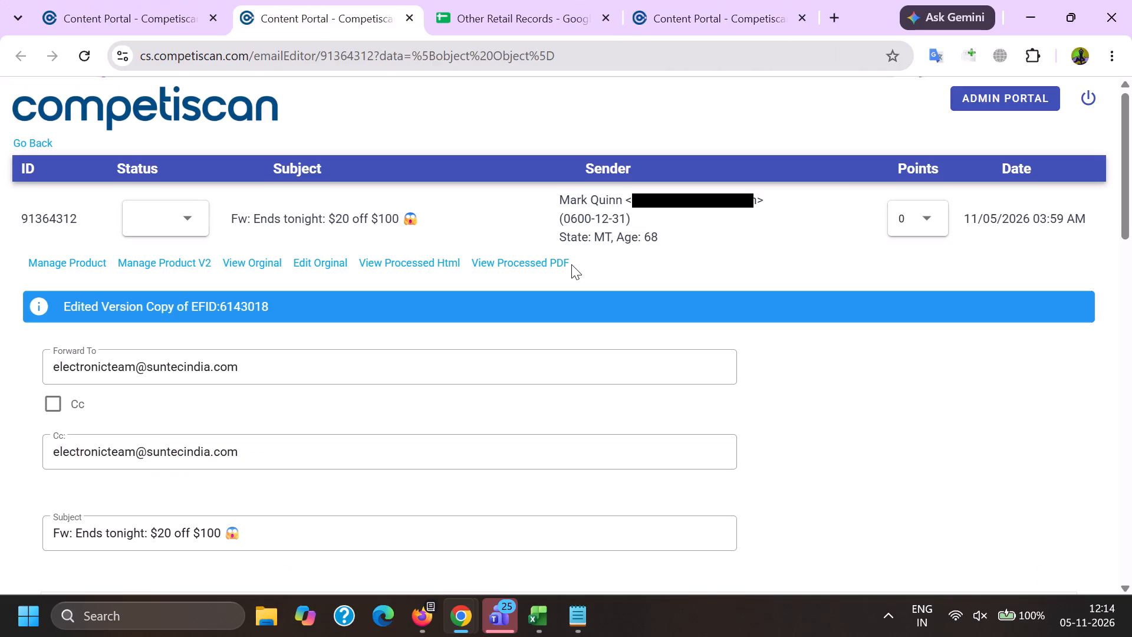
pyautogui.keyDown('ctrl'); pyautogui.click(539, 262); pyautogui.keyUp('ctrl')
# Rerun the email list search for the subject "Ends tonight: $20 off $100".
pyautogui.click(89, 0)
pyautogui.scroll(-2, 368, 375)
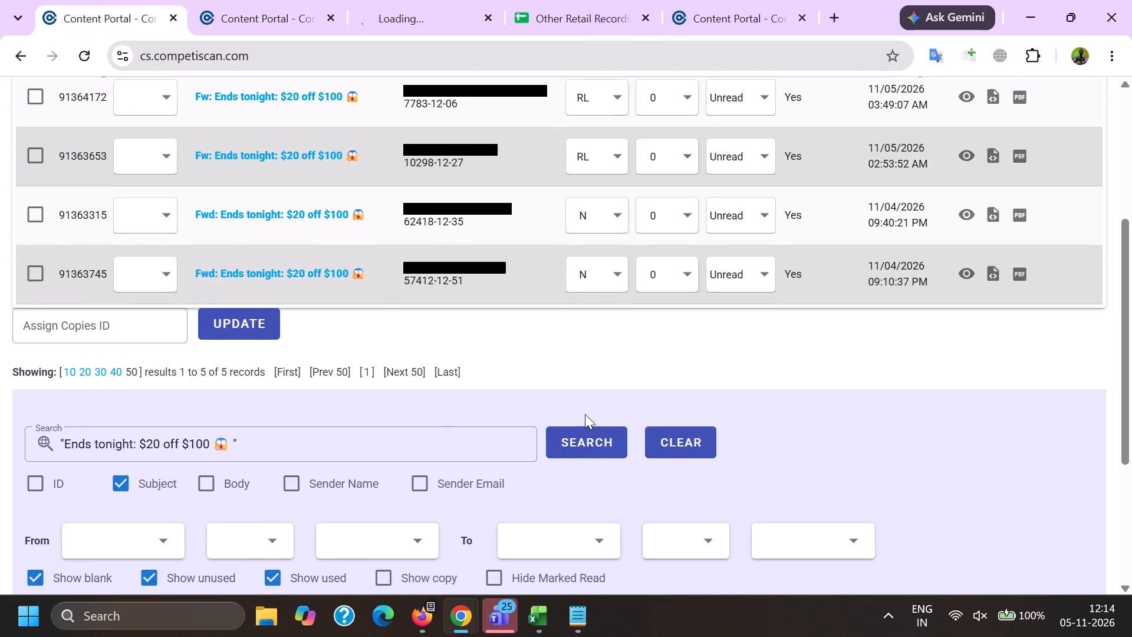
pyautogui.click(583, 436)
# In the Excel log, set the copy value for email 91364312 to 2.
pyautogui.click(530, 613)
pyautogui.click(710, 524)
pyautogui.scroll(-6, 850, 402)
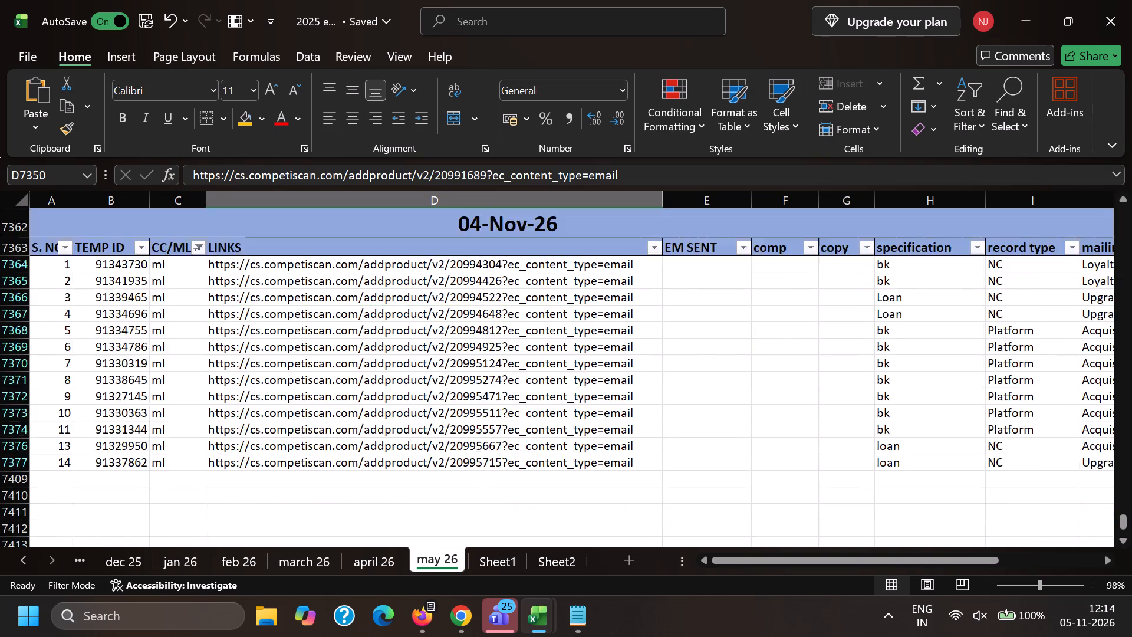
pyautogui.scroll(-12, 870, 415)
pyautogui.click(866, 287)
pyautogui.press('2')
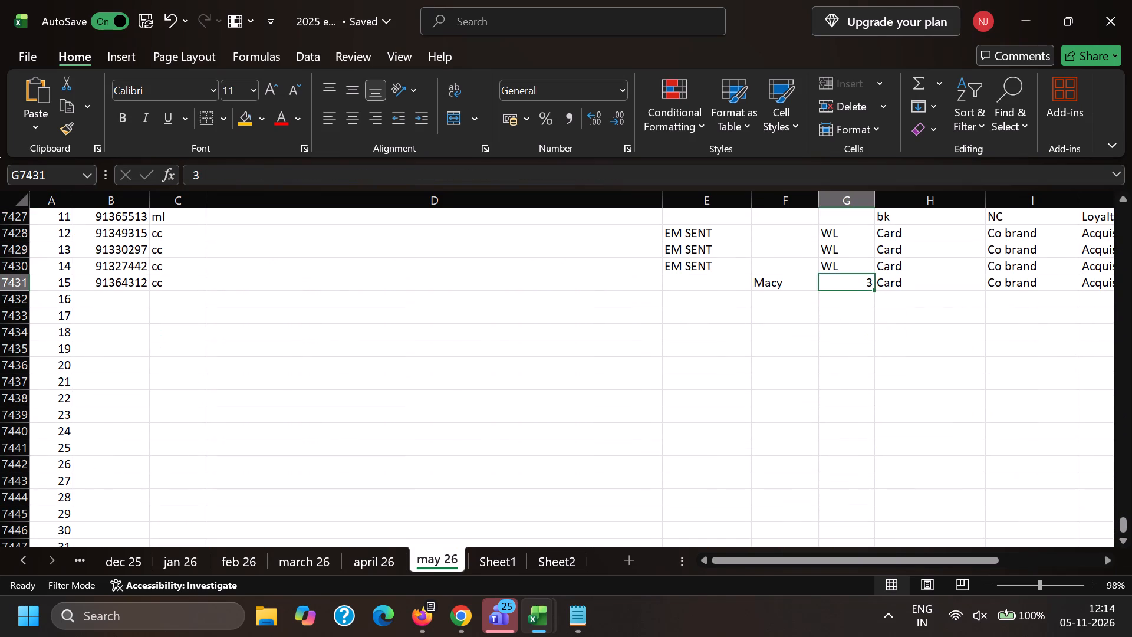
pyautogui.click(624, 404)
# In the Firefox email list, copy ", here's $20 off $100" with its emoji from the subject of email 91359852.
pyautogui.click(435, 623)
pyautogui.click(288, 515)
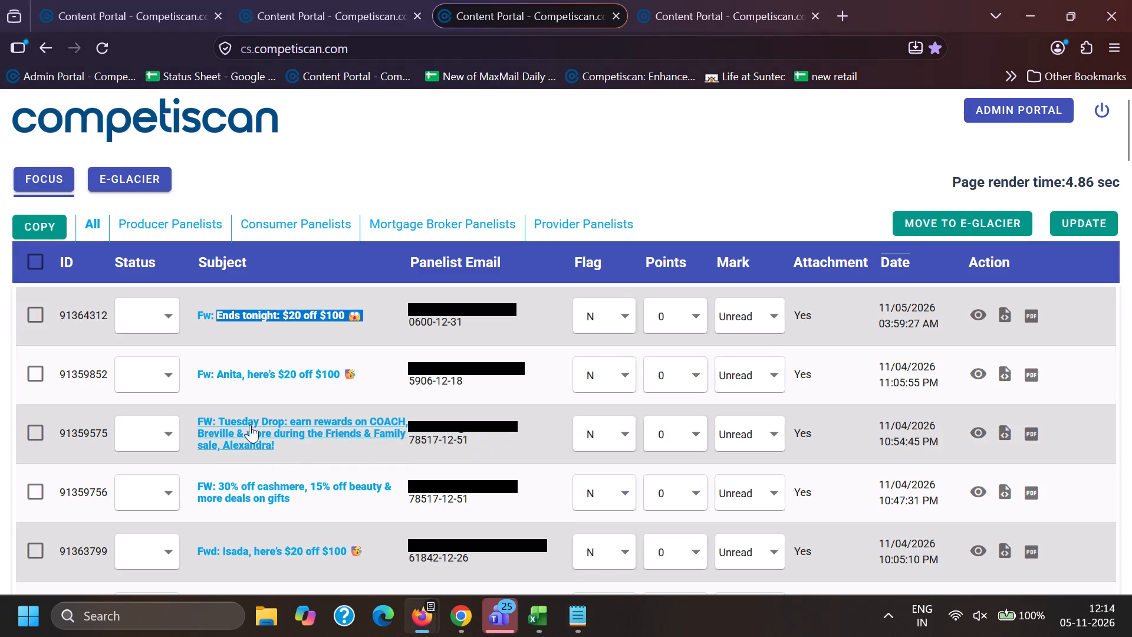
pyautogui.moveTo(242, 369); pyautogui.dragTo(380, 390)
pyautogui.hotkey('ctrl', 'c')
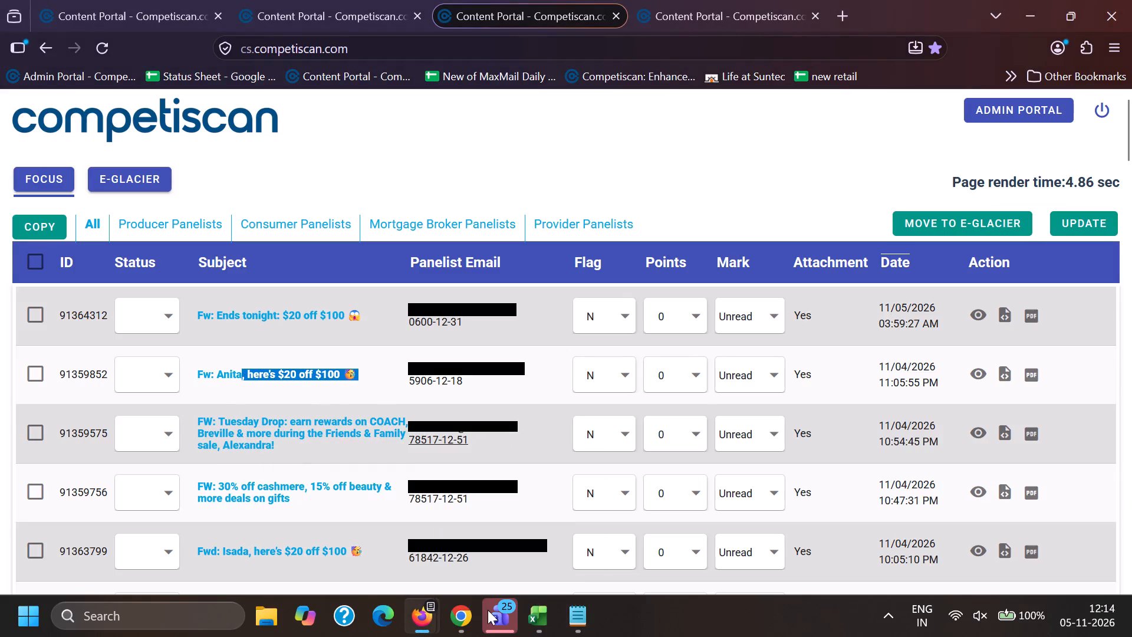
# In the Chrome email list, assign emails 91363315 and 91363745 as copies of 91364312 and update the records.
pyautogui.click(476, 624)
pyautogui.click(351, 539)
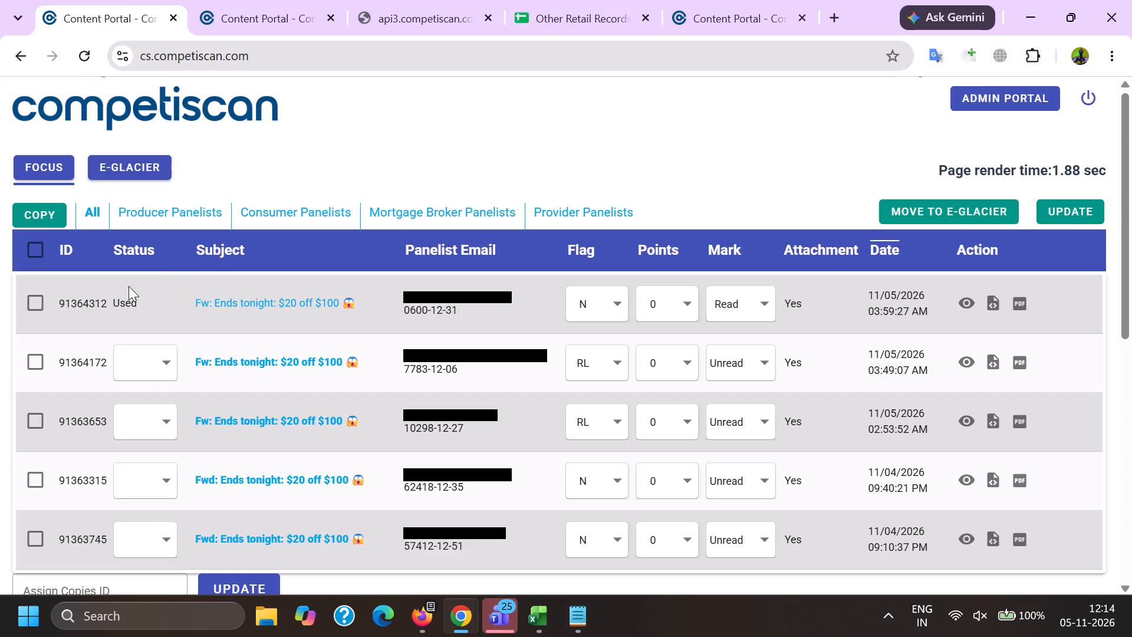
pyautogui.tripleClick(77, 304)
pyautogui.click(76, 305)
pyautogui.click(28, 489)
pyautogui.click(38, 544)
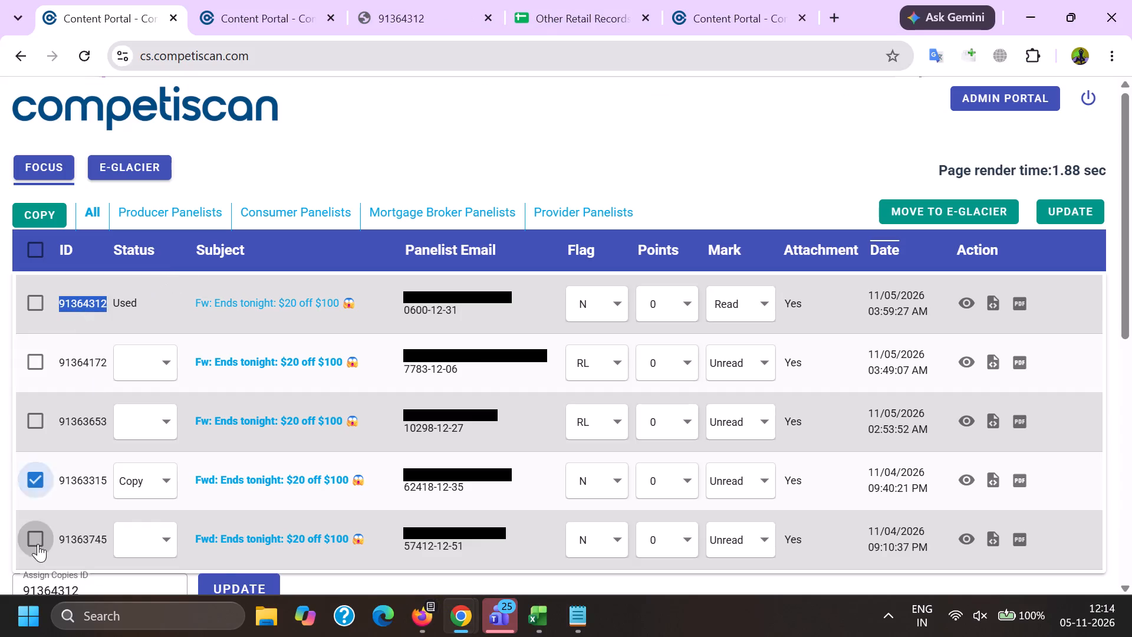
pyautogui.click(241, 577)
pyautogui.click(324, 302)
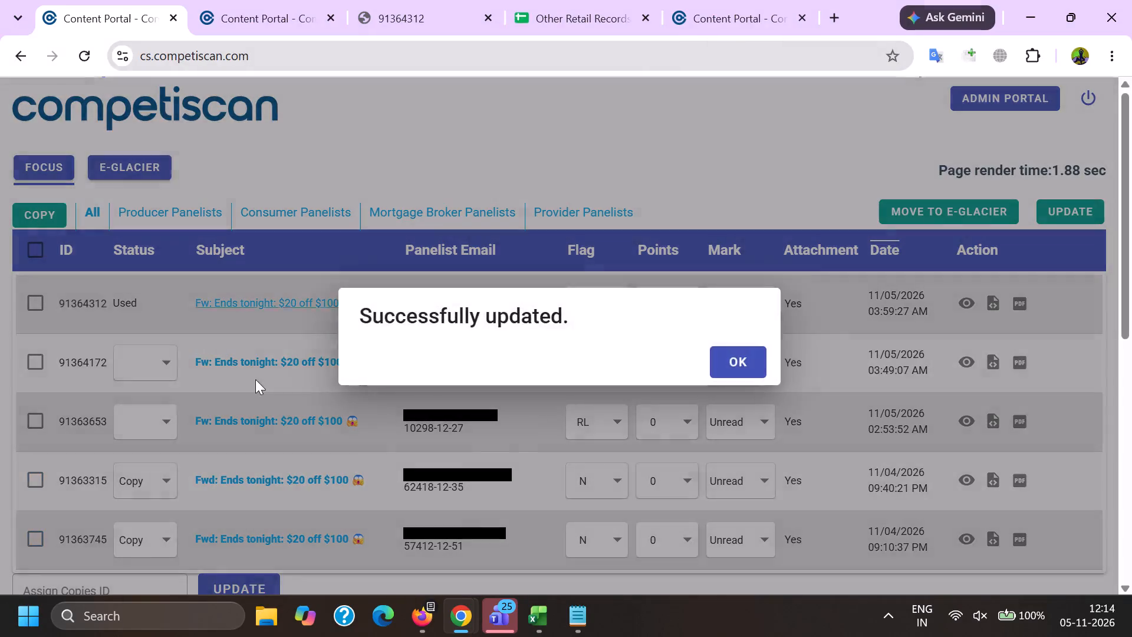
# Search email subjects for the quoted phrase ", here's $20 off $100" with its emoji and browse the matching emails.
pyautogui.scroll(-6, 258, 370)
pyautogui.moveTo(346, 204); pyautogui.dragTo(0, 226)
pyautogui.press('BackSpace')
pyautogui.hotkey('shift', '"')
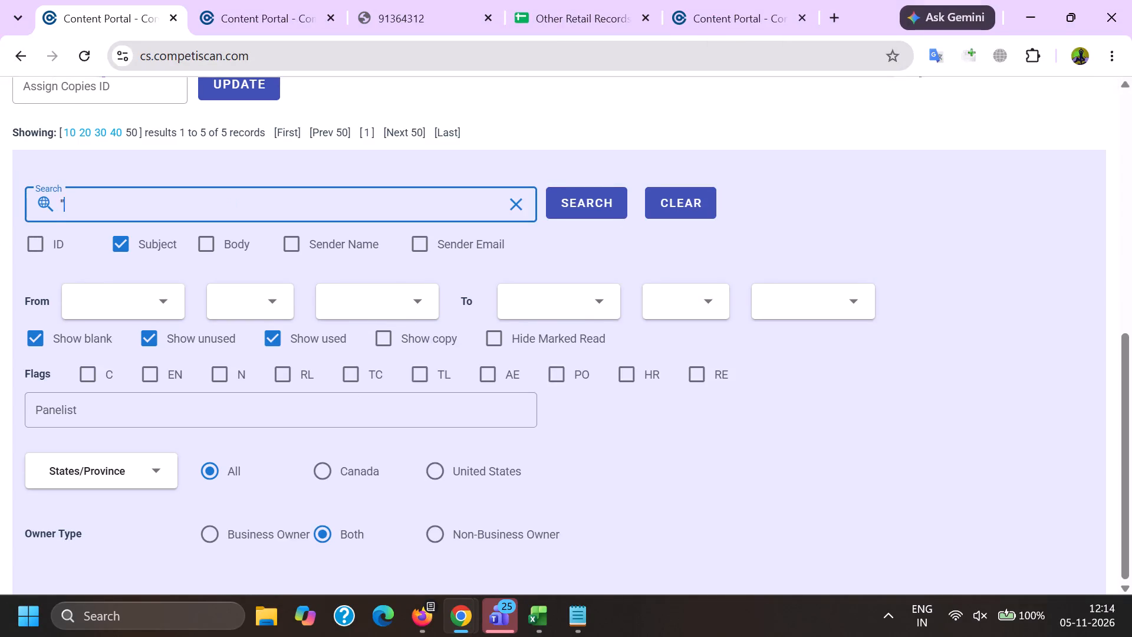
pyautogui.hotkey('ctrl', 'v')
pyautogui.hotkey('shift', '"')
pyautogui.press('Return')
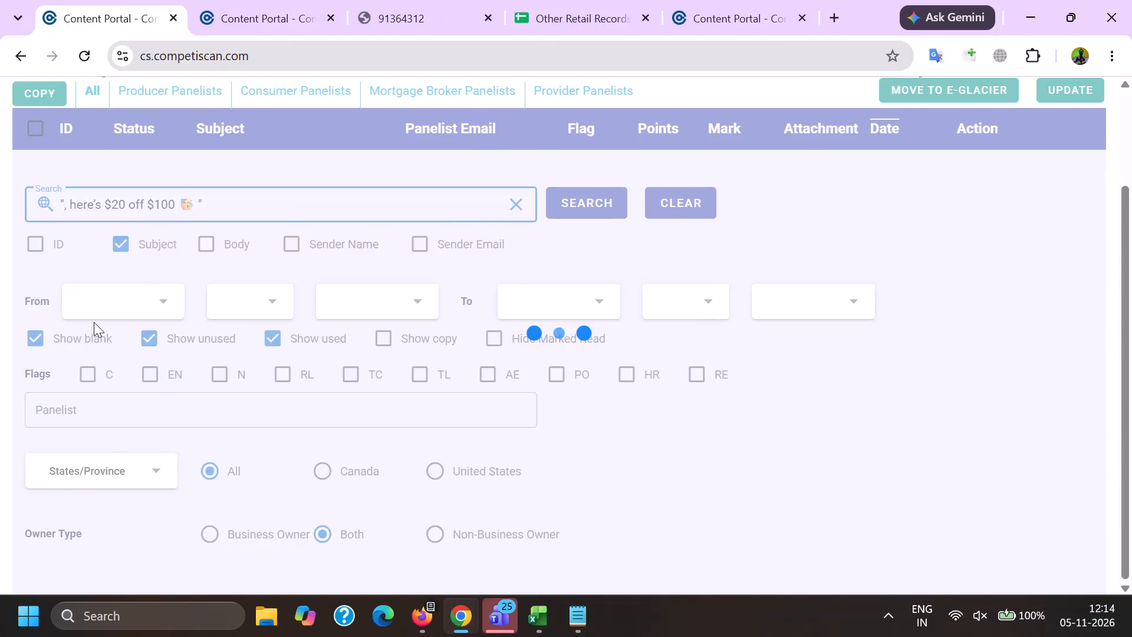
pyautogui.scroll(-18, 94, 322)
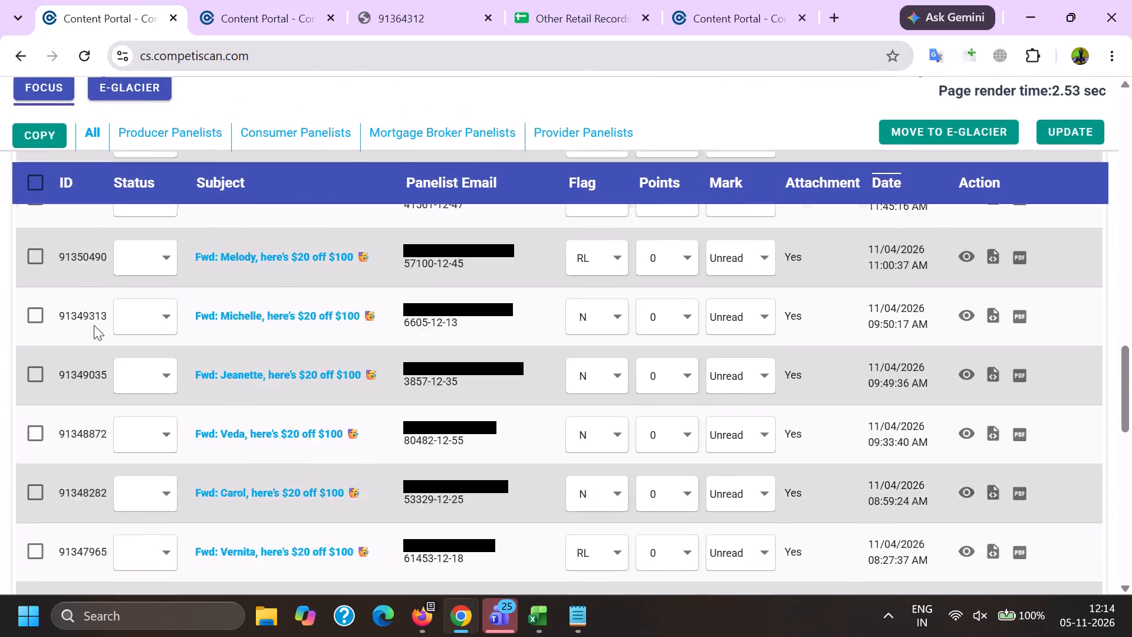
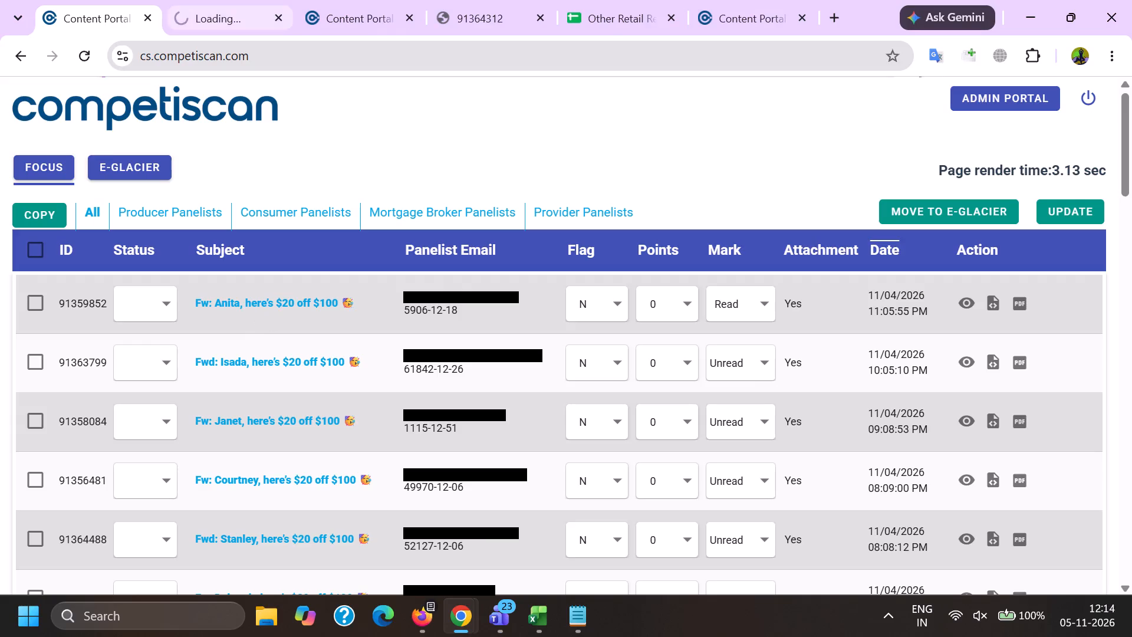
# Copy the email ID 91359852 from the address and enter it in the next empty row of the Excel log with cc.
pyautogui.doubleClick(362, 55)
pyautogui.hotkey('ctrl', 'c')
pyautogui.click(536, 632)
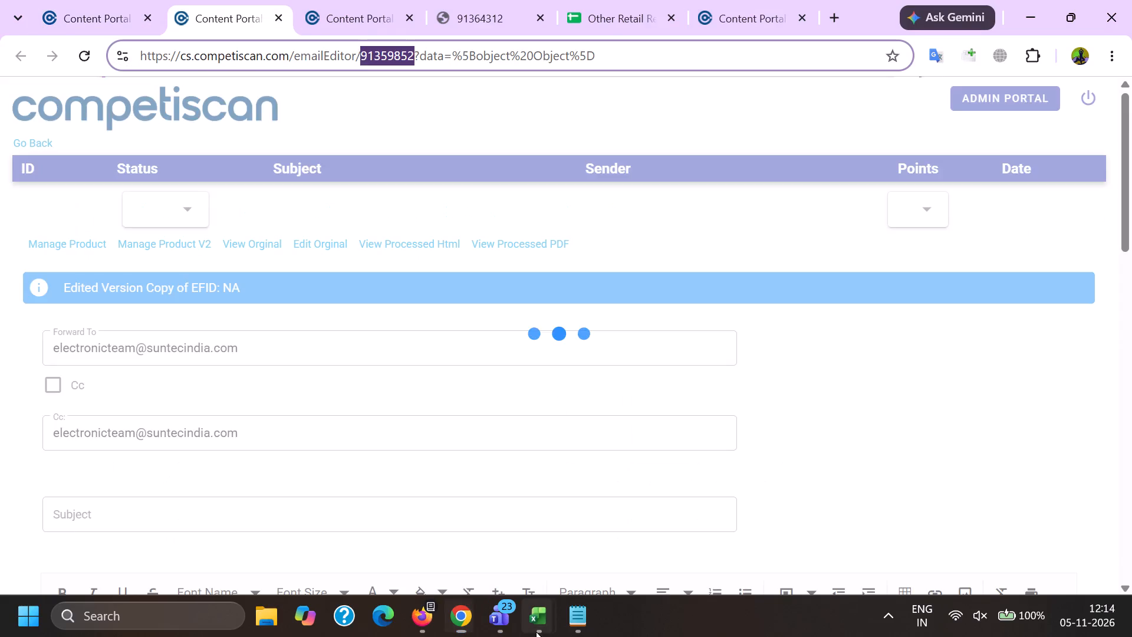
pyautogui.click(710, 536)
pyautogui.click(123, 304)
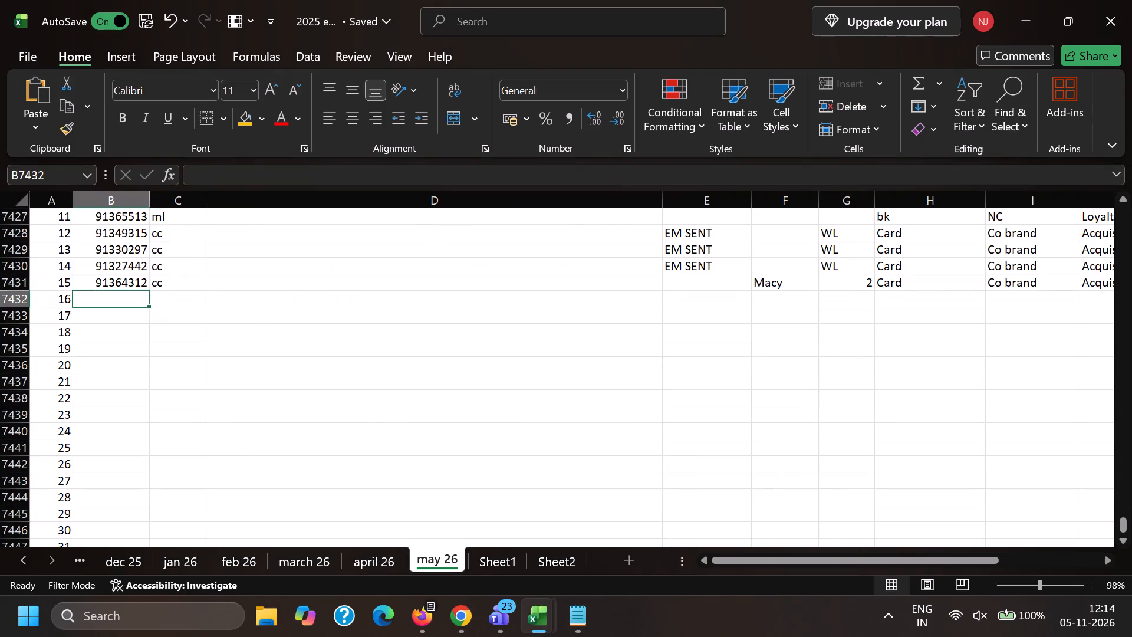
pyautogui.hotkey('ctrl', 'v')
pyautogui.click(189, 299)
pyautogui.press('c')
pyautogui.press('c')
pyautogui.press('BackSpace')
pyautogui.write('cc')
# Copy the Macy, 2, Card, Co brand and Acquisition values from the 91364312 row into the 91359852 row.
pyautogui.press('Right')
pyautogui.press('Right')
pyautogui.press('Right')
pyautogui.press('Up')
pyautogui.hotkey('shift', 'Right')
pyautogui.hotkey('shift', 'Right')
pyautogui.hotkey('shift', 'Right')
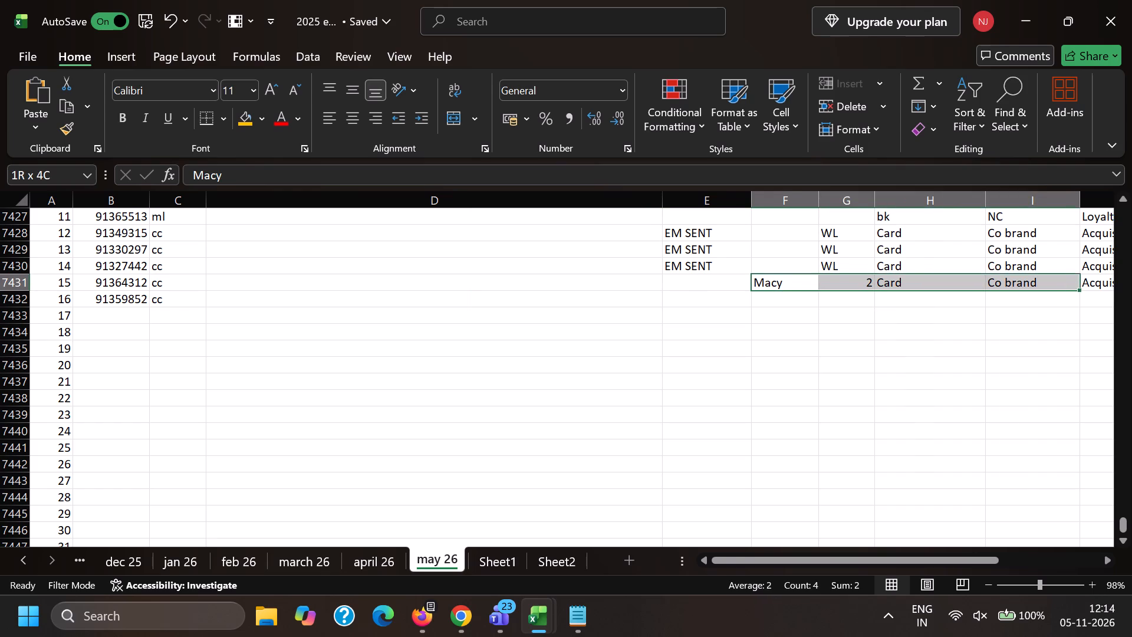
pyautogui.hotkey('shift', 'Right')
pyautogui.hotkey('ctrl', 'c')
pyautogui.press('Down')
pyautogui.hotkey('ctrl', 'v')
pyautogui.press('Left')
# In the Chrome email editor, remove the forwarded-message line, sender address, To line and recipient's first name from the email header.
pyautogui.hotkey('alt', 'Tab')
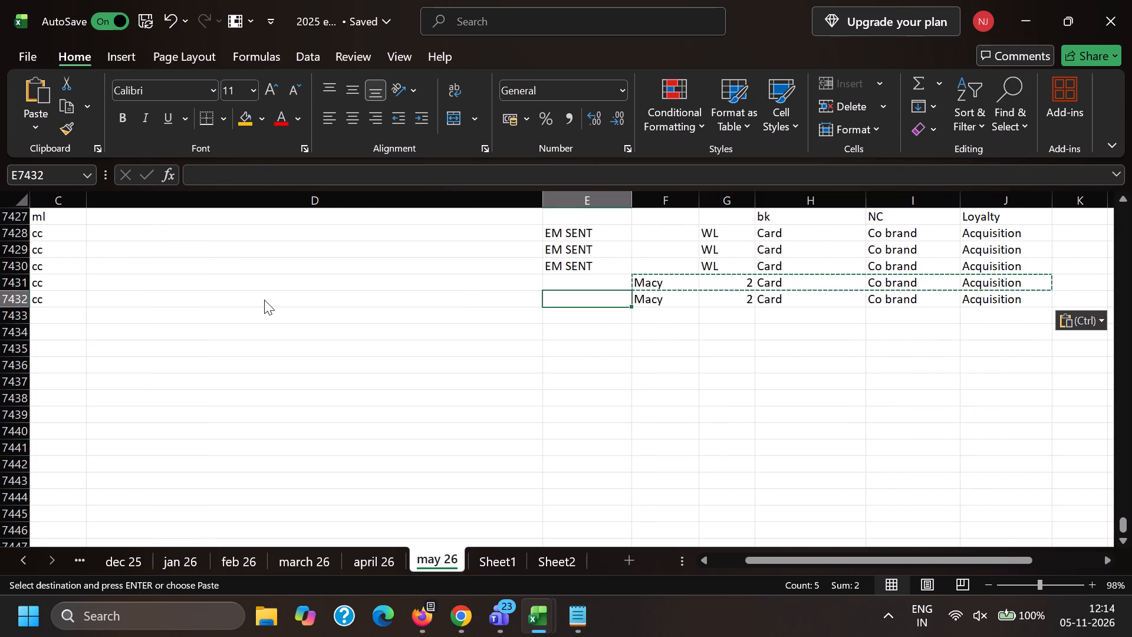
pyautogui.scroll(-3, 279, 225)
pyautogui.click(254, 204)
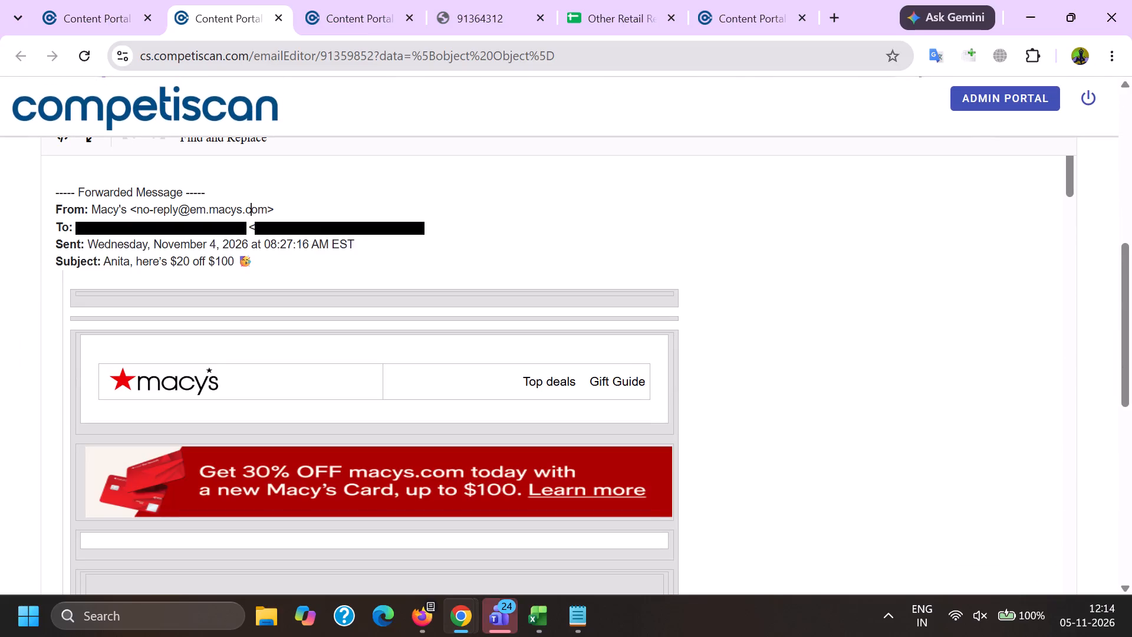
pyautogui.moveTo(240, 195); pyautogui.dragTo(48, 185)
pyautogui.press('BackSpace')
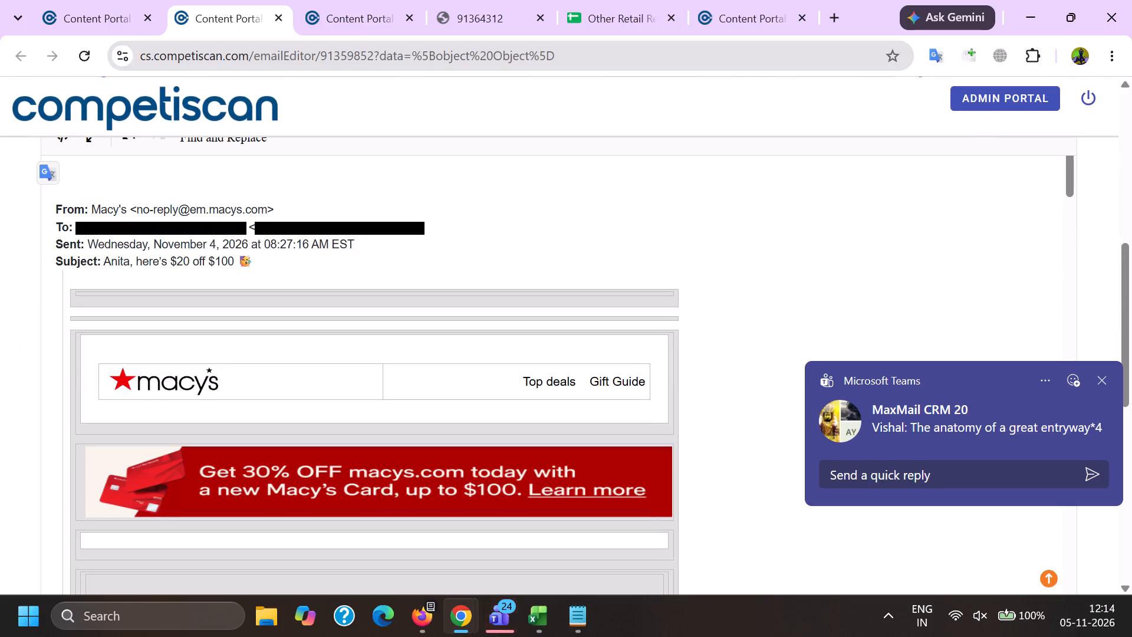
pyautogui.moveTo(124, 211); pyautogui.dragTo(460, 221)
pyautogui.press('BackSpace')
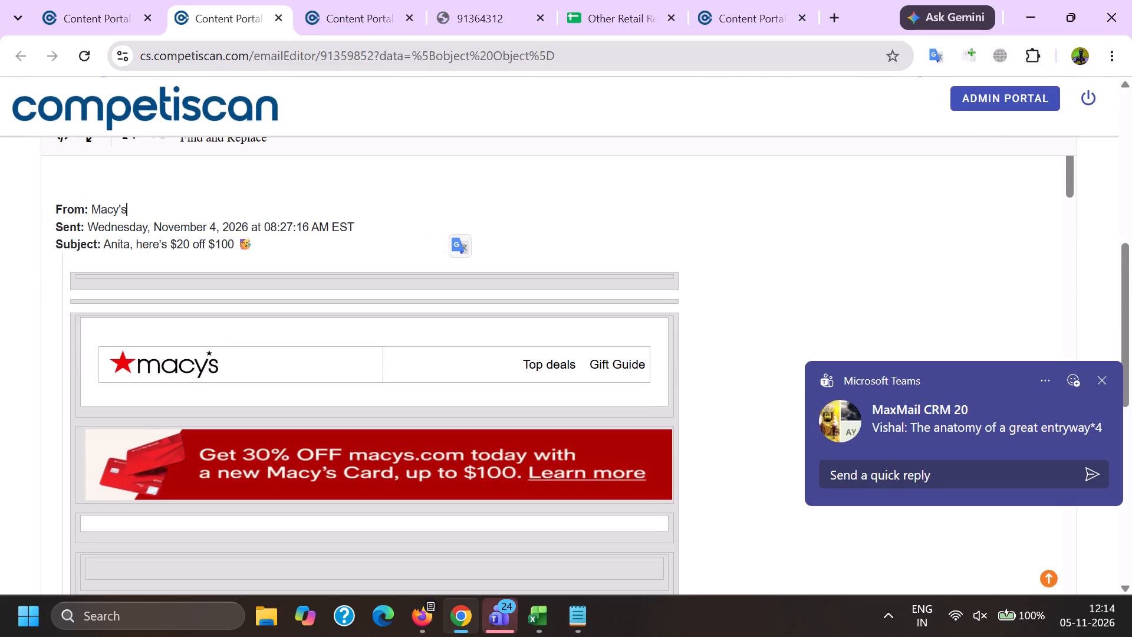
pyautogui.doubleClick(123, 242)
pyautogui.hotkey('ctrl', 'c')
pyautogui.press('BackSpace')
# Search the page for remaining occurrences of the recipient's first name and step through the matches.
pyautogui.hotkey('ctrl', 'f')
pyautogui.hotkey('ctrl', 'v')
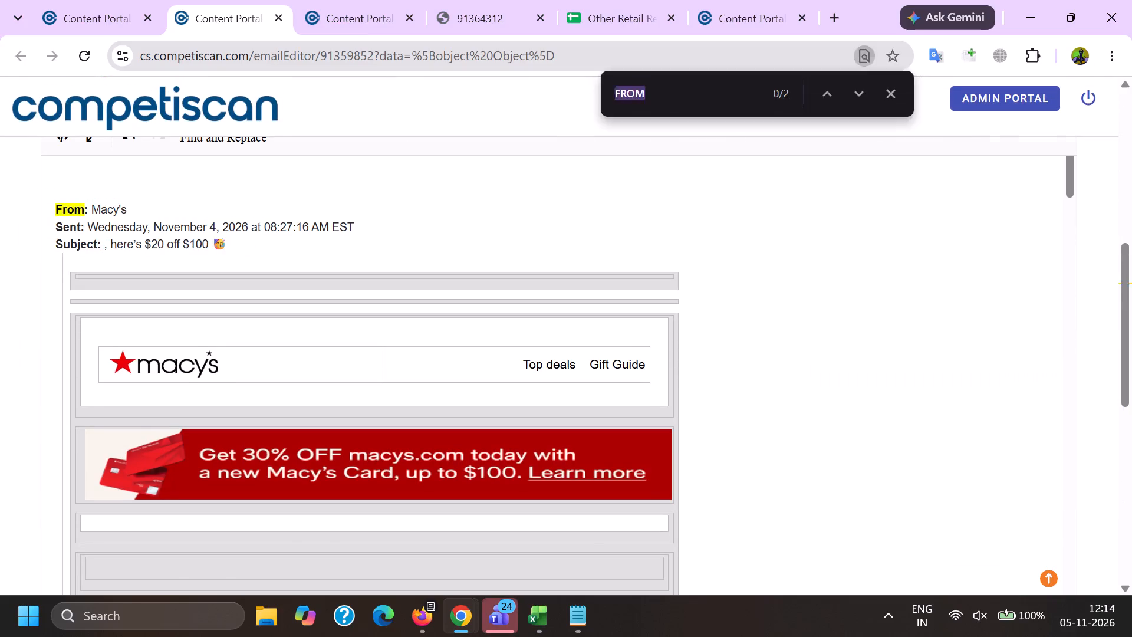
pyautogui.press('Return')
pyautogui.press('Return')
pyautogui.press('Return')
pyautogui.press('Return')
pyautogui.press('Return')
pyautogui.press('Return')
pyautogui.press('Return')
pyautogui.press('Return')
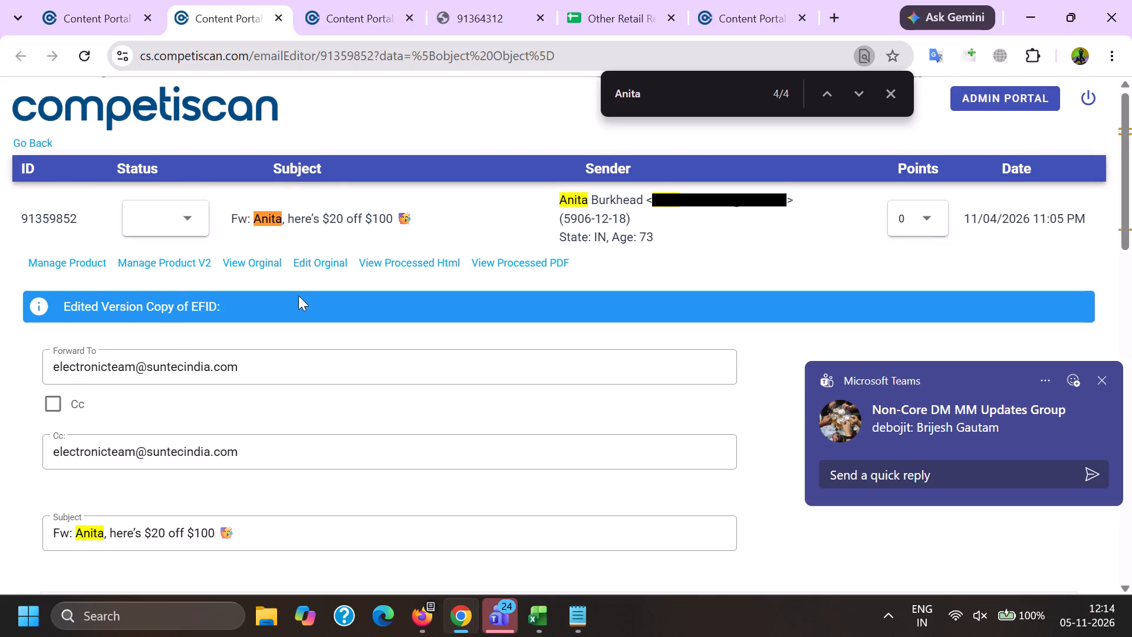
# Remove the links from the Macy's Card banner, the upper App Store and Google Play badges, and "Go to the app".
pyautogui.scroll(-6, 288, 288)
pyautogui.click(289, 409)
pyautogui.click(347, 346)
pyautogui.scroll(-6, 356, 309)
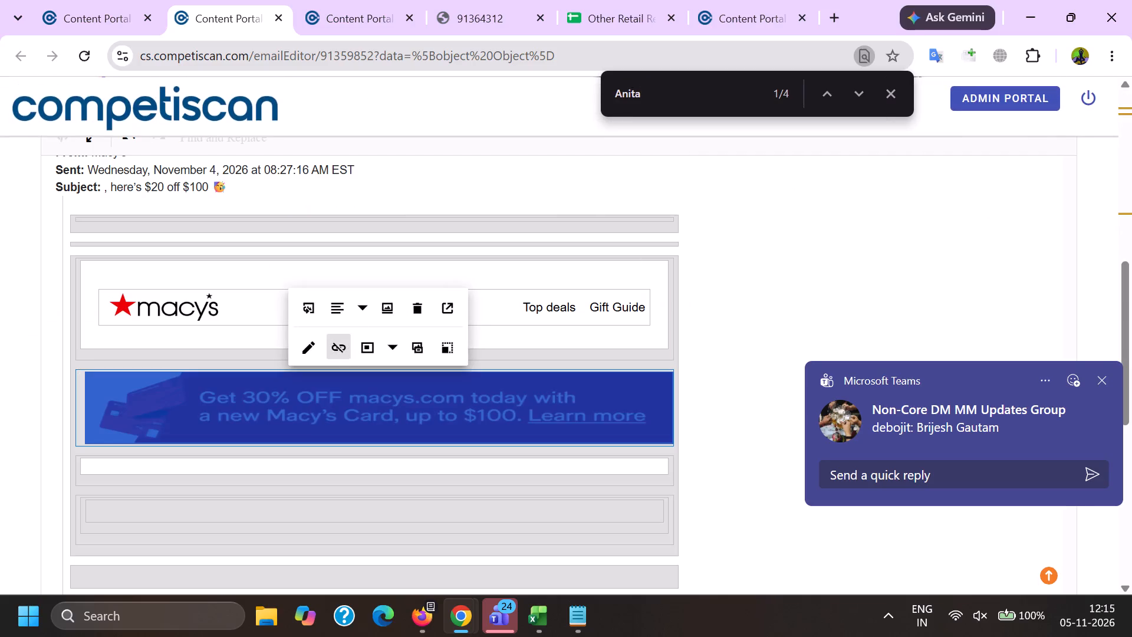
pyautogui.scroll(-15, 348, 356)
pyautogui.scroll(11, 311, 409)
pyautogui.scroll(4, 215, 500)
pyautogui.click(238, 406)
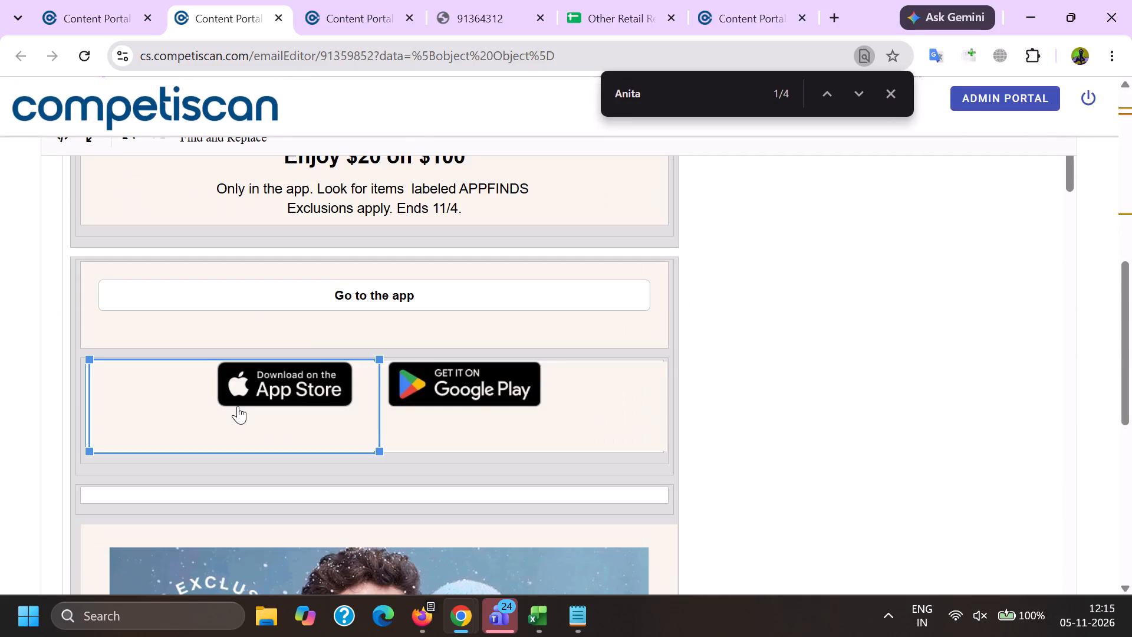
pyautogui.click(192, 332)
pyautogui.click(499, 396)
pyautogui.click(469, 333)
pyautogui.click(348, 308)
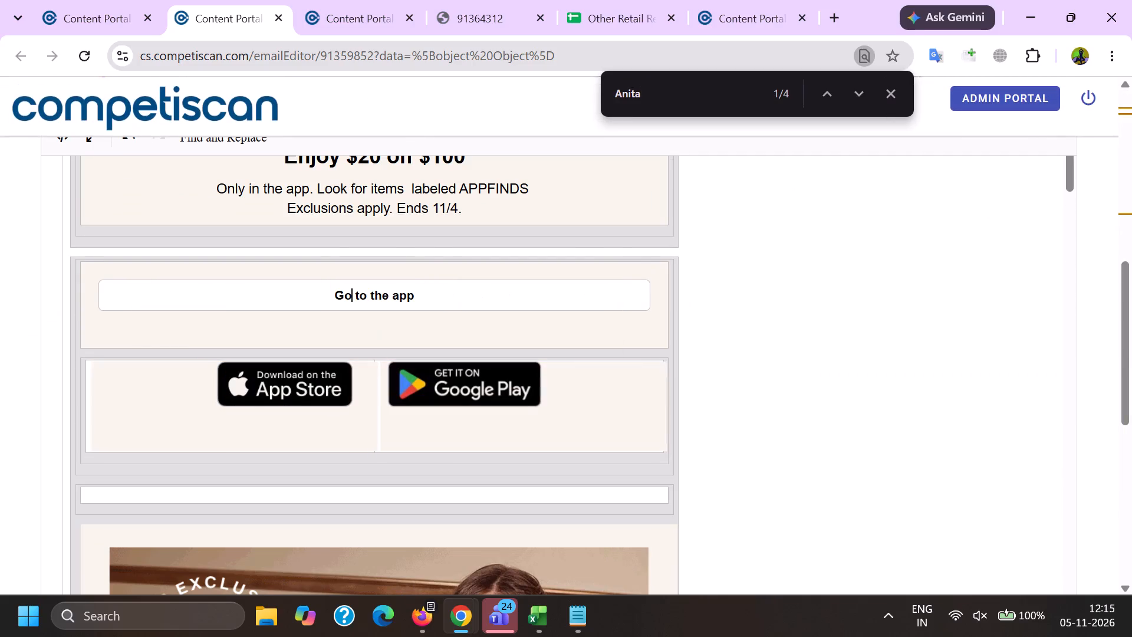
pyautogui.click(374, 297)
pyautogui.click(474, 331)
# Look through the email body and remove the link from the Star Rewards "Join now" image.
pyautogui.scroll(3, 416, 353)
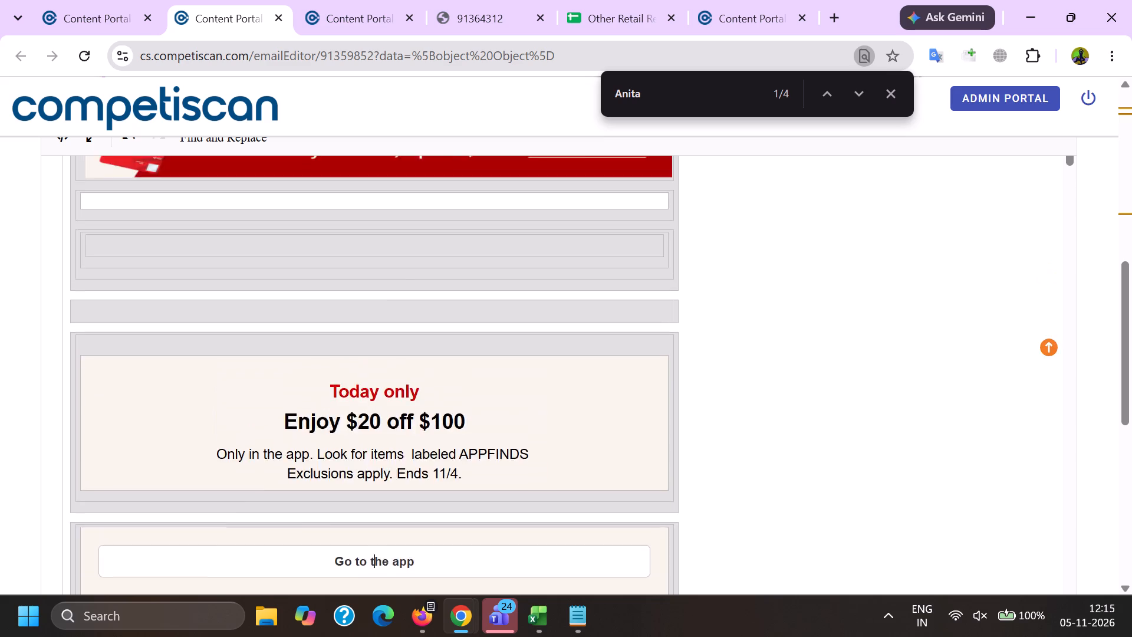
pyautogui.scroll(-20, 386, 323)
pyautogui.scroll(-20, 386, 323)
pyautogui.scroll(-14, 386, 323)
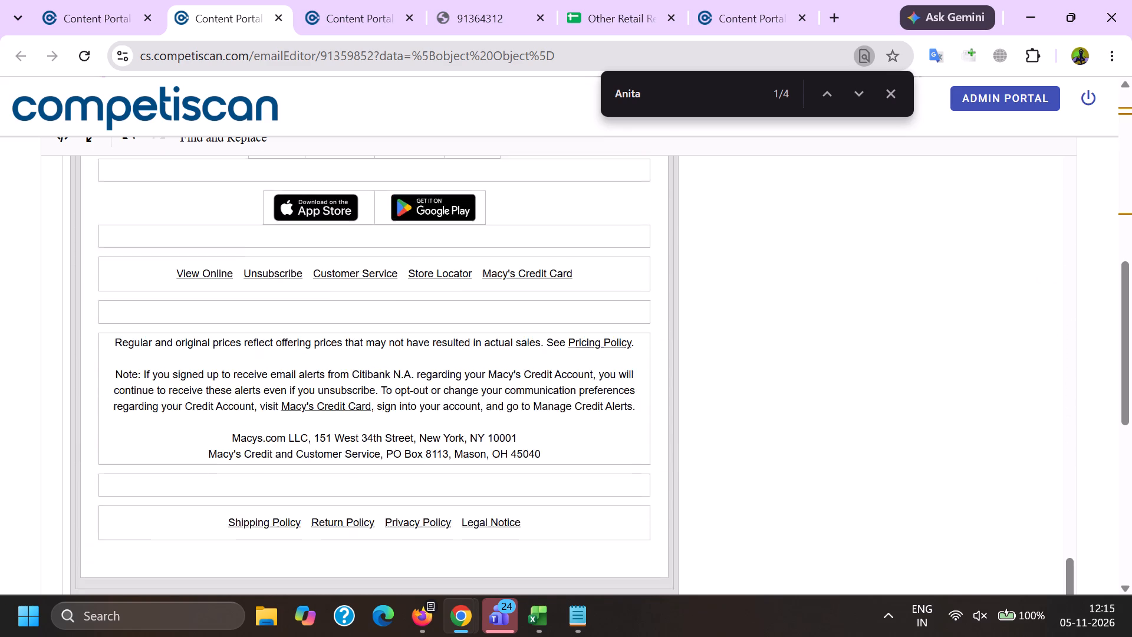
pyautogui.scroll(12, 350, 373)
pyautogui.scroll(-4, 321, 480)
pyautogui.scroll(-2, 331, 386)
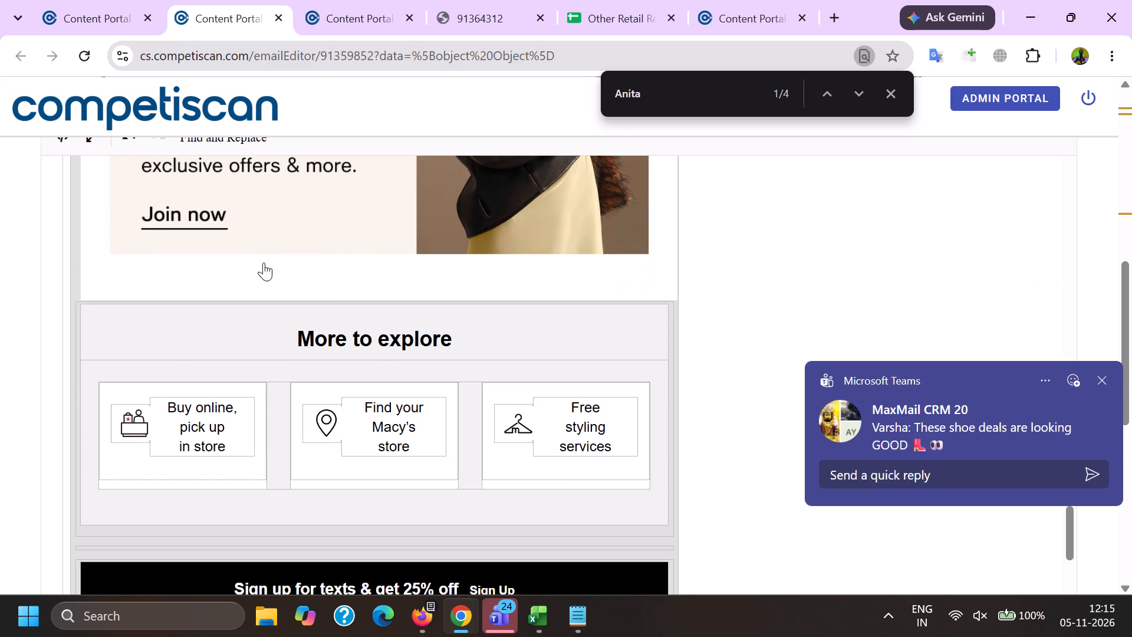
pyautogui.click(254, 225)
pyautogui.click(340, 362)
# Remove the links from the YouTube, TikTok, Instagram and Facebook icons in the email footer.
pyautogui.scroll(-4, 498, 400)
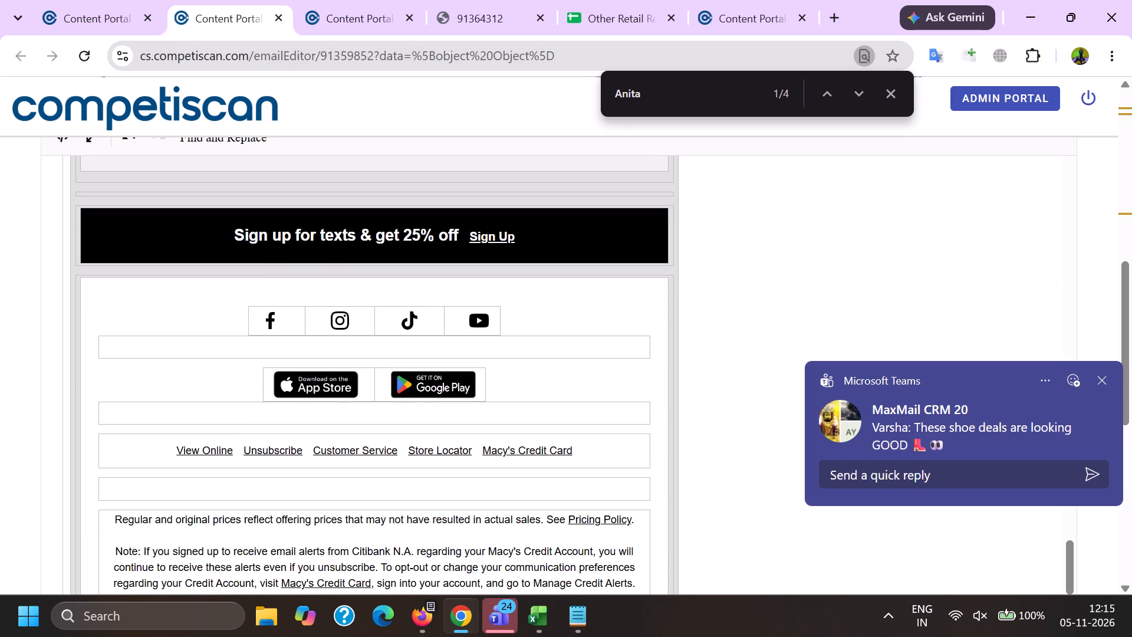
pyautogui.click(473, 318)
pyautogui.click(511, 288)
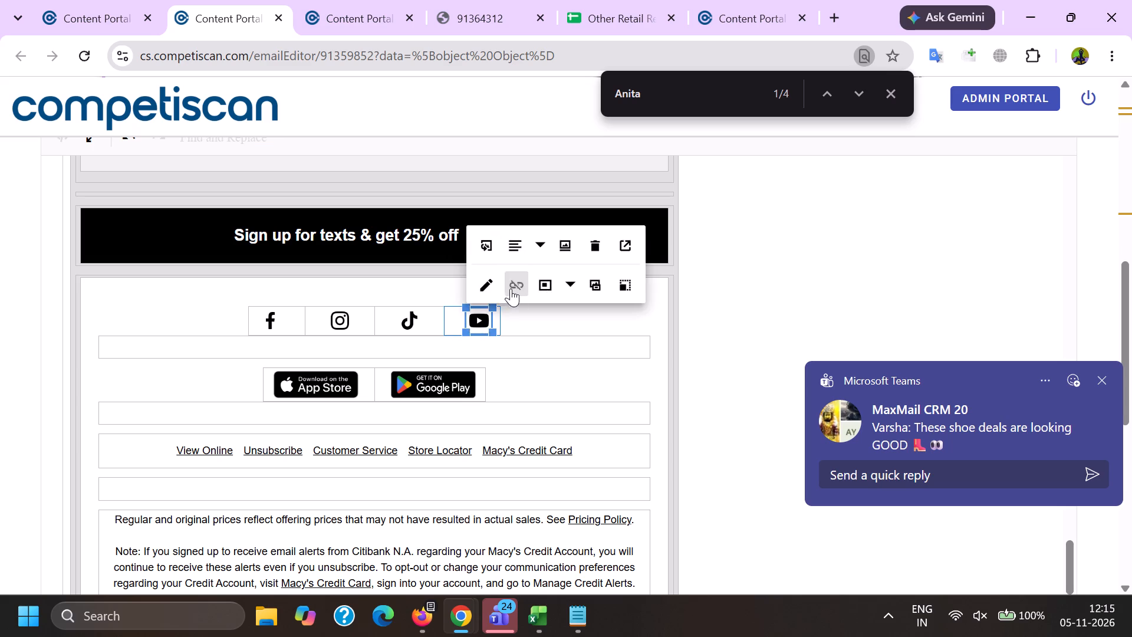
pyautogui.click(416, 316)
pyautogui.click(442, 284)
pyautogui.click(342, 317)
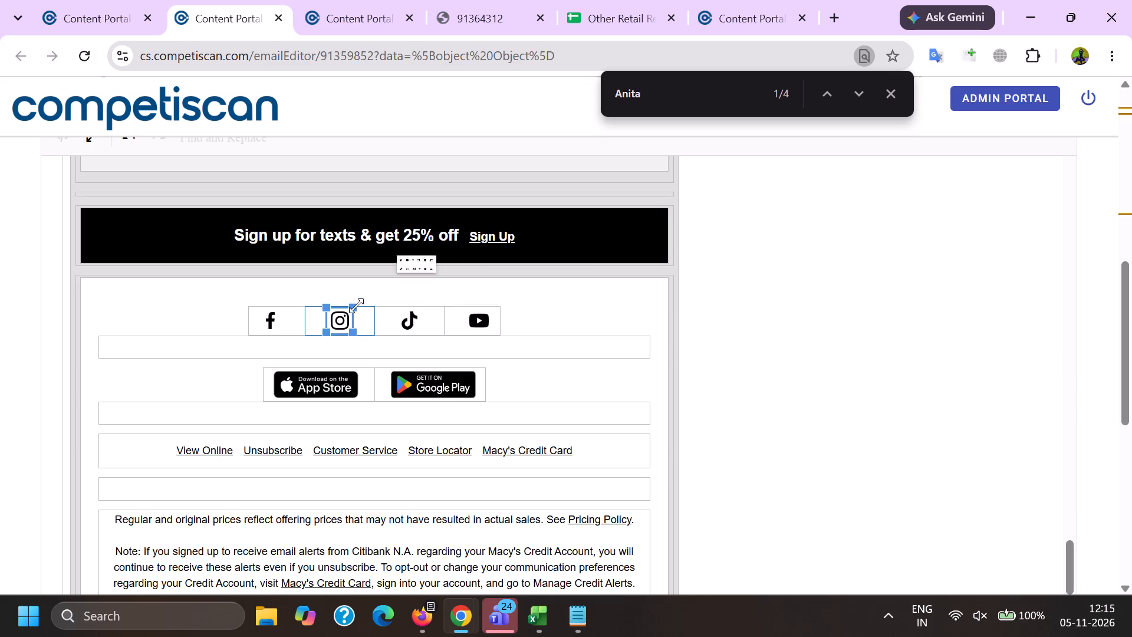
pyautogui.click(371, 283)
pyautogui.click(275, 317)
pyautogui.click(308, 286)
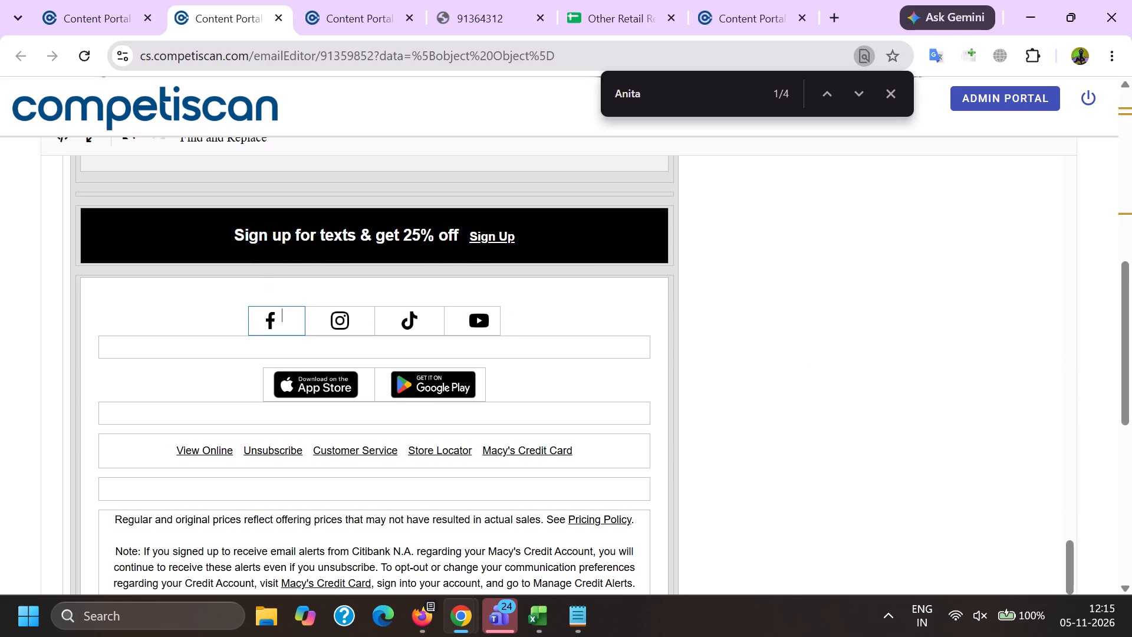
# Remove the links from the "Sign Up" text and the footer's Google Play and App Store badges.
pyautogui.click(482, 234)
pyautogui.click(584, 271)
pyautogui.click(433, 377)
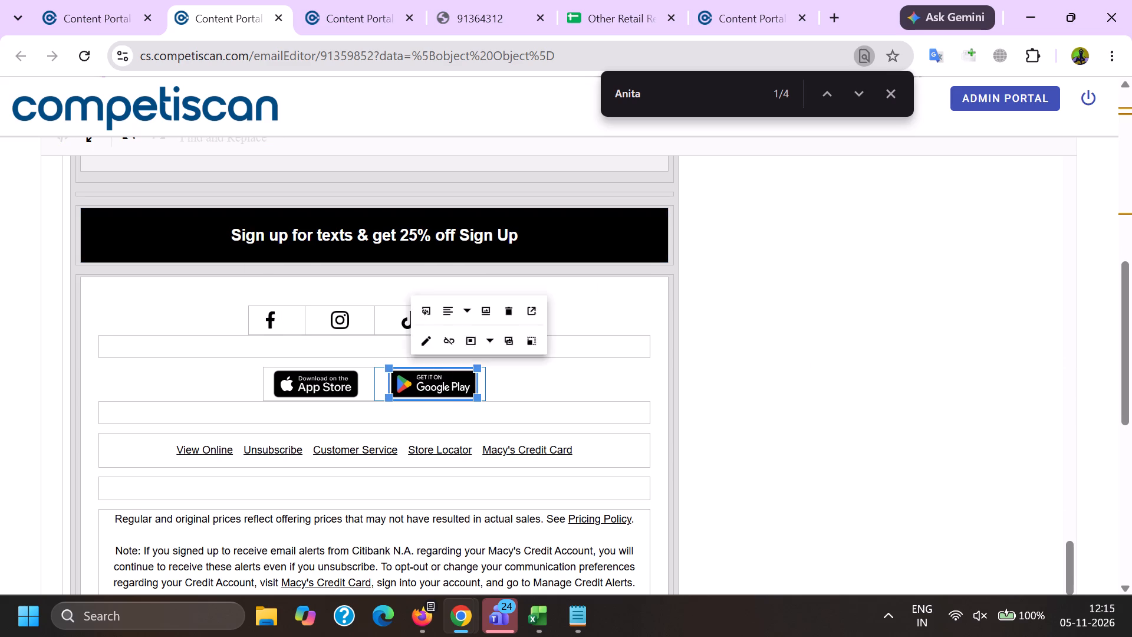
pyautogui.click(448, 344)
pyautogui.click(301, 399)
pyautogui.click(299, 389)
pyautogui.click(324, 348)
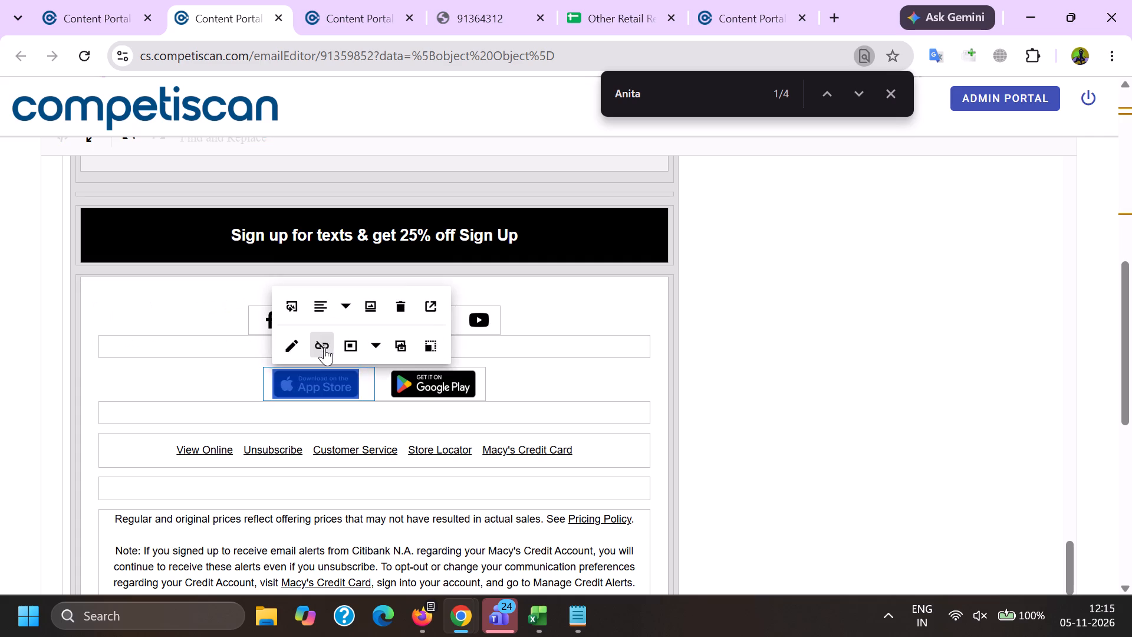
# Remove the links from "View Online", "Unsubscribe" and both "Macy's Credit Card" texts in the footer.
pyautogui.click(221, 439)
pyautogui.click(218, 445)
pyautogui.click(310, 474)
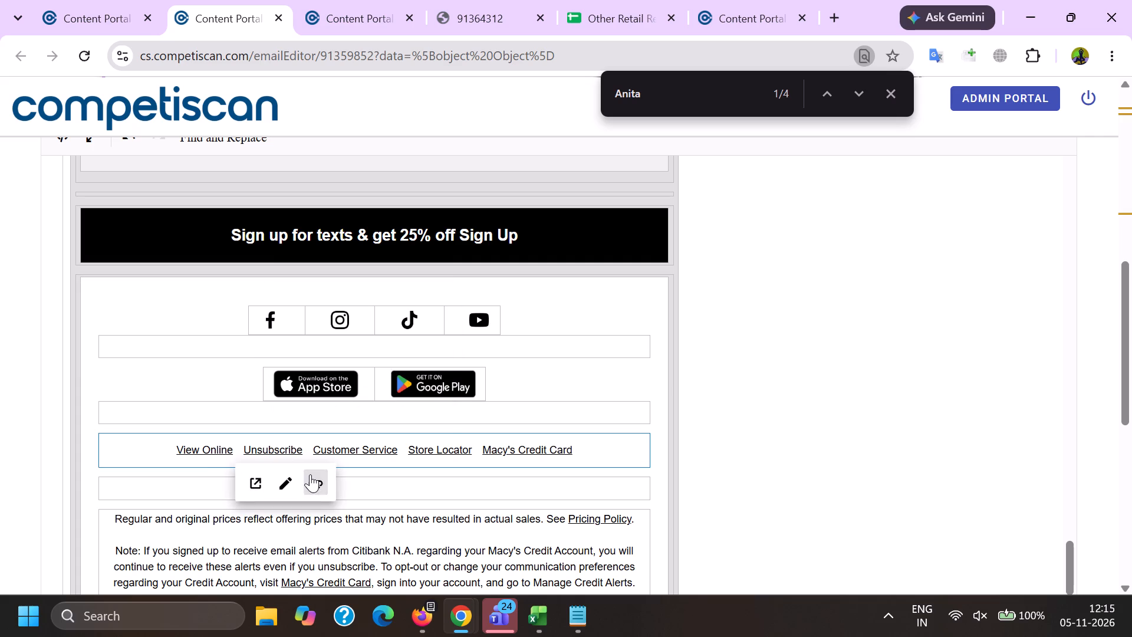
pyautogui.click(287, 449)
pyautogui.click(379, 484)
pyautogui.click(508, 452)
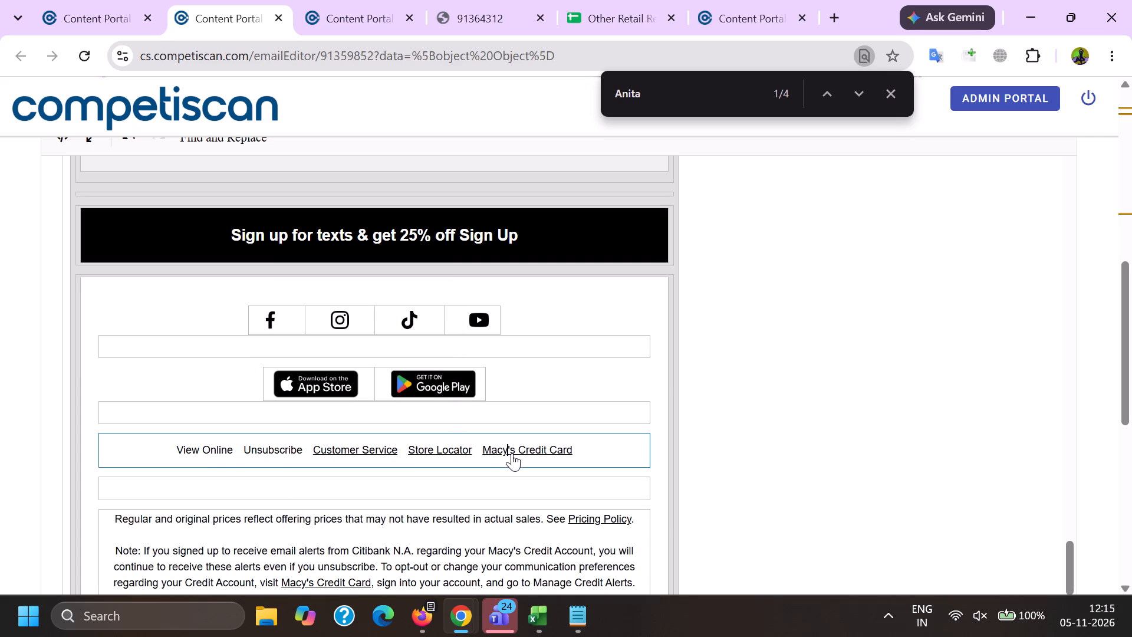
pyautogui.click(618, 489)
pyautogui.scroll(-3, 539, 373)
pyautogui.click(287, 410)
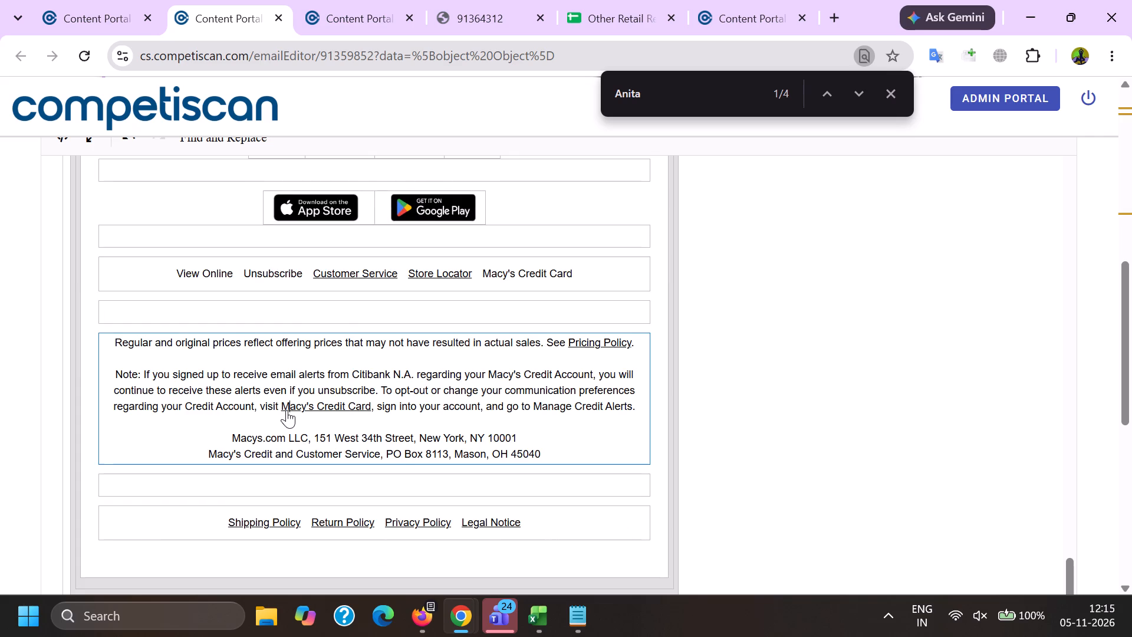
pyautogui.click(389, 447)
# Save the edited email's product info and confirm the save.
pyautogui.scroll(-12, 400, 369)
pyautogui.click(433, 453)
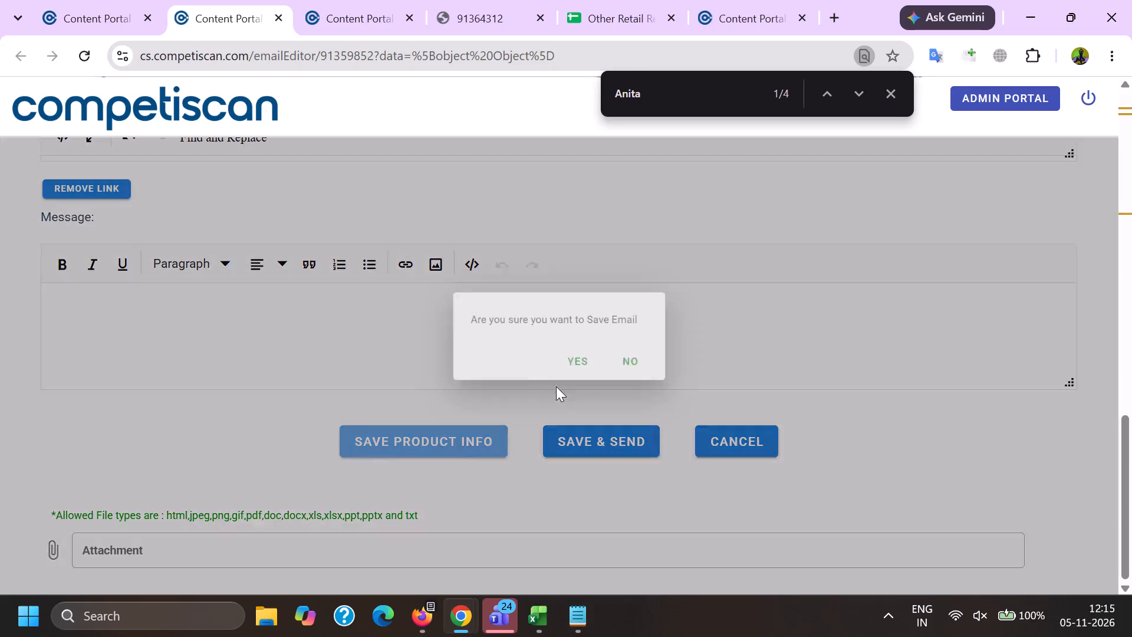
pyautogui.click(572, 379)
# Close the two browser tabs for email 91364312 and return to the editor for 91359852.
pyautogui.click(459, 0)
pyautogui.click(378, 0)
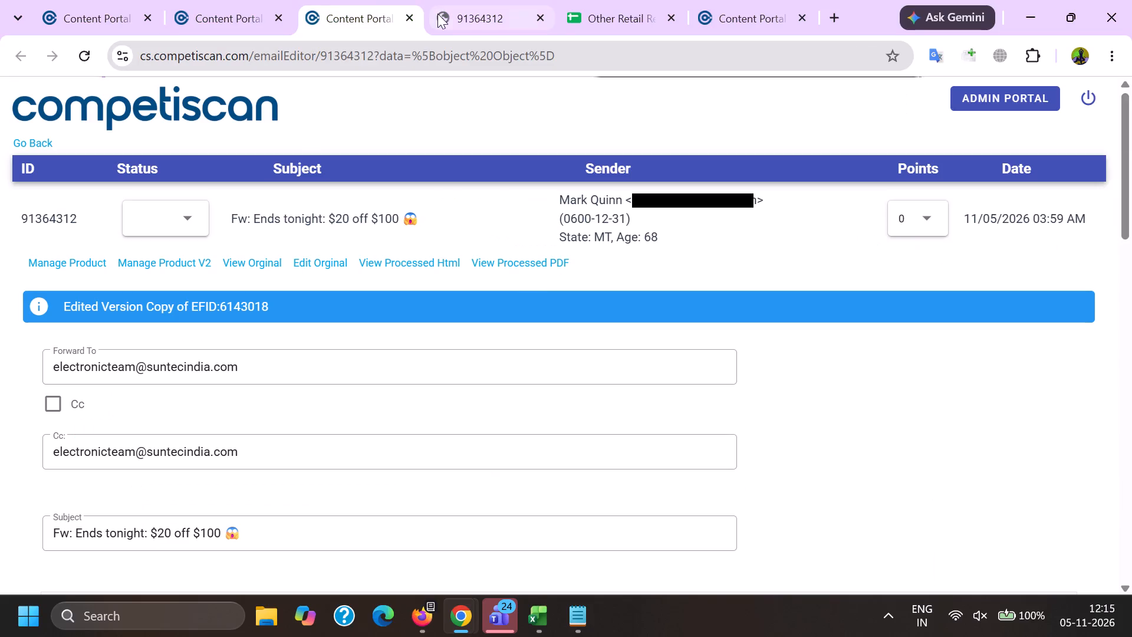
pyautogui.click(411, 17)
pyautogui.click(411, 17)
pyautogui.click(239, 0)
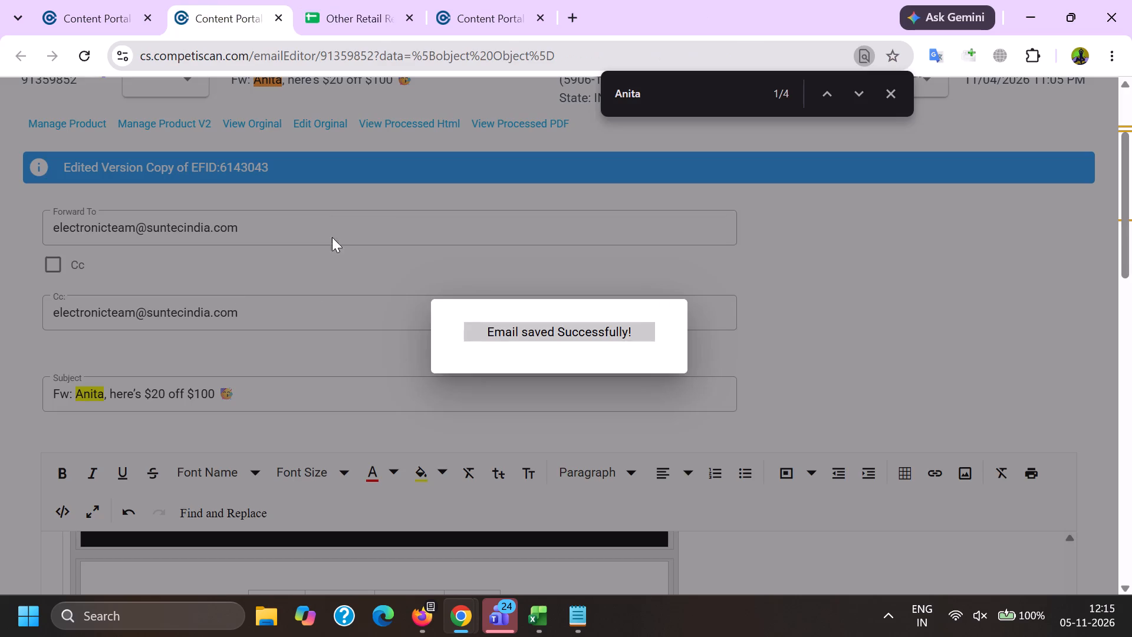
# Open the product form and the processed PDF for email 91359852.
pyautogui.click(48, 294)
pyautogui.click(55, 119)
pyautogui.hotkey('alt', 'Tab')
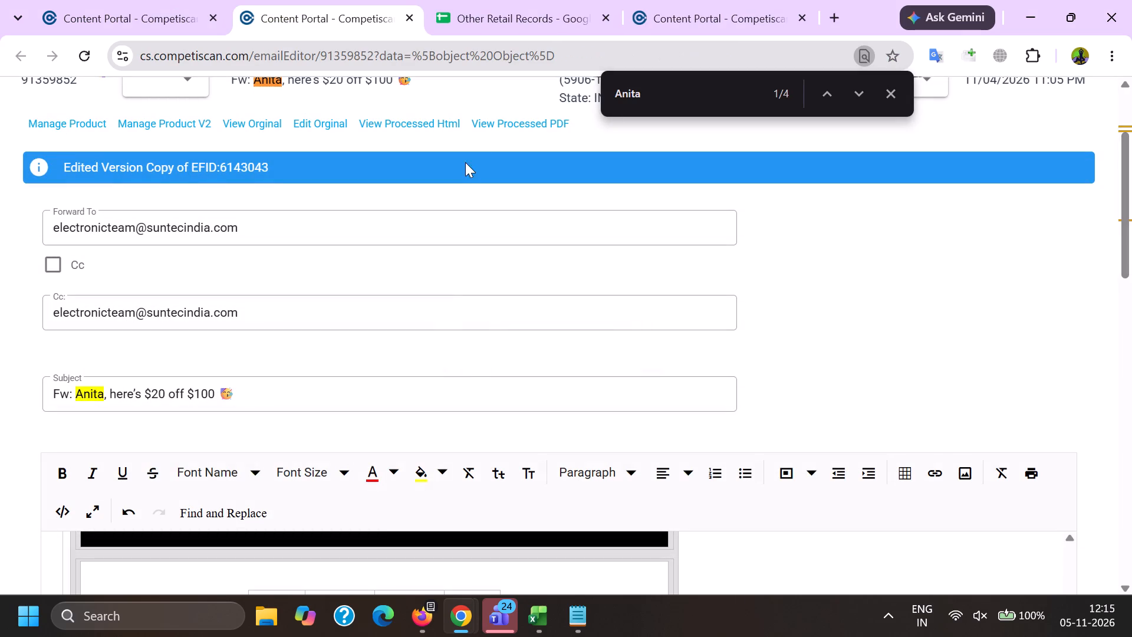
pyautogui.keyDown('ctrl'); pyautogui.click(488, 128); pyautogui.keyUp('ctrl')
# Copy the sender name "Macy's" from the From line of the email body.
pyautogui.scroll(-5, 228, 289)
pyautogui.scroll(14, 152, 390)
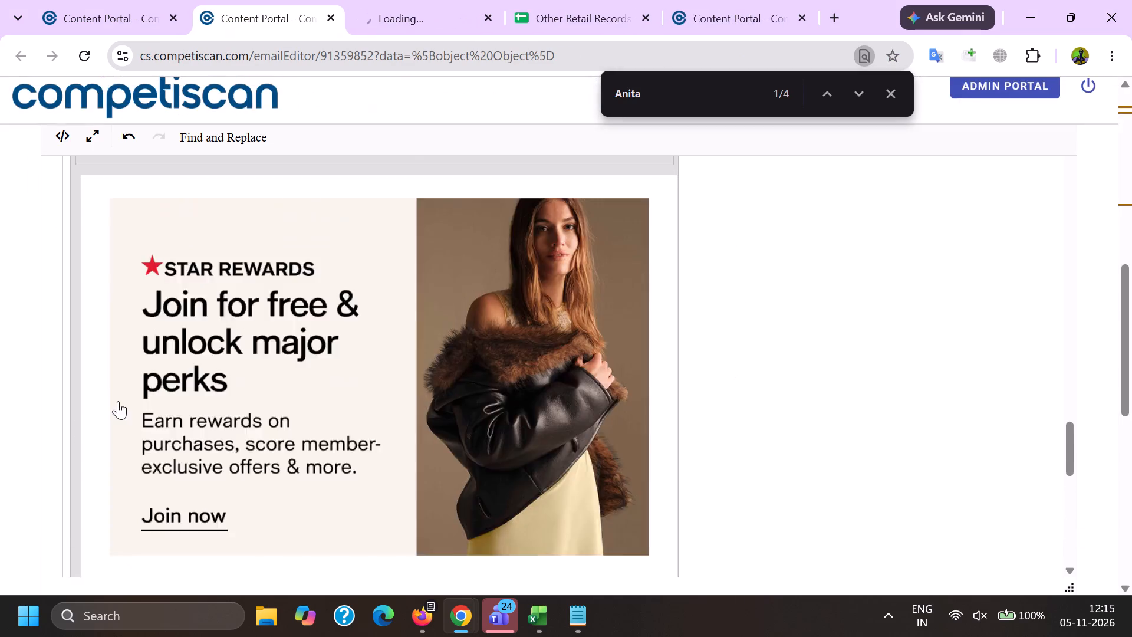
pyautogui.scroll(20, 118, 401)
pyautogui.scroll(20, 118, 401)
pyautogui.scroll(8, 118, 401)
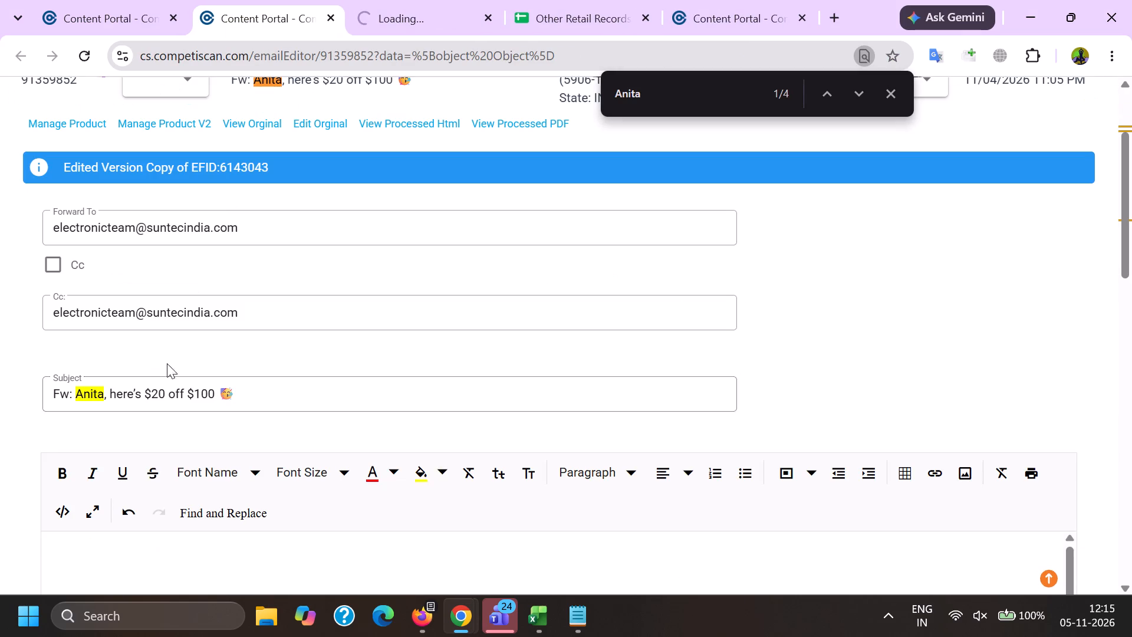
pyautogui.scroll(-1, 129, 403)
pyautogui.click(131, 469)
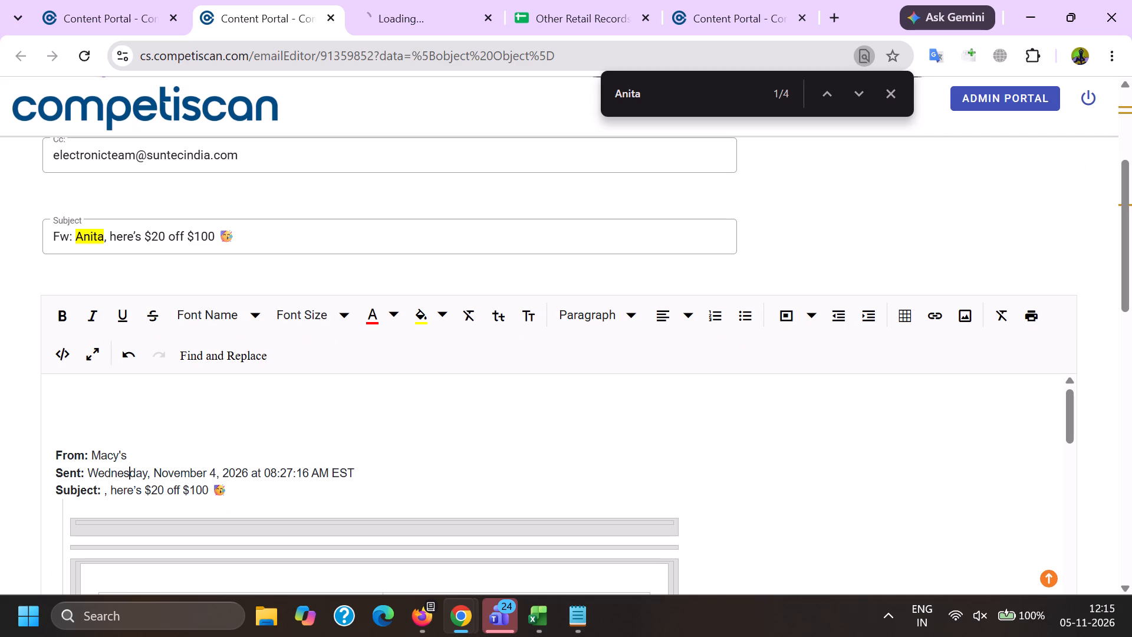
pyautogui.doubleClick(113, 453)
pyautogui.hotkey('ctrl', 'c')
# Add Macy's as the company in the product form, use its product image, and look up Macy's as the affinity.
pyautogui.hotkey('alt', 'Tab')
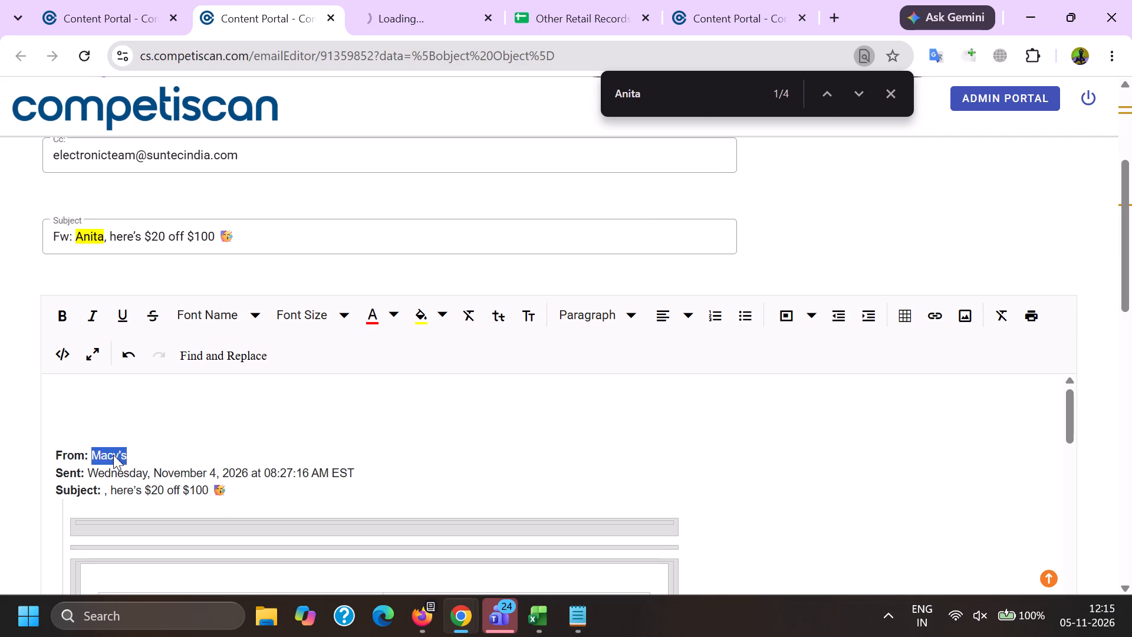
pyautogui.scroll(-7, 335, 313)
pyautogui.scroll(3, 346, 324)
pyautogui.click(371, 397)
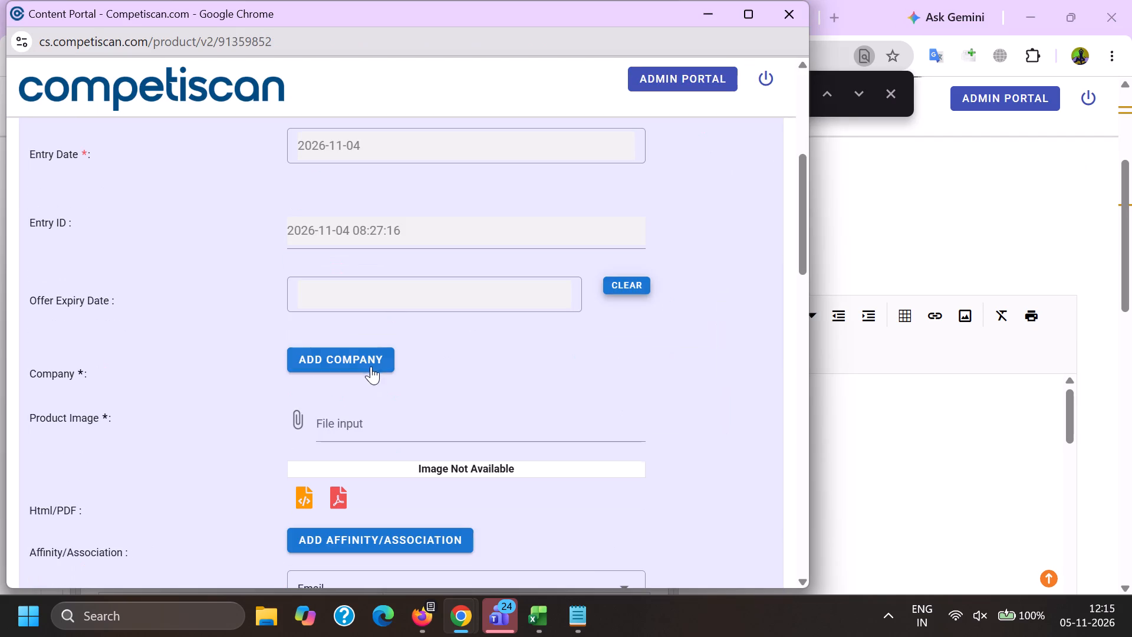
pyautogui.click(371, 366)
pyautogui.hotkey('ctrl', 'v')
pyautogui.hotkey('ctrl', 'b')
pyautogui.scroll(-3, 377, 283)
pyautogui.click(412, 290)
pyautogui.click(409, 279)
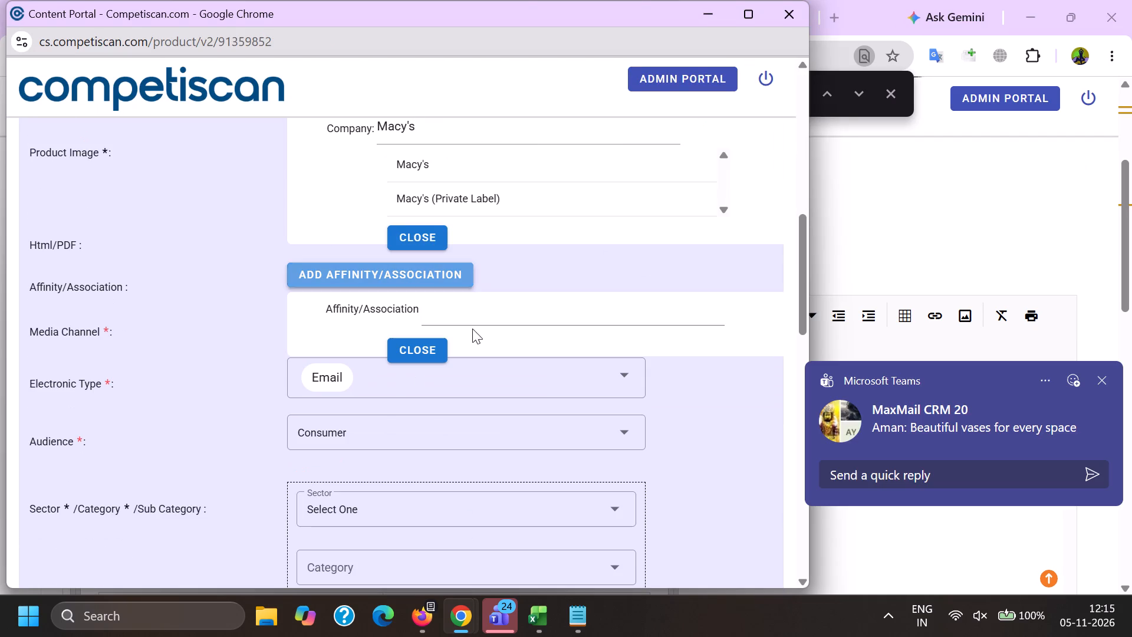
pyautogui.click(470, 307)
pyautogui.hotkey('ctrl', 'v')
pyautogui.scroll(3, 429, 396)
pyautogui.click(418, 431)
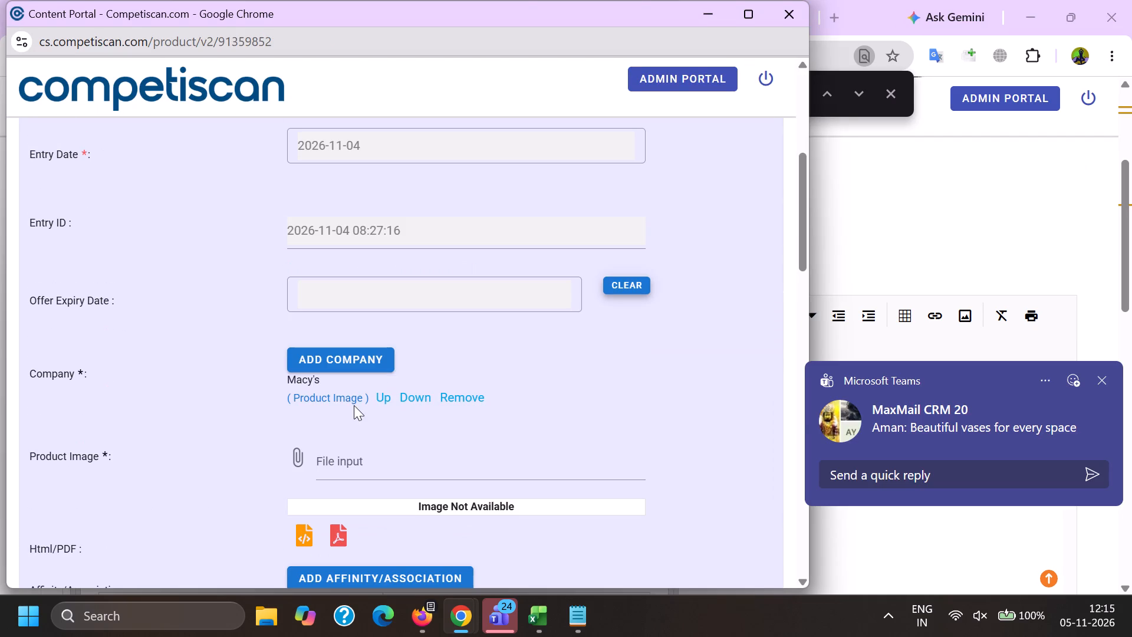
pyautogui.click(354, 405)
pyautogui.click(337, 405)
pyautogui.click(326, 398)
# Add Citibank as a second company.
pyautogui.click(346, 357)
pyautogui.write('citibank')
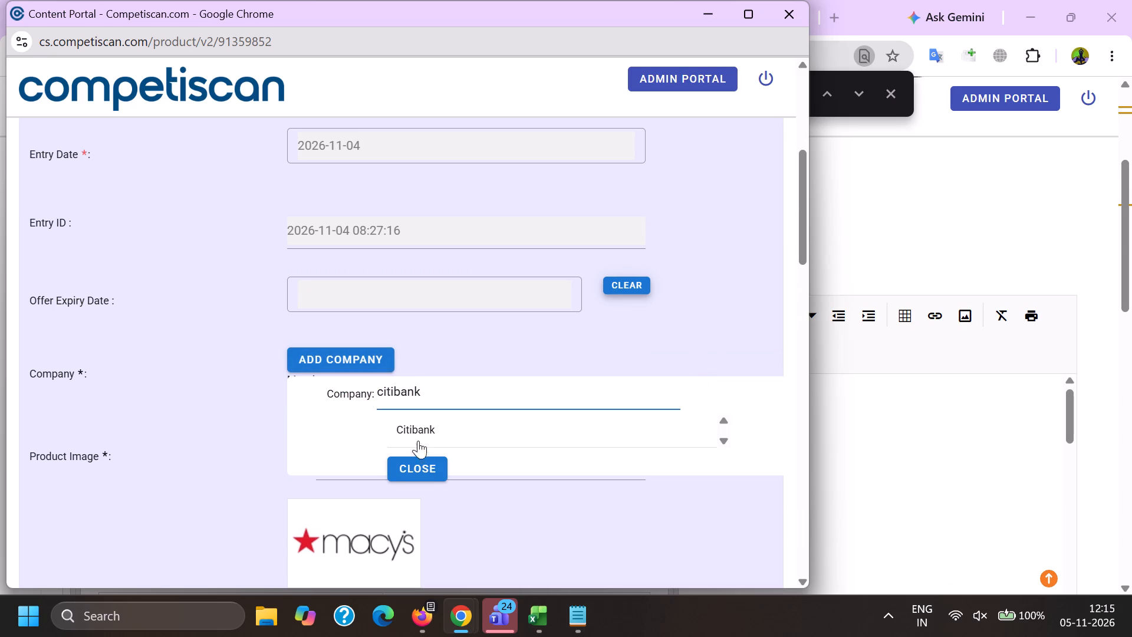
pyautogui.click(417, 432)
# Select Macy's (Retail) as the affinity/association.
pyautogui.scroll(-6, 352, 214)
pyautogui.click(432, 256)
# Set the first sector of the product to Retail.
pyautogui.scroll(-3, 399, 200)
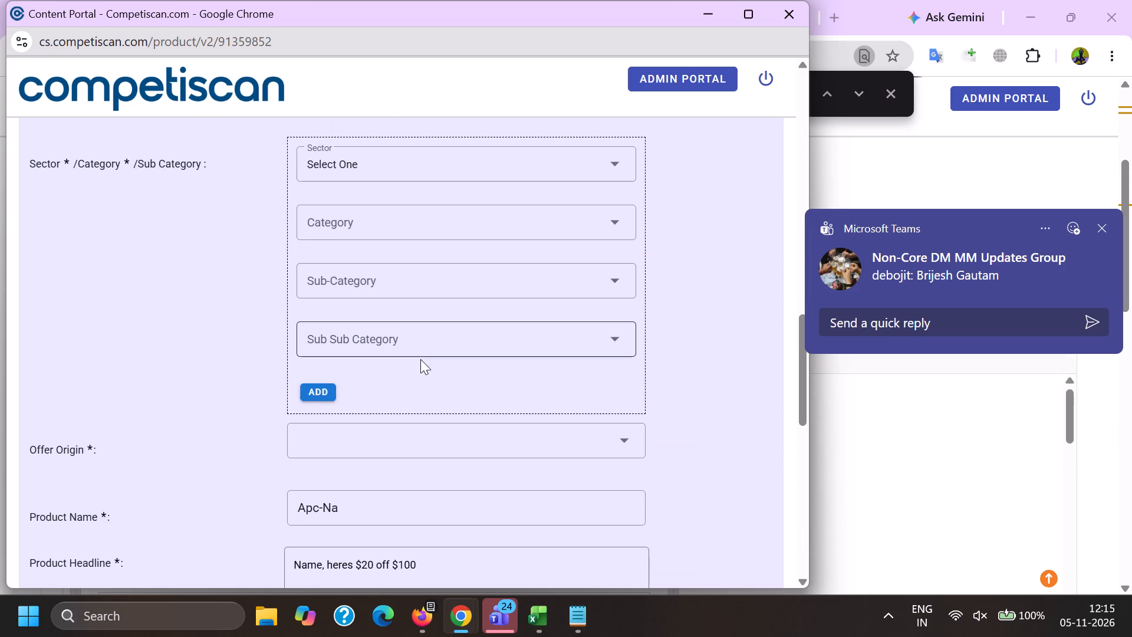
pyautogui.click(363, 168)
pyautogui.scroll(-7, 363, 168)
pyautogui.click(361, 244)
pyautogui.moveTo(251, 257); pyautogui.dragTo(279, 255)
pyautogui.click(370, 225)
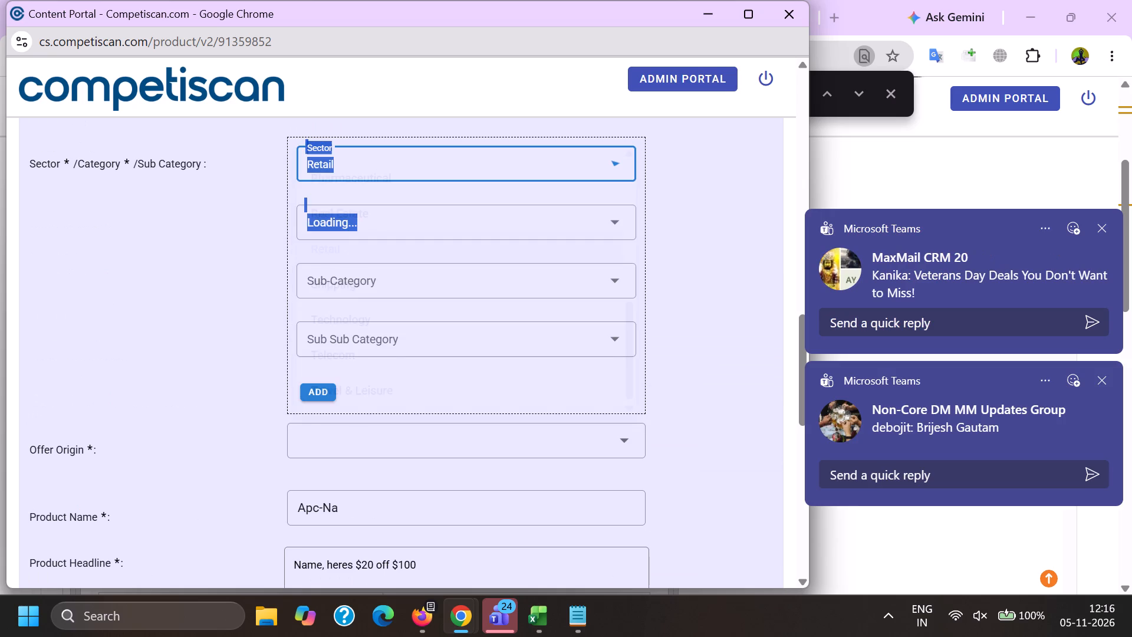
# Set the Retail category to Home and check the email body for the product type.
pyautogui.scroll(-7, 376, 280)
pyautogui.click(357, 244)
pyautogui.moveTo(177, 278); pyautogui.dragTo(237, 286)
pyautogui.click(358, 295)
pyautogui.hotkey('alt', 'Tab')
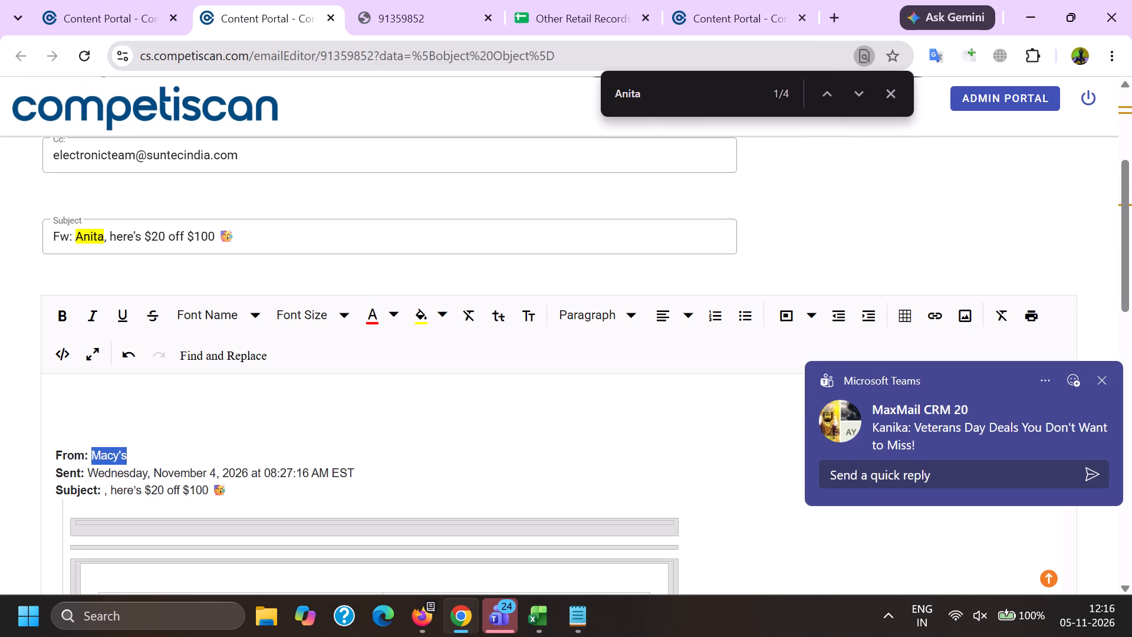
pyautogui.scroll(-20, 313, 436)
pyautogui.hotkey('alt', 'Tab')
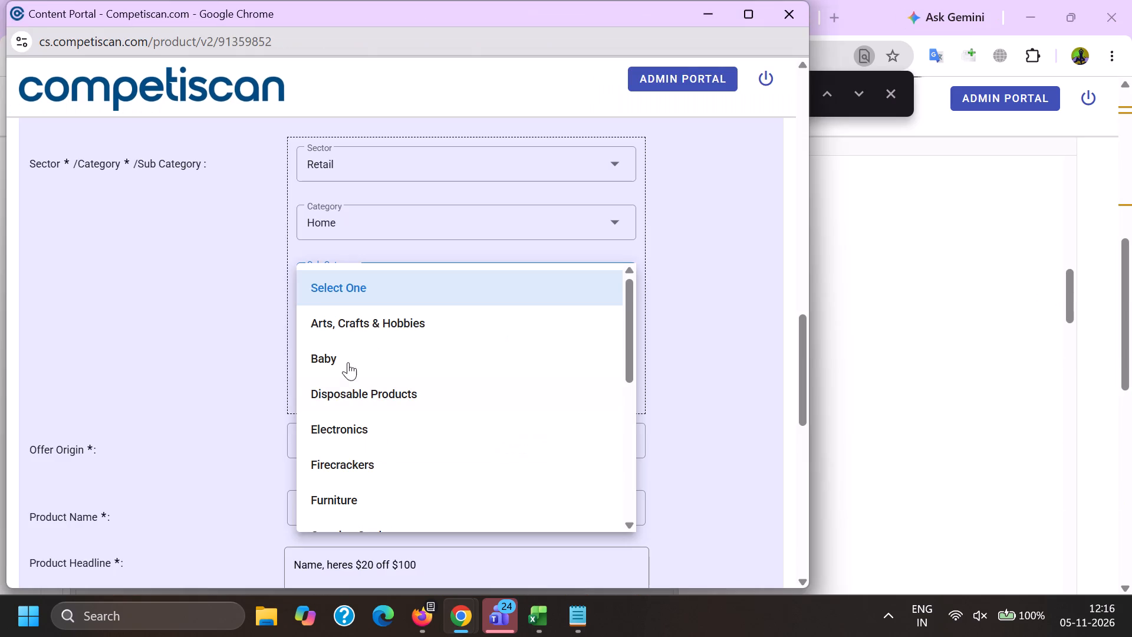
# Set the category to Clothing & Accessories and the sub category to Women's, and add this Retail classification.
pyautogui.click(350, 222)
pyautogui.scroll(7, 395, 362)
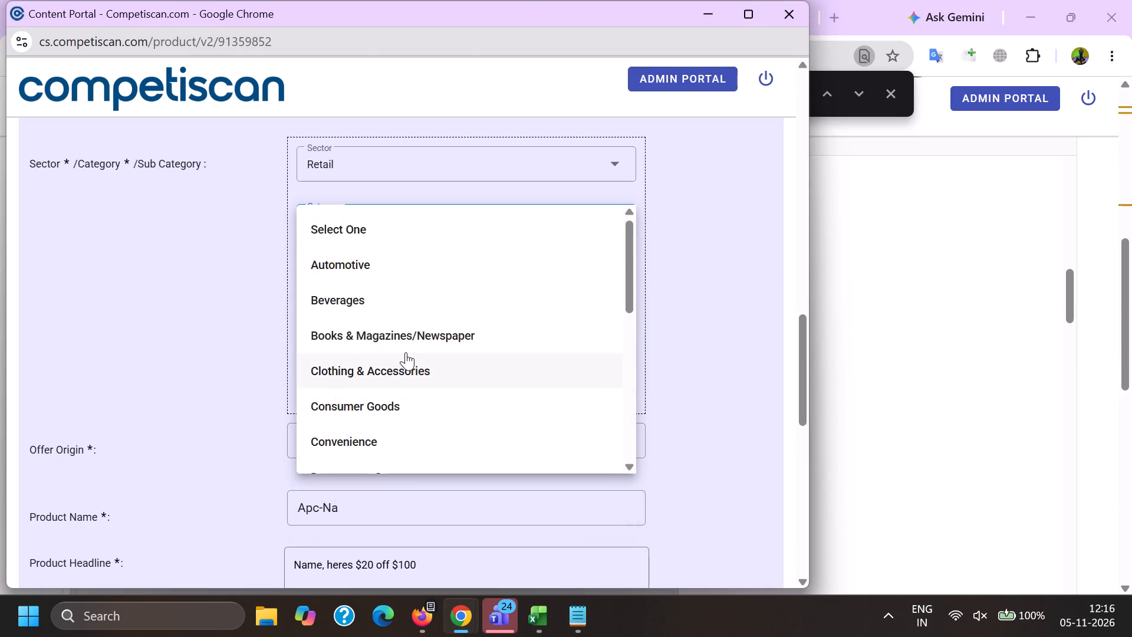
pyautogui.click(424, 377)
pyautogui.click(227, 359)
pyautogui.click(341, 290)
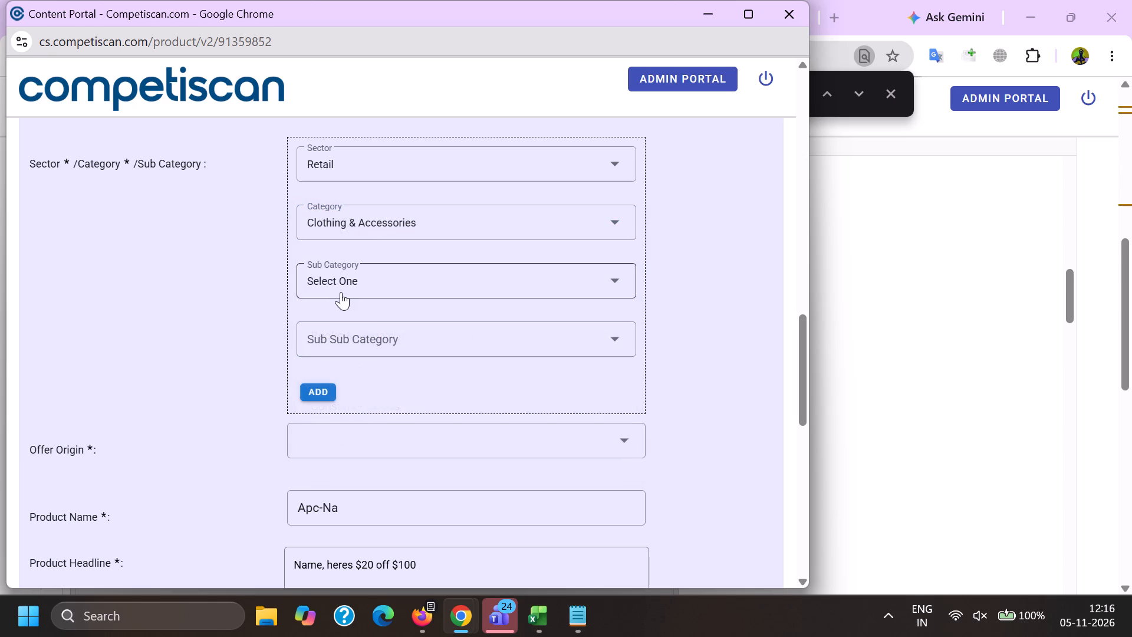
pyautogui.scroll(-7, 368, 379)
pyautogui.click(367, 505)
pyautogui.moveTo(259, 462); pyautogui.dragTo(268, 458)
pyautogui.click(314, 385)
# Add a second classification with sector Credit Cards, category Payment Cards and sub category Private Label Cards.
pyautogui.scroll(3, 359, 464)
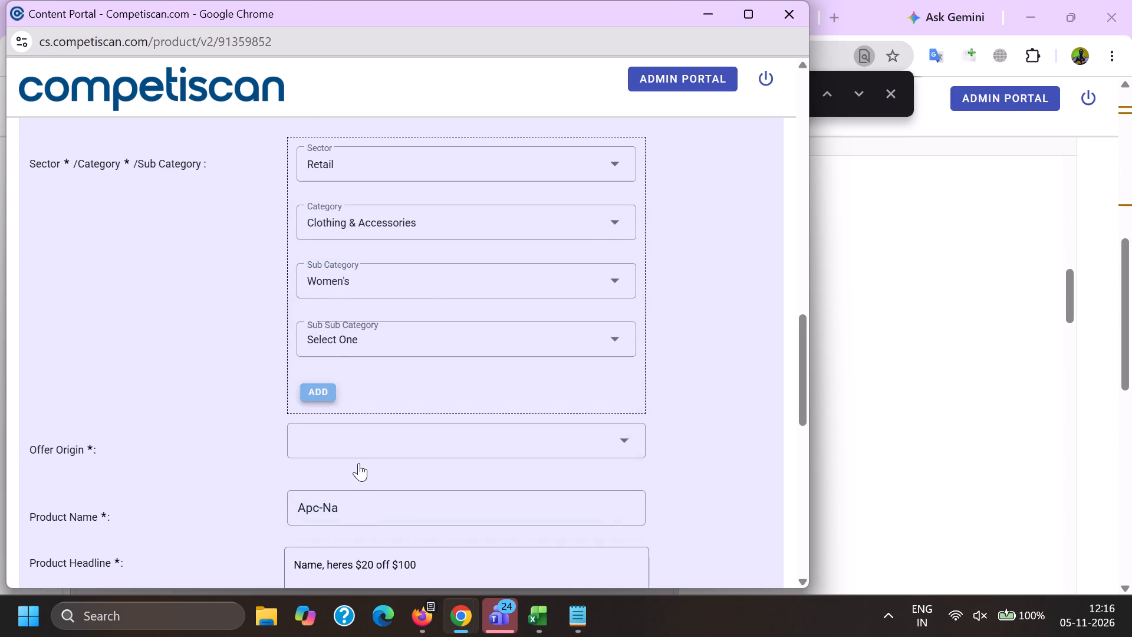
pyautogui.click(373, 474)
pyautogui.scroll(7, 384, 478)
pyautogui.moveTo(379, 473); pyautogui.dragTo(374, 473)
pyautogui.moveTo(206, 461); pyautogui.dragTo(232, 445)
pyautogui.scroll(-3, 301, 275)
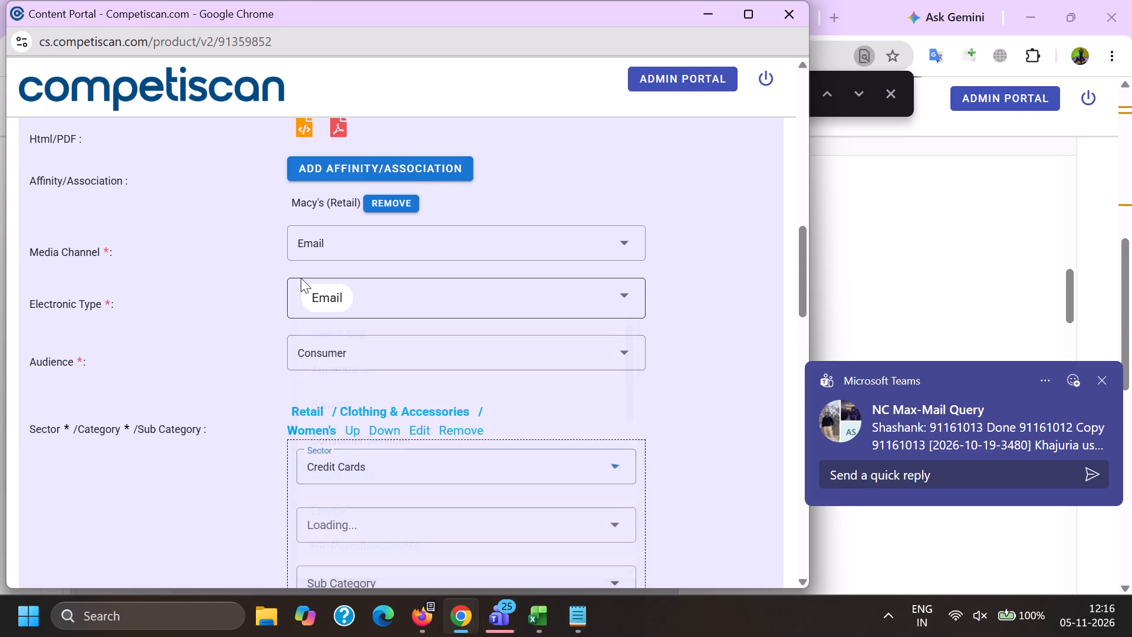
pyautogui.click(337, 254)
pyautogui.click(368, 343)
pyautogui.click(344, 314)
pyautogui.scroll(-1, 345, 202)
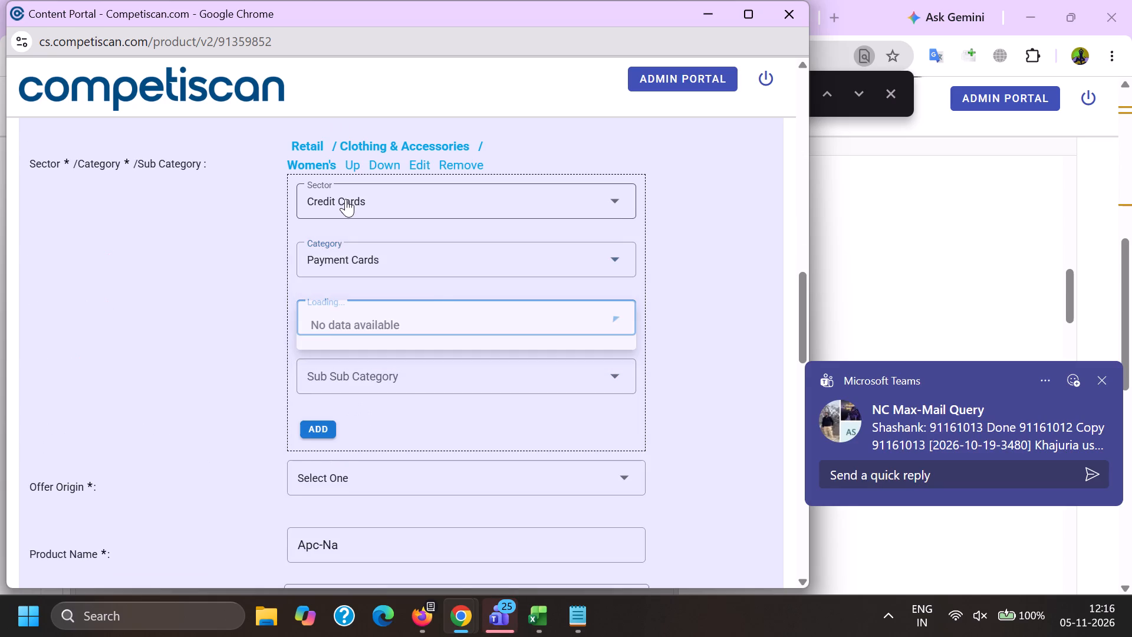
pyautogui.scroll(-6, 390, 404)
pyautogui.moveTo(389, 417); pyautogui.dragTo(380, 422)
pyautogui.moveTo(197, 420); pyautogui.dragTo(314, 357)
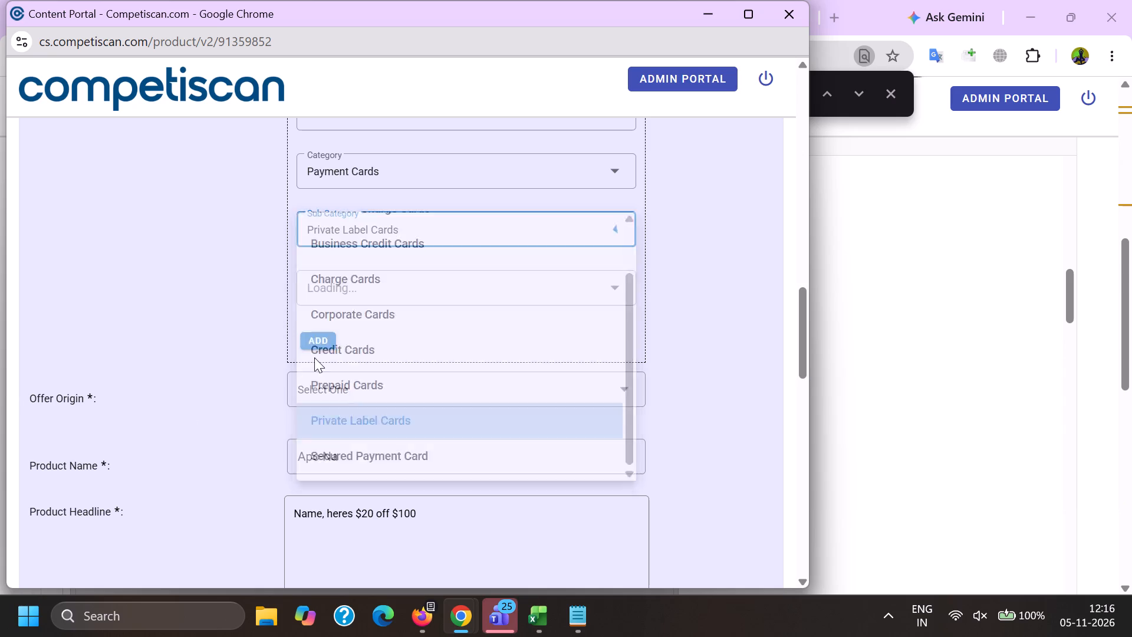
pyautogui.moveTo(314, 357); pyautogui.dragTo(212, 416)
pyautogui.click(318, 336)
# Set the offer origin to Provider/Bank.
pyautogui.scroll(3, 356, 412)
pyautogui.click(388, 343)
pyautogui.scroll(-4, 383, 330)
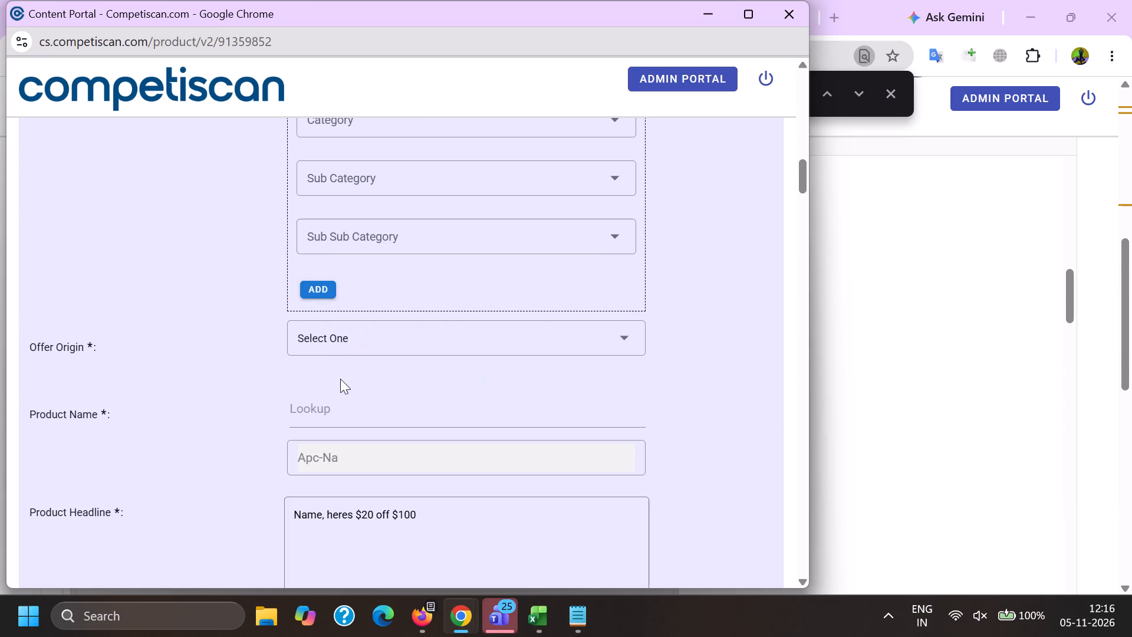
pyautogui.click(337, 349)
pyautogui.click(328, 431)
# Look up Macy's in the product name field and choose Macy's Card.
pyautogui.click(323, 413)
pyautogui.hotkey('ctrl', 'v')
pyautogui.click(354, 494)
pyautogui.scroll(5, 353, 480)
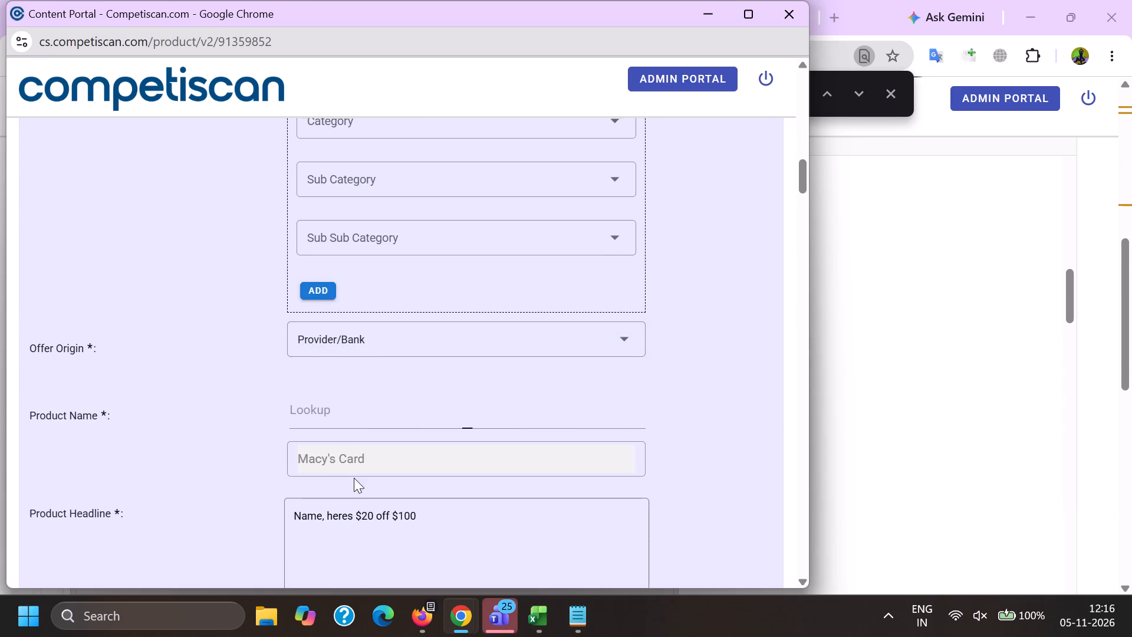
pyautogui.click(360, 426)
# Replace the product headline with "[Name], ".
pyautogui.scroll(-6, 374, 364)
pyautogui.moveTo(506, 399); pyautogui.dragTo(65, 350)
pyautogui.press('BackSpace')
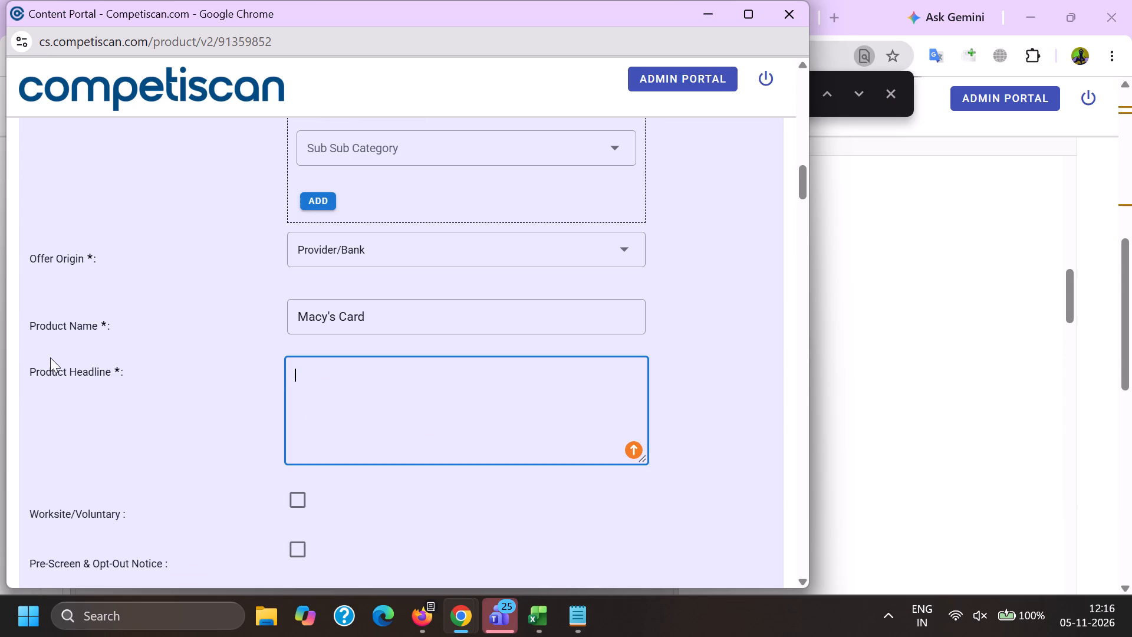
pyautogui.press('m')
pyautogui.write('e]')
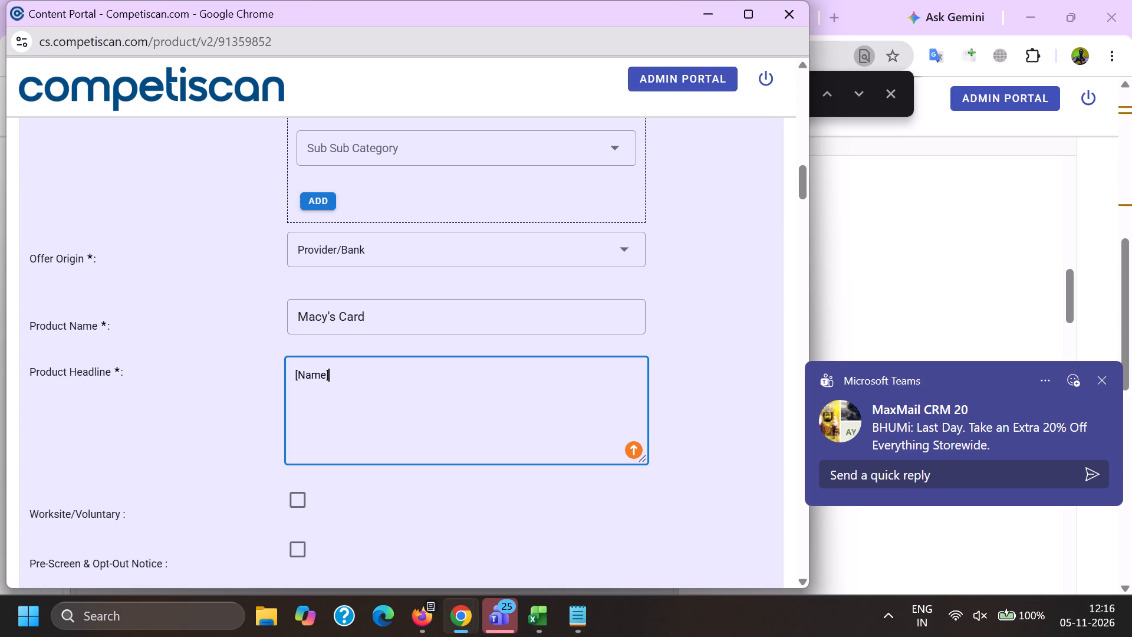
pyautogui.write('.')
pyautogui.press('space')
pyautogui.press('BackSpace')
pyautogui.press('BackSpace')
pyautogui.write(',')
pyautogui.press('space')
# Copy "here's $20 off $100" from the email's subject line and append it to the product headline, ending with a period.
pyautogui.hotkey('alt', 'Tab')
pyautogui.scroll(11, 144, 313)
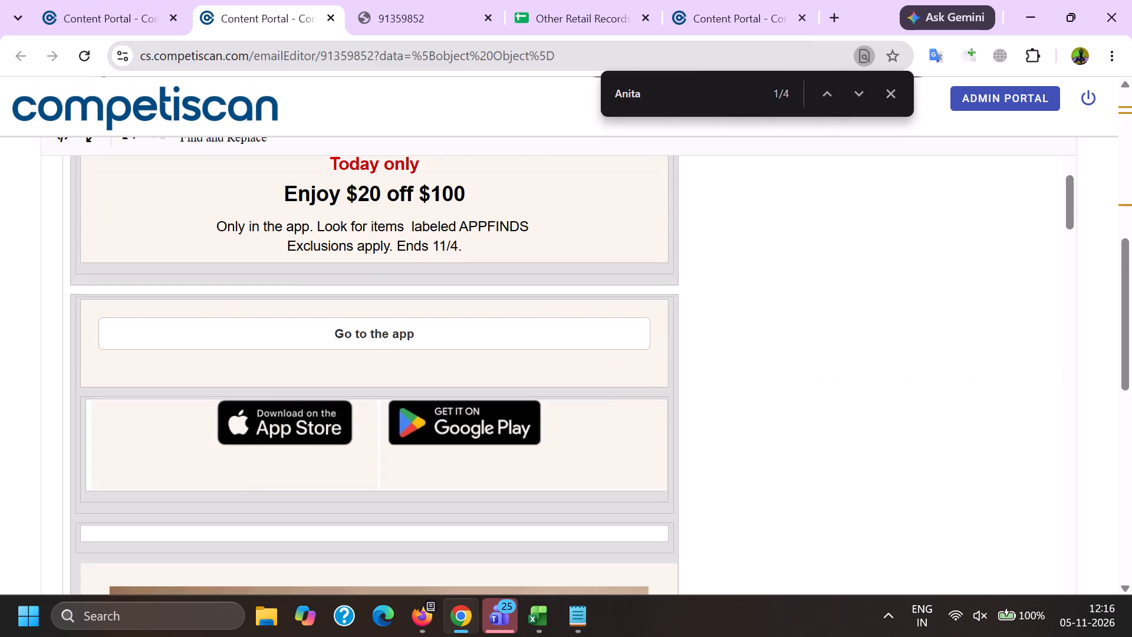
pyautogui.scroll(8, 137, 342)
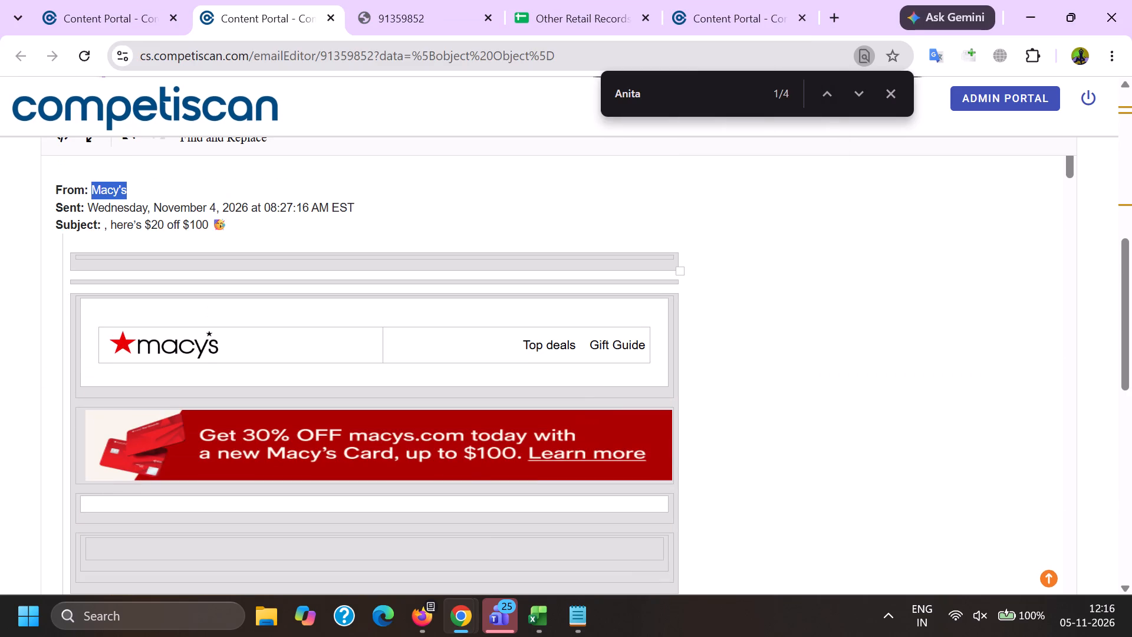
pyautogui.doubleClick(110, 225)
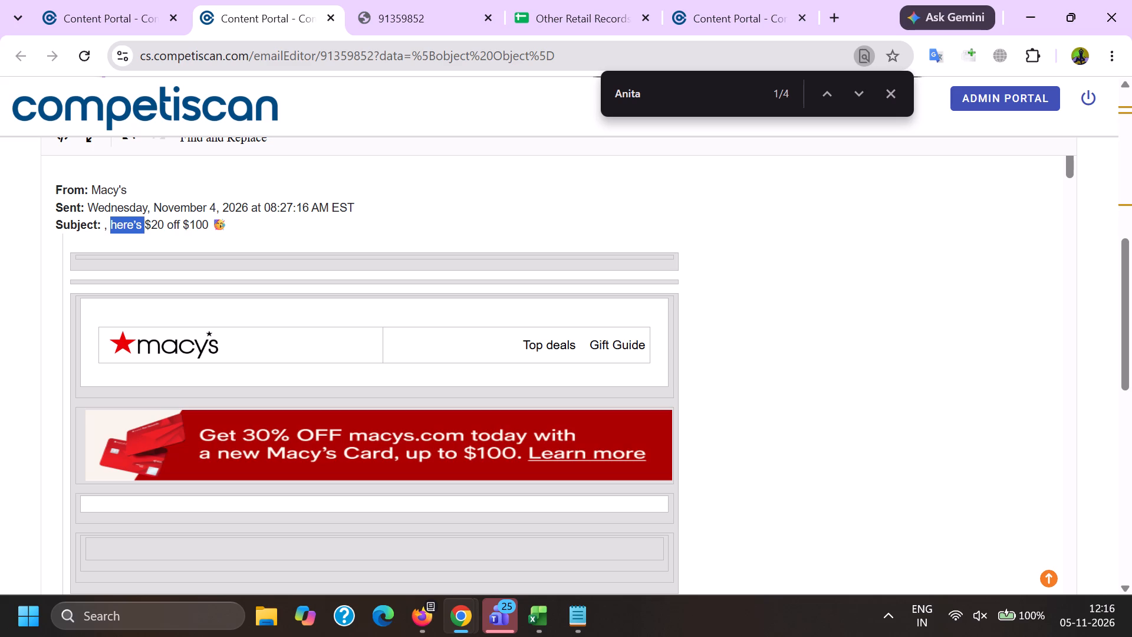
pyautogui.keyDown('shift'); pyautogui.click(204, 228); pyautogui.keyUp('shift')
pyautogui.hotkey('ctrl', 'c')
pyautogui.hotkey('alt', 'Tab')
pyautogui.hotkey('ctrl', 'v')
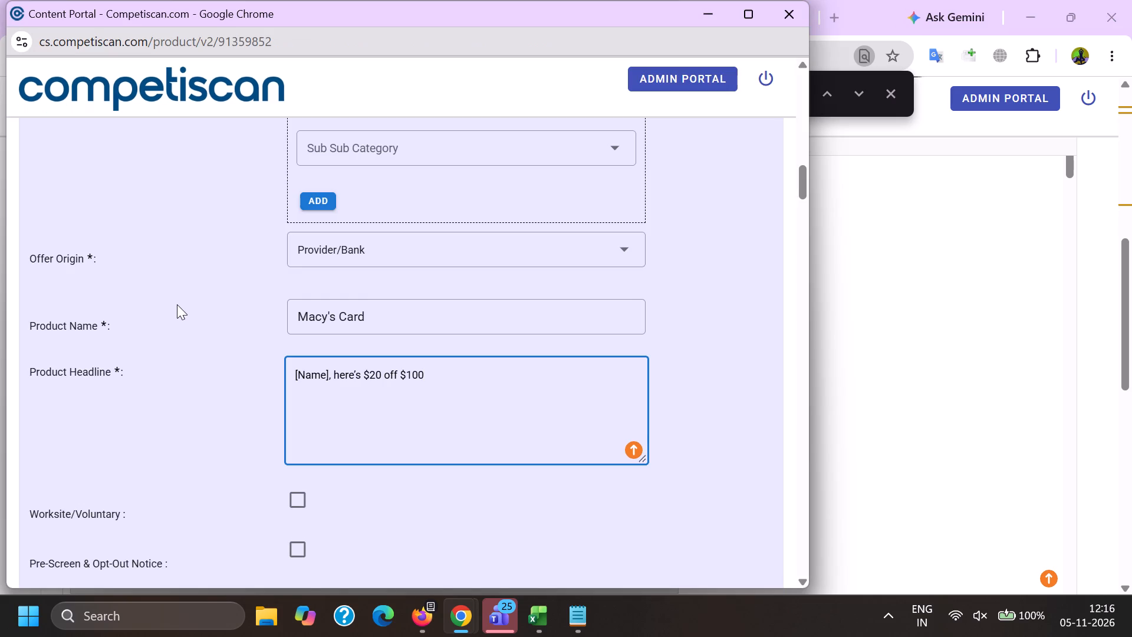
pyautogui.press('.')
pyautogui.press('space')
# Append "Get 30% OFF macys.com today with a new Macy's Card, up to $100" to the headline, copied from the earlier Macy's Card record.
pyautogui.hotkey('alt', 'Tab')
pyautogui.click(689, 0)
pyautogui.scroll(2, 674, 400)
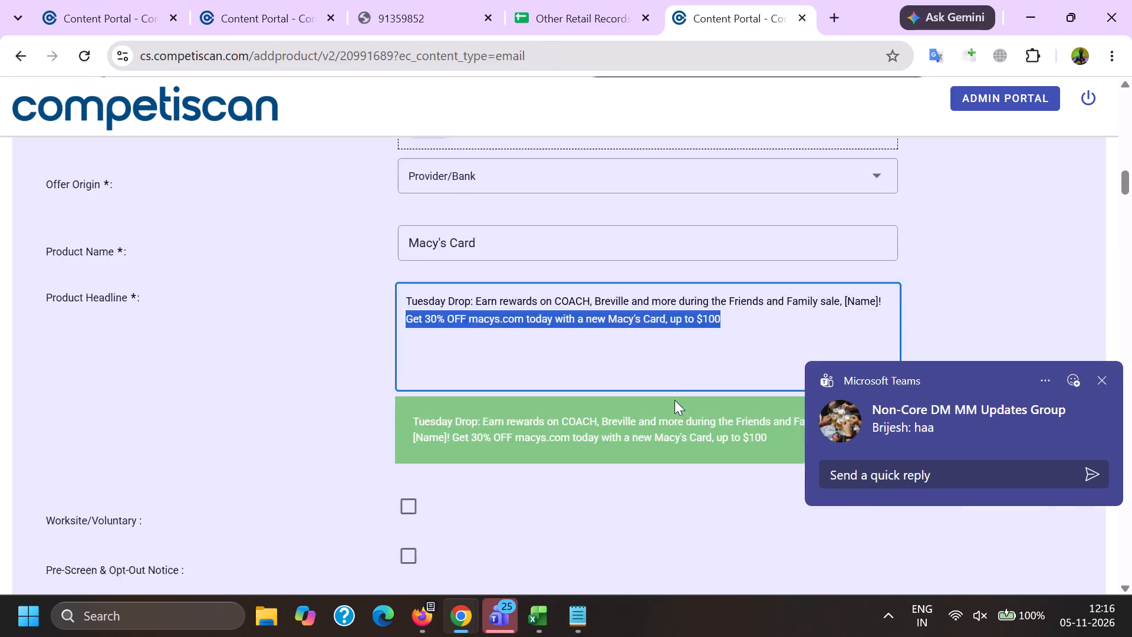
pyautogui.scroll(2, 674, 400)
pyautogui.hotkey('ctrl', 'c')
pyautogui.hotkey('alt', 'Tab')
pyautogui.hotkey('ctrl', 'v')
# Set the response mechanism to URL/Website.
pyautogui.scroll(-6, 229, 251)
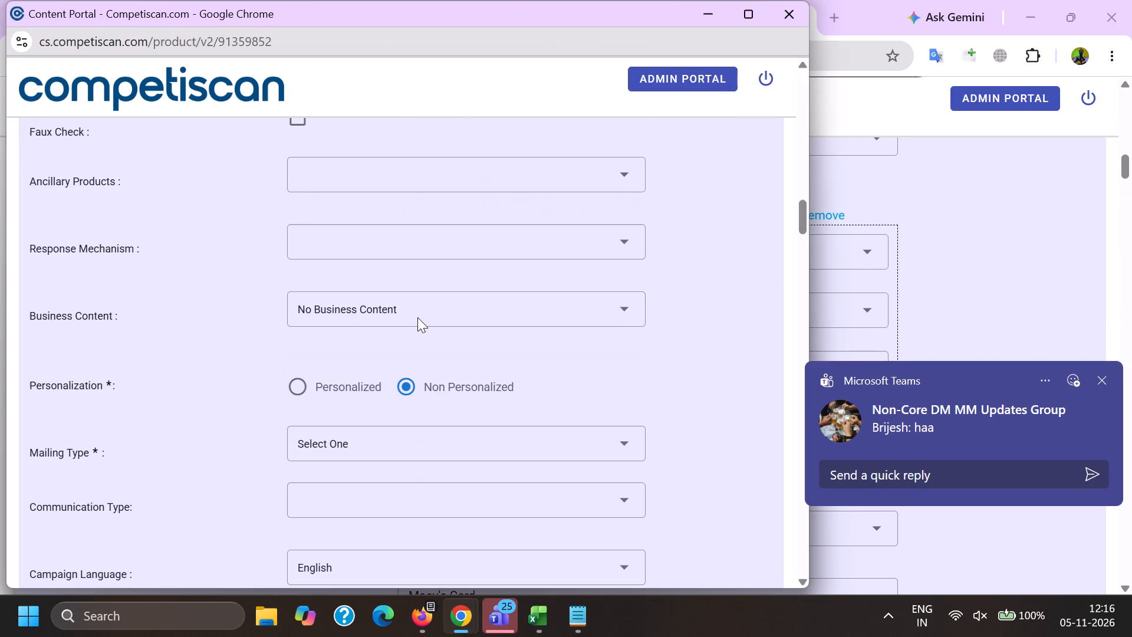
pyautogui.click(363, 256)
pyautogui.scroll(-8, 368, 159)
pyautogui.click(362, 365)
pyautogui.moveTo(235, 363); pyautogui.dragTo(252, 366)
# Set the mailing type to Acquisition and mark the mailing as Personalized.
pyautogui.click(416, 363)
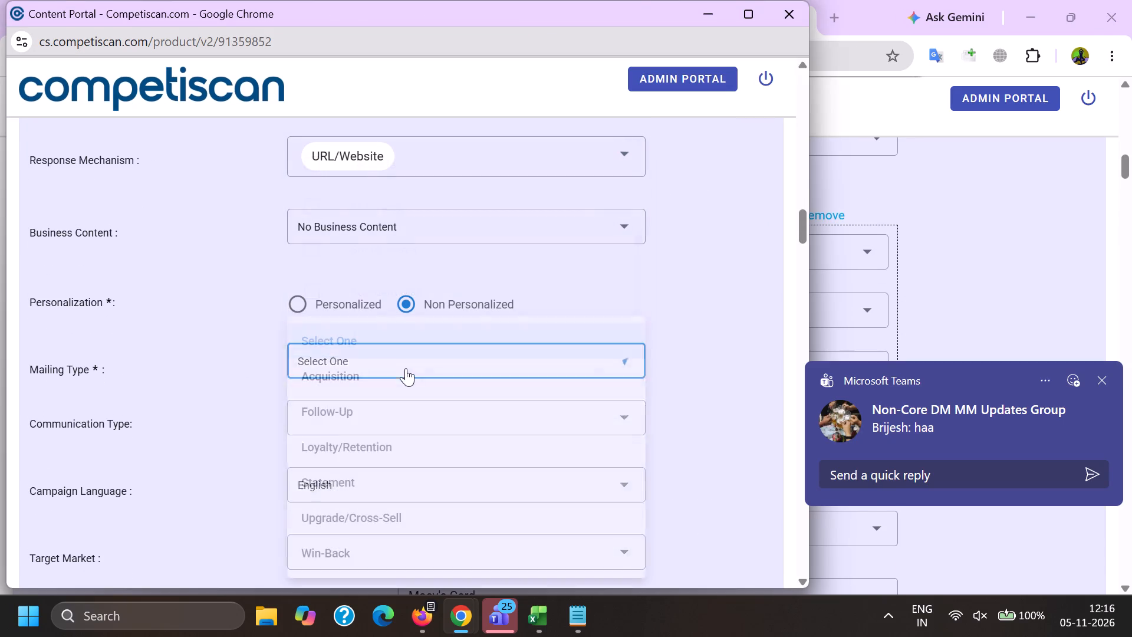
pyautogui.moveTo(391, 375); pyautogui.dragTo(372, 379)
pyautogui.moveTo(230, 380); pyautogui.dragTo(238, 379)
pyautogui.click(310, 304)
# Set the communication type to Bonuses/Contests/Incentives, Co-Brand and Mobile Application.
pyautogui.click(347, 408)
pyautogui.scroll(-3, 383, 265)
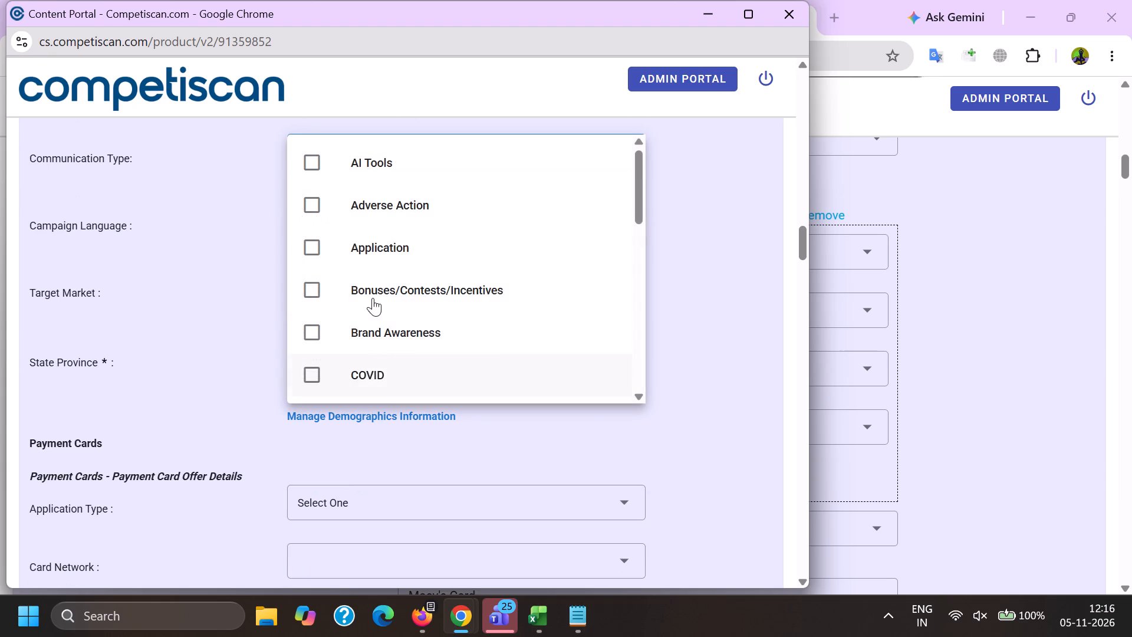
pyautogui.click(372, 292)
pyautogui.scroll(-5, 372, 293)
pyautogui.click(371, 178)
pyautogui.scroll(-9, 397, 283)
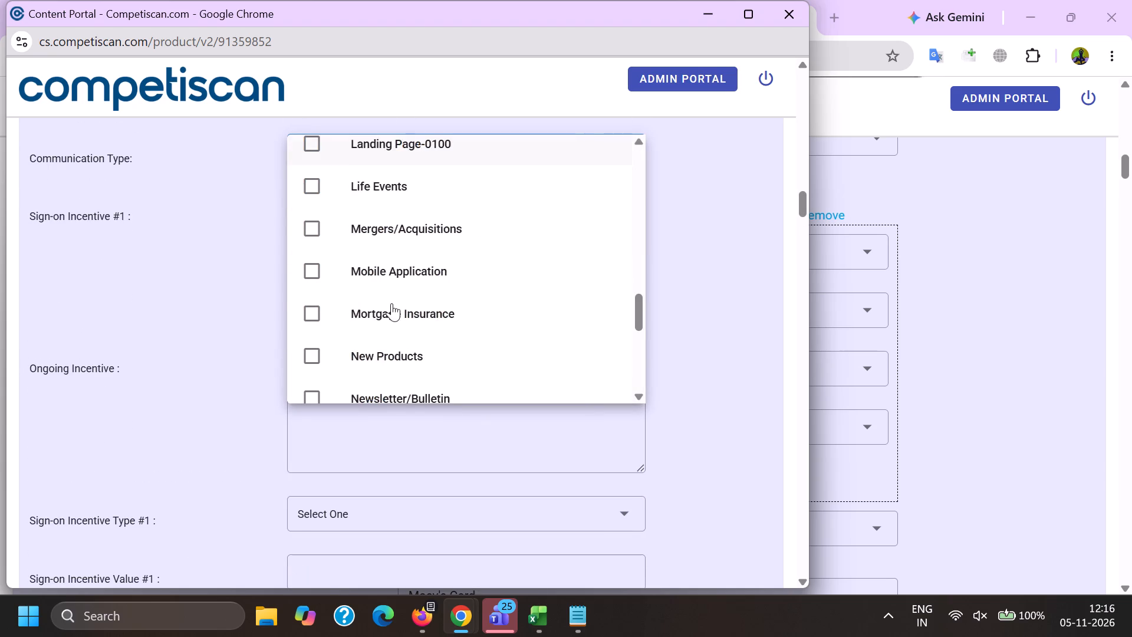
pyautogui.scroll(1, 386, 301)
pyautogui.click(380, 163)
pyautogui.click(212, 199)
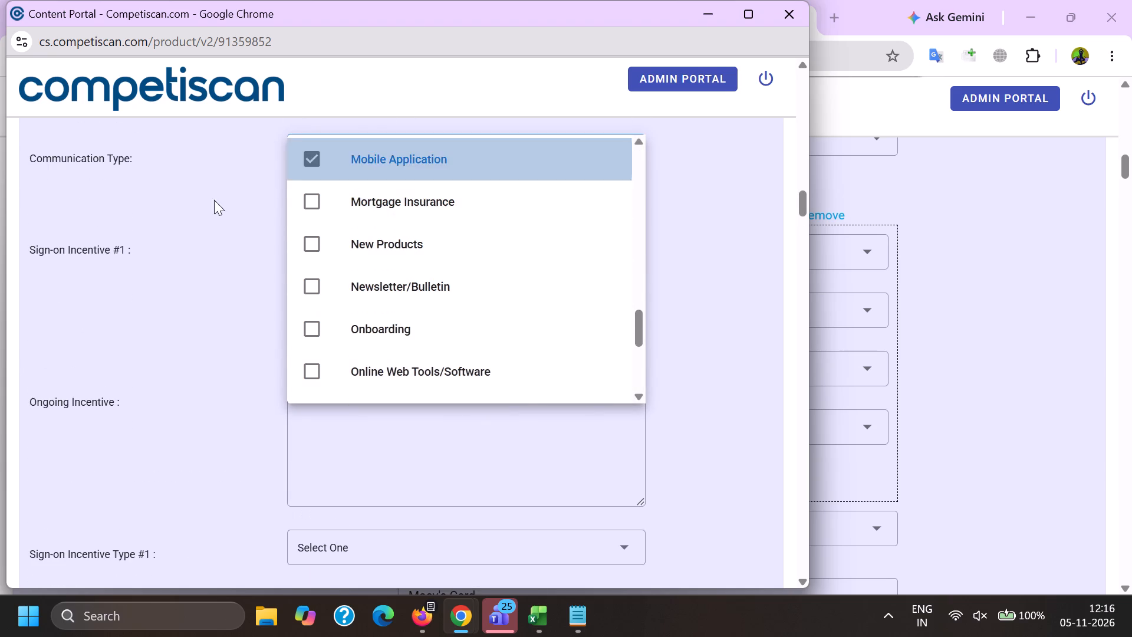
# Enter "30% OFF macys.com today with a new Macy's Card, up to $100" as Sign-on Incentive #1, dropping the leading "Get".
pyautogui.click(342, 252)
pyautogui.hotkey('ctrl', 'v')
pyautogui.moveTo(317, 248); pyautogui.dragTo(255, 239)
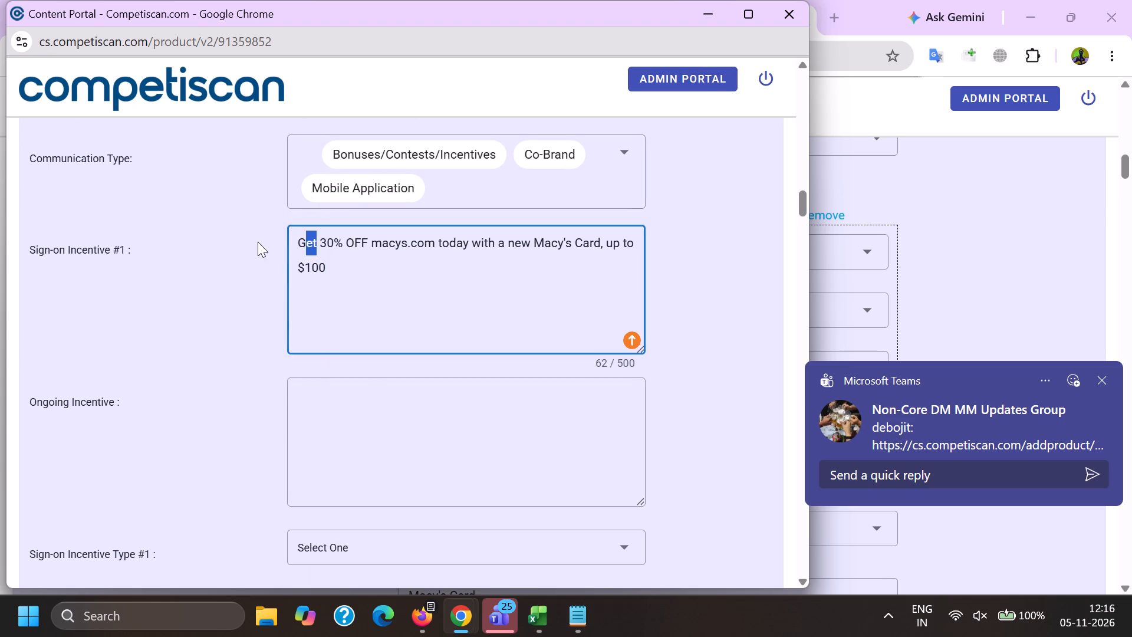
pyautogui.press('BackSpace')
pyautogui.press('Right')
pyautogui.press('BackSpace')
pyautogui.press('BackSpace')
pyautogui.press('BackSpace')
# Set Sign-on Incentive Type #1 to Coupon/Discount, its value to 30.00, and the field following Sign-on Accelerator Type #1 to 30.00.
pyautogui.scroll(-2, 258, 241)
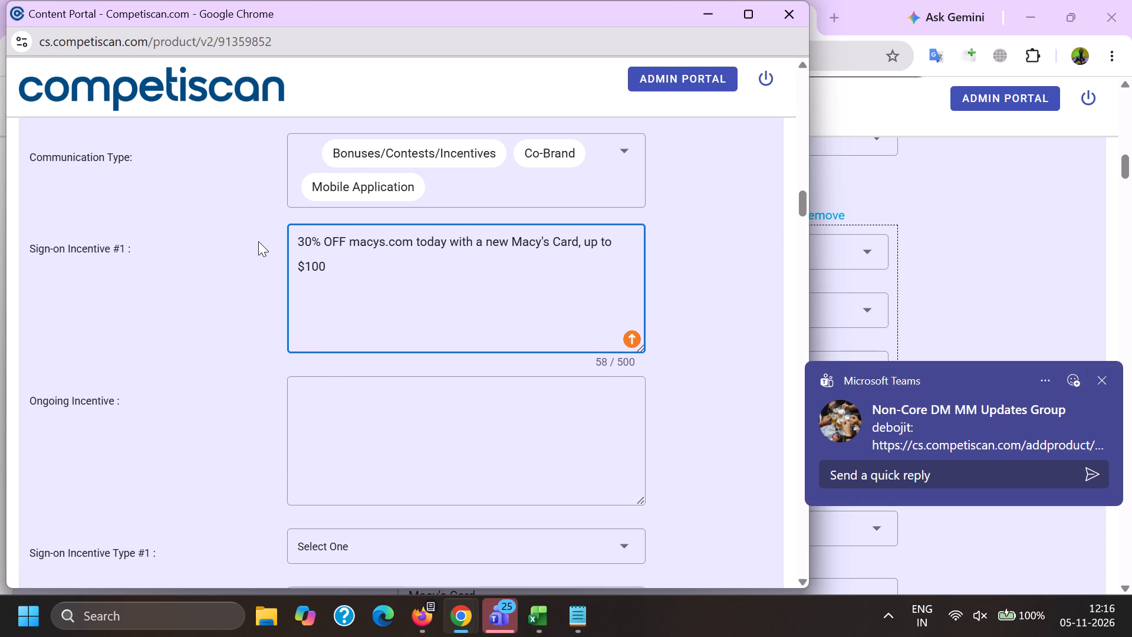
pyautogui.click(352, 368)
pyautogui.scroll(-6, 351, 399)
pyautogui.click(351, 449)
pyautogui.moveTo(226, 457); pyautogui.dragTo(242, 455)
pyautogui.click(347, 430)
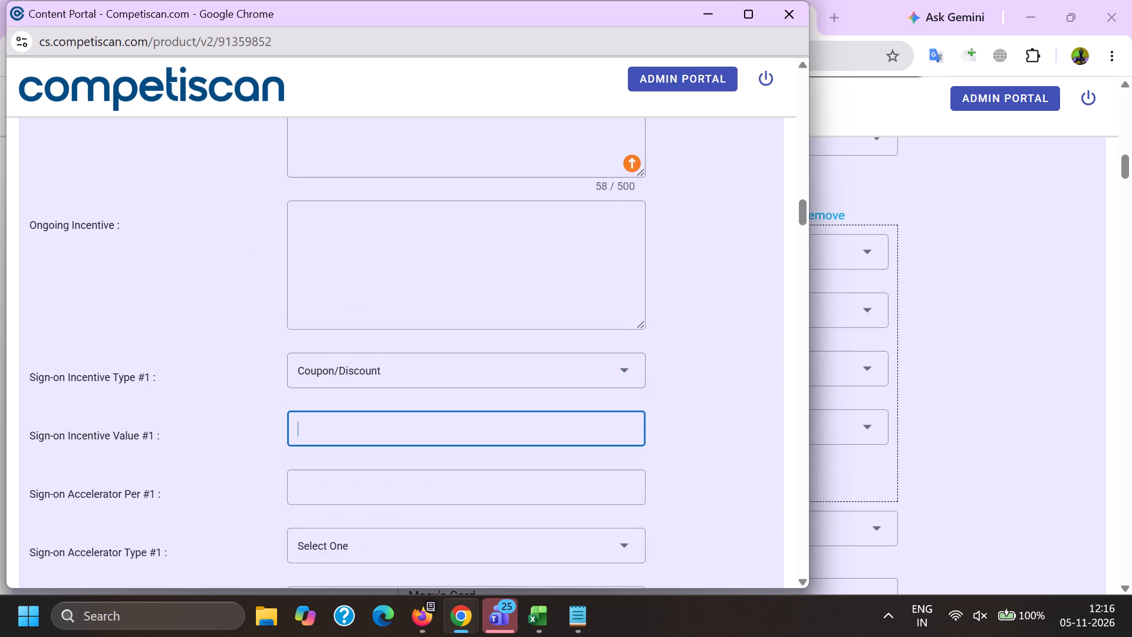
pyautogui.write('30.')
pyautogui.press('0')
pyautogui.press('0')
pyautogui.press('Tab')
pyautogui.press('Tab')
pyautogui.press('Tab')
pyautogui.write('30.00')
pyautogui.press('Tab')
# Choose the application type in Payment Card Offer Details and set the Primary Card Level to Not Mentioned.
pyautogui.scroll(-19, 347, 428)
pyautogui.scroll(-5, 354, 319)
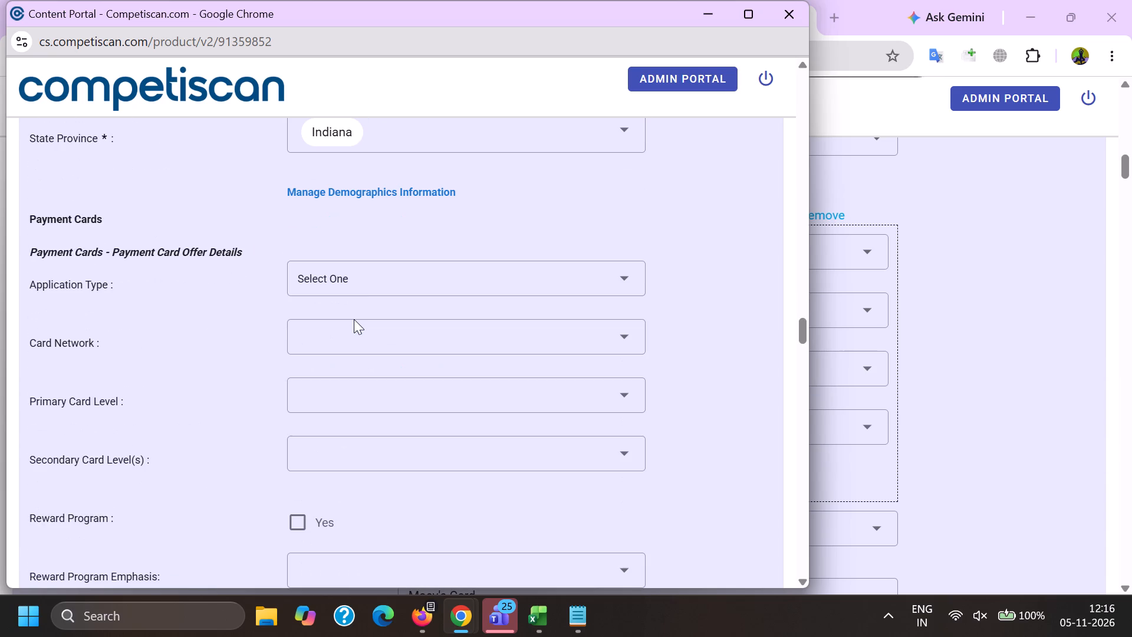
pyautogui.click(346, 280)
pyautogui.click(378, 360)
pyautogui.click(288, 366)
pyautogui.click(348, 400)
pyautogui.scroll(-3, 350, 290)
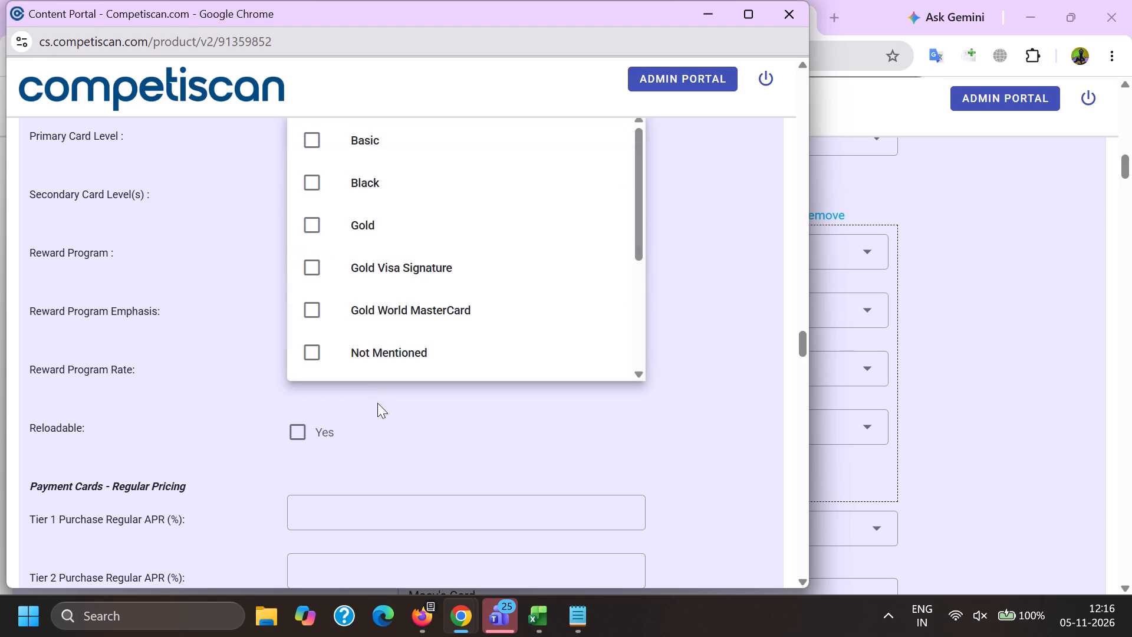
pyautogui.click(385, 339)
pyautogui.moveTo(212, 347); pyautogui.dragTo(218, 346)
# Mark Reward Program as Yes and set the Reward Program Emphasis to Points.
pyautogui.click(301, 262)
pyautogui.click(335, 324)
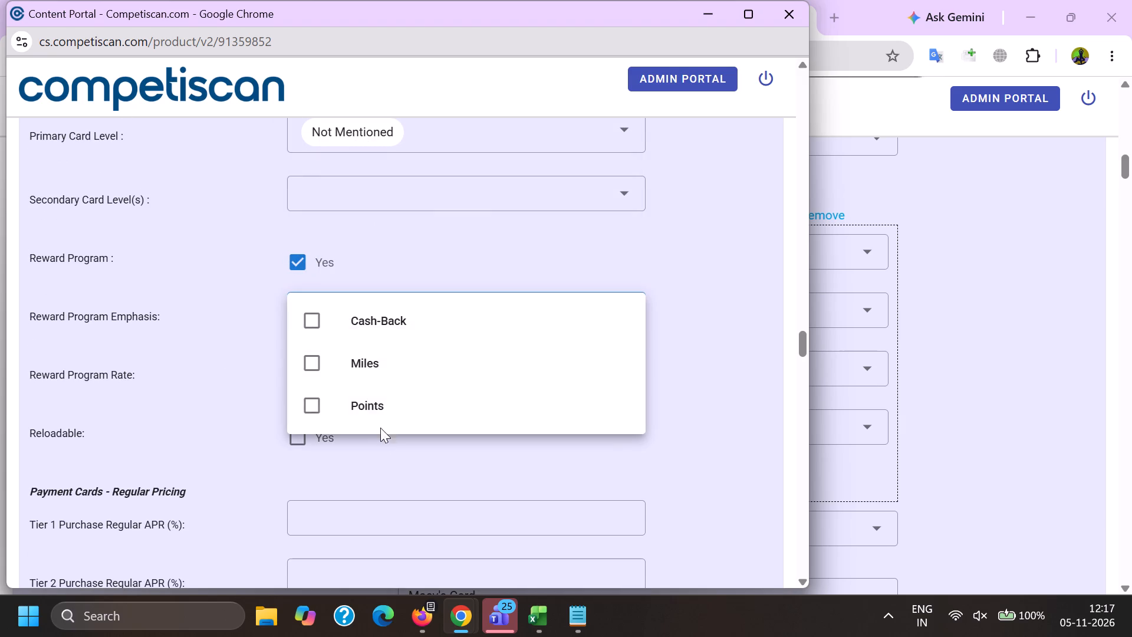
pyautogui.click(374, 403)
pyautogui.doubleClick(227, 404)
# Mark Credit Card Mentioned in the Non-Profit/Consumer Services/Retail section and submit the product form.
pyautogui.press('End')
pyautogui.click(302, 288)
pyautogui.click(294, 307)
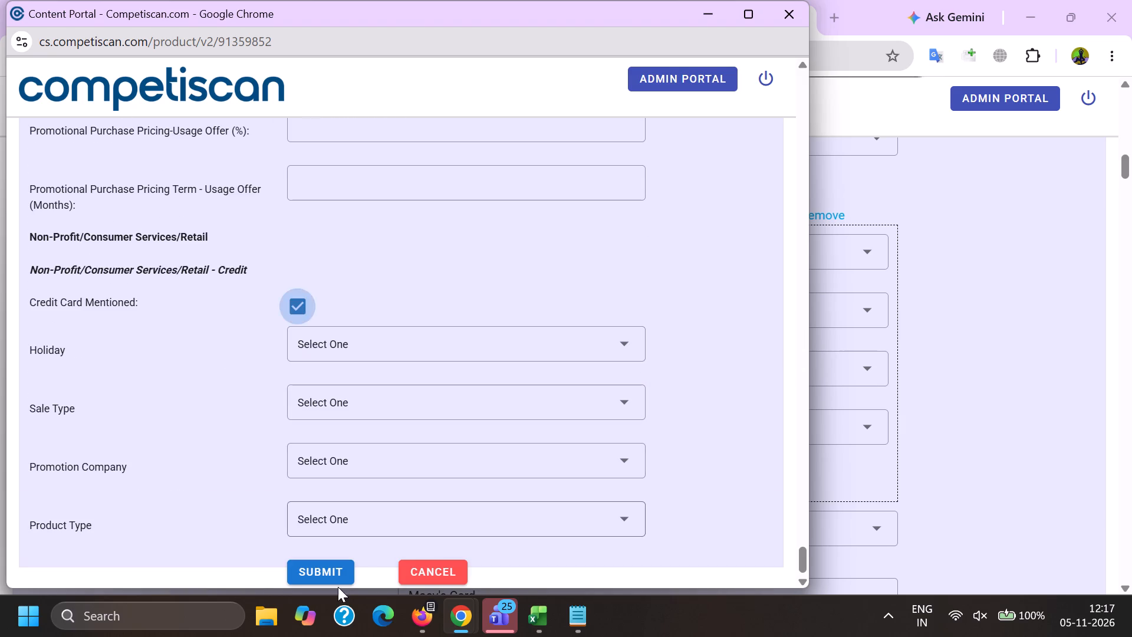
pyautogui.click(329, 575)
# Switch to the Firefox email list and copy email 91359756's subject, "30% off cashmere, 15% off beauty & more deals on gifts", without the FW: prefix.
pyautogui.click(403, 618)
pyautogui.click(332, 525)
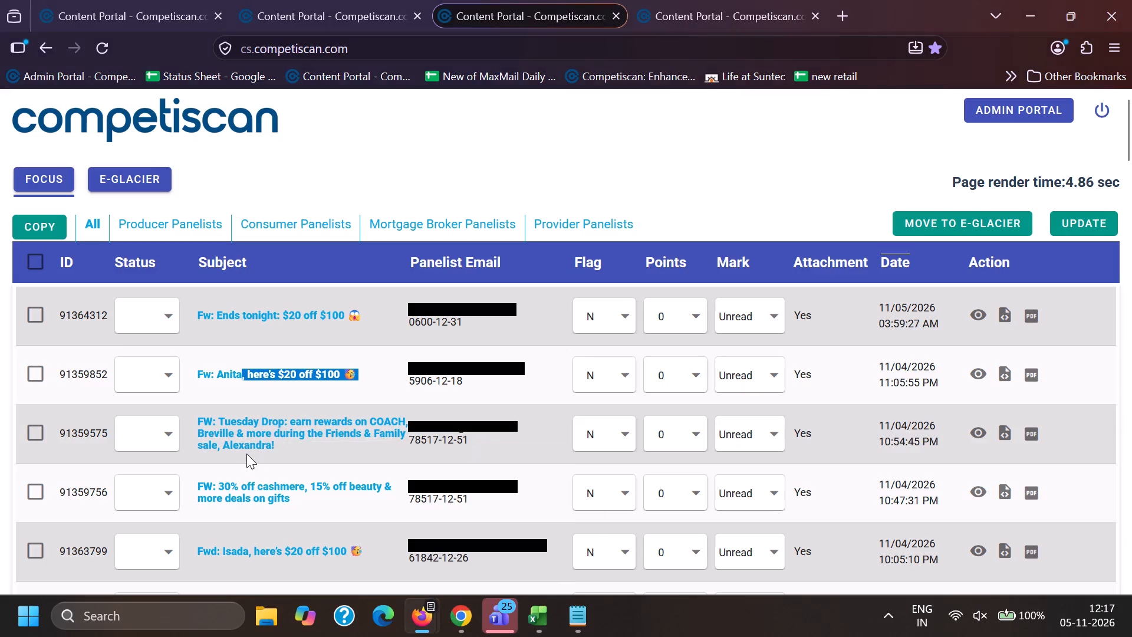
pyautogui.moveTo(218, 474); pyautogui.dragTo(301, 508)
pyautogui.hotkey('ctrl', 'c')
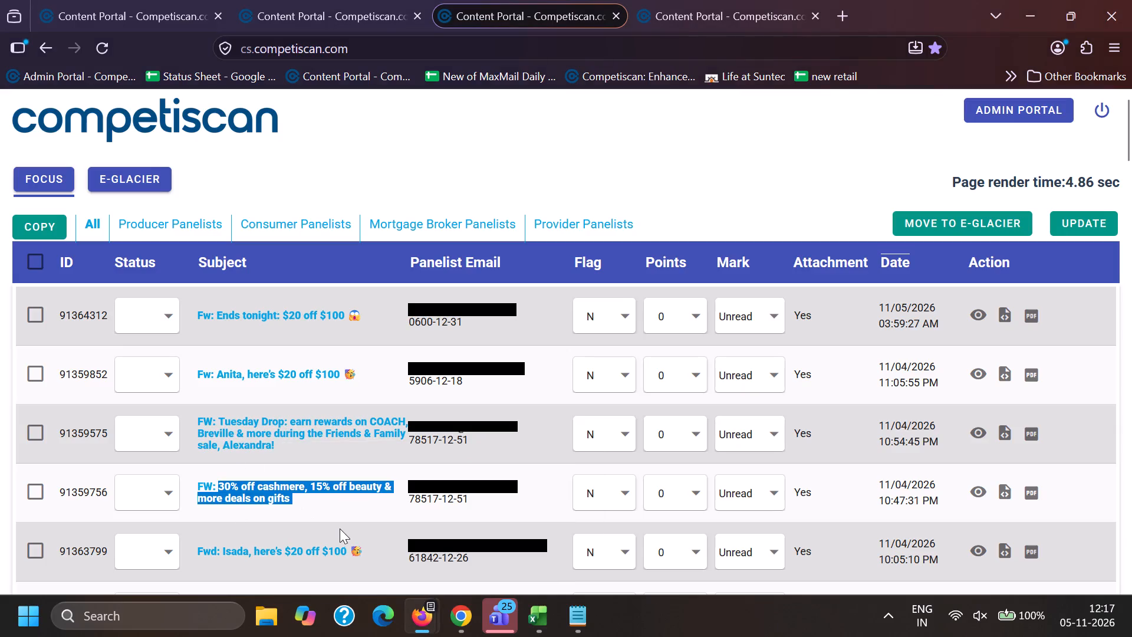
pyautogui.hotkey('ctrl', 'c')
# Return to the Chrome email list and rerun the subject search for ", here's $20 off $100".
pyautogui.click(452, 610)
pyautogui.click(383, 536)
pyautogui.click(125, 0)
pyautogui.scroll(-3, 333, 326)
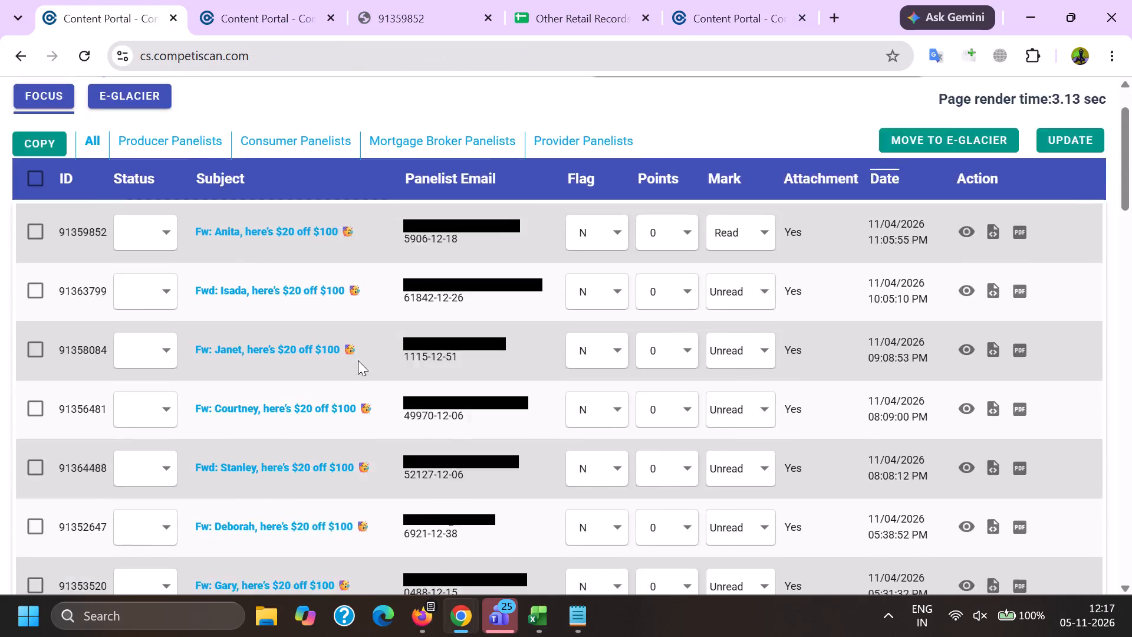
pyautogui.scroll(-9, 373, 380)
pyautogui.scroll(-5, 404, 419)
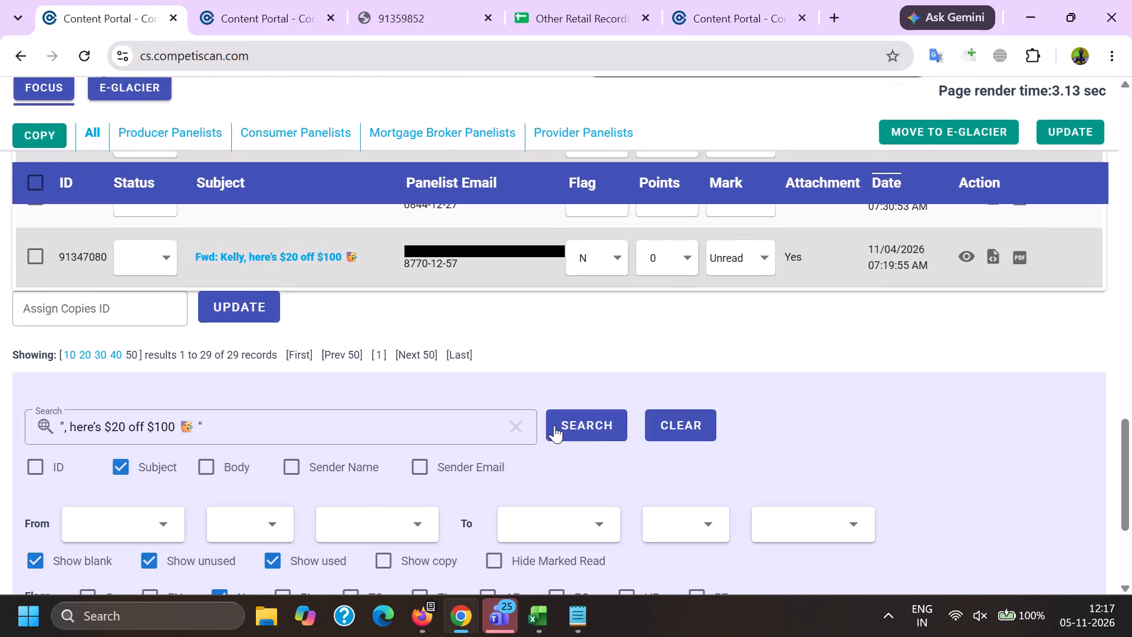
pyautogui.click(571, 425)
# Switch to the 2025 excel workbook and enter 28 in column G of the Macy row 7432 on the may 26 sheet.
pyautogui.click(538, 620)
pyautogui.click(733, 542)
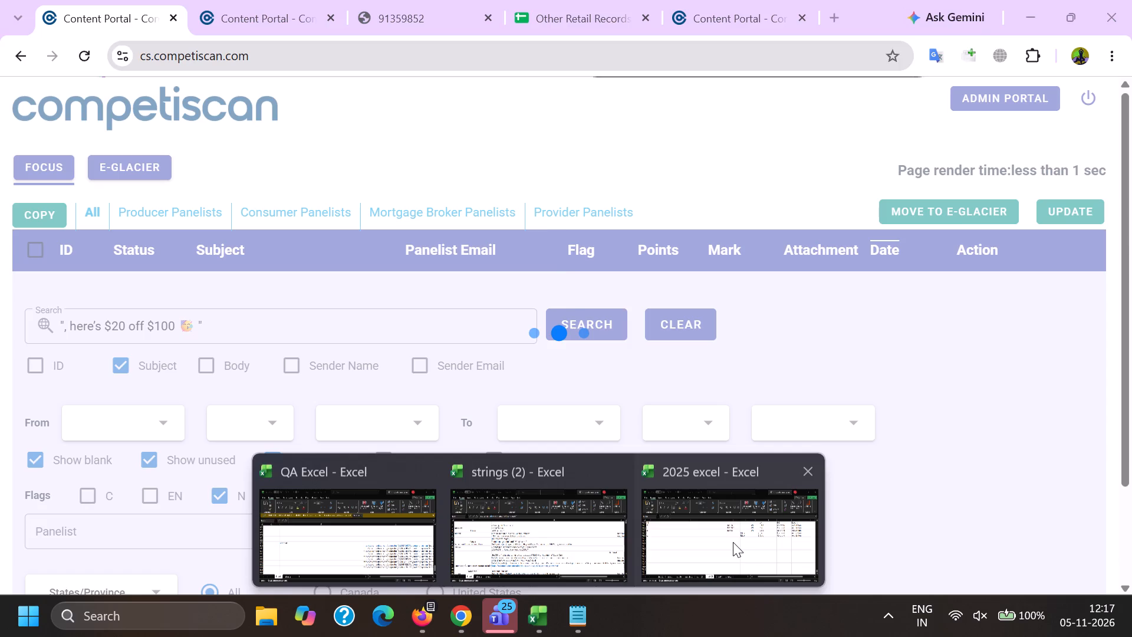
pyautogui.click(718, 301)
pyautogui.press('2')
pyautogui.press('8')
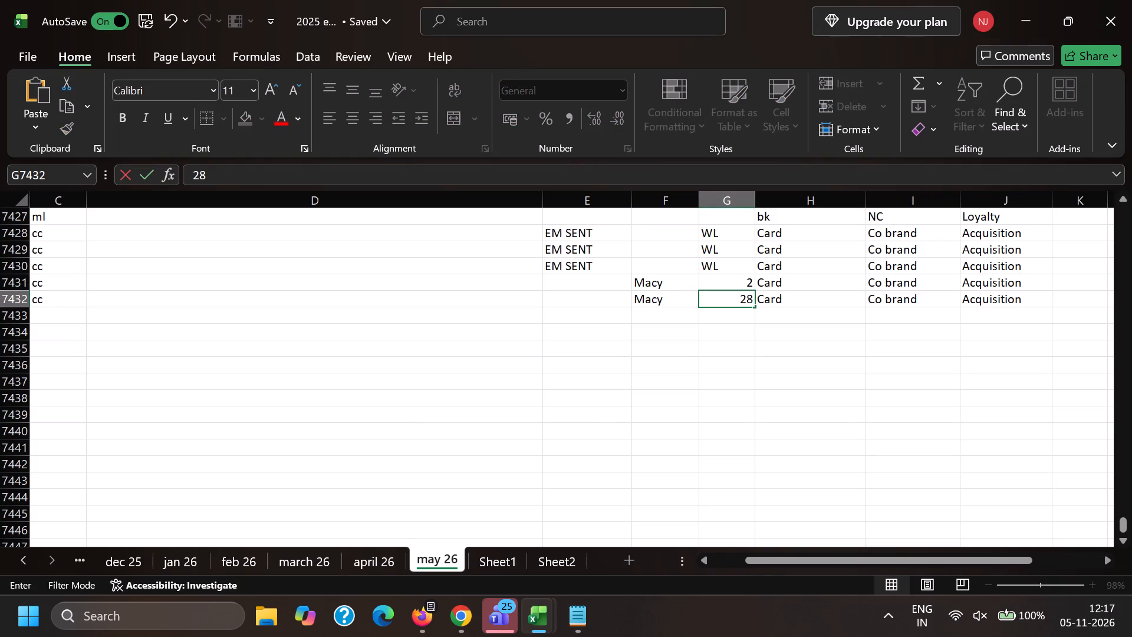
pyautogui.press('Return')
# Back in the Chrome email list, mark every listed email except 91359852 as a Copy of 91359852 and apply the update.
pyautogui.hotkey('alt', 'Tab')
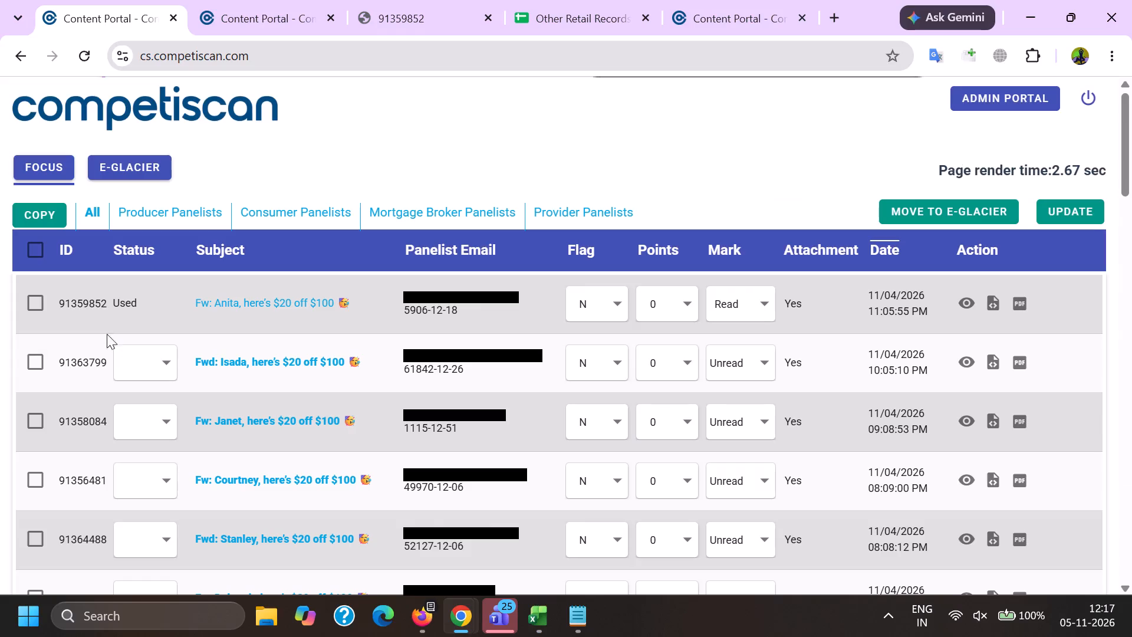
pyautogui.tripleClick(84, 304)
pyautogui.doubleClick(84, 304)
pyautogui.click(38, 249)
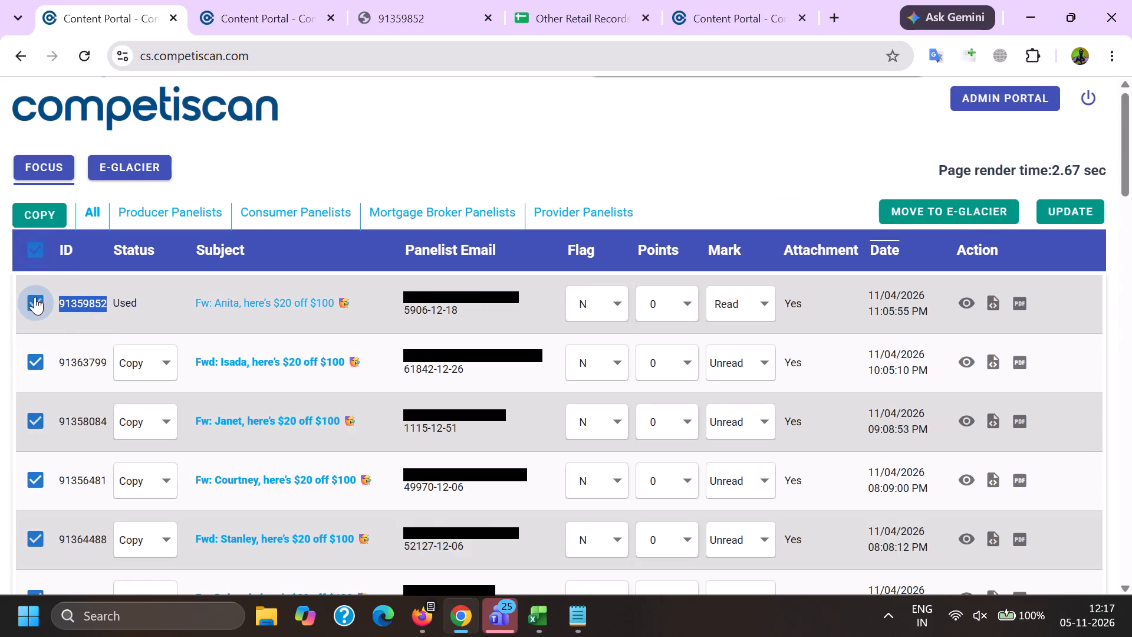
pyautogui.click(35, 297)
pyautogui.click(1042, 202)
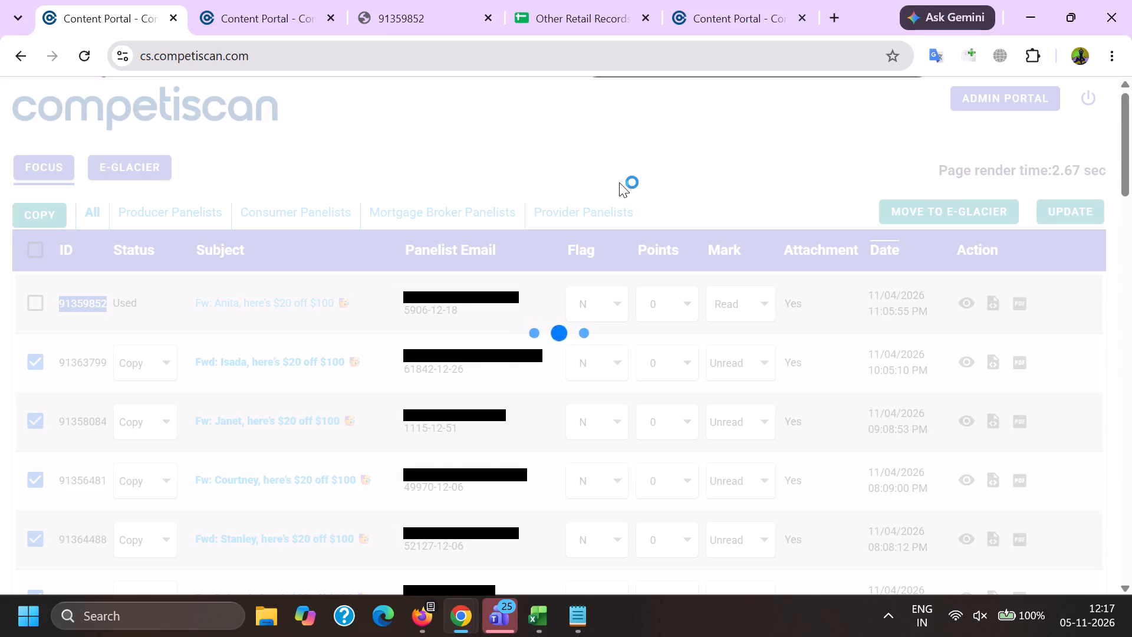
pyautogui.click(391, 448)
# Search the email subjects for the quoted phrase "30% off cashmere, 15% off beauty & more deals on gifts", continuing past unsaved changes.
pyautogui.scroll(-3, 367, 385)
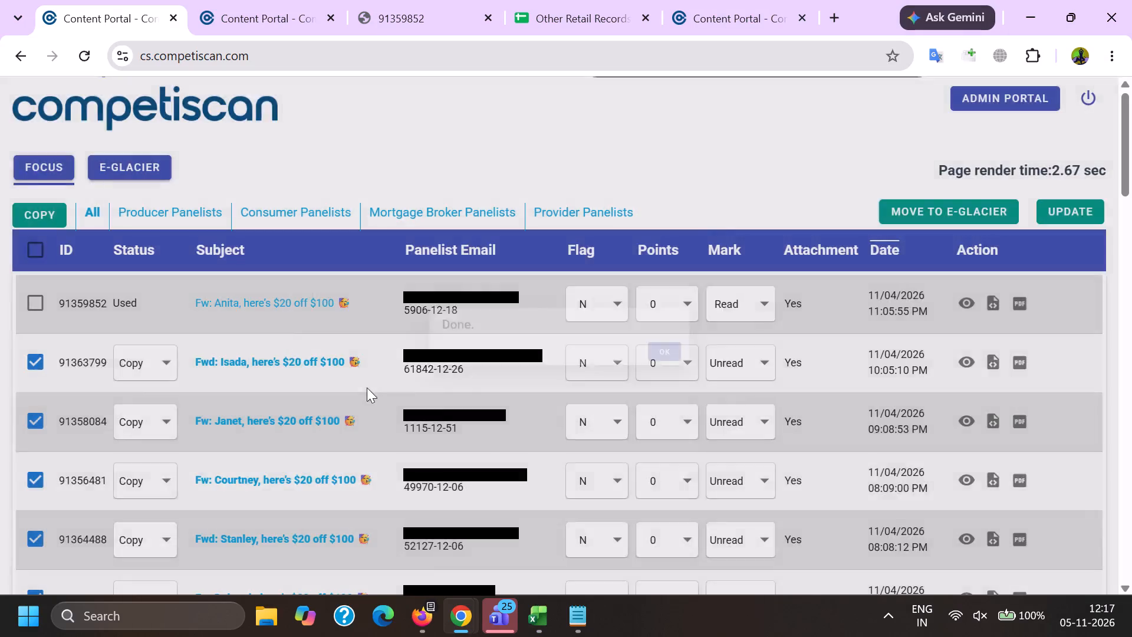
pyautogui.scroll(-19, 367, 388)
pyautogui.scroll(2, 330, 508)
pyautogui.moveTo(364, 385); pyautogui.dragTo(2, 432)
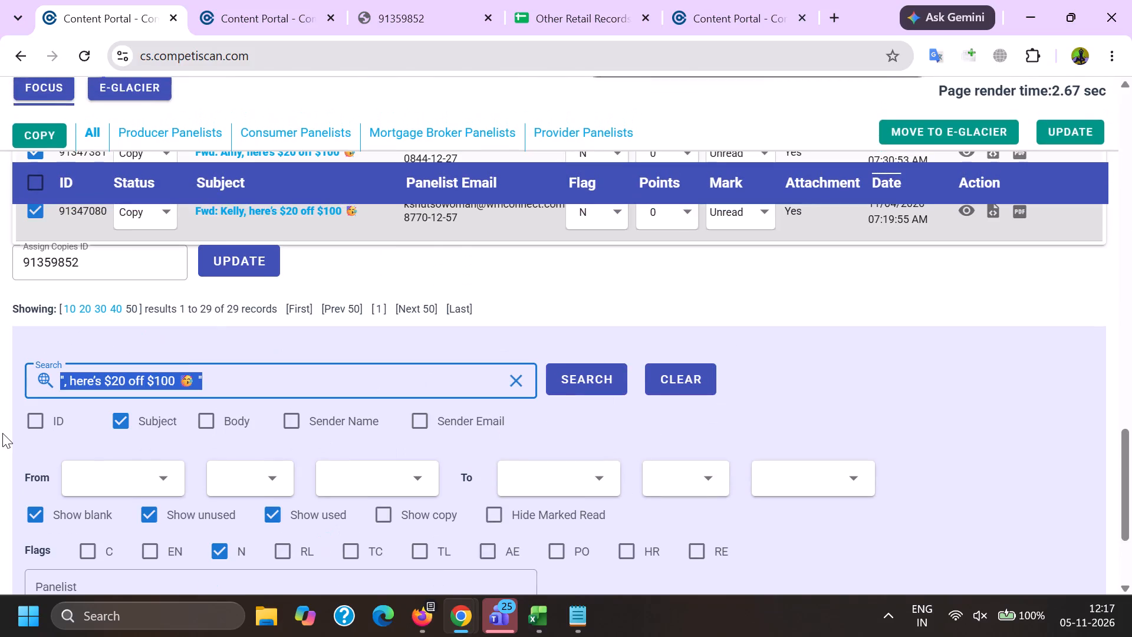
pyautogui.press('BackSpace')
pyautogui.hotkey('shift', '"')
pyautogui.hotkey('ctrl', 'v')
pyautogui.hotkey('shift', '"')
pyautogui.press('Return')
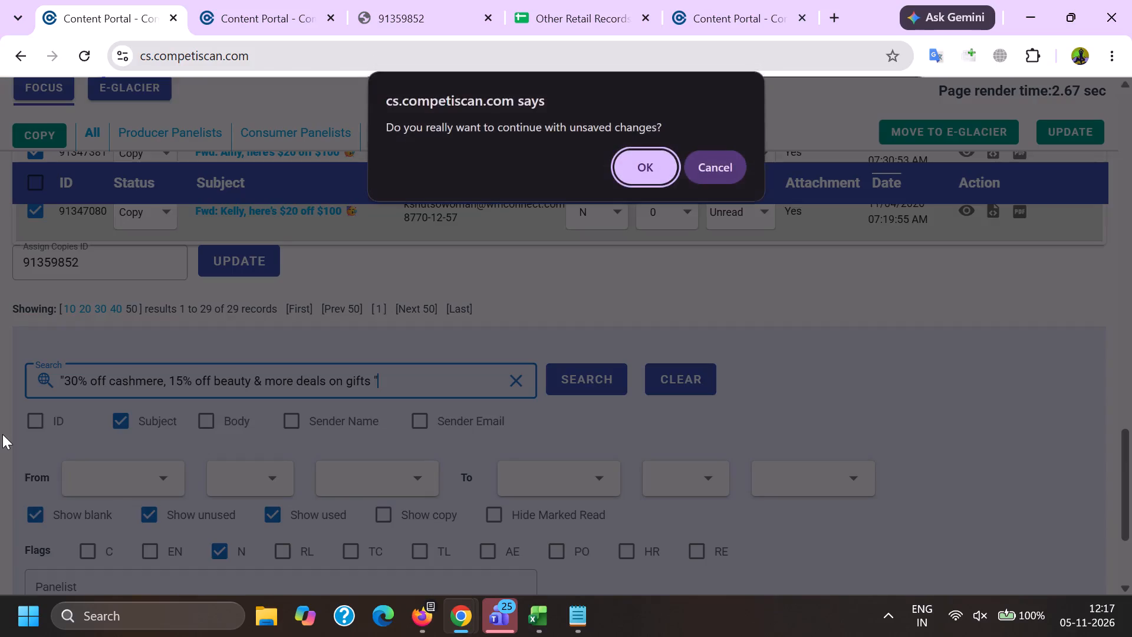
pyautogui.press('Return')
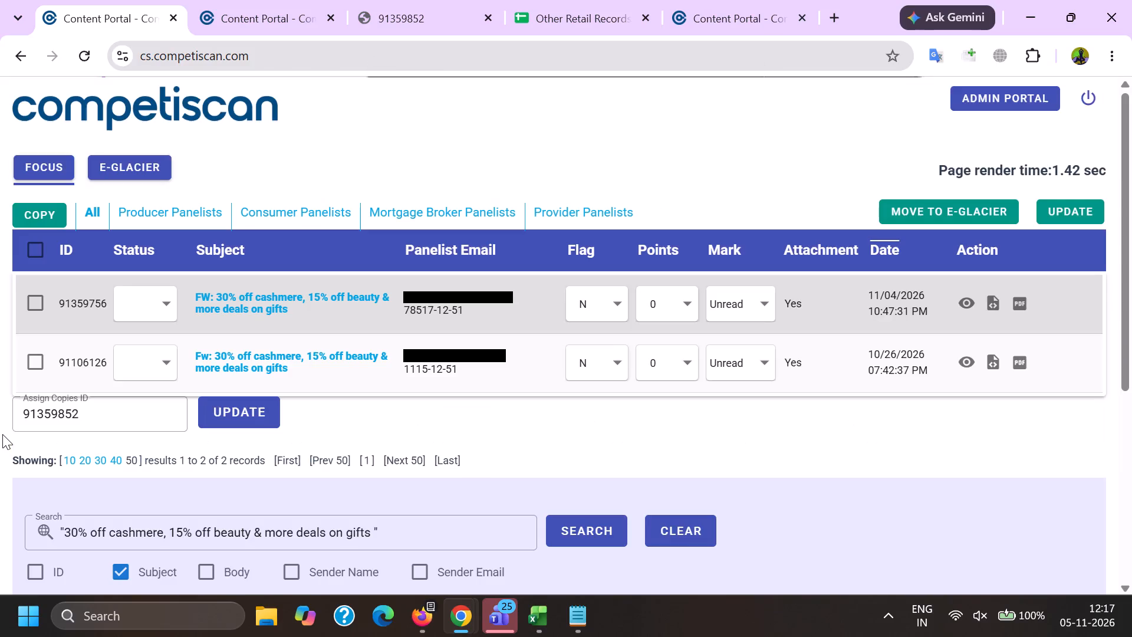
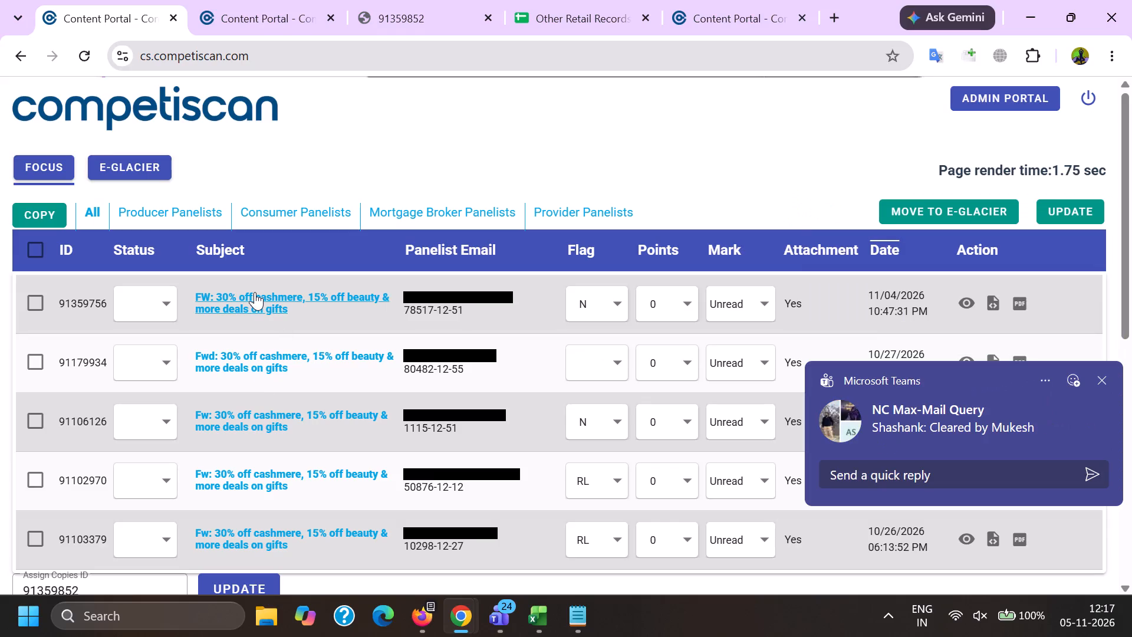
# Copy email ID 91359756 from its editor and log it in the Excel may 26 sheet's row 7433, column B, with cc in column C.
pyautogui.click(250, 0)
pyautogui.doubleClick(366, 54)
pyautogui.hotkey('ctrl', 'c')
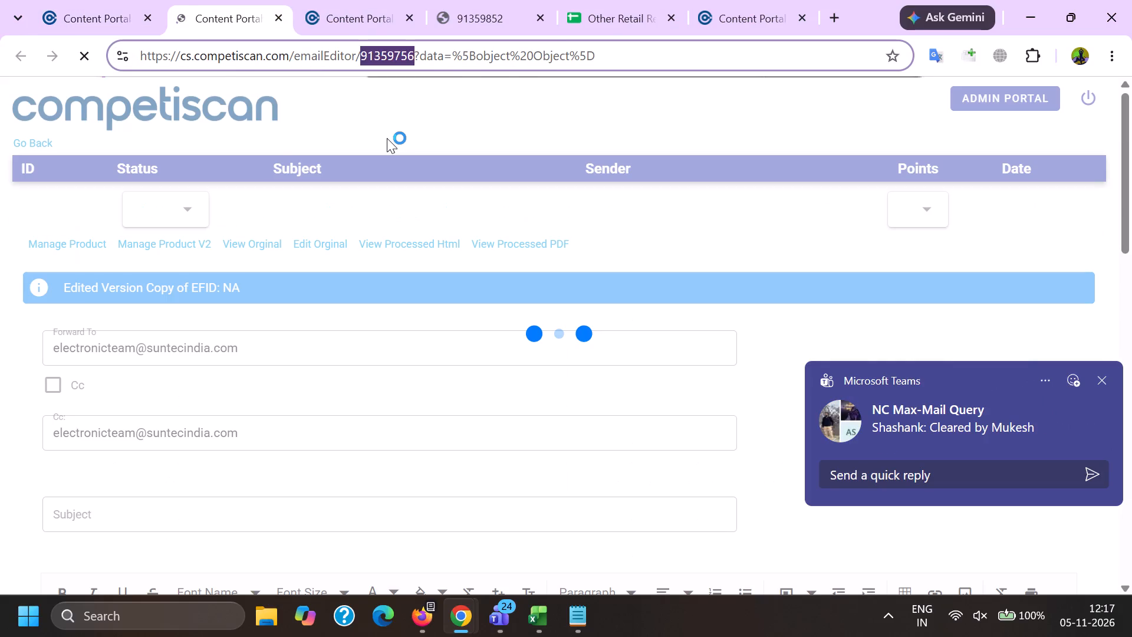
pyautogui.click(557, 626)
pyautogui.click(692, 547)
pyautogui.scroll(-2, 377, 370)
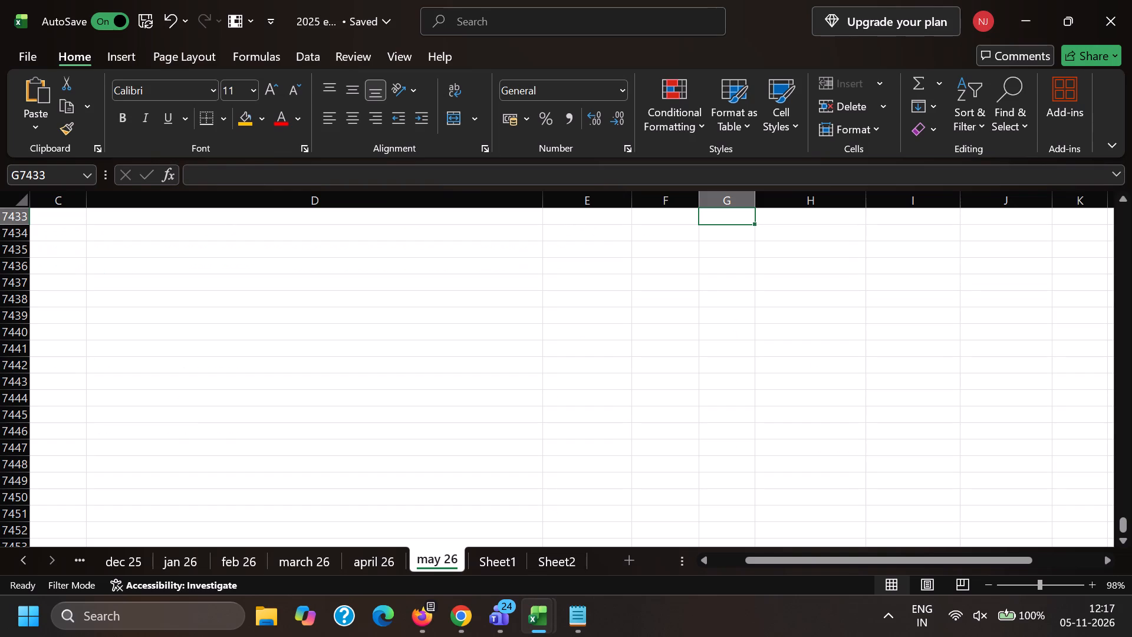
pyautogui.scroll(2, 60, 367)
pyautogui.click(54, 315)
pyautogui.press('Left')
pyautogui.hotkey('ctrl', 'v')
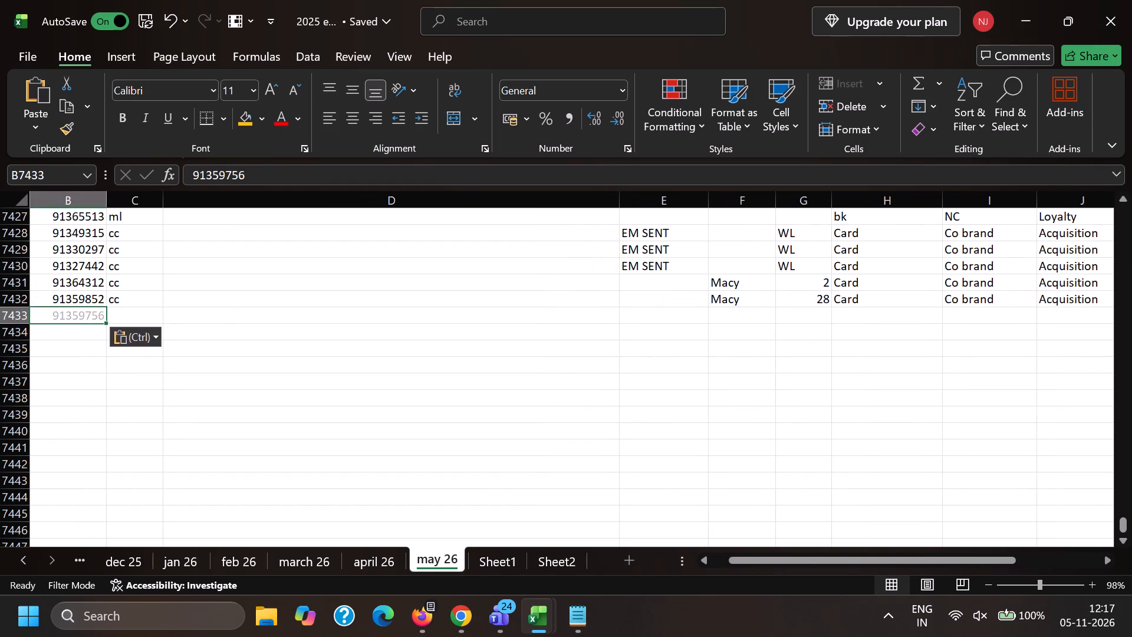
pyautogui.press('Right')
pyautogui.write('cc')
# Copy the Macy, Card, Co brand and Acquisition entries from row 7432 into row 7433, and set column G to 1.
pyautogui.press('Right')
pyautogui.press('Right')
pyautogui.press('Right')
pyautogui.press('Up')
pyautogui.hotkey('shift', 'Right')
pyautogui.hotkey('shift', 'Right')
pyautogui.hotkey('shift', 'Right')
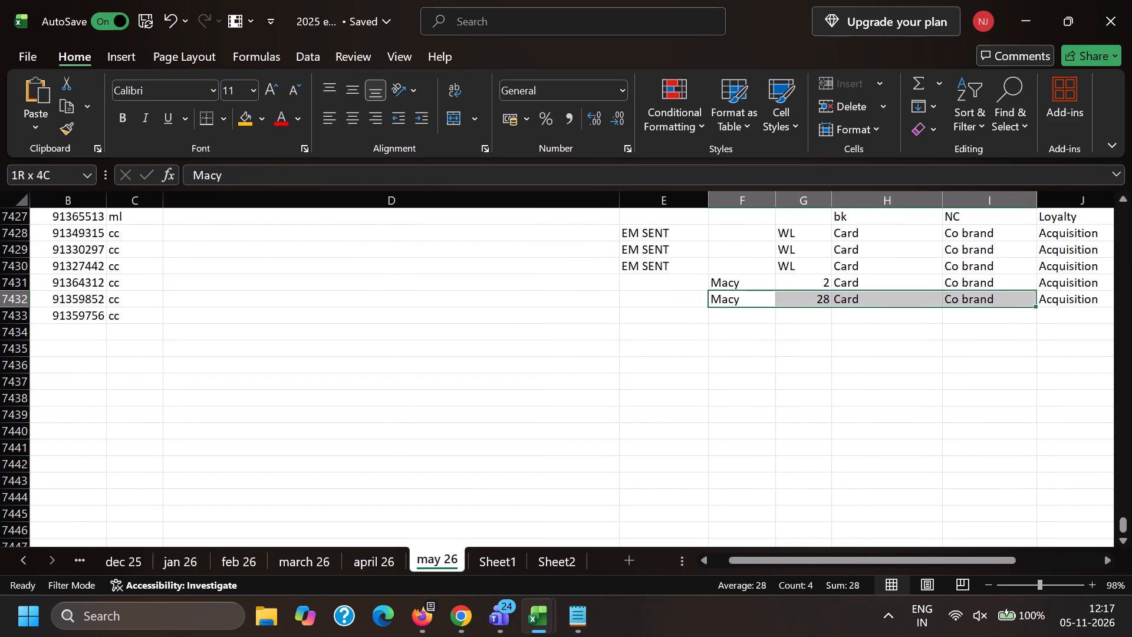
pyautogui.hotkey('shift', 'Right')
pyautogui.hotkey('ctrl', 'c')
pyautogui.press('Down')
pyautogui.hotkey('ctrl', 'v')
pyautogui.press('Right')
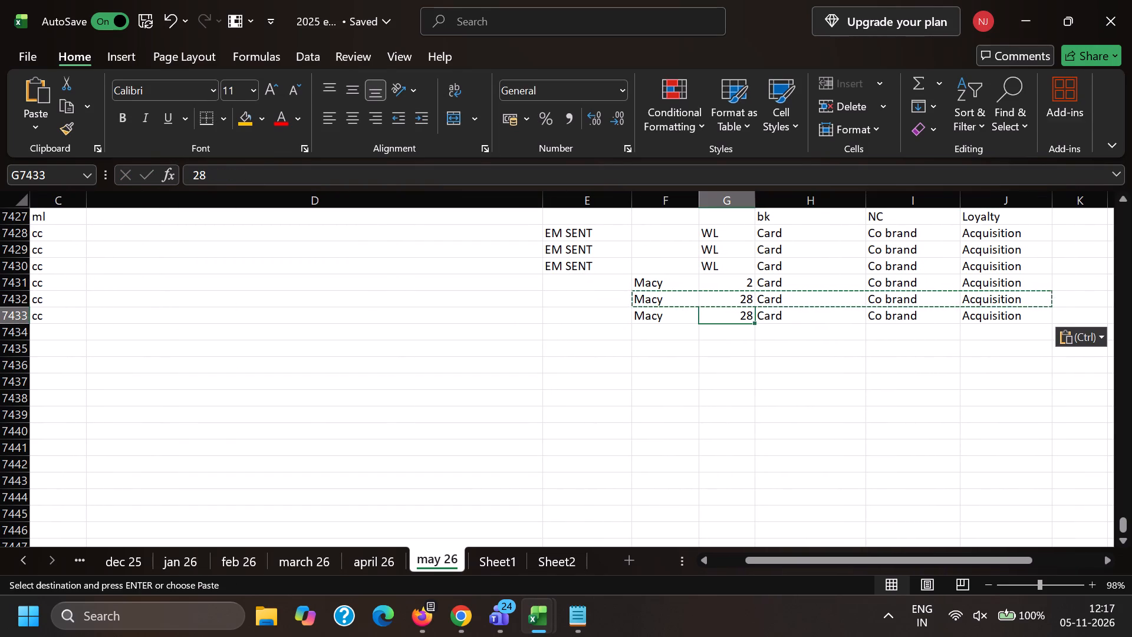
pyautogui.press('1')
pyautogui.press('Return')
# Back in the Chrome email editor, delete the Forwarded Message line and the Reply-To and To lines from the email header.
pyautogui.hotkey('alt', 'Tab')
pyautogui.scroll(-1, 173, 167)
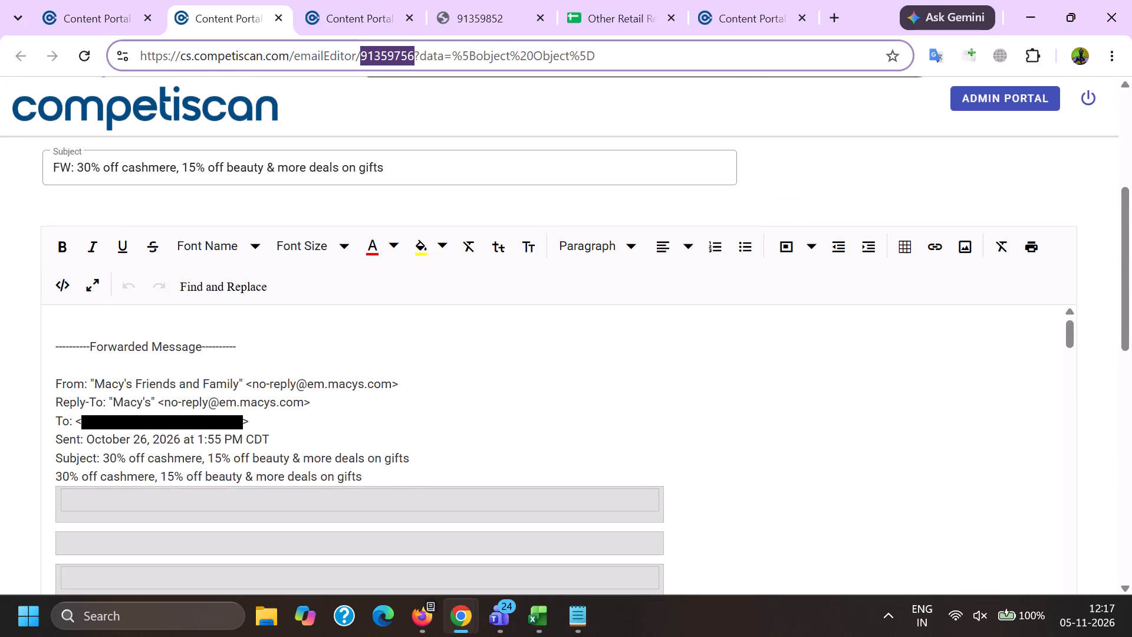
pyautogui.moveTo(273, 345); pyautogui.dragTo(0, 316)
pyautogui.press('BackSpace')
pyautogui.moveTo(52, 391); pyautogui.dragTo(54, 391)
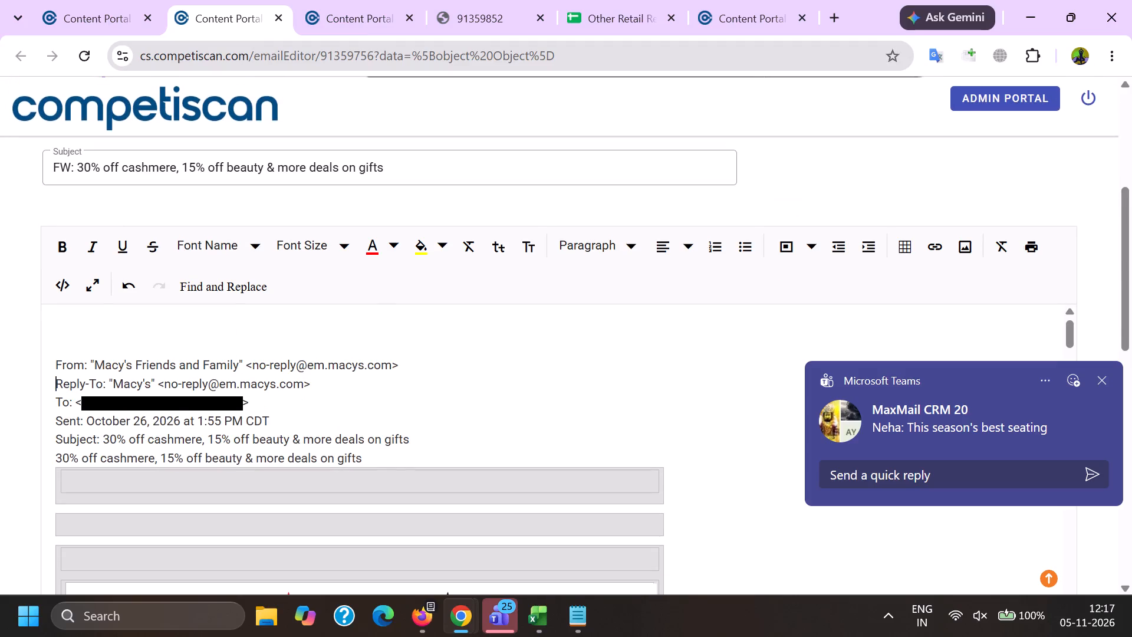
pyautogui.moveTo(54, 391); pyautogui.dragTo(289, 400)
pyautogui.press('BackSpace')
pyautogui.press('BackSpace')
# Strip the sender address and quotation marks from the From line, and delete the repeated subject text below the Subject line.
pyautogui.moveTo(242, 367); pyautogui.dragTo(404, 360)
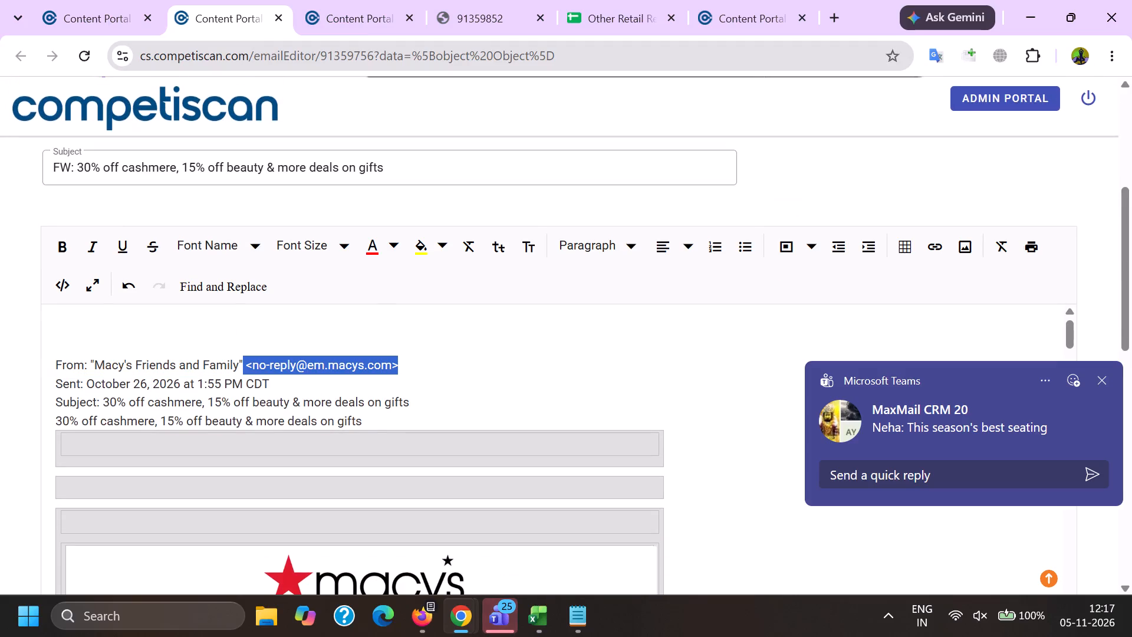
pyautogui.moveTo(404, 360); pyautogui.dragTo(418, 362)
pyautogui.press('BackSpace')
pyautogui.press('BackSpace')
pyautogui.click(100, 366)
pyautogui.click(98, 366)
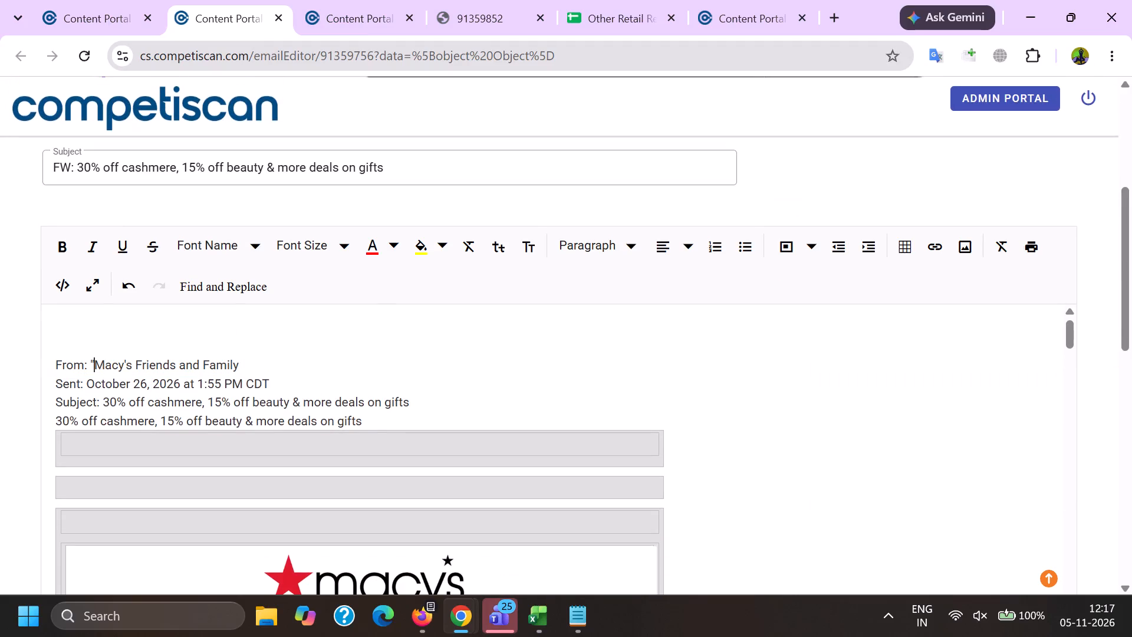
pyautogui.press('BackSpace')
pyautogui.moveTo(54, 415); pyautogui.dragTo(388, 426)
pyautogui.press('BackSpace')
# Remove the link from the red Macy's Card 30% OFF banner image.
pyautogui.scroll(-2, 293, 290)
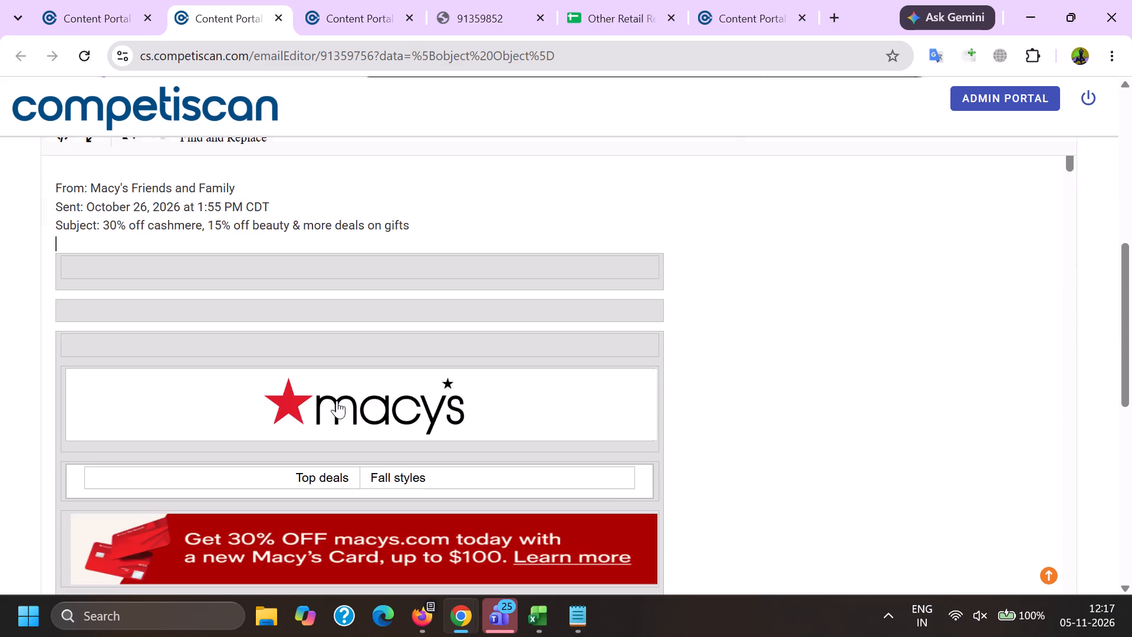
pyautogui.scroll(-3, 283, 499)
pyautogui.click(224, 291)
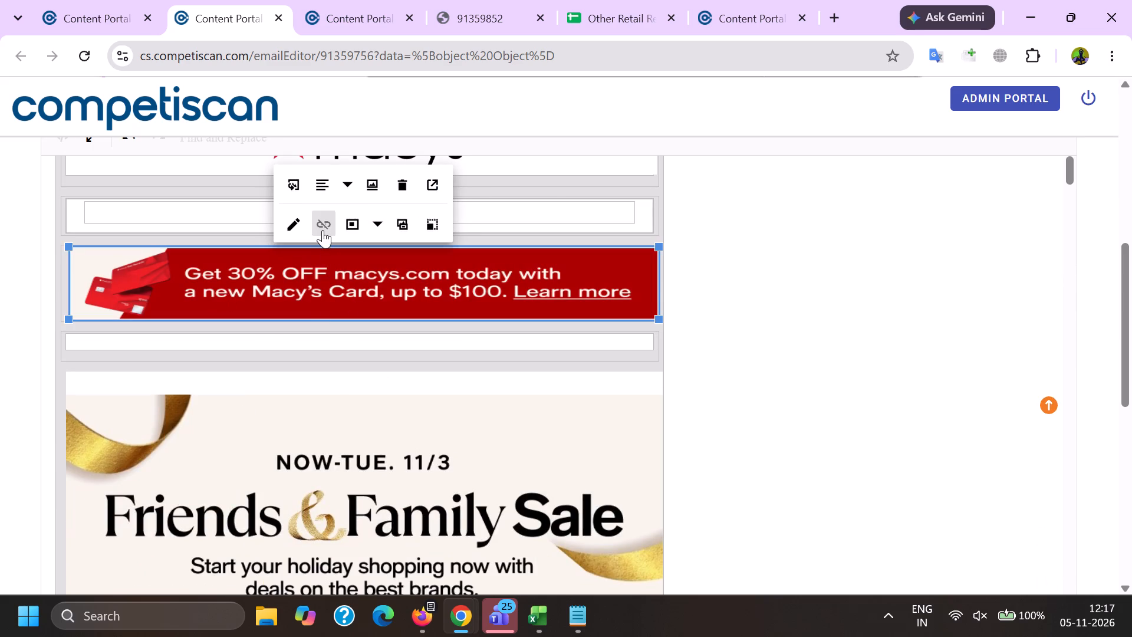
pyautogui.click(323, 230)
# Remove the links from the Sign Up text and the YouTube and Instagram icons near the end of the email.
pyautogui.scroll(-20, 304, 307)
pyautogui.scroll(-20, 304, 307)
pyautogui.scroll(-9, 304, 307)
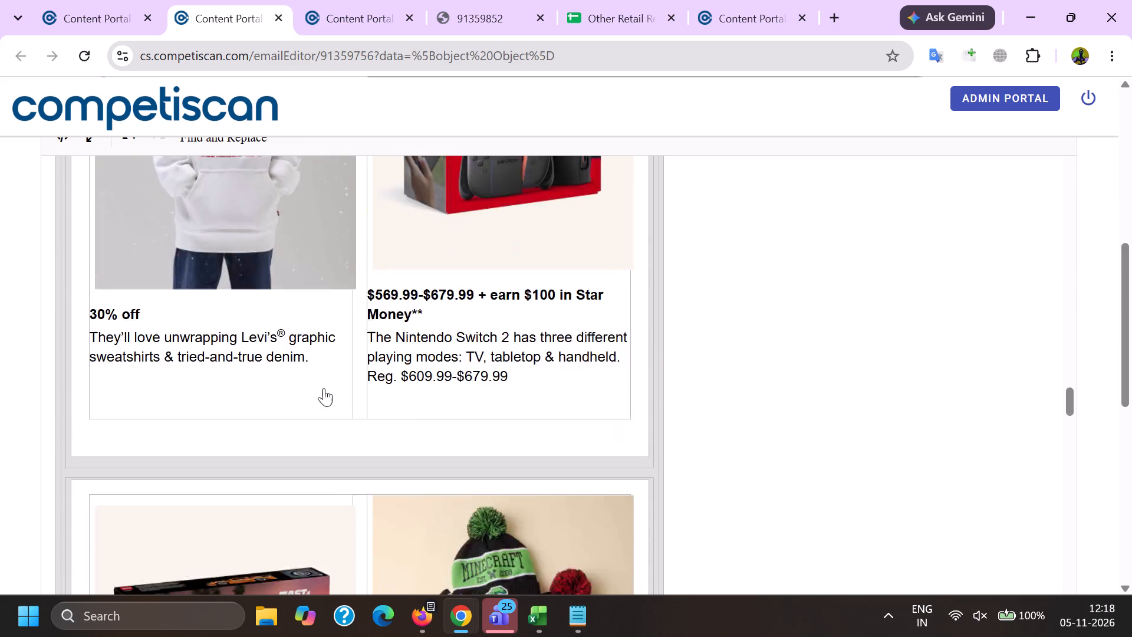
pyautogui.scroll(-20, 324, 388)
pyautogui.scroll(-20, 324, 388)
pyautogui.scroll(-3, 324, 388)
pyautogui.scroll(2, 327, 396)
pyautogui.scroll(-20, 327, 396)
pyautogui.scroll(2, 374, 403)
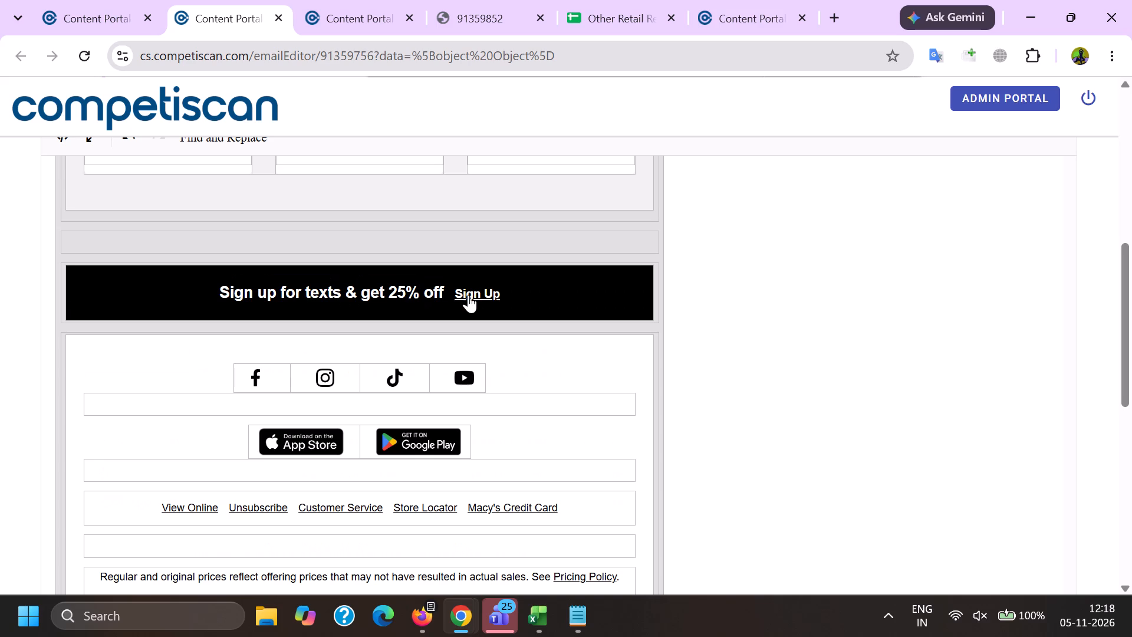
pyautogui.click(468, 295)
pyautogui.click(569, 330)
pyautogui.click(469, 376)
pyautogui.click(491, 331)
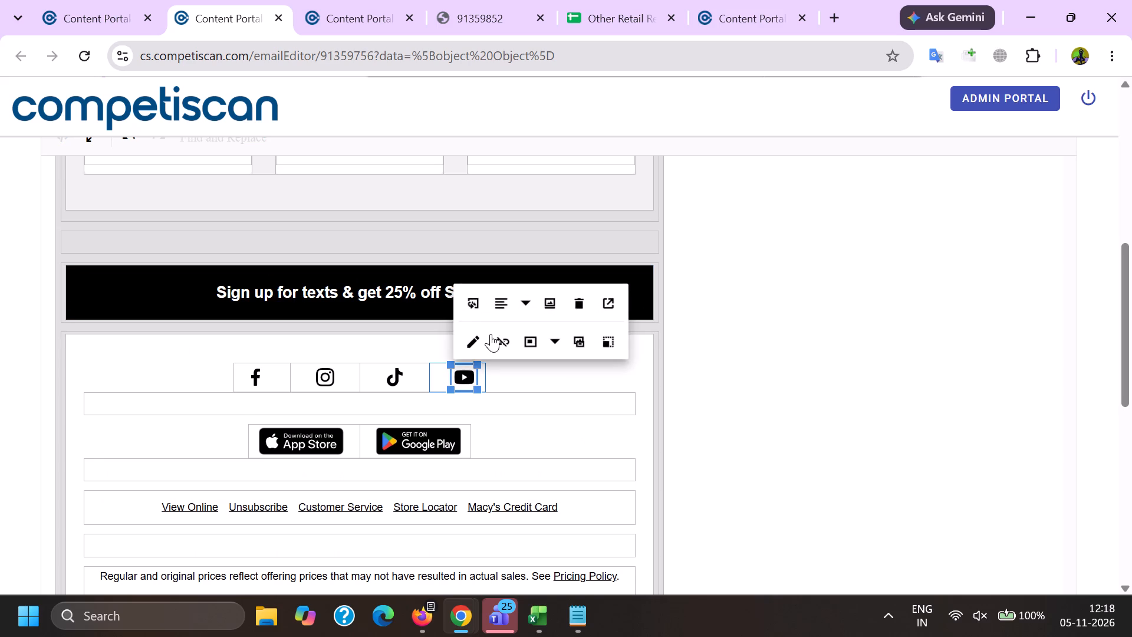
pyautogui.click(318, 371)
pyautogui.click(350, 334)
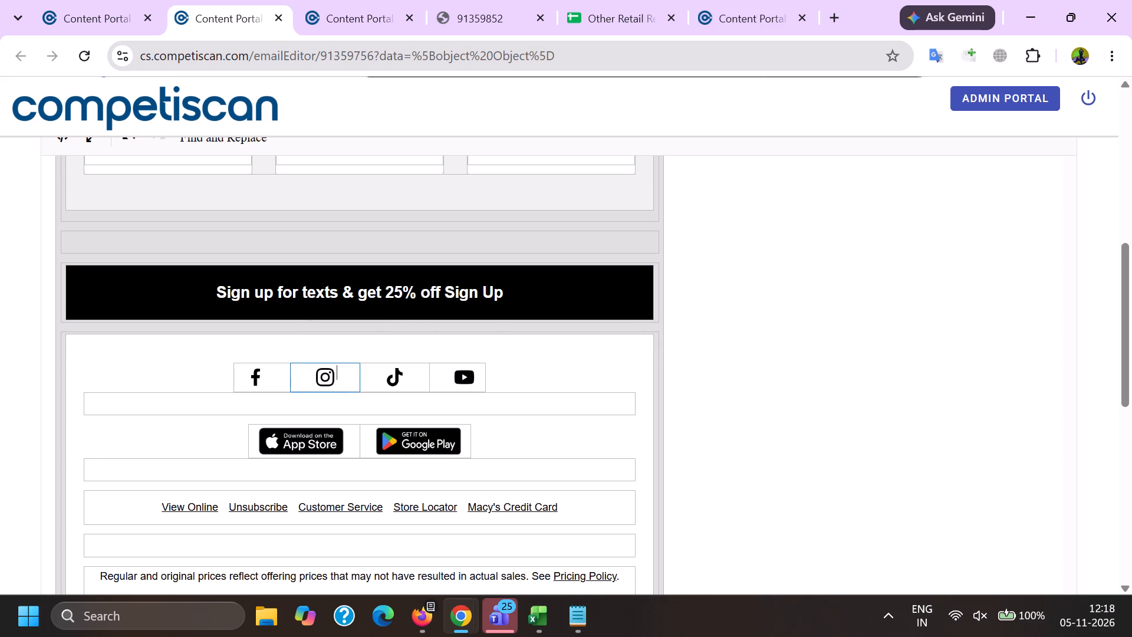
# Remove the links from the TikTok and Facebook icons and from the App Store and Google Play badges.
pyautogui.click(380, 374)
pyautogui.click(397, 382)
pyautogui.click(439, 342)
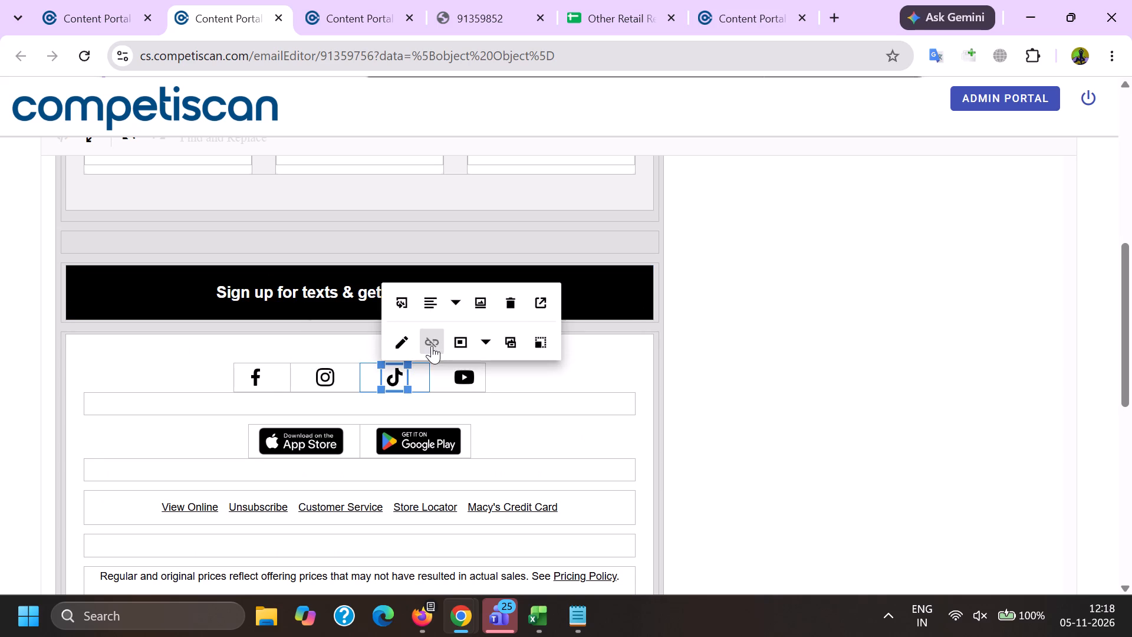
pyautogui.click(259, 382)
pyautogui.click(285, 347)
pyautogui.click(291, 433)
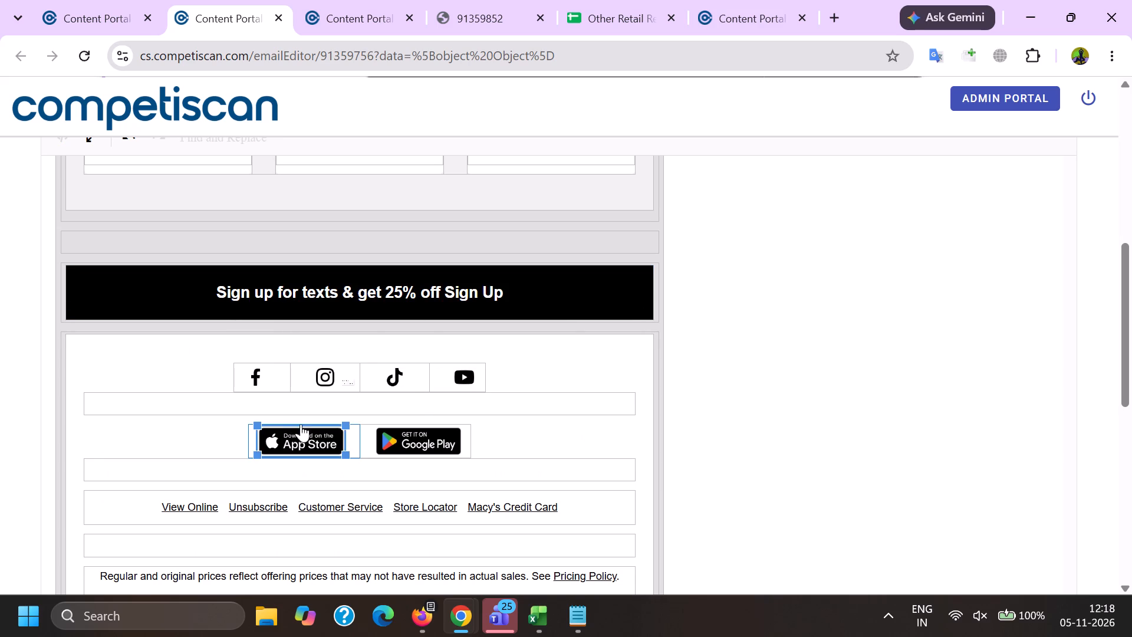
pyautogui.click(312, 404)
pyautogui.click(394, 435)
pyautogui.click(429, 399)
# Remove the links from View Online, Unsubscribe and Macy's Credit Card in the footer row, and from Macy's Card in the Citibank note.
pyautogui.scroll(-2, 258, 402)
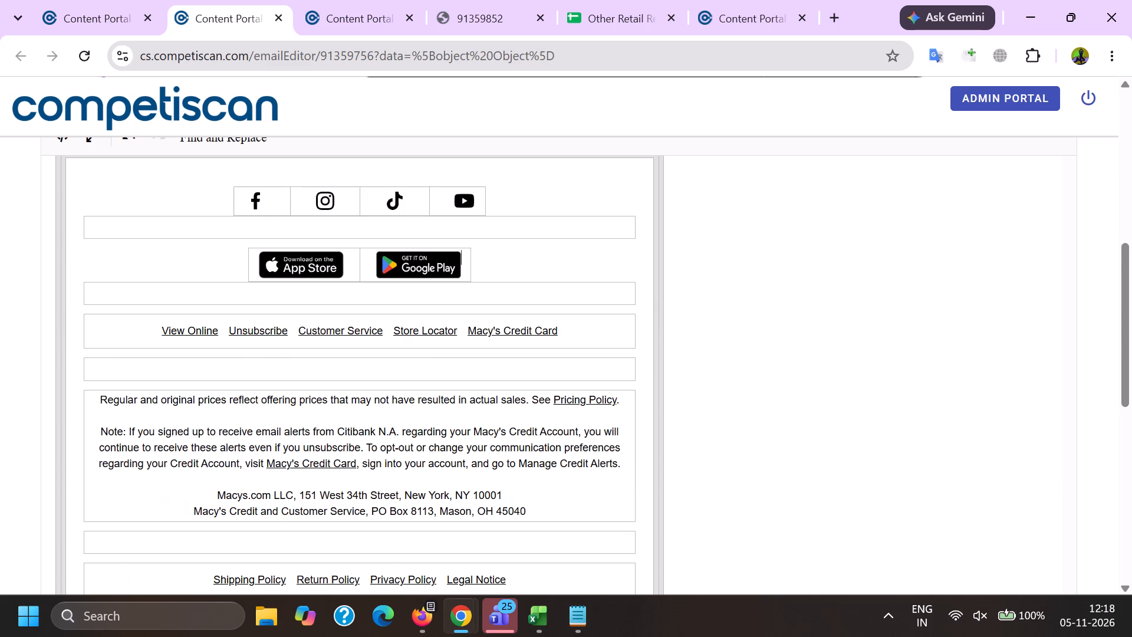
pyautogui.click(187, 329)
pyautogui.click(287, 377)
pyautogui.click(251, 321)
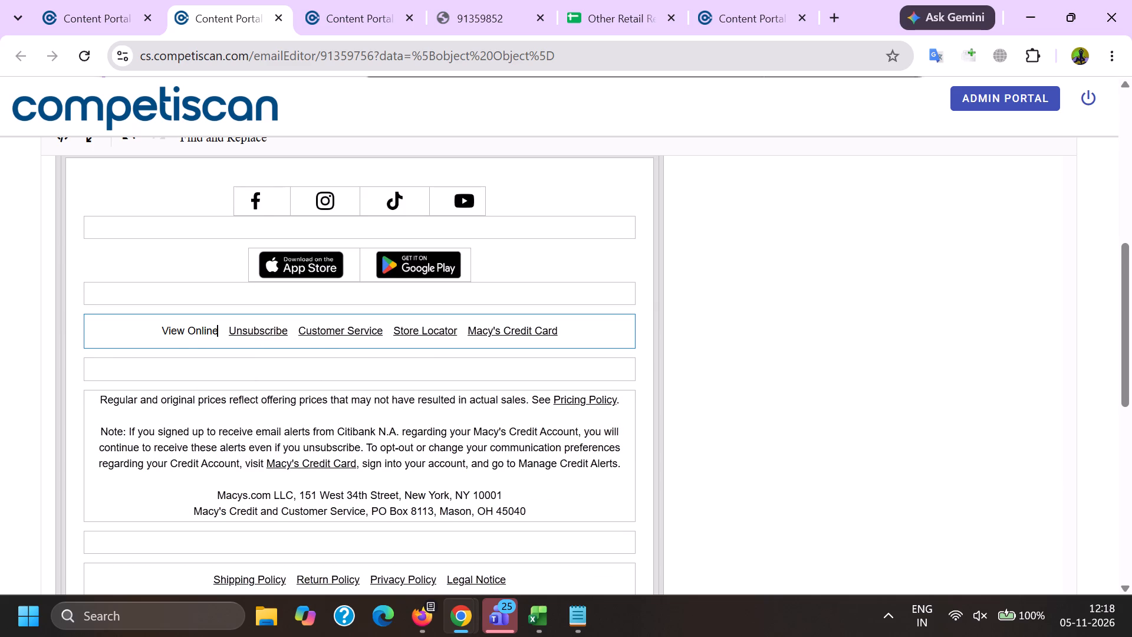
pyautogui.click(270, 329)
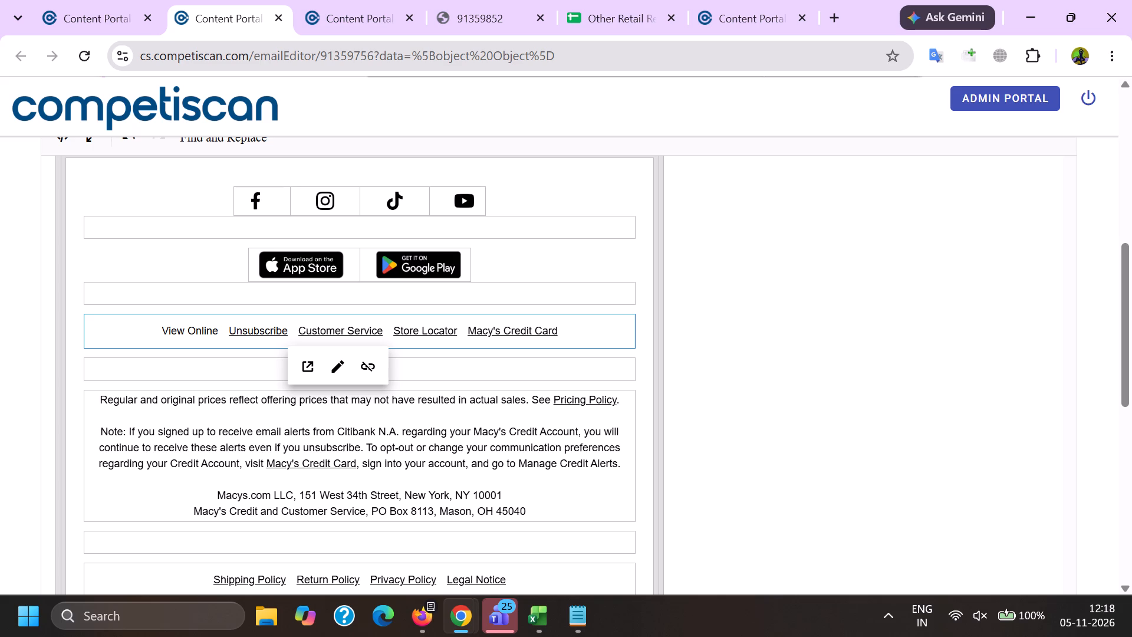
pyautogui.click(358, 369)
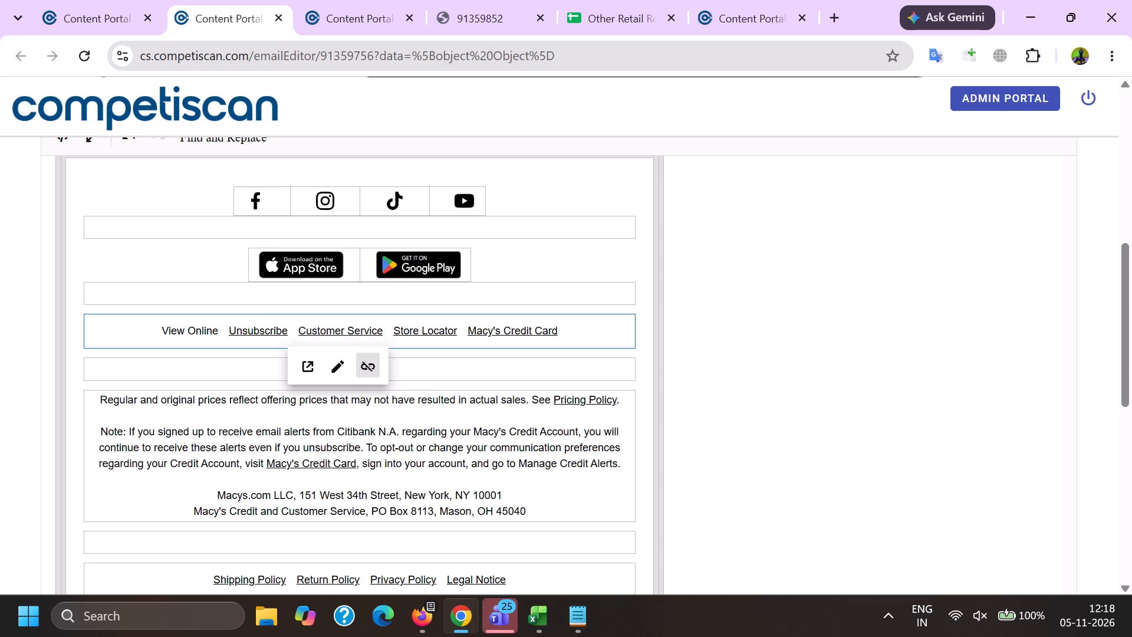
pyautogui.click(477, 331)
pyautogui.click(592, 356)
pyautogui.click(572, 365)
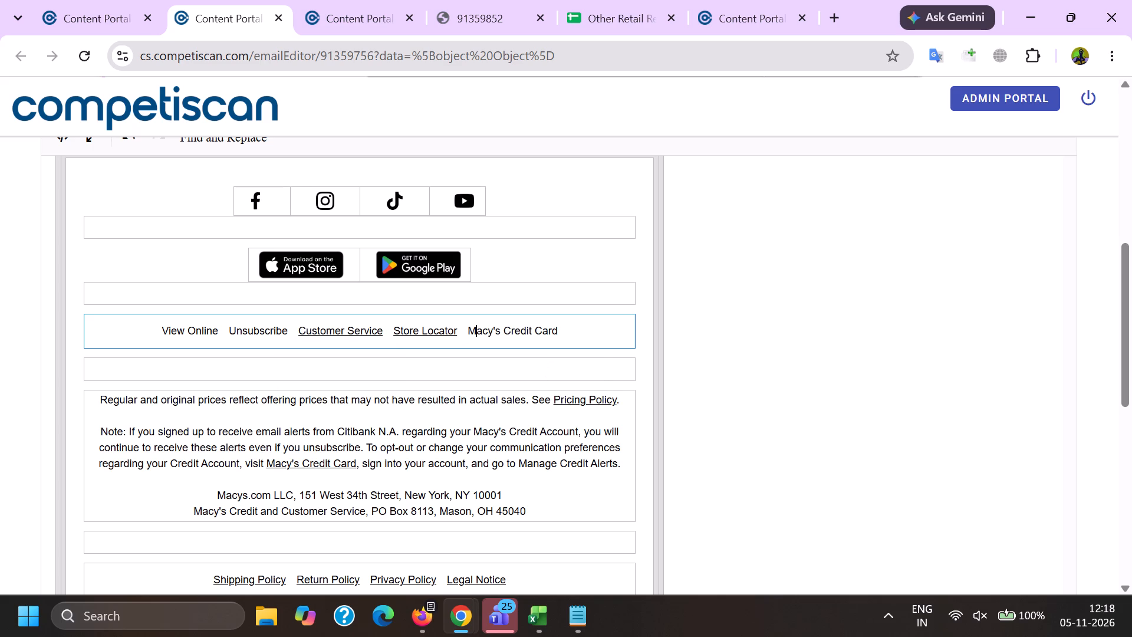
pyautogui.click(456, 261)
pyautogui.click(285, 271)
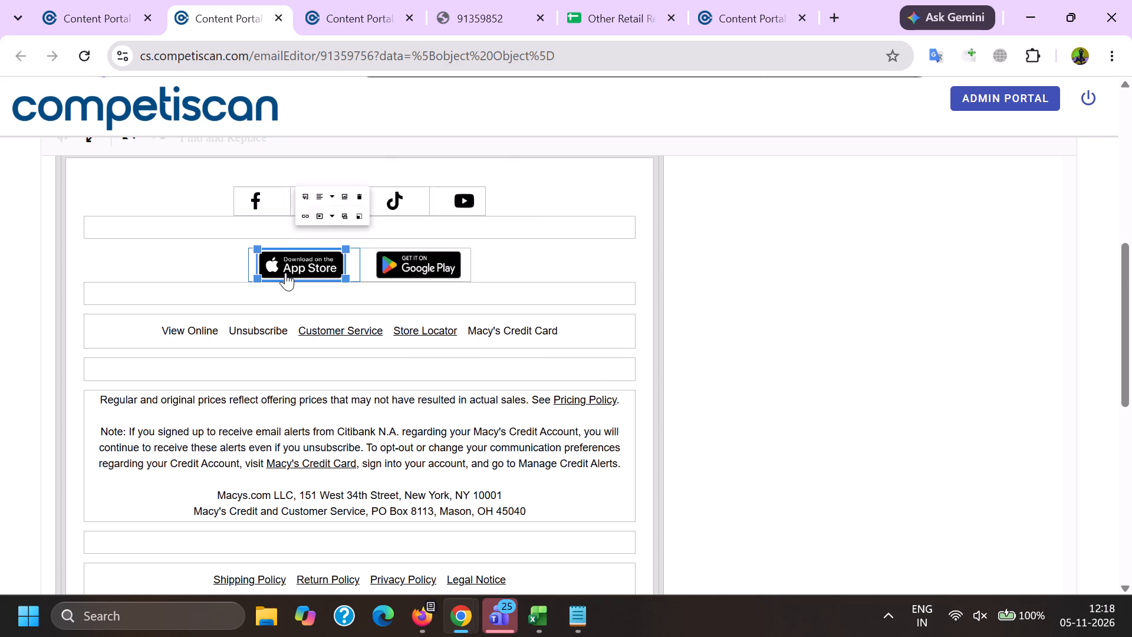
pyautogui.scroll(-2, 281, 293)
pyautogui.click(275, 288)
pyautogui.click(366, 327)
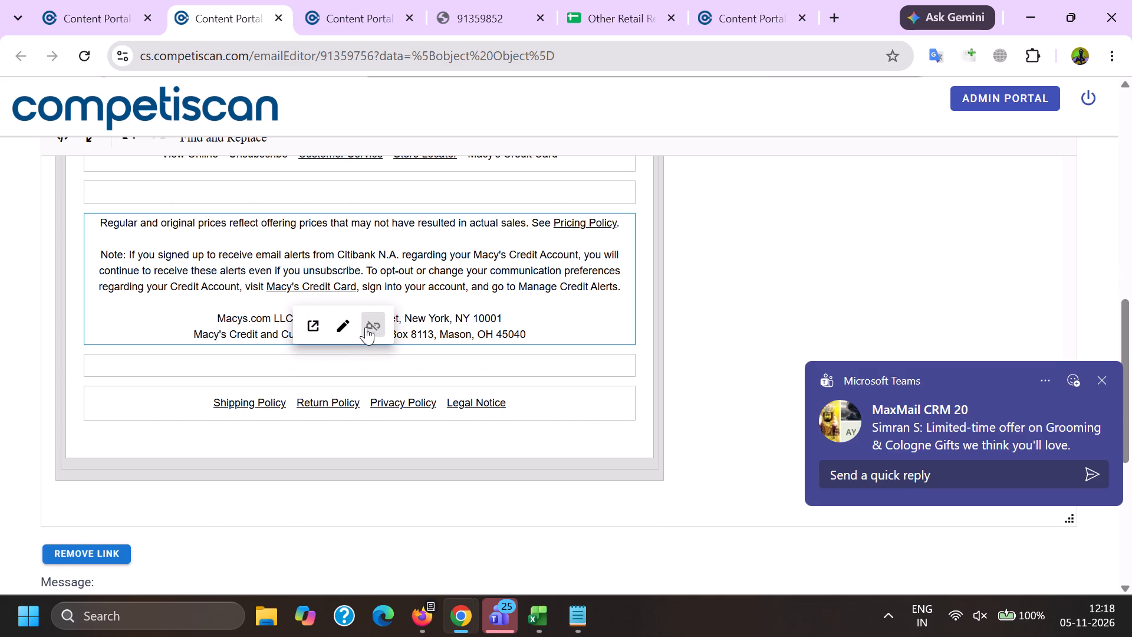
# Save the cleaned email with its product info.
pyautogui.scroll(-9, 389, 309)
pyautogui.click(422, 437)
pyautogui.click(591, 352)
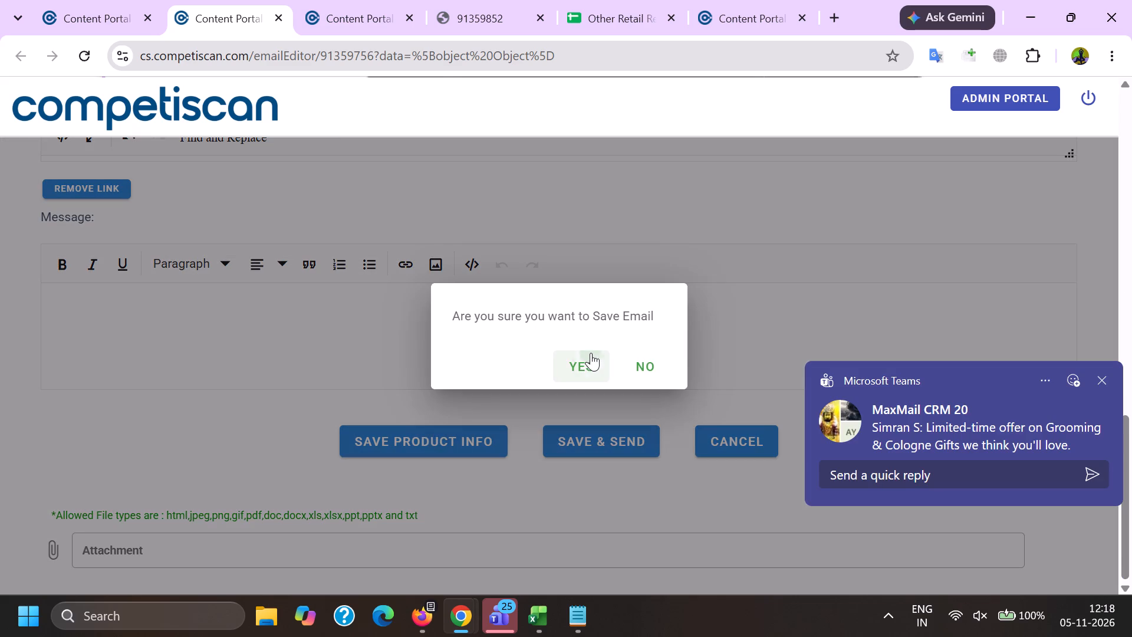
# Copy the email ID 91359756 from the page address, and open this email's product record.
pyautogui.doubleClick(361, 65)
pyautogui.hotkey('ctrl', 'c')
pyautogui.hotkey('ctrl', 'c')
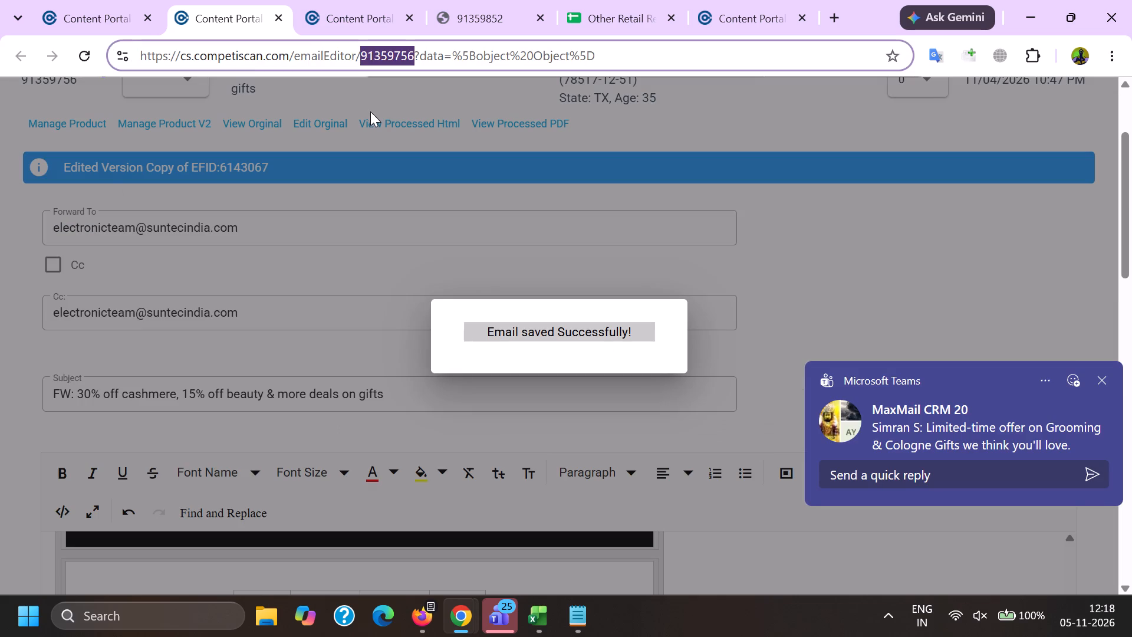
pyautogui.click(0, 294)
pyautogui.click(75, 127)
pyautogui.hotkey('alt', 'Tab')
# In the email editor, copy the brand name Macy's from the From line of the email header.
pyautogui.scroll(-5, 175, 254)
pyautogui.click(118, 356)
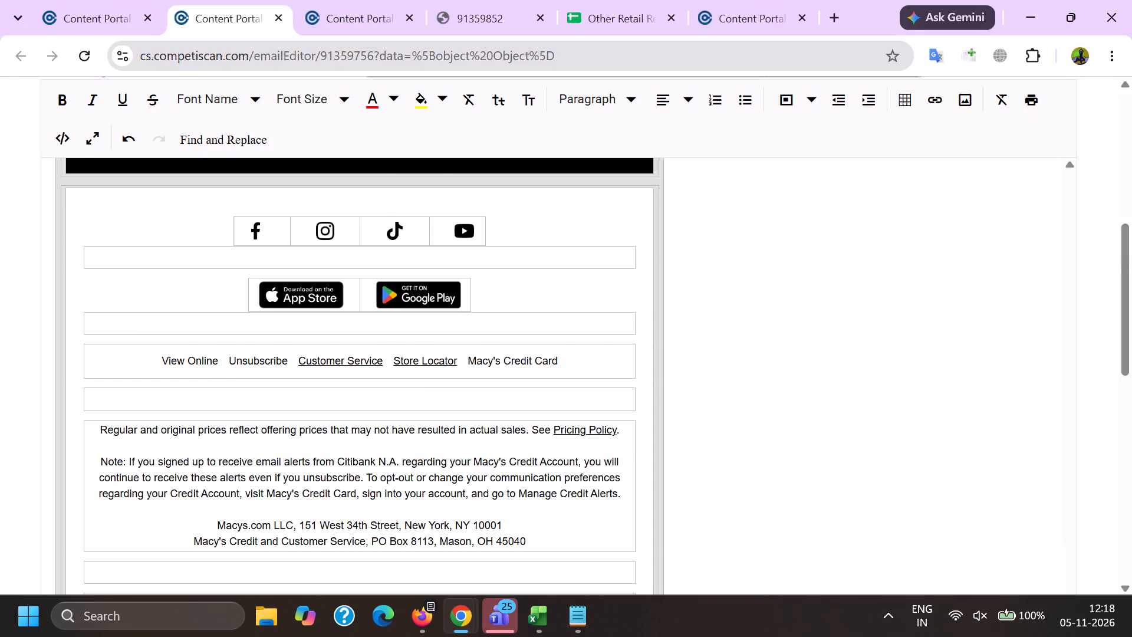
pyautogui.press('pageup')
pyautogui.press('pageup')
pyautogui.press('pageup')
pyautogui.press('pageup')
pyautogui.press('pageup')
pyautogui.press('pageup')
pyautogui.press('pageup')
pyautogui.press('pageup')
pyautogui.press('pageup')
pyautogui.press('pageup')
pyautogui.press('pageup')
pyautogui.press('pageup')
pyautogui.press('pageup')
pyautogui.press('pageup')
pyautogui.press('pageup')
pyautogui.press('pageup')
pyautogui.press('pageup')
pyautogui.press('pageup')
pyautogui.press('pageup')
pyautogui.press('pageup')
pyautogui.scroll(-5, 120, 353)
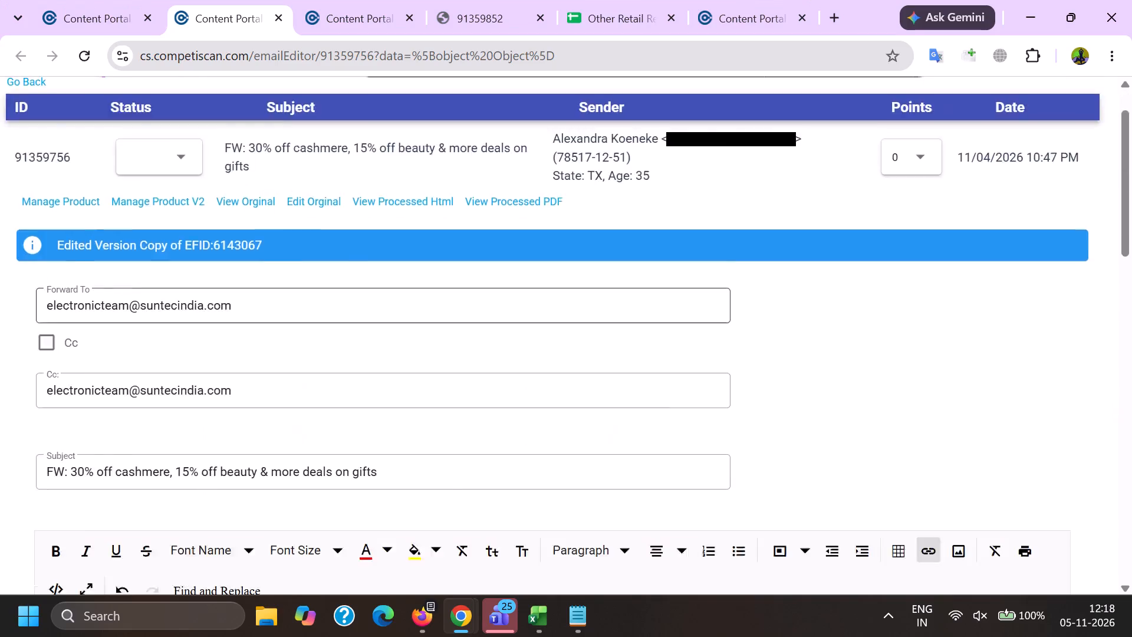
pyautogui.doubleClick(112, 220)
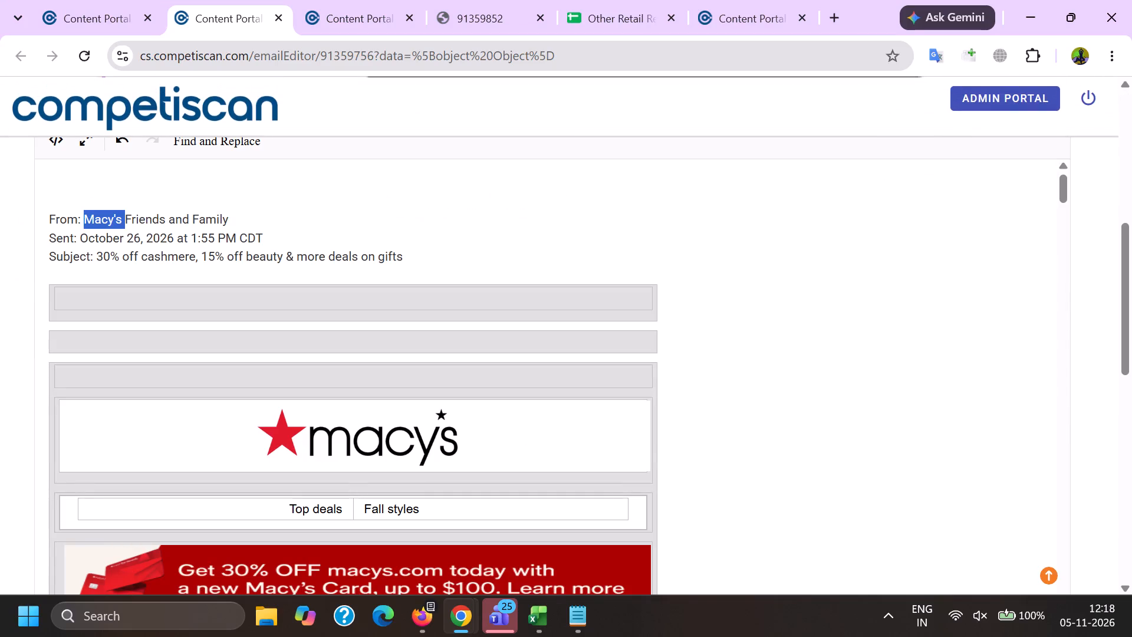
pyautogui.hotkey('shift', 'Left')
pyautogui.hotkey('ctrl', 'c')
# Switch to the product record window and go to its Company section.
pyautogui.hotkey('alt', 'Tab')
pyautogui.scroll(-5, 199, 292)
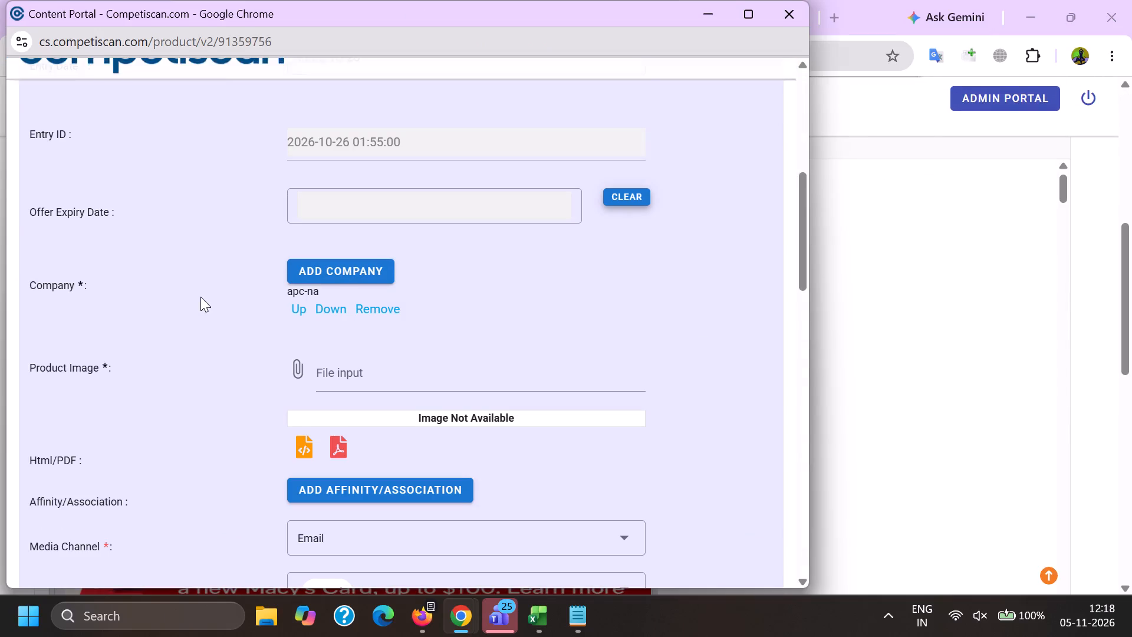
# In the product form, replace company apc-na with Macy's, use its product image, and look up Macy's under Affinity/Association.
pyautogui.click(381, 313)
pyautogui.click(363, 277)
pyautogui.hotkey('ctrl', 'v')
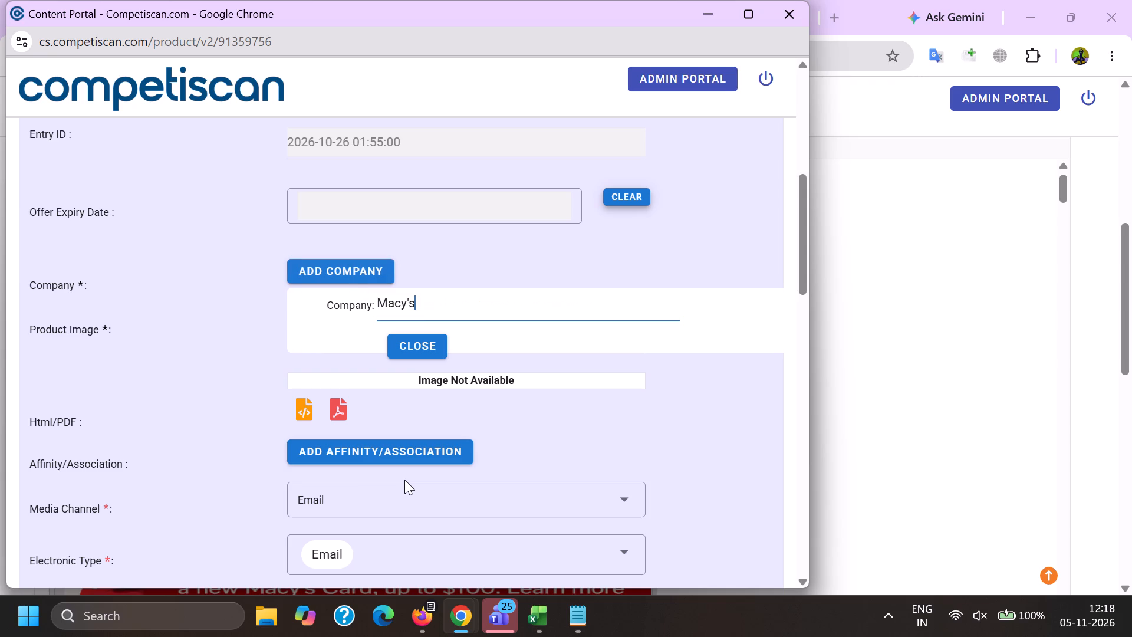
pyautogui.click(390, 441)
pyautogui.click(489, 477)
pyautogui.hotkey('ctrl', 'b')
pyautogui.hotkey('ctrl', 'v')
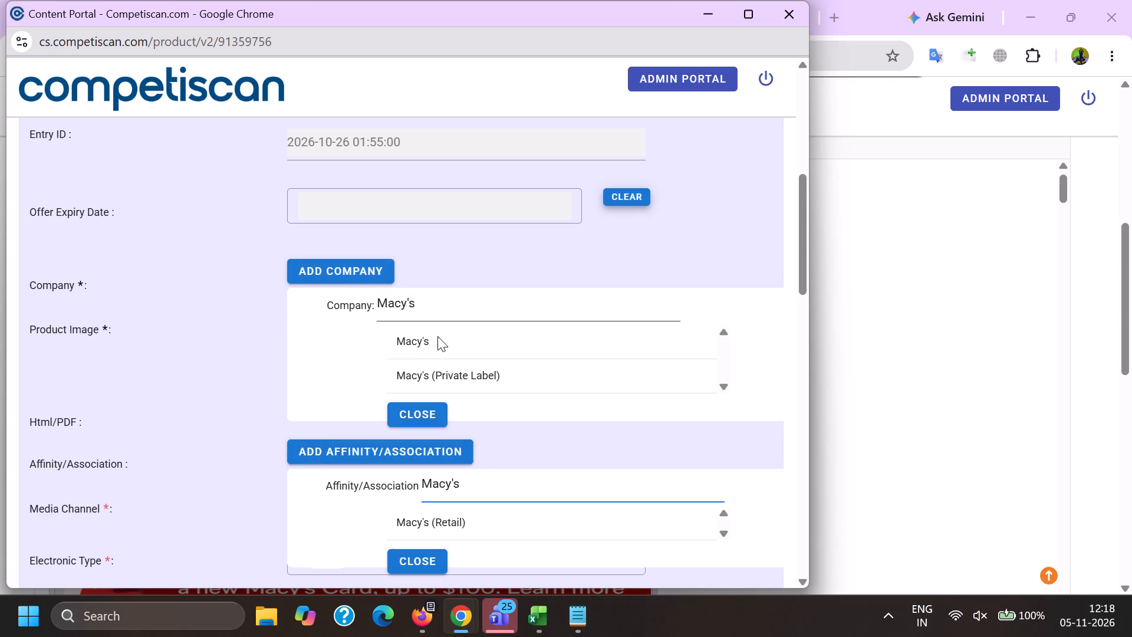
pyautogui.click(431, 339)
pyautogui.click(407, 343)
pyautogui.click(359, 303)
# Add Citibank as a second company and select Macy's (Retail) as the affinity/association.
pyautogui.click(346, 275)
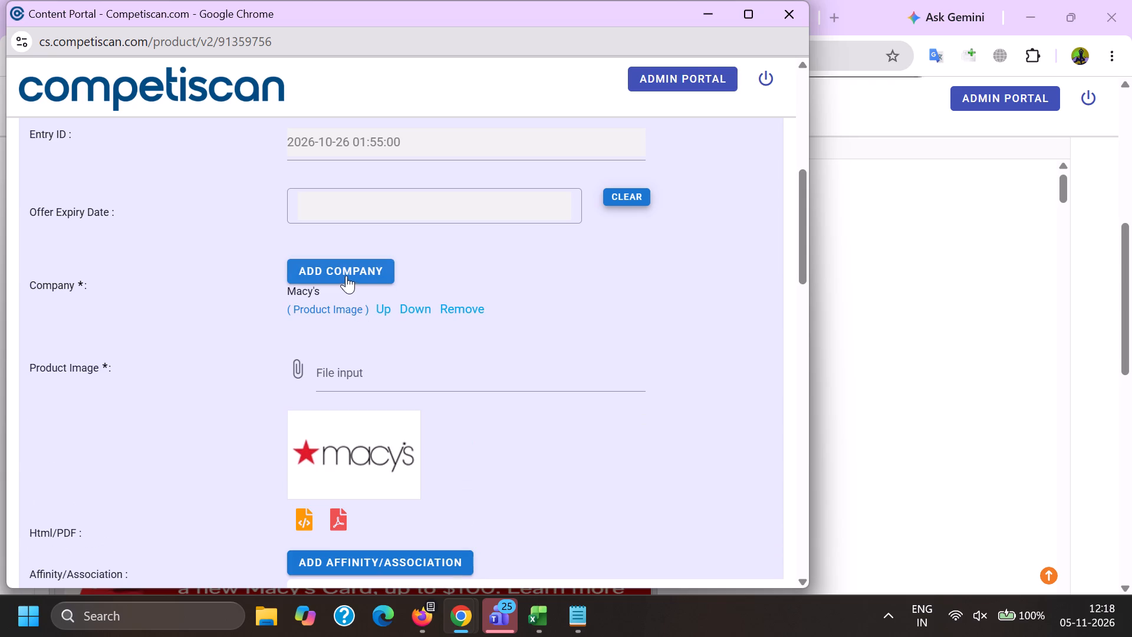
pyautogui.write('ci')
pyautogui.press('t')
pyautogui.press('i')
pyautogui.press('b')
pyautogui.write('ank')
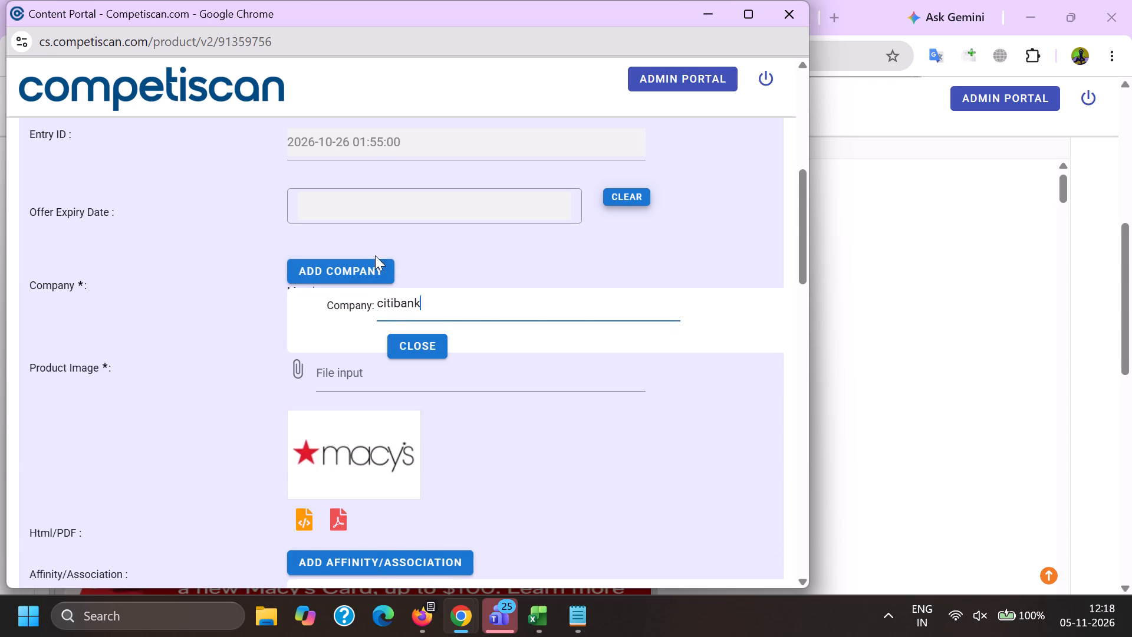
pyautogui.scroll(-3, 371, 258)
pyautogui.click(407, 368)
pyautogui.scroll(4, 390, 413)
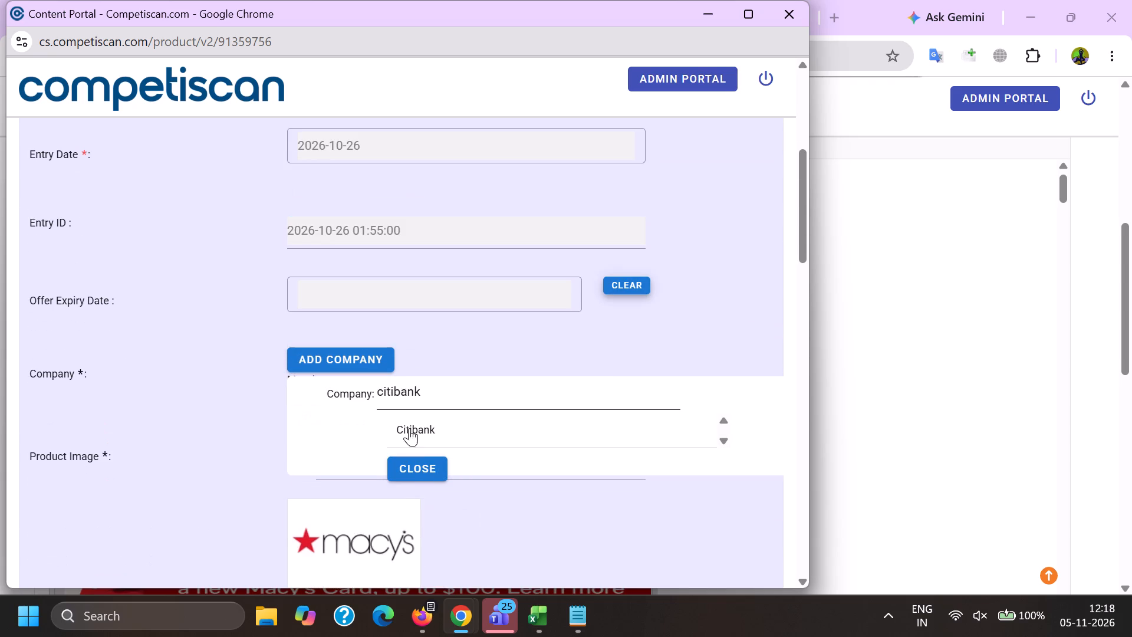
pyautogui.click(412, 442)
# Set the product's sector to Retail.
pyautogui.scroll(-9, 404, 349)
pyautogui.click(344, 161)
pyautogui.scroll(-7, 344, 162)
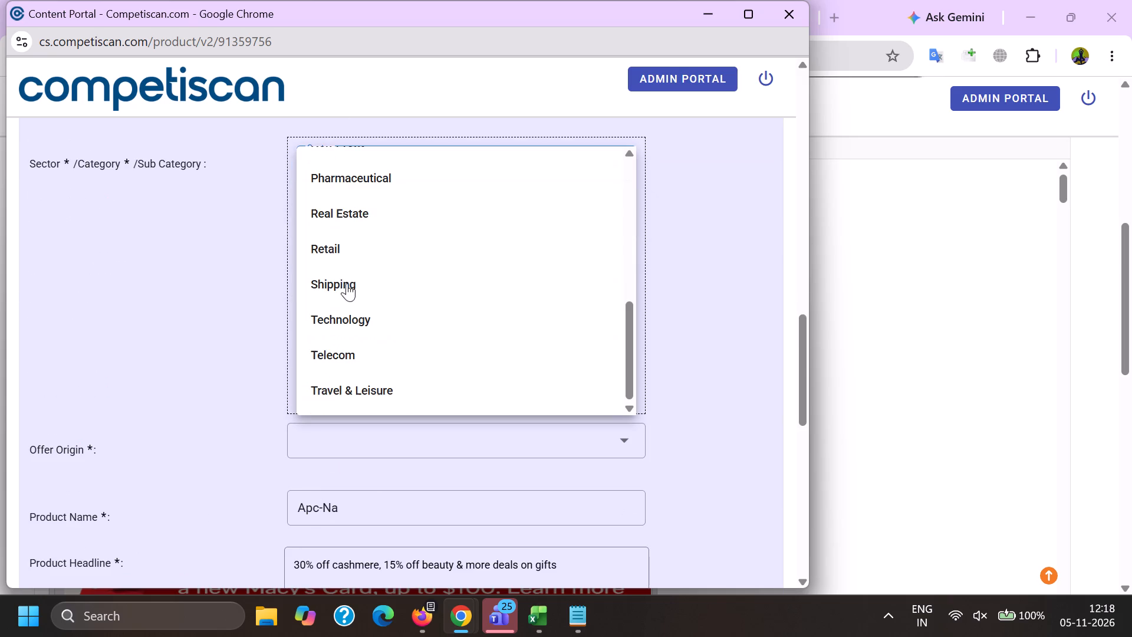
pyautogui.click(350, 245)
pyautogui.moveTo(235, 255); pyautogui.dragTo(268, 252)
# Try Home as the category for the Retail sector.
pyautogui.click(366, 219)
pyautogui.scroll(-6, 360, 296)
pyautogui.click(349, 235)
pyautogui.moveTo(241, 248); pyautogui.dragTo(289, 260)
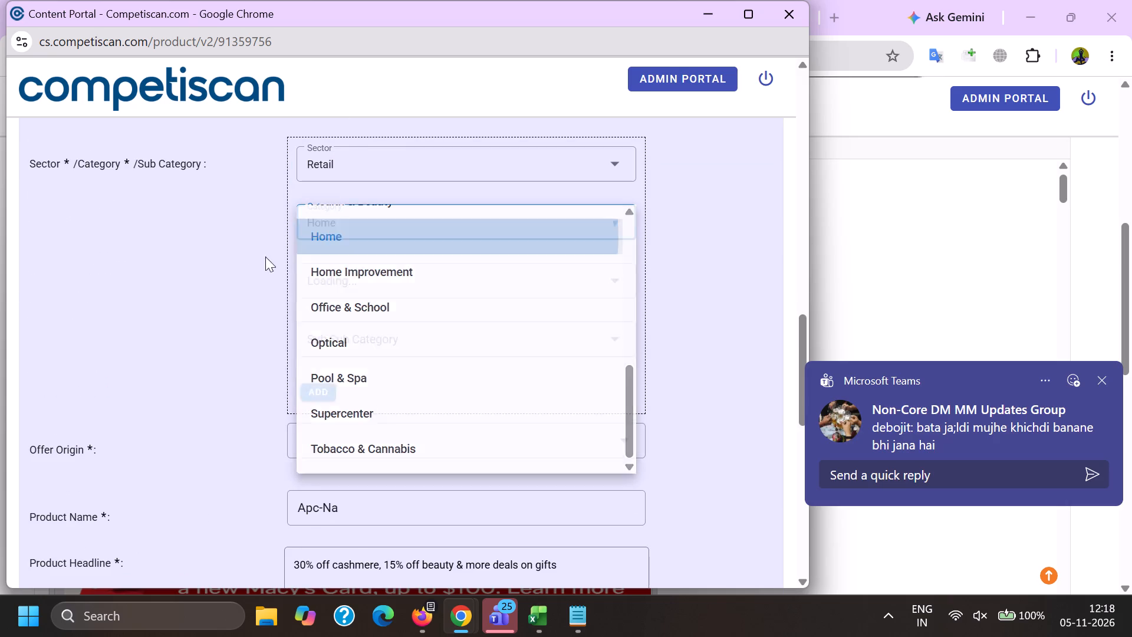
# Set the category to Clothing & Accessories, check it against the email content, and add the Retail classification.
pyautogui.click(365, 229)
pyautogui.scroll(7, 350, 346)
pyautogui.click(381, 377)
pyautogui.click(229, 360)
pyautogui.hotkey('alt', 'Tab')
pyautogui.scroll(-2, 426, 353)
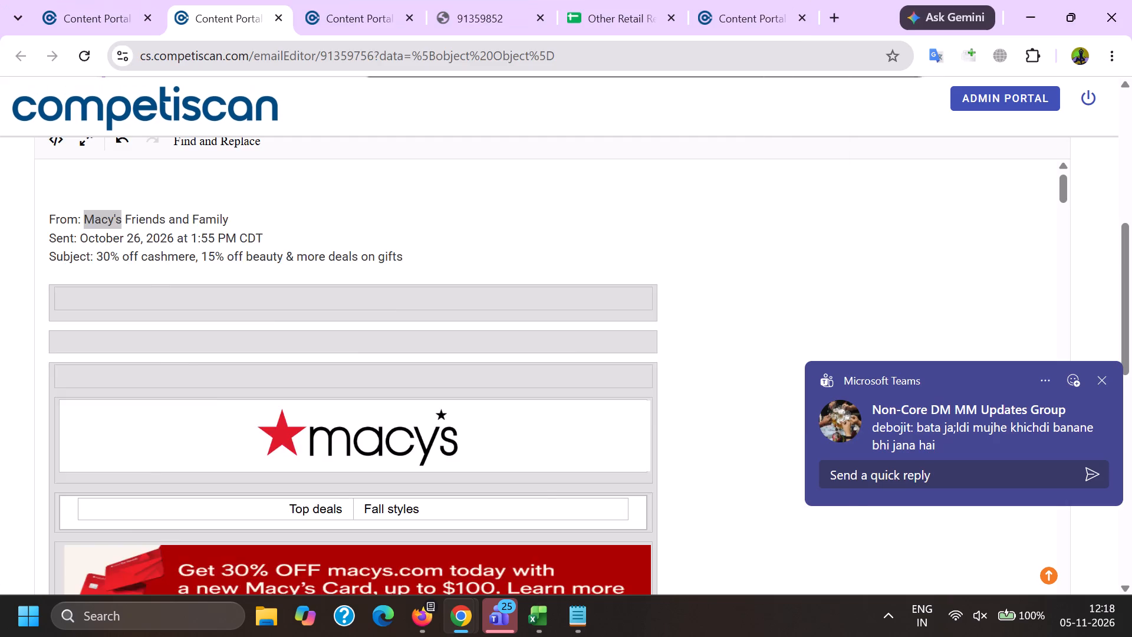
pyautogui.scroll(-8, 432, 346)
pyautogui.scroll(6, 404, 385)
pyautogui.scroll(-5, 404, 389)
pyautogui.hotkey('alt', 'Tab')
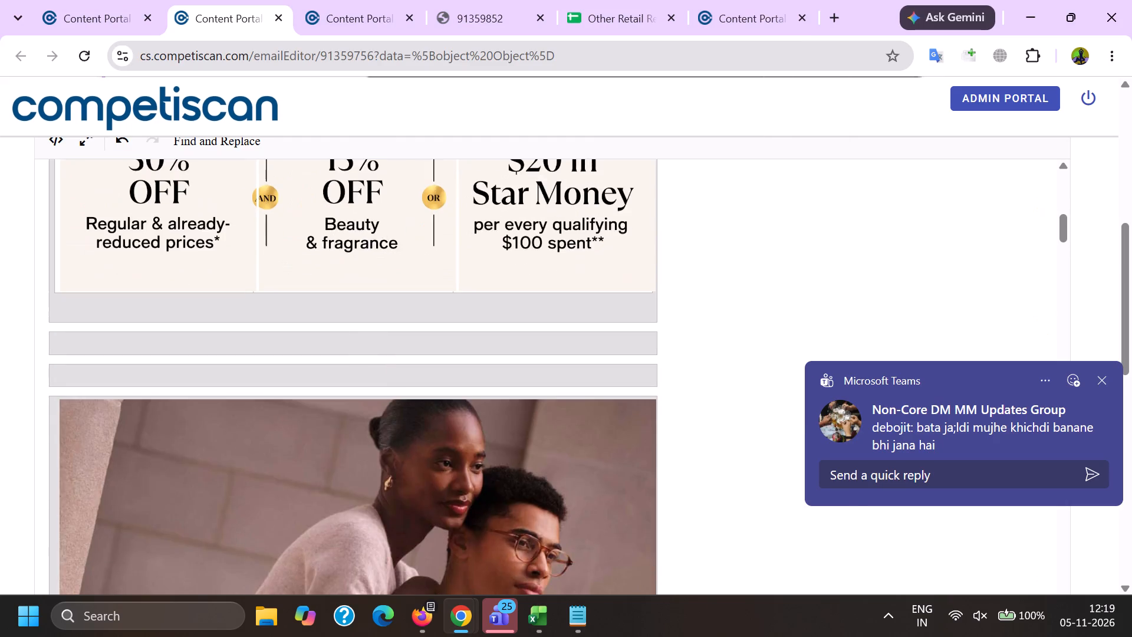
pyautogui.click(308, 398)
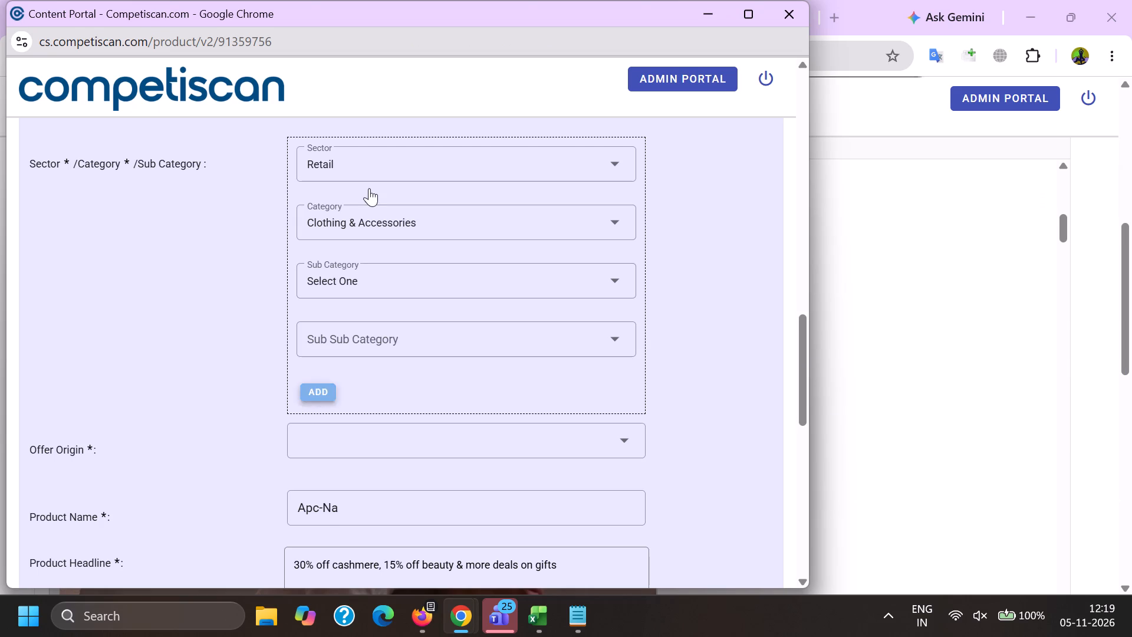
# Add the classification Credit Cards / Payment Cards / Private Label Cards and move Retail / Clothing & Accessories below it.
pyautogui.click(364, 183)
pyautogui.scroll(7, 363, 301)
pyautogui.click(384, 322)
pyautogui.moveTo(256, 313); pyautogui.dragTo(262, 314)
pyautogui.click(347, 248)
pyautogui.click(354, 303)
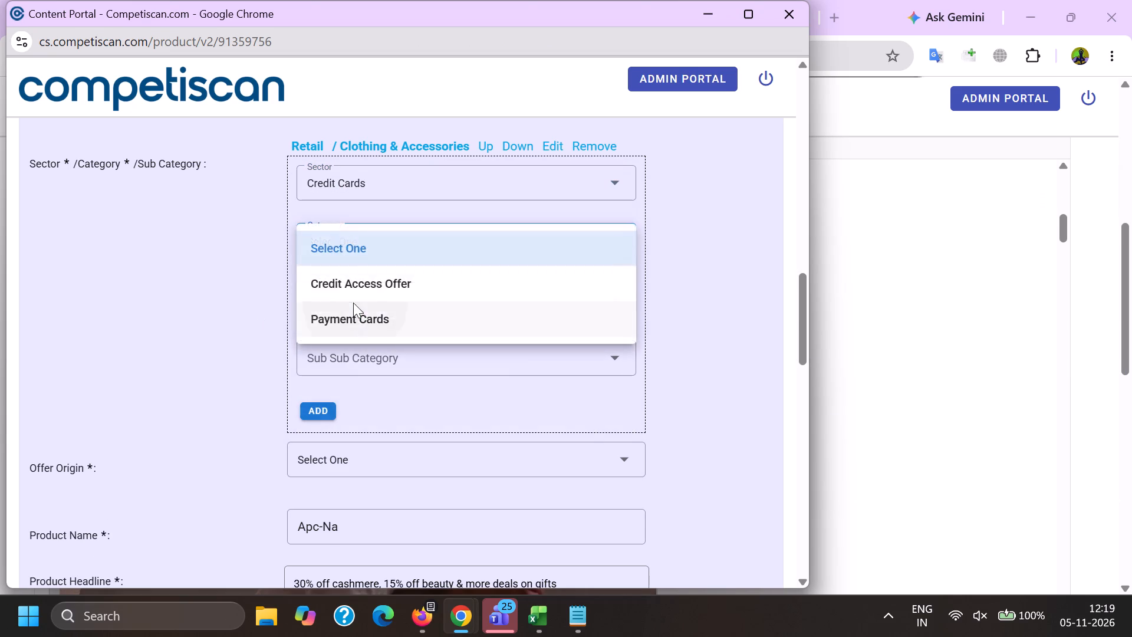
pyautogui.click(348, 302)
pyautogui.scroll(-1, 361, 237)
pyautogui.scroll(-7, 364, 334)
pyautogui.click(394, 391)
pyautogui.moveTo(238, 365); pyautogui.dragTo(255, 366)
pyautogui.click(325, 316)
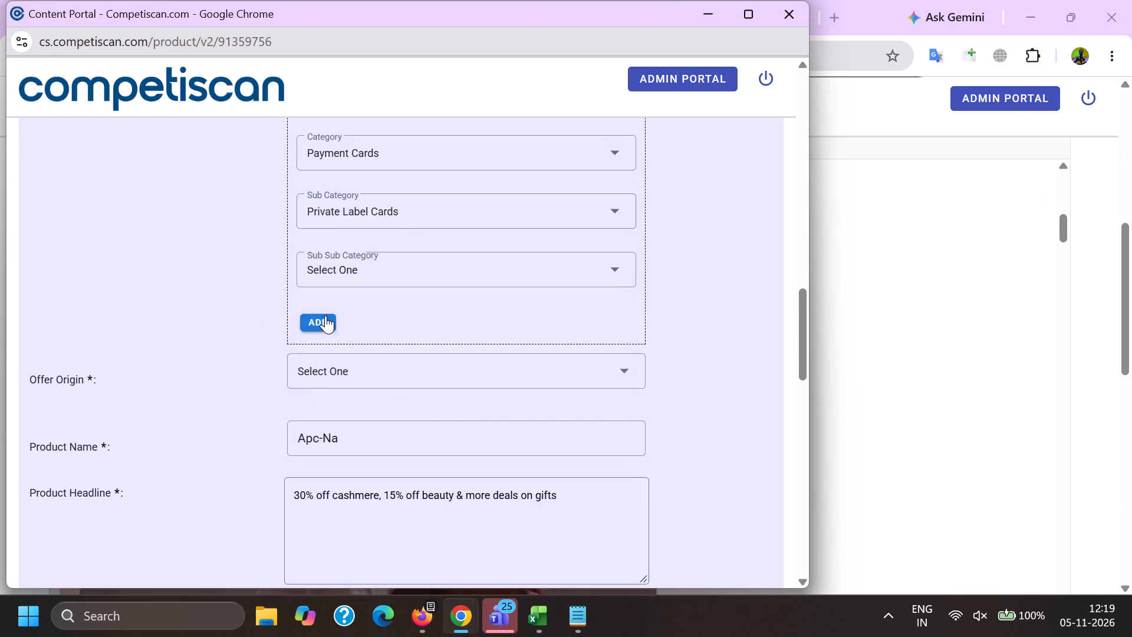
pyautogui.scroll(4, 350, 375)
pyautogui.click(524, 415)
# Set the offer origin to Provider/Bank and look up and select Macy's Card as the product name.
pyautogui.scroll(-5, 451, 330)
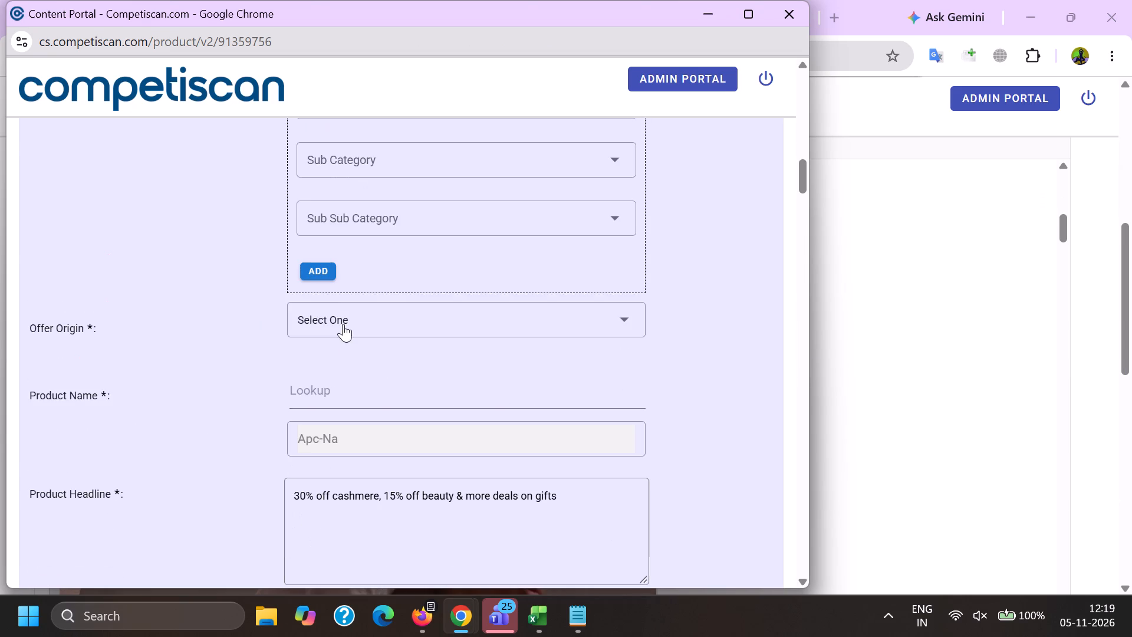
pyautogui.click(343, 323)
pyautogui.doubleClick(348, 405)
pyautogui.hotkey('ctrl', 'v')
pyautogui.click(351, 467)
# Move the Credit Cards classification below Retail / Clothing & Accessories.
pyautogui.scroll(5, 350, 464)
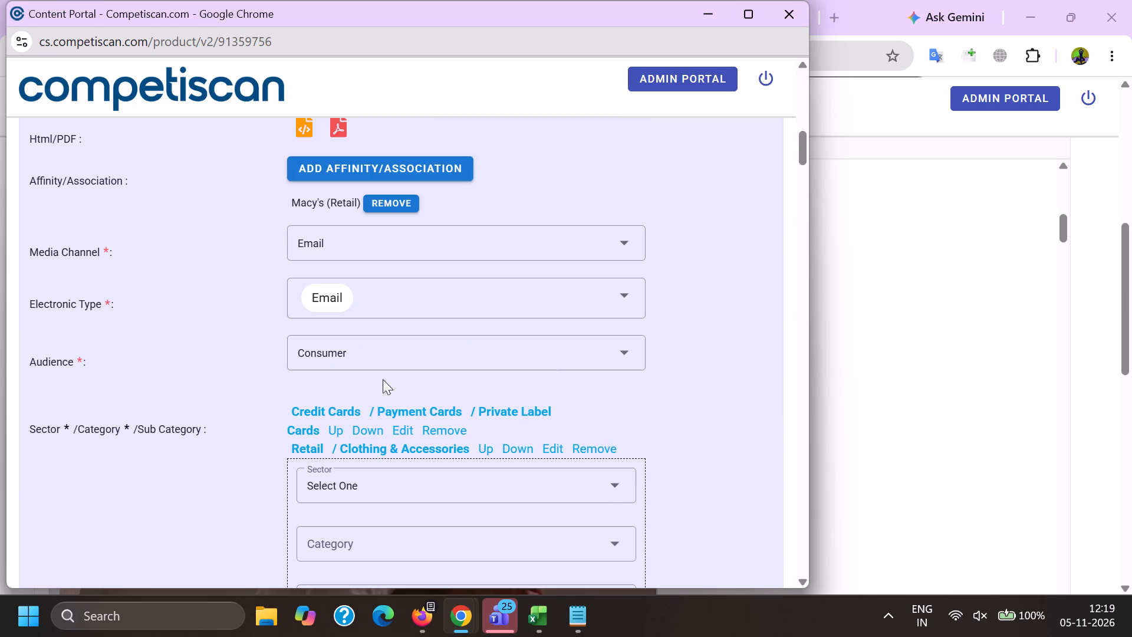
pyautogui.click(372, 430)
# Clear the product headline and replace it with the subject copied from the email: "30% off cashmere, 15% off beauty & more deals on gifts".
pyautogui.scroll(-6, 384, 369)
pyautogui.moveTo(588, 383); pyautogui.dragTo(0, 398)
pyautogui.press('BackSpace')
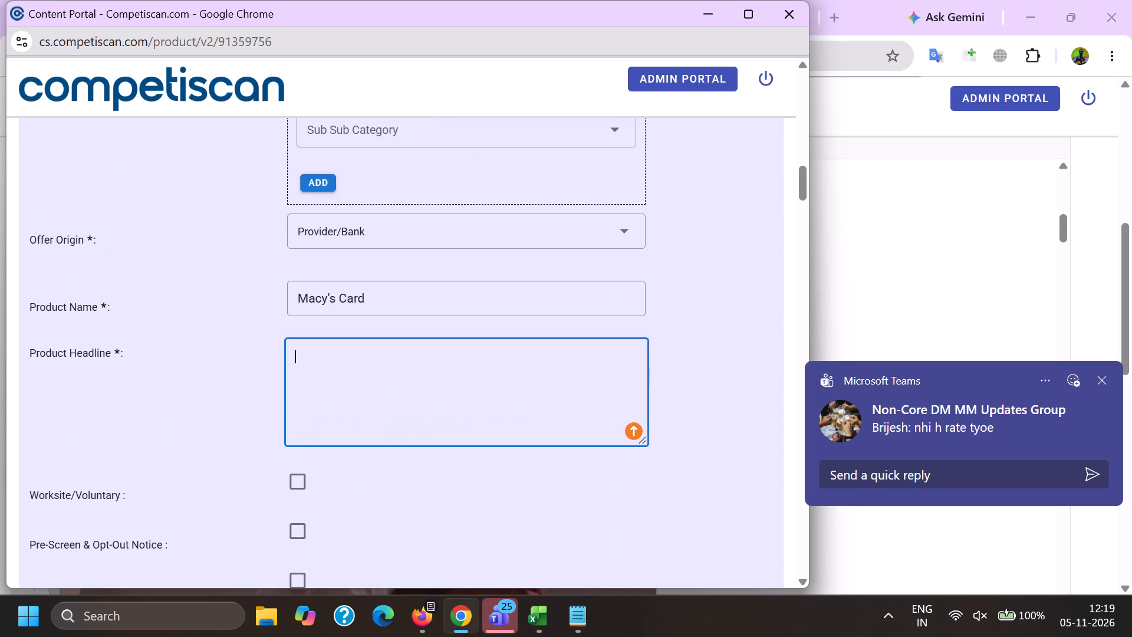
pyautogui.hotkey('alt', 'Tab')
pyautogui.scroll(16, 148, 460)
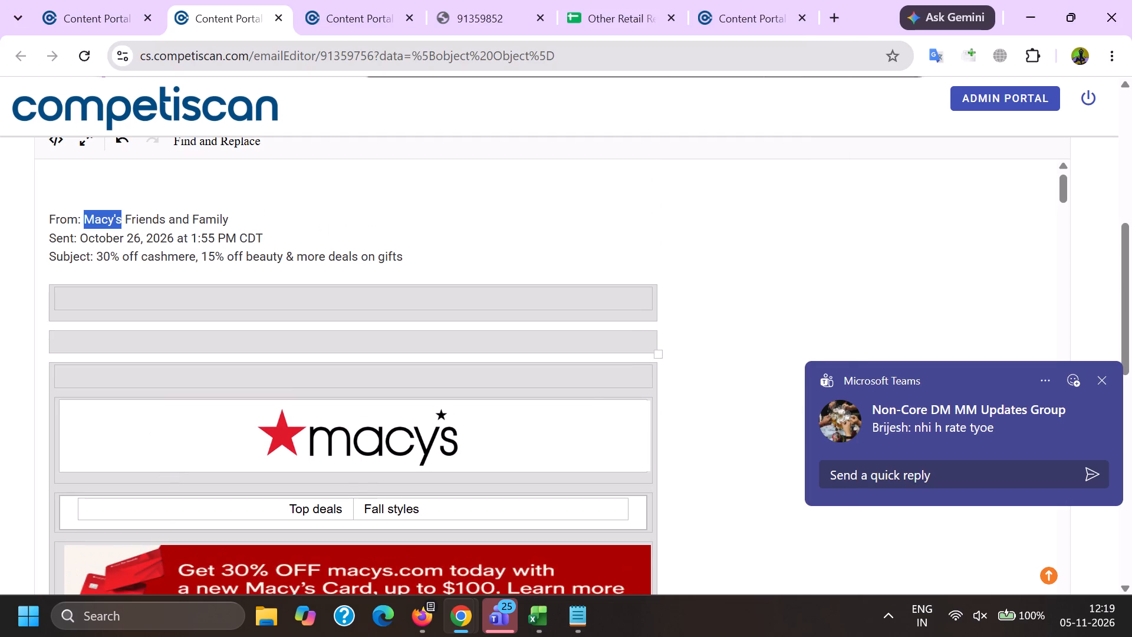
pyautogui.moveTo(97, 259); pyautogui.dragTo(511, 260)
pyautogui.hotkey('ctrl', 'c')
pyautogui.hotkey('alt', 'Tab')
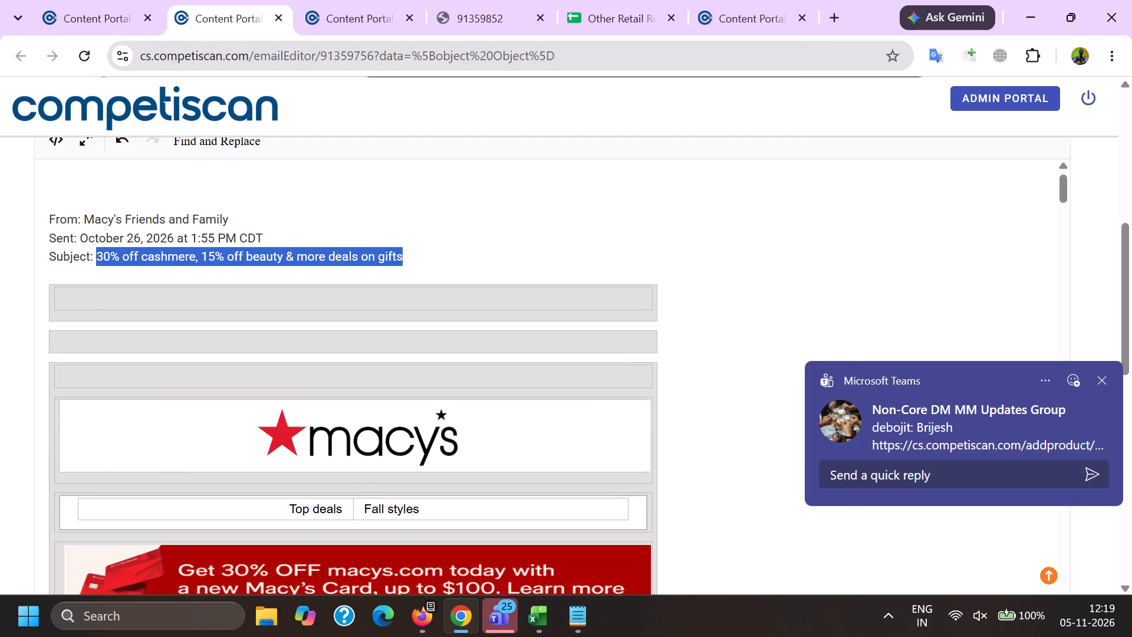
pyautogui.hotkey('ctrl', 'v')
# Change the ampersand in the product headline to "and" and end the sentence with a period.
pyautogui.click(466, 357)
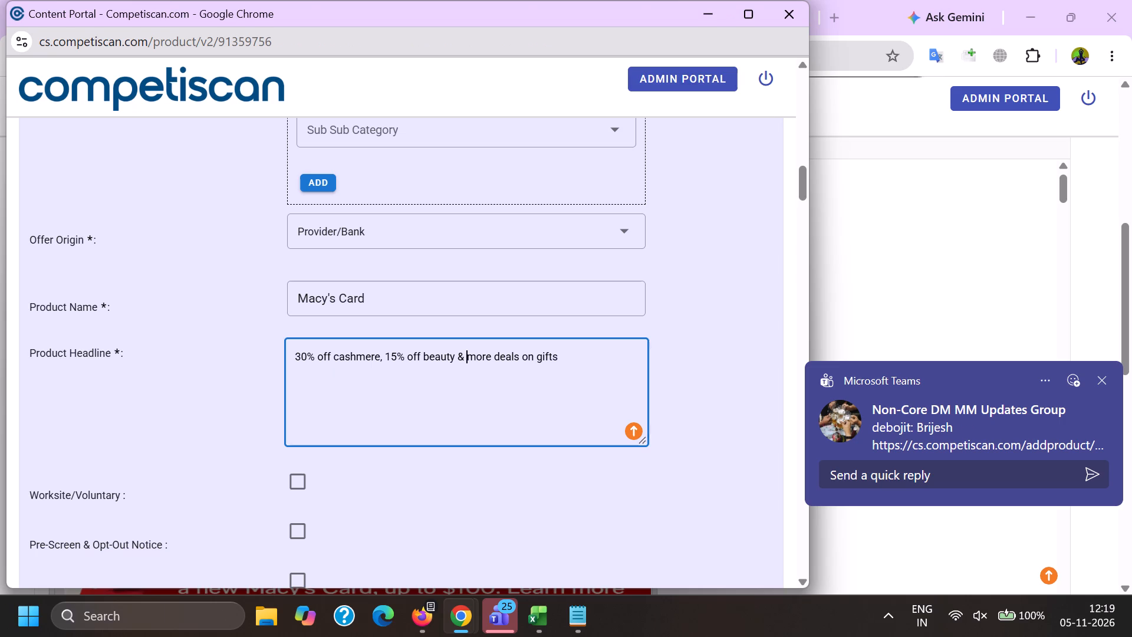
pyautogui.press('Left')
pyautogui.press('BackSpace')
pyautogui.write('and')
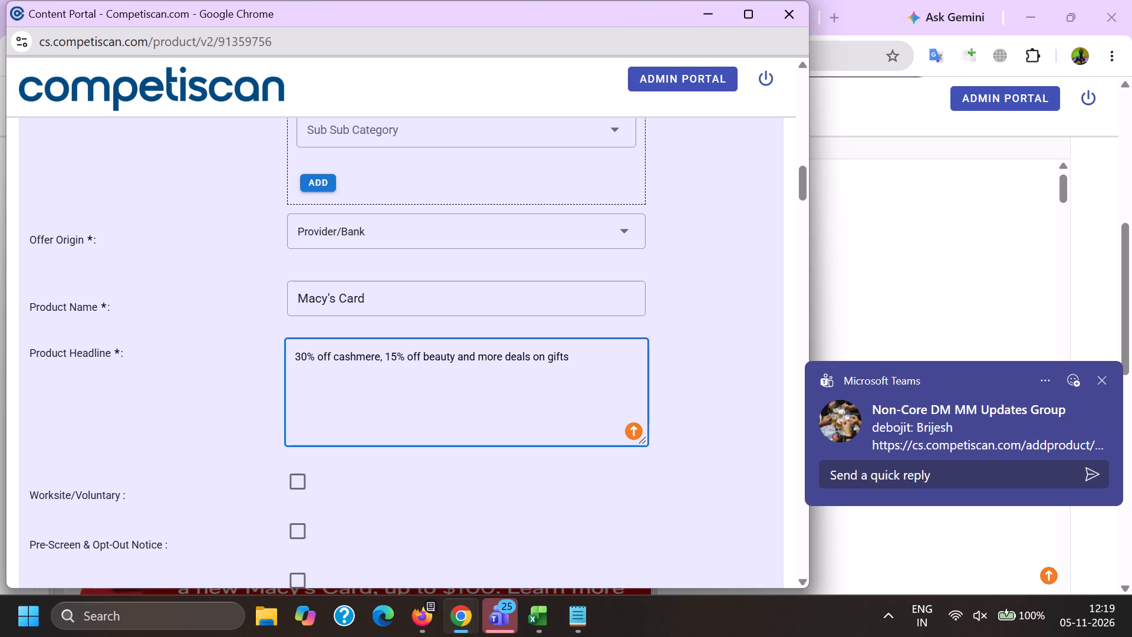
pyautogui.click(624, 393)
pyautogui.press('.')
pyautogui.press('space')
# Append the offer text copied from the other product form to the headline: "Get 30% OFF macys.com today with a new Macy's Card, up to $100".
pyautogui.hotkey('alt', 'Tab')
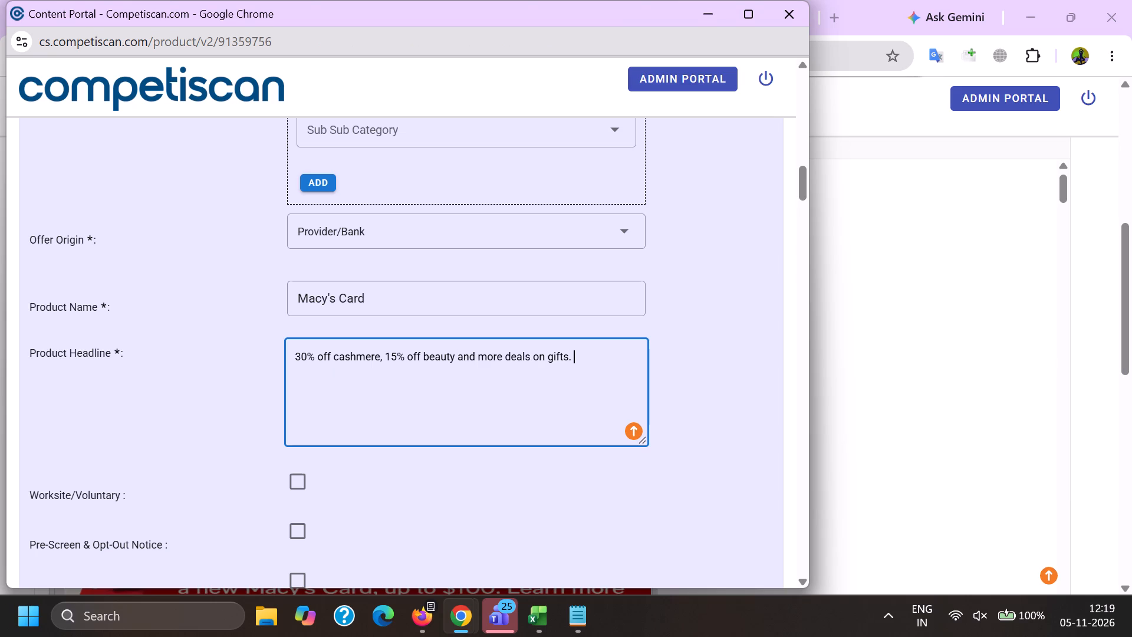
pyautogui.click(794, 0)
pyautogui.scroll(-8, 664, 302)
pyautogui.hotkey('ctrl', 'c')
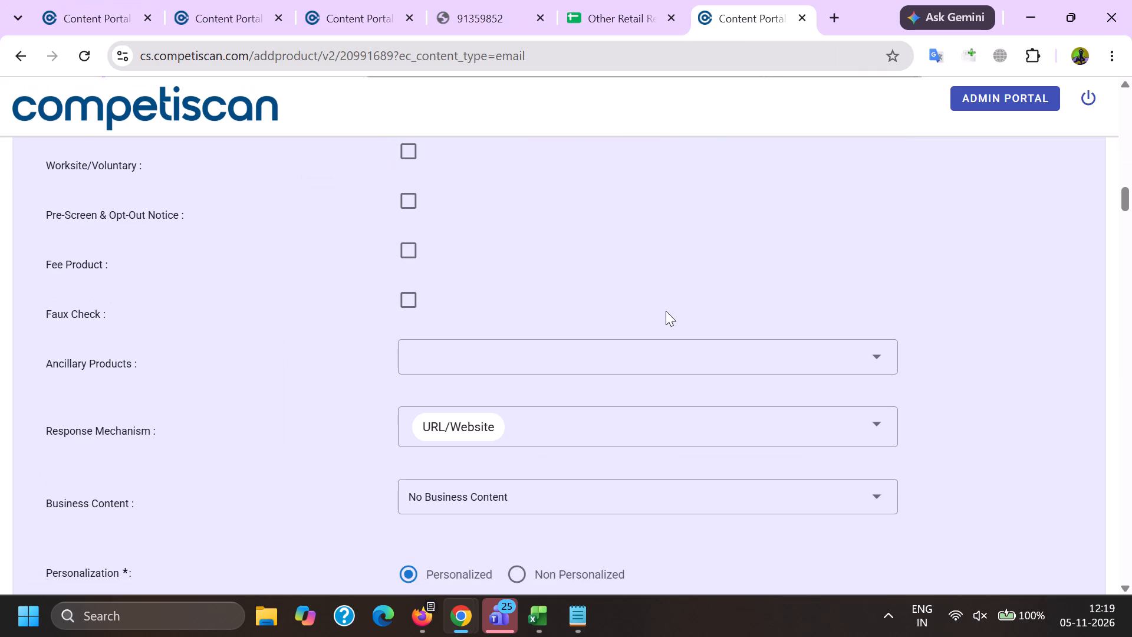
pyautogui.hotkey('alt', 'Tab')
pyautogui.hotkey('ctrl', 'v')
# Set the response mechanism to URL/Website and the mailing type to Acquisition.
pyautogui.scroll(-5, 394, 369)
pyautogui.click(370, 314)
pyautogui.scroll(-9, 365, 156)
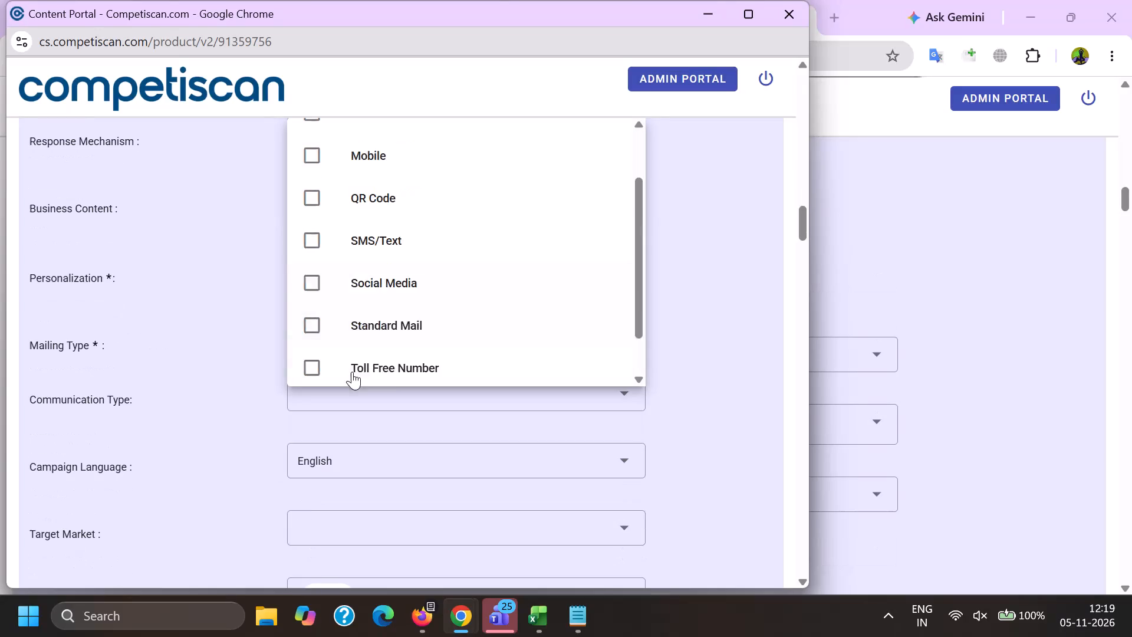
pyautogui.moveTo(353, 367); pyautogui.dragTo(345, 367)
pyautogui.moveTo(78, 343); pyautogui.dragTo(119, 350)
pyautogui.click(383, 353)
pyautogui.click(362, 370)
pyautogui.moveTo(157, 409); pyautogui.dragTo(185, 419)
# Set the communication type to Bonuses/Contests/Incentives and Co-Brand.
pyautogui.click(356, 417)
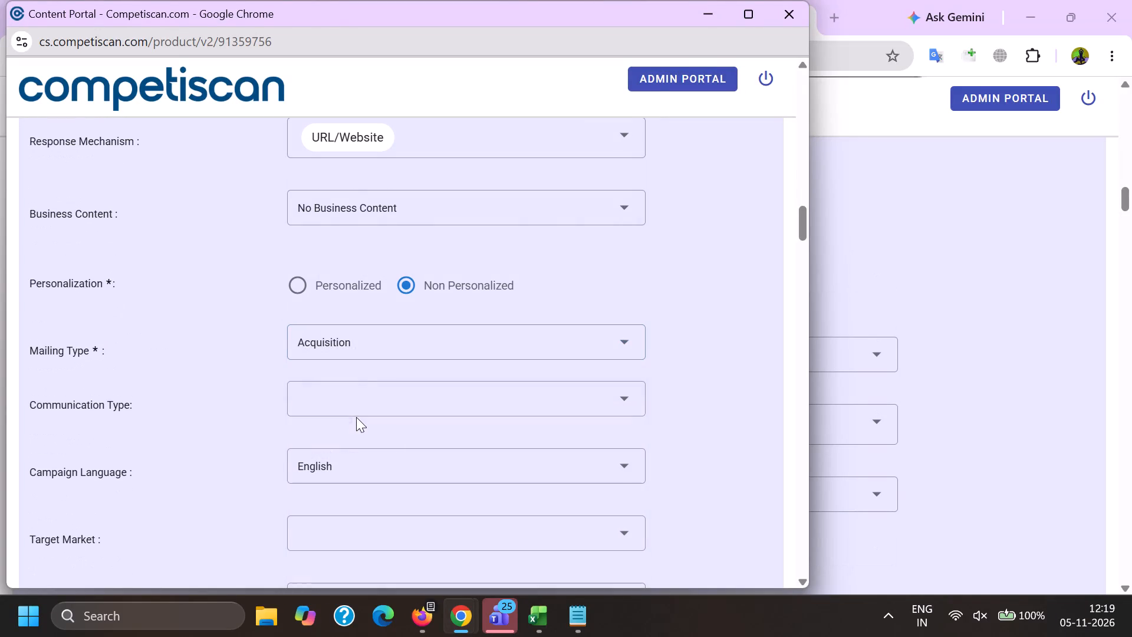
pyautogui.moveTo(358, 383); pyautogui.dragTo(358, 400)
pyautogui.scroll(-2, 363, 323)
pyautogui.click(378, 355)
pyautogui.scroll(-4, 378, 354)
pyautogui.click(370, 419)
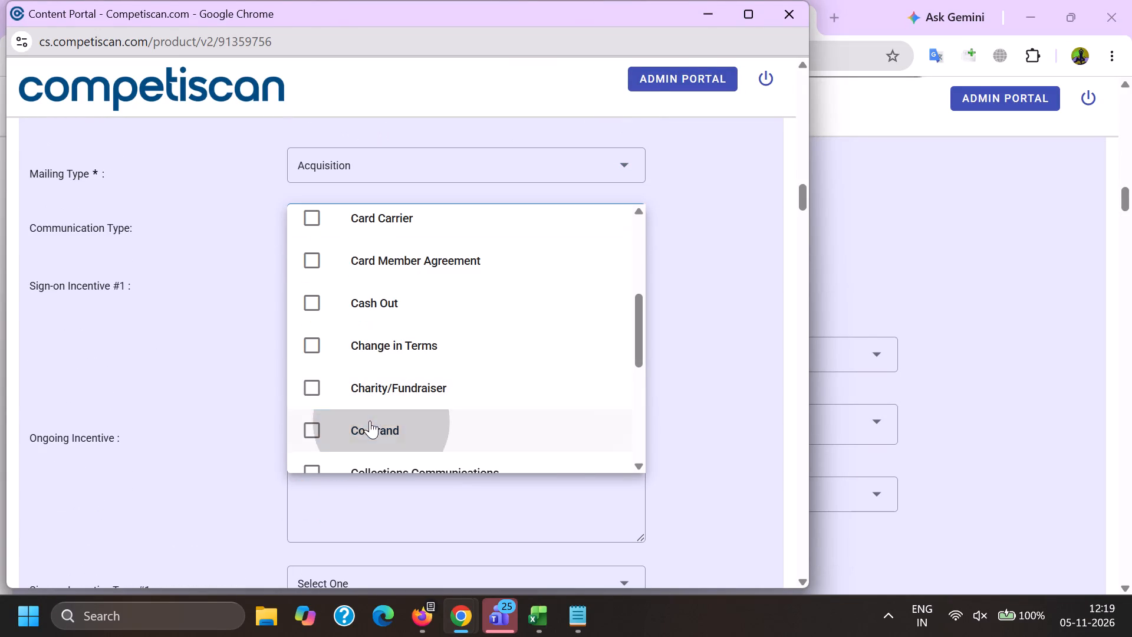
pyautogui.moveTo(222, 416); pyautogui.dragTo(228, 416)
# Fill Sign-on Incentive #1 with the copied offer, dropping "Get": "30% OFF macys.com today with a new Macy's Card, up to $100".
pyautogui.click(337, 375)
pyautogui.hotkey('ctrl', 'v')
pyautogui.moveTo(316, 281); pyautogui.dragTo(110, 260)
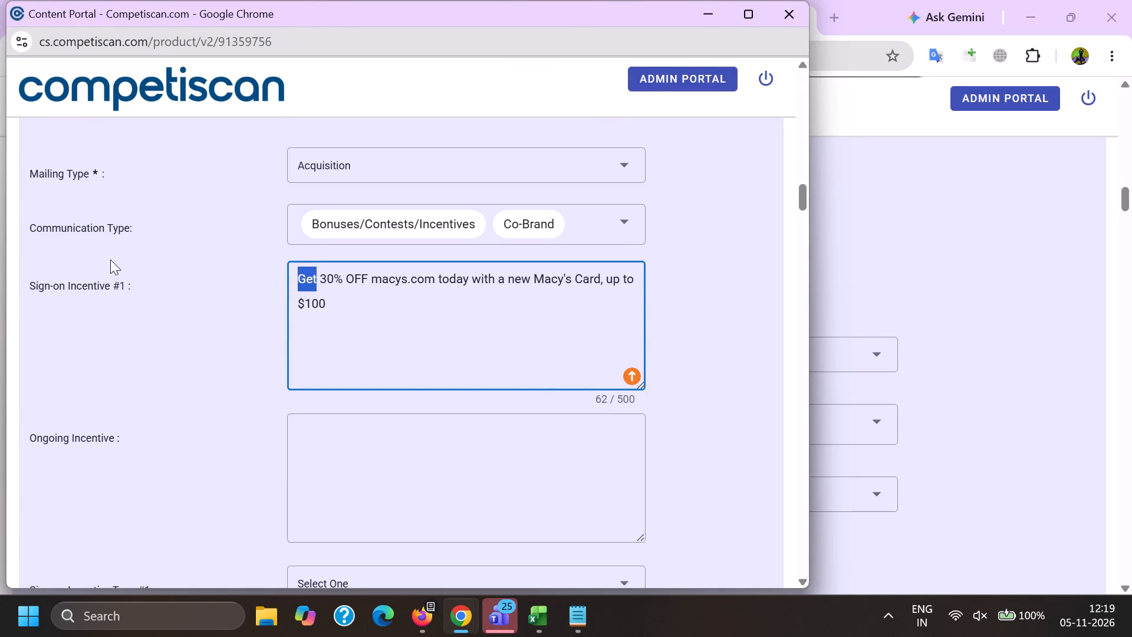
pyautogui.moveTo(110, 260); pyautogui.dragTo(110, 261)
pyautogui.press('BackSpace')
pyautogui.press('Right')
pyautogui.press('BackSpace')
pyautogui.press('BackSpace')
# Set Sign-on Incentive Type #1 to Coupon/Discount.
pyautogui.scroll(-4, 119, 269)
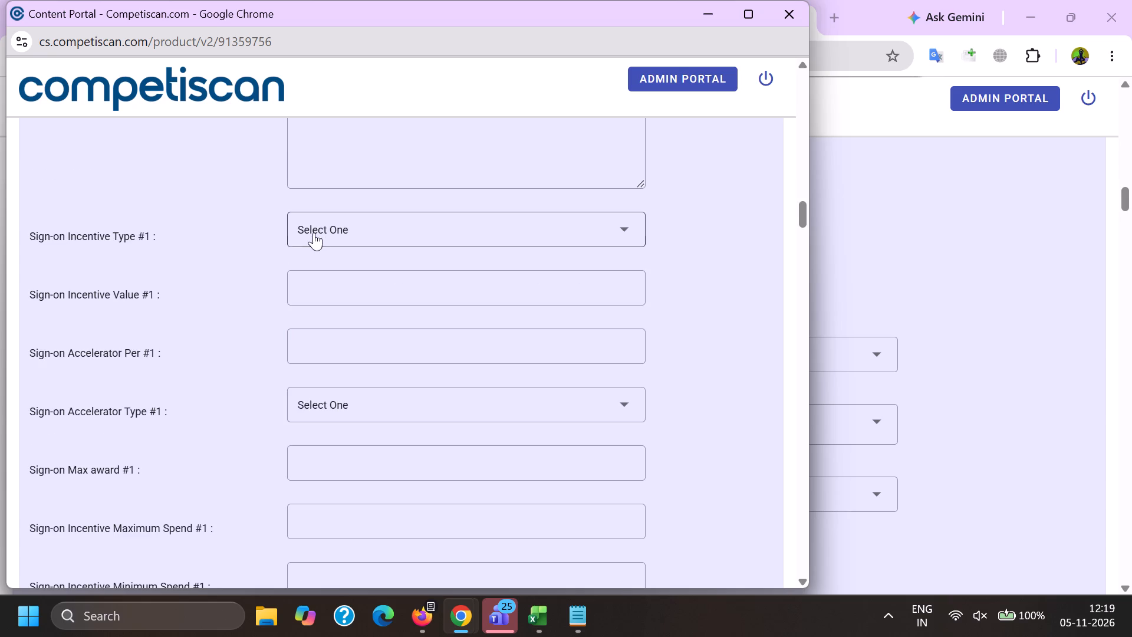
pyautogui.click(320, 228)
pyautogui.scroll(-6, 343, 314)
pyautogui.moveTo(347, 370); pyautogui.dragTo(347, 379)
pyautogui.click(352, 215)
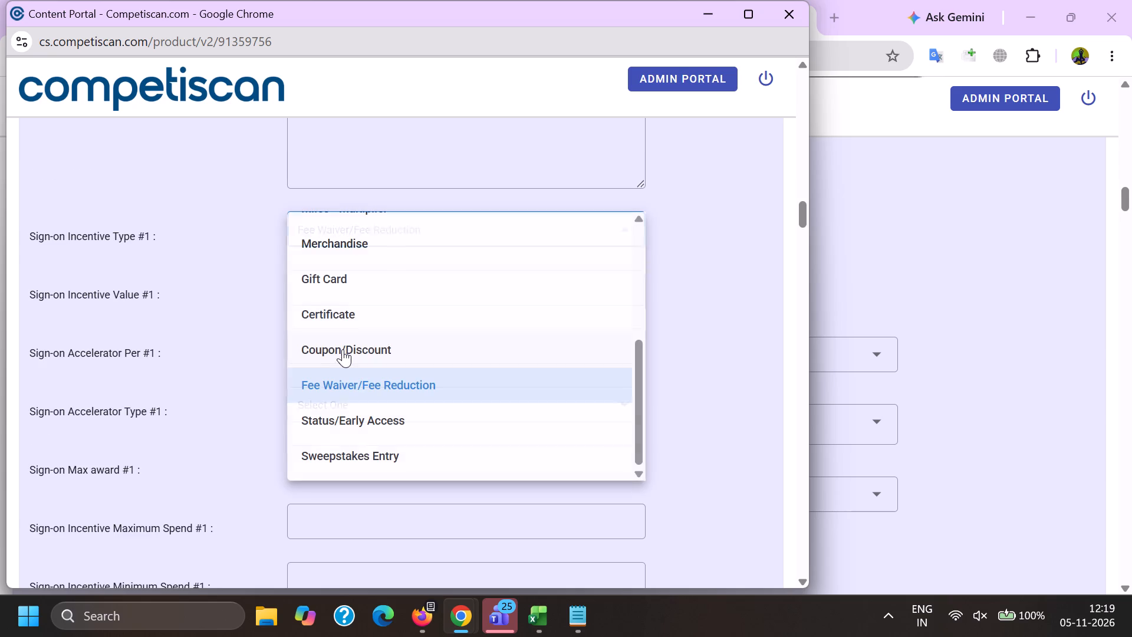
pyautogui.moveTo(343, 349); pyautogui.dragTo(337, 348)
pyautogui.click(235, 327)
# Enter 30.00 as both Sign-on Incentive Value #1 and Sign-on Max award #1.
pyautogui.click(309, 291)
pyautogui.write('30.0')
pyautogui.press('0')
pyautogui.press('Tab')
pyautogui.press('Tab')
pyautogui.press('Tab')
pyautogui.press('3')
pyautogui.write('0.')
pyautogui.press('0')
pyautogui.press('0')
pyautogui.press('Tab')
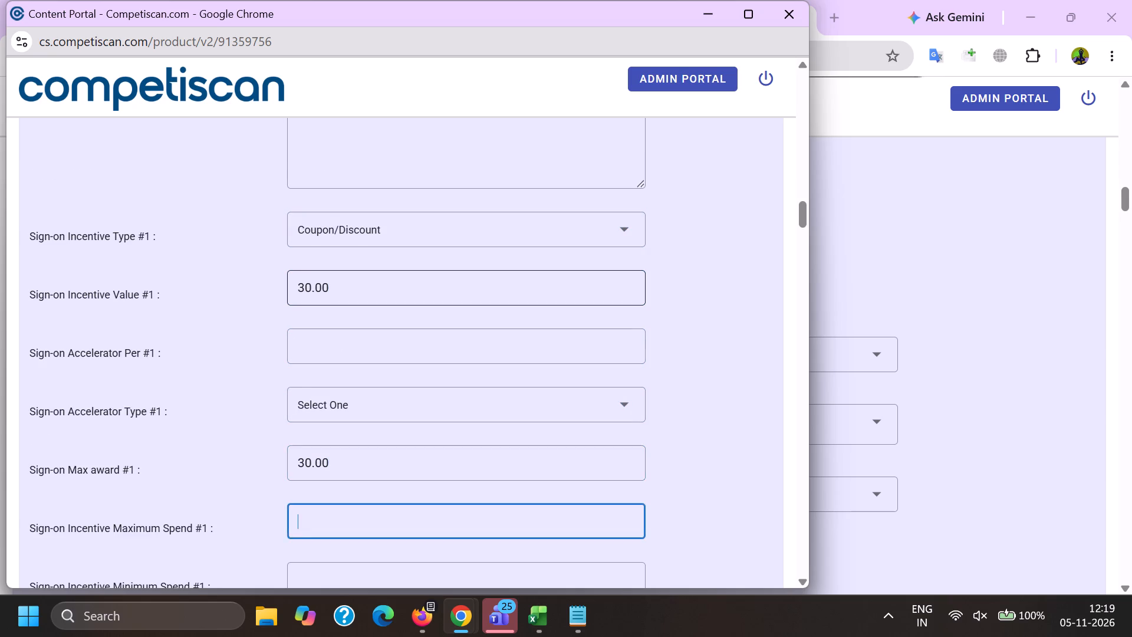
# Set the payment card application type to Invitation to Apply and choose a primary card level.
pyautogui.scroll(-20, 310, 290)
pyautogui.scroll(-7, 310, 290)
pyautogui.scroll(1, 306, 336)
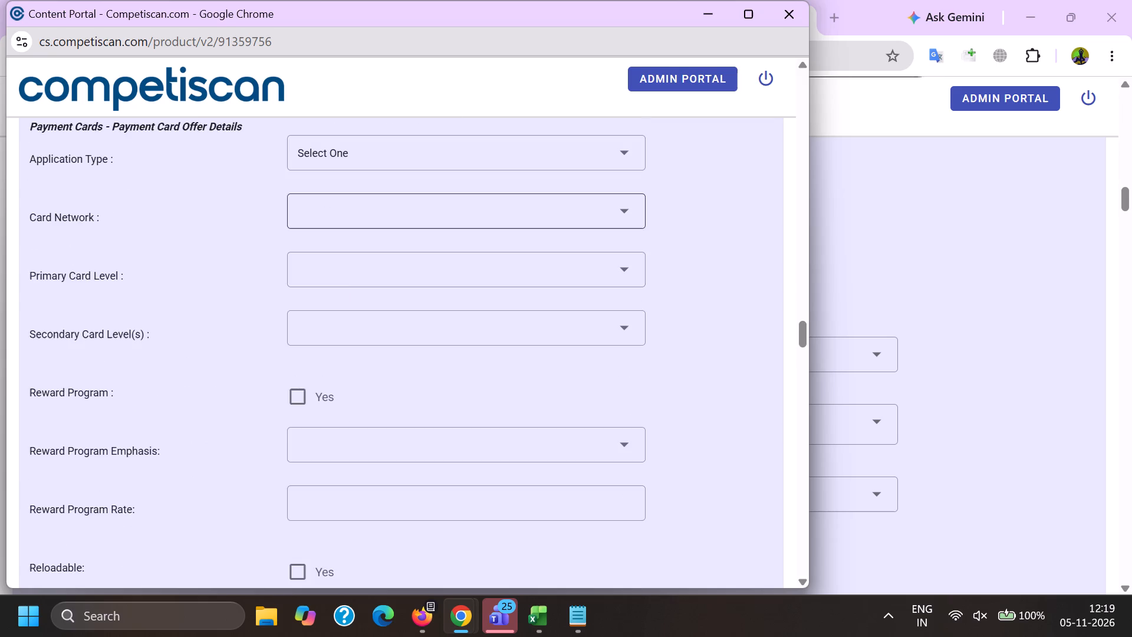
pyautogui.click(333, 244)
pyautogui.scroll(-1, 371, 146)
pyautogui.click(389, 230)
pyautogui.moveTo(215, 244); pyautogui.dragTo(249, 248)
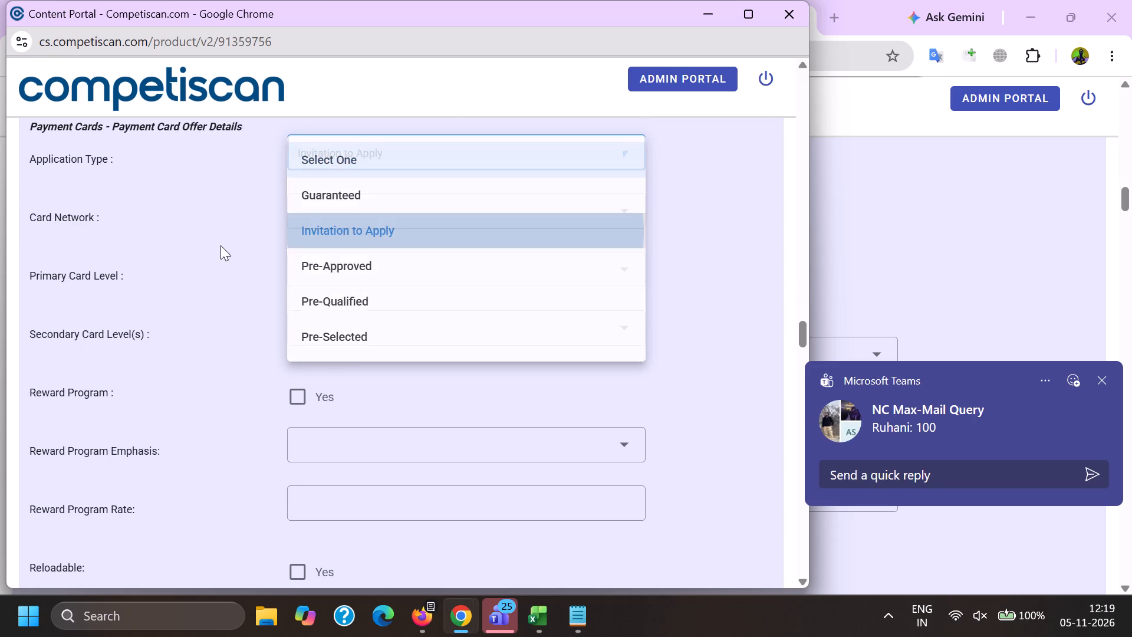
pyautogui.click(369, 265)
pyautogui.scroll(-2, 390, 164)
pyautogui.click(397, 312)
pyautogui.moveTo(152, 320); pyautogui.dragTo(195, 311)
# Mark the card as having a reward program and select a reward program emphasis.
pyautogui.click(307, 226)
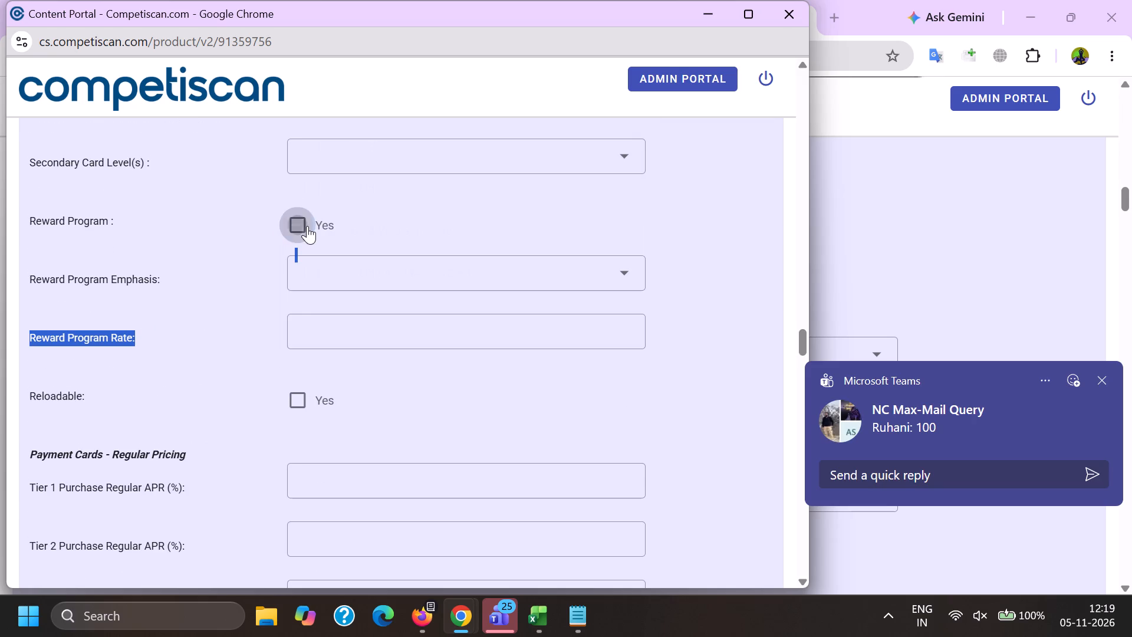
pyautogui.click(328, 269)
pyautogui.click(345, 366)
pyautogui.doubleClick(216, 366)
# Mark Credit Card Mentioned in the retail credit section and submit the product form.
pyautogui.press('End')
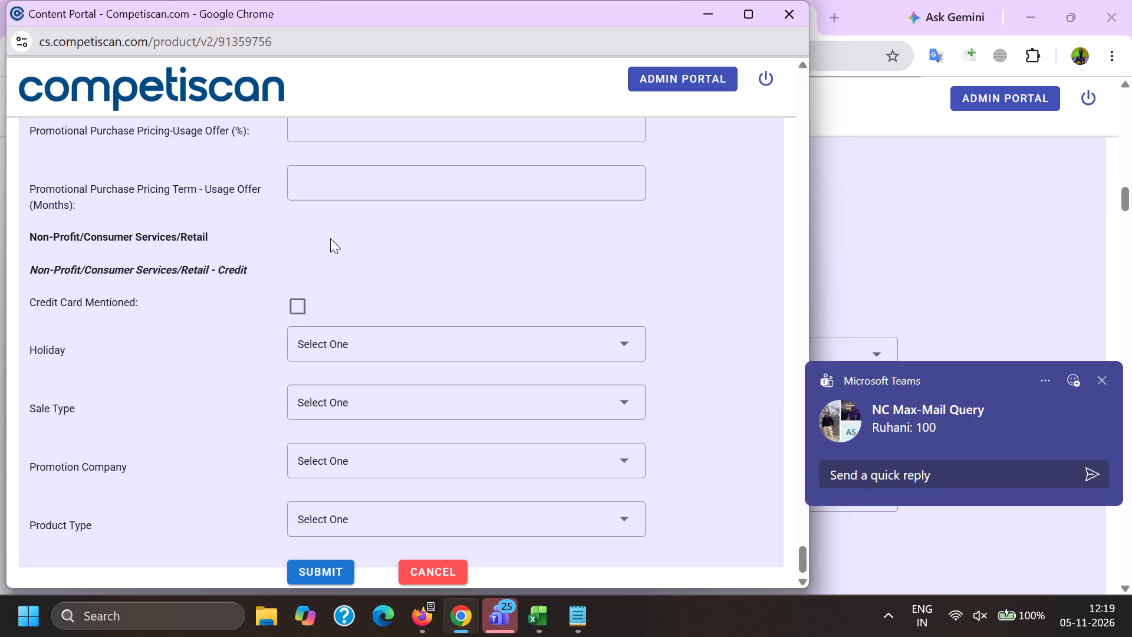
pyautogui.click(287, 310)
pyautogui.click(330, 575)
# Return to the email list and rerun the subject search for "30% off cashmere, 15% off beauty & more deals on gifts".
pyautogui.click(470, 619)
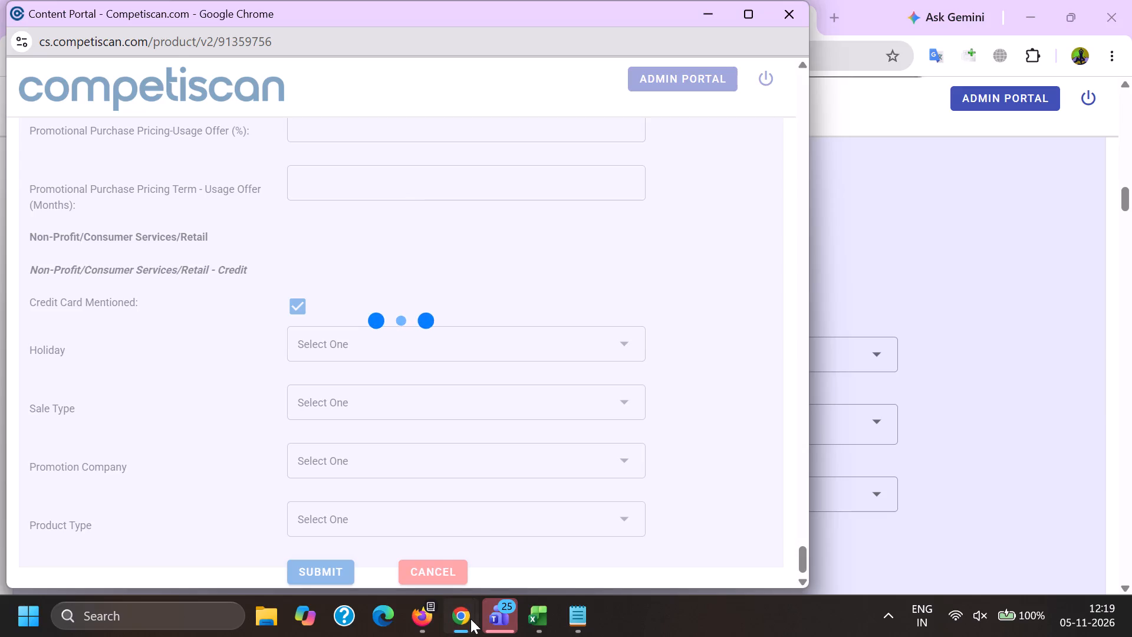
pyautogui.click(357, 548)
pyautogui.click(192, 0)
pyautogui.click(138, 0)
pyautogui.scroll(-3, 328, 313)
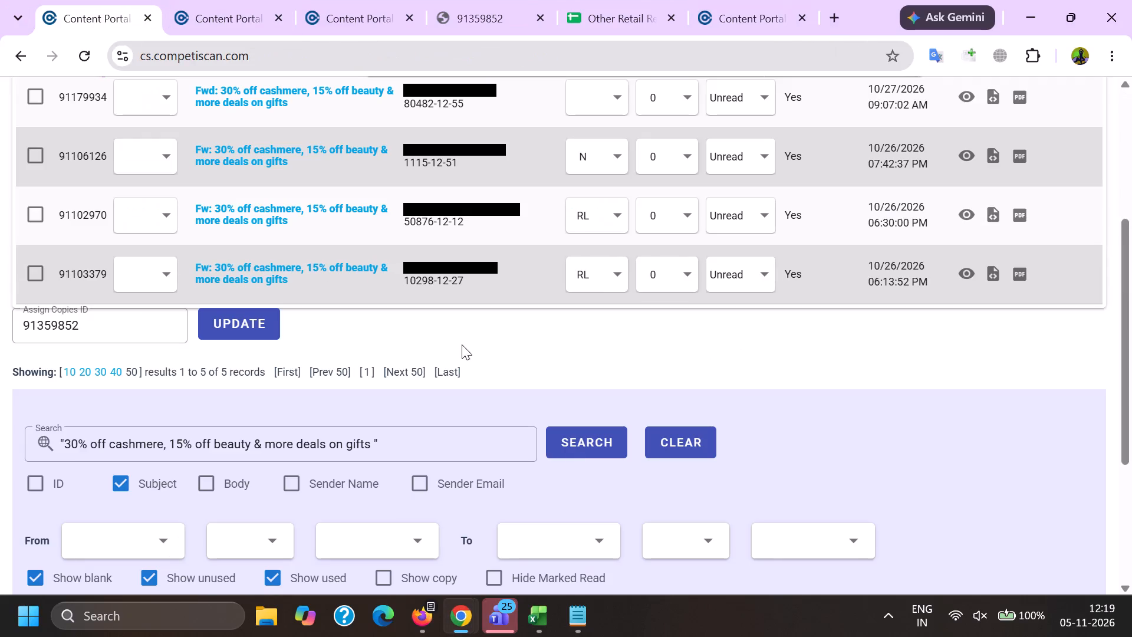
pyautogui.scroll(-1, 325, 532)
pyautogui.click(572, 357)
pyautogui.click(411, 620)
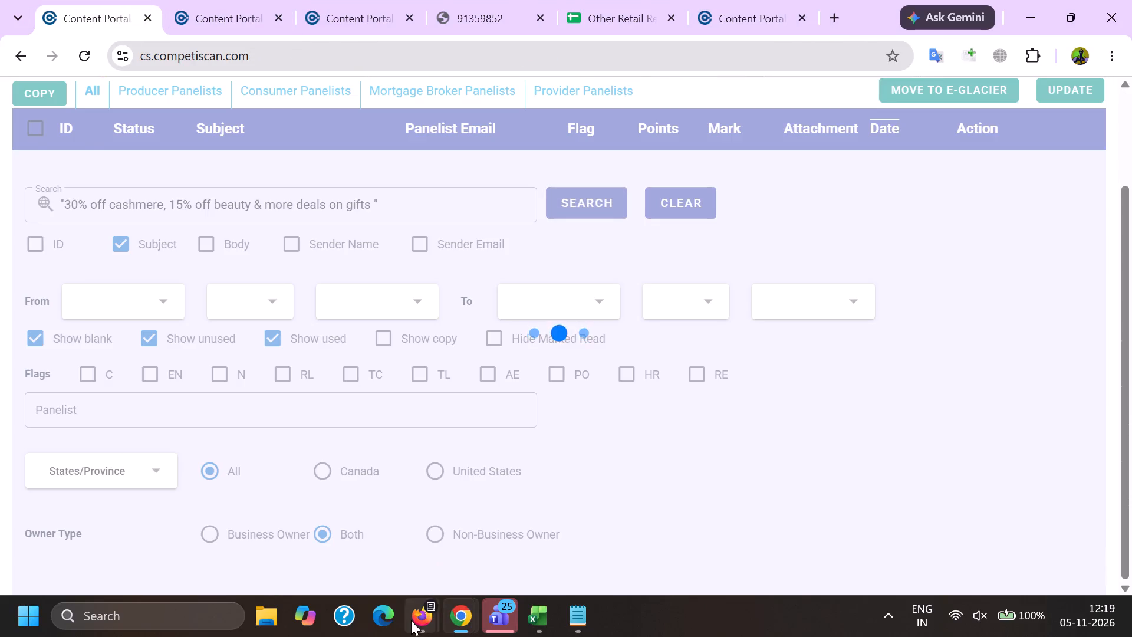
pyautogui.click(351, 556)
pyautogui.scroll(-1, 240, 464)
pyautogui.scroll(-4, 219, 515)
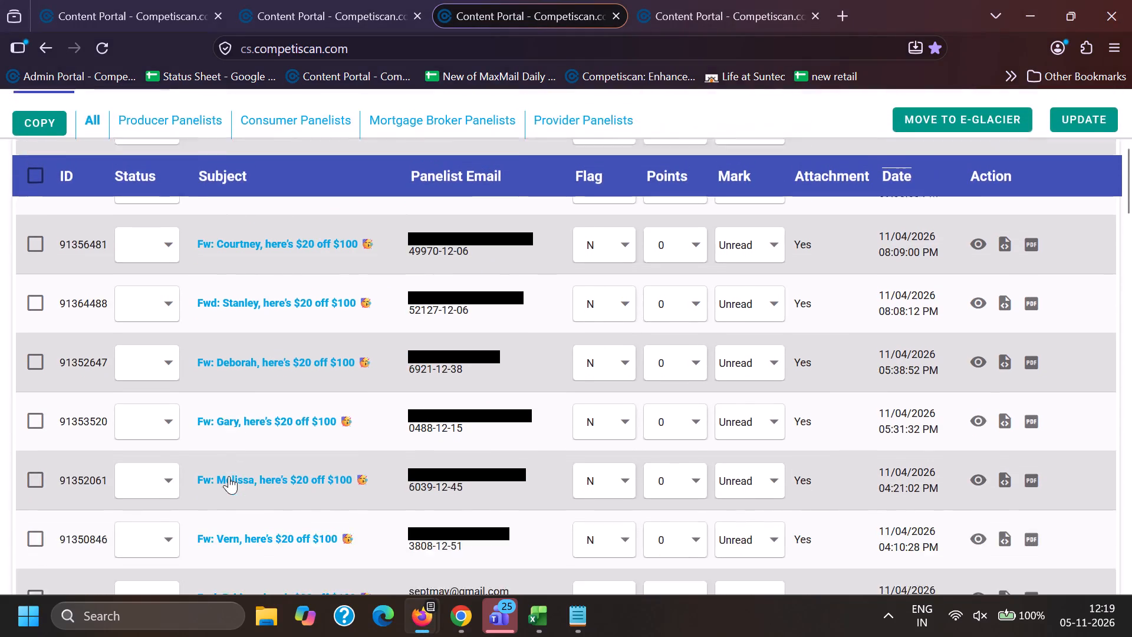
pyautogui.scroll(-11, 229, 476)
pyautogui.scroll(-2, 330, 460)
pyautogui.scroll(-8, 400, 475)
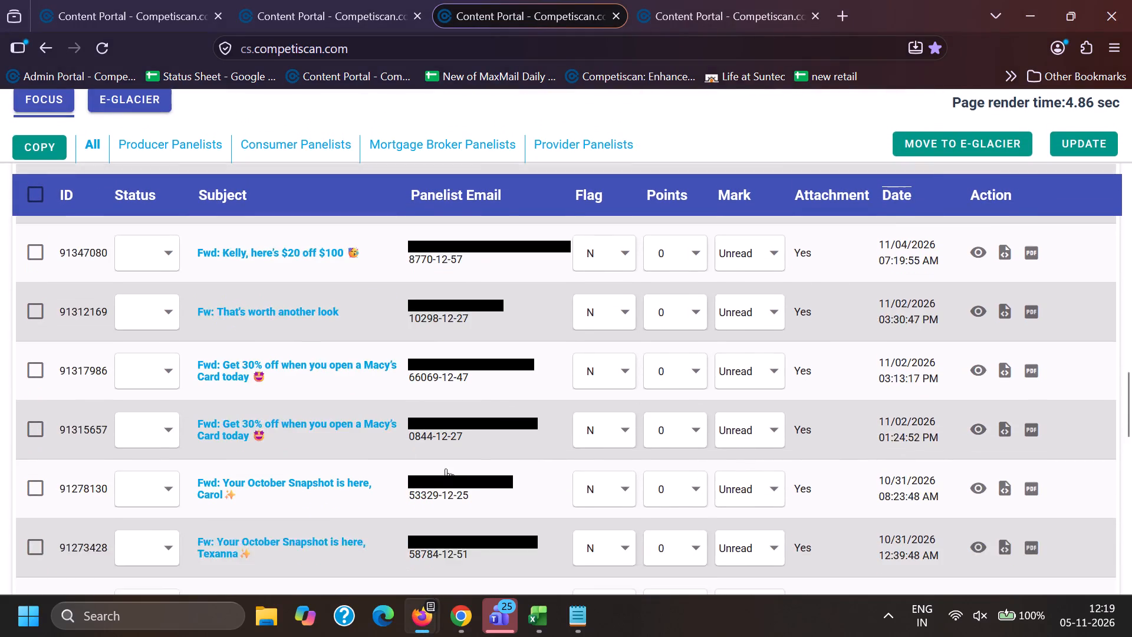
pyautogui.scroll(-4, 461, 460)
pyautogui.click(580, 429)
# Reload the "Capital one" email list and show 50 results per page.
pyautogui.click(181, 0)
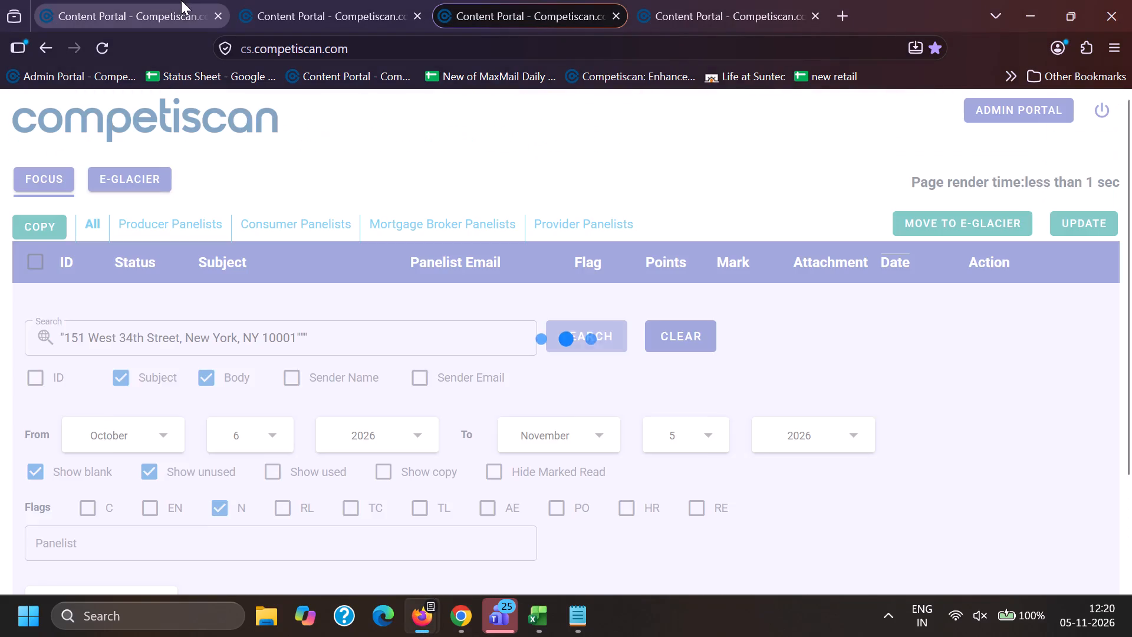
pyautogui.click(62, 172)
pyautogui.click(350, 0)
pyautogui.click(163, 0)
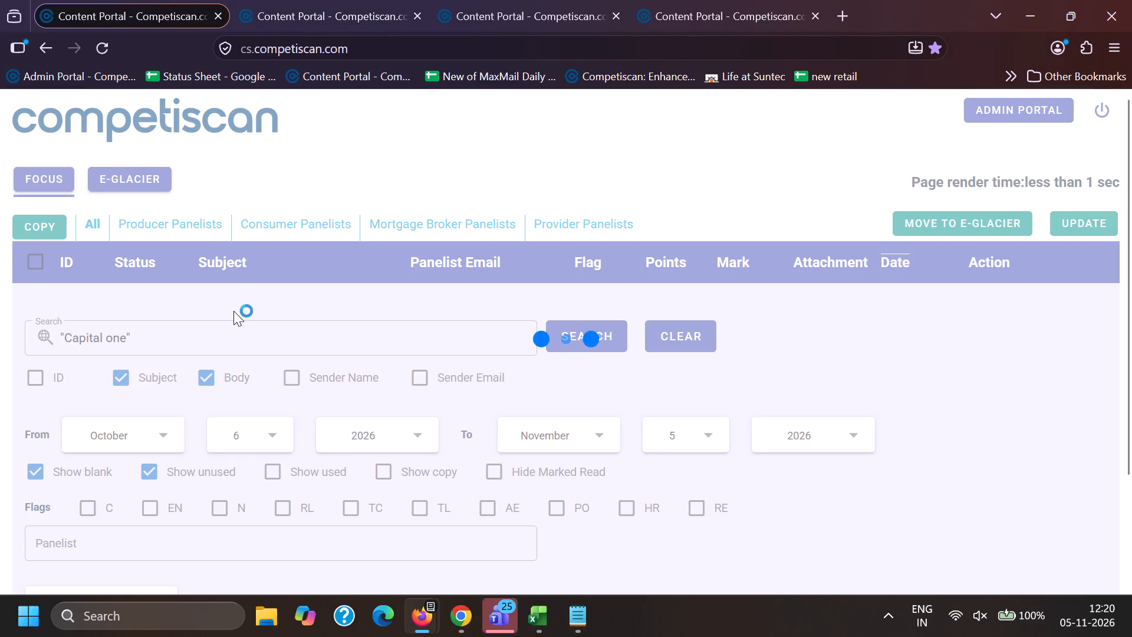
pyautogui.scroll(-2, 235, 339)
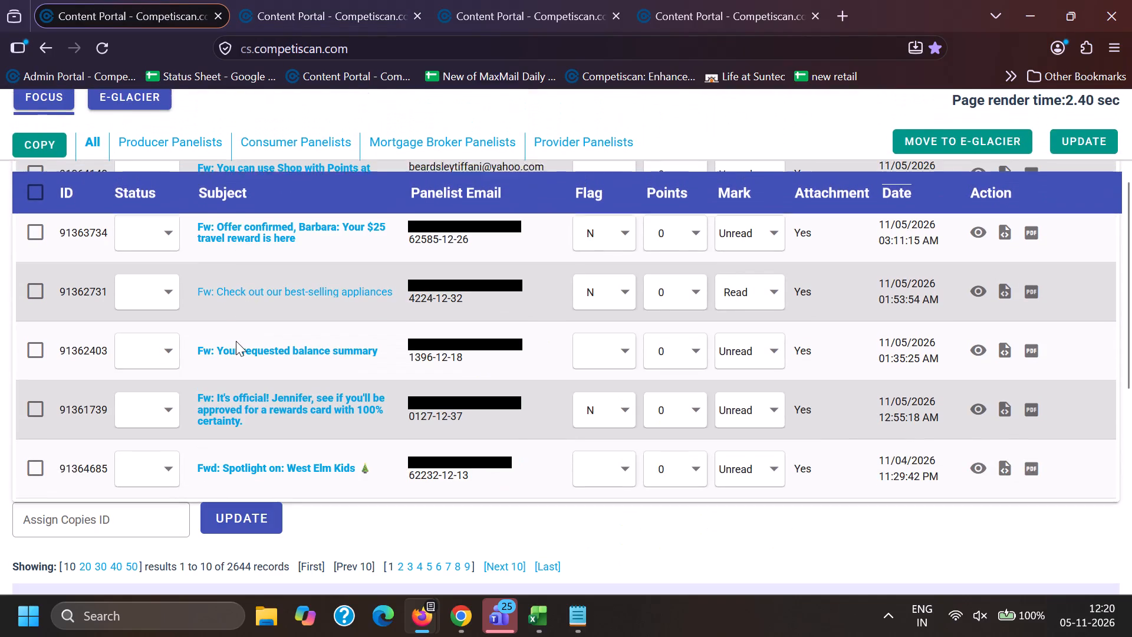
pyautogui.scroll(-1, 236, 341)
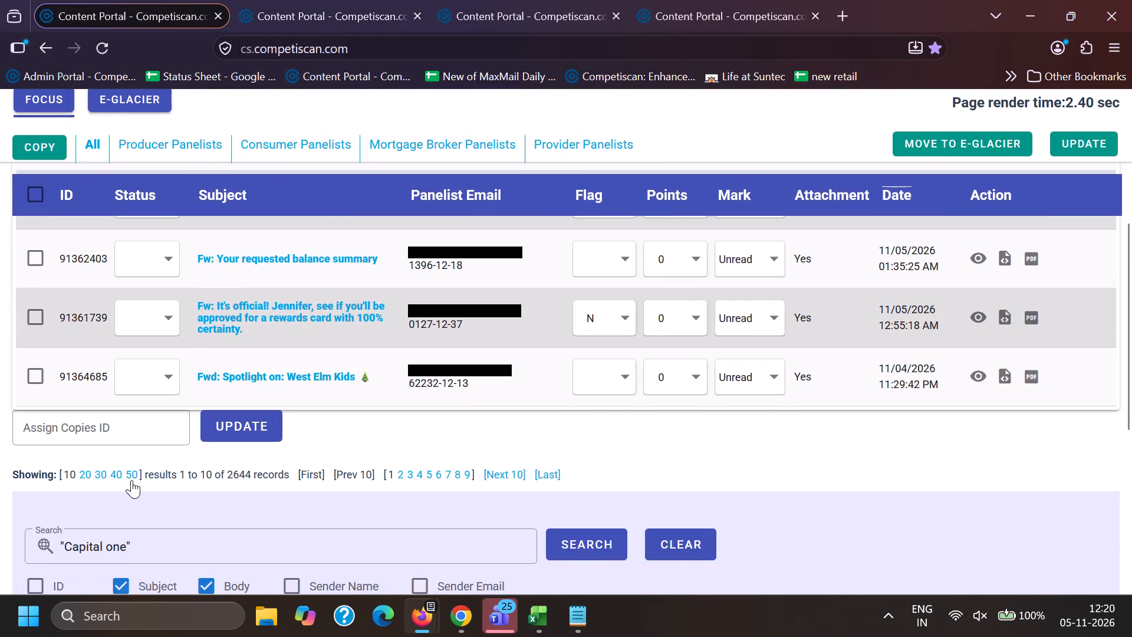
pyautogui.click(131, 480)
pyautogui.click(327, 0)
pyautogui.click(506, 0)
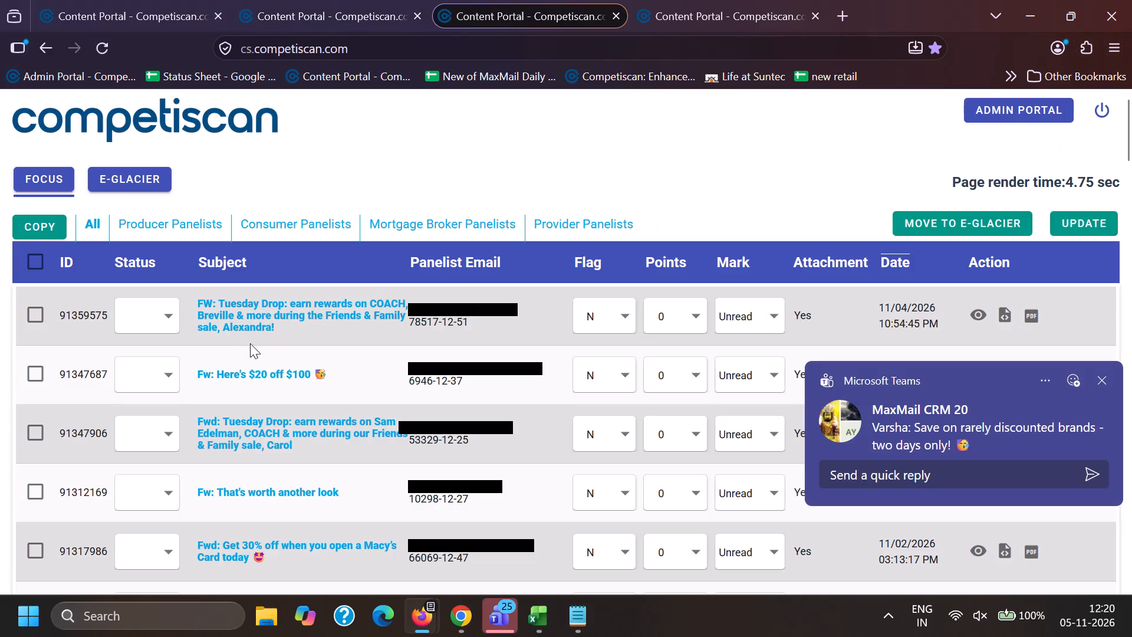
pyautogui.moveTo(219, 296); pyautogui.dragTo(219, 343)
pyautogui.hotkey('ctrl', 'c')
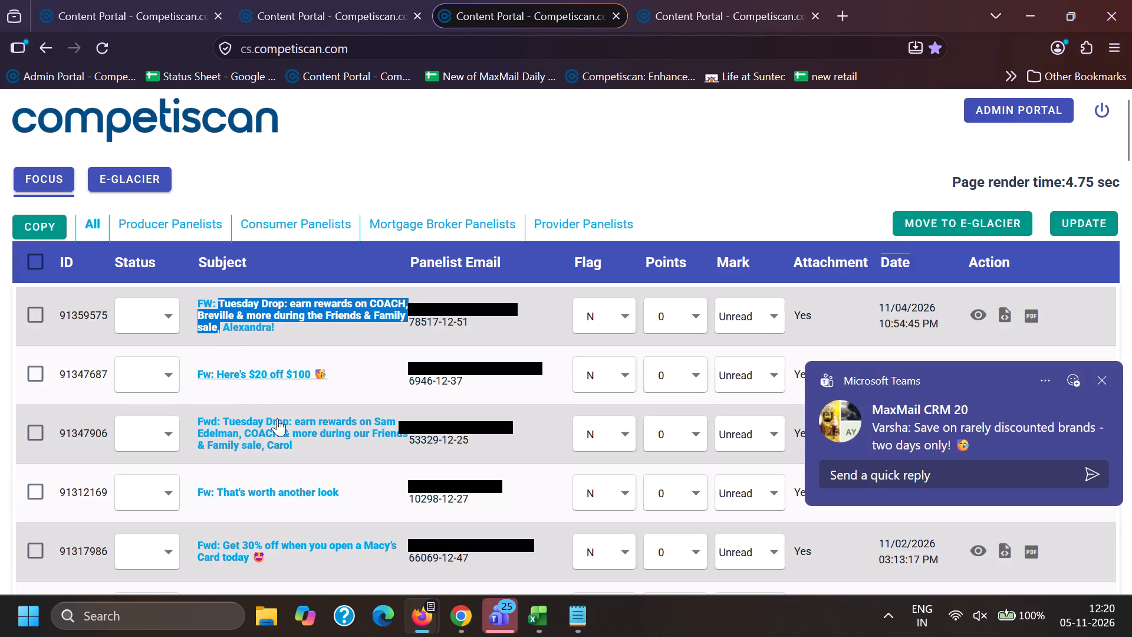
# In Chrome, mark the N-flagged duplicate email 91106126 as a copy of 91359756.
pyautogui.click(457, 619)
pyautogui.click(393, 541)
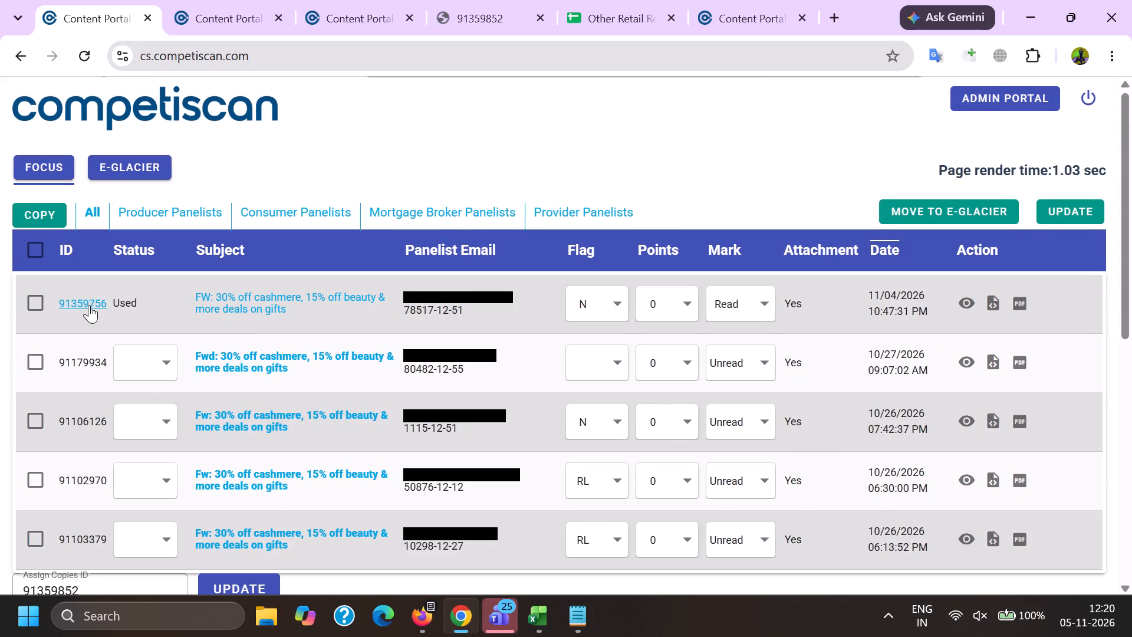
pyautogui.tripleClick(88, 305)
pyautogui.moveTo(88, 306); pyautogui.dragTo(88, 313)
pyautogui.click(35, 414)
pyautogui.click(265, 584)
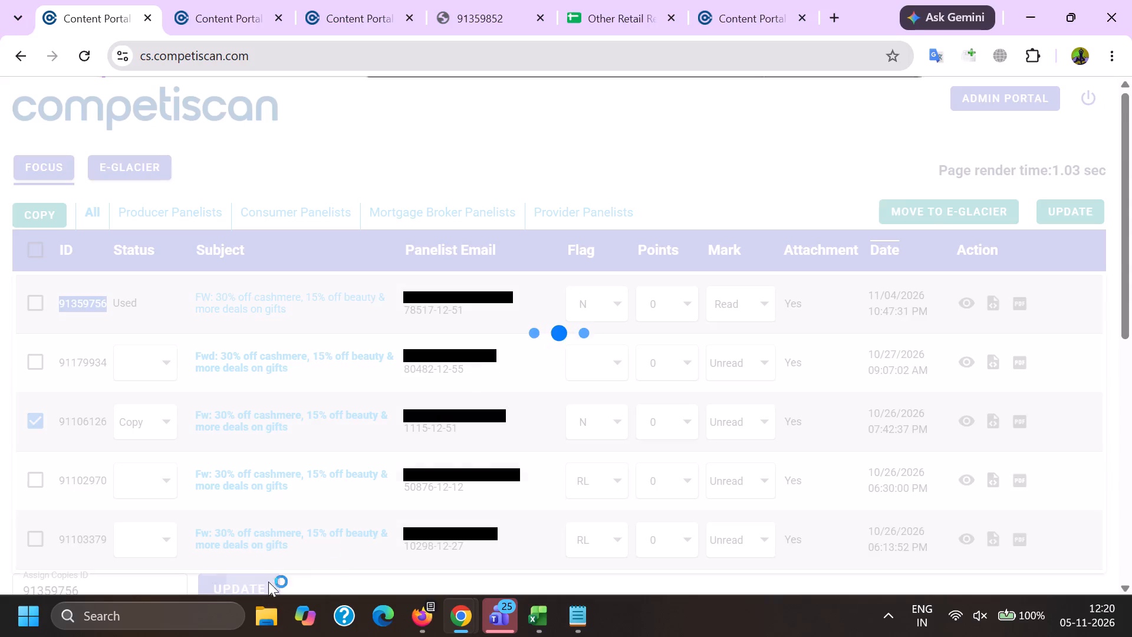
pyautogui.tripleClick(330, 566)
# Search email subjects for the copied "Tuesday Drop: earn rewards on COACH, Breville & more during the Friends & Family sale" in quotation marks.
pyautogui.scroll(-4, 320, 427)
pyautogui.moveTo(399, 360); pyautogui.dragTo(0, 409)
pyautogui.press('BackSpace')
pyautogui.hotkey('shift', '"')
pyautogui.hotkey('ctrl', 'v')
pyautogui.hotkey('shift', '"')
pyautogui.press('Return')
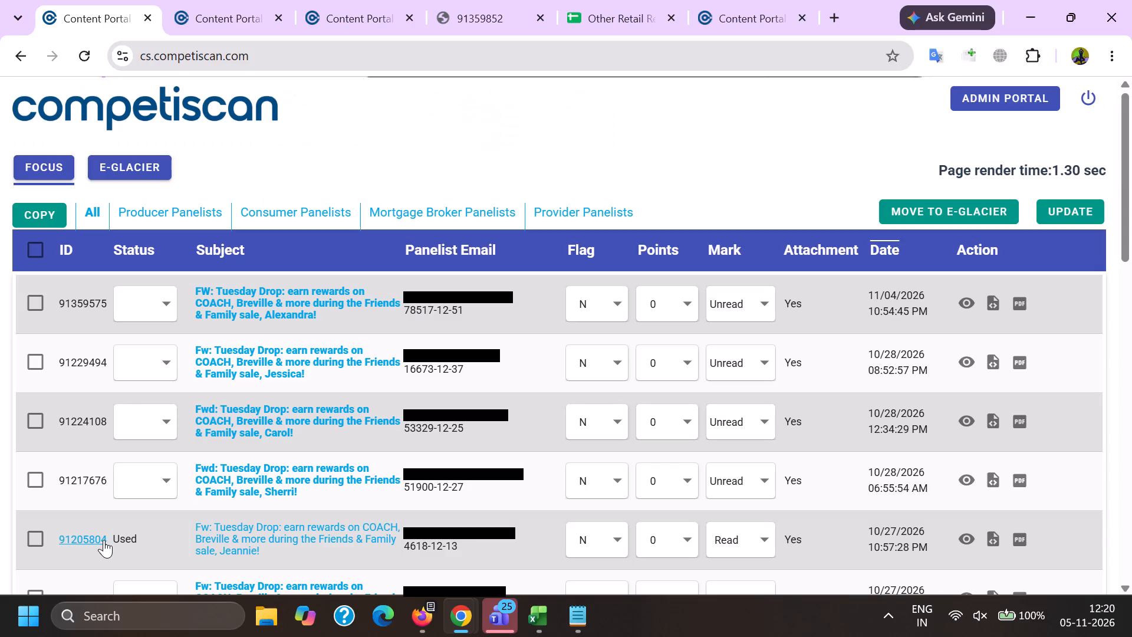
# Mark the unused N-flagged Tuesday Drop emails as copies of the used email 91205804.
pyautogui.tripleClick(97, 539)
pyautogui.click(40, 491)
pyautogui.click(41, 427)
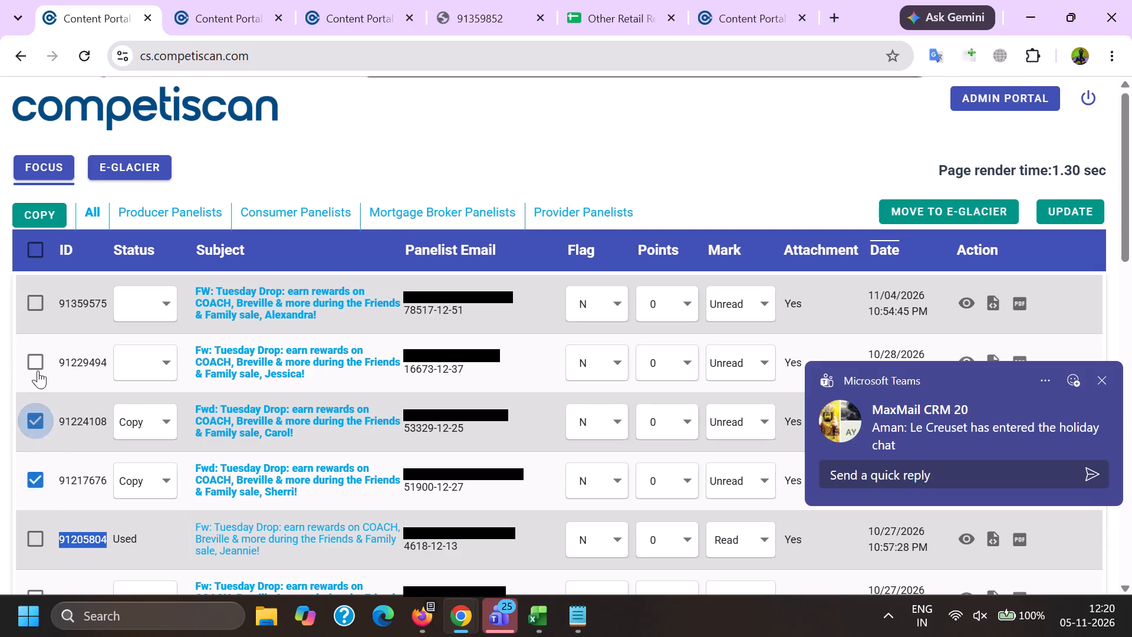
pyautogui.click(36, 363)
pyautogui.click(40, 306)
pyautogui.scroll(-3, 144, 370)
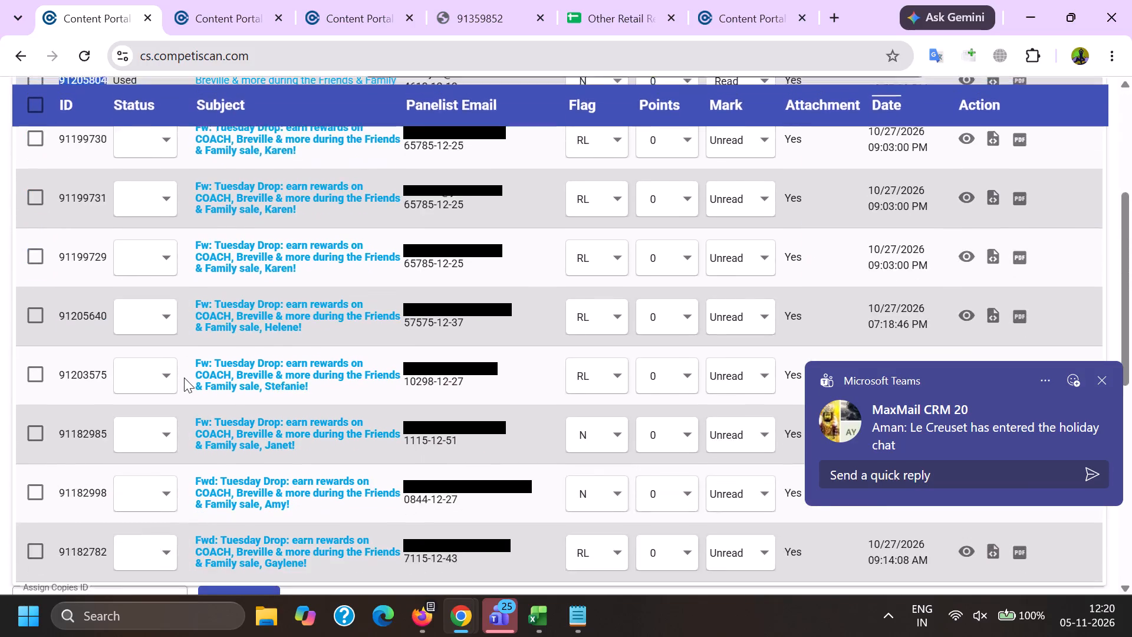
pyautogui.scroll(-2, 185, 379)
pyautogui.scroll(1, 145, 423)
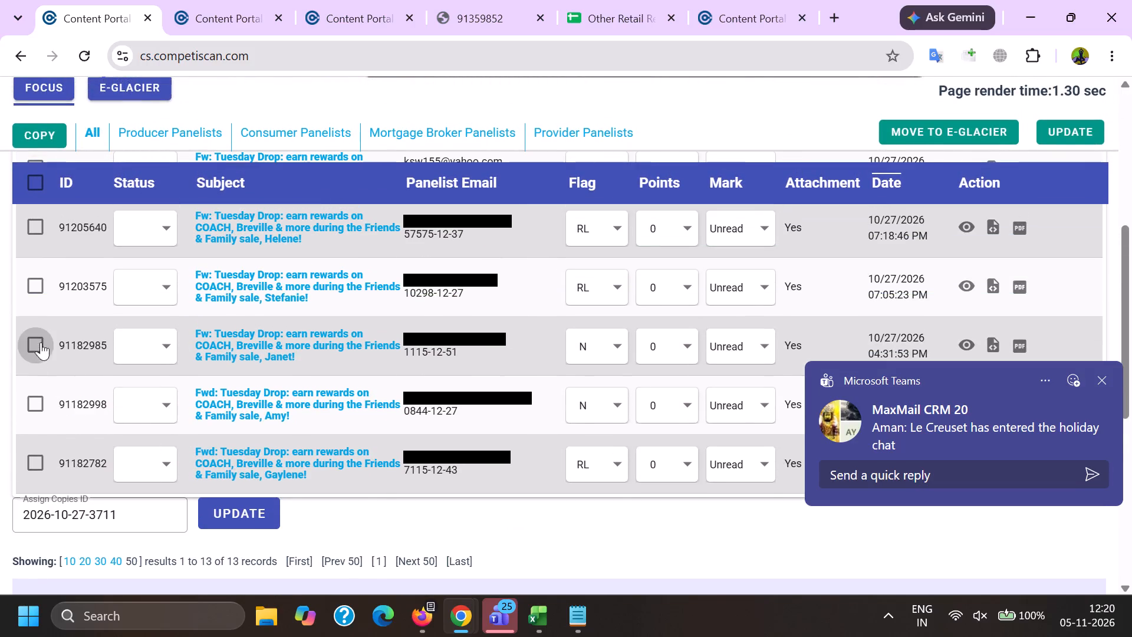
pyautogui.click(41, 339)
pyautogui.click(34, 408)
pyautogui.click(241, 522)
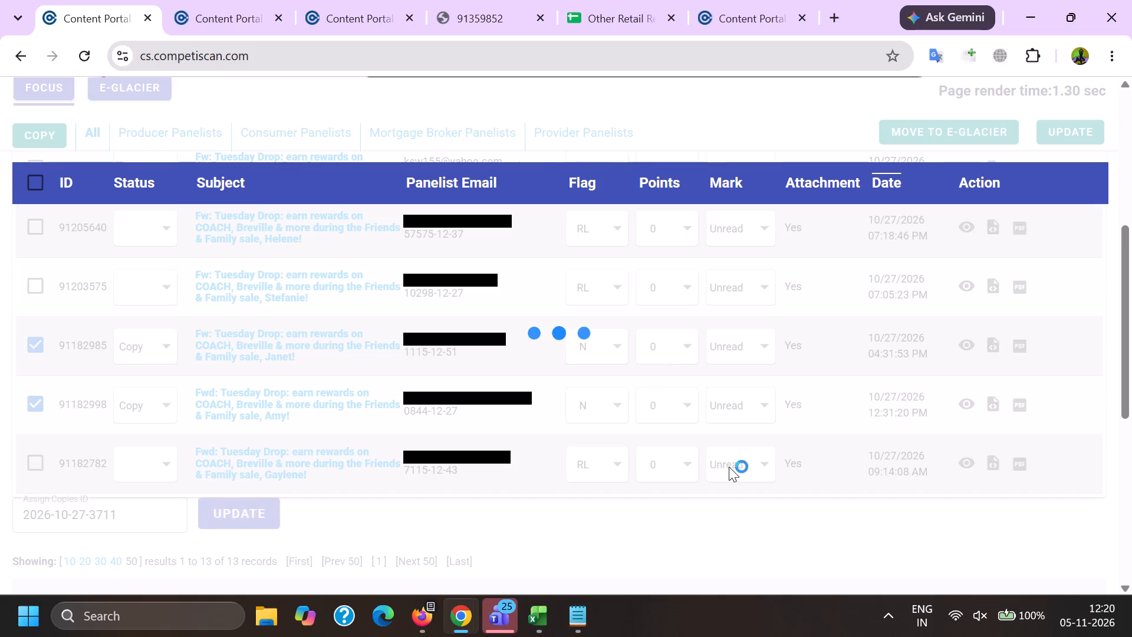
# In the Excel log, set the count in the last Macy row, cell G7433, to 7.
pyautogui.click(551, 617)
pyautogui.click(722, 544)
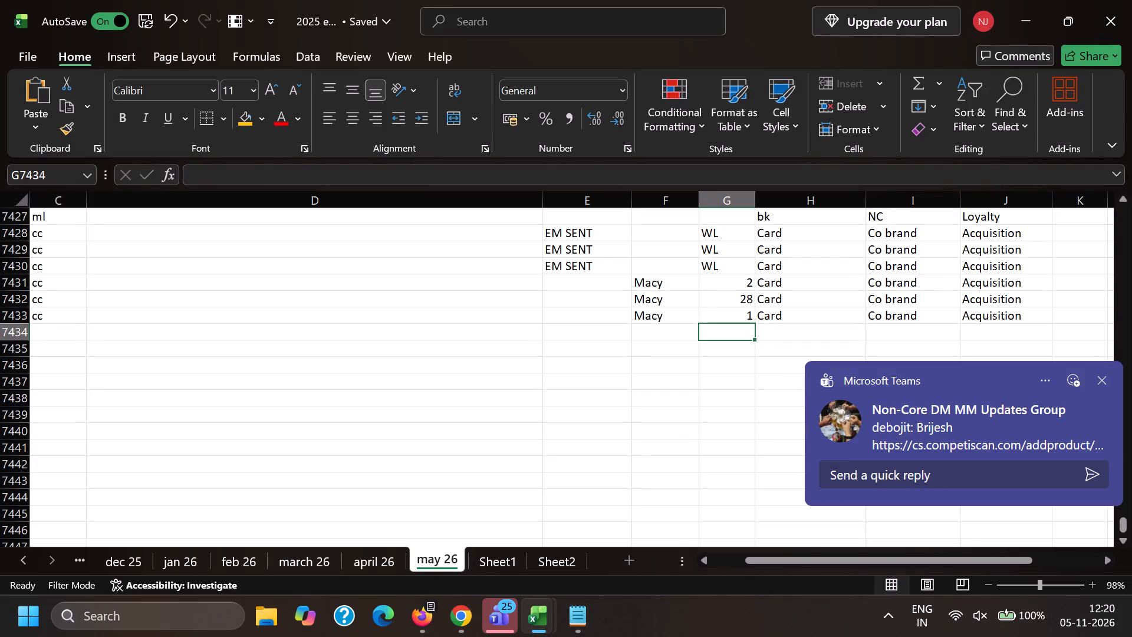
pyautogui.click(718, 317)
pyautogui.press('6')
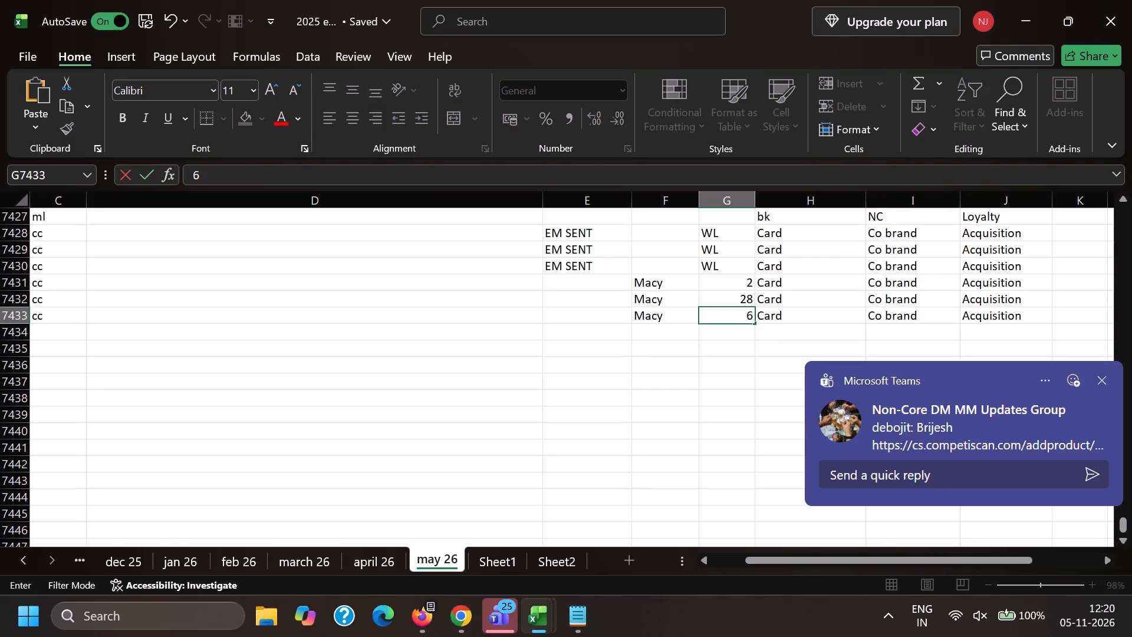
pyautogui.press('BackSpace')
pyautogui.press('7')
pyautogui.press('Return')
pyautogui.hotkey('alt', 'Tab')
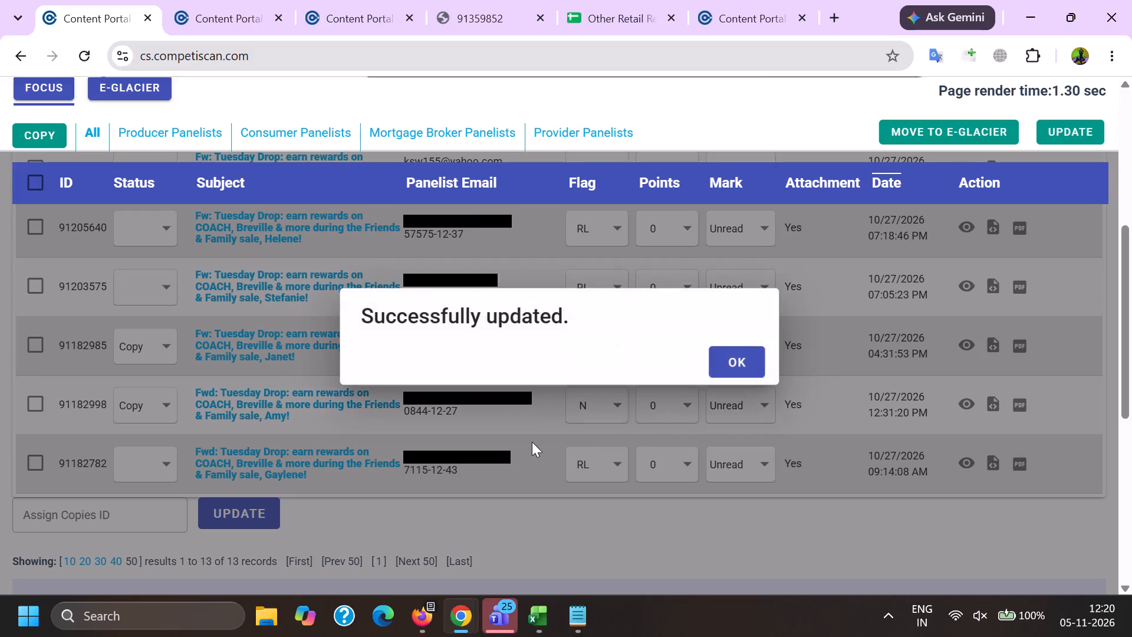
# Copy the subject "Here's $20 off $100" with its emoji from the Firefox list and search for it in quotation marks in Chrome.
pyautogui.click(416, 618)
pyautogui.click(366, 543)
pyautogui.scroll(-1, 298, 458)
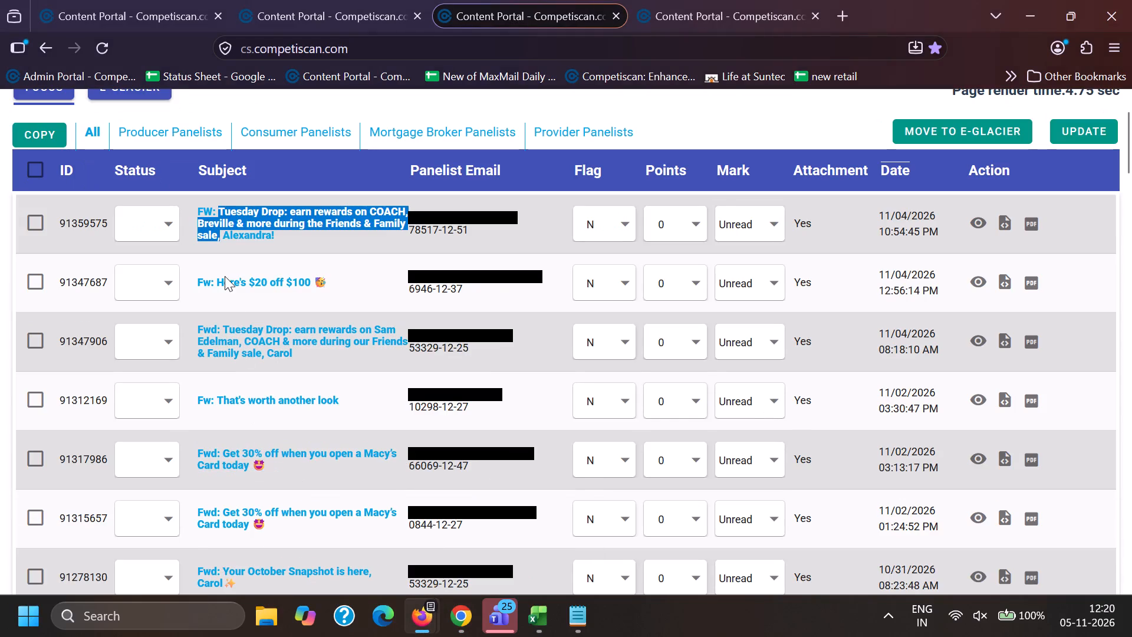
pyautogui.moveTo(219, 271); pyautogui.dragTo(365, 285)
pyautogui.hotkey('ctrl', 'c')
pyautogui.hotkey('alt', 'Tab')
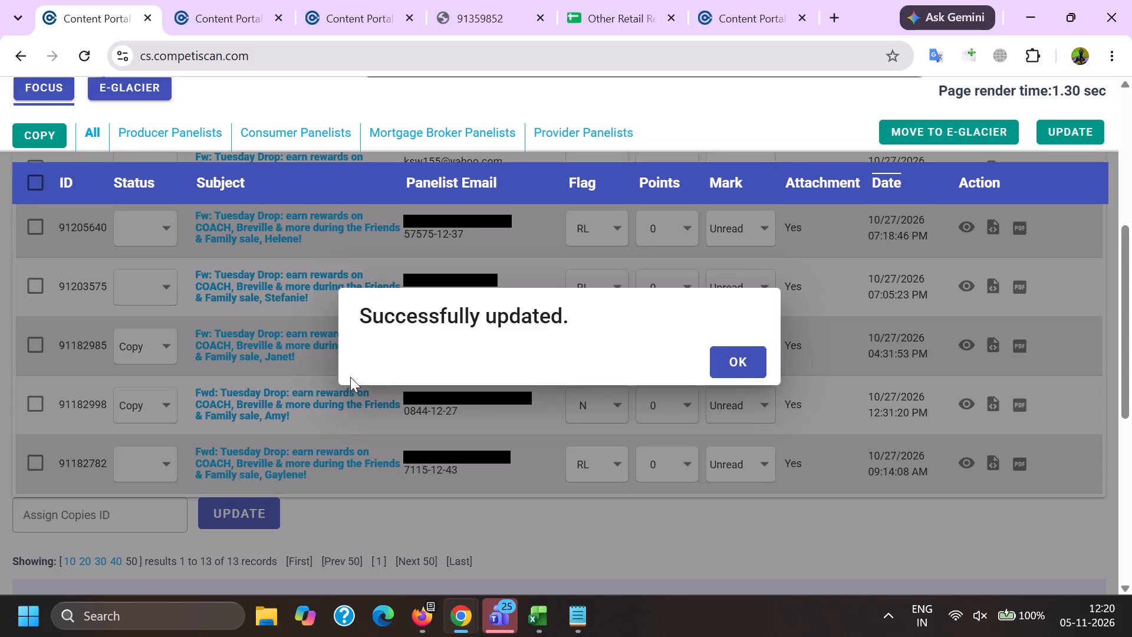
pyautogui.click(375, 527)
pyautogui.scroll(-2, 348, 386)
pyautogui.tripleClick(433, 456)
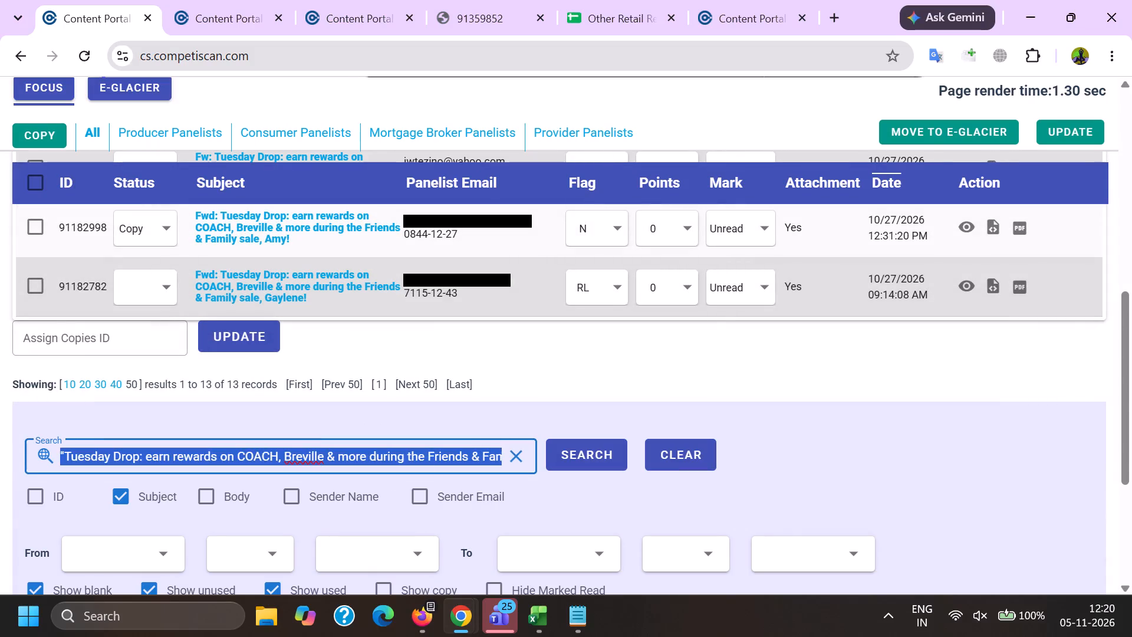
pyautogui.press('BackSpace')
pyautogui.hotkey('shift', '"')
pyautogui.hotkey('ctrl', 'v')
pyautogui.hotkey('shift', '"')
pyautogui.press('Return')
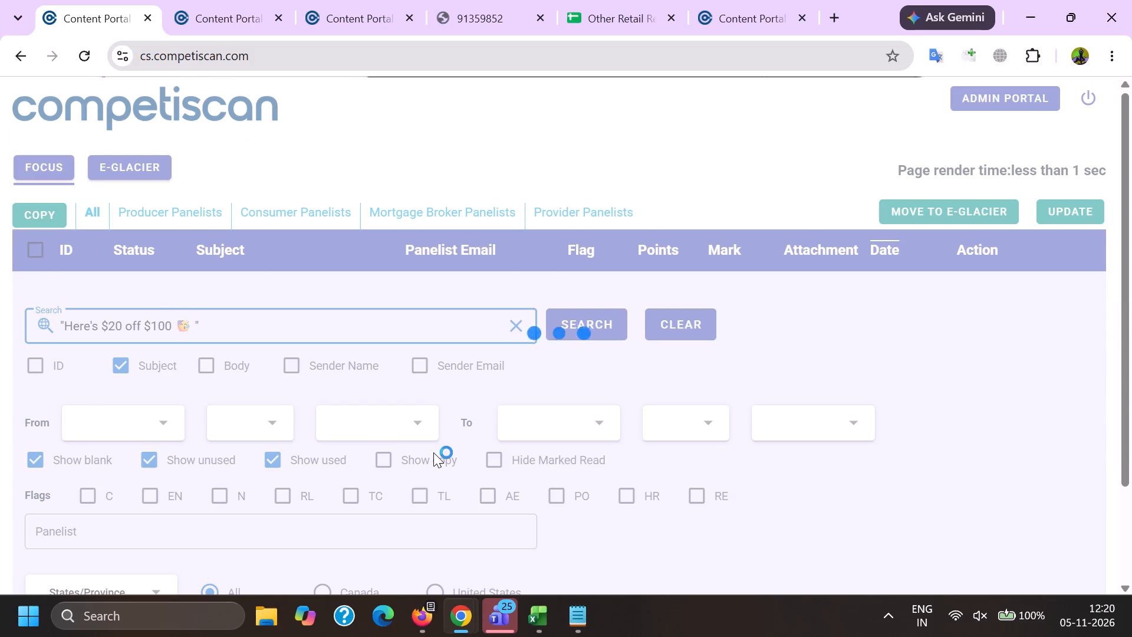
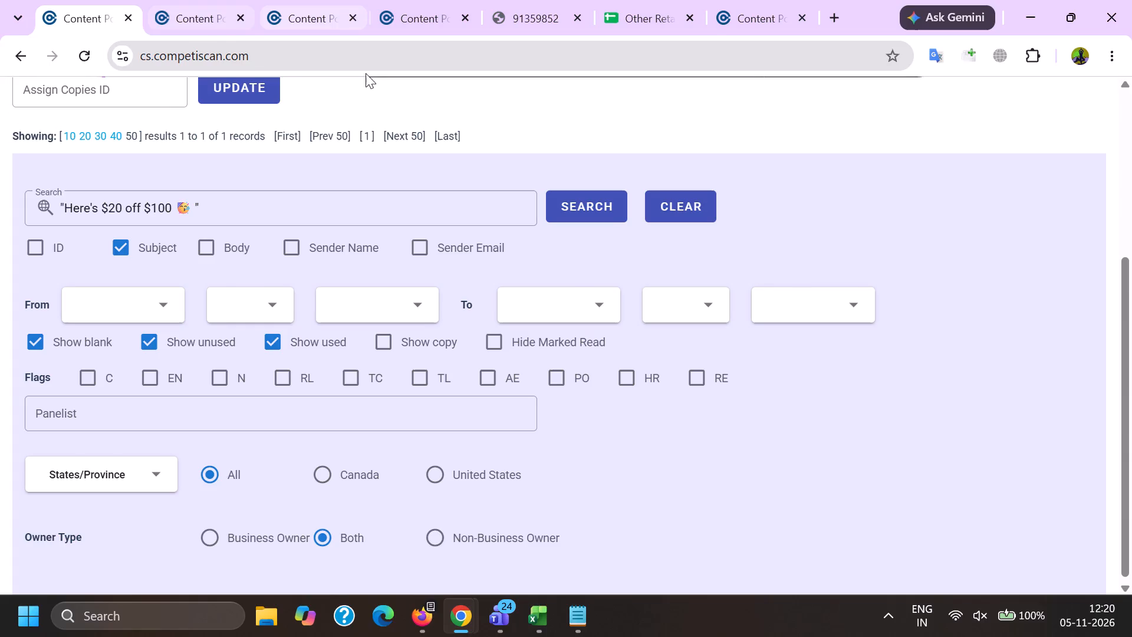
# In the Excel log, add the copied email ID 91347687 in row 7434 with the code cc.
pyautogui.click(536, 613)
pyautogui.click(702, 540)
pyautogui.click(52, 334)
pyautogui.press('Left')
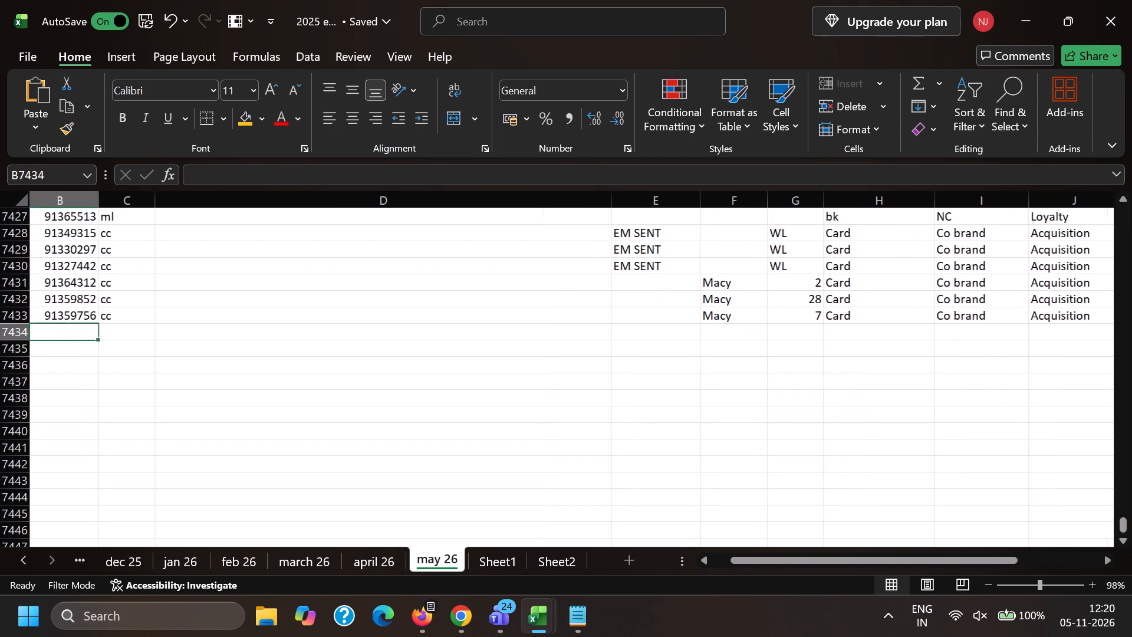
pyautogui.hotkey('ctrl', 'v')
pyautogui.press('Right')
pyautogui.write('cc')
# Copy the Macy details in columns F to J from row 7433 to row 7434 and set the count in G7434 to 0.
pyautogui.press('Right')
pyautogui.press('Right')
pyautogui.press('Right')
pyautogui.press('Up')
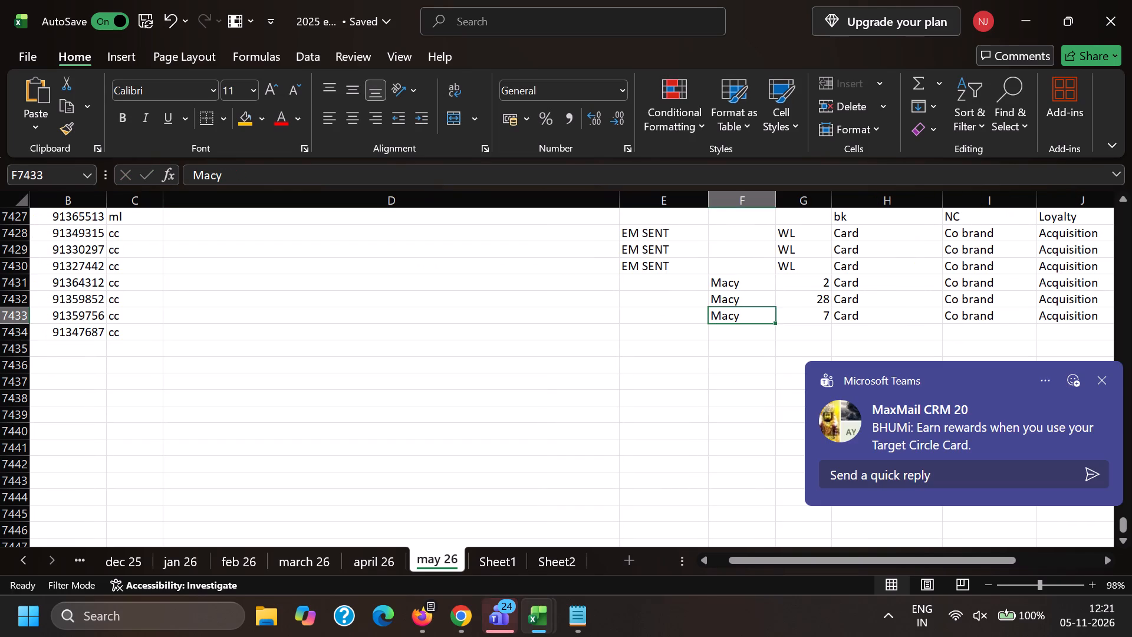
pyautogui.hotkey('shift', 'Right')
pyautogui.hotkey('shift', 'Right')
pyautogui.hotkey('shift', 'Right')
pyautogui.hotkey('shift', 'Right')
pyautogui.hotkey('ctrl', 'c')
pyautogui.press('Down')
pyautogui.hotkey('ctrl', 'v')
pyautogui.press('Right')
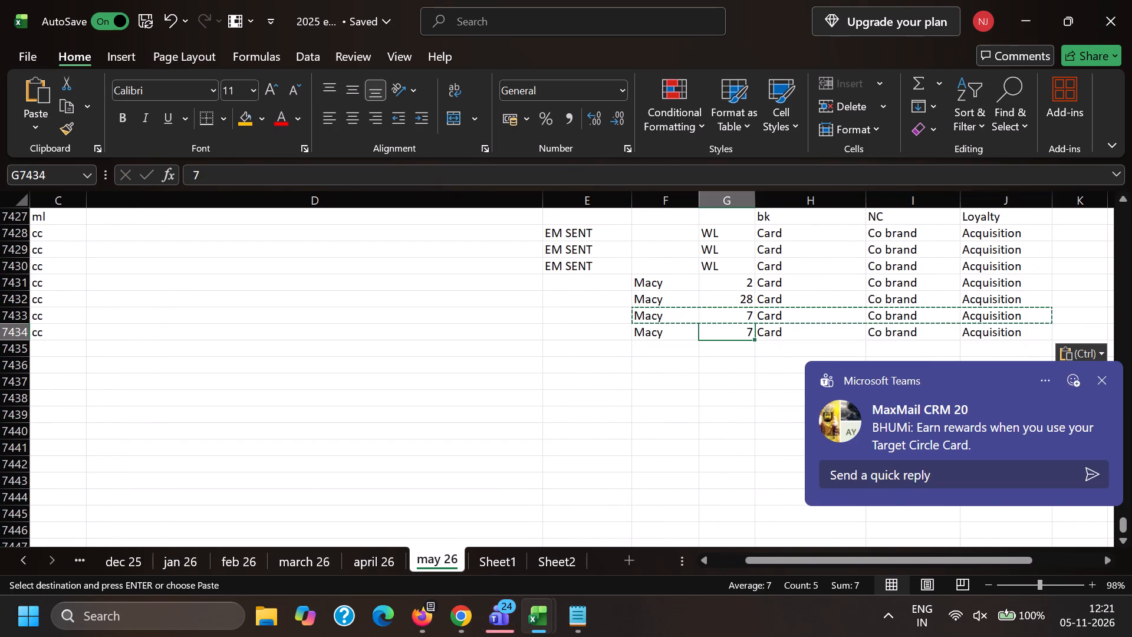
pyautogui.press('0')
pyautogui.press('Return')
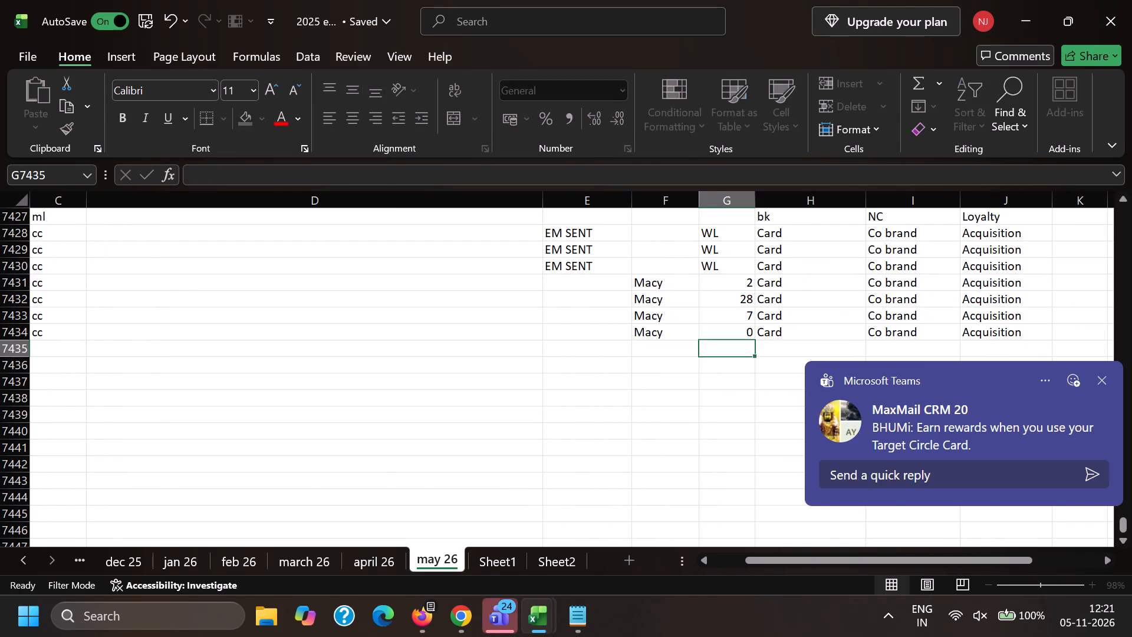
# In Chrome's editor for email 91347687, delete the Forwarded Message line, the sender's address and the recipient line from the header.
pyautogui.hotkey('alt', 'Tab')
pyautogui.scroll(-2, 129, 229)
pyautogui.moveTo(248, 307); pyautogui.dragTo(2, 256)
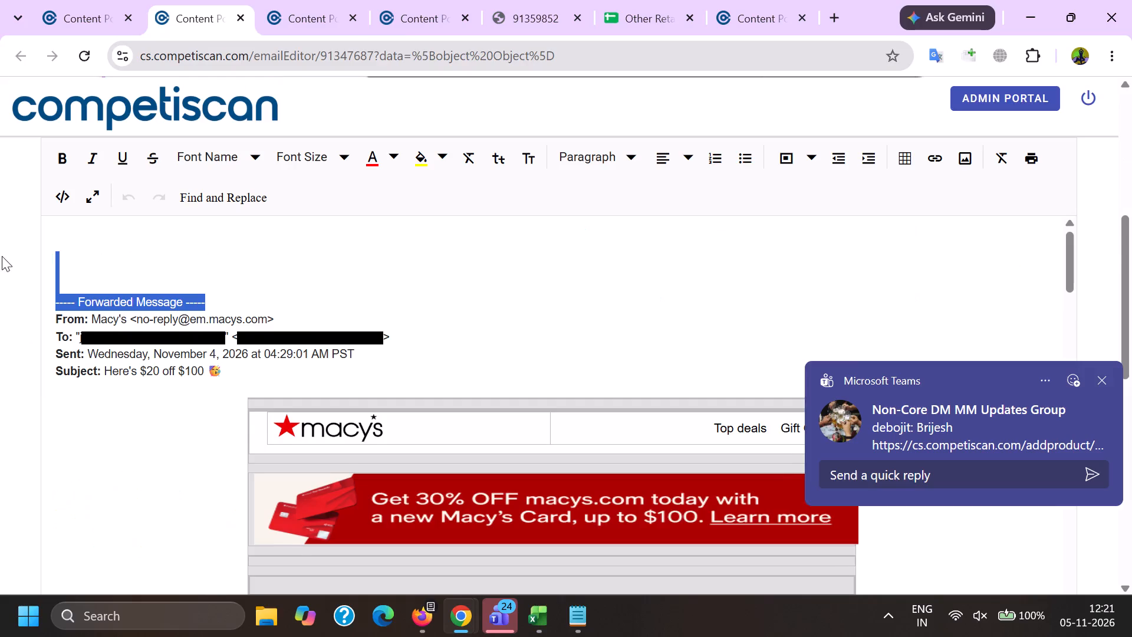
pyautogui.moveTo(2, 256); pyautogui.dragTo(1, 255)
pyautogui.press('BackSpace')
pyautogui.moveTo(133, 276); pyautogui.dragTo(403, 302)
pyautogui.press('BackSpace')
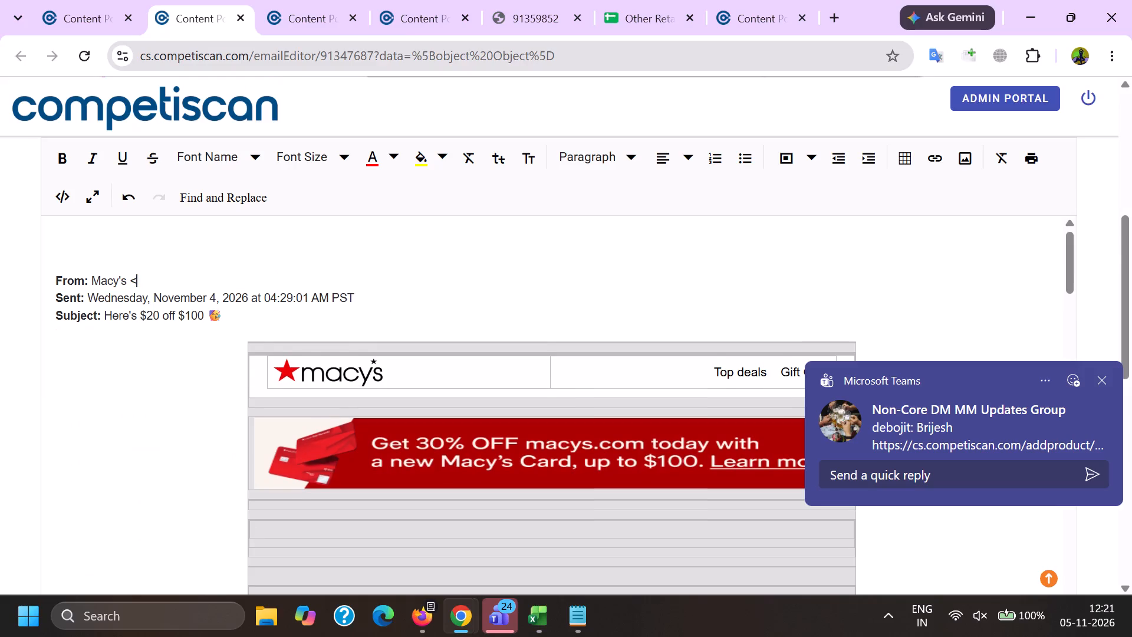
pyautogui.press('BackSpace')
# Remove the links from the Macy's Card 30% off banner, the upper App Store and Google Play badges, and "Go to the app".
pyautogui.click(329, 418)
pyautogui.click(519, 398)
pyautogui.scroll(-11, 513, 379)
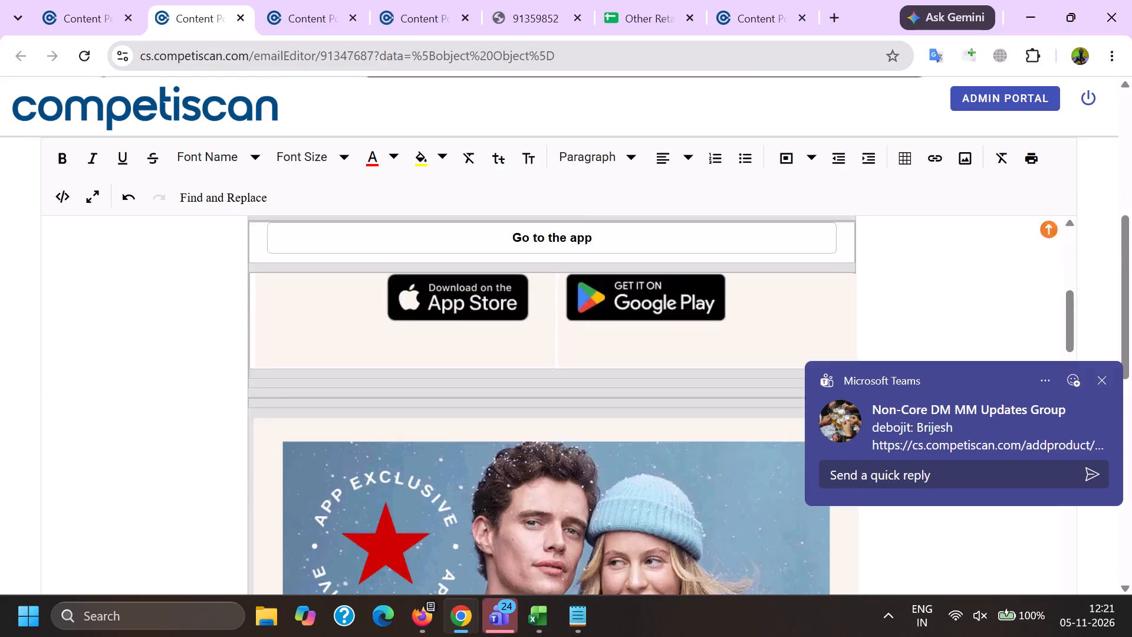
pyautogui.scroll(-10, 481, 378)
pyautogui.scroll(15, 456, 418)
pyautogui.click(466, 301)
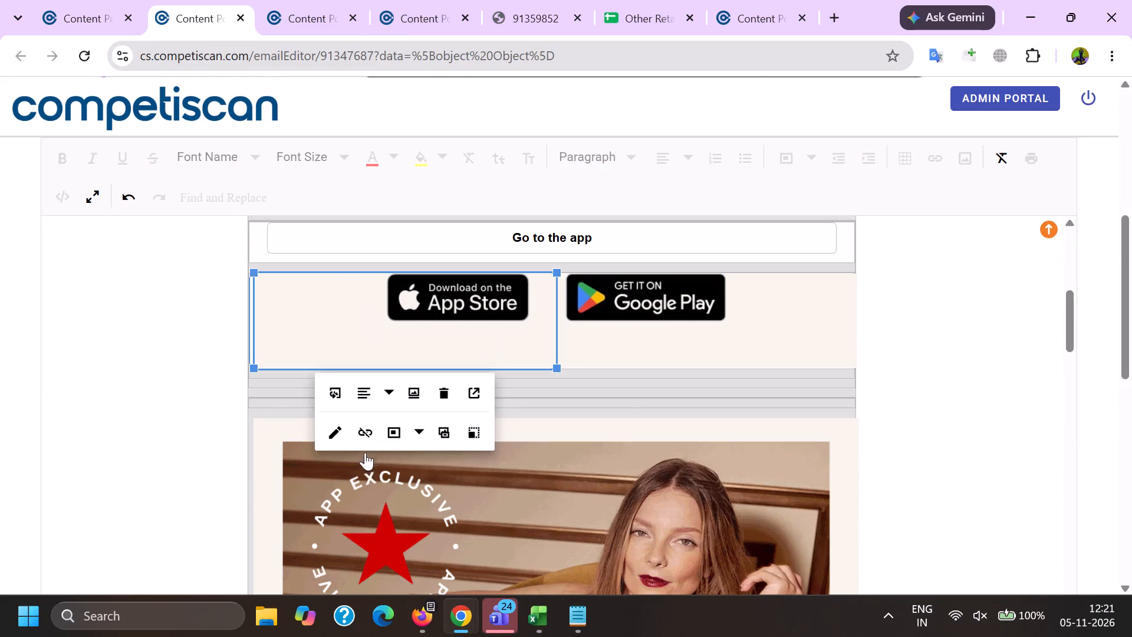
pyautogui.click(364, 455)
pyautogui.click(364, 430)
pyautogui.click(397, 326)
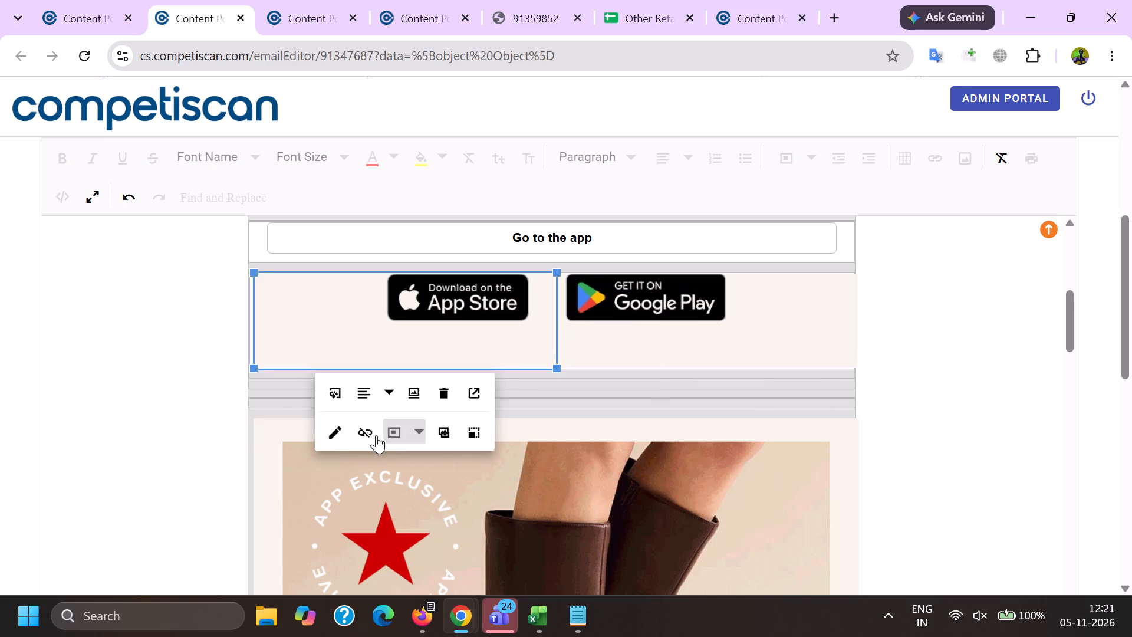
pyautogui.click(367, 434)
pyautogui.click(640, 317)
pyautogui.click(661, 420)
pyautogui.scroll(2, 616, 421)
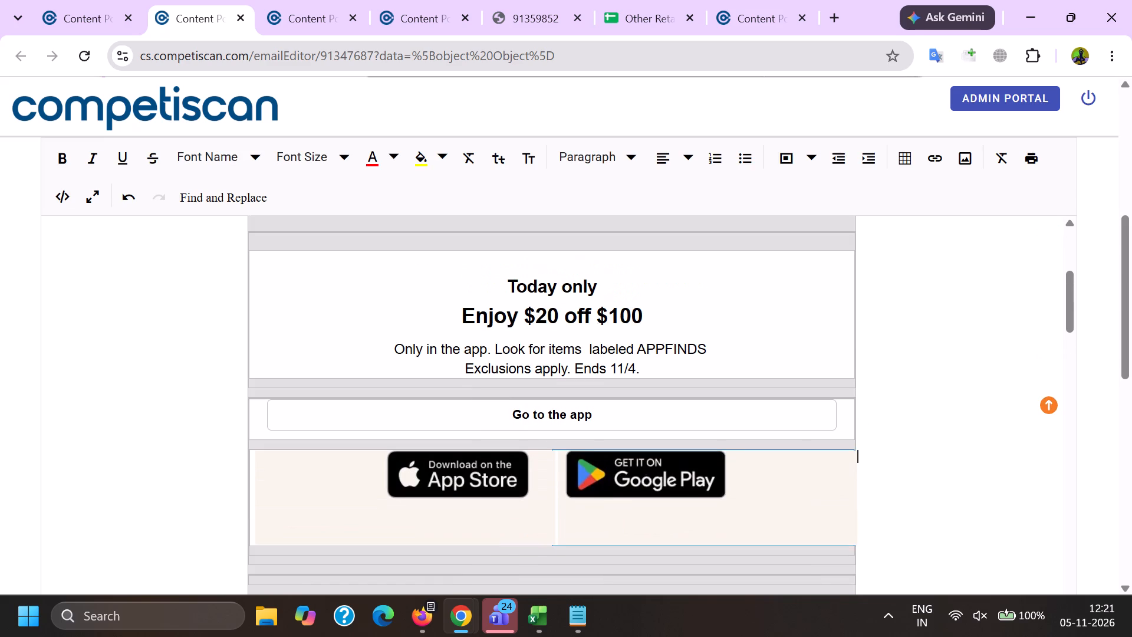
pyautogui.click(529, 418)
pyautogui.click(617, 454)
# Remove the links from "Sign Up" in the 25% off texts bar and from the "Join now" perks image.
pyautogui.scroll(-4, 583, 400)
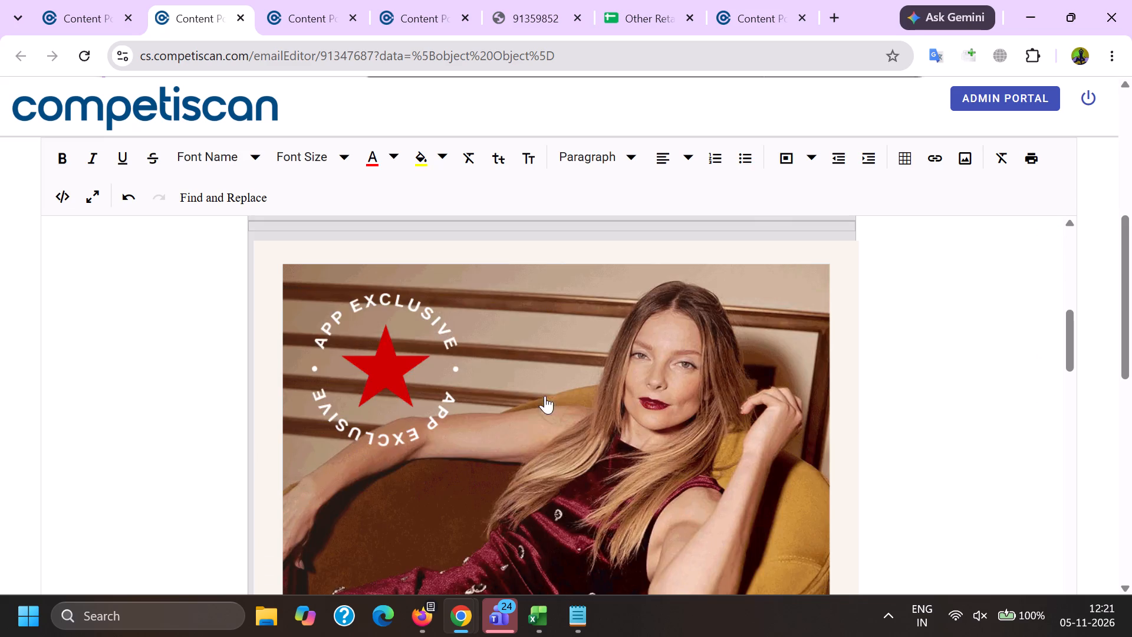
pyautogui.scroll(-20, 526, 419)
pyautogui.scroll(-17, 526, 419)
pyautogui.scroll(1, 494, 354)
pyautogui.scroll(-4, 494, 355)
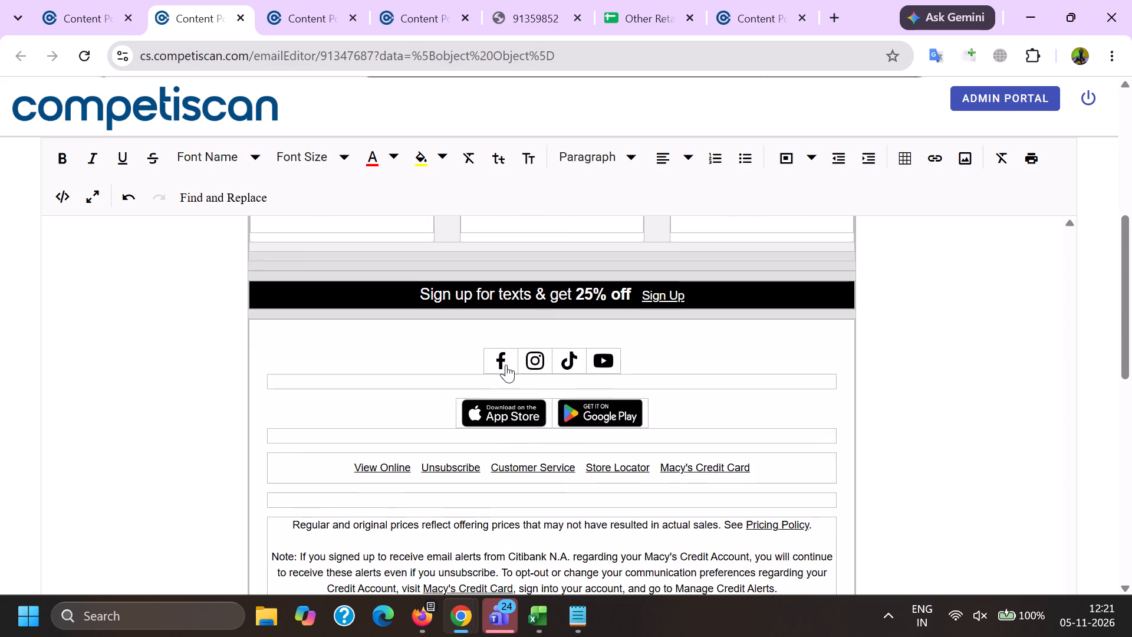
pyautogui.click(657, 285)
pyautogui.click(752, 331)
pyautogui.scroll(4, 542, 452)
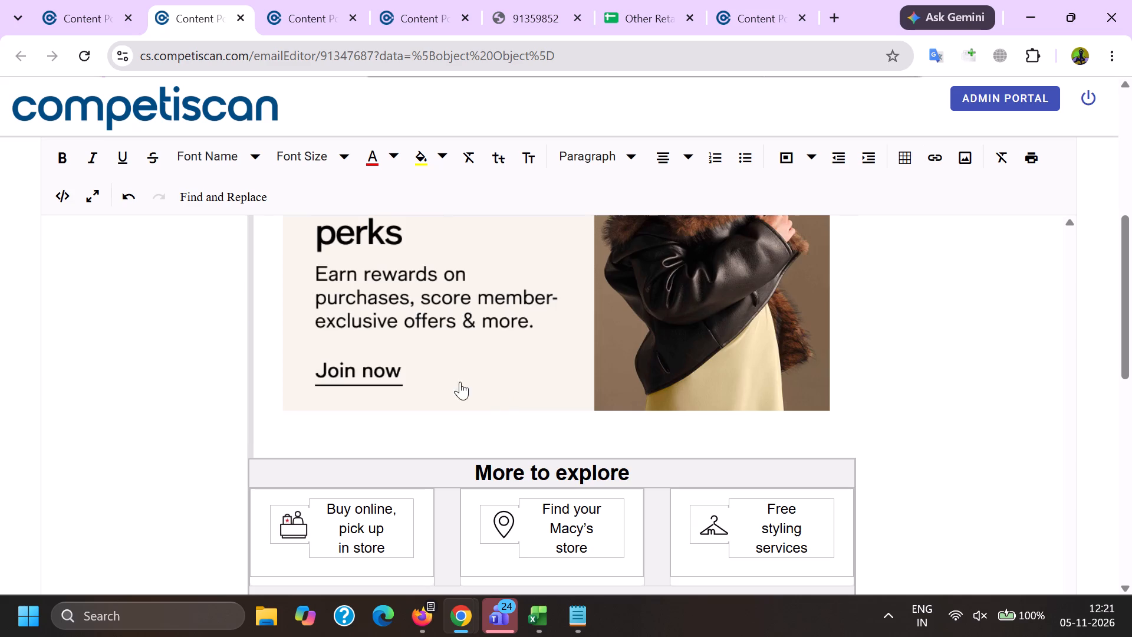
pyautogui.click(401, 334)
pyautogui.click(518, 509)
pyautogui.scroll(-4, 504, 376)
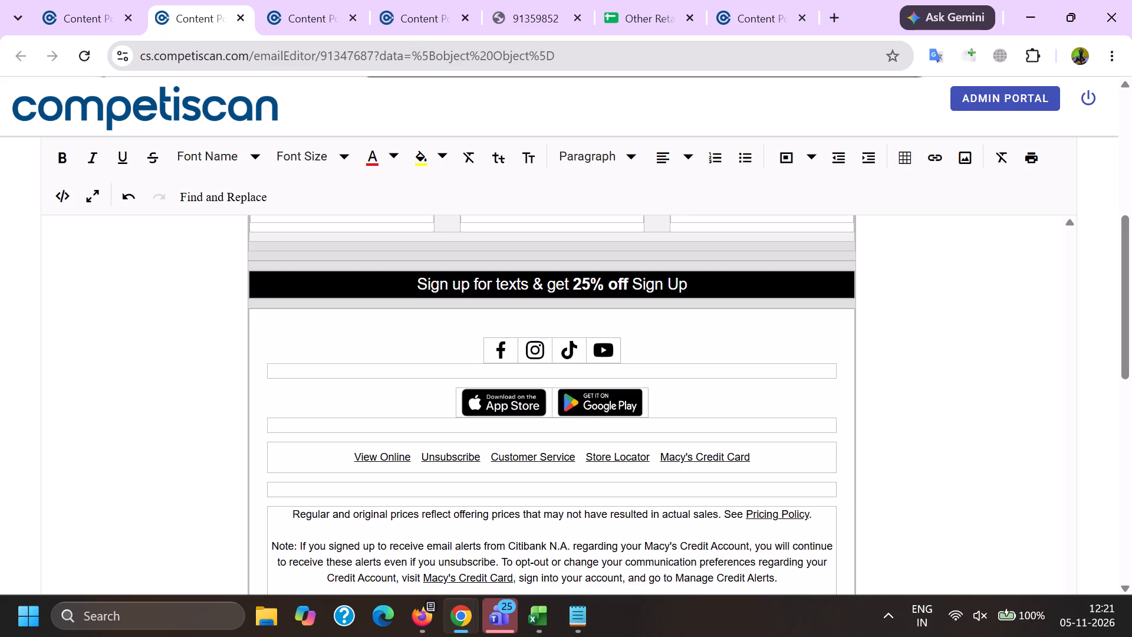
# Remove the links from the footer's App Store and Google Play badges and its Instagram, Facebook, TikTok and YouTube icons.
pyautogui.click(469, 405)
pyautogui.click(509, 361)
pyautogui.click(611, 412)
pyautogui.click(611, 358)
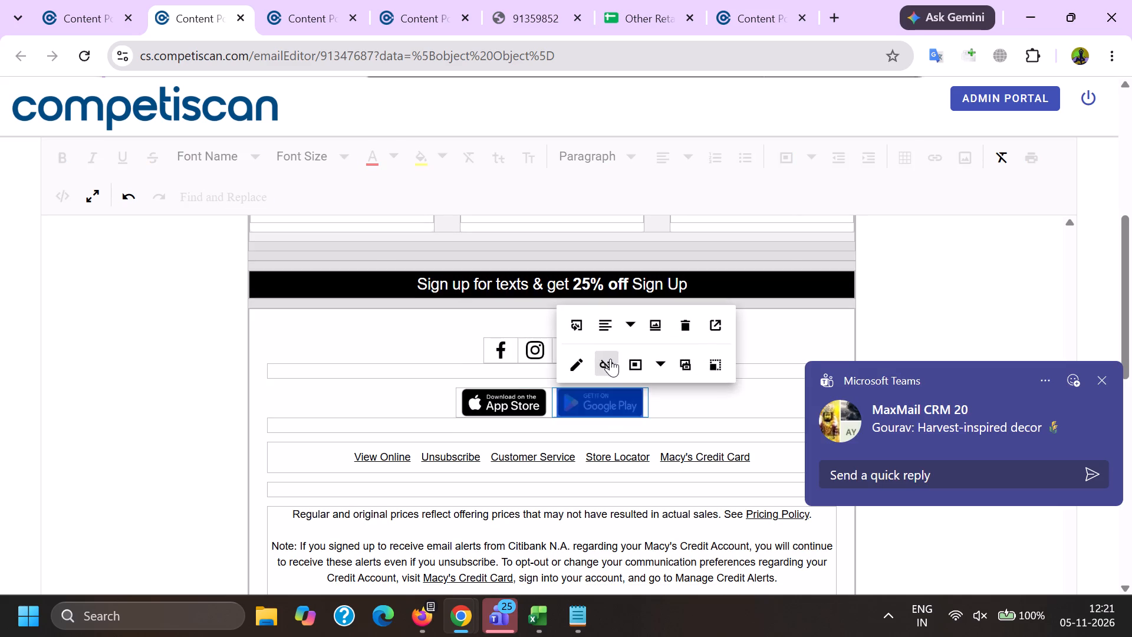
pyautogui.click(524, 346)
pyautogui.click(571, 307)
pyautogui.click(499, 352)
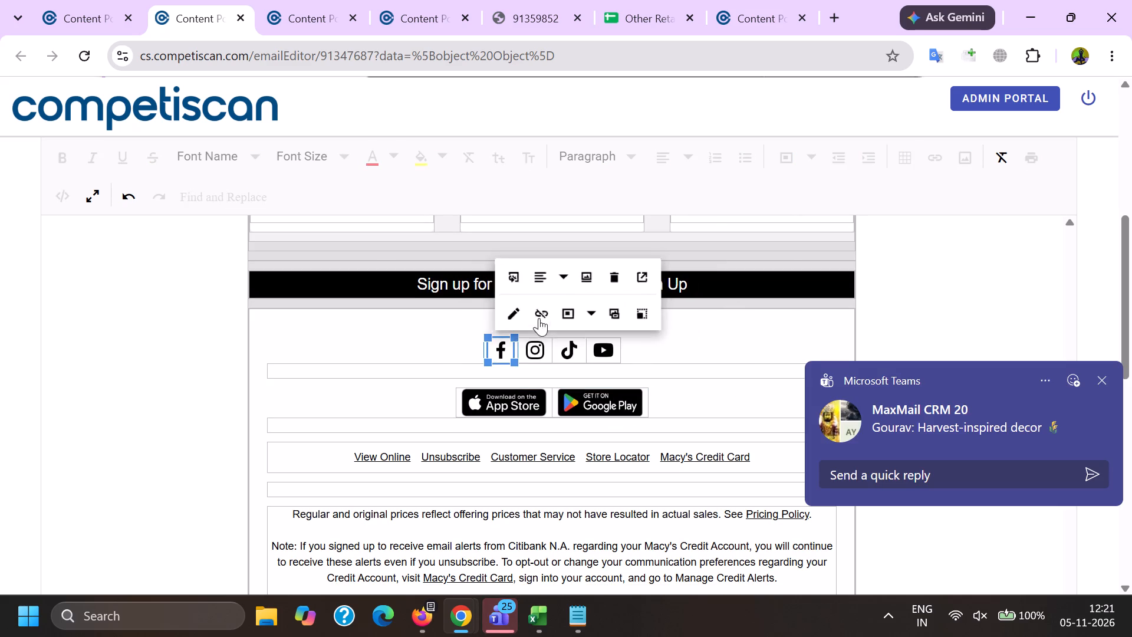
pyautogui.click(545, 314)
pyautogui.click(559, 349)
pyautogui.click(609, 314)
pyautogui.click(615, 353)
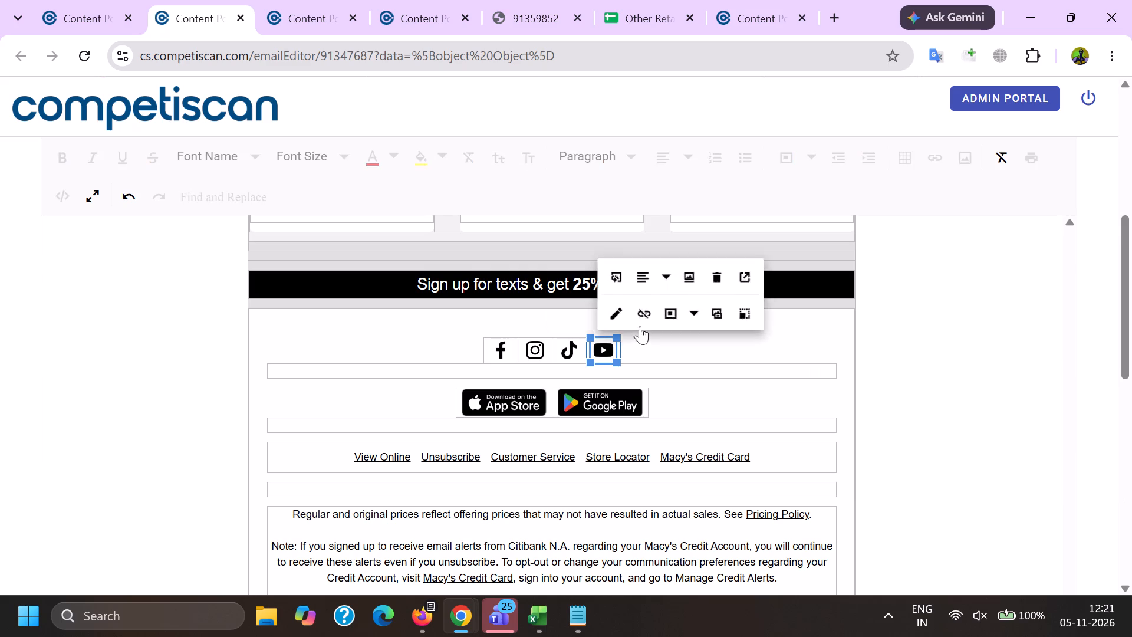
pyautogui.click(641, 309)
# Remove the footer links from View Online, Unsubscribe and both Macy's Credit Card mentions.
pyautogui.scroll(-3, 511, 332)
pyautogui.click(387, 183)
pyautogui.click(396, 191)
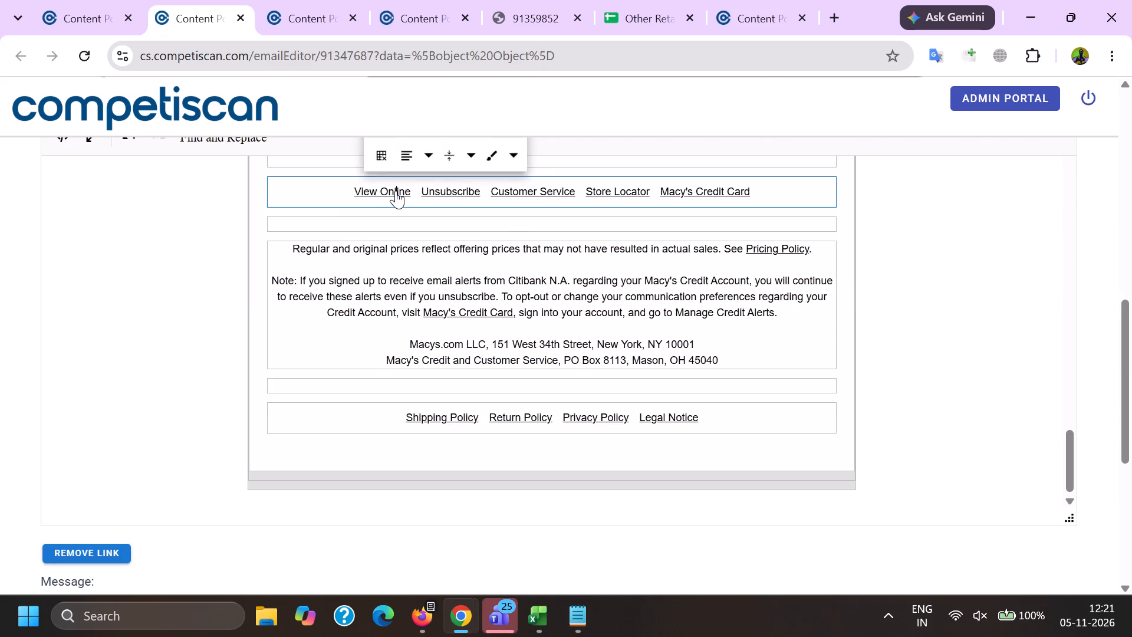
pyautogui.click(489, 231)
pyautogui.click(462, 189)
pyautogui.click(559, 224)
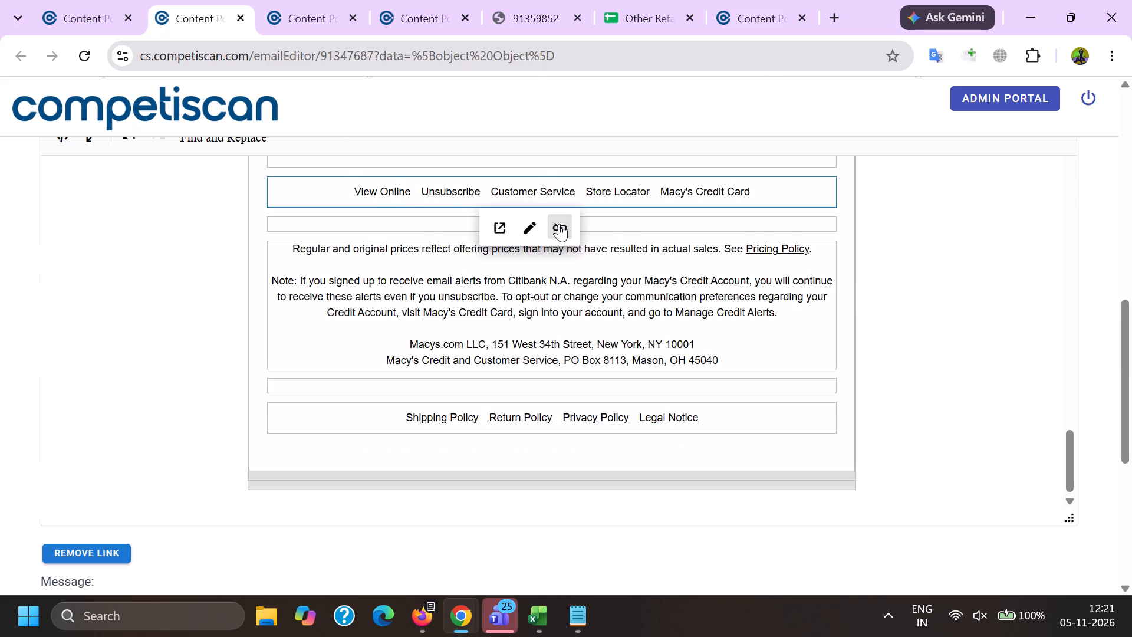
pyautogui.click(676, 195)
pyautogui.click(778, 232)
pyautogui.click(465, 310)
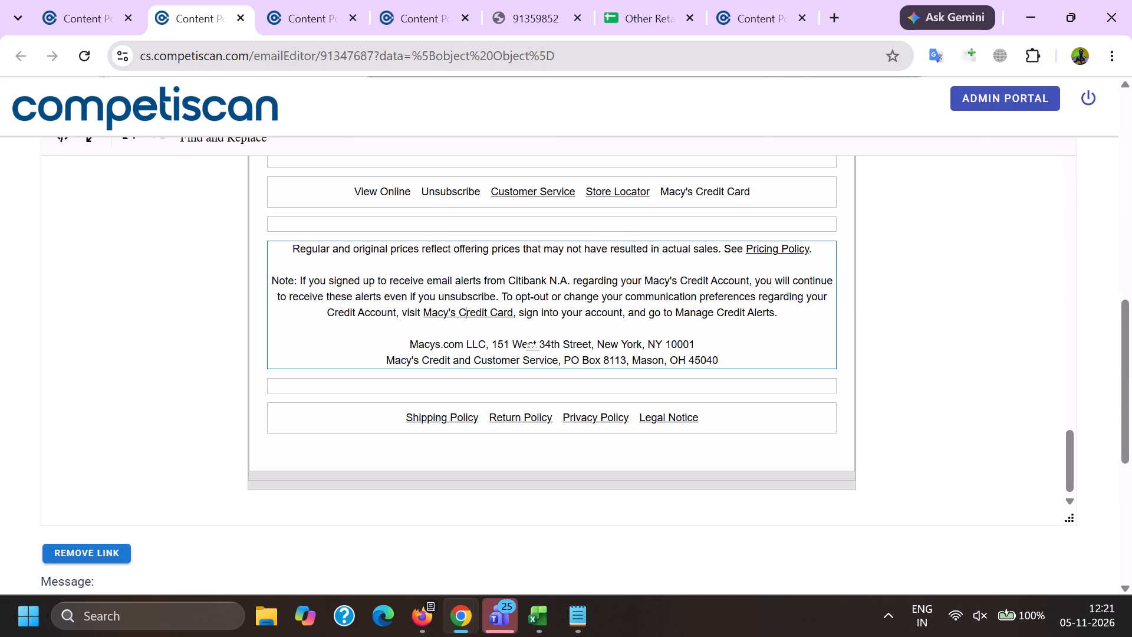
pyautogui.click(565, 348)
# Save the cleaned email's product info and dismiss the confirmation.
pyautogui.scroll(-10, 609, 305)
pyautogui.click(463, 425)
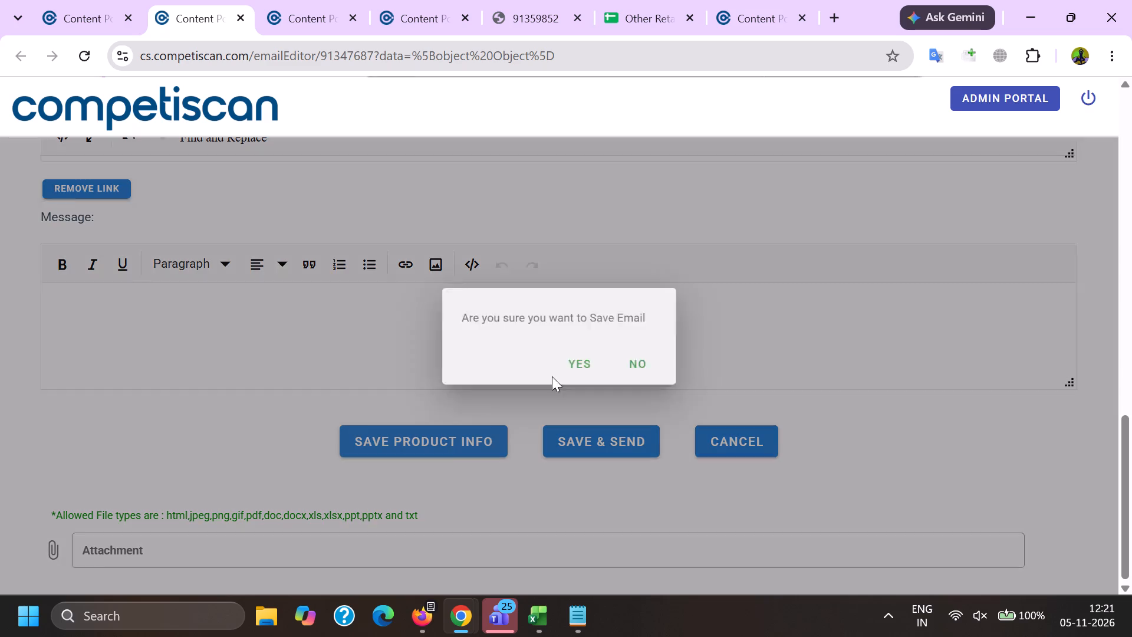
pyautogui.click(588, 353)
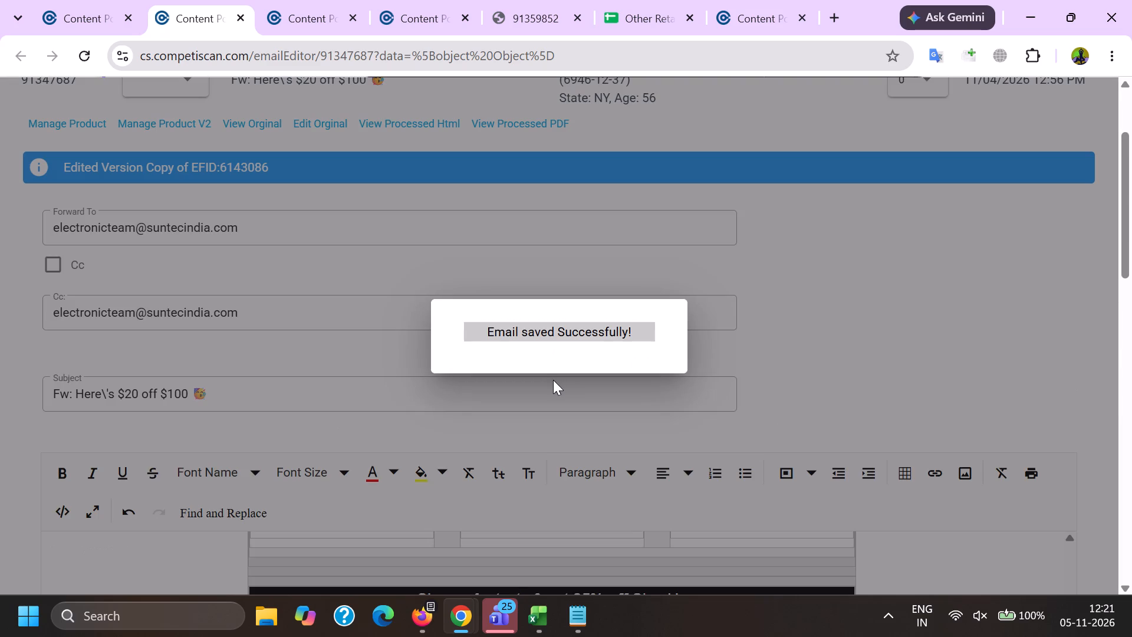
pyautogui.click(0, 288)
# Open the product form for email 91347687 and copy the sender name "Macy's" from the email header.
pyautogui.click(64, 120)
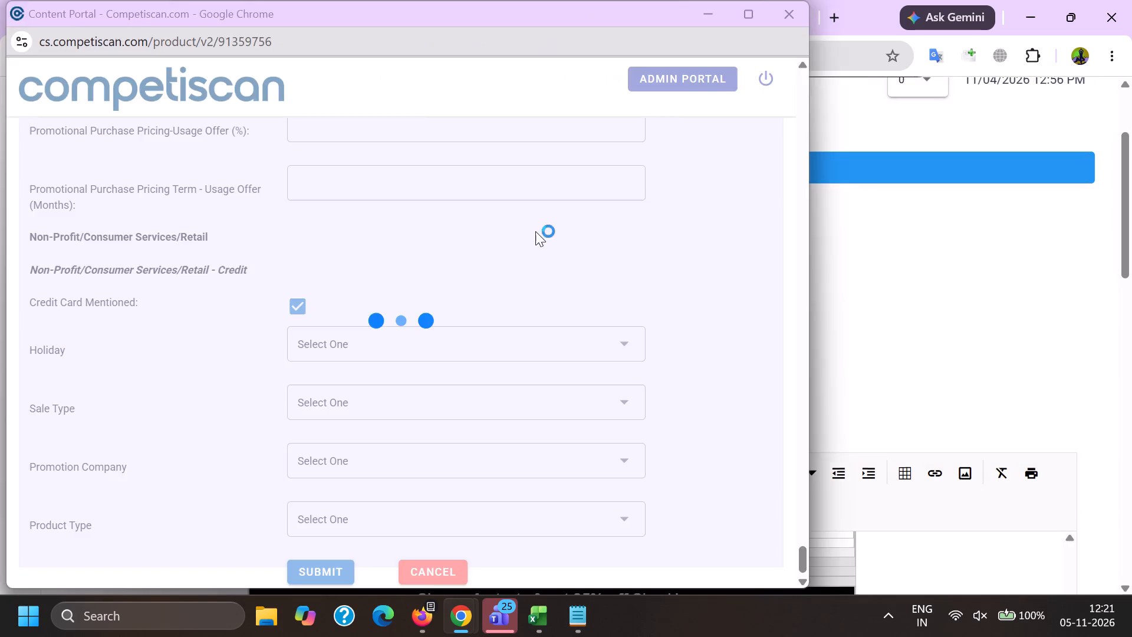
pyautogui.click(939, 318)
pyautogui.scroll(-3, 413, 298)
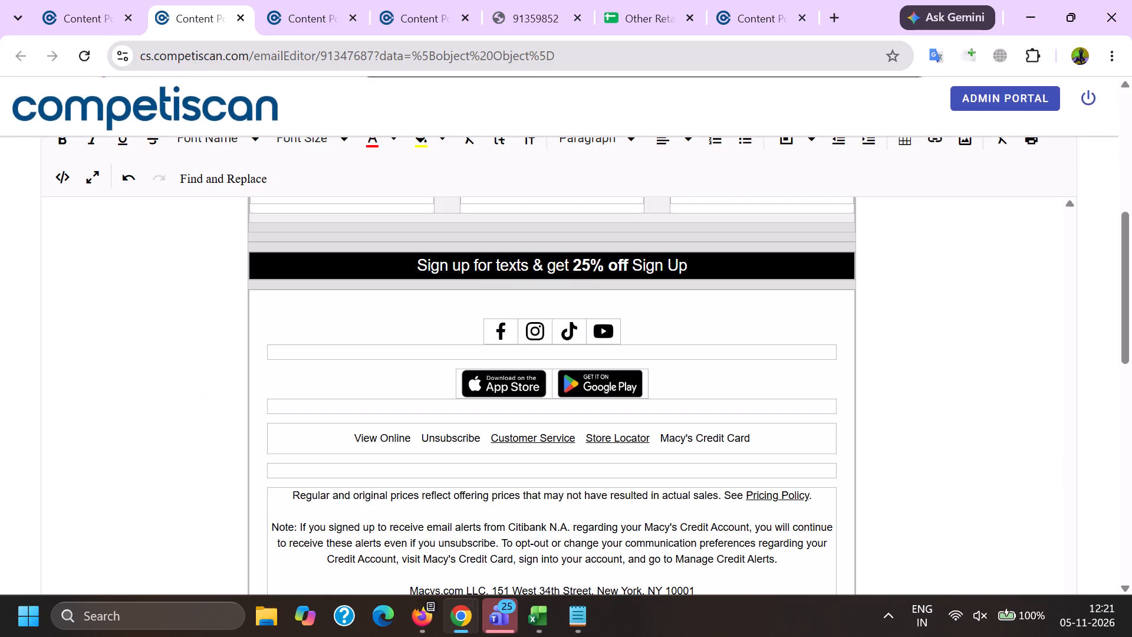
pyautogui.click(106, 422)
pyautogui.press('pageup')
pyautogui.press('pageup')
pyautogui.press('pageup')
pyautogui.press('pageup')
pyautogui.press('pageup')
pyautogui.press('pageup')
pyautogui.press('pageup')
pyautogui.press('pageup')
pyautogui.press('pageup')
pyautogui.press('pageup')
pyautogui.press('pageup')
pyautogui.press('pageup')
pyautogui.press('pageup')
pyautogui.press('pageup')
pyautogui.press('pageup')
pyautogui.press('pageup')
pyautogui.press('pageup')
pyautogui.press('pageup')
pyautogui.press('pageup')
pyautogui.press('pageup')
pyautogui.scroll(-4, 143, 361)
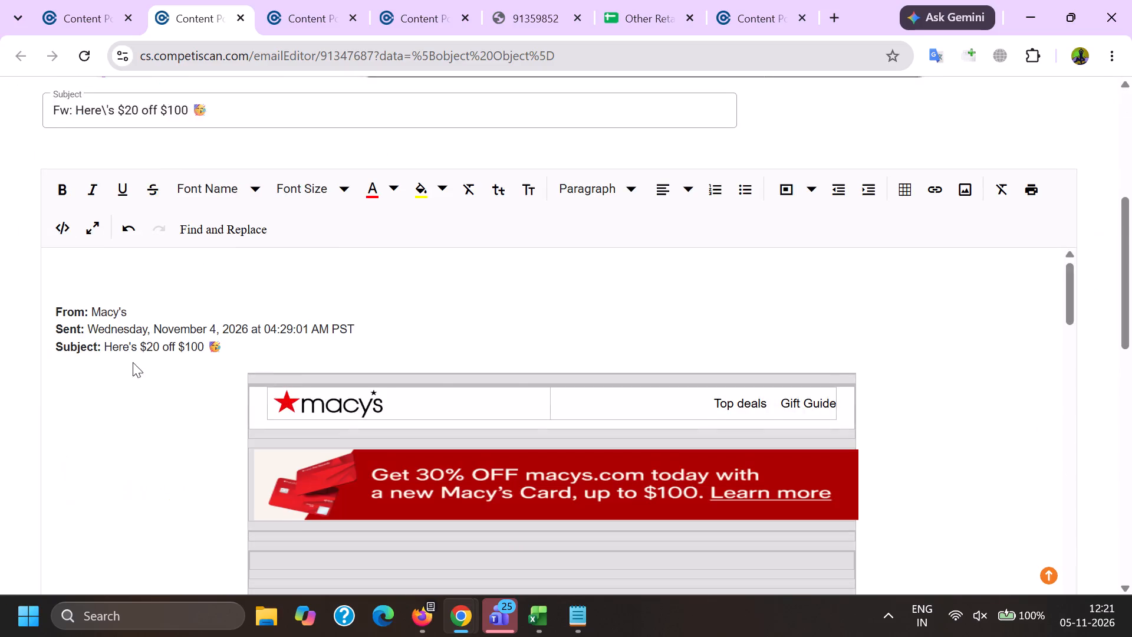
pyautogui.doubleClick(111, 315)
pyautogui.hotkey('shift', 'Left')
pyautogui.hotkey('ctrl', 'c')
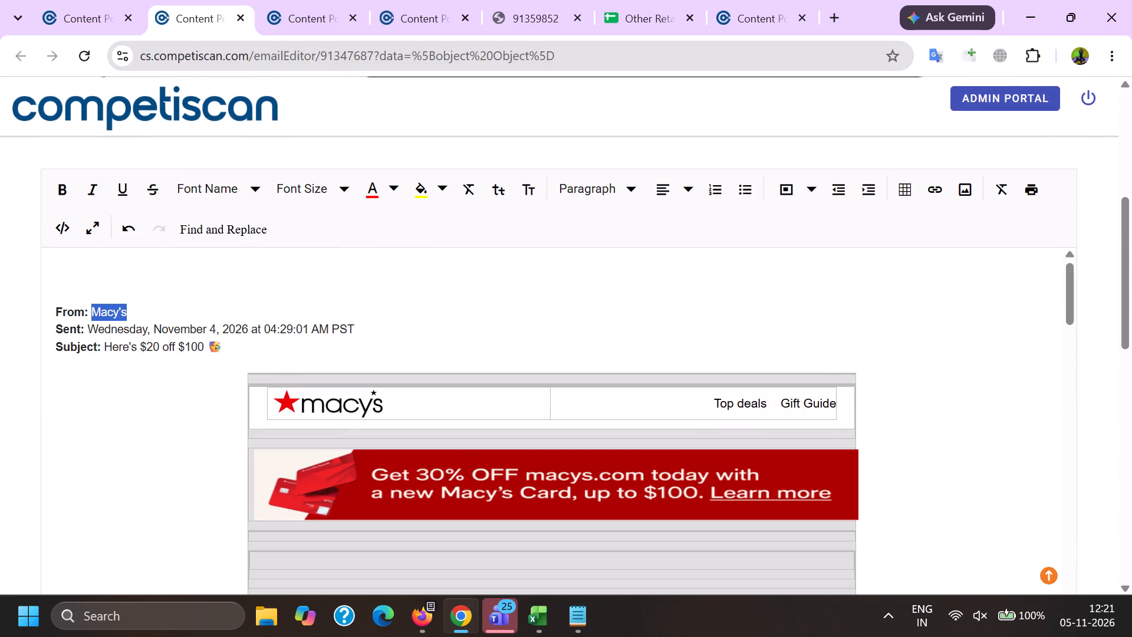
# In the product form, add Macy's as the company and Macy's (Retail) as the affinity/association.
pyautogui.hotkey('alt', 'Tab')
pyautogui.scroll(-5, 302, 289)
pyautogui.click(374, 315)
pyautogui.click(356, 257)
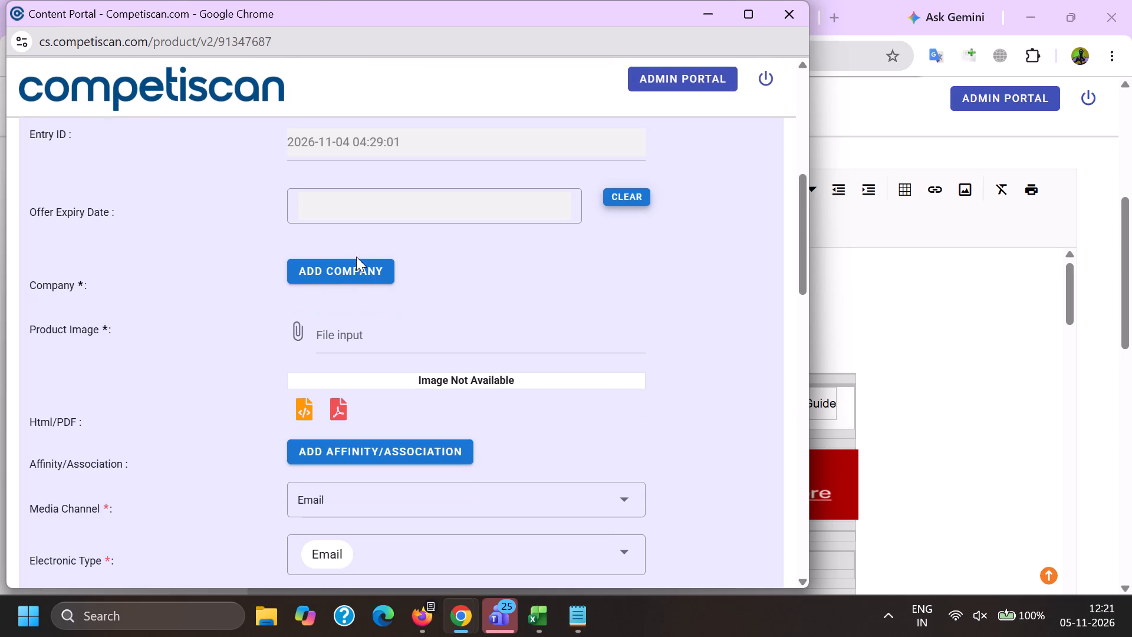
pyautogui.click(360, 282)
pyautogui.hotkey('ctrl', 'v')
pyautogui.click(413, 451)
pyautogui.click(459, 468)
pyautogui.hotkey('ctrl', 'v')
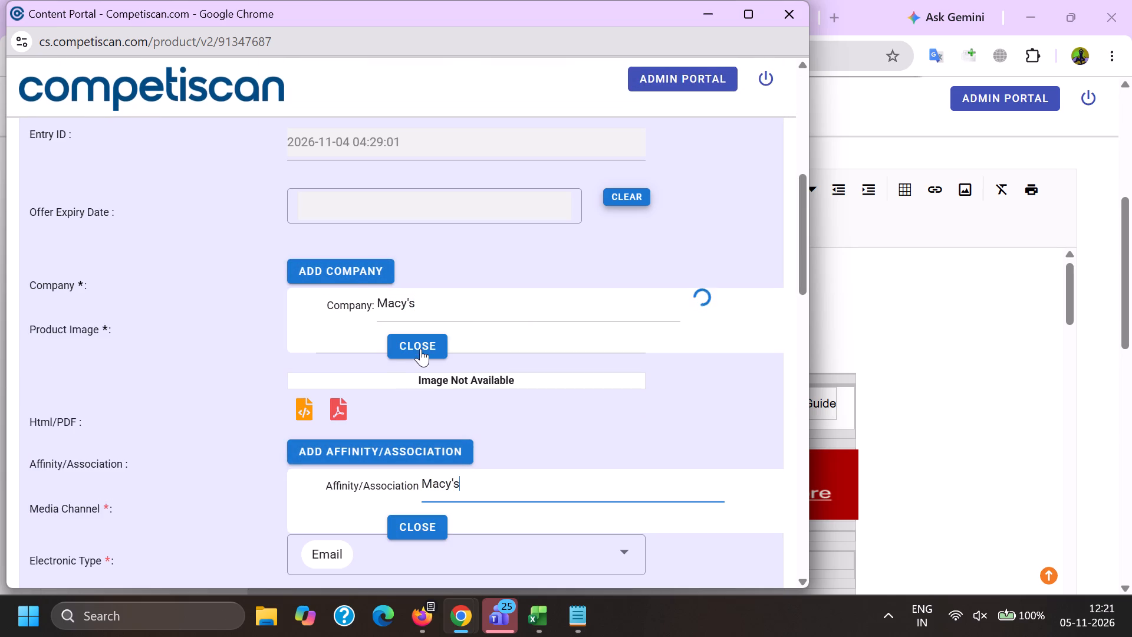
pyautogui.click(415, 359)
pyautogui.click(383, 303)
pyautogui.click(351, 265)
pyautogui.hotkey('ctrl', 'v')
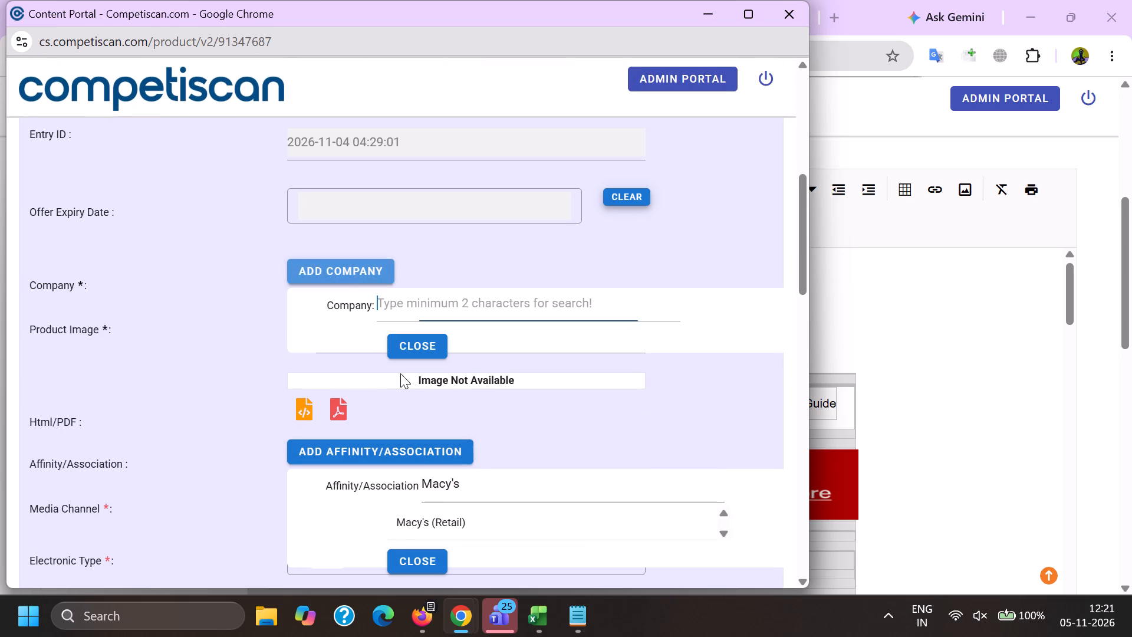
pyautogui.click(442, 528)
pyautogui.click(410, 344)
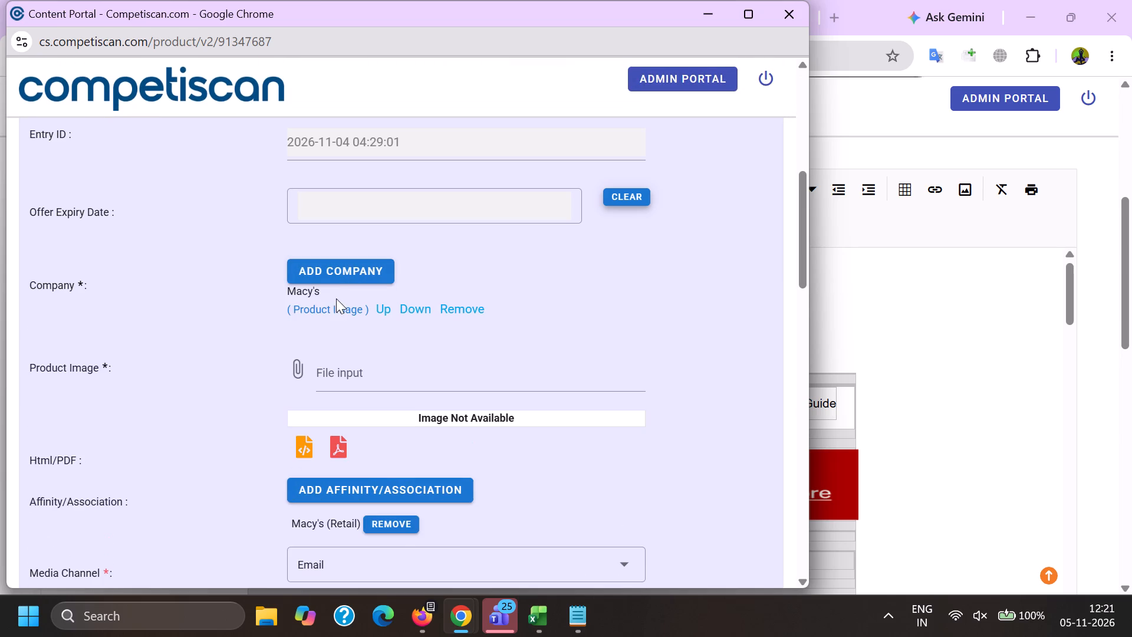
# Use the Macy's company logo as the product image.
pyautogui.click(336, 298)
pyautogui.click(338, 306)
# Add Citibank as a second company on the product form.
pyautogui.click(347, 271)
pyautogui.write('citibank')
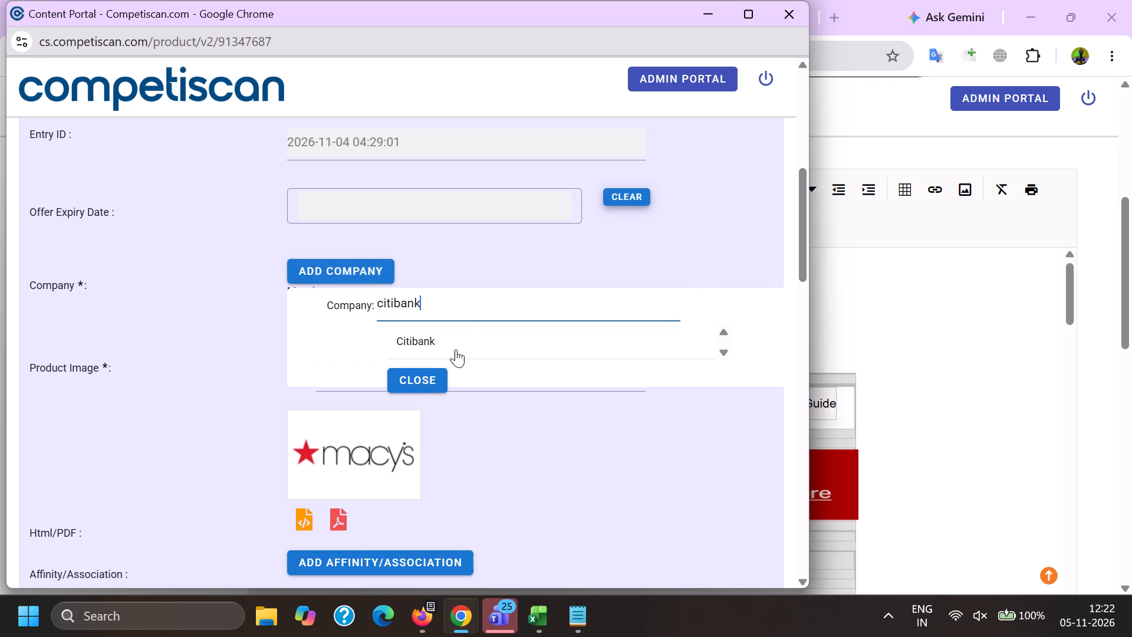
pyautogui.click(430, 350)
# Add the classification Retail / Clothing & Accessories / Women's to the product form.
pyautogui.scroll(-4, 392, 220)
pyautogui.scroll(-2, 370, 390)
pyautogui.click(351, 329)
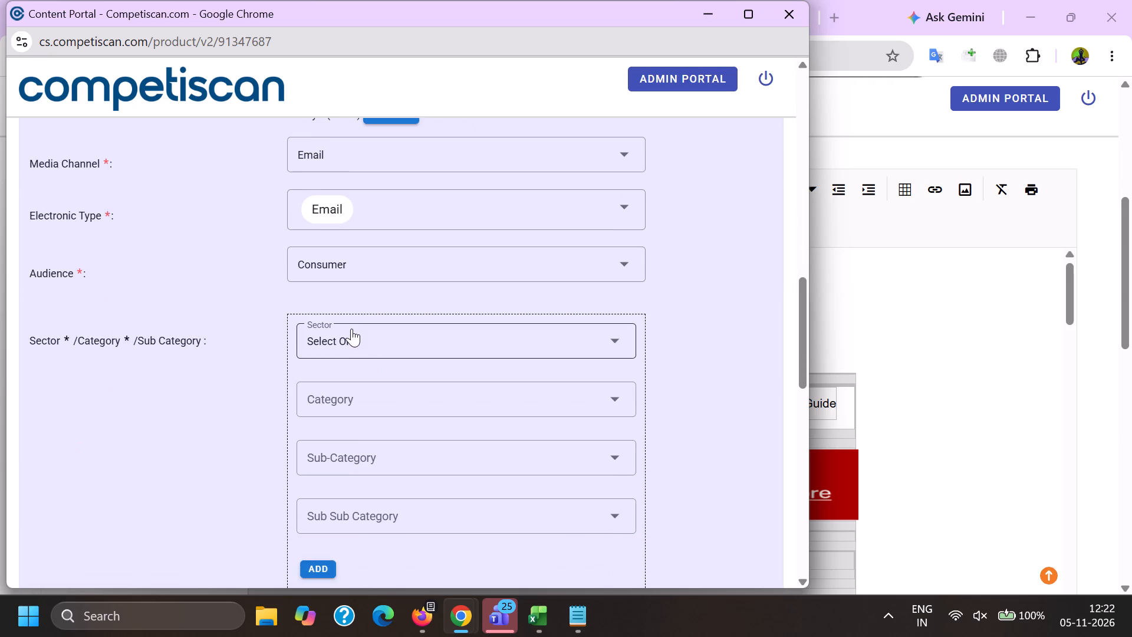
pyautogui.scroll(-6, 351, 329)
pyautogui.click(358, 403)
pyautogui.moveTo(202, 409); pyautogui.dragTo(226, 409)
pyautogui.click(311, 393)
pyautogui.scroll(-7, 354, 304)
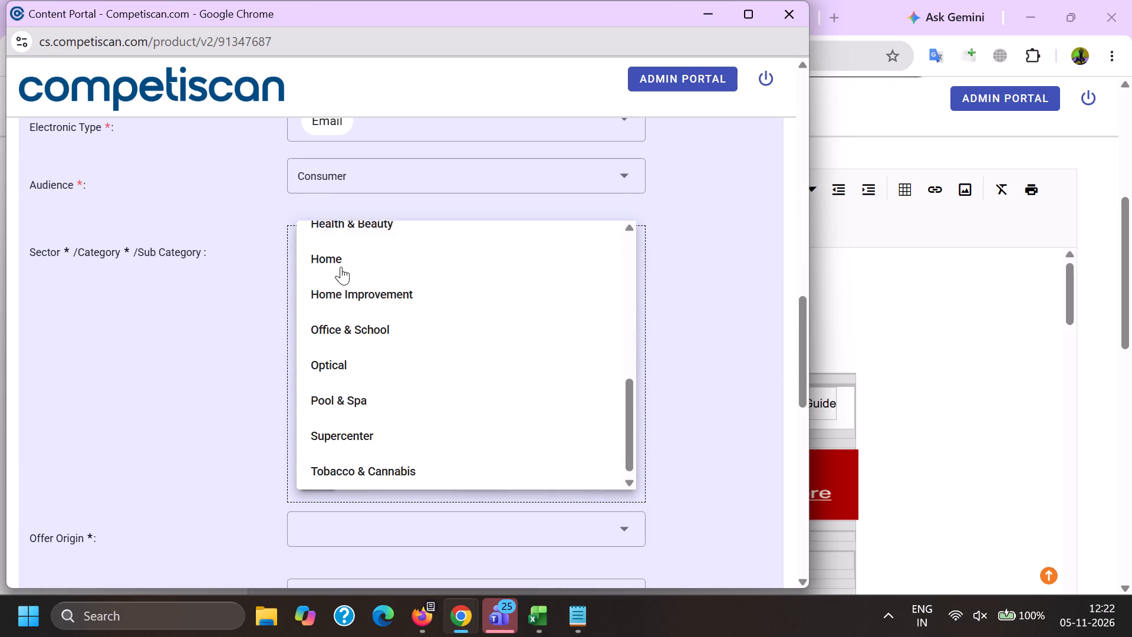
pyautogui.scroll(5, 356, 360)
pyautogui.moveTo(372, 383); pyautogui.dragTo(363, 385)
pyautogui.moveTo(217, 367); pyautogui.dragTo(245, 366)
pyautogui.click(341, 366)
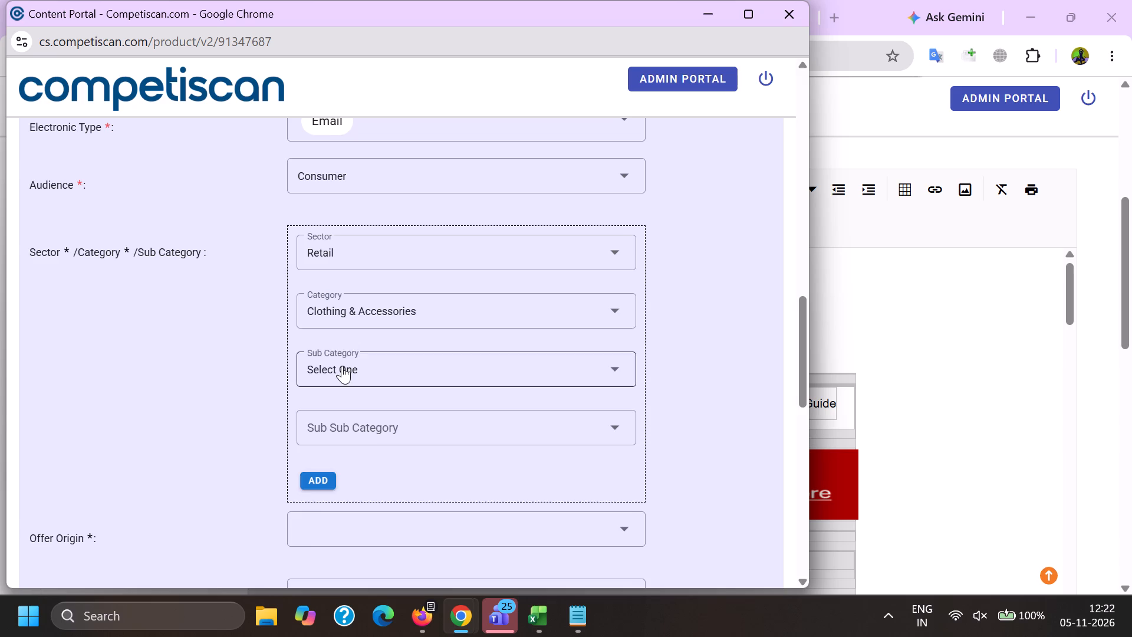
pyautogui.scroll(-7, 373, 248)
pyautogui.click(356, 458)
pyautogui.moveTo(206, 434); pyautogui.dragTo(222, 431)
pyautogui.click(318, 390)
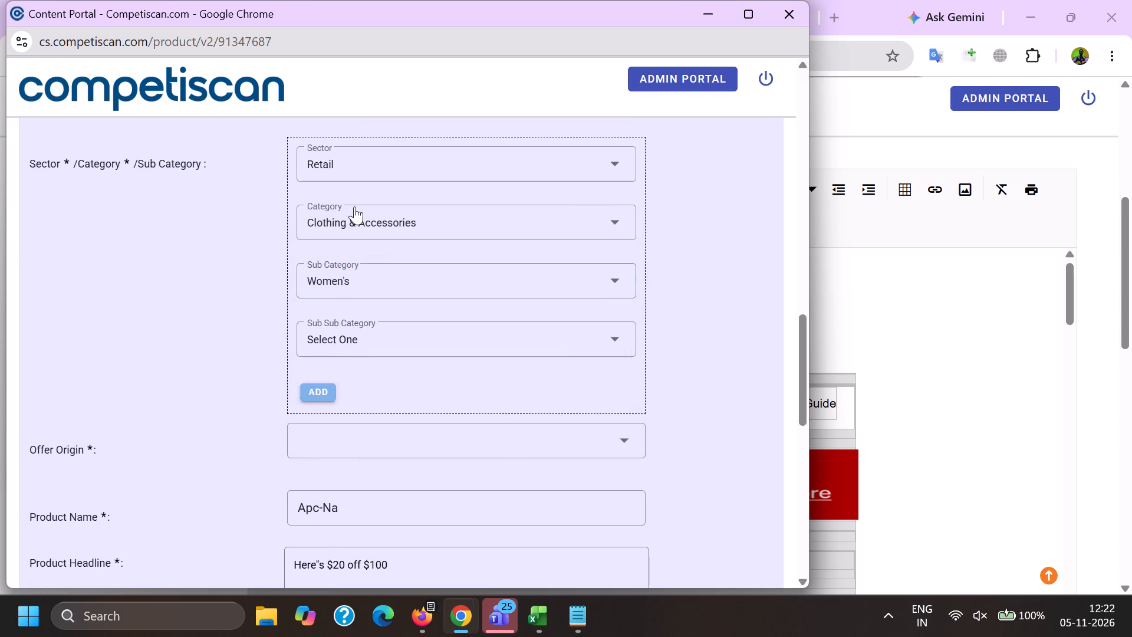
# Add a second classification, Credit Cards / Payment Cards / Private Label Cards, to the product form.
pyautogui.click(347, 191)
pyautogui.scroll(6, 344, 355)
pyautogui.click(370, 335)
pyautogui.moveTo(191, 340); pyautogui.dragTo(221, 335)
pyautogui.moveTo(364, 253); pyautogui.dragTo(364, 258)
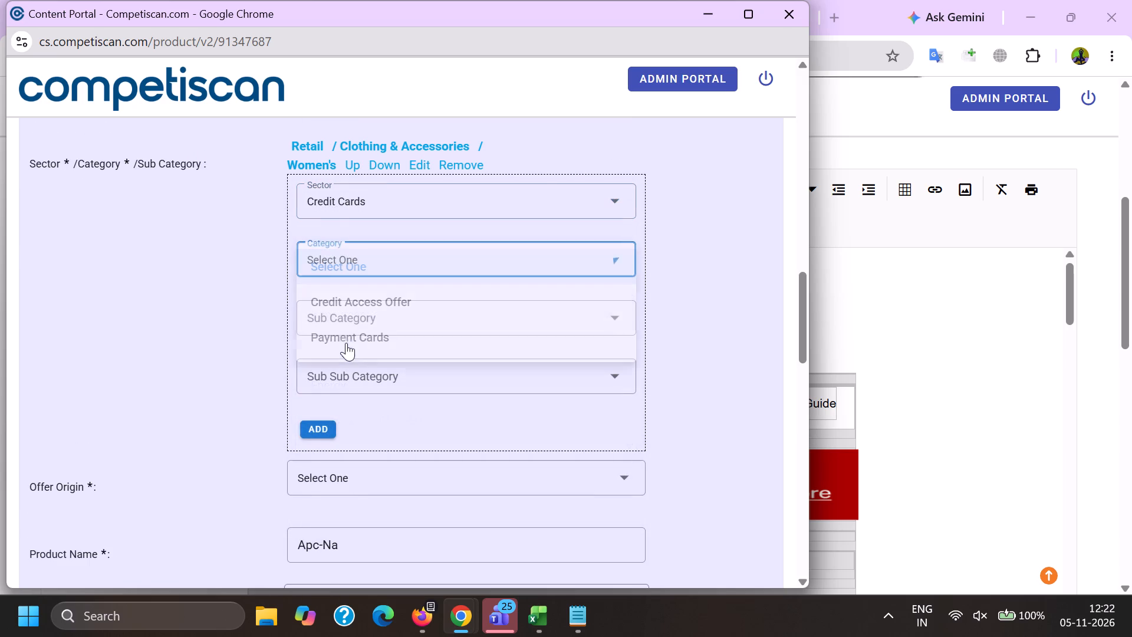
pyautogui.click(344, 335)
pyautogui.click(338, 331)
pyautogui.scroll(-3, 338, 226)
pyautogui.click(376, 251)
pyautogui.moveTo(205, 246); pyautogui.dragTo(222, 251)
pyautogui.scroll(2, 321, 310)
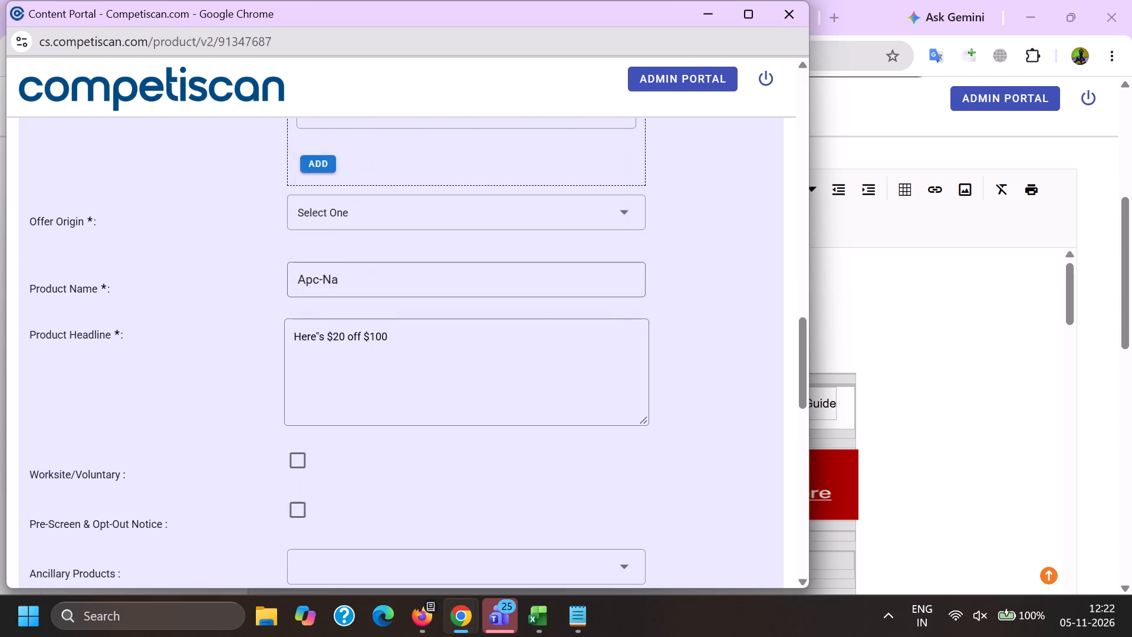
pyautogui.click(341, 221)
pyautogui.scroll(-7, 342, 228)
pyautogui.click(360, 413)
pyautogui.moveTo(250, 387); pyautogui.dragTo(268, 383)
pyautogui.click(318, 331)
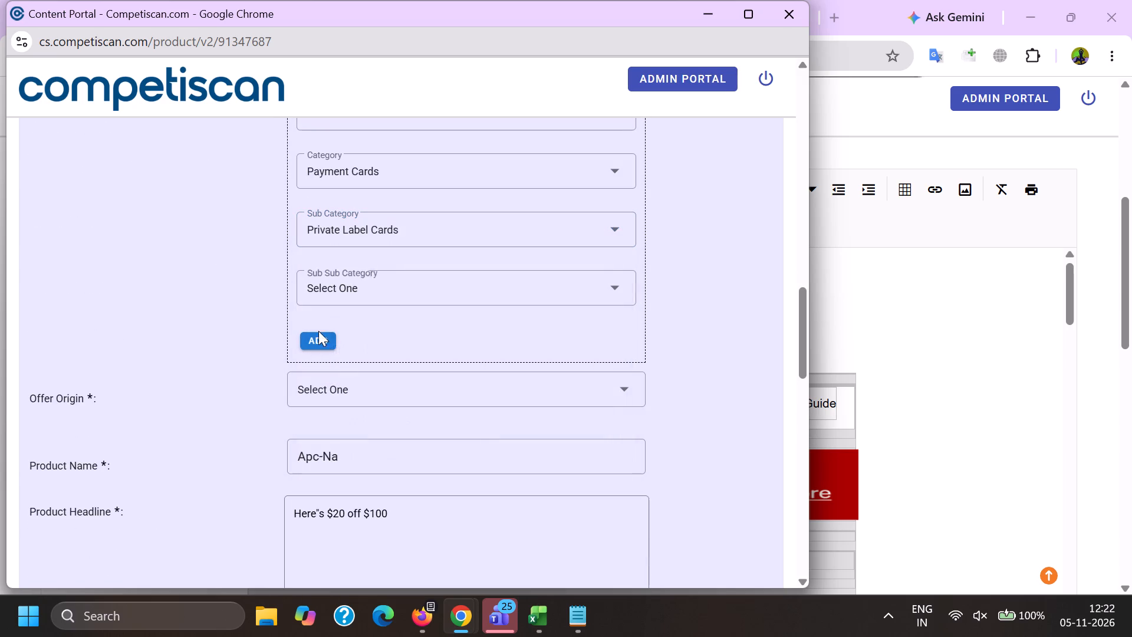
pyautogui.click(318, 339)
# Set the offer origin to Provider/Bank and look up Macy's Card as the product name.
pyautogui.scroll(3, 328, 412)
pyautogui.click(388, 340)
pyautogui.scroll(-5, 388, 336)
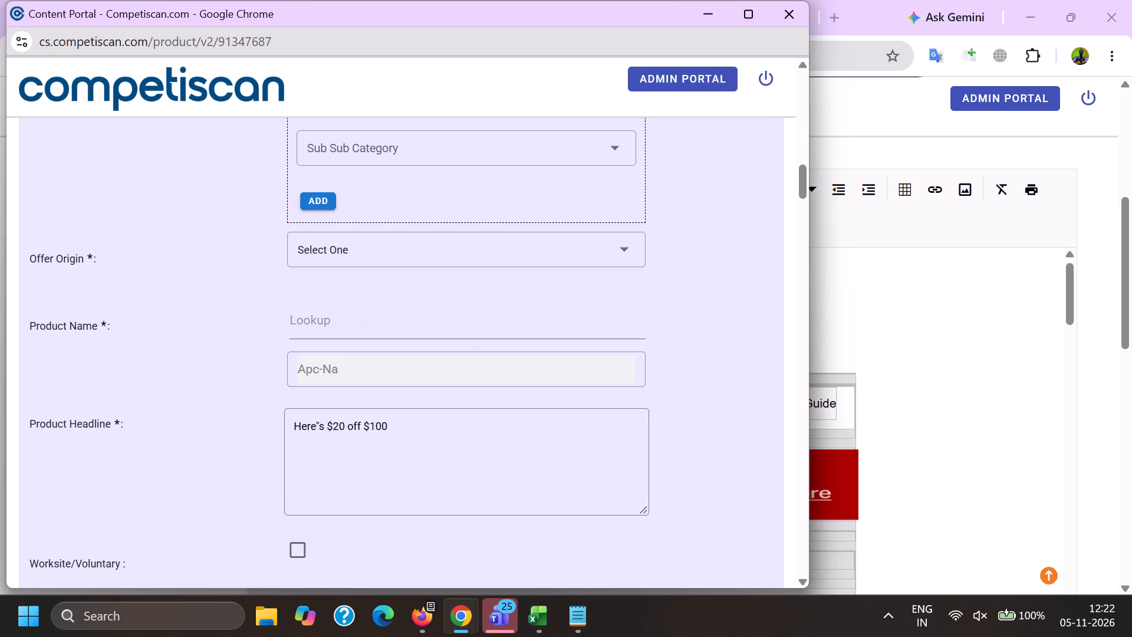
pyautogui.click(330, 247)
pyautogui.doubleClick(333, 336)
pyautogui.hotkey('ctrl', 'v')
pyautogui.click(339, 395)
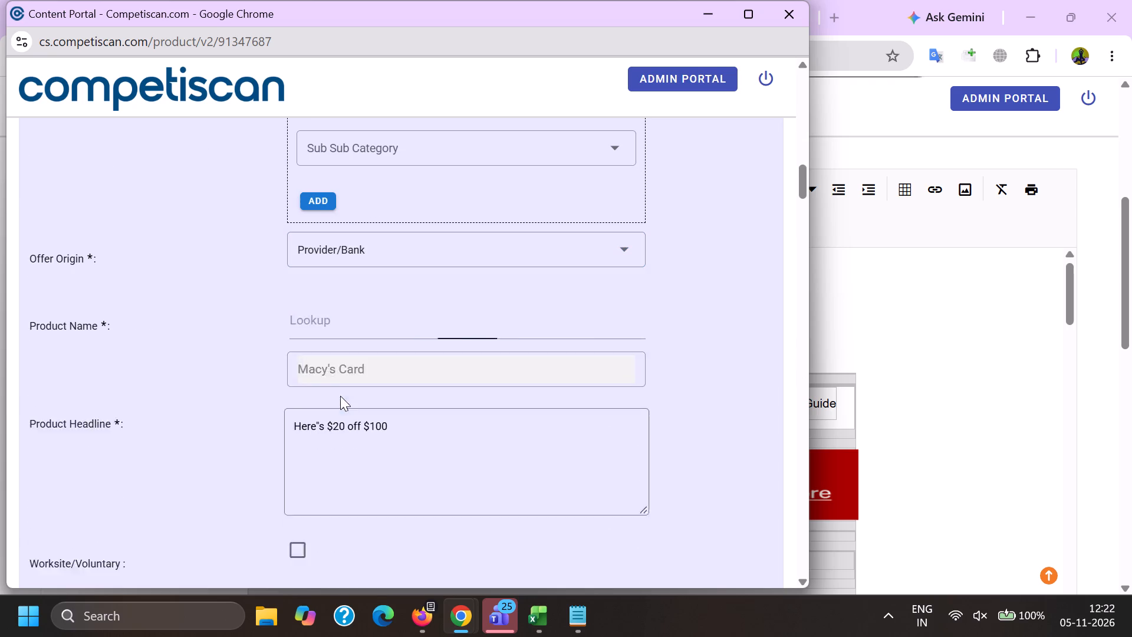
pyautogui.scroll(4, 340, 396)
pyautogui.click(361, 250)
# Replace the product headline with the email's subject line, without the emoji, reading "Here's $20 off $100.".
pyautogui.scroll(-5, 361, 257)
pyautogui.moveTo(483, 331); pyautogui.dragTo(0, 287)
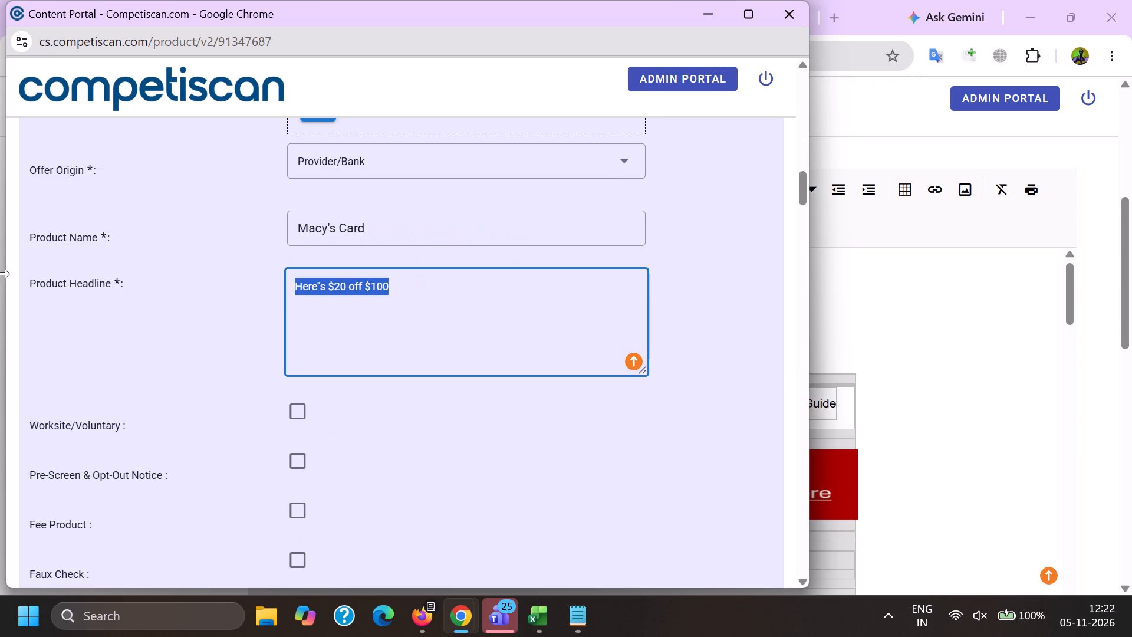
pyautogui.press('BackSpace')
pyautogui.hotkey('alt', 'Tab')
pyautogui.click(116, 352)
pyautogui.moveTo(116, 352); pyautogui.dragTo(122, 352)
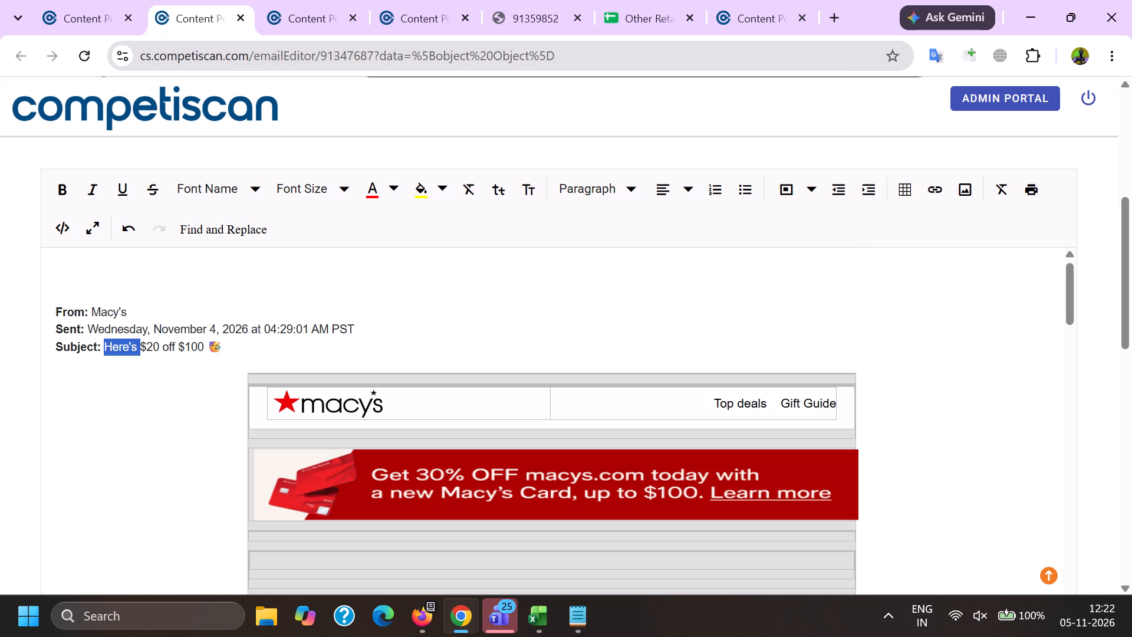
pyautogui.keyDown('shift'); pyautogui.click(255, 356); pyautogui.keyUp('shift')
pyautogui.hotkey('ctrl', 'c')
pyautogui.hotkey('alt', 'Tab')
pyautogui.hotkey('ctrl', 'v')
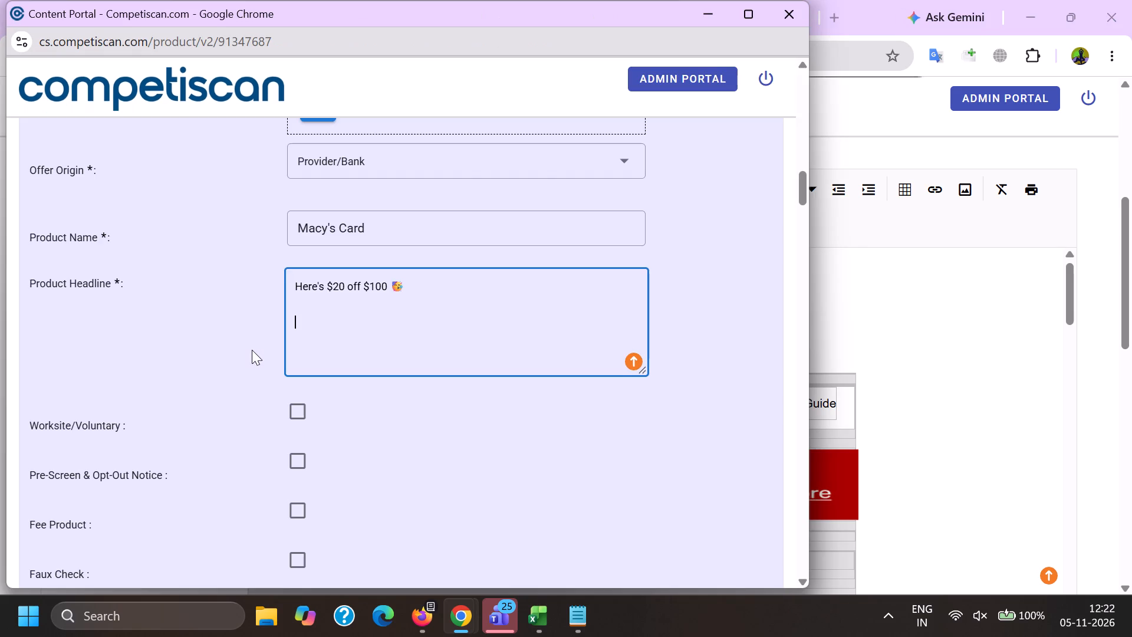
pyautogui.press('BackSpace')
pyautogui.press('BackSpace')
pyautogui.press('BackSpace')
pyautogui.press('BackSpace')
pyautogui.write('.')
pyautogui.press('space')
# Append "Get 30% OFF macys.com today with a new Macy's Card, up to $100" to the headline, copied from product form 20991689.
pyautogui.hotkey('alt', 'Tab')
pyautogui.click(743, 5)
pyautogui.hotkey('ctrl', 'c')
pyautogui.hotkey('alt', 'Tab')
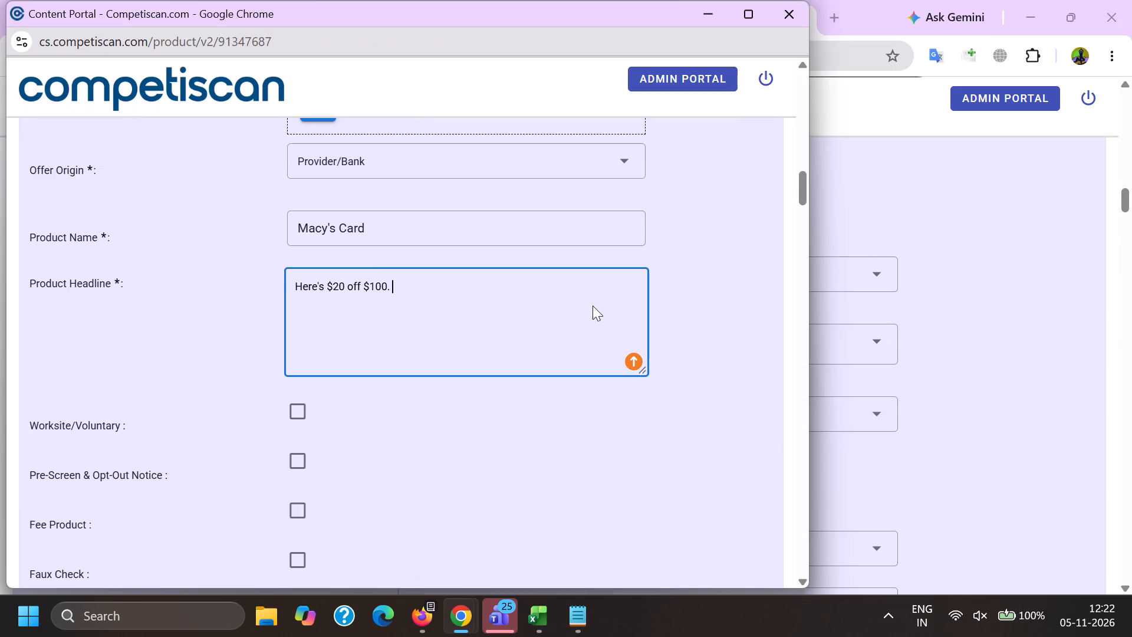
pyautogui.hotkey('ctrl', 'v')
# Choose URL/Website as the response mechanism and select the mailing type.
pyautogui.scroll(-5, 400, 293)
pyautogui.click(366, 240)
pyautogui.scroll(-7, 416, 156)
pyautogui.click(379, 379)
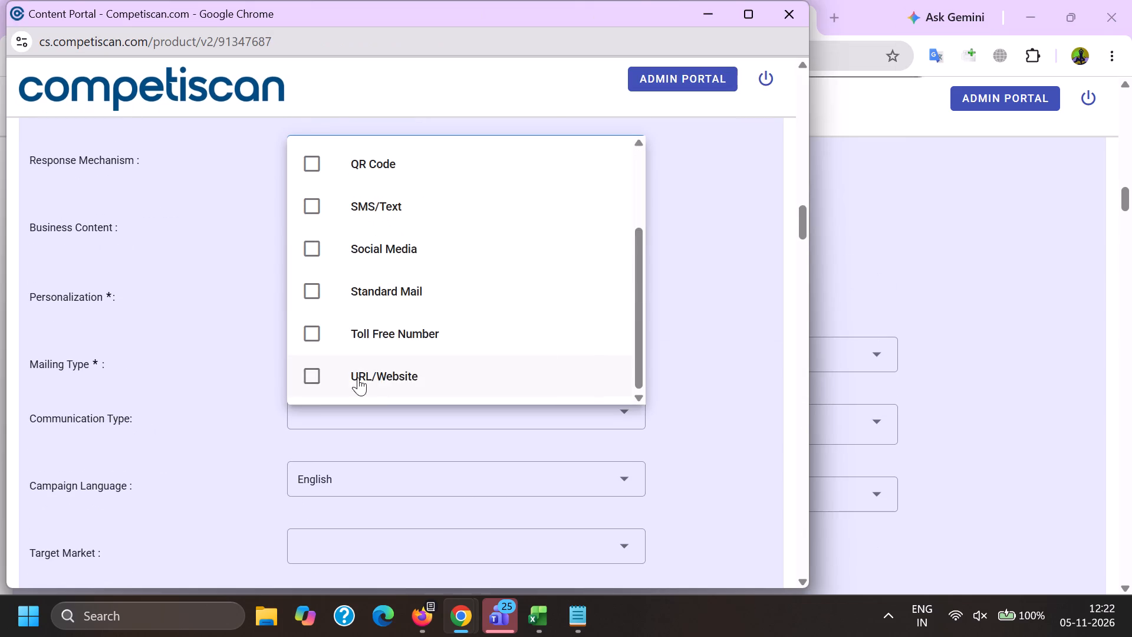
pyautogui.moveTo(161, 365); pyautogui.dragTo(193, 370)
pyautogui.click(363, 368)
pyautogui.moveTo(360, 365); pyautogui.dragTo(356, 372)
pyautogui.moveTo(176, 411); pyautogui.dragTo(199, 415)
# Set the communication types to Bonuses/Contests/Incentives, Co-Brand and Mobile Application.
pyautogui.click(352, 417)
pyautogui.scroll(-3, 408, 240)
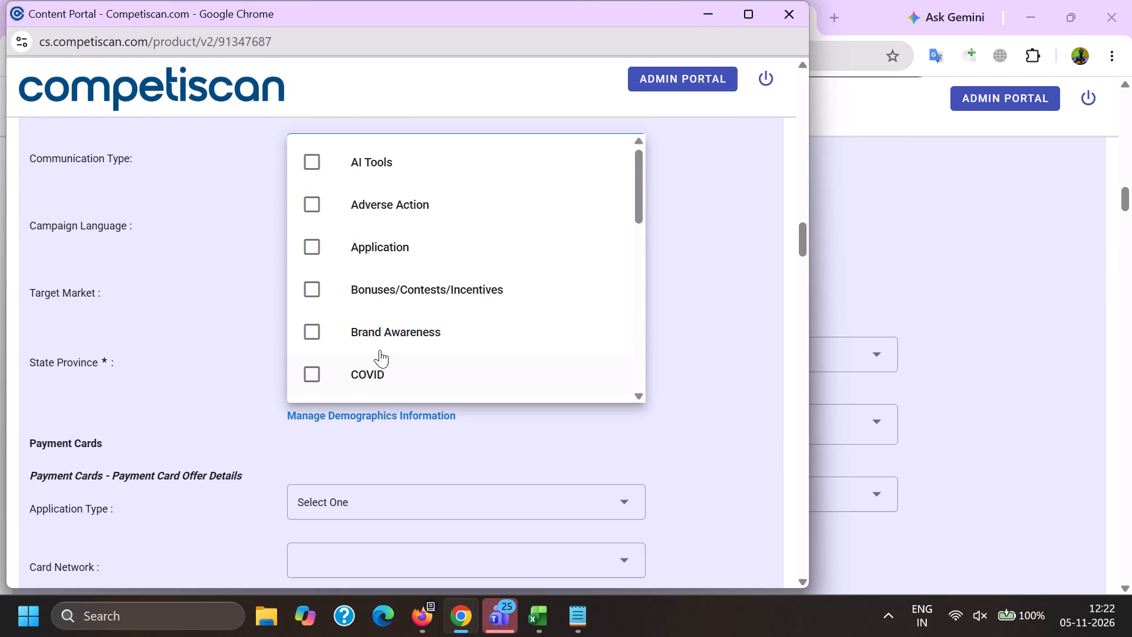
pyautogui.click(374, 294)
pyautogui.scroll(-5, 374, 294)
pyautogui.click(362, 270)
pyautogui.scroll(-10, 362, 274)
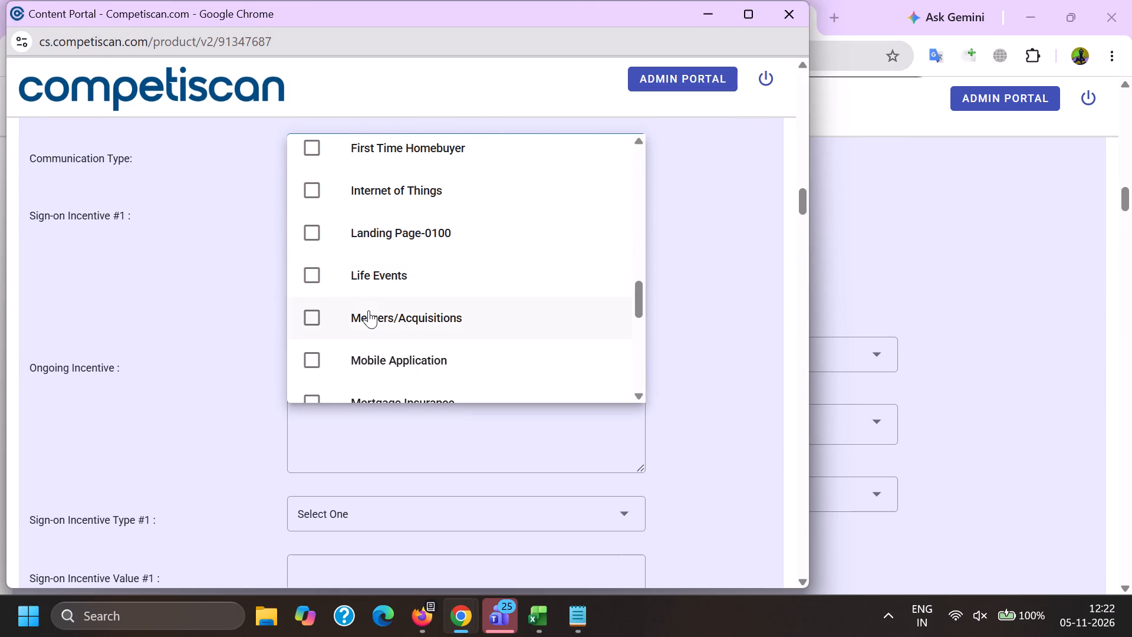
pyautogui.click(383, 354)
pyautogui.click(183, 324)
# Fill Sign-on Incentive #1 with "30% OFF macys.com today with a new Macy's Card, up to $100", dropping the leading "Get".
pyautogui.hotkey('alt', 'Tab')
pyautogui.hotkey('alt', 'Tab')
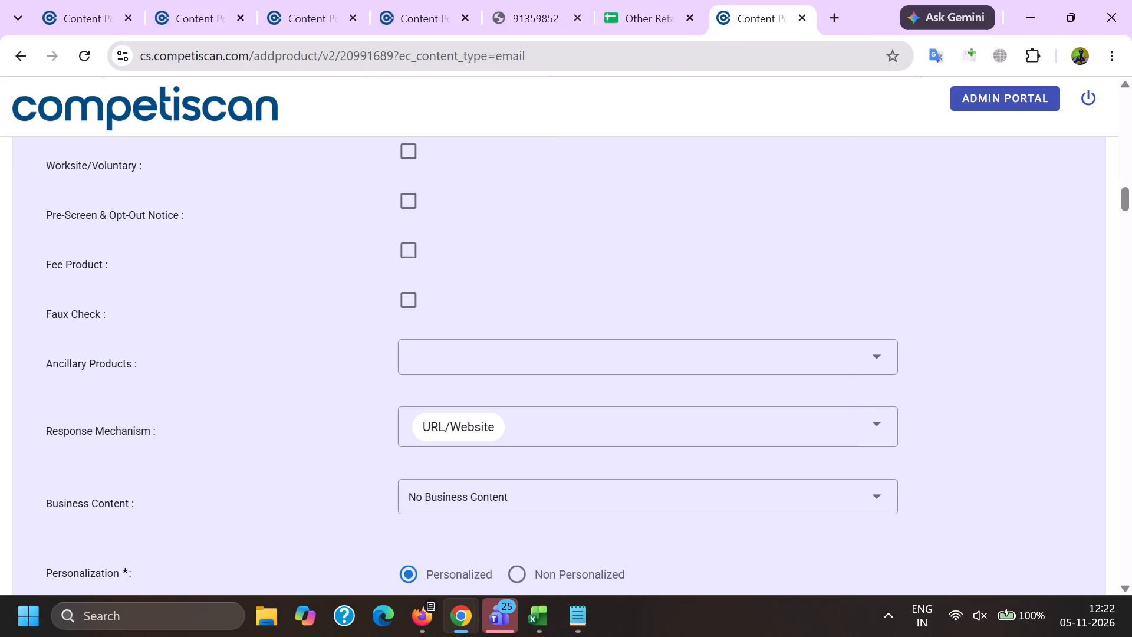
pyautogui.click(415, 293)
pyautogui.hotkey('ctrl', 'v')
pyautogui.moveTo(321, 235); pyautogui.dragTo(204, 244)
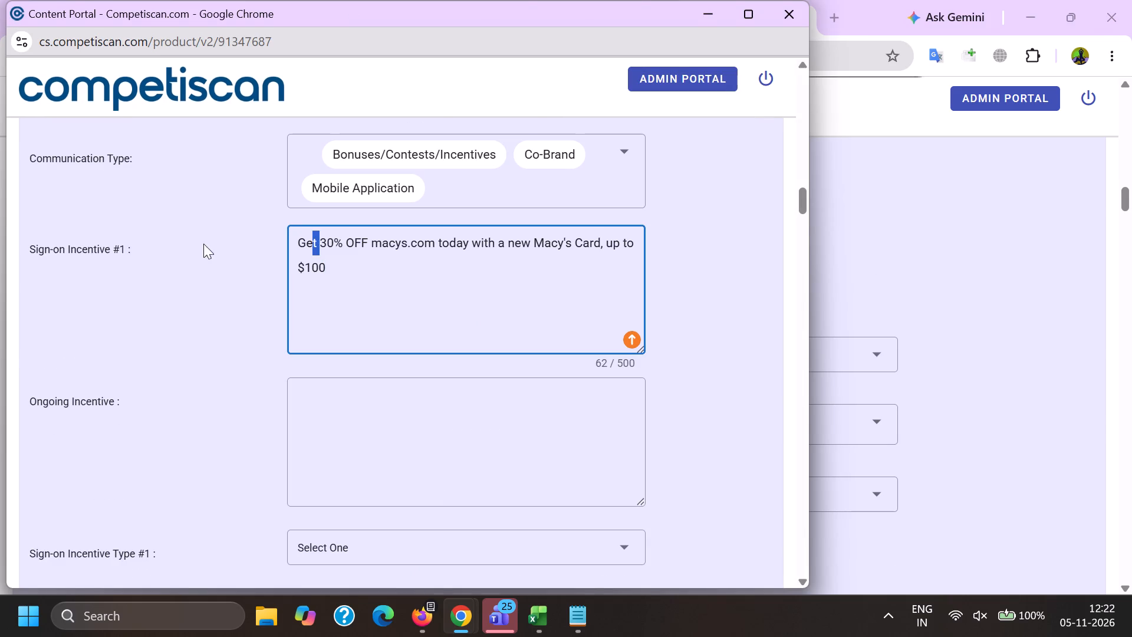
pyautogui.press('BackSpace')
# Set Sign-on Incentive Type #1 to Coupon/Discount.
pyautogui.scroll(-3, 336, 298)
pyautogui.click(324, 278)
pyautogui.scroll(-7, 324, 278)
pyautogui.moveTo(384, 397); pyautogui.dragTo(367, 397)
pyautogui.moveTo(202, 393); pyautogui.dragTo(225, 392)
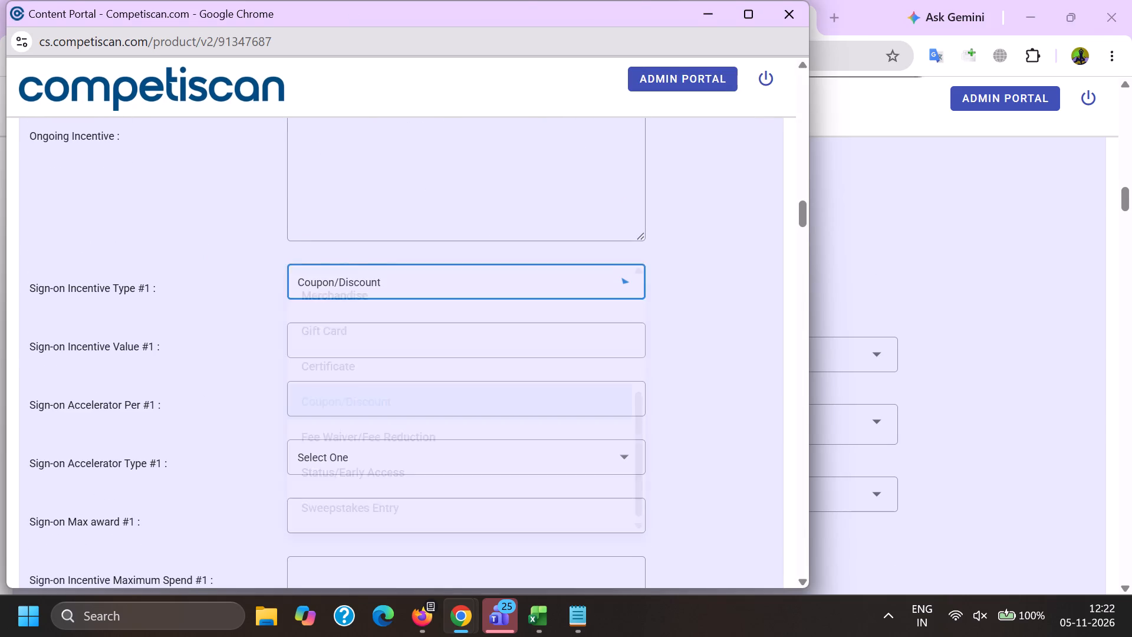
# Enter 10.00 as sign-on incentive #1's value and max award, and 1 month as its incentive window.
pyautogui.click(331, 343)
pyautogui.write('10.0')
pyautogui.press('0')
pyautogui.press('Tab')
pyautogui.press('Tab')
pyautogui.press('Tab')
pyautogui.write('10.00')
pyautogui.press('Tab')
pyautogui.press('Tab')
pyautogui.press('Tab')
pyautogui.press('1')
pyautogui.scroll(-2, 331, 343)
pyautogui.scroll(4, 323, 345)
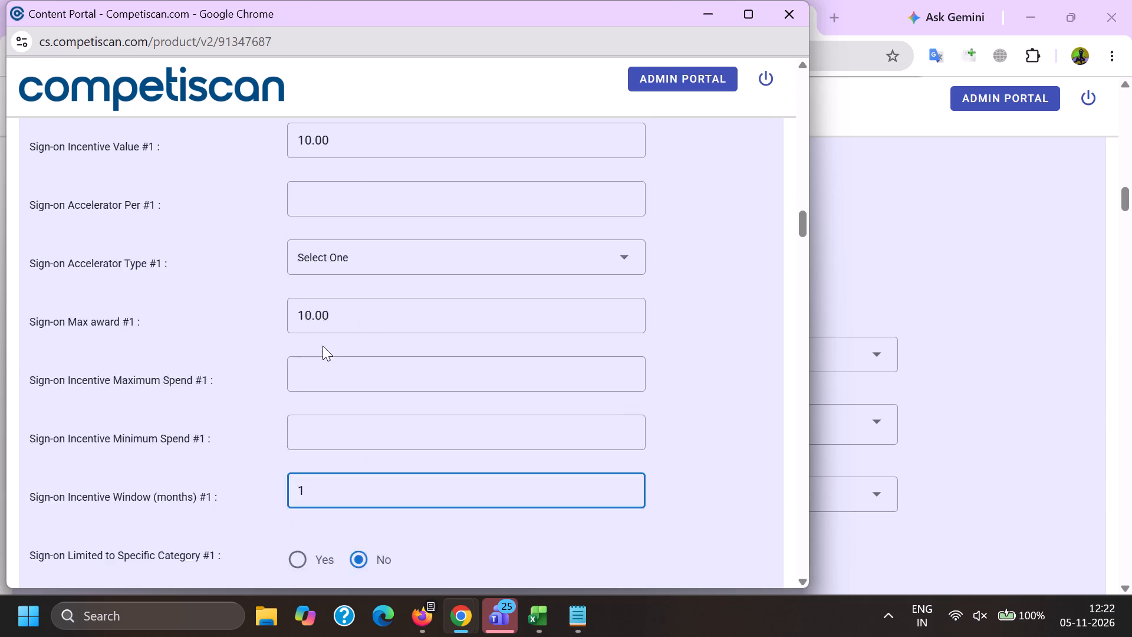
# Set sign-on incentive #1's value and max award to 30.00 and clear its incentive window.
pyautogui.moveTo(383, 198); pyautogui.dragTo(1, 211)
pyautogui.press('BackSpace')
pyautogui.write('30.00')
pyautogui.press('Tab')
pyautogui.press('Tab')
pyautogui.press('Tab')
pyautogui.press('BackSpace')
pyautogui.write('30.00')
pyautogui.press('Tab')
pyautogui.press('Tab')
pyautogui.press('Tab')
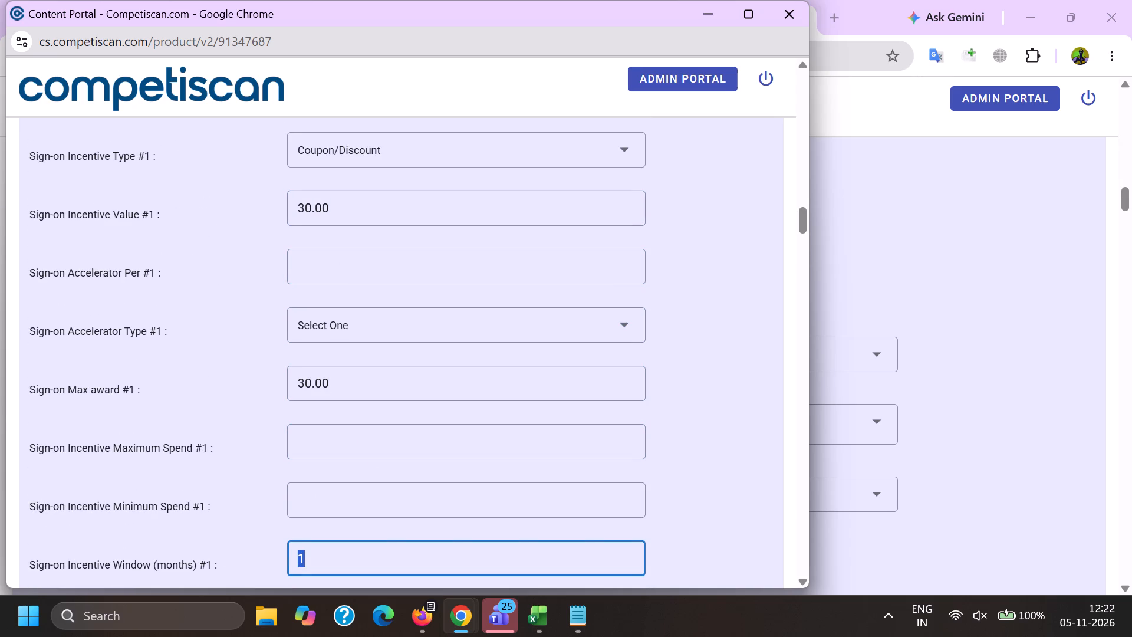
pyautogui.press('BackSpace')
# Set the primary card level to Not Mentioned in the payment card offer details.
pyautogui.scroll(-6, 2, 211)
pyautogui.scroll(-5, 285, 362)
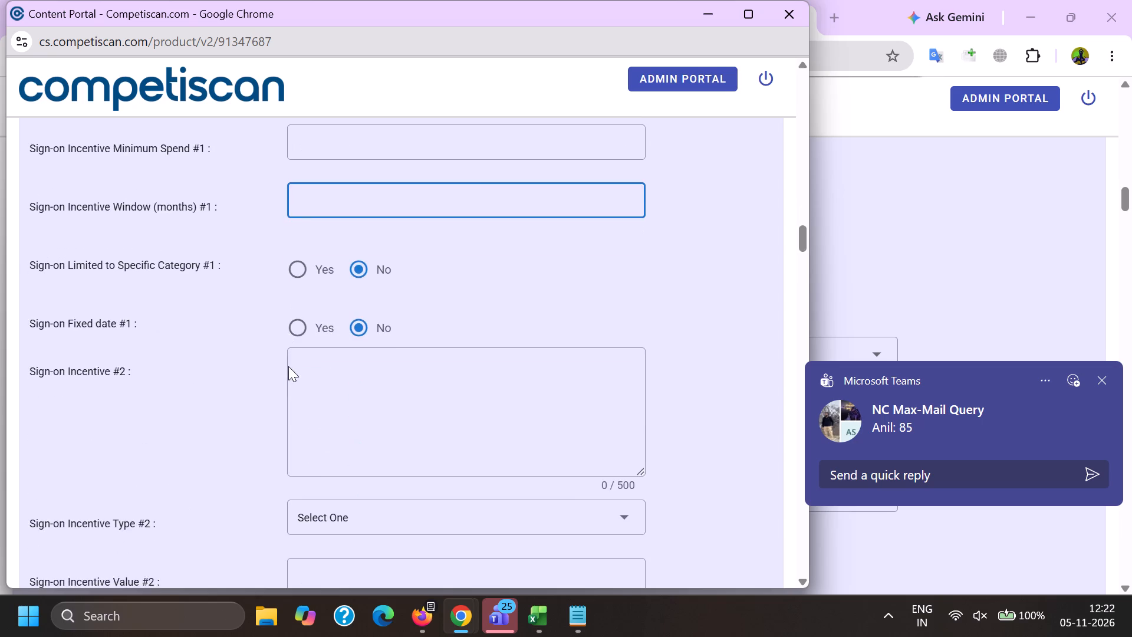
pyautogui.scroll(-18, 288, 366)
pyautogui.scroll(3, 282, 353)
pyautogui.click(326, 345)
pyautogui.scroll(1, 363, 196)
pyautogui.scroll(-2, 363, 197)
pyautogui.click(366, 319)
pyautogui.click(262, 330)
pyautogui.click(330, 354)
pyautogui.scroll(-2, 365, 232)
pyautogui.click(379, 425)
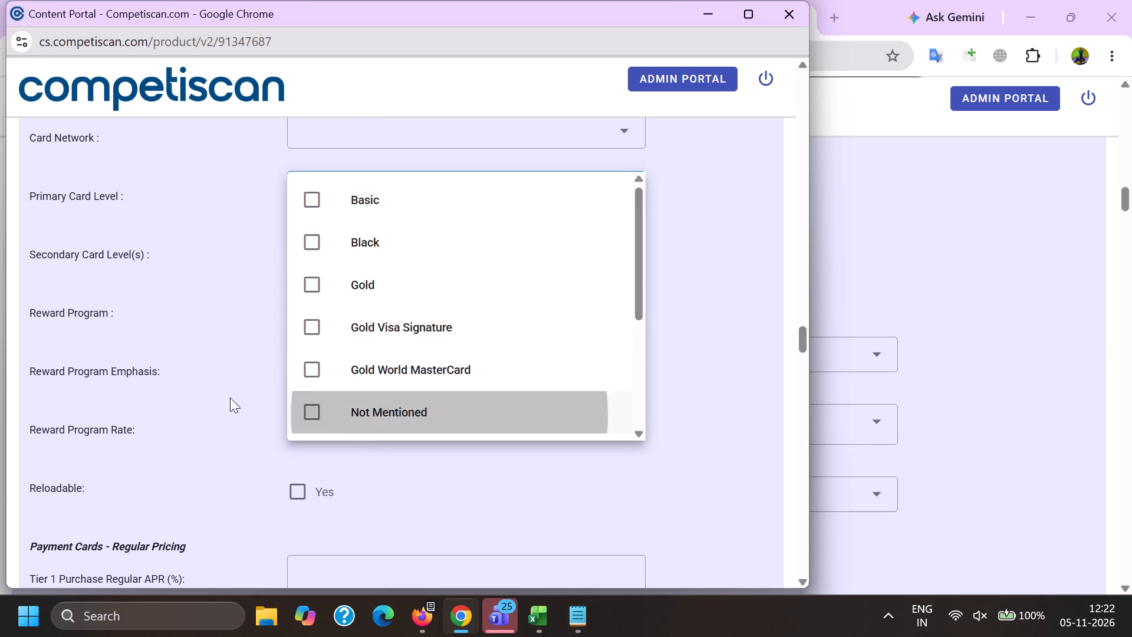
pyautogui.click(230, 397)
# Enable the reward program and set its emphasis to Points.
pyautogui.click(308, 321)
pyautogui.click(347, 377)
pyautogui.click(358, 473)
pyautogui.doubleClick(218, 475)
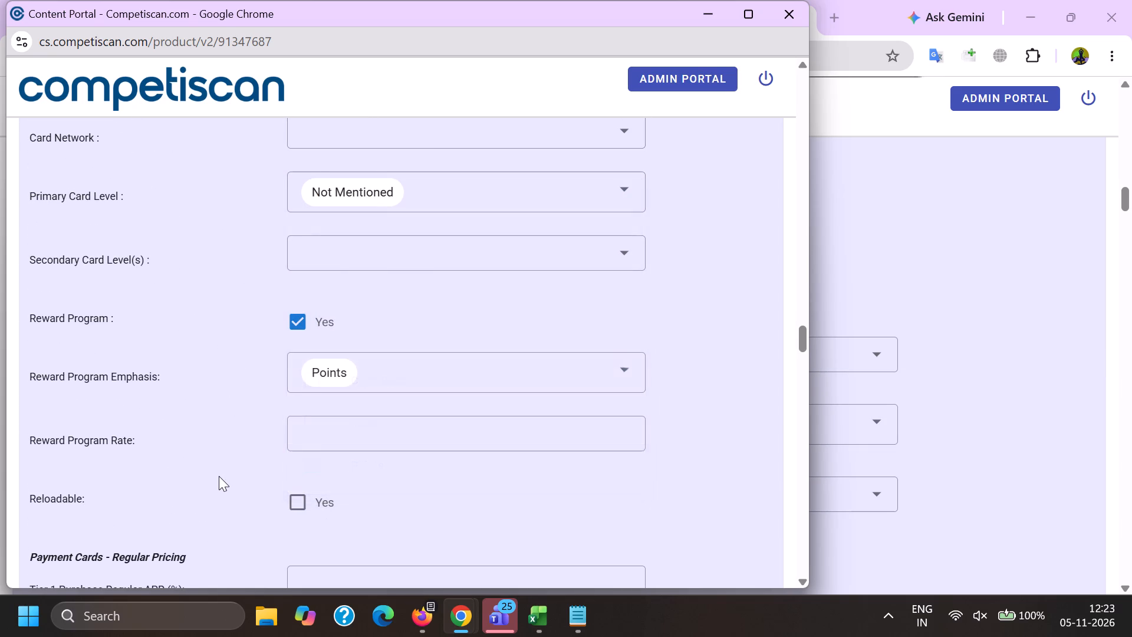
# Mark that a credit card is mentioned and submit the product form.
pyautogui.press('End')
pyautogui.click(300, 300)
pyautogui.click(322, 568)
# Switch to the email list in Firefox and copy email 91259657's subject "17 fine jewelry pieces to gift for the holidays, up to 70% off".
pyautogui.click(423, 626)
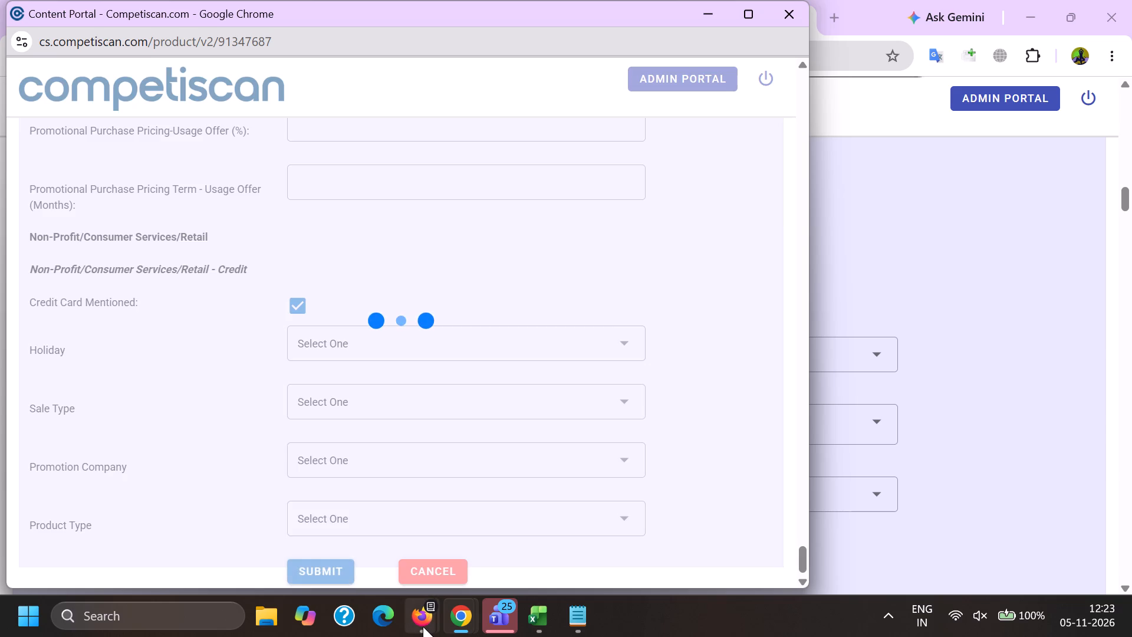
pyautogui.click(457, 623)
pyautogui.click(420, 626)
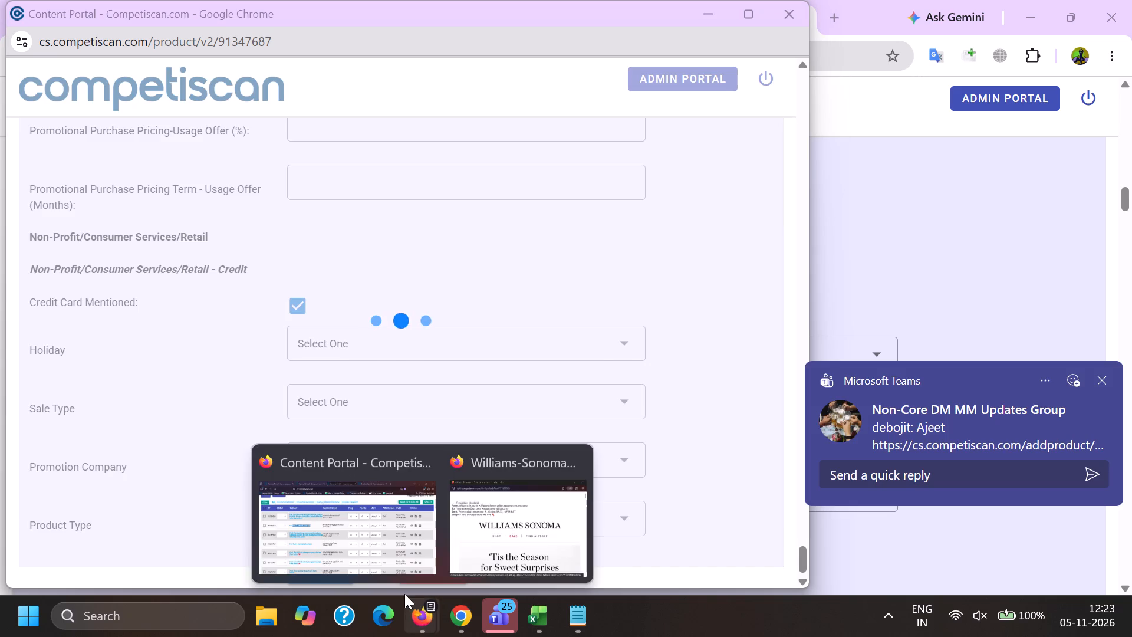
pyautogui.click(306, 543)
pyautogui.scroll(-3, 243, 376)
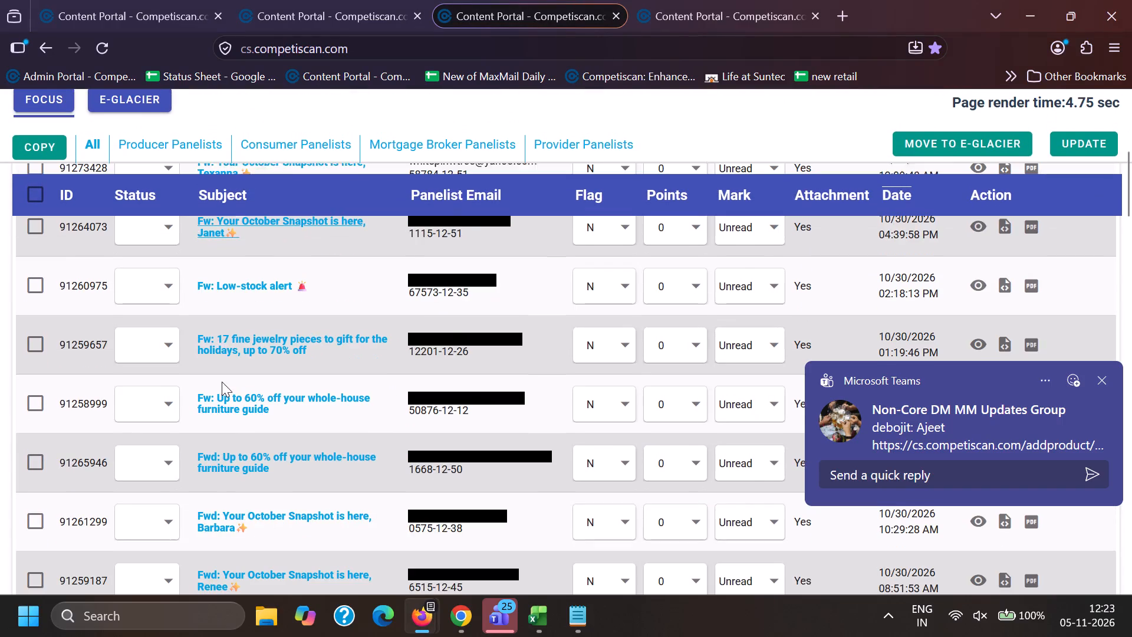
pyautogui.moveTo(217, 327); pyautogui.dragTo(338, 367)
pyautogui.hotkey('ctrl', 'c')
pyautogui.hotkey('ctrl', 'c')
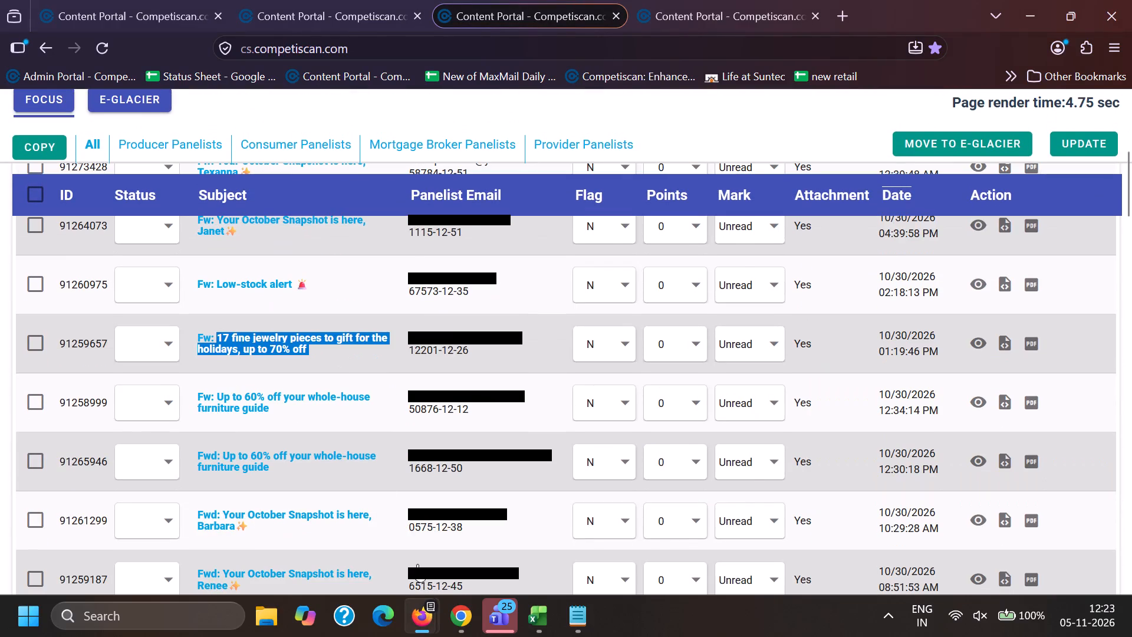
# In Chrome's content portal, search email subjects for the quoted phrase "17 fine jewelry pieces to gift for the holidays, up to 70% off".
pyautogui.click(452, 617)
pyautogui.click(400, 557)
pyautogui.click(167, 0)
pyautogui.click(92, 0)
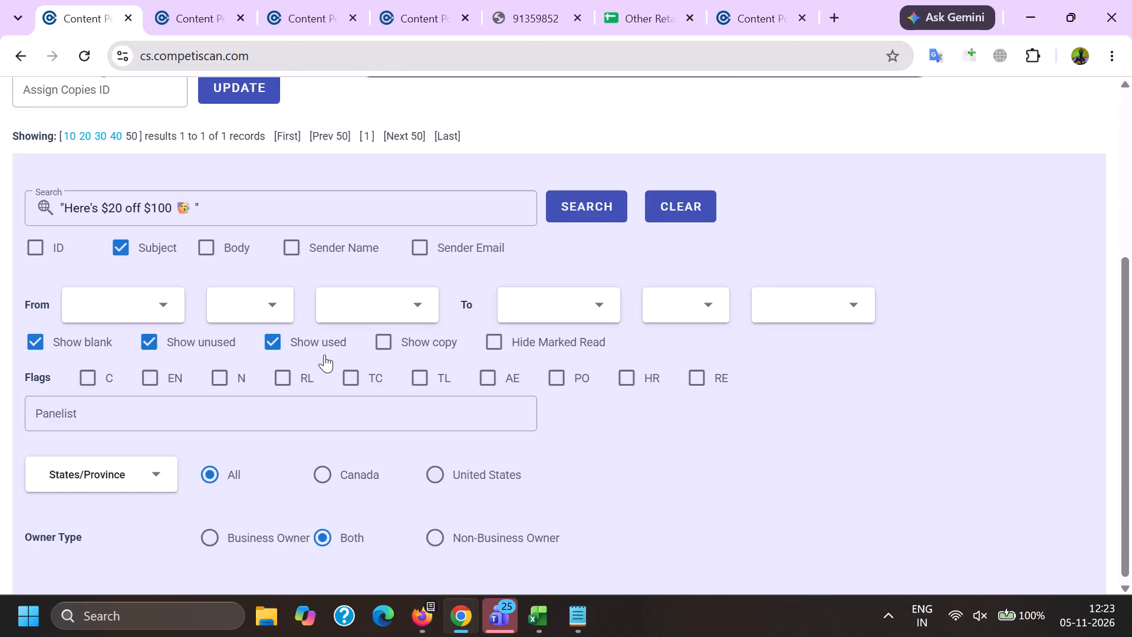
pyautogui.scroll(-5, 337, 413)
pyautogui.scroll(2, 346, 485)
pyautogui.moveTo(369, 373); pyautogui.dragTo(2, 419)
pyautogui.press('BackSpace')
pyautogui.hotkey('shift', '"')
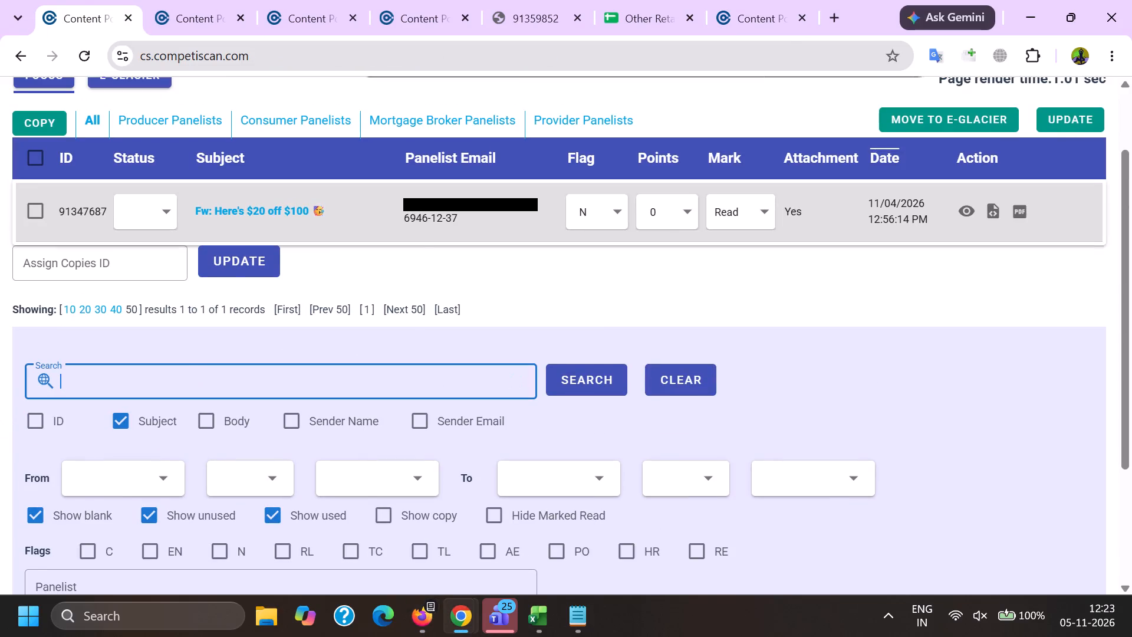
pyautogui.hotkey('ctrl', 'v')
pyautogui.hotkey('shift', '"')
pyautogui.press('Return')
# Switch back to the email list in Firefox.
pyautogui.click(420, 608)
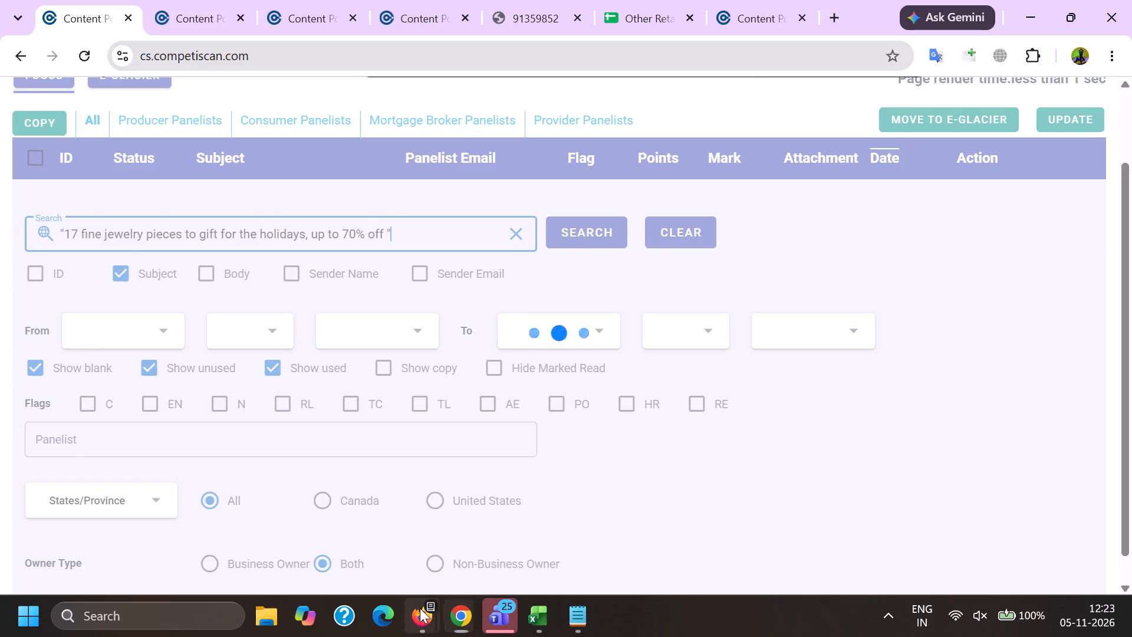
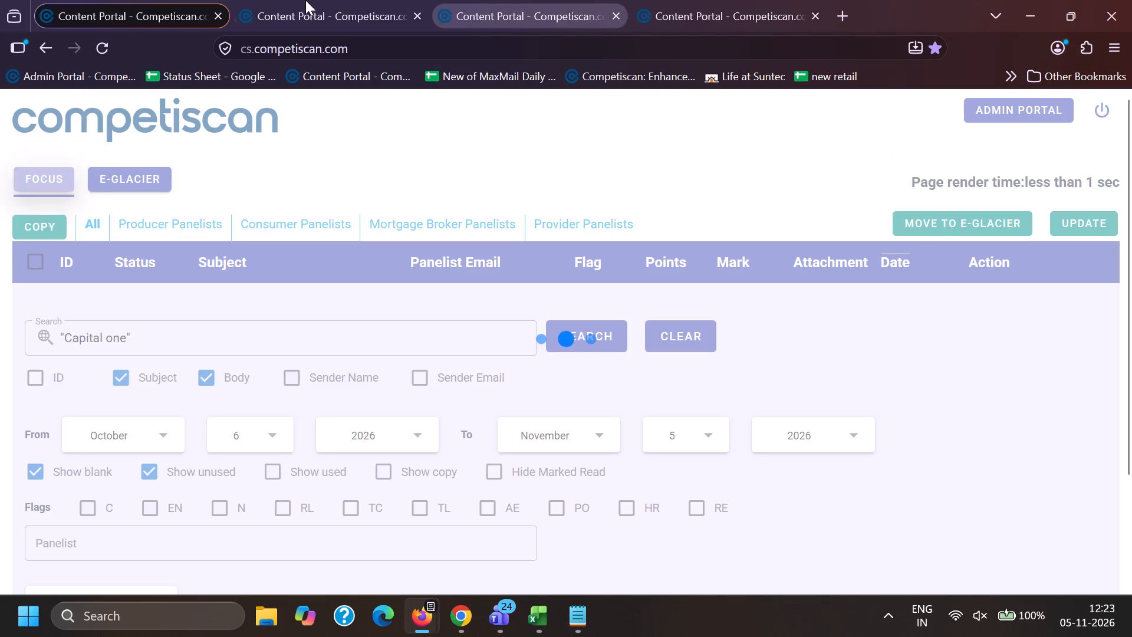
# Look through the emails listed for the "Capital one" subject and body search in the content portal.
pyautogui.click(215, 0)
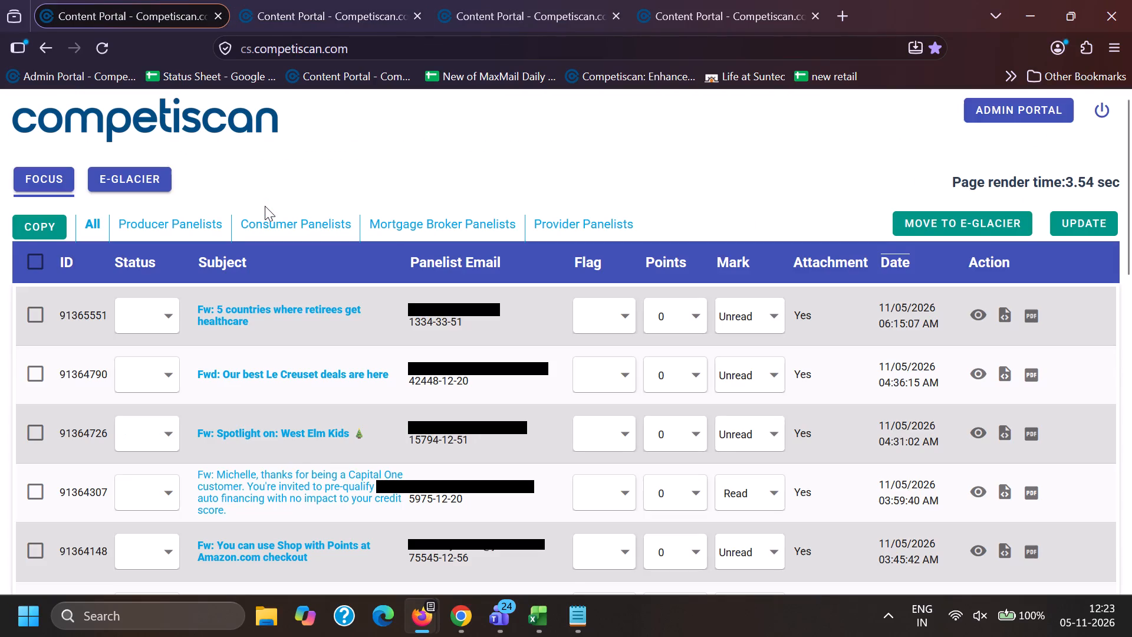
pyautogui.scroll(-1, 268, 356)
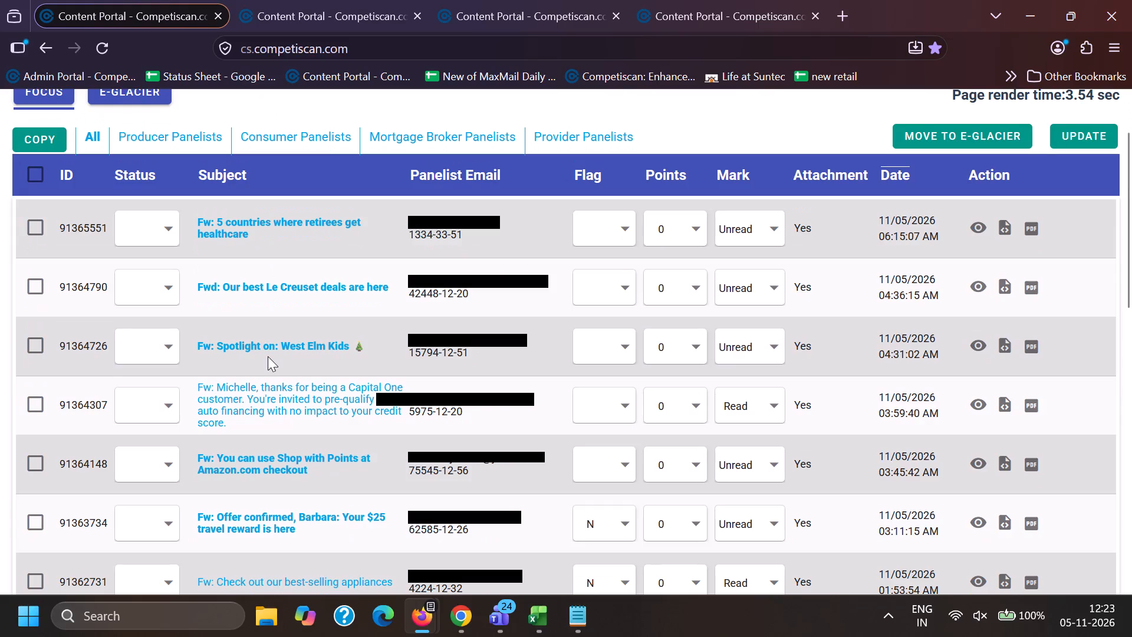
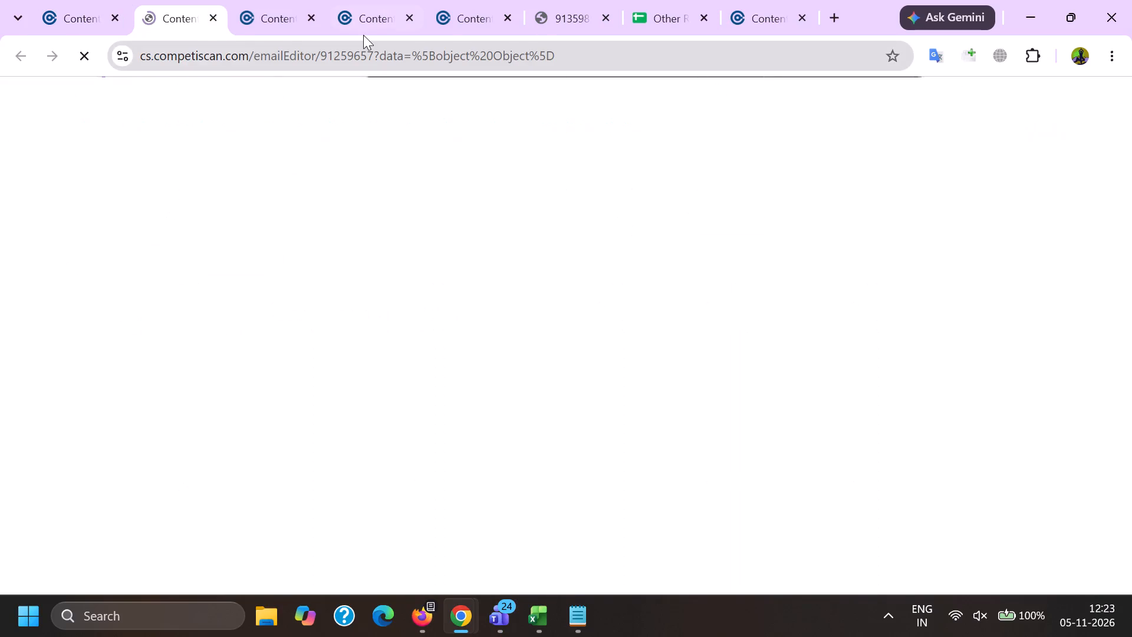
pyautogui.click(532, 618)
pyautogui.click(687, 542)
pyautogui.click(535, 625)
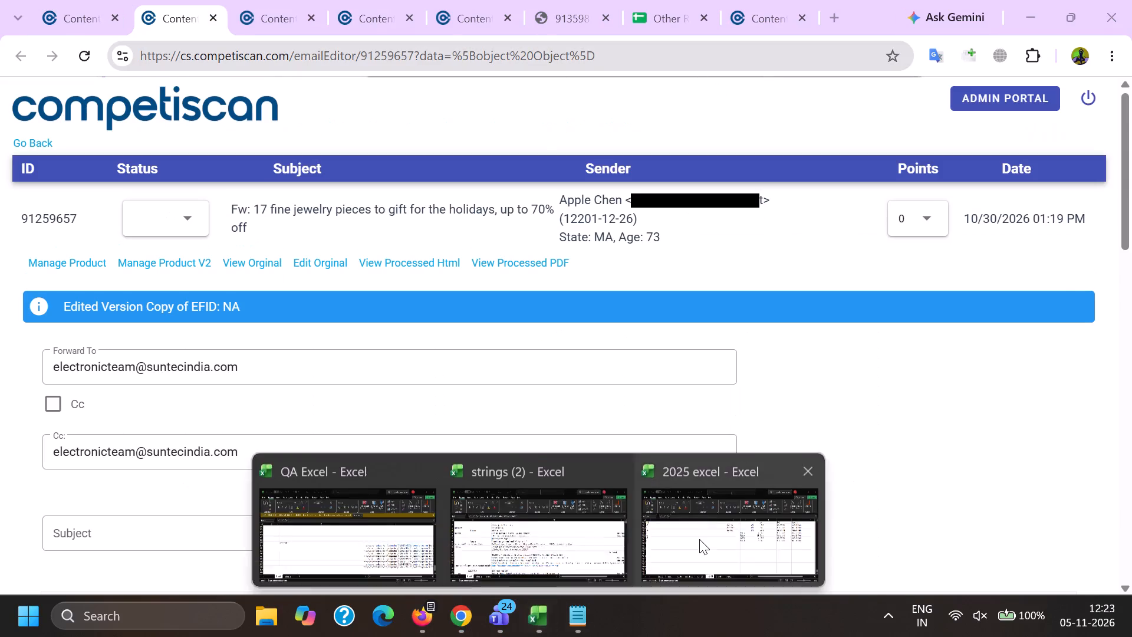
pyautogui.click(699, 540)
pyautogui.click(74, 352)
pyautogui.press('Left')
pyautogui.hotkey('ctrl', 'v')
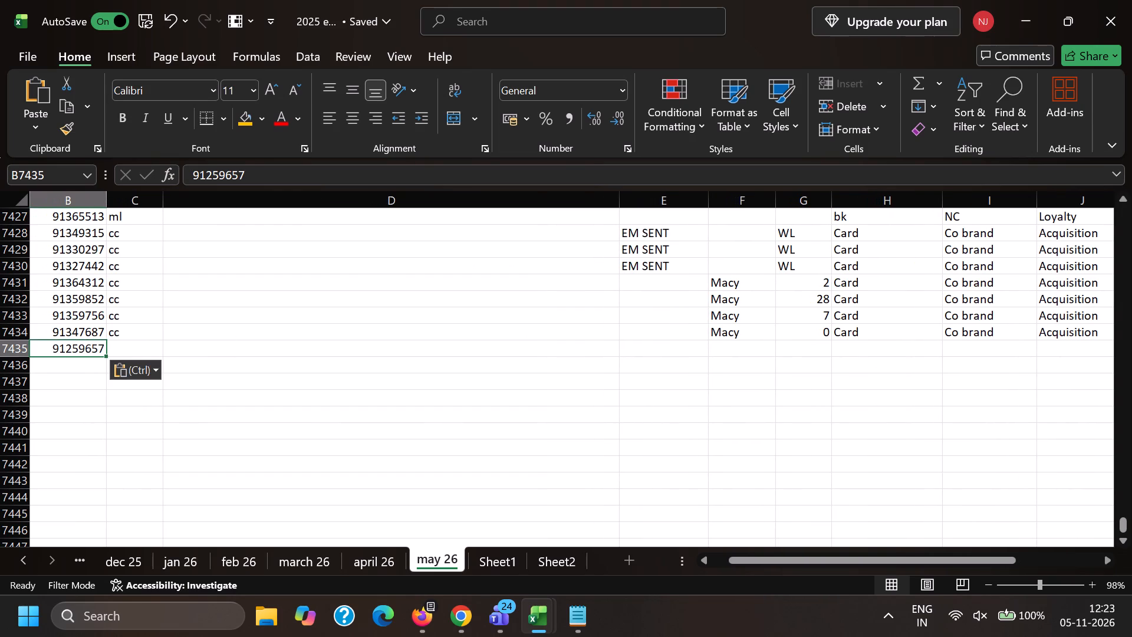
pyautogui.press('Right')
pyautogui.write('cc')
pyautogui.press('Right')
pyautogui.press('Right')
pyautogui.press('Right')
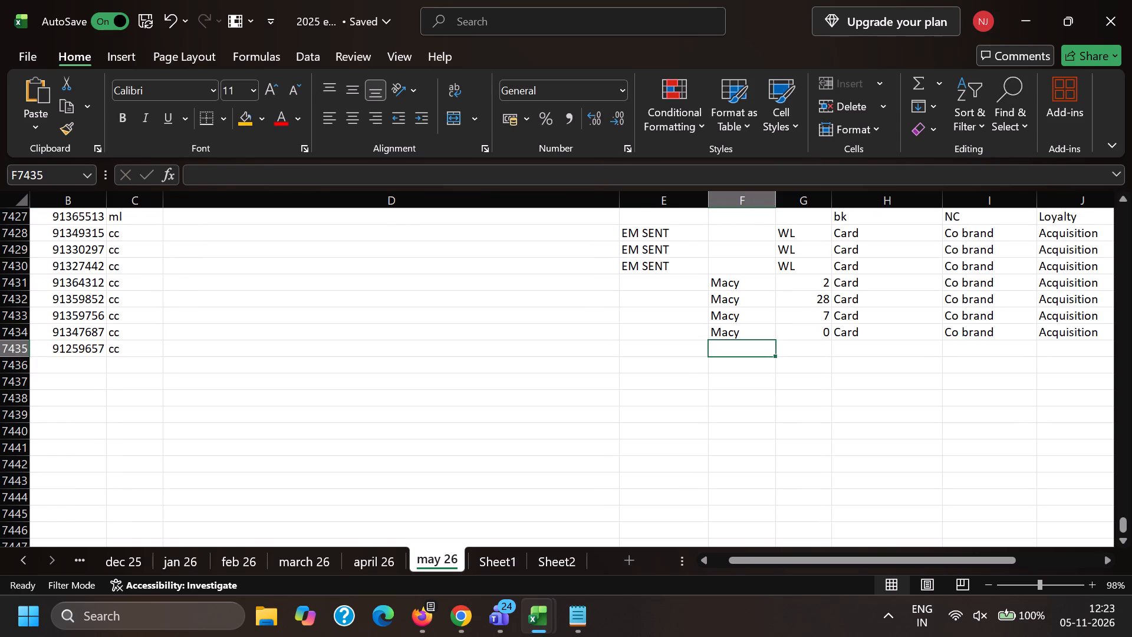
pyautogui.press('Up')
pyautogui.hotkey('shift', 'Right')
pyautogui.hotkey('shift', 'Right')
pyautogui.hotkey('shift', 'Right')
pyautogui.hotkey('shift', 'Right')
pyautogui.hotkey('ctrl', 'c')
pyautogui.press('Down')
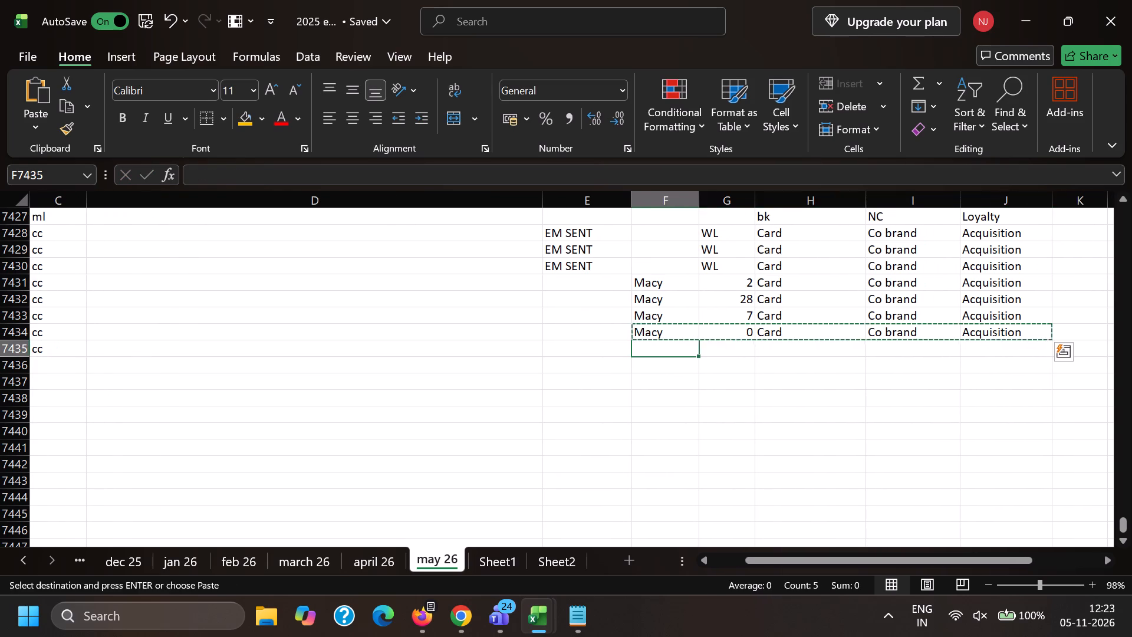
pyautogui.hotkey('ctrl', 'v')
pyautogui.press('Down')
# Check the opened Macy's jewelry email and replace Acquisition with Loyalty in its Excel row.
pyautogui.hotkey('alt', 'Tab')
pyautogui.scroll(-2, 160, 287)
pyautogui.scroll(-4, 259, 405)
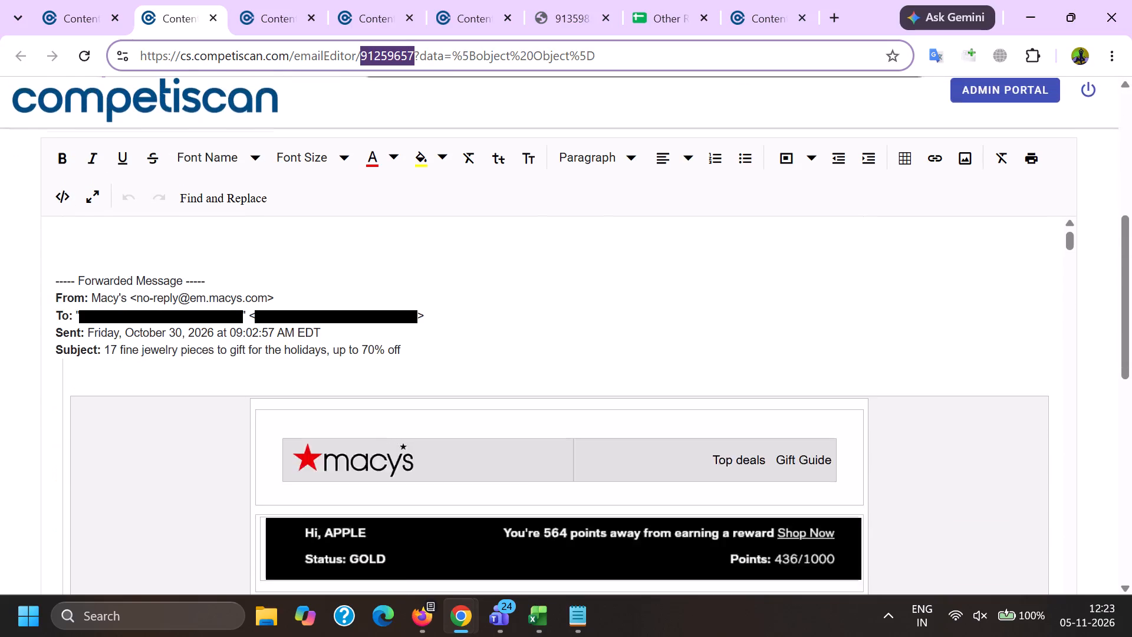
pyautogui.scroll(6, 272, 415)
pyautogui.hotkey('alt', 'Tab')
pyautogui.click(975, 348)
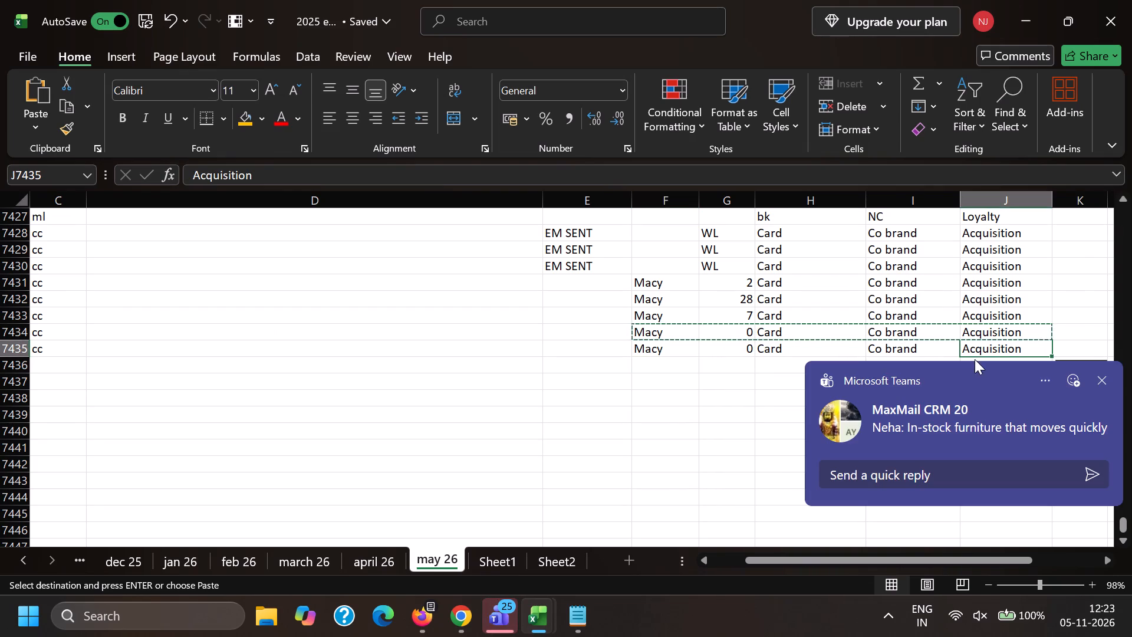
pyautogui.press('l')
pyautogui.click(473, 436)
# In the browser's email editor, delete the forwarded-message line, the sender's address and the recipient line from the header.
pyautogui.hotkey('alt', 'Tab')
pyautogui.scroll(1, 315, 488)
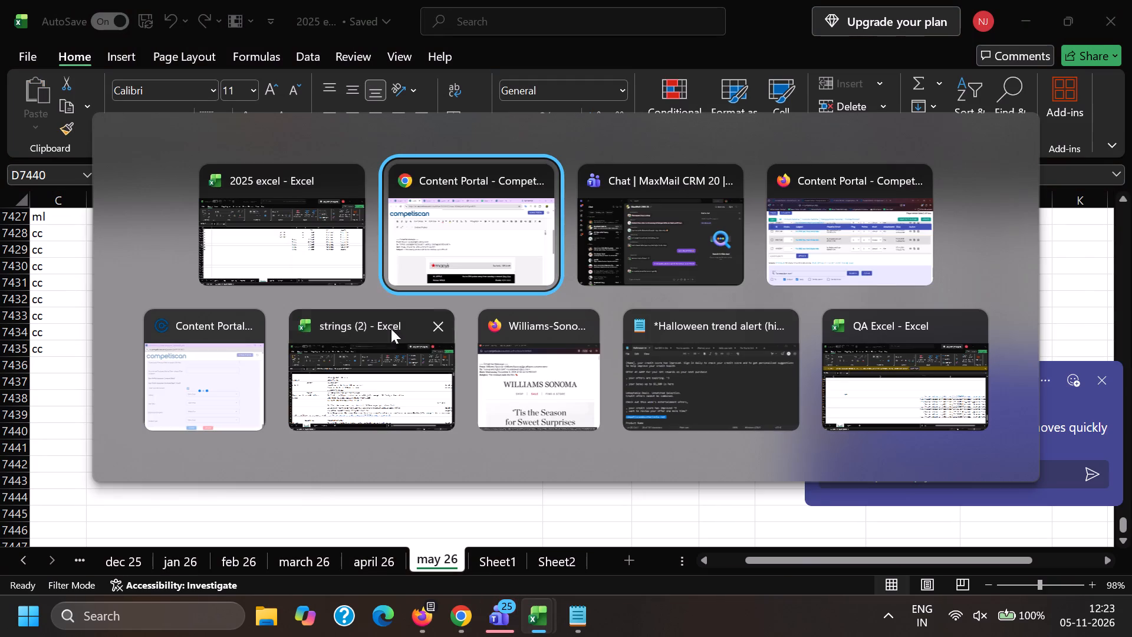
pyautogui.click(394, 268)
pyautogui.scroll(2, 251, 480)
pyautogui.moveTo(222, 459); pyautogui.dragTo(2, 428)
pyautogui.press('BackSpace')
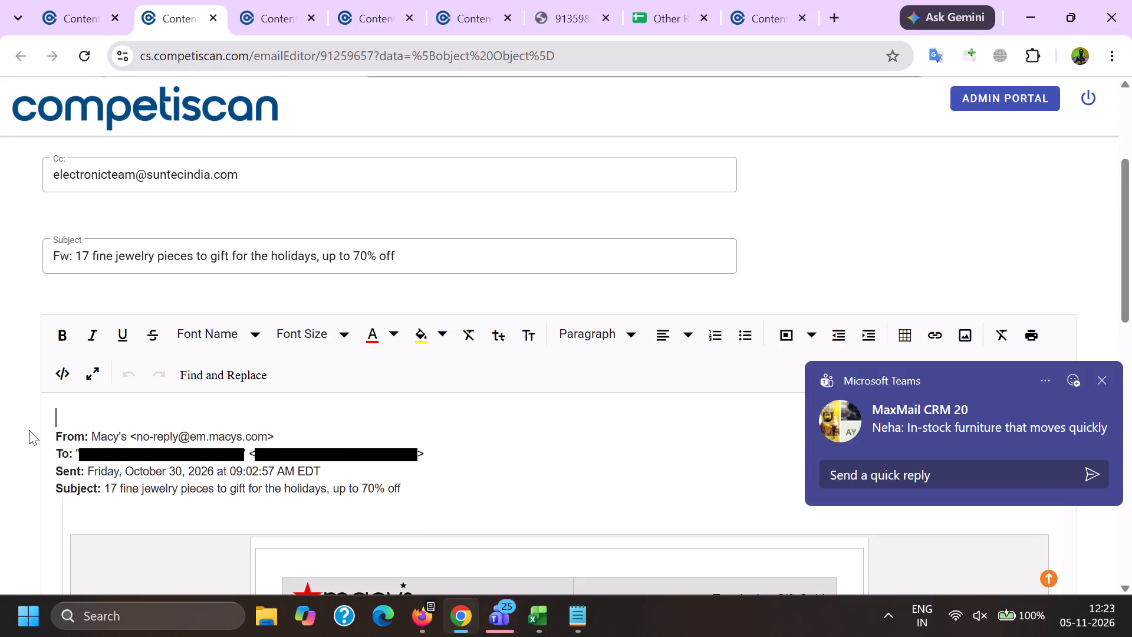
pyautogui.moveTo(127, 436); pyautogui.dragTo(461, 454)
pyautogui.press('BackSpace')
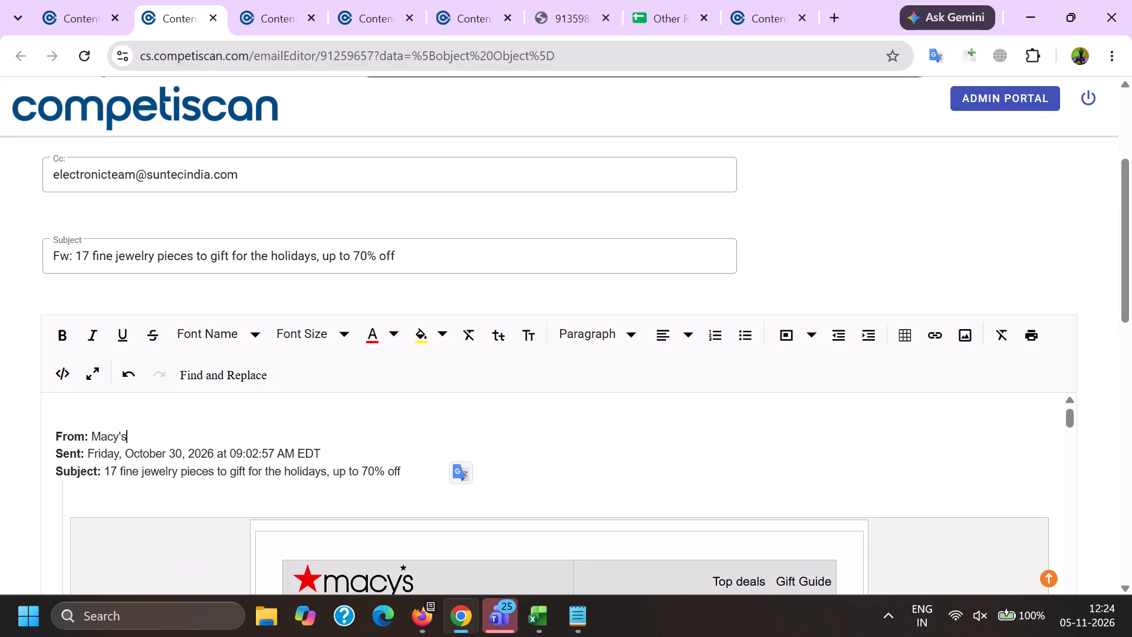
# Remove the links from the points status banner near the email's top and the Star Rewards banner further down.
pyautogui.scroll(-2, 424, 318)
pyautogui.click(386, 502)
pyautogui.click(530, 435)
pyautogui.scroll(-20, 530, 433)
pyautogui.scroll(-20, 530, 433)
pyautogui.scroll(-13, 530, 433)
pyautogui.scroll(1, 532, 414)
pyautogui.scroll(-18, 532, 414)
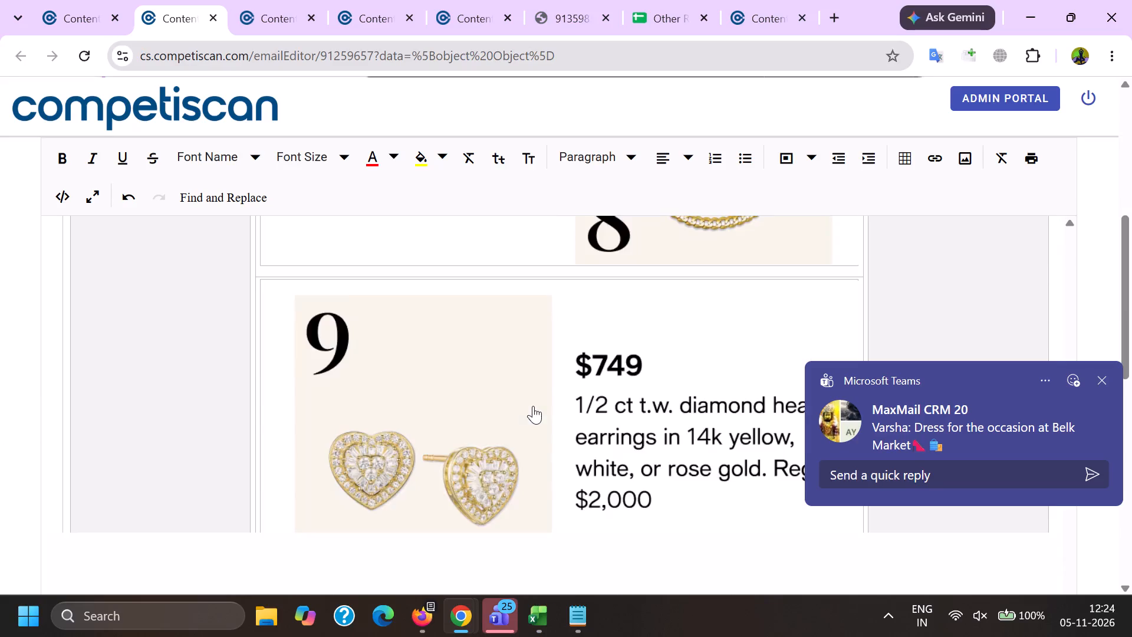
pyautogui.scroll(-6, 533, 406)
pyautogui.scroll(1, 533, 403)
pyautogui.scroll(-5, 533, 403)
pyautogui.scroll(1, 533, 403)
pyautogui.scroll(-20, 533, 403)
pyautogui.scroll(-20, 533, 403)
pyautogui.scroll(-8, 533, 403)
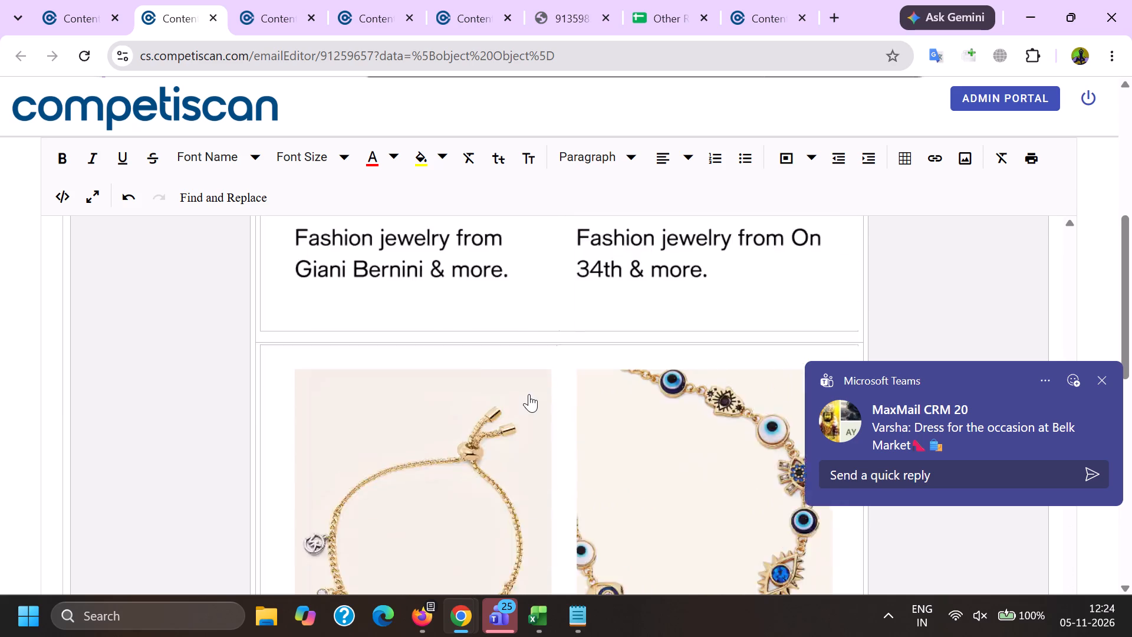
pyautogui.scroll(-20, 529, 394)
pyautogui.scroll(-3, 529, 394)
pyautogui.scroll(5, 524, 413)
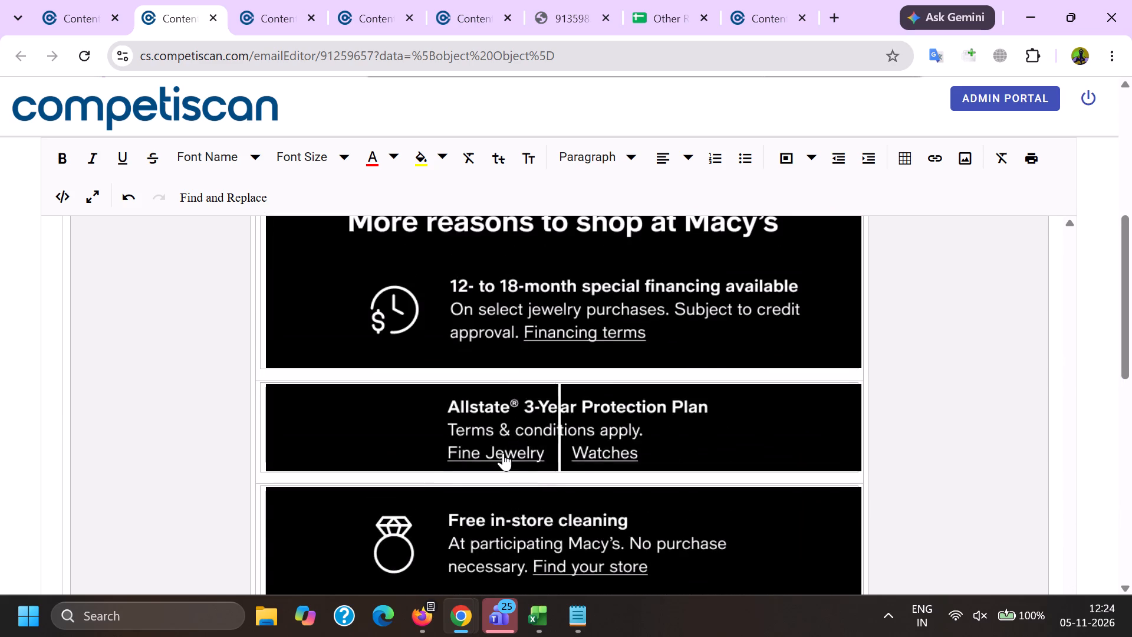
pyautogui.click(495, 449)
pyautogui.scroll(-4, 597, 422)
pyautogui.click(508, 496)
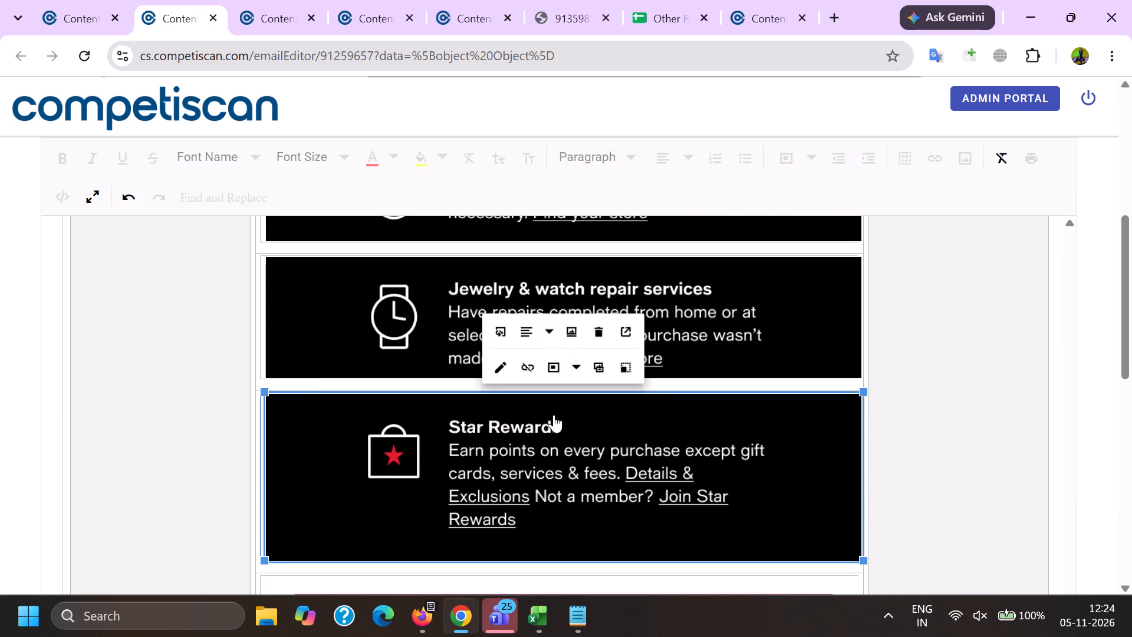
pyautogui.click(521, 376)
# Remove the link from the "Not a Star Rewards member? Join for free" banner.
pyautogui.scroll(-14, 519, 389)
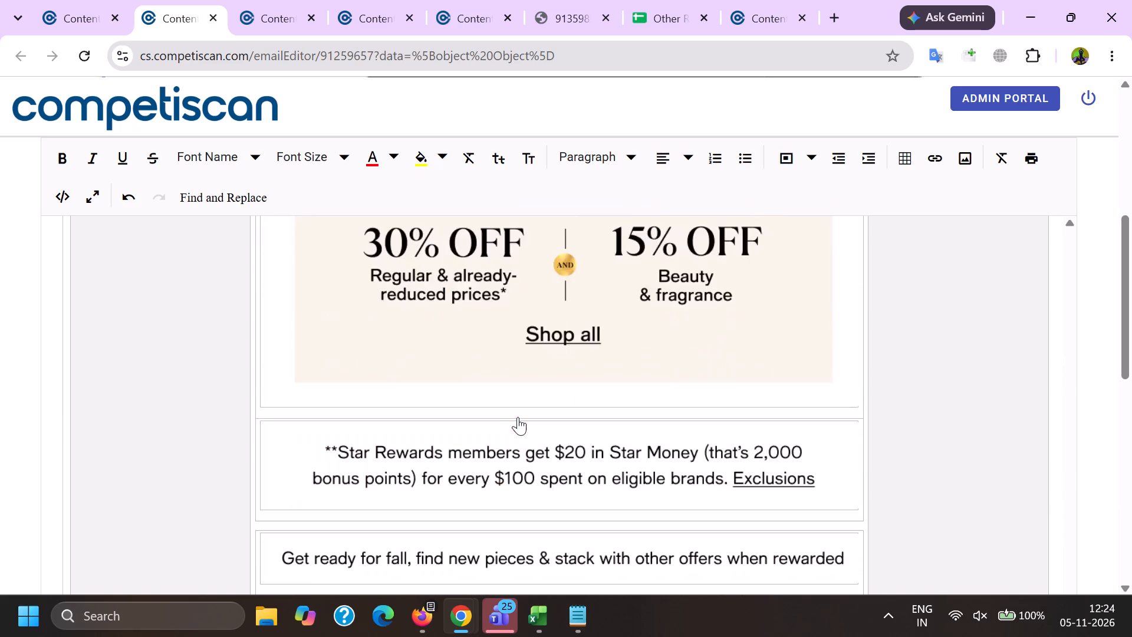
pyautogui.scroll(-3, 518, 417)
pyautogui.scroll(1, 514, 423)
pyautogui.scroll(-3, 539, 362)
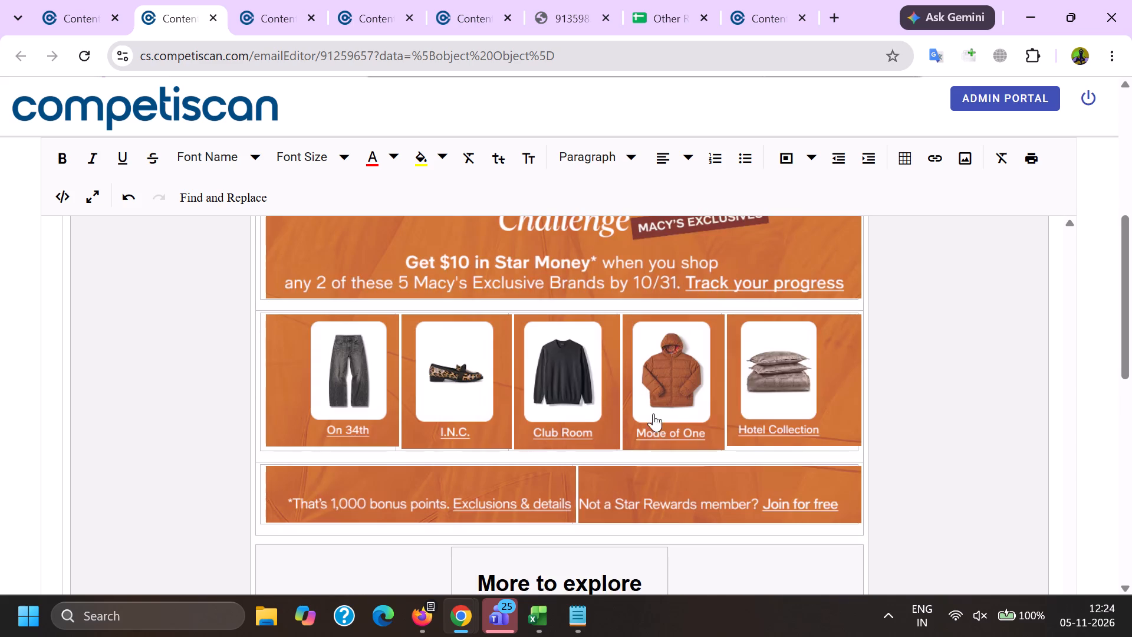
pyautogui.click(661, 495)
pyautogui.click(690, 440)
# Remove the links from the Instagram, TikTok, YouTube and Facebook icons in the email.
pyautogui.scroll(-4, 628, 344)
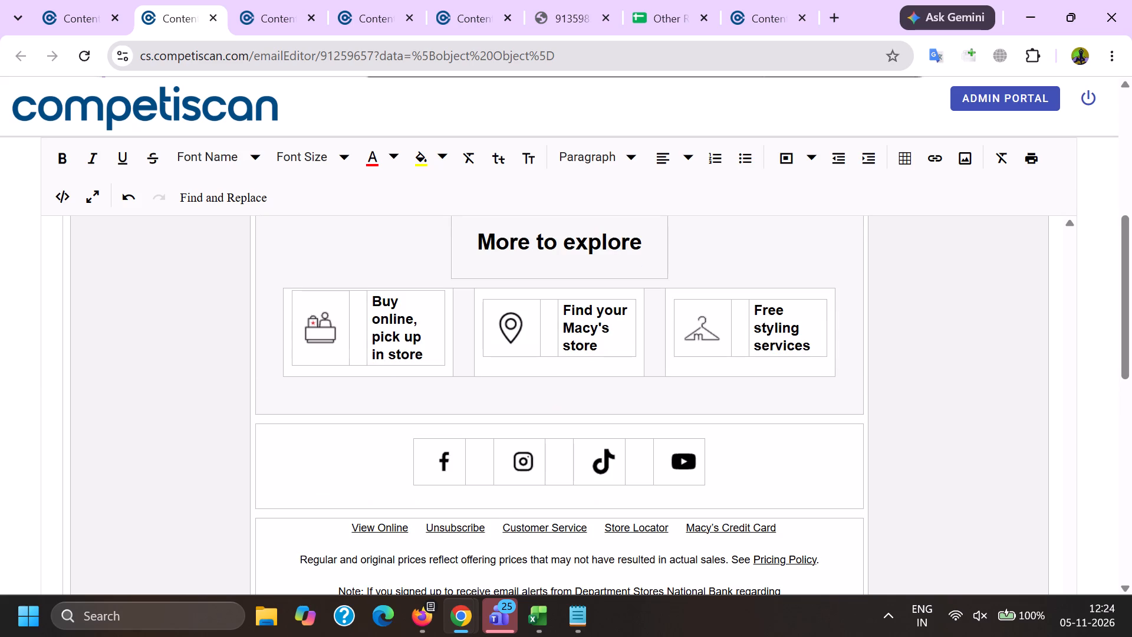
pyautogui.click(526, 457)
pyautogui.click(567, 407)
pyautogui.click(595, 462)
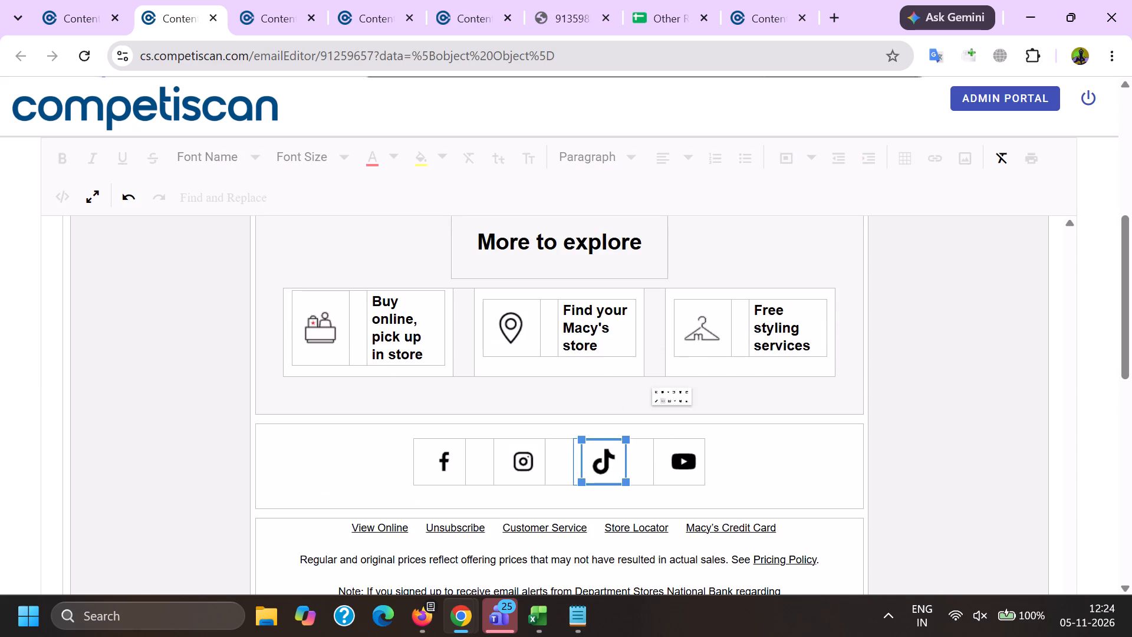
pyautogui.click(634, 409)
pyautogui.click(677, 454)
pyautogui.click(714, 425)
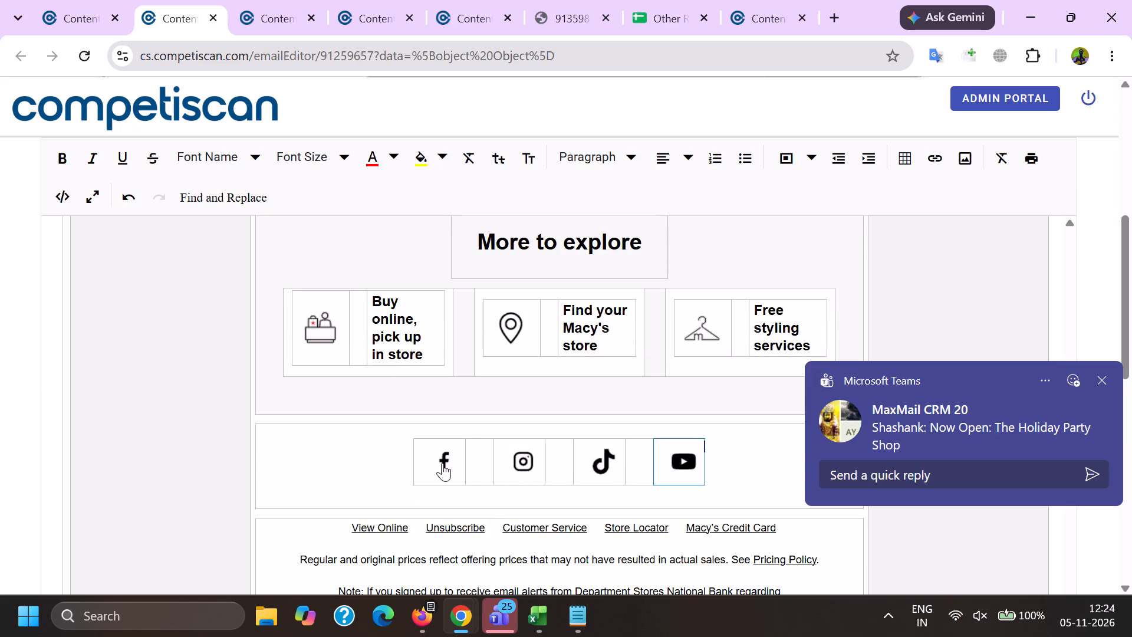
pyautogui.click(442, 463)
pyautogui.click(485, 423)
# Unlink View Online, Unsubscribe and Macy's Credit Card in the row below the social icons.
pyautogui.click(387, 521)
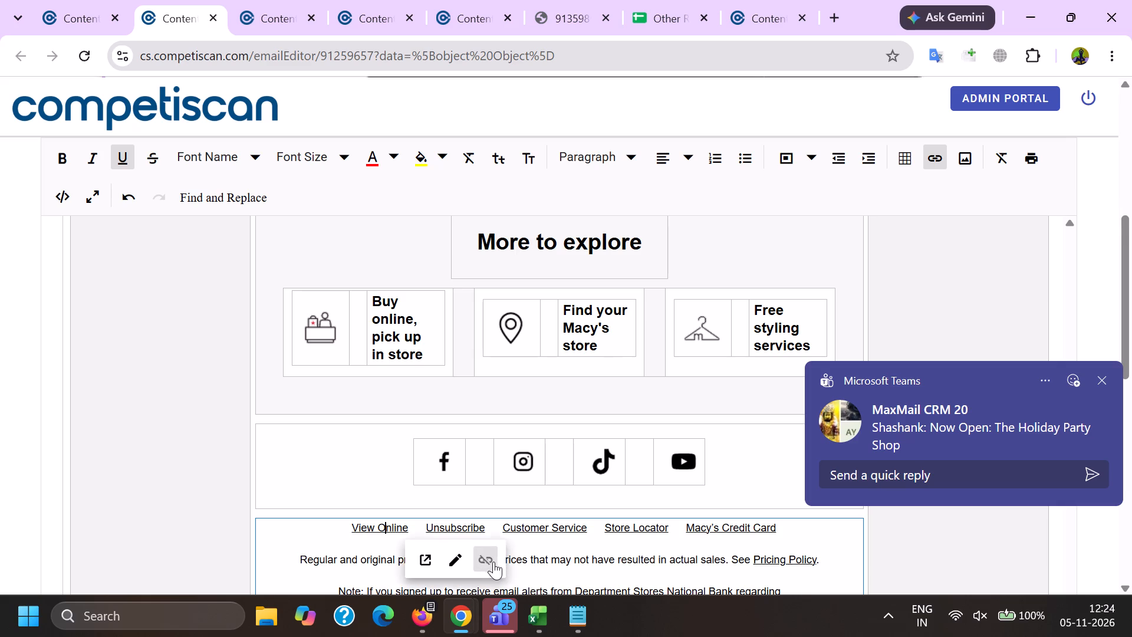
pyautogui.click(492, 561)
pyautogui.click(447, 528)
pyautogui.click(542, 551)
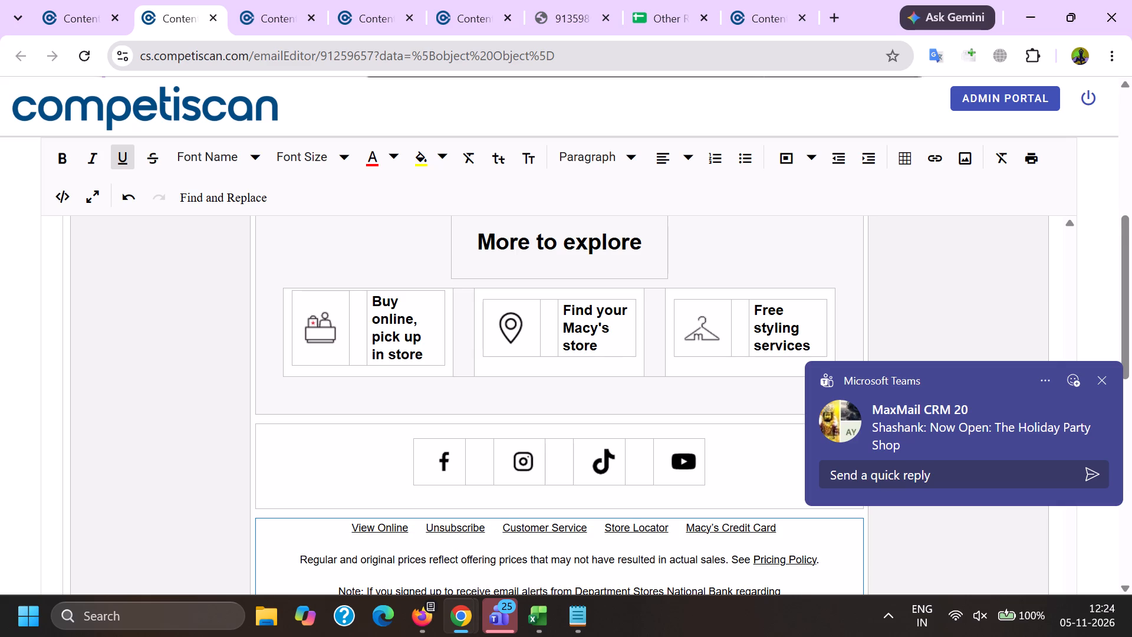
pyautogui.click(697, 525)
pyautogui.click(799, 560)
# Unlink Macy's Credit Card in the footer note and Email Preferences in the last footer row.
pyautogui.scroll(-3, 658, 378)
pyautogui.click(446, 374)
pyautogui.click(547, 414)
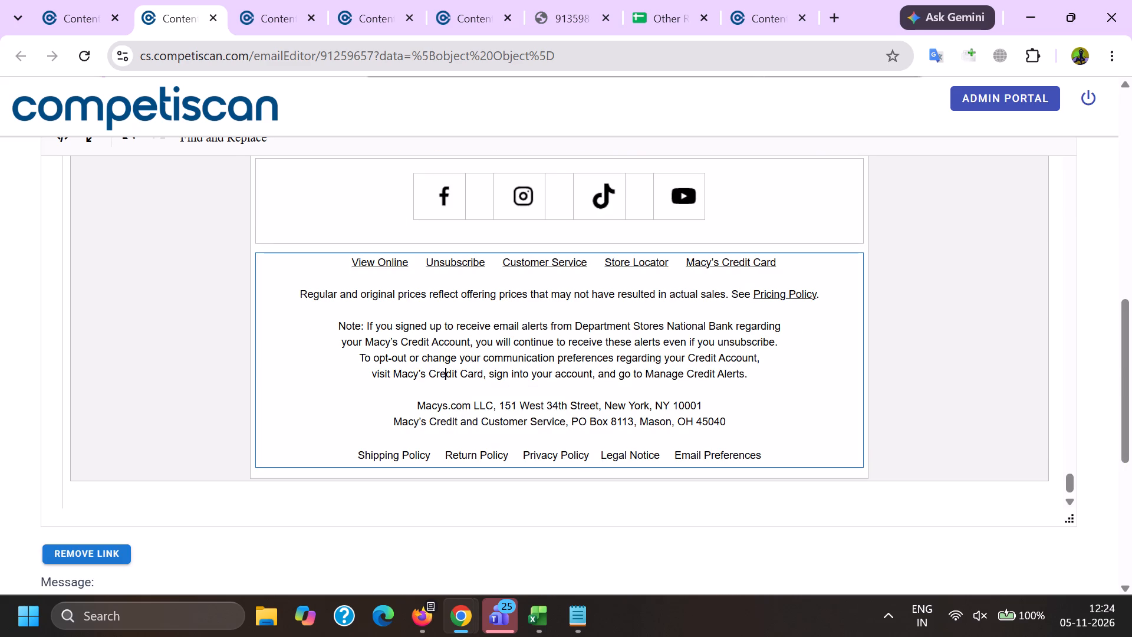
pyautogui.click(684, 457)
pyautogui.click(782, 485)
# Save the product info of the cleaned email.
pyautogui.scroll(-10, 514, 378)
pyautogui.click(445, 446)
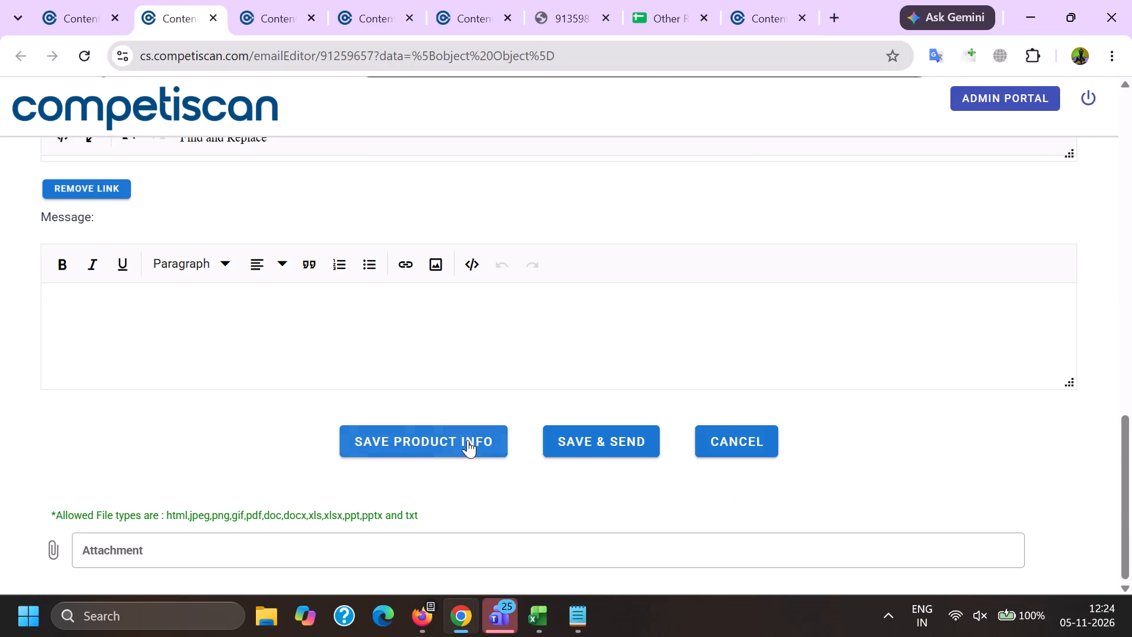
pyautogui.click(587, 383)
pyautogui.click(586, 365)
# Close the leftover browser tabs of previously handled emails and return to the editor of email 91259657.
pyautogui.click(508, 17)
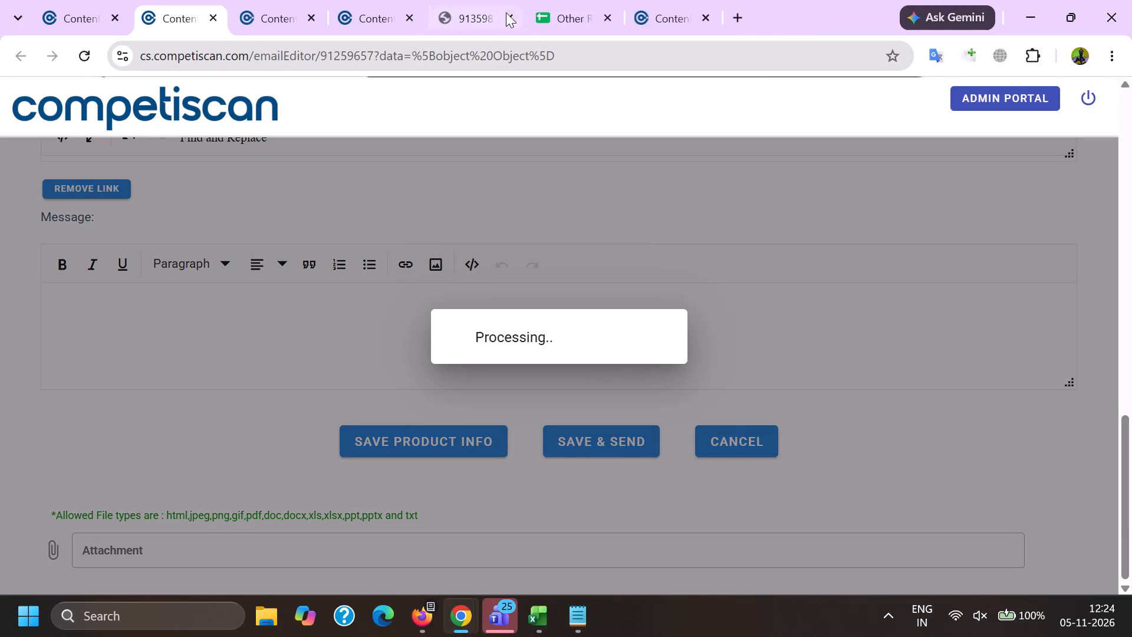
pyautogui.click(504, 12)
pyautogui.click(379, 0)
pyautogui.click(411, 15)
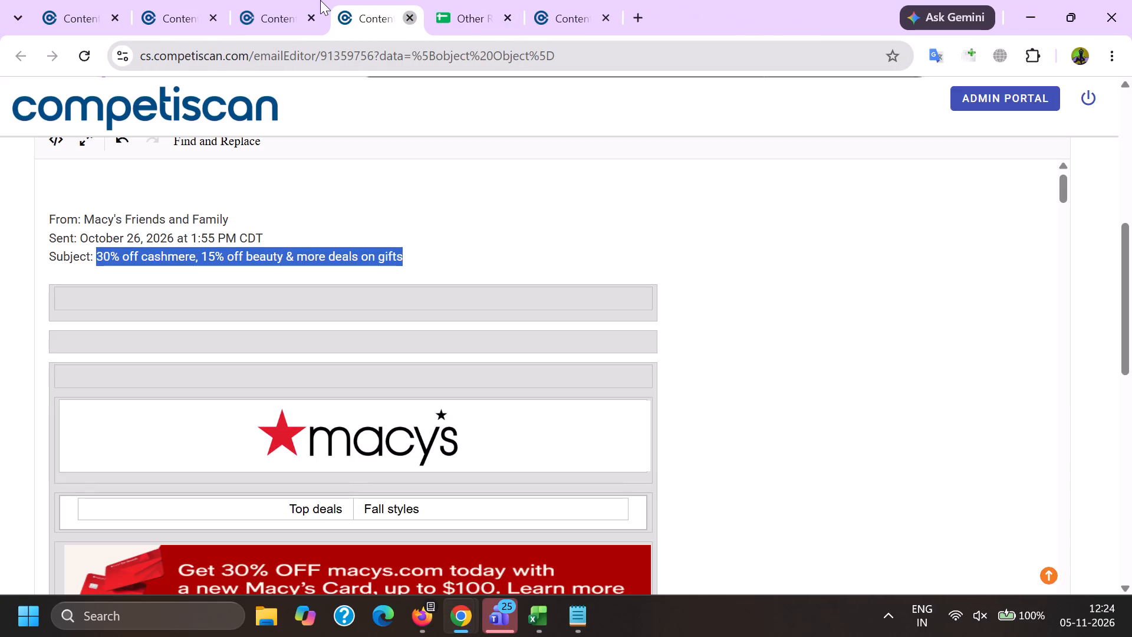
pyautogui.click(258, 0)
pyautogui.click(311, 14)
pyautogui.click(164, 0)
pyautogui.moveTo(0, 270); pyautogui.dragTo(5, 271)
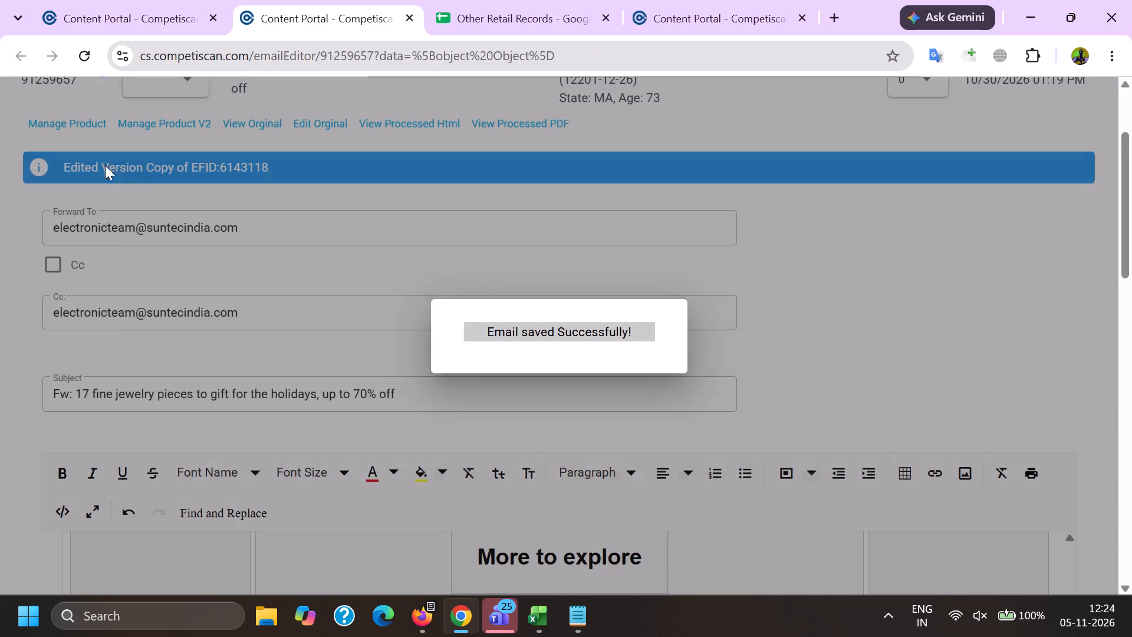
# Open the product form for email 91259657 and copy the sender name Macy's from the email header for it.
pyautogui.click(77, 129)
pyautogui.hotkey('alt', 'Tab')
pyautogui.scroll(-5, 124, 285)
pyautogui.click(134, 394)
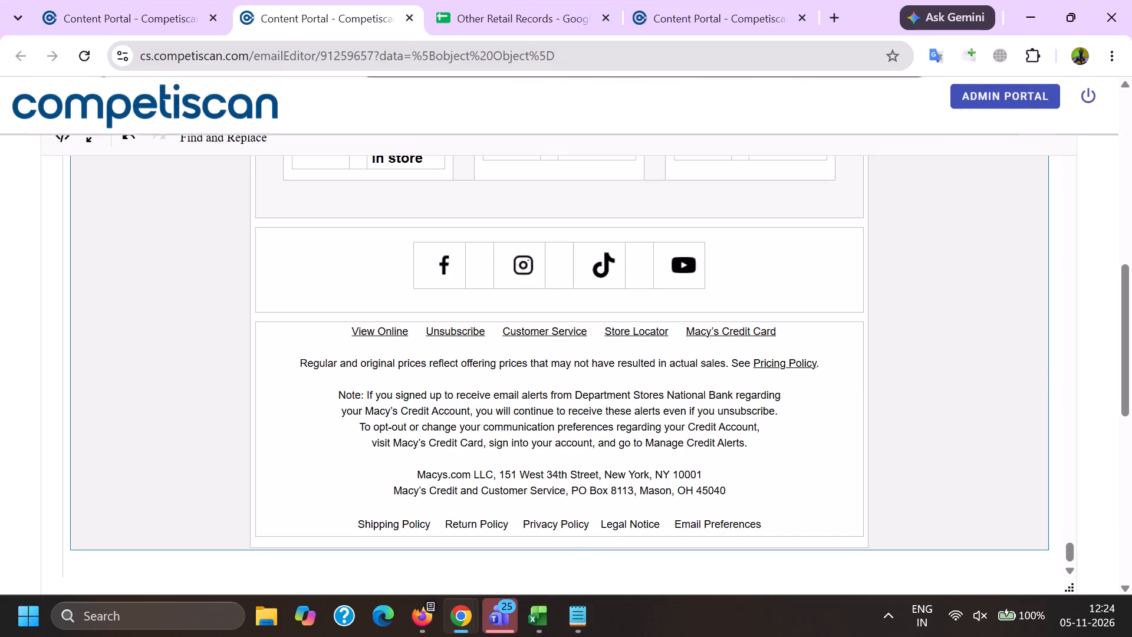
pyautogui.press('pageup')
pyautogui.press('pageup')
pyautogui.press('pageup')
pyautogui.press('pageup')
pyautogui.press('pageup')
pyautogui.press('pageup')
pyautogui.press('pageup')
pyautogui.press('pageup')
pyautogui.press('pageup')
pyautogui.press('pageup')
pyautogui.press('pageup')
pyautogui.press('pageup')
pyautogui.scroll(-4, 149, 344)
pyautogui.doubleClick(95, 285)
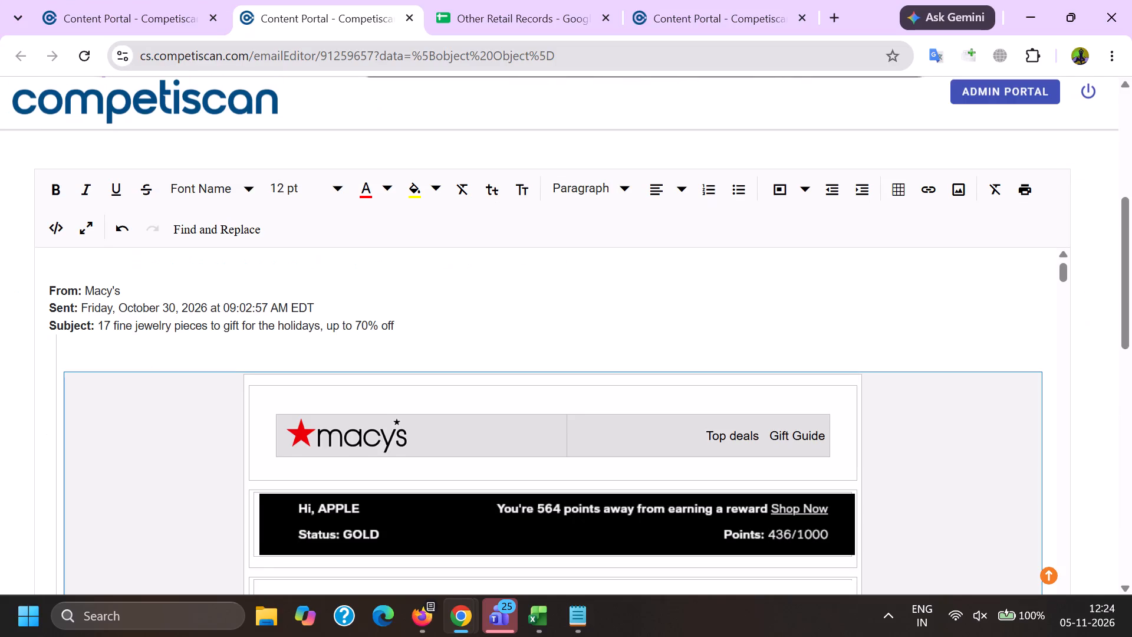
pyautogui.hotkey('ctrl', 'c')
pyautogui.hotkey('alt', 'Tab')
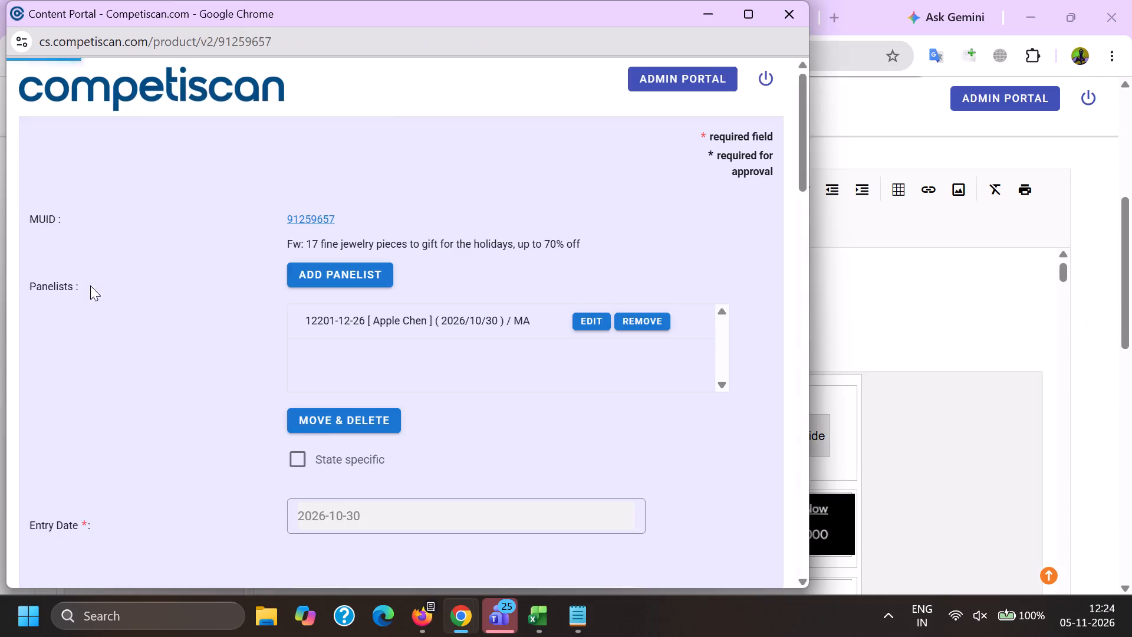
# Look up Macy's for both the company and the affinity/association, and add Macy's as a company.
pyautogui.scroll(-5, 277, 259)
pyautogui.click(374, 271)
pyautogui.click(370, 237)
pyautogui.hotkey('ctrl', 'v')
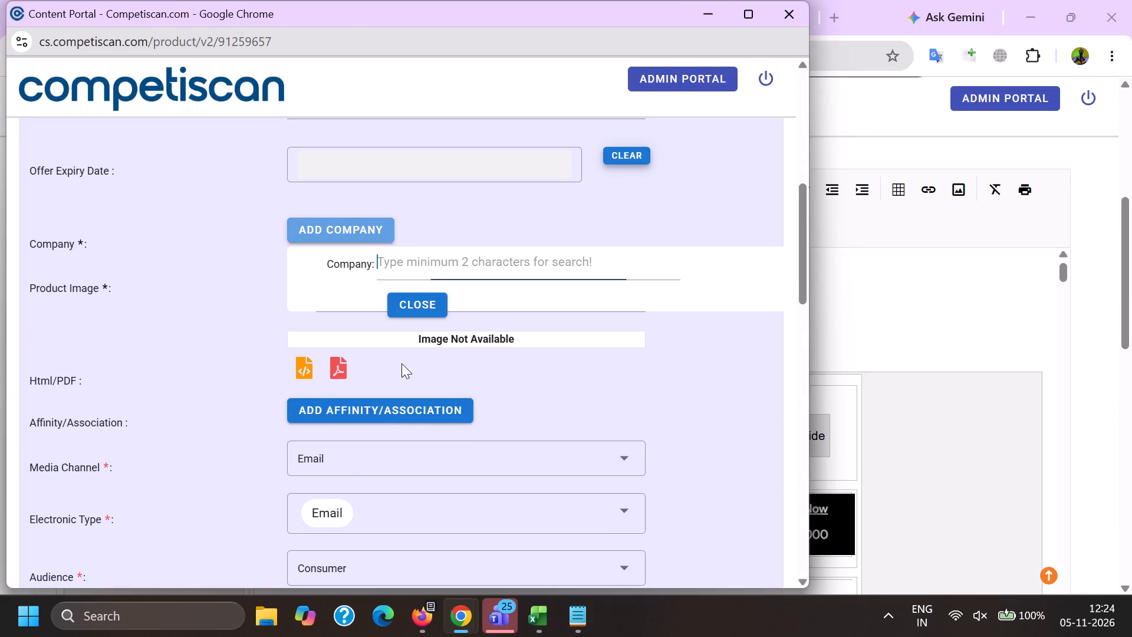
pyautogui.click(409, 422)
pyautogui.click(467, 445)
pyautogui.hotkey('ctrl', 'v')
pyautogui.click(414, 306)
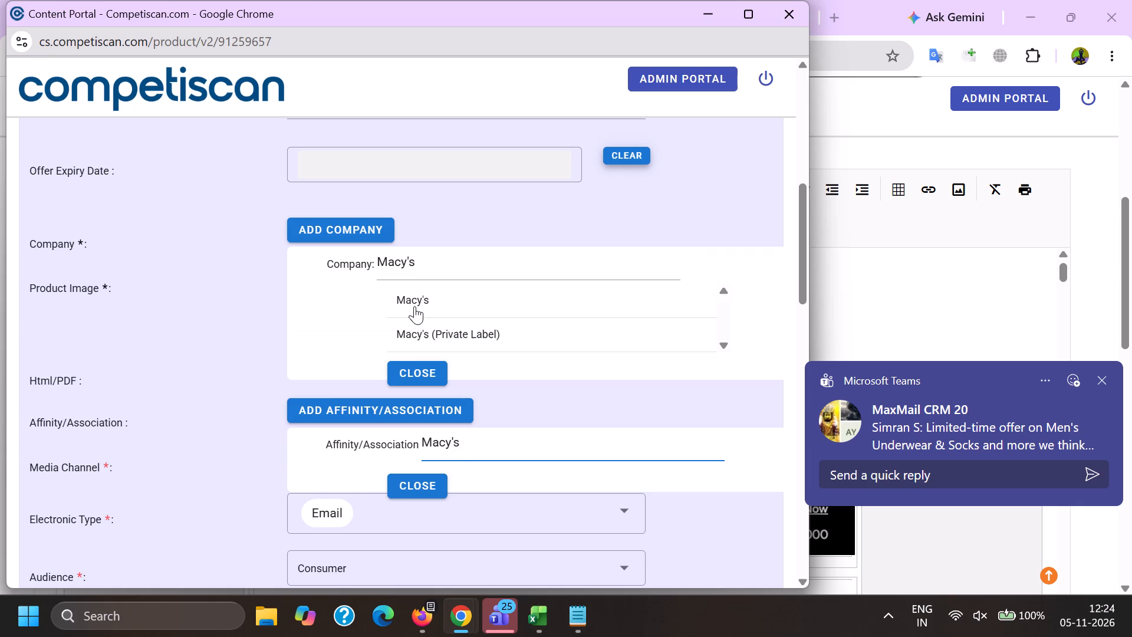
# Search for citibank as another company and add it to the product form.
pyautogui.click(330, 264)
pyautogui.click(342, 230)
pyautogui.press('c')
pyautogui.write('itibank')
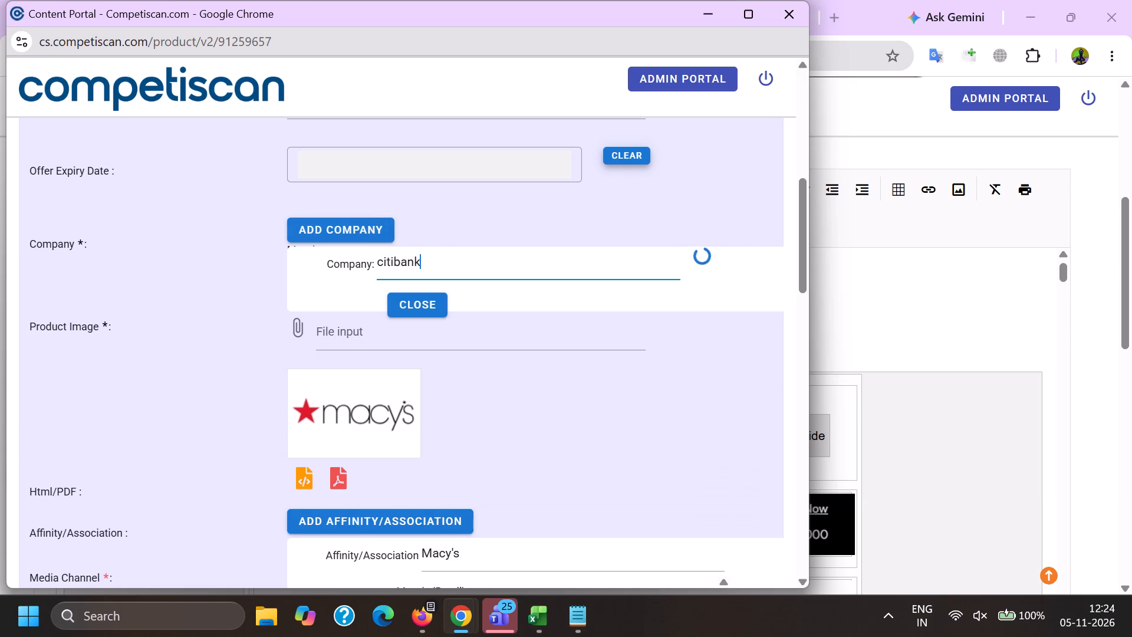
pyautogui.click(431, 302)
# Add Macy's (Retail) as the affinity/association.
pyautogui.scroll(-4, 422, 225)
pyautogui.click(433, 283)
pyautogui.click(424, 290)
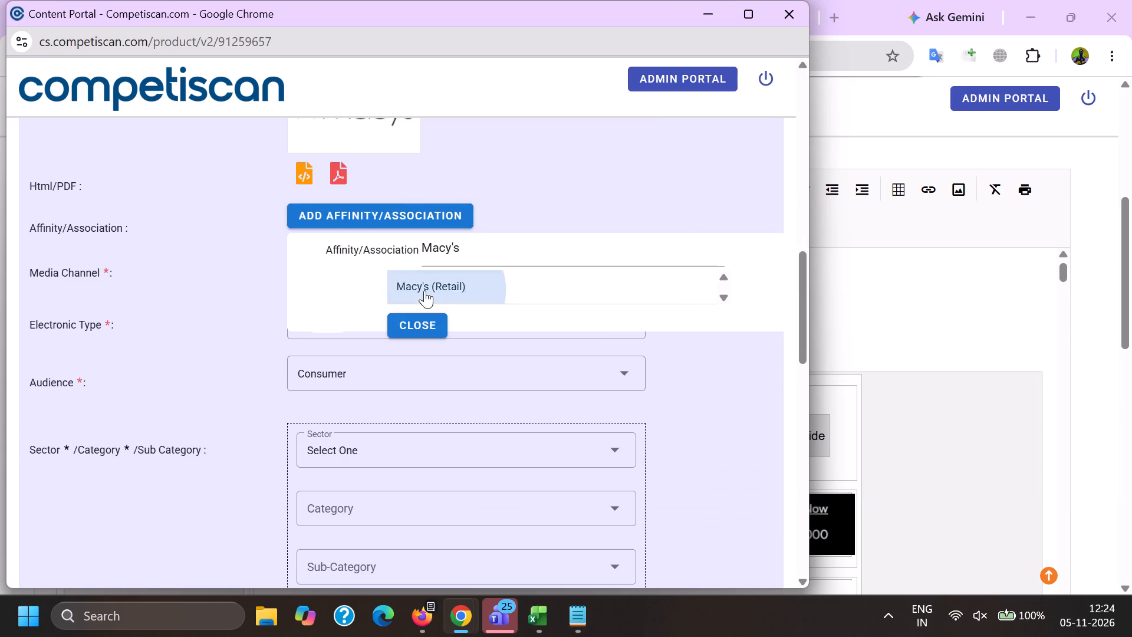
# Set the product's sector to Retail.
pyautogui.scroll(-3, 414, 189)
pyautogui.click(371, 209)
pyautogui.scroll(-7, 371, 209)
pyautogui.click(361, 302)
pyautogui.moveTo(231, 306); pyautogui.dragTo(245, 307)
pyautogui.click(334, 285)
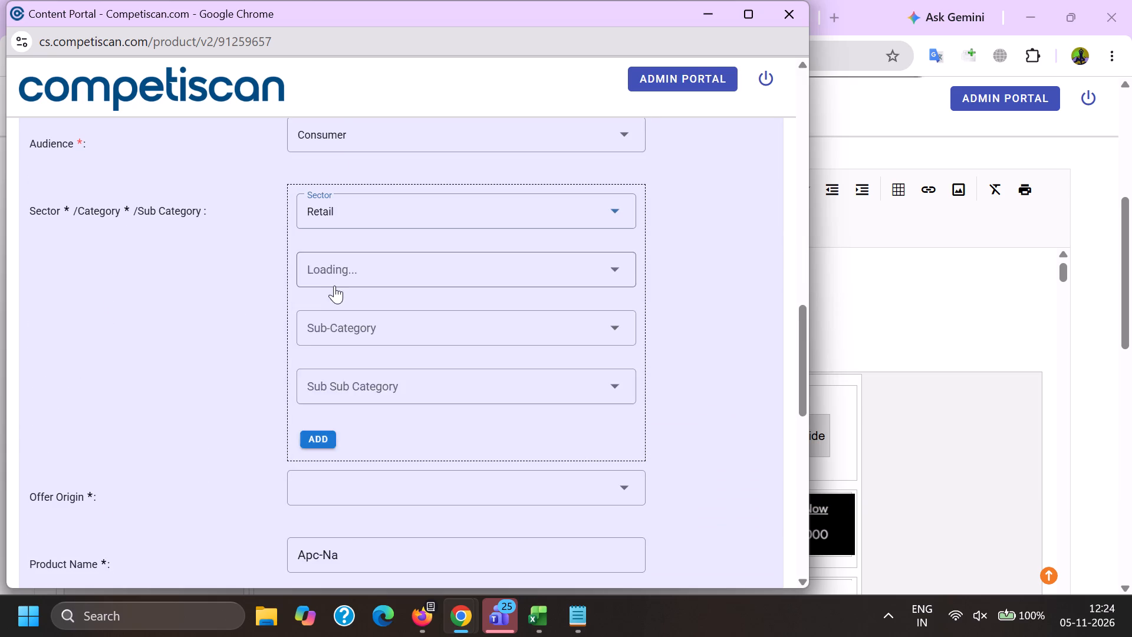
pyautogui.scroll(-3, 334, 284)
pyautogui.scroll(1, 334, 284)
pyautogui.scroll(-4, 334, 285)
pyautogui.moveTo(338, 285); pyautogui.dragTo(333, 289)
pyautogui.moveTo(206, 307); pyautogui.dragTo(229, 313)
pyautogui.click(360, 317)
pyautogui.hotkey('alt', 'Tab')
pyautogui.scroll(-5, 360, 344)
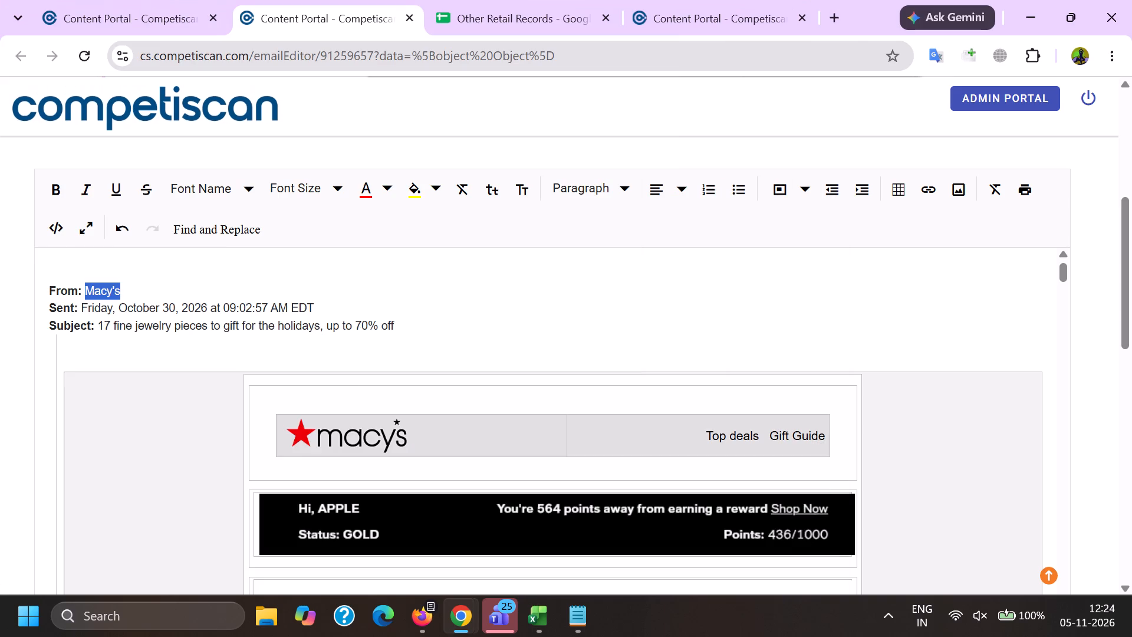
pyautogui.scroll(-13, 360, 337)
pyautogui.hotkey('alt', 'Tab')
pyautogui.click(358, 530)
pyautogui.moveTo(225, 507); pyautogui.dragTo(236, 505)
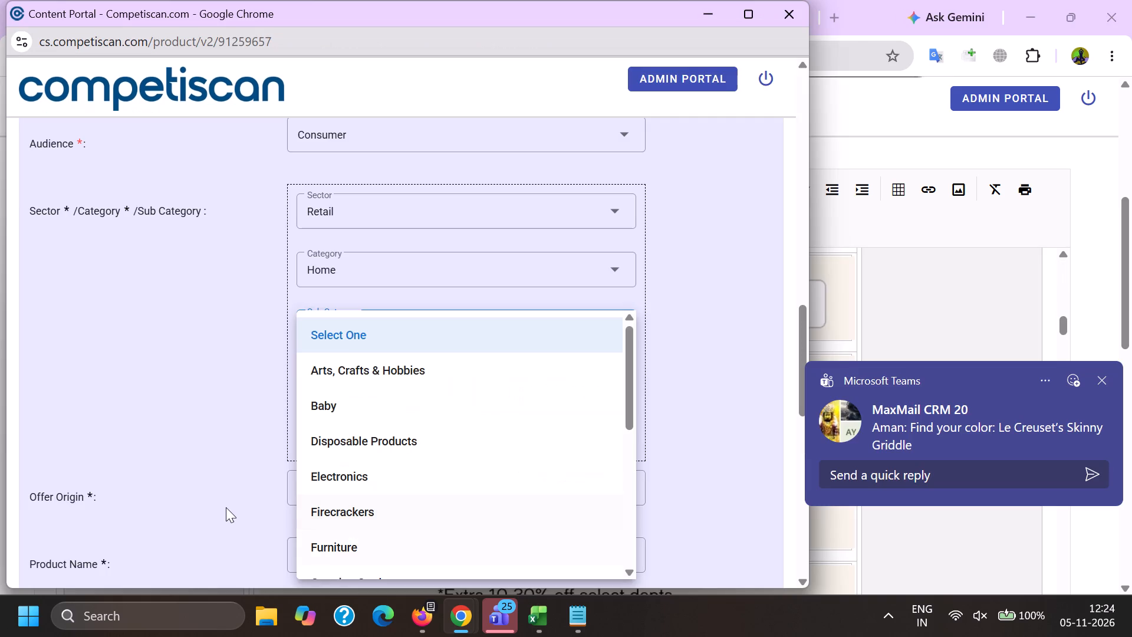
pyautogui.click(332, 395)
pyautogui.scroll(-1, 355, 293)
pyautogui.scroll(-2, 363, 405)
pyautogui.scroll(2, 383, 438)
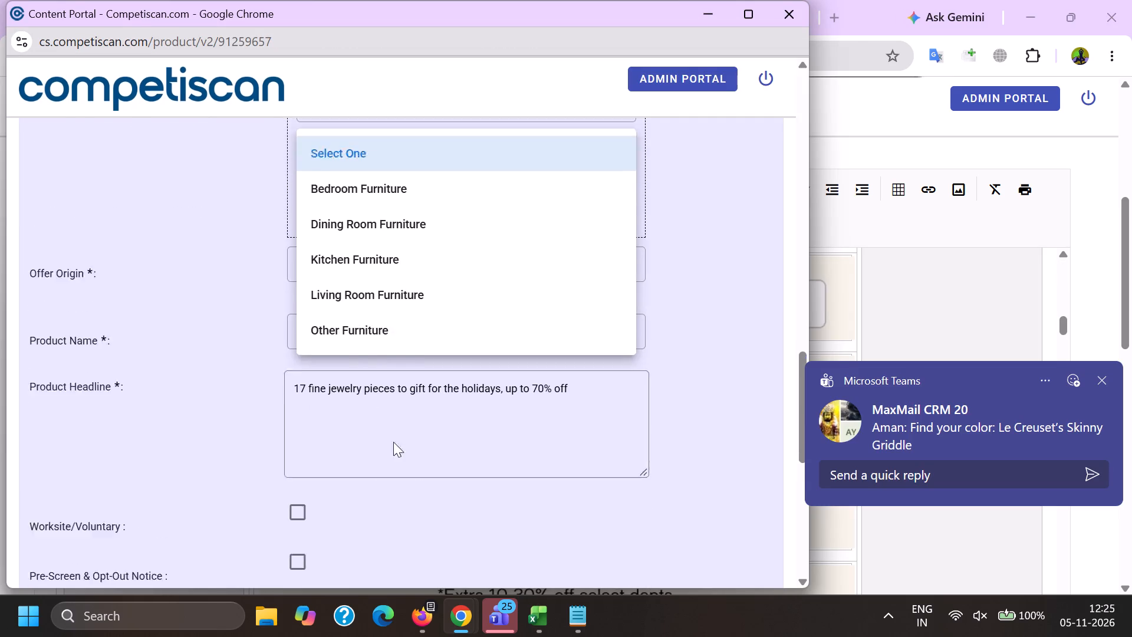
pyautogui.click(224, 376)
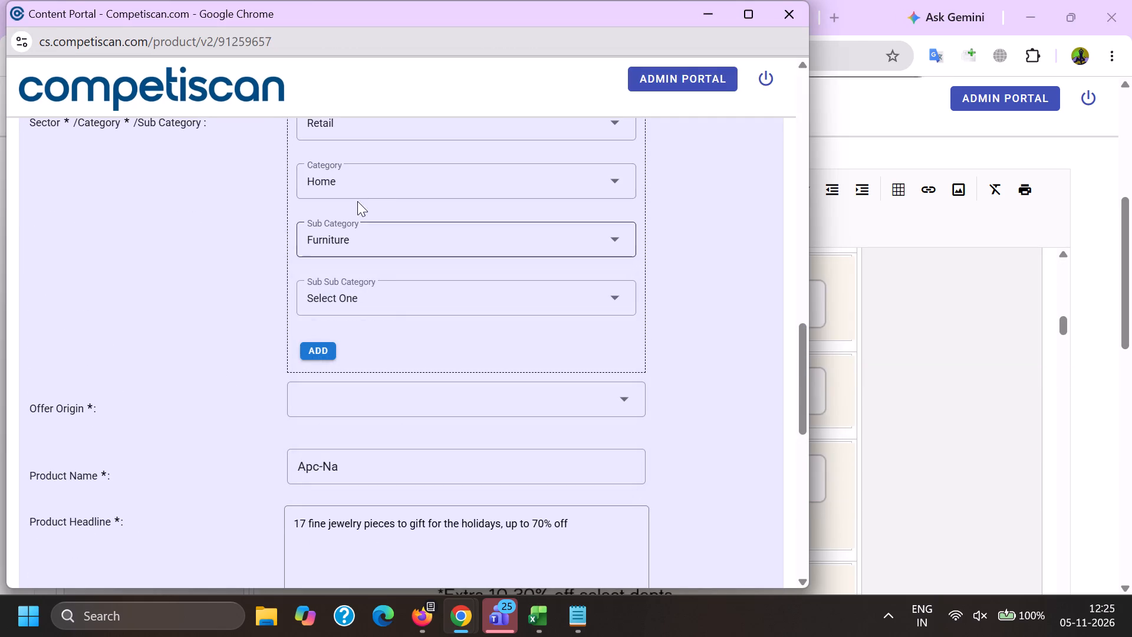
# Set the category to Clothing & Accessories and sub-category to Jewelry & Watches, and add this Retail entry to the product.
pyautogui.click(358, 183)
pyautogui.scroll(7, 367, 299)
pyautogui.click(416, 338)
pyautogui.click(244, 313)
pyautogui.click(351, 229)
pyautogui.scroll(-1, 365, 172)
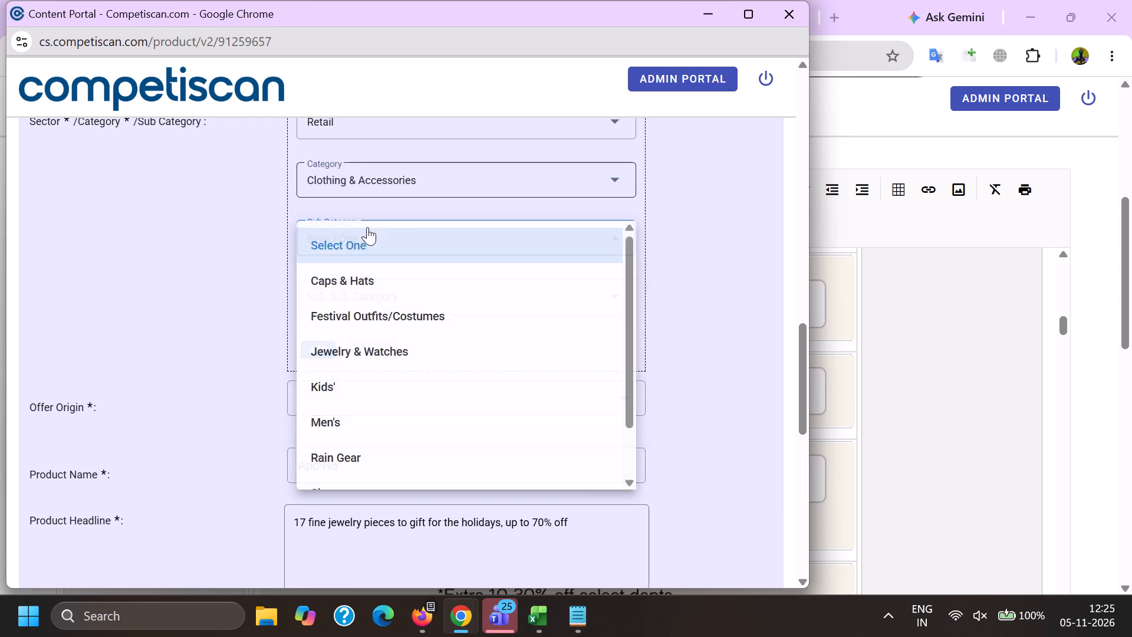
pyautogui.click(376, 264)
pyautogui.moveTo(200, 257); pyautogui.dragTo(213, 260)
pyautogui.click(328, 217)
pyautogui.moveTo(244, 320); pyautogui.dragTo(281, 318)
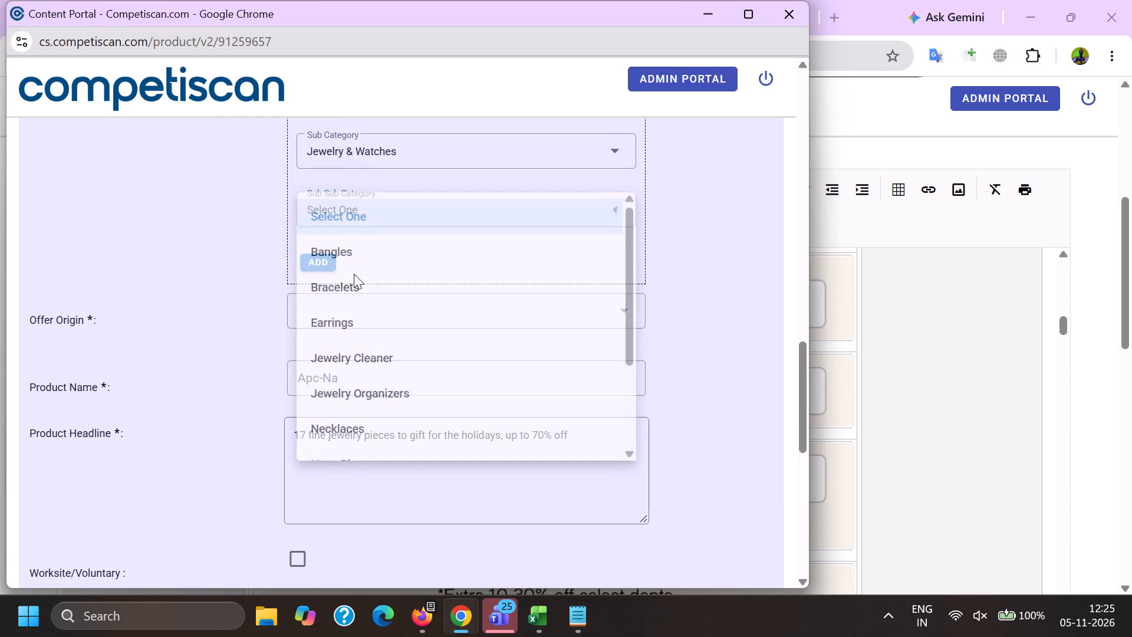
pyautogui.click(321, 268)
# Add a second sector entry with Credit Cards, category Payment Cards and sub-category Private Label Cards.
pyautogui.scroll(2, 330, 350)
pyautogui.click(346, 262)
pyautogui.scroll(6, 369, 363)
pyautogui.click(374, 393)
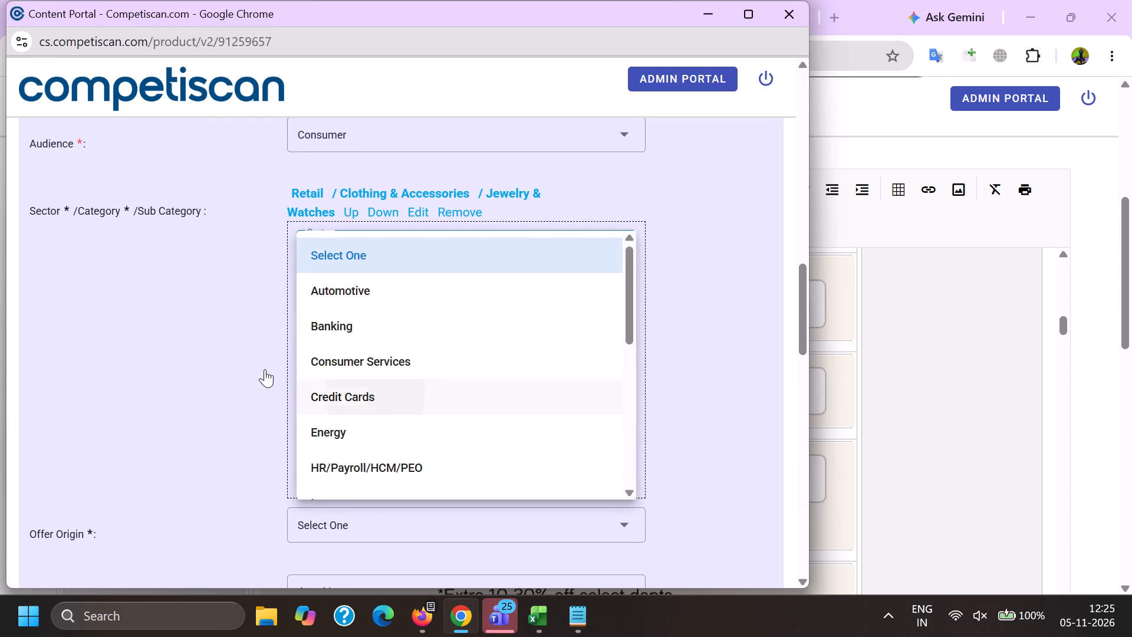
pyautogui.moveTo(265, 369); pyautogui.dragTo(292, 363)
pyautogui.moveTo(361, 302); pyautogui.dragTo(361, 308)
pyautogui.click(373, 324)
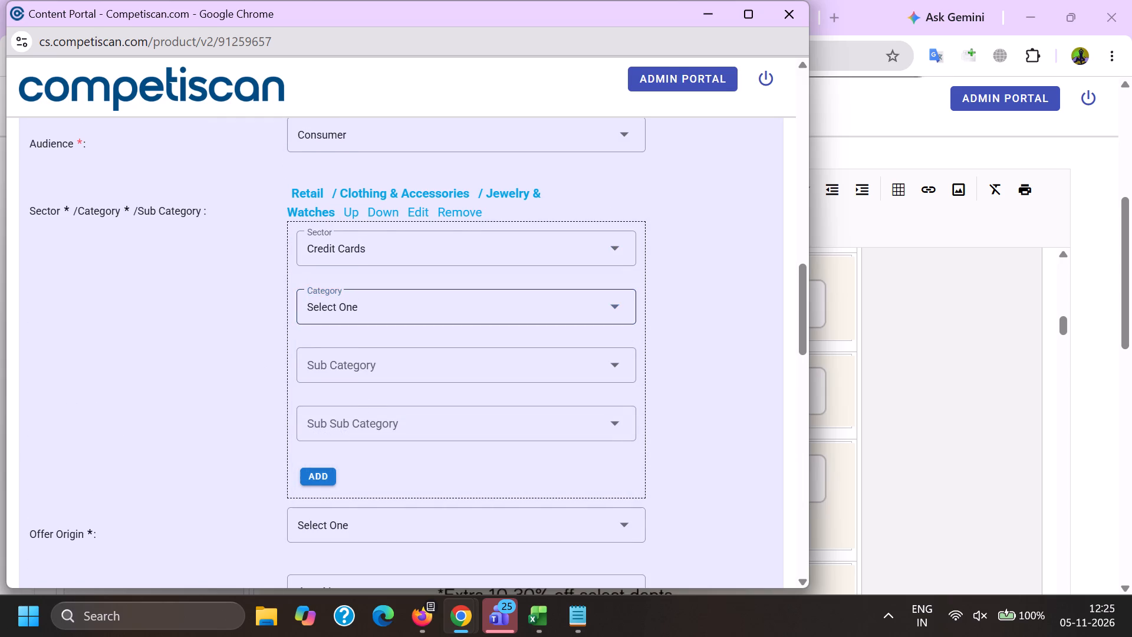
pyautogui.click(367, 313)
pyautogui.click(360, 379)
pyautogui.click(314, 379)
pyautogui.scroll(-1, 331, 274)
pyautogui.click(348, 278)
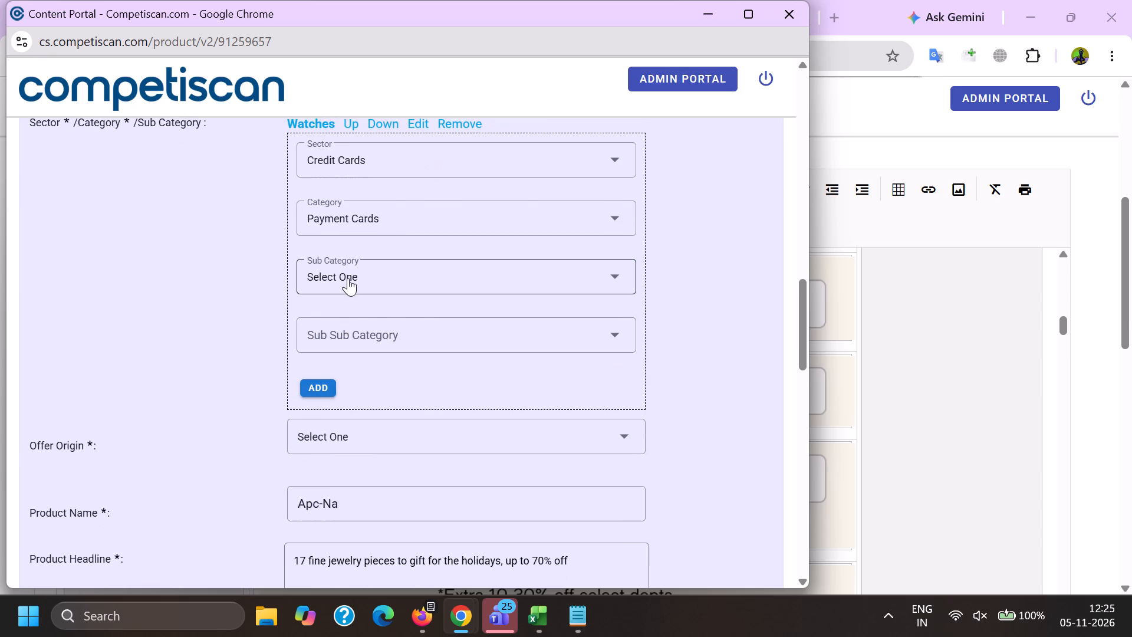
pyautogui.scroll(-7, 350, 377)
pyautogui.moveTo(404, 467); pyautogui.dragTo(386, 466)
pyautogui.moveTo(211, 439); pyautogui.dragTo(233, 436)
pyautogui.click(320, 389)
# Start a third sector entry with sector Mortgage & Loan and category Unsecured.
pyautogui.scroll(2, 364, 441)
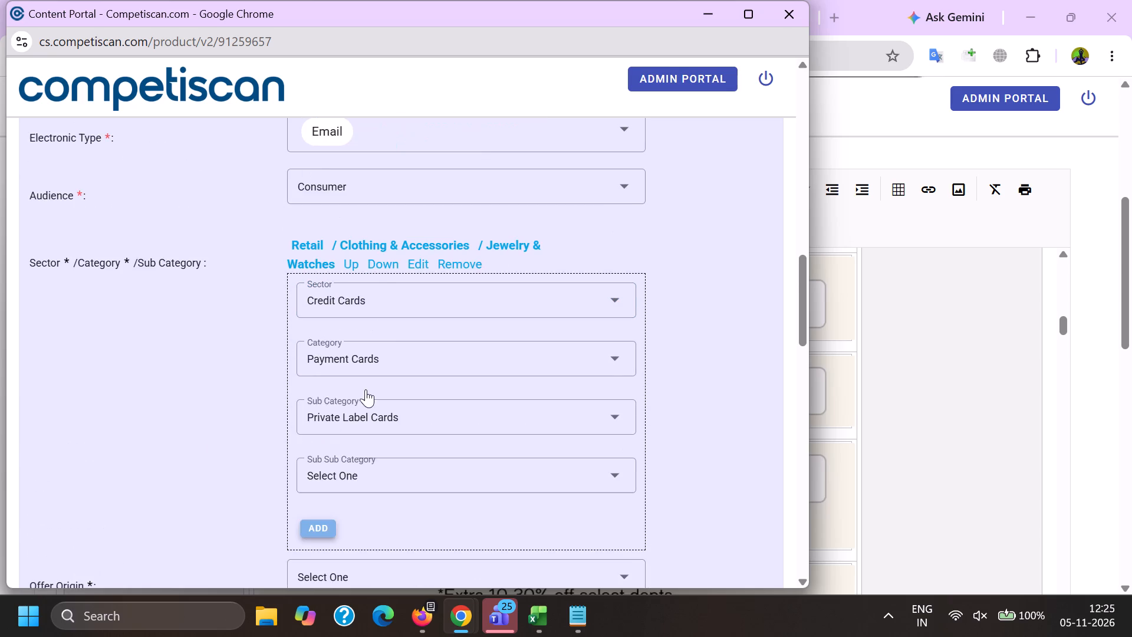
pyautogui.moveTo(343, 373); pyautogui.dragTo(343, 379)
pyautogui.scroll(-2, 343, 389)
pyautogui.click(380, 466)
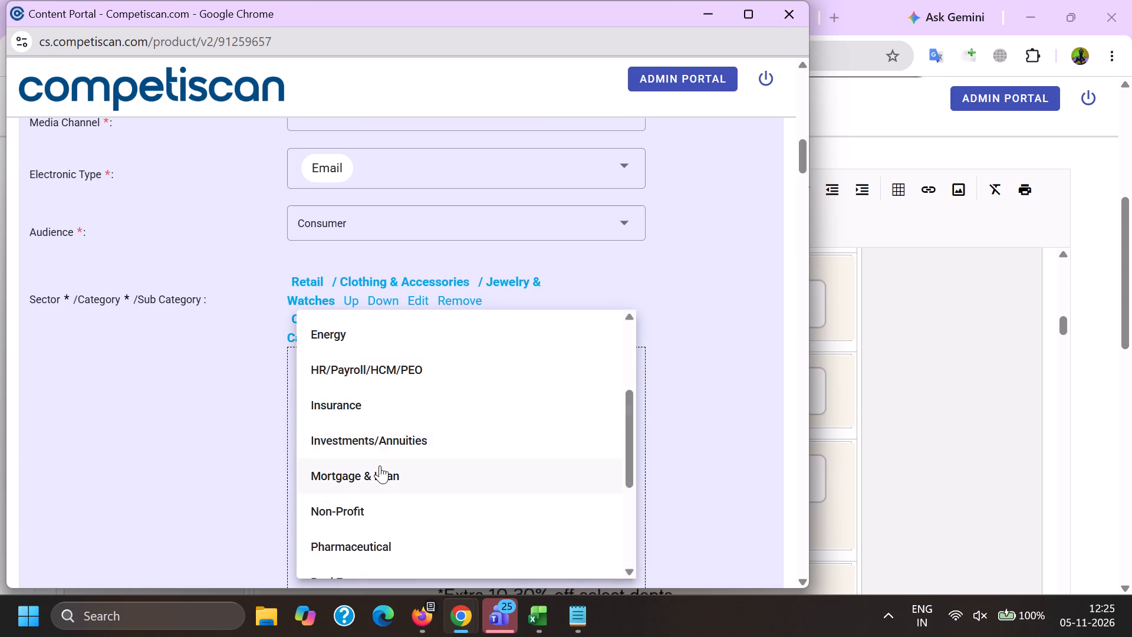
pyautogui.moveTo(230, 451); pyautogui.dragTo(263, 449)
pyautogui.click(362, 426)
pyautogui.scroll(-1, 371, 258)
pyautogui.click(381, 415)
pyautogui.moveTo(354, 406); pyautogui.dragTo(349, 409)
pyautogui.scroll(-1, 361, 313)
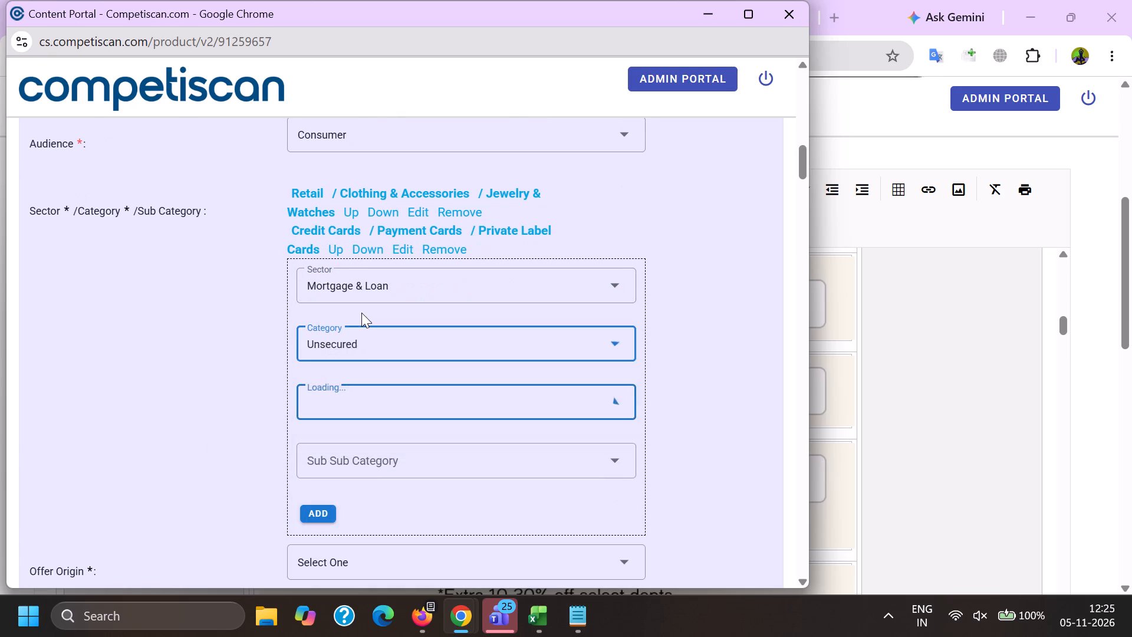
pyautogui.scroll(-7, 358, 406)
# Add Credit Cards / Payment Cards / Credit Cards as the third sector entry and try to move the Retail entry down.
pyautogui.click(343, 207)
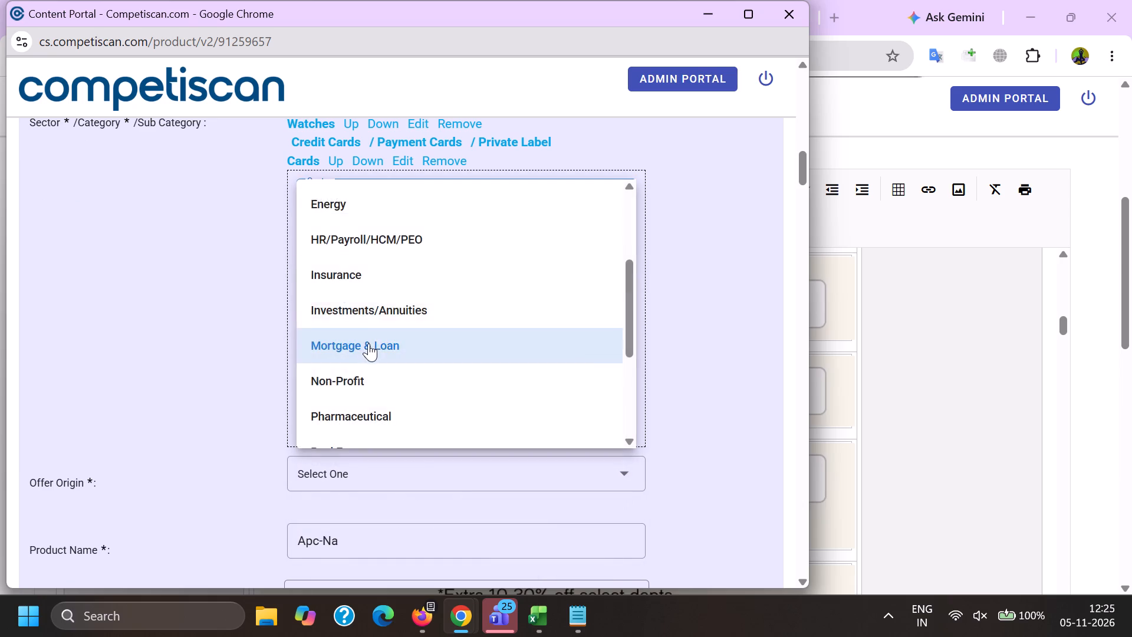
pyautogui.scroll(7, 367, 346)
pyautogui.click(367, 350)
pyautogui.moveTo(243, 330); pyautogui.dragTo(268, 325)
pyautogui.click(359, 257)
pyautogui.click(350, 325)
pyautogui.click(339, 320)
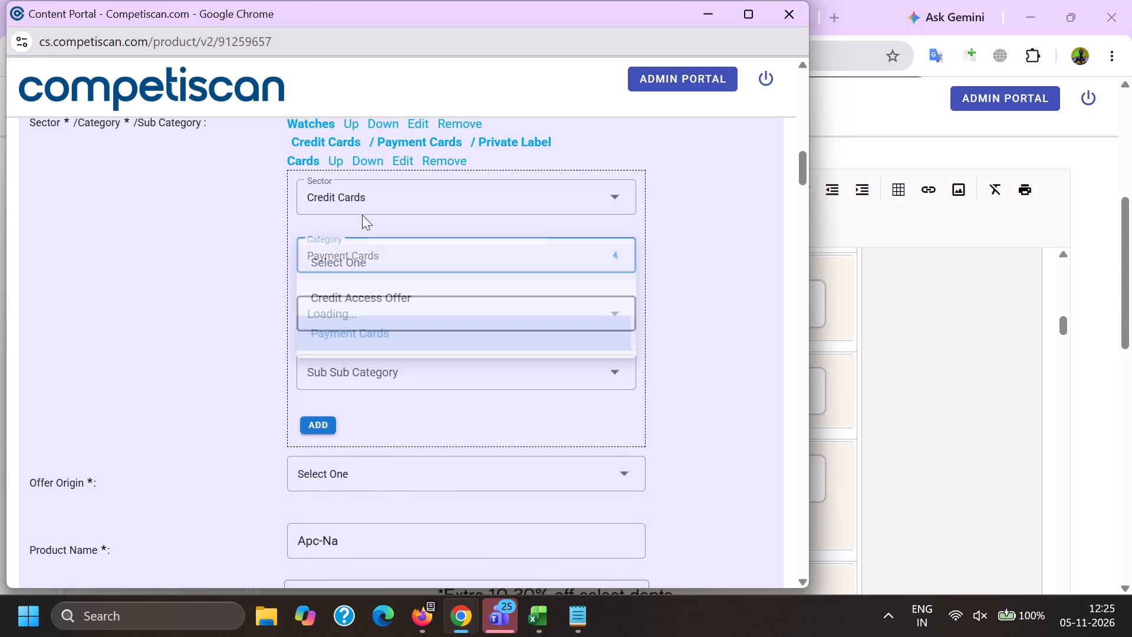
pyautogui.scroll(-1, 362, 215)
pyautogui.click(380, 404)
pyautogui.click(252, 395)
pyautogui.click(313, 334)
pyautogui.scroll(3, 360, 386)
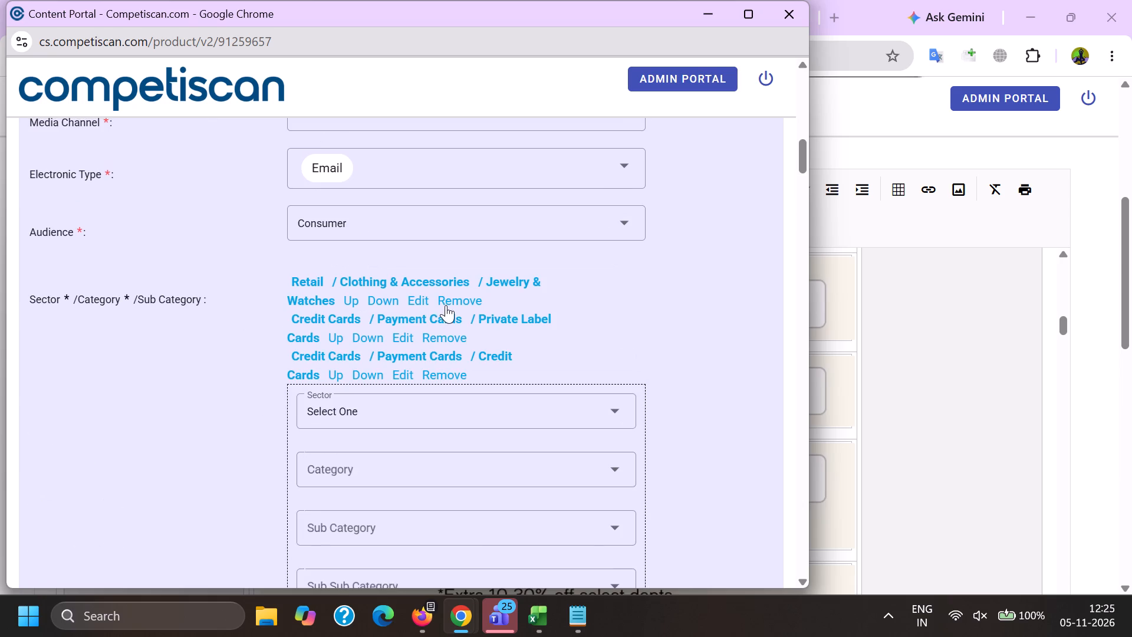
pyautogui.click(387, 298)
# Set the offer origin to Provider/Bank and the product name to Macy's Card.
pyautogui.scroll(-5, 386, 300)
pyautogui.click(351, 257)
pyautogui.doubleClick(360, 317)
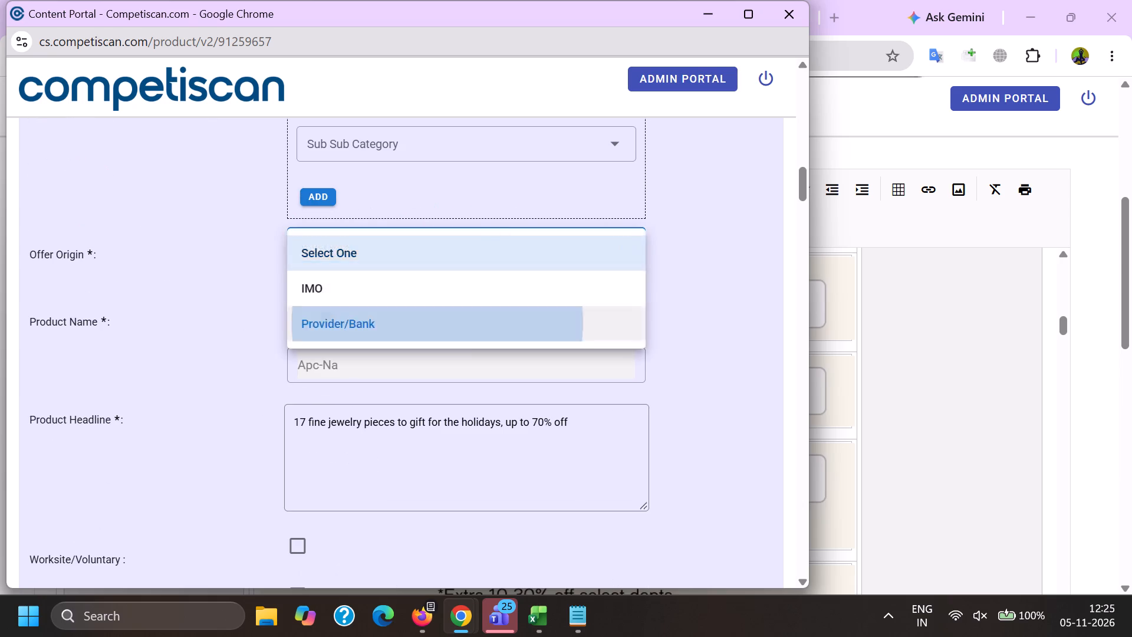
pyautogui.hotkey('ctrl', 'v')
pyautogui.click(384, 401)
# Move the Retail / Clothing & Accessories / Jewelry & Watches entry down in the sector list.
pyautogui.scroll(4, 384, 396)
pyautogui.click(377, 210)
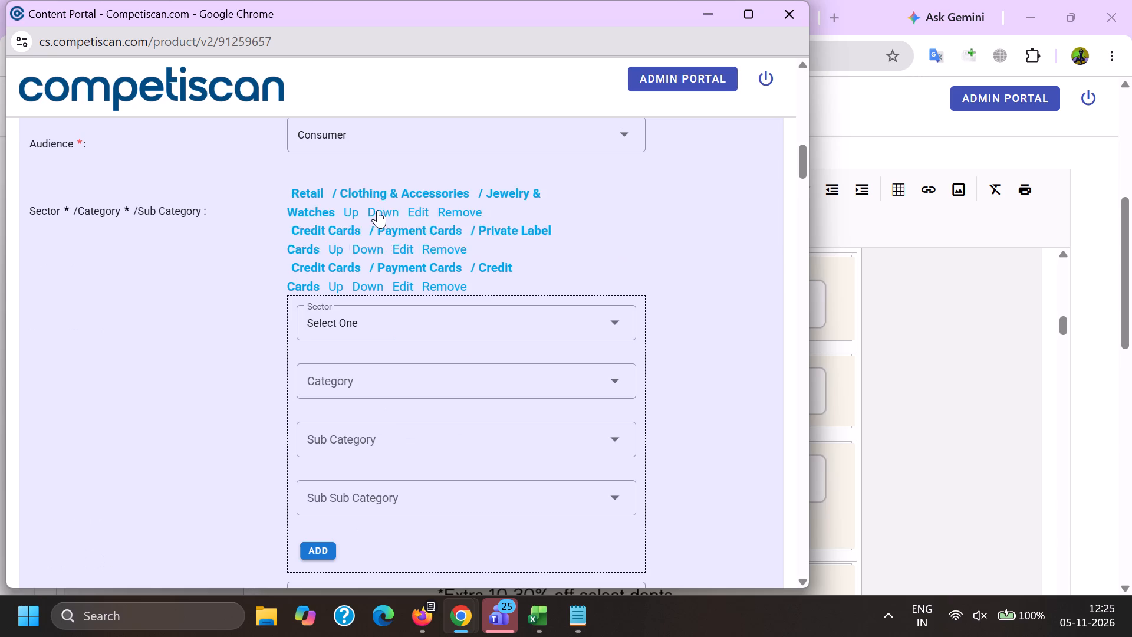
# Replace the product headline with the email's subject, "17 fine jewelry pieces to gift for the holidays, up to 70% off", followed by a period.
pyautogui.scroll(-5, 377, 217)
pyautogui.moveTo(610, 334); pyautogui.dragTo(1, 331)
pyautogui.press('BackSpace')
pyautogui.hotkey('alt', 'Tab')
pyautogui.scroll(18, 207, 393)
pyautogui.click(102, 327)
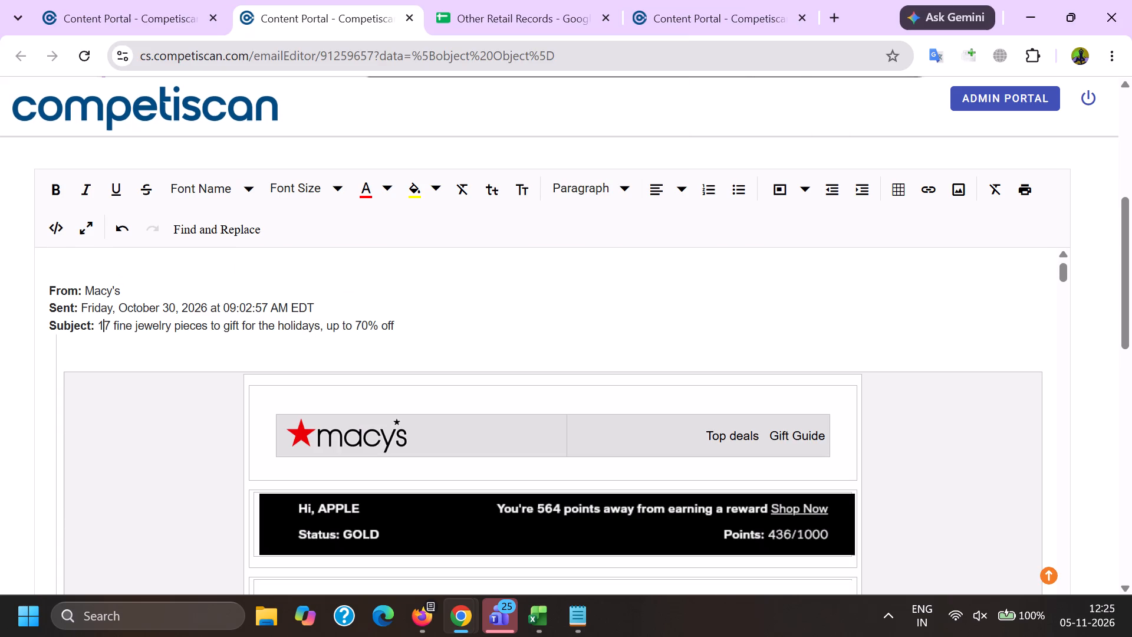
pyautogui.moveTo(96, 327); pyautogui.dragTo(409, 326)
pyautogui.hotkey('ctrl', 'c')
pyautogui.hotkey('alt', 'Tab')
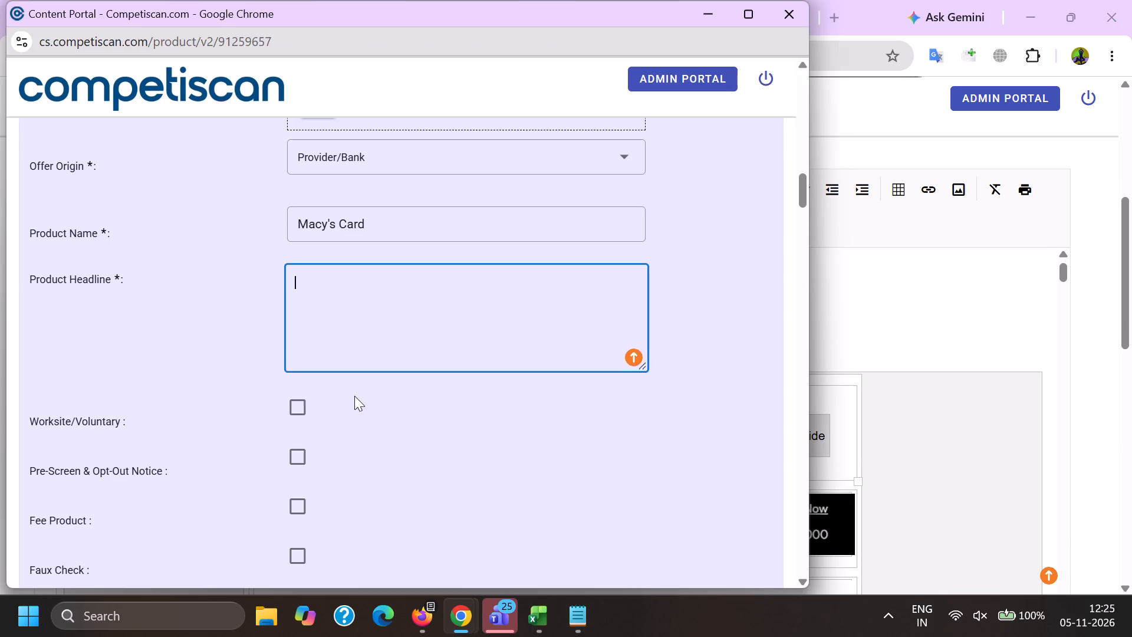
pyautogui.hotkey('ctrl', 'v')
pyautogui.press('.')
pyautogui.press('space')
pyautogui.hotkey('alt', 'Tab')
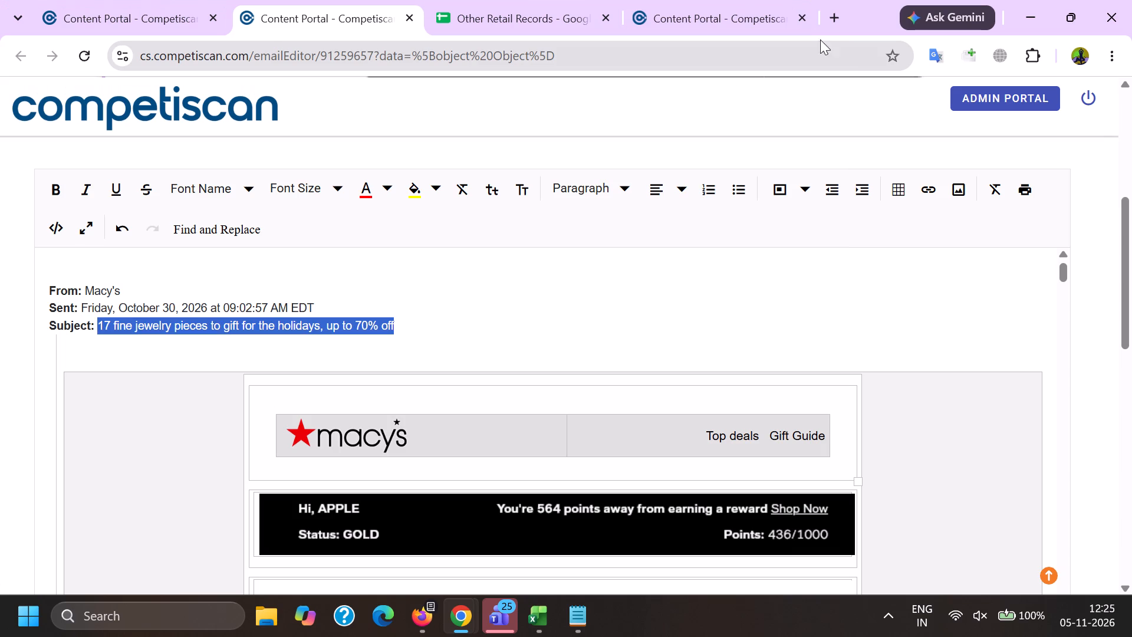
pyautogui.click(671, 0)
pyautogui.click(320, 0)
pyautogui.scroll(1, 435, 435)
pyautogui.scroll(-16, 435, 435)
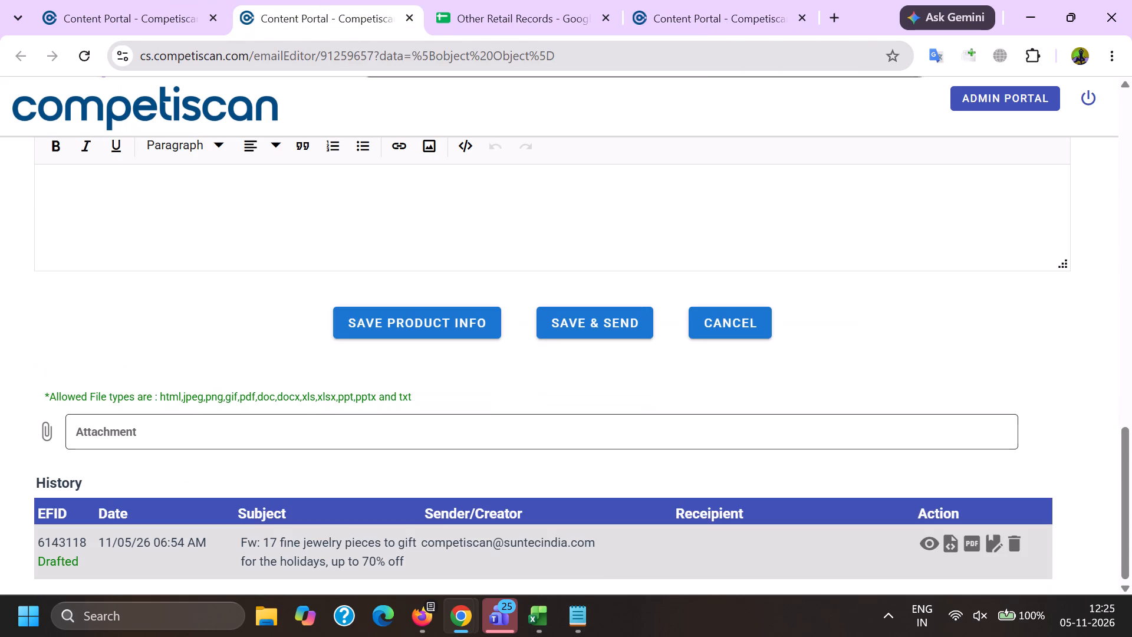
pyautogui.scroll(-8, 434, 429)
pyautogui.scroll(7, 442, 517)
pyautogui.scroll(-13, 435, 469)
pyautogui.scroll(1, 429, 476)
pyautogui.scroll(-19, 429, 476)
pyautogui.scroll(1, 439, 432)
pyautogui.scroll(-16, 439, 432)
pyautogui.scroll(1, 468, 445)
pyautogui.scroll(-5, 469, 445)
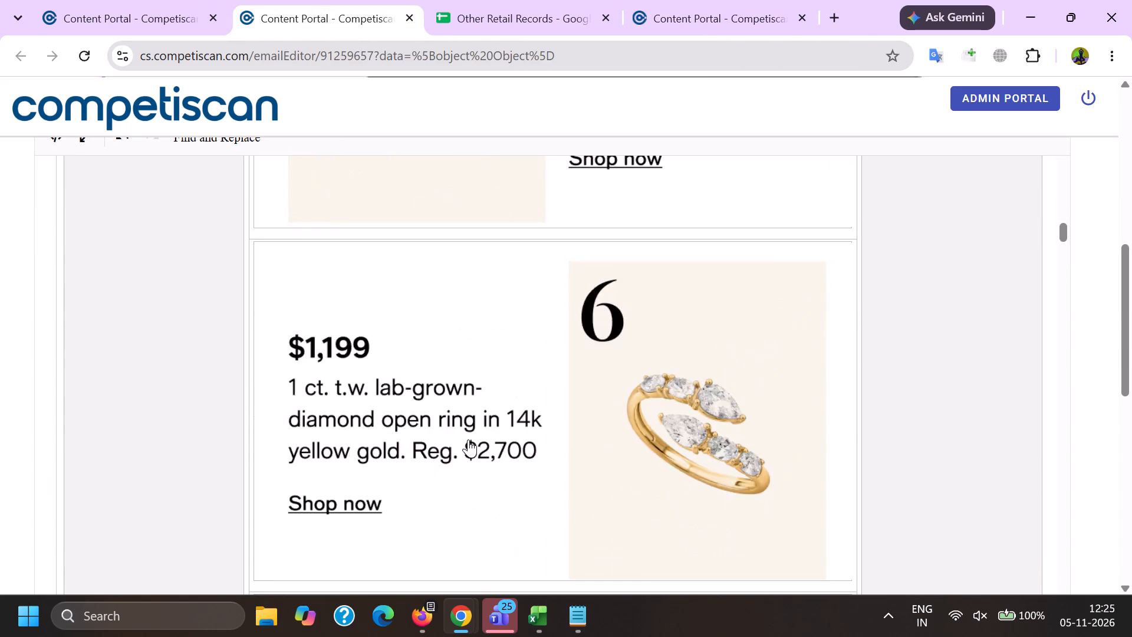
pyautogui.scroll(-20, 468, 439)
pyautogui.scroll(-20, 468, 439)
pyautogui.scroll(-20, 468, 439)
pyautogui.scroll(1, 539, 444)
pyautogui.scroll(-9, 539, 444)
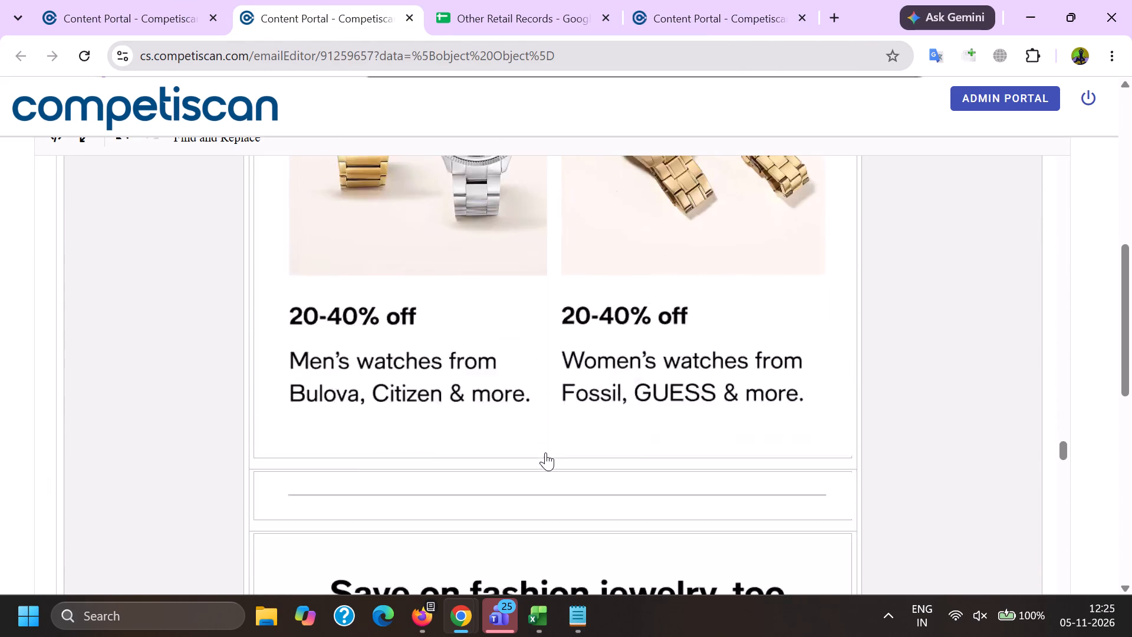
pyautogui.scroll(-13, 545, 452)
pyautogui.scroll(1, 552, 445)
pyautogui.scroll(-19, 552, 445)
pyautogui.scroll(-8, 557, 447)
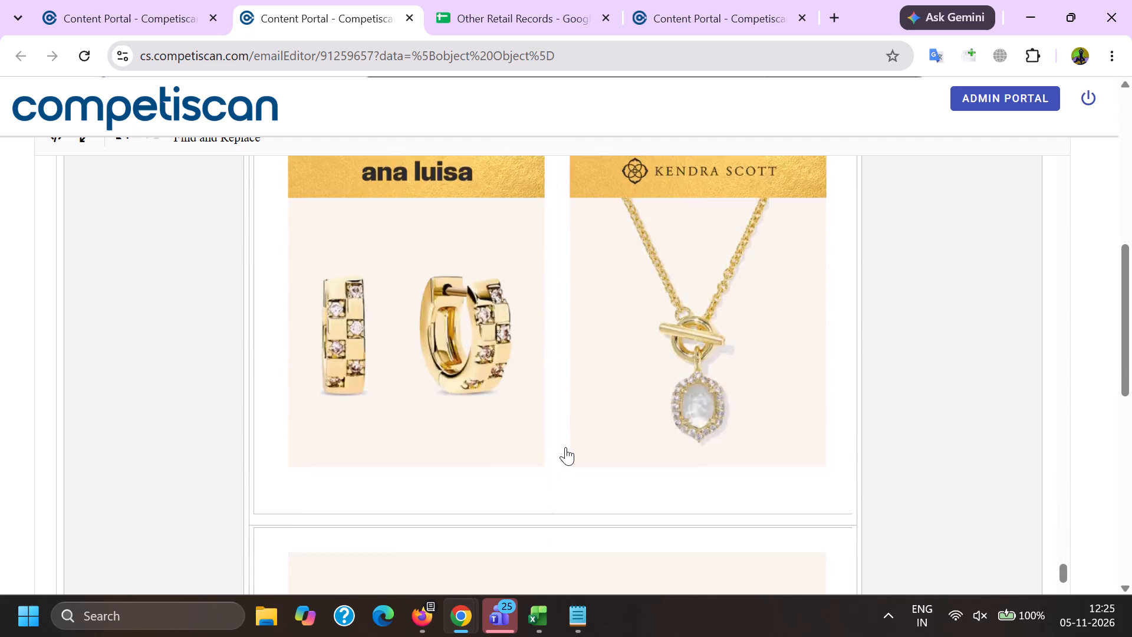
pyautogui.scroll(-4, 569, 447)
# Extract "Get ready for fall, find new pieces & stack with other offers when rewarded" from the email by OCR and append it to the headline.
pyautogui.click(1034, 44)
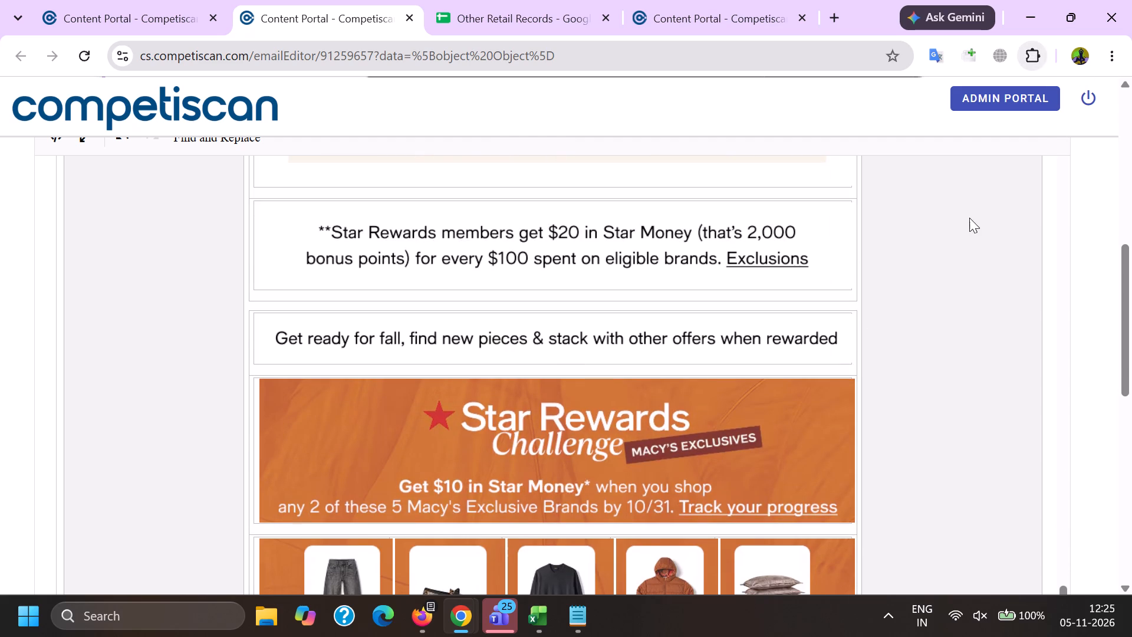
pyautogui.scroll(-7, 921, 237)
pyautogui.click(866, 350)
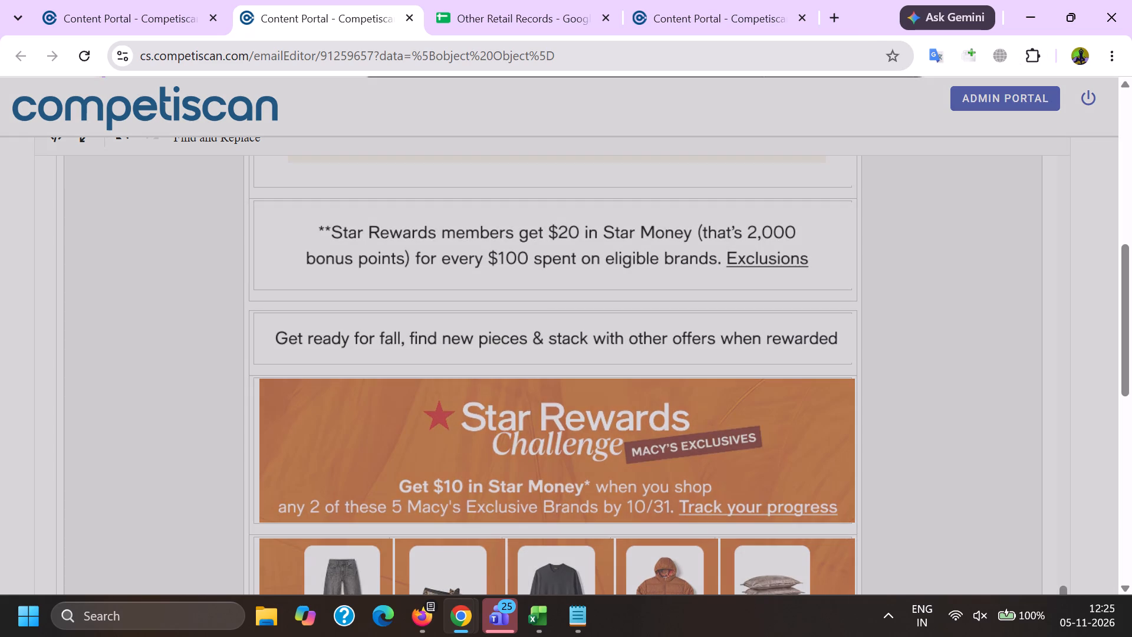
pyautogui.moveTo(255, 316); pyautogui.dragTo(857, 360)
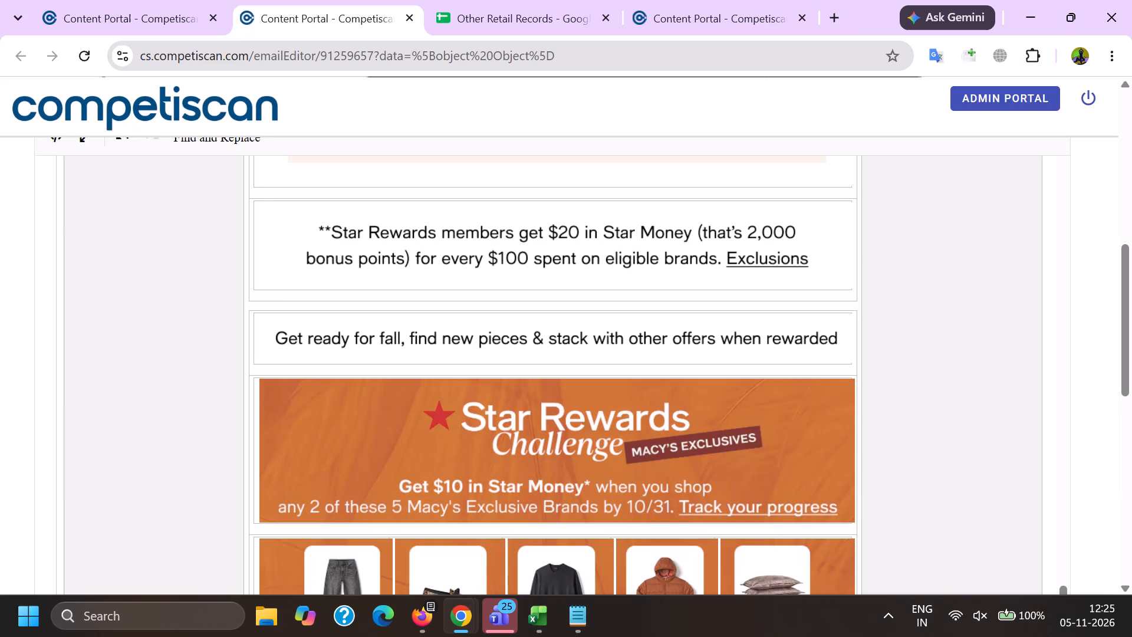
pyautogui.scroll(14, 0, 232)
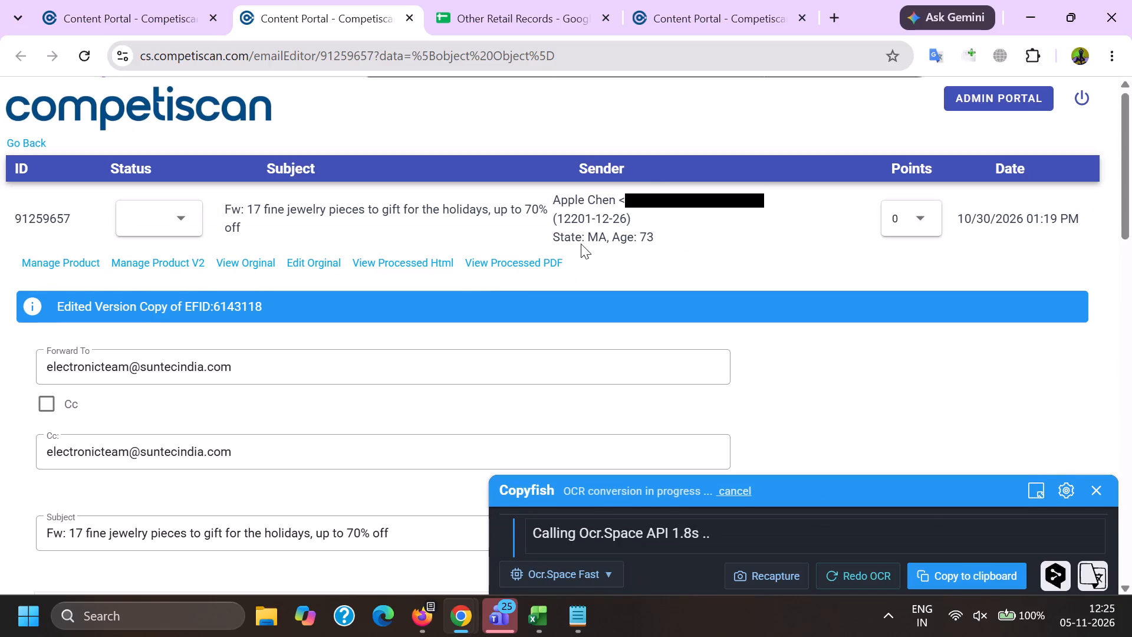
pyautogui.keyDown('ctrl'); pyautogui.click(476, 264); pyautogui.keyUp('ctrl')
pyautogui.hotkey('alt', 'Tab')
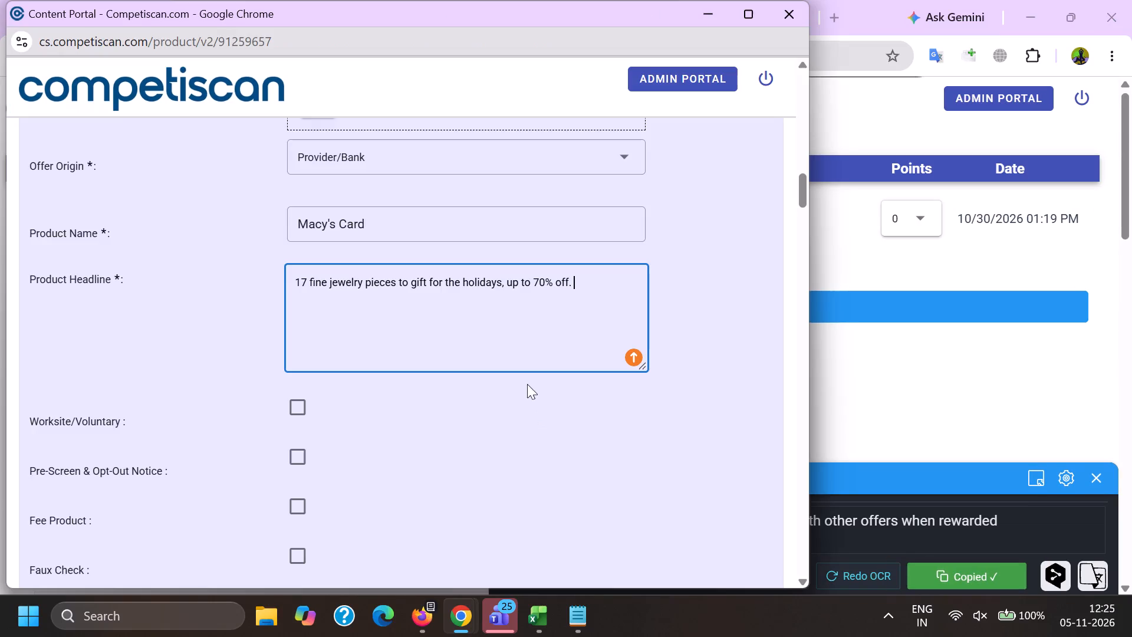
pyautogui.hotkey('ctrl', 'v')
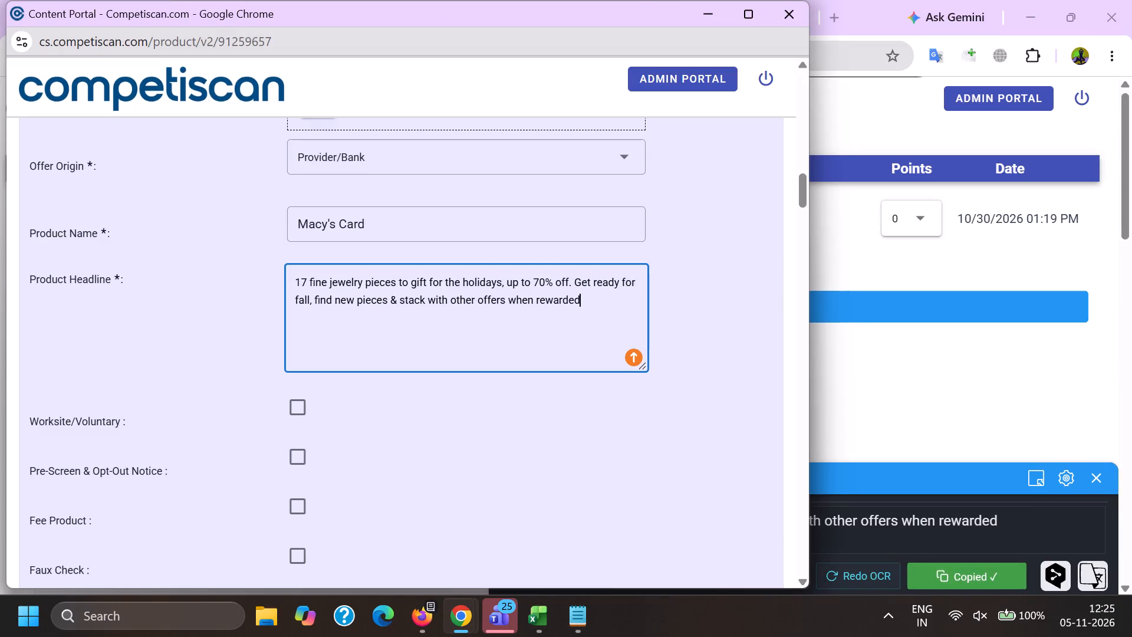
# Replace the ampersand in the product headline with "and".
pyautogui.click(393, 297)
pyautogui.press('BackSpace')
pyautogui.press('Right')
pyautogui.press('BackSpace')
pyautogui.press('space')
pyautogui.write('and')
# Set the response mechanism to URL/Website.
pyautogui.scroll(-5, 489, 386)
pyautogui.click(340, 235)
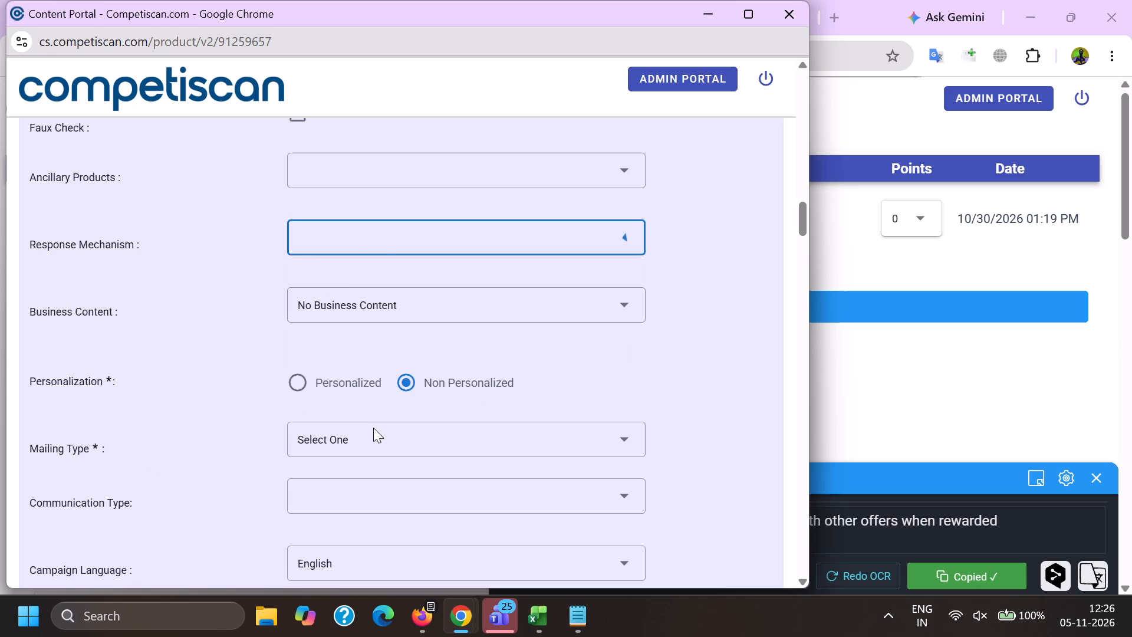
pyautogui.scroll(-5, 368, 441)
pyautogui.click(374, 454)
pyautogui.click(205, 455)
# Set the mailing type to Loyalty/Retention and the personalization to Personalized.
pyautogui.click(331, 436)
pyautogui.click(384, 431)
pyautogui.moveTo(180, 462); pyautogui.dragTo(218, 457)
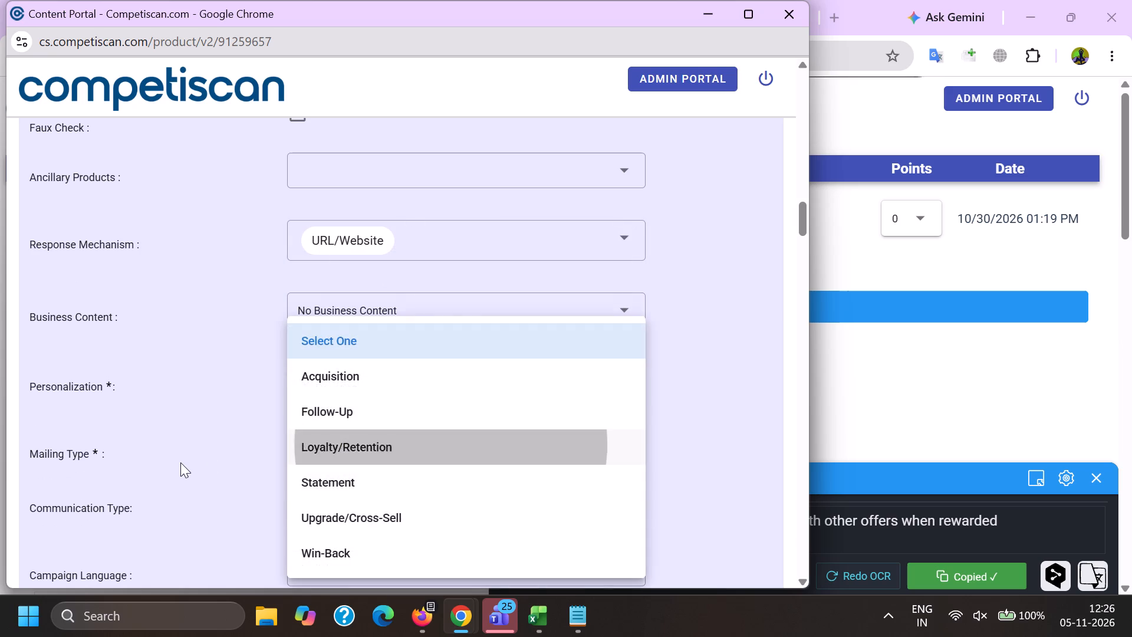
pyautogui.moveTo(304, 380); pyautogui.dragTo(305, 386)
# Select a communication type for the product.
pyautogui.click(326, 515)
pyautogui.scroll(-3, 361, 333)
pyautogui.scroll(-6, 365, 405)
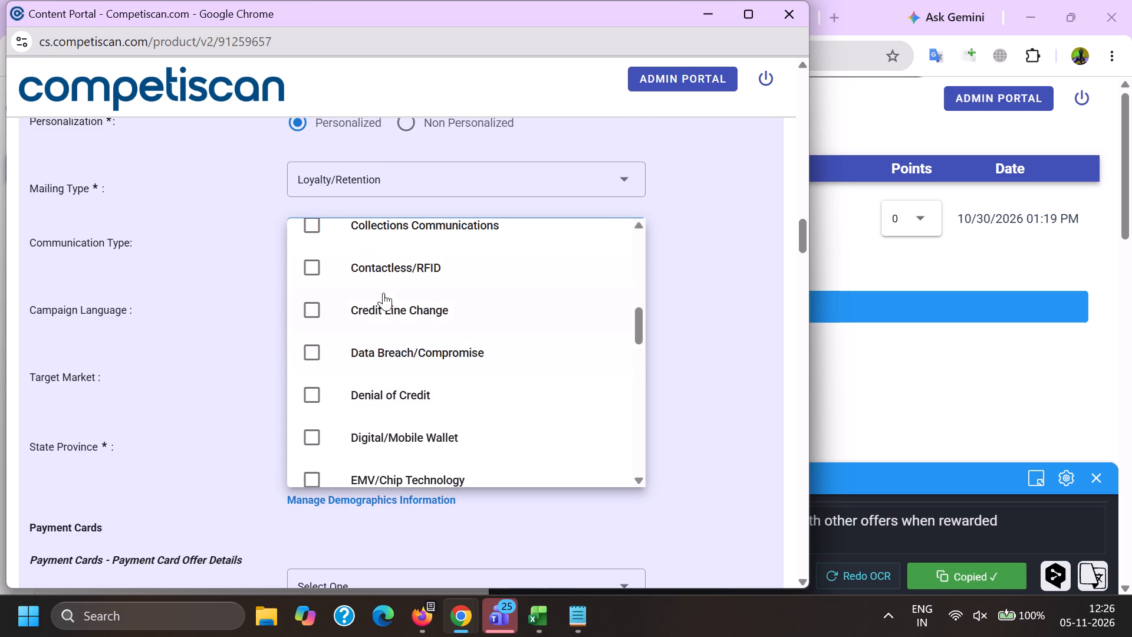
pyautogui.scroll(3, 361, 397)
pyautogui.click(360, 461)
pyautogui.click(191, 430)
pyautogui.scroll(-5, 301, 286)
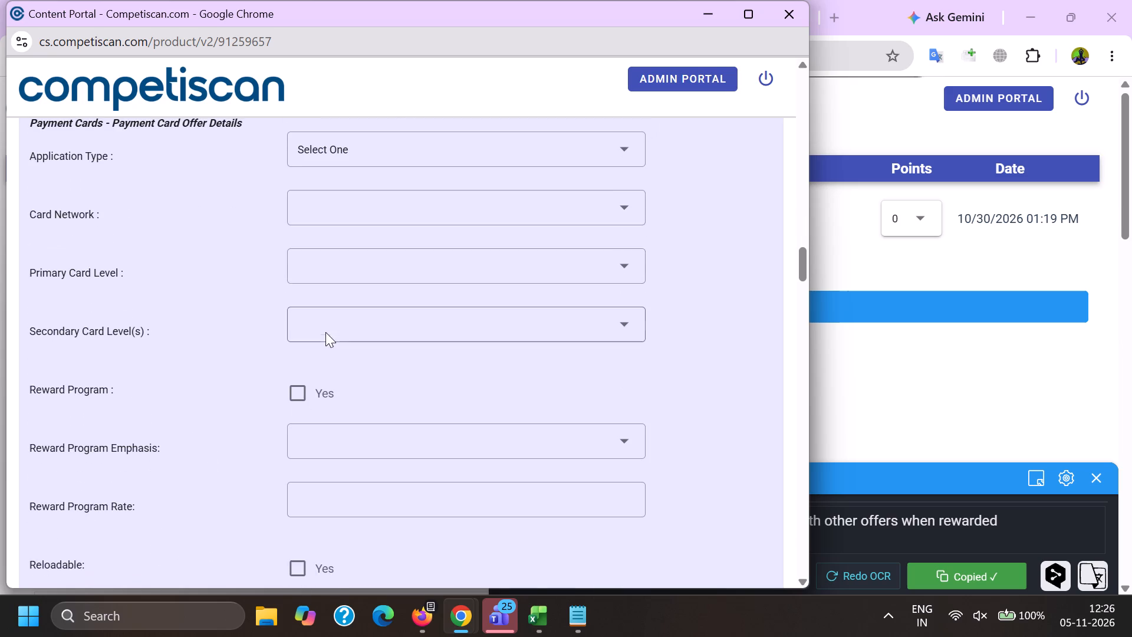
# Fill the payment card offer details with primary card level Not Mentioned, Reward Program Yes, and a reward program emphasis.
pyautogui.click(321, 276)
pyautogui.scroll(-1, 321, 158)
pyautogui.click(354, 404)
pyautogui.moveTo(225, 389); pyautogui.dragTo(232, 388)
pyautogui.click(305, 295)
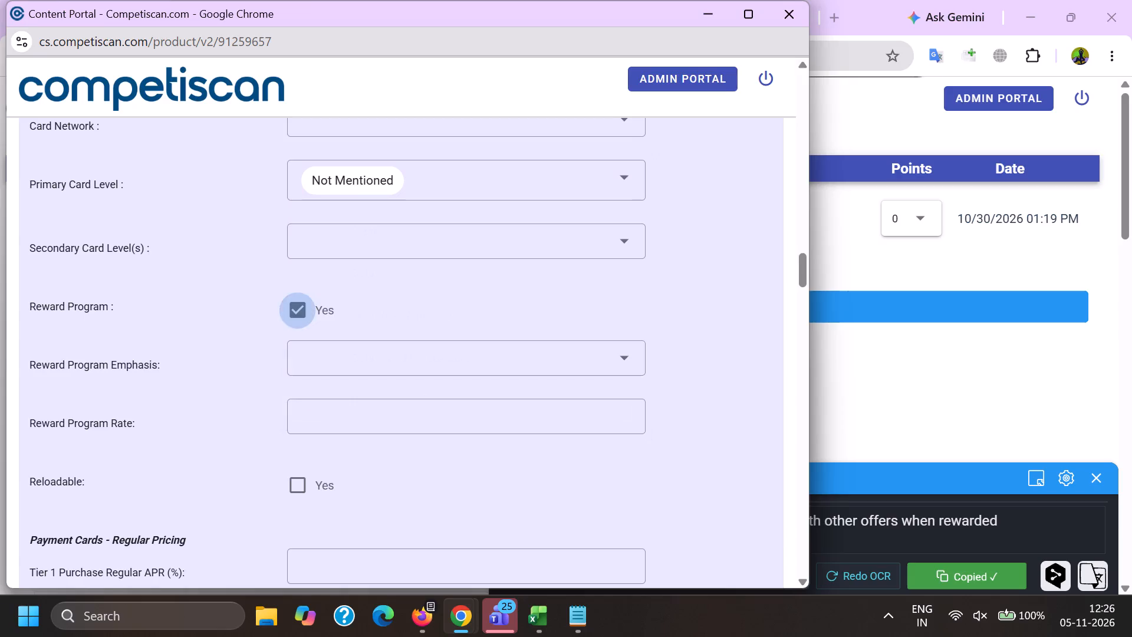
pyautogui.moveTo(322, 349); pyautogui.dragTo(322, 356)
pyautogui.click(360, 454)
pyautogui.doubleClick(192, 451)
# Mark Credit Card Mentioned in the retail credit section, submit the product form, and dismiss the Copyfish text capture.
pyautogui.press('End')
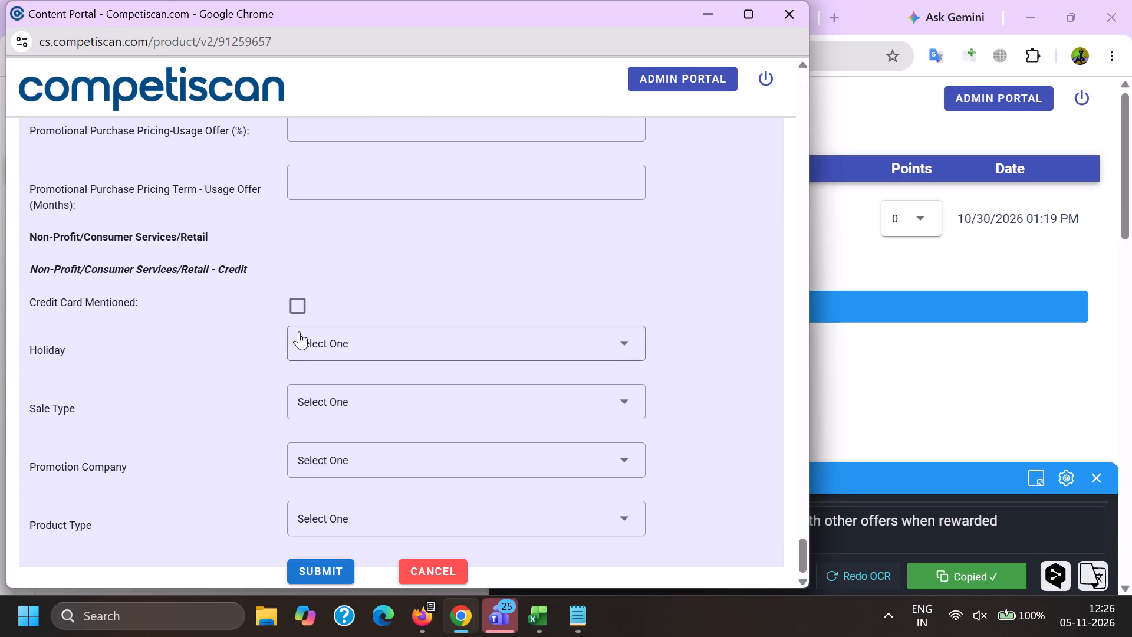
pyautogui.moveTo(307, 298); pyautogui.dragTo(308, 308)
pyautogui.click(320, 569)
pyautogui.click(1098, 474)
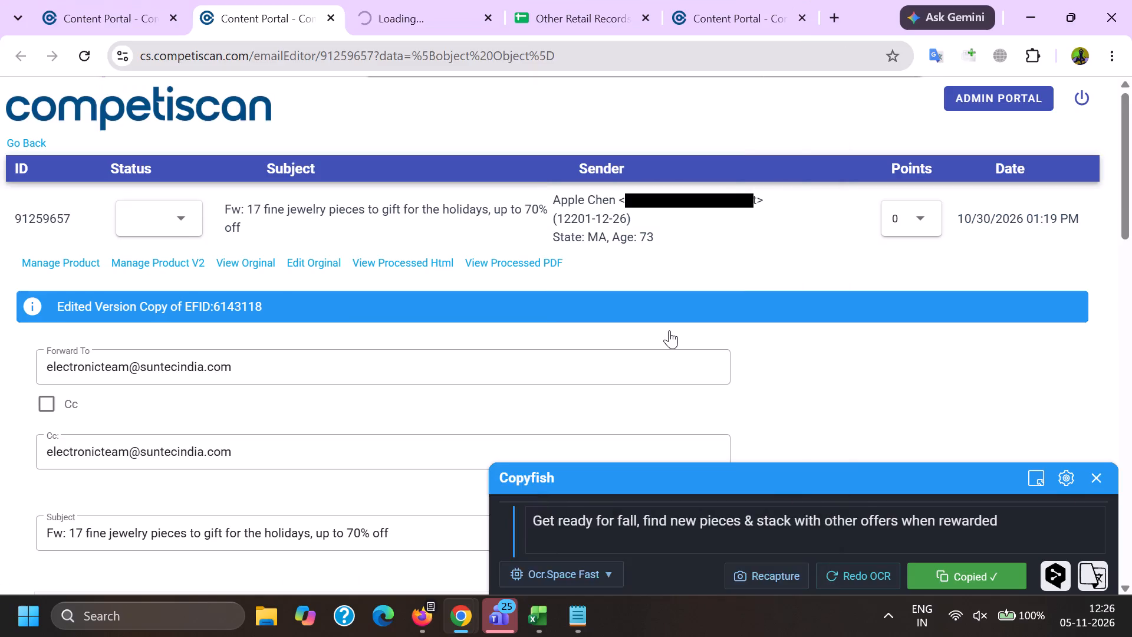
# Switch to the email list in Firefox and copy the subject "Up to 60% off your whole-house furniture guide" from record 91258999.
pyautogui.click(413, 0)
pyautogui.click(176, 0)
pyautogui.scroll(-1, 296, 343)
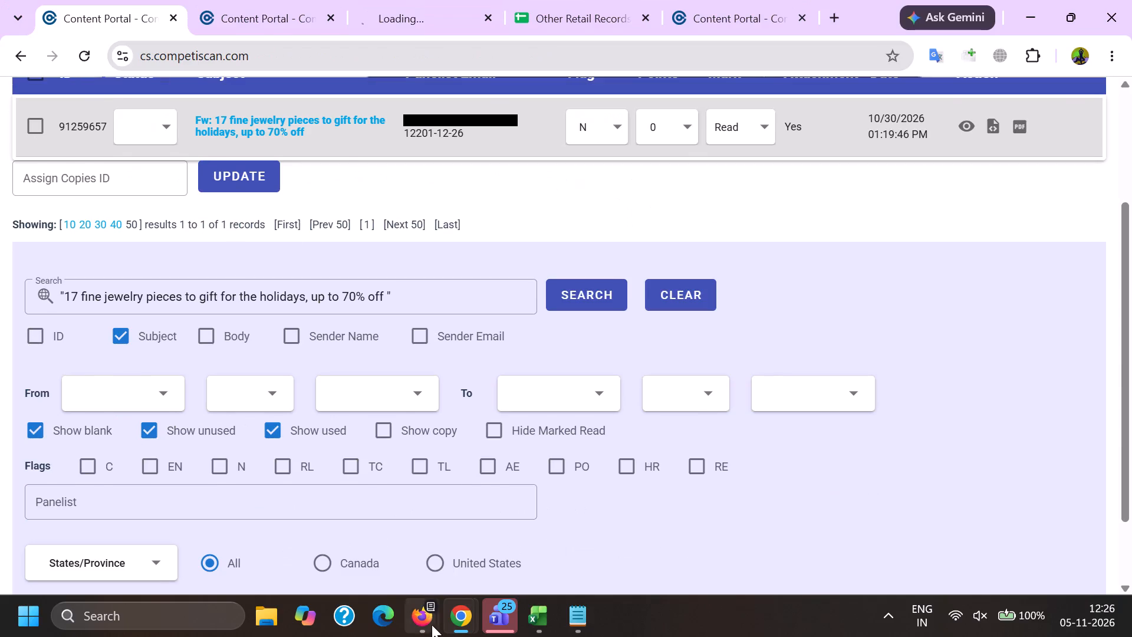
pyautogui.click(432, 625)
pyautogui.click(314, 532)
pyautogui.scroll(3, 278, 429)
pyautogui.click(508, 0)
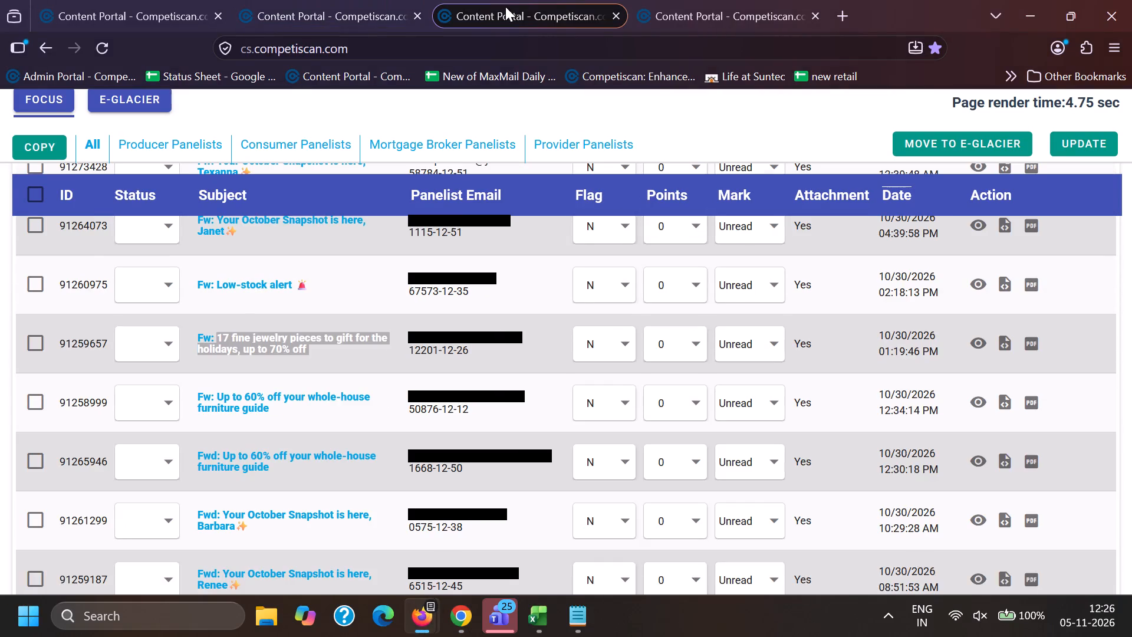
pyautogui.moveTo(218, 388); pyautogui.dragTo(286, 419)
pyautogui.hotkey('ctrl', 'c')
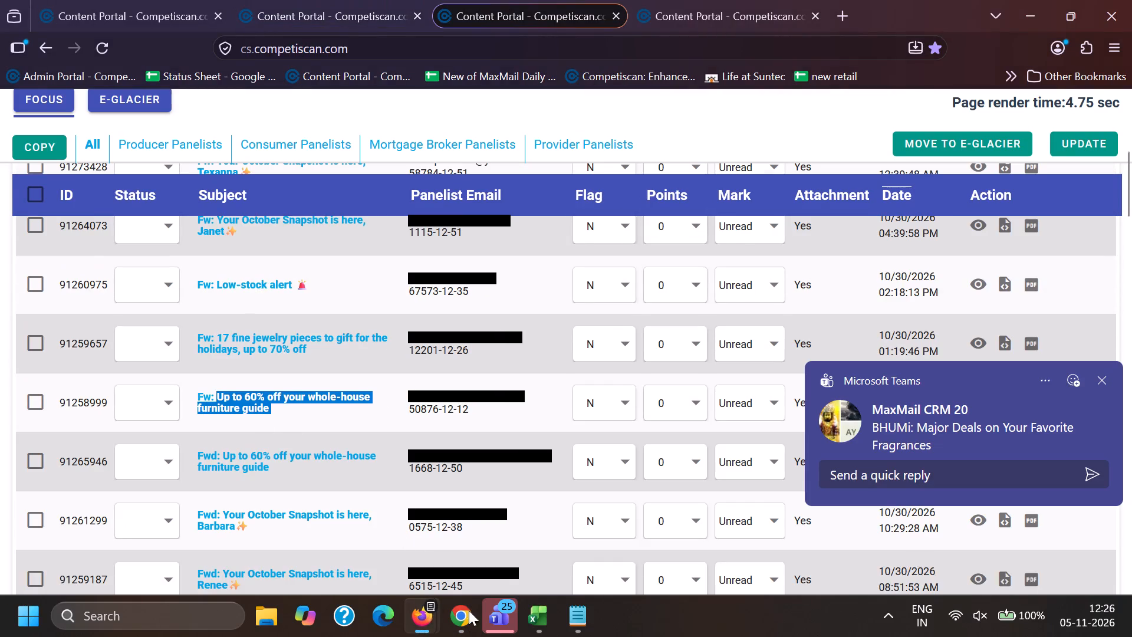
# Switch to the Content Portal email list in Chrome and select the existing subject query in its search for replacement.
pyautogui.click(441, 631)
pyautogui.click(294, 541)
pyautogui.scroll(-3, 287, 408)
pyautogui.scroll(2, 285, 437)
pyautogui.scroll(-9, 285, 440)
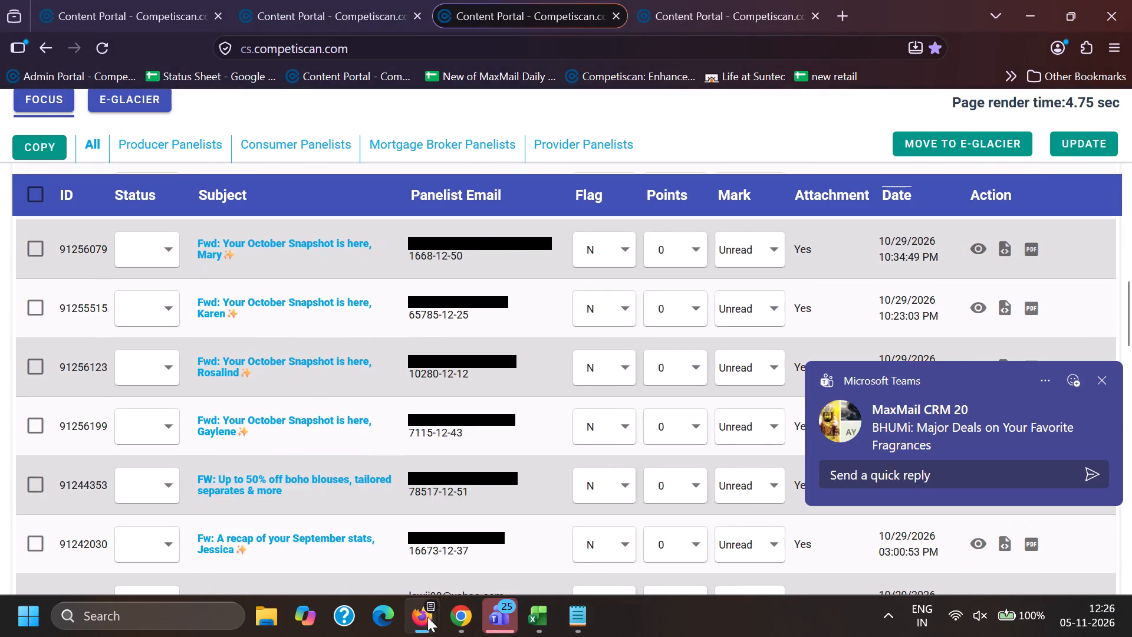
pyautogui.click(449, 633)
pyautogui.click(377, 550)
pyautogui.moveTo(396, 285); pyautogui.dragTo(0, 359)
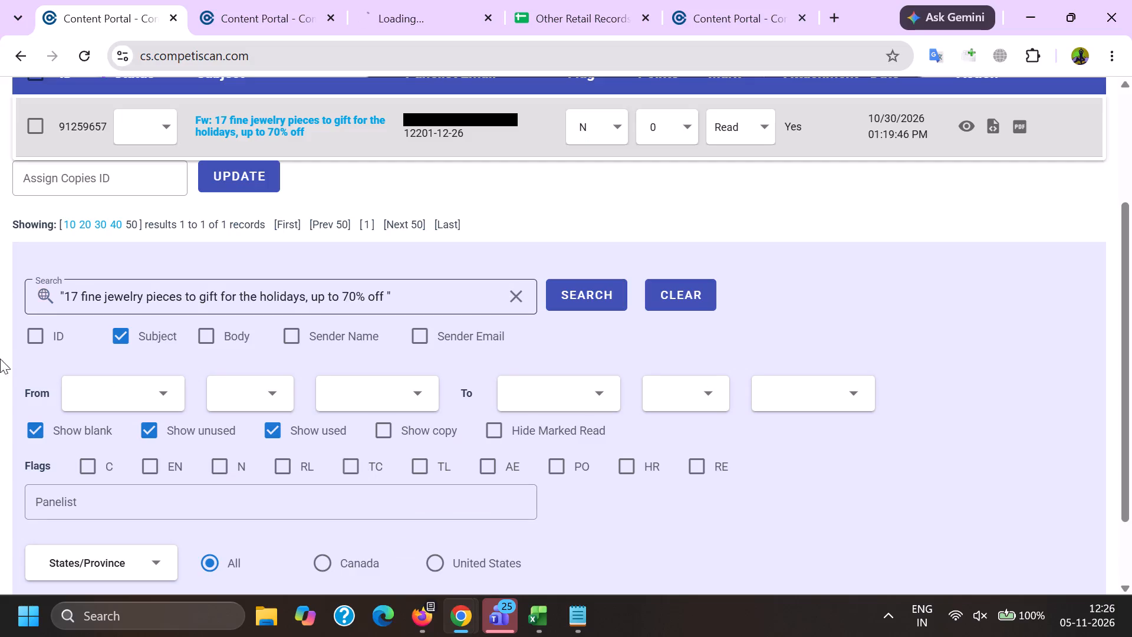
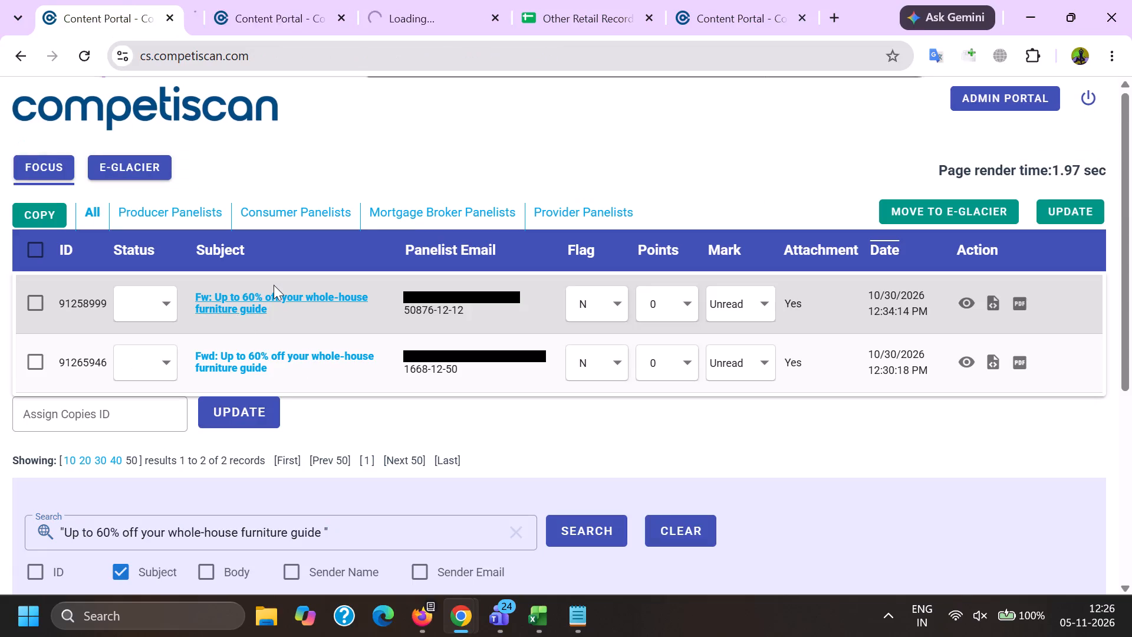
pyautogui.click(231, 8)
pyautogui.doubleClick(340, 52)
pyautogui.hotkey('ctrl', 'c')
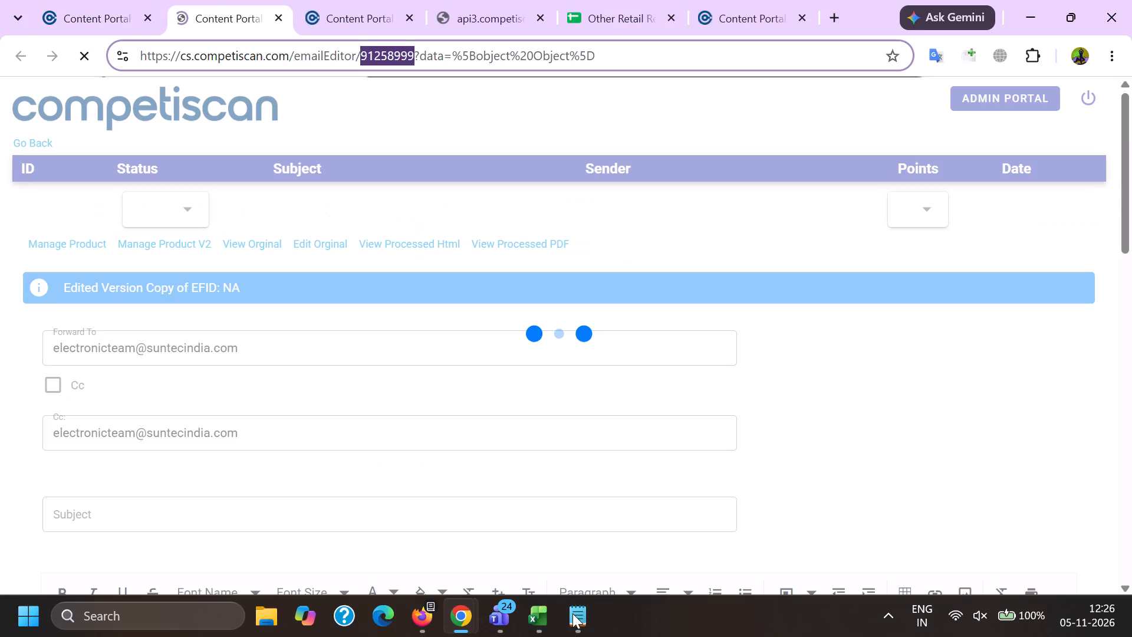
pyautogui.click(558, 621)
pyautogui.click(548, 620)
pyautogui.click(705, 557)
pyautogui.click(54, 360)
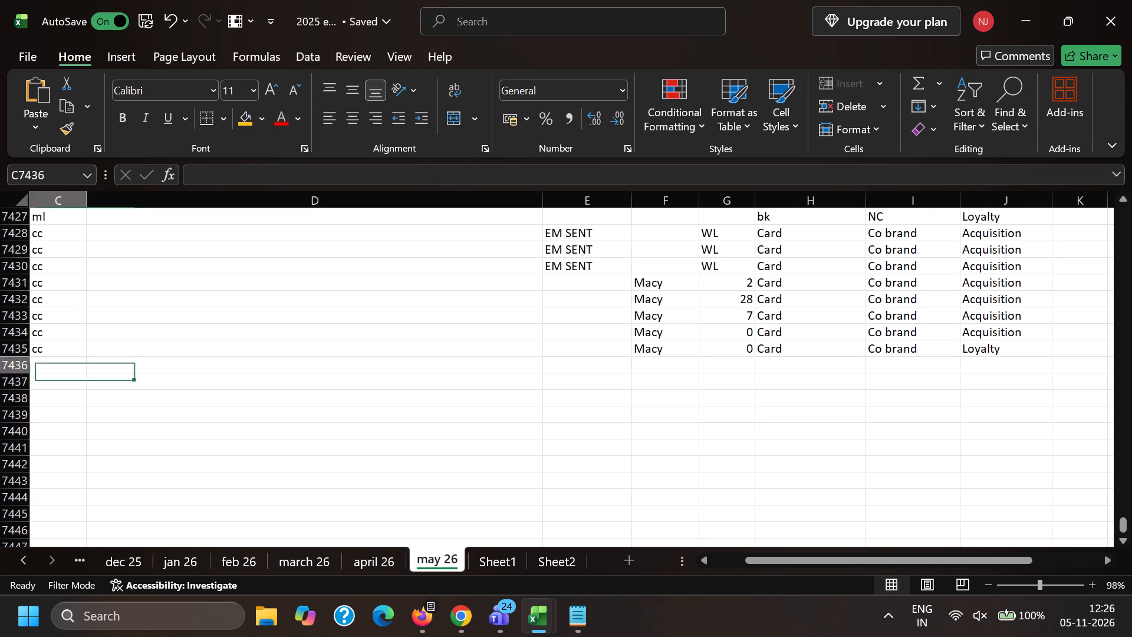
pyautogui.press('Left')
pyautogui.hotkey('ctrl', 'v')
pyautogui.press('Right')
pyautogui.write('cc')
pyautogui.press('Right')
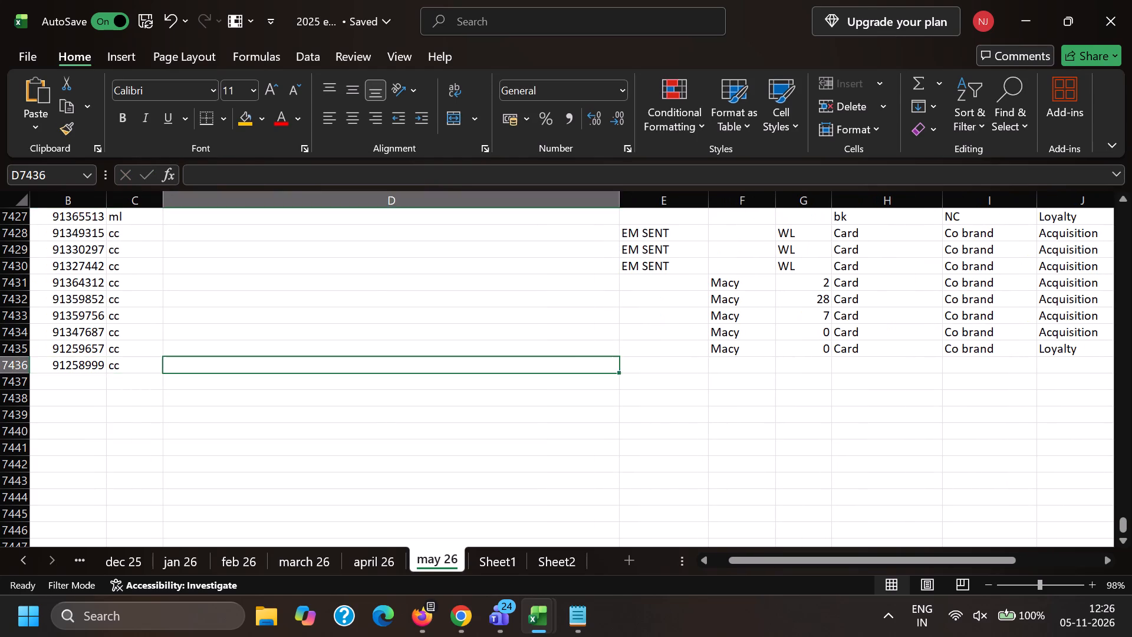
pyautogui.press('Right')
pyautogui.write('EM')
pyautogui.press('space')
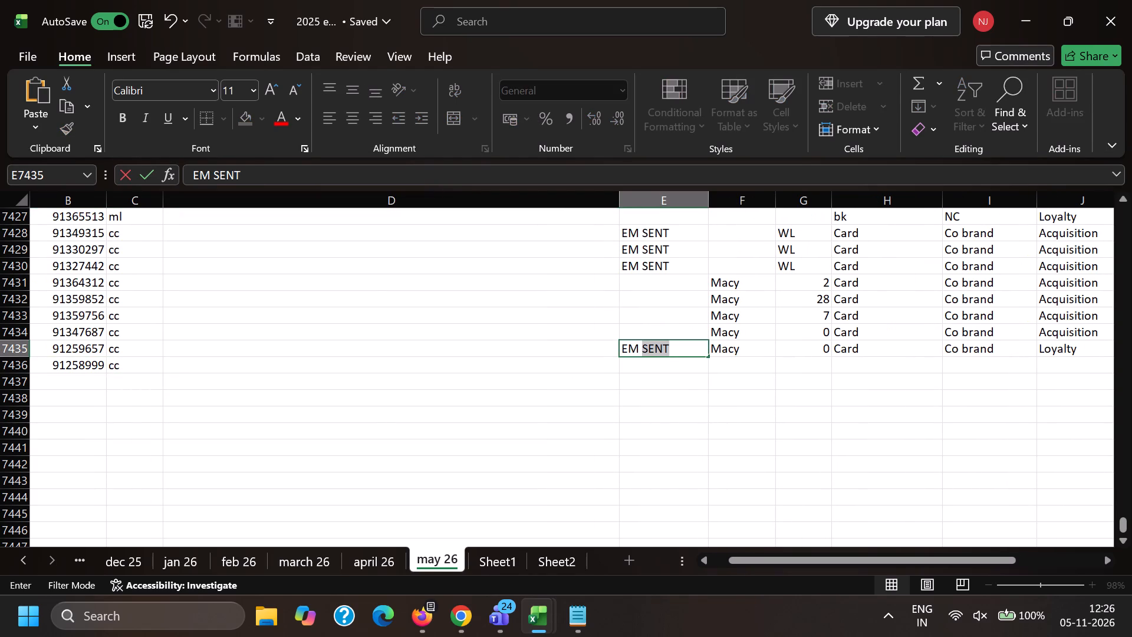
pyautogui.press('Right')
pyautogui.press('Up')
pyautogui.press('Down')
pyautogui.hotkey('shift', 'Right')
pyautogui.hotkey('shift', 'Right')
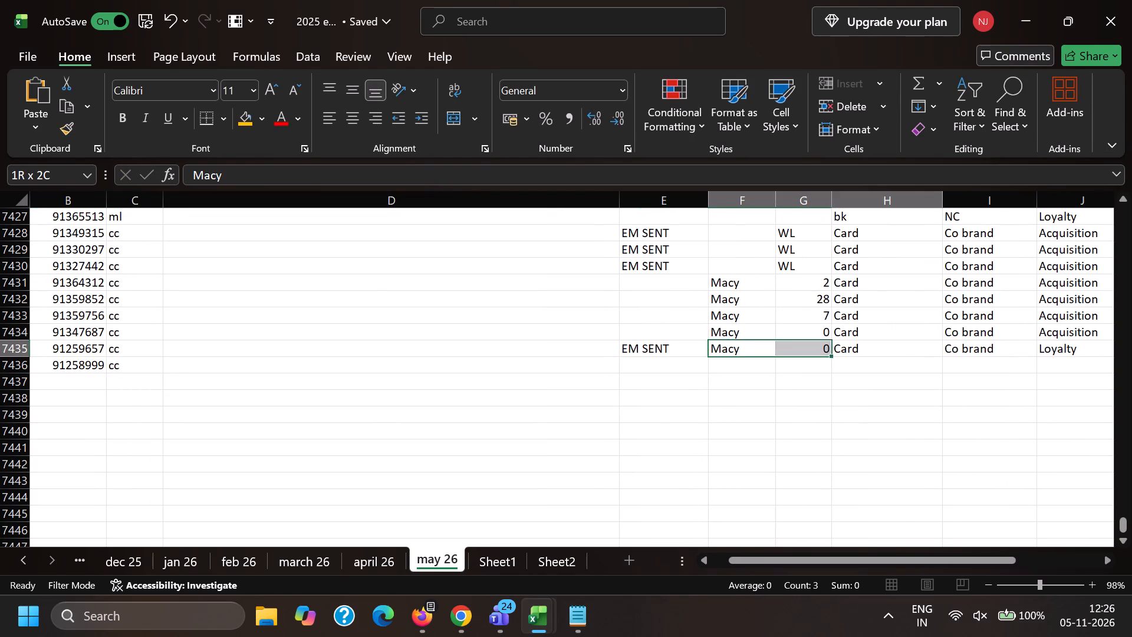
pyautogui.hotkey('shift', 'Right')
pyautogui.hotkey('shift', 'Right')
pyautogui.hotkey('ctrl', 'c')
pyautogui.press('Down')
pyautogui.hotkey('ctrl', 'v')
# In row 7436, set the number beside Macy to 1 and change Loyalty to Acquisition.
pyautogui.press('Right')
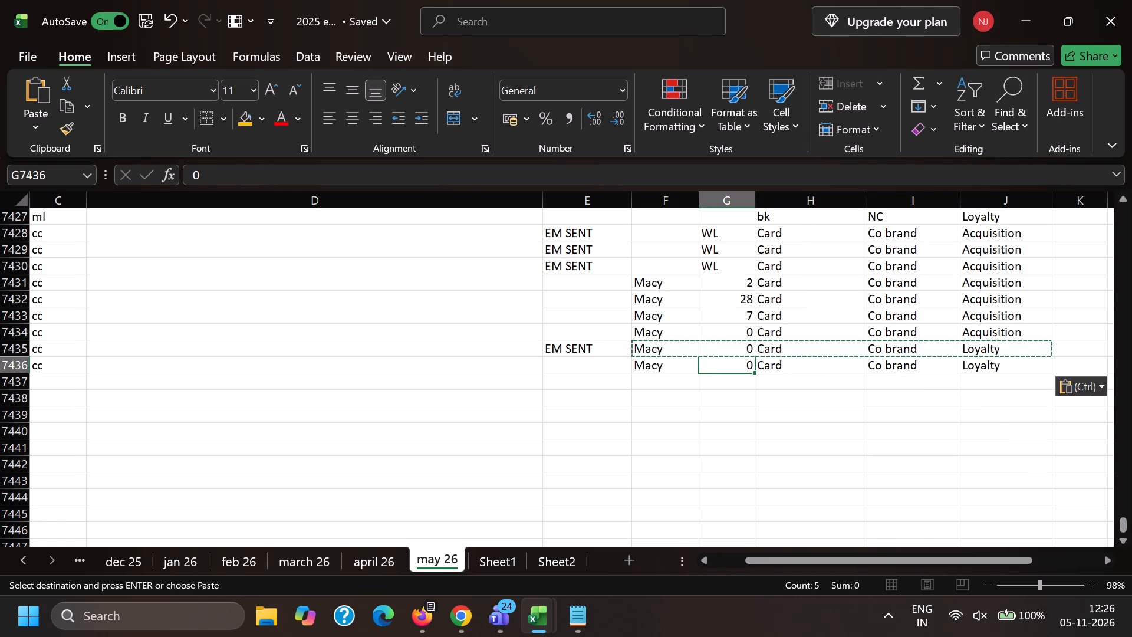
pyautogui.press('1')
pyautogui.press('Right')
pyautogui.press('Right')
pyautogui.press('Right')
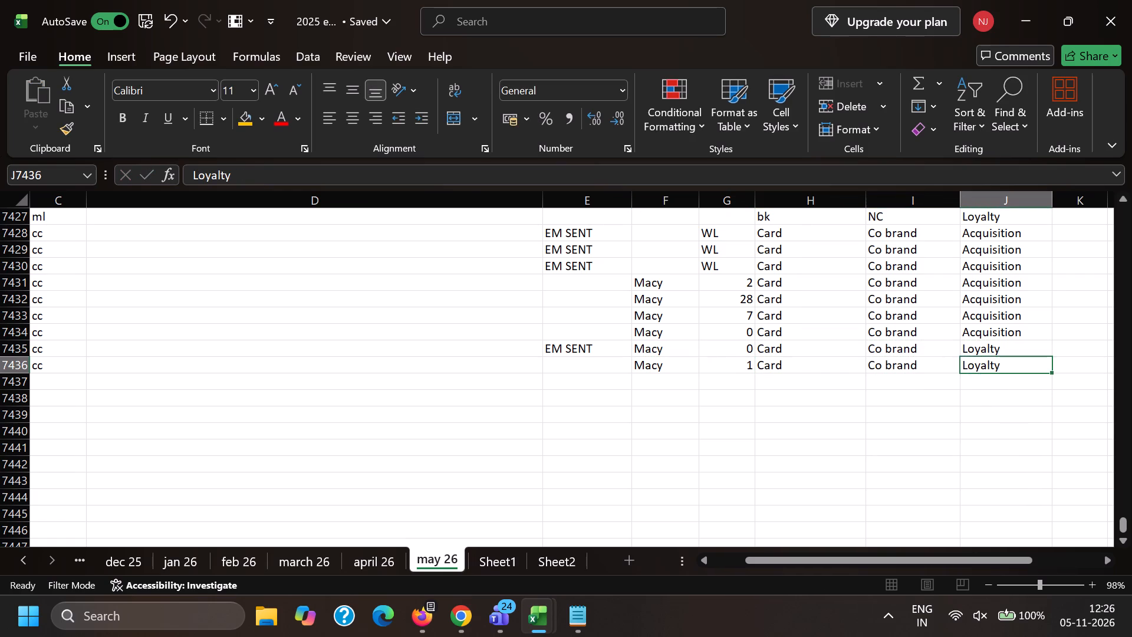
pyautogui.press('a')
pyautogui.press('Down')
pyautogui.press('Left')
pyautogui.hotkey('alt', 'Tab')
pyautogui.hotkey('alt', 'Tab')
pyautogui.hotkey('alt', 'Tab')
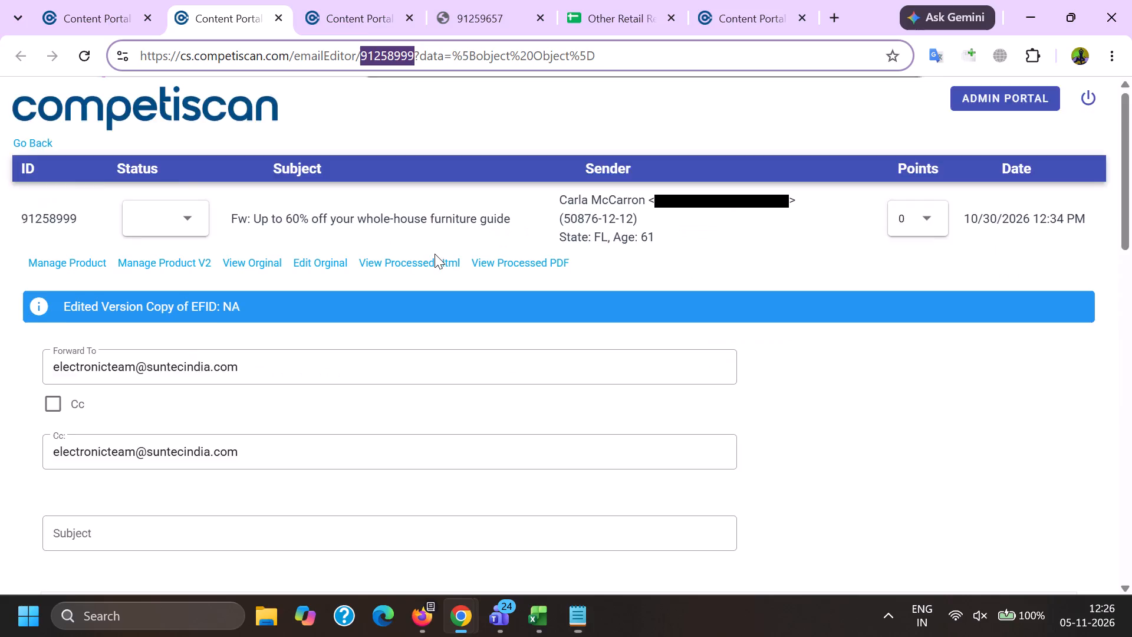
pyautogui.scroll(-3, 334, 216)
pyautogui.scroll(-4, 301, 411)
pyautogui.scroll(11, 303, 408)
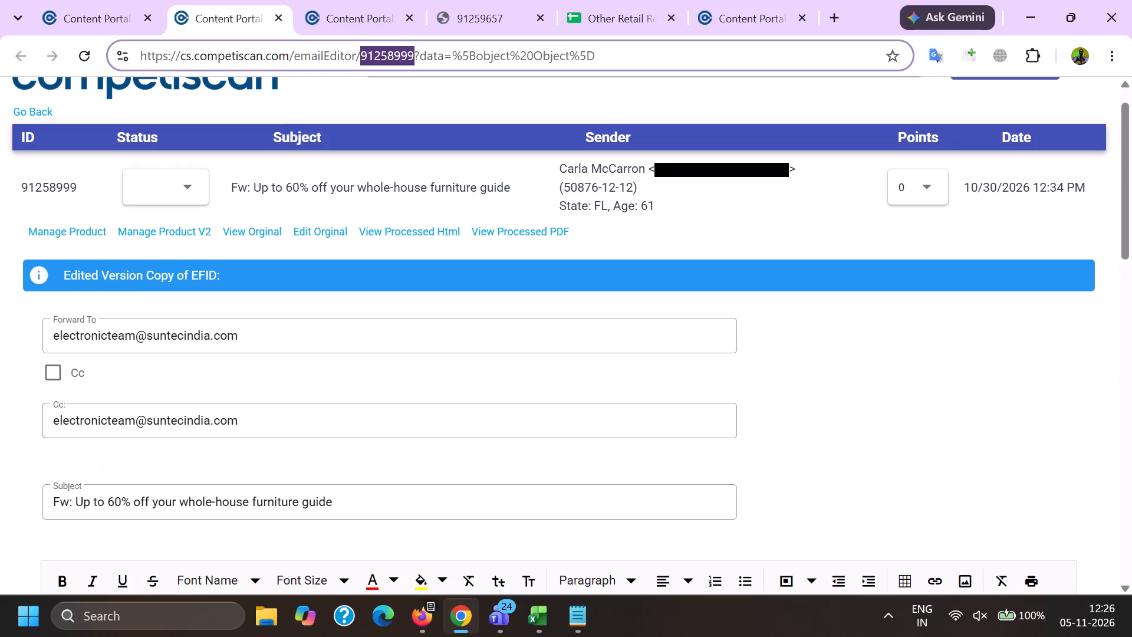
pyautogui.scroll(-2, 126, 413)
pyautogui.click(60, 373)
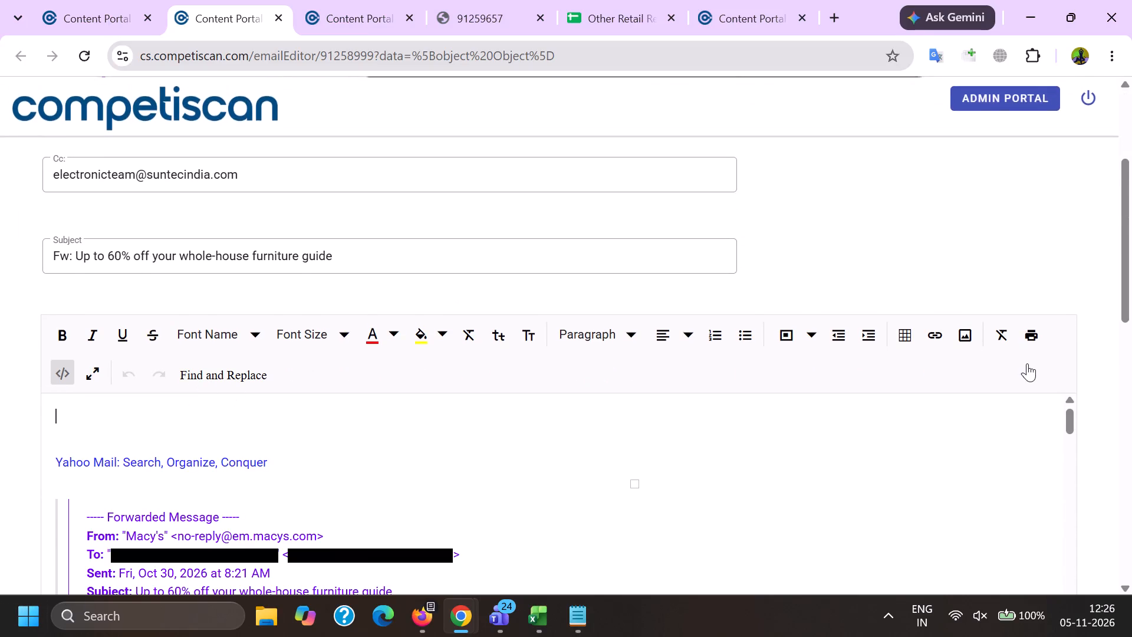
pyautogui.click(1077, 336)
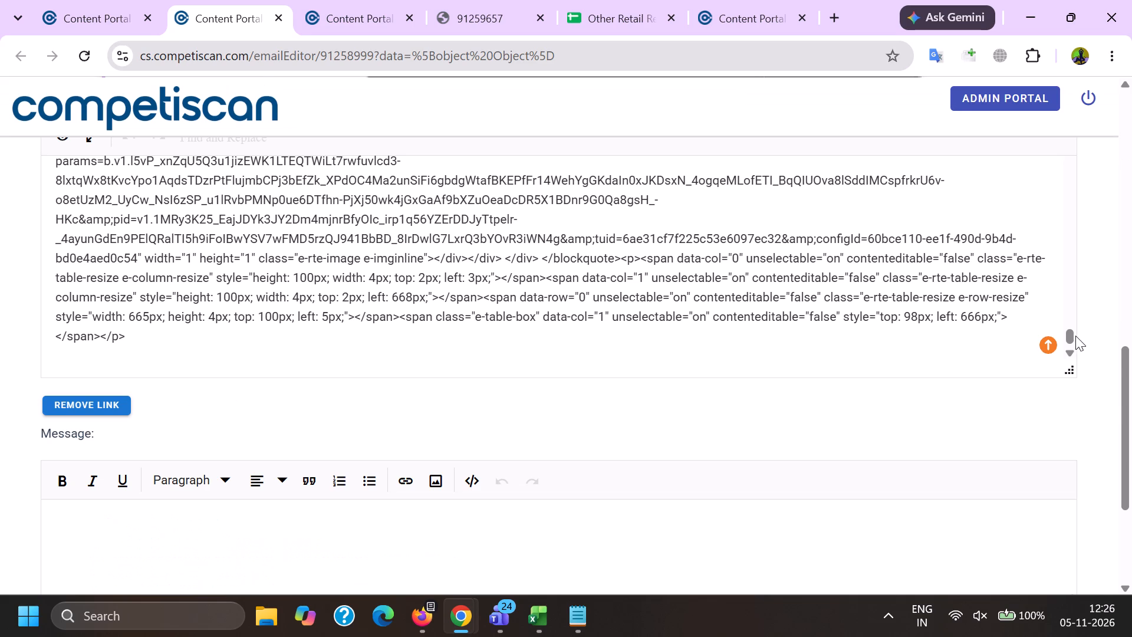
pyautogui.moveTo(1072, 336); pyautogui.dragTo(1049, 85)
pyautogui.scroll(4, 954, 483)
pyautogui.moveTo(1068, 435); pyautogui.dragTo(1055, 115)
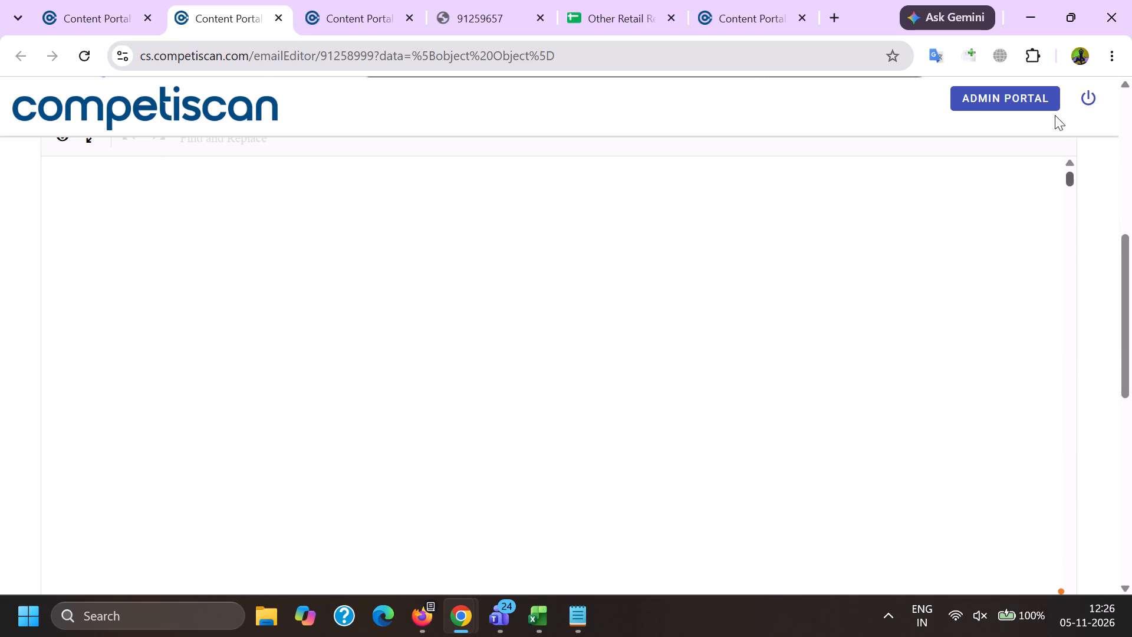
pyautogui.moveTo(1055, 115); pyautogui.dragTo(1055, 110)
pyautogui.hotkey('ctrl', 'f')
pyautogui.press('f')
pyautogui.write('RO')
pyautogui.press('m')
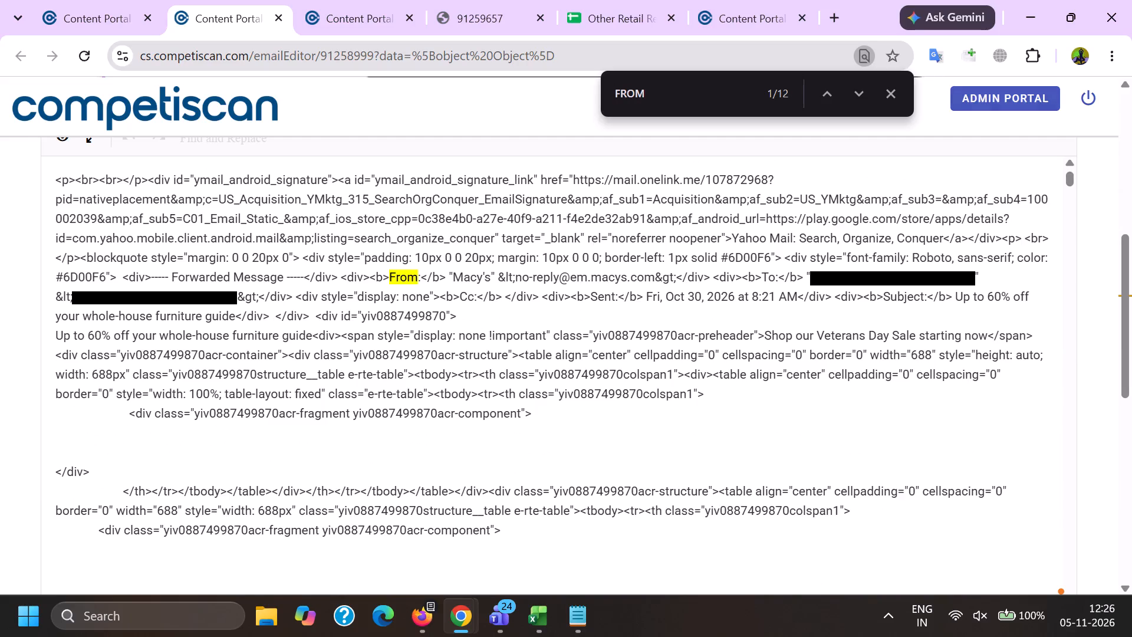
# Delete the forwarding markup before "From:" in the HTML source of email 91258999 and return to the rendered view.
pyautogui.moveTo(393, 272); pyautogui.dragTo(0, 113)
pyautogui.press('BackSpace')
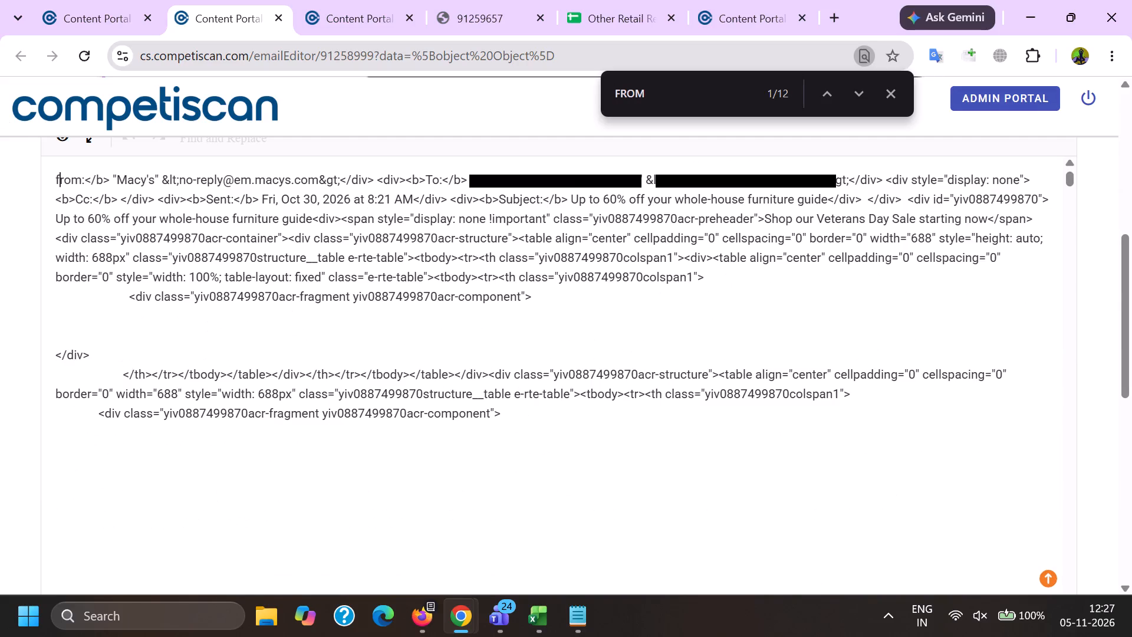
pyautogui.press('BackSpace')
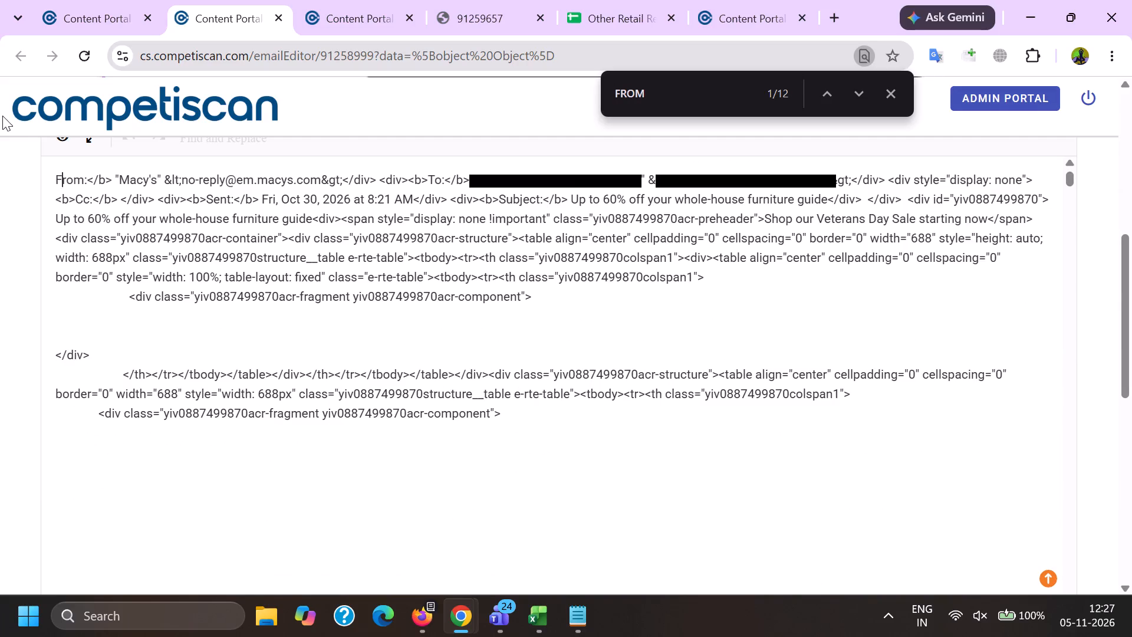
pyautogui.scroll(2, 0, 310)
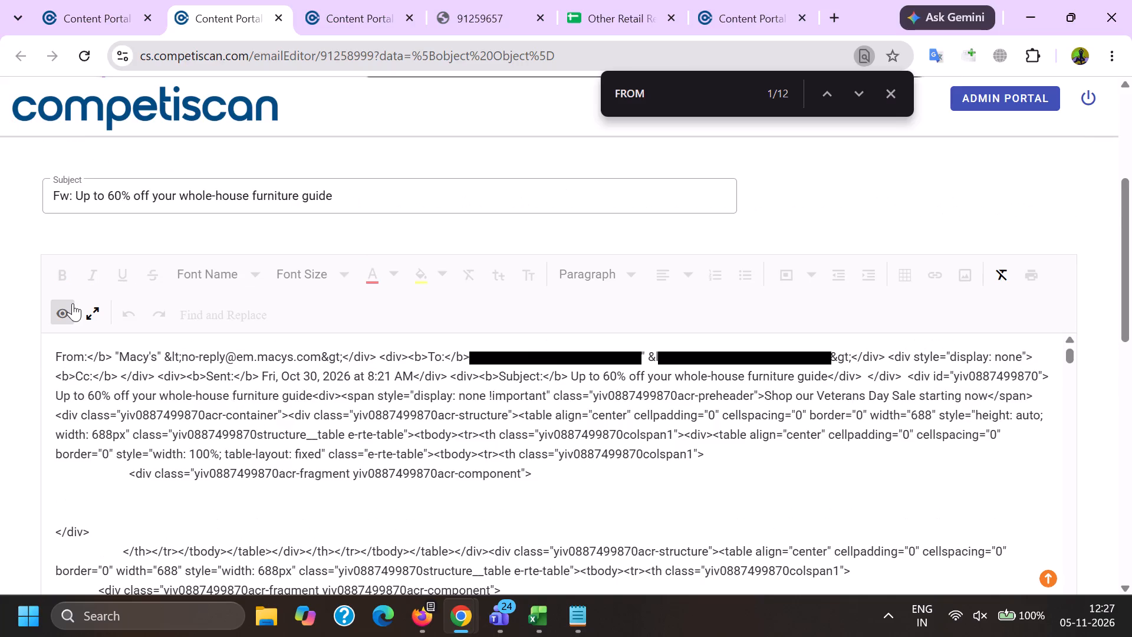
pyautogui.click(72, 303)
# Review the processed PDF of email 91259657 from its header through to its footer.
pyautogui.click(341, 0)
pyautogui.click(456, 0)
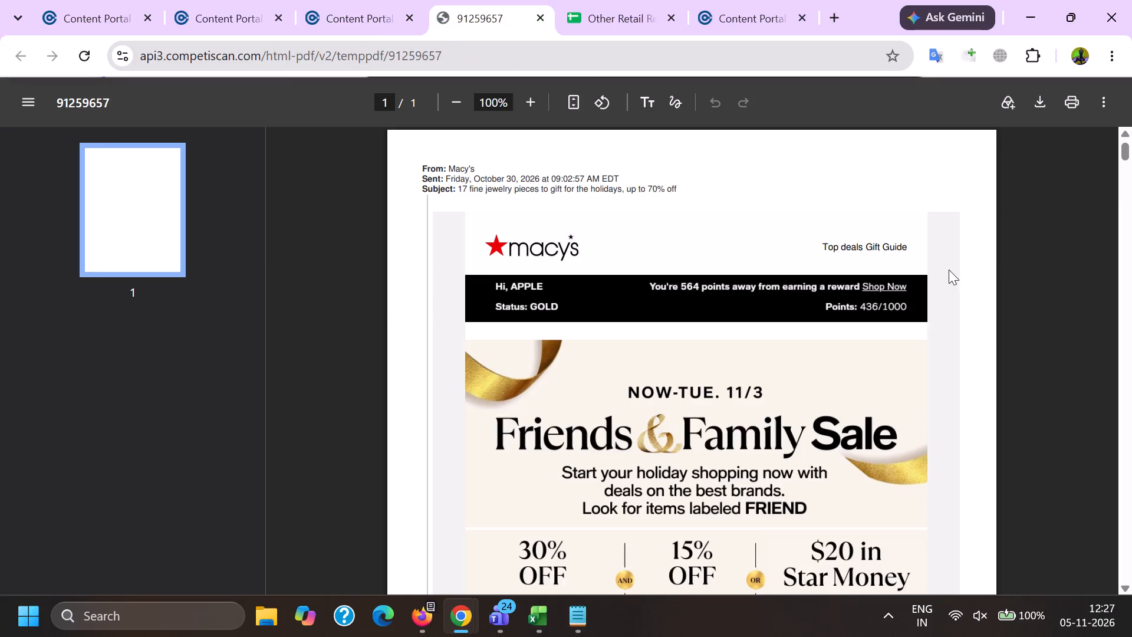
pyautogui.moveTo(1124, 152); pyautogui.dragTo(1131, 553)
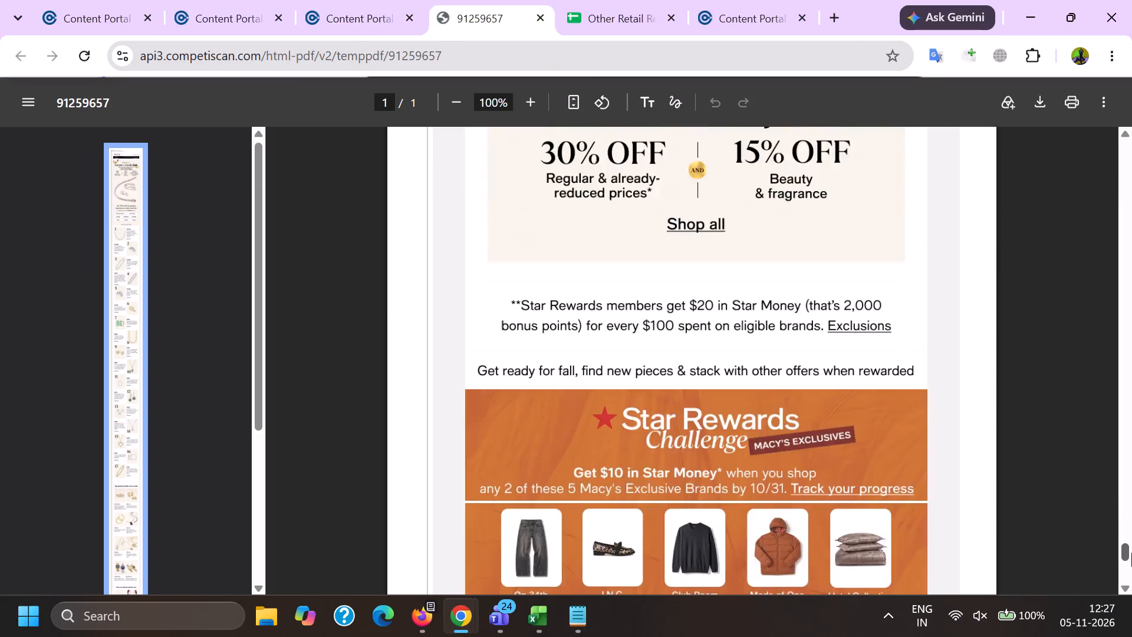
pyautogui.moveTo(1131, 553); pyautogui.dragTo(1131, 567)
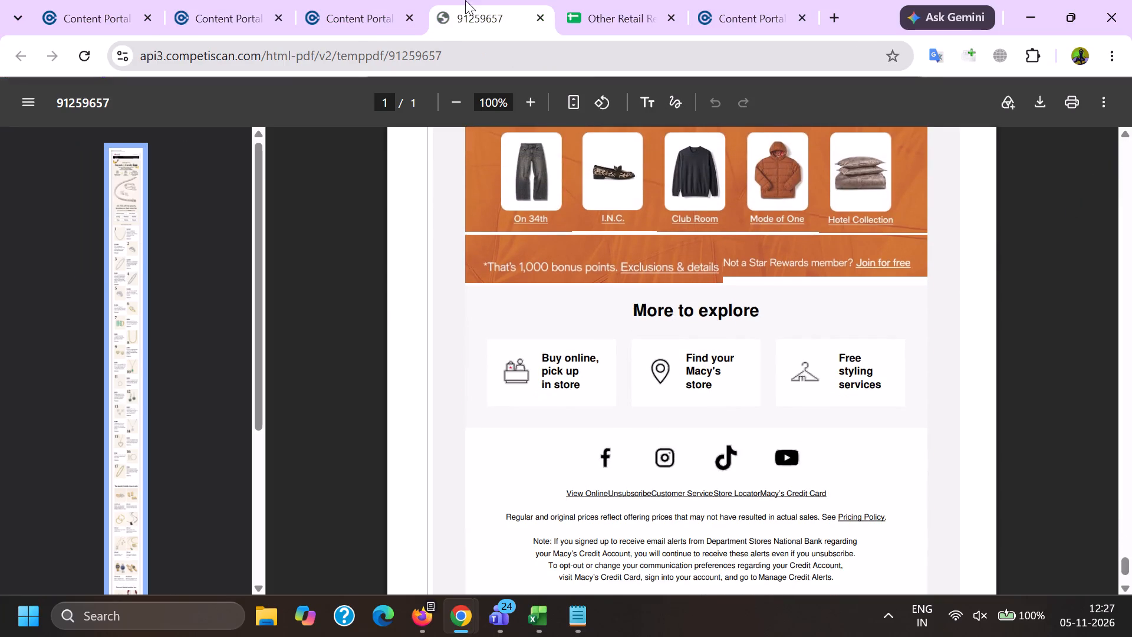
# Set email 91259657's Forward To and enabled Cc to the Competiscan address copied from Notepad, and add a trailing space to the subject.
pyautogui.click(412, 0)
pyautogui.click(591, 633)
pyautogui.hotkey('ctrl', 'c')
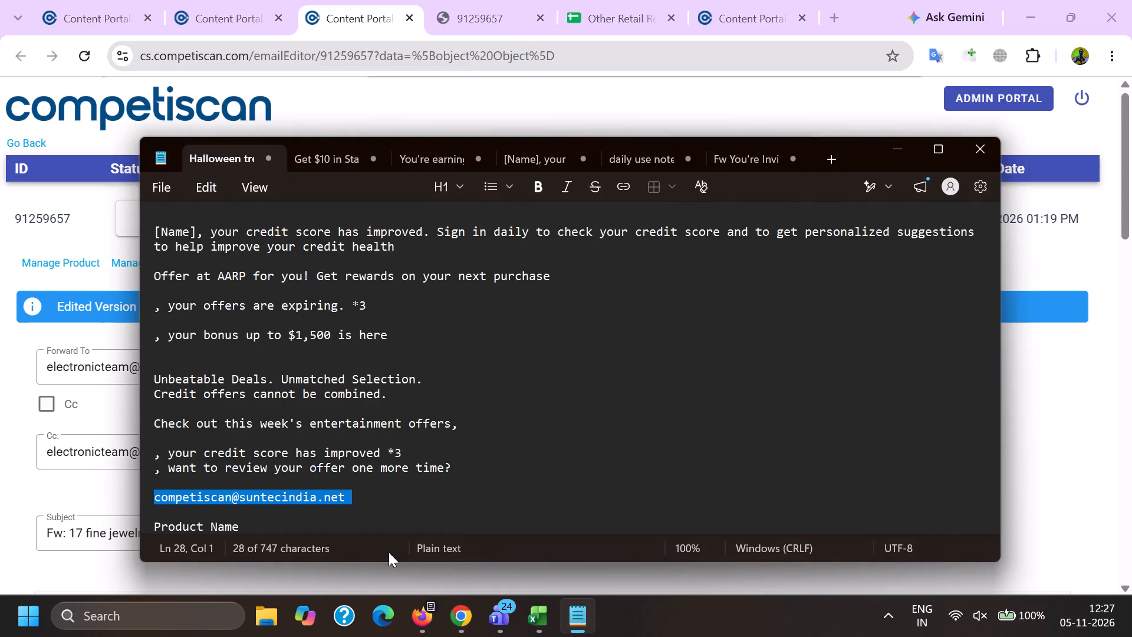
pyautogui.hotkey('ctrl', 'c')
pyautogui.hotkey('alt', 'Tab')
pyautogui.moveTo(276, 359); pyautogui.dragTo(27, 376)
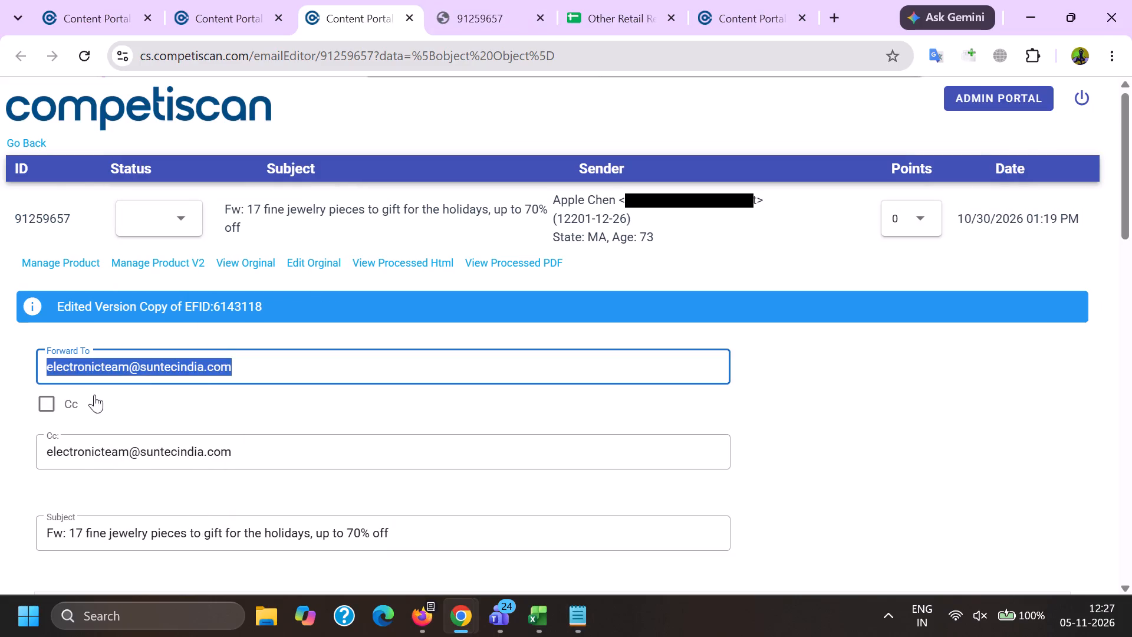
pyautogui.hotkey('ctrl', 'v')
pyautogui.moveTo(45, 400); pyautogui.dragTo(59, 404)
pyautogui.moveTo(256, 457); pyautogui.dragTo(32, 464)
pyautogui.hotkey('ctrl', 'v')
pyautogui.click(477, 540)
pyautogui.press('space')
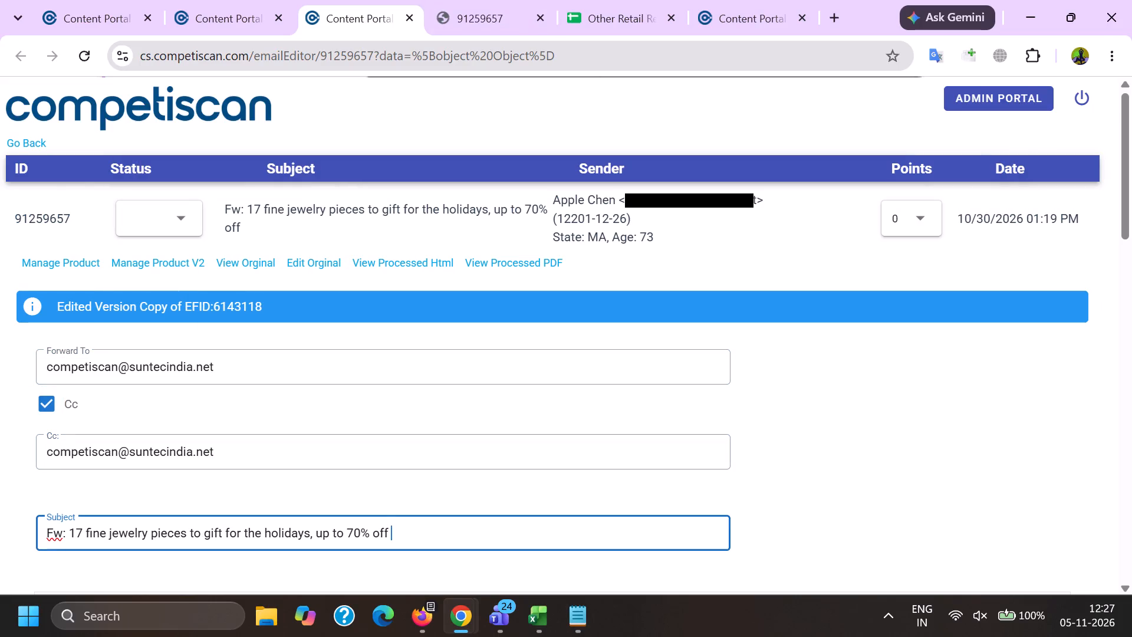
# Add the bulleted message "remove the name - apple" to email 91259657, and save and send it.
pyautogui.scroll(-8, 246, 556)
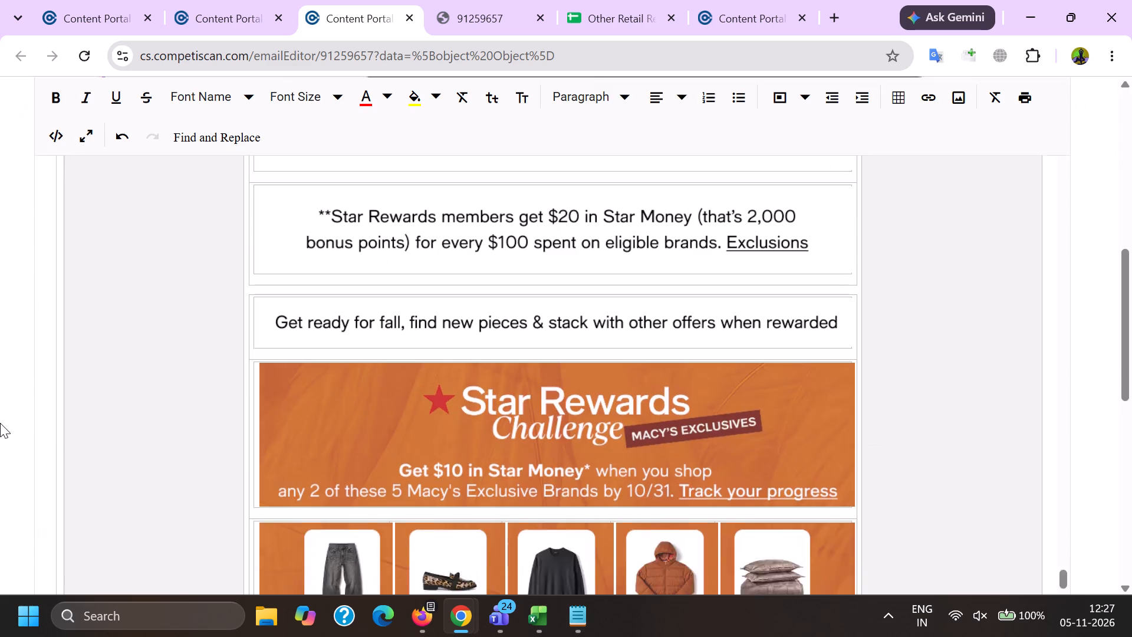
pyautogui.scroll(-4, 0, 423)
pyautogui.click(375, 234)
pyautogui.click(353, 281)
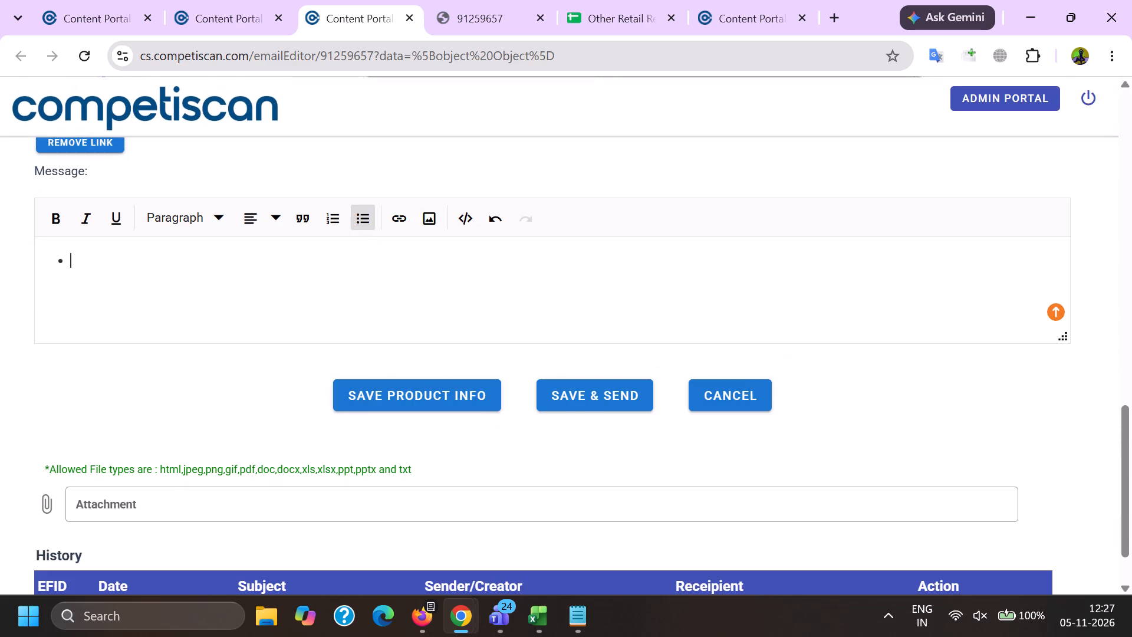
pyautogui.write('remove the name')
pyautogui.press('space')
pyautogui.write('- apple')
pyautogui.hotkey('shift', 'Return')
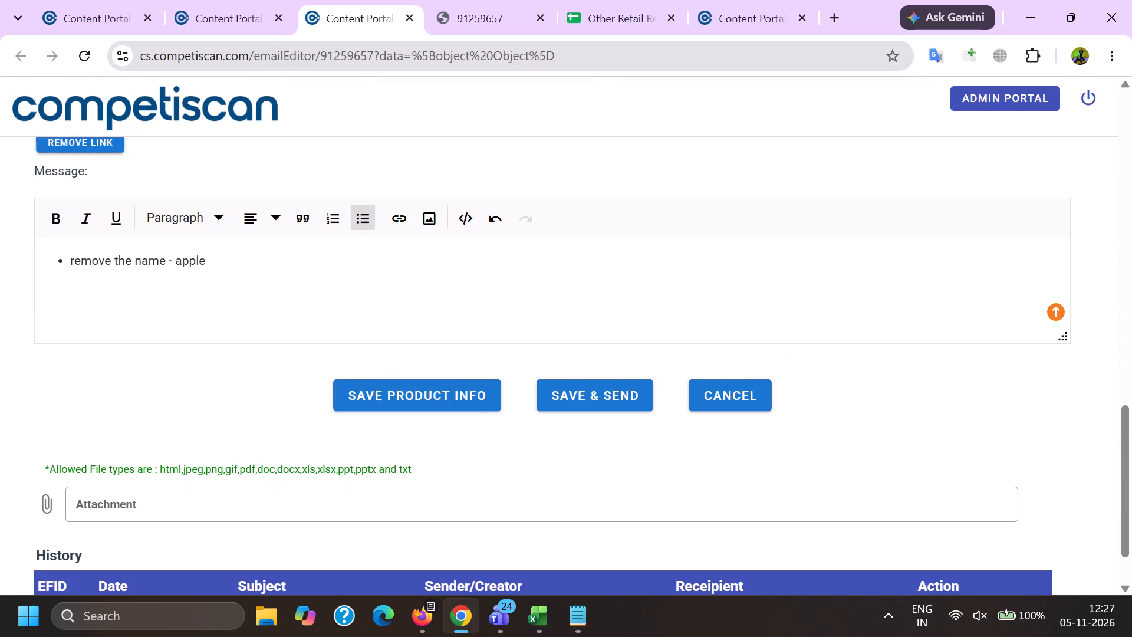
pyautogui.click(606, 397)
pyautogui.click(584, 376)
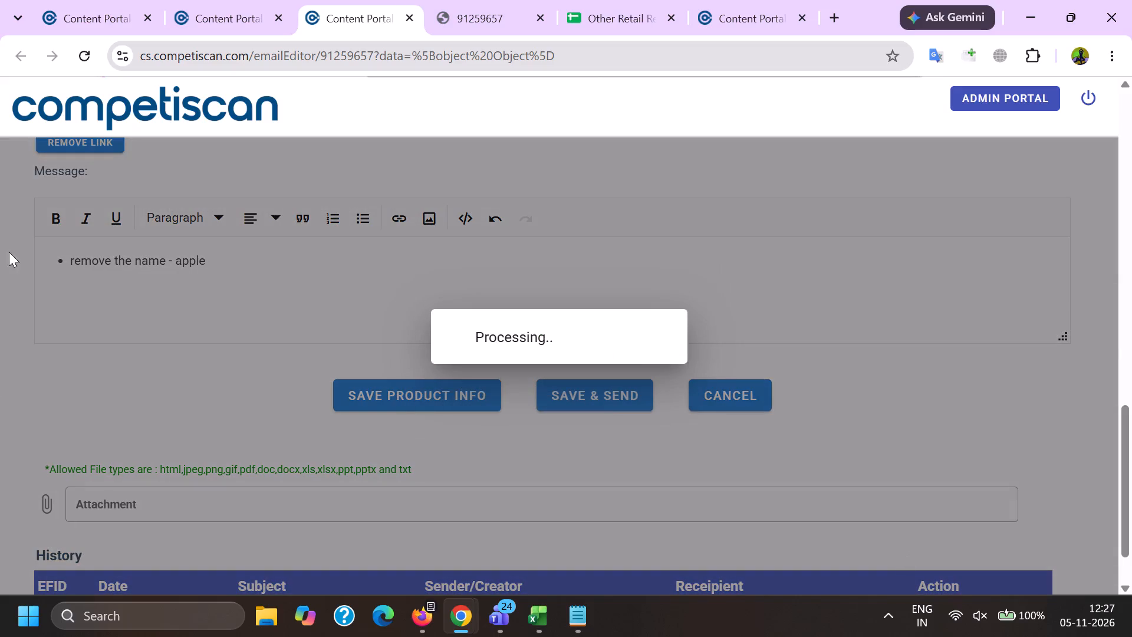
# Remove the To recipient line from the header of email 91258999.
pyautogui.click(271, 0)
pyautogui.moveTo(56, 385); pyautogui.dragTo(57, 386)
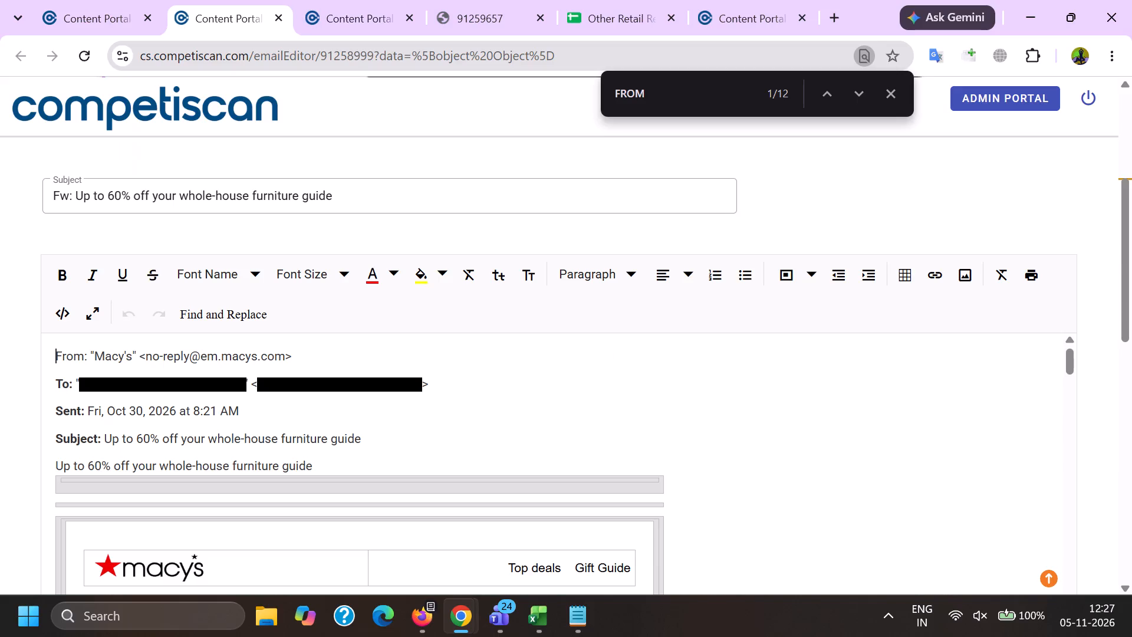
pyautogui.moveTo(57, 386); pyautogui.dragTo(437, 376)
pyautogui.press('BackSpace')
pyautogui.press('BackSpace')
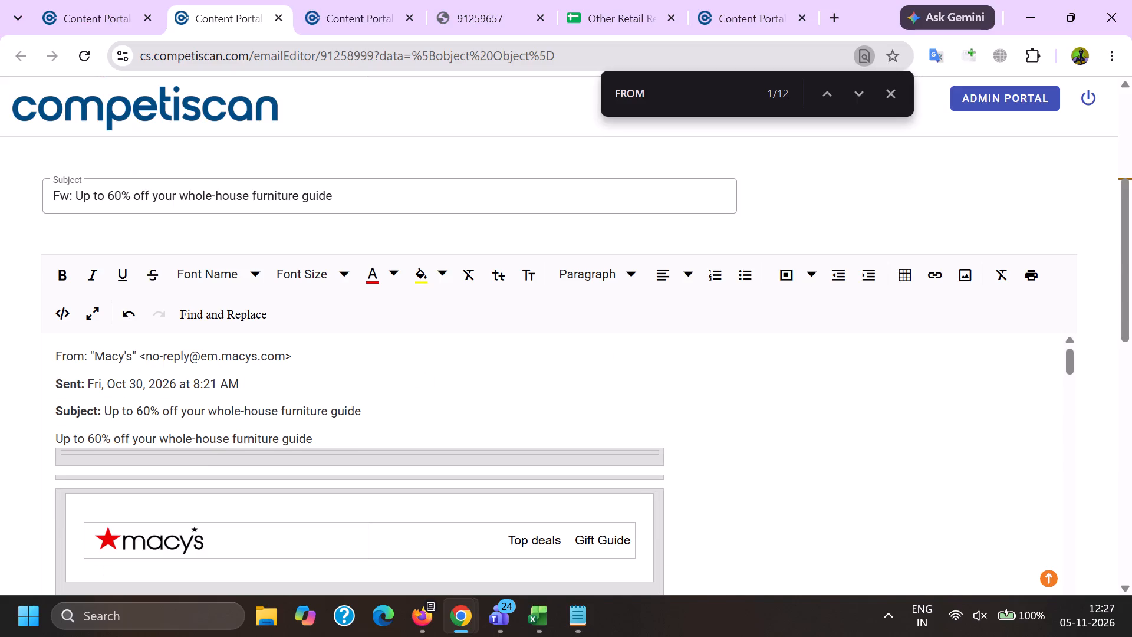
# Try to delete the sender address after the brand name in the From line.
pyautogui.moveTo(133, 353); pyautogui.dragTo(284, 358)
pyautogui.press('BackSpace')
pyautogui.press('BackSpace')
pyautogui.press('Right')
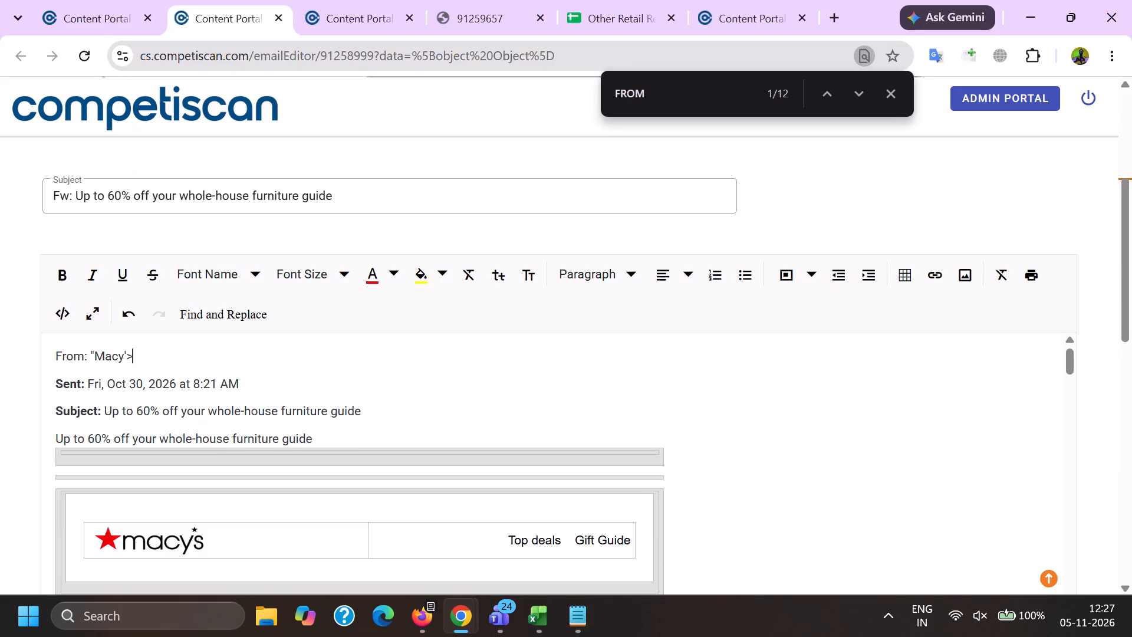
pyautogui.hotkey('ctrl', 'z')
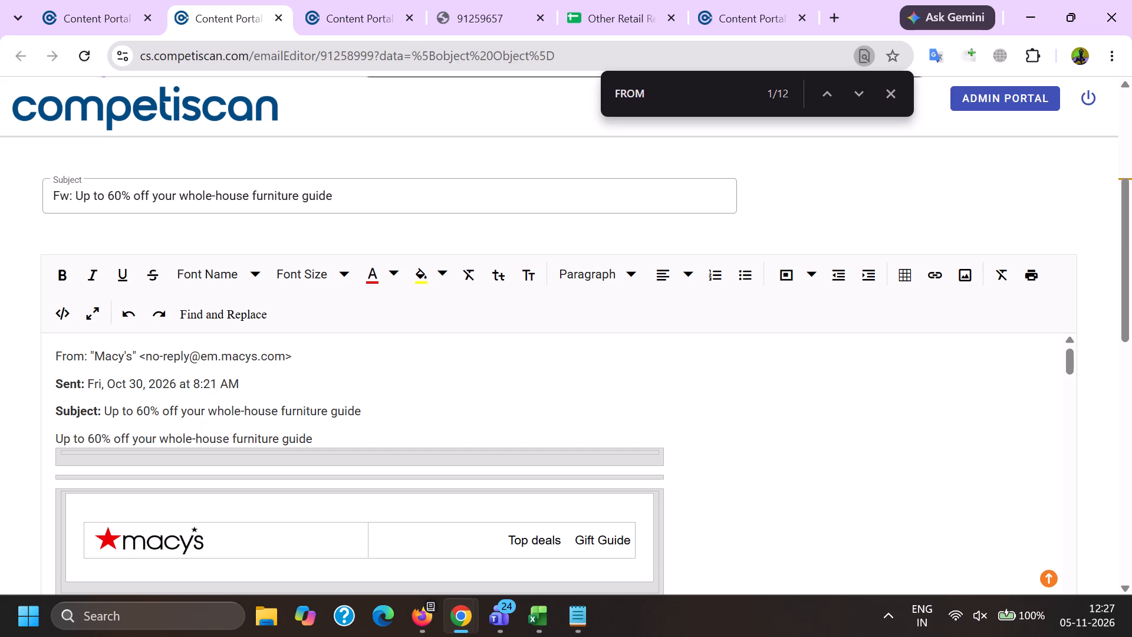
# Trim the sender line to "From: Macy's" by removing the no-reply address and the quotation marks.
pyautogui.press('BackSpace')
pyautogui.press('BackSpace')
pyautogui.press('BackSpace')
pyautogui.press('BackSpace')
pyautogui.press('BackSpace')
pyautogui.press('BackSpace')
pyautogui.press('BackSpace')
pyautogui.press('BackSpace')
pyautogui.press('BackSpace')
pyautogui.press('BackSpace')
pyautogui.press('BackSpace')
pyautogui.press('BackSpace')
pyautogui.press('BackSpace')
pyautogui.press('BackSpace')
pyautogui.press('BackSpace')
pyautogui.press('BackSpace')
pyautogui.press('BackSpace')
pyautogui.press('BackSpace')
pyautogui.press('BackSpace')
pyautogui.press('BackSpace')
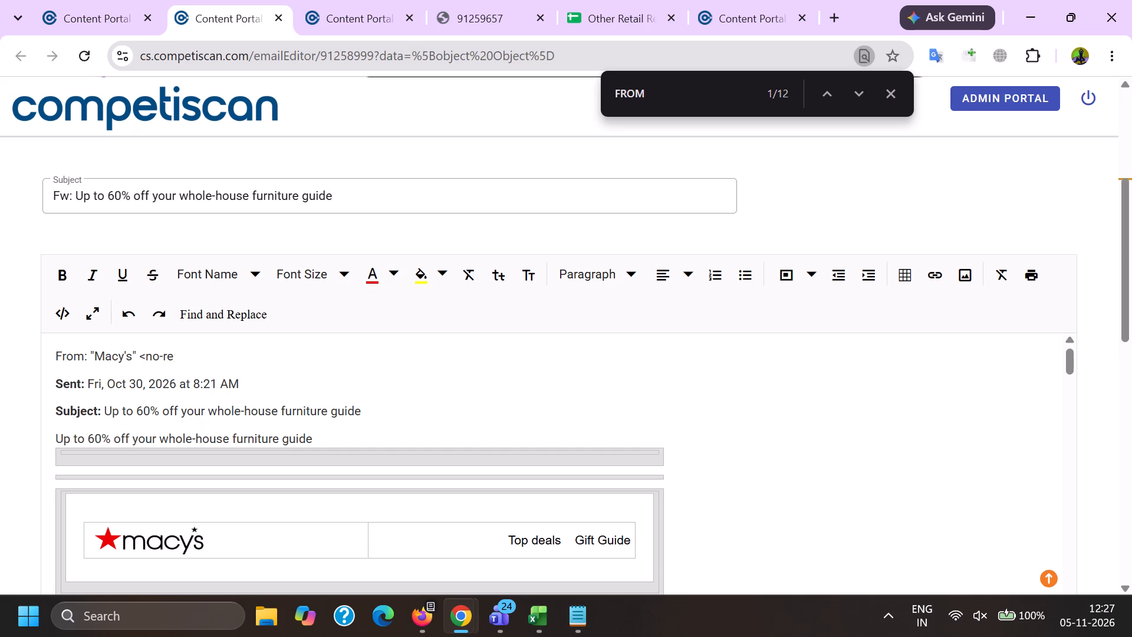
pyautogui.press('BackSpace')
pyautogui.press('BackSpace')
pyautogui.press('BackSpace')
pyautogui.press('Left')
pyautogui.press('Left')
pyautogui.press('Left')
pyautogui.press('Left')
pyautogui.press('Left')
pyautogui.press('Left')
pyautogui.press('BackSpace')
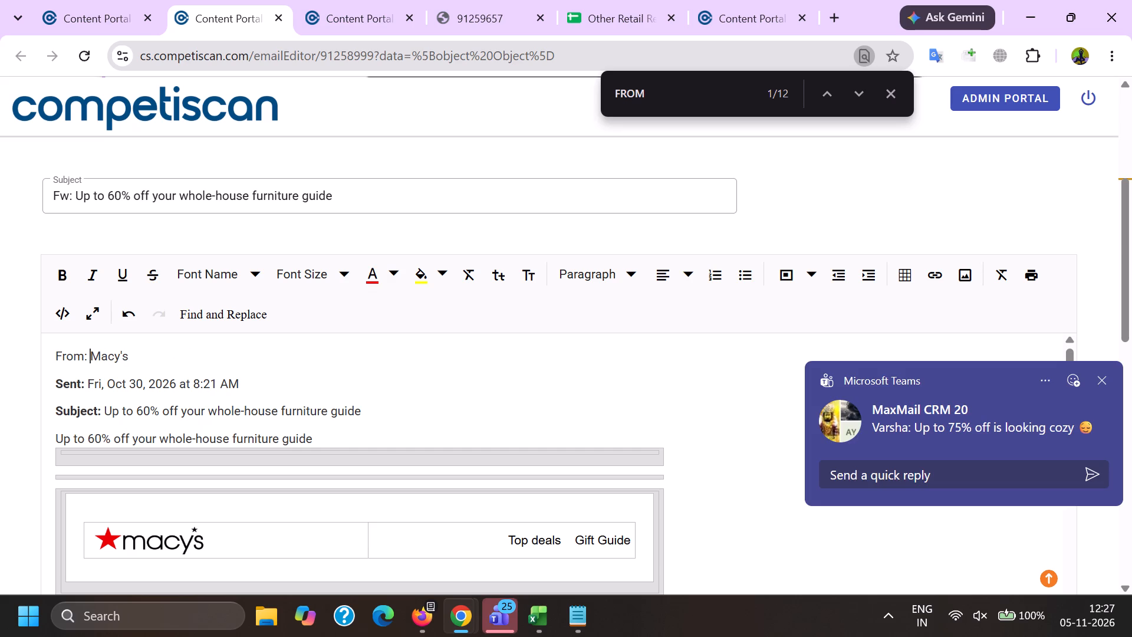
# Close the paragraph gaps so the From, Sent and Subject lines follow each other with single line breaks.
pyautogui.click(53, 389)
pyautogui.press('BackSpace')
pyautogui.press('BackSpace')
pyautogui.hotkey('shift', 'Return')
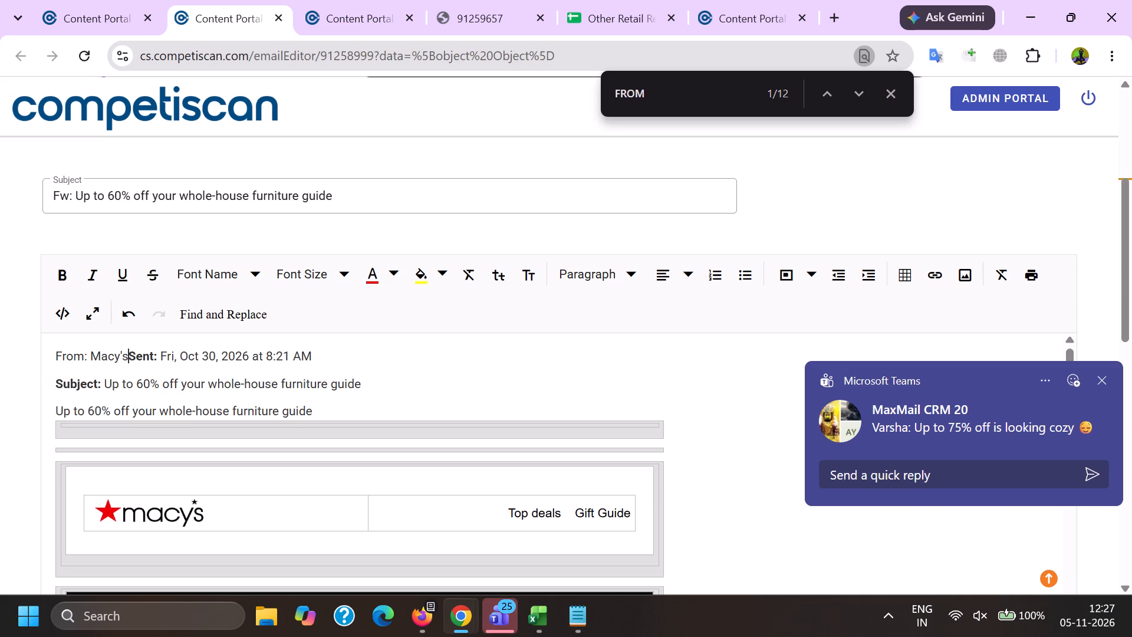
pyautogui.press('BackSpace')
pyautogui.hotkey('shift', 'Return')
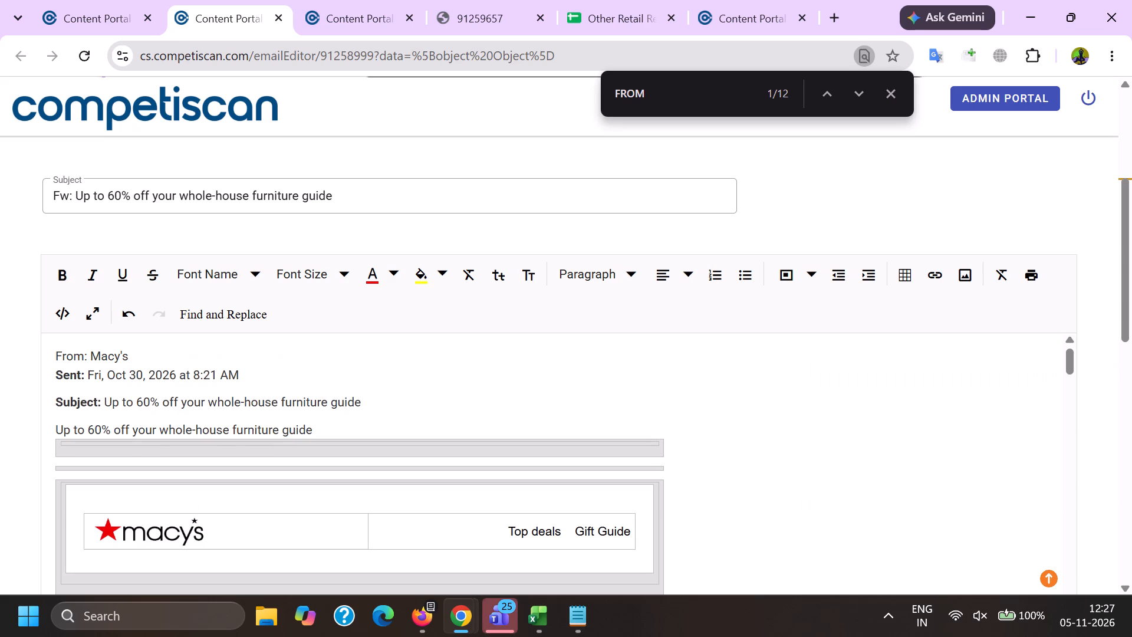
pyautogui.click(56, 396)
pyautogui.press('BackSpace')
pyautogui.press('BackSpace')
pyautogui.hotkey('shift', 'Return')
pyautogui.press('BackSpace')
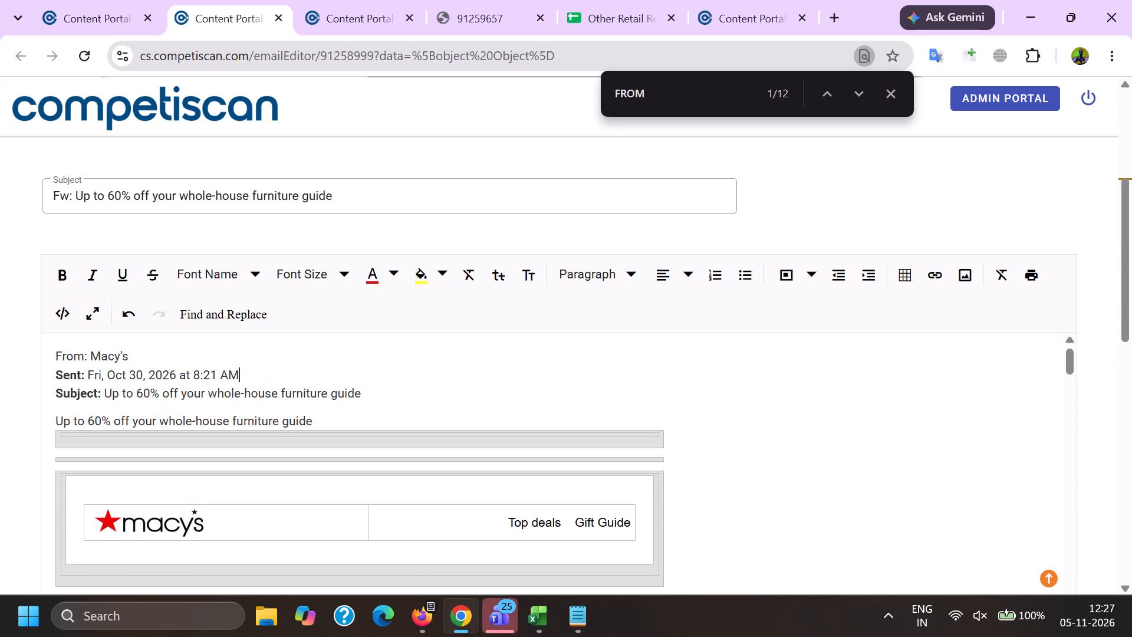
# Delete the repeated "Up to 60% off your whole-house furniture guide" text beneath the Subject line.
pyautogui.moveTo(57, 419); pyautogui.dragTo(334, 418)
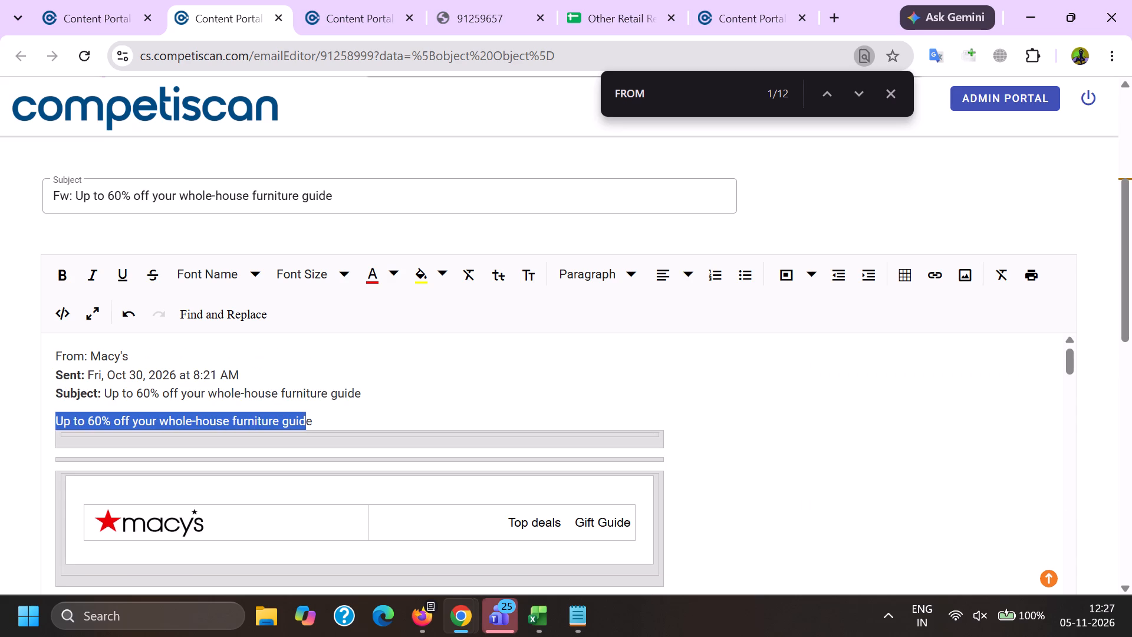
pyautogui.press('BackSpace')
# Copy the recipient's first name from the "Hi," greeting in the black account bar and delete it there.
pyautogui.scroll(-3, 288, 424)
pyautogui.scroll(1, 270, 472)
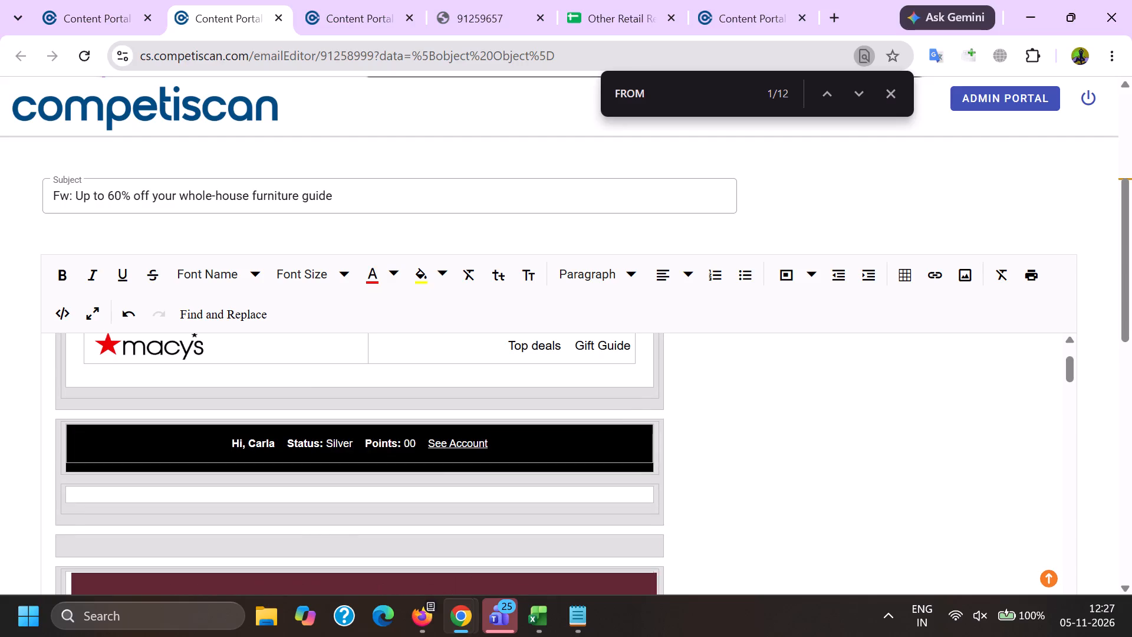
pyautogui.doubleClick(264, 444)
pyautogui.hotkey('ctrl', 'c')
pyautogui.press('BackSpace')
# Search the page for other occurrences of the recipient's first name.
pyautogui.hotkey('ctrl', 'f')
pyautogui.hotkey('ctrl', 'v')
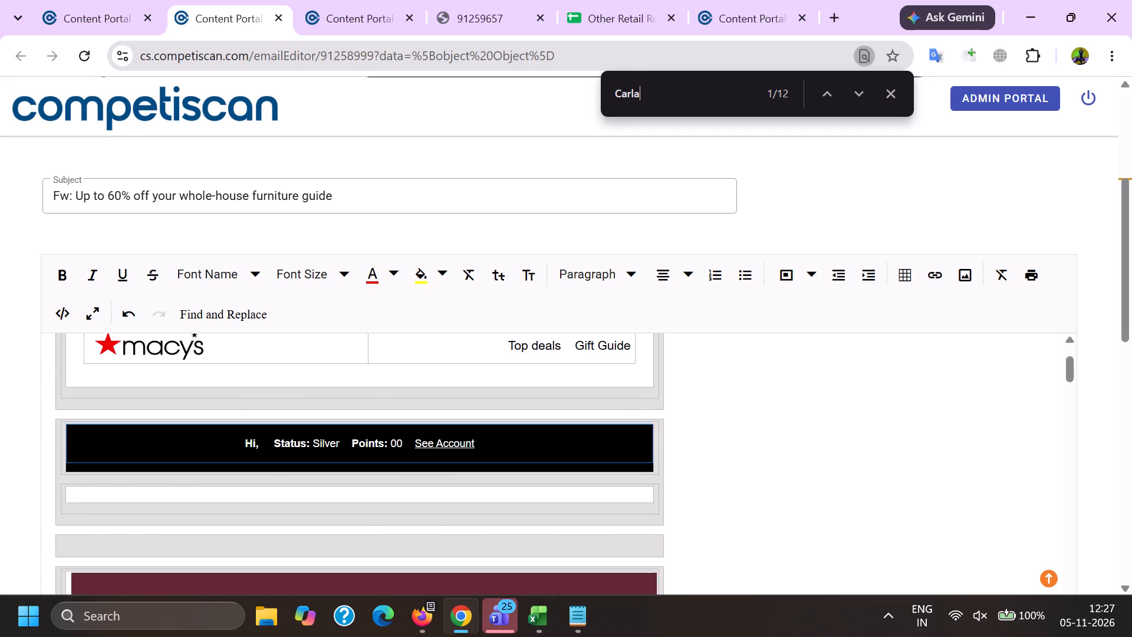
pyautogui.press('Return')
pyautogui.press('Return')
pyautogui.press('Return')
pyautogui.press('Return')
pyautogui.press('Return')
# Remove the hyperlink from "See Account" in the black account bar.
pyautogui.scroll(-4, 255, 405)
pyautogui.scroll(-4, 320, 402)
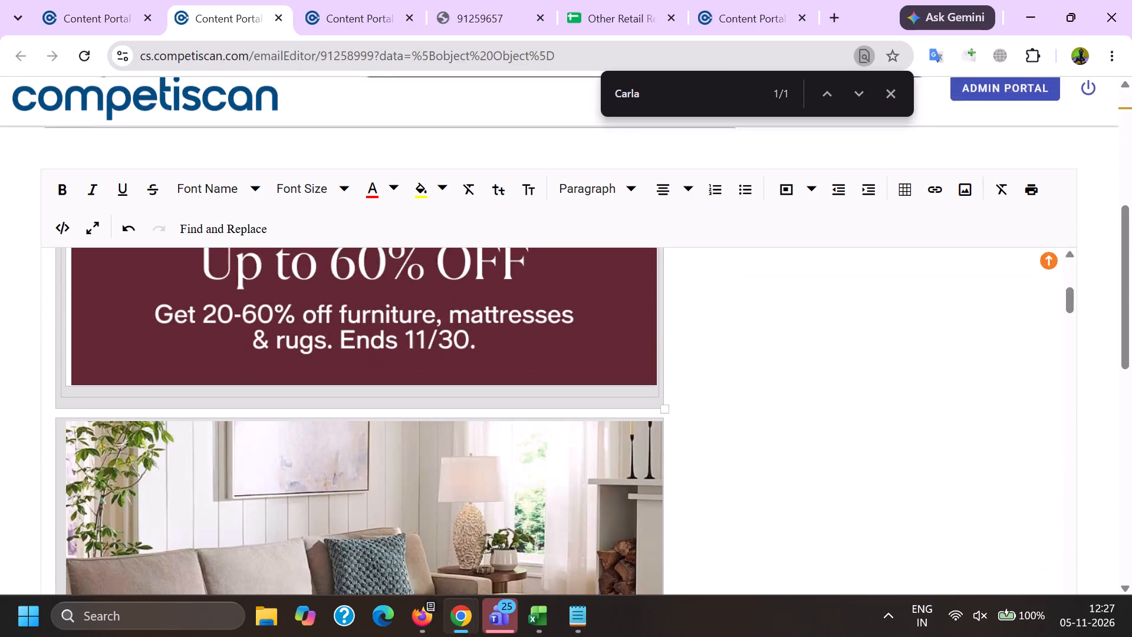
pyautogui.scroll(4, 409, 457)
pyautogui.click(432, 356)
pyautogui.click(522, 399)
# Remove the hyperlinks from the images of the Star Rewards member perk section.
pyautogui.scroll(-3, 450, 387)
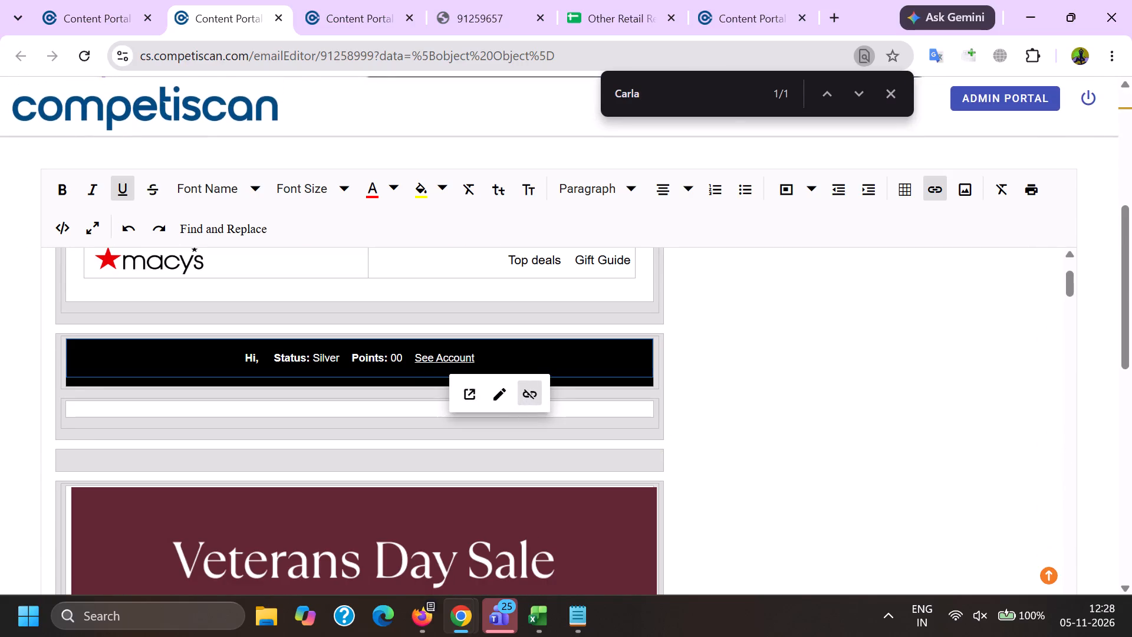
pyautogui.scroll(-20, 449, 388)
pyautogui.scroll(-20, 449, 388)
pyautogui.scroll(-19, 449, 388)
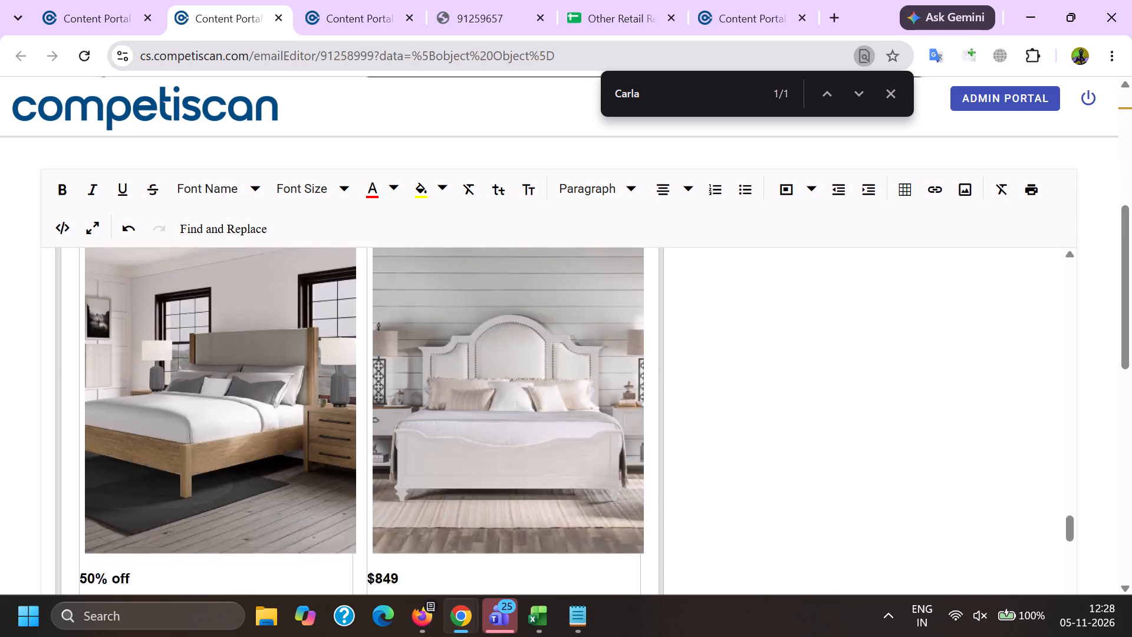
pyautogui.scroll(-16, 363, 352)
pyautogui.scroll(-20, 363, 355)
pyautogui.scroll(-2, 363, 355)
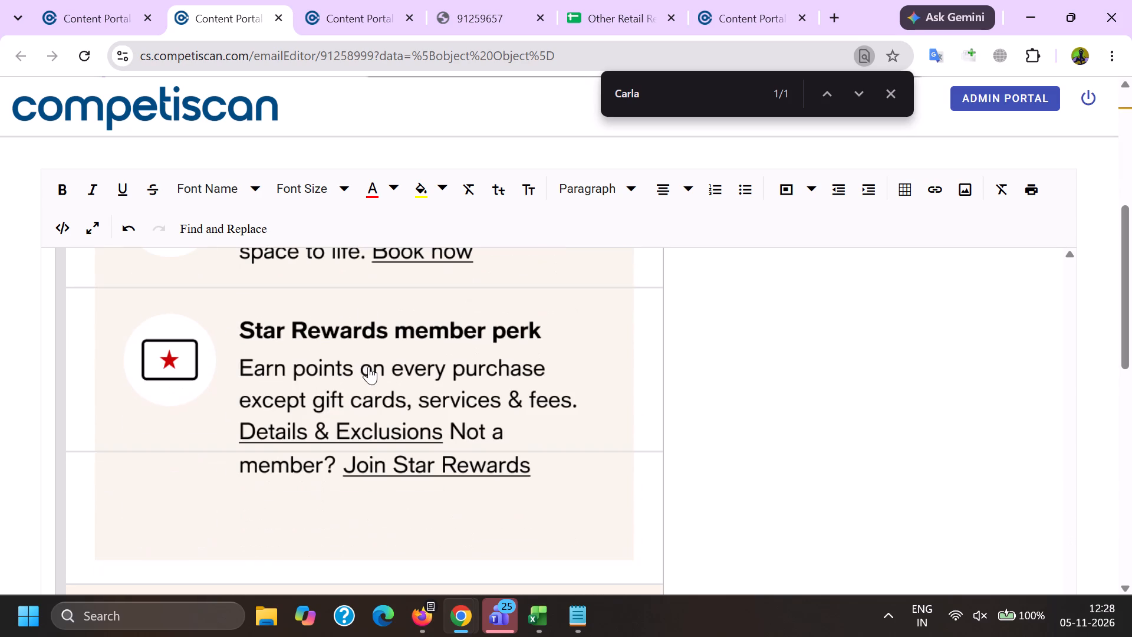
pyautogui.click(355, 493)
pyautogui.click(215, 500)
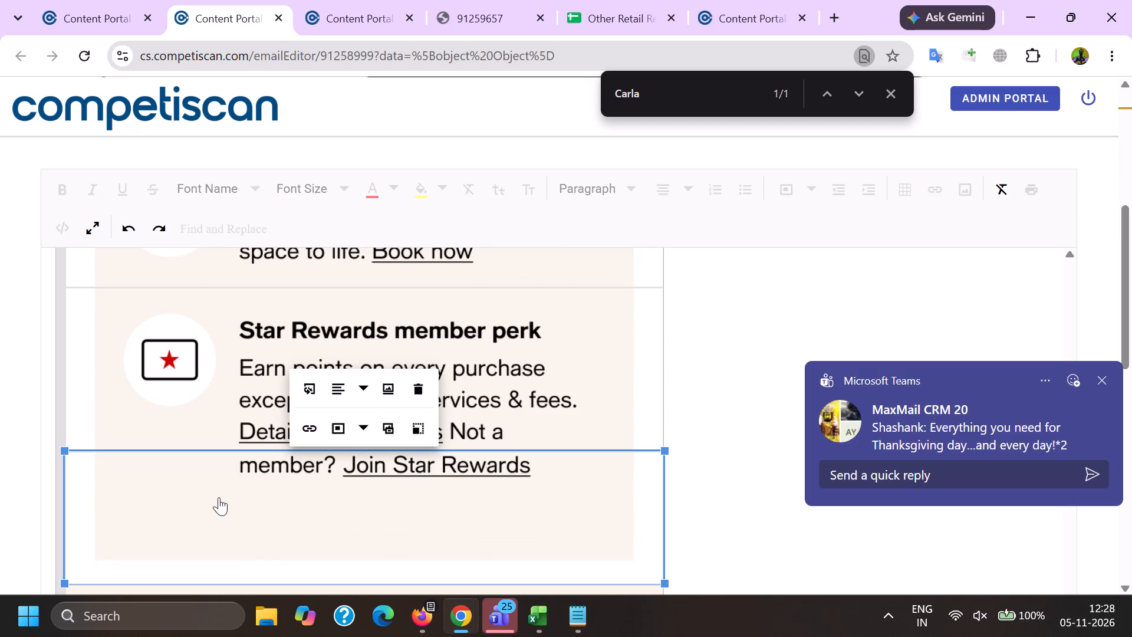
pyautogui.click(208, 421)
pyautogui.click(330, 504)
# Remove the hyperlink from "Sign Up" in the text-message offer banner.
pyautogui.scroll(-3, 325, 424)
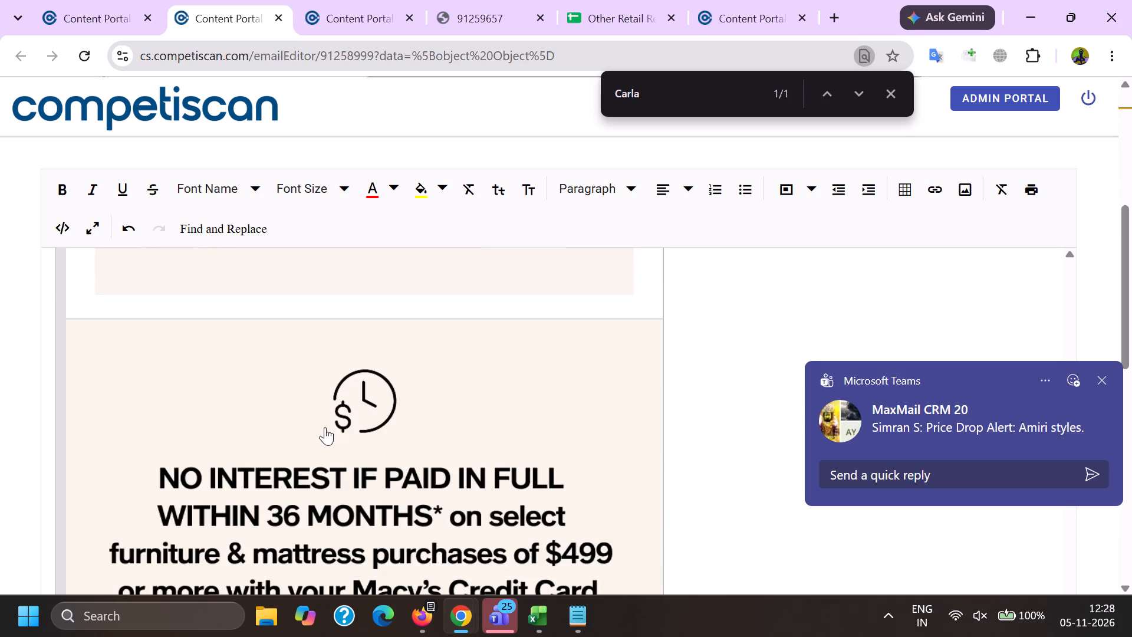
pyautogui.scroll(-14, 325, 426)
pyautogui.click(468, 475)
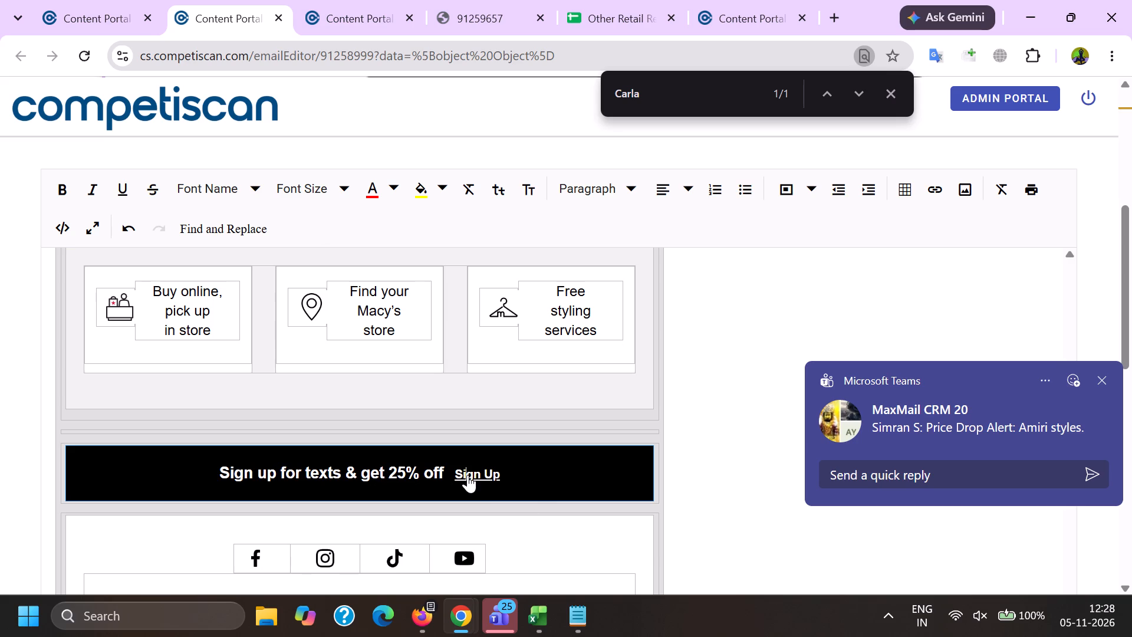
pyautogui.click(564, 507)
# Remove the hyperlinks from the YouTube, TikTok, Instagram and Facebook icons in the email footer.
pyautogui.scroll(-3, 419, 446)
pyautogui.click(466, 288)
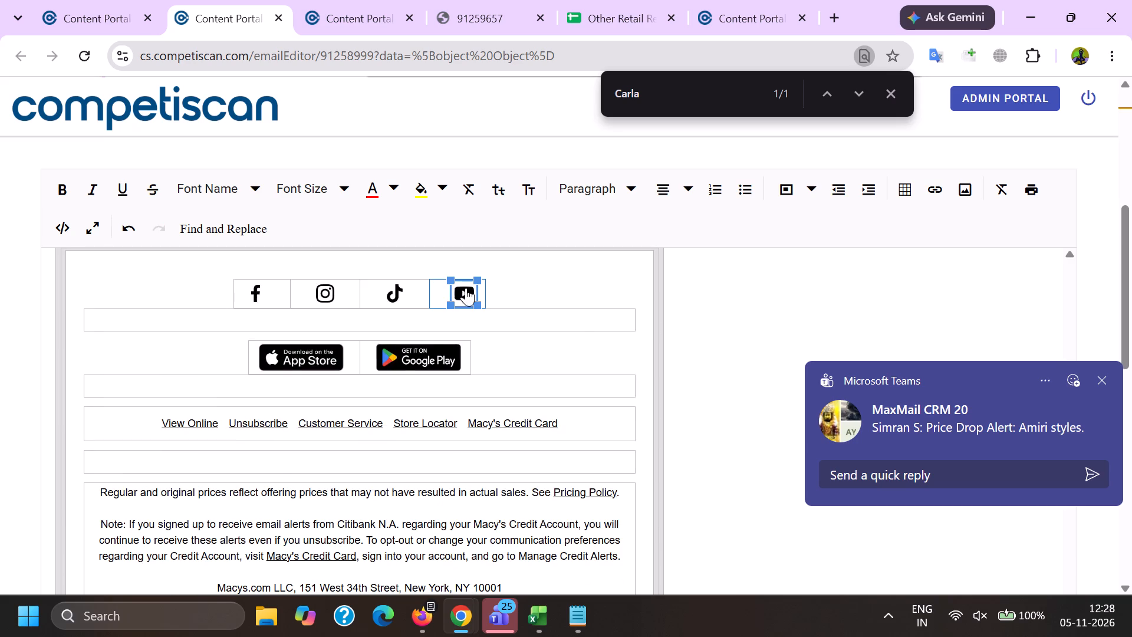
pyautogui.click(499, 375)
pyautogui.click(389, 295)
pyautogui.click(426, 365)
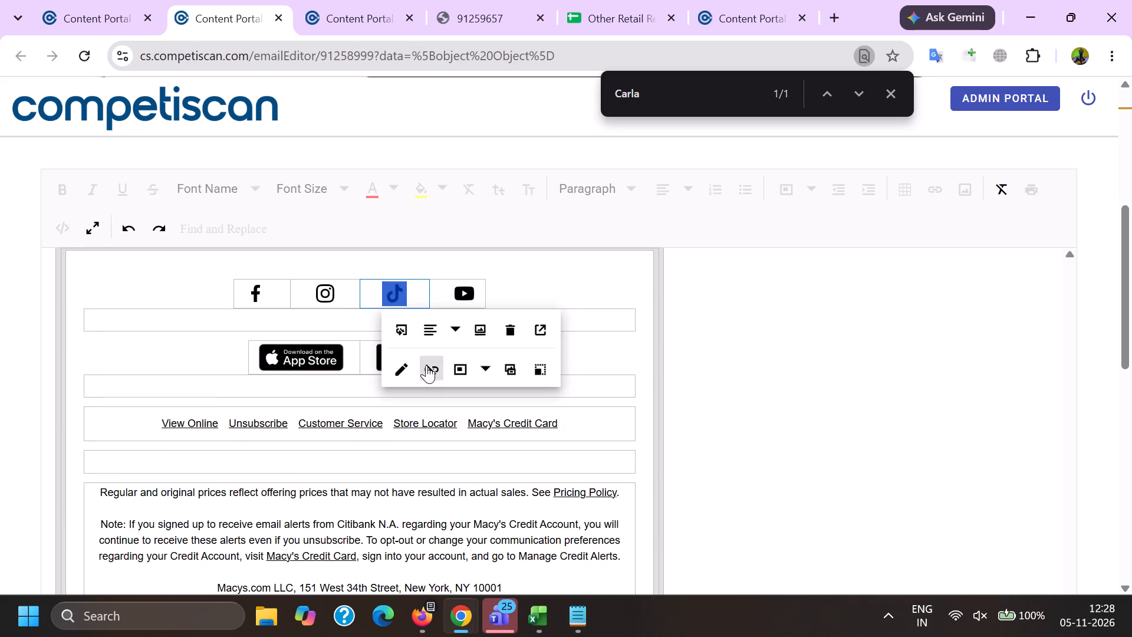
pyautogui.click(321, 298)
pyautogui.click(368, 369)
pyautogui.click(259, 288)
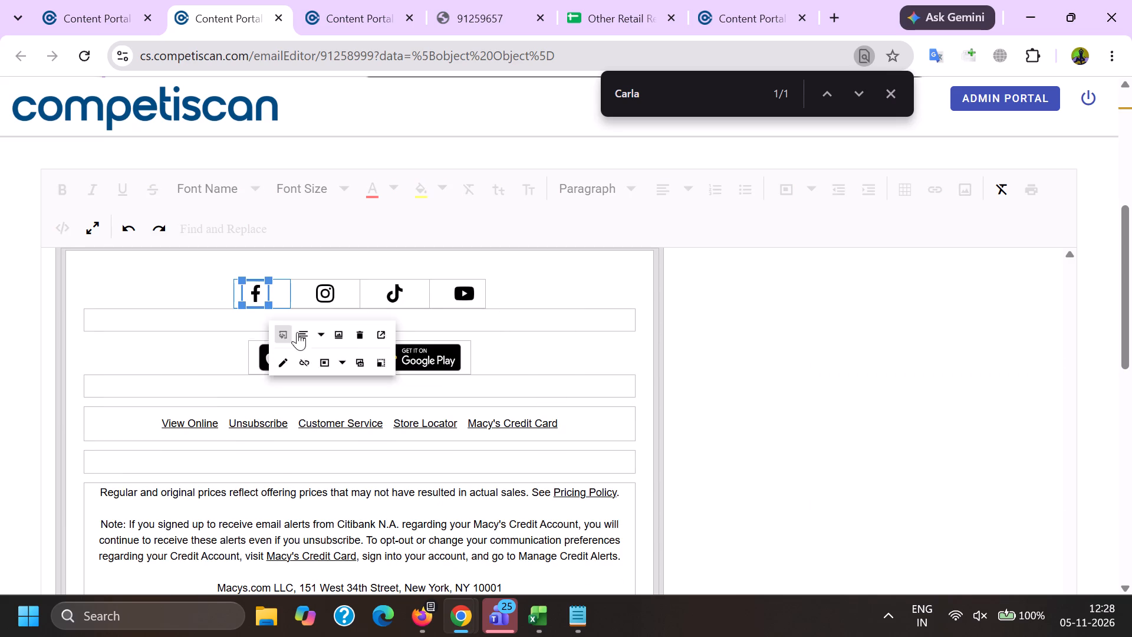
pyautogui.click(300, 367)
# Remove the hyperlinks from the App Store and Google Play badges.
pyautogui.click(285, 367)
pyautogui.click(308, 326)
pyautogui.click(400, 362)
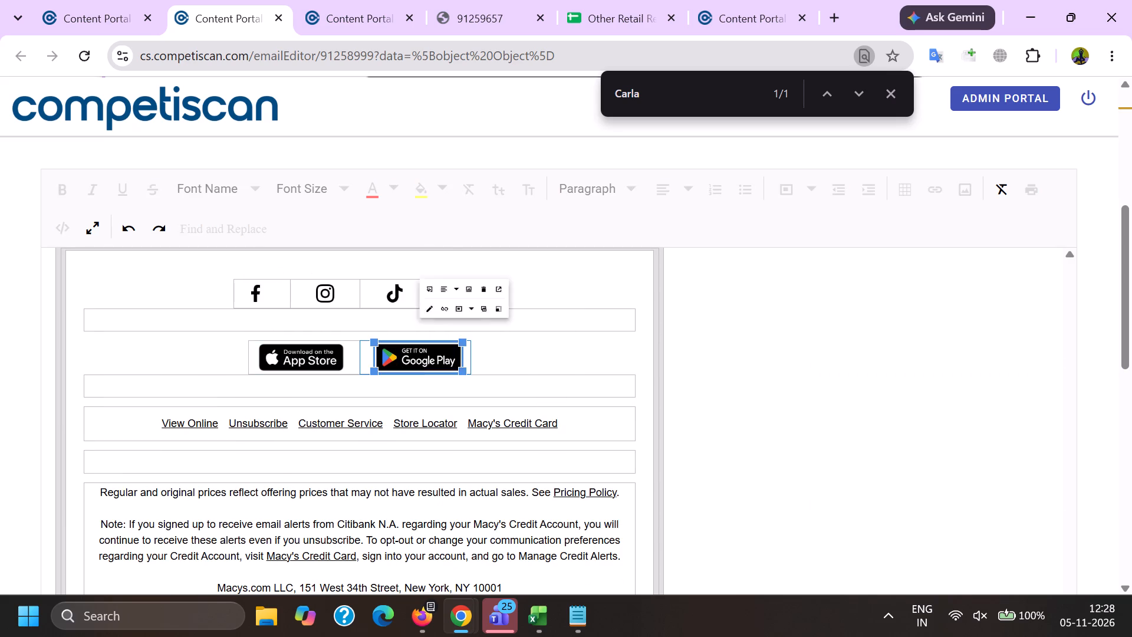
pyautogui.click(424, 325)
# Remove the hyperlinks from "View Online", "Unsubscribe" and "Macy's Credit Card" in the footer link row.
pyautogui.click(185, 422)
pyautogui.click(285, 460)
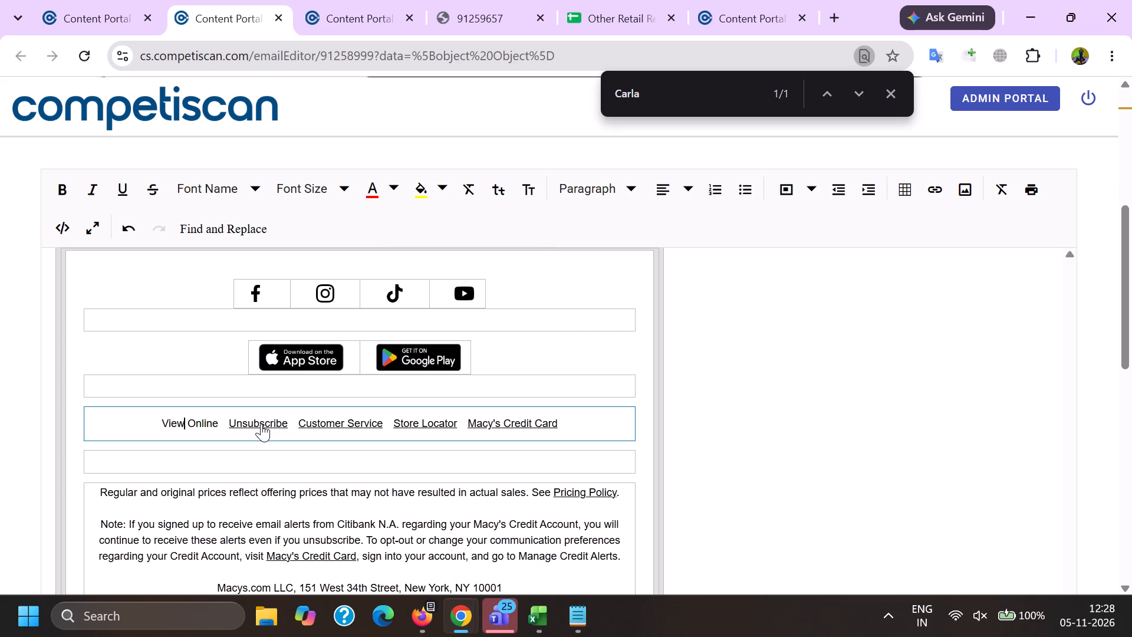
pyautogui.click(261, 423)
pyautogui.click(357, 464)
pyautogui.click(486, 422)
pyautogui.click(575, 458)
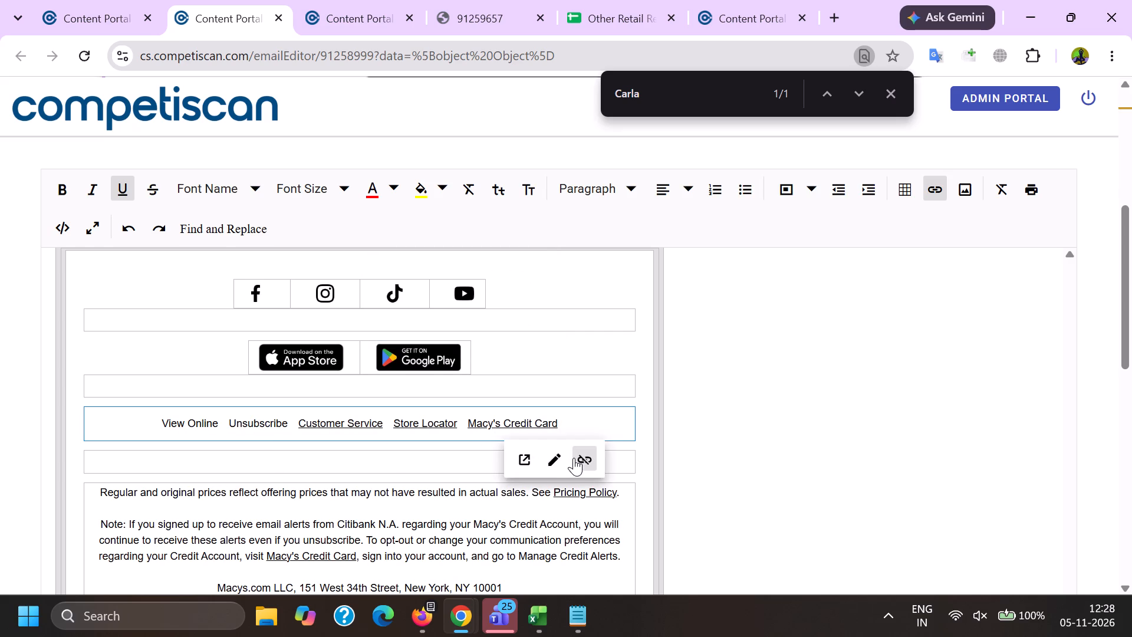
# Remove the hyperlink from "Macy's Credit Card" in the footer's note about Citibank email alerts.
pyautogui.scroll(-1, 395, 337)
pyautogui.click(279, 467)
pyautogui.click(372, 497)
# Save the edited email with its product info and confirm the save.
pyautogui.scroll(-3, 416, 369)
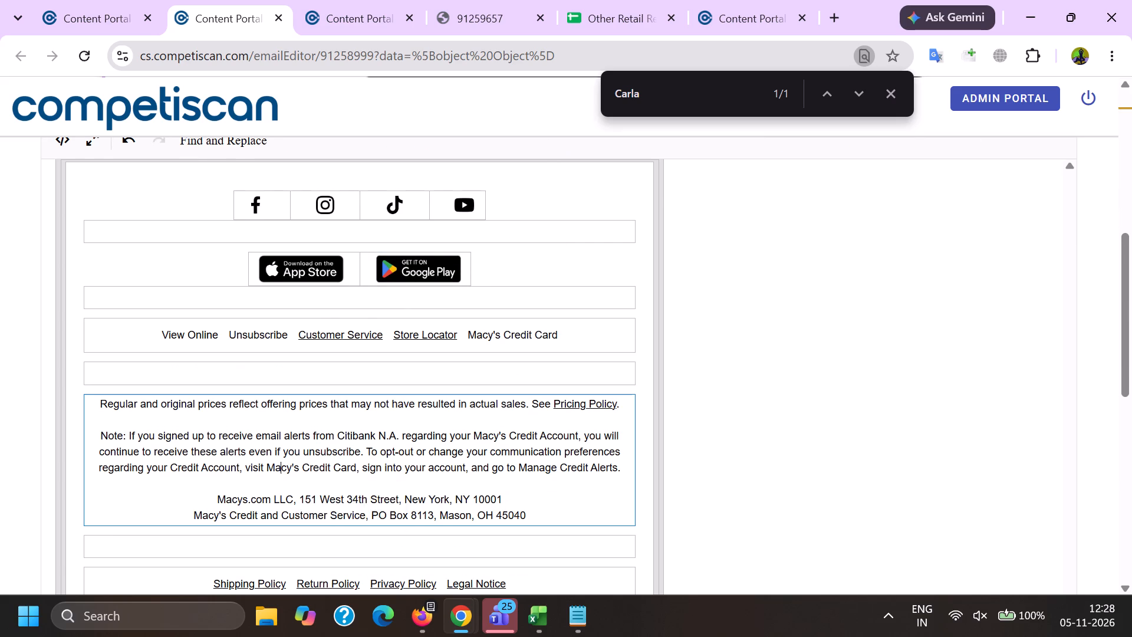
pyautogui.scroll(-12, 348, 400)
pyautogui.click(377, 442)
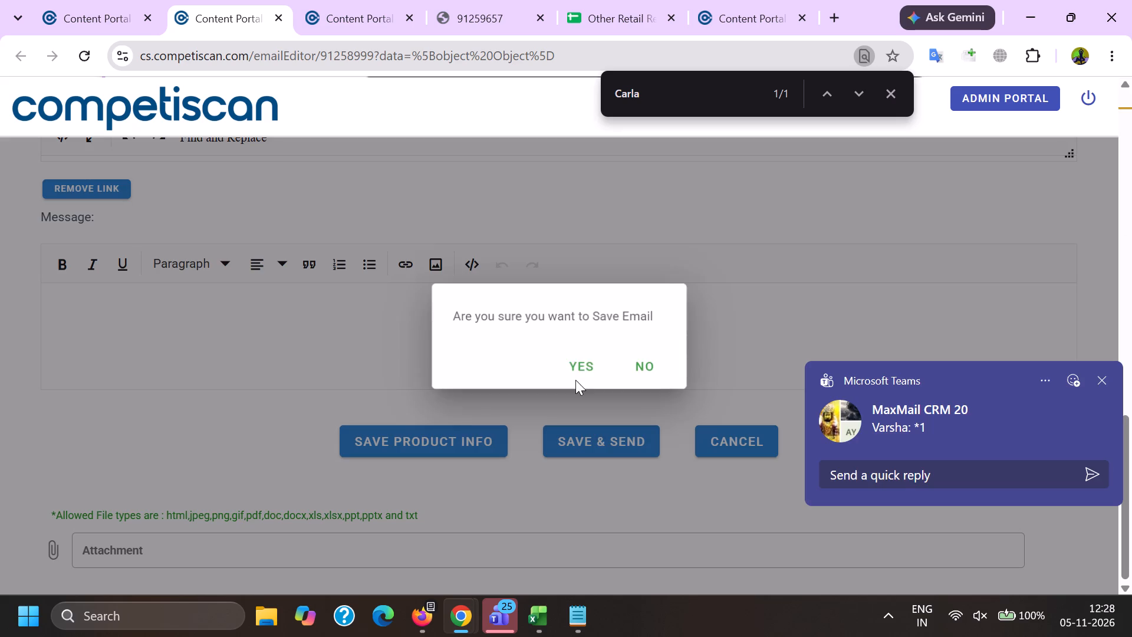
pyautogui.click(573, 363)
# Switch to the Excel tracking workbook and set cell J7436 on the "may 26" sheet to Loyalty.
pyautogui.click(540, 628)
pyautogui.click(688, 566)
pyautogui.scroll(-1, 743, 308)
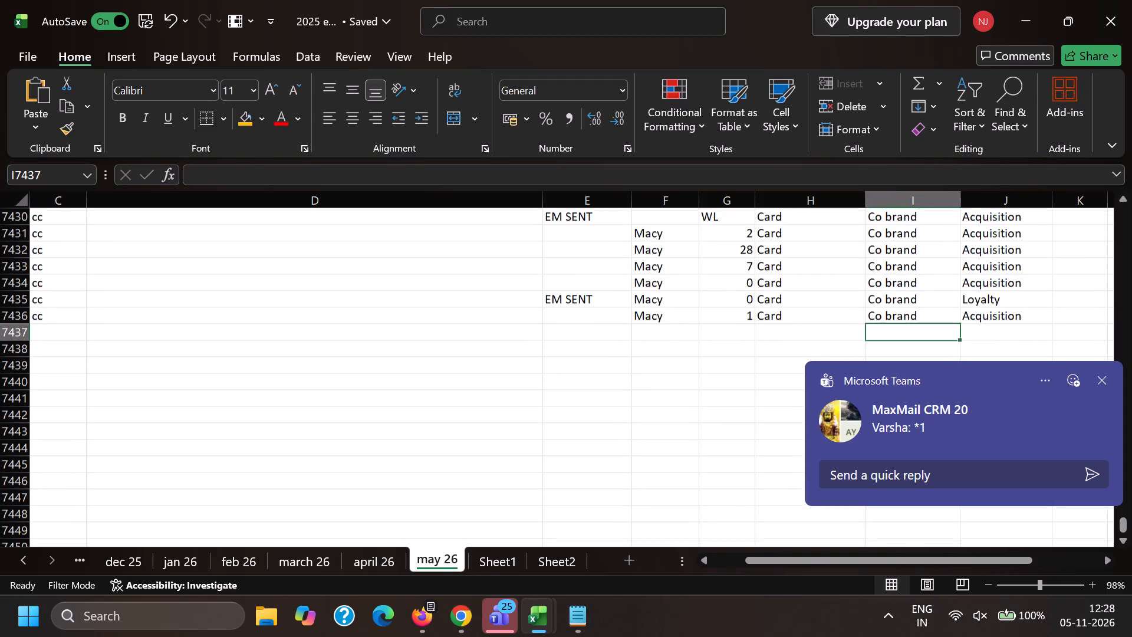
pyautogui.click(979, 324)
pyautogui.click(979, 317)
pyautogui.press('l')
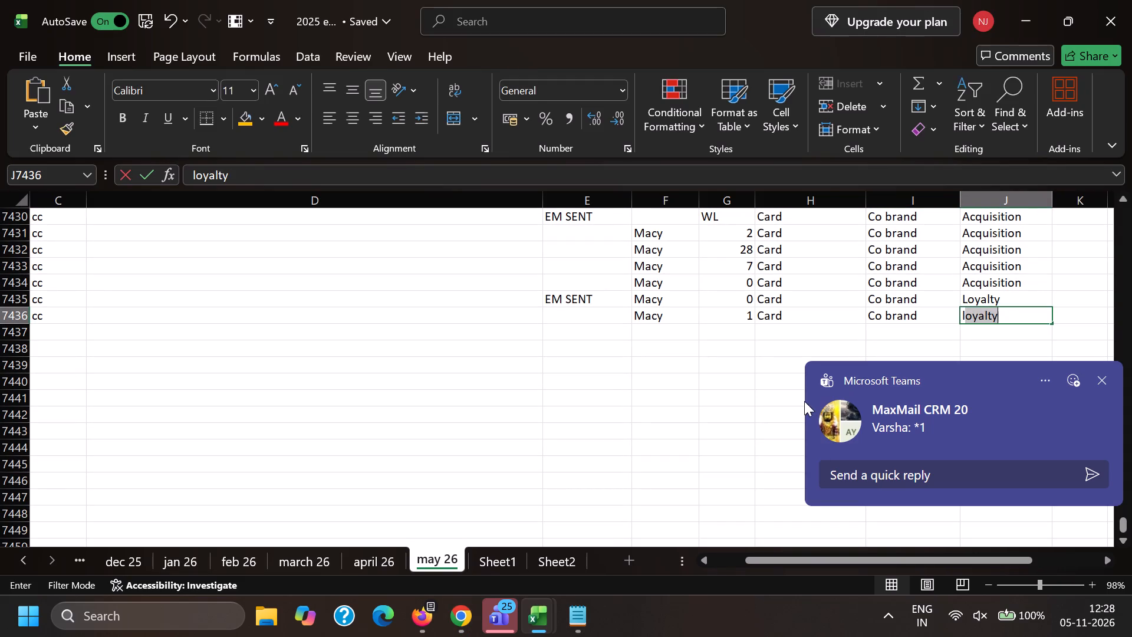
pyautogui.click(433, 444)
# Switch back to the email editor in Chrome and open Manage Product for the saved email.
pyautogui.hotkey('alt', 'Tab')
pyautogui.moveTo(0, 274); pyautogui.dragTo(22, 252)
pyautogui.click(60, 125)
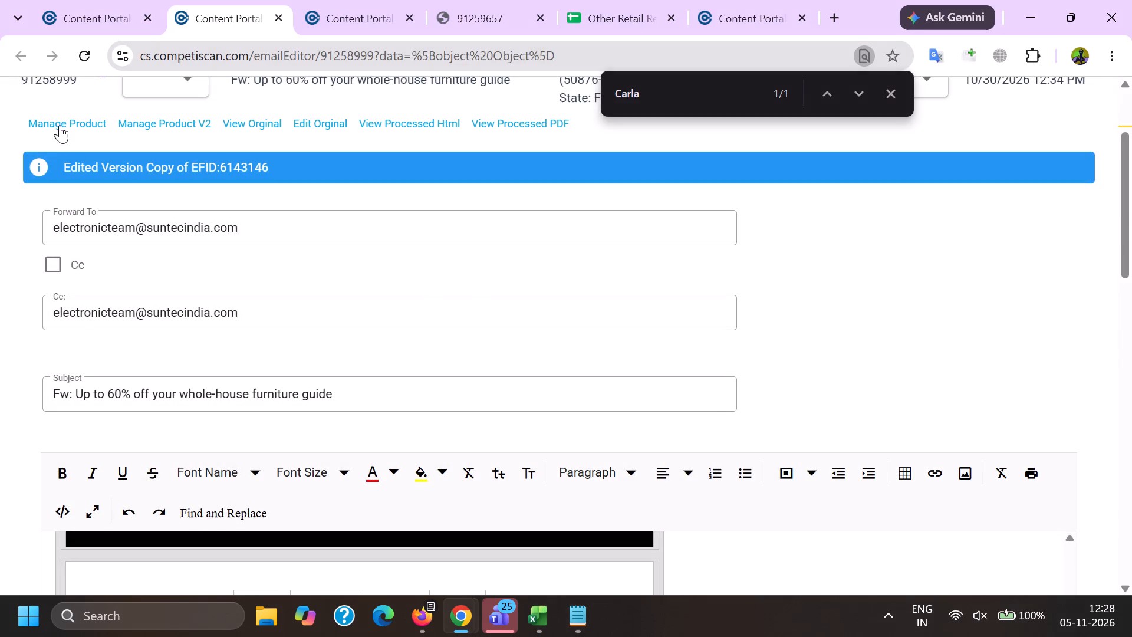
pyautogui.hotkey('alt', 'Tab')
pyautogui.scroll(-6, 243, 203)
pyautogui.click(192, 339)
pyautogui.scroll(15, 200, 322)
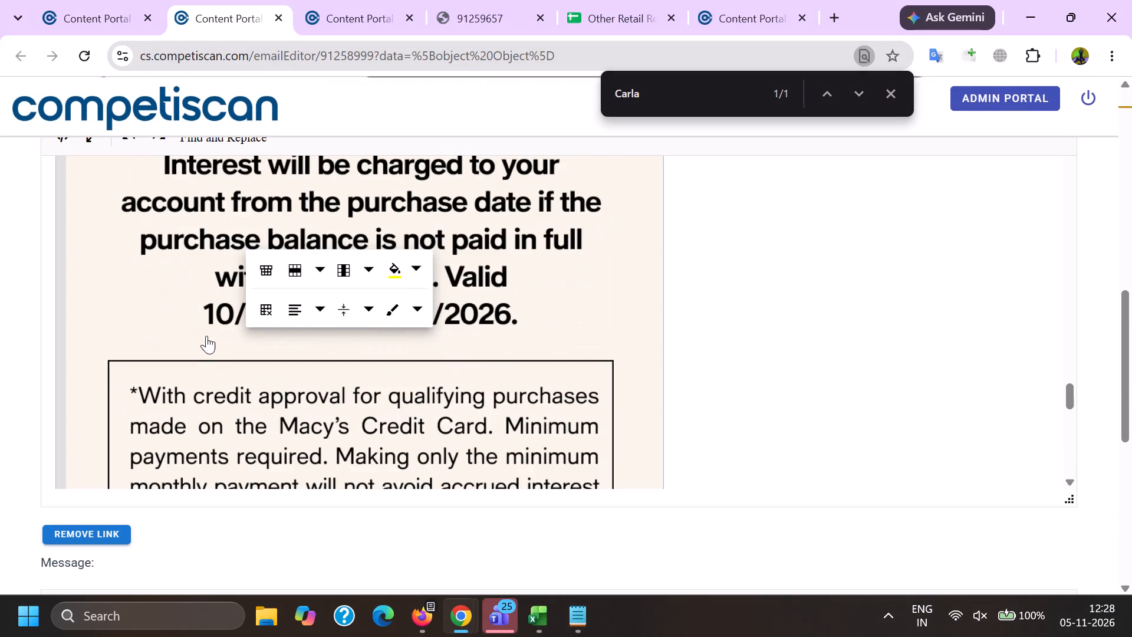
pyautogui.scroll(2, 197, 347)
pyautogui.scroll(20, 195, 346)
pyautogui.scroll(20, 195, 346)
pyautogui.scroll(1, 195, 346)
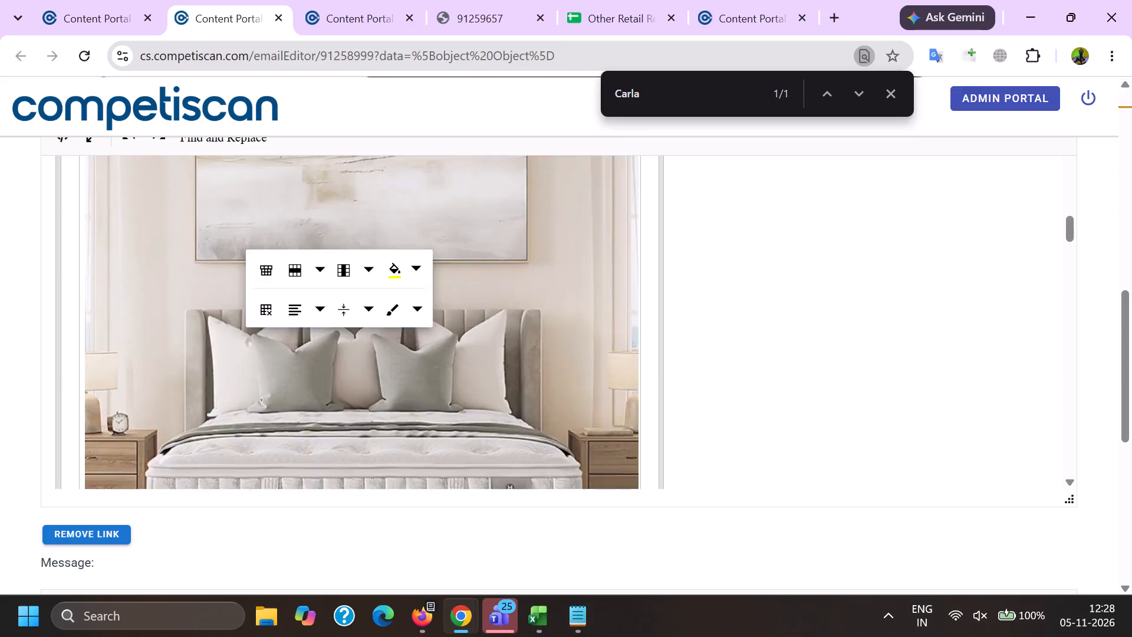
pyautogui.scroll(20, 210, 313)
pyautogui.scroll(20, 210, 313)
pyautogui.scroll(5, 210, 313)
pyautogui.scroll(-6, 248, 297)
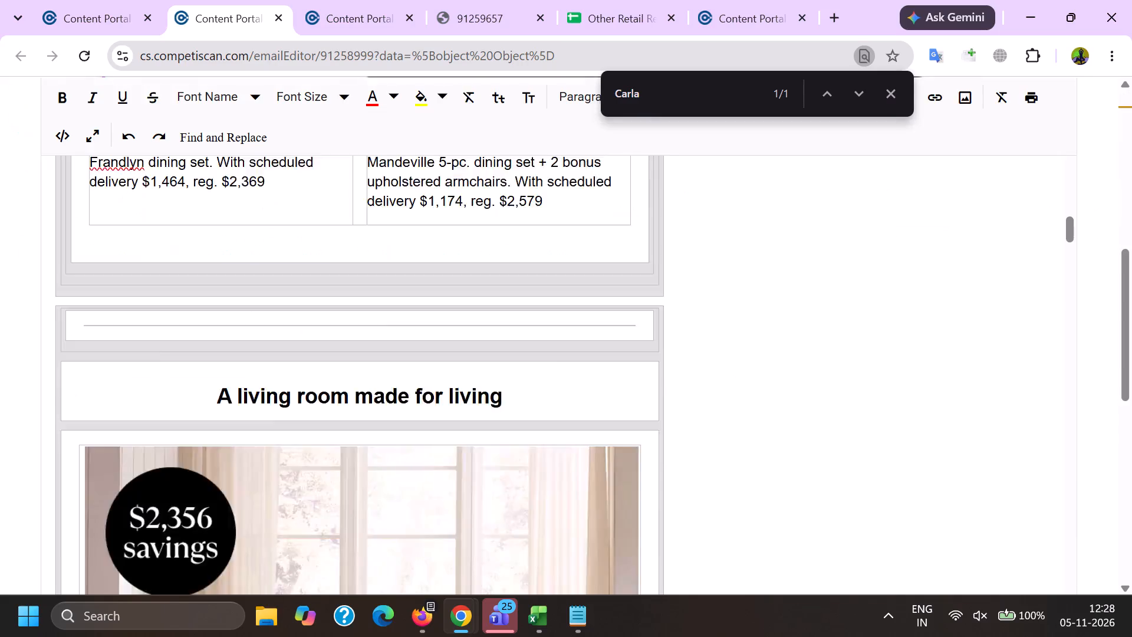
pyautogui.scroll(20, 192, 354)
pyautogui.scroll(19, 192, 354)
pyautogui.hotkey('alt', 'Tab')
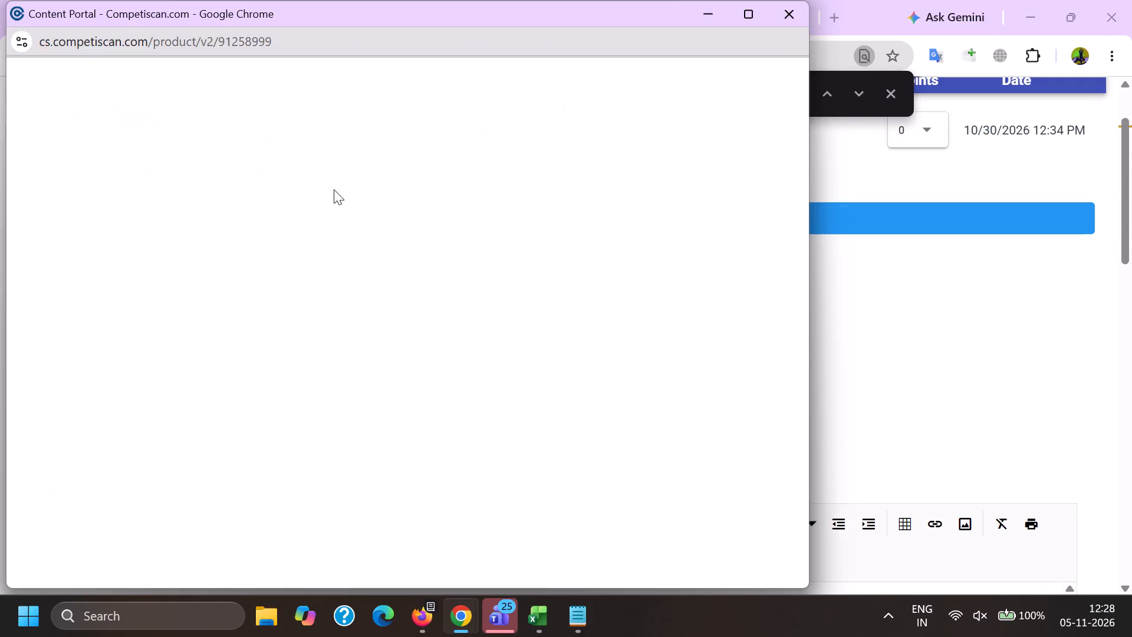
# Set the product's Offer Expiry Date to 2026-11-12.
pyautogui.scroll(-4, 334, 189)
pyautogui.click(345, 249)
pyautogui.scroll(-8, 428, 337)
pyautogui.scroll(7, 421, 388)
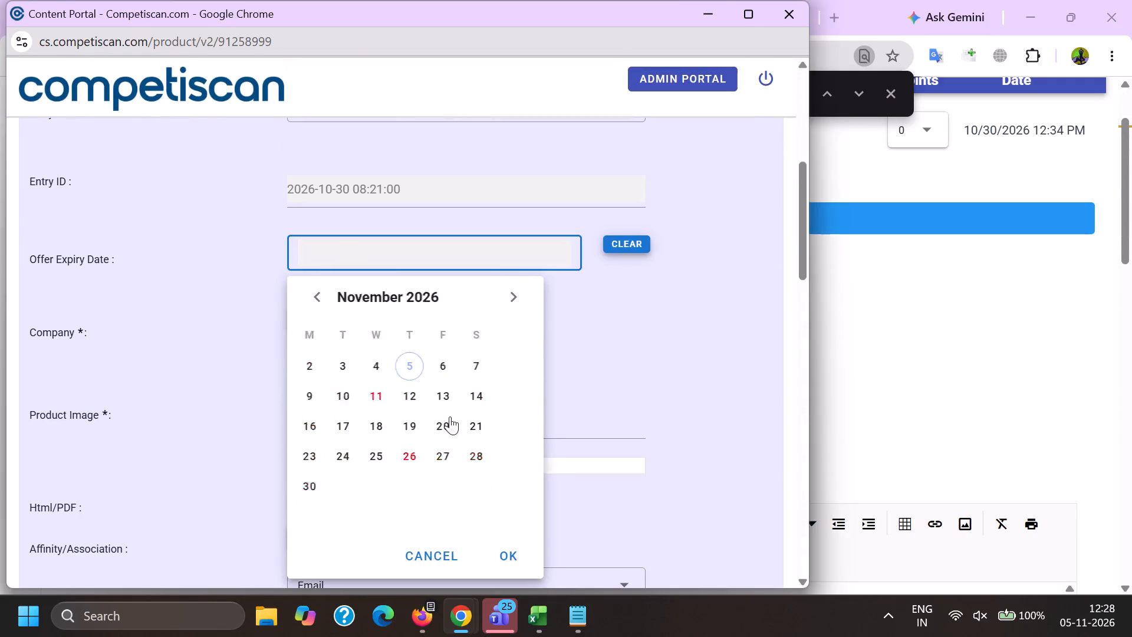
pyautogui.click(450, 396)
pyautogui.moveTo(505, 551); pyautogui.dragTo(496, 544)
# Replace the company apc-na with Macy's on the product form.
pyautogui.click(364, 359)
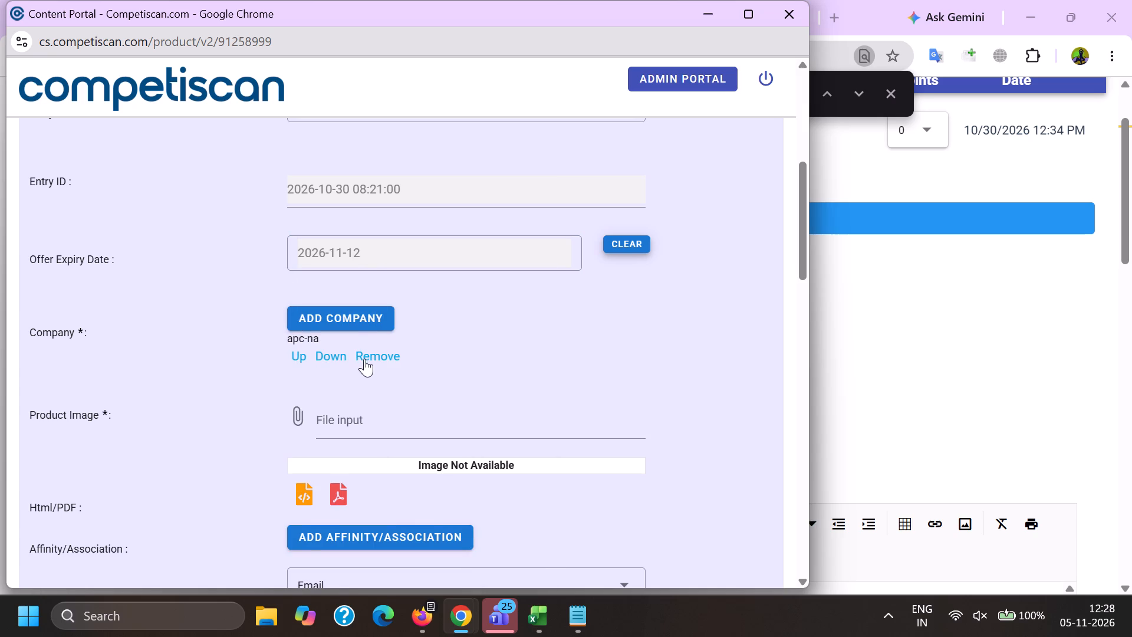
pyautogui.click(354, 313)
pyautogui.hotkey('ctrl', 'v')
pyautogui.hotkey('ctrl', 'z')
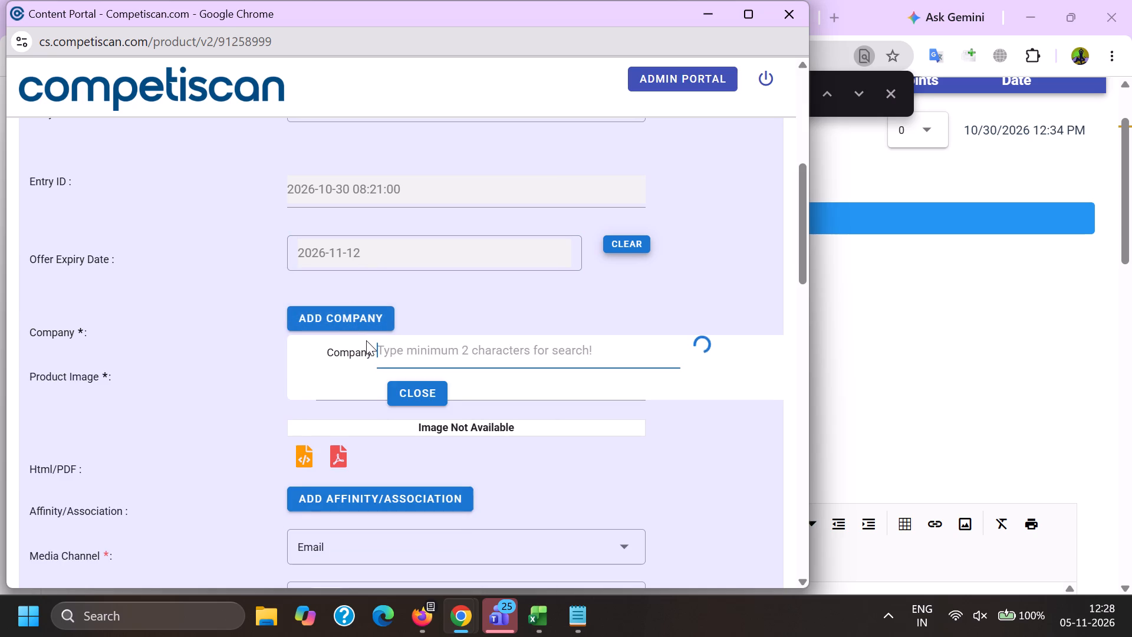
pyautogui.press('m')
pyautogui.press('a')
pyautogui.press('c')
pyautogui.press('y')
pyautogui.scroll(-3, 367, 339)
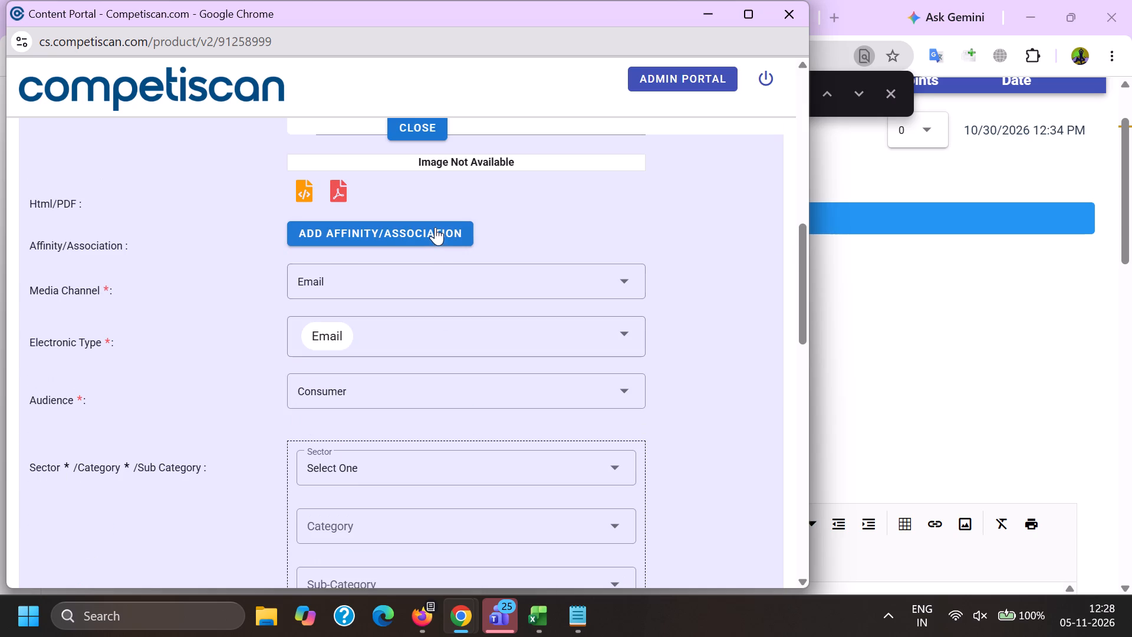
pyautogui.click(435, 227)
pyautogui.click(470, 260)
pyautogui.write('cit')
pyautogui.press('BackSpace')
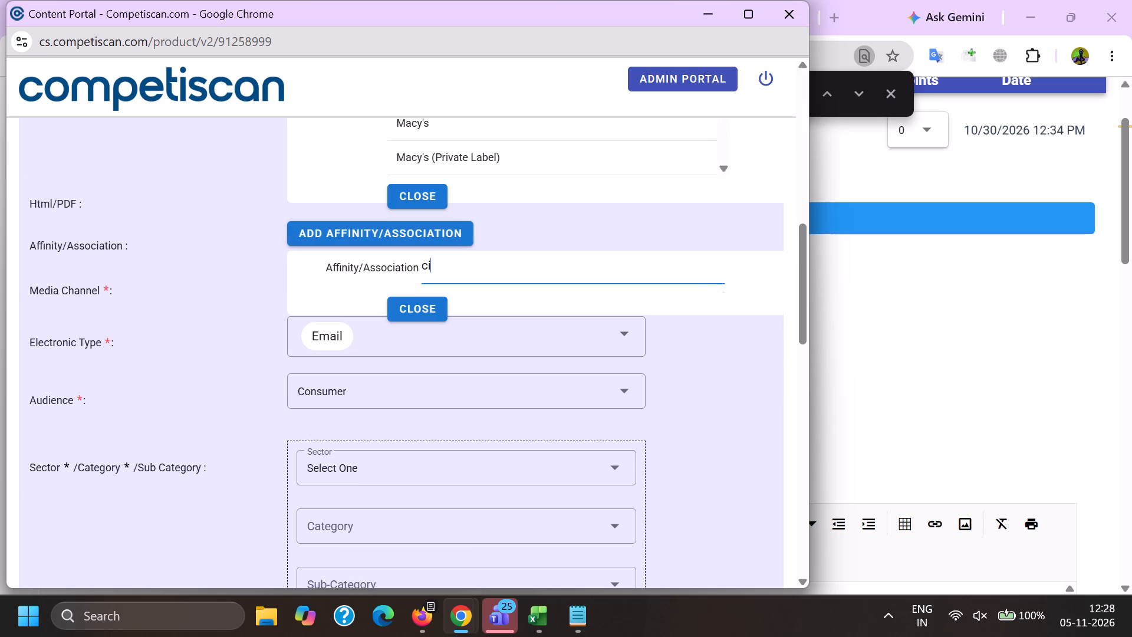
pyautogui.press('BackSpace')
pyautogui.press('BackSpace')
pyautogui.press('BackSpace')
pyautogui.scroll(3, 469, 259)
pyautogui.click(459, 397)
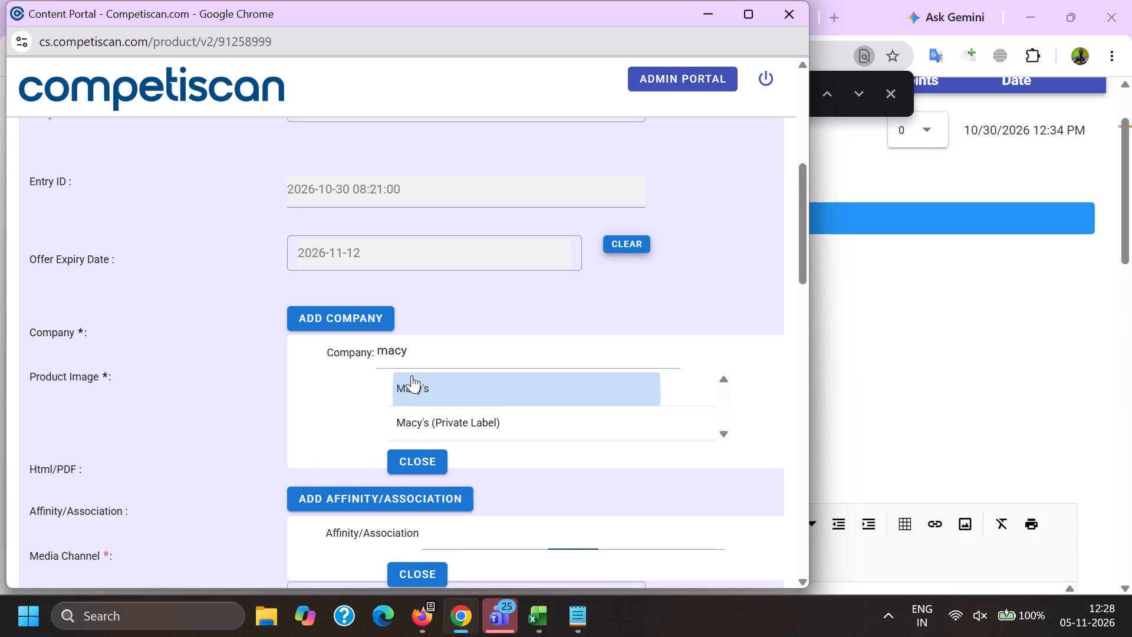
# Add Citibank as a company and Macy's (Retail) as the product's affinity/association, reusing the copied Macy's name.
pyautogui.tripleClick(315, 338)
pyautogui.hotkey('ctrl', 'c')
pyautogui.click(363, 319)
pyautogui.press('c')
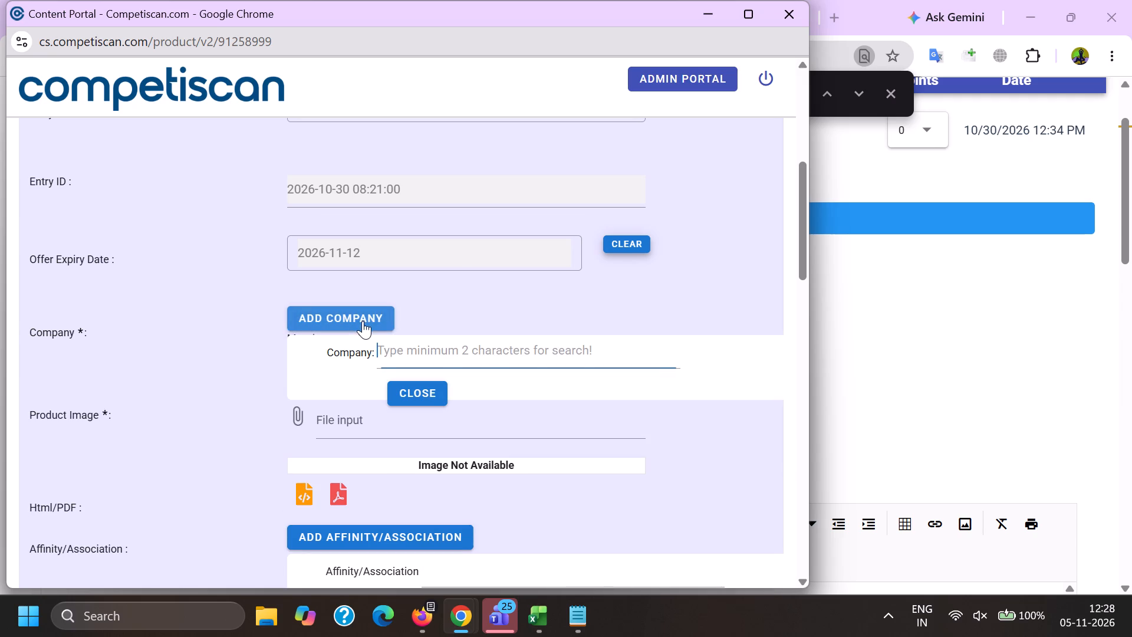
pyautogui.write('it')
pyautogui.write('ib')
pyautogui.press('a')
pyautogui.write('nk')
pyautogui.scroll(-3, 363, 319)
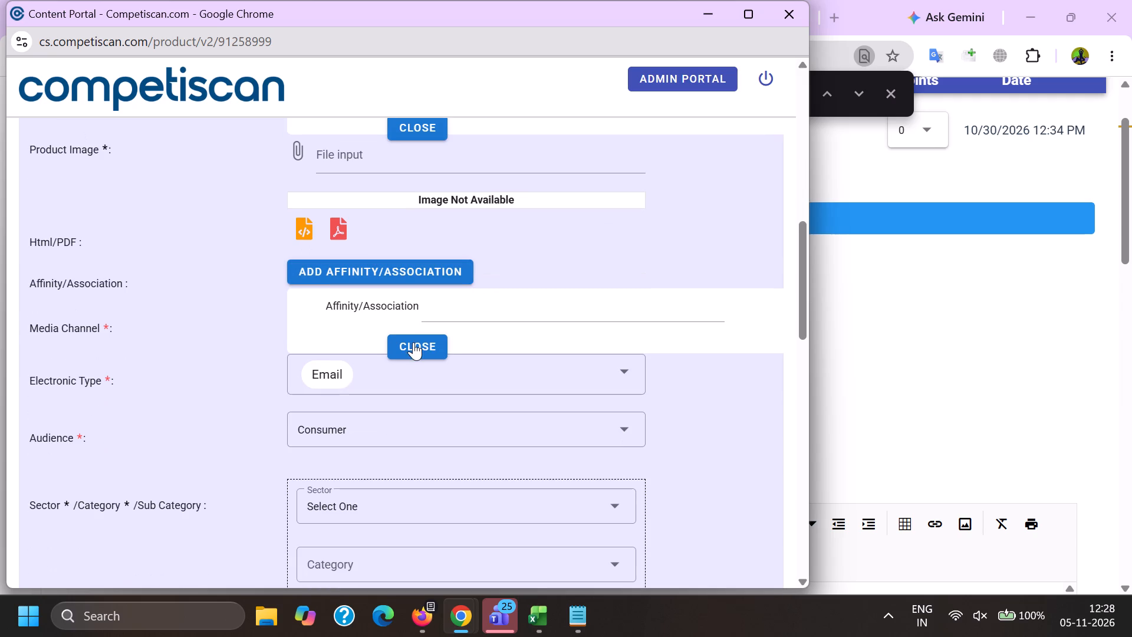
pyautogui.click(446, 297)
pyautogui.hotkey('ctrl', 'v')
pyautogui.scroll(4, 444, 438)
pyautogui.click(419, 481)
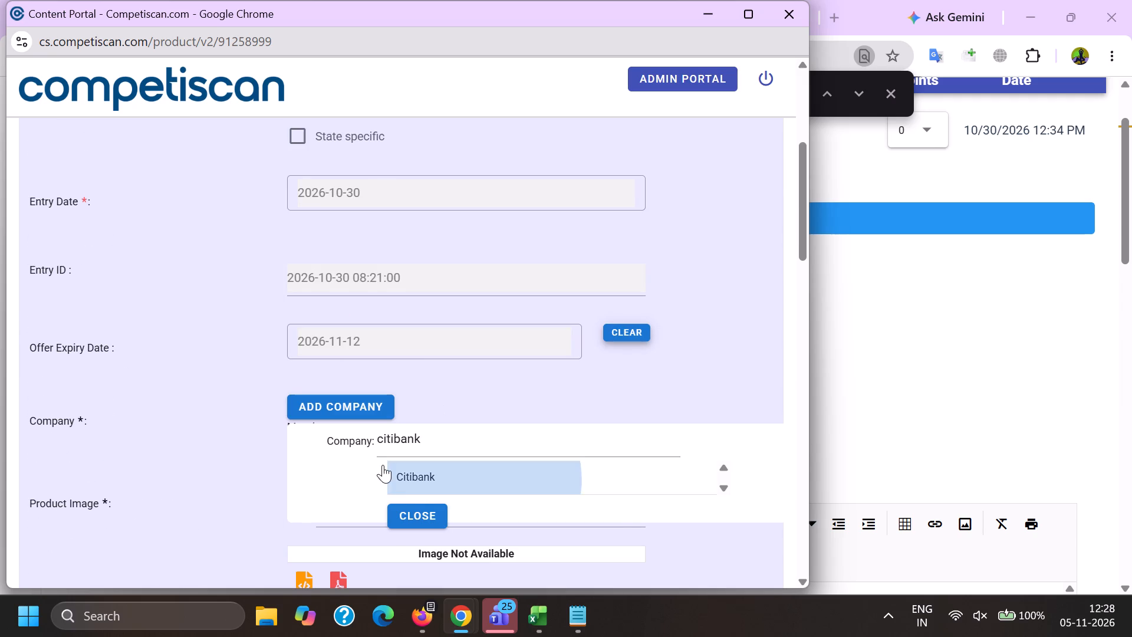
pyautogui.click(352, 442)
pyautogui.scroll(-5, 344, 344)
pyautogui.click(435, 376)
# Add the category Retail / Home / Furniture to the product.
pyautogui.scroll(-4, 314, 161)
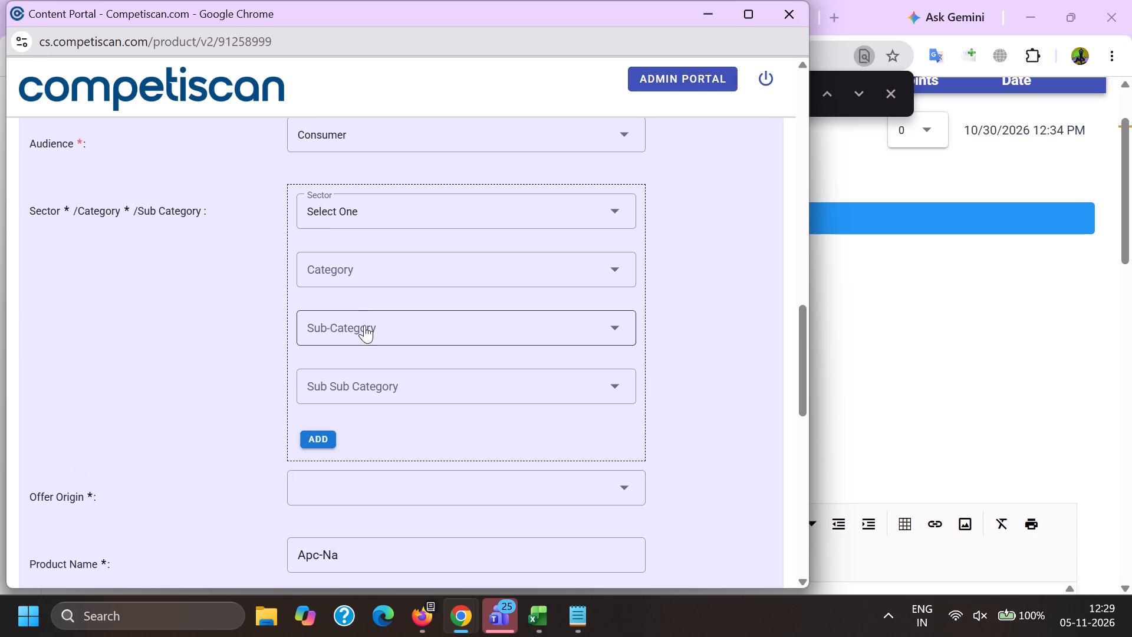
pyautogui.click(342, 218)
pyautogui.scroll(-7, 342, 214)
pyautogui.click(349, 289)
pyautogui.moveTo(237, 289); pyautogui.dragTo(254, 293)
pyautogui.click(337, 274)
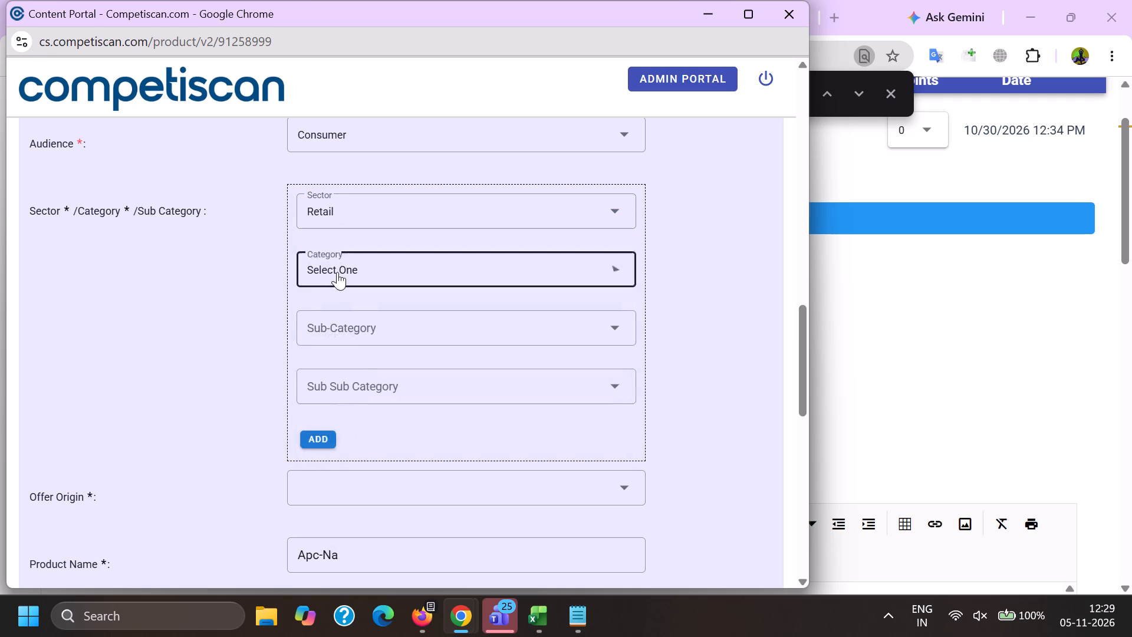
pyautogui.scroll(-7, 337, 271)
pyautogui.click(343, 281)
pyautogui.moveTo(259, 307); pyautogui.dragTo(272, 313)
pyautogui.click(363, 325)
pyautogui.scroll(-1, 350, 252)
pyautogui.click(354, 447)
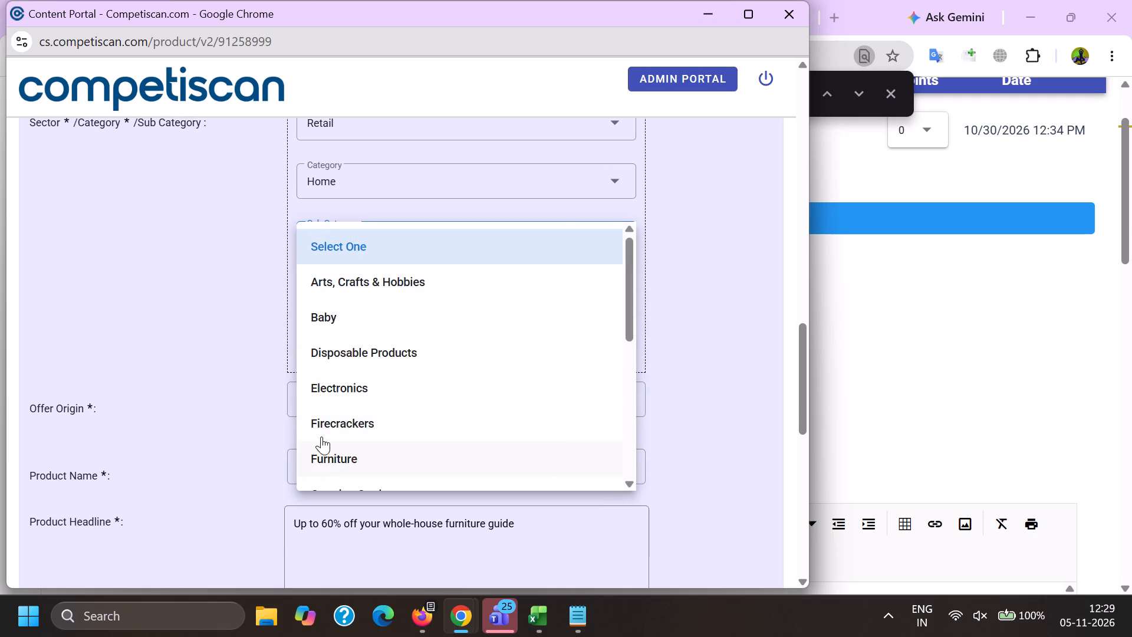
pyautogui.moveTo(239, 423); pyautogui.dragTo(259, 416)
pyautogui.click(321, 339)
pyautogui.click(321, 349)
# Add a second category, Credit Cards / Payment Cards / Private Label Cards, to the product.
pyautogui.scroll(2, 321, 439)
pyautogui.click(342, 325)
pyautogui.scroll(4, 368, 410)
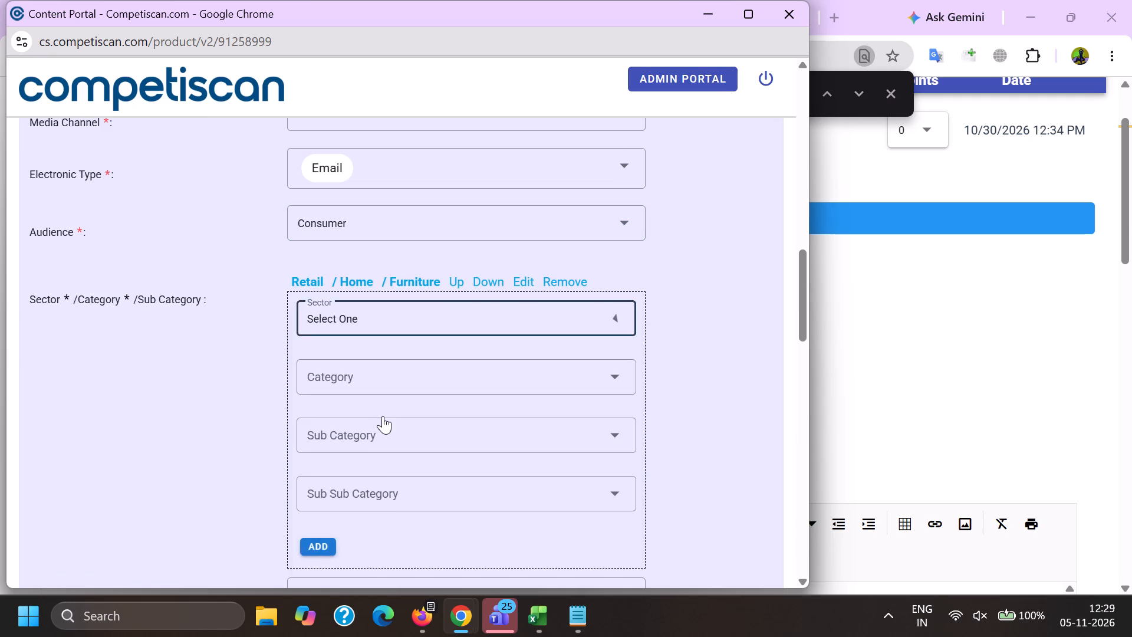
pyautogui.scroll(2, 383, 416)
pyautogui.click(374, 443)
pyautogui.click(340, 310)
pyautogui.click(358, 456)
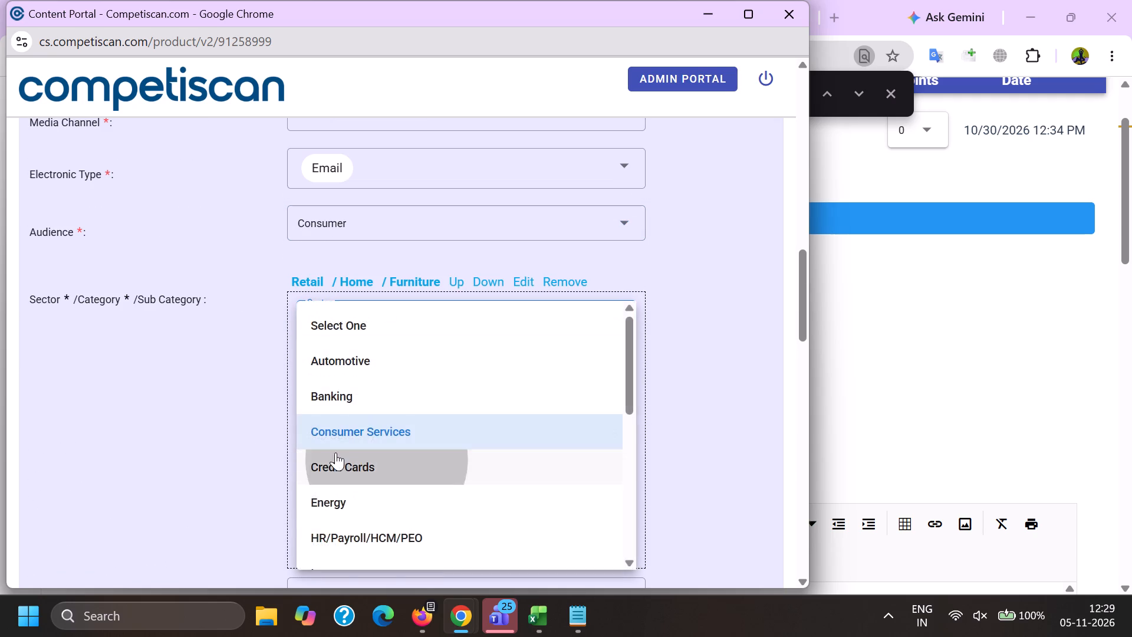
pyautogui.moveTo(256, 444); pyautogui.dragTo(266, 439)
pyautogui.click(340, 375)
pyautogui.click(347, 446)
pyautogui.click(342, 439)
pyautogui.scroll(-2, 352, 352)
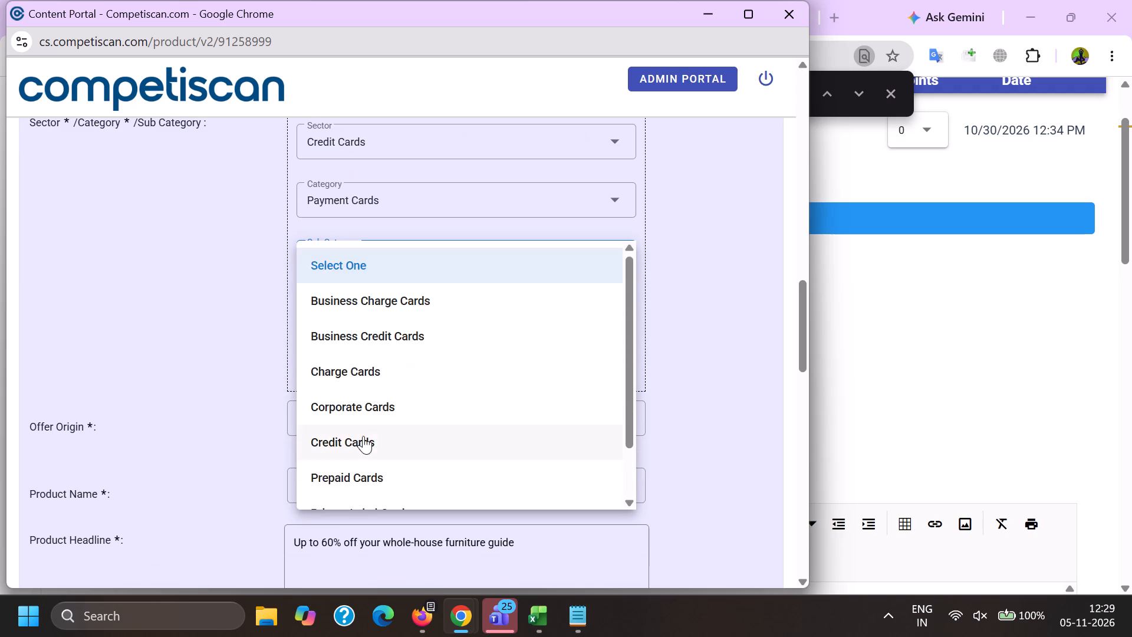
pyautogui.scroll(-6, 362, 429)
pyautogui.click(367, 439)
pyautogui.moveTo(223, 431); pyautogui.dragTo(258, 429)
pyautogui.click(327, 370)
# Move Retail / Home / Furniture below the private label cards entry in the category order.
pyautogui.scroll(3, 366, 434)
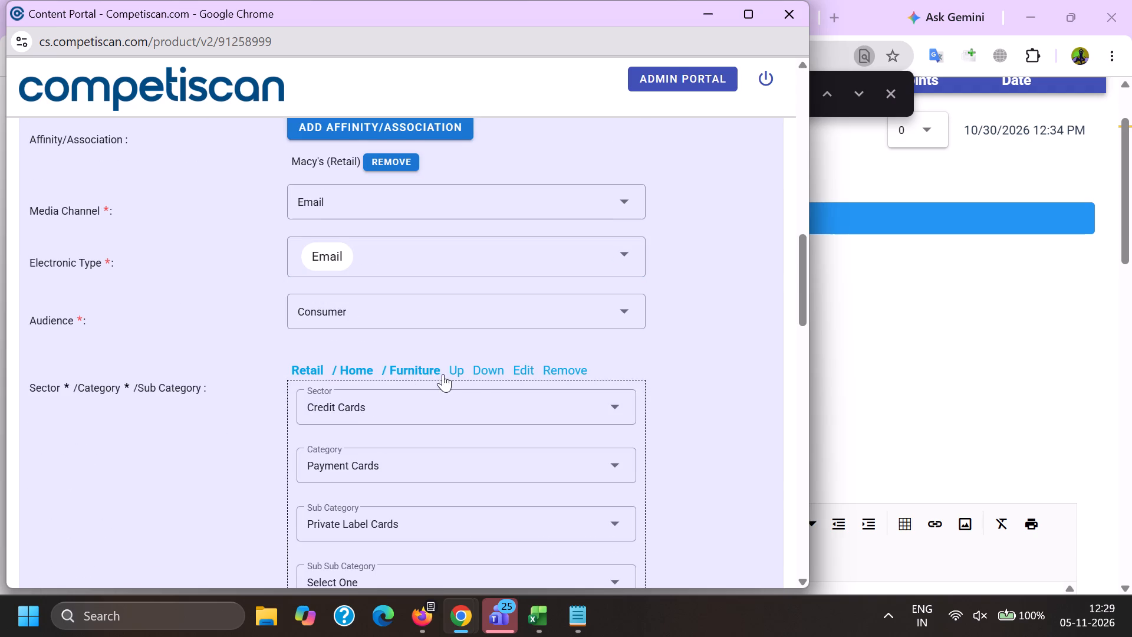
pyautogui.click(483, 366)
# Set Offer Origin to Provider/Bank and look up Macy's to choose Macy's Card as the product name.
pyautogui.scroll(-2, 365, 372)
pyautogui.scroll(-3, 342, 499)
pyautogui.click(327, 282)
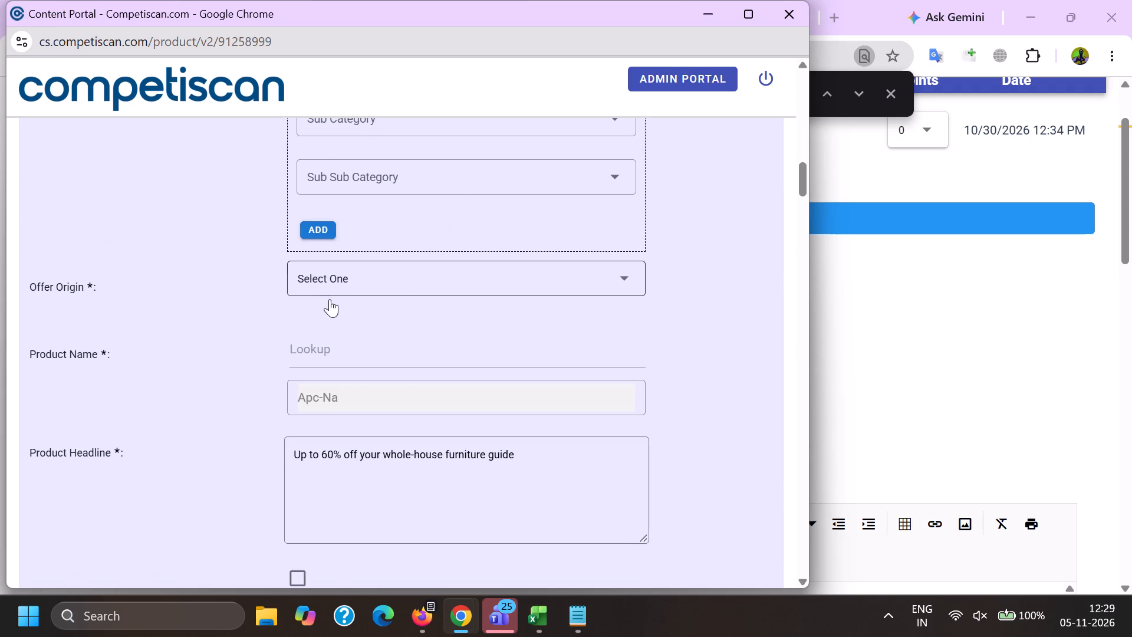
pyautogui.click(353, 363)
pyautogui.click(347, 357)
pyautogui.hotkey('ctrl', 'v')
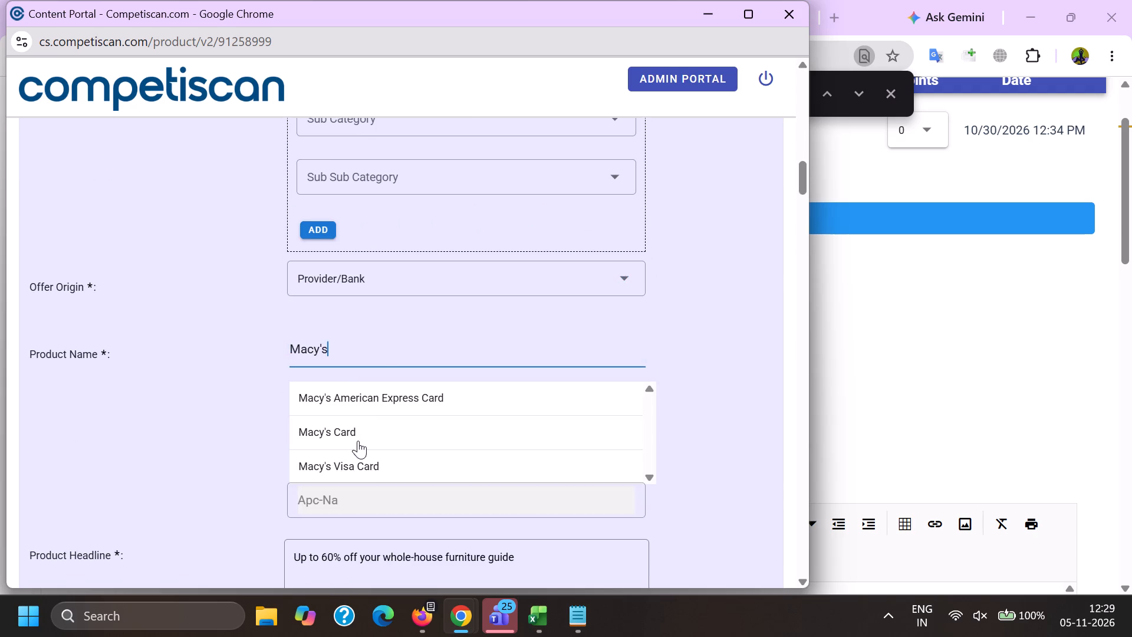
pyautogui.click(358, 440)
# Move Credit Cards / Payment Cards / Private Label Cards below Retail / Home / Furniture in the category order.
pyautogui.scroll(5, 360, 435)
pyautogui.click(366, 382)
# Add a third category, Credit Cards / Payment Cards / Credit Cards, to the product.
pyautogui.click(344, 473)
pyautogui.click(343, 446)
pyautogui.scroll(-3, 346, 464)
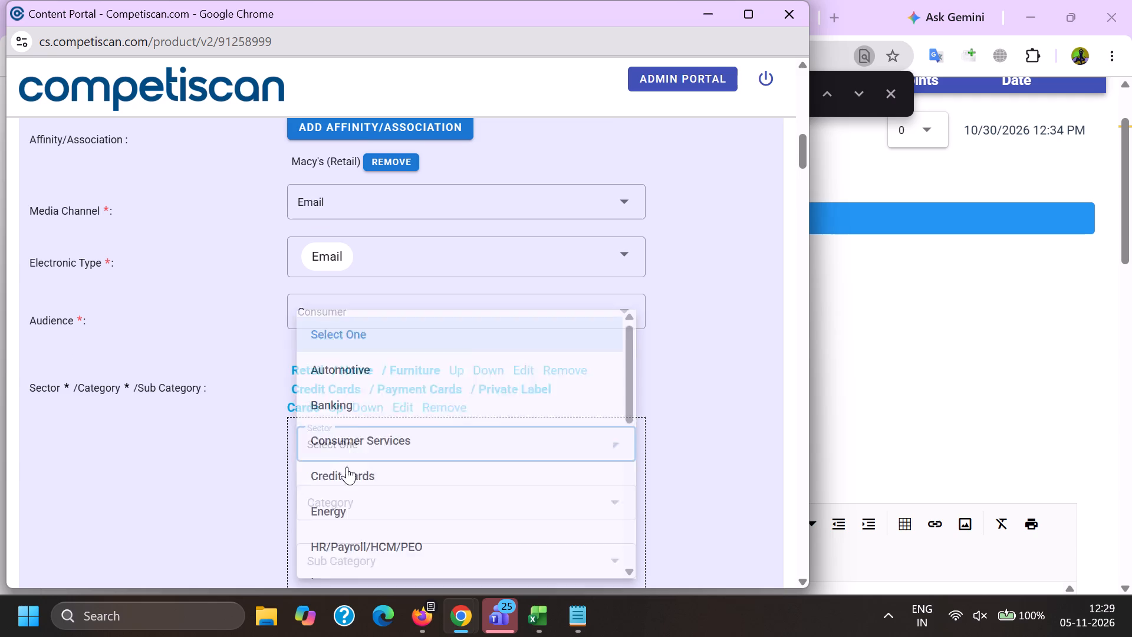
pyautogui.click(377, 405)
pyautogui.click(354, 444)
pyautogui.scroll(7, 353, 503)
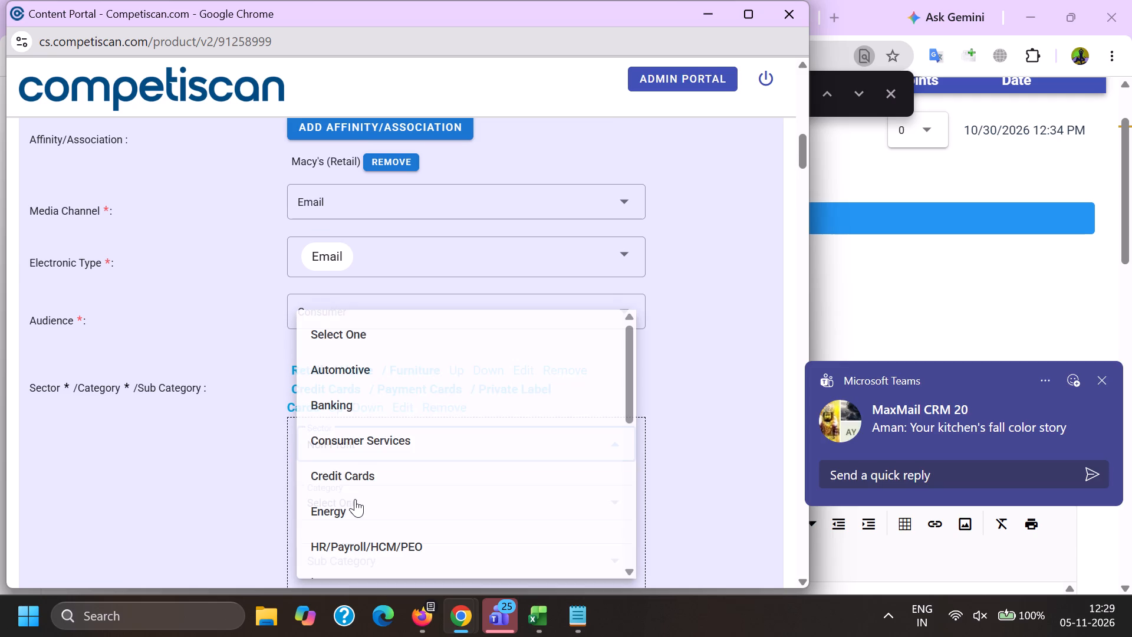
pyautogui.click(371, 467)
pyautogui.moveTo(279, 475); pyautogui.dragTo(292, 471)
pyautogui.scroll(-2, 374, 323)
pyautogui.click(337, 330)
pyautogui.click(361, 383)
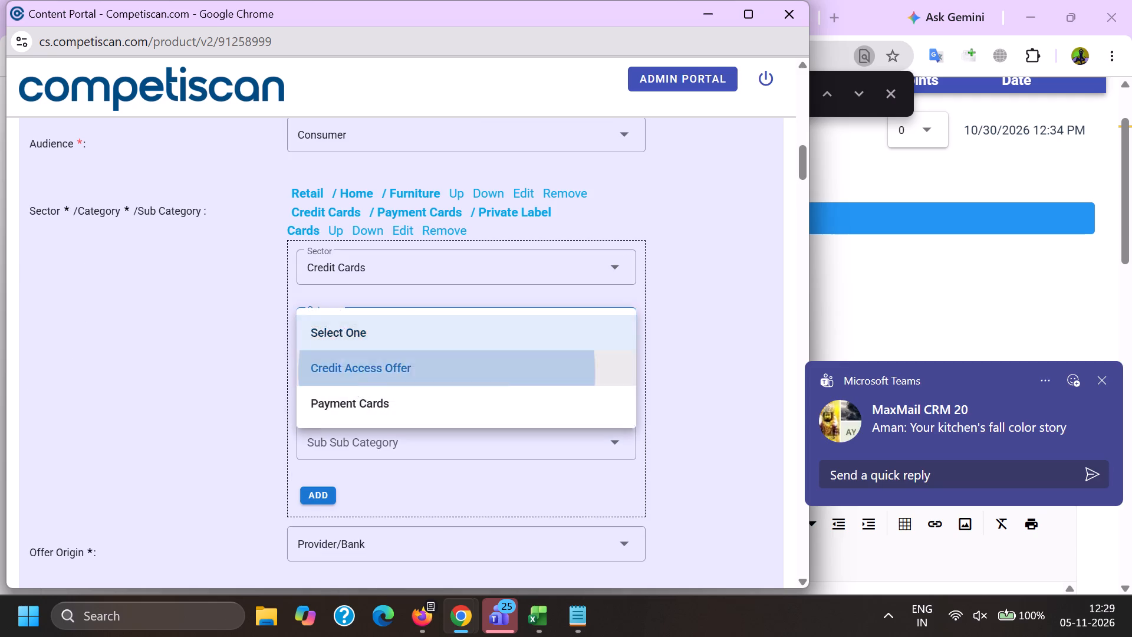
pyautogui.click(354, 329)
pyautogui.click(362, 407)
pyautogui.click(348, 401)
pyautogui.click(351, 387)
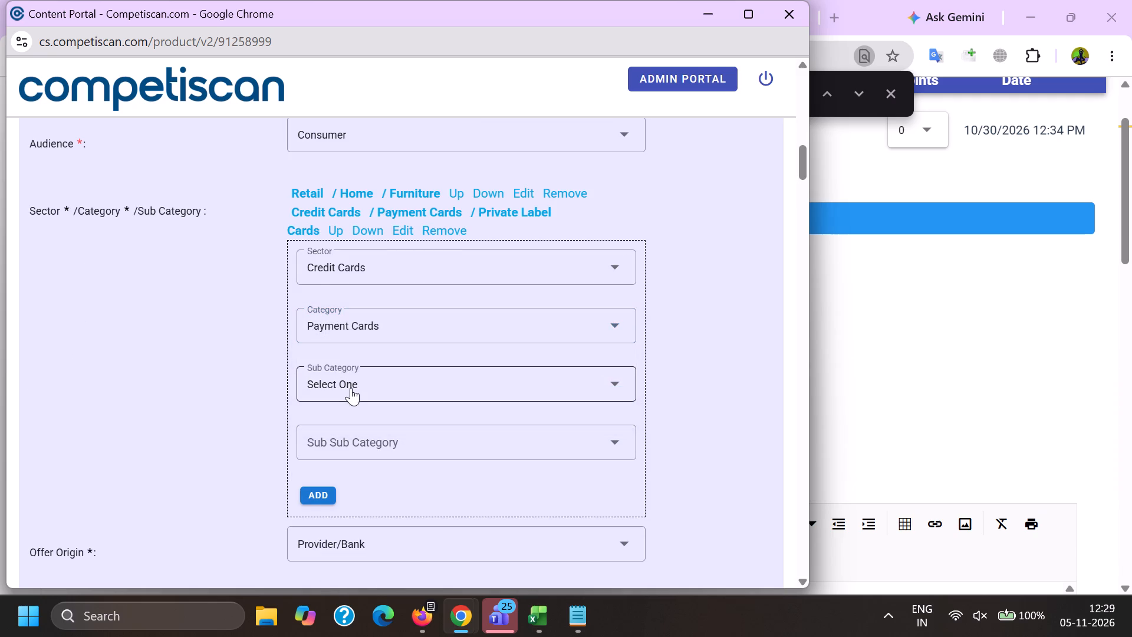
pyautogui.scroll(-2, 383, 283)
pyautogui.click(344, 276)
pyautogui.moveTo(203, 294); pyautogui.dragTo(226, 295)
pyautogui.click(315, 323)
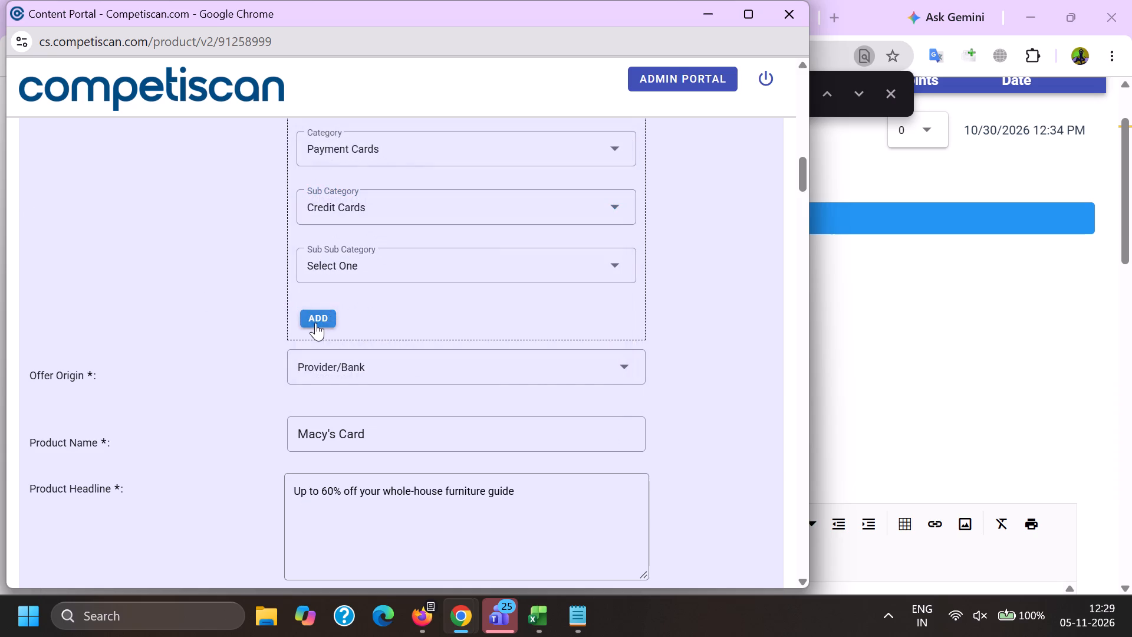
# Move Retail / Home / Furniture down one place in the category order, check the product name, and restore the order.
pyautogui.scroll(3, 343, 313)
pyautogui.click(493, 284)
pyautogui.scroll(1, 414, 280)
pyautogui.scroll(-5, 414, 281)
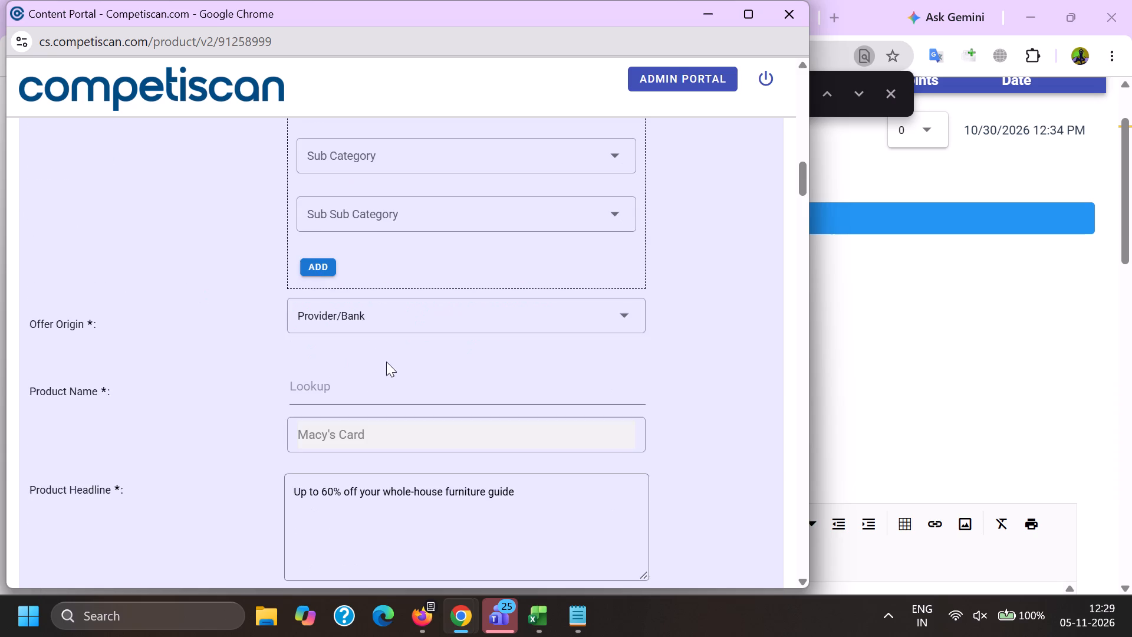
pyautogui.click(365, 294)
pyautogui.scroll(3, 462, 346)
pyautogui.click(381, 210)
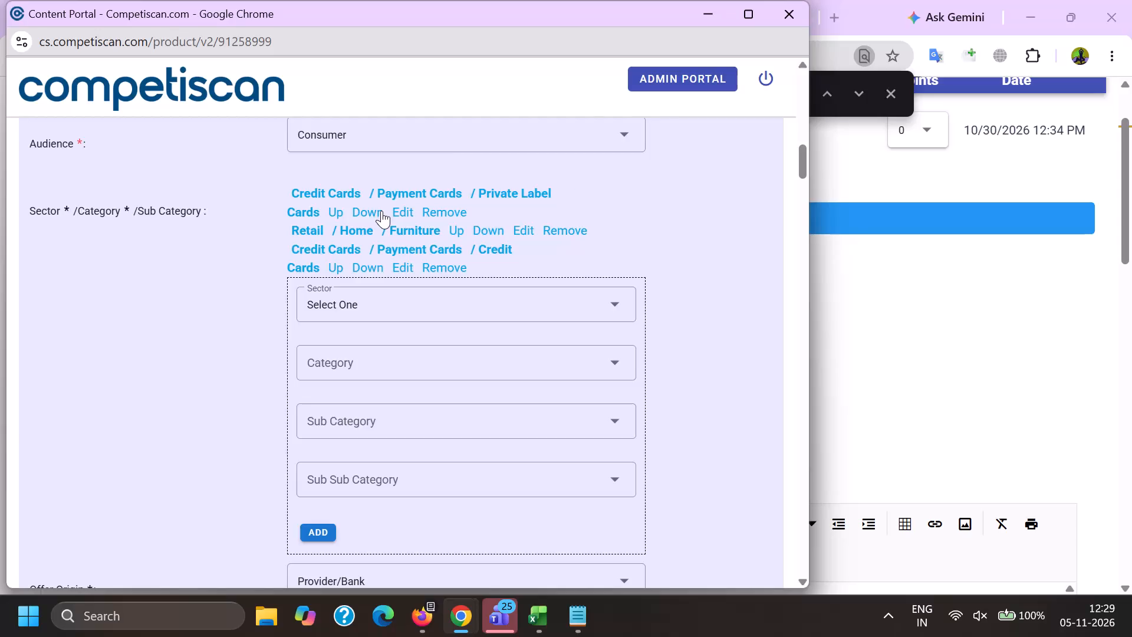
# Replace the product headline with the subject copied from the email body, "Up to 60% off your whole-house furniture guide", plus a full stop and space.
pyautogui.scroll(-5, 381, 226)
pyautogui.moveTo(546, 301); pyautogui.dragTo(41, 297)
pyautogui.press('BackSpace')
pyautogui.hotkey('alt', 'Tab')
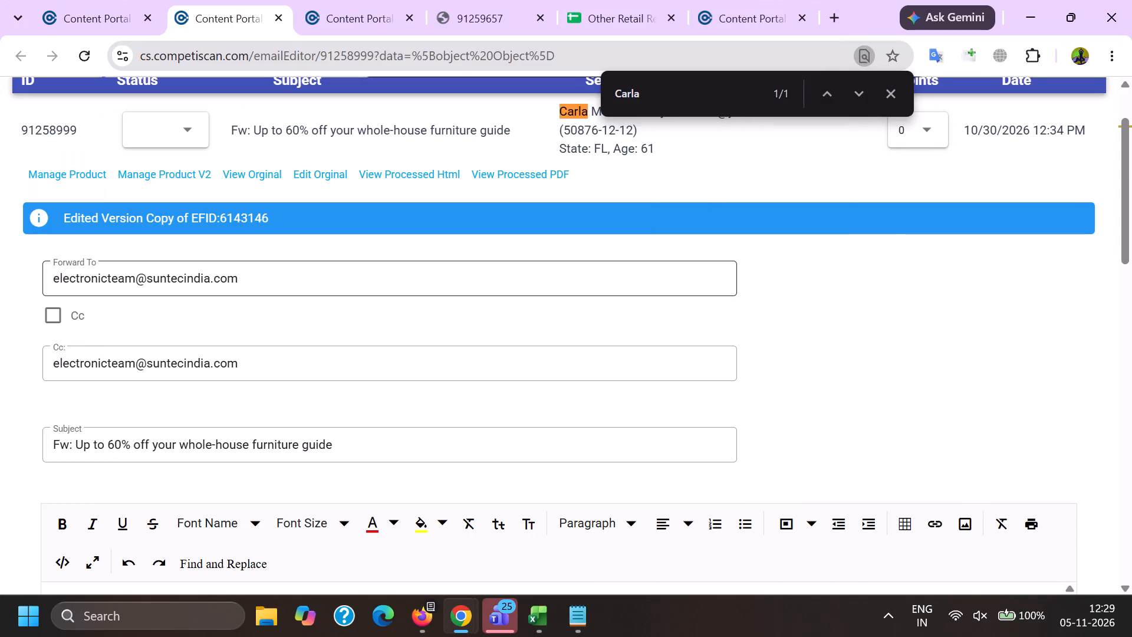
pyautogui.scroll(-2, 147, 464)
pyautogui.moveTo(104, 398); pyautogui.dragTo(368, 395)
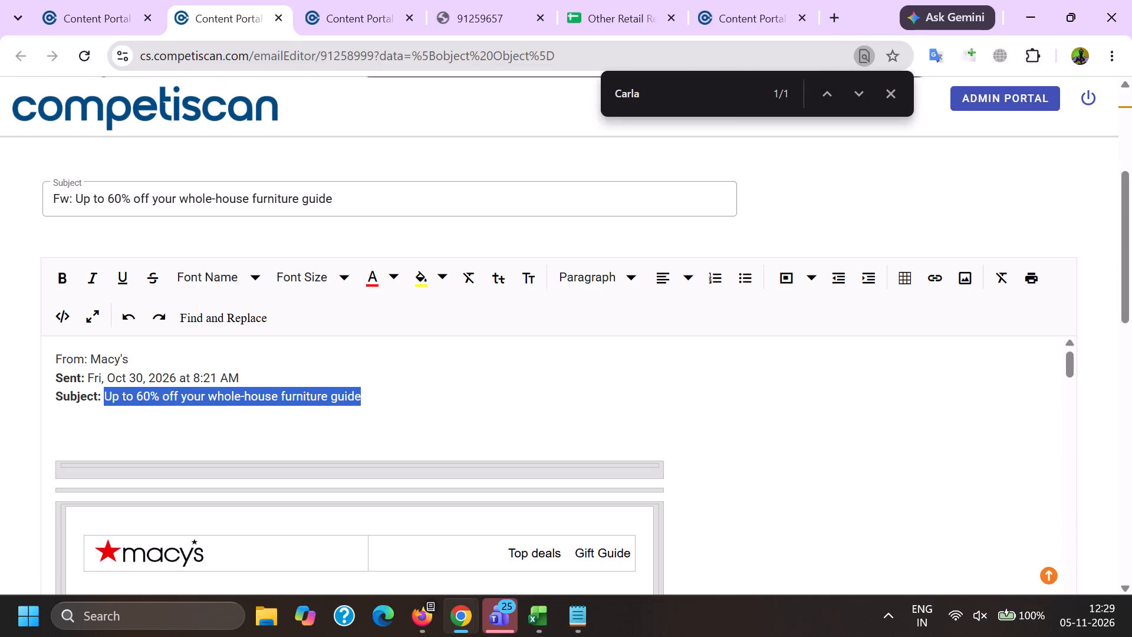
pyautogui.moveTo(368, 395); pyautogui.dragTo(370, 395)
pyautogui.hotkey('ctrl', 'c')
pyautogui.hotkey('alt', 'Tab')
pyautogui.hotkey('ctrl', 'v')
pyautogui.scroll(5, 386, 403)
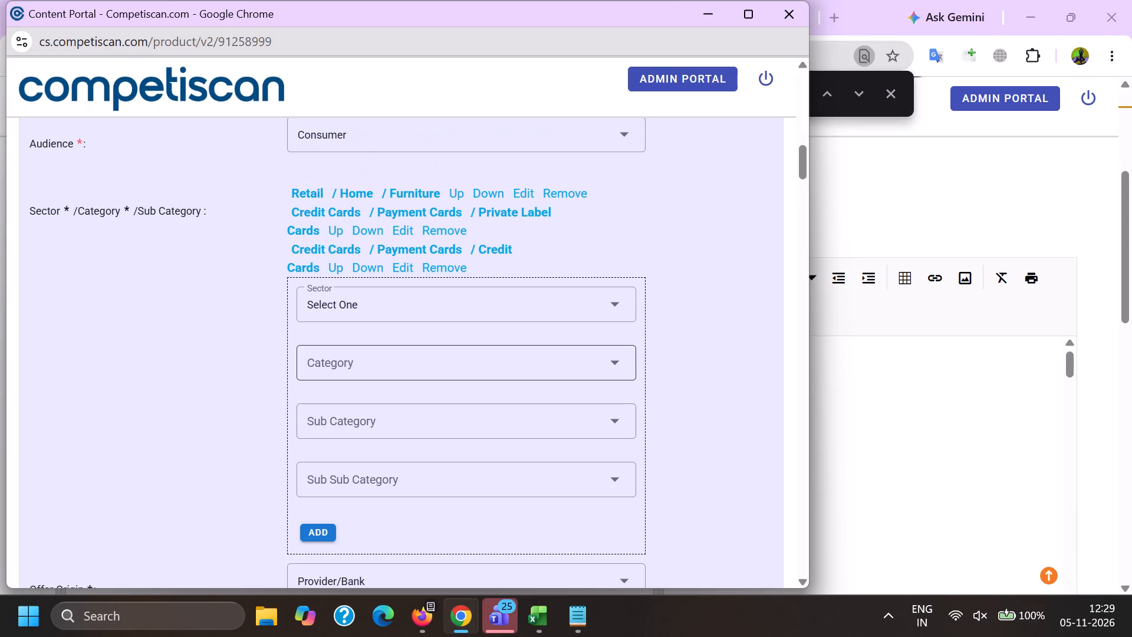
pyautogui.scroll(-5, 425, 339)
pyautogui.press('.')
pyautogui.press('space')
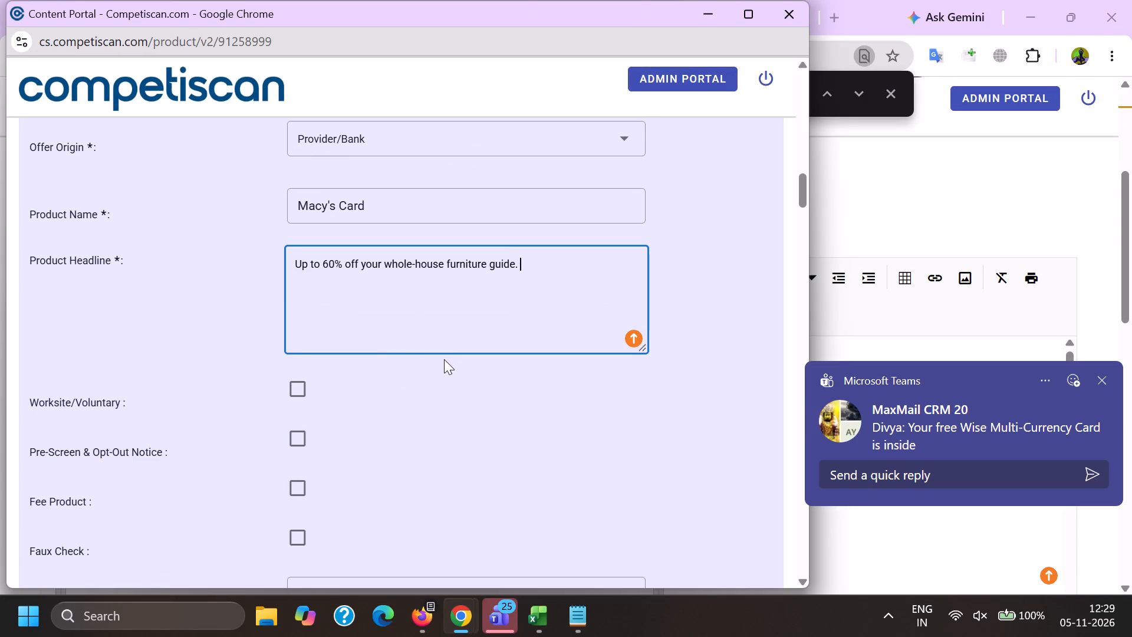
pyautogui.hotkey('alt', 'Tab')
pyautogui.click(746, 0)
pyautogui.click(392, 0)
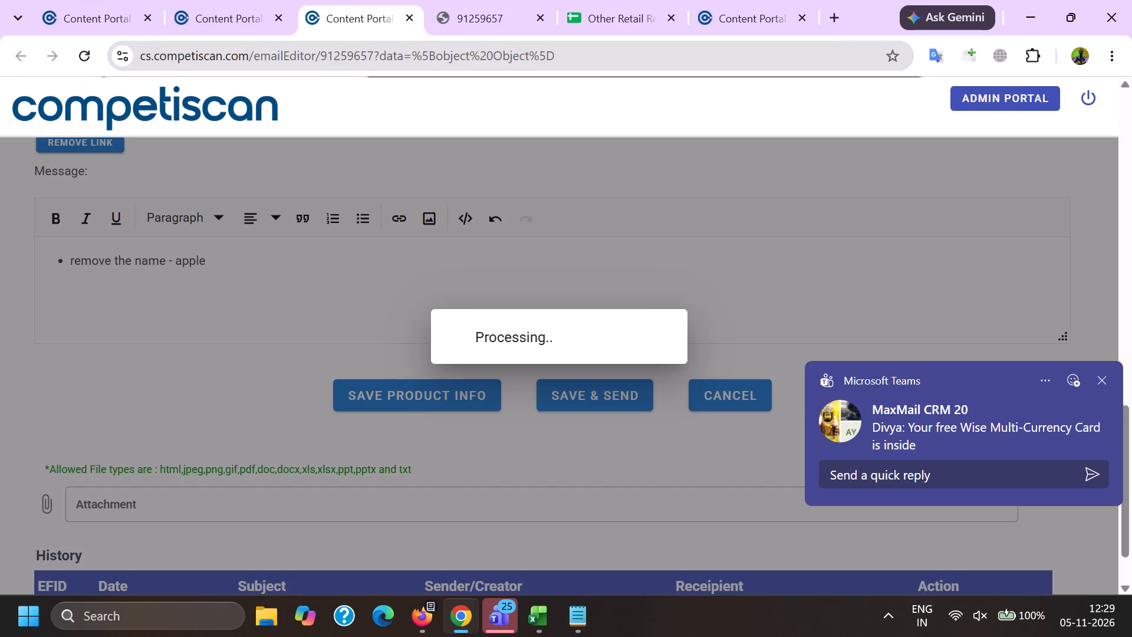
pyautogui.scroll(-6, 432, 241)
pyautogui.scroll(2, 400, 294)
pyautogui.click(269, 0)
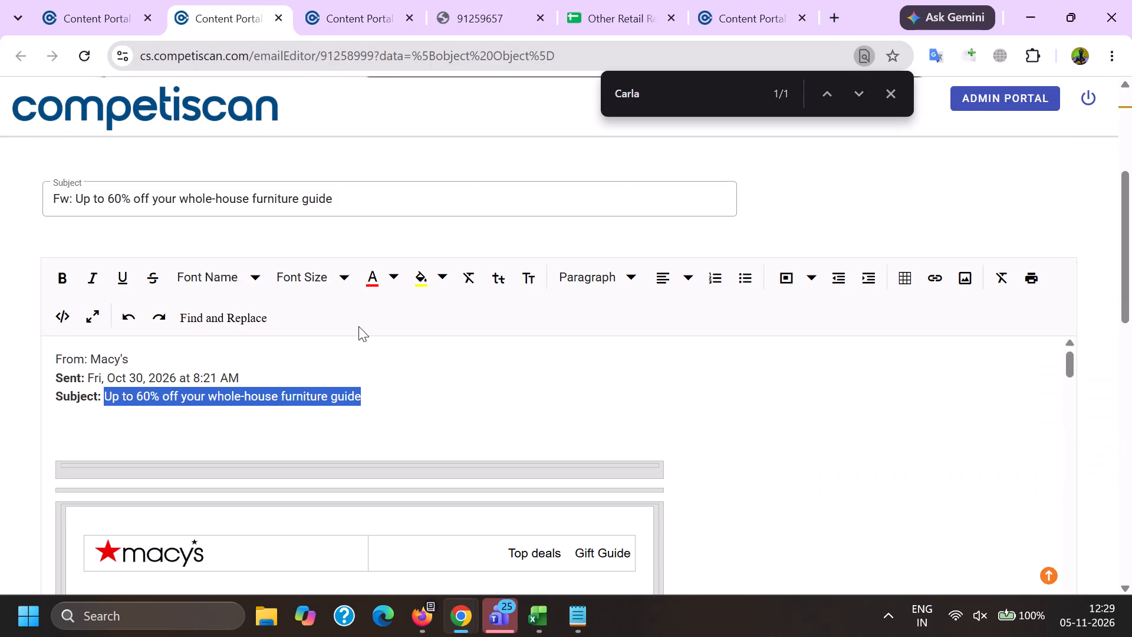
# Copy the heading "Mattresses that target your exact need" from the email body and append it to the product headline.
pyautogui.scroll(-10, 356, 332)
pyautogui.scroll(1, 343, 318)
pyautogui.scroll(-4, 343, 318)
pyautogui.scroll(7, 314, 342)
pyautogui.scroll(-15, 295, 346)
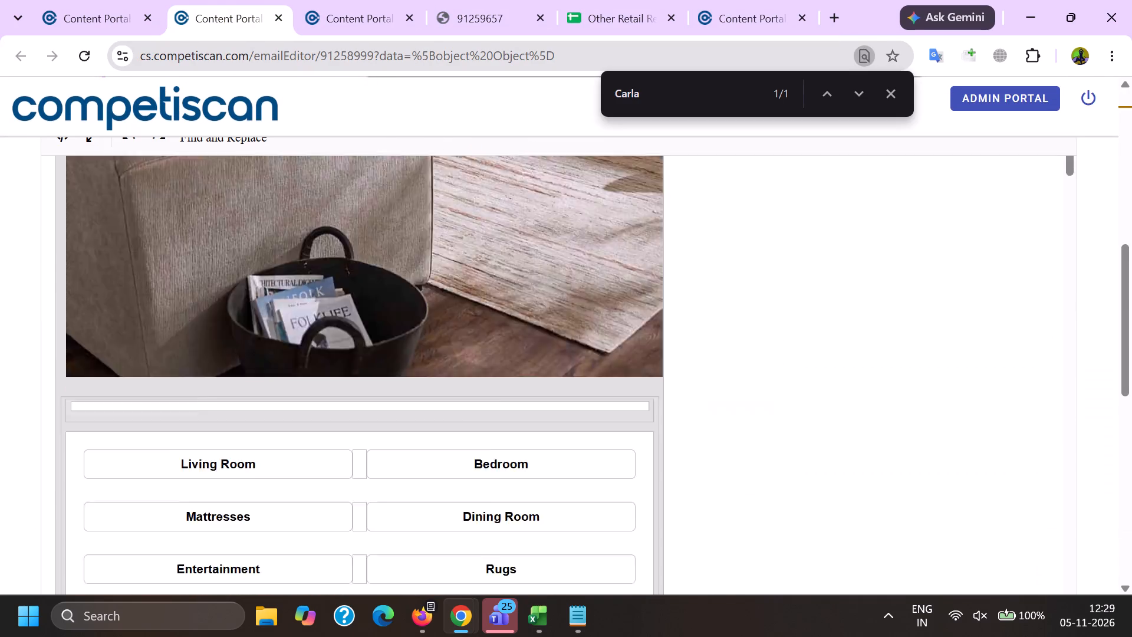
pyautogui.scroll(-20, 278, 346)
pyautogui.scroll(-20, 278, 346)
pyautogui.scroll(-4, 278, 346)
pyautogui.scroll(2, 305, 373)
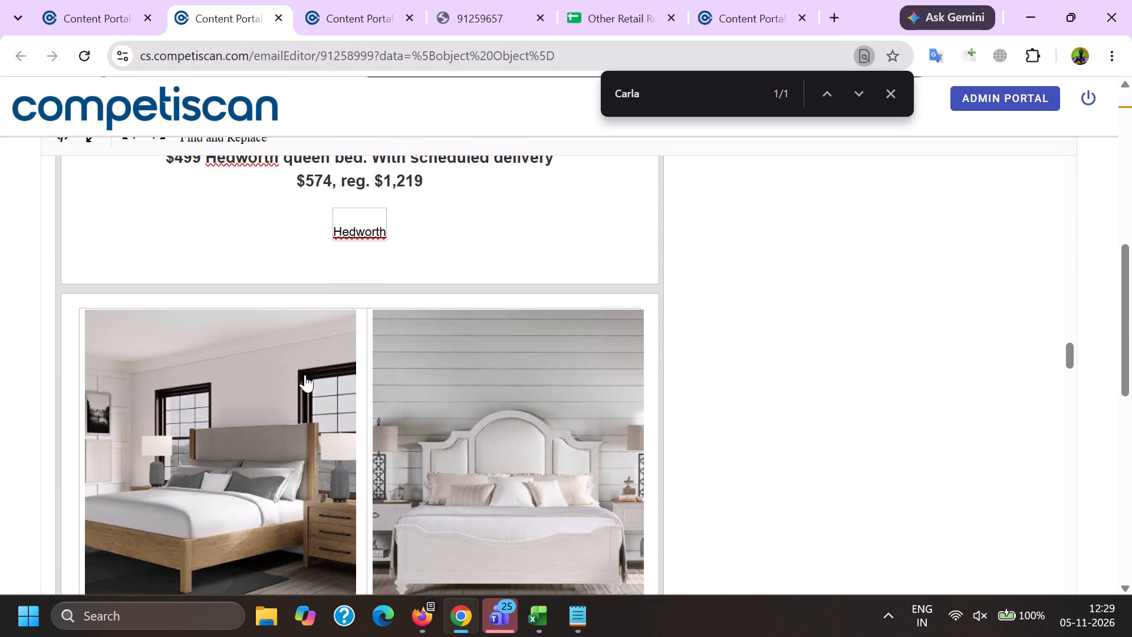
pyautogui.click(131, 279)
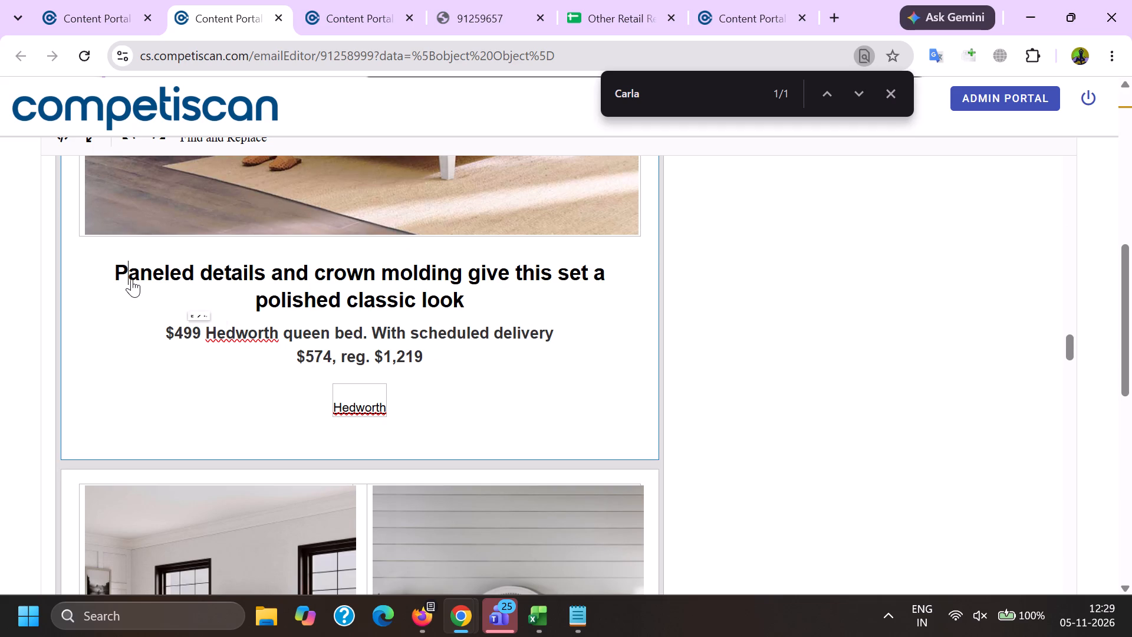
pyautogui.scroll(-8, 234, 390)
pyautogui.scroll(1, 325, 369)
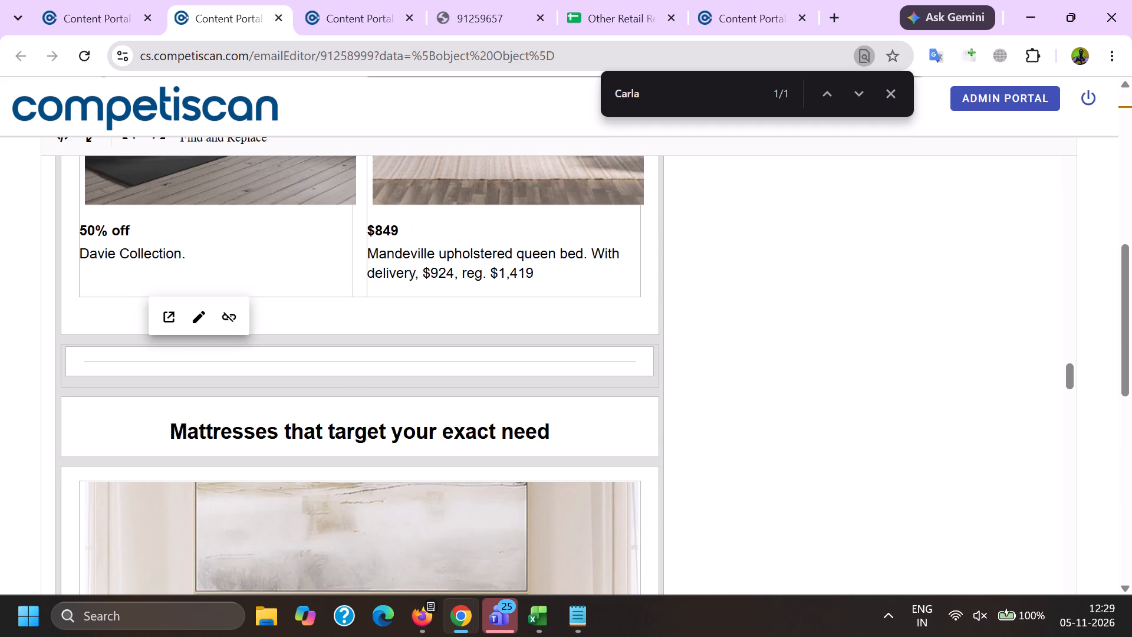
pyautogui.moveTo(169, 419); pyautogui.dragTo(606, 417)
pyautogui.hotkey('ctrl', 'c')
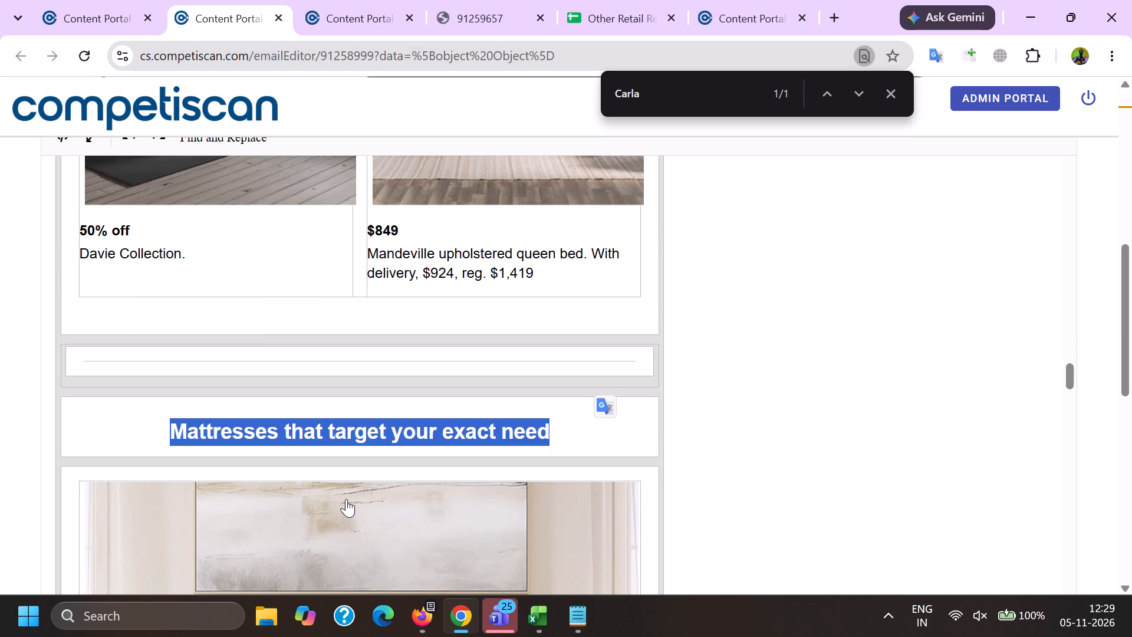
pyautogui.hotkey('alt', 'Tab')
pyautogui.hotkey('ctrl', 'v')
# Set the product's response mechanism to URL/Website.
pyautogui.scroll(-4, 335, 422)
pyautogui.click(335, 314)
pyautogui.scroll(-3, 346, 197)
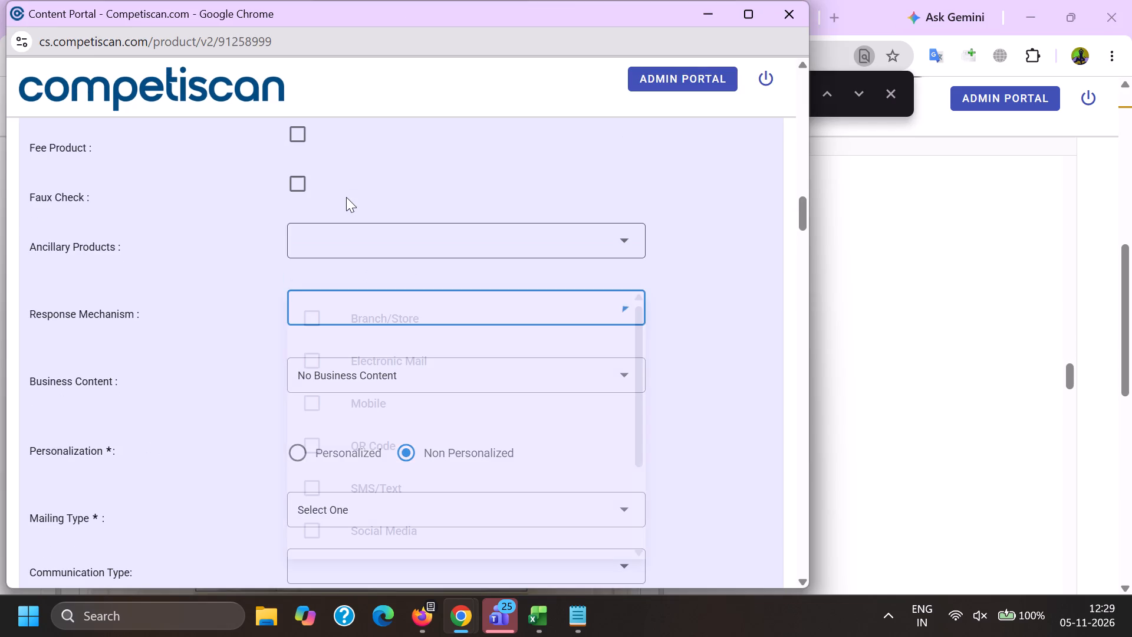
pyautogui.scroll(-4, 346, 197)
pyautogui.click(365, 438)
pyautogui.moveTo(225, 435); pyautogui.dragTo(254, 435)
# Set the mailing type to Loyalty/Retention and mark the product as Personalized.
pyautogui.click(338, 415)
pyautogui.moveTo(344, 429); pyautogui.dragTo(344, 432)
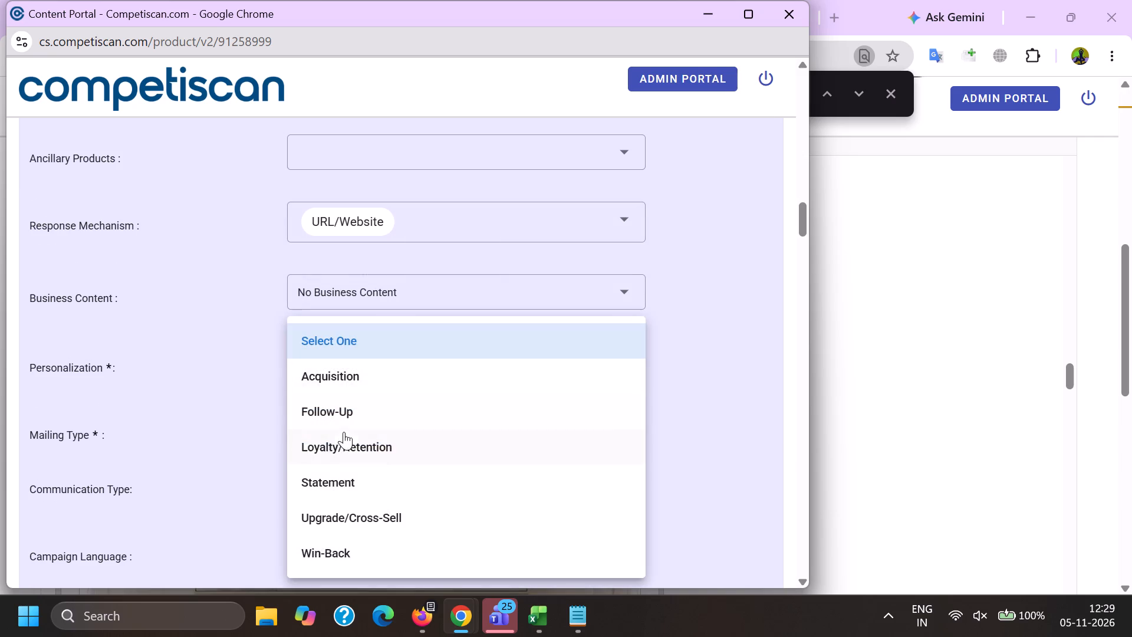
pyautogui.moveTo(344, 432); pyautogui.dragTo(343, 435)
pyautogui.moveTo(198, 456); pyautogui.dragTo(218, 452)
pyautogui.click(293, 375)
# Choose Bonuses/Contests/Incentives and Usage Incentives as the communication types.
pyautogui.click(337, 458)
pyautogui.moveTo(349, 466); pyautogui.dragTo(348, 474)
pyautogui.click(349, 461)
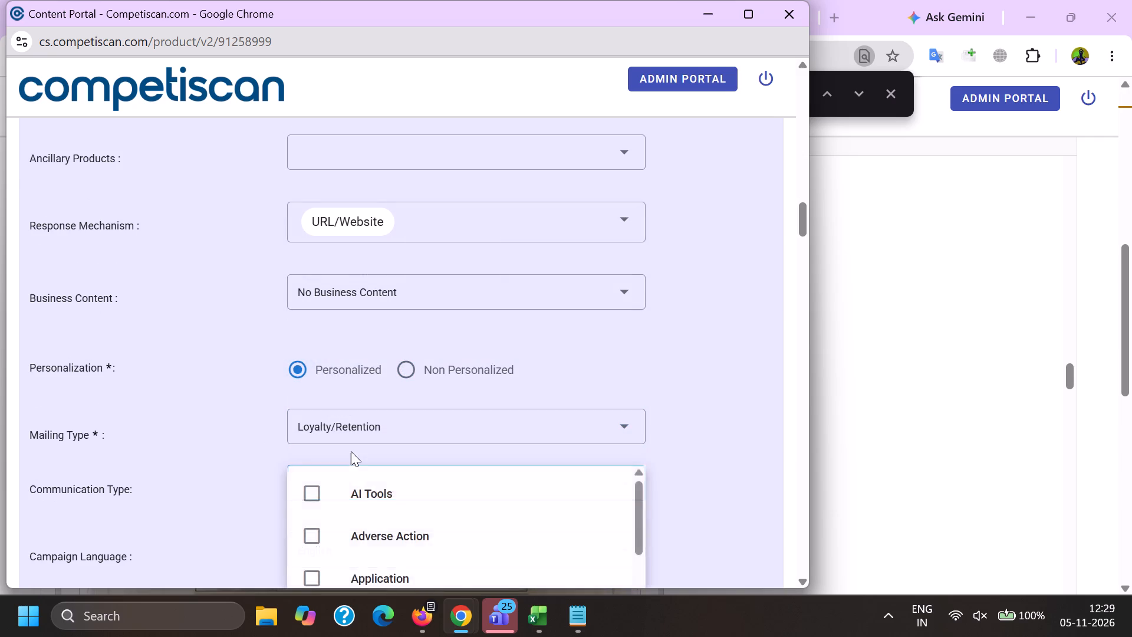
pyautogui.scroll(-1, 383, 327)
pyautogui.click(356, 386)
pyautogui.scroll(-6, 354, 399)
pyautogui.scroll(5, 376, 445)
pyautogui.scroll(-7, 370, 373)
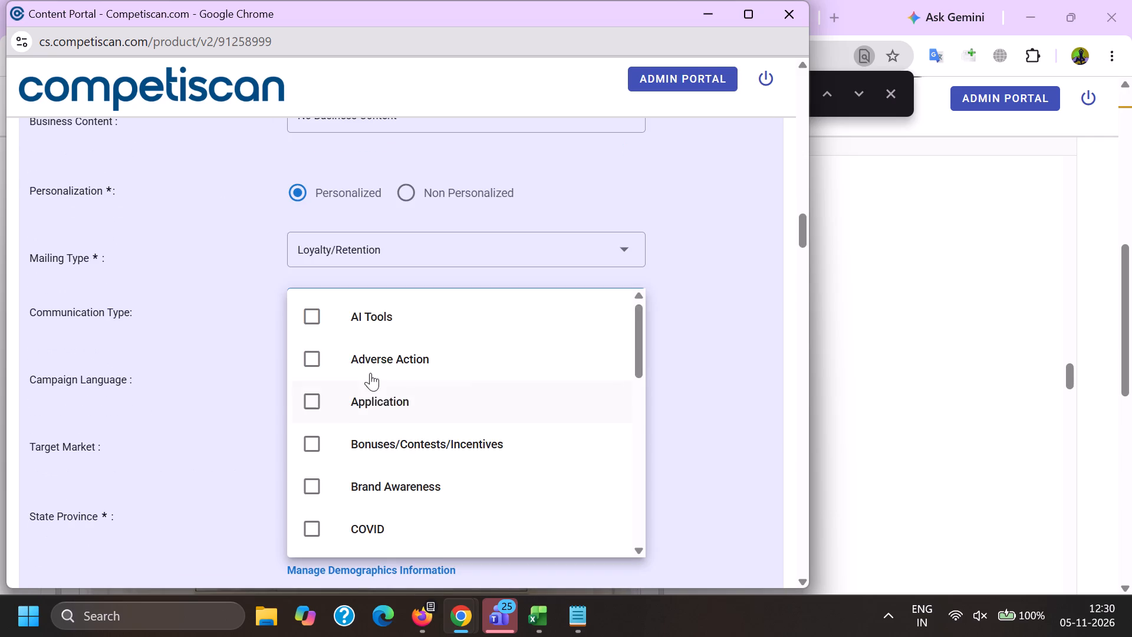
pyautogui.scroll(3, 377, 437)
pyautogui.click(380, 444)
pyautogui.scroll(-20, 379, 437)
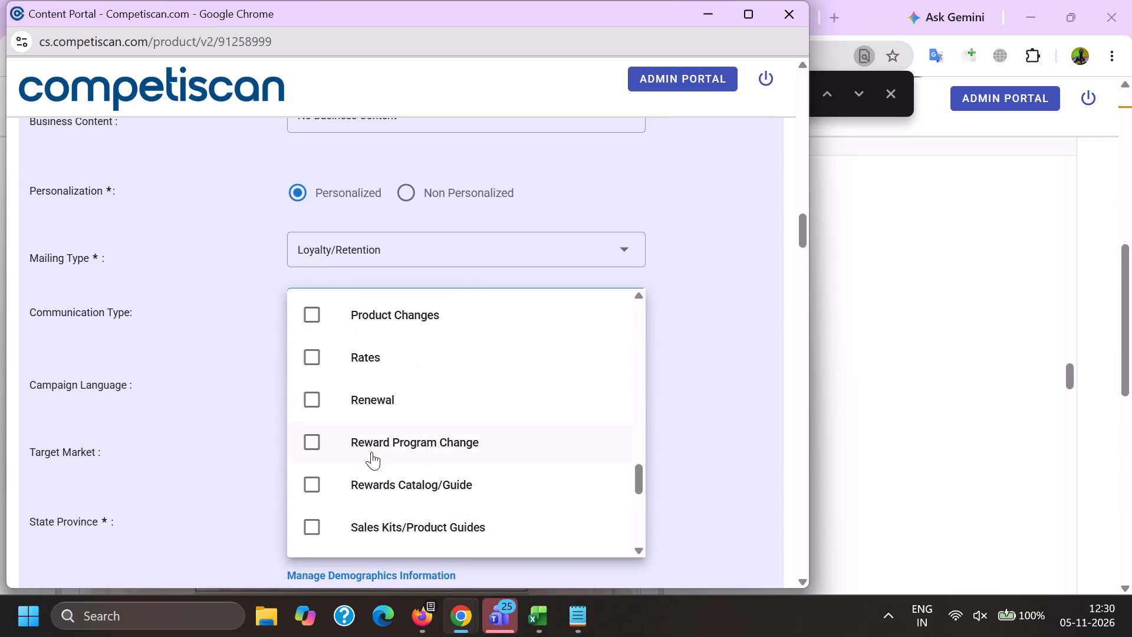
pyautogui.scroll(-8, 371, 452)
pyautogui.scroll(5, 357, 452)
pyautogui.moveTo(396, 313); pyautogui.dragTo(387, 316)
pyautogui.moveTo(126, 317); pyautogui.dragTo(134, 317)
# Fill in the payment card offer details, enabling Reward Program with Points as its emphasis.
pyautogui.scroll(-4, 222, 255)
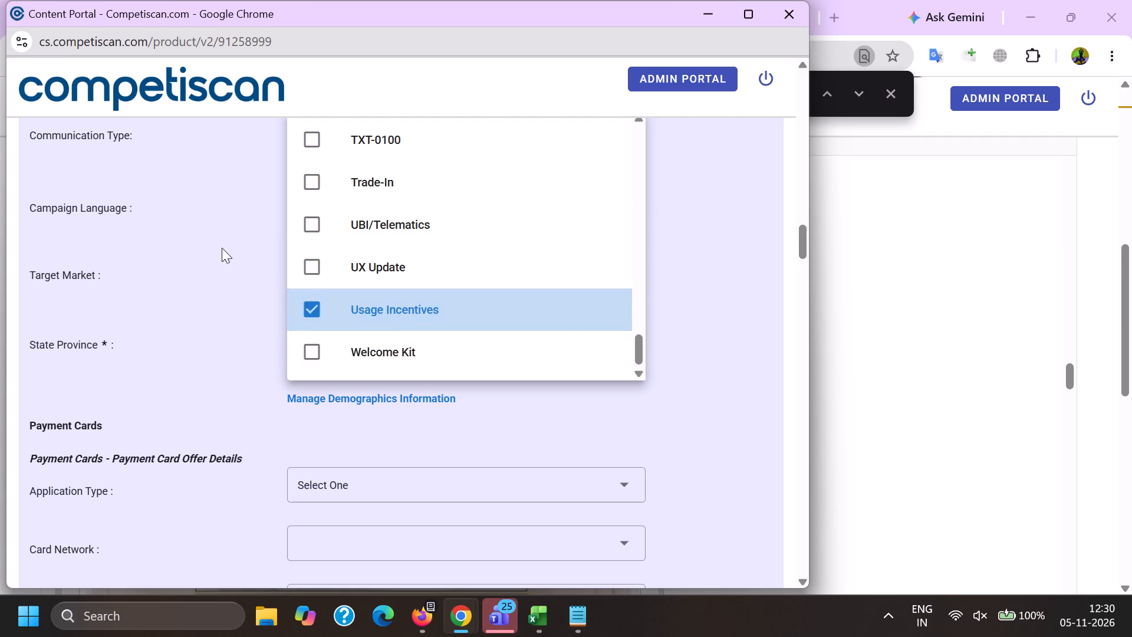
pyautogui.click(323, 247)
pyautogui.scroll(-2, 337, 178)
pyautogui.click(363, 285)
pyautogui.moveTo(177, 290); pyautogui.dragTo(193, 285)
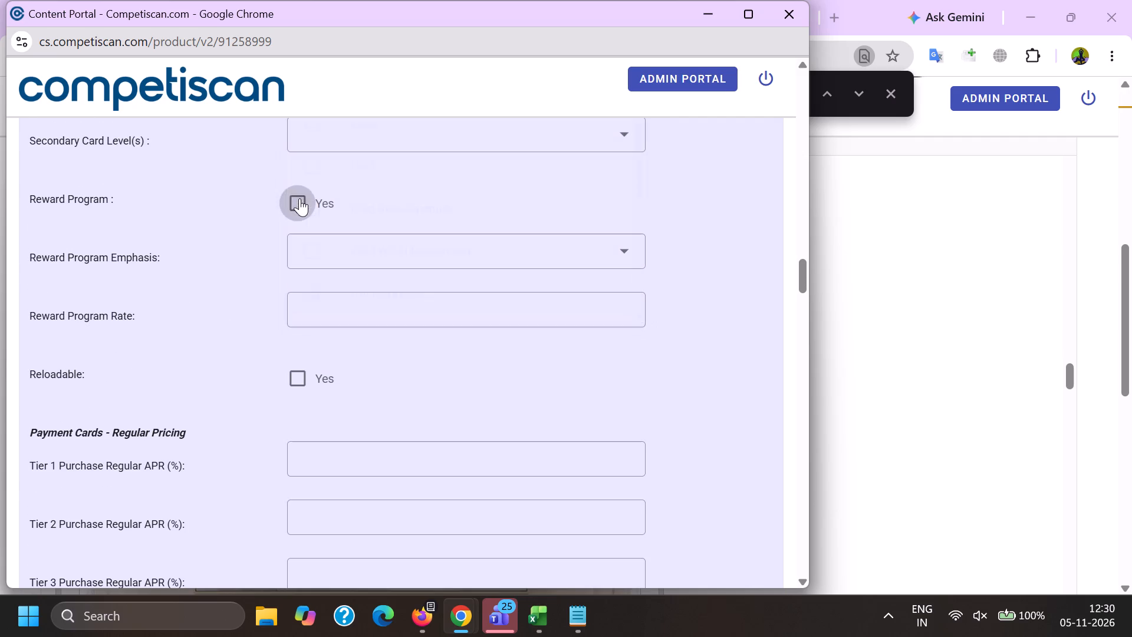
pyautogui.click(300, 198)
pyautogui.click(318, 255)
pyautogui.click(370, 352)
pyautogui.moveTo(264, 362); pyautogui.dragTo(268, 370)
# Enter purchase regular APRs of 16.59 for Tier 1 and 32.74 for Tier 3.
pyautogui.click(324, 448)
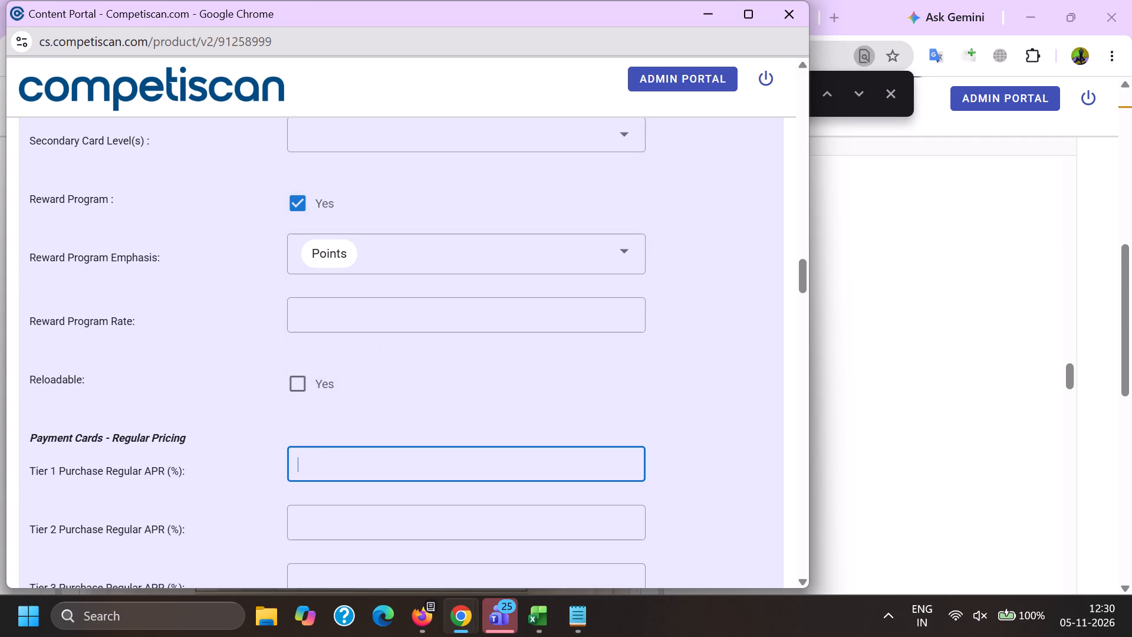
pyautogui.press('1')
pyautogui.press('6')
pyautogui.press('.')
pyautogui.press('5')
pyautogui.press('9')
pyautogui.press('Tab')
pyautogui.press('Tab')
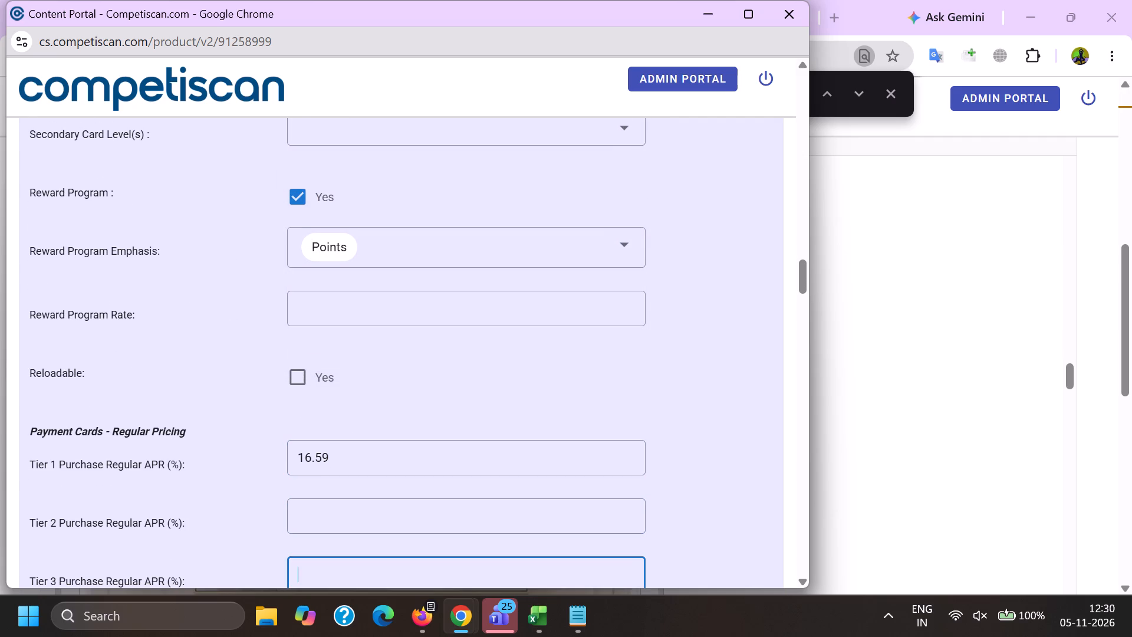
pyautogui.write('32')
pyautogui.press('.')
pyautogui.press('7')
pyautogui.press('4')
# Set the purchase regular rate type to Variable (Prime).
pyautogui.scroll(-2, 319, 435)
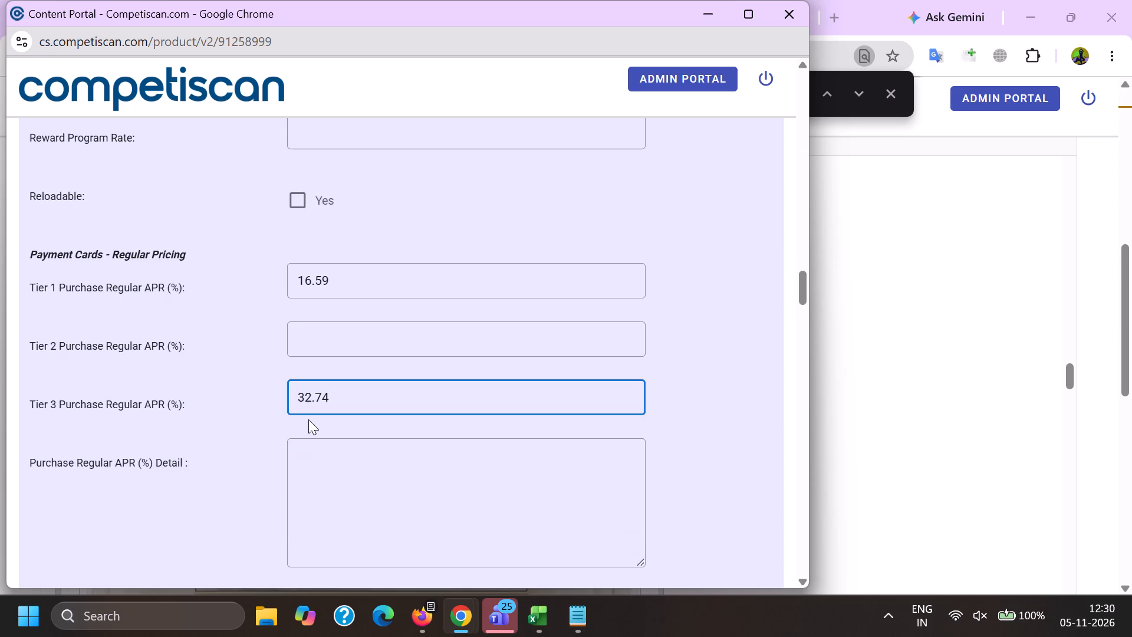
pyautogui.scroll(-3, 314, 380)
pyautogui.click(338, 339)
pyautogui.click(351, 419)
pyautogui.doubleClick(244, 418)
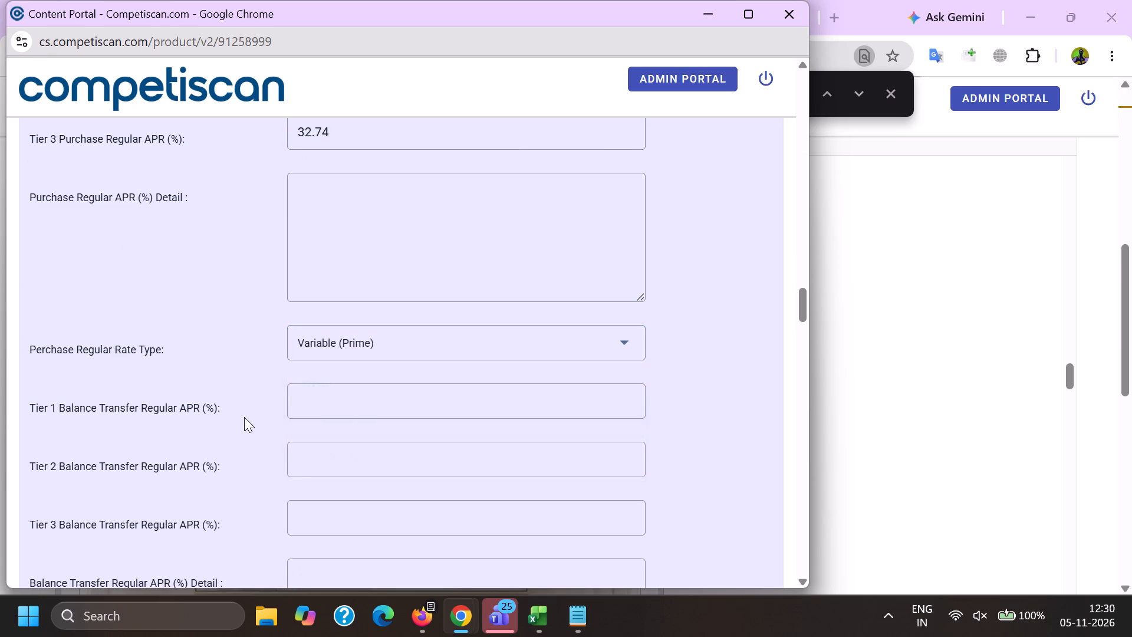
# Mark Credit Card Mentioned in the retail credit section and submit the product record.
pyautogui.press('End')
pyautogui.click(292, 303)
pyautogui.click(331, 593)
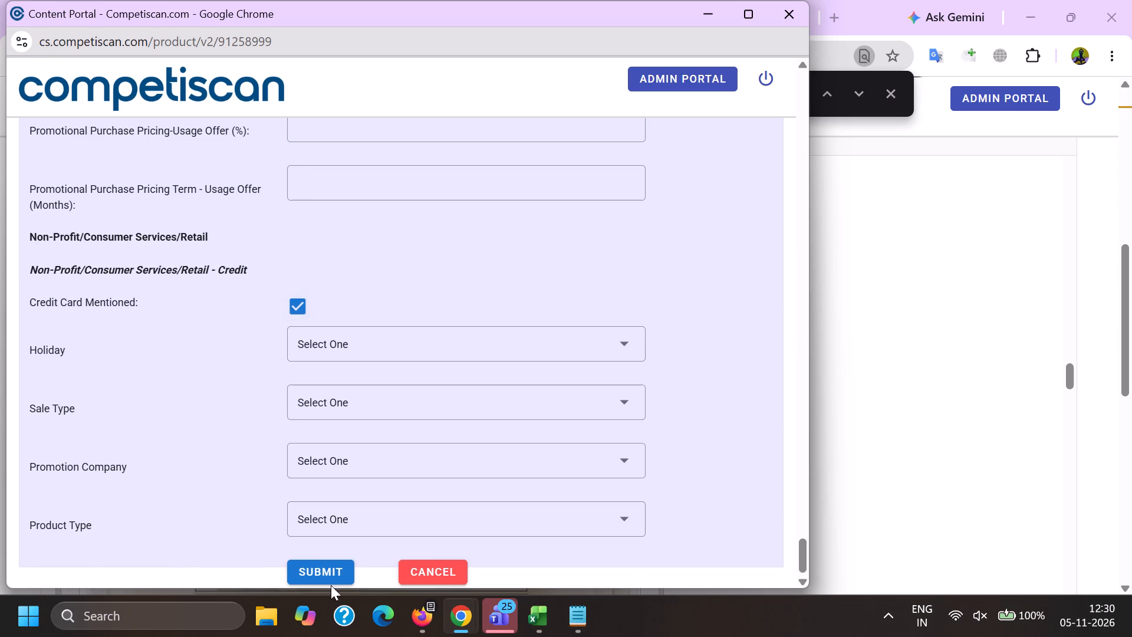
pyautogui.click(330, 574)
# Switch to the email list in Firefox and copy the subject of email 91241241, "Diamond Sale: holiday gifts for her & him".
pyautogui.click(430, 615)
pyautogui.click(356, 547)
pyautogui.scroll(-4, 257, 374)
pyautogui.moveTo(216, 287); pyautogui.dragTo(318, 306)
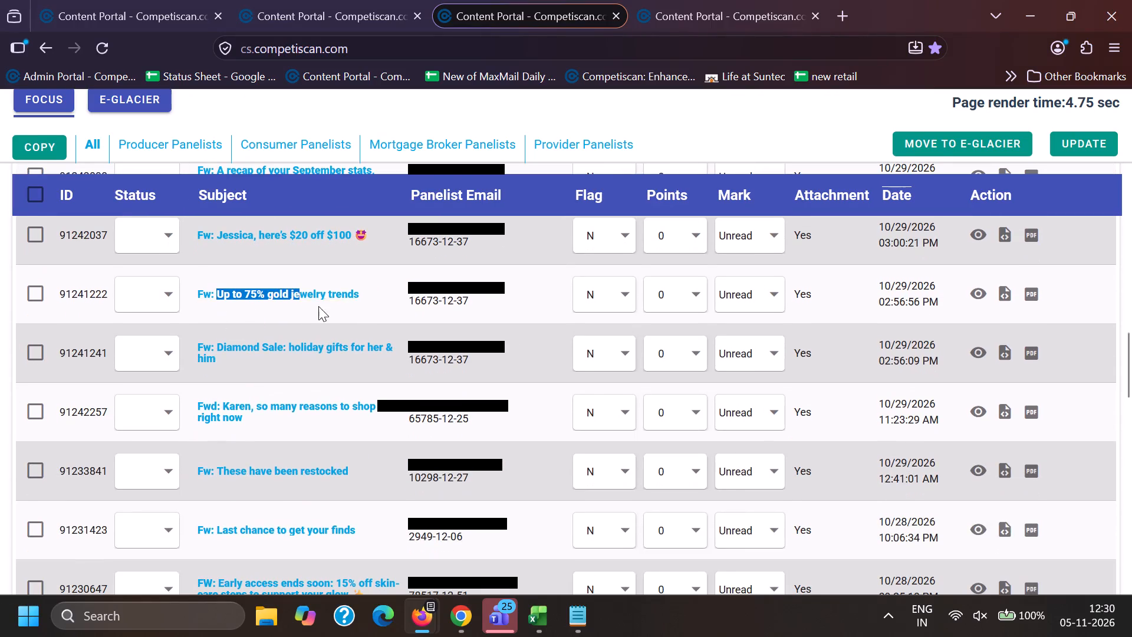
pyautogui.moveTo(318, 306); pyautogui.dragTo(357, 298)
pyautogui.moveTo(217, 334); pyautogui.dragTo(241, 355)
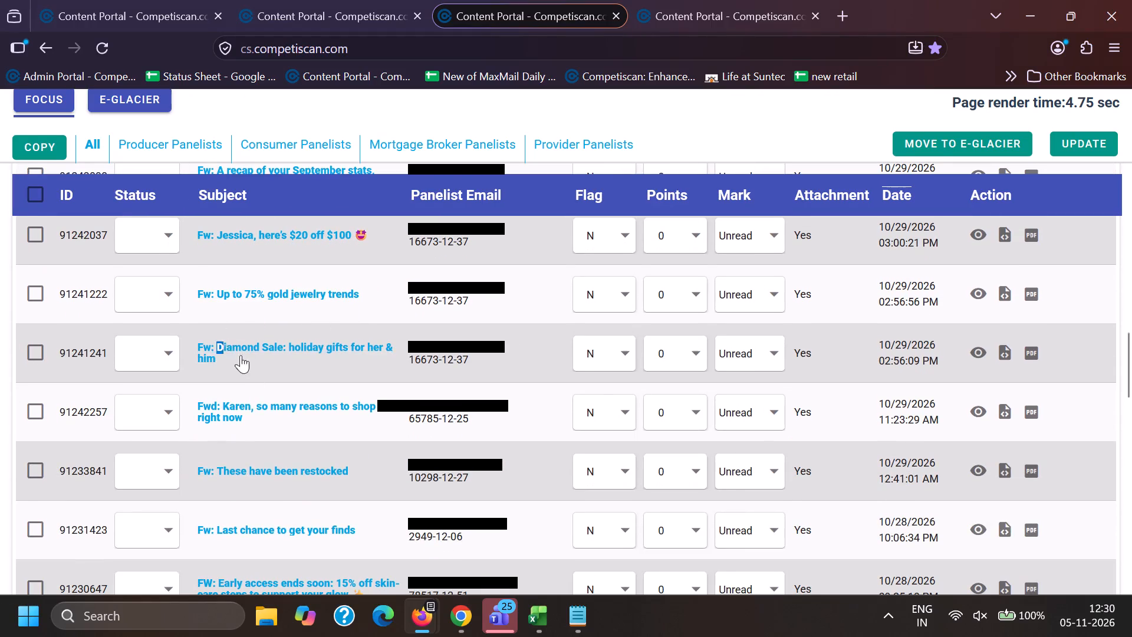
pyautogui.moveTo(241, 355); pyautogui.dragTo(254, 375)
pyautogui.hotkey('ctrl', 'c')
pyautogui.hotkey('ctrl', 'c')
# Return to the email list in Chrome and rerun the subject search for "Up to 60% off your whole-house furniture guide".
pyautogui.click(450, 622)
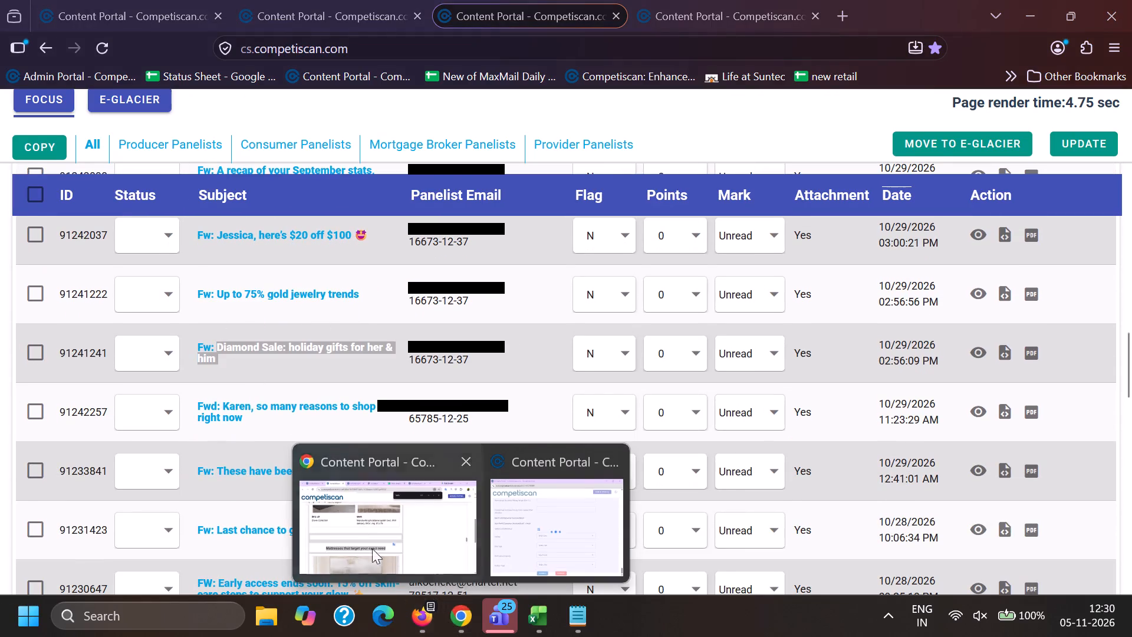
pyautogui.click(372, 549)
pyautogui.click(126, 0)
pyautogui.scroll(-5, 272, 396)
pyautogui.click(564, 211)
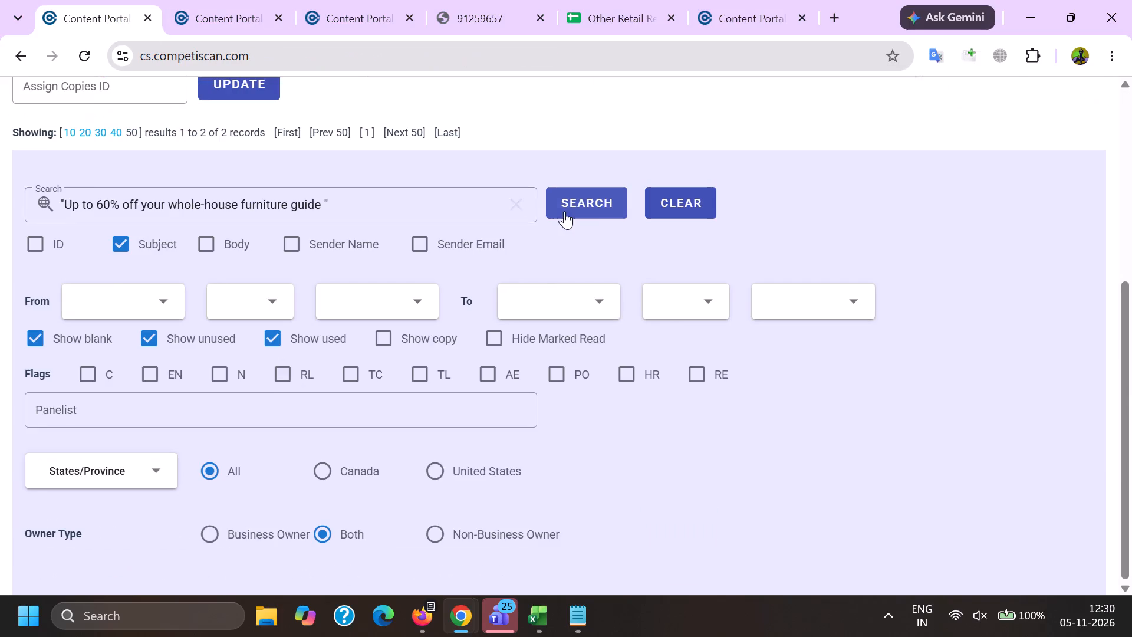
pyautogui.click(243, 0)
pyautogui.click(90, 0)
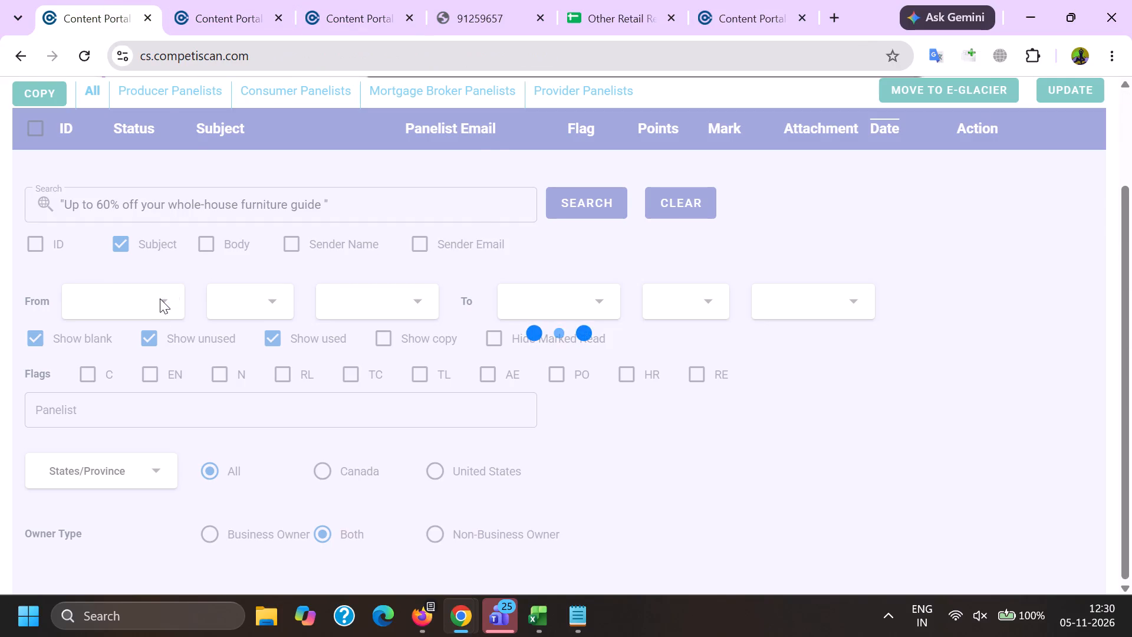
# Highlight the used email's ID 91258999 and select its unread duplicate, 91265946, for copy assignment.
pyautogui.tripleClick(68, 312)
pyautogui.click(48, 366)
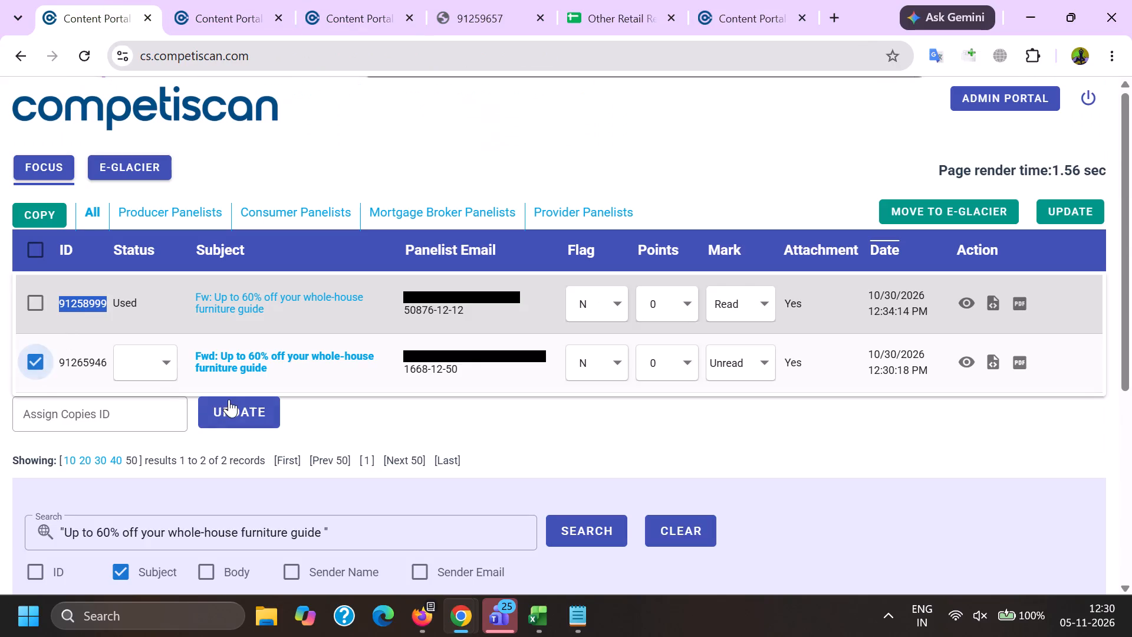
pyautogui.doubleClick(41, 364)
pyautogui.click(38, 365)
pyautogui.click(38, 365)
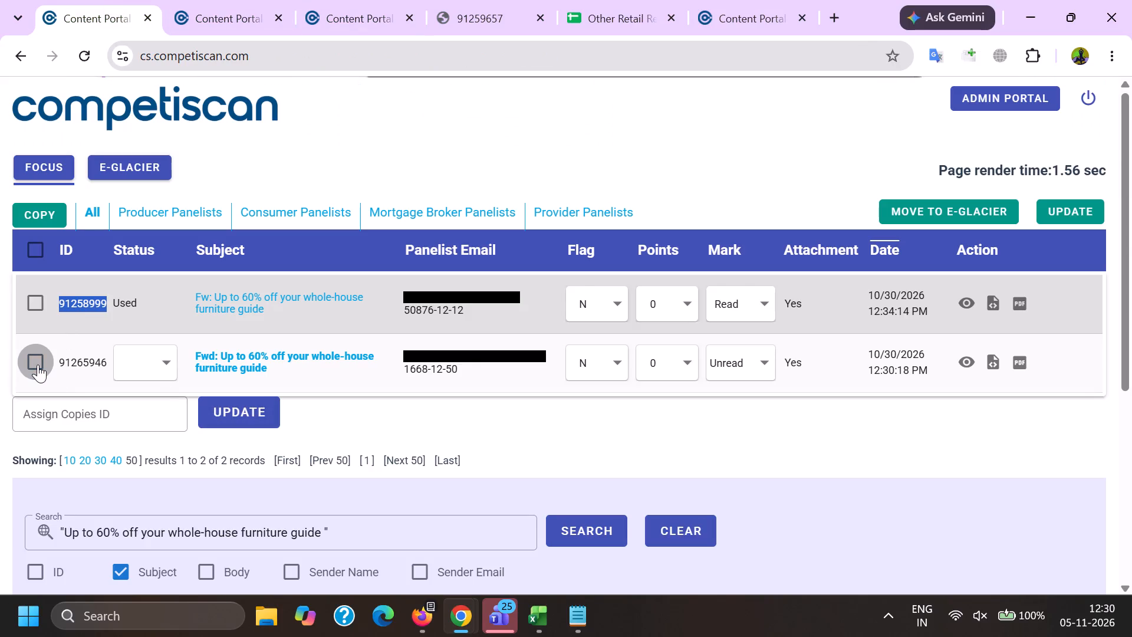
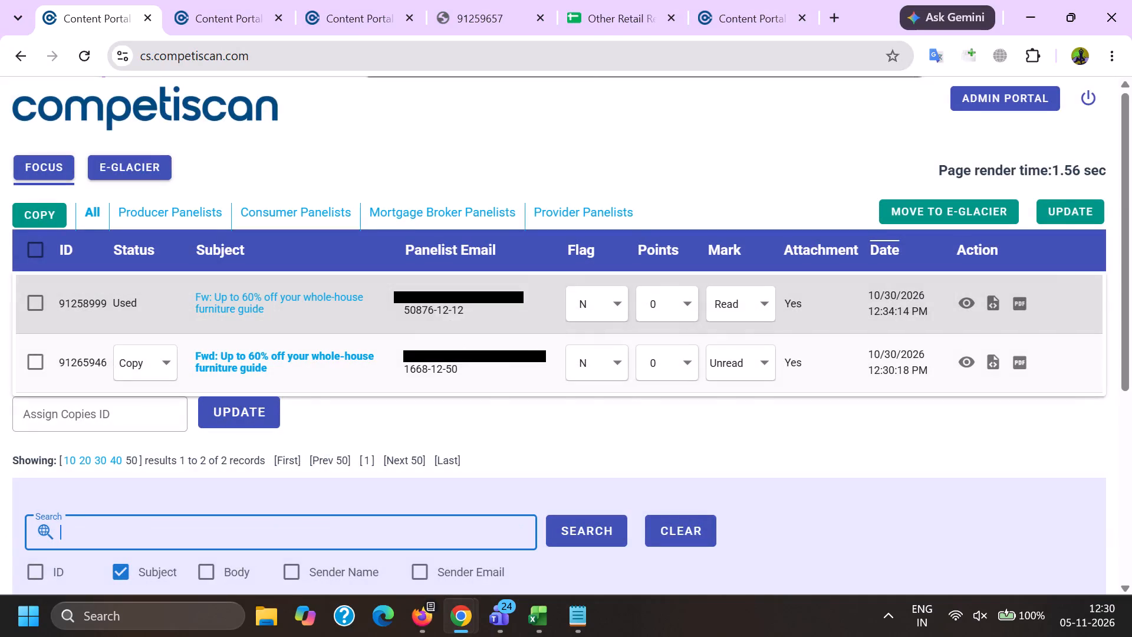
# Search the email subjects for the exact phrase "Diamond Sale: holiday gifts for her & him".
pyautogui.hotkey('shift', '"')
pyautogui.hotkey('ctrl', 'v')
pyautogui.hotkey('shift', '"')
pyautogui.press('Return')
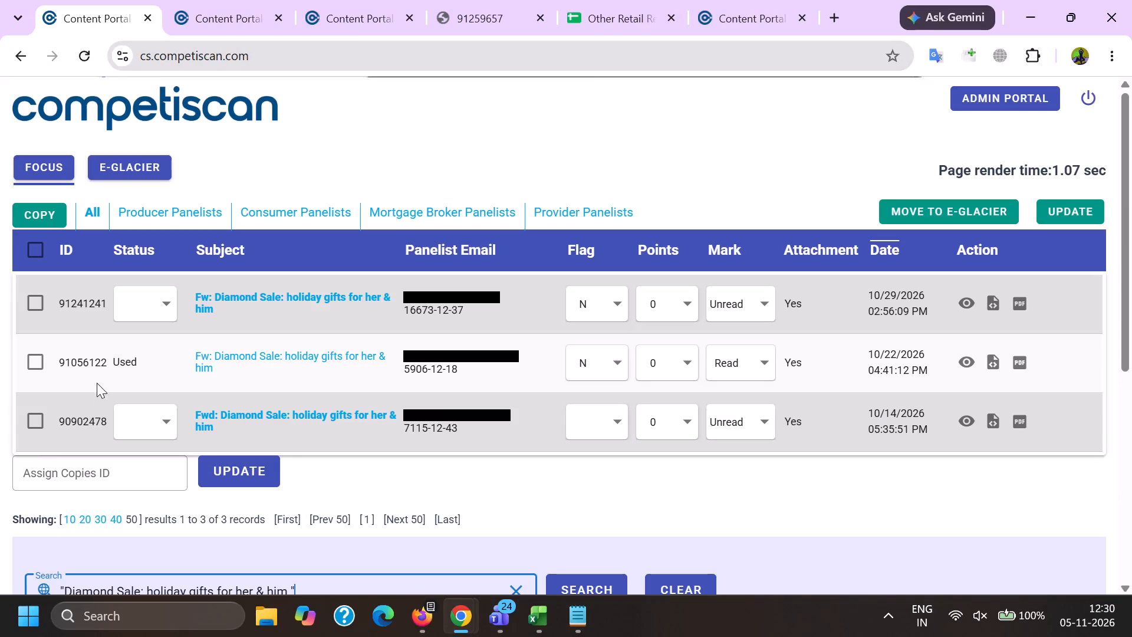
# Highlight the used Diamond Sale email's ID 91056122 and select unread duplicate 91241241 for copy assignment.
pyautogui.doubleClick(97, 370)
pyautogui.doubleClick(97, 361)
pyautogui.click(29, 288)
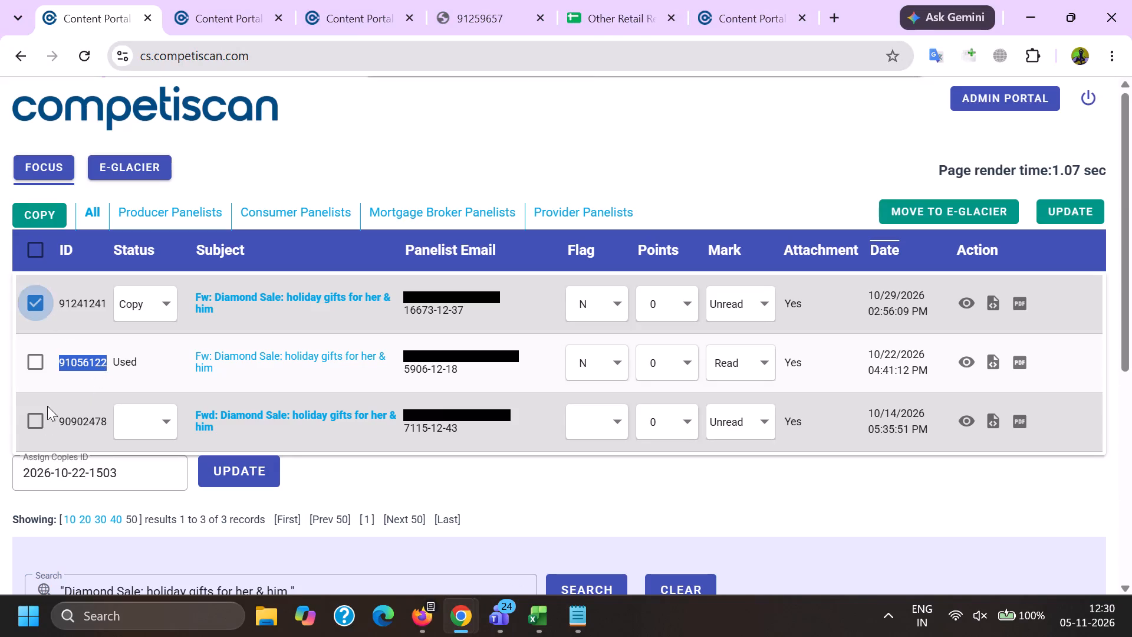
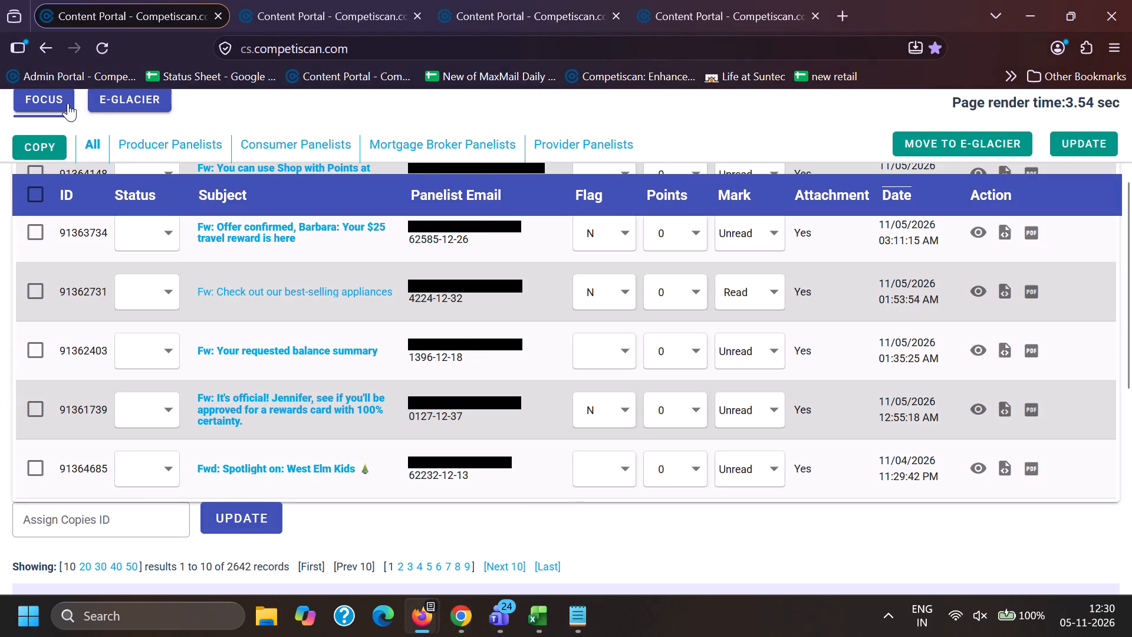
# Reload the Focus list of Capital One emails and switch the fourth portal tab to the E-Glacier list.
pyautogui.click(64, 101)
pyautogui.click(347, 0)
pyautogui.click(475, 0)
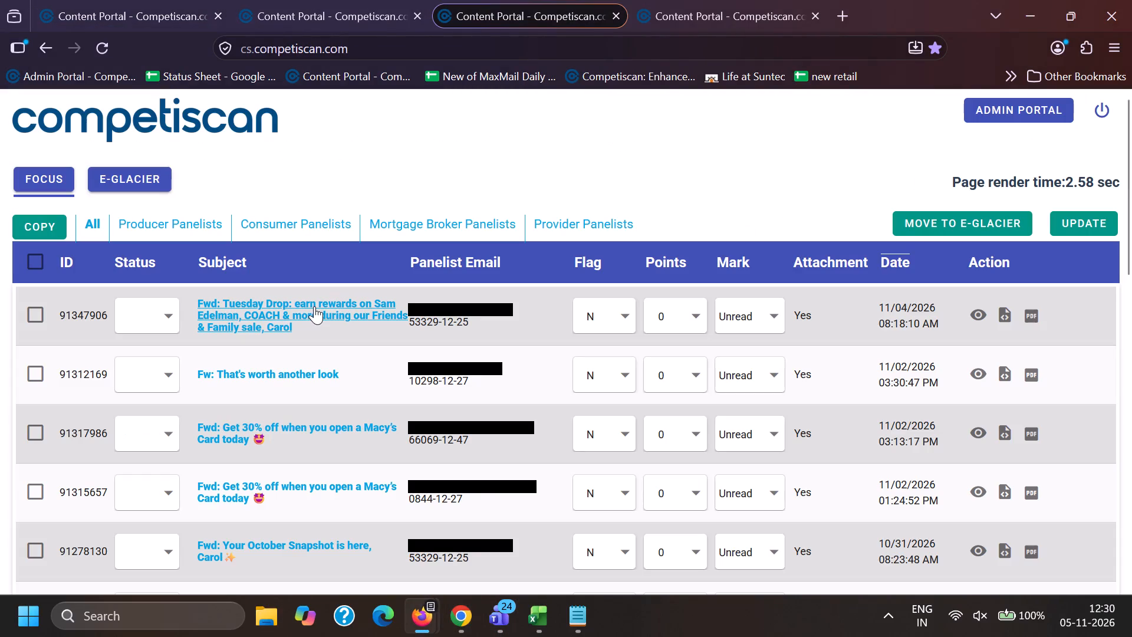
pyautogui.click(317, 0)
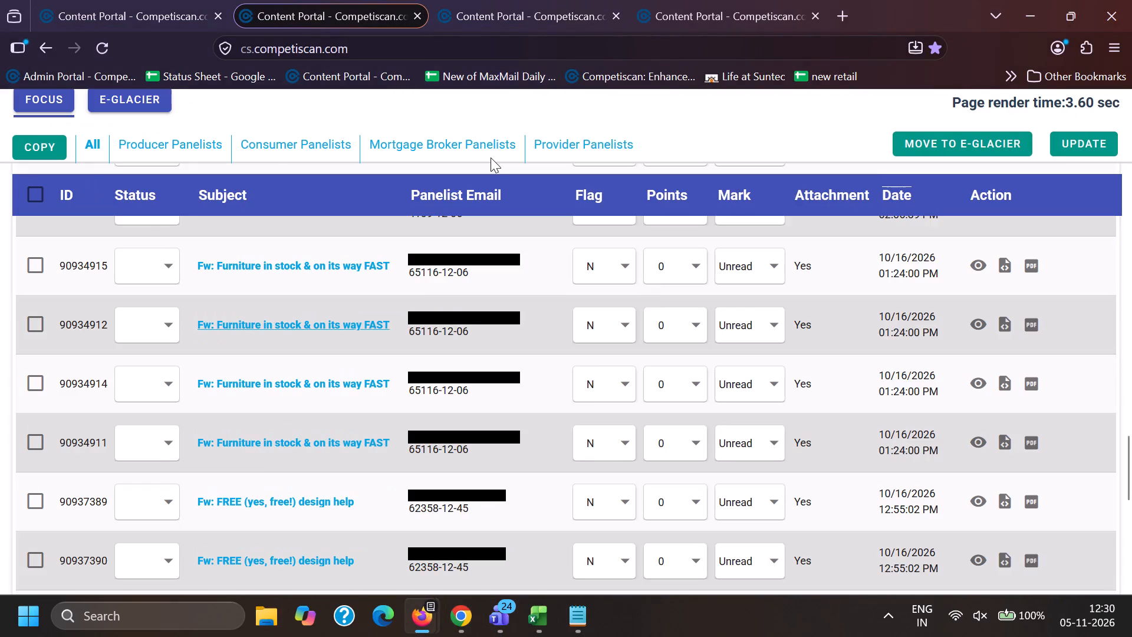
pyautogui.click(513, 22)
pyautogui.click(644, 0)
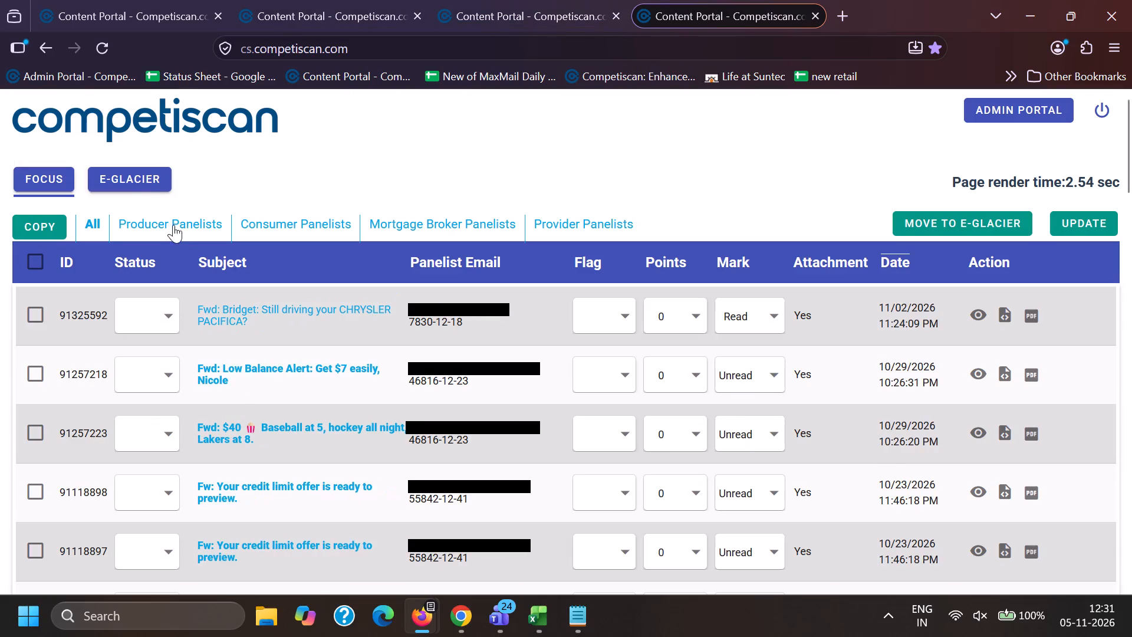
pyautogui.click(143, 182)
# Show 50 results per page for the "151 West 34th Street, New York, NY 10001" email search.
pyautogui.click(417, 0)
pyautogui.click(484, 0)
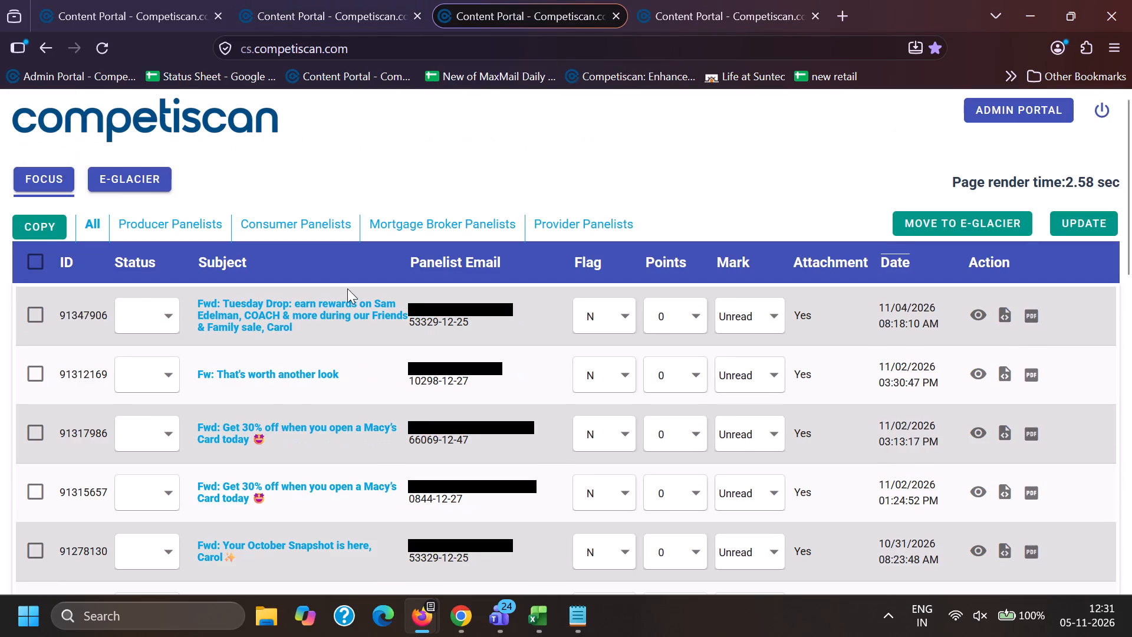
pyautogui.scroll(-4, 285, 399)
pyautogui.scroll(5, 284, 405)
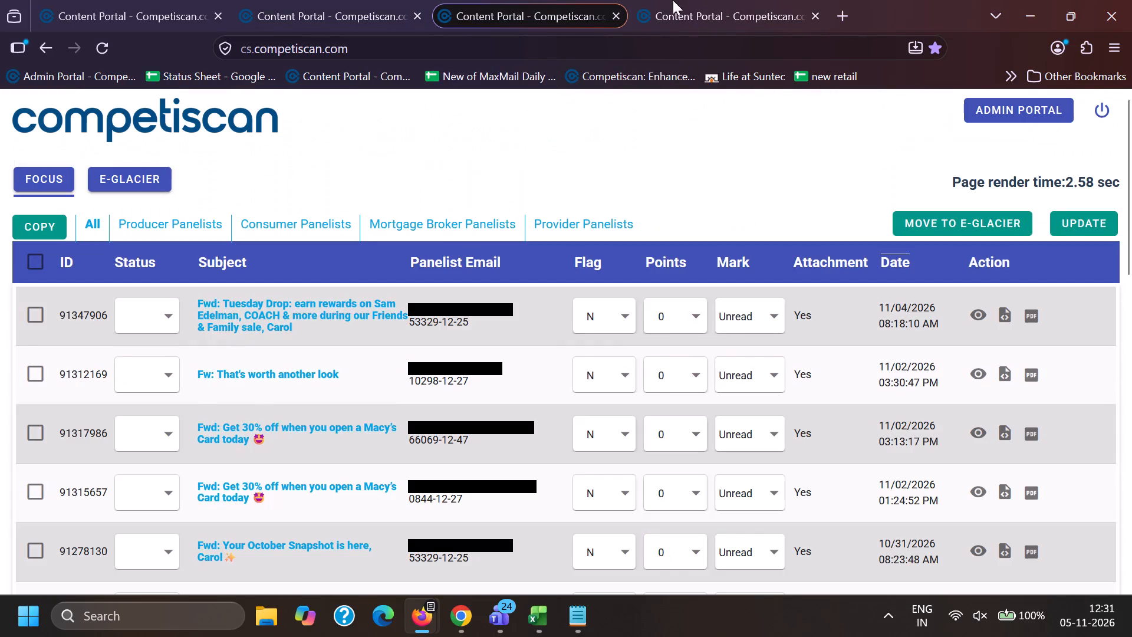
pyautogui.click(679, 0)
pyautogui.click(534, 0)
pyautogui.scroll(-1, 259, 421)
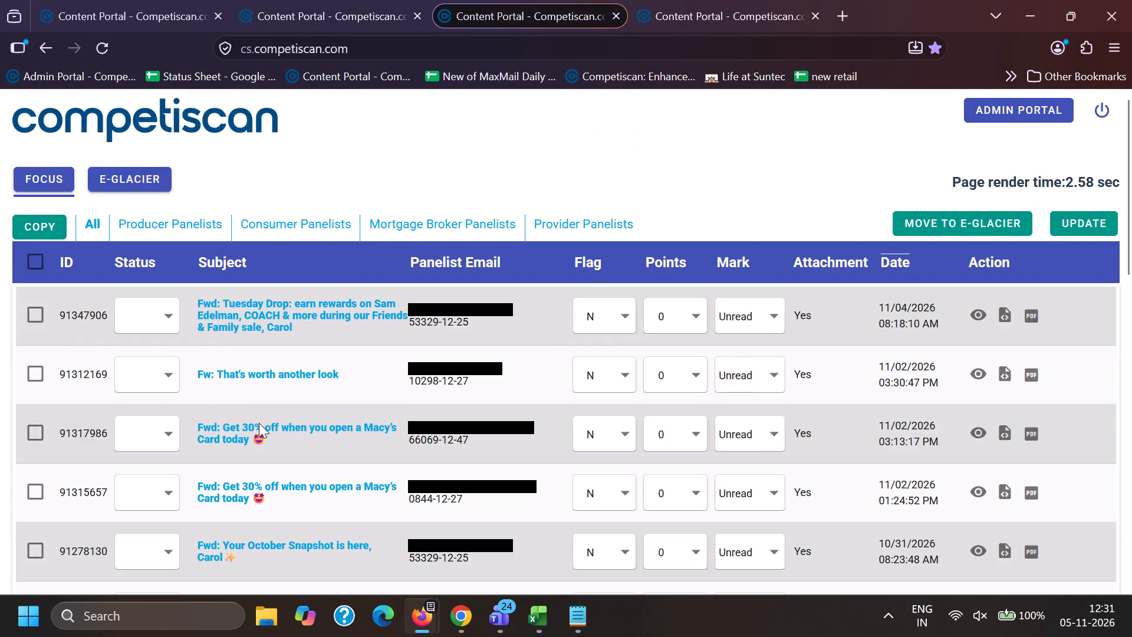
pyautogui.scroll(-4, 259, 423)
pyautogui.scroll(2, 258, 435)
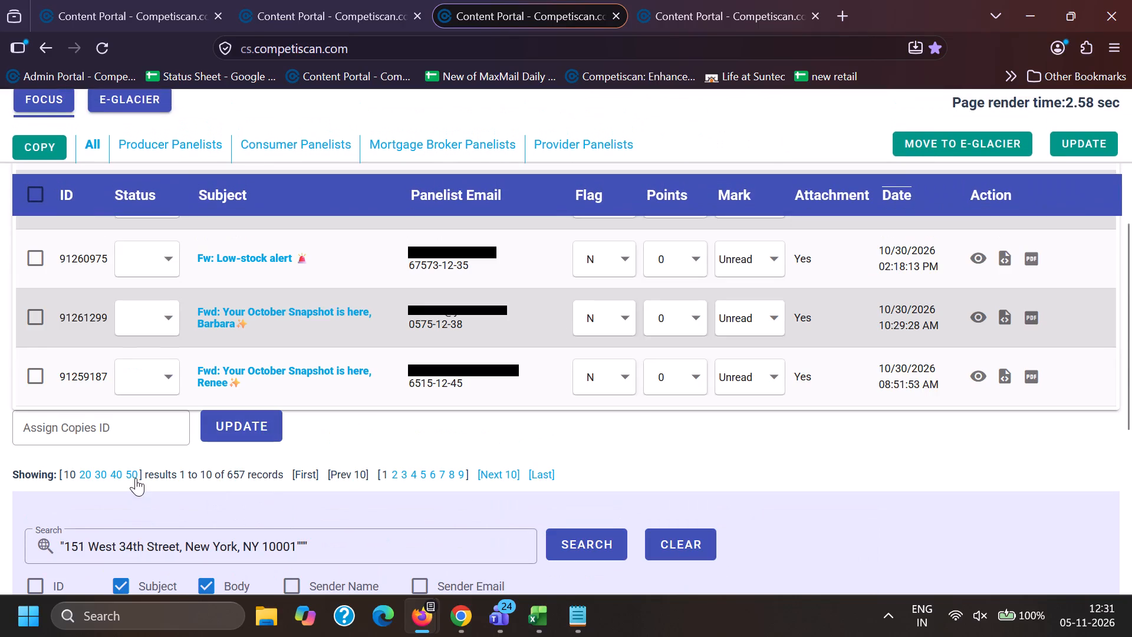
pyautogui.click(136, 478)
# Show 50 results per page for the "Capital one" email search.
pyautogui.click(156, 0)
pyautogui.scroll(-4, 204, 331)
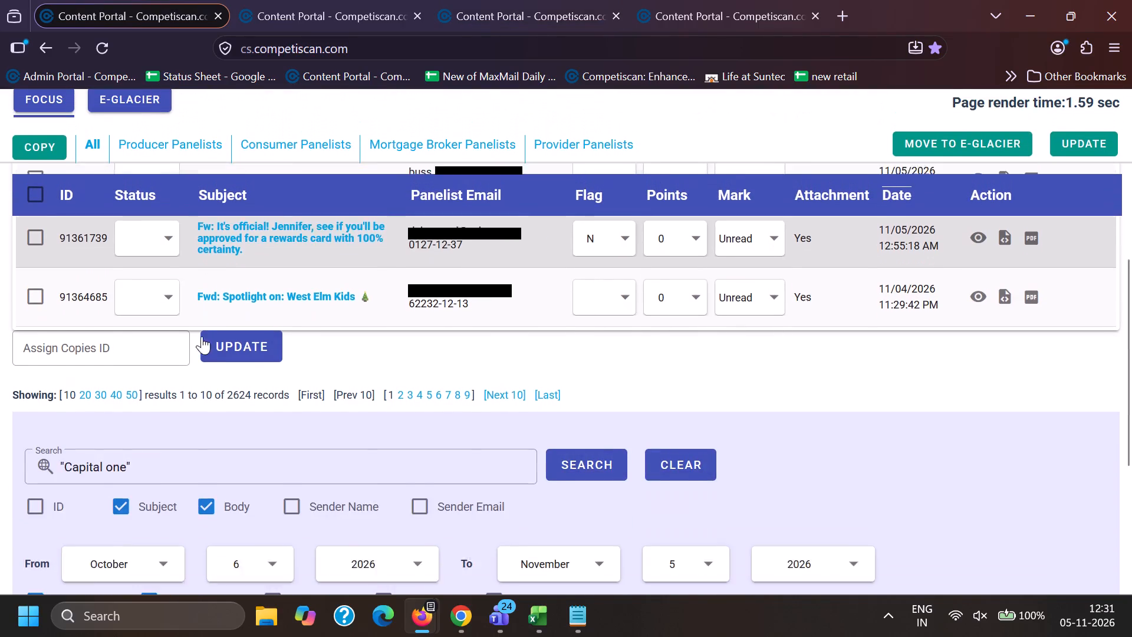
pyautogui.click(131, 377)
# Copy the subject text "Up to 75% gold jewelry trends" from email 91241222 in the West 34th Street results.
pyautogui.click(550, 0)
pyautogui.click(677, 0)
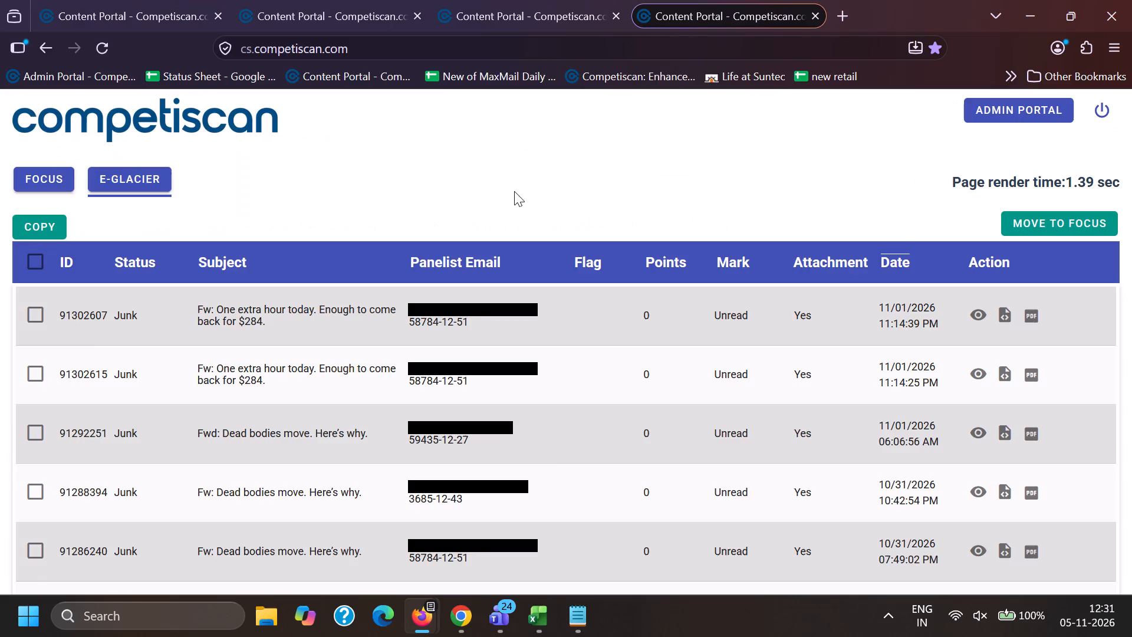
pyautogui.click(509, 0)
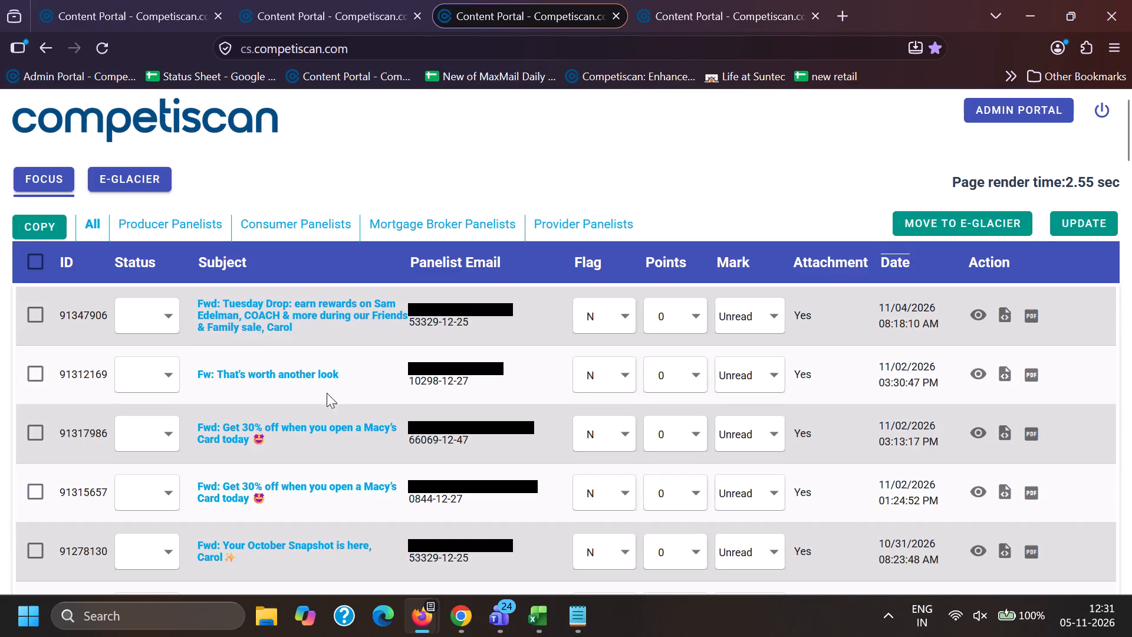
pyautogui.scroll(-15, 324, 396)
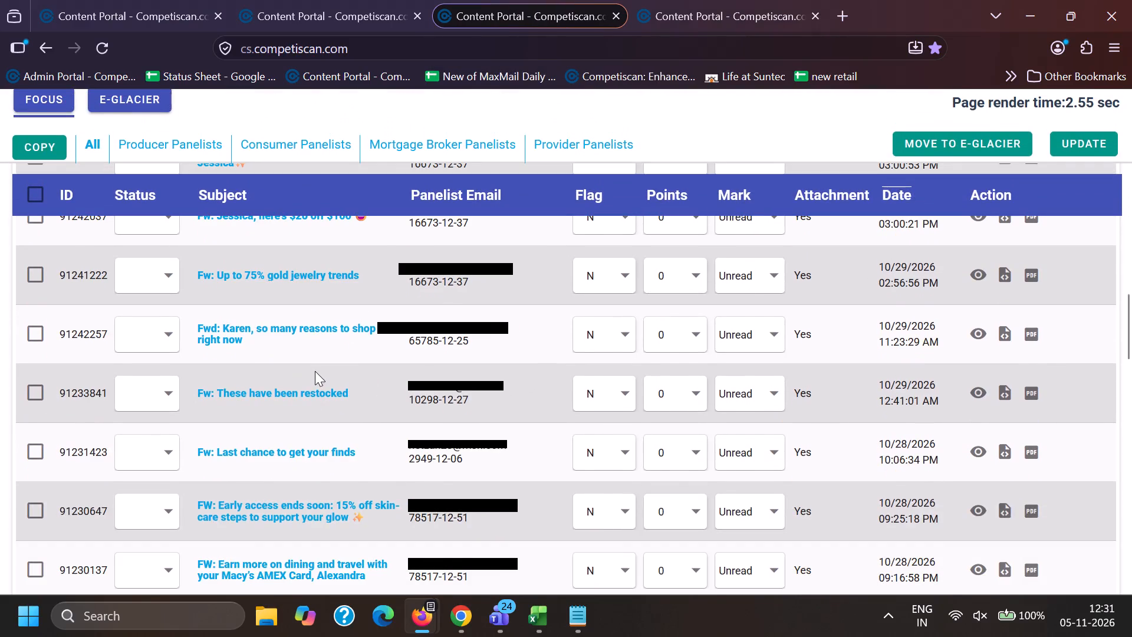
pyautogui.scroll(1, 230, 338)
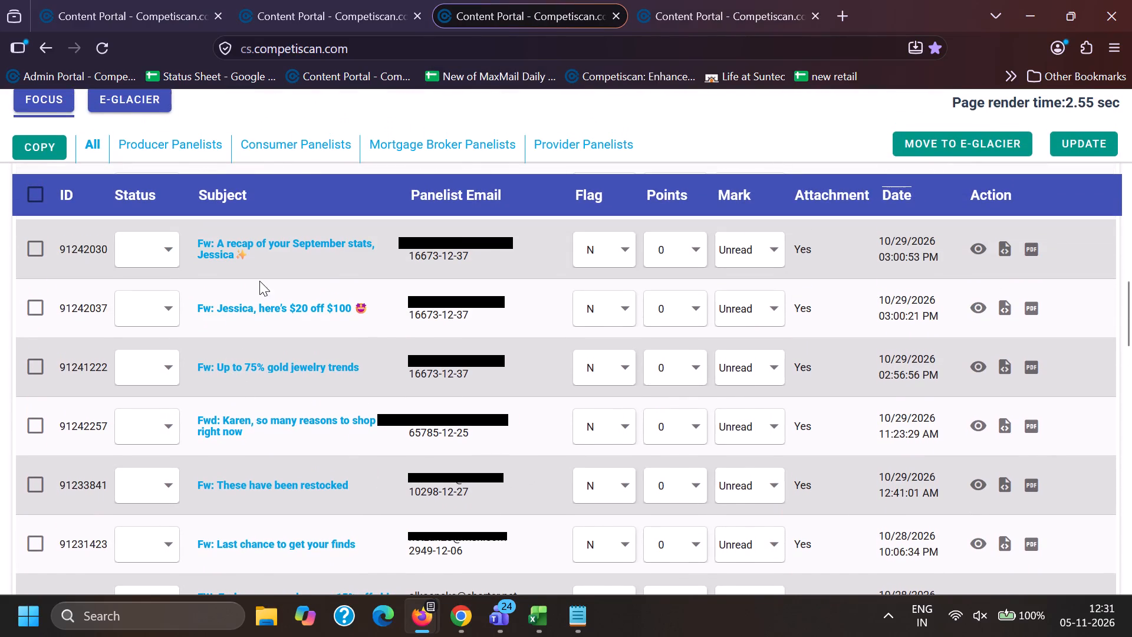
pyautogui.moveTo(215, 362); pyautogui.dragTo(357, 363)
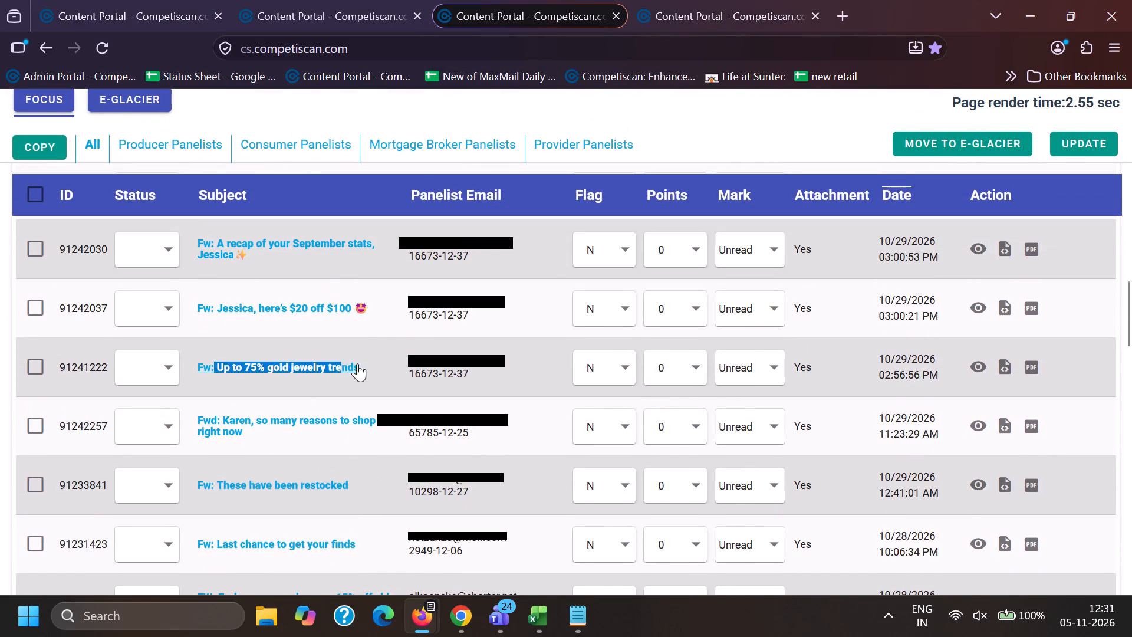
pyautogui.moveTo(357, 363); pyautogui.dragTo(376, 365)
pyautogui.hotkey('ctrl', 'c')
pyautogui.hotkey('ctrl', 'c')
# In Chrome, search the email subjects for the exact phrase "Up to 75% gold jewelry trends".
pyautogui.click(478, 629)
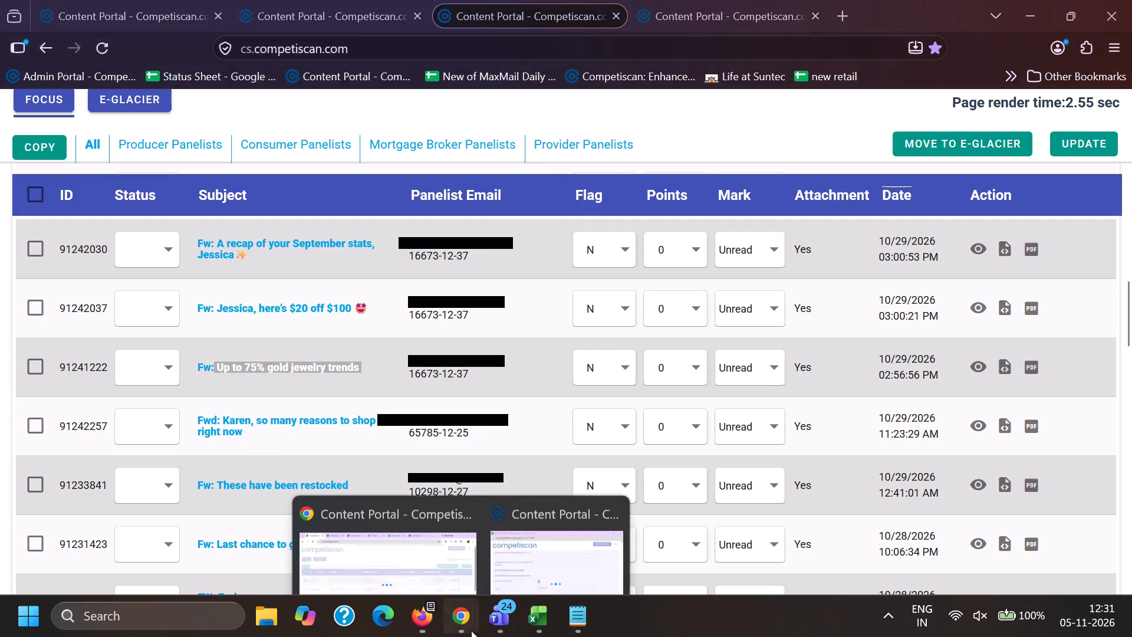
pyautogui.click(401, 559)
pyautogui.click(340, 458)
pyautogui.scroll(-2, 347, 487)
pyautogui.moveTo(406, 407); pyautogui.dragTo(2, 459)
pyautogui.press('BackSpace')
pyautogui.hotkey('shift', '"')
pyautogui.hotkey('ctrl', 'v')
pyautogui.hotkey('shift', '"')
pyautogui.press('Return')
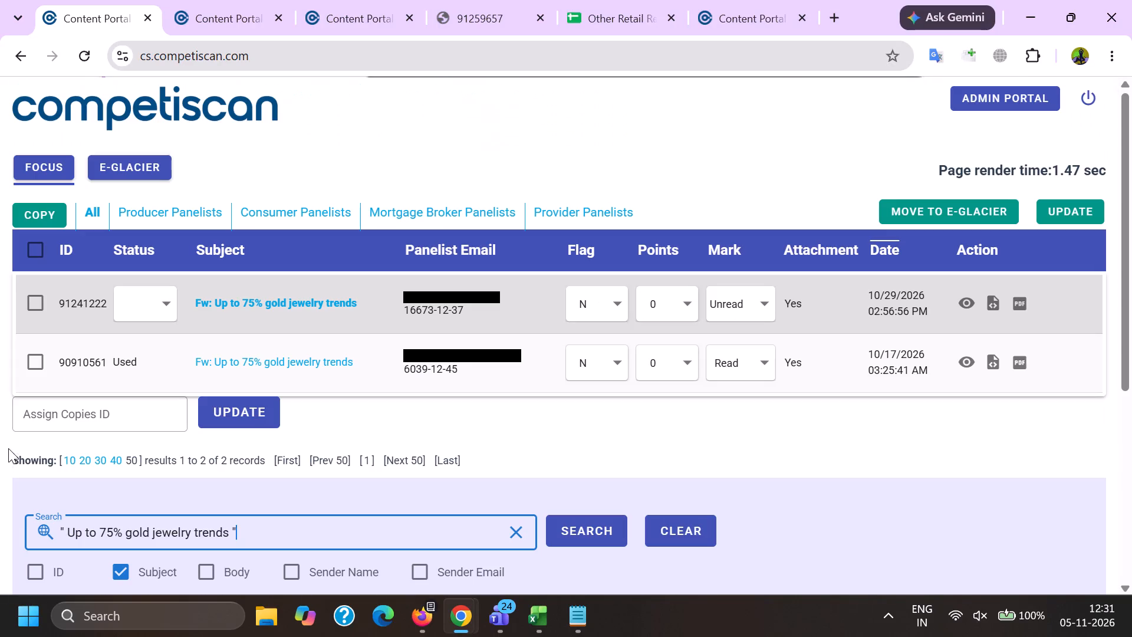
pyautogui.tripleClick(88, 368)
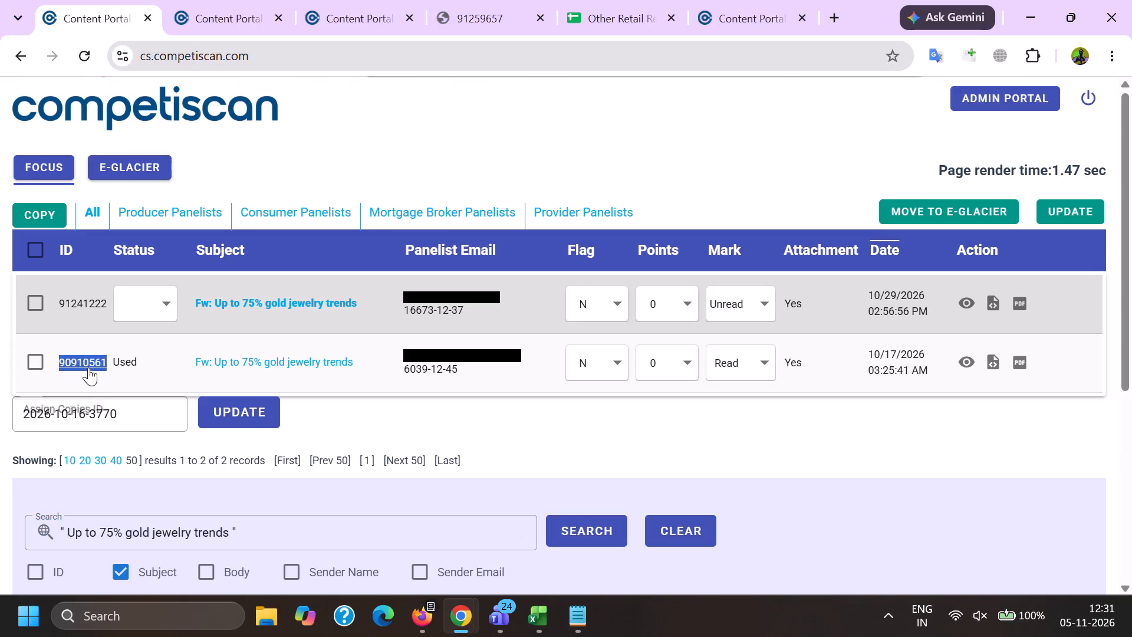
pyautogui.click(27, 304)
pyautogui.click(237, 414)
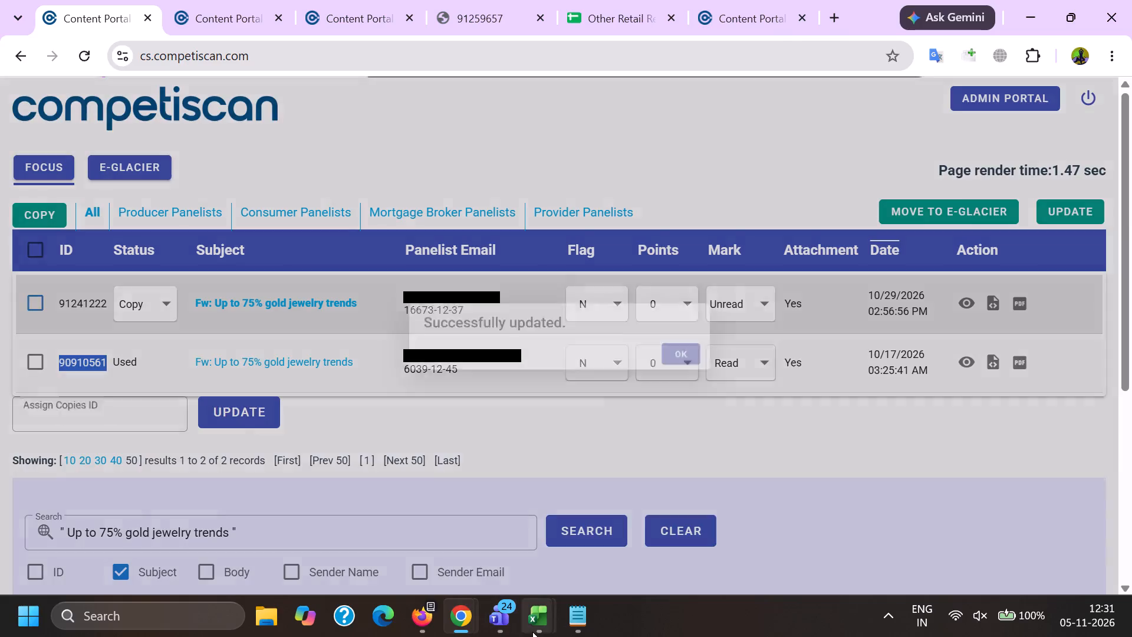
# In Excel, set cell G7436 of the Macy Loyalty row on the may 26 sheet to 4.
pyautogui.click(533, 632)
pyautogui.click(690, 573)
pyautogui.click(723, 311)
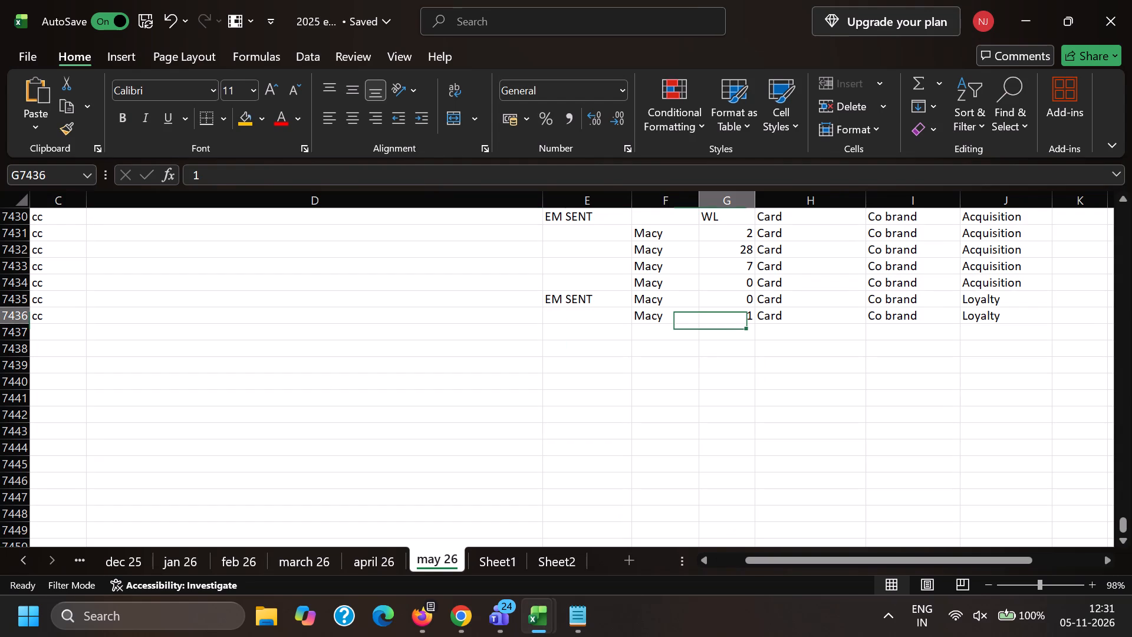
pyautogui.press('4')
pyautogui.click(621, 393)
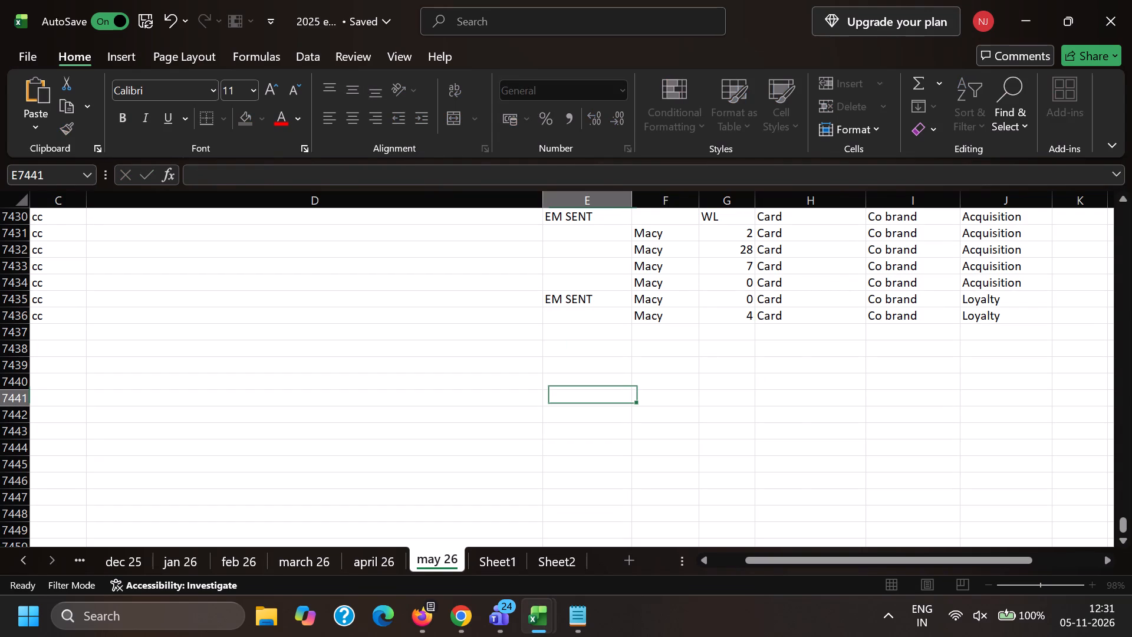
# Examine the entry numbers and email IDs at the start of the latest rows on the may 26 sheet.
pyautogui.click(433, 334)
pyautogui.press('Left')
pyautogui.press('Left')
pyautogui.press('Left')
pyautogui.press('Left')
pyautogui.press('Left')
pyautogui.press('Left')
pyautogui.press('Left')
pyautogui.press('Left')
pyautogui.press('Left')
pyautogui.press('Left')
pyautogui.press('Left')
pyautogui.press('Left')
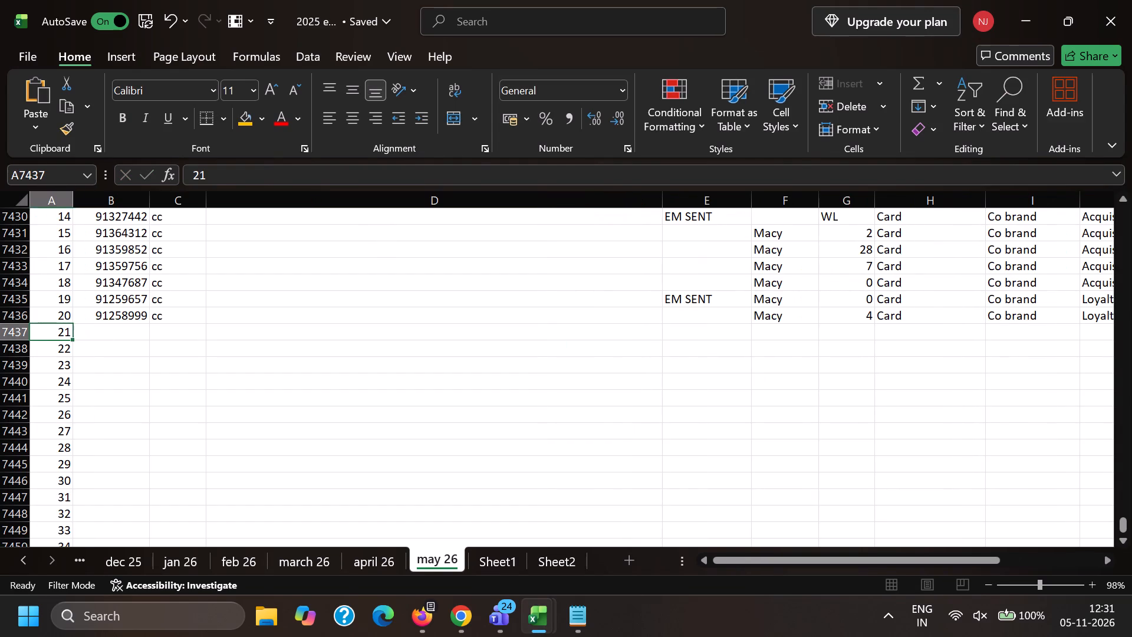
pyautogui.hotkey('alt', 'Tab')
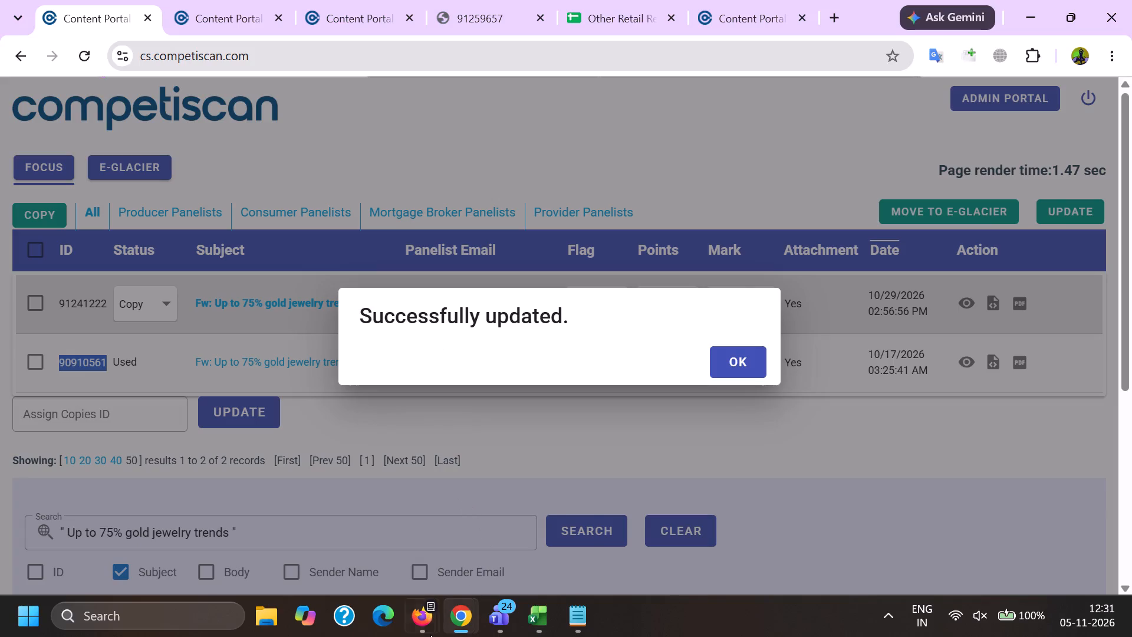
# Copy email 91230647's subject from Firefox and search Chrome's portal for exactly "Early access ends soon: 15% off skin-care steps to support your glow ✨".
pyautogui.click(430, 635)
pyautogui.moveTo(373, 539); pyautogui.dragTo(377, 533)
pyautogui.scroll(-2, 353, 382)
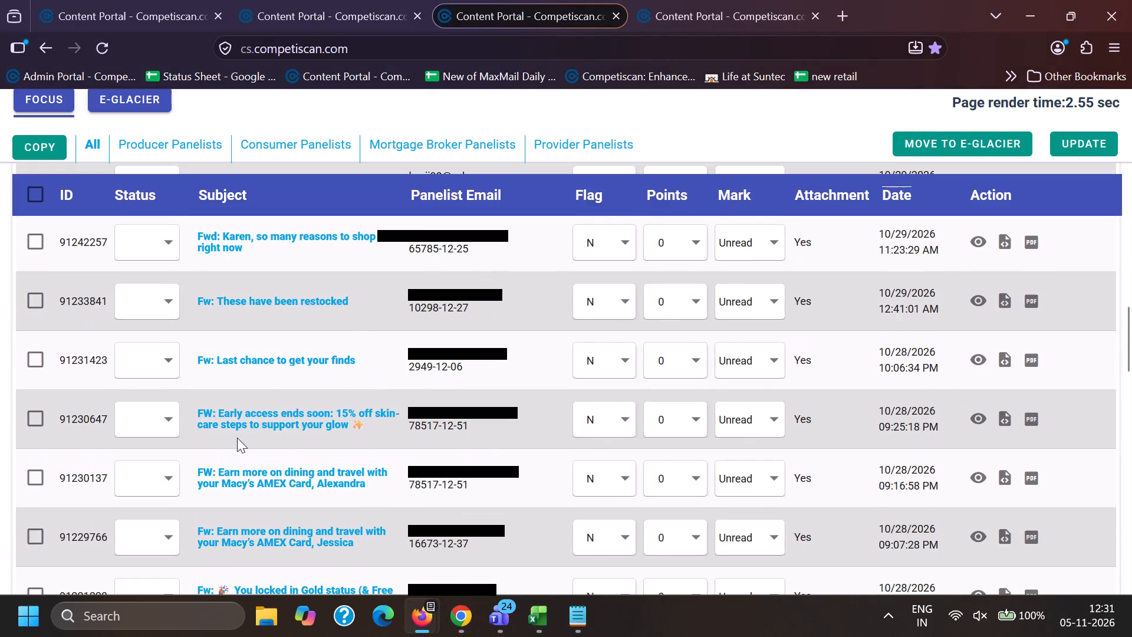
pyautogui.moveTo(220, 405); pyautogui.dragTo(370, 442)
pyautogui.hotkey('ctrl', 'c')
pyautogui.click(457, 629)
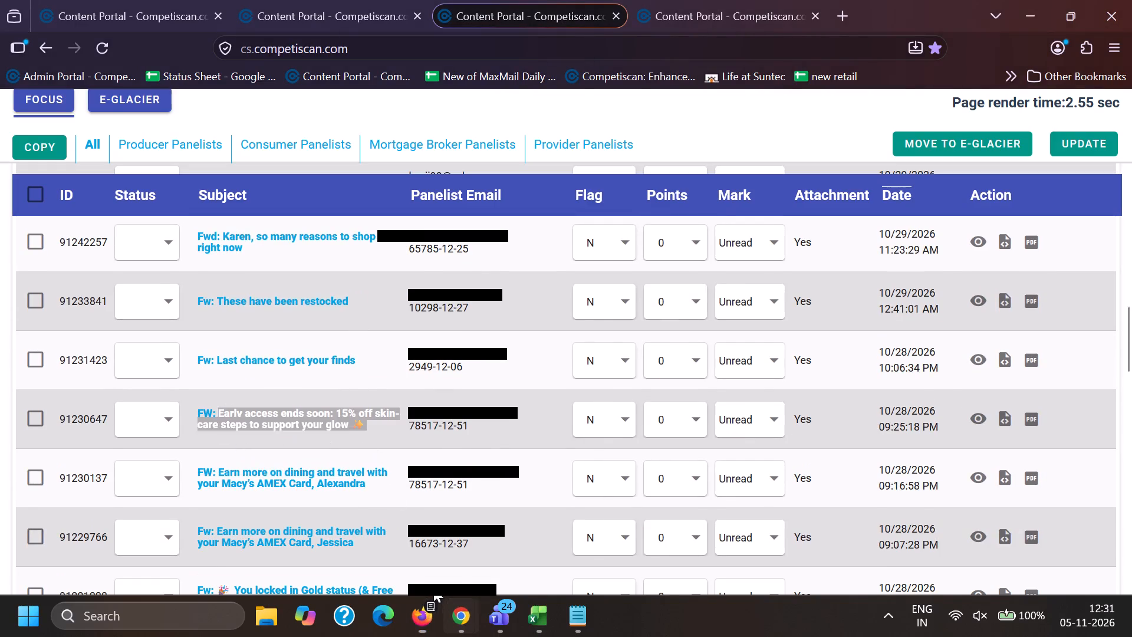
pyautogui.click(381, 546)
pyautogui.click(403, 528)
pyautogui.moveTo(426, 527); pyautogui.dragTo(4, 504)
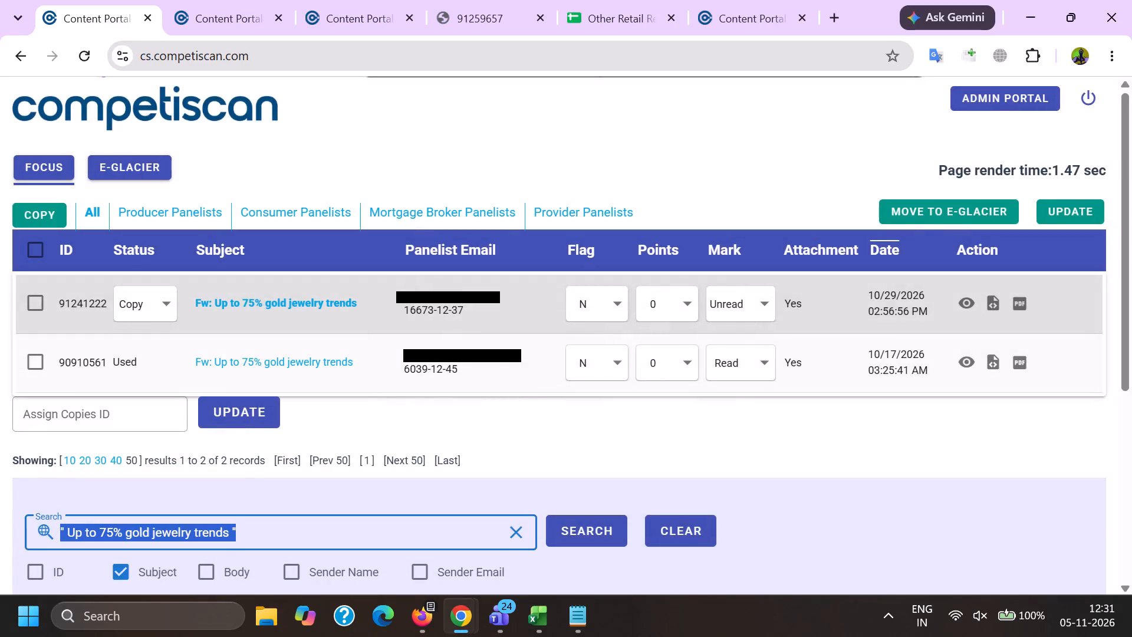
pyautogui.press('BackSpace')
pyautogui.hotkey('shift', '"')
pyautogui.hotkey('ctrl', 'v')
pyautogui.hotkey('shift', '"')
pyautogui.press('Return')
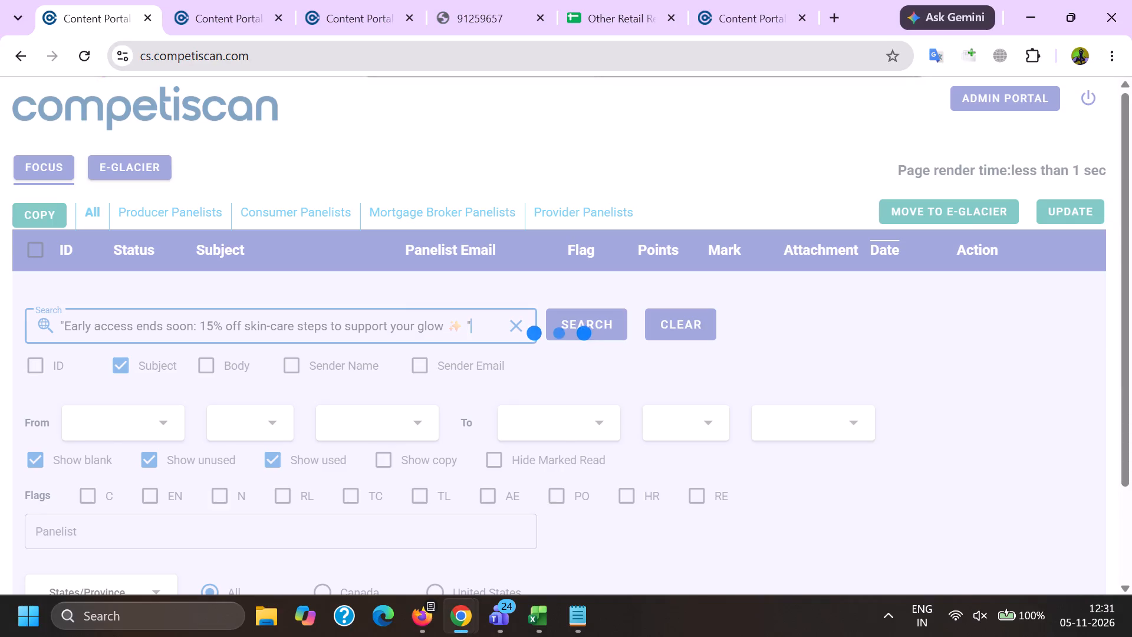
pyautogui.tripleClick(96, 357)
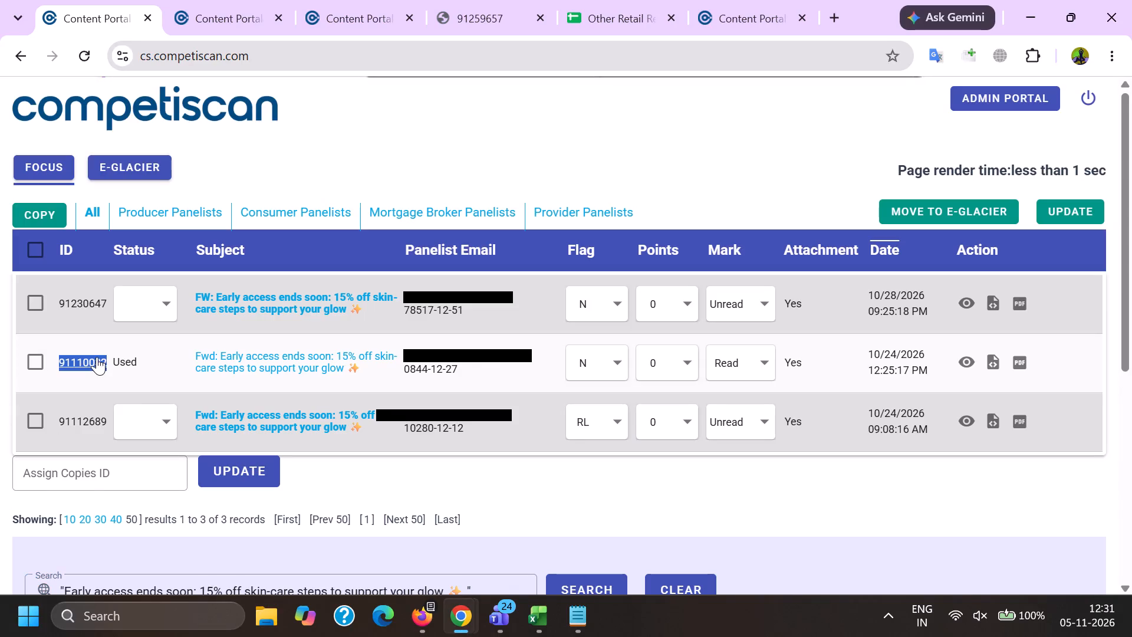
pyautogui.click(97, 357)
pyautogui.click(47, 304)
pyautogui.click(214, 474)
# Copy email 91231423's subject from Firefox and search Chrome's portal for the exact phrase "Last chance to get your finds".
pyautogui.hotkey('alt', 'Tab')
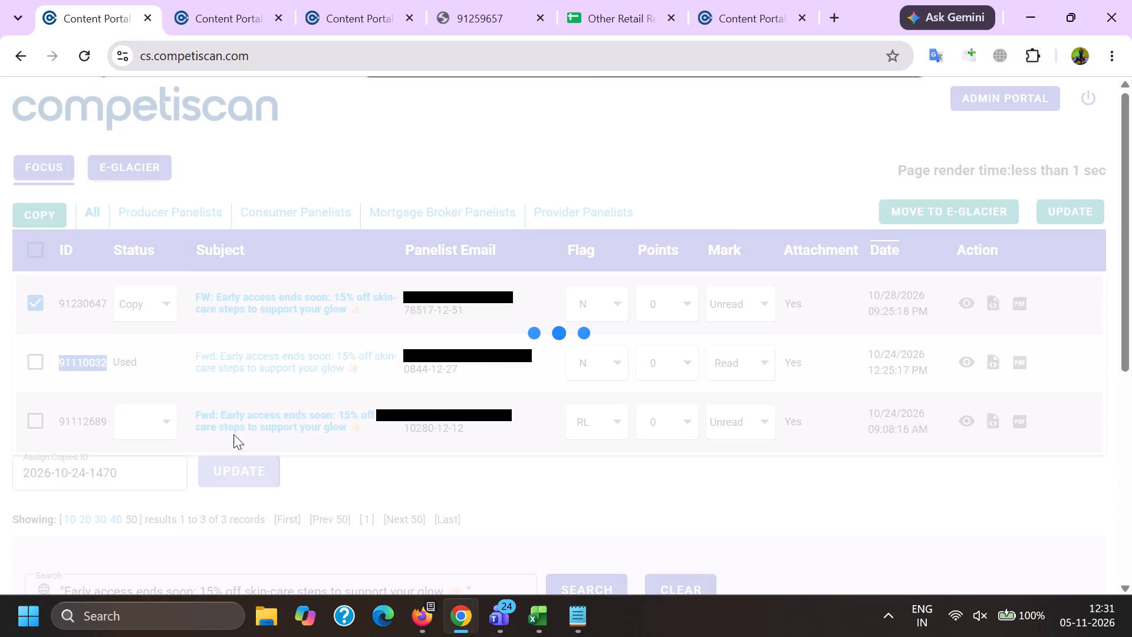
pyautogui.moveTo(215, 345); pyautogui.dragTo(383, 377)
pyautogui.hotkey('ctrl', 'c')
pyautogui.hotkey('alt', 'Tab')
pyautogui.click(334, 503)
pyautogui.tripleClick(396, 585)
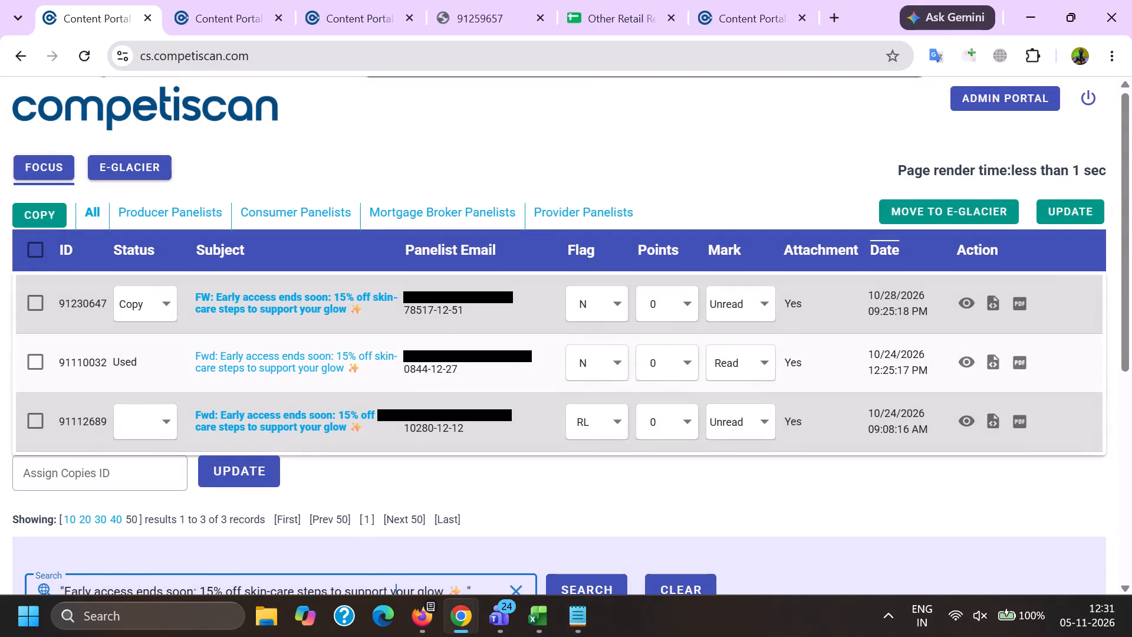
pyautogui.press('BackSpace')
pyautogui.hotkey('shift', '"')
pyautogui.hotkey('ctrl', 'v')
pyautogui.hotkey('shift', '"')
pyautogui.press('Return')
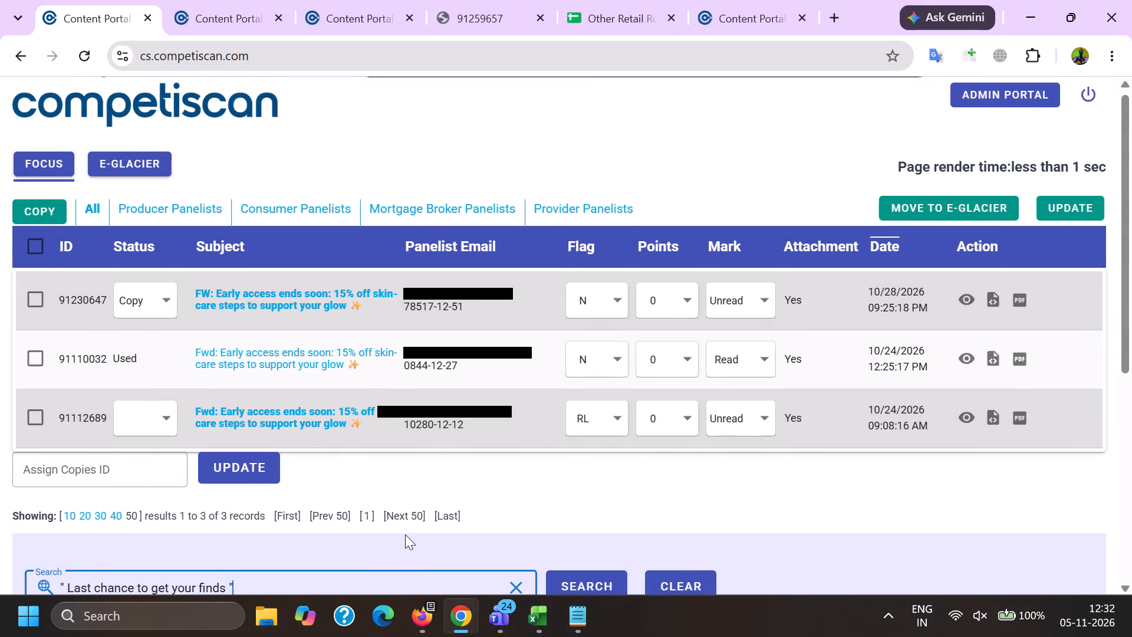
# Copy the subject text "These have been restocked" from email 91233841 in Firefox and return to Chrome.
pyautogui.hotkey('alt', 'Tab')
pyautogui.moveTo(217, 291); pyautogui.dragTo(338, 306)
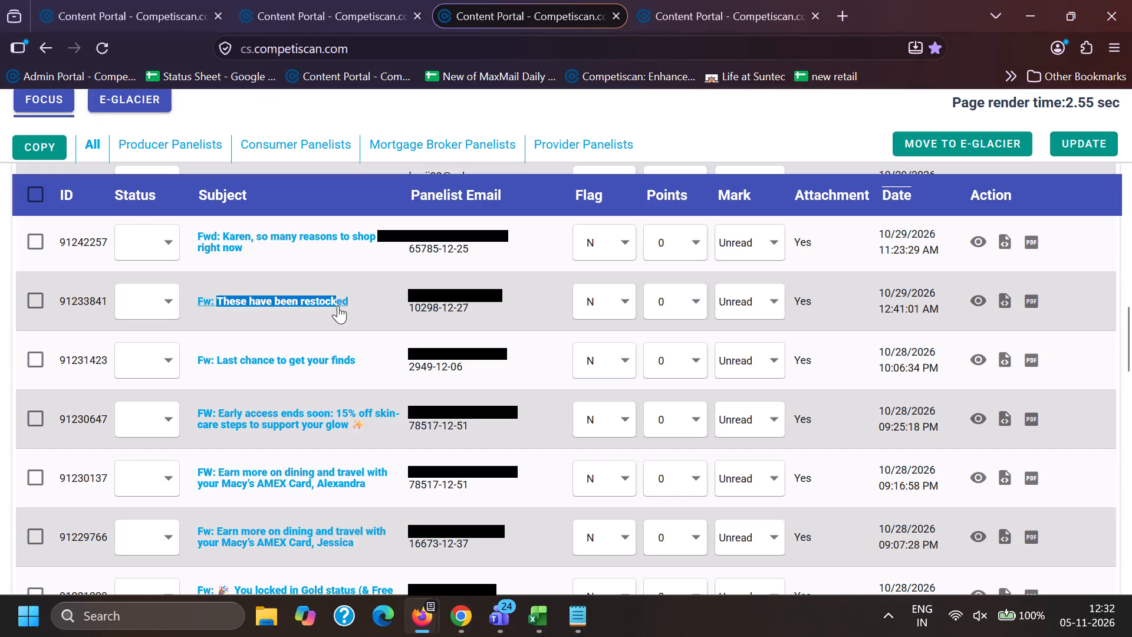
pyautogui.moveTo(338, 306); pyautogui.dragTo(374, 301)
pyautogui.hotkey('ctrl', 'c')
pyautogui.hotkey('alt', 'Tab')
# Pick used record 90825286 and mark unread "Last chance to get your finds" emails 91190523, 91190522 and 91190521 as its copies.
pyautogui.scroll(-2, 314, 390)
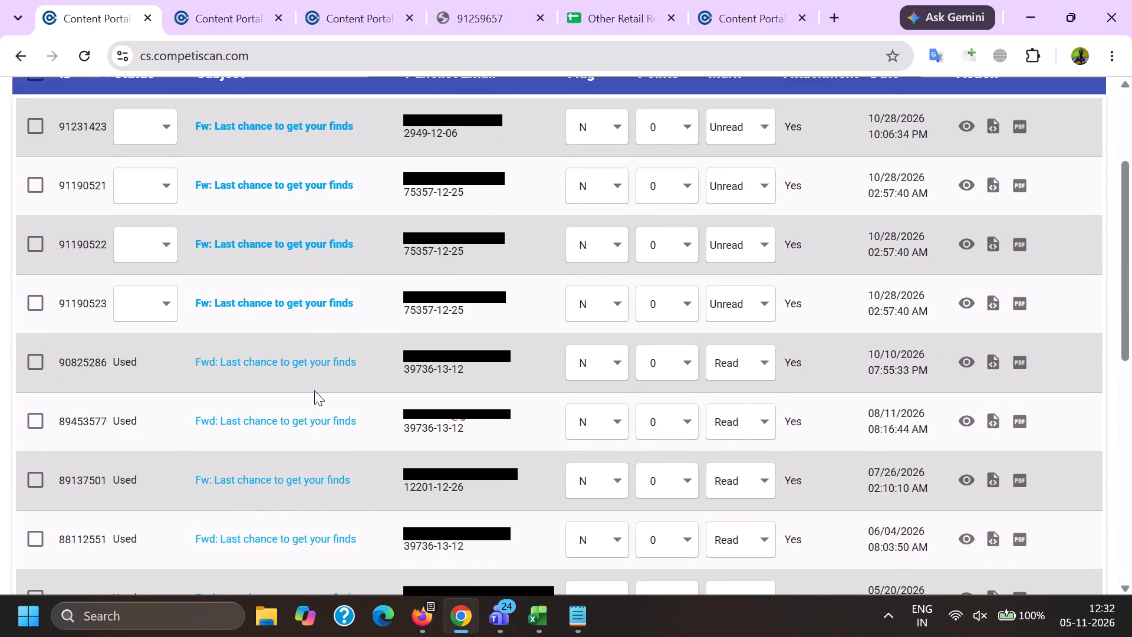
pyautogui.tripleClick(103, 365)
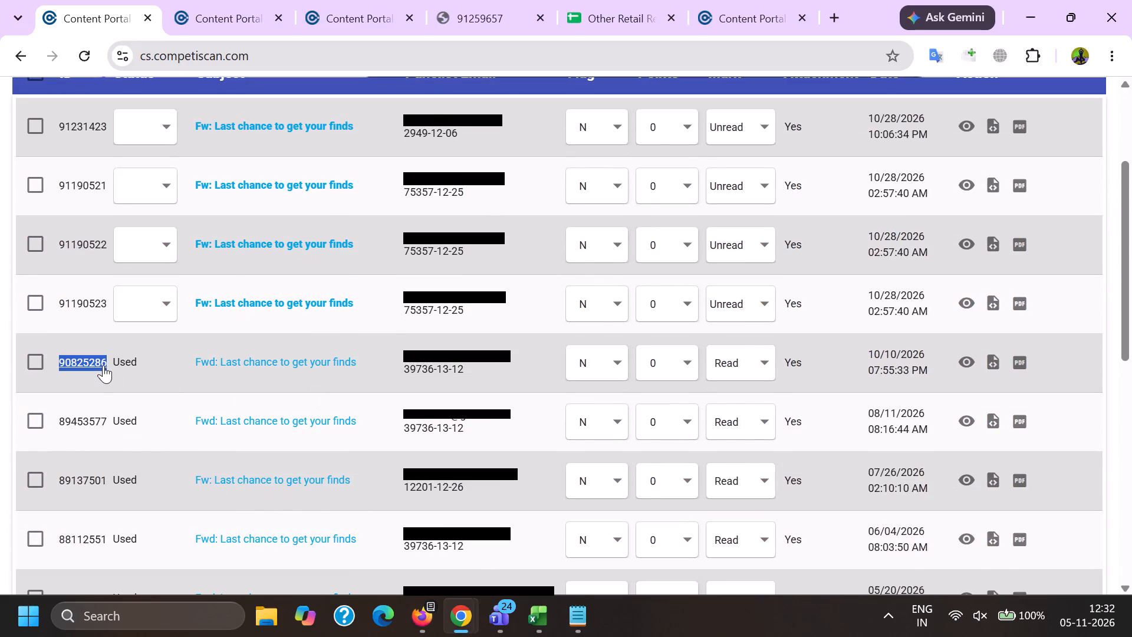
pyautogui.click(103, 365)
pyautogui.click(30, 300)
pyautogui.click(48, 243)
pyautogui.click(53, 164)
pyautogui.click(44, 185)
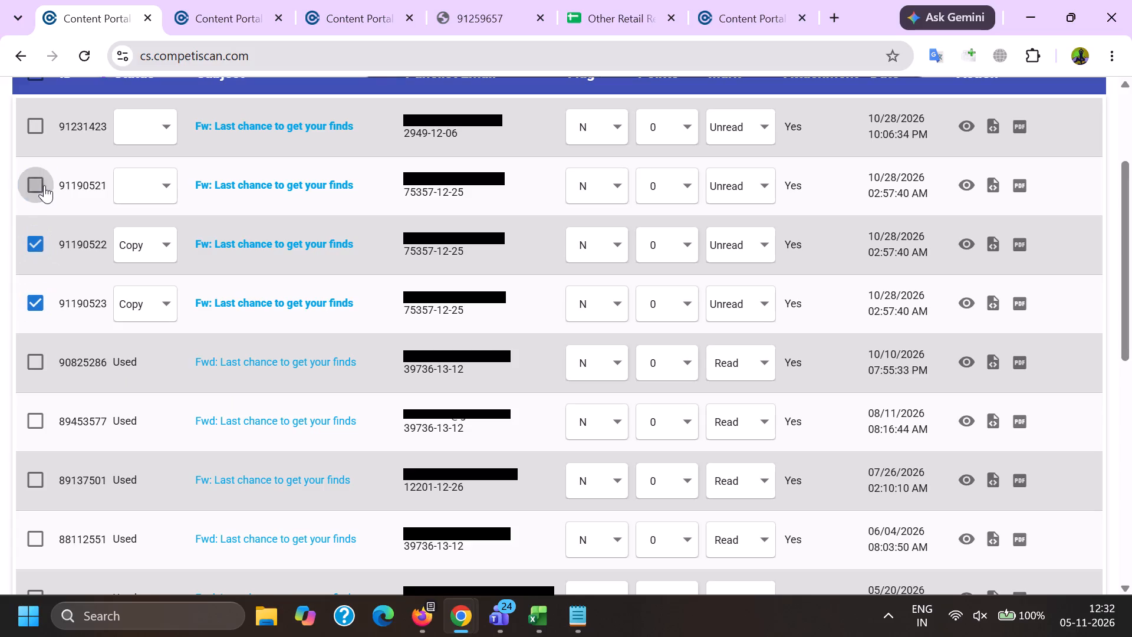
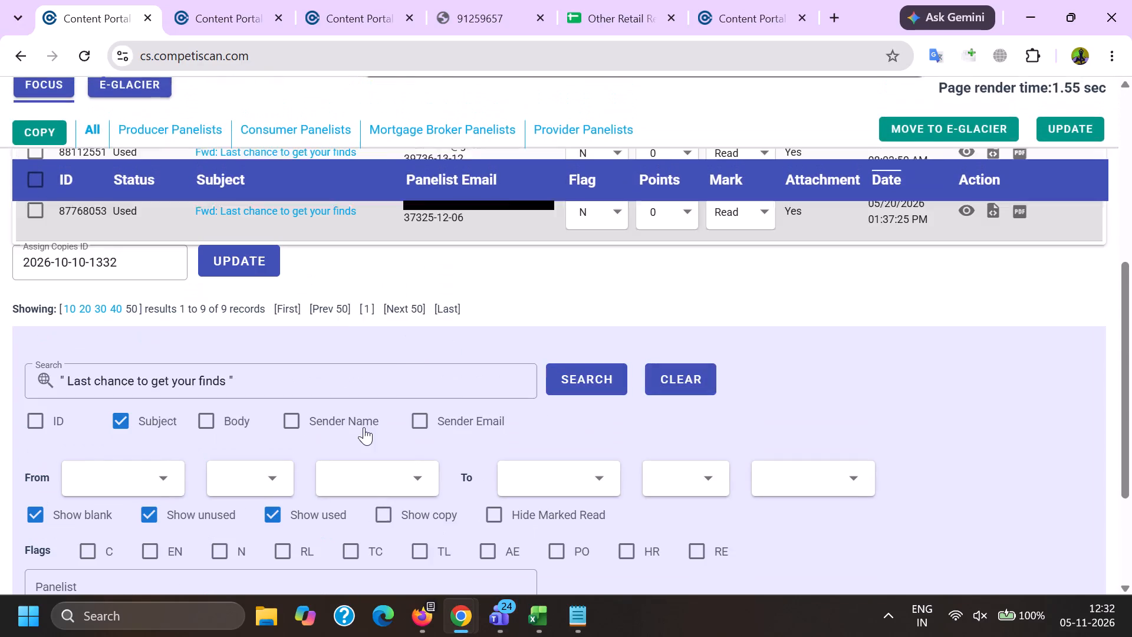
# Search the portal's email subjects for the exact phrase "These have been restocked".
pyautogui.moveTo(416, 375); pyautogui.dragTo(2, 481)
pyautogui.press('BackSpace')
pyautogui.hotkey('shift', '"')
pyautogui.hotkey('ctrl', 'v')
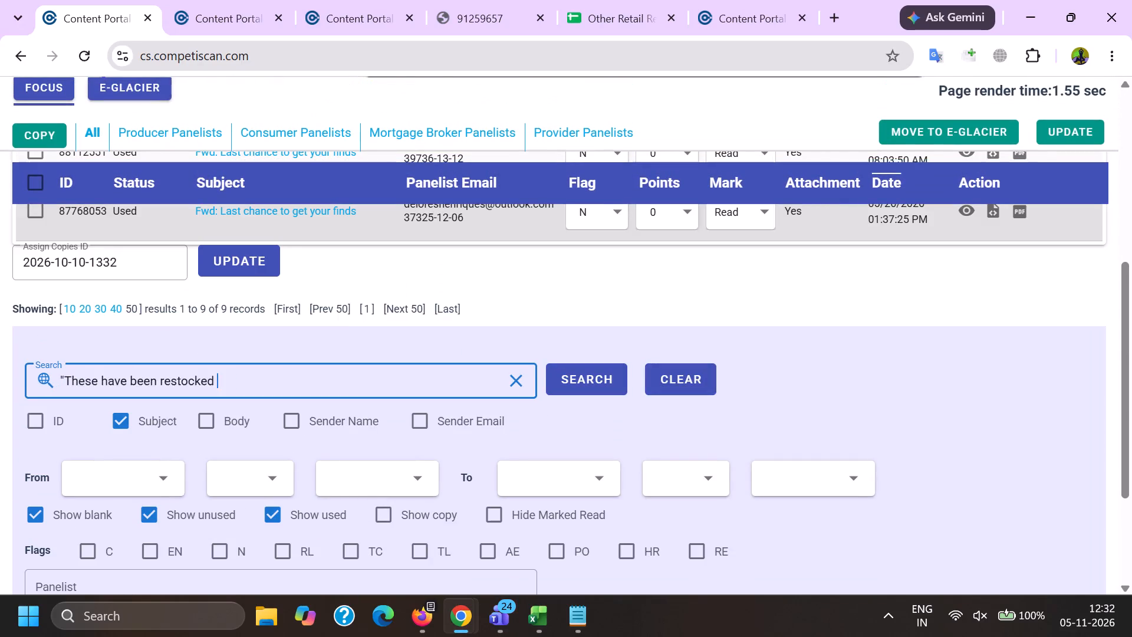
pyautogui.hotkey('shift', '"')
pyautogui.press('Return')
pyautogui.press('Return')
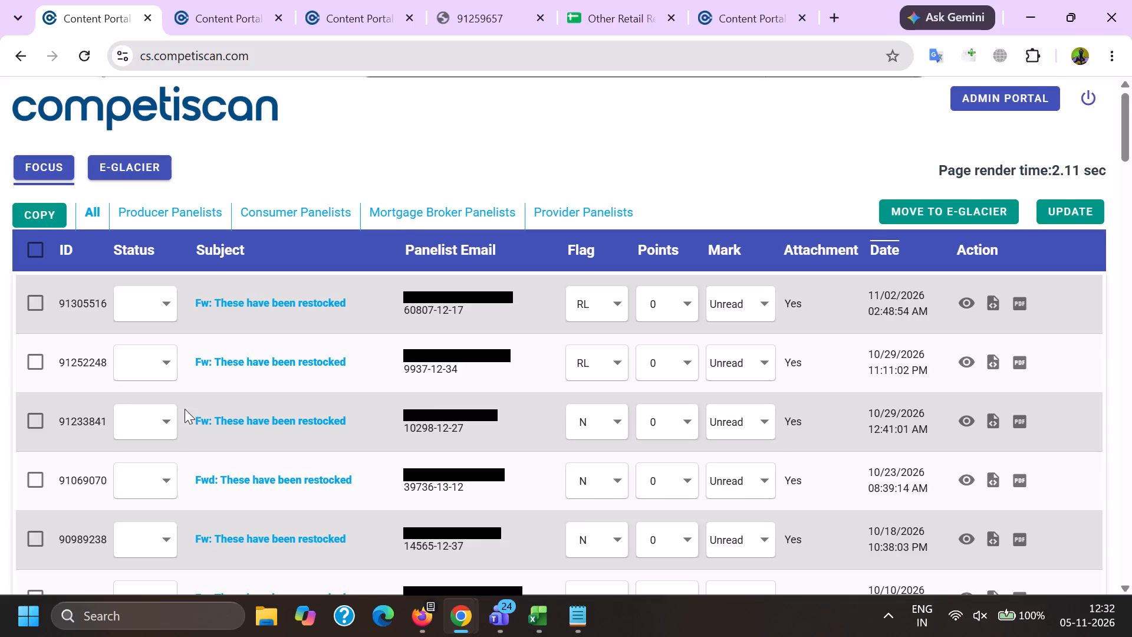
# Compare the email previews of used record 90815194 and unread emails 91069070 and 91233841.
pyautogui.scroll(-3, 185, 409)
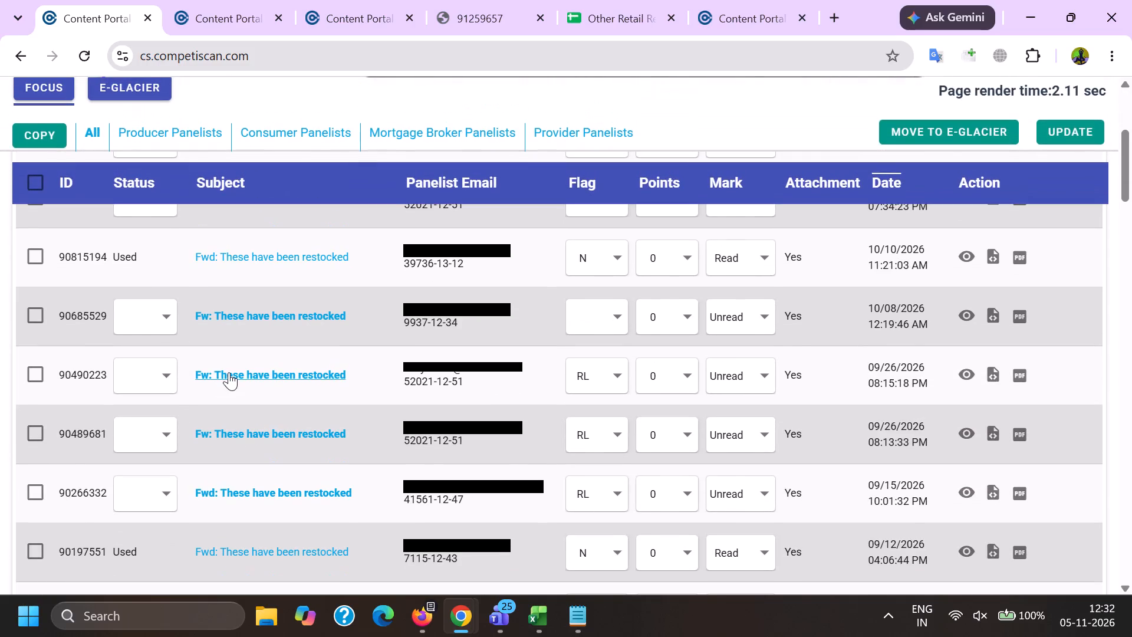
pyautogui.click(965, 254)
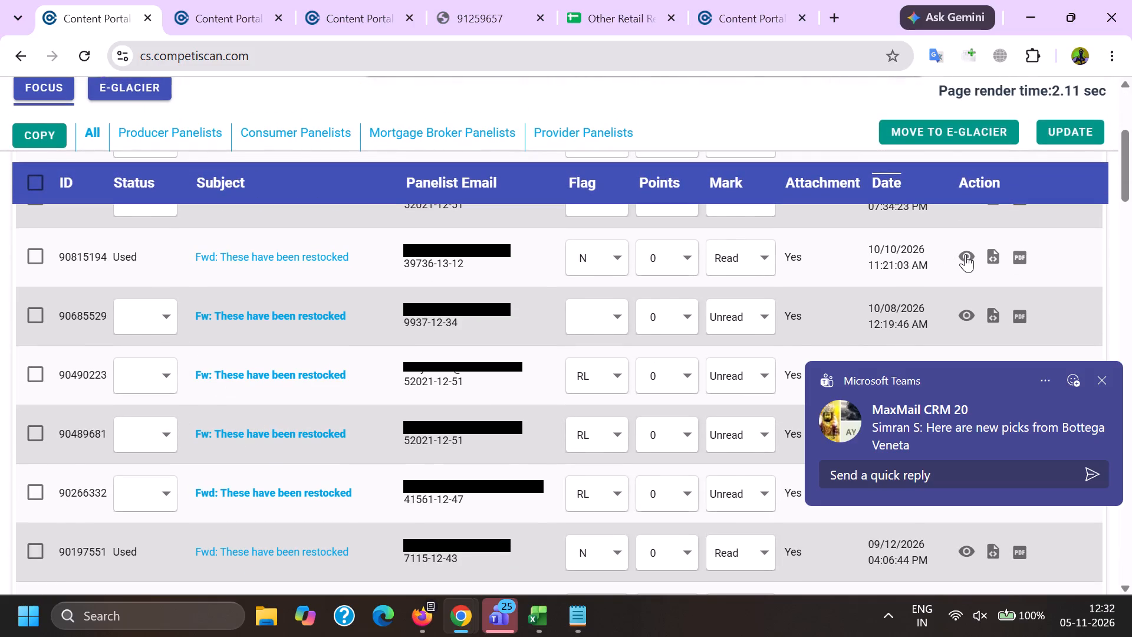
pyautogui.moveTo(801, 83); pyautogui.dragTo(801, 340)
pyautogui.hotkey('alt', 'Tab')
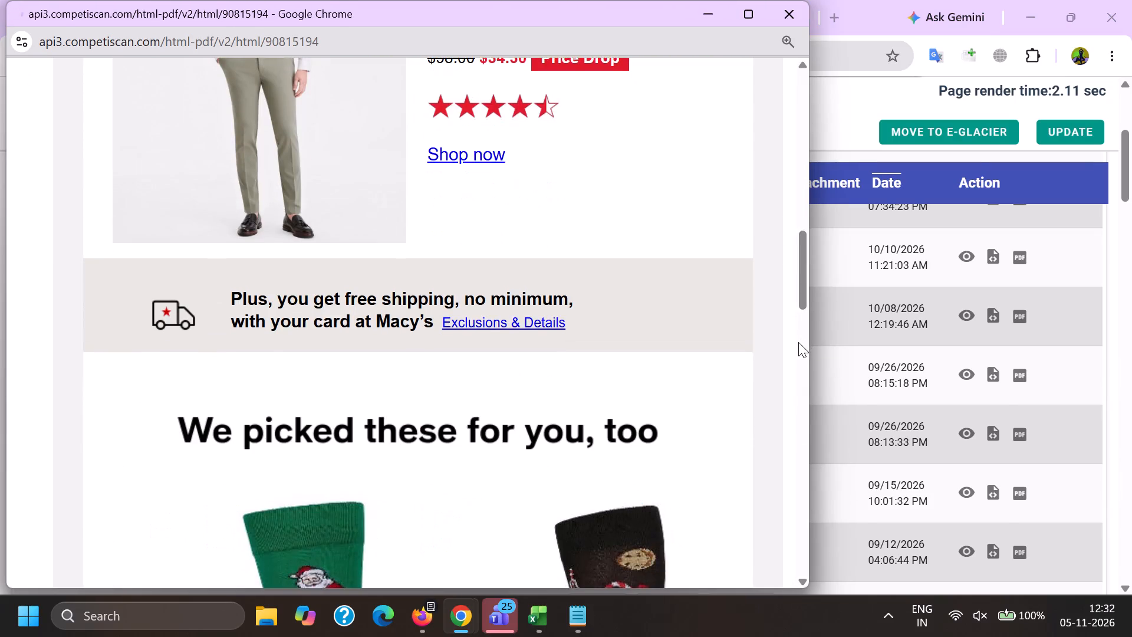
pyautogui.scroll(1, 597, 422)
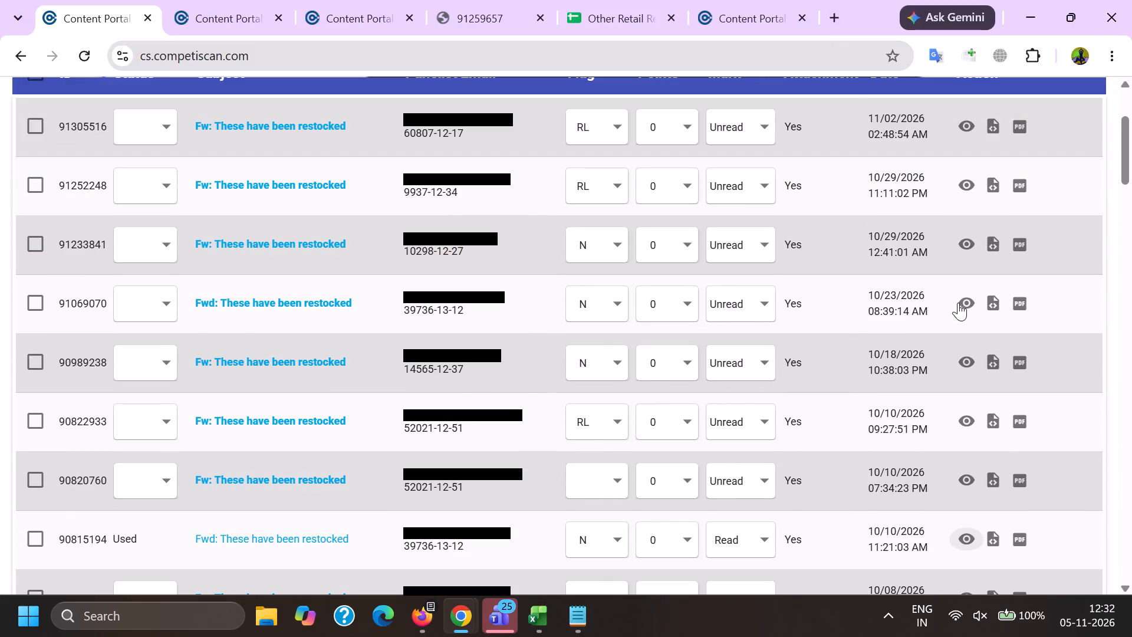
pyautogui.click(959, 302)
pyautogui.moveTo(804, 94); pyautogui.dragTo(794, 259)
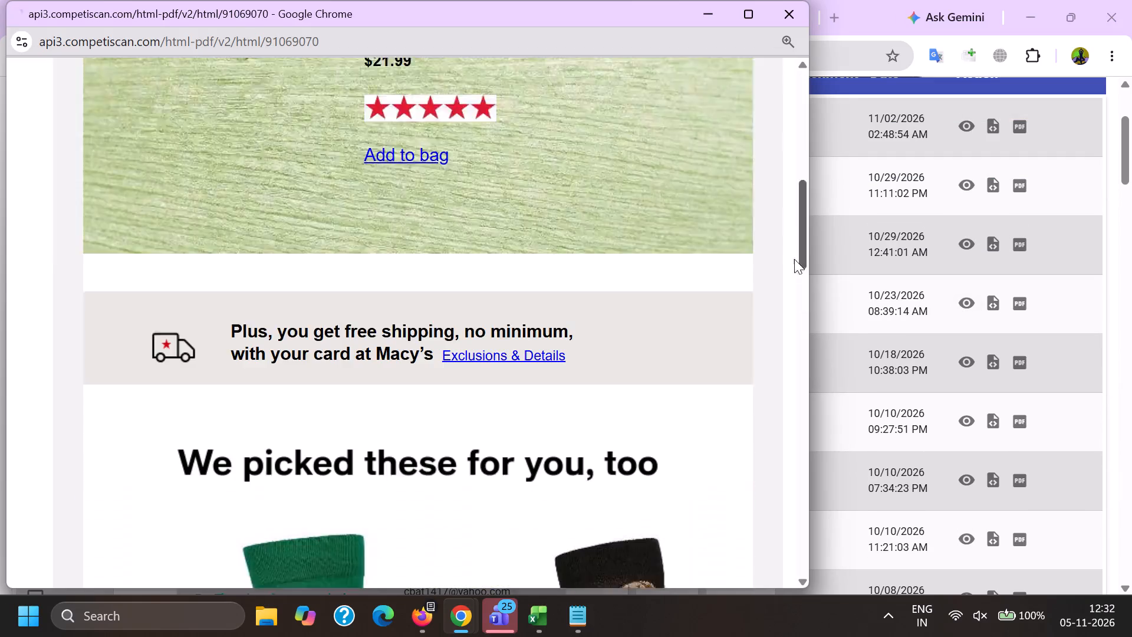
pyautogui.moveTo(794, 259); pyautogui.dragTo(794, 293)
pyautogui.hotkey('alt', 'Tab')
pyautogui.click(962, 239)
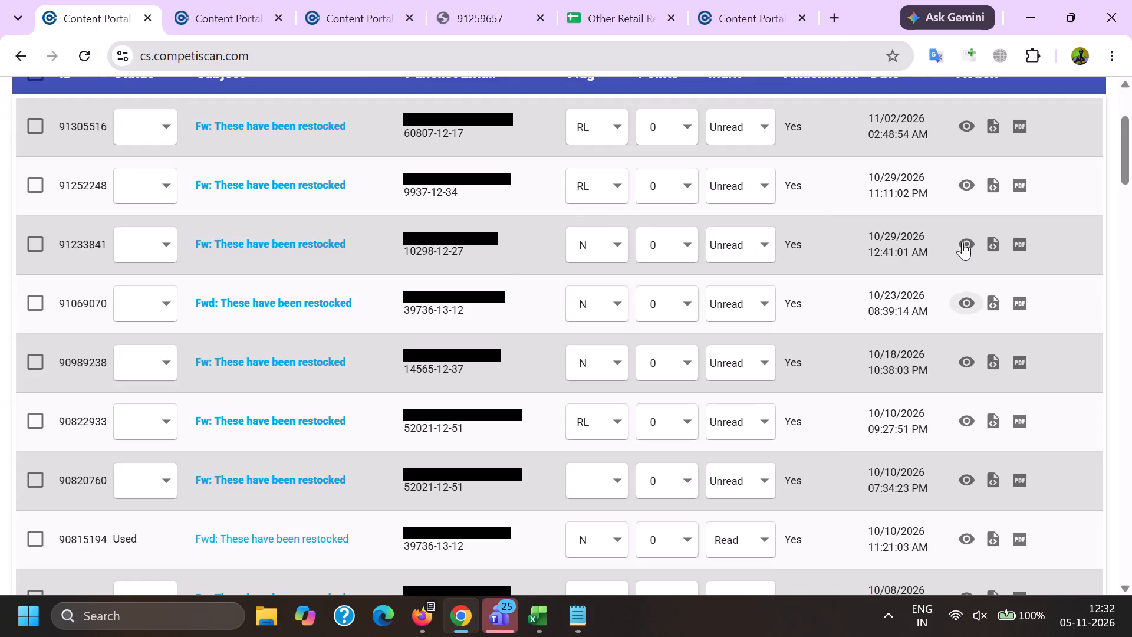
pyautogui.moveTo(805, 80); pyautogui.dragTo(795, 263)
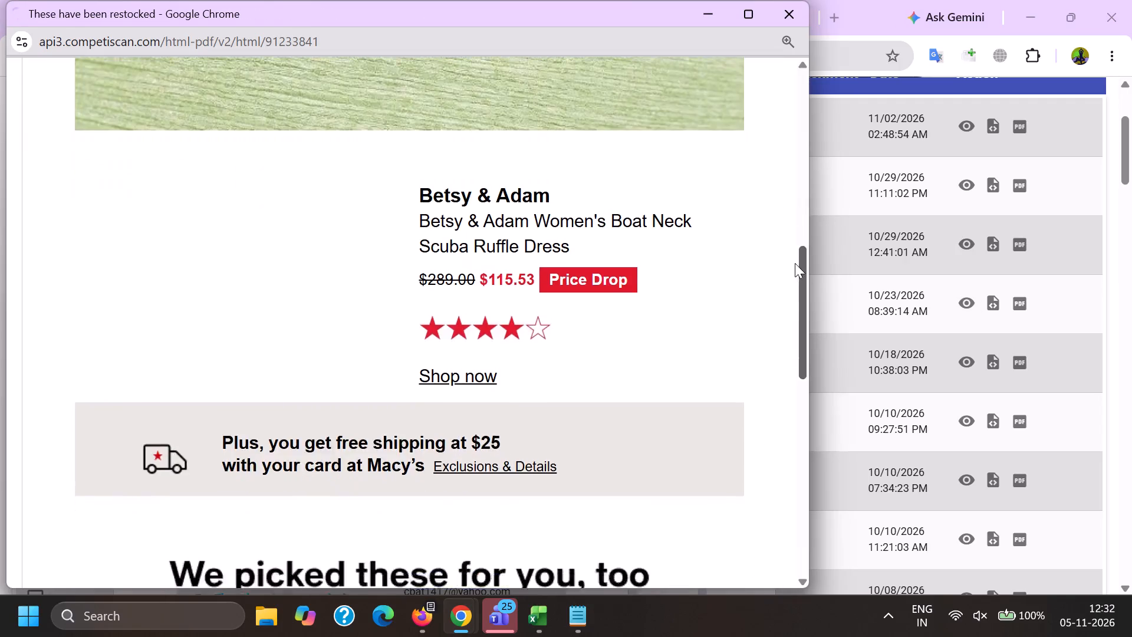
pyautogui.moveTo(795, 263); pyautogui.dragTo(795, 266)
pyautogui.hotkey('alt', 'Tab')
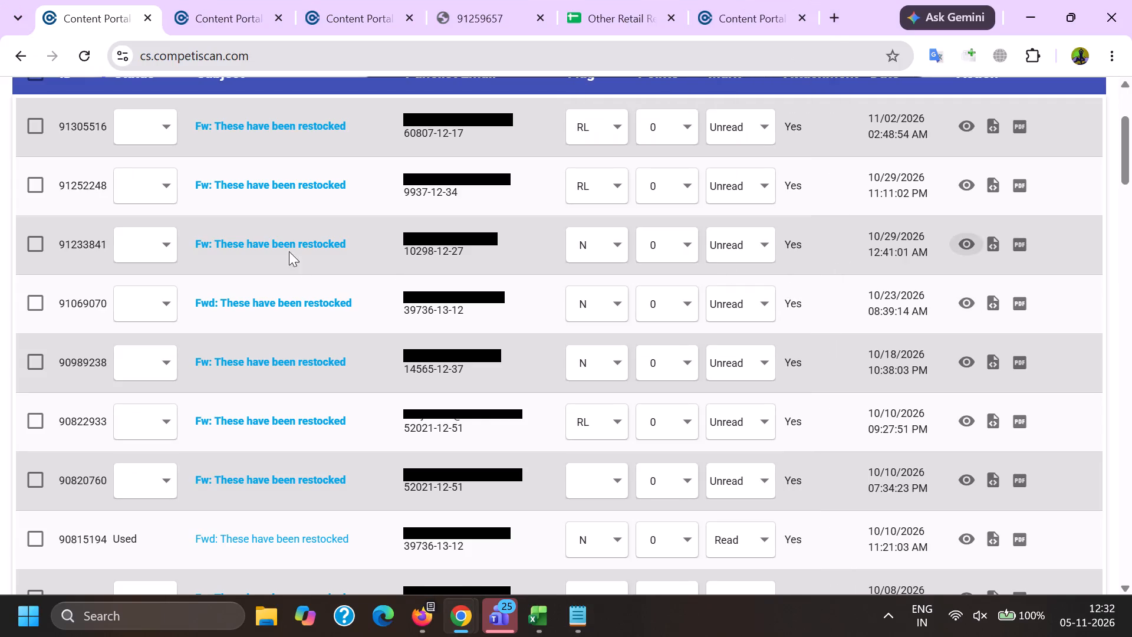
# Open email 91233841 "Fw: These have been restocked" in the email editor.
pyautogui.keyDown('ctrl'); pyautogui.click(287, 247); pyautogui.keyUp('ctrl')
# Pick used record 90815194, mark unread "These have been restocked" emails 90989238 and 91069070 as its copies, and submit the update.
pyautogui.tripleClick(92, 539)
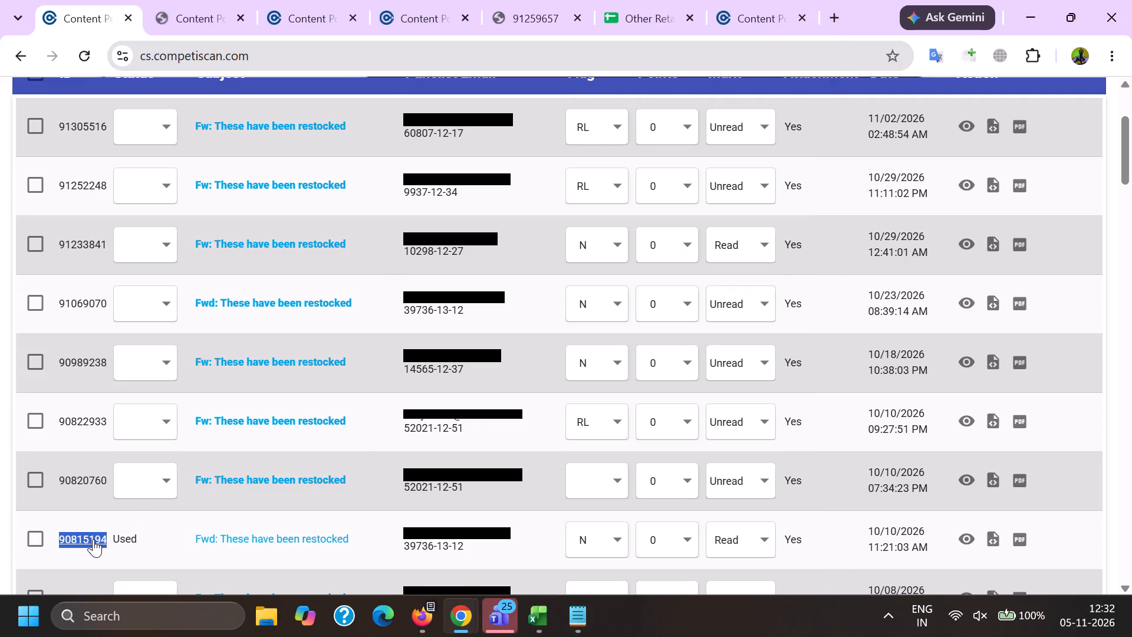
pyautogui.doubleClick(93, 539)
pyautogui.click(43, 364)
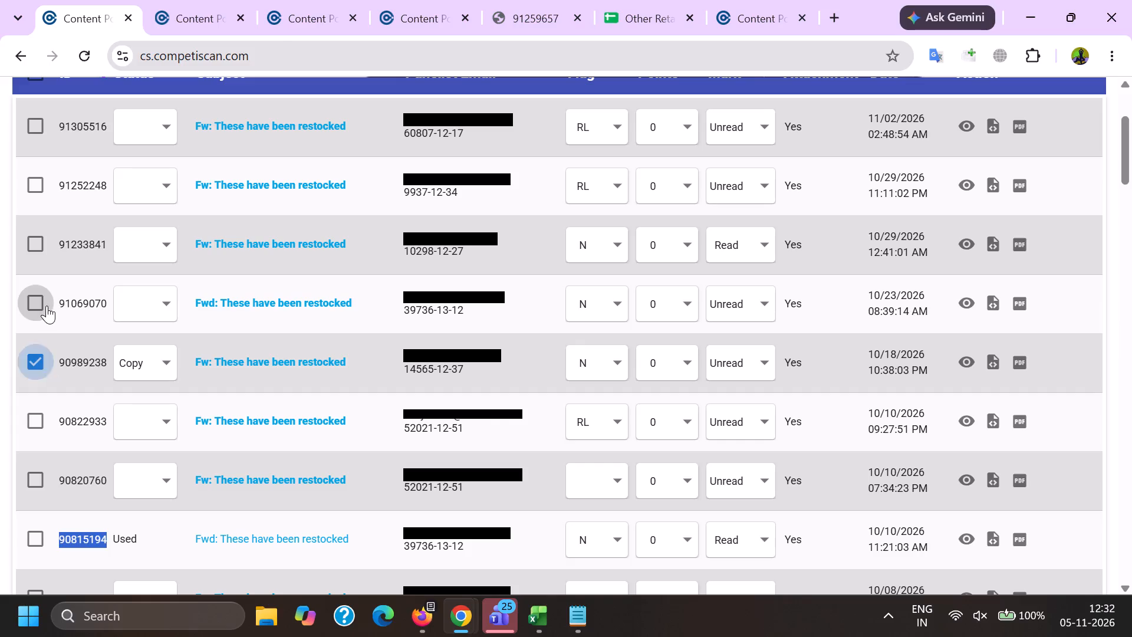
pyautogui.click(216, 0)
pyautogui.click(124, 0)
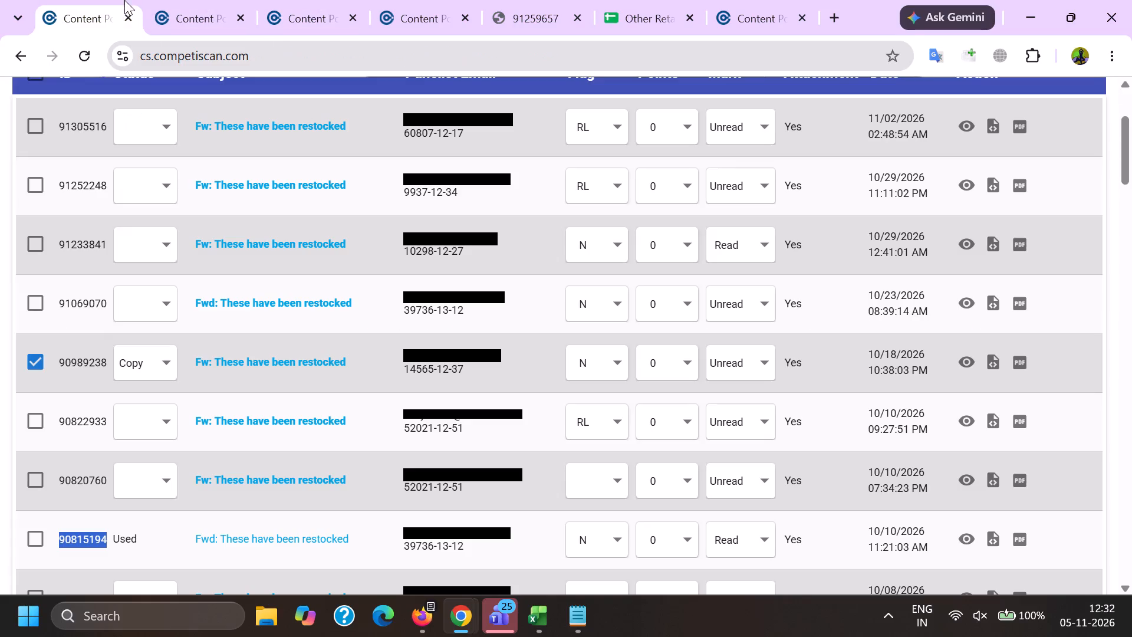
pyautogui.click(34, 300)
pyautogui.scroll(2, 357, 338)
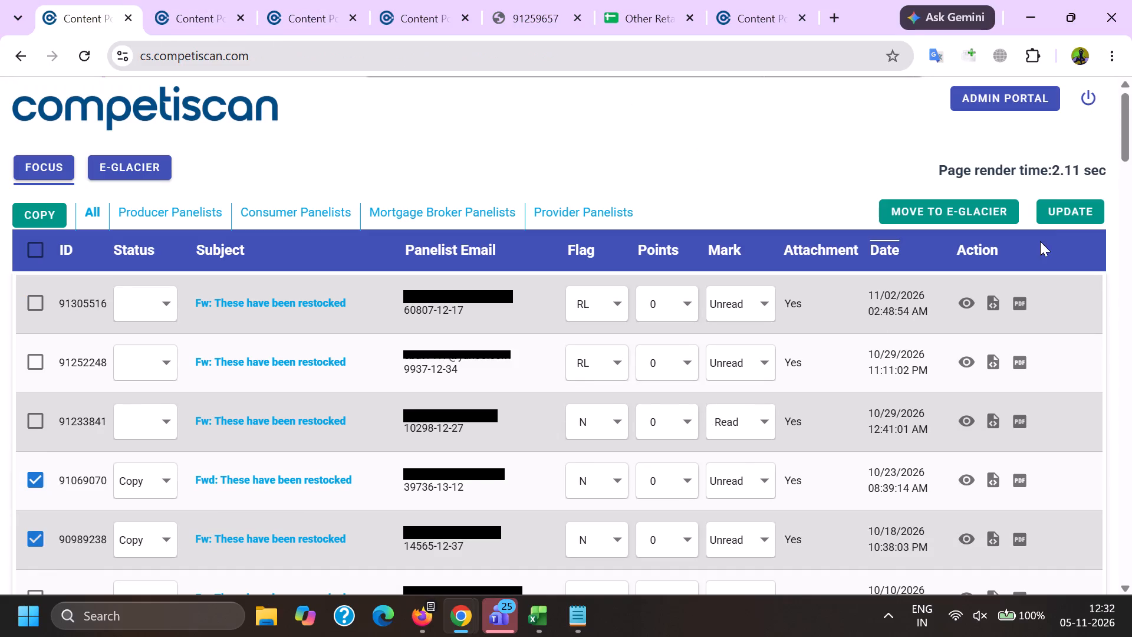
pyautogui.click(1070, 211)
# Copy the subject text "These have been restocked" from the forwarded message header in email 91233841's editor.
pyautogui.click(185, 0)
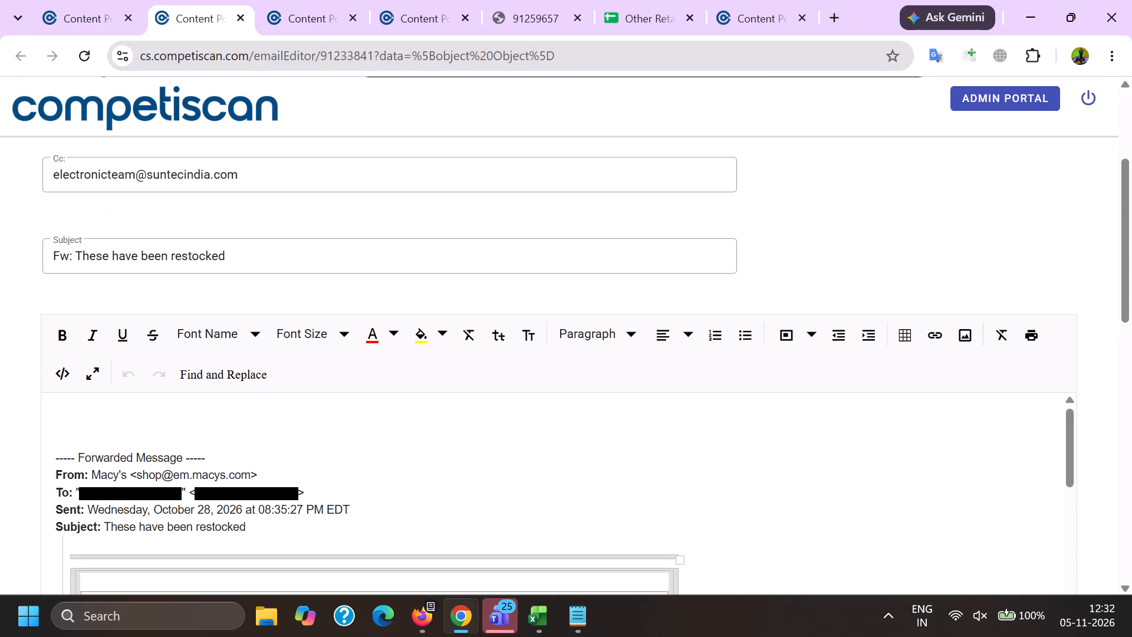
pyautogui.doubleClick(117, 525)
pyautogui.keyDown('shift'); pyautogui.click(284, 536); pyautogui.keyUp('shift')
pyautogui.hotkey('ctrl', 'c')
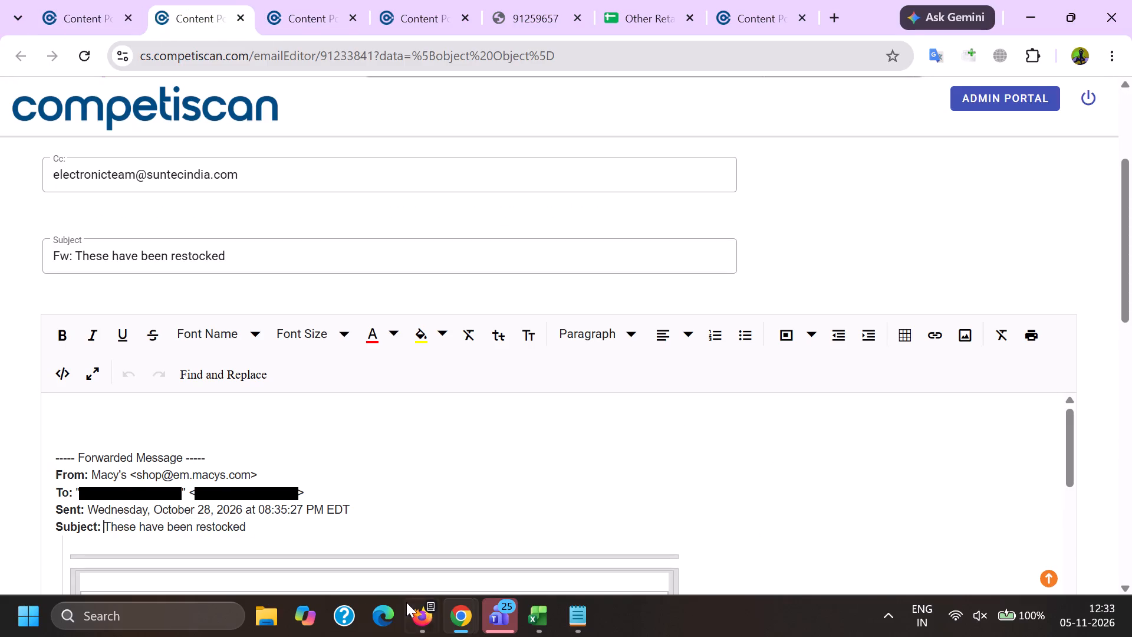
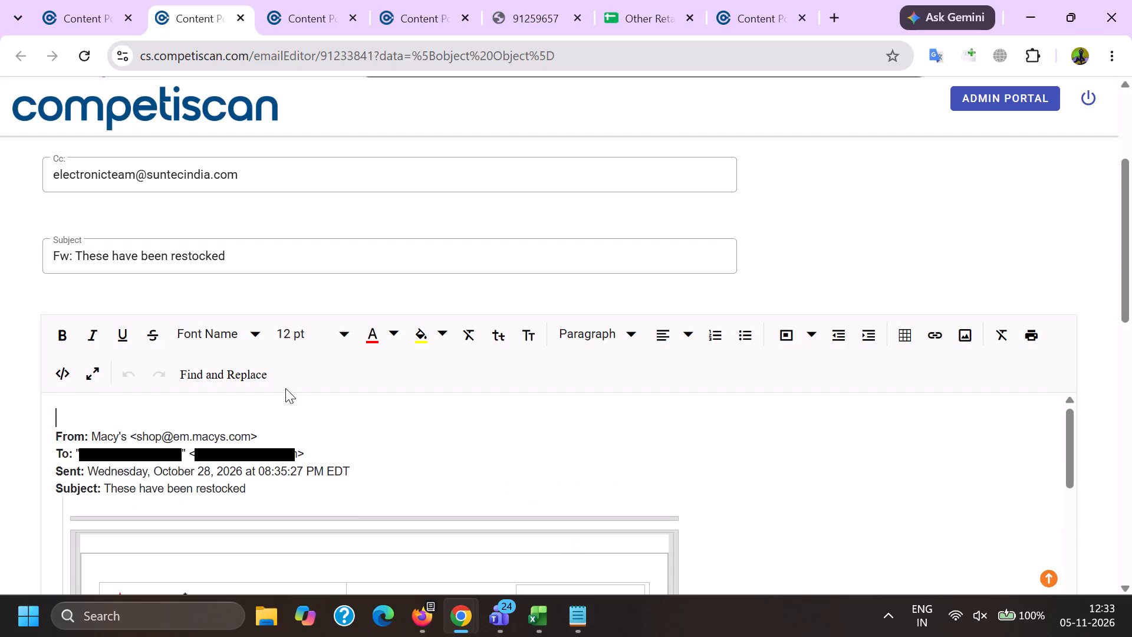
# Delete the sender's address and the recipient line from the forwarded message header in email 91233841.
pyautogui.moveTo(130, 434); pyautogui.dragTo(418, 450)
pyautogui.press('BackSpace')
pyautogui.scroll(-2, 360, 277)
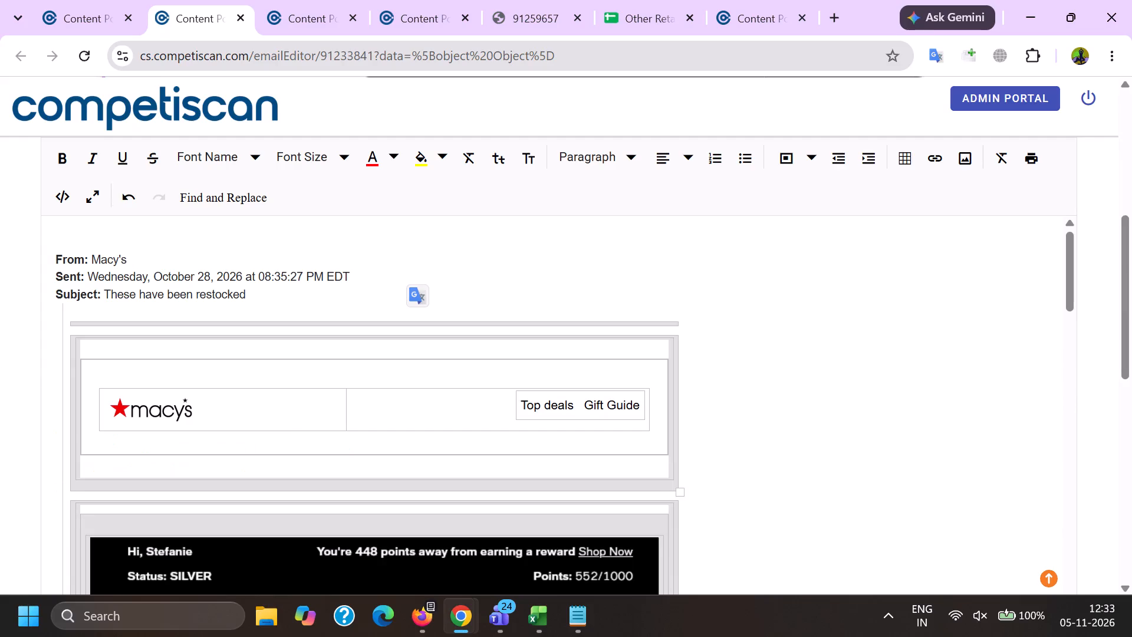
pyautogui.click(230, 549)
pyautogui.click(329, 510)
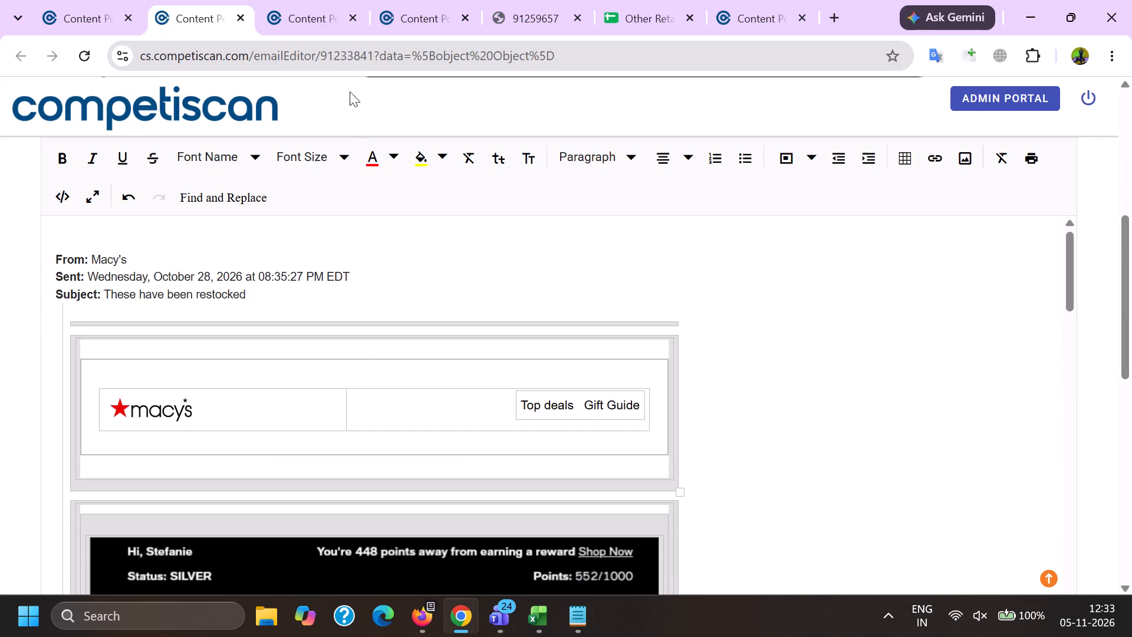
pyautogui.click(358, 40)
pyautogui.doubleClick(353, 54)
pyautogui.hotkey('ctrl', 'c')
pyautogui.click(294, 0)
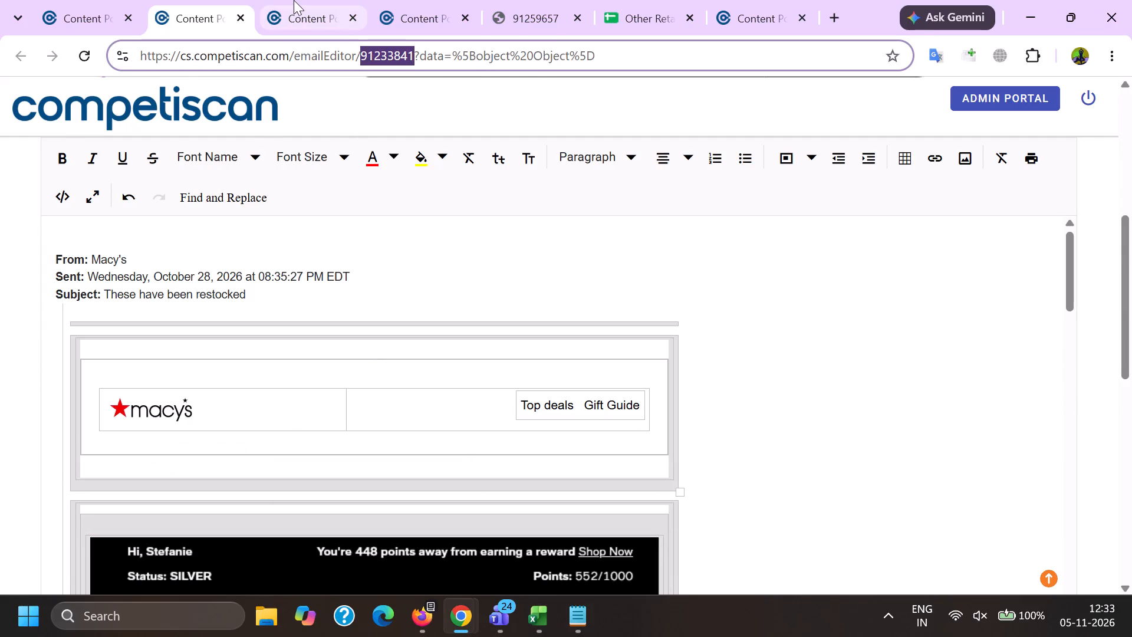
pyautogui.click(529, 617)
pyautogui.click(713, 549)
pyautogui.click(129, 337)
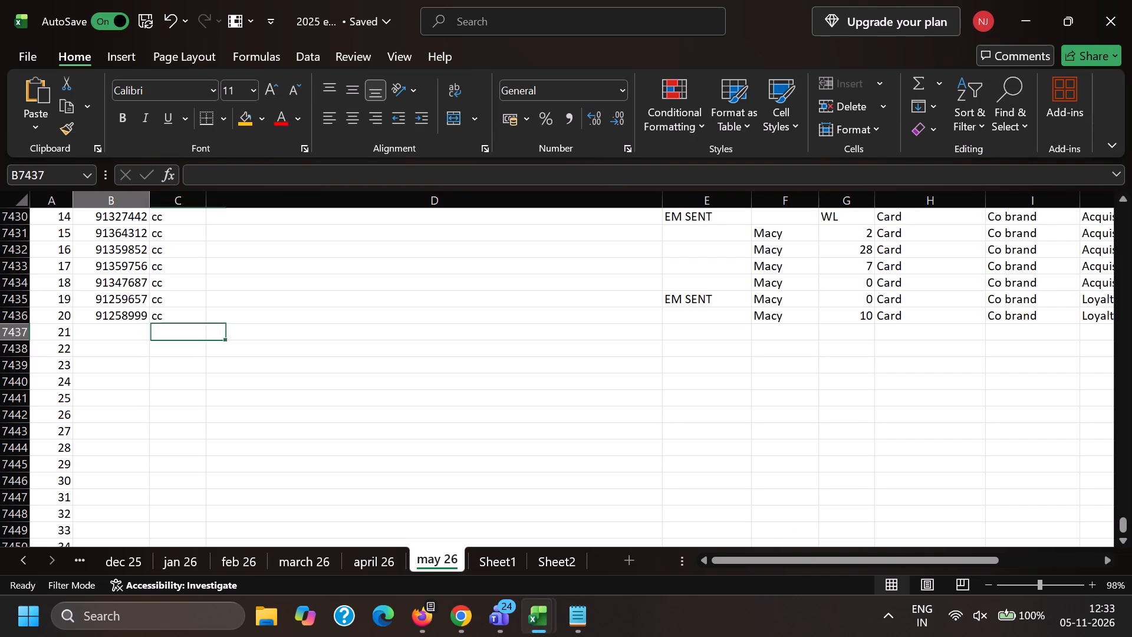
pyautogui.hotkey('ctrl', 'v')
pyautogui.click(172, 333)
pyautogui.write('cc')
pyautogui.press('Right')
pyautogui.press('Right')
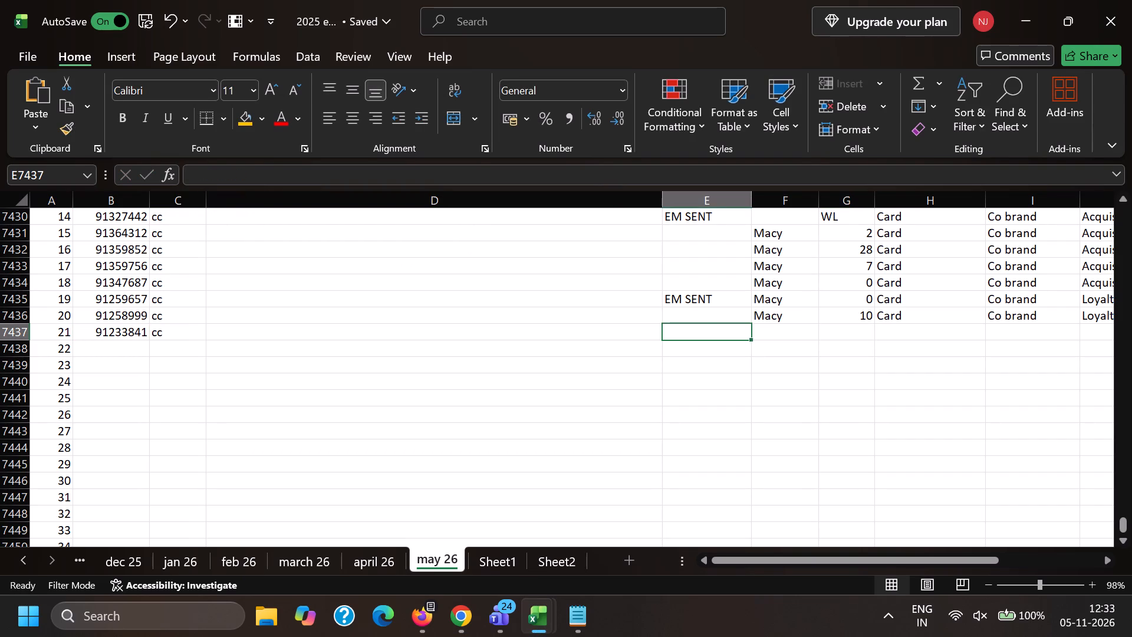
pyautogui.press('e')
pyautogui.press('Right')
# Copy the Macy, Card, Co brand and Loyalty values from row 20 into row 21 and set row 21's number to 2.
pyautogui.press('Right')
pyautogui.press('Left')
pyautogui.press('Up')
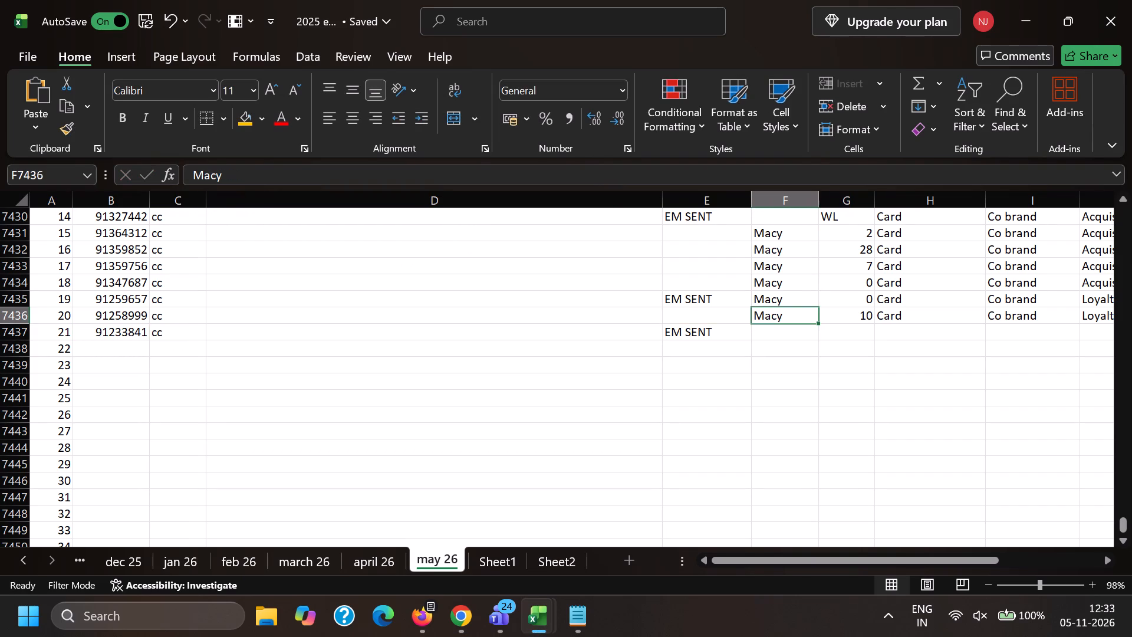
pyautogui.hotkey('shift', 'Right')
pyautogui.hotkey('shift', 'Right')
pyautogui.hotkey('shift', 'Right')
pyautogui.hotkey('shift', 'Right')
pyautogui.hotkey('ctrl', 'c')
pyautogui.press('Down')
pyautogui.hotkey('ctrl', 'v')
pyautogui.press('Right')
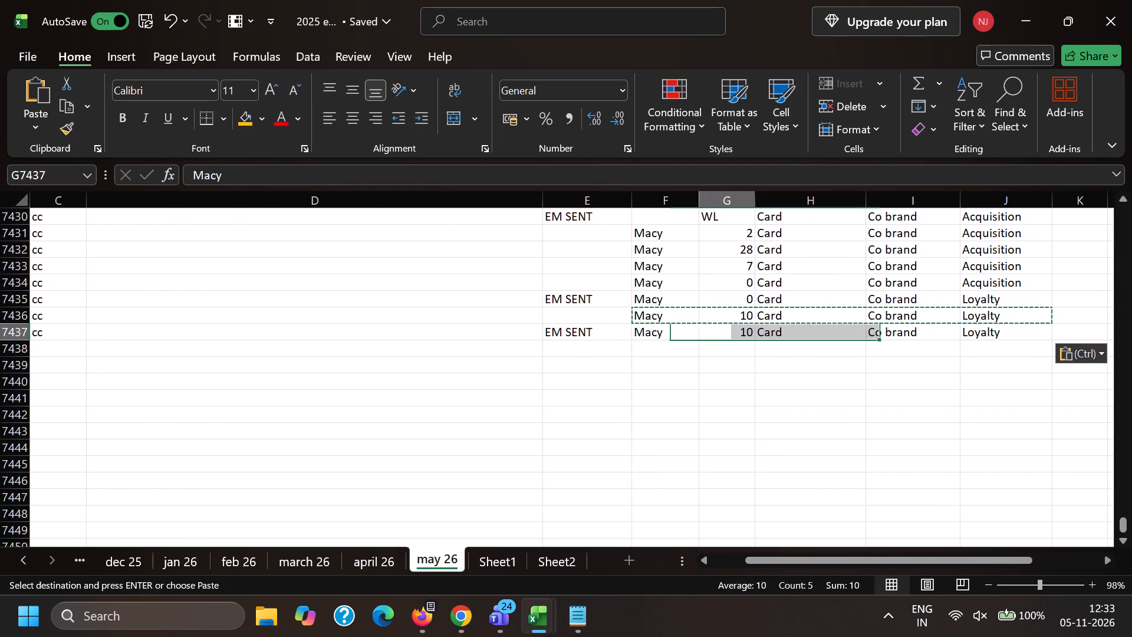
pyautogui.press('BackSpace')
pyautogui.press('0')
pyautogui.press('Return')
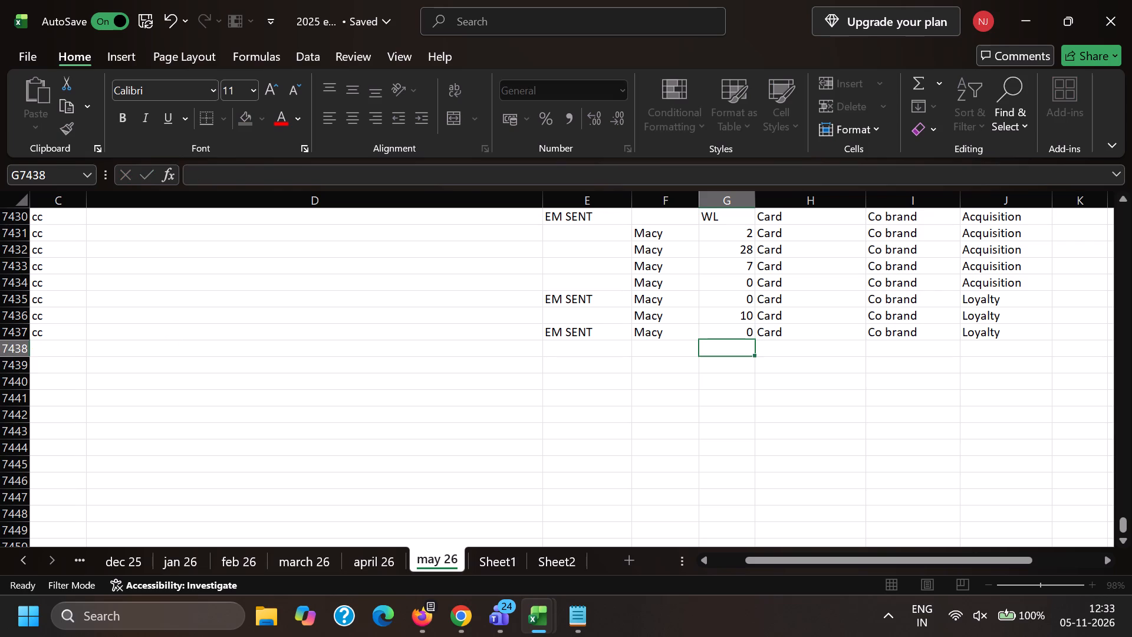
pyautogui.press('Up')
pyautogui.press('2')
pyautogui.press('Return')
# Back in email 91233841's editor in Chrome, remove the link from "Sign Up" in the text sign-up banner.
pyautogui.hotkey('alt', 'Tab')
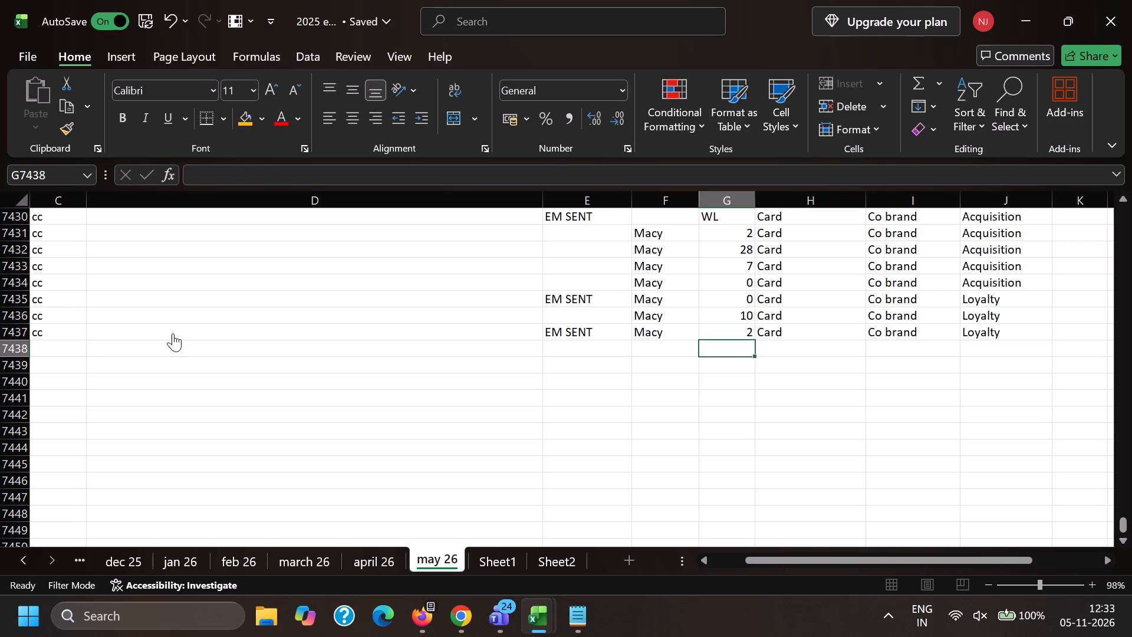
pyautogui.scroll(6, 175, 390)
pyautogui.click(180, 0)
pyautogui.scroll(-2, 183, 534)
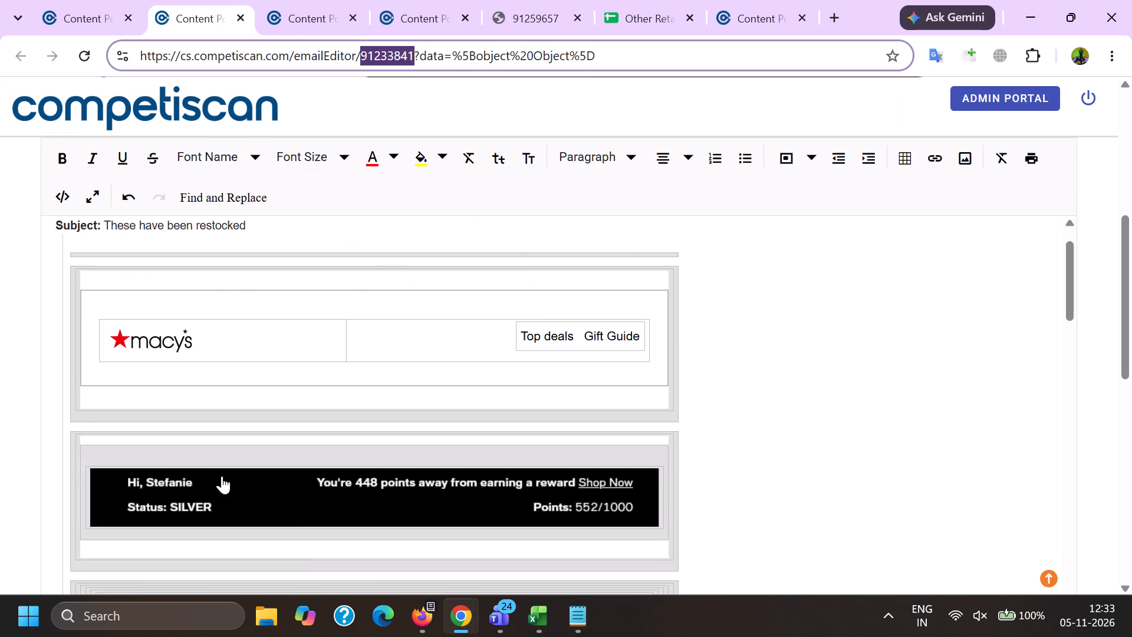
pyautogui.click(233, 400)
pyautogui.scroll(-19, 305, 439)
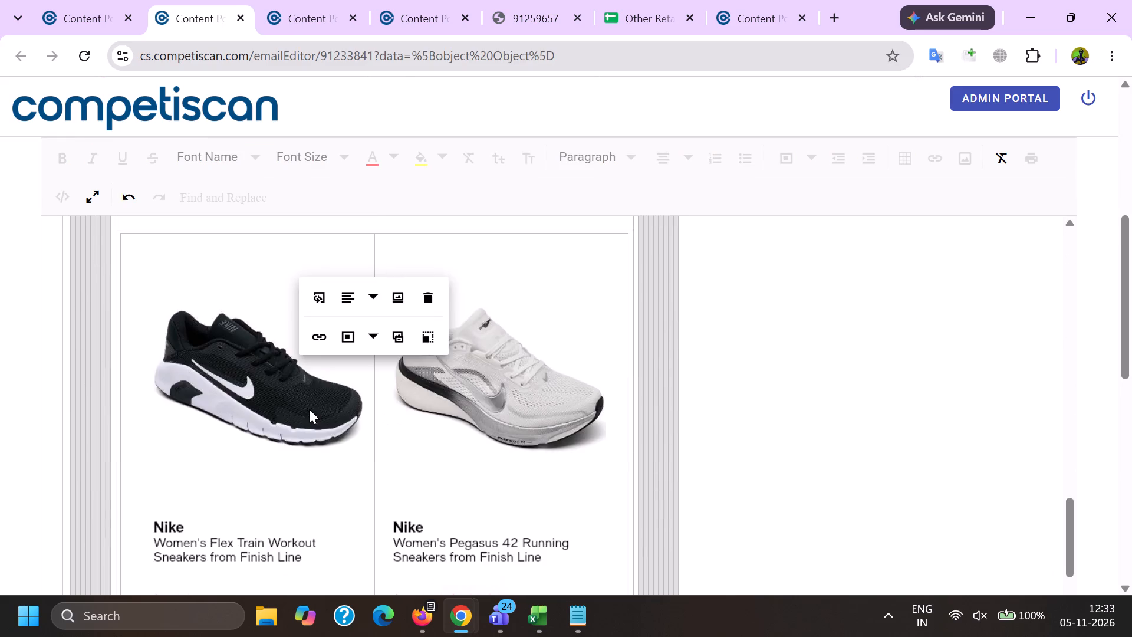
pyautogui.scroll(5, 309, 443)
pyautogui.scroll(-17, 305, 436)
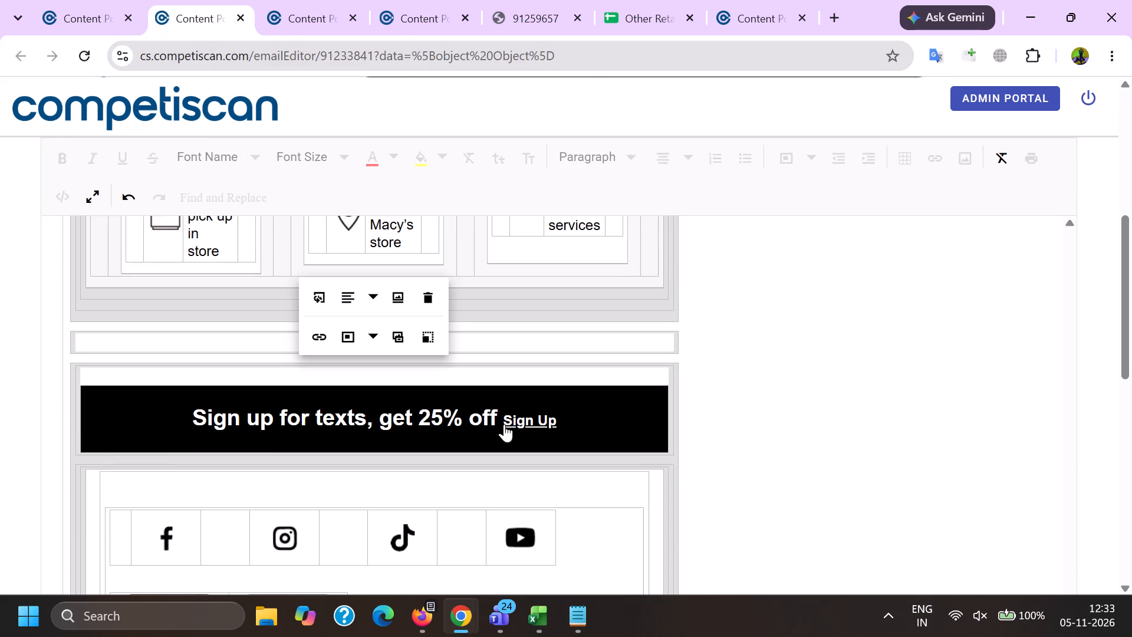
pyautogui.click(508, 423)
pyautogui.click(532, 409)
pyautogui.click(530, 419)
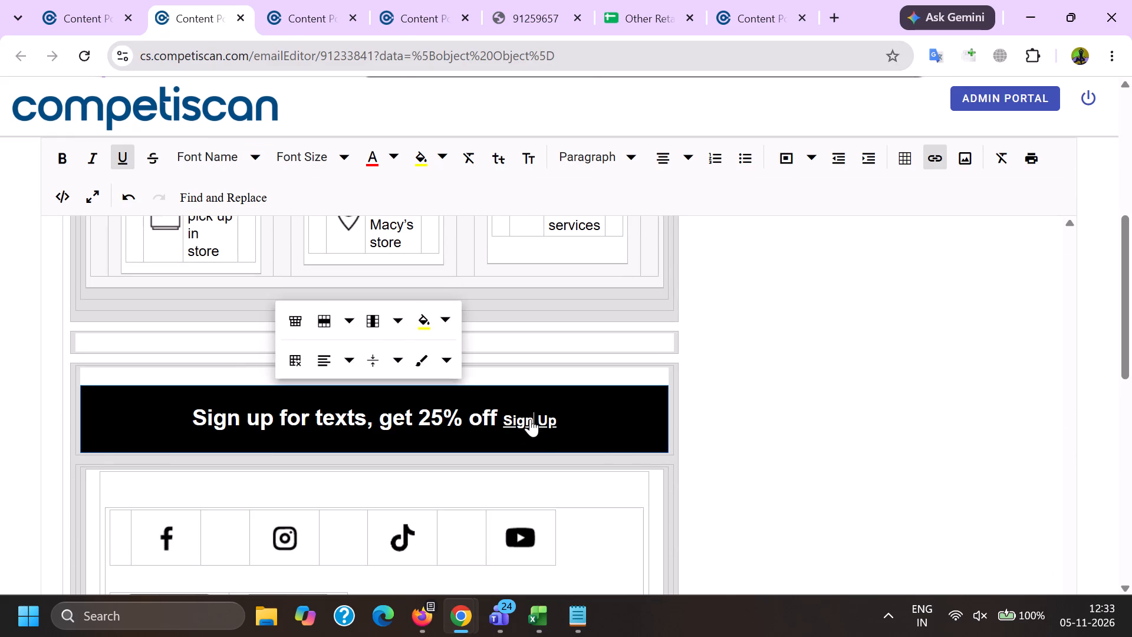
pyautogui.moveTo(622, 459); pyautogui.dragTo(616, 464)
# Remove the links from the YouTube, TikTok, Instagram and Facebook icons and the App Store and Google Play badges.
pyautogui.click(506, 536)
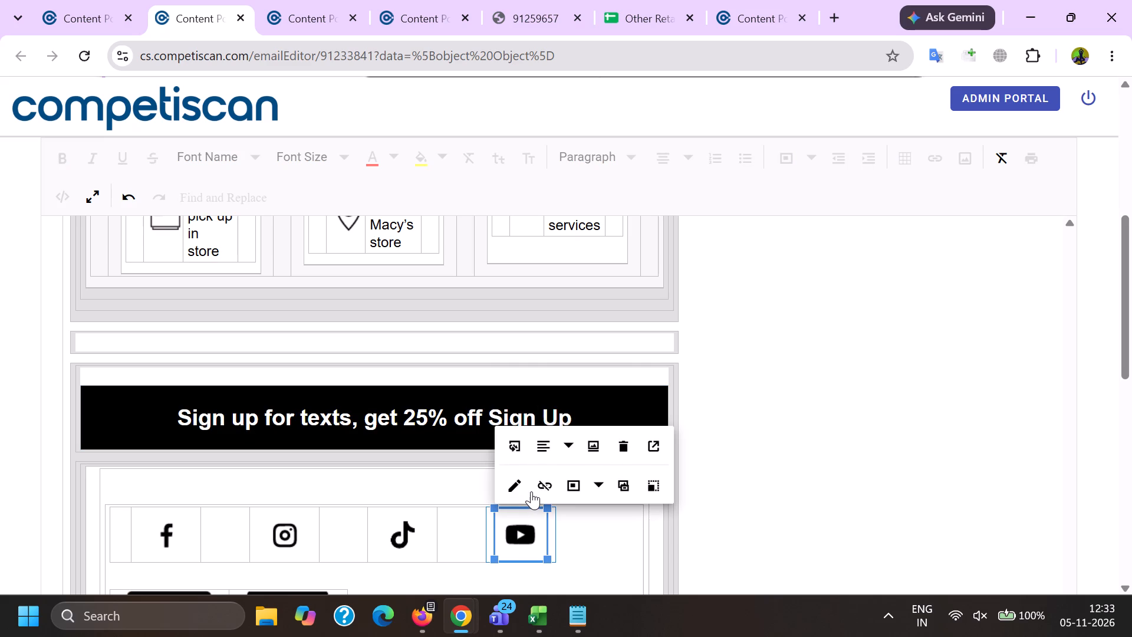
pyautogui.click(535, 488)
pyautogui.click(390, 540)
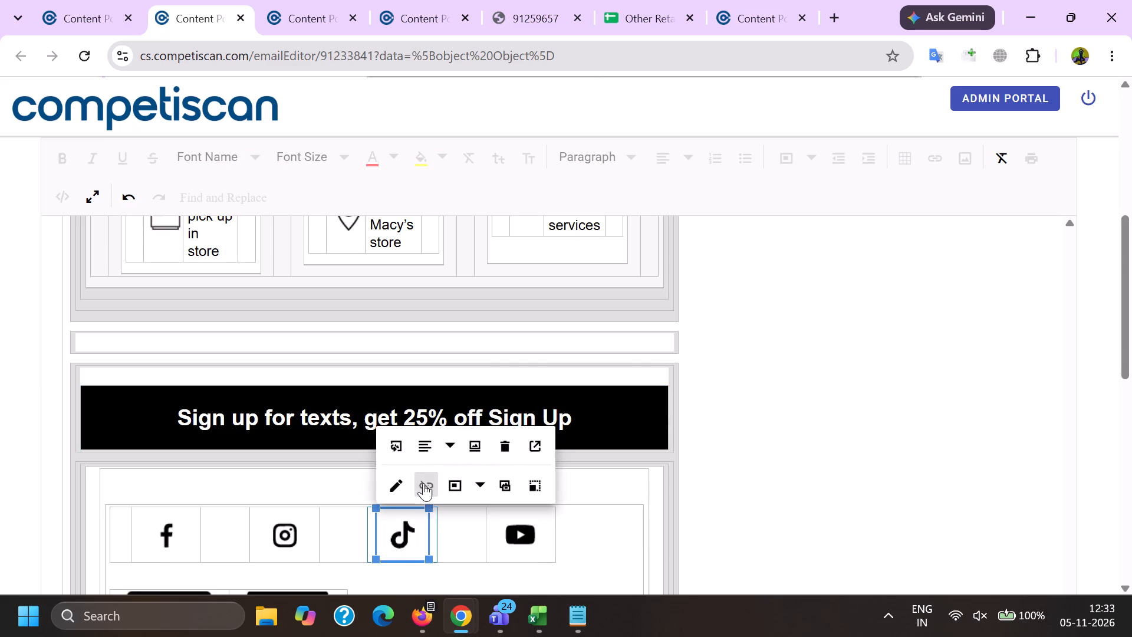
pyautogui.click(423, 483)
pyautogui.click(287, 537)
pyautogui.click(301, 491)
pyautogui.click(153, 539)
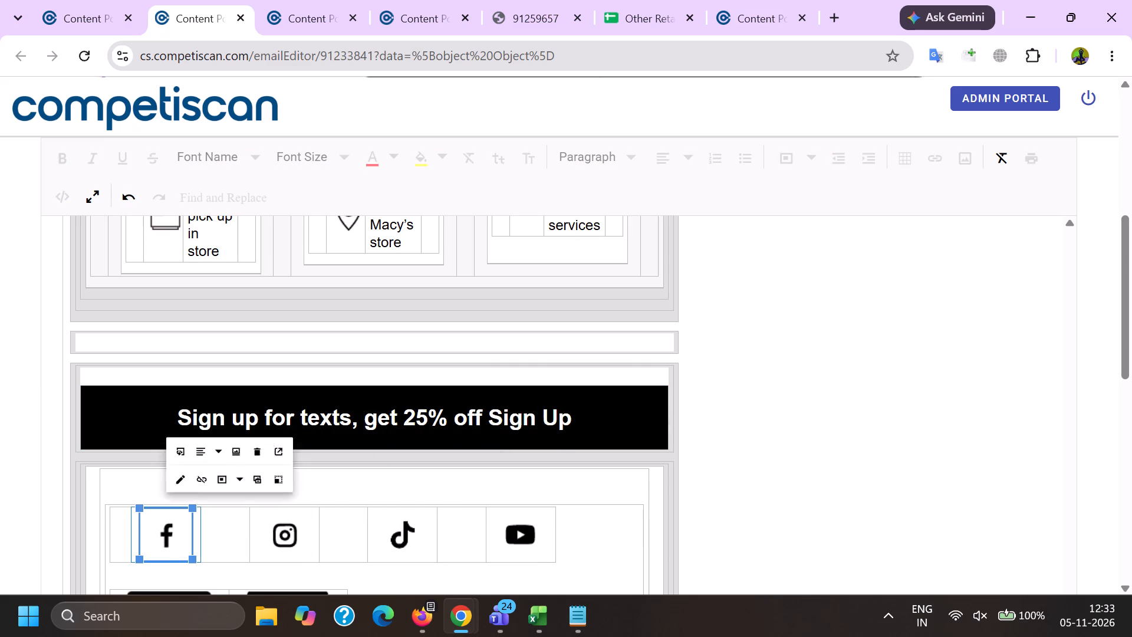
pyautogui.click(196, 494)
pyautogui.scroll(-2, 200, 372)
pyautogui.click(178, 438)
pyautogui.click(180, 379)
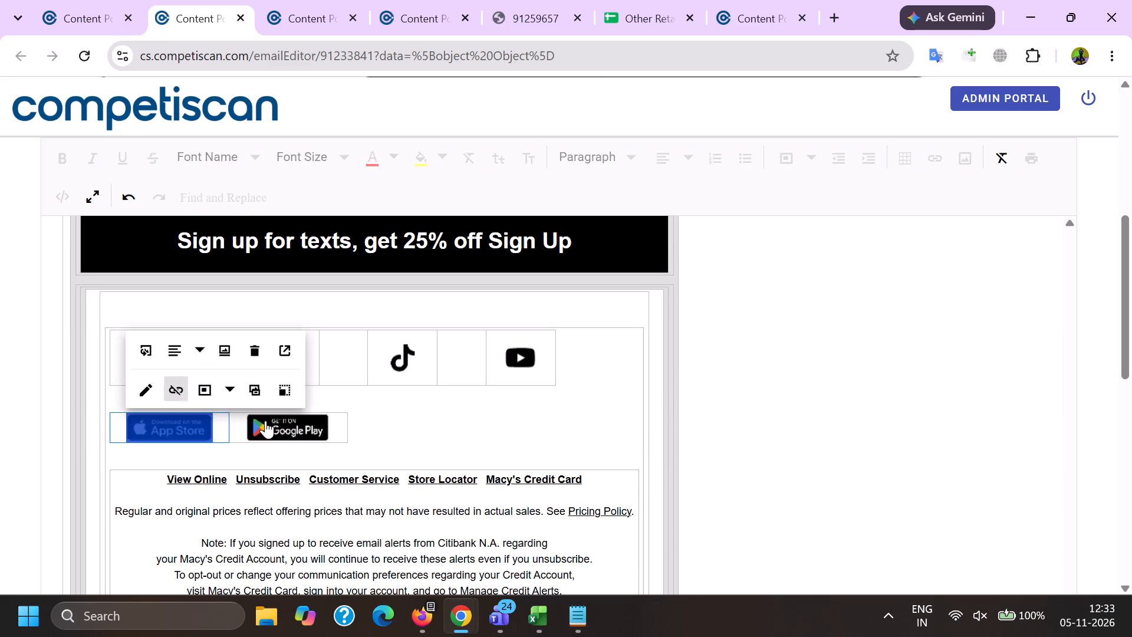
pyautogui.click(281, 425)
pyautogui.click(301, 390)
# Remove the footer links from View Online, Unsubscribe and both mentions of Macy's Credit Card.
pyautogui.click(194, 477)
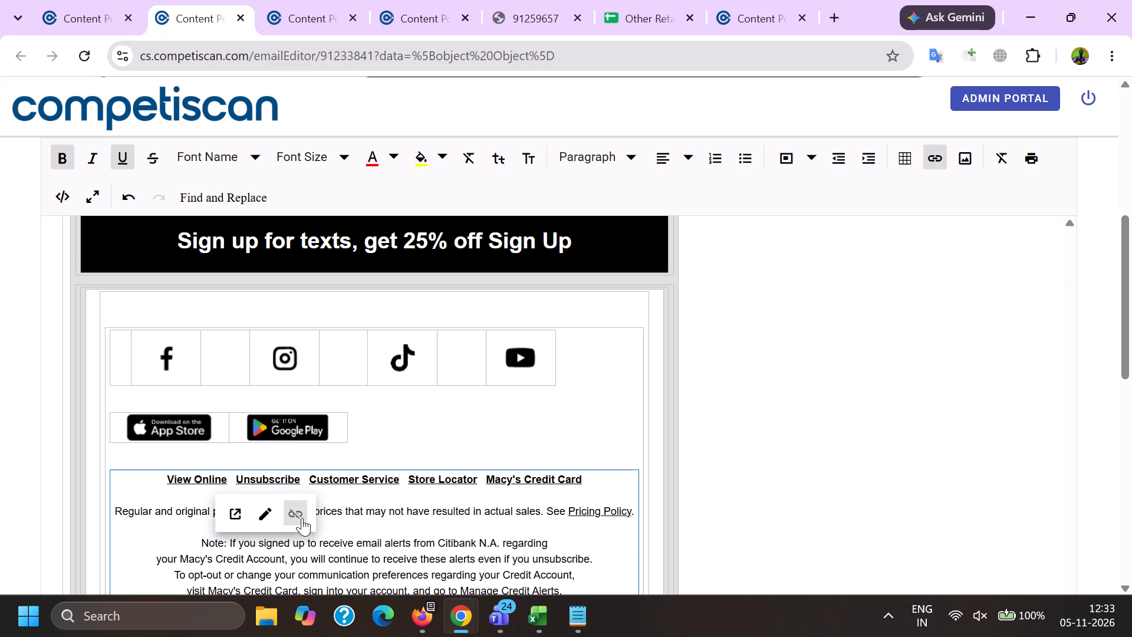
pyautogui.click(302, 518)
pyautogui.click(272, 480)
pyautogui.click(368, 520)
pyautogui.click(517, 472)
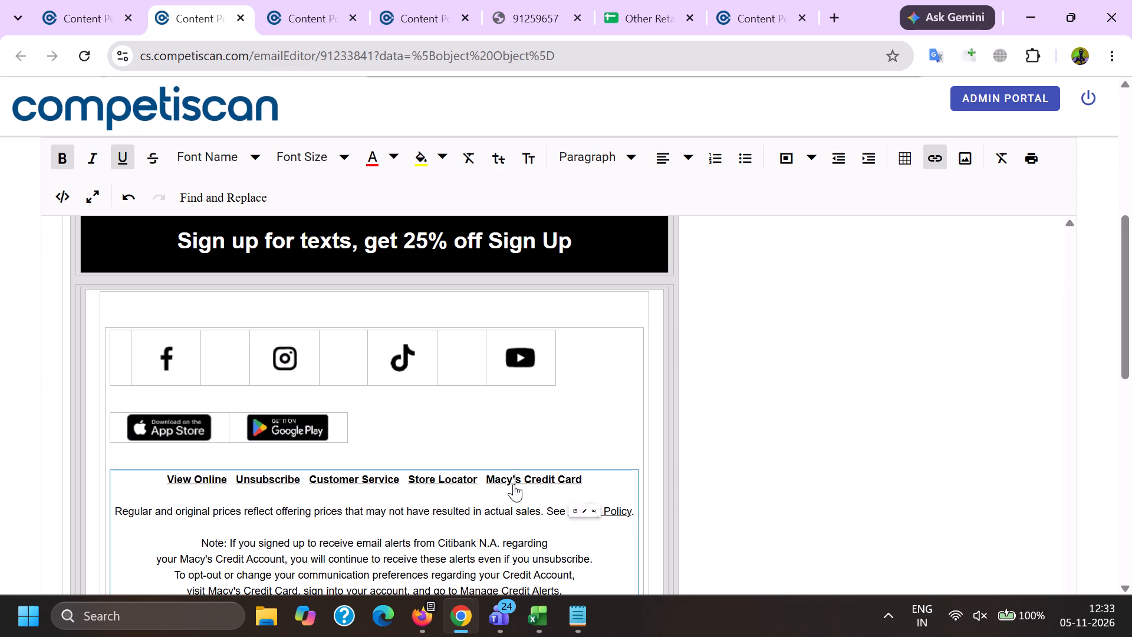
pyautogui.click(514, 484)
pyautogui.click(608, 526)
pyautogui.scroll(-1, 414, 311)
pyautogui.scroll(-2, 295, 523)
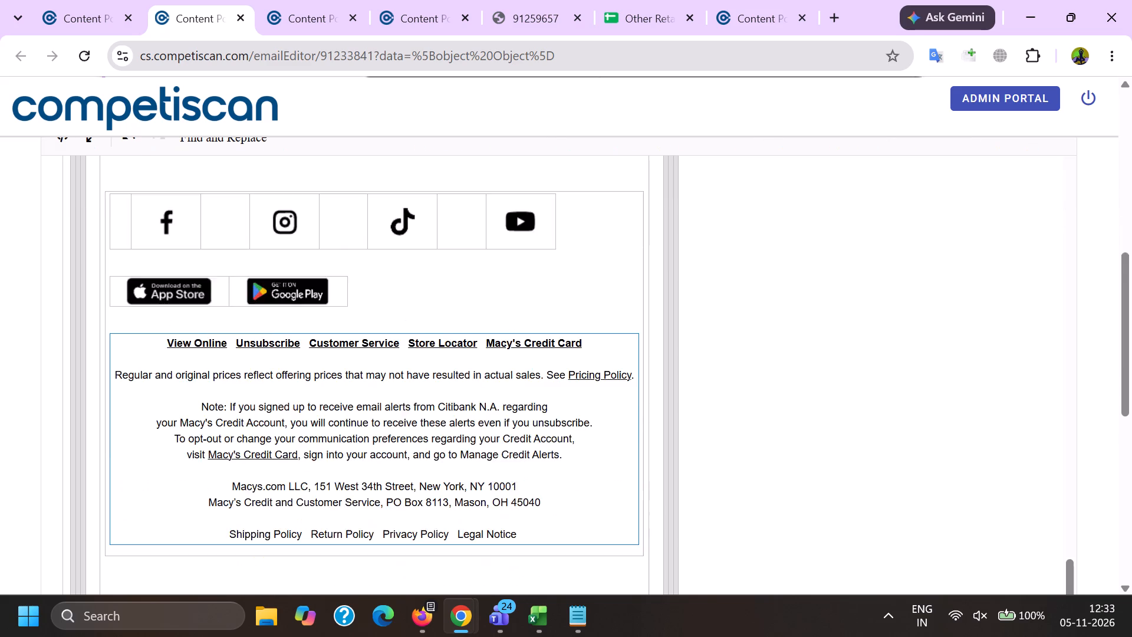
pyautogui.click(253, 393)
pyautogui.click(356, 436)
# Save the product info for the cleaned email 91233841.
pyautogui.scroll(-11, 507, 425)
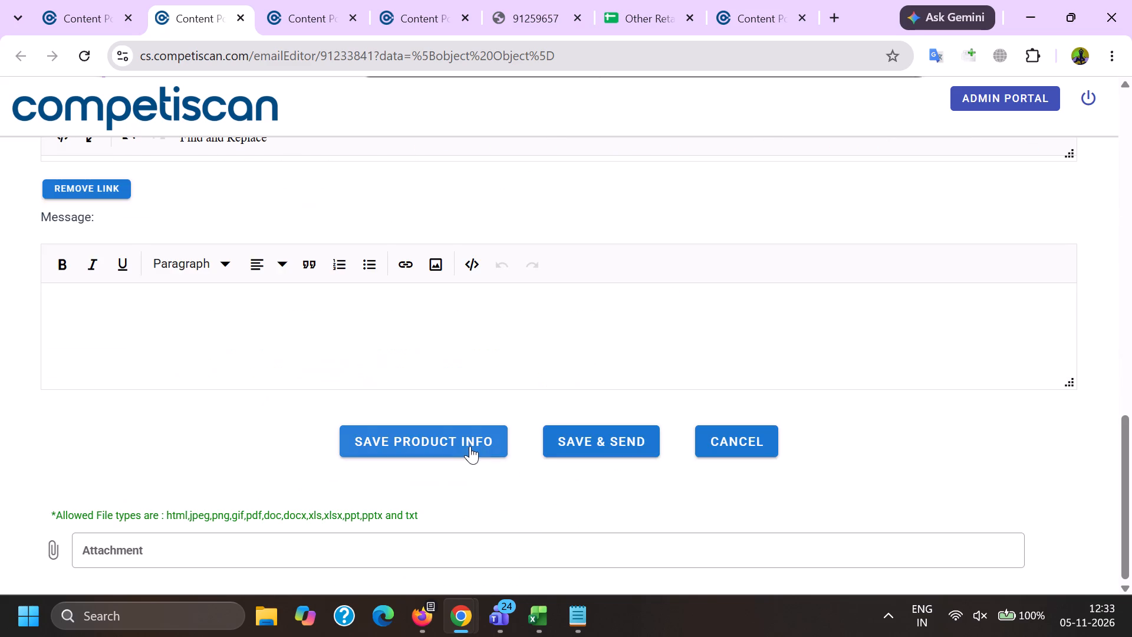
pyautogui.click(468, 445)
pyautogui.click(584, 374)
# Close the editor tab of email 91258999 and the two tabs after it, including 91259657.
pyautogui.click(350, 0)
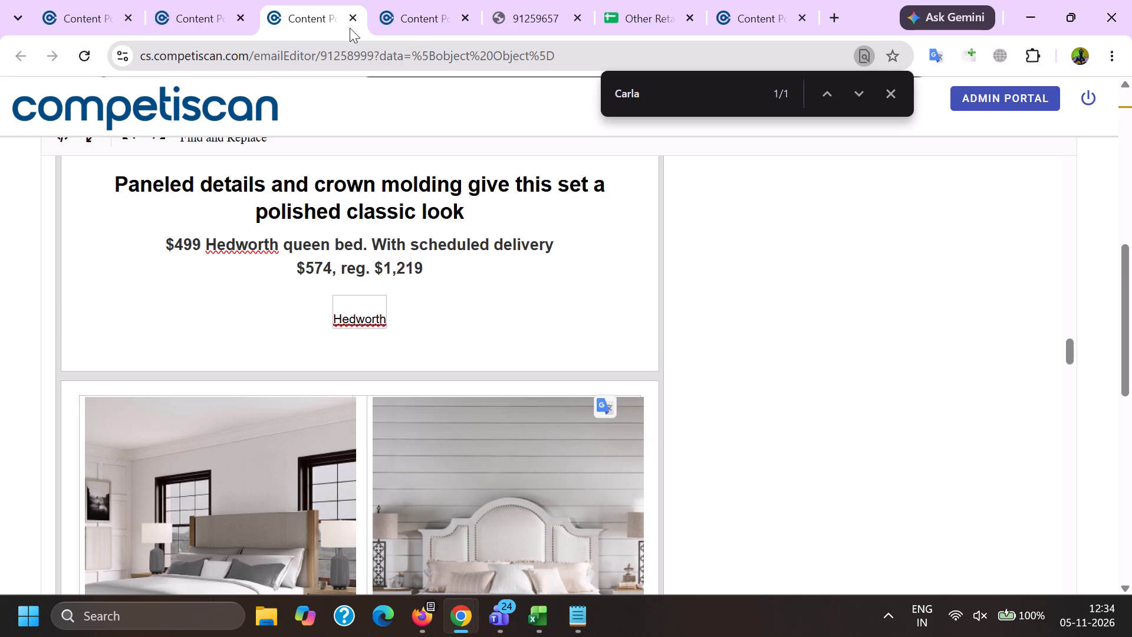
pyautogui.click(356, 16)
pyautogui.click(356, 16)
pyautogui.click(356, 16)
# Open the V2 product record of email 91233841 from its editor page.
pyautogui.click(234, 0)
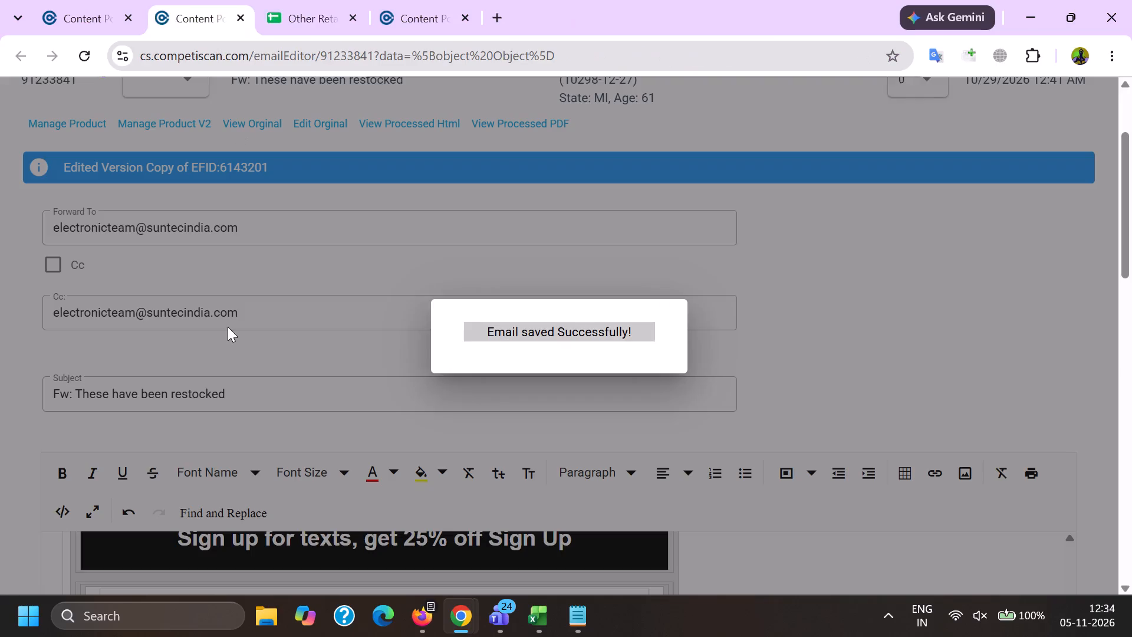
pyautogui.moveTo(0, 294); pyautogui.dragTo(44, 234)
pyautogui.click(101, 126)
# Copy the sender name "Macy's" from the email header and go to the Company section of product record 91233841.
pyautogui.hotkey('alt', 'Tab')
pyautogui.scroll(-5, 198, 291)
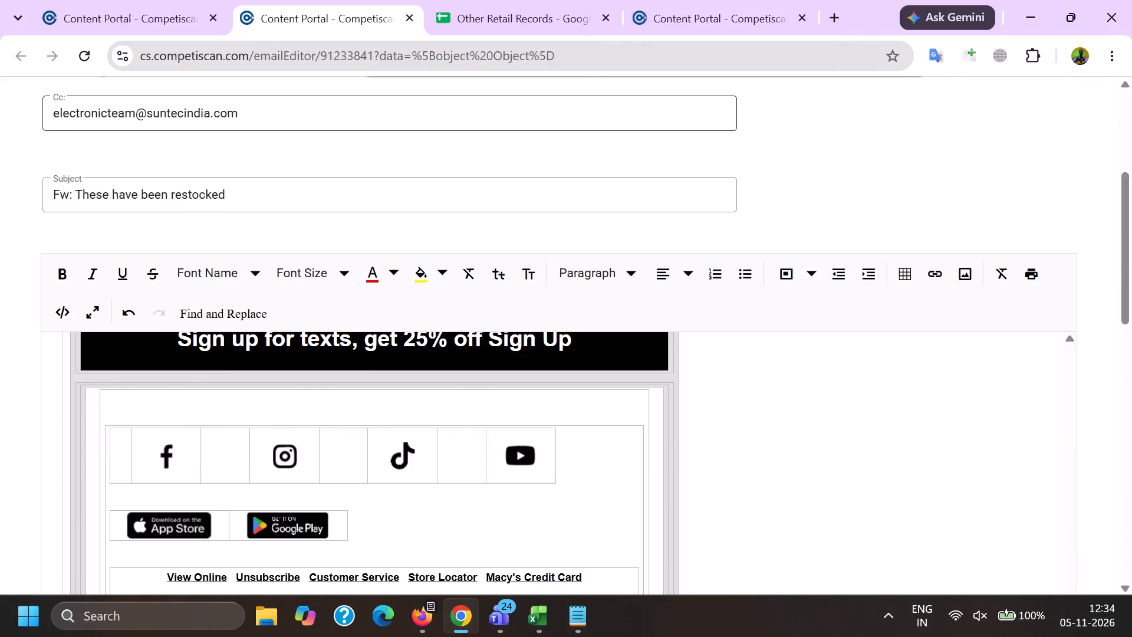
pyautogui.click(160, 340)
pyautogui.press('pageup')
pyautogui.press('pageup')
pyautogui.press('pageup')
pyautogui.press('pageup')
pyautogui.press('pageup')
pyautogui.press('pageup')
pyautogui.press('pageup')
pyautogui.press('pageup')
pyautogui.press('pageup')
pyautogui.press('pageup')
pyautogui.press('pageup')
pyautogui.press('pageup')
pyautogui.press('pageup')
pyautogui.press('pageup')
pyautogui.press('pageup')
pyautogui.press('pageup')
pyautogui.press('pageup')
pyautogui.press('pageup')
pyautogui.press('pageup')
pyautogui.press('pageup')
pyautogui.scroll(-3, 159, 340)
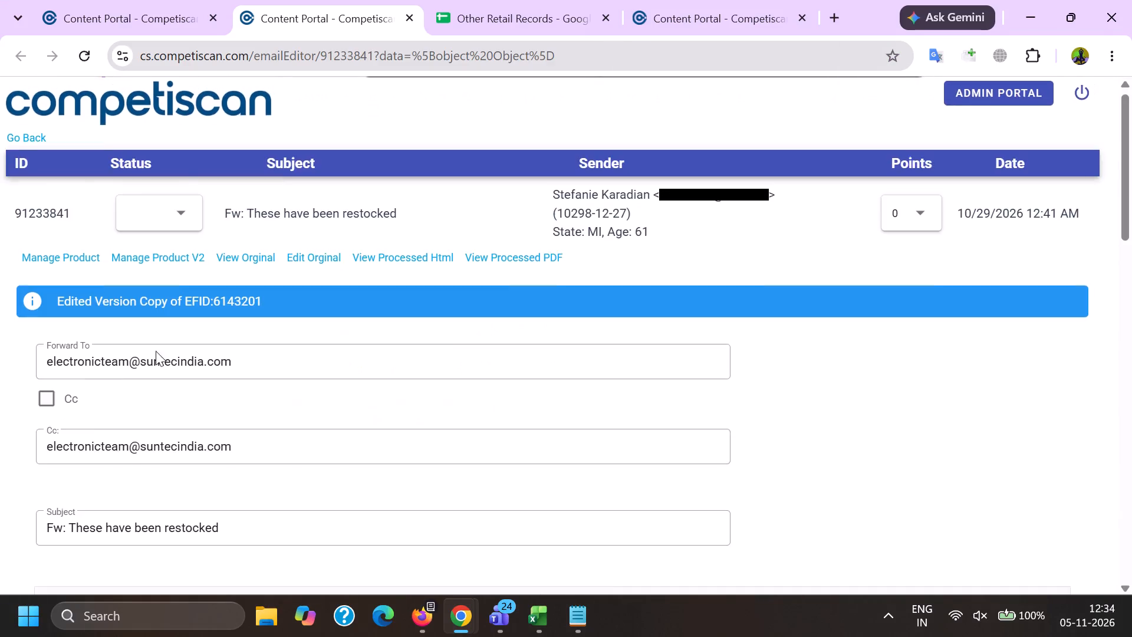
pyautogui.scroll(-2, 156, 351)
pyautogui.doubleClick(100, 199)
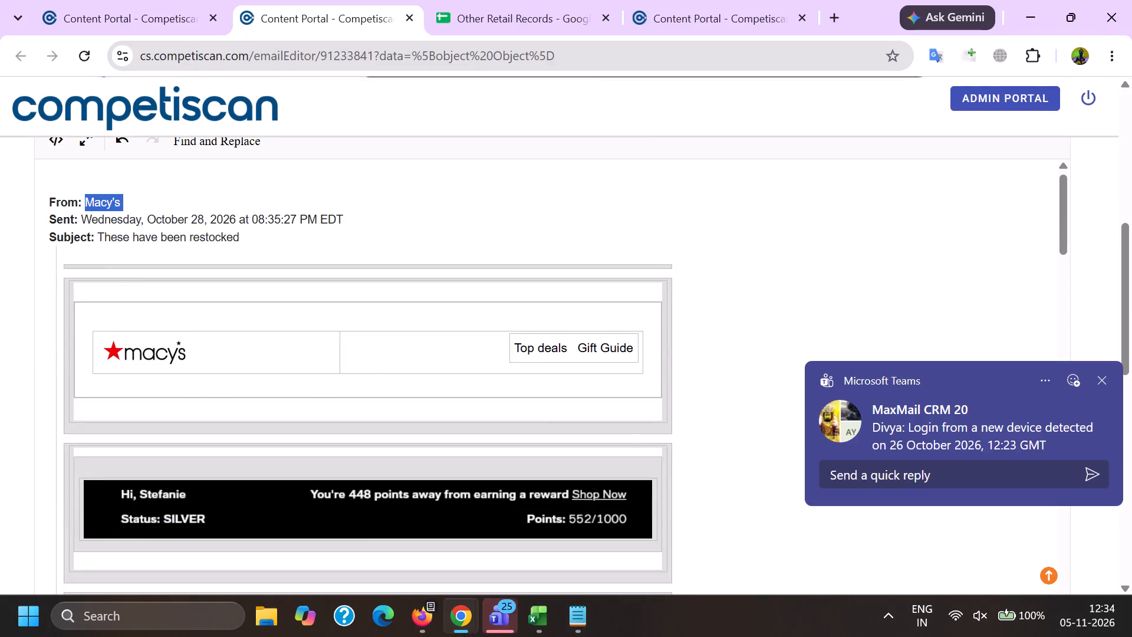
pyautogui.hotkey('shift', 'Left')
pyautogui.hotkey('ctrl', 'c')
pyautogui.hotkey('alt', 'Tab')
pyautogui.scroll(-6, 260, 252)
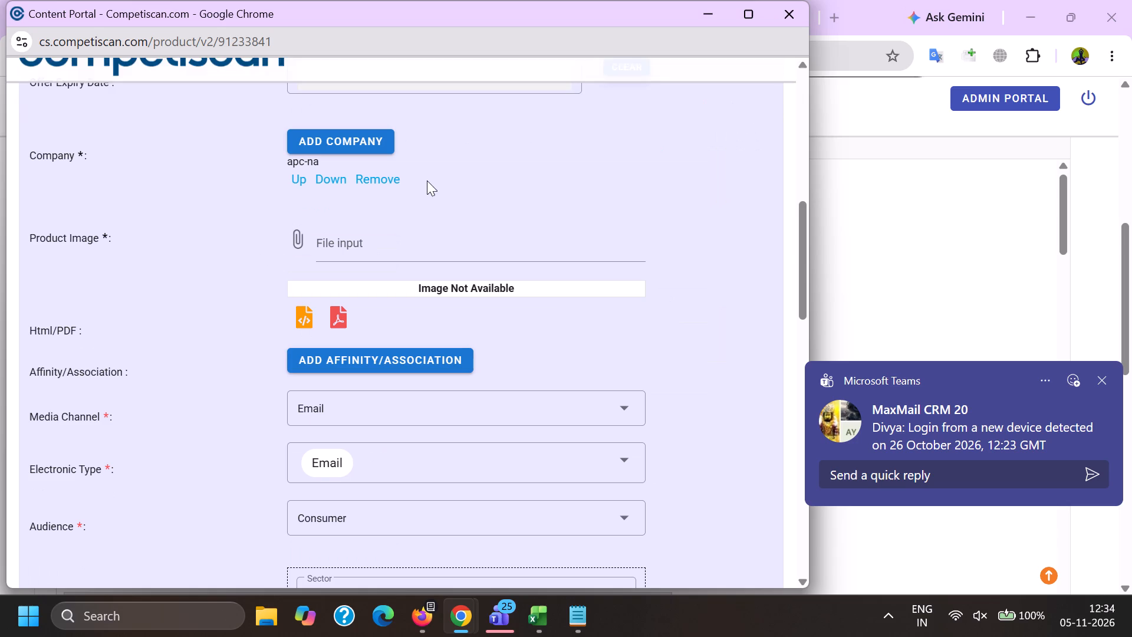
# Replace the company apc-na with Macy's and look up Macy's as the affinity/association.
pyautogui.click(364, 189)
pyautogui.click(360, 177)
pyautogui.click(354, 131)
pyautogui.click(364, 154)
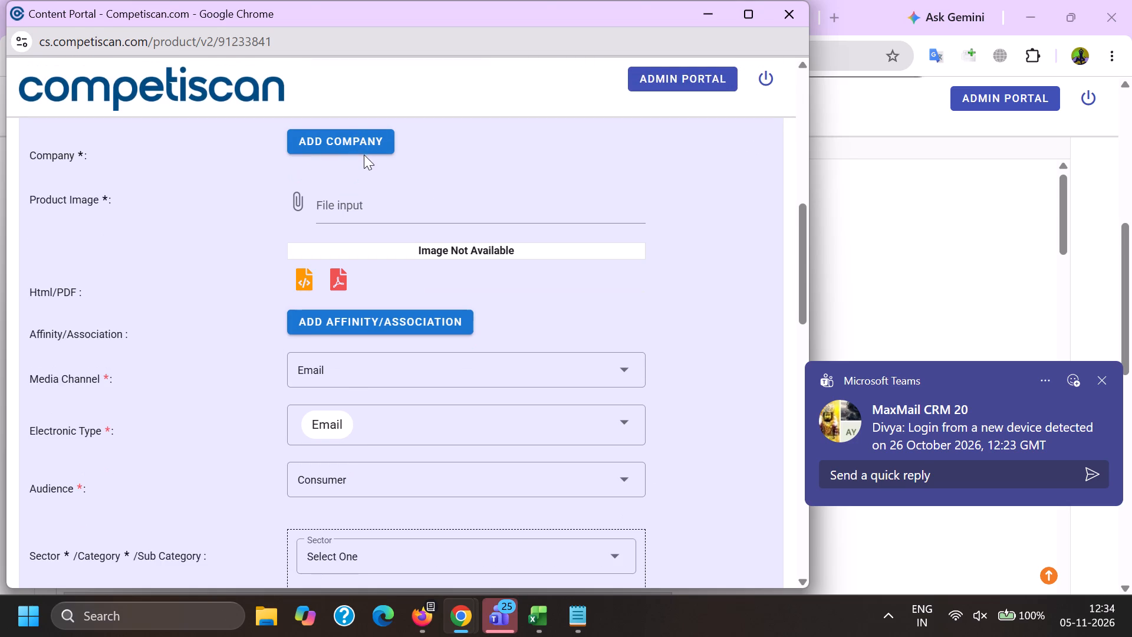
pyautogui.click(360, 149)
pyautogui.hotkey('ctrl', 'v')
pyautogui.click(404, 322)
pyautogui.click(469, 364)
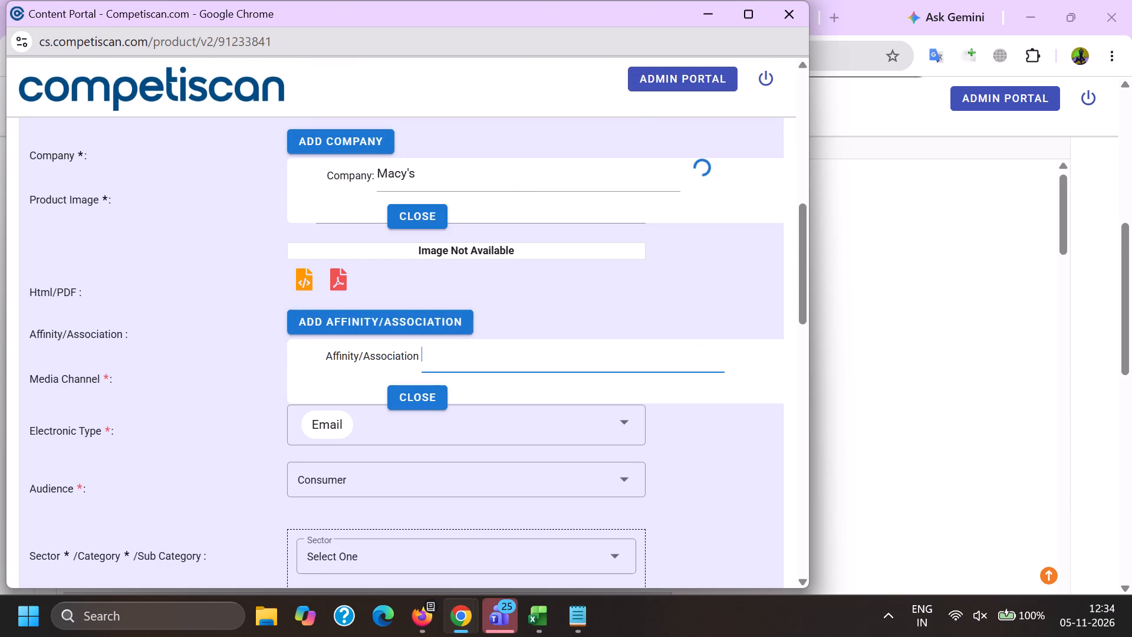
pyautogui.hotkey('ctrl', 'v')
pyautogui.scroll(2, 408, 469)
pyautogui.click(407, 393)
pyautogui.click(360, 354)
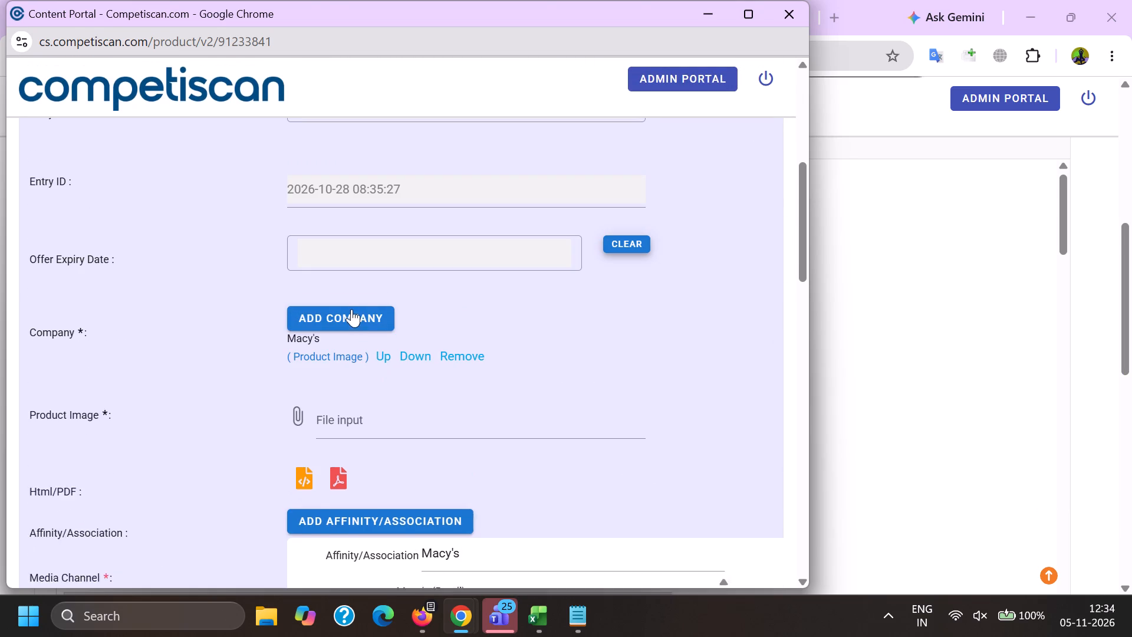
# Add Citibank as a second company.
pyautogui.click(351, 309)
pyautogui.press('c')
pyautogui.write('itibank')
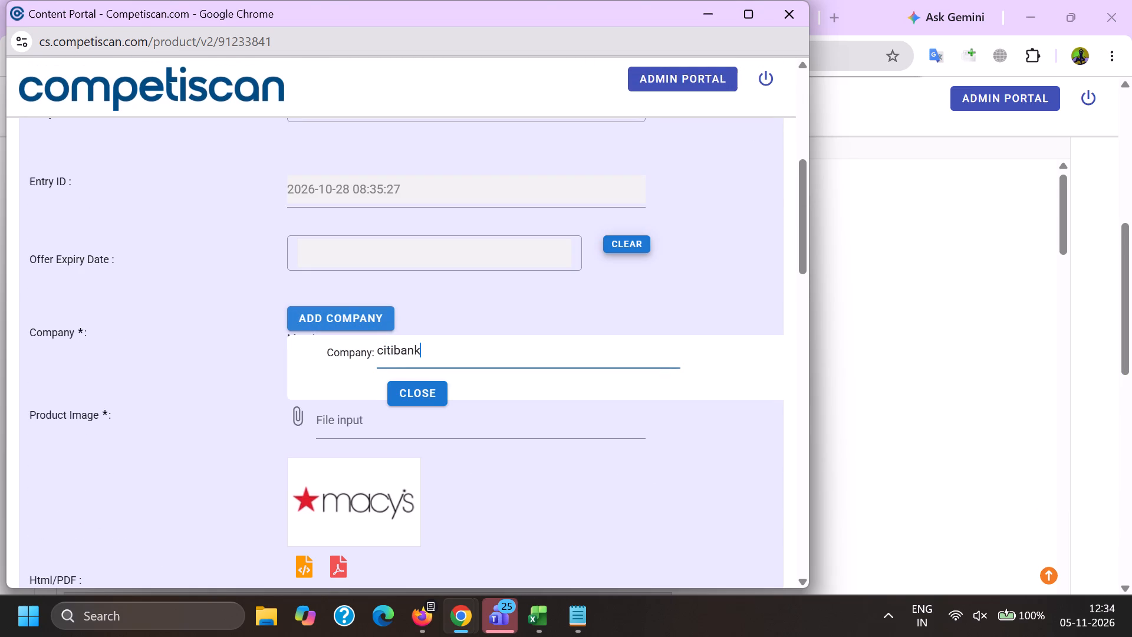
pyautogui.click(407, 410)
pyautogui.click(407, 385)
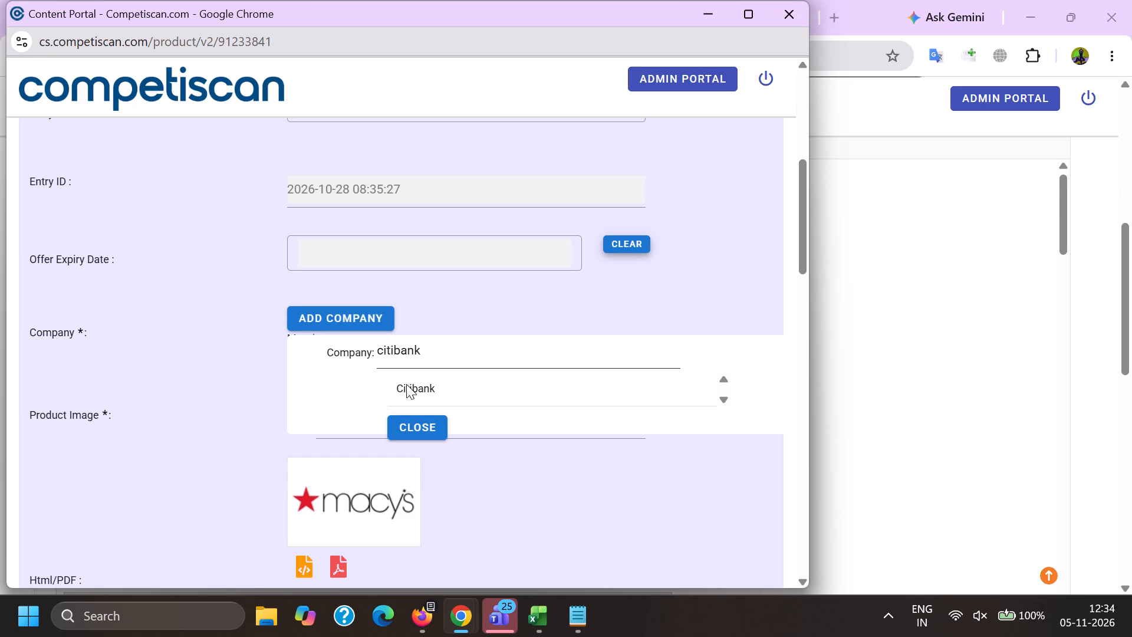
pyautogui.click(417, 394)
# Select Macy's (Retail) as the affinity/association.
pyautogui.scroll(-4, 404, 308)
pyautogui.click(422, 380)
# Set the sector of the first classification to Retail.
pyautogui.scroll(-3, 386, 291)
pyautogui.click(384, 306)
pyautogui.scroll(-6, 384, 306)
pyautogui.click(375, 382)
pyautogui.moveTo(224, 393); pyautogui.dragTo(236, 393)
pyautogui.click(347, 366)
pyautogui.scroll(-7, 345, 375)
pyautogui.click(340, 355)
pyautogui.click(258, 372)
# Check the email's products, complete the Retail classification with Clothing & Accessories, Women's and Dresses, and add it.
pyautogui.hotkey('alt', 'Tab')
pyautogui.scroll(-20, 362, 395)
pyautogui.scroll(-1, 362, 395)
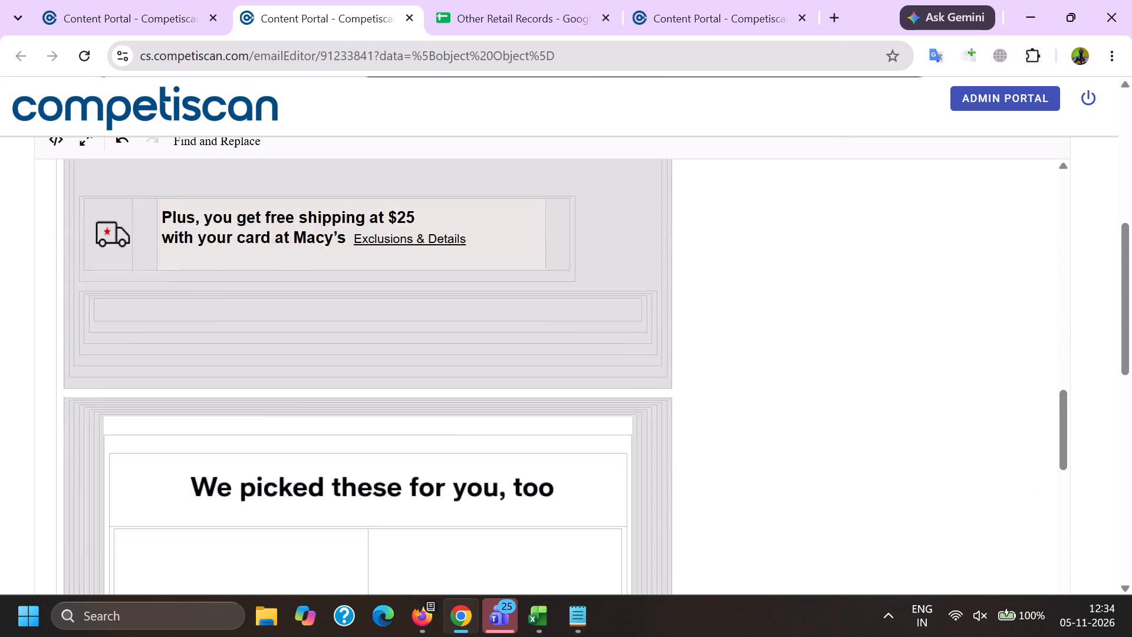
pyautogui.scroll(-2, 367, 398)
pyautogui.hotkey('alt', 'Tab')
pyautogui.click(353, 361)
pyautogui.scroll(7, 361, 449)
pyautogui.moveTo(373, 484); pyautogui.dragTo(364, 485)
pyautogui.moveTo(177, 482); pyautogui.dragTo(219, 474)
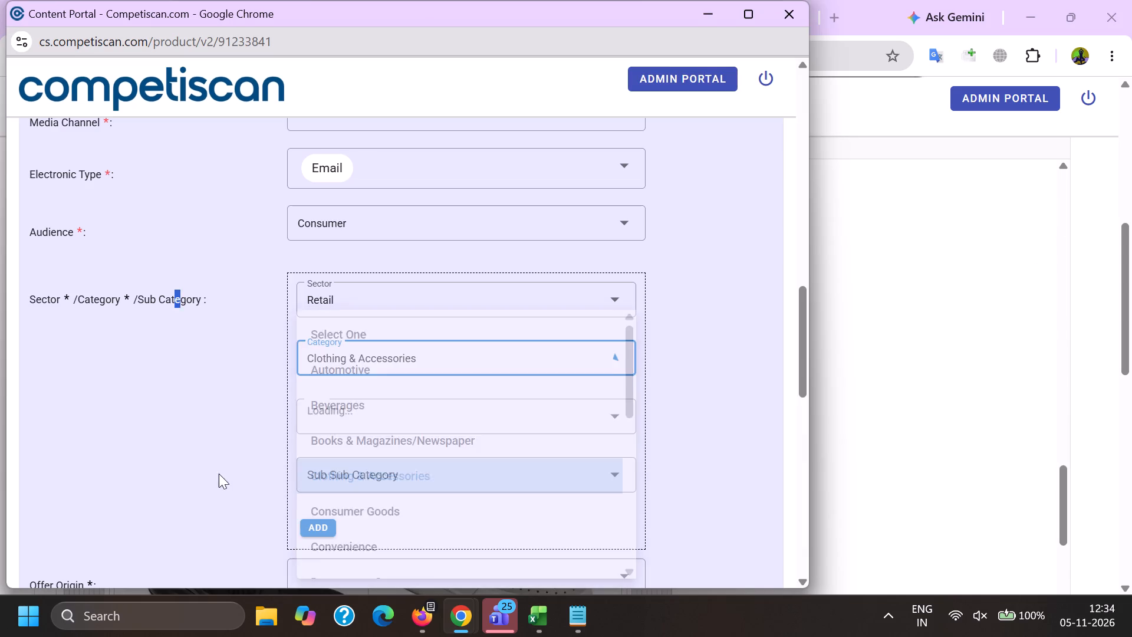
pyautogui.moveTo(219, 474); pyautogui.dragTo(202, 478)
pyautogui.click(345, 406)
pyautogui.scroll(-9, 364, 307)
pyautogui.moveTo(365, 461); pyautogui.dragTo(356, 464)
pyautogui.moveTo(254, 430); pyautogui.dragTo(276, 422)
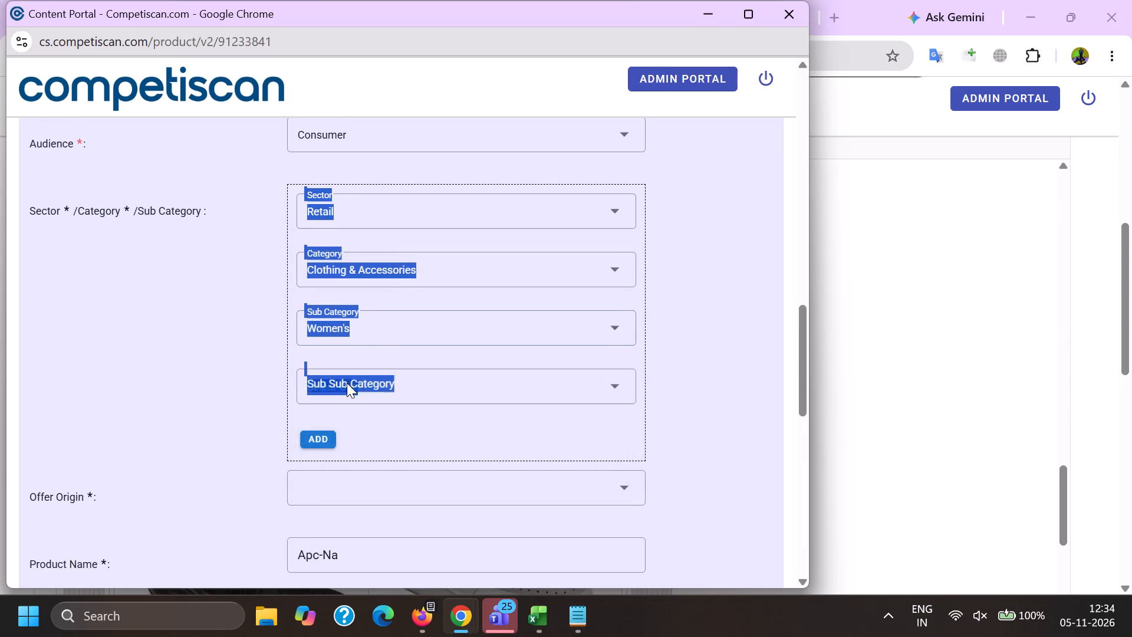
pyautogui.click(346, 383)
pyautogui.click(346, 472)
pyautogui.moveTo(262, 454); pyautogui.dragTo(268, 454)
pyautogui.click(320, 434)
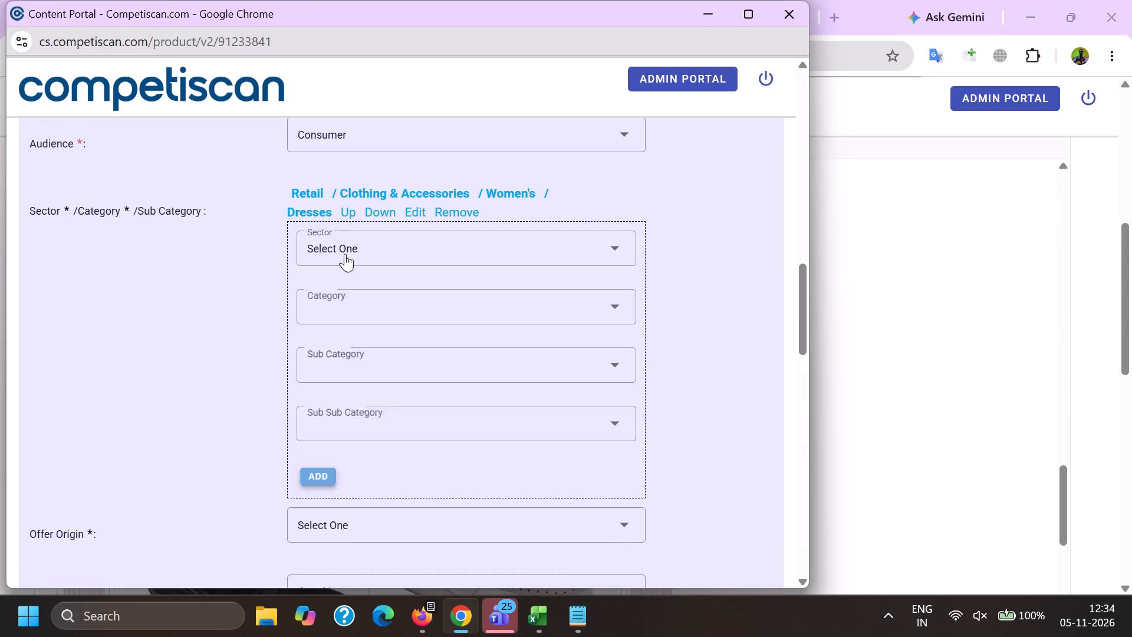
# Add a second classification of Credit Cards / Payment Cards / Private Label Cards.
pyautogui.click(345, 246)
pyautogui.scroll(5, 344, 379)
pyautogui.click(358, 412)
pyautogui.click(276, 393)
pyautogui.click(350, 310)
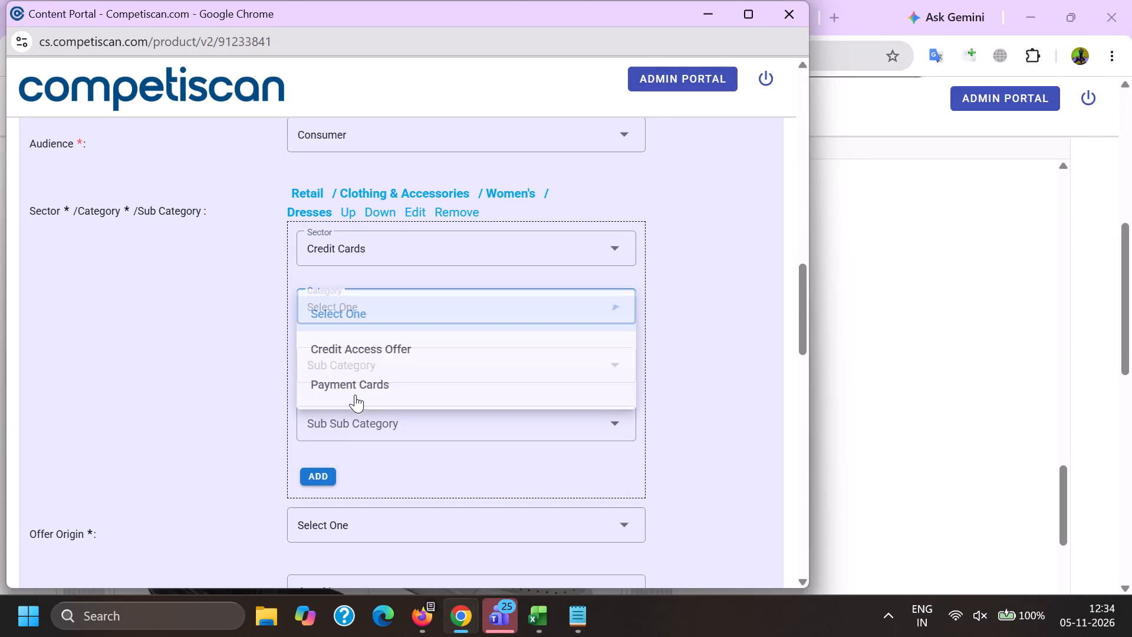
pyautogui.click(354, 389)
pyautogui.click(344, 373)
pyautogui.scroll(1, 343, 280)
pyautogui.scroll(-2, 343, 281)
pyautogui.scroll(-7, 368, 446)
pyautogui.click(376, 458)
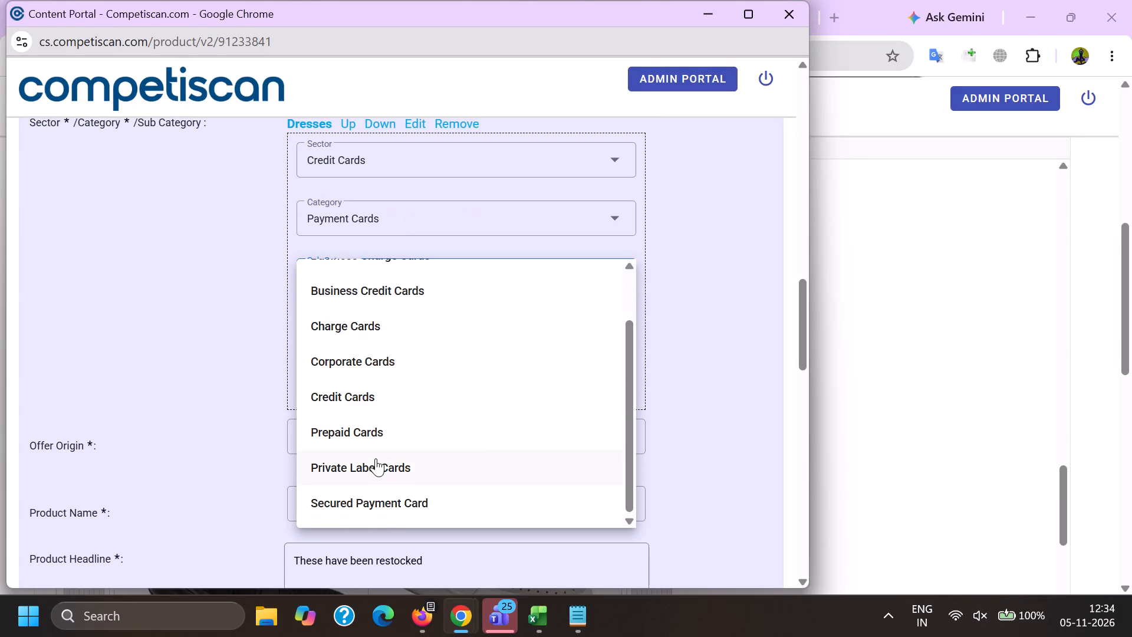
pyautogui.click(248, 433)
pyautogui.click(335, 381)
pyautogui.click(330, 385)
# Move the Retail classification below the Credit Cards classification.
pyautogui.scroll(1, 343, 429)
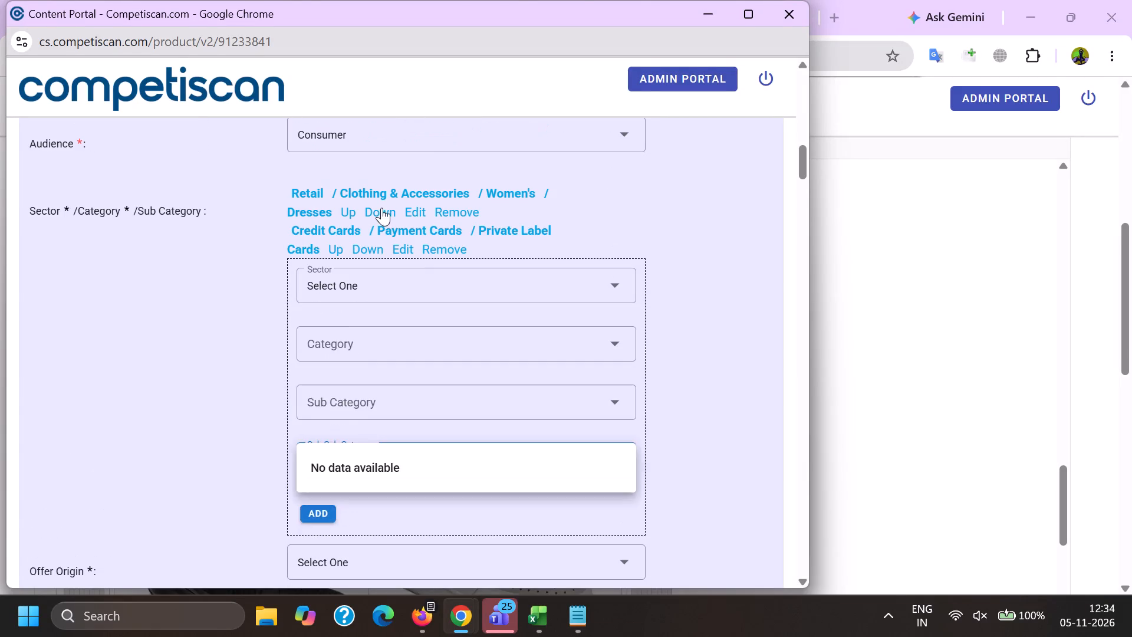
pyautogui.click(381, 208)
# Set the offer origin to Provider/Bank and pick Macy's Card as the product name.
pyautogui.scroll(-3, 344, 310)
pyautogui.click(347, 297)
pyautogui.click(354, 385)
pyautogui.click(348, 369)
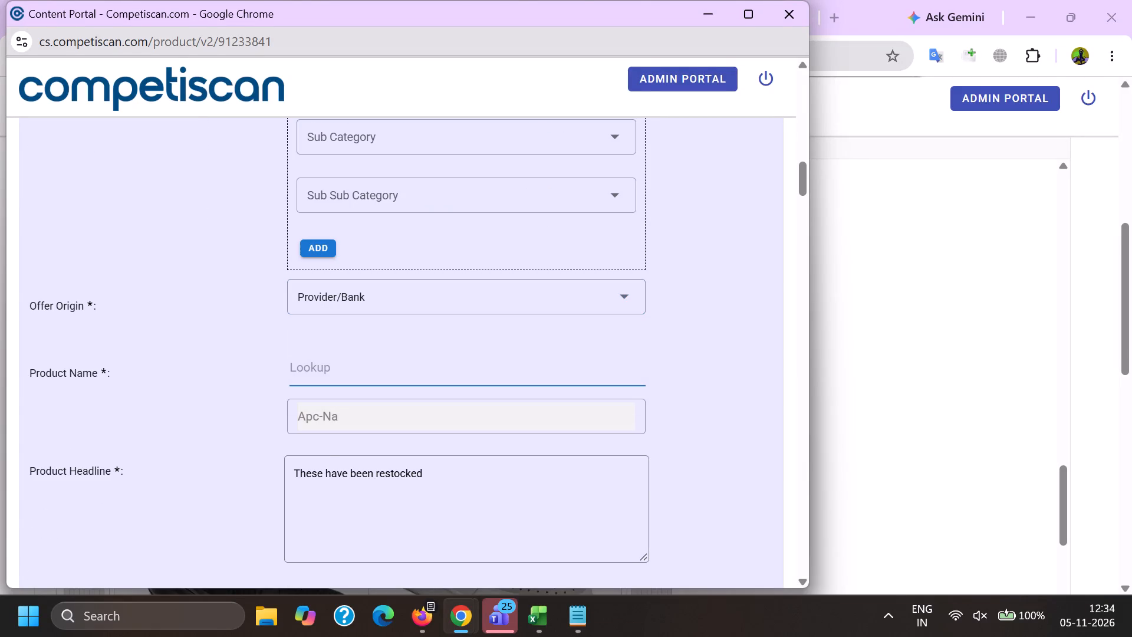
pyautogui.hotkey('ctrl', 'v')
pyautogui.click(357, 456)
# Move the Credit Cards classification down below the Retail classification.
pyautogui.scroll(5, 361, 452)
pyautogui.click(357, 397)
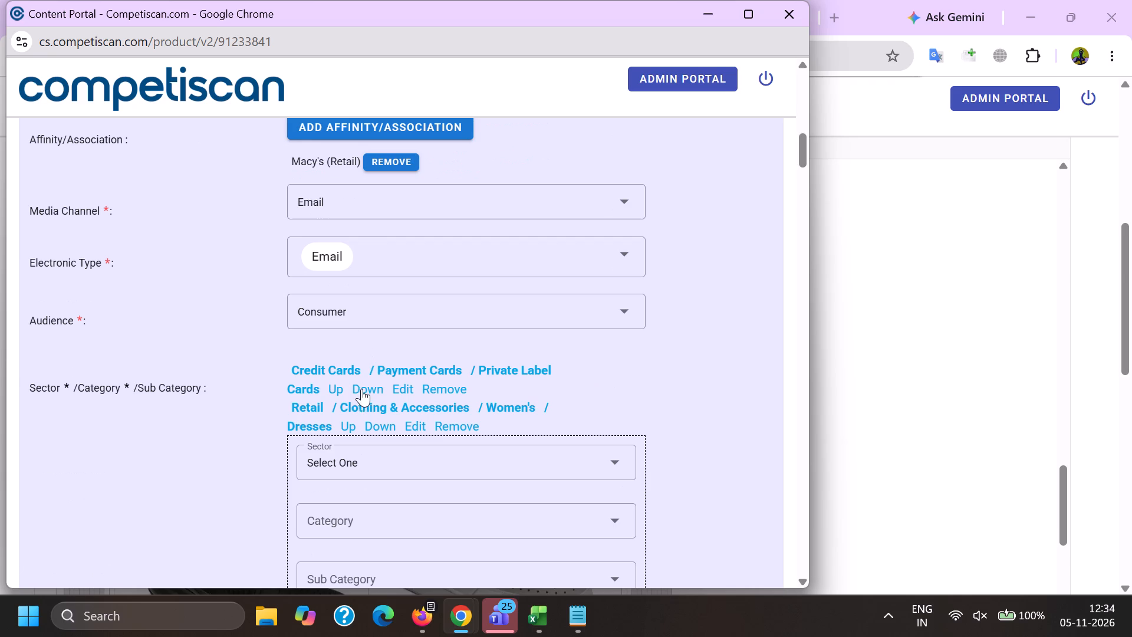
pyautogui.click(361, 389)
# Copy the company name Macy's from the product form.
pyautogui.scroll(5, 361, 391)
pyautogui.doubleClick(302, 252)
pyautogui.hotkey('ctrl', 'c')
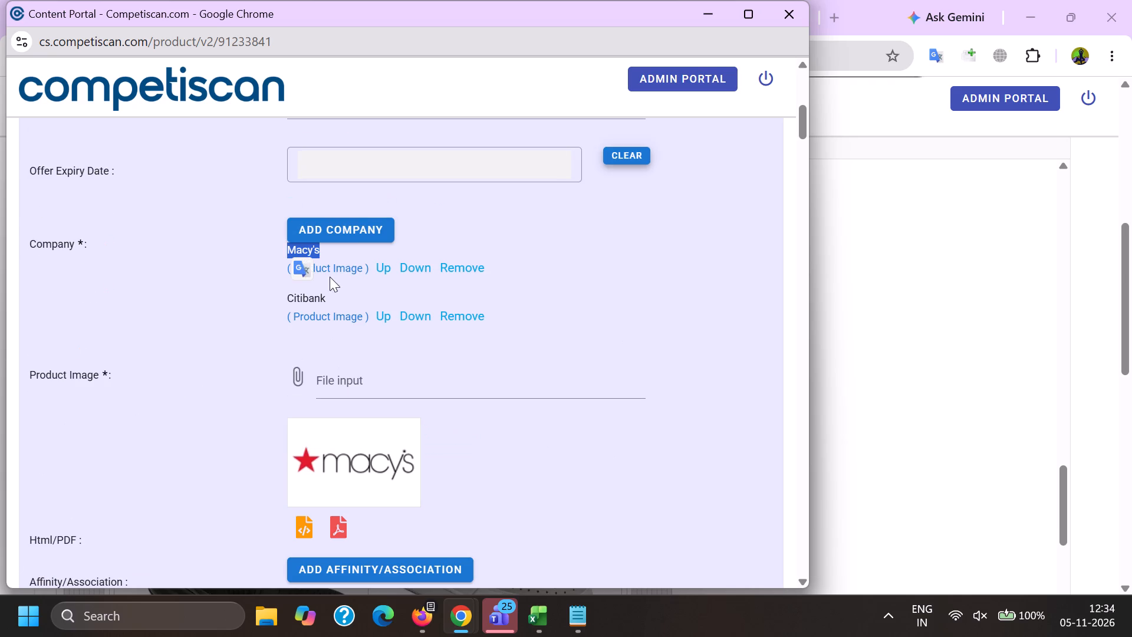
# Replace the product headline with the email's subject text, ending it with a period: "These have been restocked.".
pyautogui.scroll(-10, 330, 277)
pyautogui.moveTo(469, 439); pyautogui.dragTo(0, 426)
pyautogui.press('BackSpace')
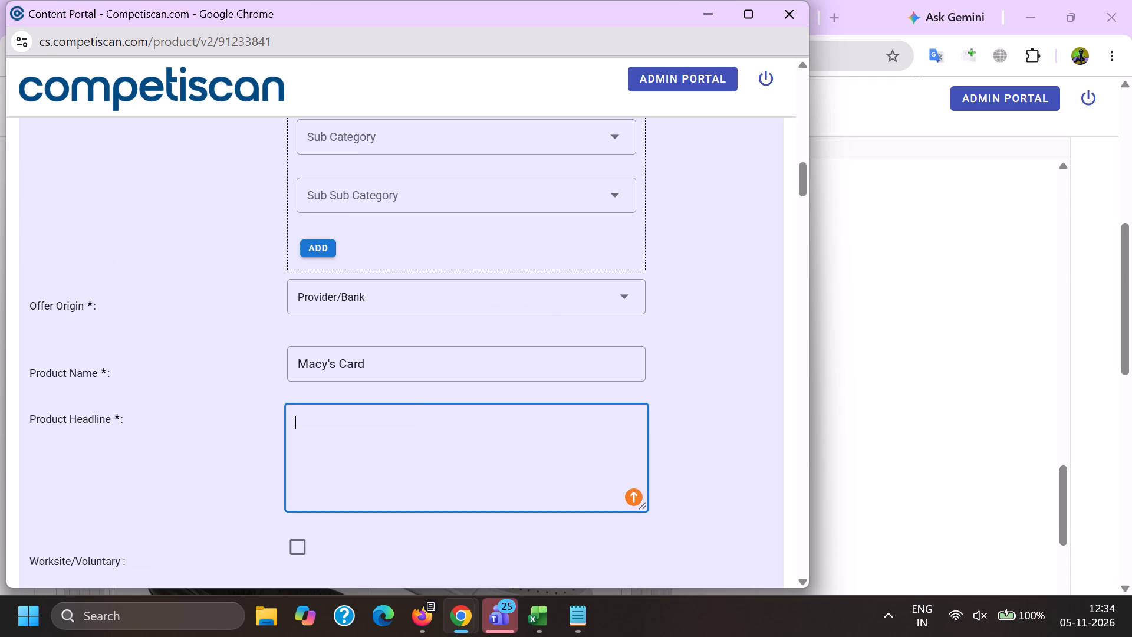
pyautogui.hotkey('alt', 'Tab')
pyautogui.scroll(20, 281, 409)
pyautogui.scroll(3, 145, 294)
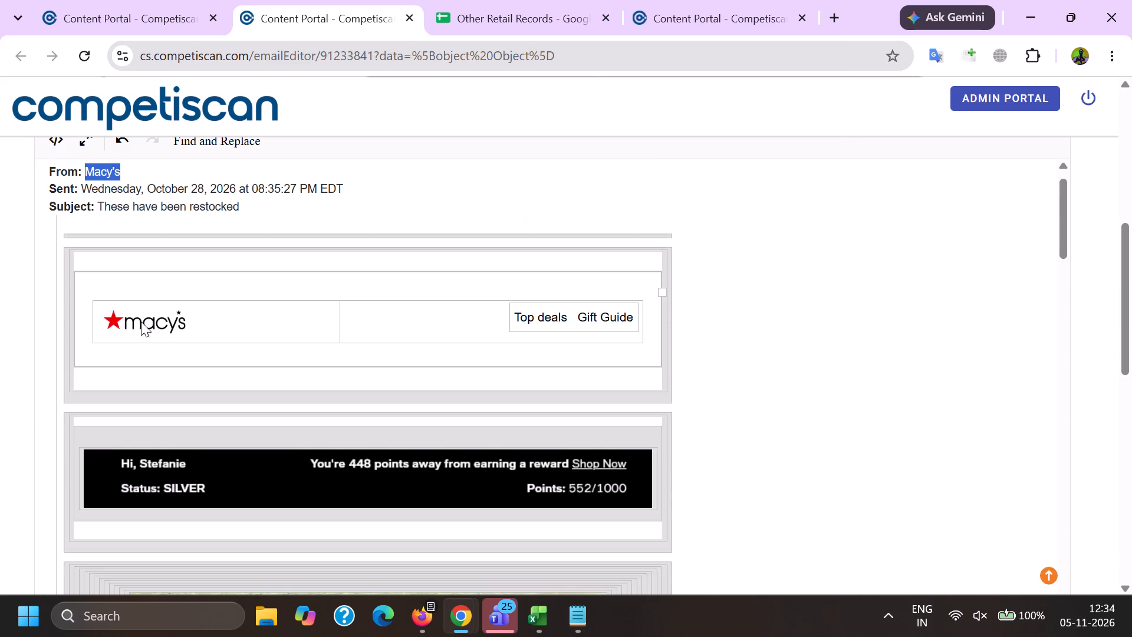
pyautogui.doubleClick(110, 244)
pyautogui.keyDown('shift'); pyautogui.click(269, 241); pyautogui.keyUp('shift')
pyautogui.hotkey('ctrl', 'c')
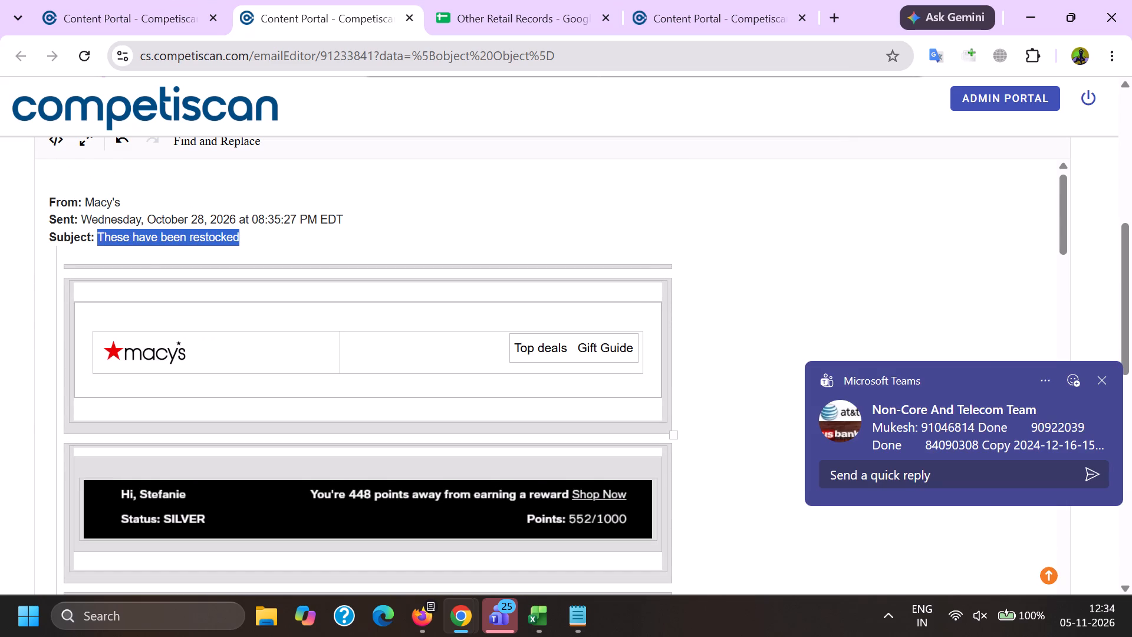
pyautogui.hotkey('alt', 'Tab')
pyautogui.moveTo(574, 172); pyautogui.dragTo(569, 185)
pyautogui.hotkey('ctrl', 'v')
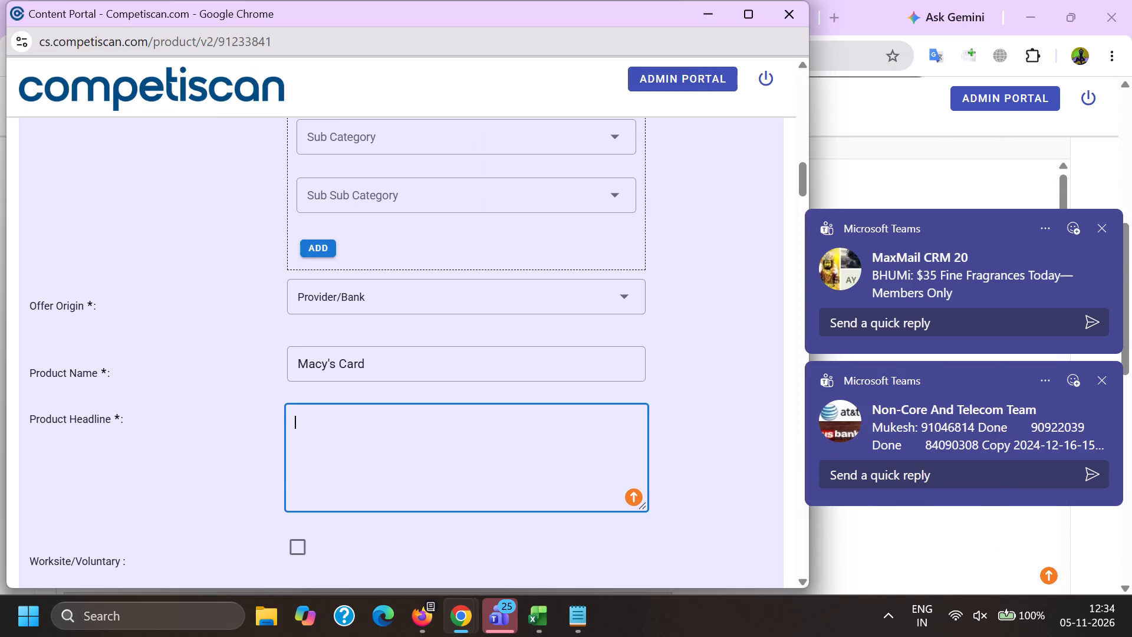
pyautogui.press('BackSpace')
pyautogui.write('.')
pyautogui.press('space')
# Append the email's "Plus, you get free shipping at $25 with your card at Macy's Exclusions & Details" text to the product headline.
pyautogui.hotkey('alt', 'Tab')
pyautogui.scroll(-4, 279, 434)
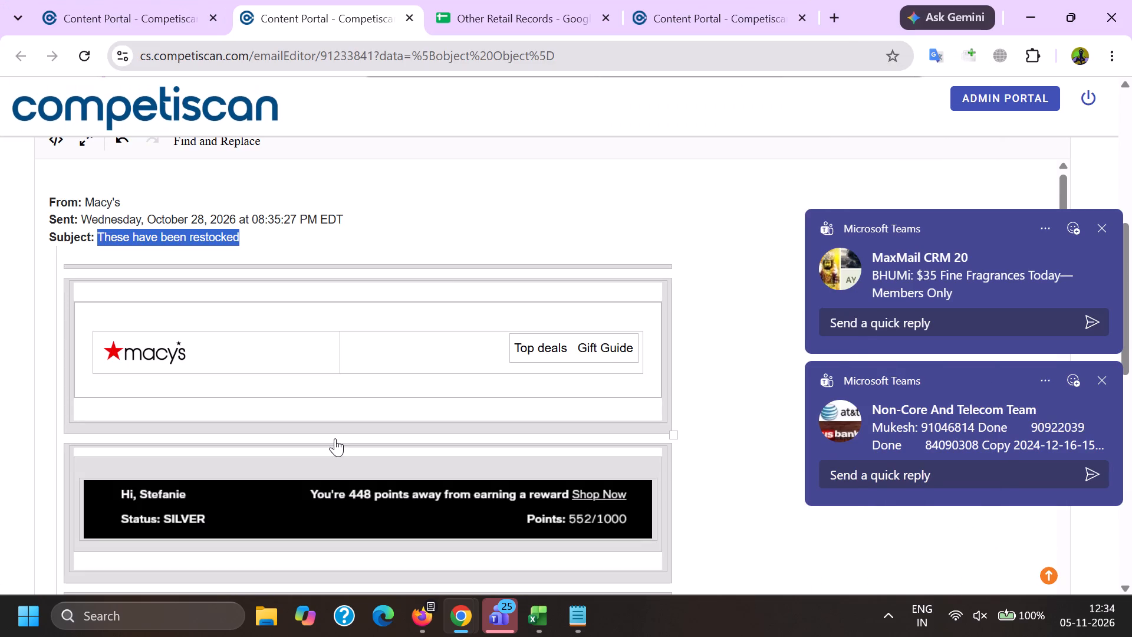
pyautogui.scroll(-13, 335, 438)
pyautogui.scroll(1, 229, 444)
pyautogui.click(167, 303)
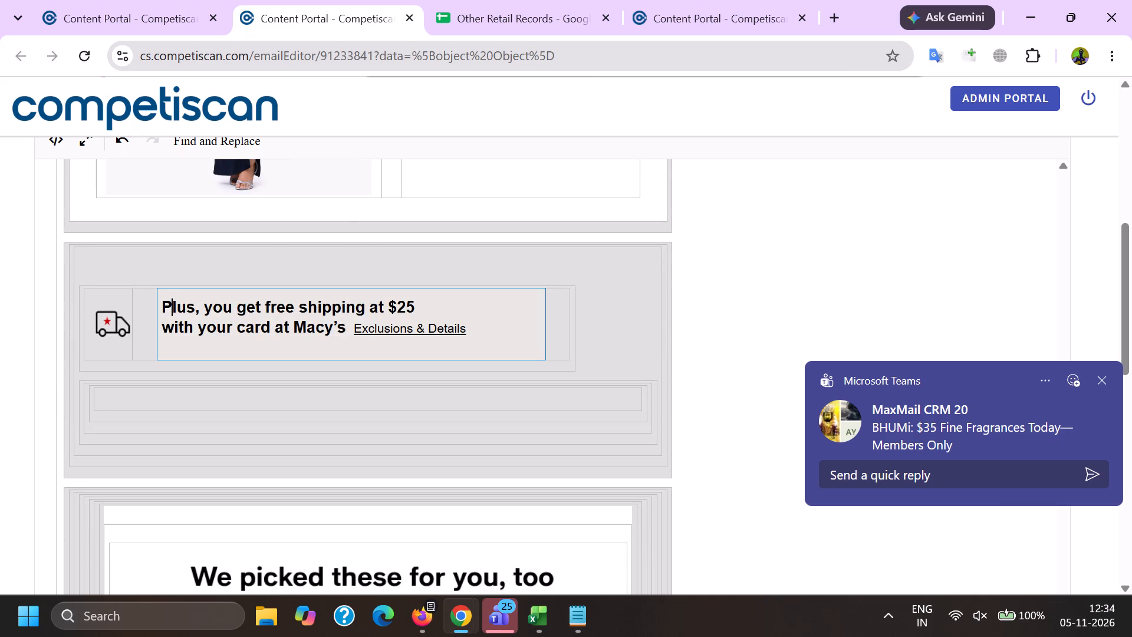
pyautogui.doubleClick(168, 302)
pyautogui.hotkey('ctrl', 'c')
pyautogui.hotkey('alt', 'Tab')
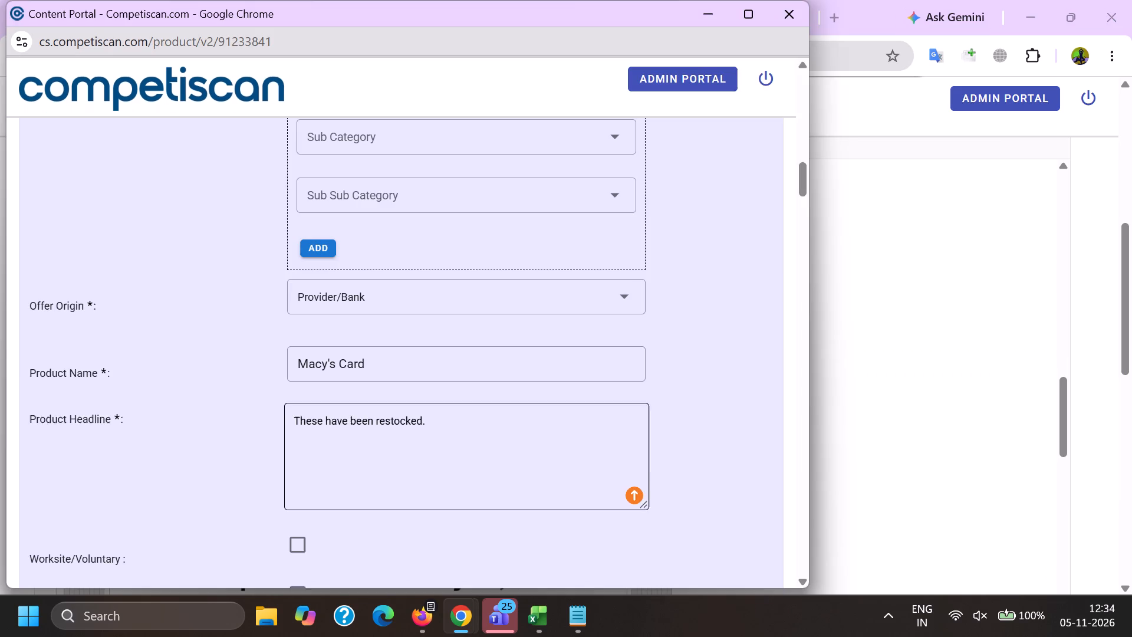
pyautogui.hotkey('ctrl', 'v')
pyautogui.press('BackSpace')
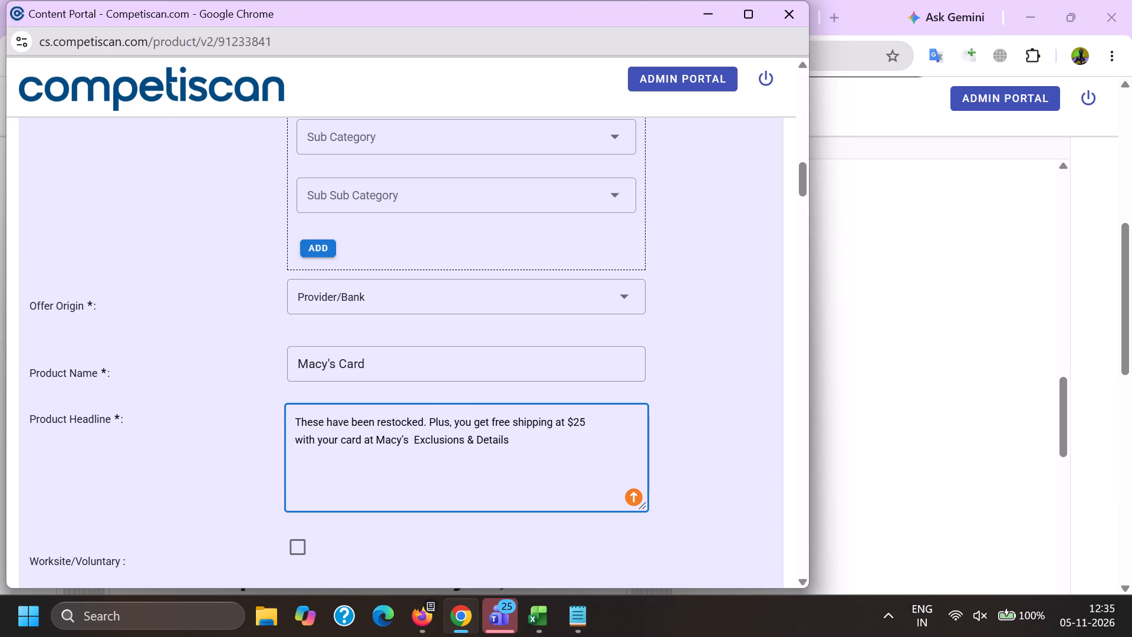
# Replace the "&" in the product headline with "and".
pyautogui.click(475, 433)
pyautogui.press('Left')
pyautogui.press('BackSpace')
pyautogui.press('a')
pyautogui.press('n')
pyautogui.press('d')
# Remove the extra space before "Exclusions" and join the product headline's two lines with a single space.
pyautogui.click(416, 438)
pyautogui.press('BackSpace')
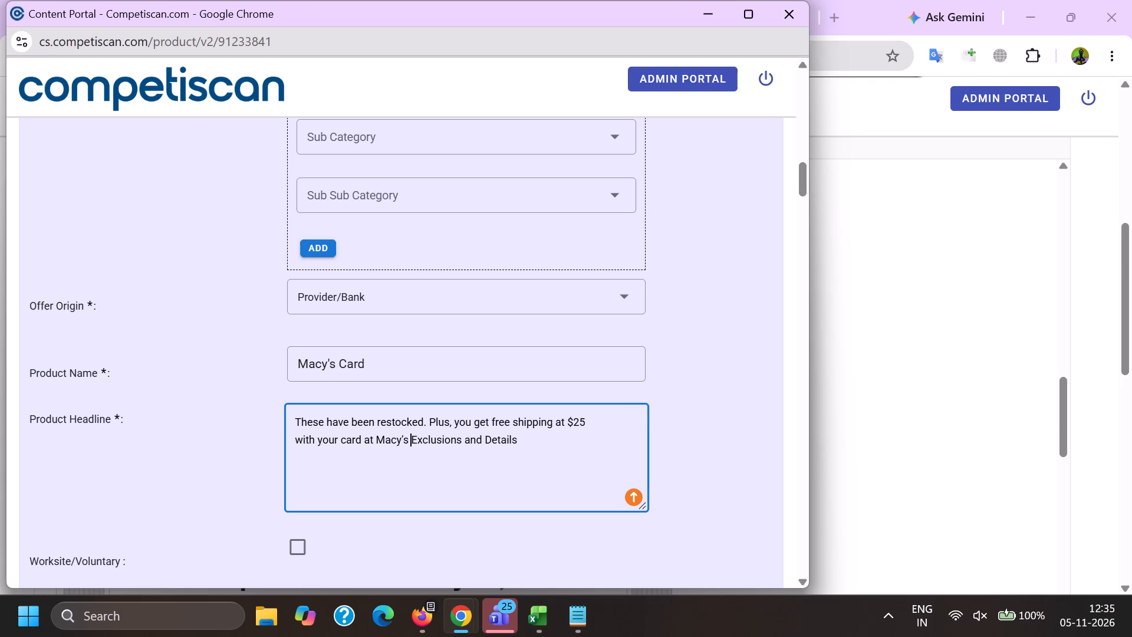
pyautogui.moveTo(647, 506); pyautogui.dragTo(1031, 521)
pyautogui.moveTo(615, 412); pyautogui.dragTo(616, 418)
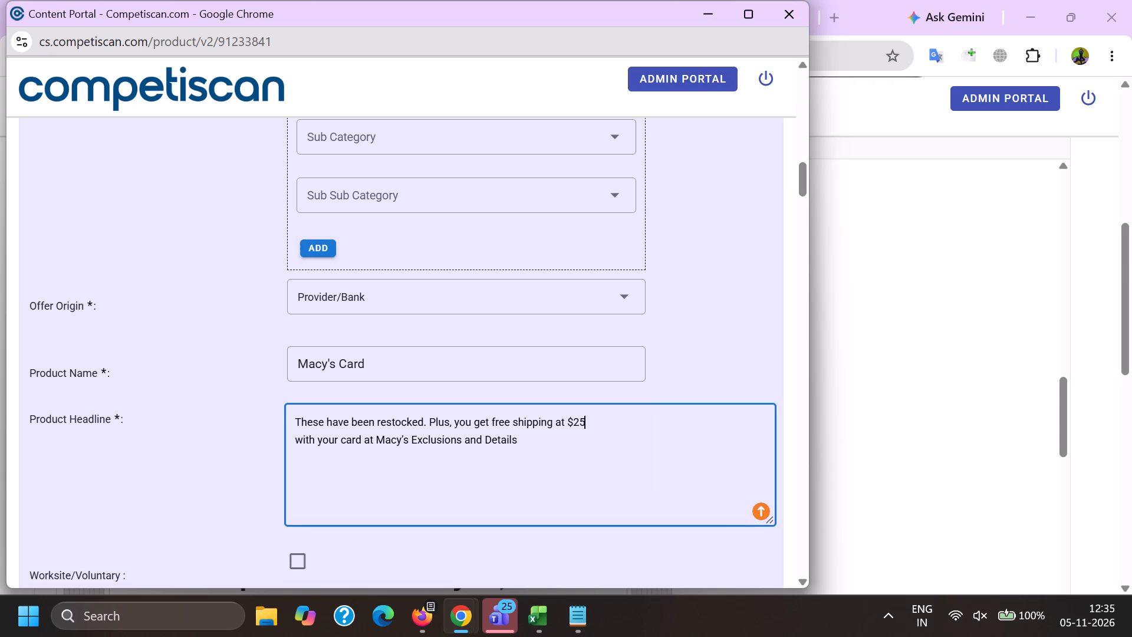
pyautogui.press('Right')
pyautogui.press('BackSpace')
pyautogui.press('space')
pyautogui.moveTo(531, 507); pyautogui.dragTo(113, 340)
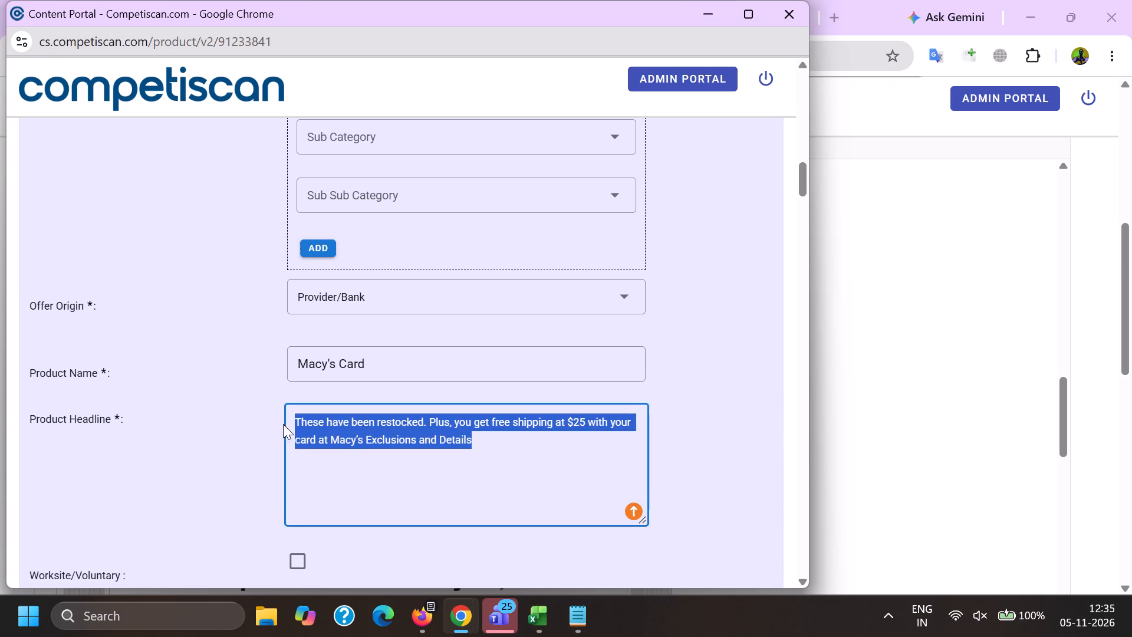
# Set the response mechanism to URL/Website.
pyautogui.scroll(-5, 282, 434)
pyautogui.click(327, 400)
pyautogui.scroll(-8, 343, 260)
pyautogui.click(363, 428)
pyautogui.moveTo(183, 426); pyautogui.dragTo(203, 431)
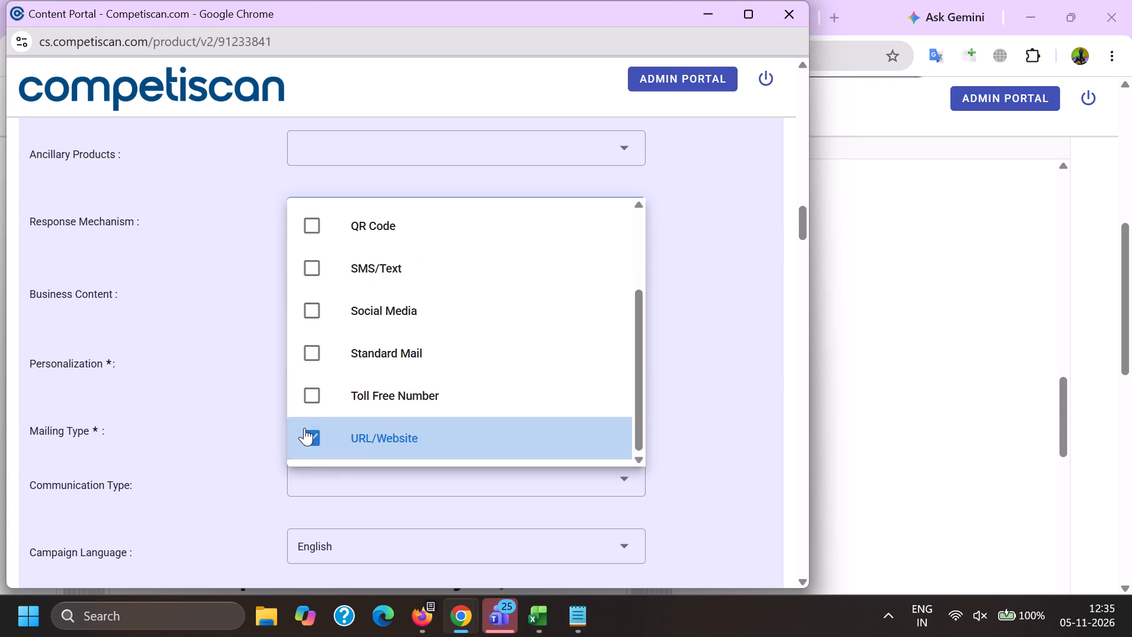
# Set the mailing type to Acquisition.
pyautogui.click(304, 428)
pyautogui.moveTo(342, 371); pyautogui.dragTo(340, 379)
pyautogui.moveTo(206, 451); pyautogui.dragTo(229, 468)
# Set the mailing type to Loyalty/Retention and the personalization to Personalized.
pyautogui.click(335, 419)
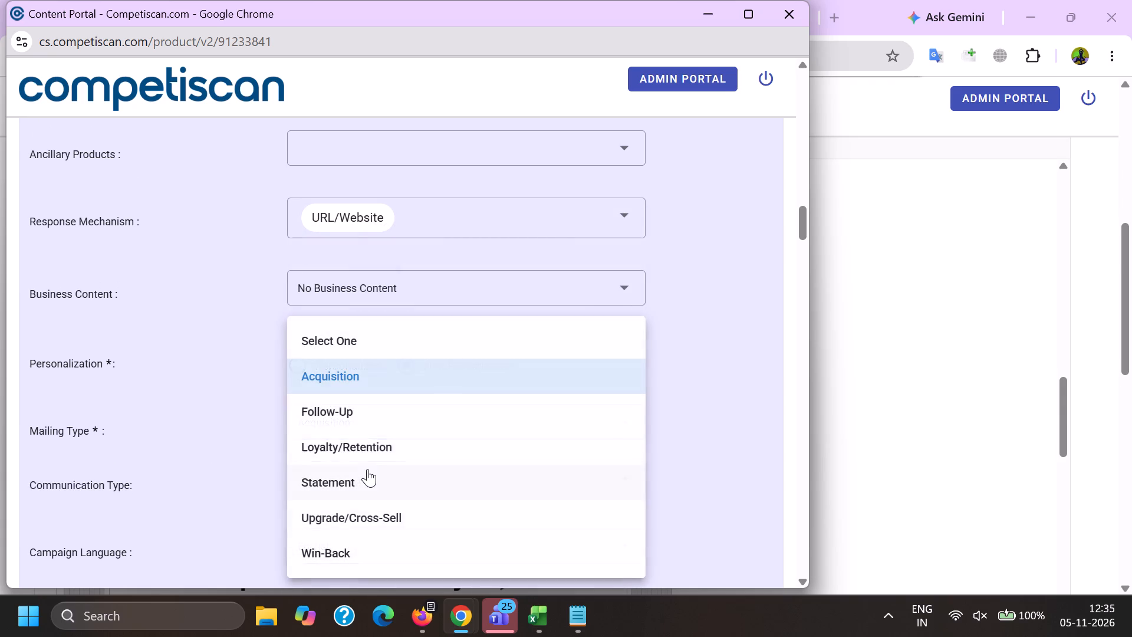
pyautogui.click(371, 441)
pyautogui.moveTo(232, 442); pyautogui.dragTo(243, 436)
pyautogui.moveTo(300, 352); pyautogui.dragTo(302, 365)
# Select a communication type for the mailing.
pyautogui.click(323, 469)
pyautogui.scroll(-8, 366, 314)
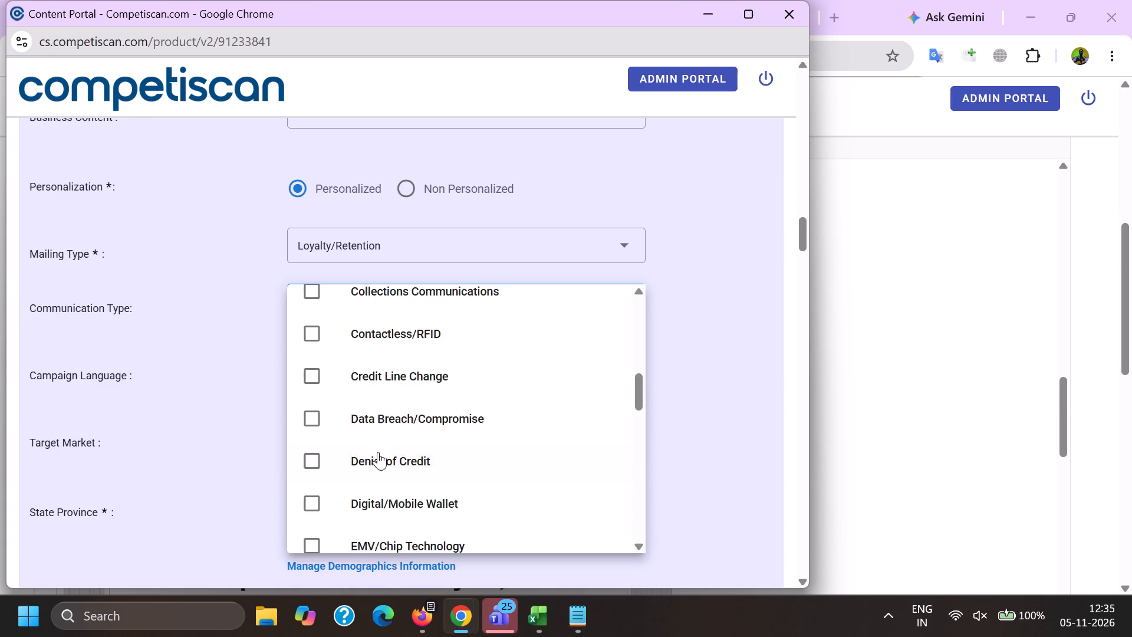
pyautogui.scroll(3, 375, 460)
pyautogui.click(374, 519)
pyautogui.click(193, 473)
# Set the primary card level to Not Mentioned in the payment card offer details.
pyautogui.scroll(-4, 290, 314)
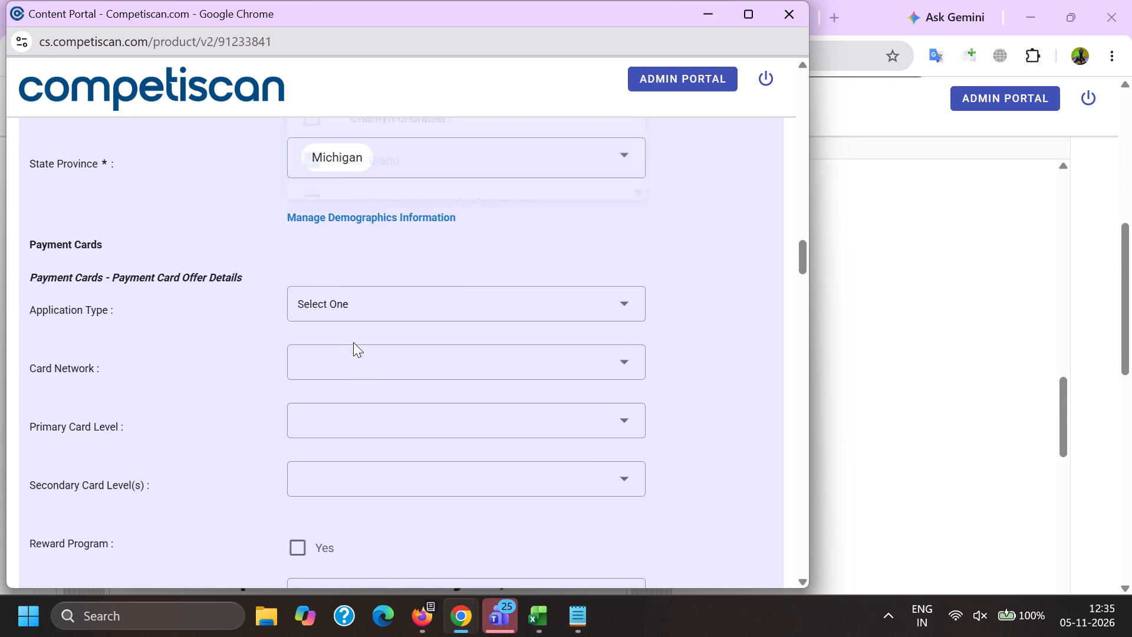
pyautogui.scroll(-3, 353, 342)
pyautogui.scroll(2, 330, 359)
pyautogui.click(325, 317)
pyautogui.scroll(-2, 364, 239)
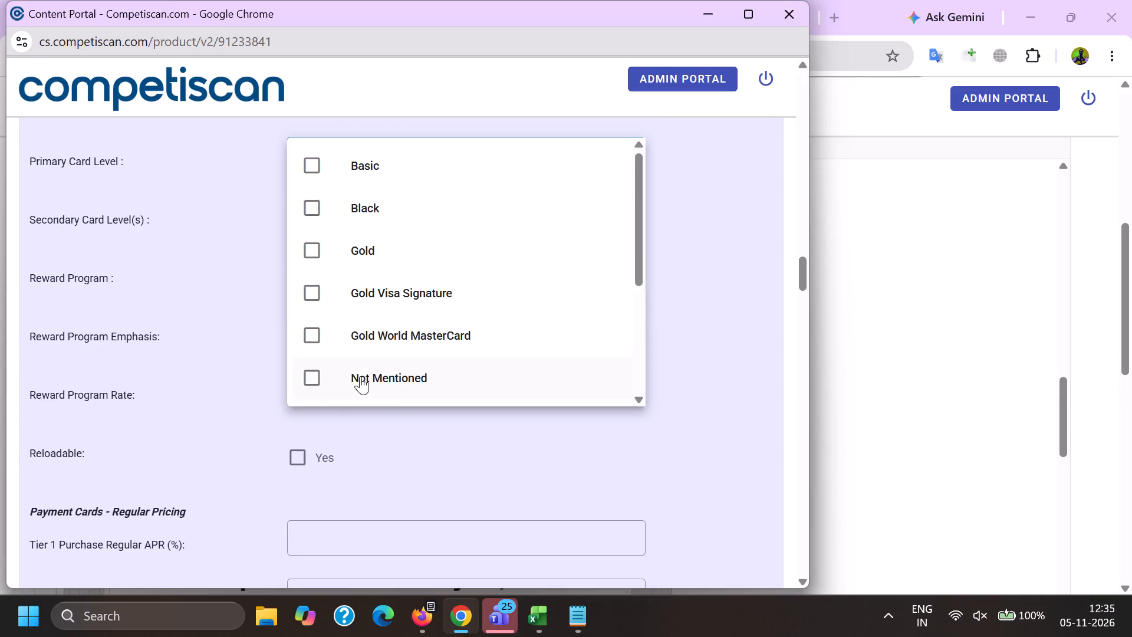
pyautogui.scroll(-1, 360, 362)
pyautogui.click(358, 284)
pyautogui.moveTo(246, 295); pyautogui.dragTo(253, 295)
# Mark the reward program as Yes and choose a reward program emphasis.
pyautogui.moveTo(293, 280); pyautogui.dragTo(297, 287)
pyautogui.click(330, 340)
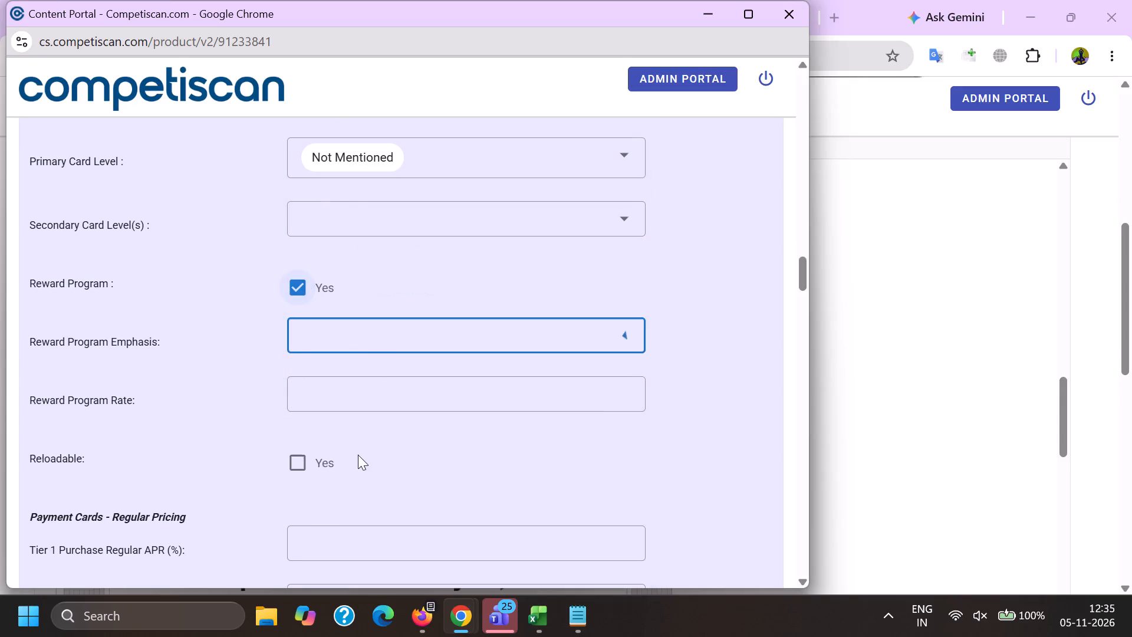
pyautogui.click(362, 422)
pyautogui.doubleClick(246, 412)
pyautogui.press('End')
pyautogui.press('Delete')
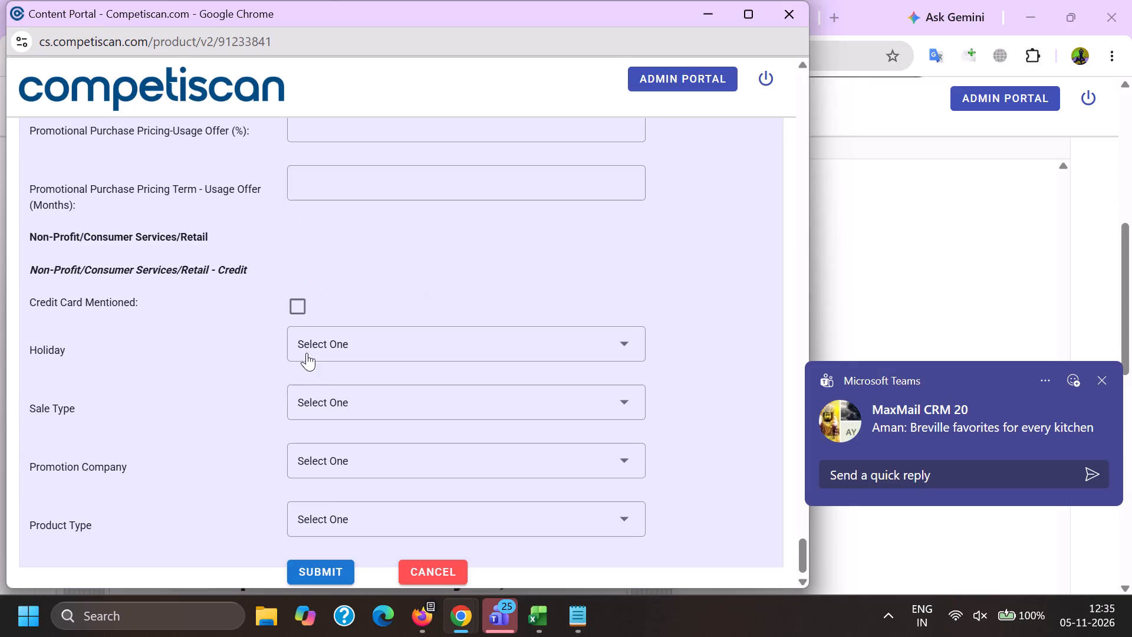
# Mark the credit card as mentioned under Non-Profit/Consumer Services/Retail - Credit and submit the product form.
pyautogui.click(311, 308)
pyautogui.click(332, 566)
# Replace the email's Forward To and Cc addresses with the address copied from Notepad, enabling the Cc option.
pyautogui.hotkey('alt', 'Tab')
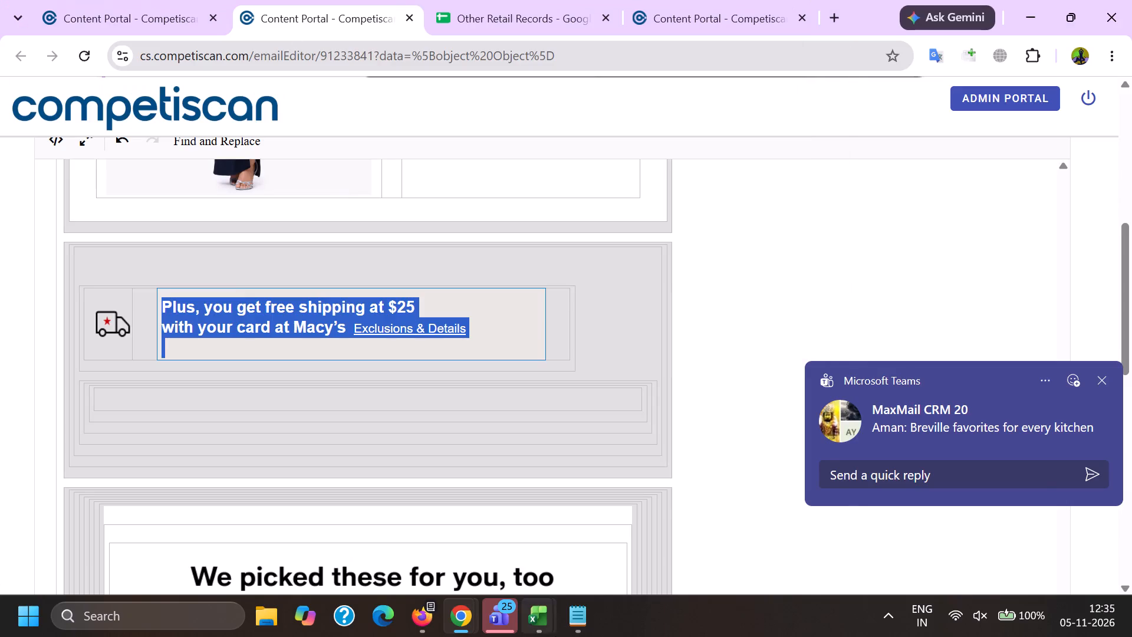
pyautogui.click(567, 619)
pyautogui.hotkey('ctrl', 'c')
pyautogui.hotkey('alt', 'Tab')
pyautogui.scroll(13, 12, 412)
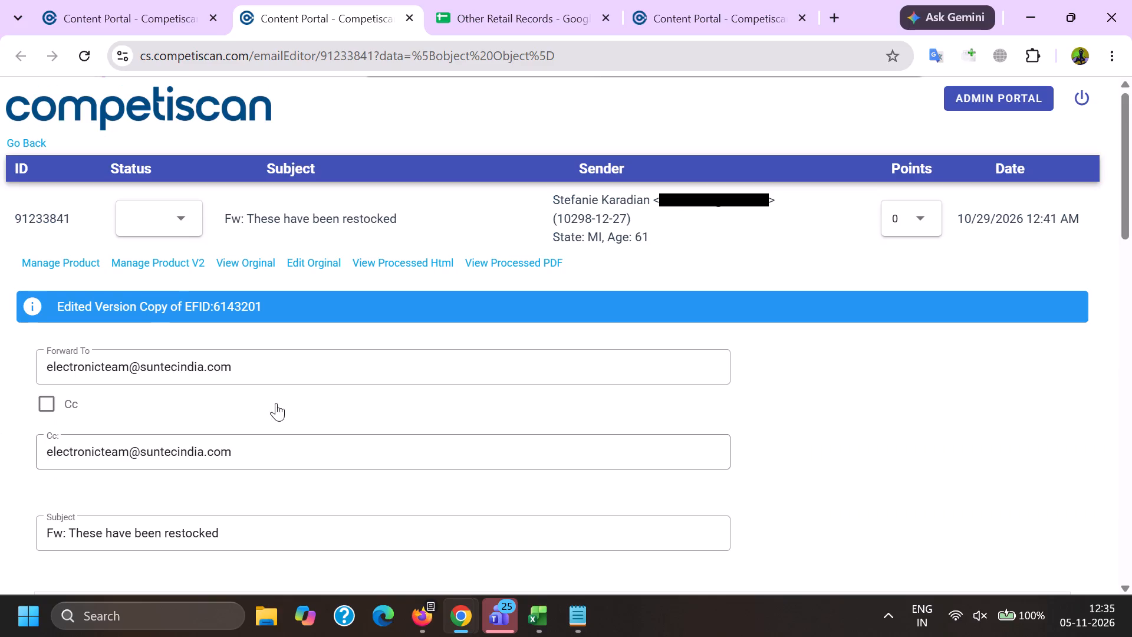
pyautogui.moveTo(272, 369); pyautogui.dragTo(12, 382)
pyautogui.hotkey('ctrl', 'v')
pyautogui.click(48, 402)
pyautogui.moveTo(285, 451); pyautogui.dragTo(18, 429)
pyautogui.hotkey('ctrl', 'v')
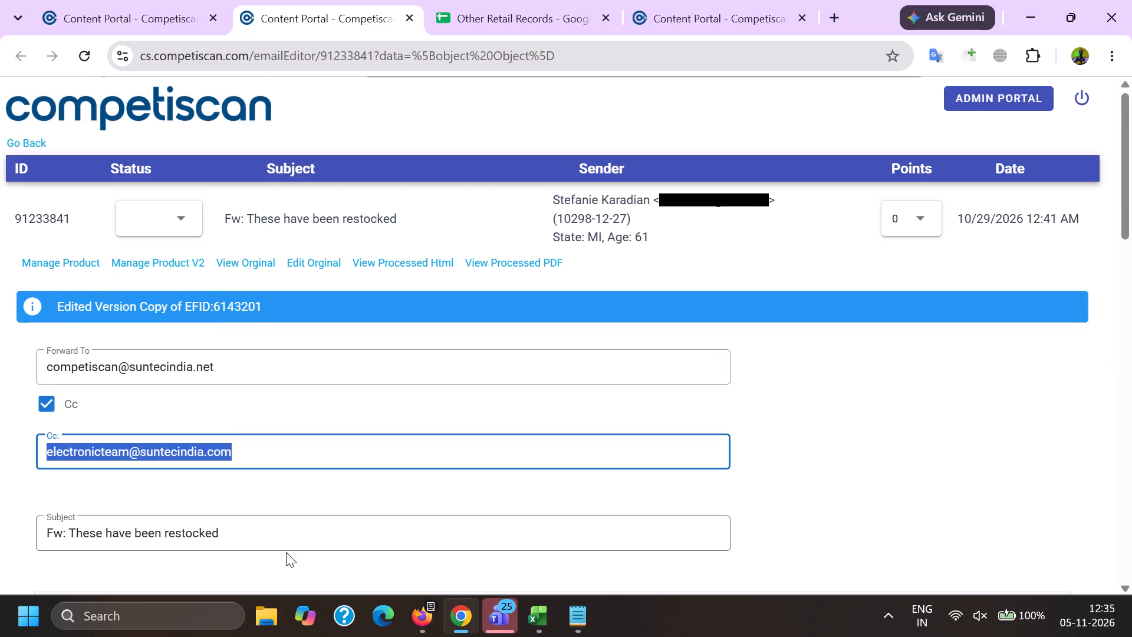
# Append ++HP to the end of the email's subject.
pyautogui.click(269, 528)
pyautogui.press('space')
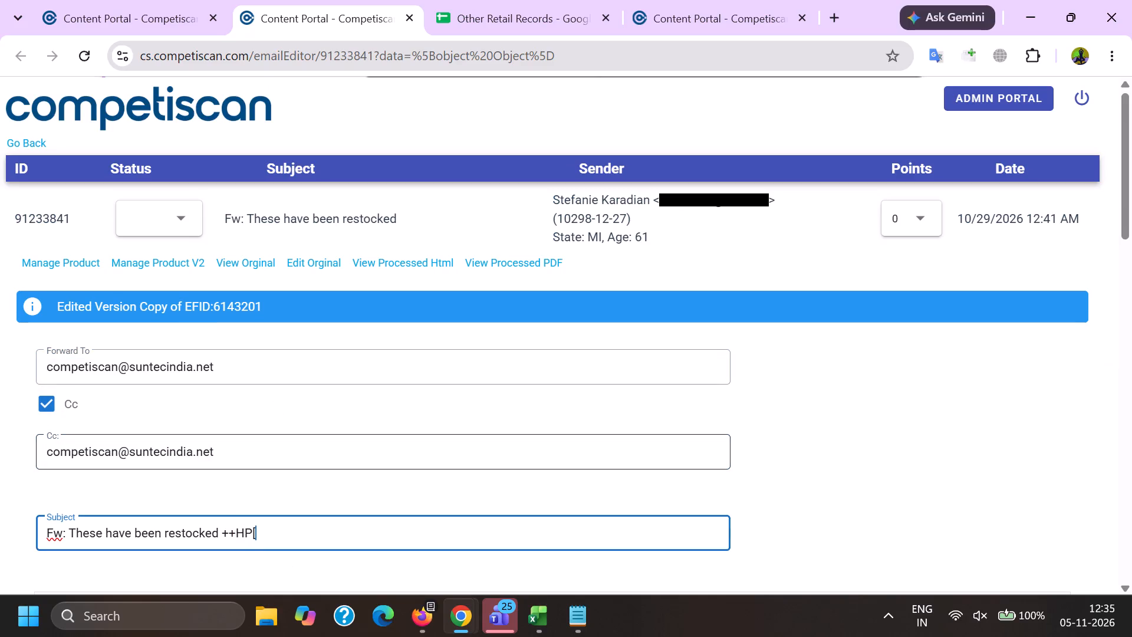
pyautogui.press('BackSpace')
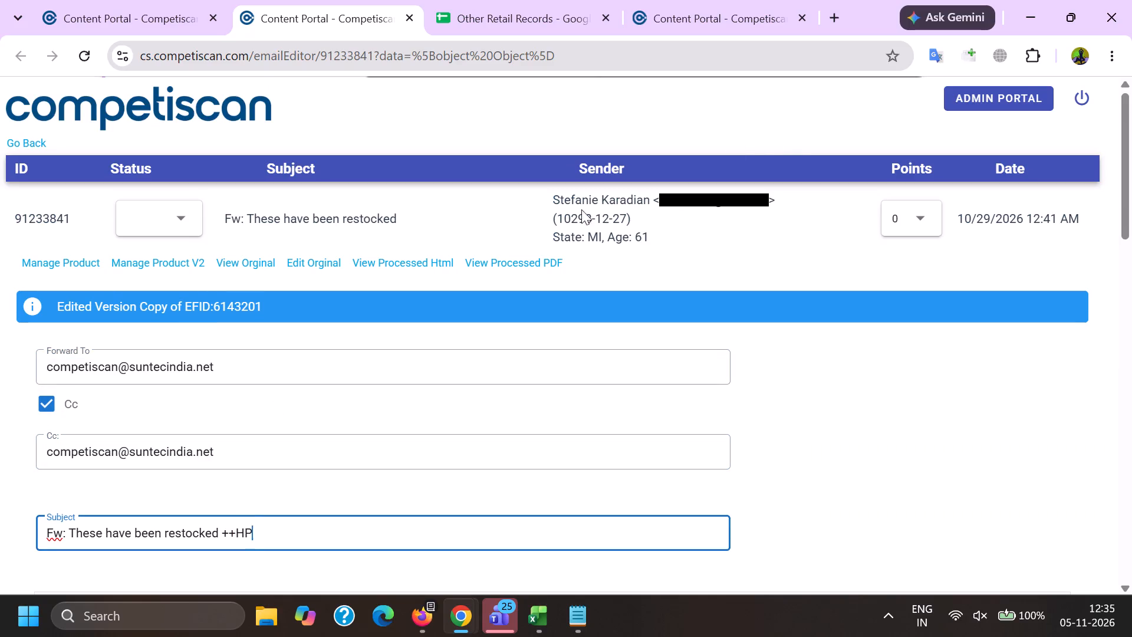
# Write "remove the name -" in the message body, followed by the sender's first name copied from the record header.
pyautogui.click(581, 210)
pyautogui.doubleClick(560, 205)
pyautogui.hotkey('ctrl', 'c')
pyautogui.scroll(-13, 0, 255)
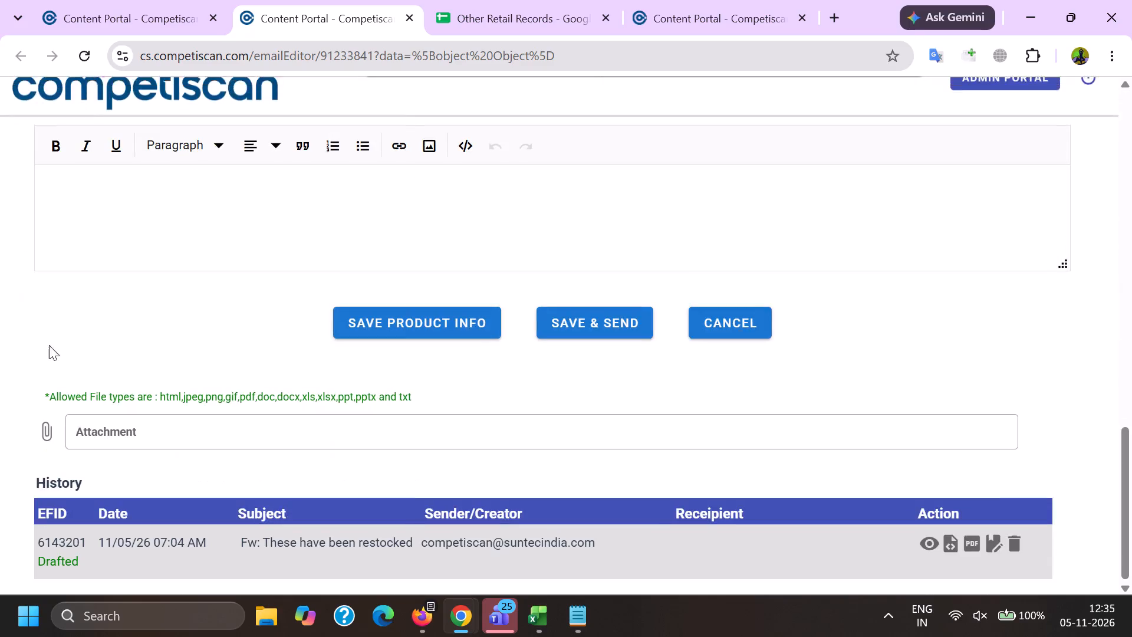
pyautogui.click(108, 231)
pyautogui.write('remove the name -')
pyautogui.press('space')
pyautogui.hotkey('ctrl', 'v')
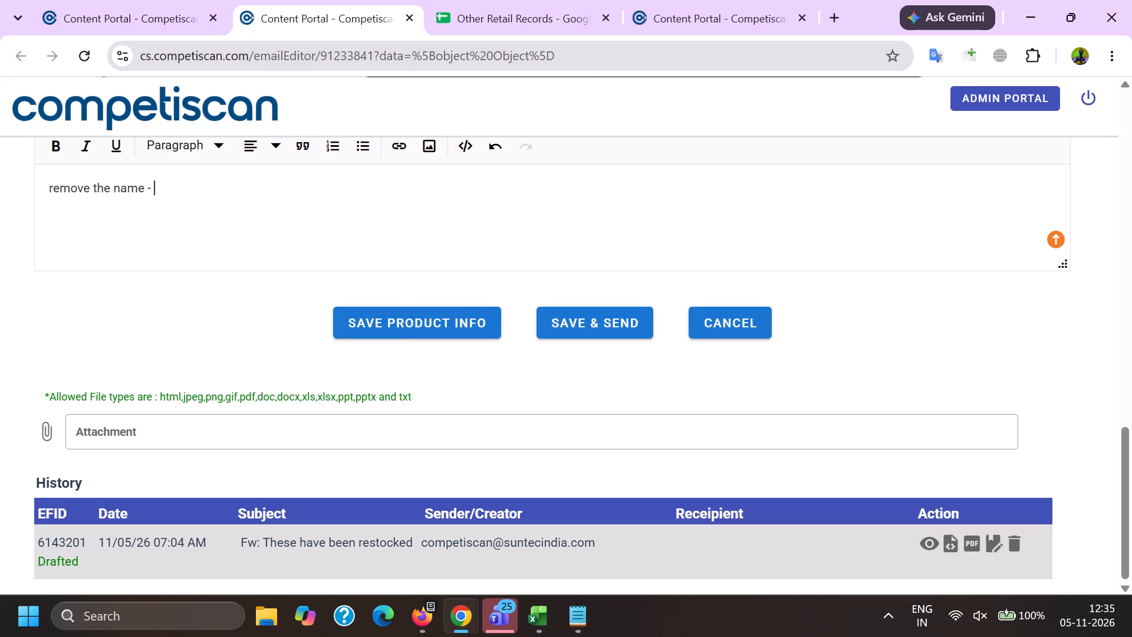
# Save and send the edited email, confirming the send.
pyautogui.click(586, 340)
pyautogui.click(582, 326)
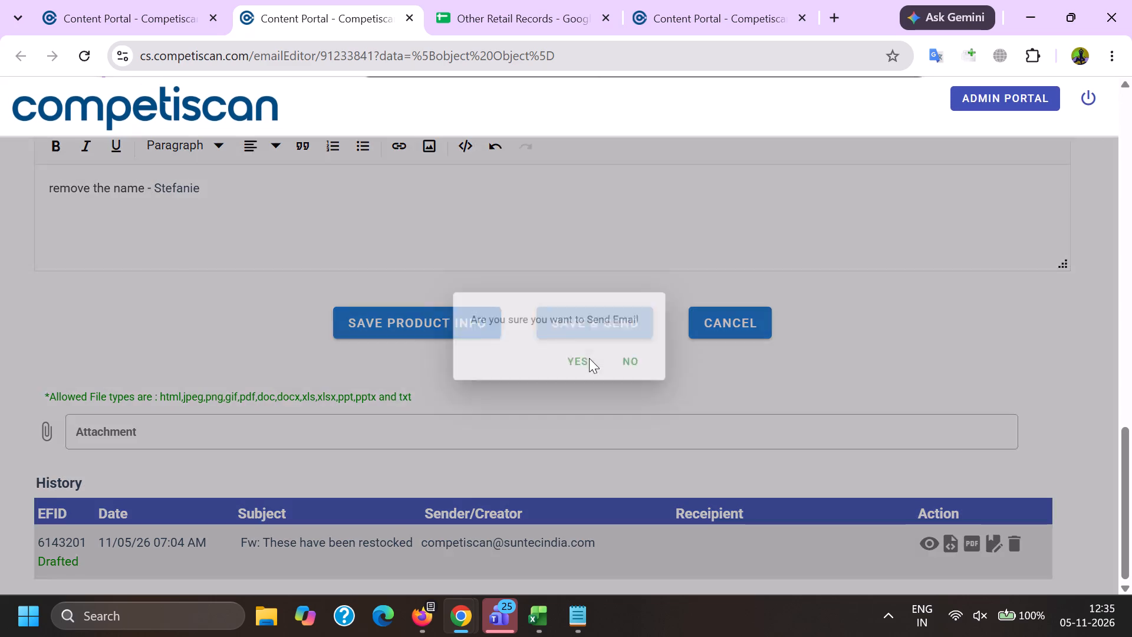
pyautogui.click(589, 358)
# Switch to the Firefox email list and copy the subject "Still searching? Now's the time to get it".
pyautogui.click(153, 0)
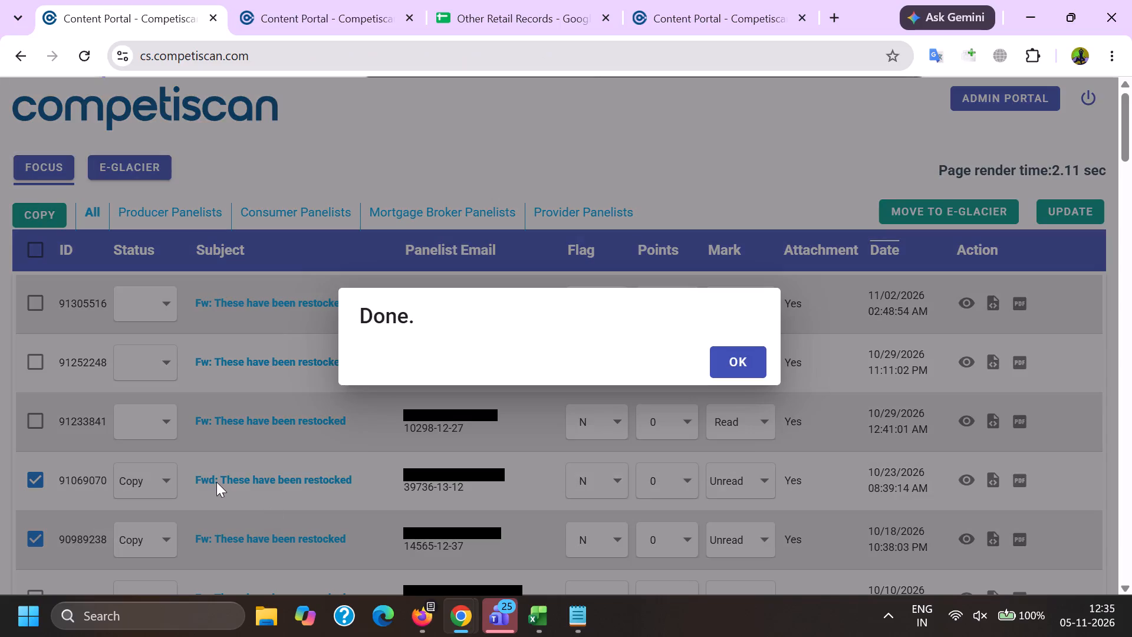
pyautogui.click(216, 482)
pyautogui.click(430, 633)
pyautogui.click(335, 536)
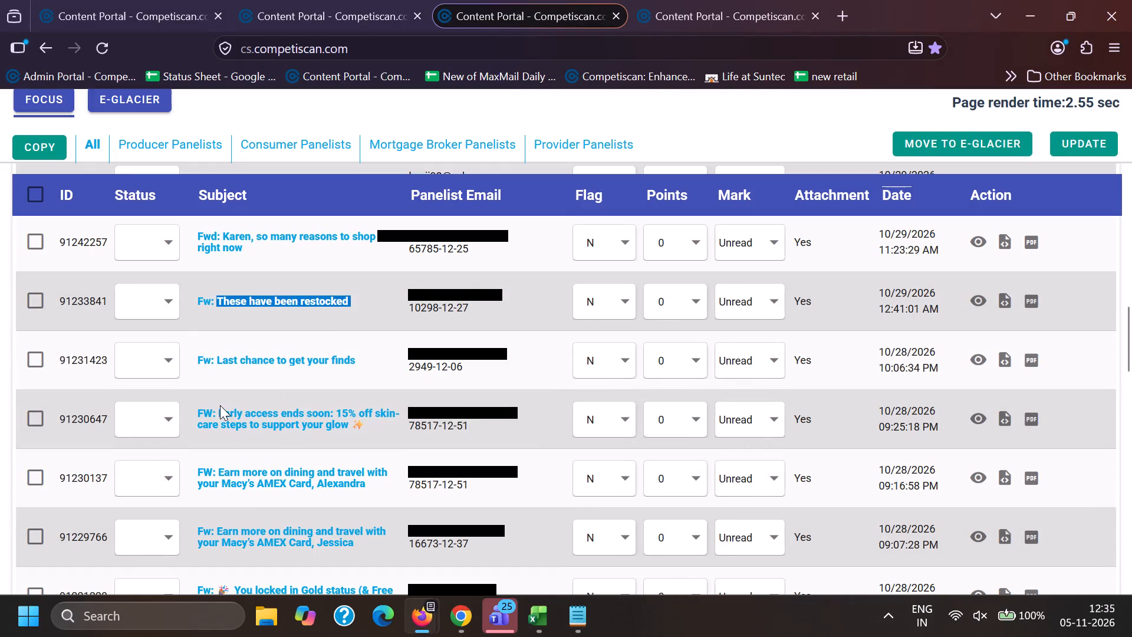
pyautogui.scroll(-2, 226, 476)
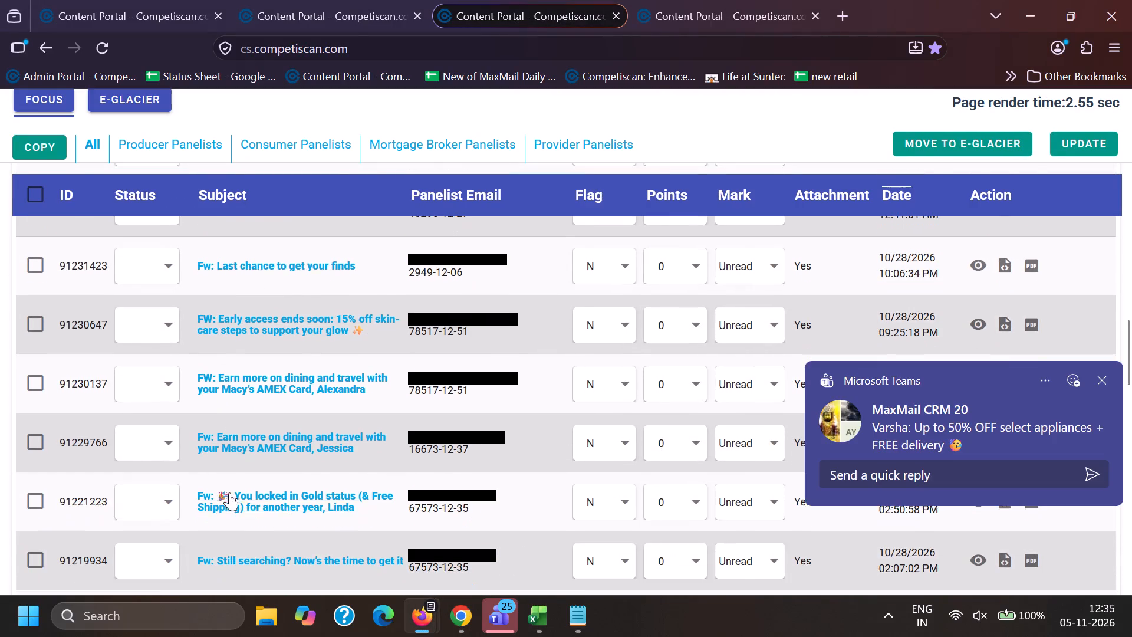
pyautogui.moveTo(215, 462); pyautogui.dragTo(403, 473)
pyautogui.hotkey('ctrl', 'c')
# Search the Chrome record list by subject for the copied phrase in quotation marks, continuing despite unsaved changes.
pyautogui.click(451, 612)
pyautogui.moveTo(389, 542); pyautogui.dragTo(375, 536)
pyautogui.scroll(-20, 307, 428)
pyautogui.scroll(-11, 307, 428)
pyautogui.moveTo(364, 429); pyautogui.dragTo(360, 429)
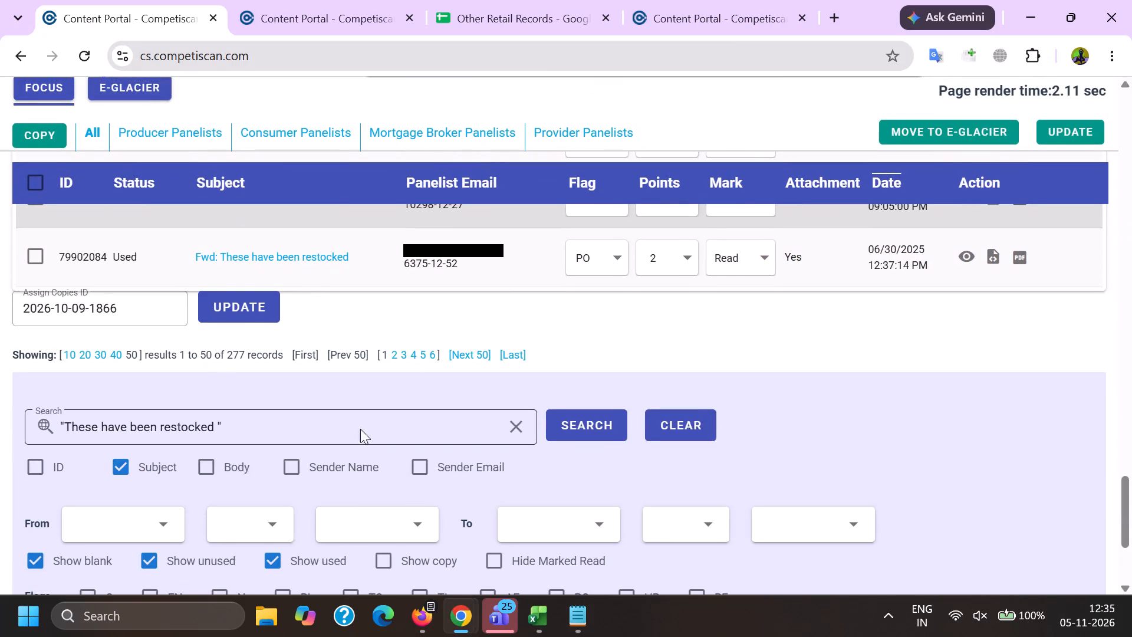
pyautogui.moveTo(360, 429); pyautogui.dragTo(5, 444)
pyautogui.press('BackSpace')
pyautogui.hotkey('shift', '"')
pyautogui.hotkey('ctrl', 'v')
pyautogui.hotkey('shift', '"')
pyautogui.press('Return')
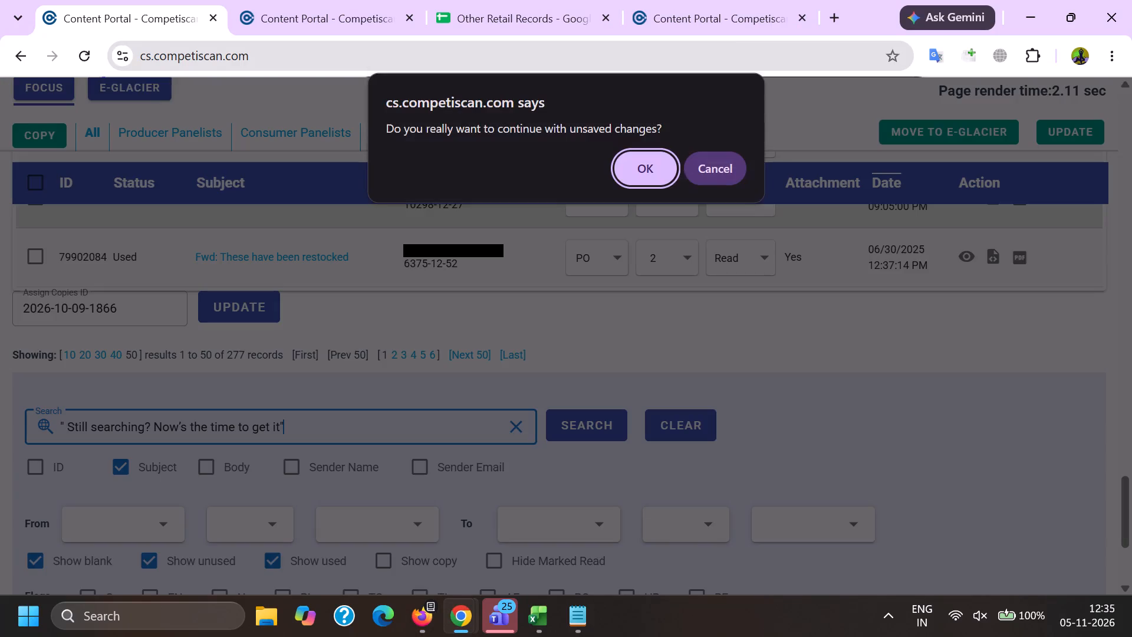
pyautogui.press('Return')
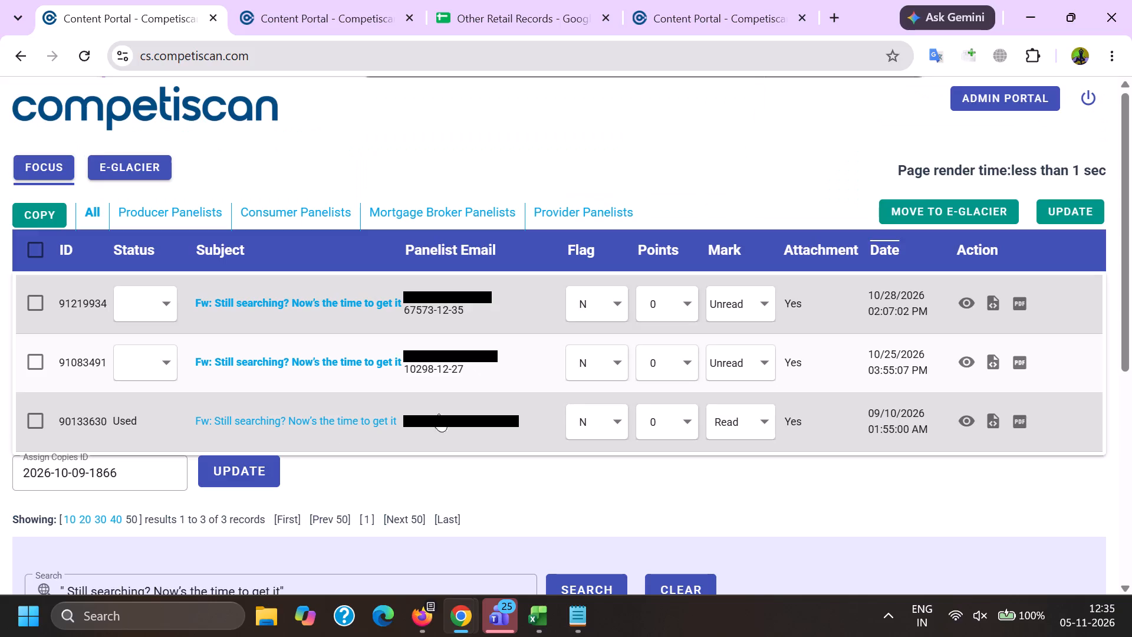
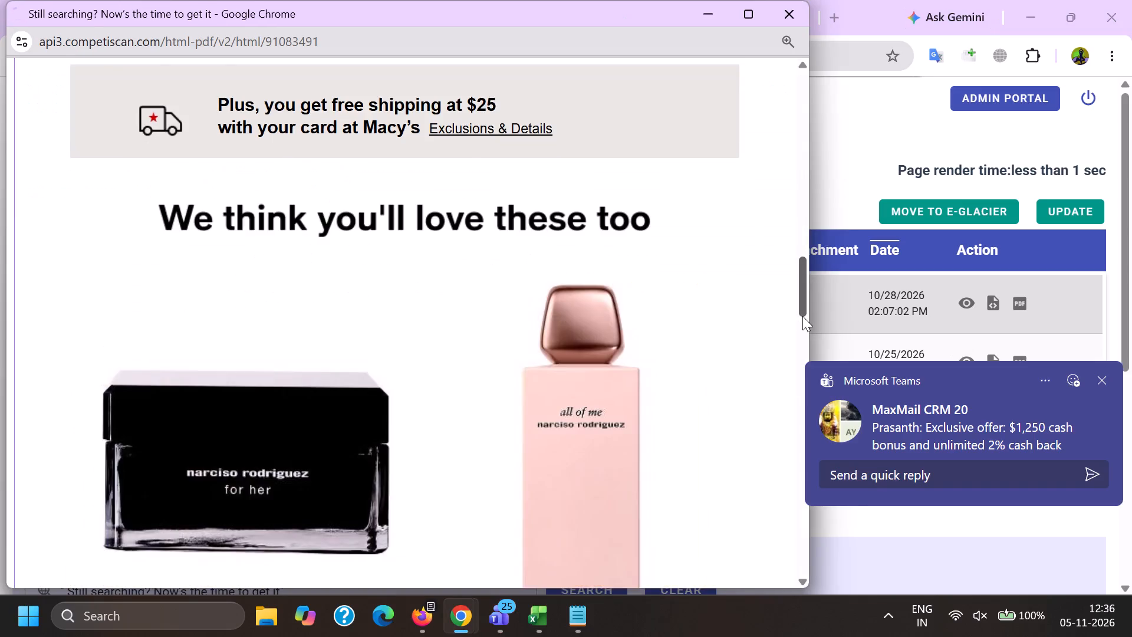
# Open the preview of the "Still searching? Now's the time to get it" email record dated 10/28/2026.
pyautogui.click(963, 299)
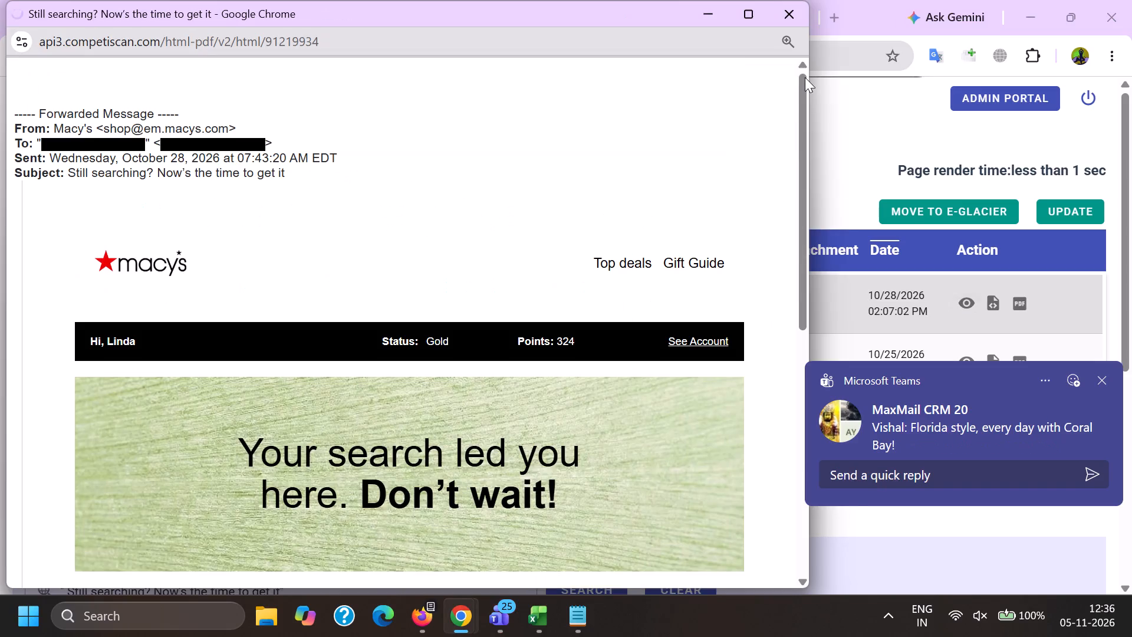
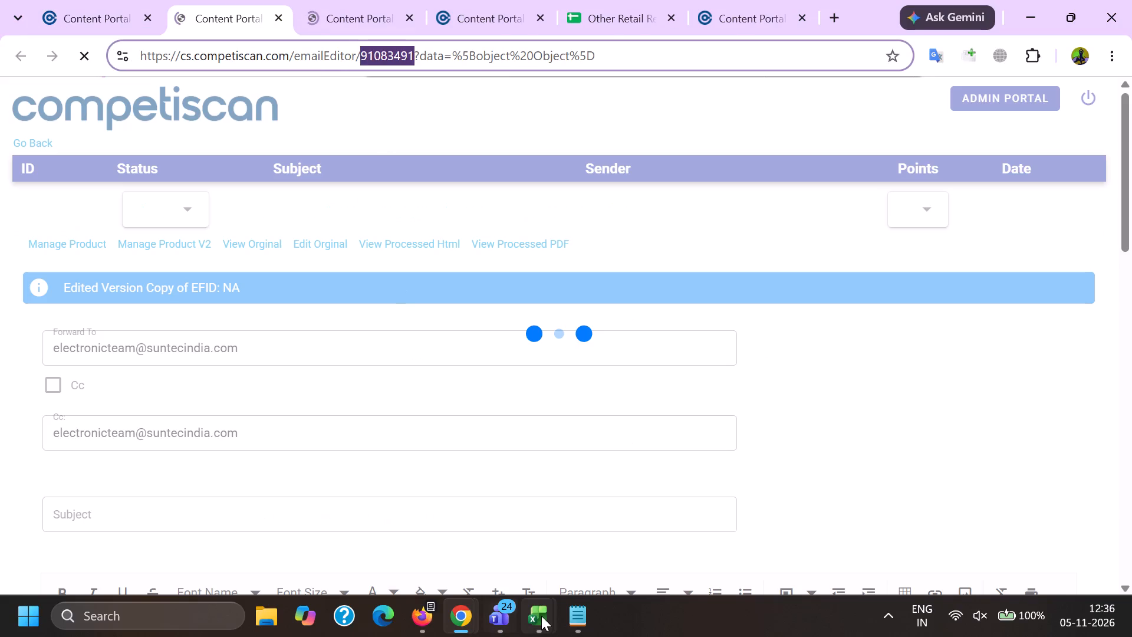
pyautogui.click(742, 556)
pyautogui.click(64, 351)
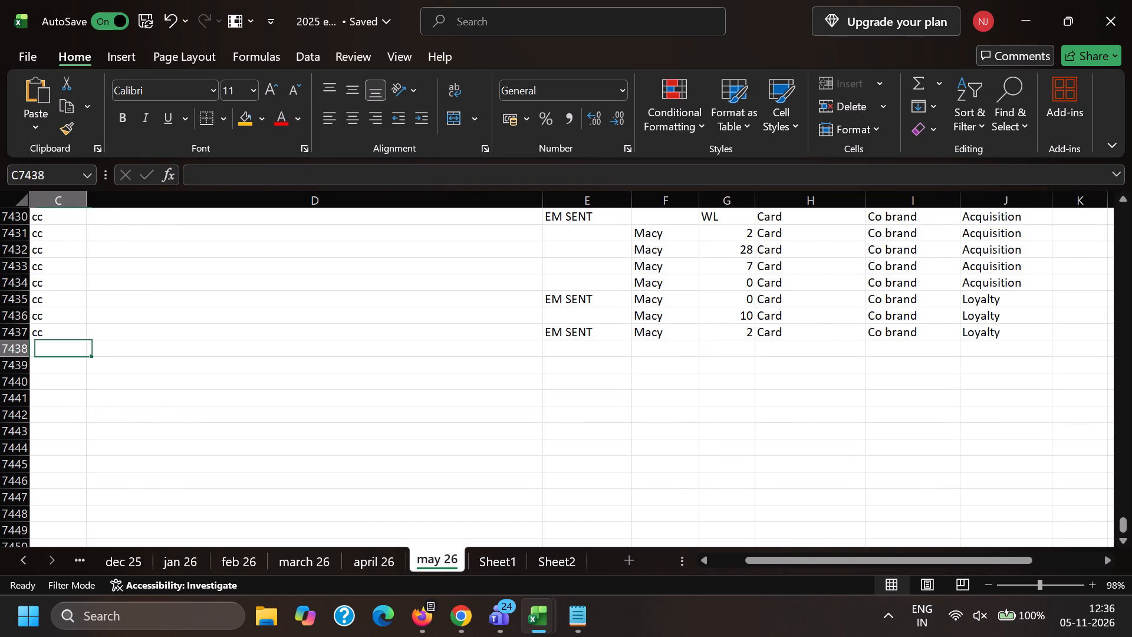
pyautogui.press('Left')
pyautogui.hotkey('ctrl', 'v')
pyautogui.press('Right')
pyautogui.write('cc')
pyautogui.press('Right')
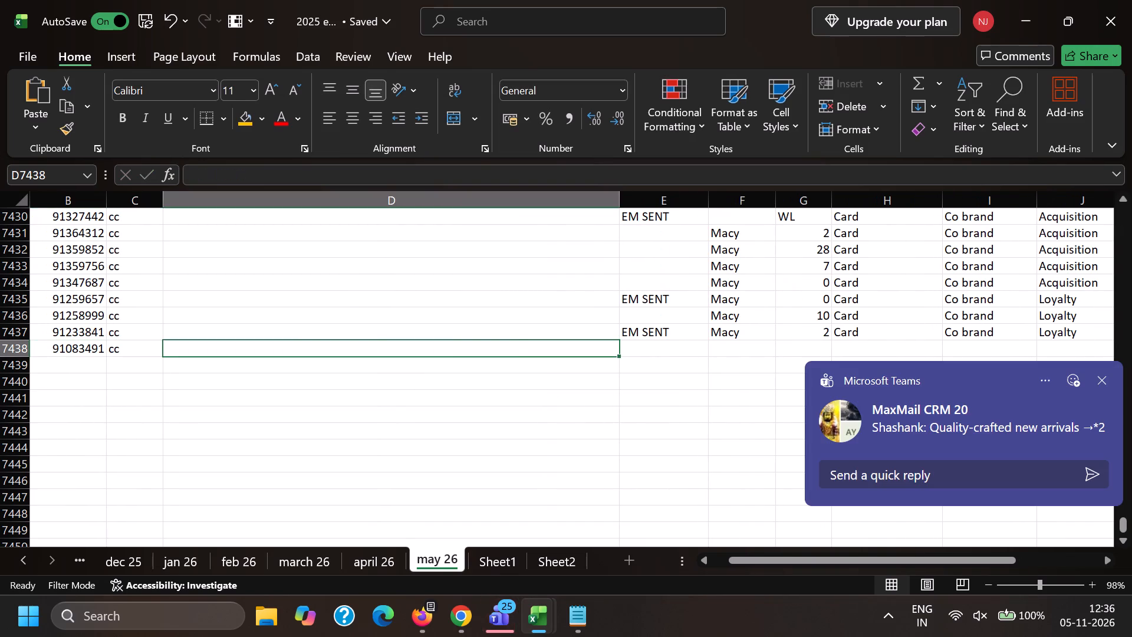
# Copy the Macy, Card, Co brand and Loyalty entries in columns F to J from row 7437 into row 7438.
pyautogui.press('Right')
pyautogui.press('Right')
pyautogui.press('Up')
pyautogui.hotkey('shift', 'Right')
pyautogui.hotkey('shift', 'Right')
pyautogui.hotkey('shift', 'Right')
pyautogui.hotkey('shift', 'Right')
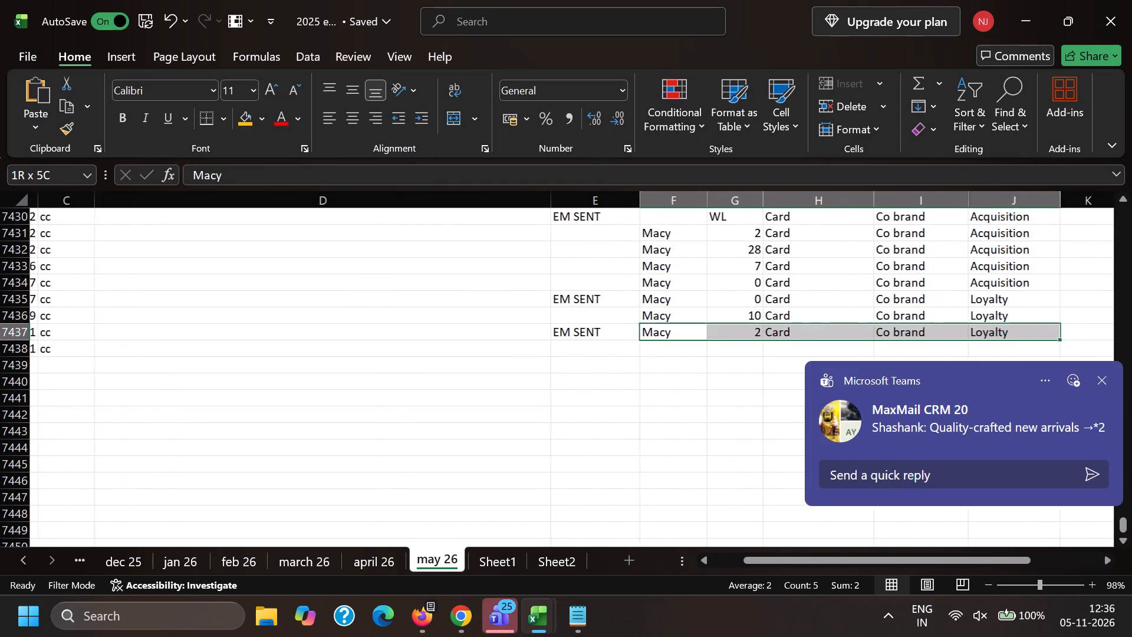
pyautogui.hotkey('ctrl', 'c')
pyautogui.press('Down')
pyautogui.hotkey('ctrl', 'v')
# Set the number in column G of row 7438 to 2.
pyautogui.press('Right')
pyautogui.press('1')
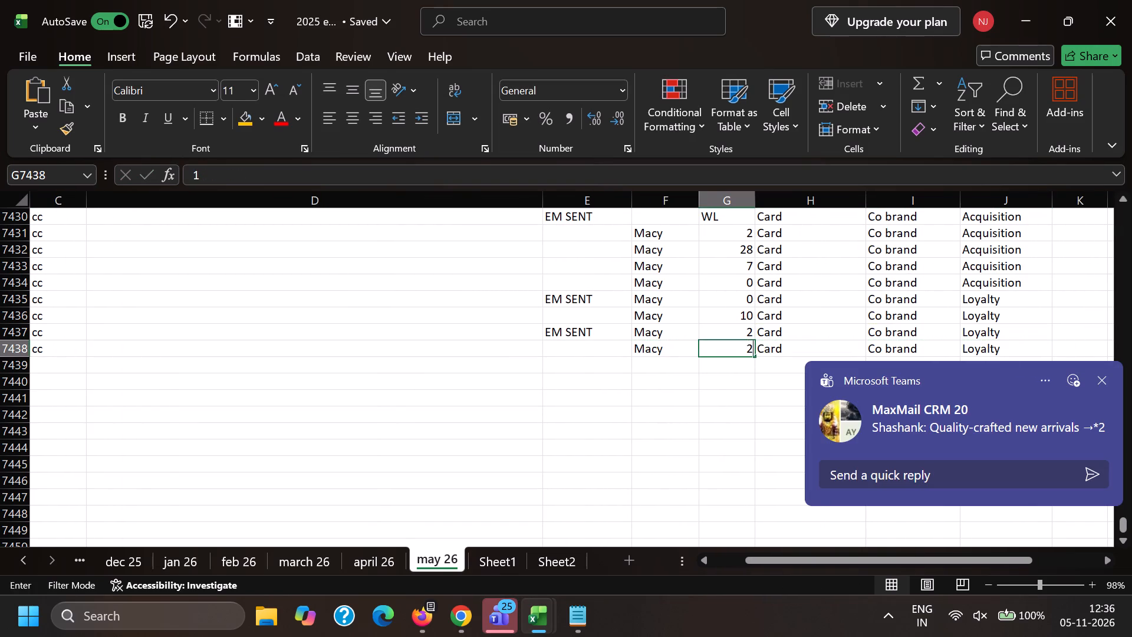
pyautogui.press('Return')
pyautogui.hotkey('alt', 'Tab')
pyautogui.hotkey('alt', 'Tab')
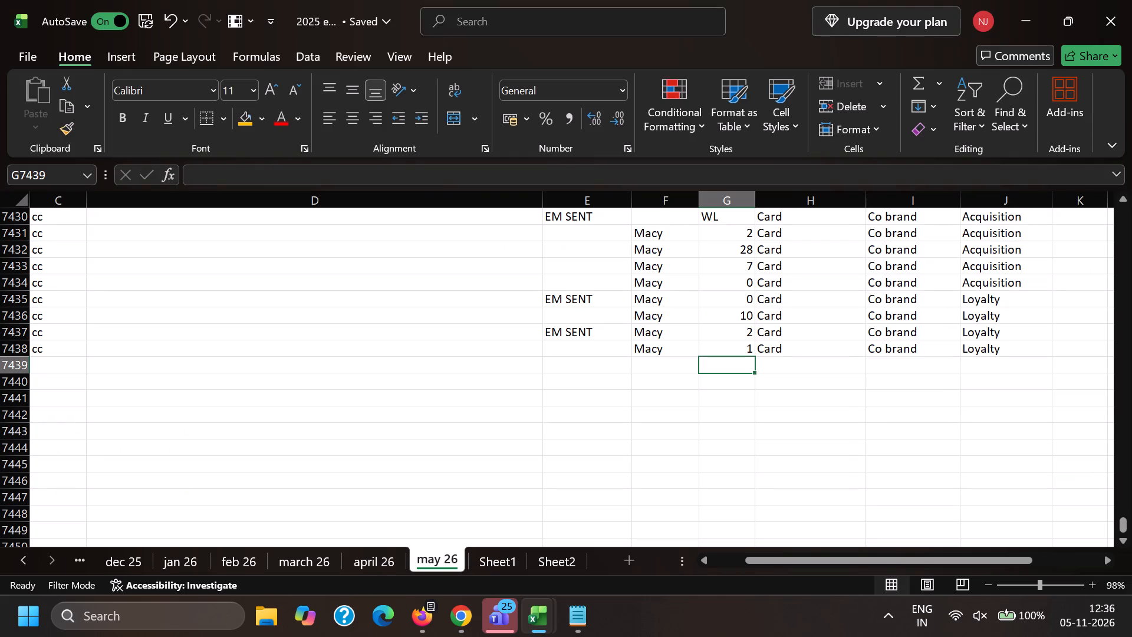
pyautogui.click(718, 350)
pyautogui.press('2')
pyautogui.click(520, 415)
# Return to the Competiscan email list in Chrome and restore the earlier subject search for "These have been restocked".
pyautogui.hotkey('alt', 'Tab')
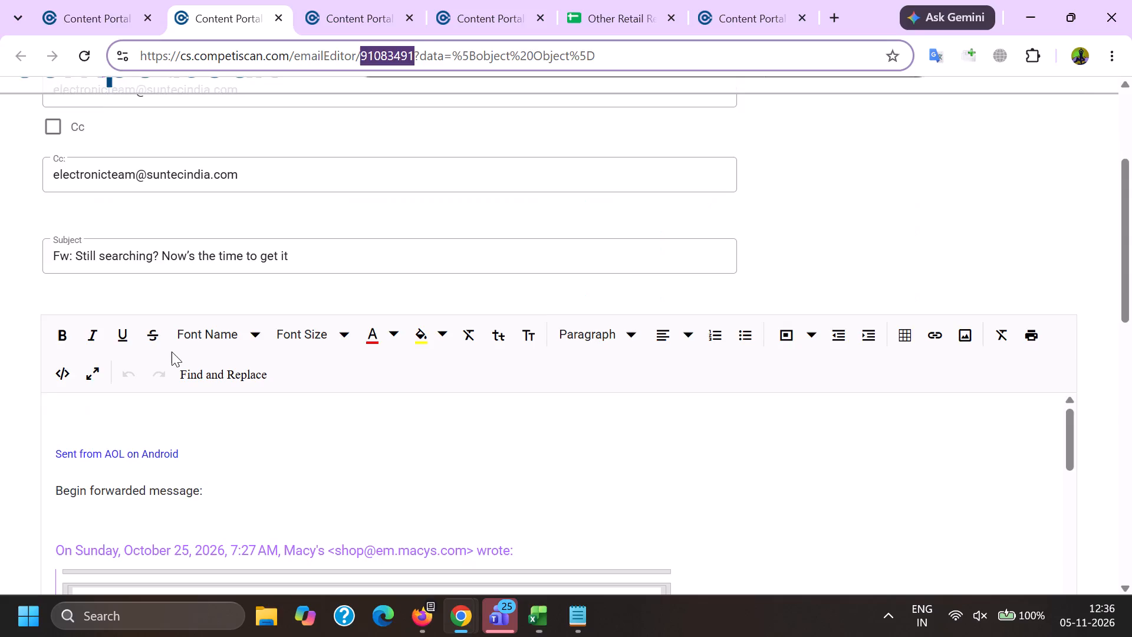
pyautogui.click(83, 0)
pyautogui.scroll(-2, 346, 393)
pyautogui.click(307, 415)
pyautogui.hotkey('ctrl', 'z')
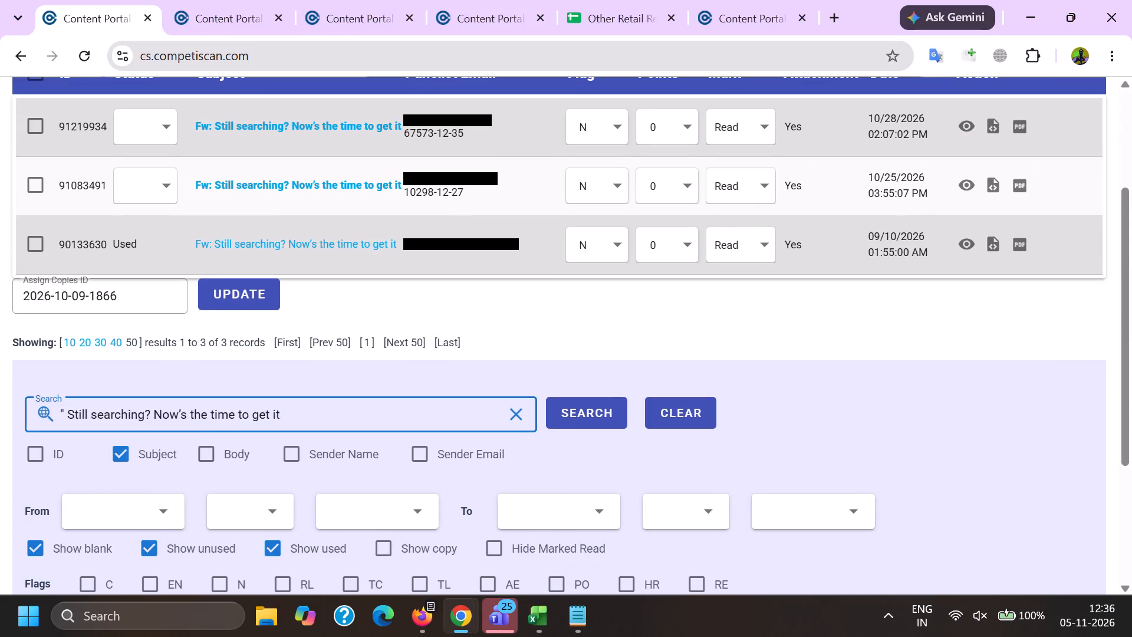
pyautogui.hotkey('ctrl', 'z')
pyautogui.hotkey('ctrl', 'z')
pyautogui.hotkey('ctrl', 'z')
pyautogui.press('Return')
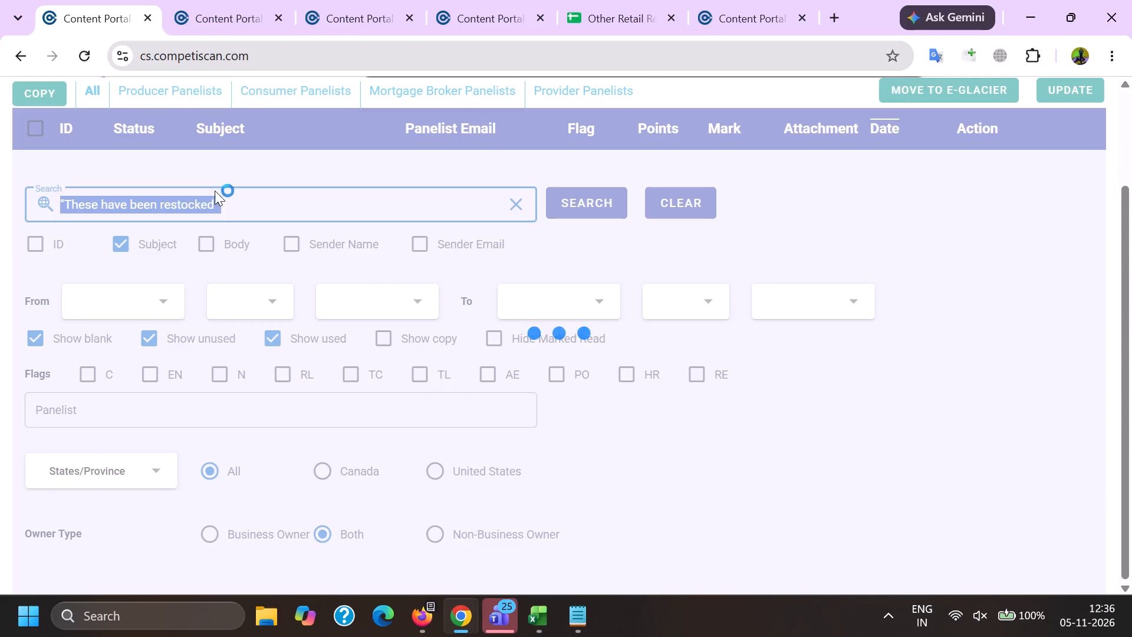
pyautogui.click(254, 0)
pyautogui.click(130, 0)
pyautogui.click(373, 0)
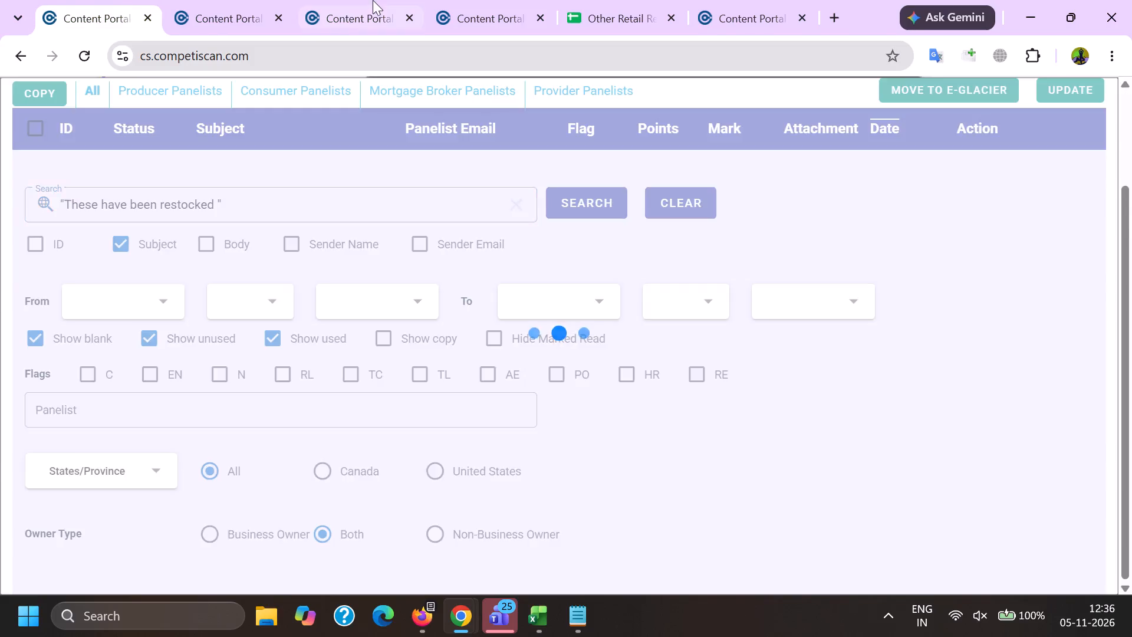
pyautogui.click(113, 0)
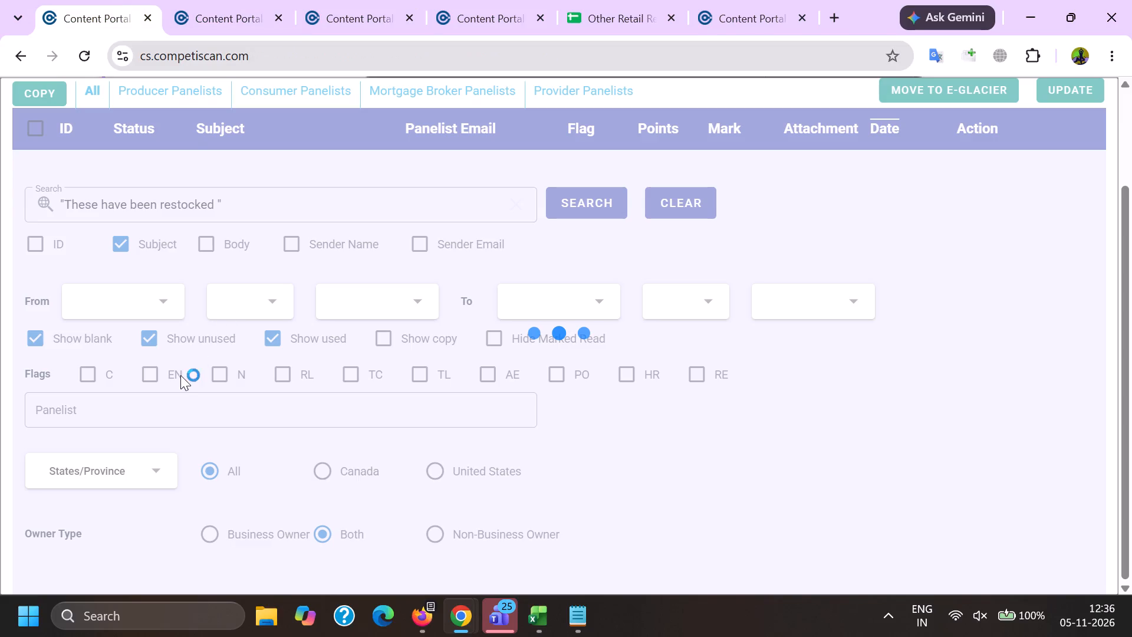
pyautogui.scroll(-2, 178, 387)
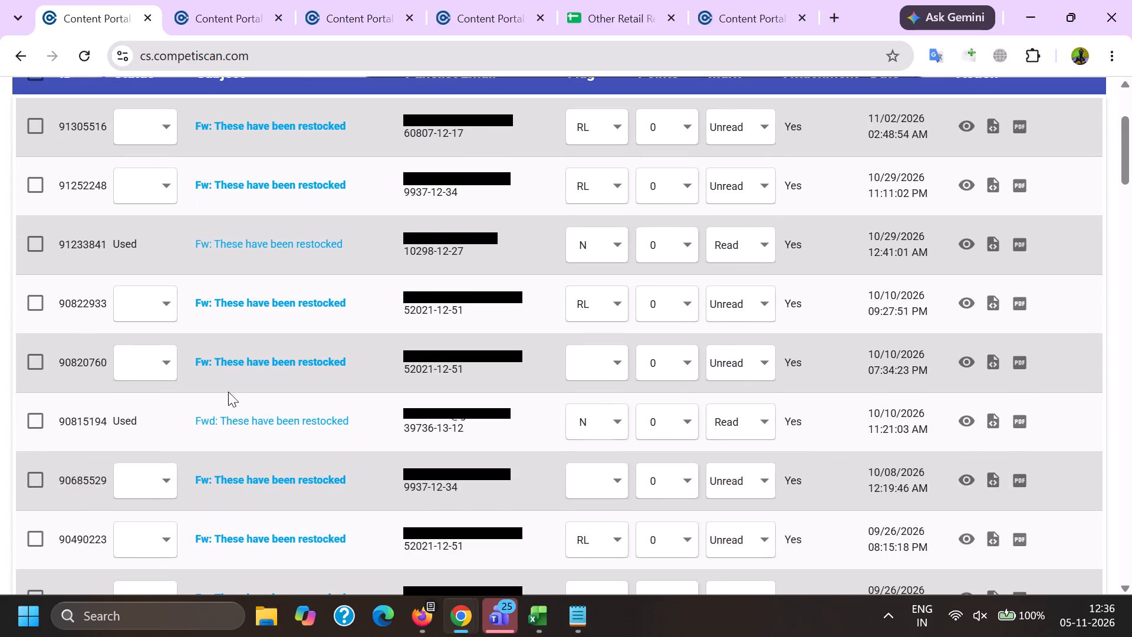
# Return to the open record tabs, starting with the email editor for record 91083491.
pyautogui.click(256, 0)
pyautogui.click(358, 0)
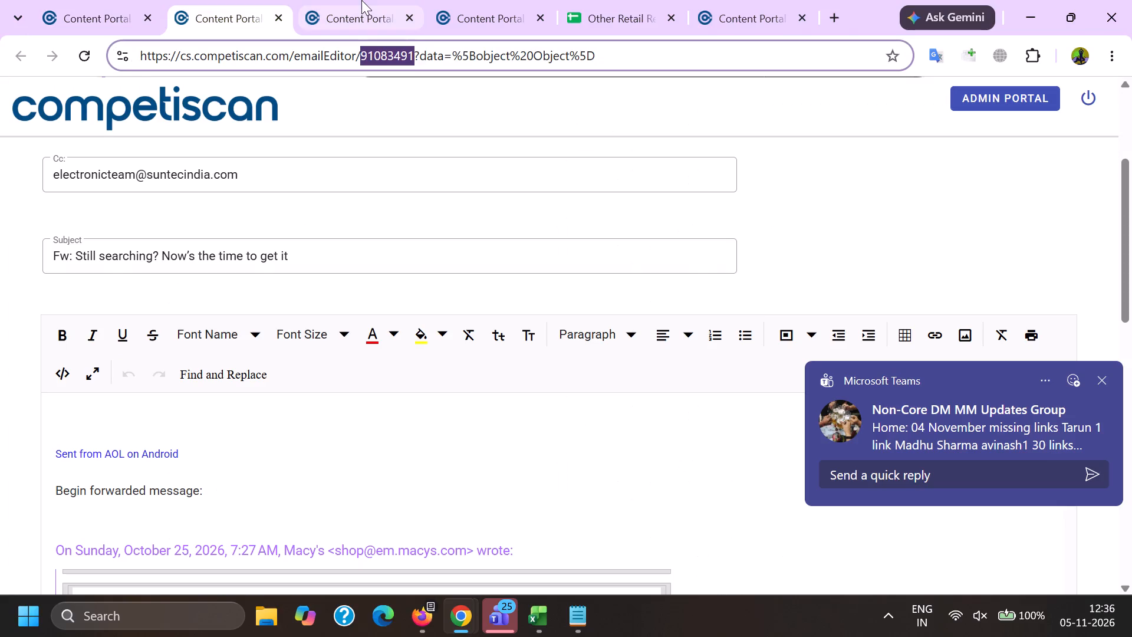
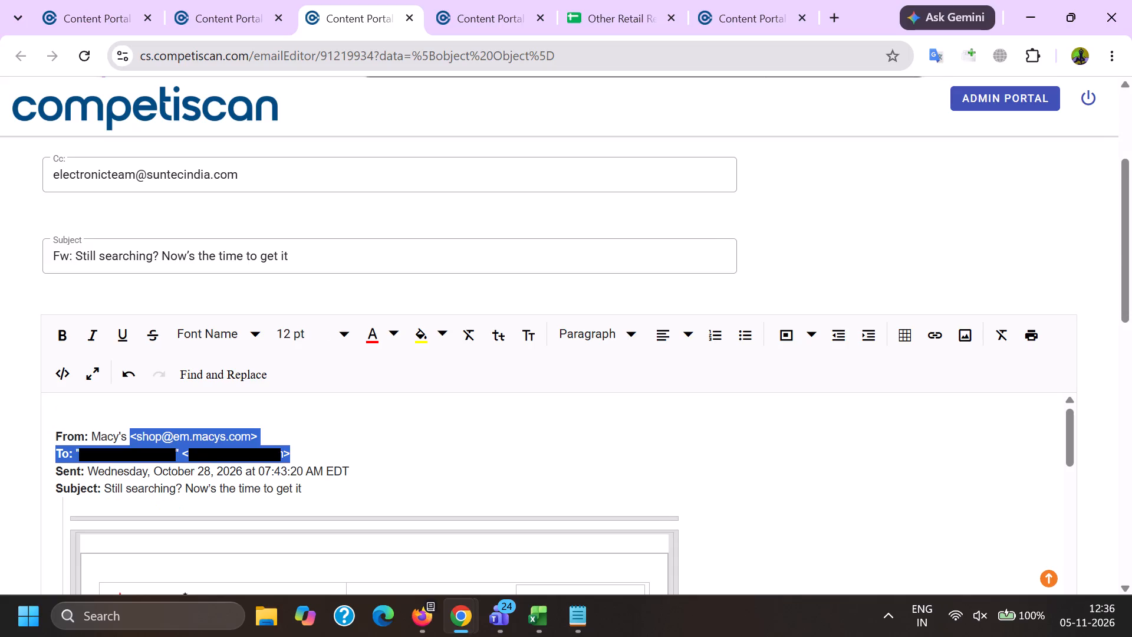
pyautogui.moveTo(340, 449); pyautogui.dragTo(361, 450)
pyautogui.press('BackSpace')
# Delete the recipient's first name after "Hi," in the black account banner.
pyautogui.scroll(-1, 297, 298)
pyautogui.scroll(-2, 232, 474)
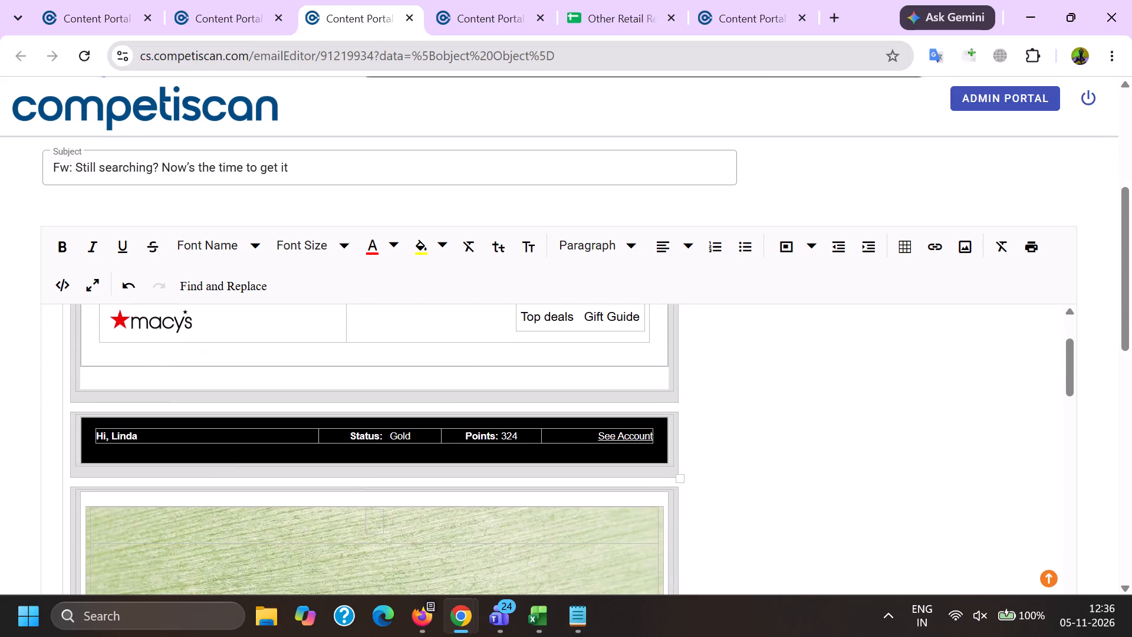
pyautogui.doubleClick(131, 437)
pyautogui.hotkey('ctrl', 'c')
pyautogui.press('BackSpace')
# Search the email for further occurrences of the recipient's first name and scan its body.
pyautogui.hotkey('ctrl', 'f')
pyautogui.hotkey('ctrl', 'v')
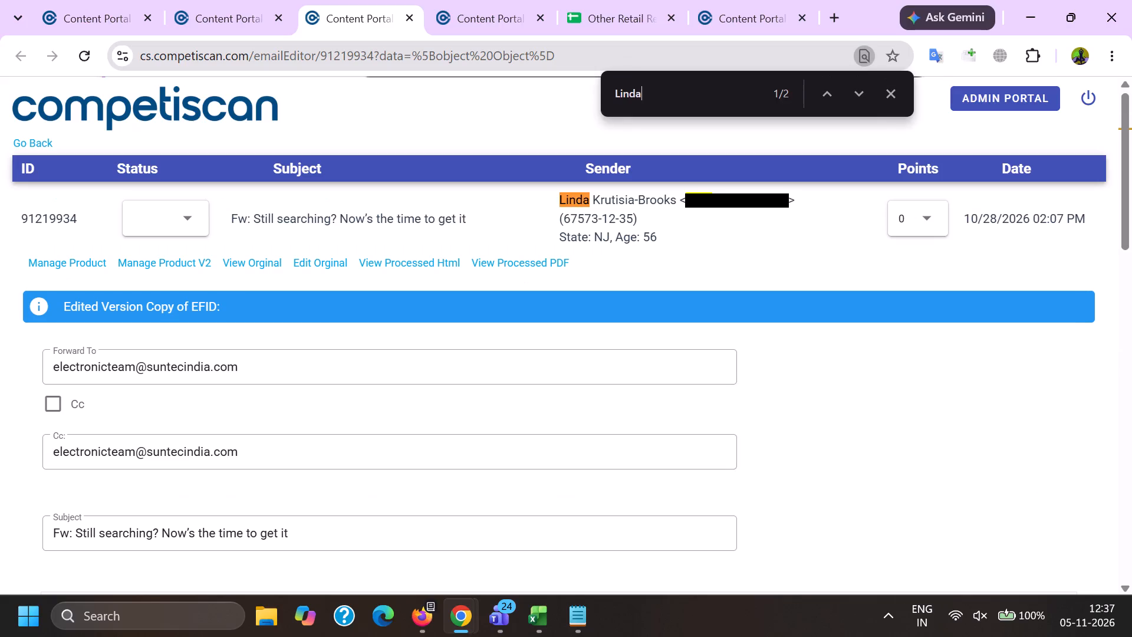
pyautogui.press('Return')
pyautogui.press('Return')
pyautogui.press('Return')
pyautogui.press('Return')
pyautogui.press('Return')
pyautogui.press('Return')
pyautogui.scroll(-12, 333, 405)
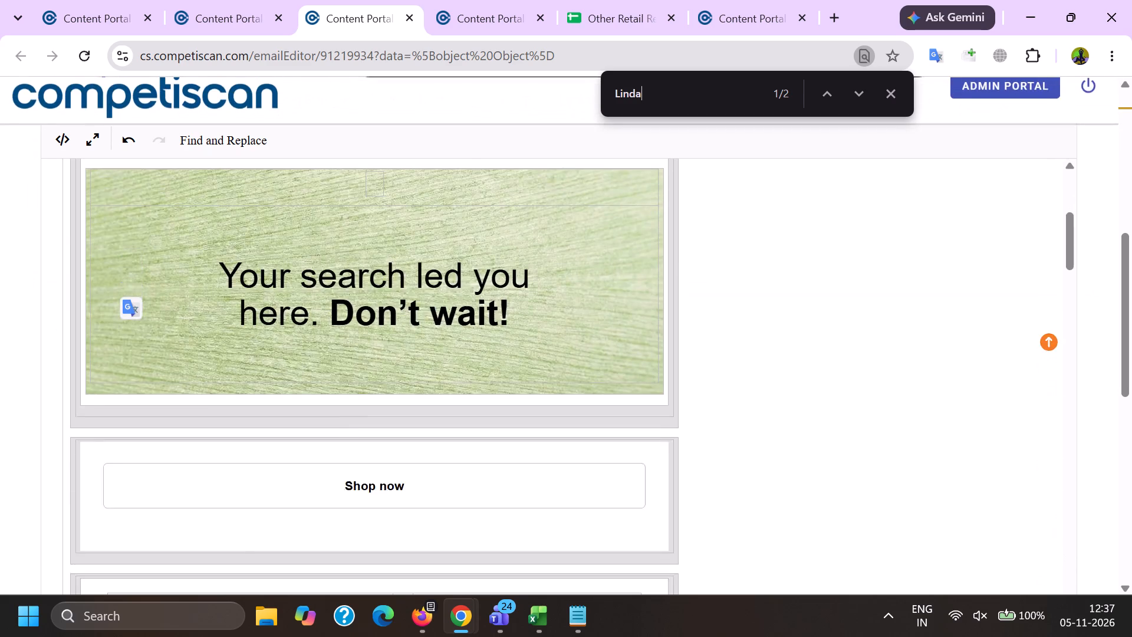
pyautogui.scroll(-20, 357, 429)
pyautogui.scroll(-7, 357, 429)
pyautogui.scroll(10, 327, 412)
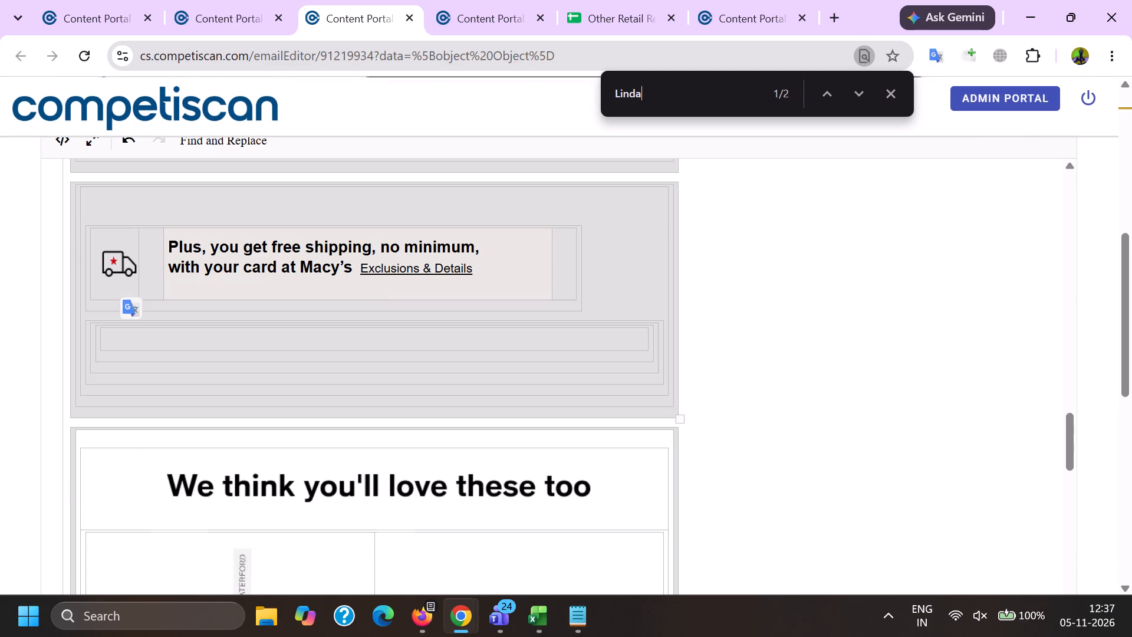
pyautogui.scroll(-20, 358, 372)
pyautogui.scroll(-2, 358, 372)
pyautogui.scroll(6, 360, 432)
# Check the push-notification images for links and remove the link from the "Sign Up" text in the 25% off banner.
pyautogui.click(361, 433)
pyautogui.click(335, 219)
pyautogui.scroll(3, 328, 435)
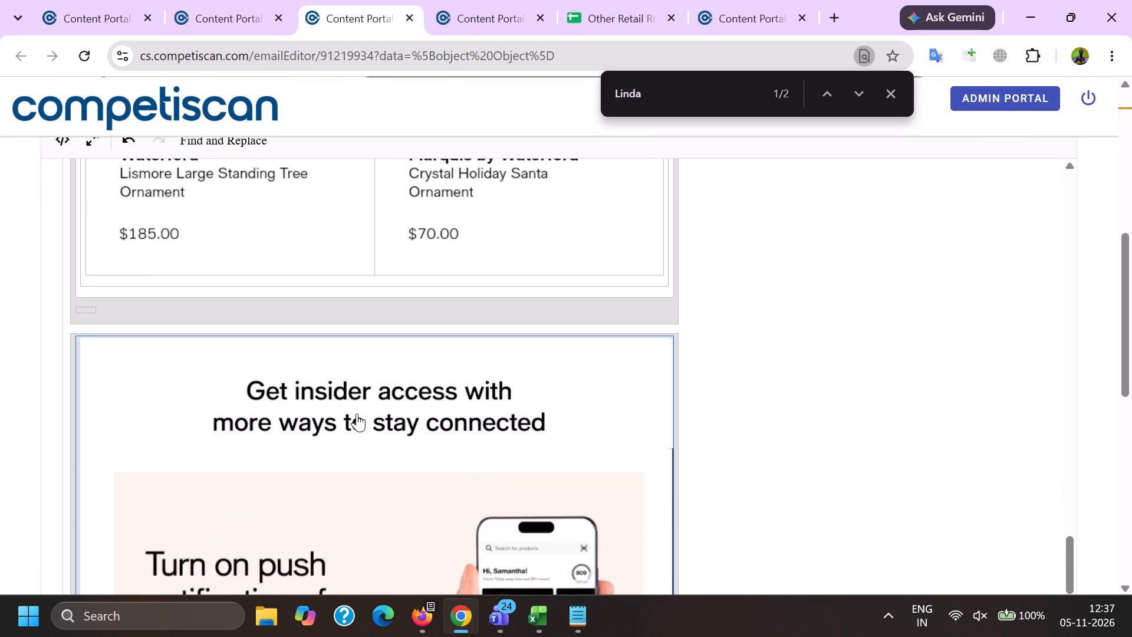
pyautogui.click(334, 452)
pyautogui.scroll(-4, 338, 497)
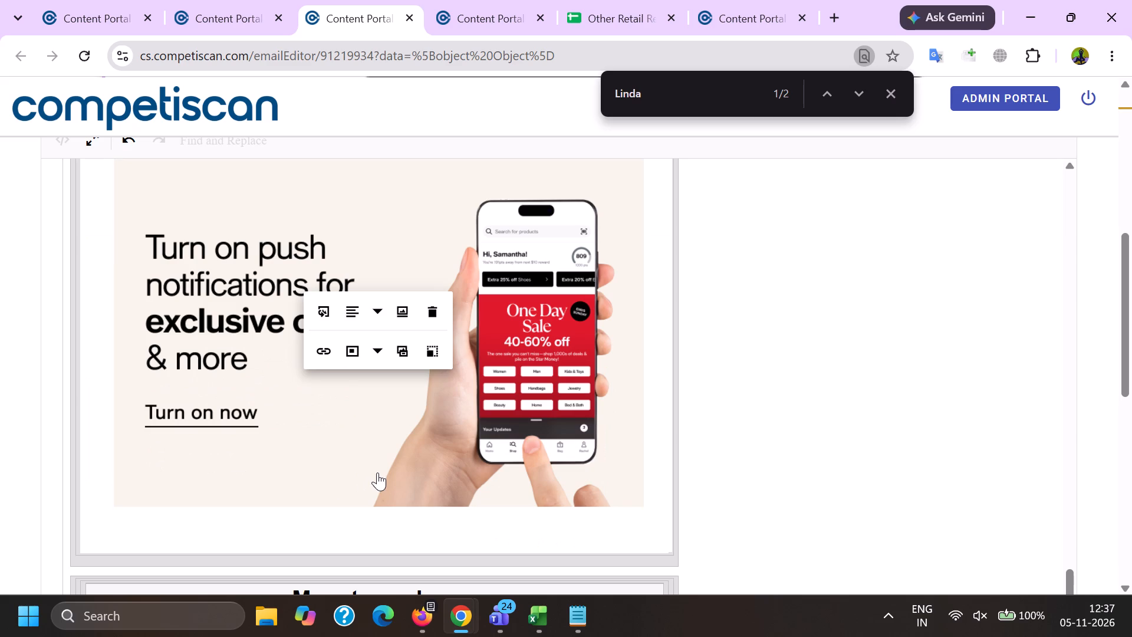
pyautogui.scroll(-5, 255, 419)
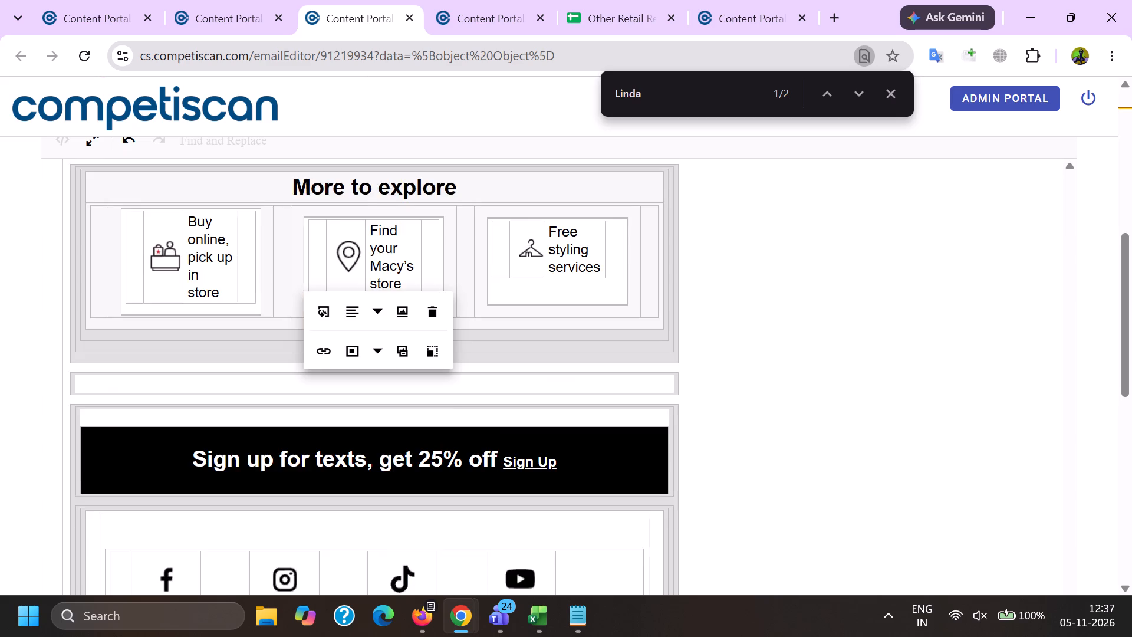
pyautogui.scroll(-3, 376, 415)
pyautogui.scroll(3, 512, 365)
pyautogui.click(535, 434)
pyautogui.click(639, 467)
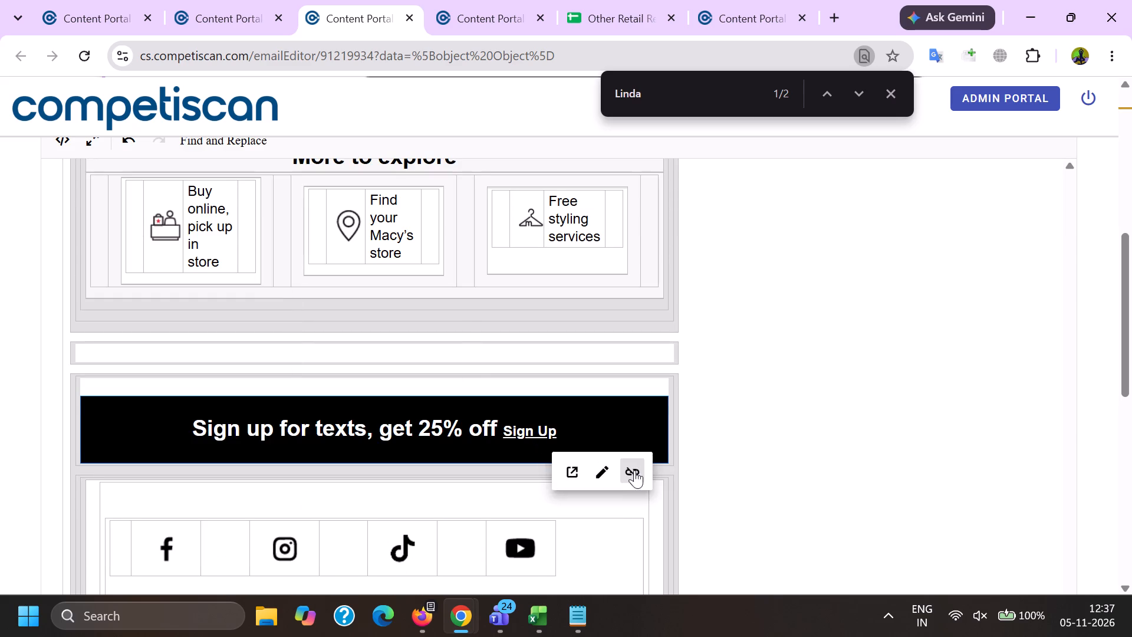
# Remove the links from the YouTube, TikTok, Instagram and Facebook icons in the email footer.
pyautogui.click(528, 564)
pyautogui.click(556, 491)
pyautogui.click(403, 533)
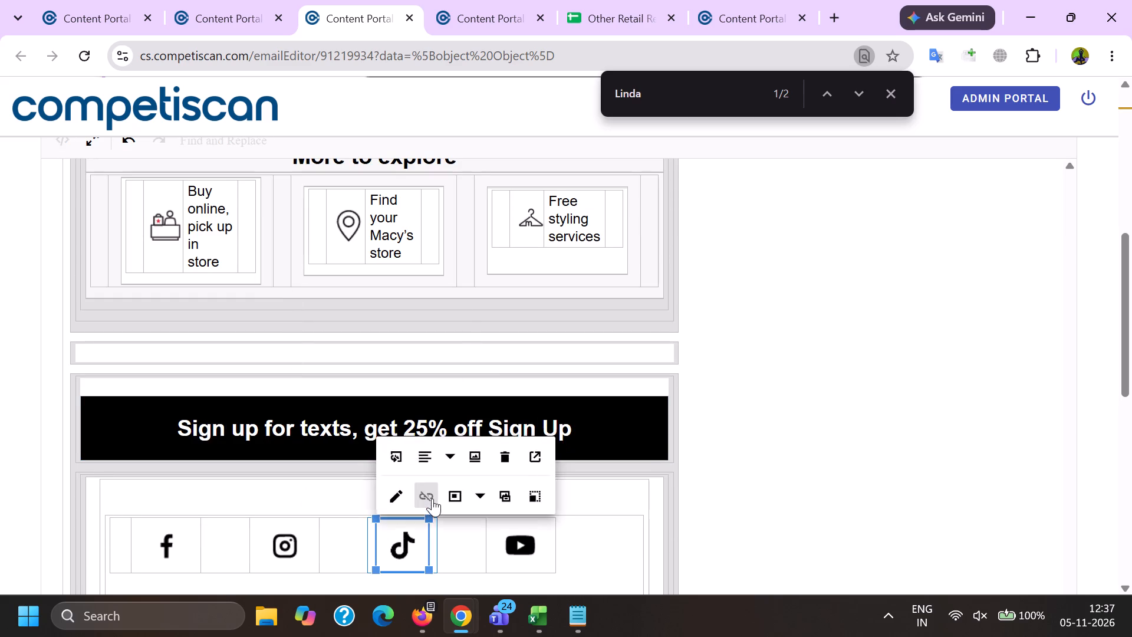
pyautogui.click(432, 498)
pyautogui.click(274, 539)
pyautogui.click(315, 496)
pyautogui.click(166, 533)
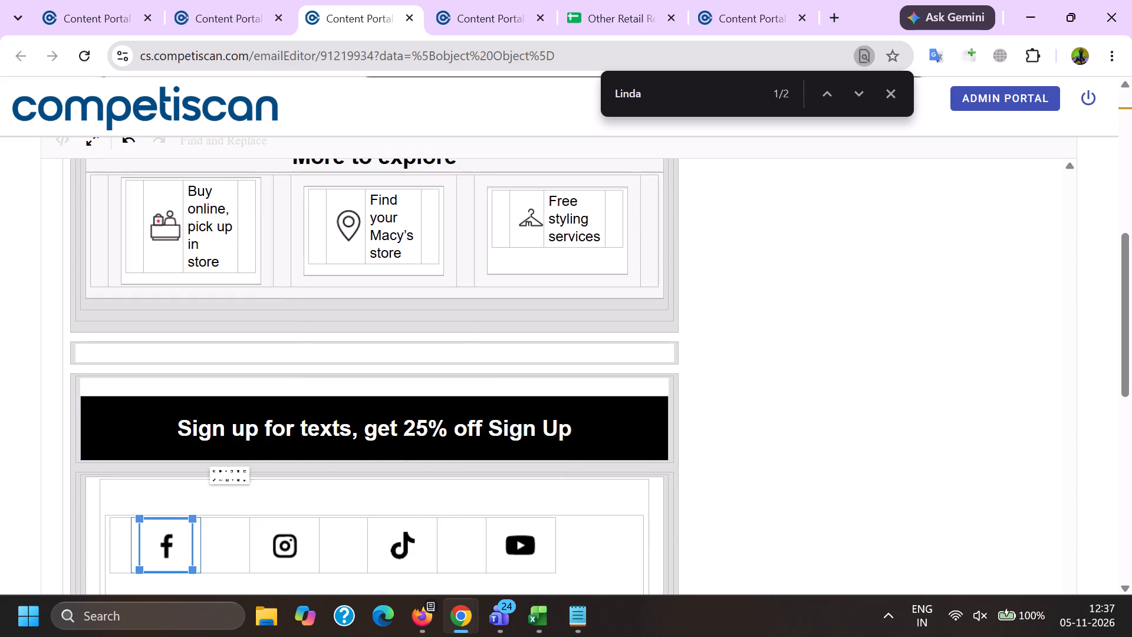
pyautogui.click(196, 494)
# Remove the footer links from View Online, Unsubscribe, both Macy's Credit Card texts, and the Google Play and App Store badges.
pyautogui.scroll(-3, 260, 403)
pyautogui.click(198, 408)
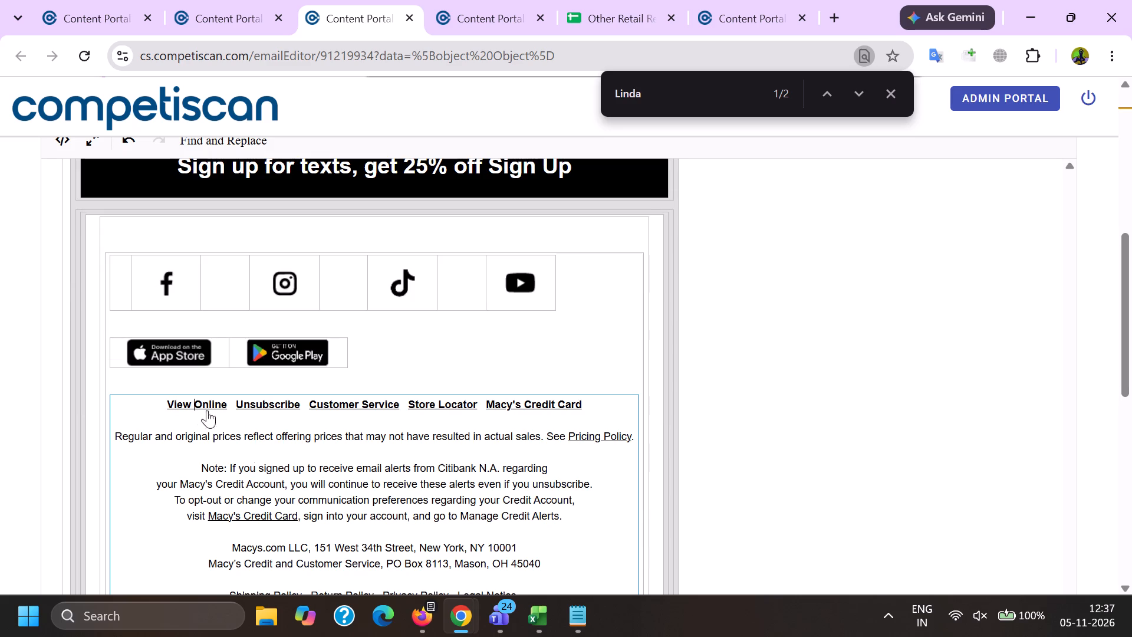
pyautogui.click(297, 440)
pyautogui.click(272, 406)
pyautogui.click(376, 446)
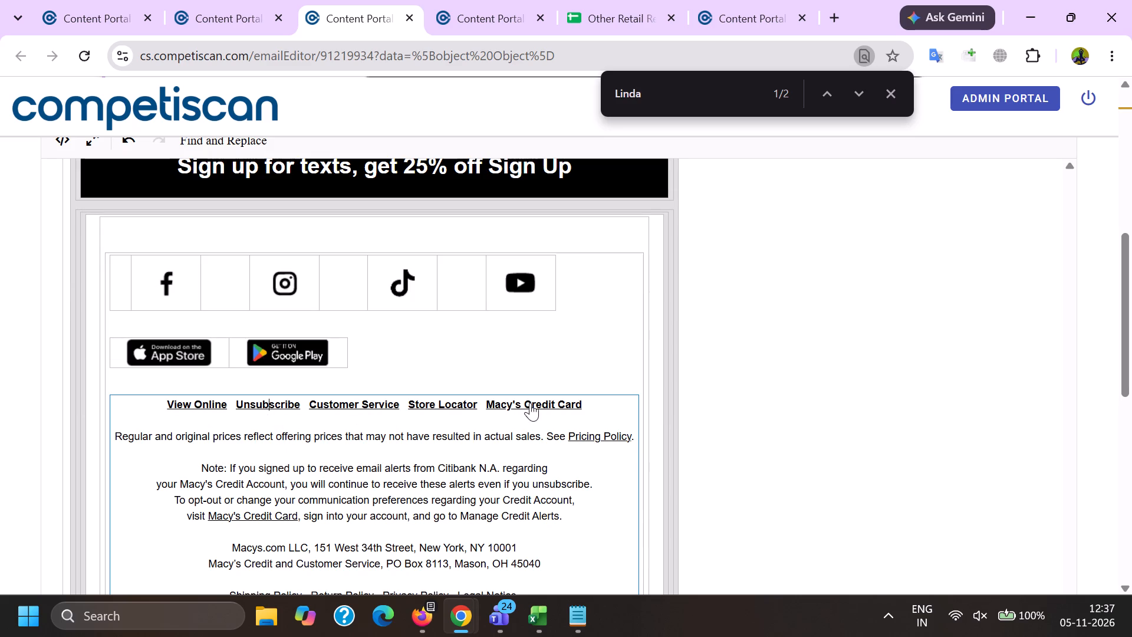
pyautogui.click(530, 402)
pyautogui.click(632, 441)
pyautogui.click(266, 357)
pyautogui.click(290, 313)
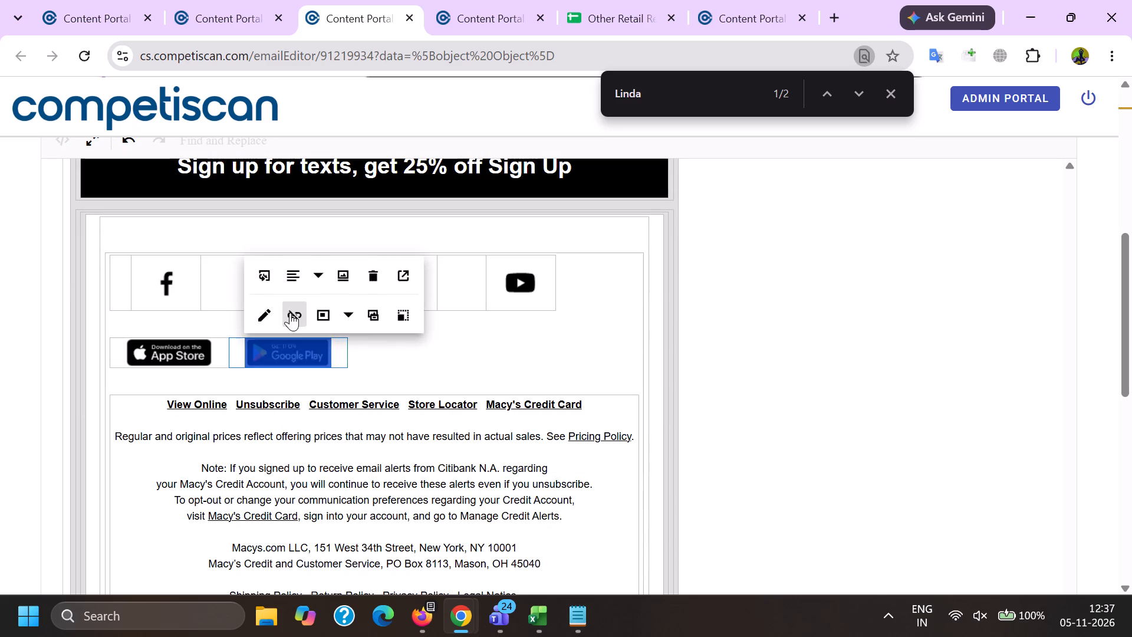
pyautogui.click(142, 356)
pyautogui.click(177, 323)
pyautogui.click(231, 513)
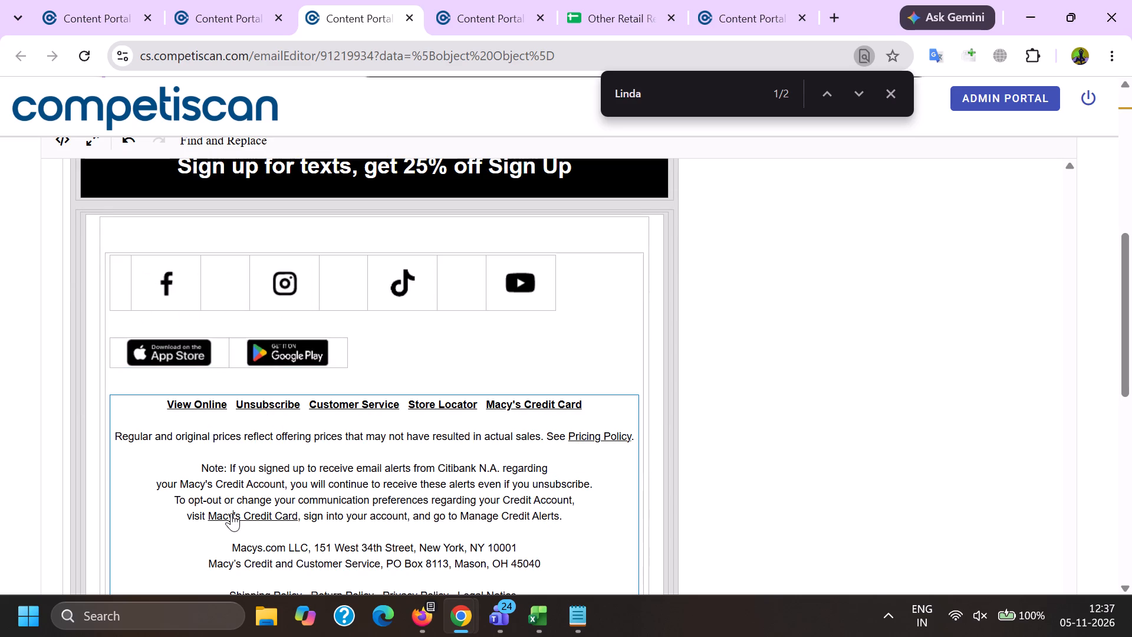
pyautogui.click(341, 549)
pyautogui.scroll(-2, 422, 401)
pyautogui.scroll(-4, 366, 406)
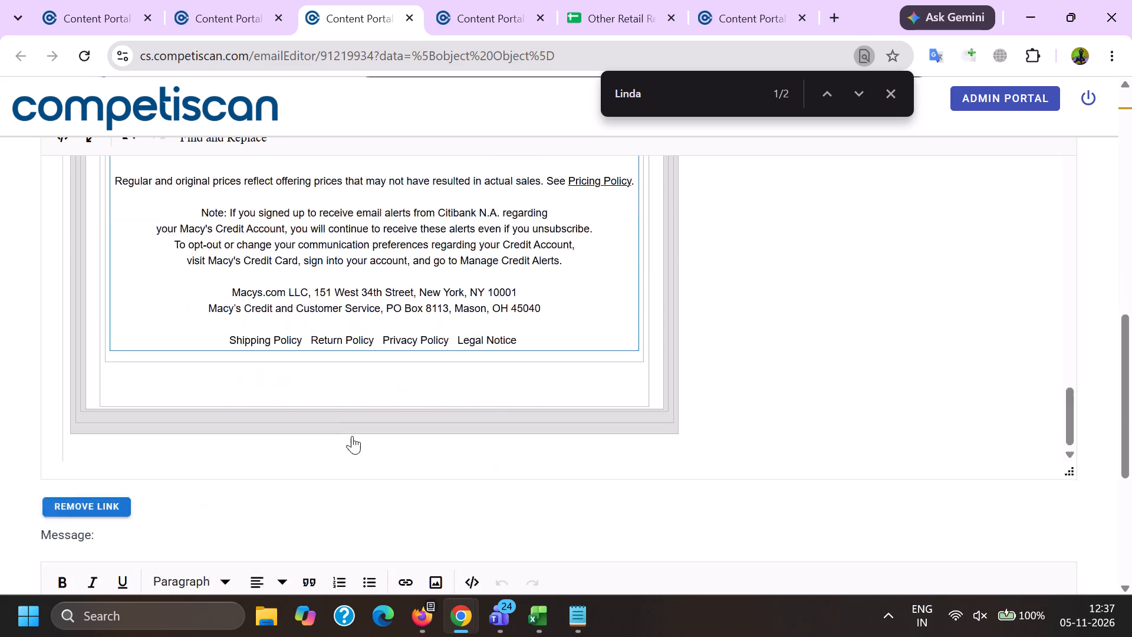
pyautogui.scroll(-6, 352, 436)
pyautogui.click(404, 434)
pyautogui.click(564, 369)
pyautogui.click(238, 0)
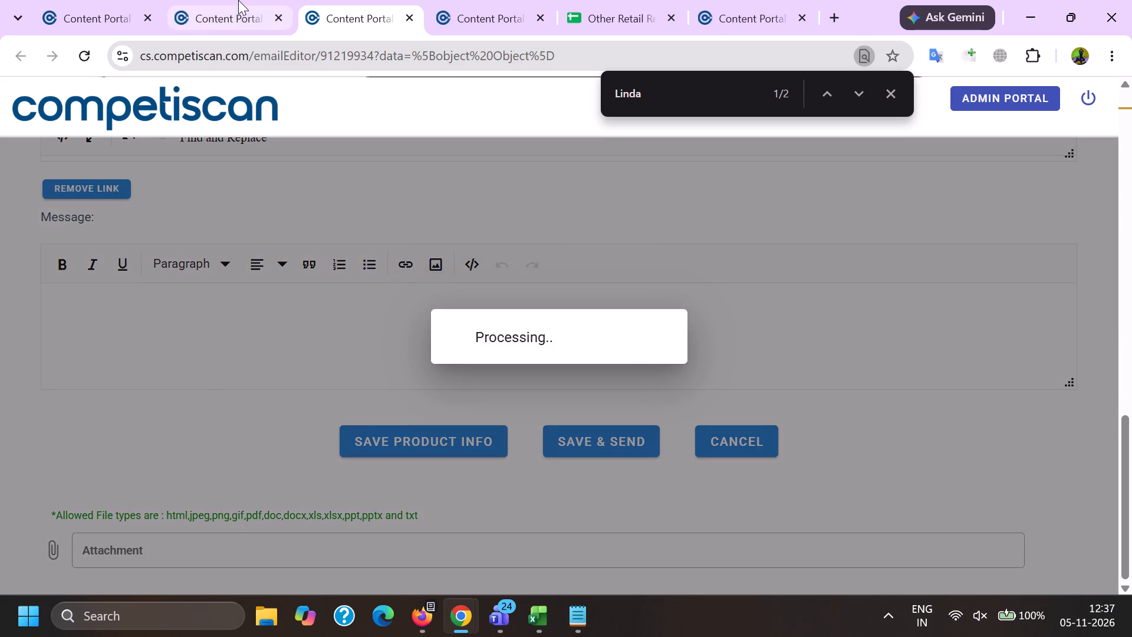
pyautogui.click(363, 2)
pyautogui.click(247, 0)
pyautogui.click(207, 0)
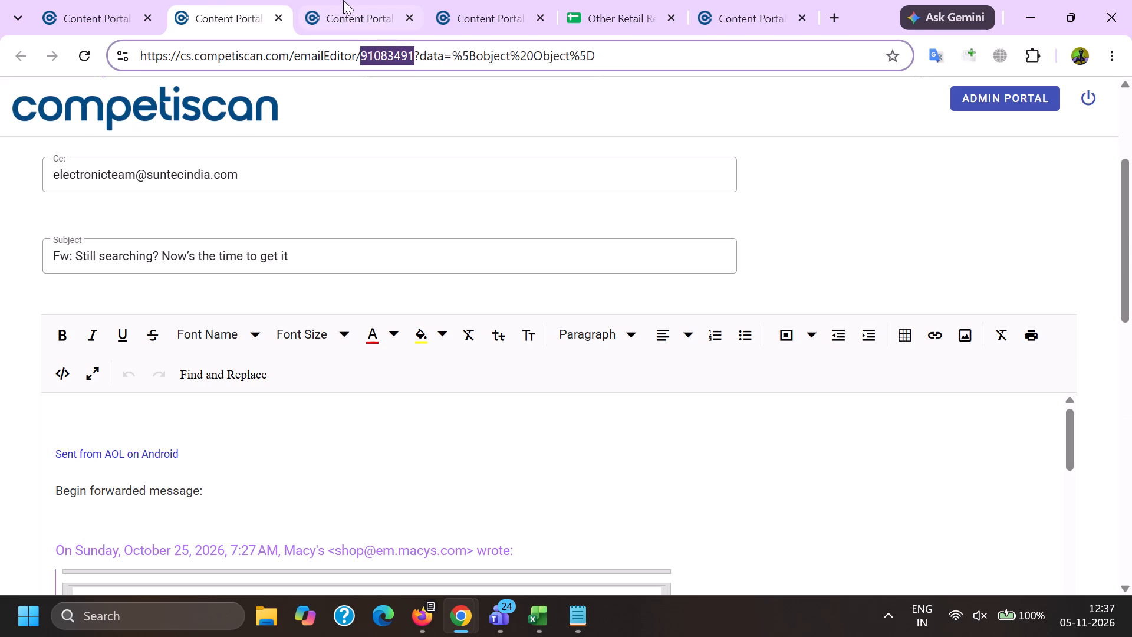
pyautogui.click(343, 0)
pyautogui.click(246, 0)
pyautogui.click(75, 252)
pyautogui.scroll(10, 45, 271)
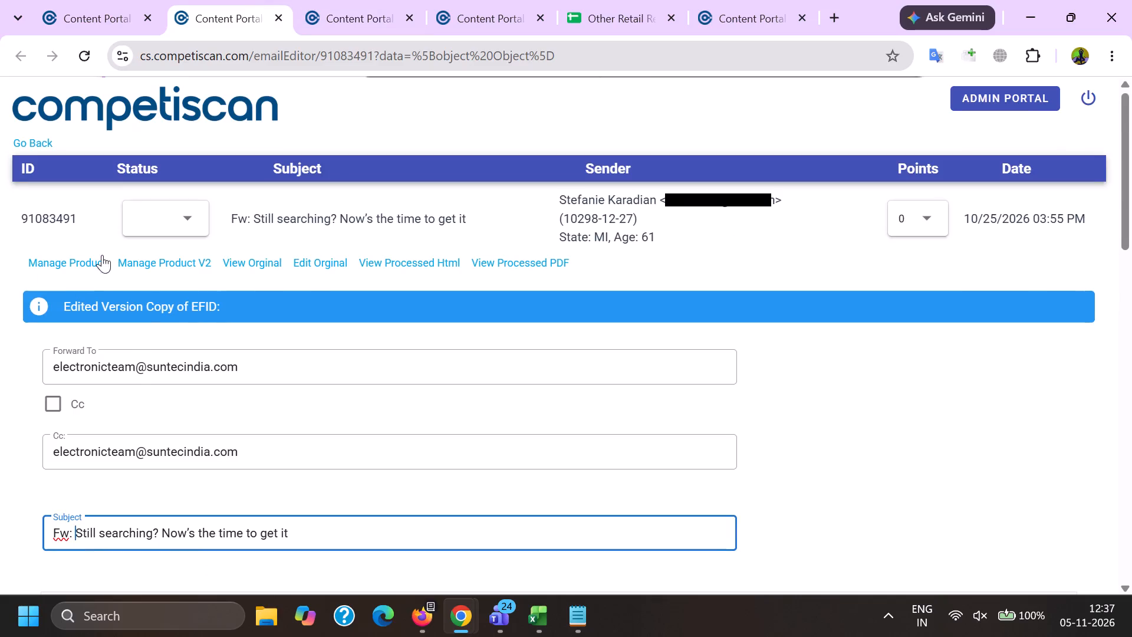
# Return to the editor of record 91219934 and open its product form.
pyautogui.click(360, 0)
pyautogui.click(77, 129)
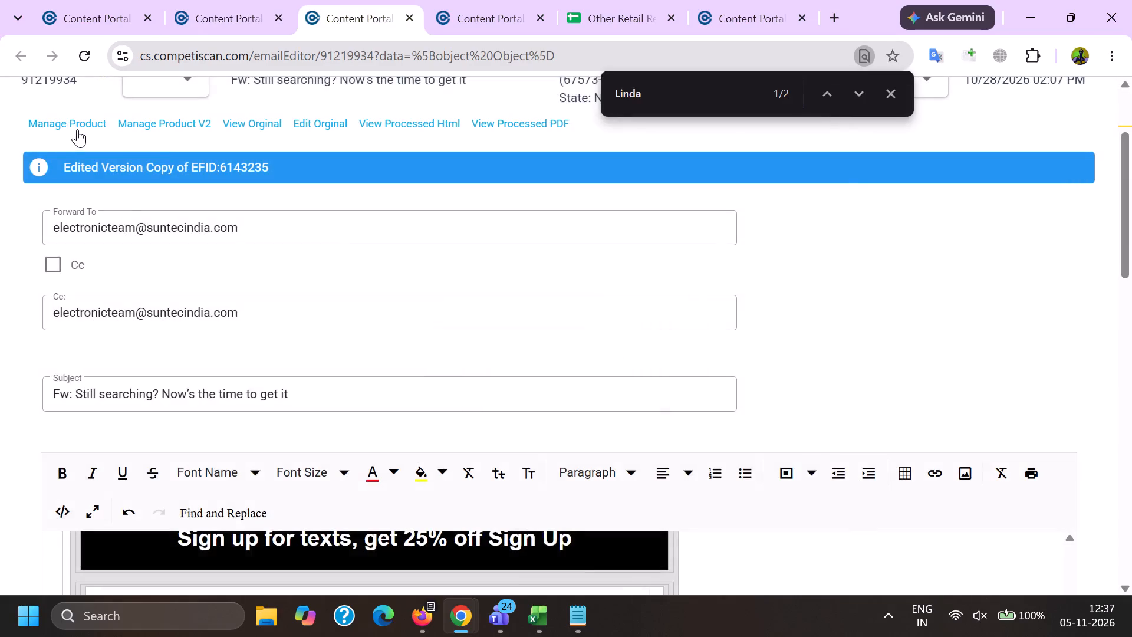
# Copy the record ID 91219934 into column B of row 7438 in the Excel tracking sheet.
pyautogui.hotkey('alt', 'Tab')
pyautogui.doubleClick(335, 60)
pyautogui.hotkey('ctrl', 'c')
pyautogui.click(545, 633)
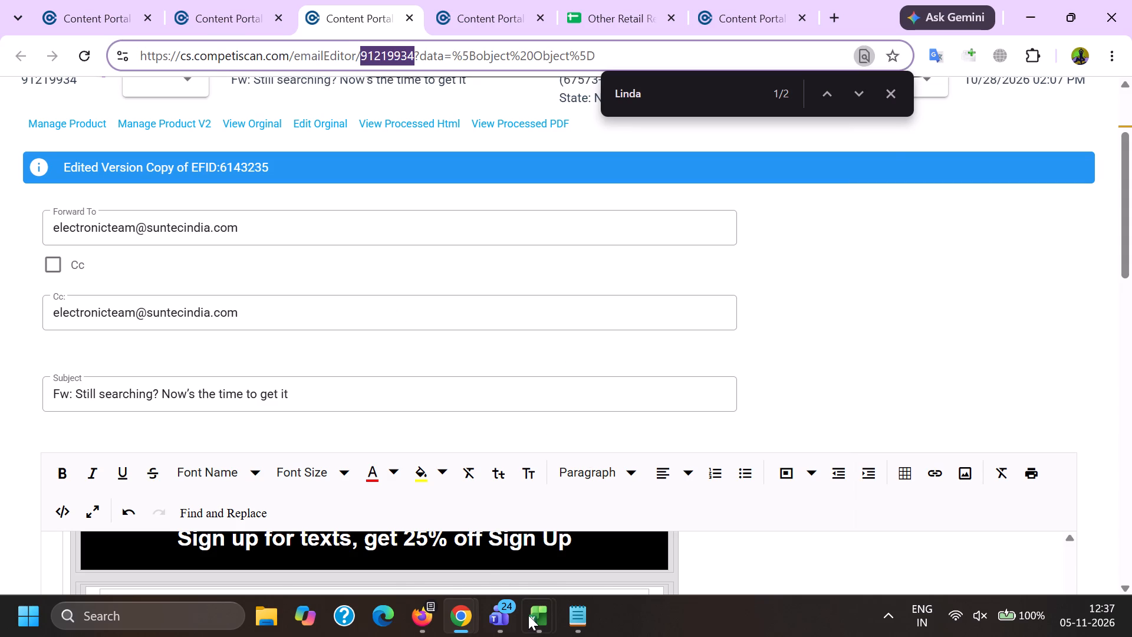
pyautogui.click(710, 559)
pyautogui.click(48, 362)
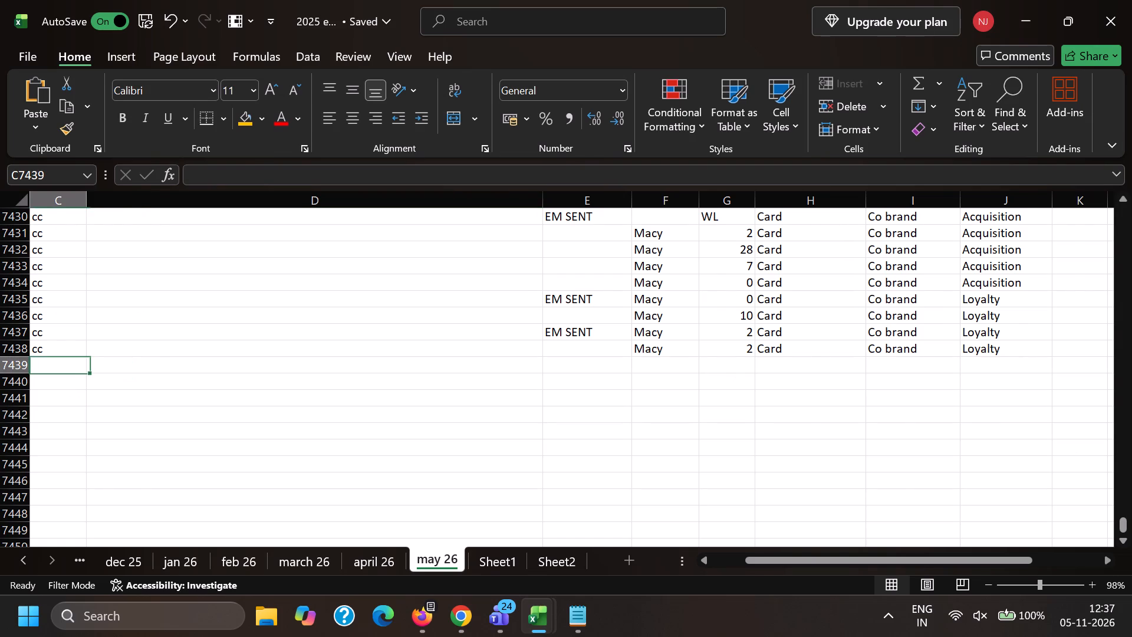
pyautogui.press('Left')
pyautogui.press('Up')
pyautogui.hotkey('ctrl', 'v')
pyautogui.press('Down')
# Return to the email editor in Chrome and copy the sender name "Macy's" from the From line.
pyautogui.hotkey('alt', 'Tab')
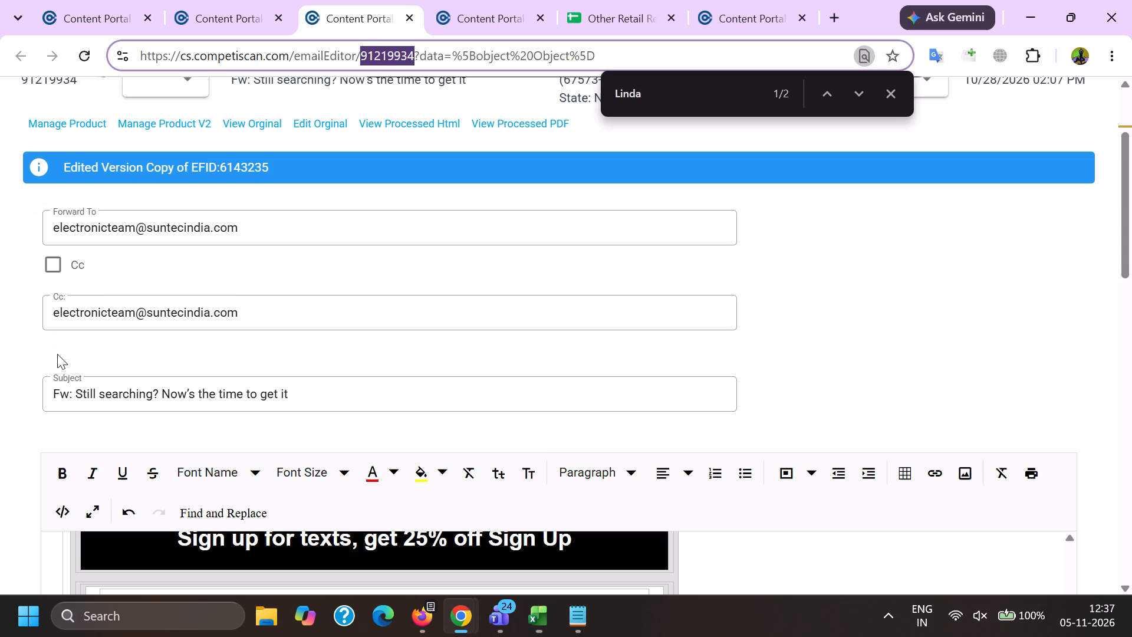
pyautogui.scroll(-3, 211, 261)
pyautogui.scroll(20, 181, 324)
pyautogui.scroll(20, 181, 324)
pyautogui.scroll(14, 181, 324)
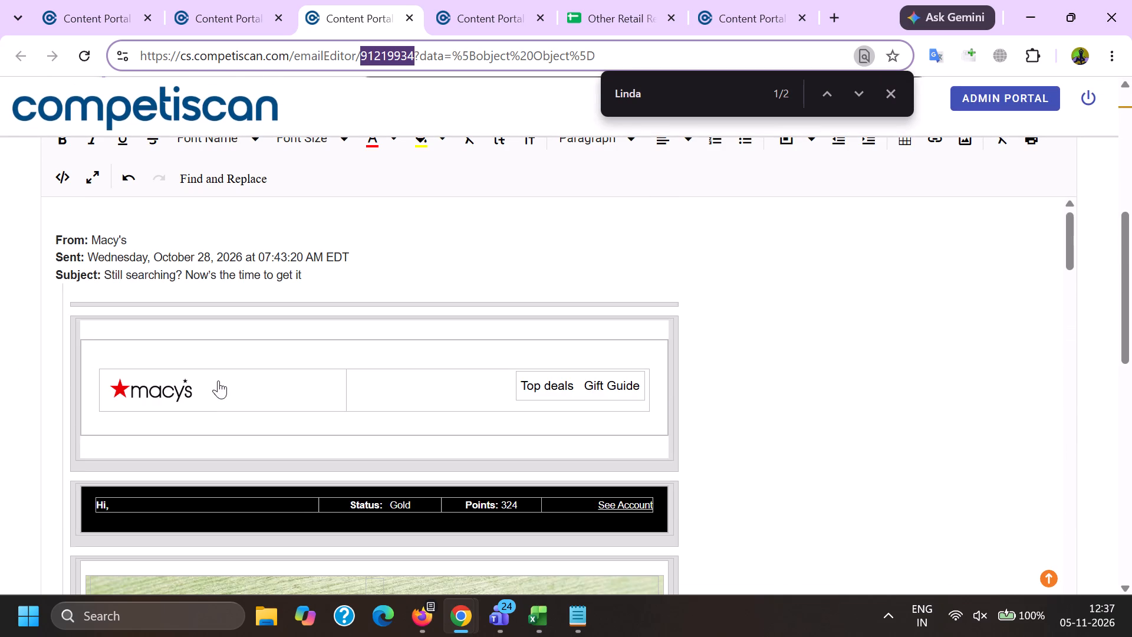
pyautogui.scroll(2, 218, 380)
pyautogui.doubleClick(107, 238)
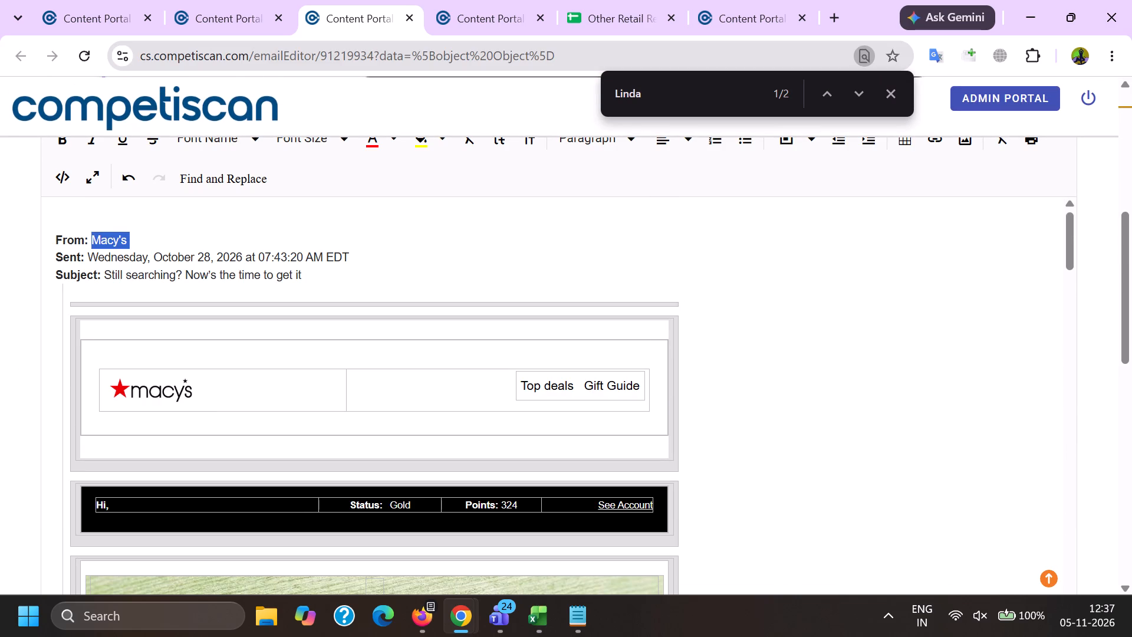
pyautogui.hotkey('shift', 'Left')
pyautogui.hotkey('ctrl', 'c')
pyautogui.hotkey('shift', 'Right')
pyautogui.hotkey('shift', 'Right')
pyautogui.hotkey('shift', 'Right')
pyautogui.hotkey('shift', 'Right')
pyautogui.hotkey('shift', 'Right')
pyautogui.hotkey('shift', 'Right')
pyautogui.hotkey('ctrl', 'c')
# In the product form, replace the company apc-na with Macy's and enter Macy's as the affinity search term.
pyautogui.hotkey('alt', 'Tab')
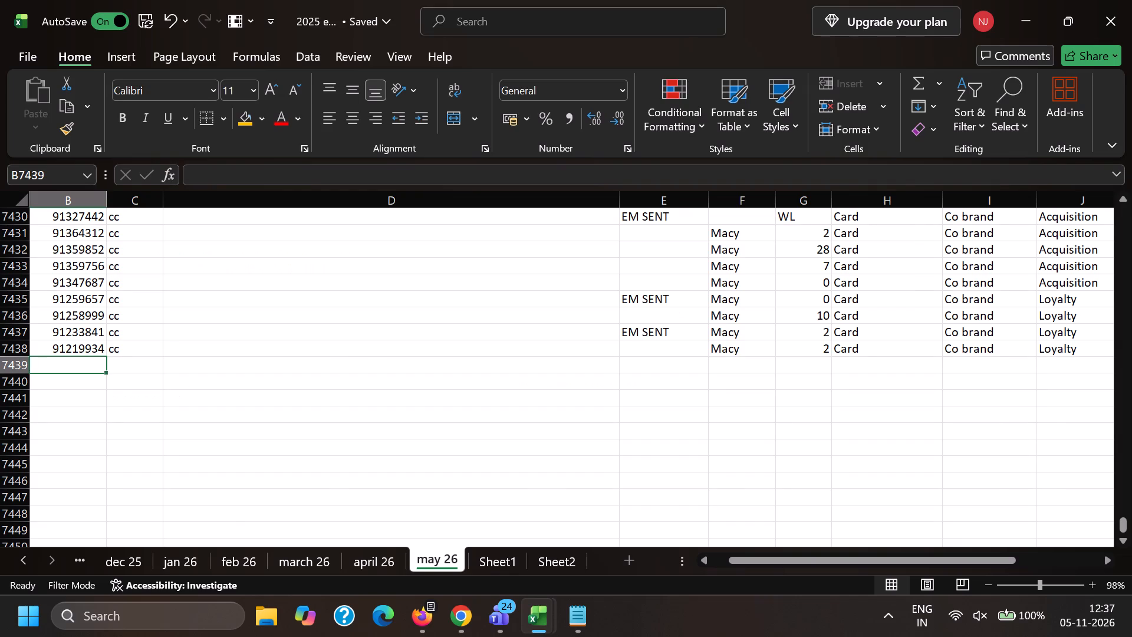
pyautogui.hotkey('alt', 'Tab')
pyautogui.hotkey('alt', 'Tab')
pyautogui.scroll(-7, 338, 302)
pyautogui.scroll(2, 385, 335)
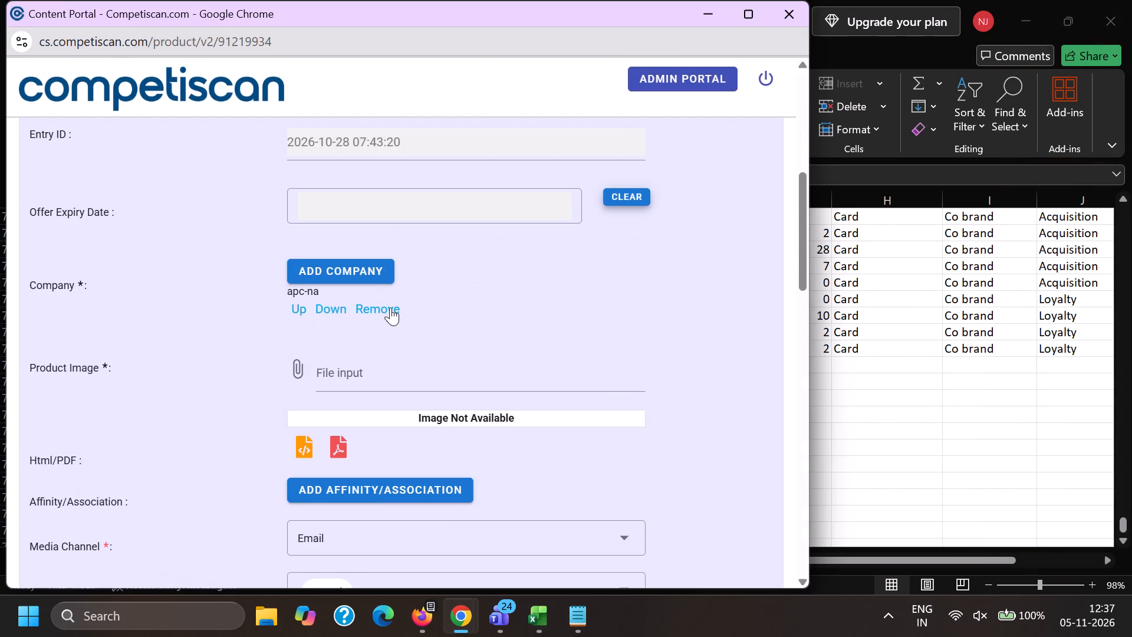
pyautogui.click(386, 305)
pyautogui.click(349, 264)
pyautogui.hotkey('ctrl', 'v')
pyautogui.click(424, 457)
pyautogui.click(487, 477)
pyautogui.hotkey('ctrl', 'v')
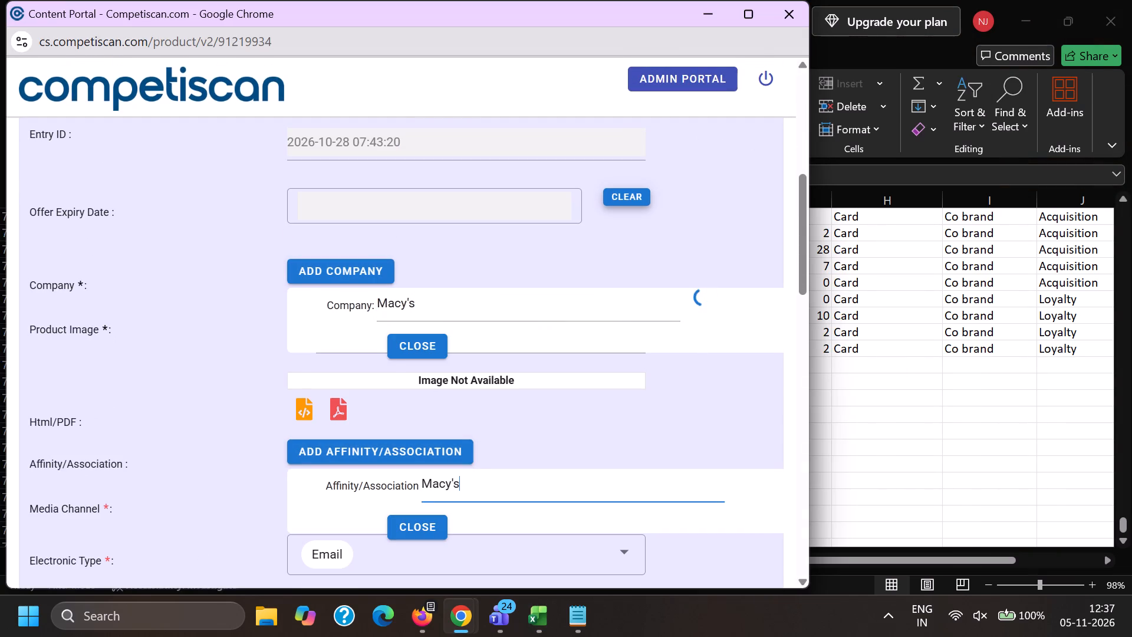
pyautogui.click(409, 344)
pyautogui.click(330, 306)
# Add Citibank as a second company and choose Macy's (Retail) as the affinity.
pyautogui.click(340, 273)
pyautogui.write('citibank')
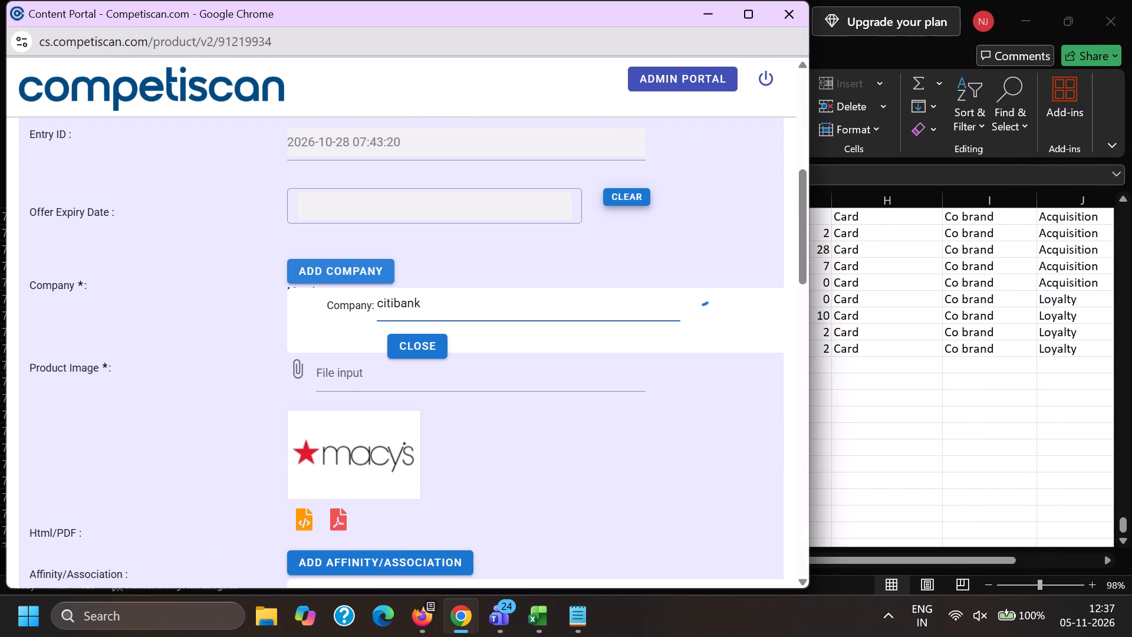
pyautogui.click(407, 342)
pyautogui.scroll(-5, 379, 242)
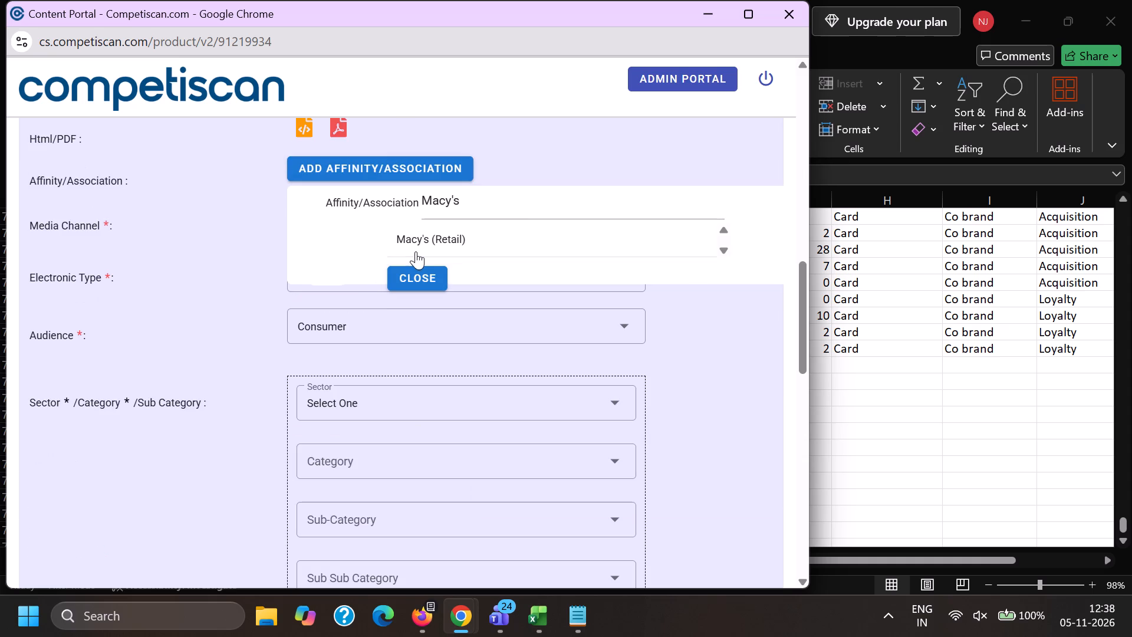
pyautogui.click(414, 250)
# Set the product's sector to Retail and its category to Home.
pyautogui.scroll(-2, 374, 129)
pyautogui.click(366, 261)
pyautogui.scroll(-7, 367, 255)
pyautogui.click(357, 338)
pyautogui.moveTo(252, 333); pyautogui.dragTo(261, 334)
pyautogui.click(318, 324)
pyautogui.scroll(-7, 318, 323)
pyautogui.click(344, 327)
pyautogui.moveTo(184, 351); pyautogui.dragTo(193, 354)
# Check the products shown in the email, choose the Home Decor sub-category and add the classification.
pyautogui.click(335, 354)
pyautogui.scroll(-2, 351, 255)
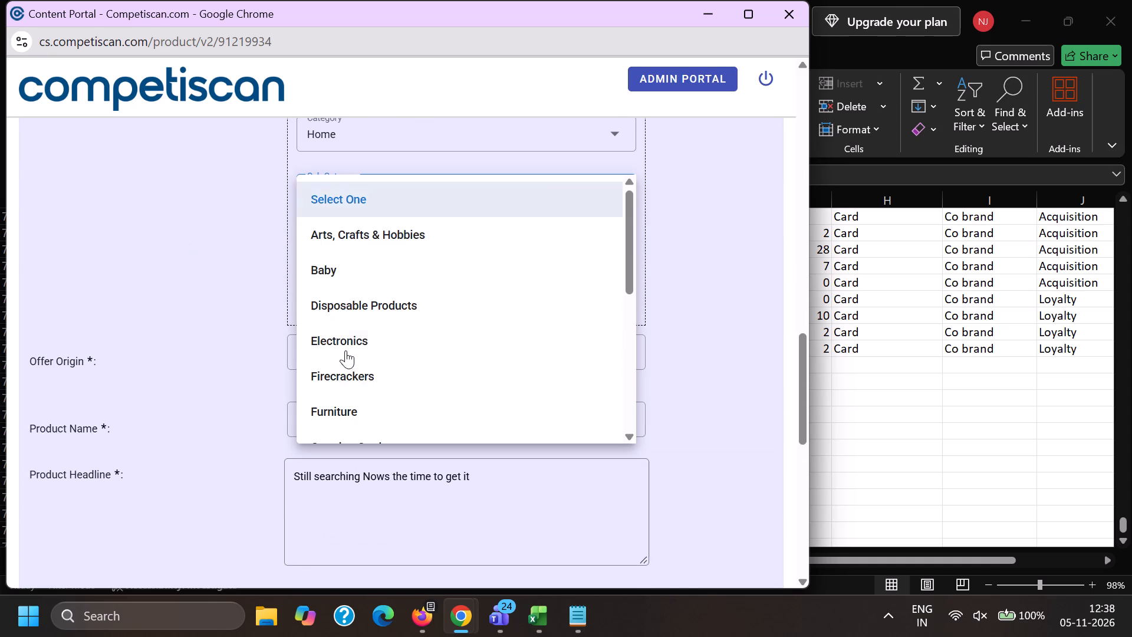
pyautogui.hotkey('alt', 'Tab')
pyautogui.hotkey('alt', 'Tab')
pyautogui.scroll(-11, 347, 346)
pyautogui.scroll(-3, 345, 425)
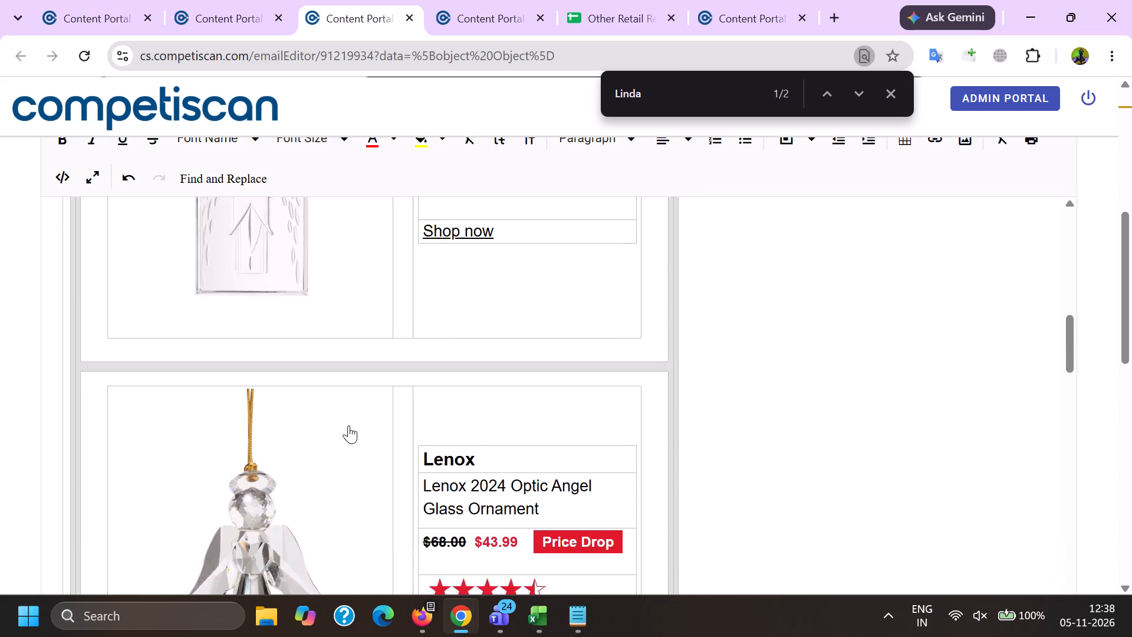
pyautogui.scroll(-2, 348, 425)
pyautogui.hotkey('alt', 'Tab')
pyautogui.scroll(-3, 368, 357)
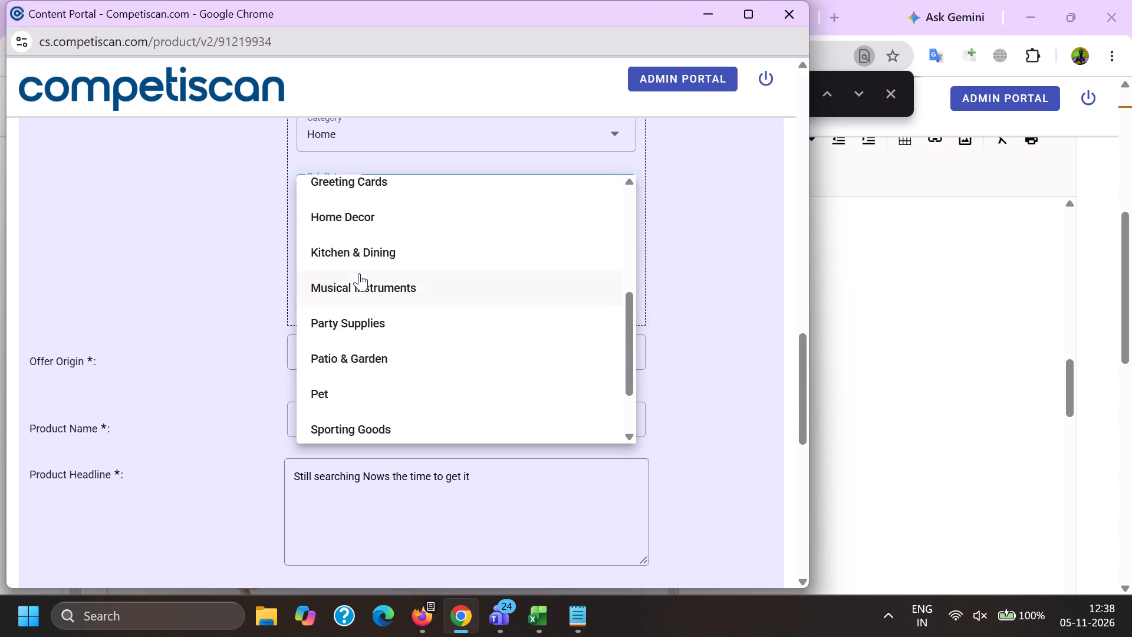
pyautogui.click(347, 223)
pyautogui.click(120, 261)
pyautogui.click(317, 305)
# Add a second product classification: Credit Cards sector, Payment Cards category, Private Label Cards sub-category.
pyautogui.scroll(3, 341, 399)
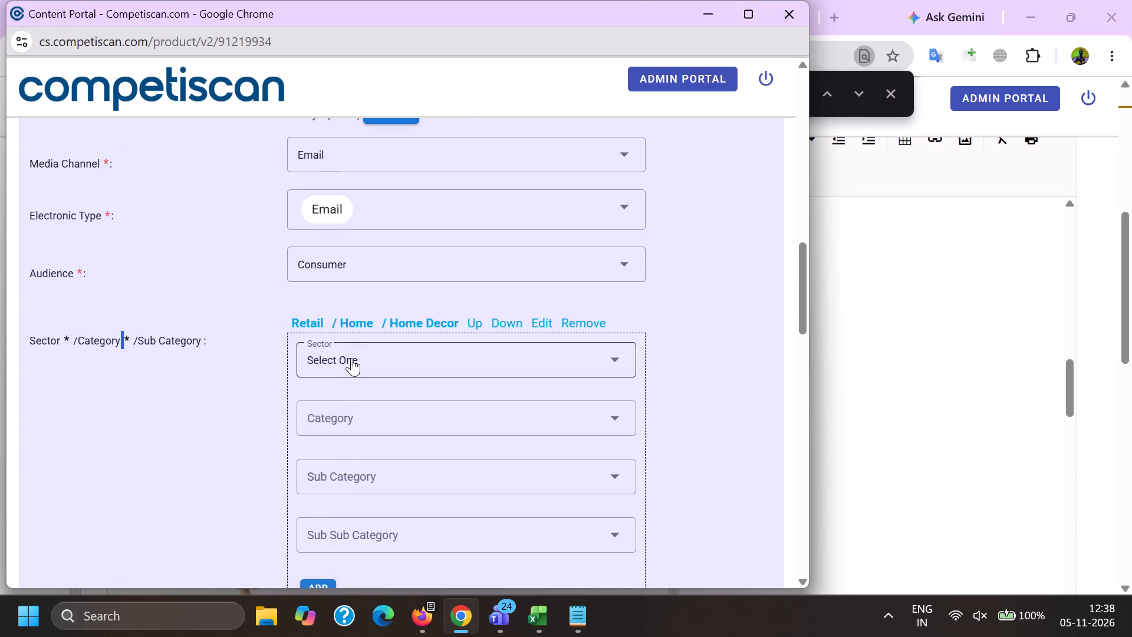
pyautogui.click(351, 358)
pyautogui.scroll(6, 391, 535)
pyautogui.click(371, 474)
pyautogui.moveTo(205, 468); pyautogui.dragTo(229, 466)
pyautogui.click(330, 421)
pyautogui.scroll(-1, 380, 268)
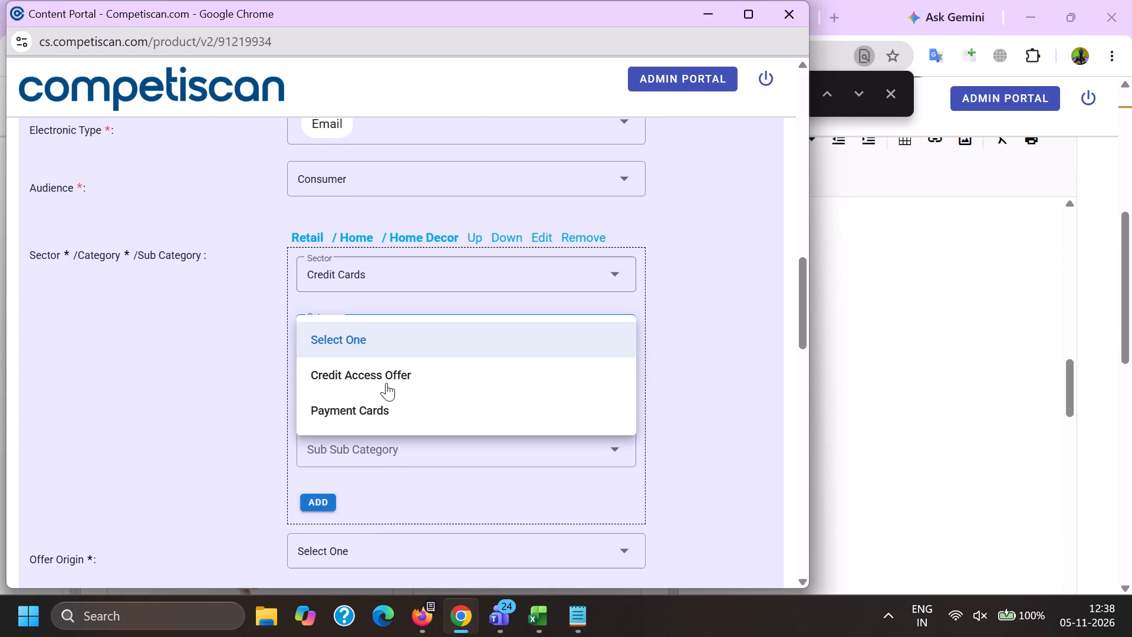
pyautogui.moveTo(375, 393); pyautogui.dragTo(374, 399)
pyautogui.click(360, 392)
pyautogui.scroll(-9, 353, 324)
pyautogui.moveTo(393, 403); pyautogui.dragTo(382, 400)
pyautogui.moveTo(176, 383); pyautogui.dragTo(196, 380)
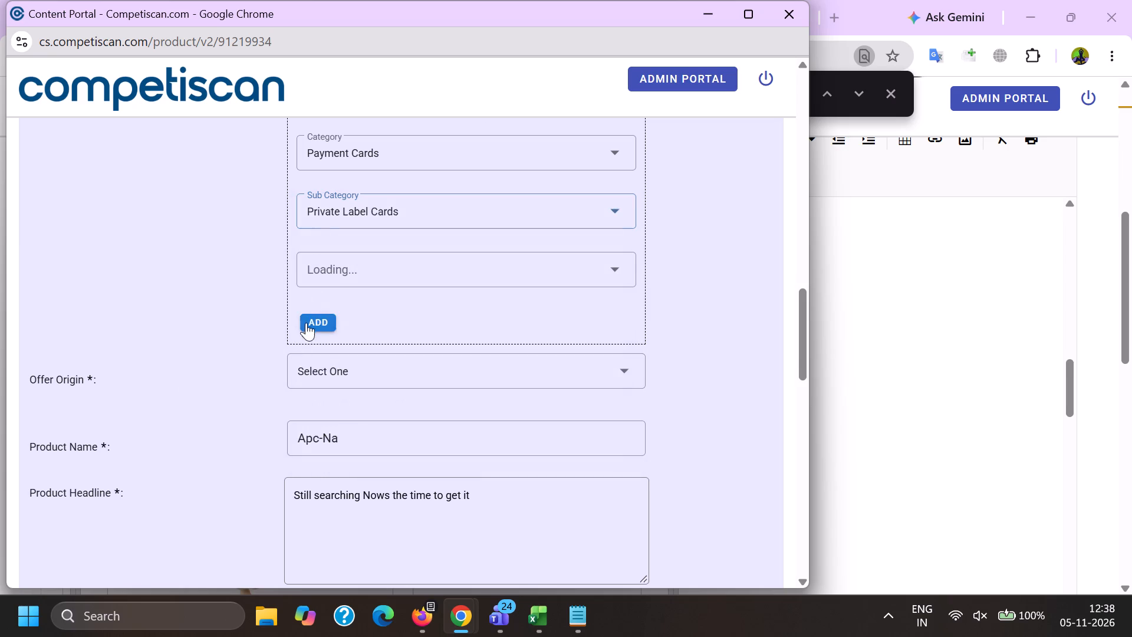
pyautogui.click(311, 318)
# Move the Retail / Home / Home Decor classification down one place in the order.
pyautogui.scroll(4, 364, 409)
pyautogui.click(507, 416)
# Set the offer origin to Provider/Bank and look up Macy's Card as the product name.
pyautogui.scroll(-5, 496, 395)
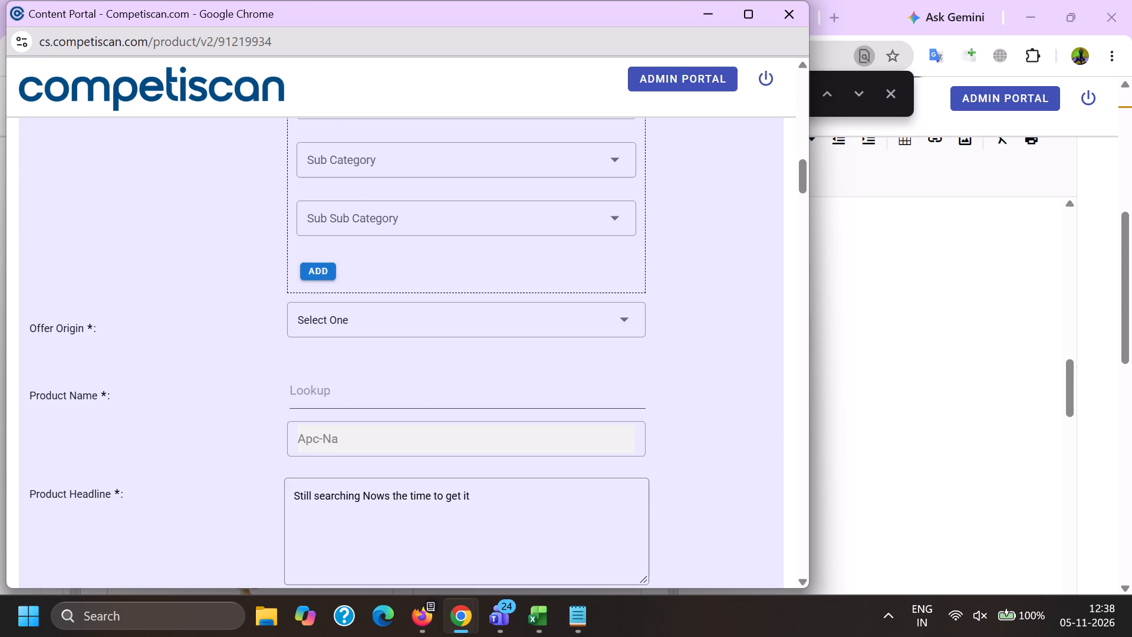
pyautogui.click(344, 327)
pyautogui.click(357, 404)
pyautogui.click(352, 400)
pyautogui.hotkey('ctrl', 'v')
pyautogui.click(358, 457)
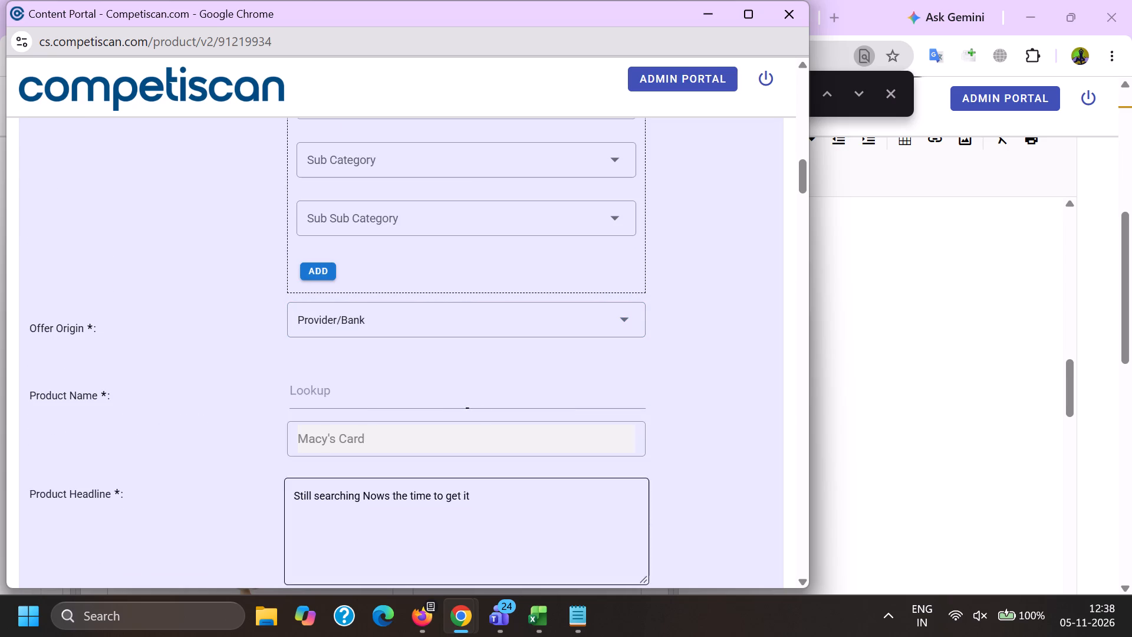
pyautogui.scroll(5, 348, 450)
pyautogui.click(362, 428)
# Replace the product headline with the email's punctuated subject line, "Still searching? Now's the time to get it", ending in a period.
pyautogui.scroll(-6, 380, 378)
pyautogui.moveTo(581, 377); pyautogui.dragTo(4, 404)
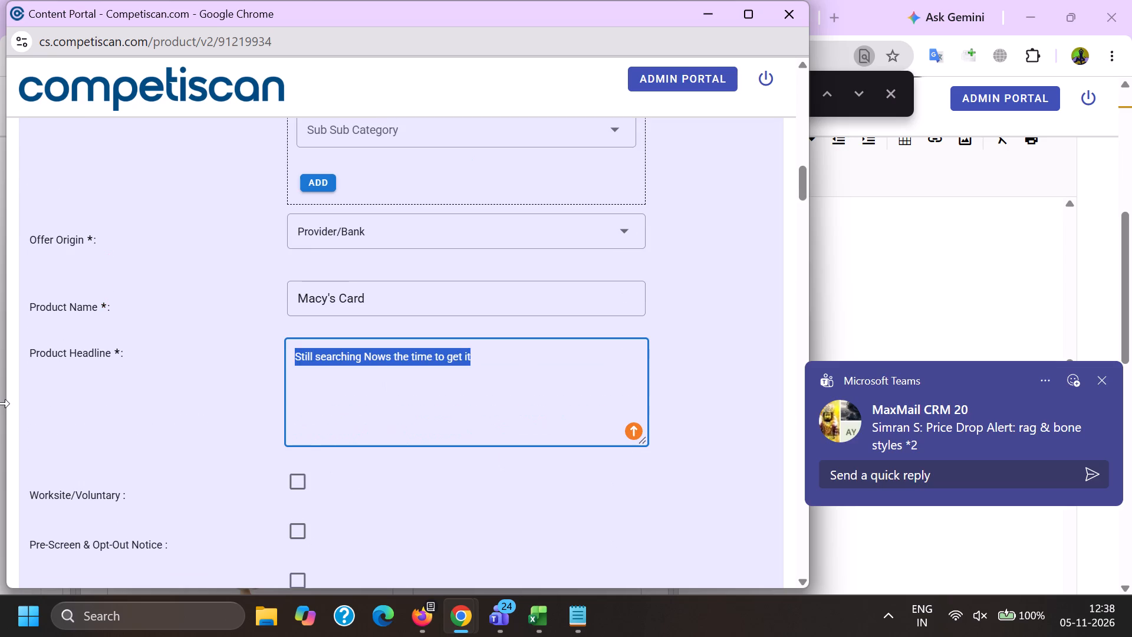
pyautogui.press('BackSpace')
pyautogui.hotkey('alt', 'Tab')
pyautogui.scroll(16, 369, 450)
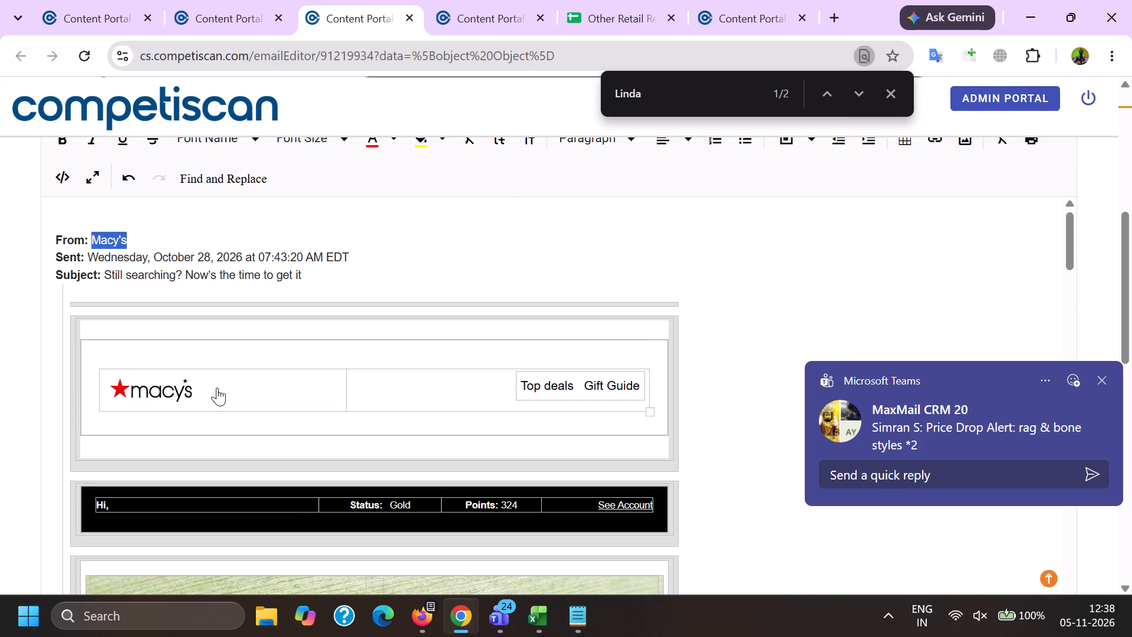
pyautogui.doubleClick(107, 267)
pyautogui.keyDown('shift'); pyautogui.click(348, 278); pyautogui.keyUp('shift')
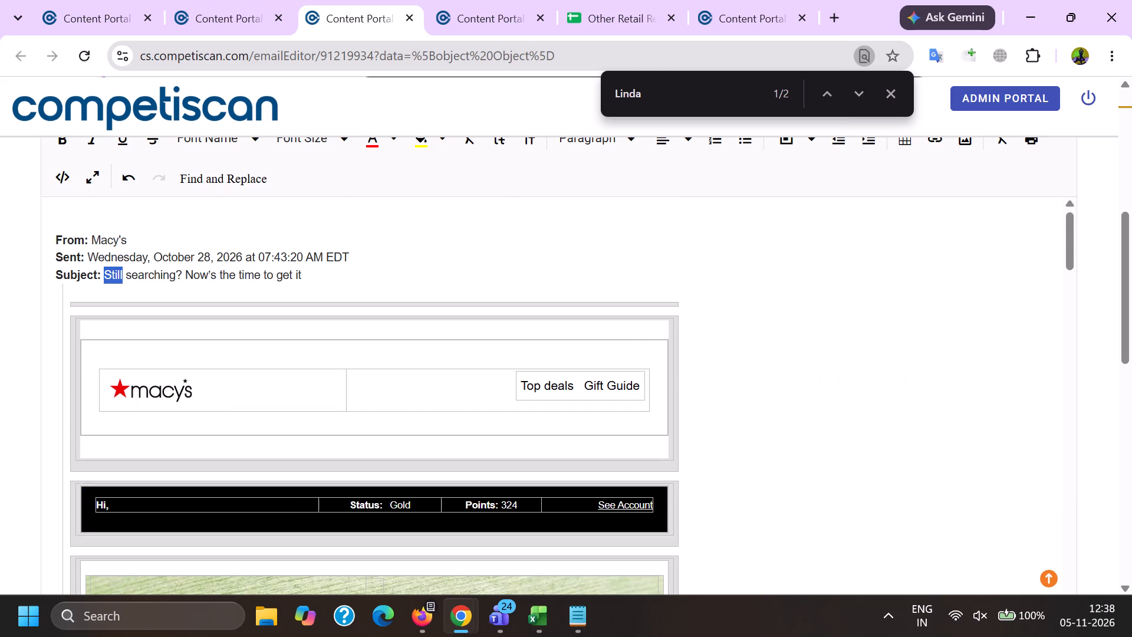
pyautogui.hotkey('ctrl', 'c')
pyautogui.hotkey('alt', 'Tab')
pyautogui.hotkey('ctrl', 'v')
pyautogui.press('BackSpace')
pyautogui.write('.')
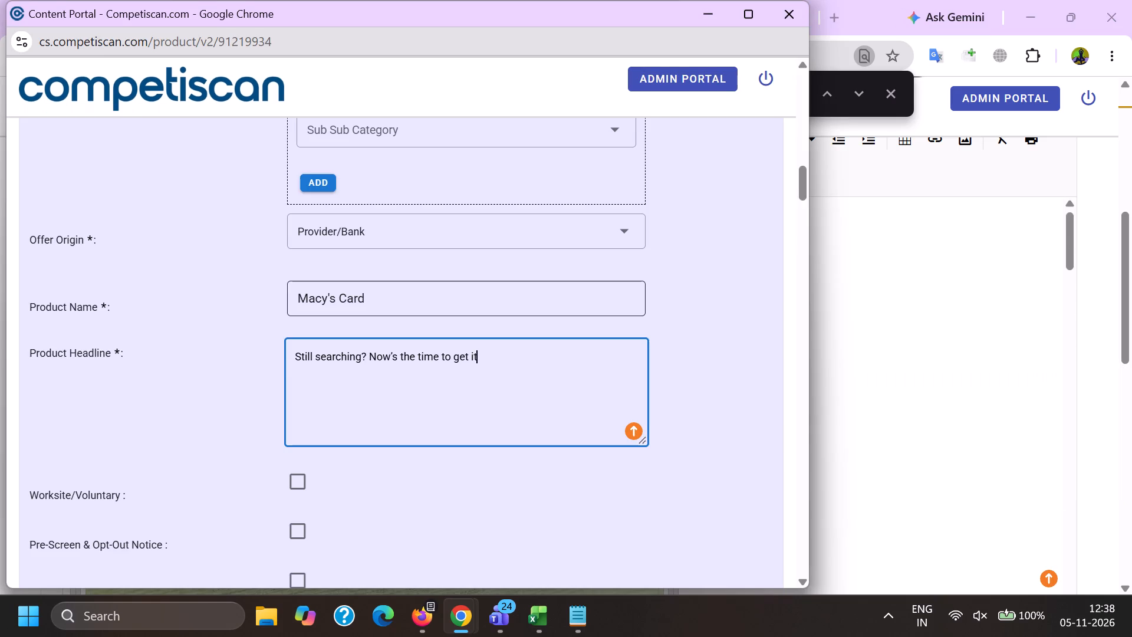
pyautogui.press('space')
# Review the headline wording in the other open Macy's Card product form.
pyautogui.hotkey('alt', 'Tab')
pyautogui.click(736, 0)
pyautogui.scroll(7, 572, 313)
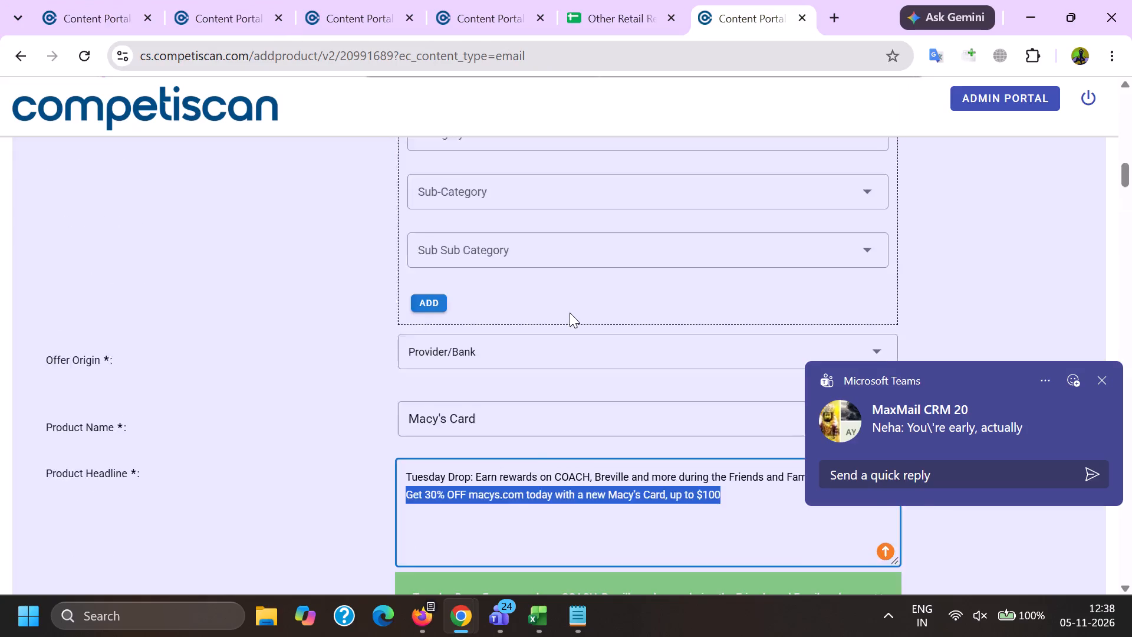
pyautogui.scroll(3, 570, 313)
pyautogui.scroll(-6, 555, 307)
pyautogui.hotkey('ctrl', 'c')
pyautogui.click(272, 0)
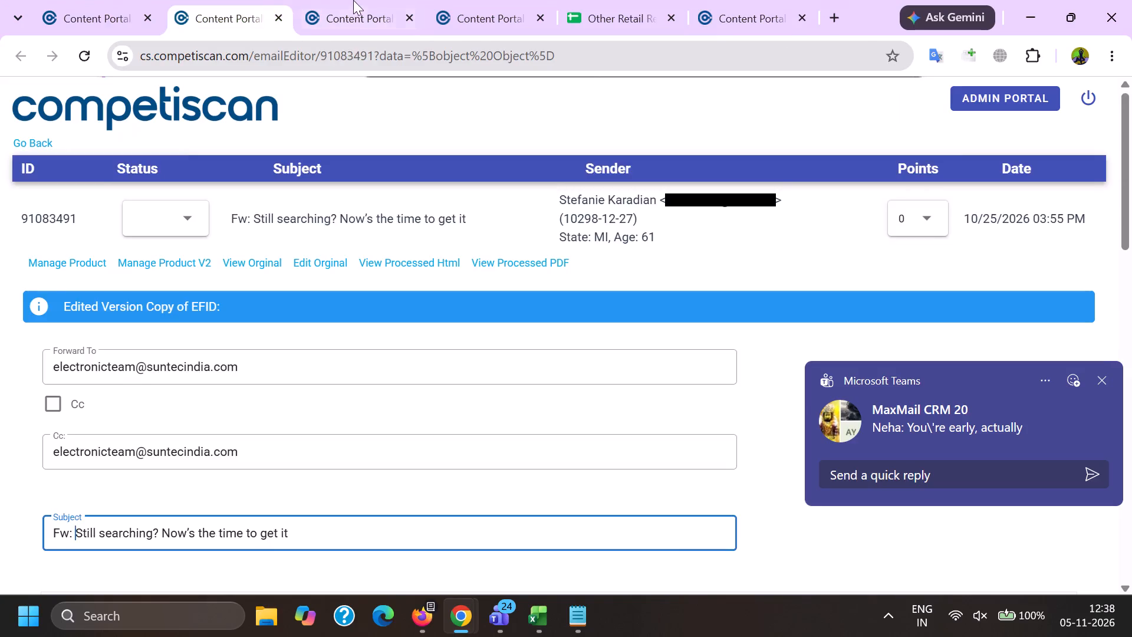
# Append the email's "Plus, you get free shipping, no minimum, with your card at Macy's Exclusions & Details" text to the headline, joined without a line break.
pyautogui.click(354, 0)
pyautogui.scroll(-20, 411, 400)
pyautogui.scroll(-7, 411, 400)
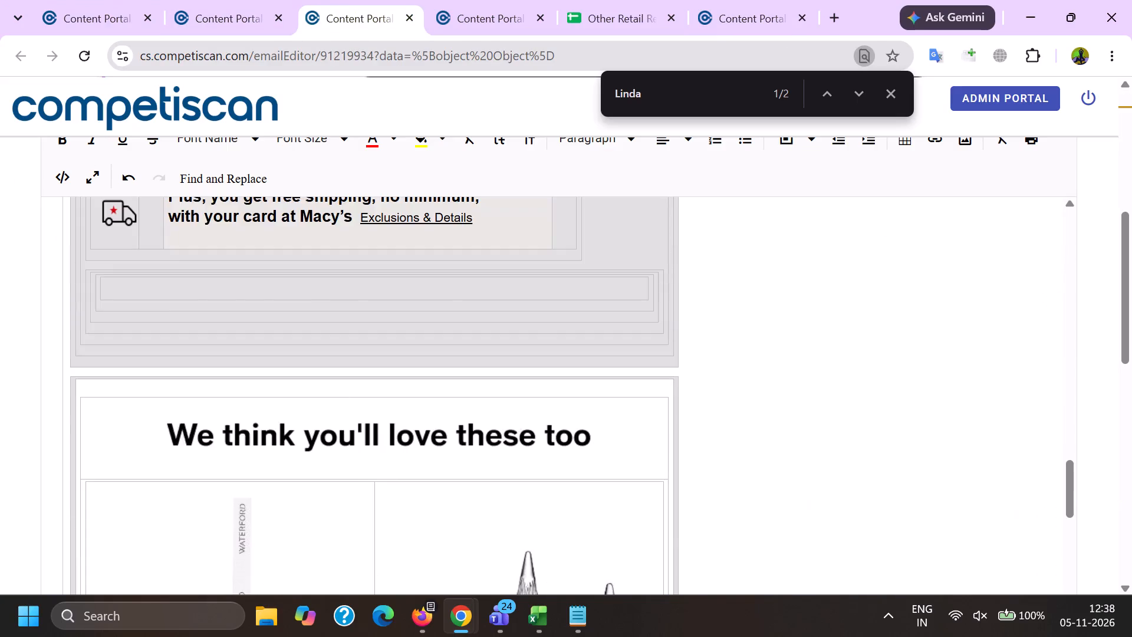
pyautogui.scroll(3, 219, 386)
pyautogui.click(160, 461)
pyautogui.moveTo(171, 461); pyautogui.dragTo(472, 477)
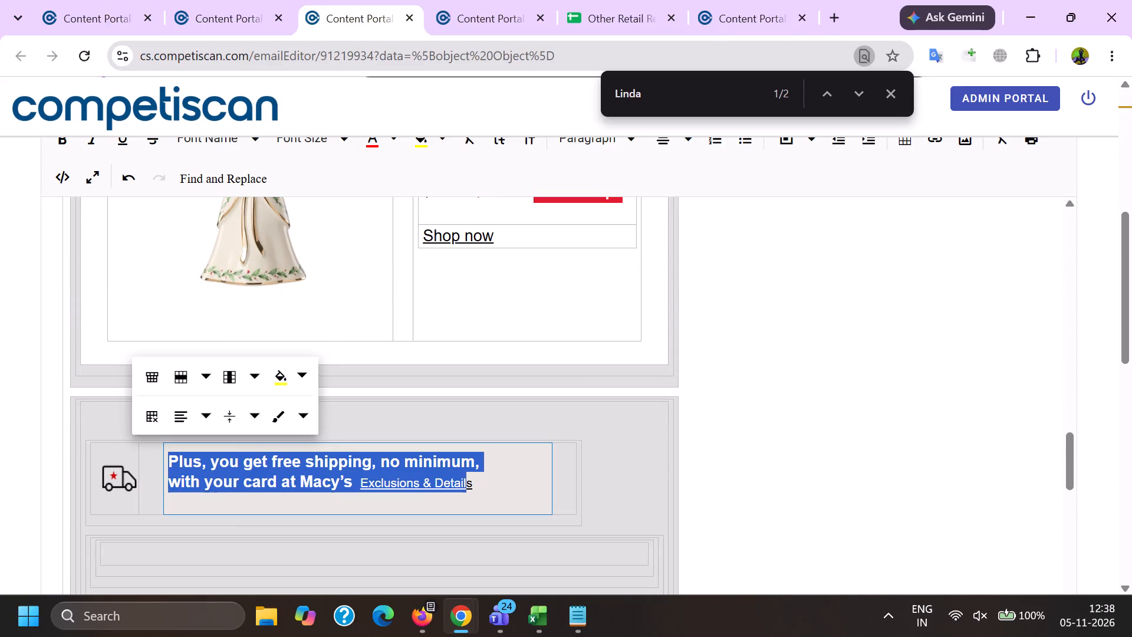
pyautogui.moveTo(472, 477); pyautogui.dragTo(484, 477)
pyautogui.hotkey('ctrl', 'c')
pyautogui.hotkey('alt', 'Tab')
pyautogui.hotkey('ctrl', 'v')
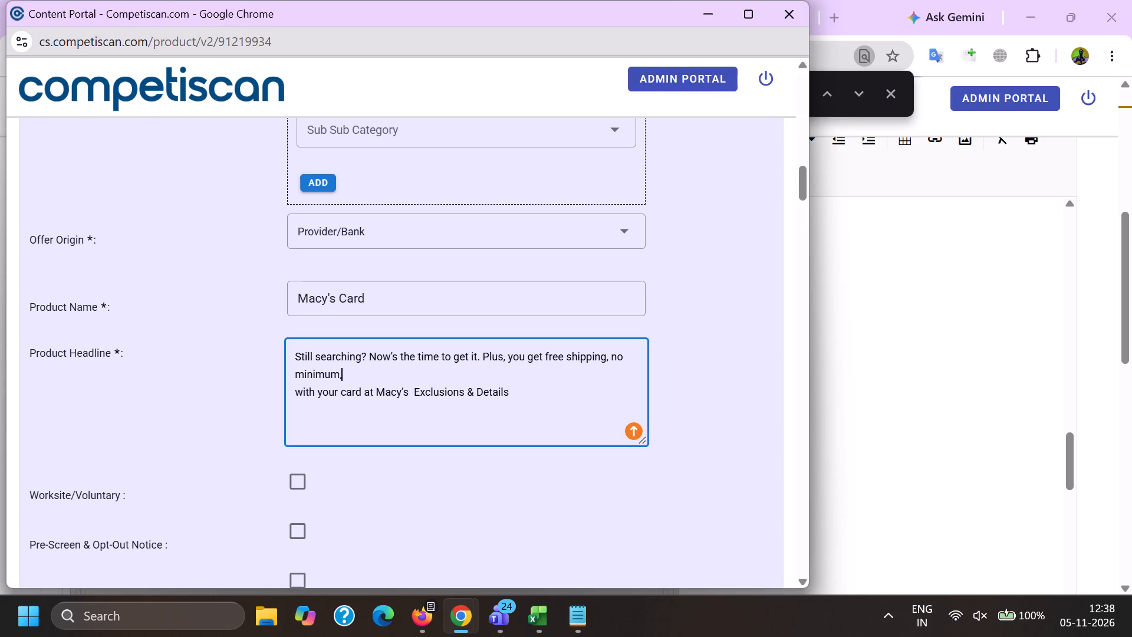
pyautogui.click(394, 371)
pyautogui.press('Right')
pyautogui.press('BackSpace')
pyautogui.press('space')
# In the headline, replace the ampersand with "and" and remove the extra space before "Exclusions".
pyautogui.press('Down')
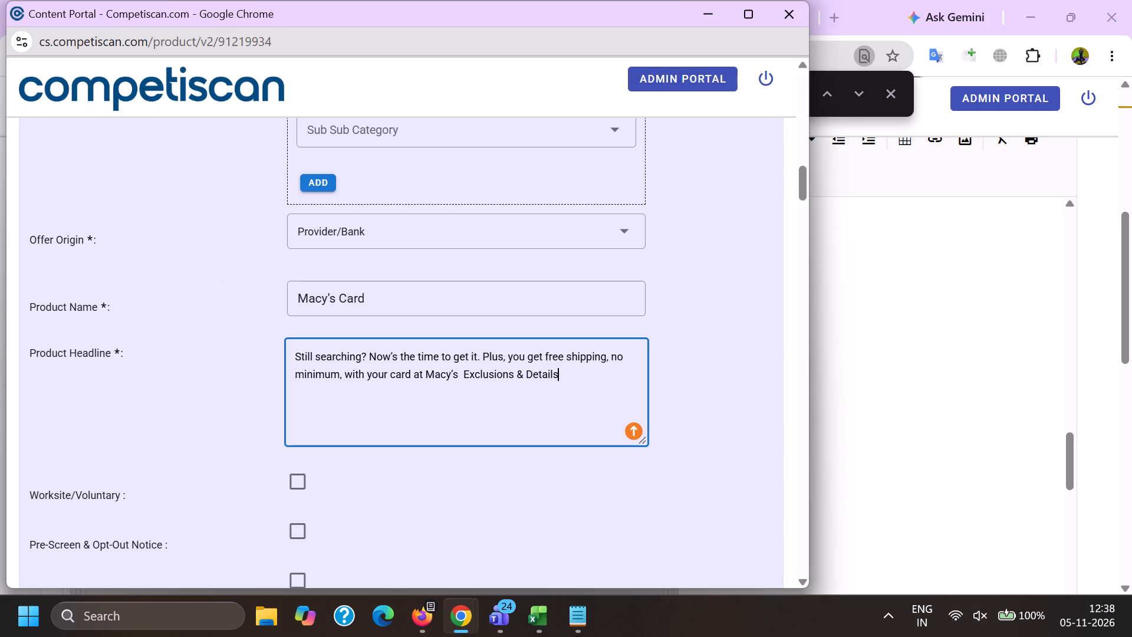
pyautogui.press('Left')
pyautogui.press('Left')
pyautogui.press('Left')
pyautogui.press('Left')
pyautogui.press('Left')
pyautogui.press('Left')
pyautogui.press('Left')
pyautogui.press('Left')
pyautogui.press('BackSpace')
pyautogui.write('and')
pyautogui.press('Left')
pyautogui.press('Left')
pyautogui.press('Left')
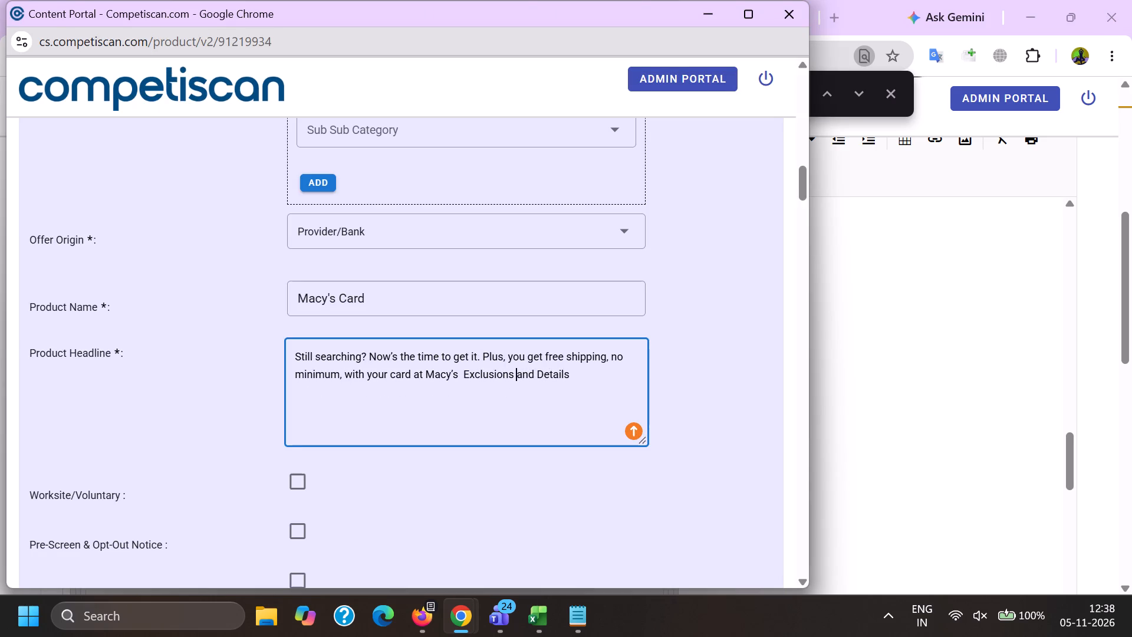
pyautogui.press('Left')
pyautogui.press('Left')
pyautogui.press('Left')
pyautogui.press('Left')
pyautogui.press('Left')
pyautogui.press('Left')
pyautogui.press('Left')
pyautogui.press('Left')
pyautogui.press('Left')
pyautogui.press('Left')
pyautogui.press('Left')
pyautogui.press('BackSpace')
# Set the product's response mechanism to URL/Website.
pyautogui.scroll(-5, 397, 373)
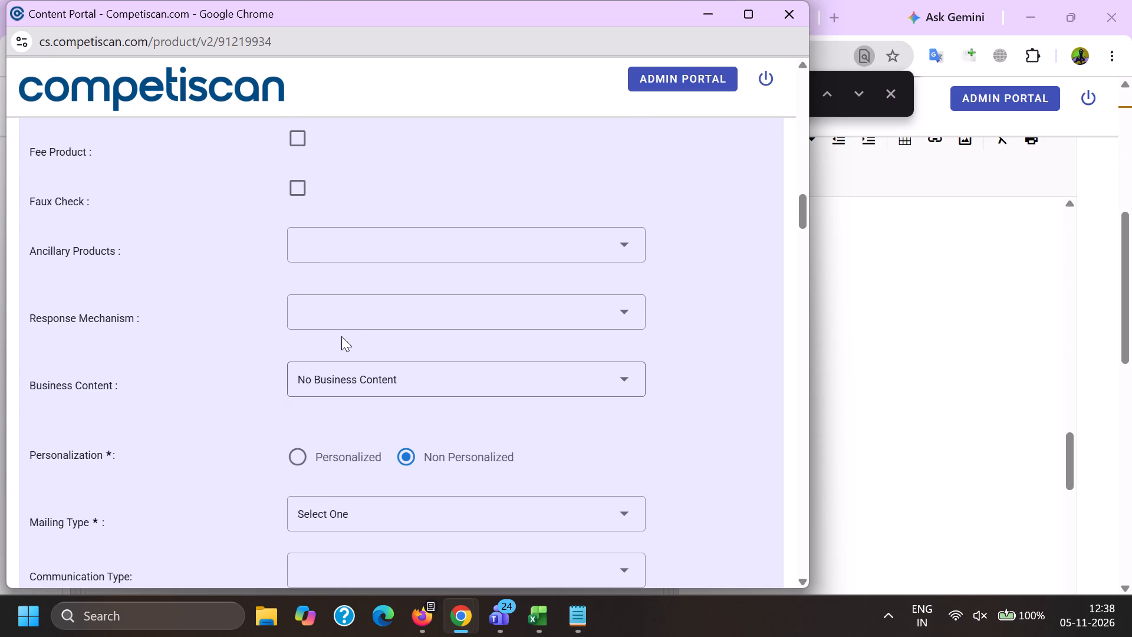
pyautogui.click(333, 317)
pyautogui.scroll(-1, 382, 229)
pyautogui.scroll(-7, 420, 392)
pyautogui.click(399, 448)
pyautogui.click(187, 432)
pyautogui.click(388, 406)
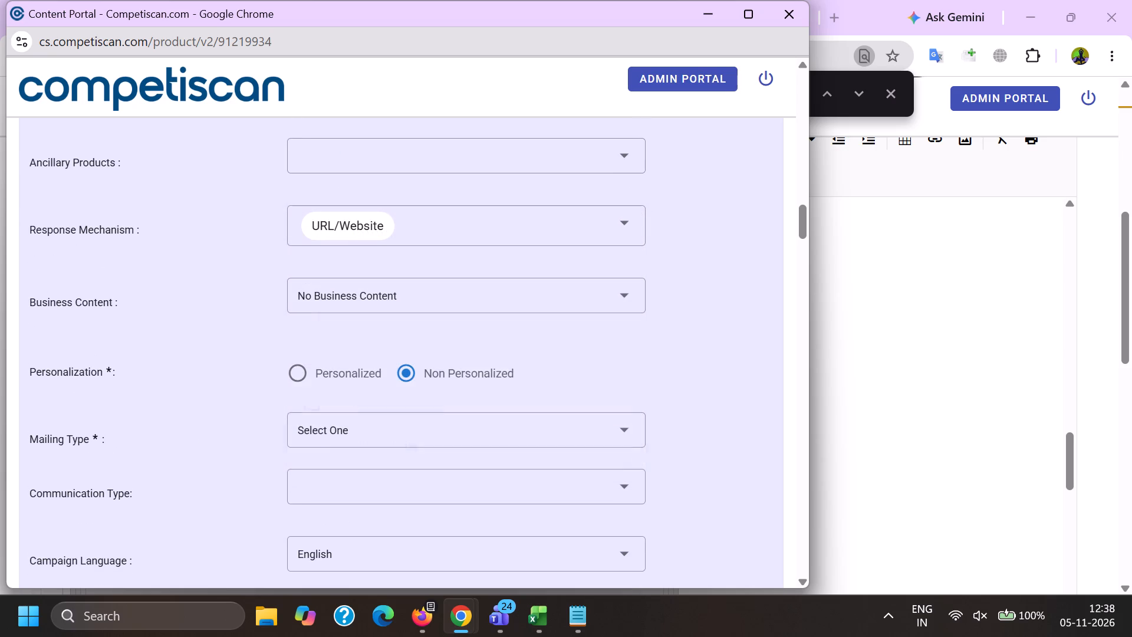
# Set the mailing type to Loyalty/Retention and mark the product as Personalized.
pyautogui.click(369, 430)
pyautogui.moveTo(361, 435); pyautogui.dragTo(358, 442)
pyautogui.moveTo(226, 454); pyautogui.dragTo(233, 454)
pyautogui.moveTo(298, 372); pyautogui.dragTo(302, 386)
# Choose the communication type for the product.
pyautogui.click(345, 492)
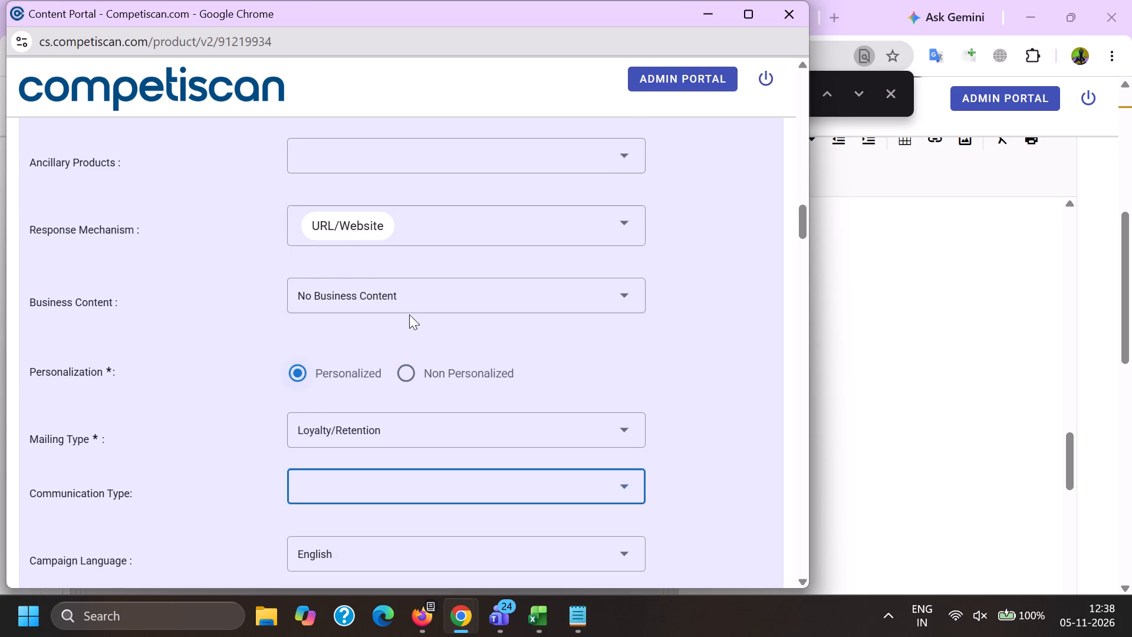
pyautogui.scroll(-2, 409, 315)
pyautogui.scroll(-5, 371, 444)
pyautogui.click(373, 354)
pyautogui.scroll(-12, 375, 358)
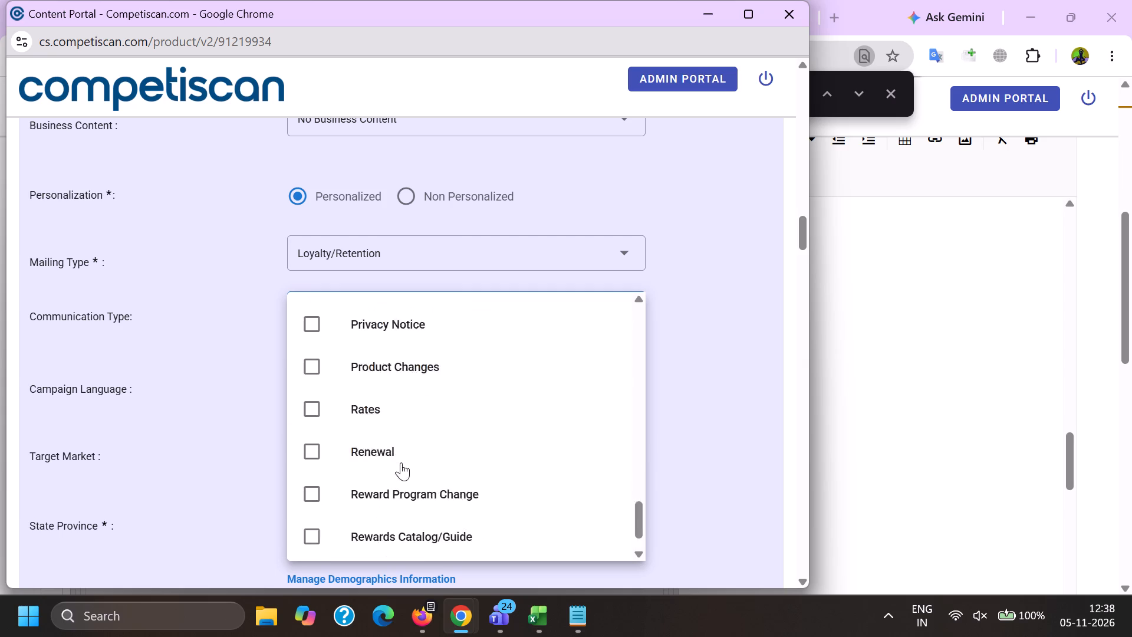
pyautogui.scroll(5, 383, 480)
pyautogui.click(244, 483)
# Set the primary card level to Not Mentioned in the payment card offer details.
pyautogui.scroll(-3, 320, 307)
pyautogui.scroll(-2, 314, 402)
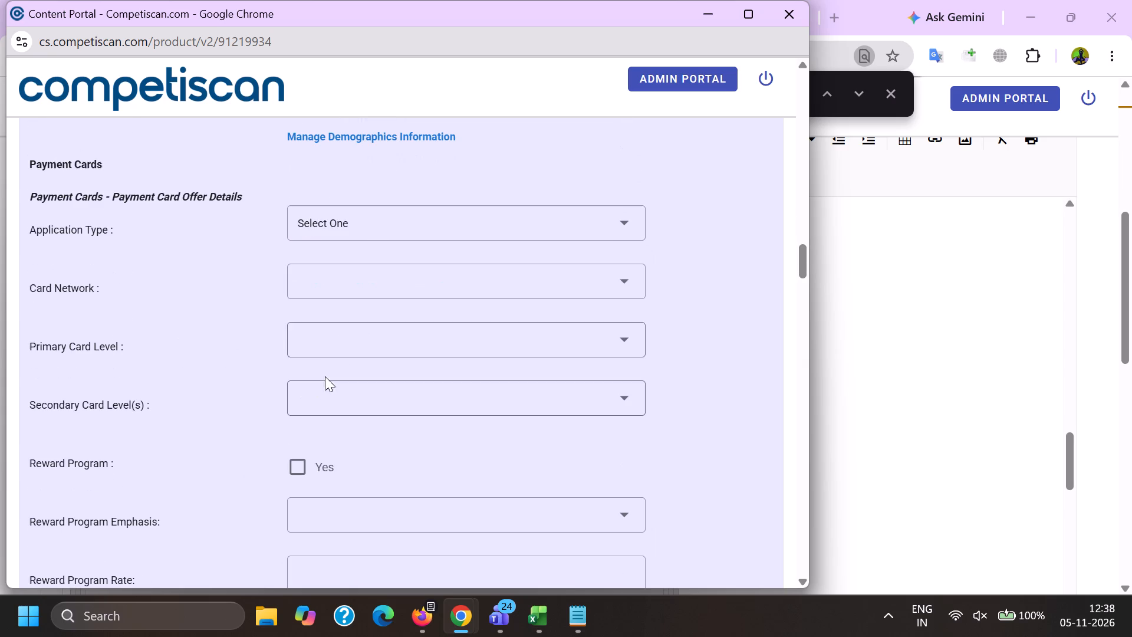
pyautogui.click(322, 336)
pyautogui.scroll(-1, 356, 215)
pyautogui.click(407, 464)
pyautogui.moveTo(242, 460); pyautogui.dragTo(249, 462)
# Mark the card as having a reward program and choose its reward program emphasis.
pyautogui.click(300, 397)
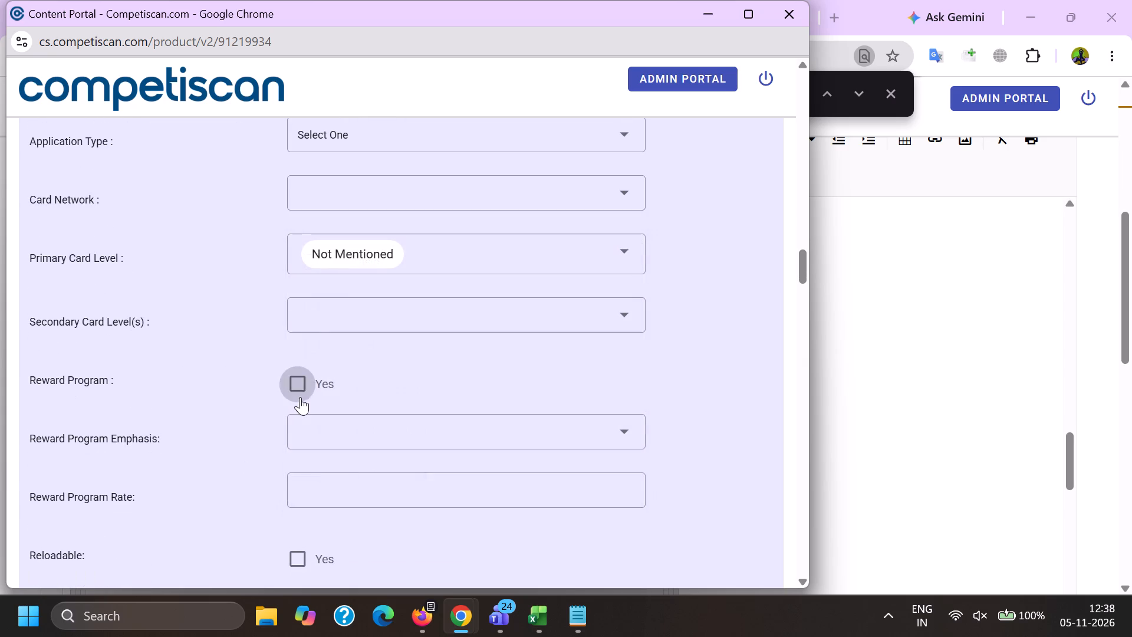
pyautogui.moveTo(334, 426); pyautogui.dragTo(338, 438)
pyautogui.click(407, 518)
pyautogui.doubleClick(229, 514)
# Mark Credit Card Mentioned in the retail credit section and submit the product form.
pyautogui.press('End')
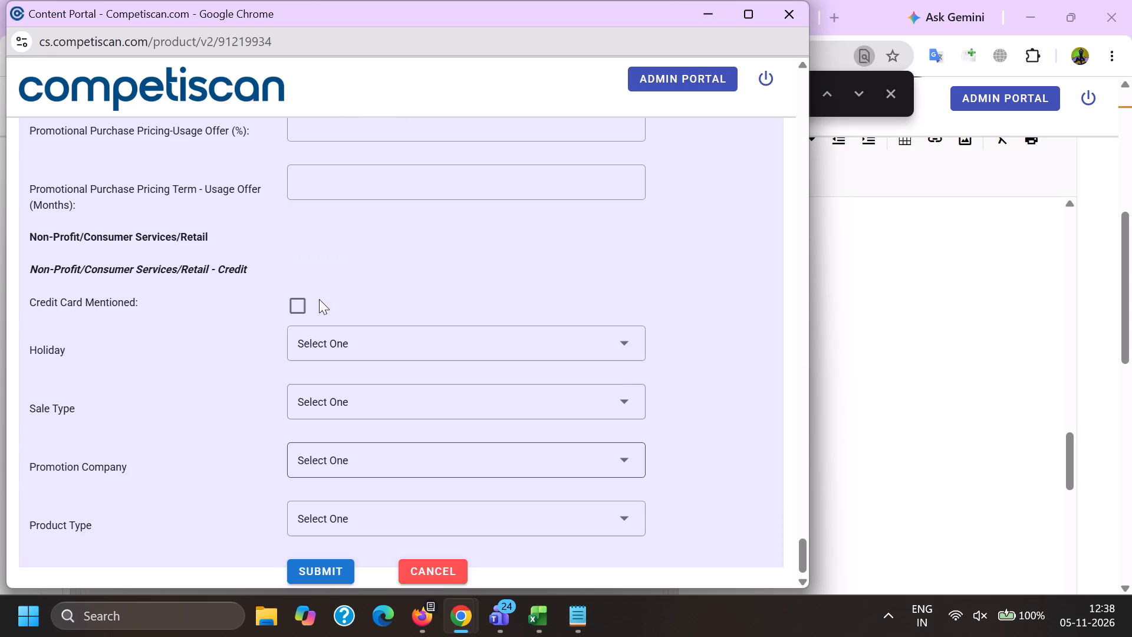
pyautogui.click(294, 301)
pyautogui.click(324, 567)
# Copy the next email's ID, 91083491, into a new row of the 2025 excel sheet and enter cc beside it.
pyautogui.click(875, 461)
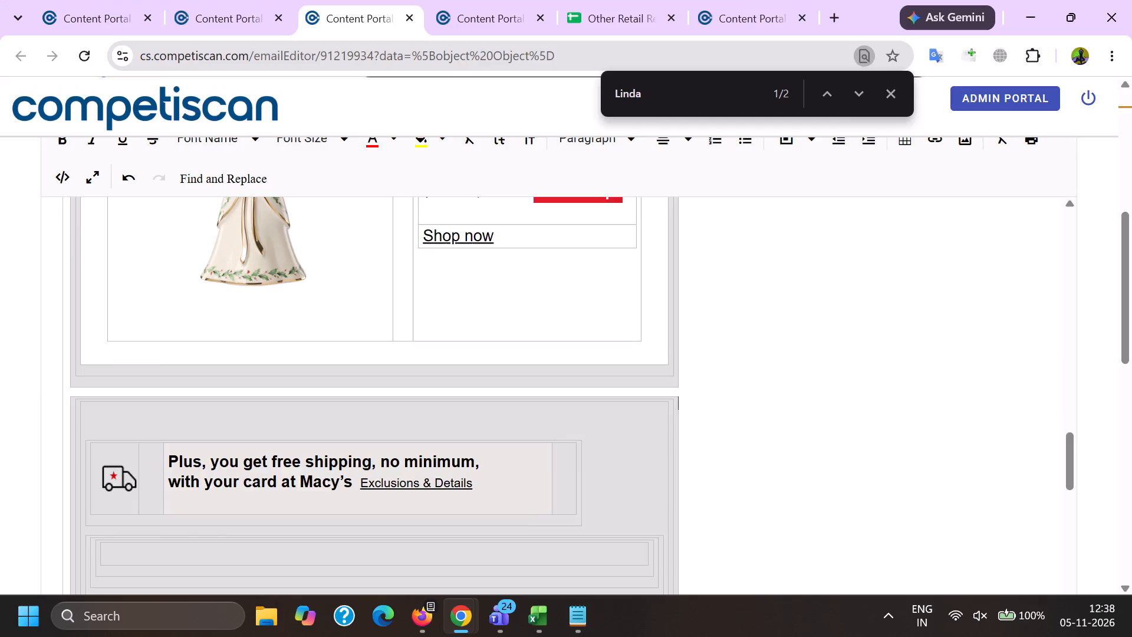
pyautogui.click(228, 11)
pyautogui.doubleClick(368, 60)
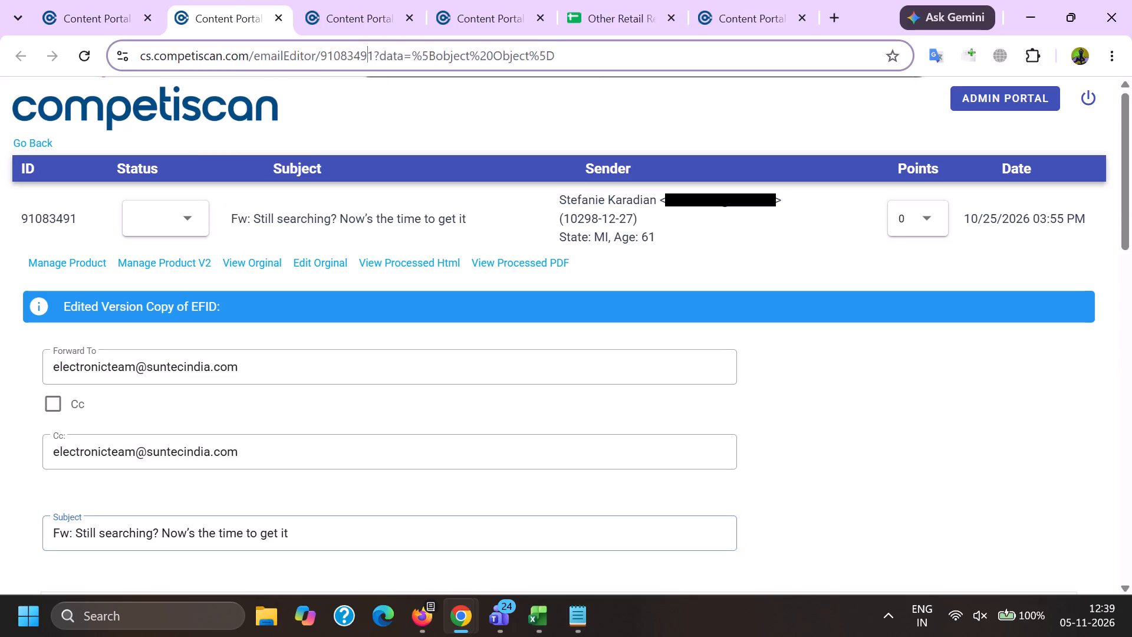
pyautogui.hotkey('ctrl', 'c')
pyautogui.hotkey('ctrl', 'c')
pyautogui.click(532, 635)
pyautogui.click(682, 565)
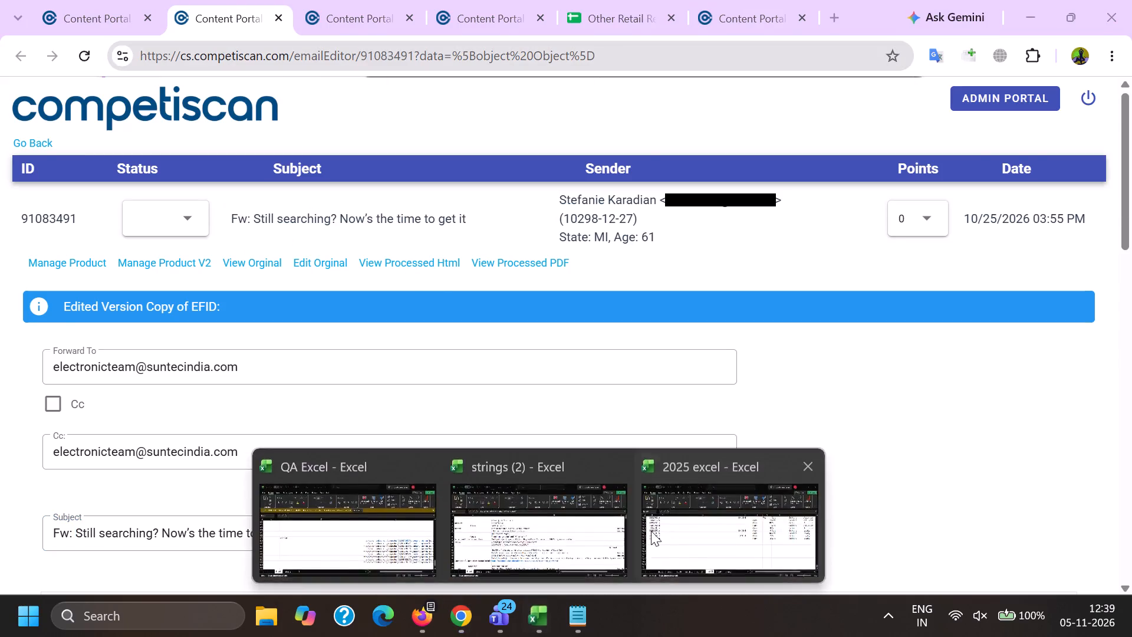
pyautogui.hotkey('ctrl', 'v')
pyautogui.click(141, 368)
pyautogui.press('c')
pyautogui.press('c')
# Copy the Macy, points, Card, Co brand and Loyalty cells from row 7438 into row 7439.
pyautogui.press('Right')
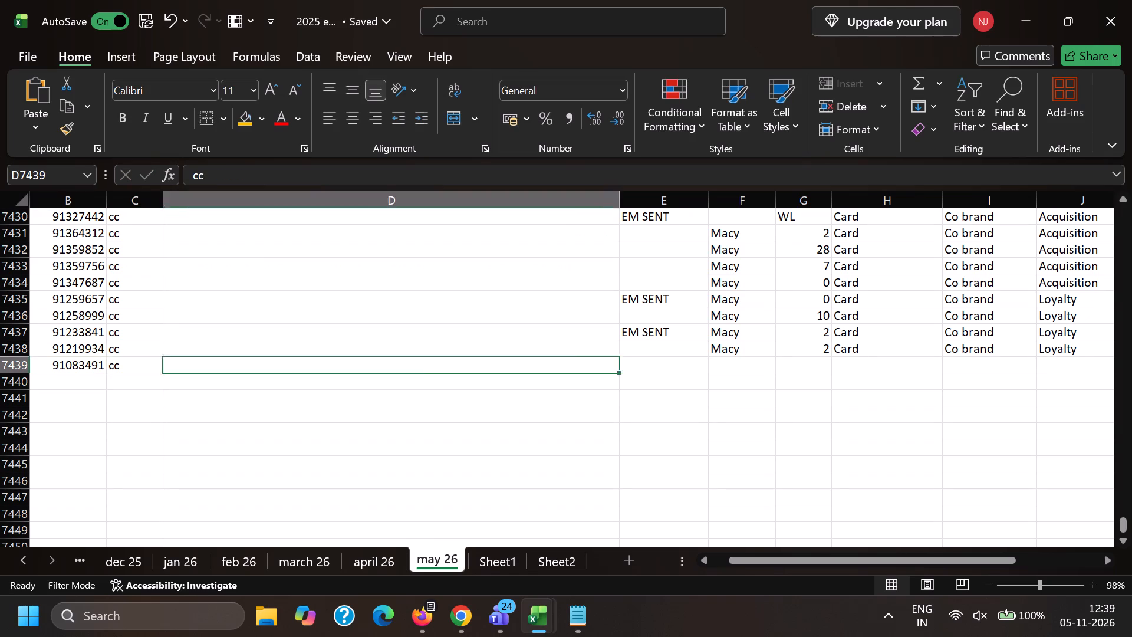
pyautogui.press('Right')
pyautogui.press('Right')
pyautogui.press('Right')
pyautogui.press('Up')
pyautogui.press('Left')
pyautogui.hotkey('shift', 'Right')
pyautogui.hotkey('shift', 'Right')
pyautogui.hotkey('shift', 'Right')
pyautogui.hotkey('shift', 'Right')
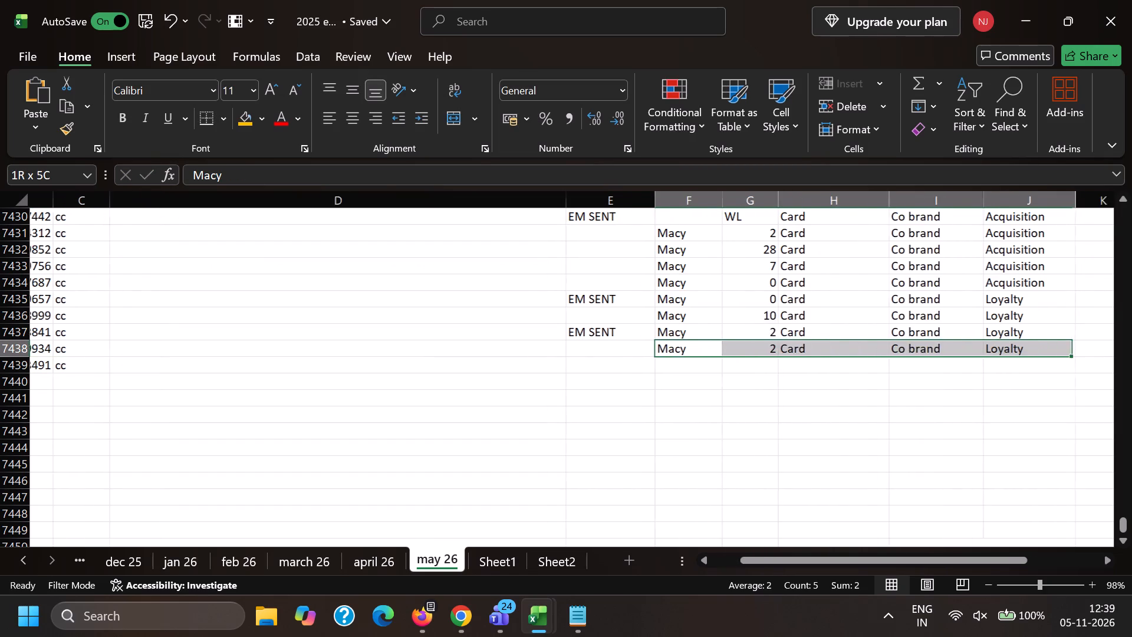
pyautogui.hotkey('ctrl', 'c')
pyautogui.press('Down')
pyautogui.hotkey('ctrl', 'v')
# Set the column G values for rows 7438 and 7439 to 0.
pyautogui.press('Right')
pyautogui.press('Up')
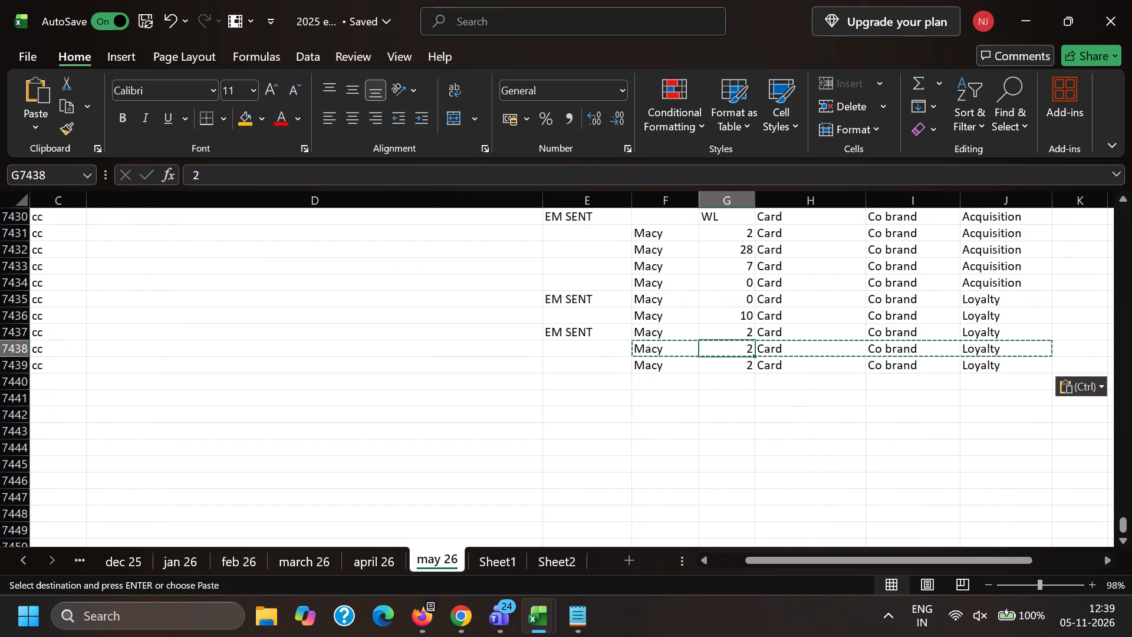
pyautogui.press('0')
pyautogui.press('Return')
pyautogui.press('0')
pyautogui.press('Return')
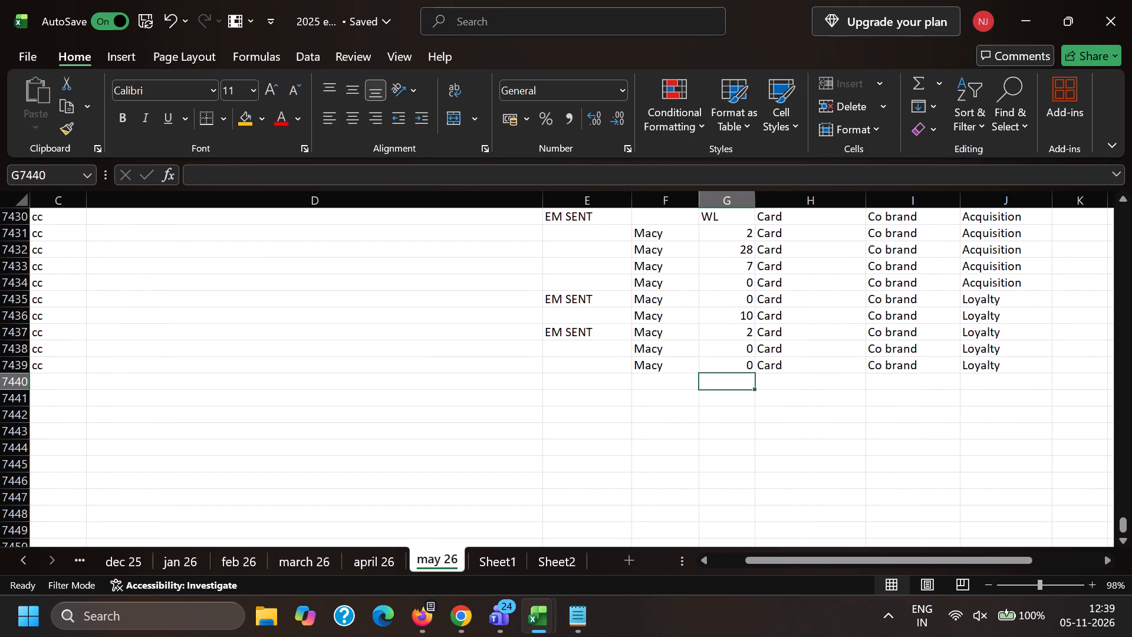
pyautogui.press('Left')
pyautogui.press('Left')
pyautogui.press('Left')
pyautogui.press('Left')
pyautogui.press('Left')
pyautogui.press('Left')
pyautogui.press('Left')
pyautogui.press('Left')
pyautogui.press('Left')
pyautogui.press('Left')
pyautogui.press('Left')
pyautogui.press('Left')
# In Chrome, copy the From, Sent and Subject header from email 91219934 and paste it at the top of email 91083491.
pyautogui.hotkey('alt', 'Tab')
pyautogui.scroll(-2, 170, 290)
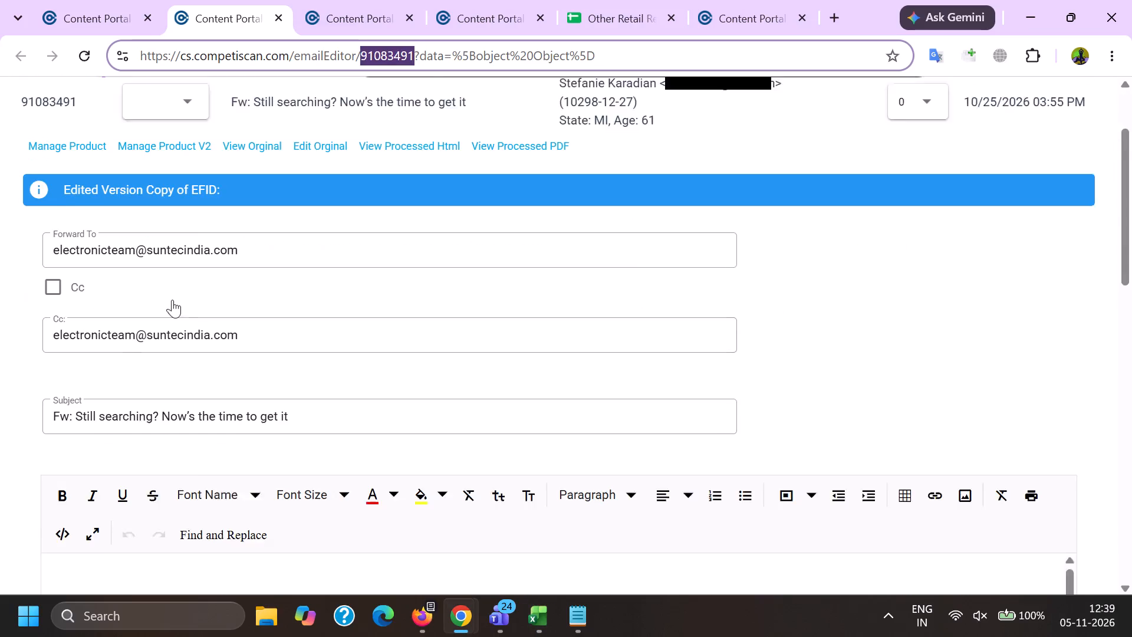
pyautogui.scroll(-2, 158, 388)
pyautogui.click(376, 0)
pyautogui.scroll(11, 301, 437)
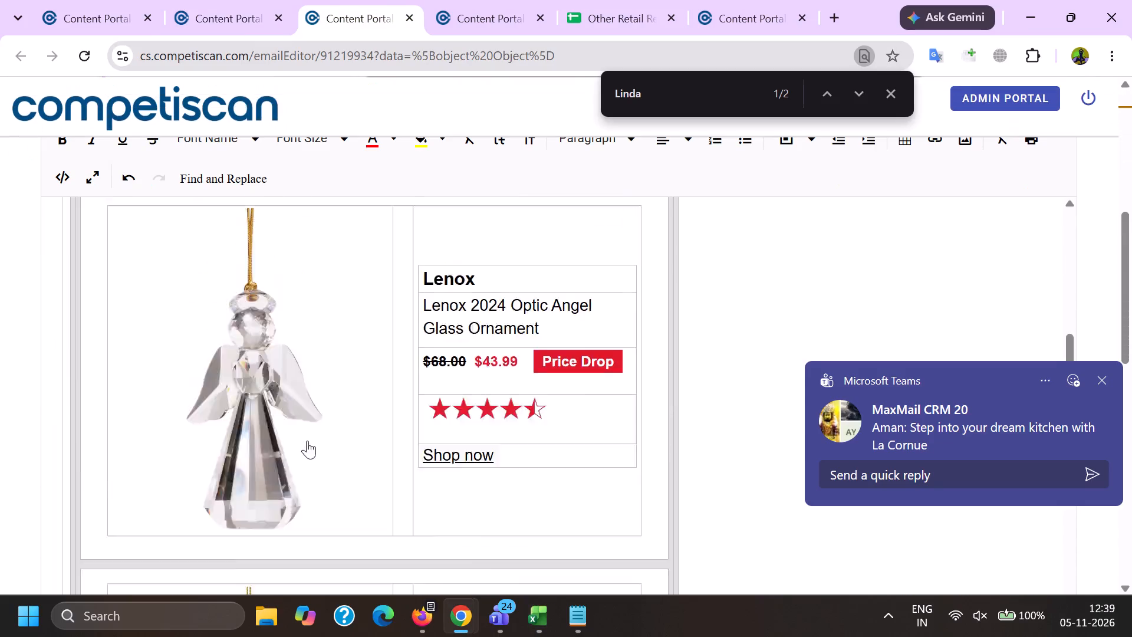
pyautogui.scroll(16, 307, 441)
pyautogui.moveTo(318, 262); pyautogui.dragTo(0, 260)
pyautogui.moveTo(399, 279); pyautogui.dragTo(0, 223)
pyautogui.hotkey('ctrl', 'c')
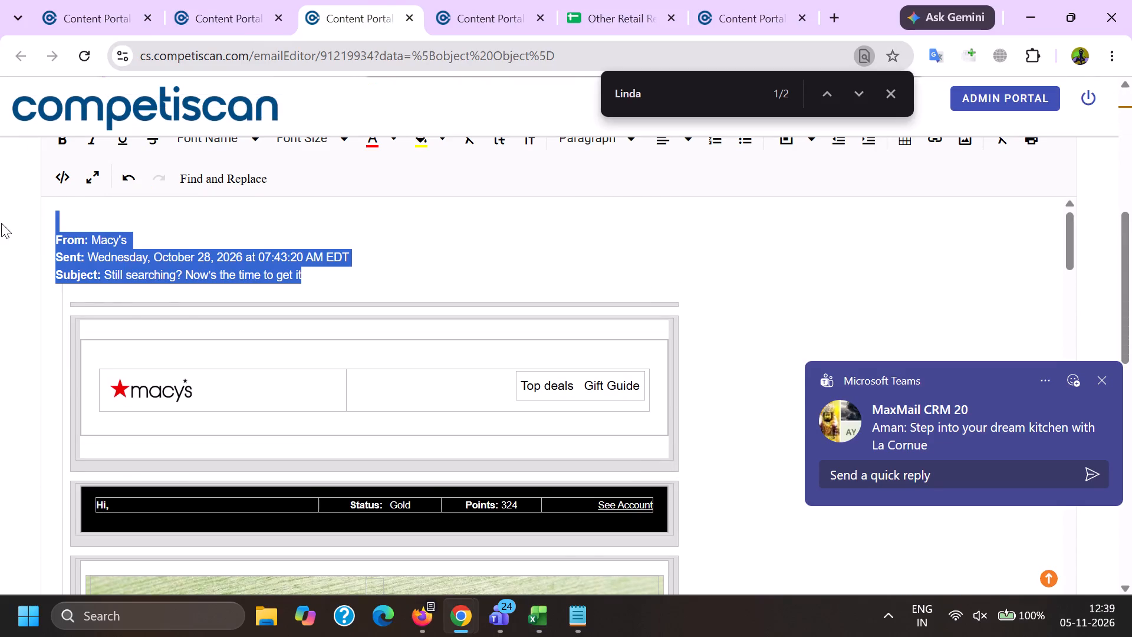
pyautogui.click(238, 0)
pyautogui.click(115, 268)
pyautogui.hotkey('ctrl', 'v')
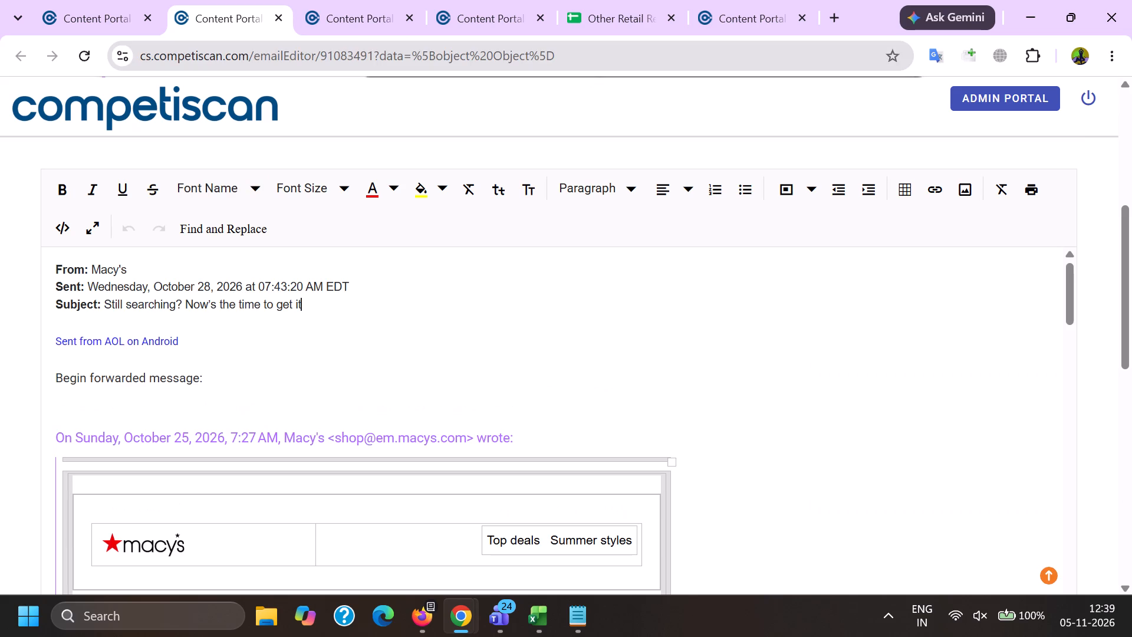
# Replace the header's Sent date with Sunday, October 25, 2026, 7:27 AM, copied from the forwarded line, keeping a space after the label.
pyautogui.doubleClick(91, 441)
pyautogui.keyDown('shift'); pyautogui.click(266, 434); pyautogui.keyUp('shift')
pyautogui.hotkey('ctrl', 'c')
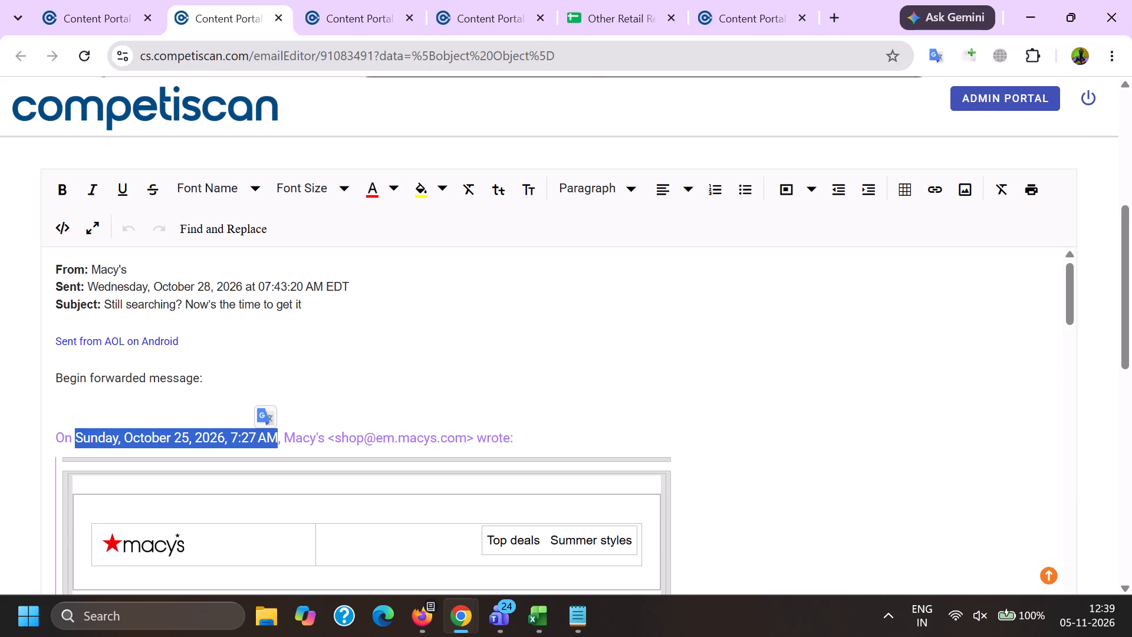
pyautogui.moveTo(87, 283); pyautogui.dragTo(375, 283)
pyautogui.hotkey('ctrl', 'v')
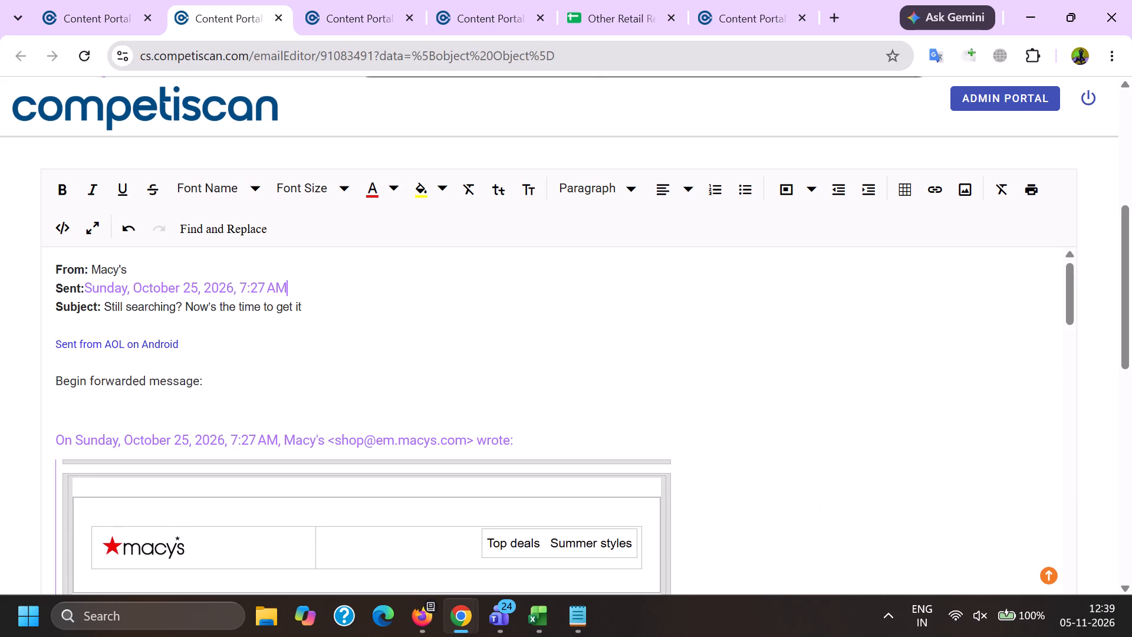
pyautogui.click(87, 287)
pyautogui.press('space')
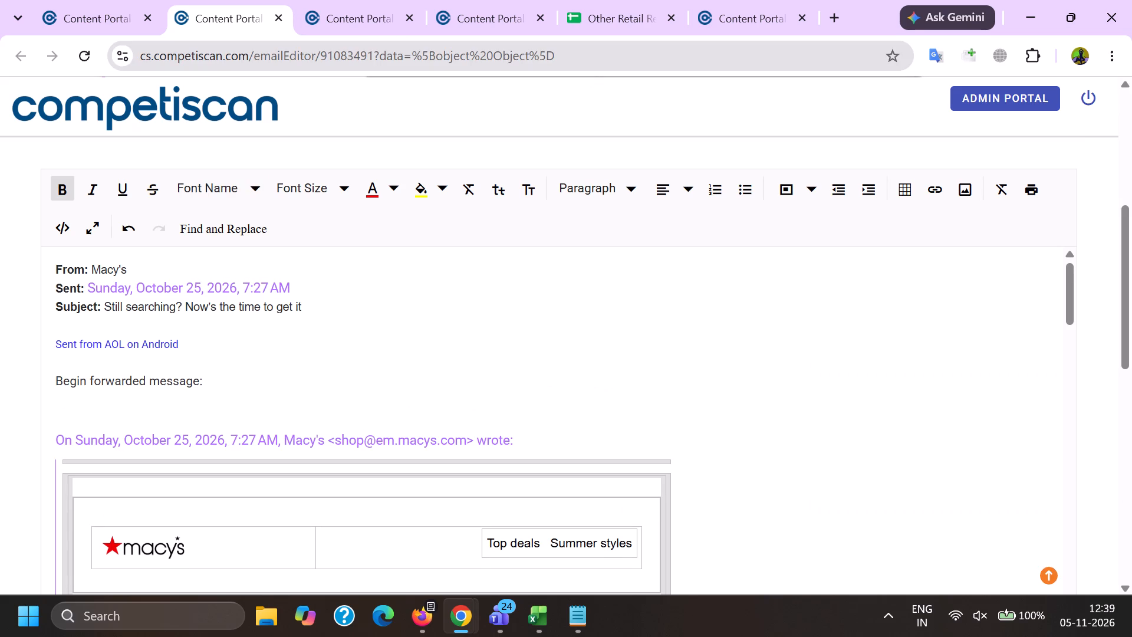
# Delete the AOL signature, the forwarded-message line and the "wrote" line between the header and the email body.
pyautogui.moveTo(525, 437); pyautogui.dragTo(9, 322)
pyautogui.press('BackSpace')
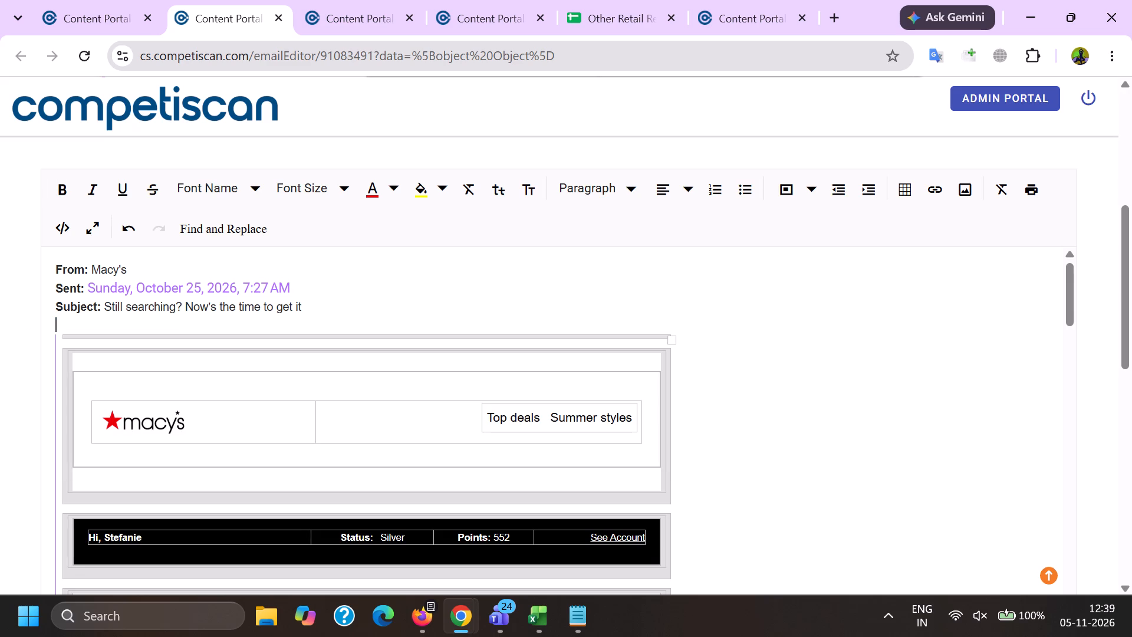
# Set the text colour of the From, Sent and Subject header to black.
pyautogui.moveTo(44, 259); pyautogui.dragTo(341, 303)
pyautogui.click(391, 188)
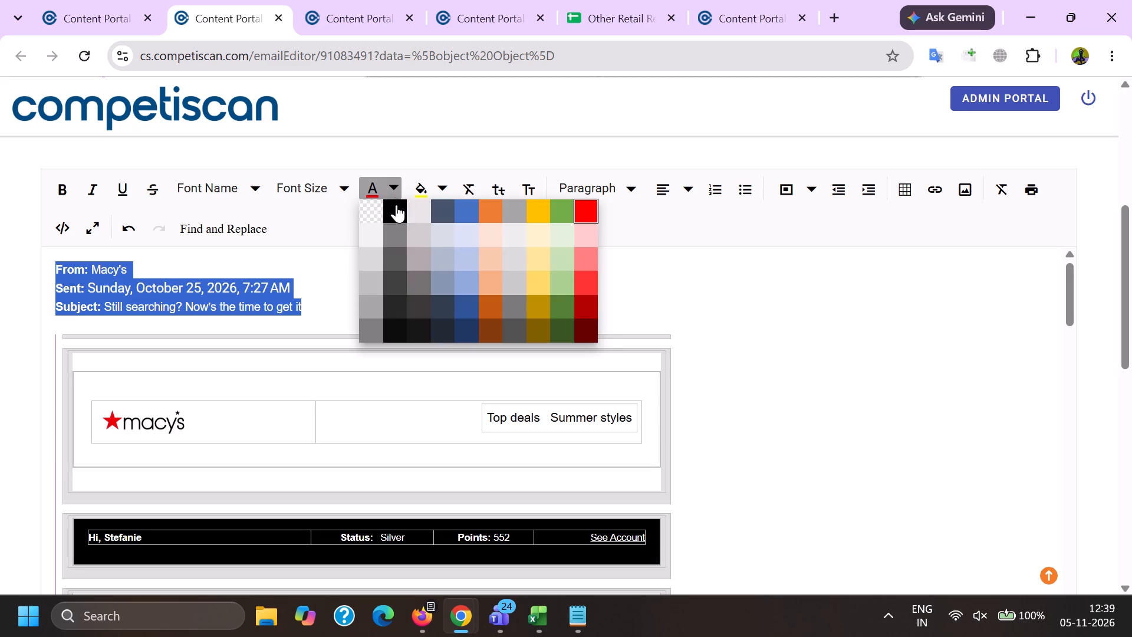
pyautogui.click(396, 218)
# Delete the recipient's first name from the "Hi," greeting in the account status bar.
pyautogui.doubleClick(123, 540)
pyautogui.press('BackSpace')
# Check the email body and remove the link from the Star Rewards app promotion image.
pyautogui.scroll(-3, 360, 412)
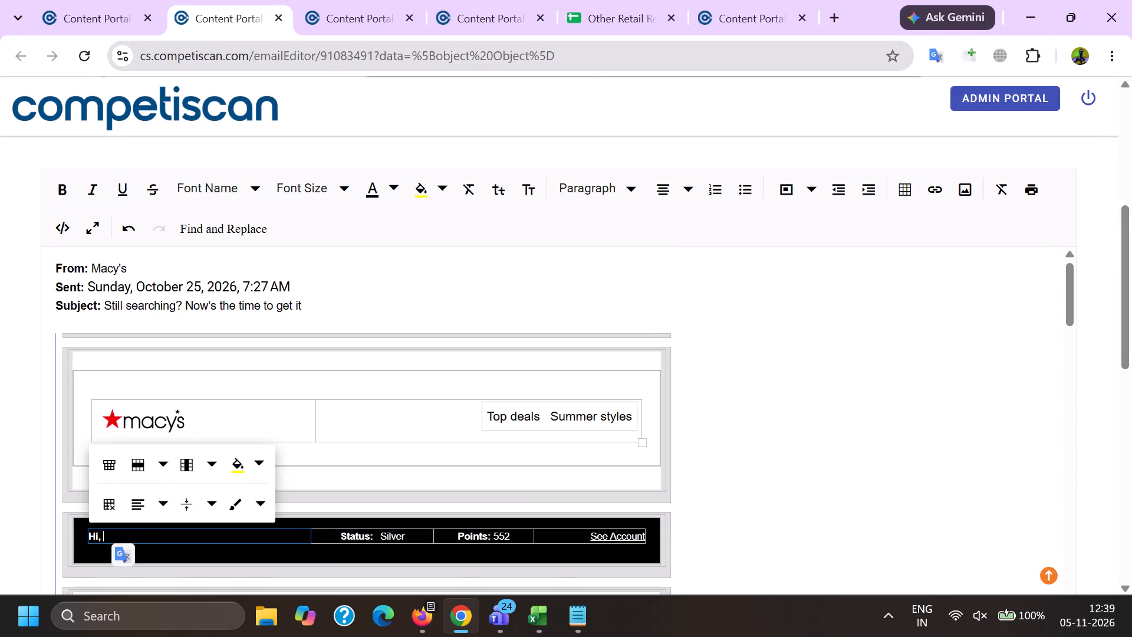
pyautogui.scroll(-9, 360, 414)
pyautogui.scroll(-16, 356, 409)
pyautogui.scroll(5, 363, 412)
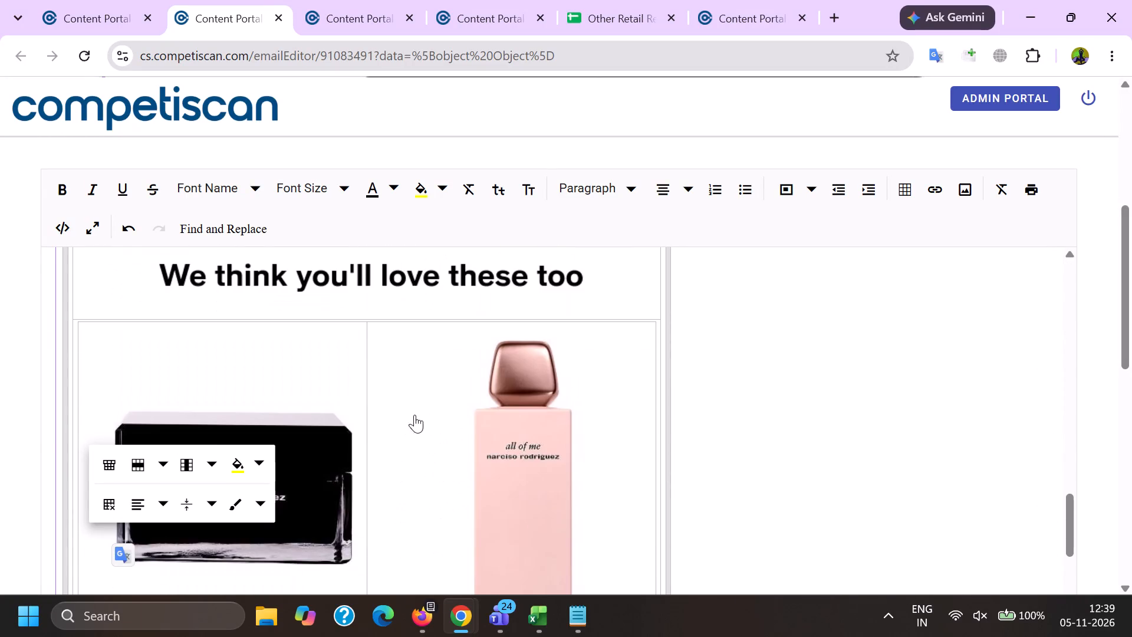
pyautogui.scroll(4, 412, 401)
pyautogui.scroll(-20, 391, 429)
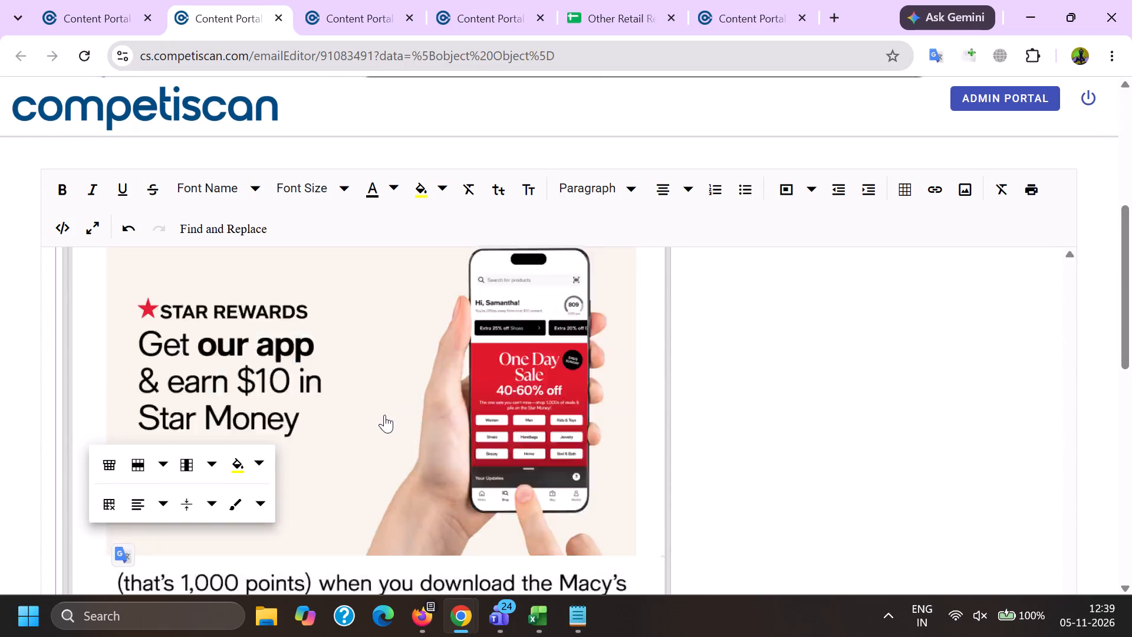
pyautogui.scroll(3, 377, 438)
pyautogui.click(377, 442)
pyautogui.click(320, 299)
# Remove the link from the Sign Up text in the black text-message offer banner.
pyautogui.scroll(-3, 339, 464)
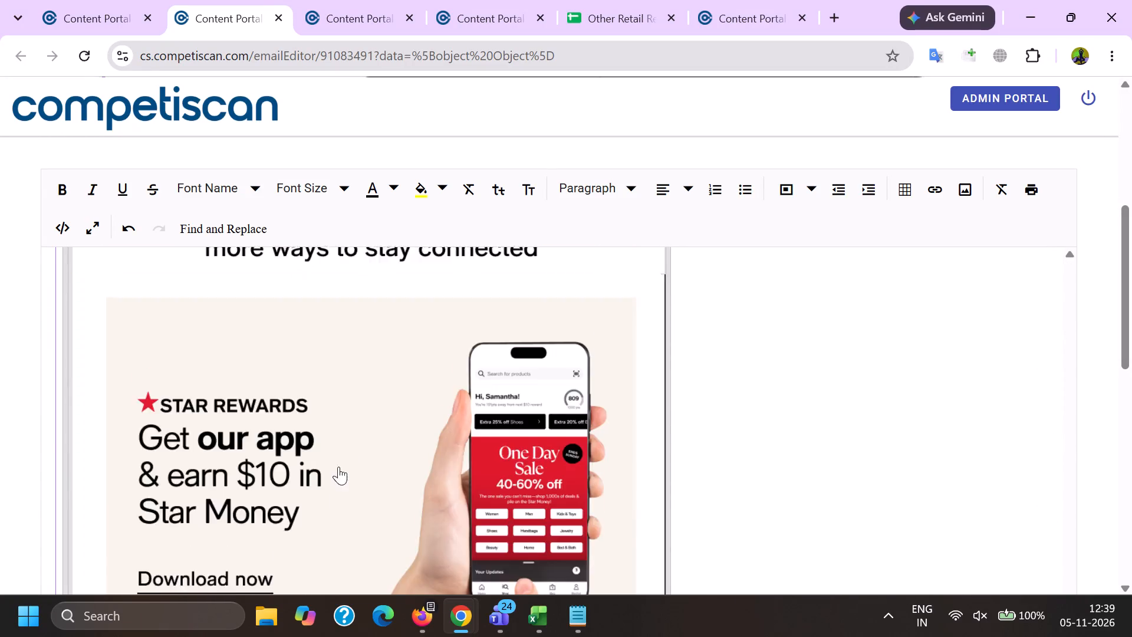
pyautogui.scroll(-8, 338, 456)
pyautogui.scroll(2, 351, 467)
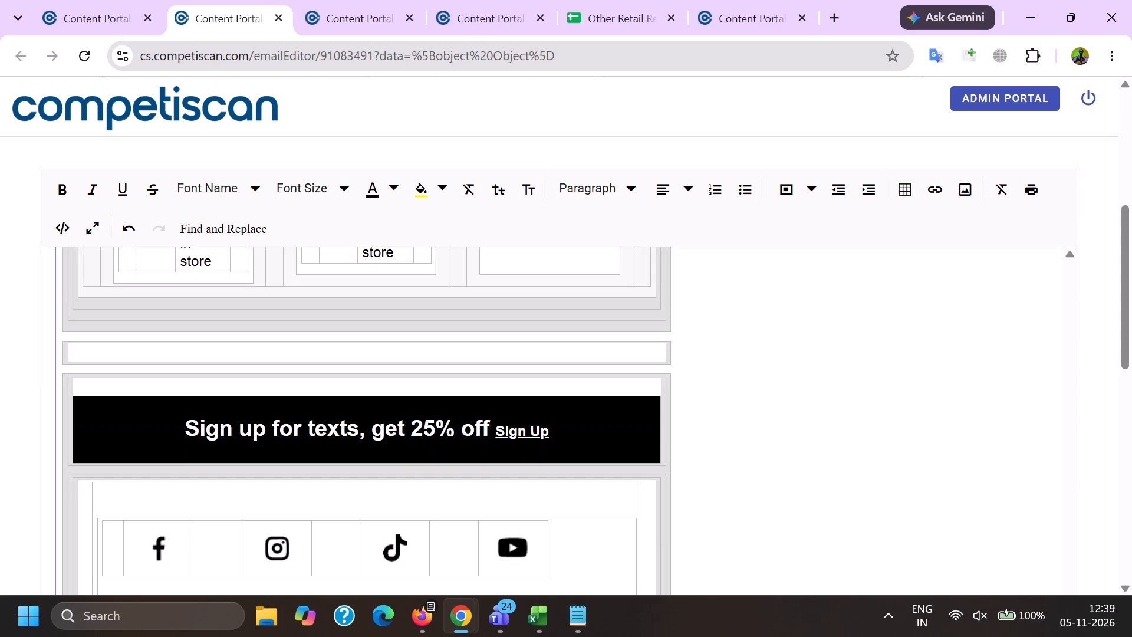
pyautogui.click(496, 421)
pyautogui.click(512, 428)
pyautogui.click(603, 465)
# Remove the links from the YouTube, TikTok, Instagram and Facebook icons in the email footer.
pyautogui.click(516, 538)
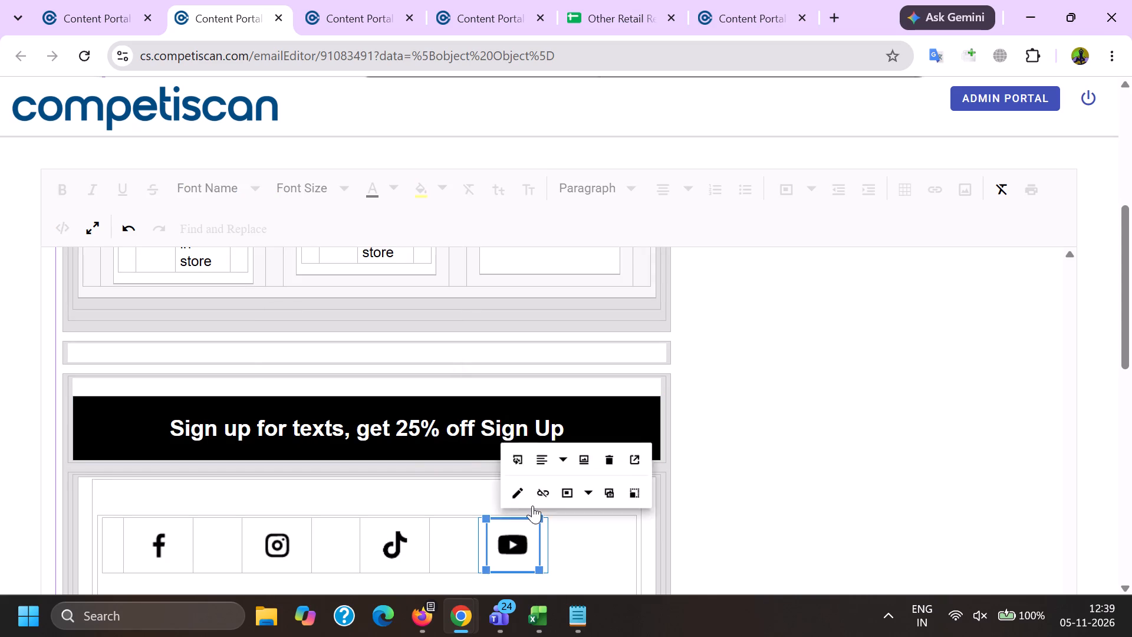
pyautogui.click(533, 502)
pyautogui.click(411, 554)
pyautogui.click(427, 505)
pyautogui.click(292, 541)
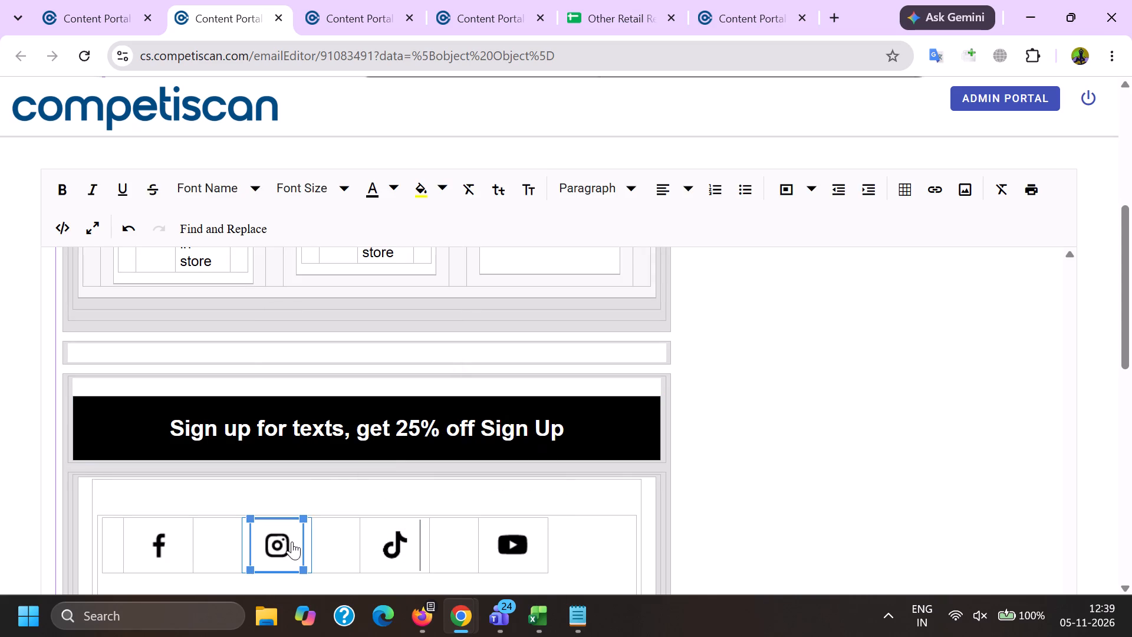
pyautogui.click(297, 497)
pyautogui.click(162, 554)
pyautogui.click(187, 496)
# Remove the links from the App Store and Google Play badges.
pyautogui.scroll(-2, 216, 387)
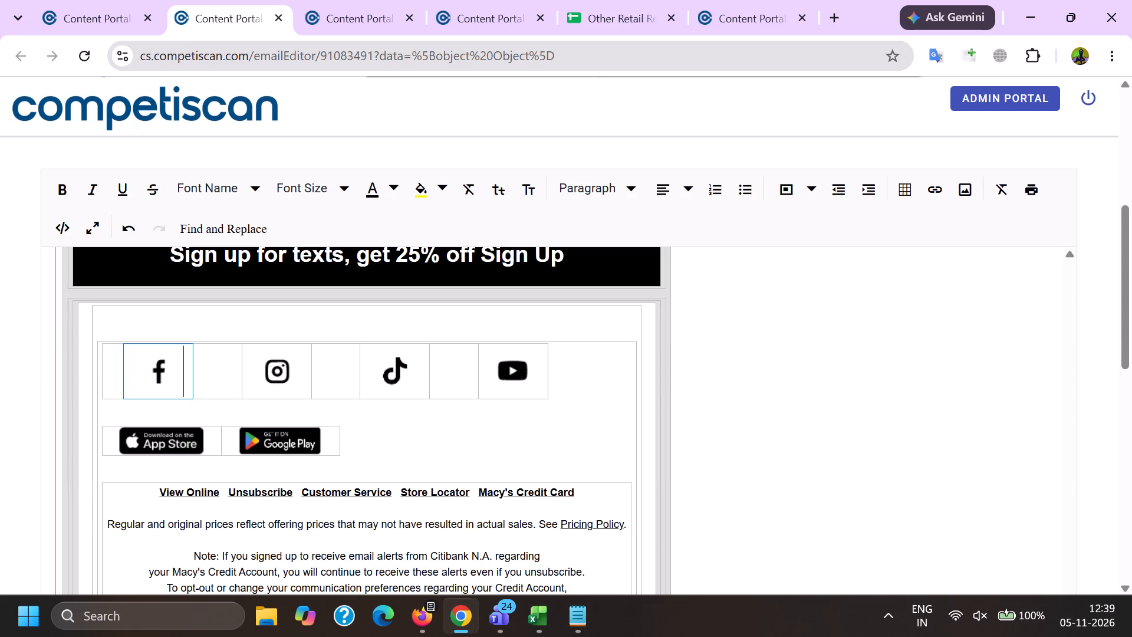
pyautogui.click(176, 443)
pyautogui.click(159, 402)
pyautogui.moveTo(315, 421); pyautogui.dragTo(314, 432)
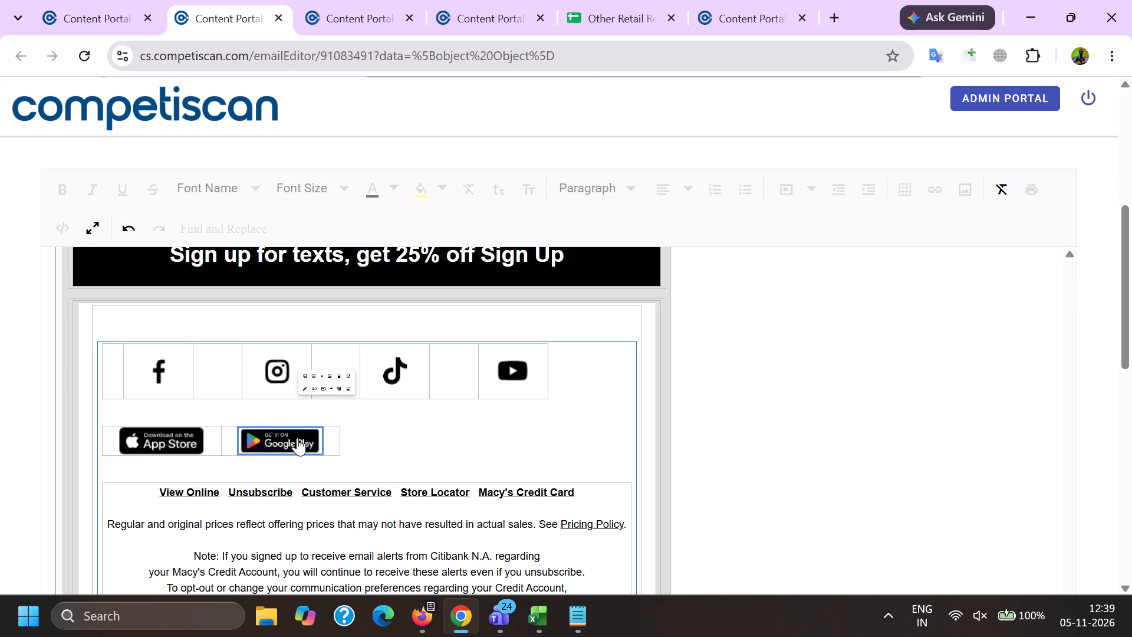
pyautogui.click(297, 438)
pyautogui.click(289, 398)
# Remove the links from View Online, Unsubscribe and Macy's Credit Card in the footer row, and from Macy's Credit Card in the note below.
pyautogui.click(191, 487)
pyautogui.click(295, 523)
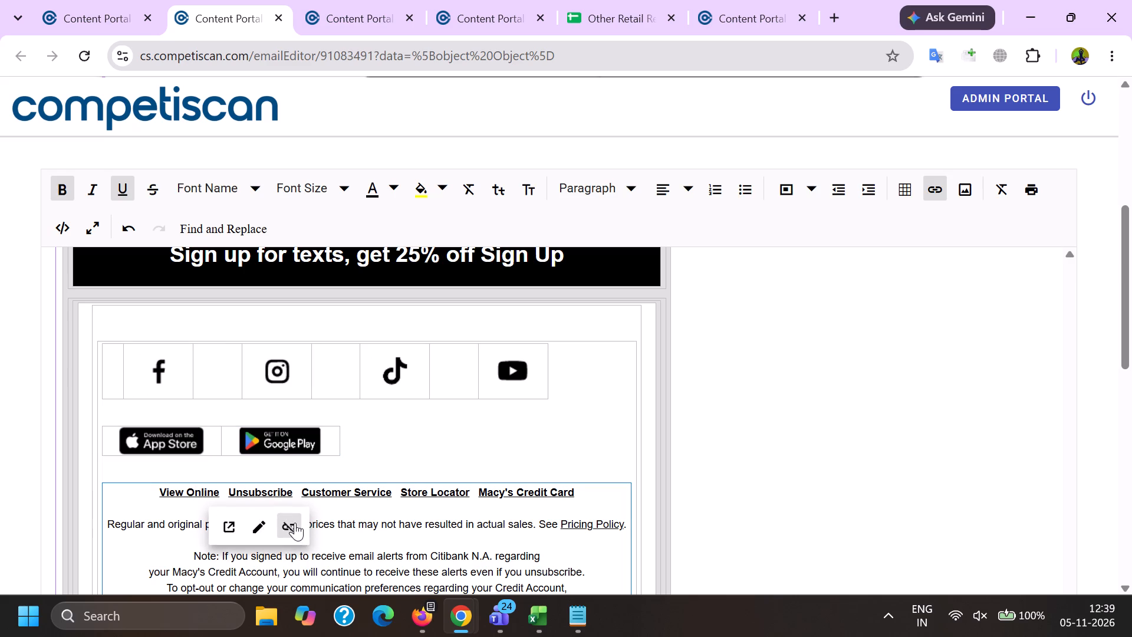
pyautogui.click(259, 491)
pyautogui.click(365, 532)
pyautogui.click(498, 482)
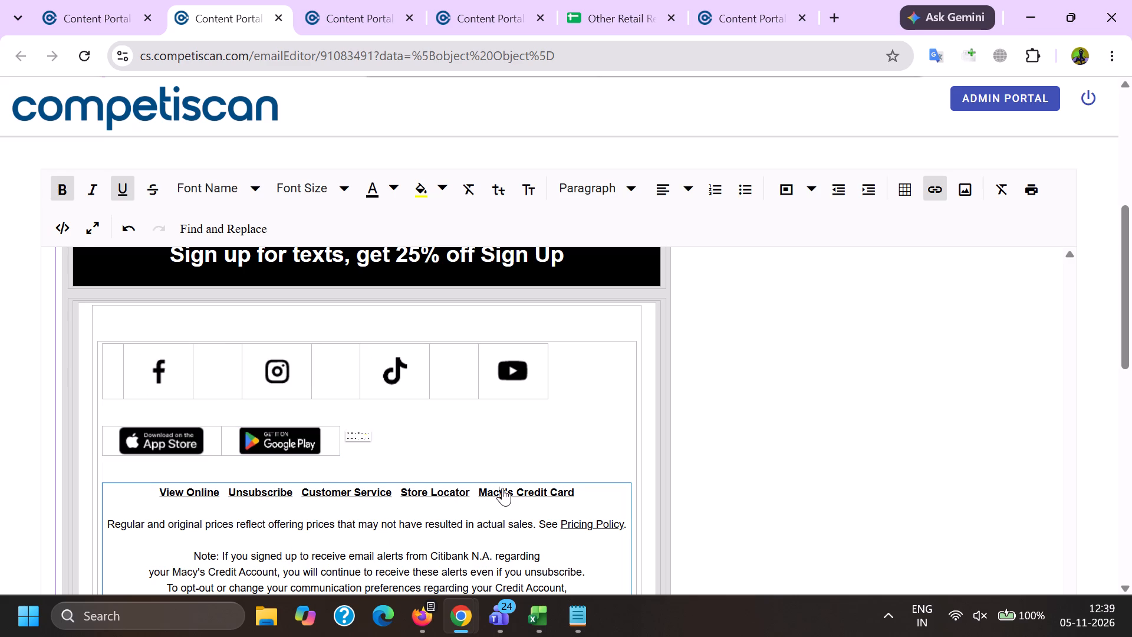
pyautogui.click(502, 488)
pyautogui.click(607, 523)
pyautogui.scroll(-2, 275, 368)
pyautogui.click(236, 430)
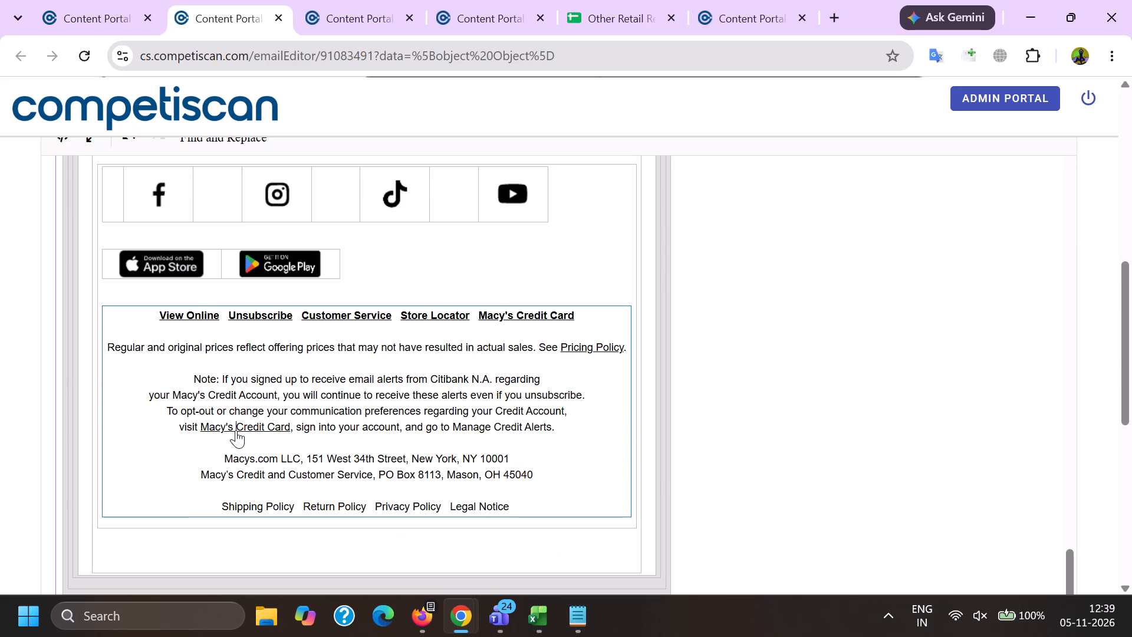
pyautogui.click(334, 470)
# Save the edited email with its product info.
pyautogui.scroll(-10, 371, 371)
pyautogui.click(413, 451)
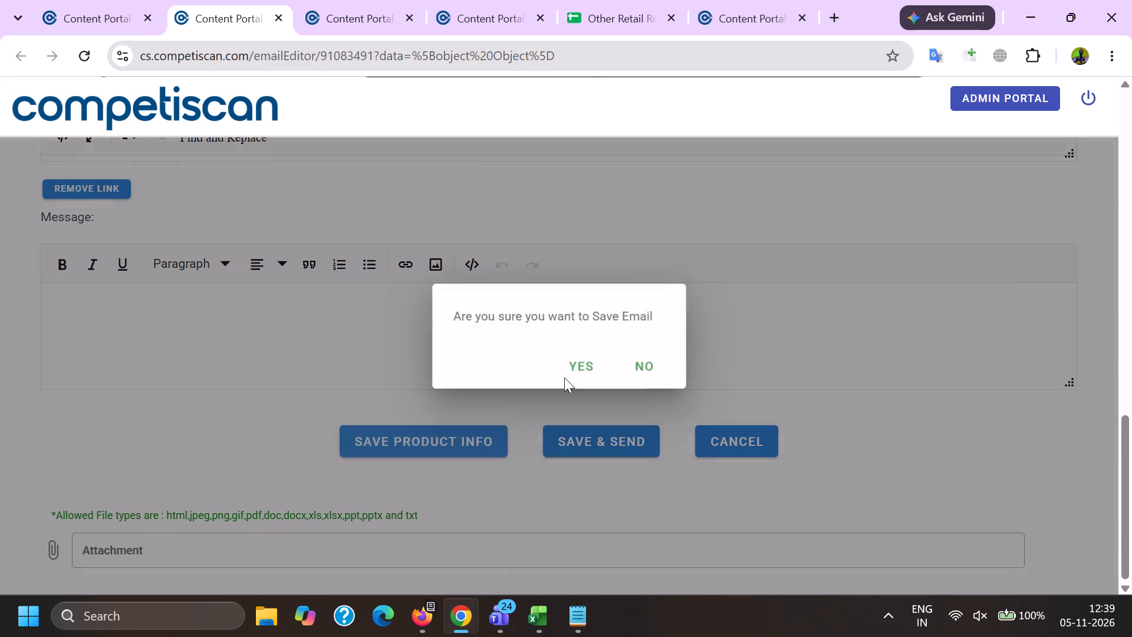
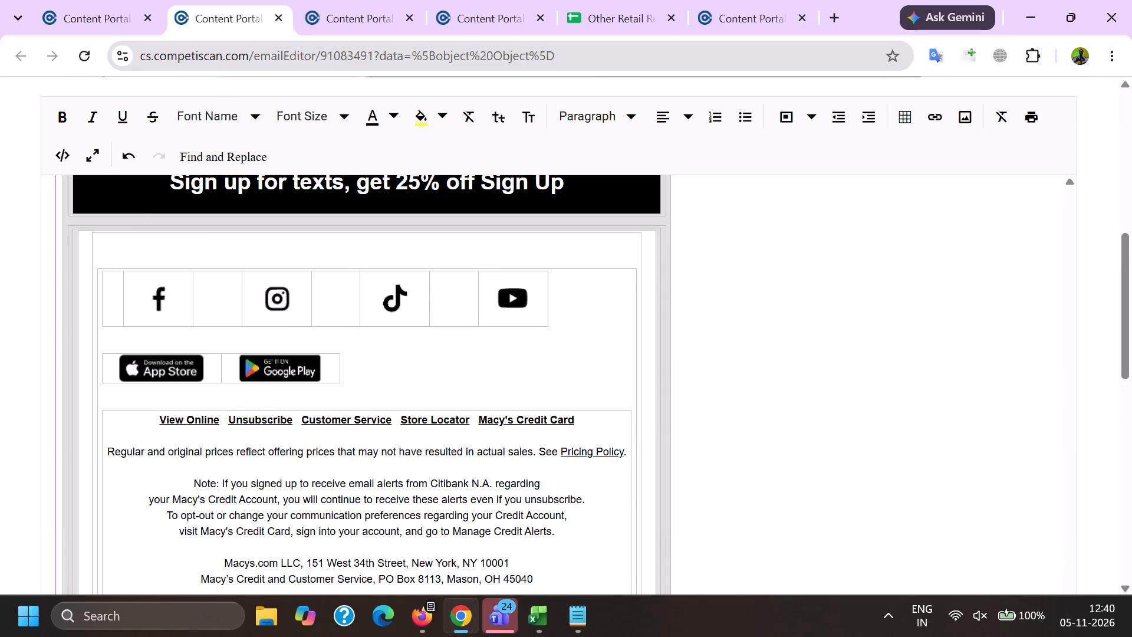
# Copy the sender name Macy's from the email, add it as a company with its product image, and enter it under Affinity/Association.
pyautogui.press('pageup')
pyautogui.press('pageup')
pyautogui.press('pageup')
pyautogui.press('pageup')
pyautogui.press('pageup')
pyautogui.press('pageup')
pyautogui.press('pageup')
pyautogui.press('pageup')
pyautogui.press('pageup')
pyautogui.press('pageup')
pyautogui.press('pageup')
pyautogui.press('pageup')
pyautogui.press('pageup')
pyautogui.press('pageup')
pyautogui.press('pageup')
pyautogui.press('pageup')
pyautogui.press('pageup')
pyautogui.press('pageup')
pyautogui.press('pageup')
pyautogui.press('pageup')
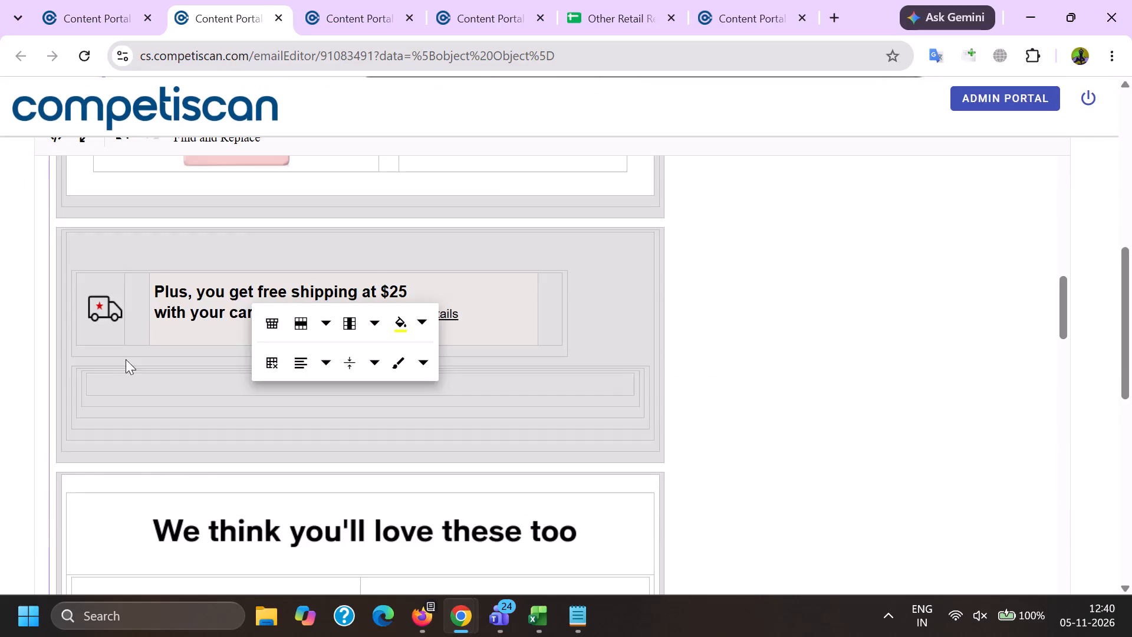
pyautogui.scroll(-5, 126, 359)
pyautogui.doubleClick(104, 186)
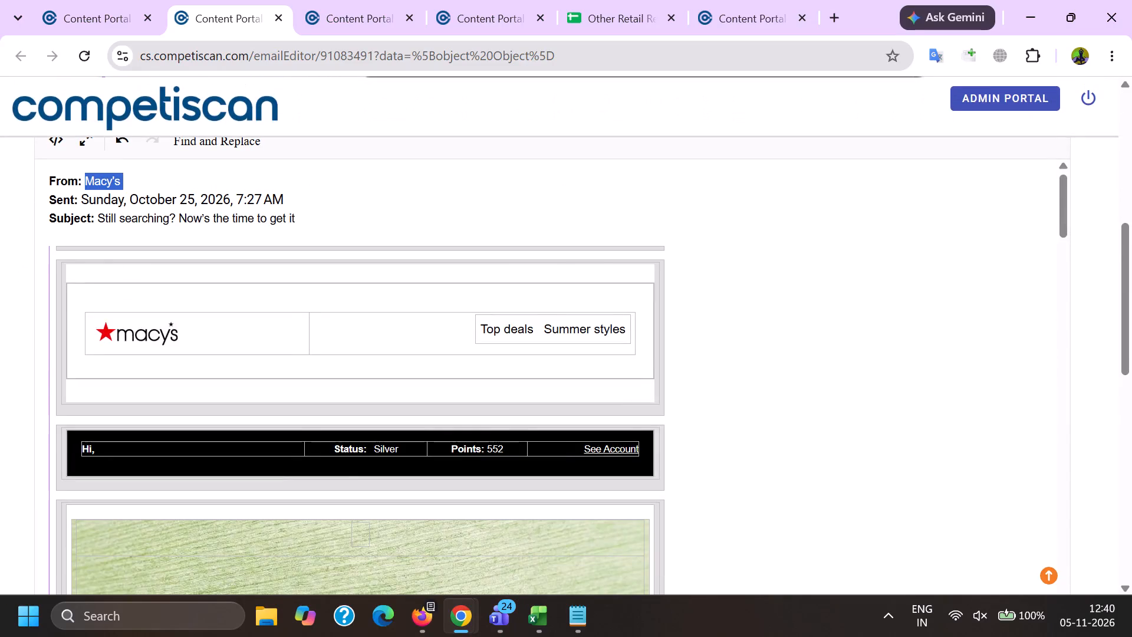
pyautogui.hotkey('shift', 'Left')
pyautogui.hotkey('ctrl', 'c')
pyautogui.hotkey('alt', 'Tab')
pyautogui.scroll(-5, 377, 272)
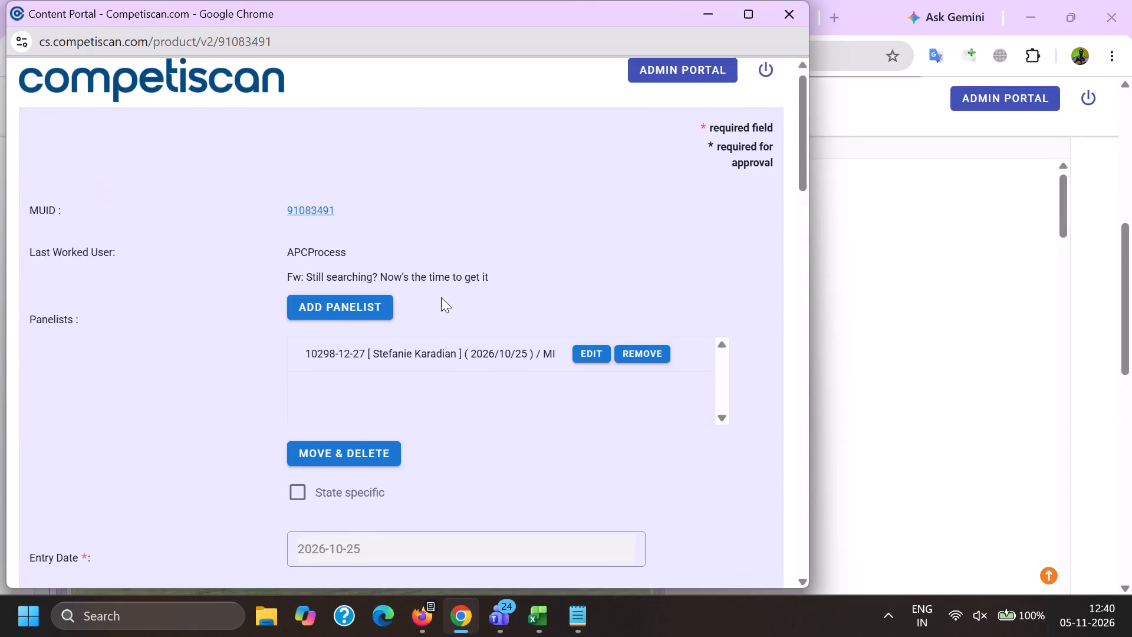
pyautogui.click(394, 307)
pyautogui.click(387, 272)
pyautogui.hotkey('ctrl', 'v')
pyautogui.click(423, 442)
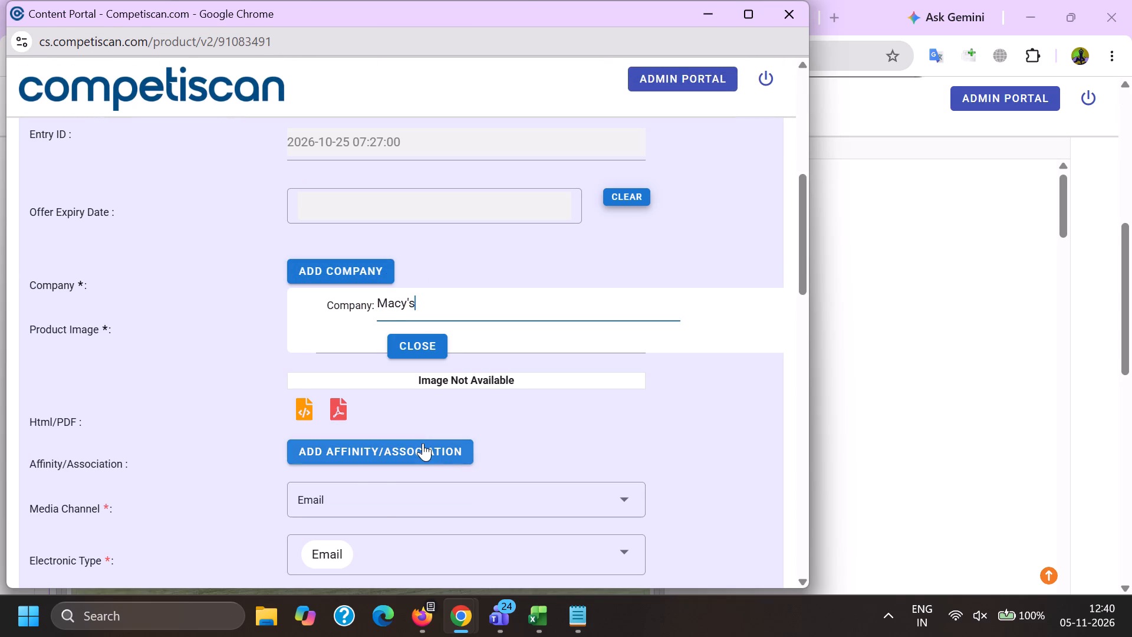
pyautogui.click(487, 475)
pyautogui.hotkey('ctrl', 'v')
pyautogui.click(413, 356)
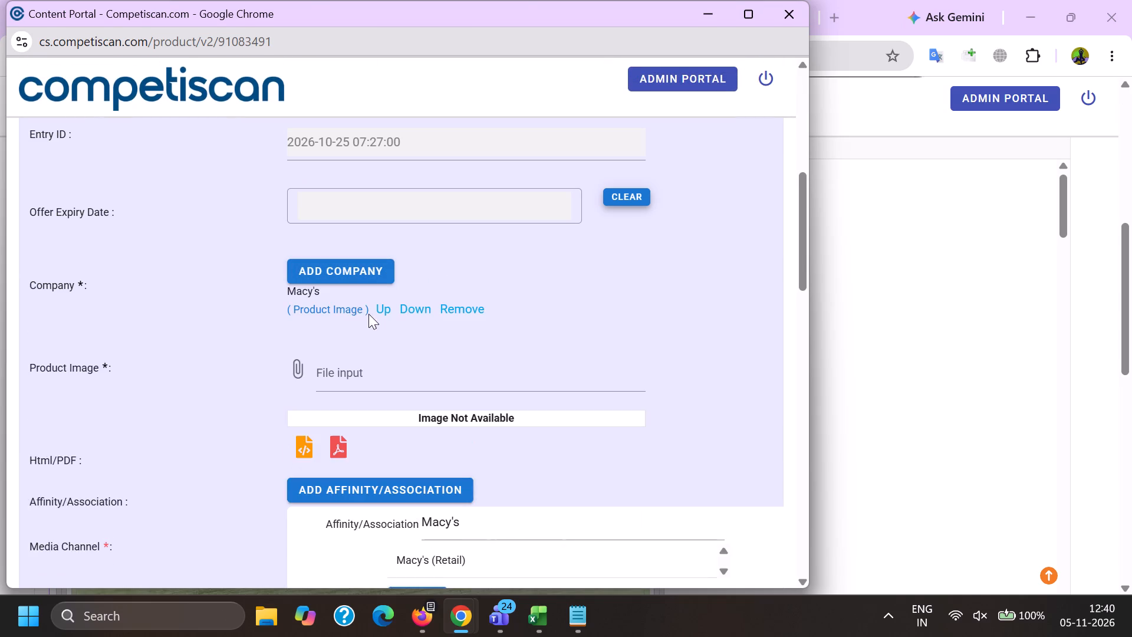
pyautogui.click(354, 309)
# Add Citibank as the second company on the product form.
pyautogui.click(348, 264)
pyautogui.write('citibank')
pyautogui.click(423, 345)
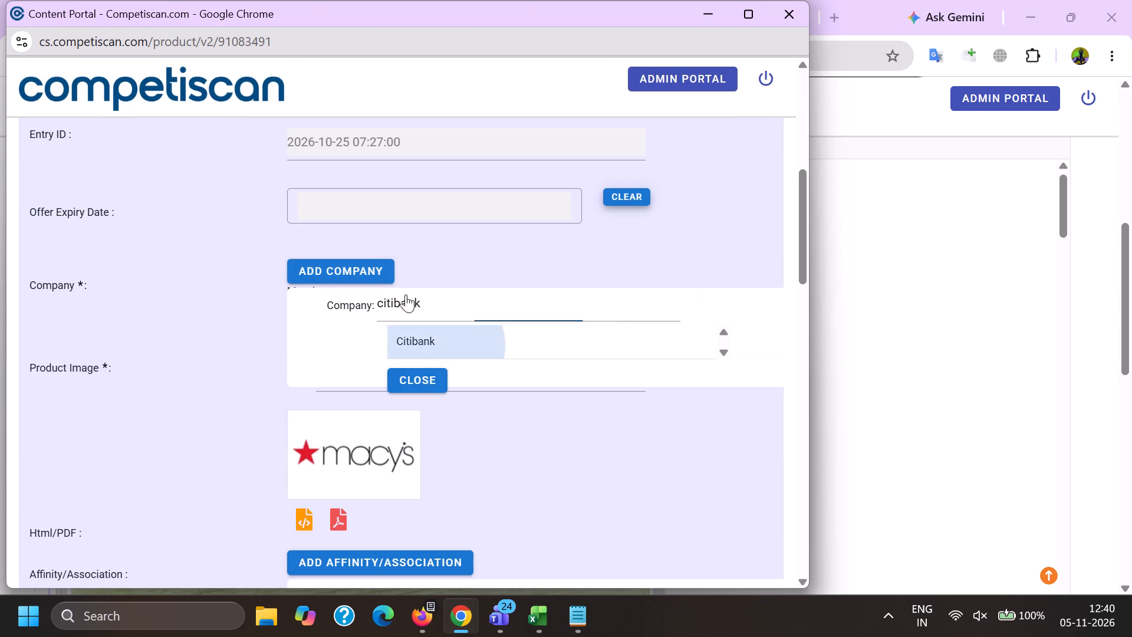
# Choose Macy's (Retail) as the affinity/association.
pyautogui.scroll(-3, 399, 275)
pyautogui.click(417, 416)
# Set the product's sector to Retail.
pyautogui.scroll(-3, 379, 264)
pyautogui.click(344, 342)
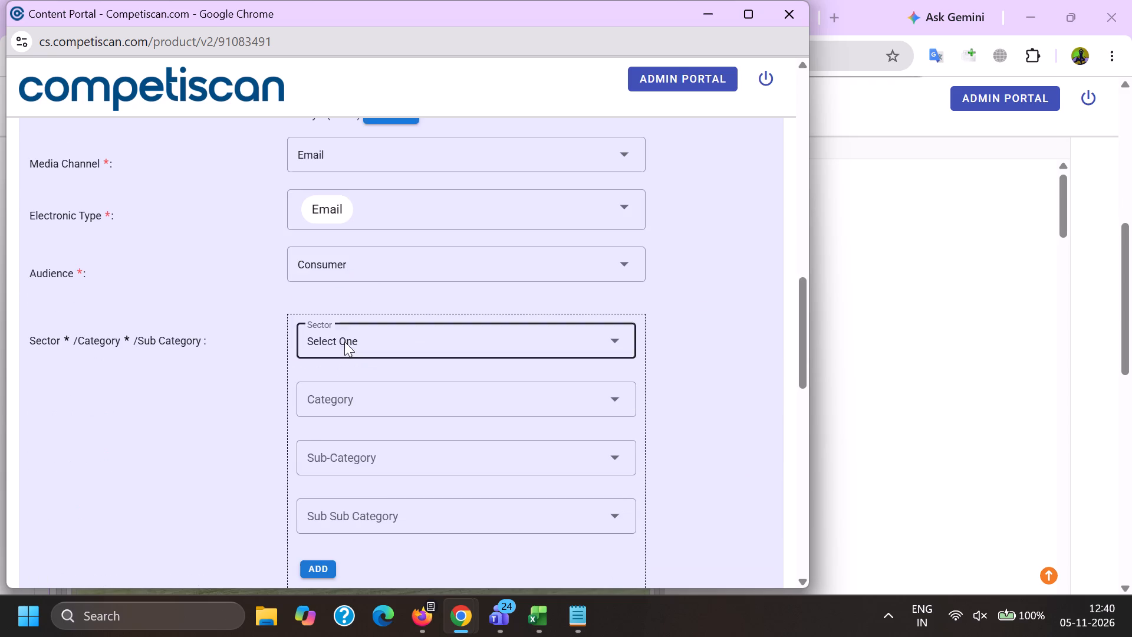
pyautogui.scroll(-7, 344, 342)
pyautogui.click(345, 394)
pyautogui.moveTo(219, 406); pyautogui.dragTo(237, 406)
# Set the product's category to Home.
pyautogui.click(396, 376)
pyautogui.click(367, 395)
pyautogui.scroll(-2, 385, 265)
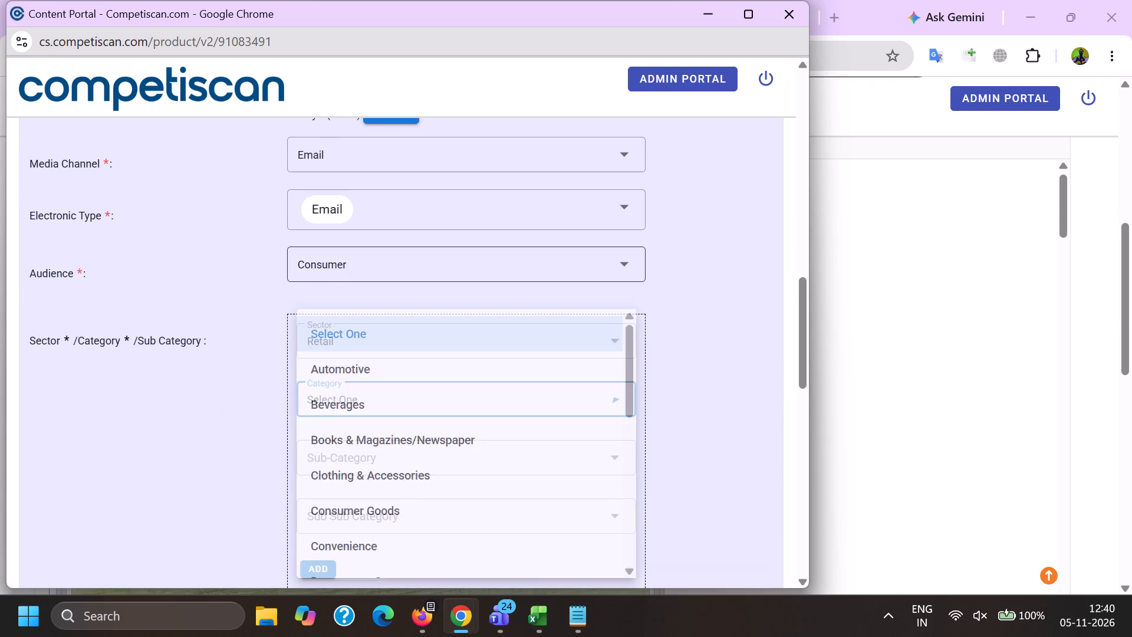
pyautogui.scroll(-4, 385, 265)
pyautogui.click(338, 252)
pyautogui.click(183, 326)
# Check the products shown in the email and set the category to Health & Beauty.
pyautogui.hotkey('alt', 'Tab')
pyautogui.scroll(-2, 297, 373)
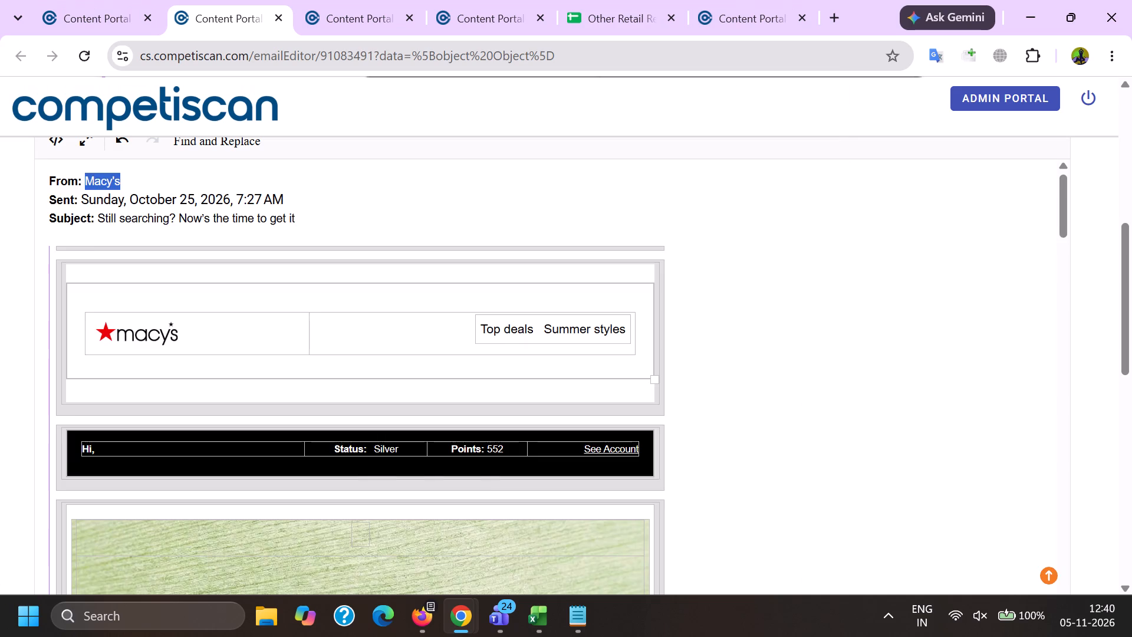
pyautogui.scroll(-8, 295, 369)
pyautogui.scroll(1, 308, 403)
pyautogui.scroll(-8, 308, 404)
pyautogui.hotkey('alt', 'Tab')
pyautogui.click(355, 316)
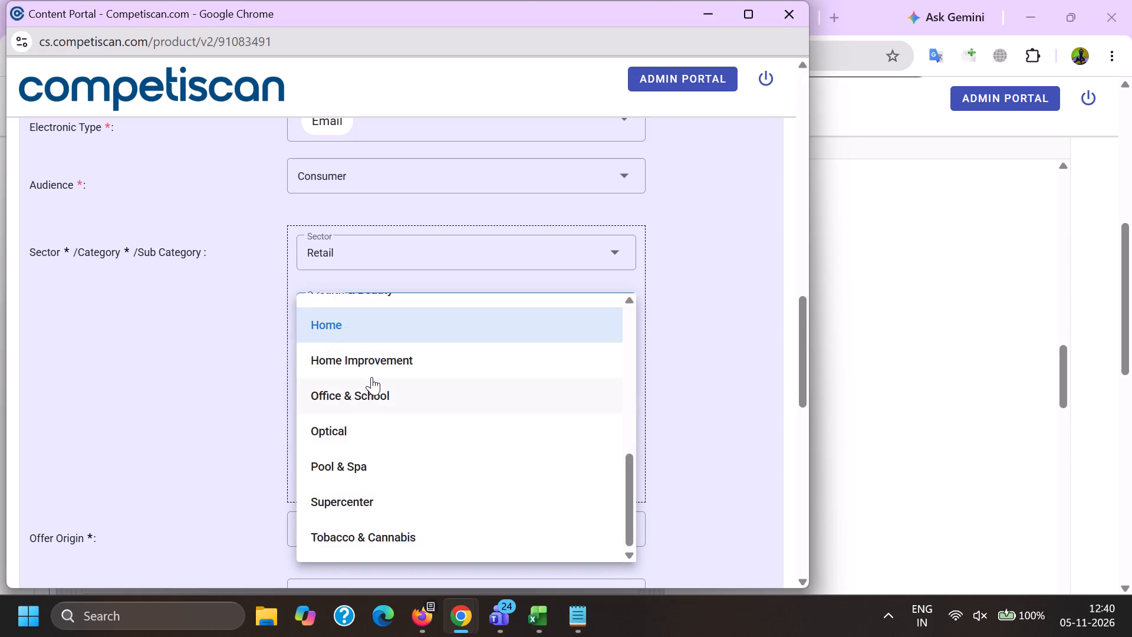
pyautogui.scroll(1, 367, 390)
pyautogui.click(367, 379)
pyautogui.moveTo(181, 393); pyautogui.dragTo(193, 393)
# Set the sub category to Beauty & Personal Care and add the Retail classification to the form.
pyautogui.click(317, 374)
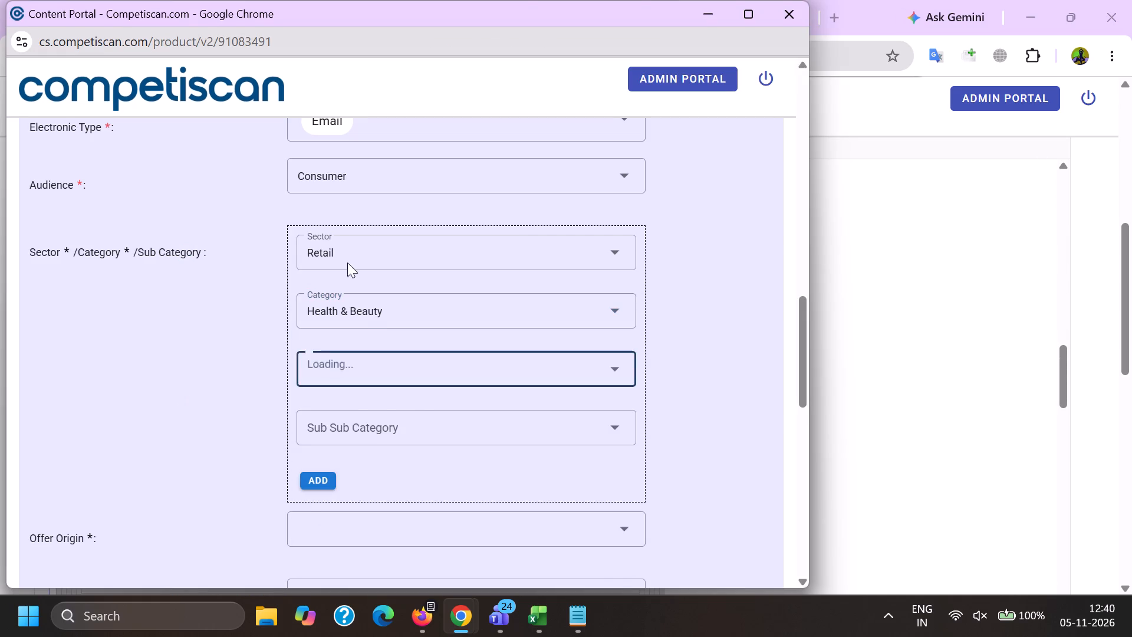
pyautogui.scroll(1, 344, 246)
pyautogui.scroll(-1, 344, 245)
pyautogui.click(381, 413)
pyautogui.click(217, 419)
pyautogui.click(319, 475)
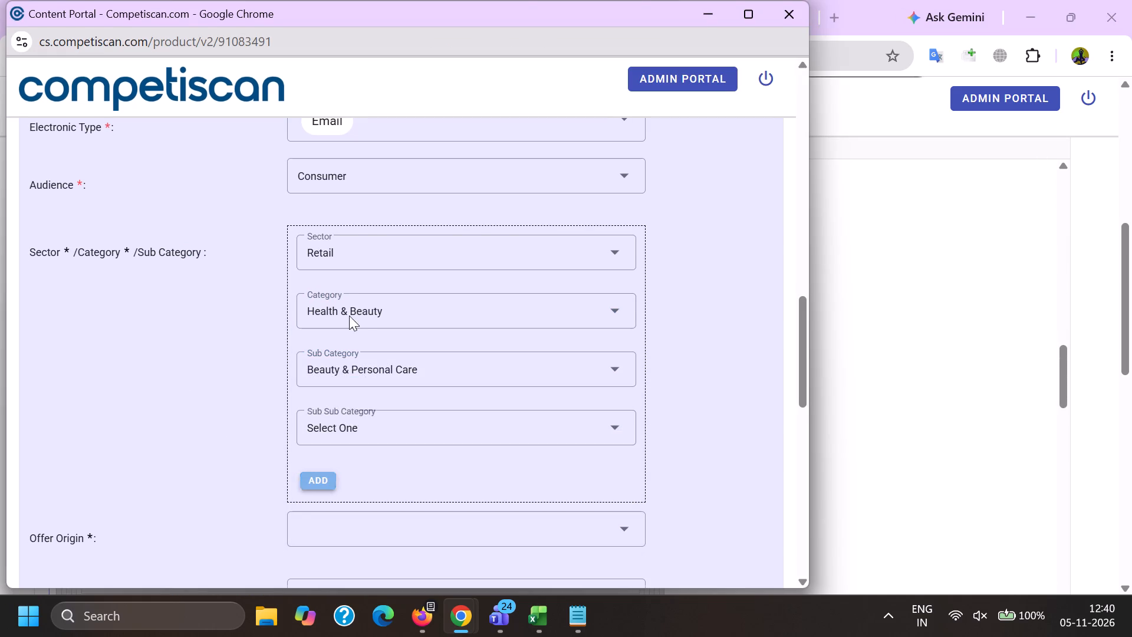
# Add a second classification with sector Credit Cards, category Payment Cards and sub category Private Label Cards.
pyautogui.click(340, 284)
pyautogui.scroll(6, 361, 403)
pyautogui.click(368, 438)
pyautogui.moveTo(256, 429); pyautogui.dragTo(265, 426)
pyautogui.click(345, 365)
pyautogui.click(354, 431)
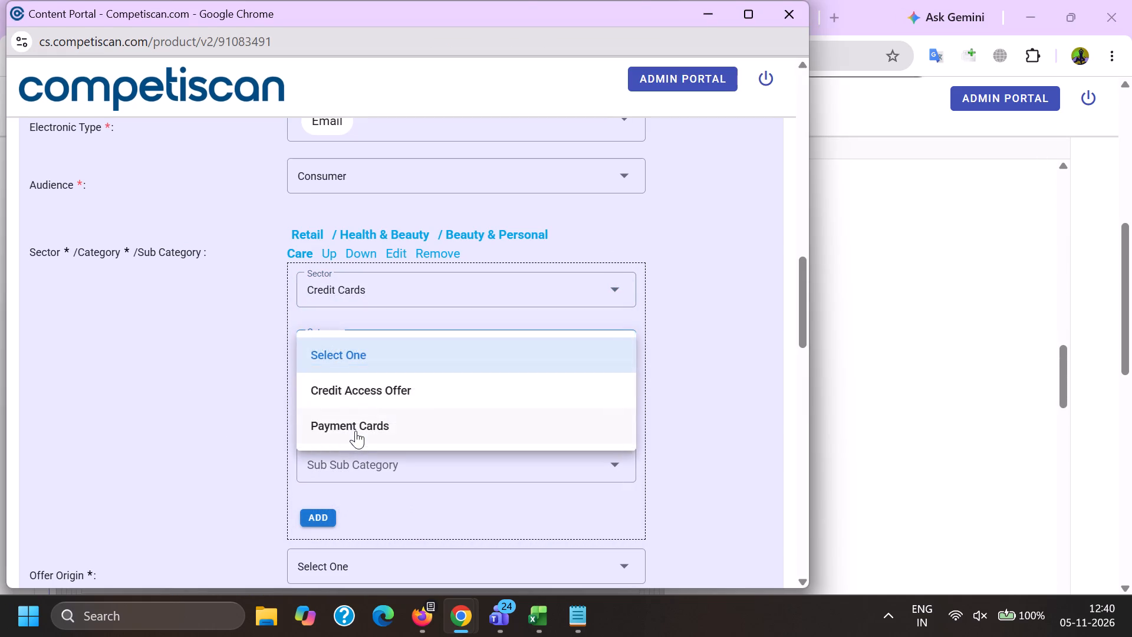
pyautogui.click(341, 418)
pyautogui.scroll(-2, 345, 357)
pyautogui.scroll(-6, 350, 444)
pyautogui.click(391, 422)
pyautogui.click(194, 412)
pyautogui.doubleClick(326, 330)
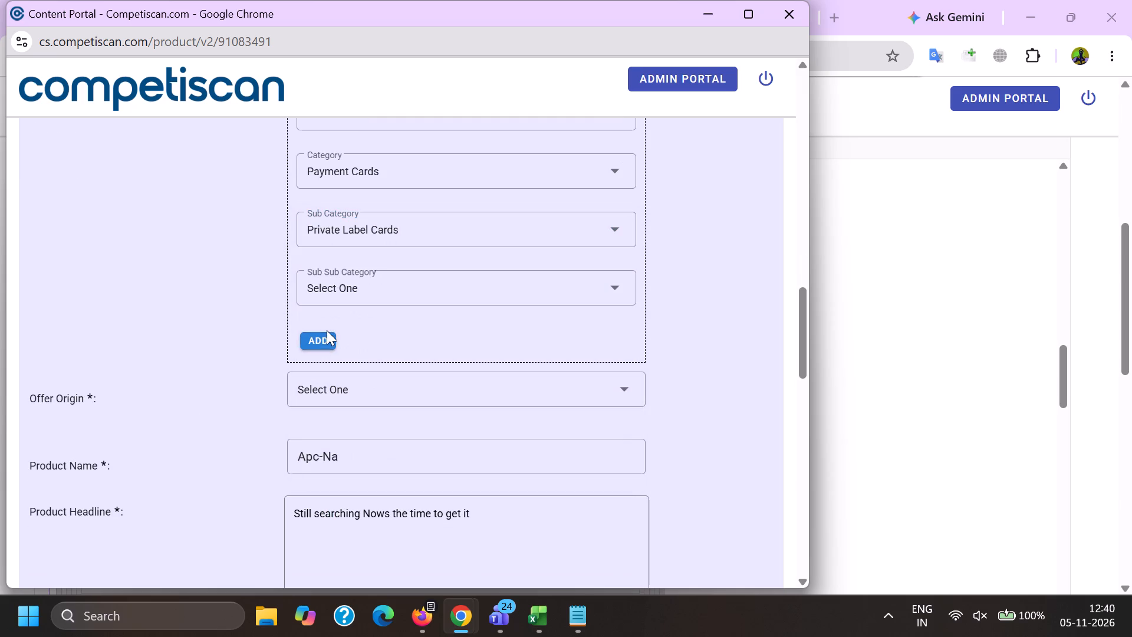
# Move the Retail classification below the Credit Cards one.
pyautogui.scroll(3, 354, 388)
pyautogui.click(363, 337)
# Set the offer origin to Provider/Bank and the product name to Macy's Card.
pyautogui.scroll(-5, 363, 337)
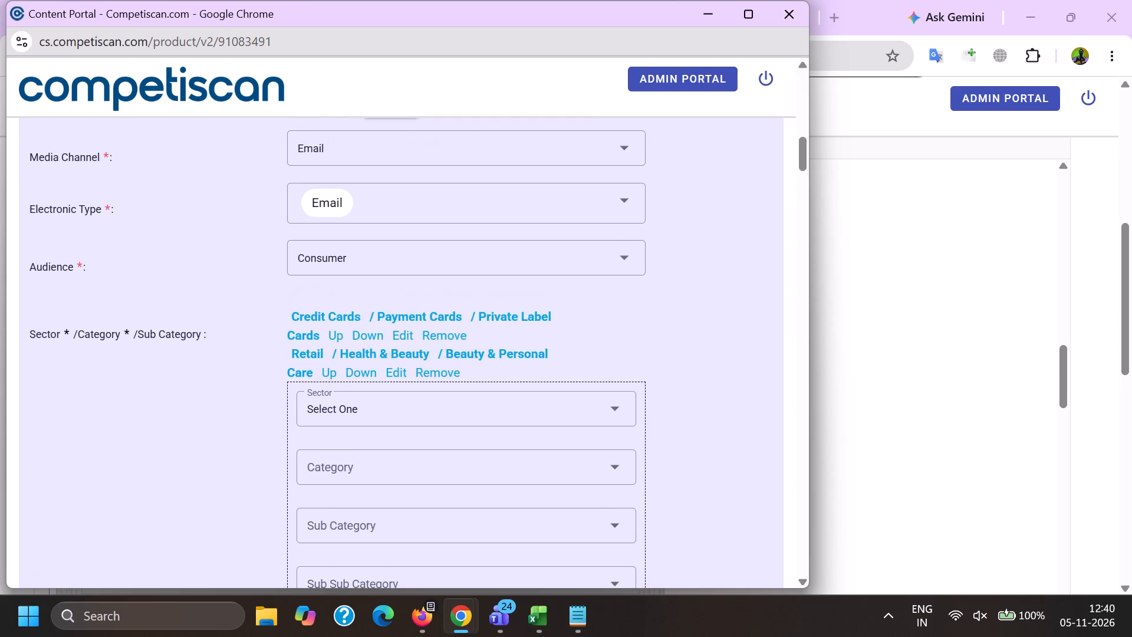
pyautogui.click(343, 244)
pyautogui.doubleClick(331, 337)
pyautogui.hotkey('ctrl', 'v')
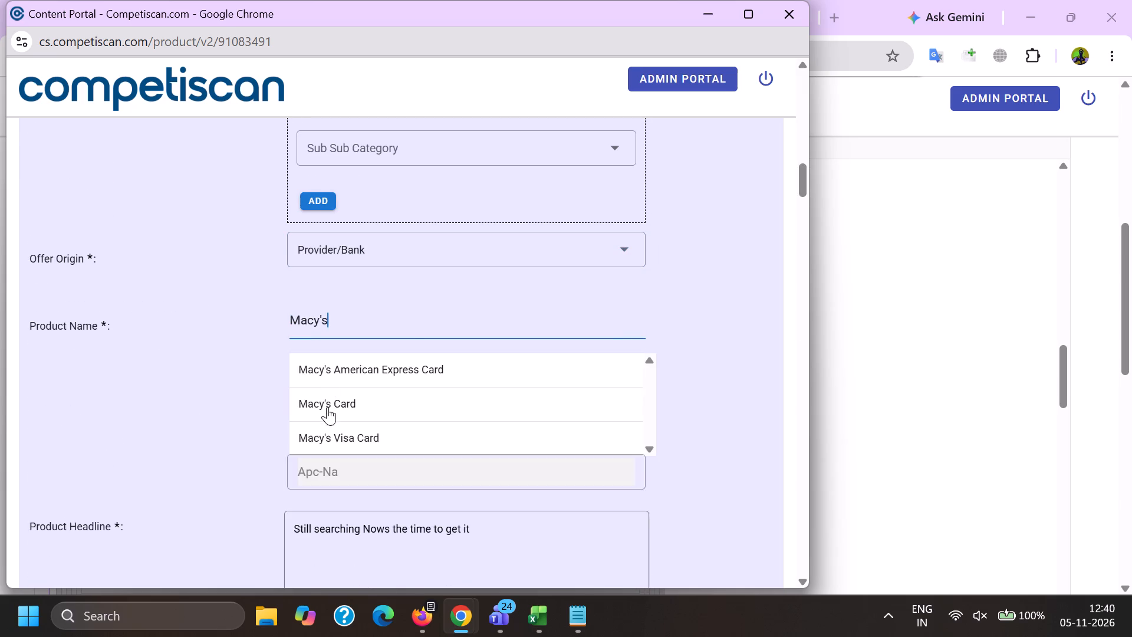
pyautogui.click(327, 408)
pyautogui.scroll(5, 330, 403)
pyautogui.click(364, 344)
# Replace the product headline with the email's subject line, "Still searching? Now's the time to get it.", ending in a period.
pyautogui.scroll(-6, 367, 289)
pyautogui.moveTo(554, 329); pyautogui.dragTo(8, 339)
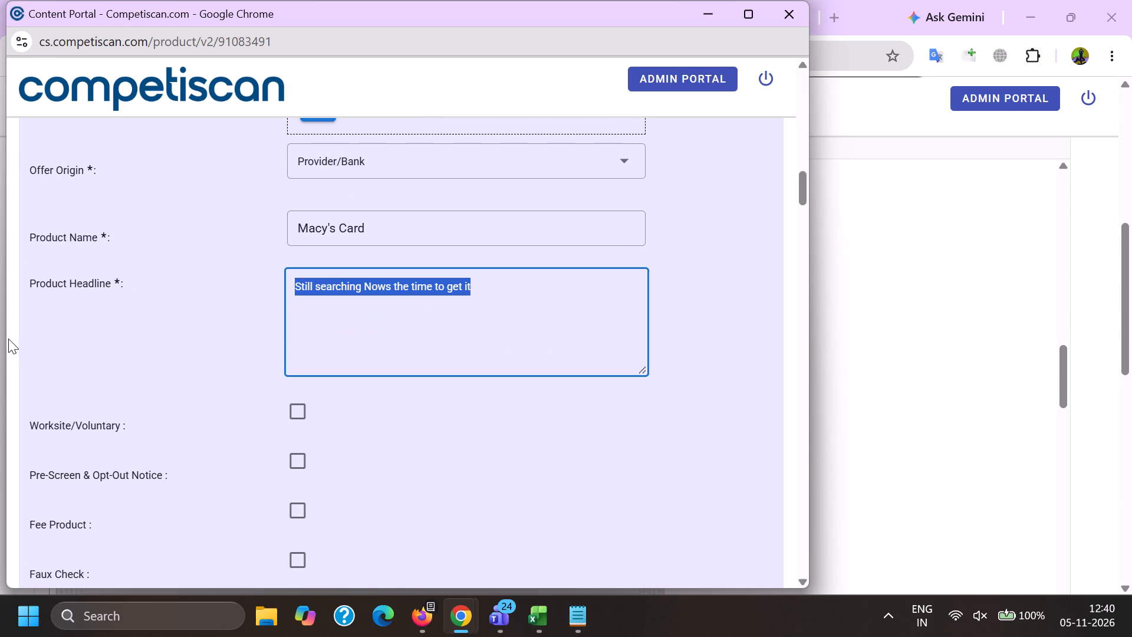
pyautogui.moveTo(8, 339); pyautogui.dragTo(8, 340)
pyautogui.press('BackSpace')
pyautogui.hotkey('alt', 'Tab')
pyautogui.scroll(13, 223, 425)
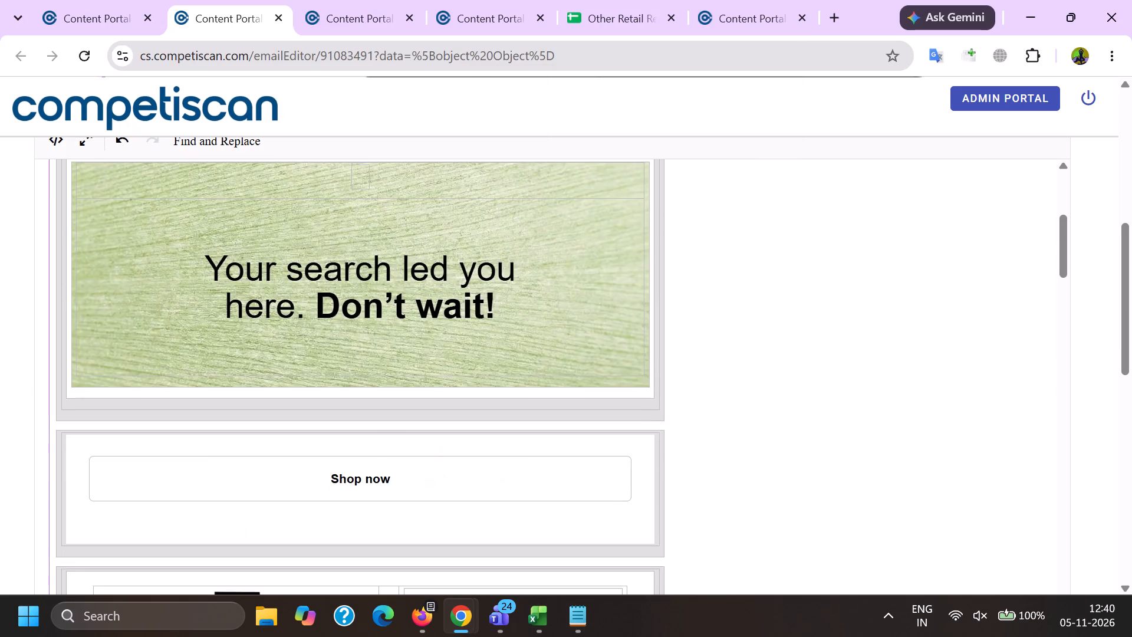
pyautogui.scroll(5, 182, 409)
pyautogui.scroll(1, 143, 379)
pyautogui.doubleClick(106, 305)
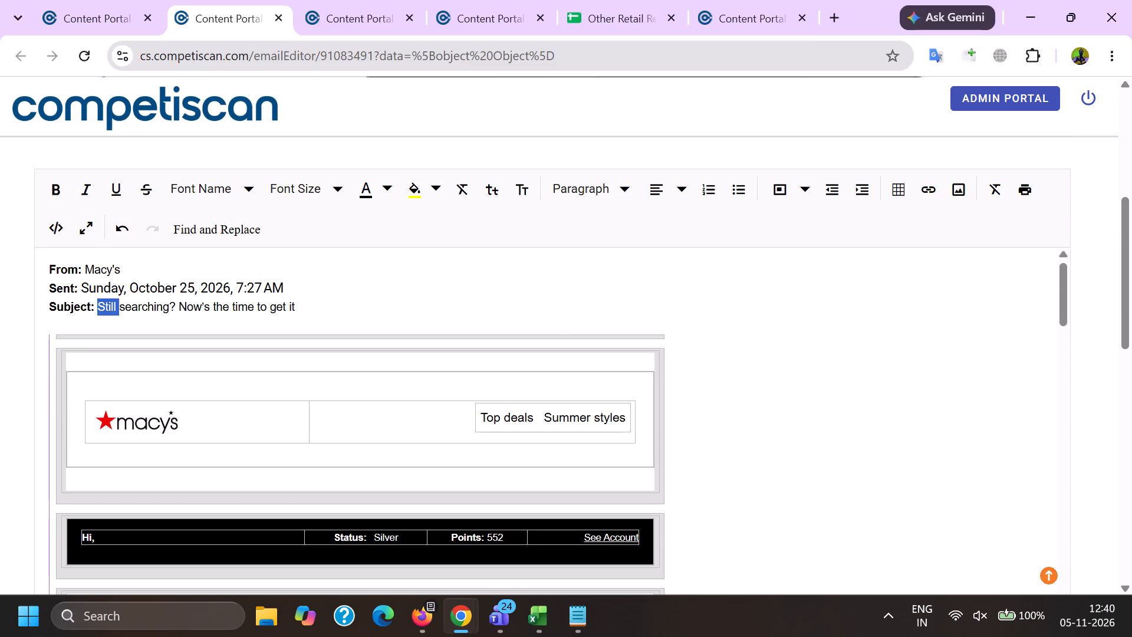
pyautogui.keyDown('shift'); pyautogui.click(363, 304); pyautogui.keyUp('shift')
pyautogui.hotkey('ctrl', 'c')
pyautogui.hotkey('alt', 'Tab')
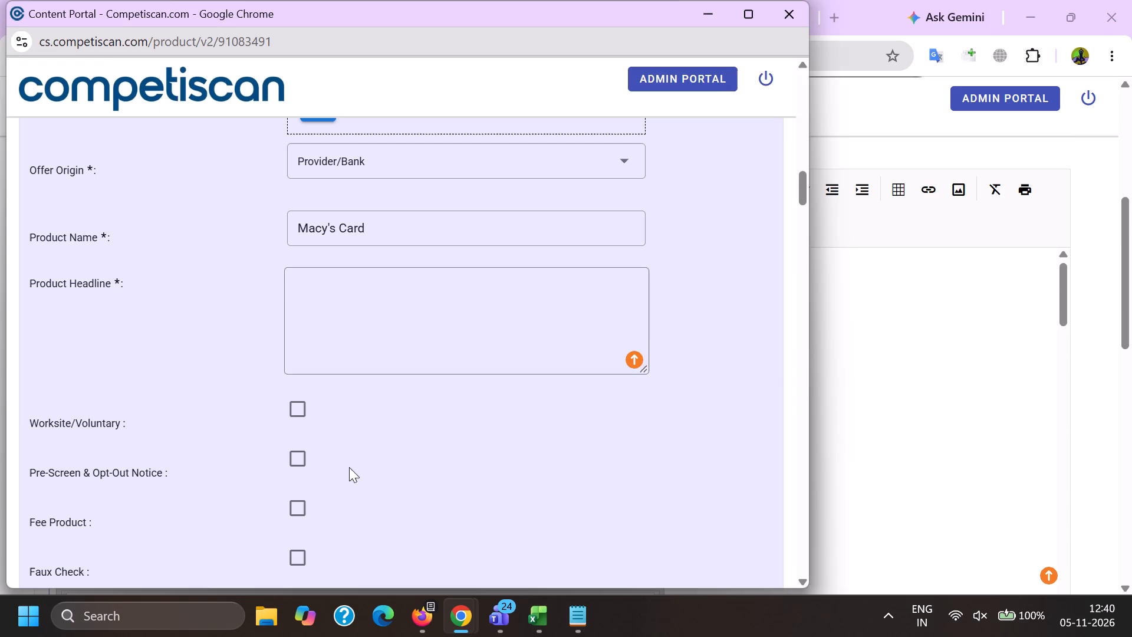
pyautogui.click(376, 344)
pyautogui.hotkey('ctrl', 'v')
pyautogui.press('BackSpace')
pyautogui.press('.')
pyautogui.press('space')
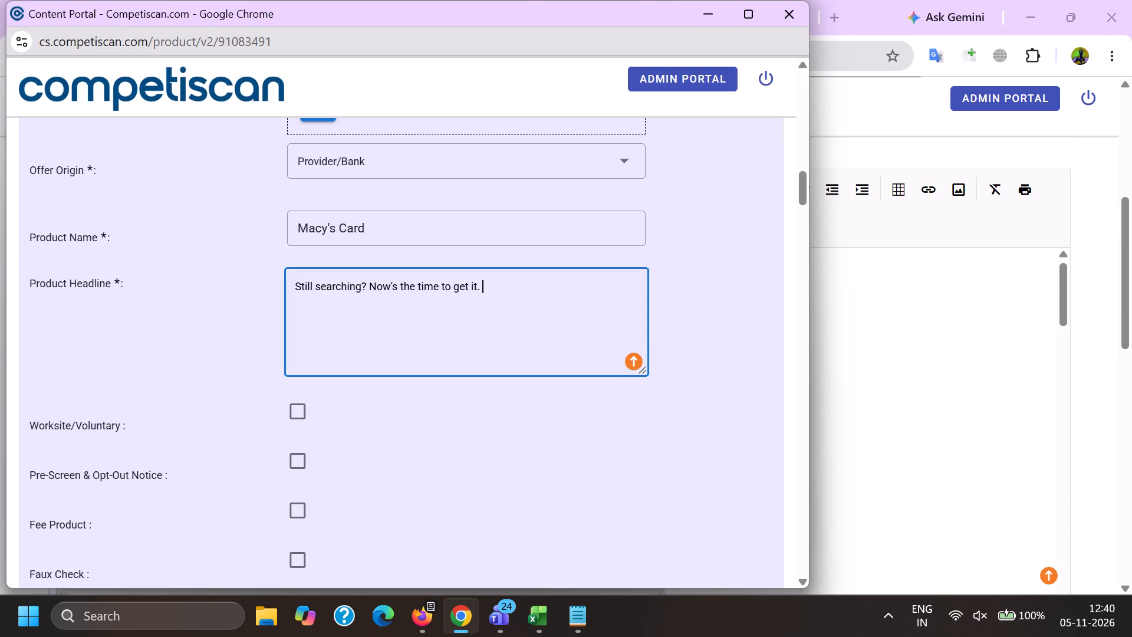
# Append the email's "Plus, you get free shipping at $25 with your card at Macy's Exclusions & Details" text to the product headline.
pyautogui.hotkey('alt', 'Tab')
pyautogui.scroll(-5, 383, 345)
pyautogui.scroll(-12, 271, 387)
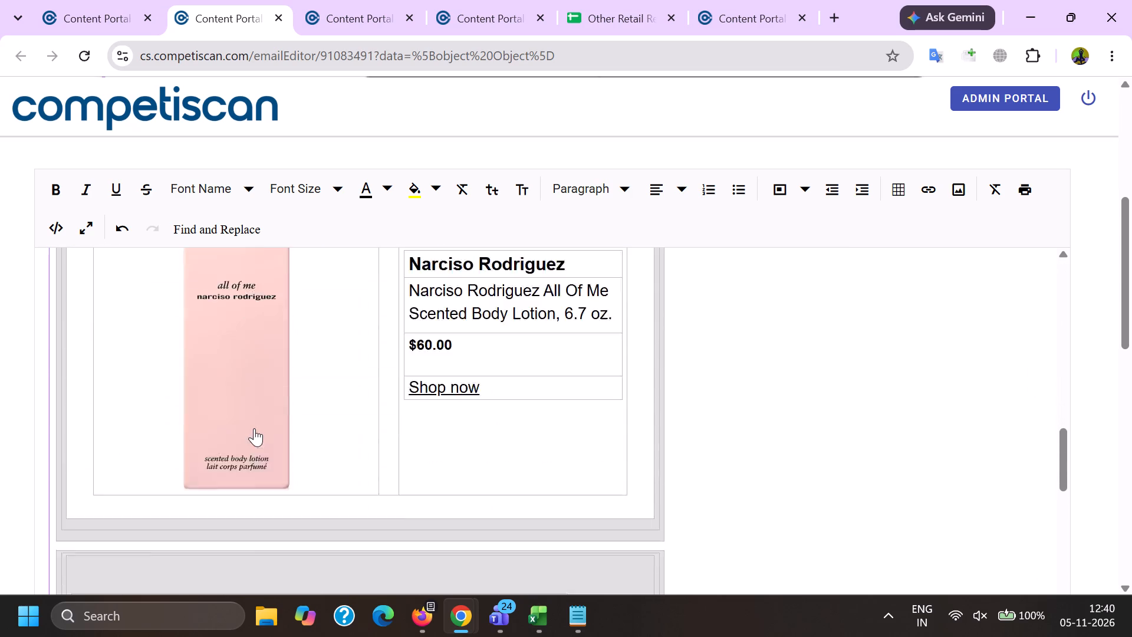
pyautogui.scroll(-4, 251, 431)
pyautogui.scroll(2, 181, 342)
pyautogui.moveTo(158, 392); pyautogui.dragTo(431, 396)
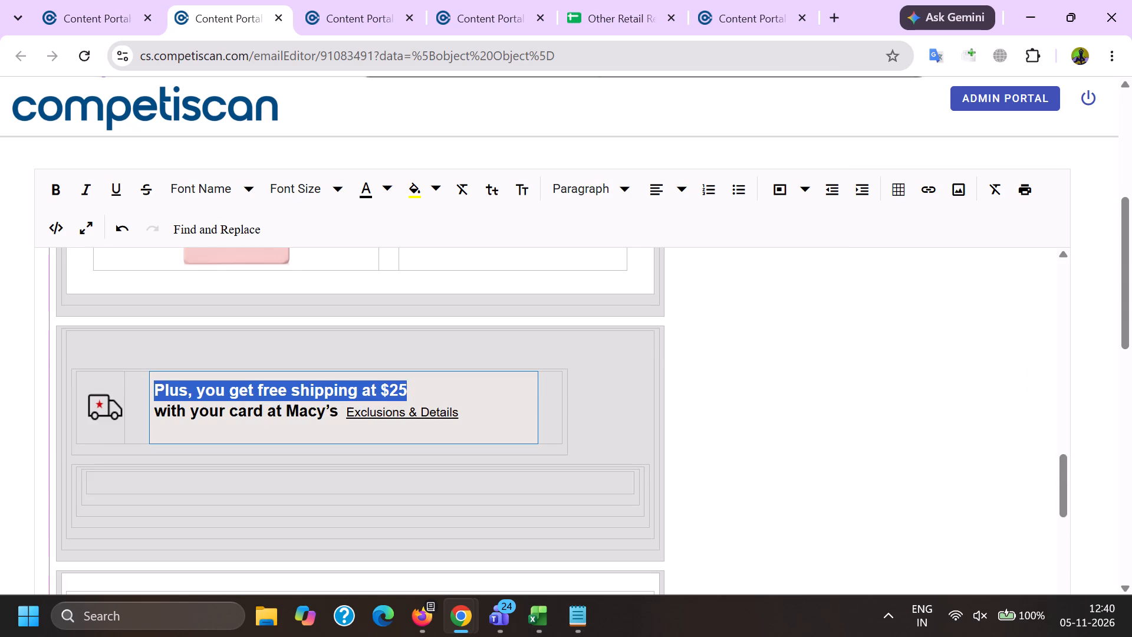
pyautogui.moveTo(431, 396); pyautogui.dragTo(476, 417)
pyautogui.hotkey('ctrl', 'c')
pyautogui.hotkey('alt', 'Tab')
pyautogui.hotkey('ctrl', 'v')
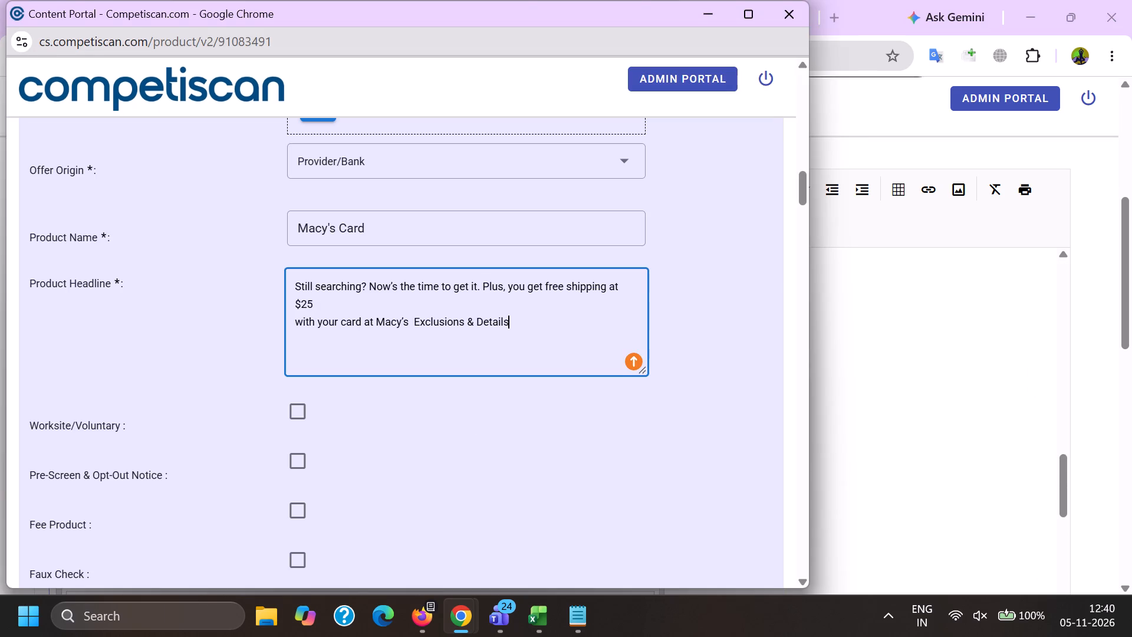
# Remove the line break after $25 in the headline, leaving a single space before "with your card".
pyautogui.click(374, 307)
pyautogui.press('Right')
pyautogui.press('BackSpace')
pyautogui.press('space')
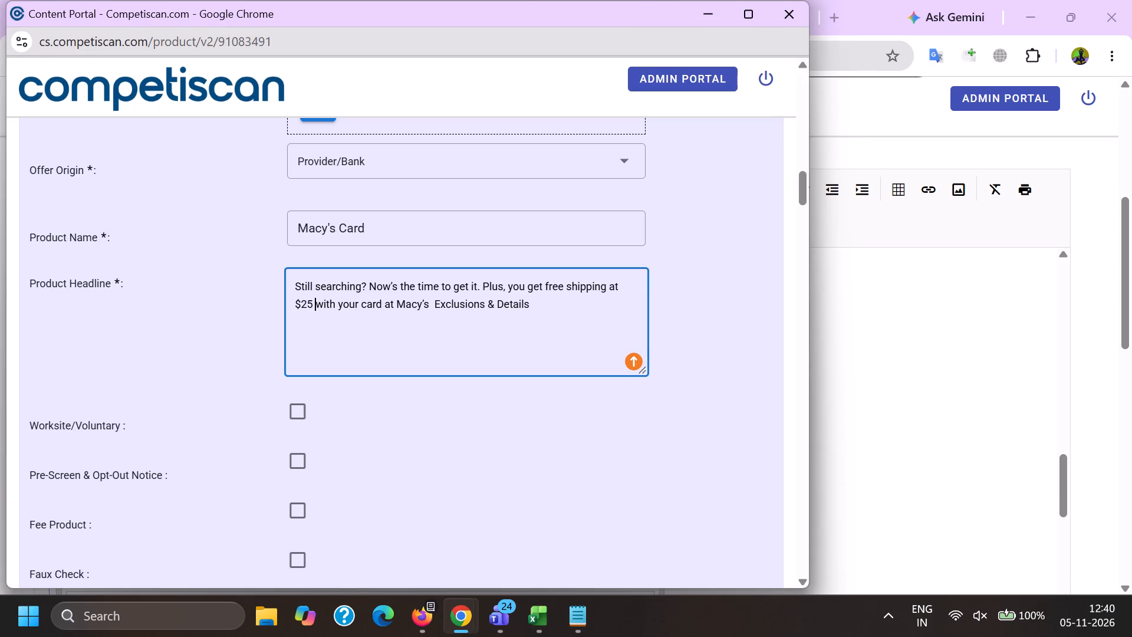
# Replace the ampersand in "Exclusions & Details" in the headline with "and".
pyautogui.press('Down')
pyautogui.press('Left')
pyautogui.press('Left')
pyautogui.press('Left')
pyautogui.press('Left')
pyautogui.press('Left')
pyautogui.press('Left')
pyautogui.press('Left')
pyautogui.press('Left')
pyautogui.press('BackSpace')
pyautogui.write('and')
# Delete the extra space before "Exclusions" in the product headline.
pyautogui.press('Left')
pyautogui.press('Left')
pyautogui.press('Left')
pyautogui.press('Left')
pyautogui.press('Left')
pyautogui.press('Left')
pyautogui.press('Left')
pyautogui.press('Left')
pyautogui.press('Left')
pyautogui.press('Left')
pyautogui.press('Left')
pyautogui.press('Left')
pyautogui.press('Left')
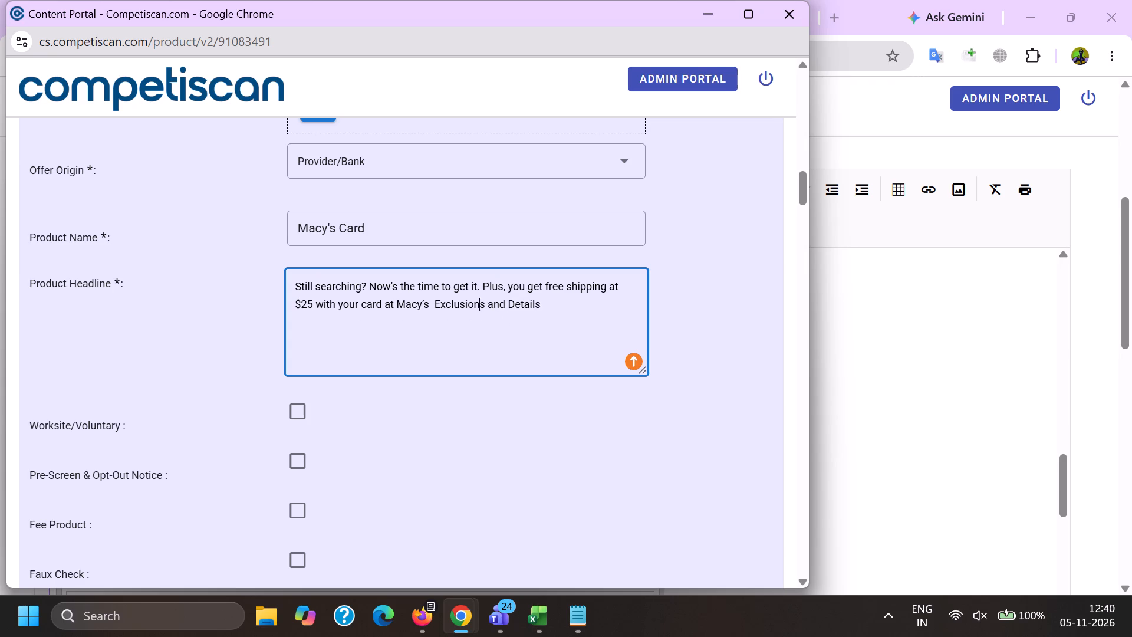
pyautogui.press('Left')
pyautogui.press('BackSpace')
# Set the response mechanism to URL/Website.
pyautogui.scroll(-3, 374, 308)
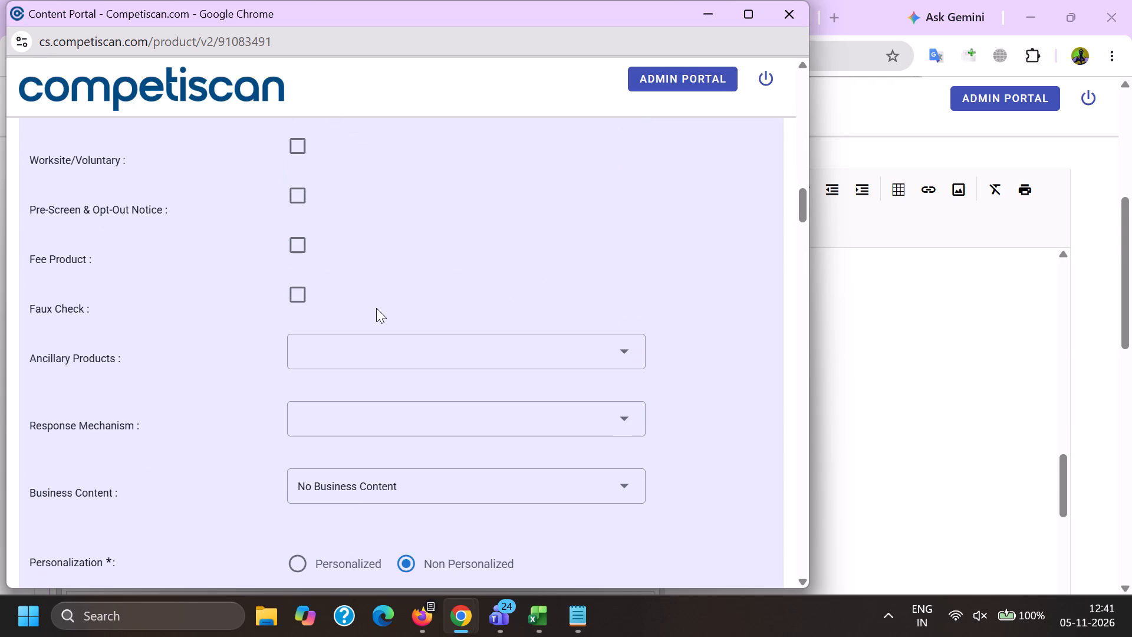
pyautogui.click(361, 430)
pyautogui.scroll(-8, 366, 300)
pyautogui.click(364, 457)
pyautogui.moveTo(211, 484); pyautogui.dragTo(218, 485)
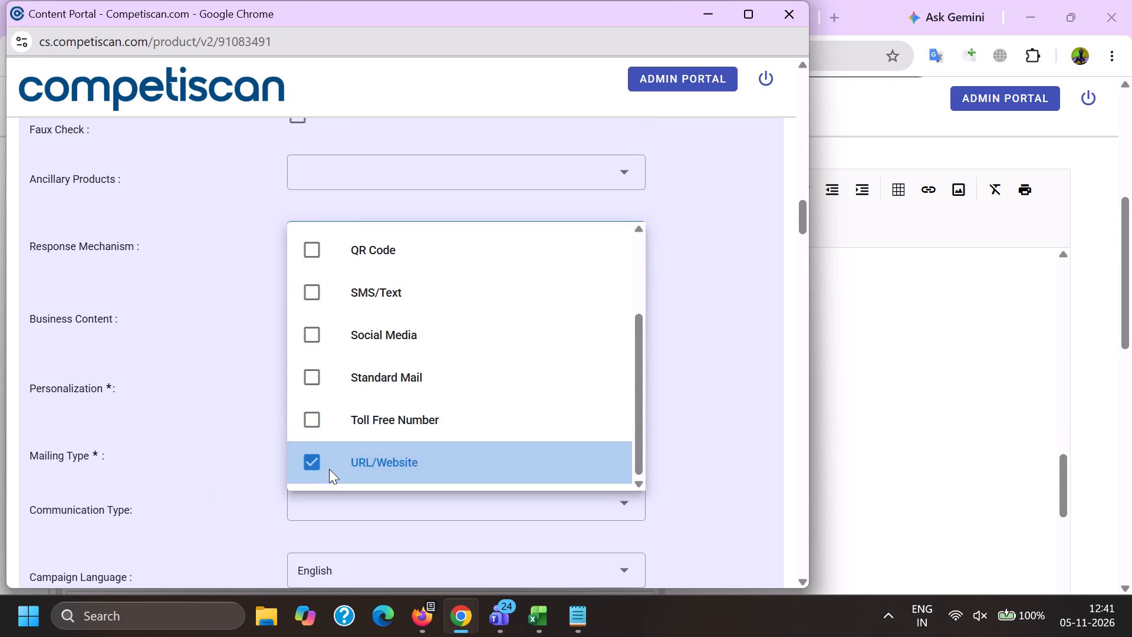
# Set the mailing type to Loyalty/Retention and the personalization to Personalized.
pyautogui.click(329, 469)
pyautogui.click(332, 449)
pyautogui.click(358, 436)
pyautogui.click(255, 436)
pyautogui.click(307, 384)
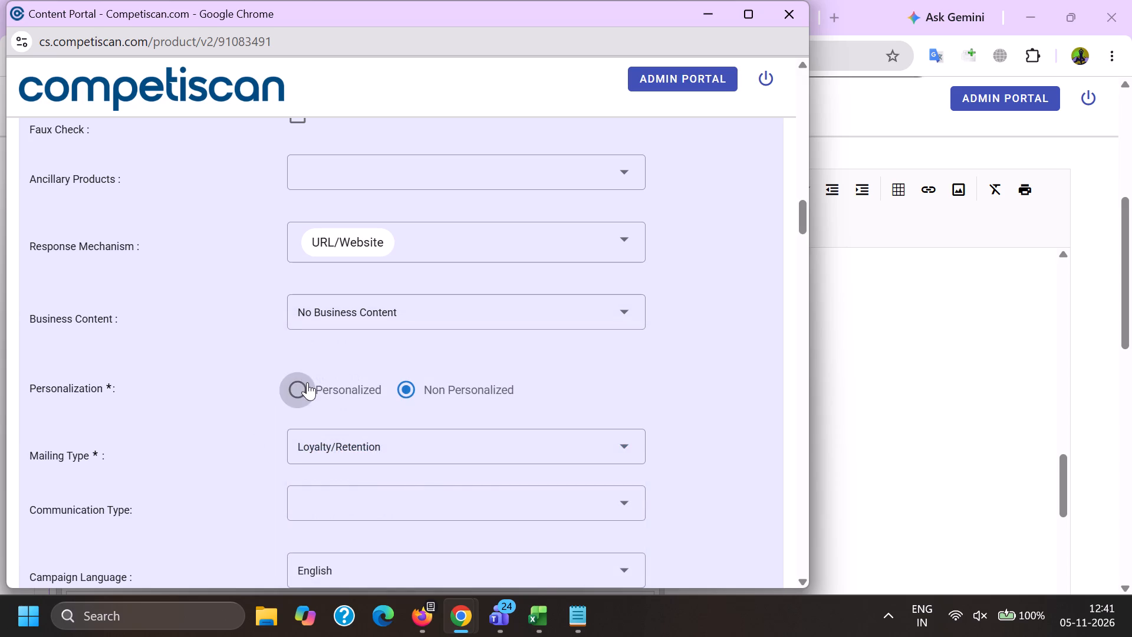
# Select the applicable communication types for the email in the product form.
pyautogui.click(345, 515)
pyautogui.scroll(-2, 375, 314)
pyautogui.scroll(-3, 357, 475)
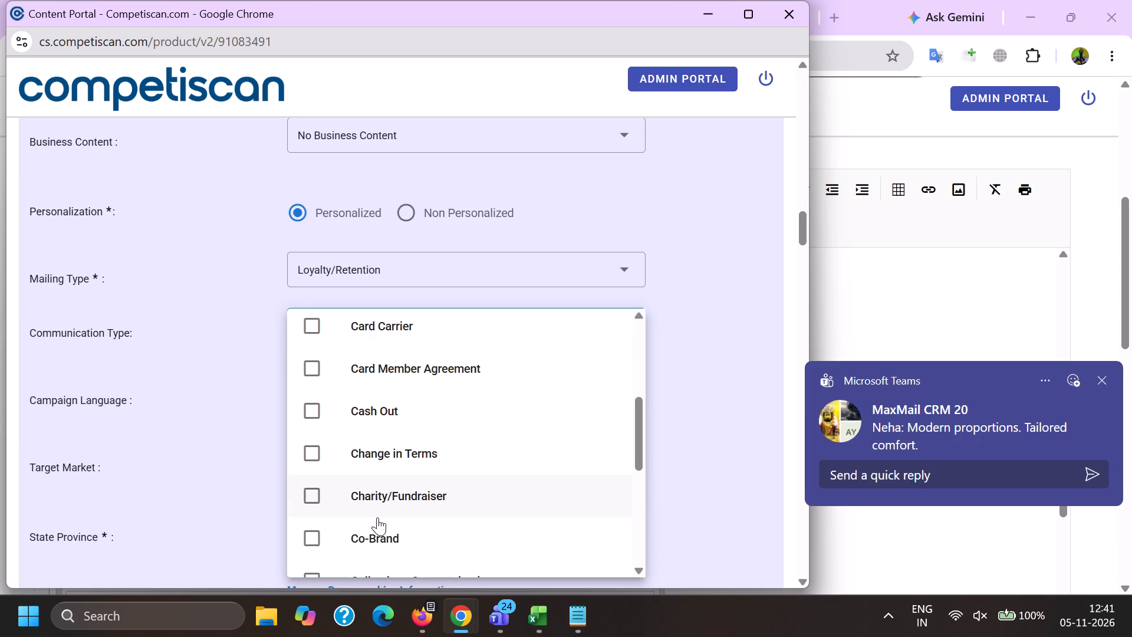
pyautogui.click(377, 517)
pyautogui.scroll(-9, 382, 495)
pyautogui.scroll(2, 379, 480)
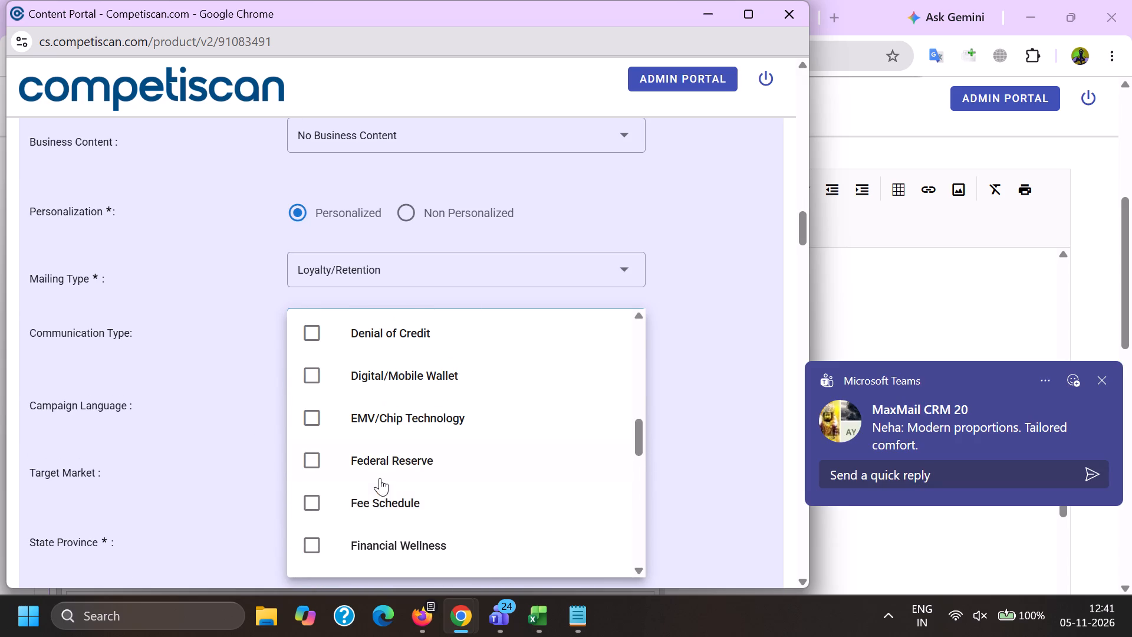
pyautogui.scroll(2, 371, 484)
pyautogui.scroll(-5, 376, 464)
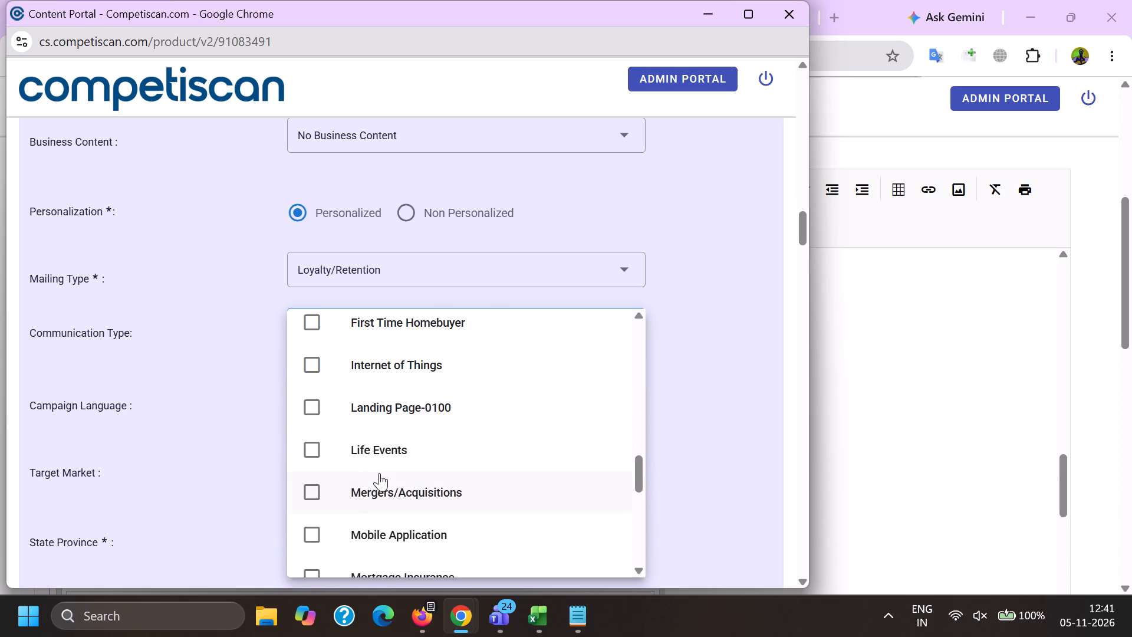
pyautogui.click(386, 528)
pyautogui.doubleClick(221, 510)
# Set the primary card level to Not Mentioned in the Payment Card Offer Details.
pyautogui.scroll(-1, 221, 510)
pyautogui.scroll(-3, 317, 477)
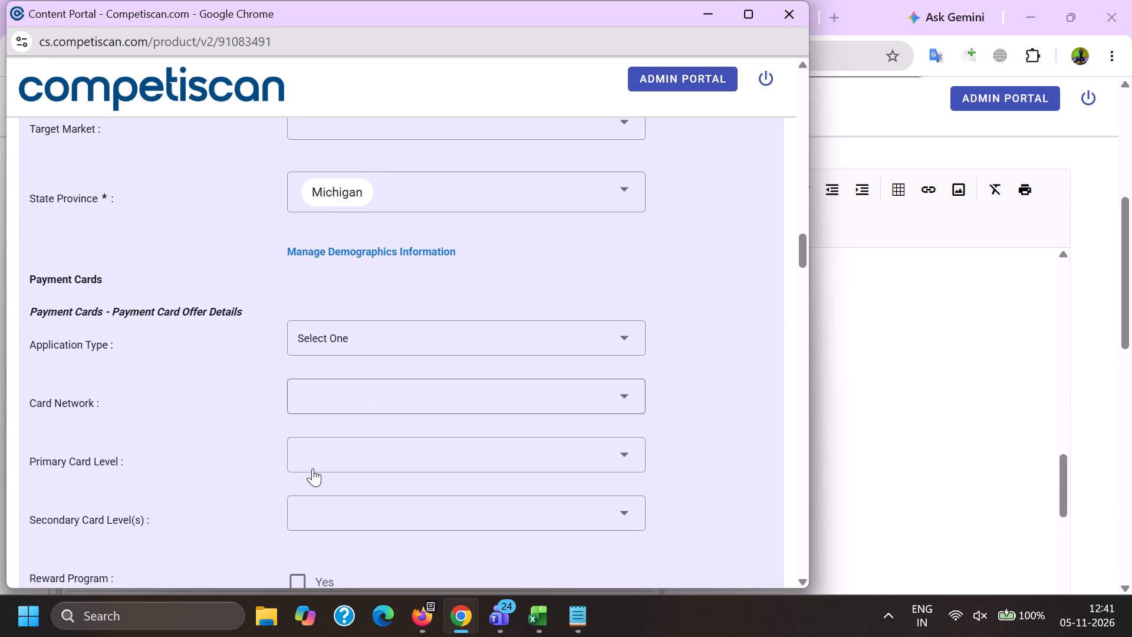
pyautogui.click(309, 446)
pyautogui.scroll(-2, 331, 295)
pyautogui.click(348, 478)
pyautogui.click(248, 478)
# Mark Reward Program as Yes and choose its reward program emphasis.
pyautogui.click(296, 416)
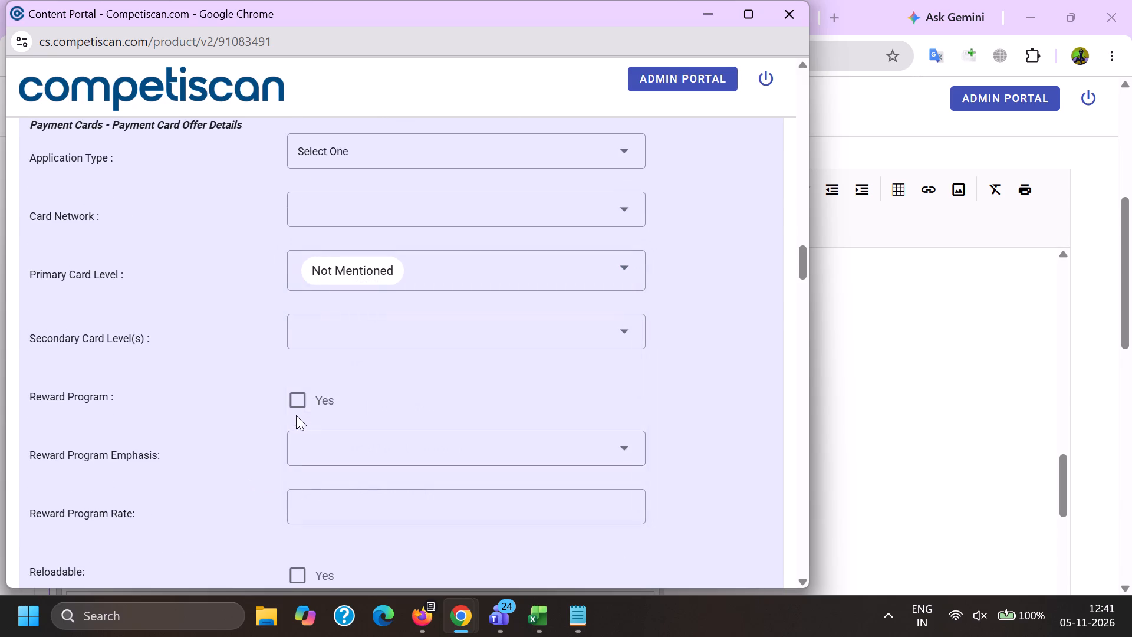
pyautogui.click(297, 406)
pyautogui.click(333, 449)
pyautogui.click(361, 531)
pyautogui.click(221, 528)
# Mark Credit Card Mentioned in the Retail - Credit section and submit the product form.
pyautogui.press('End')
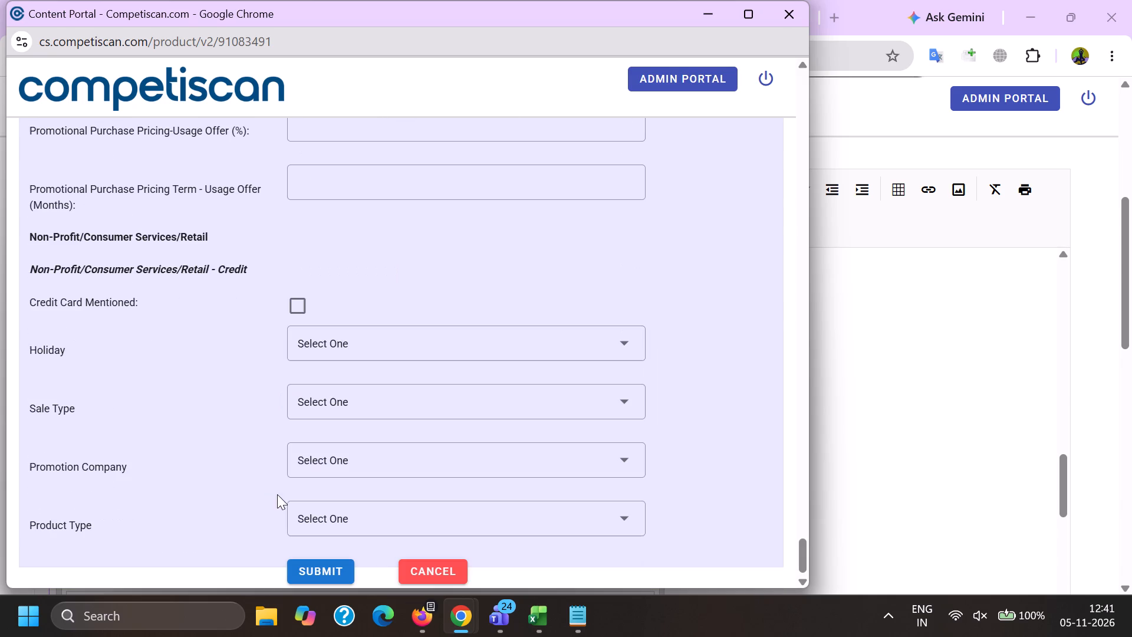
pyautogui.click(304, 301)
pyautogui.click(328, 566)
# In Firefox, copy the subject text "your exclusive 20% off awaits—shop outfit makers to go with your latest pick" of email 91219670.
pyautogui.click(417, 635)
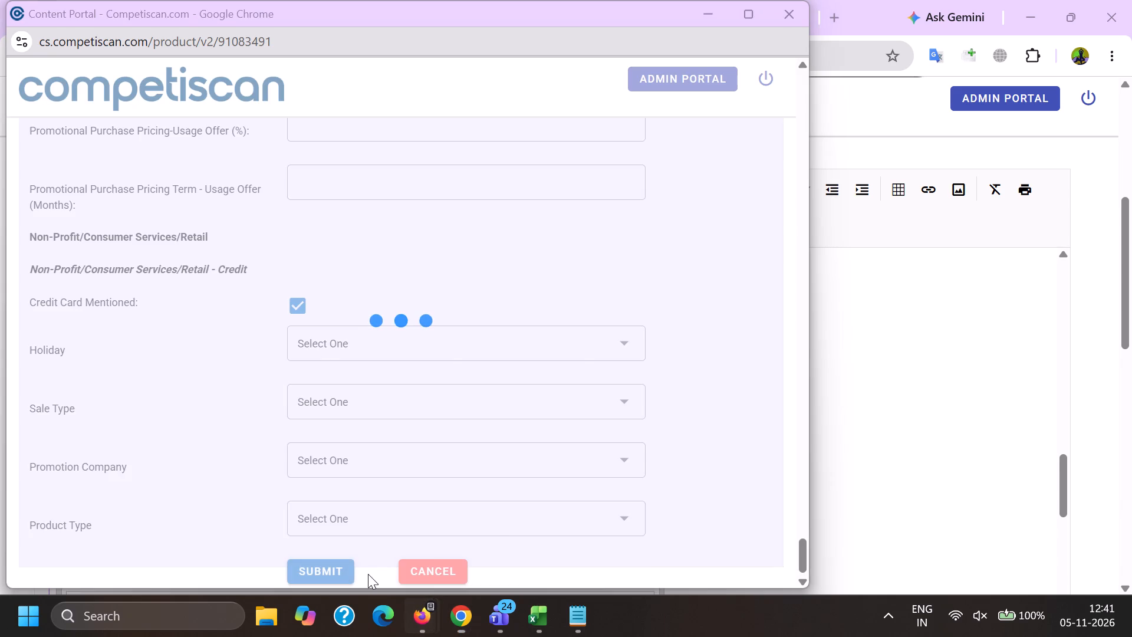
pyautogui.click(315, 547)
pyautogui.scroll(-1, 284, 466)
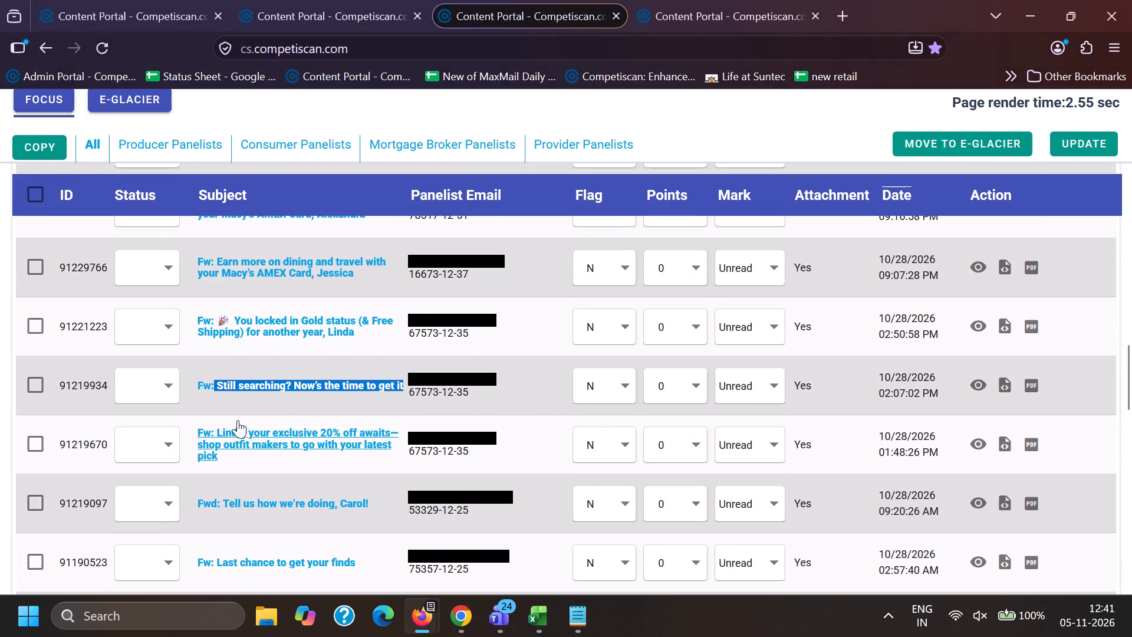
pyautogui.moveTo(240, 425); pyautogui.dragTo(256, 451)
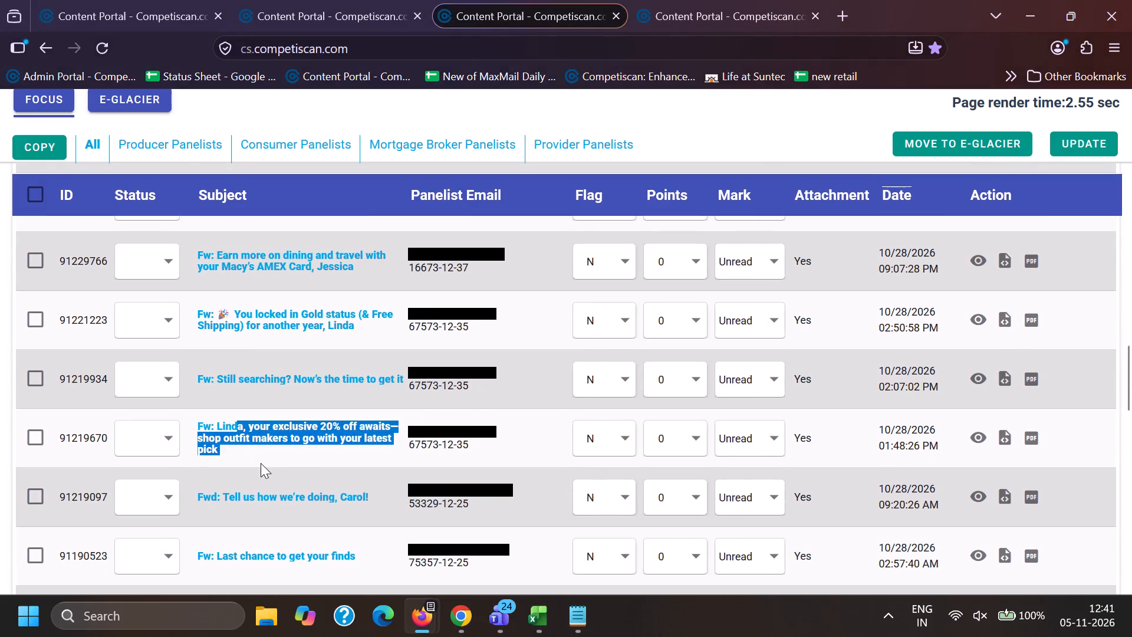
pyautogui.click(261, 465)
pyautogui.click(241, 412)
pyautogui.moveTo(242, 412); pyautogui.dragTo(256, 447)
pyautogui.hotkey('ctrl', 'c')
# Refresh the Focus email list for the "Capital one" search.
pyautogui.click(67, 0)
pyautogui.click(63, 193)
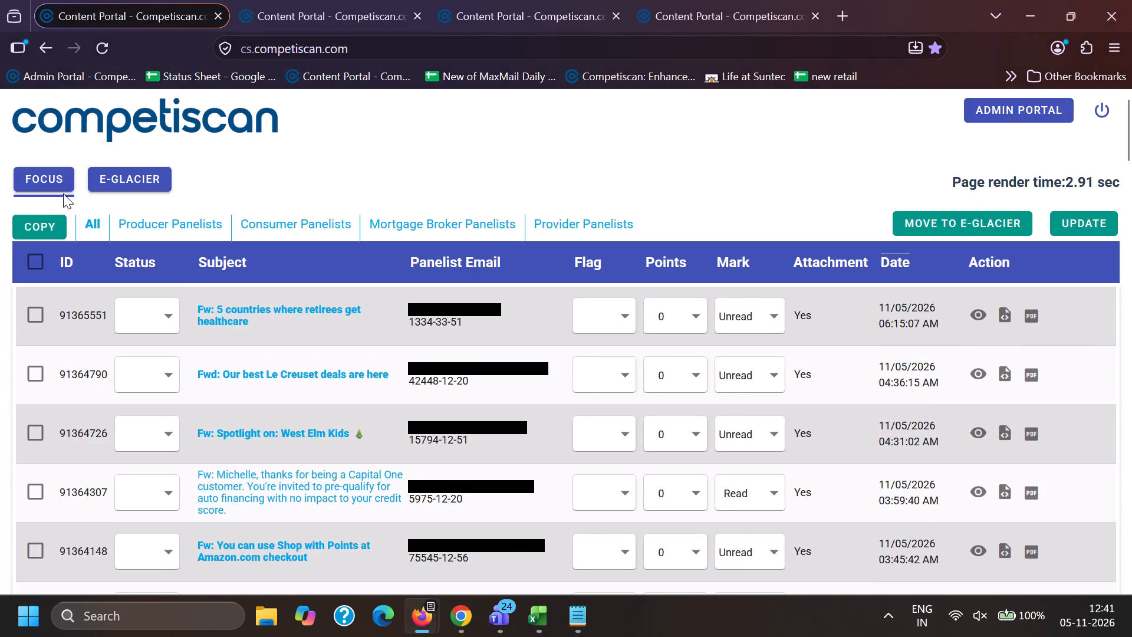
pyautogui.click(45, 172)
# In Chrome, search email subjects for the copied 20% off phrase enclosed in quotation marks.
pyautogui.click(451, 600)
pyautogui.click(390, 549)
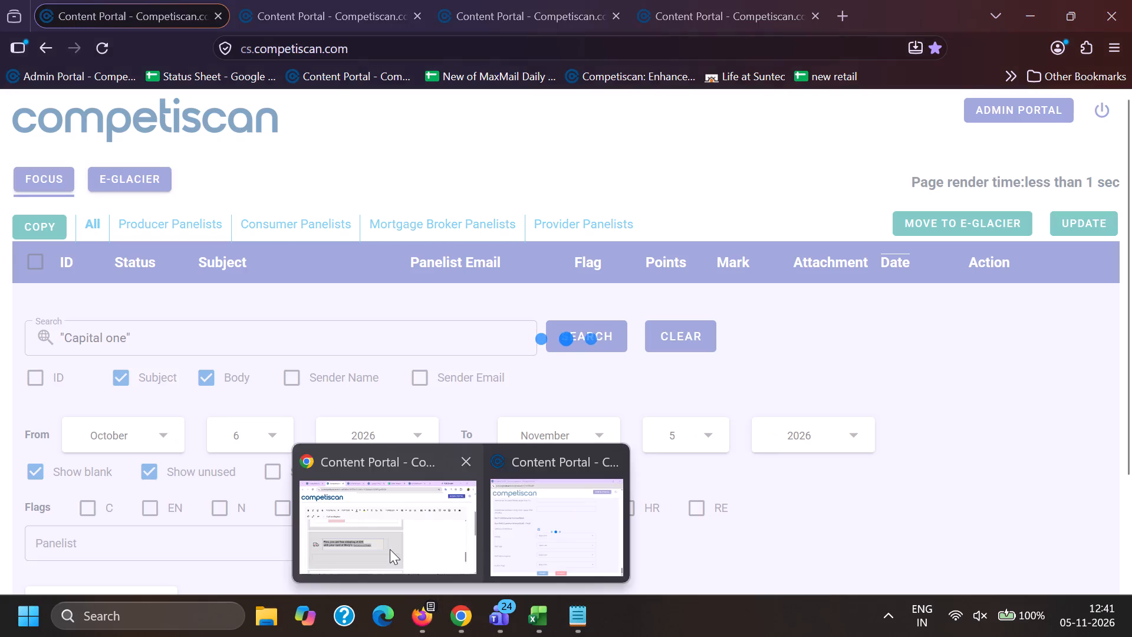
pyautogui.click(87, 0)
pyautogui.scroll(-20, 292, 436)
pyautogui.scroll(-7, 292, 436)
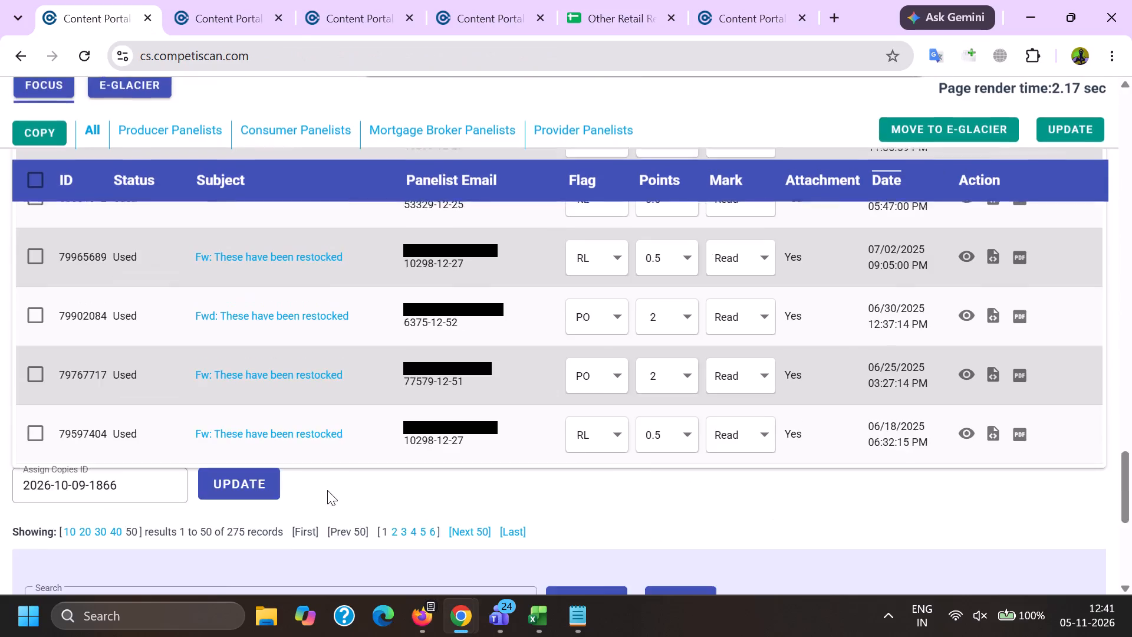
pyautogui.scroll(-4, 327, 490)
pyautogui.scroll(2, 332, 473)
pyautogui.moveTo(354, 434); pyautogui.dragTo(4, 520)
pyautogui.press('BackSpace')
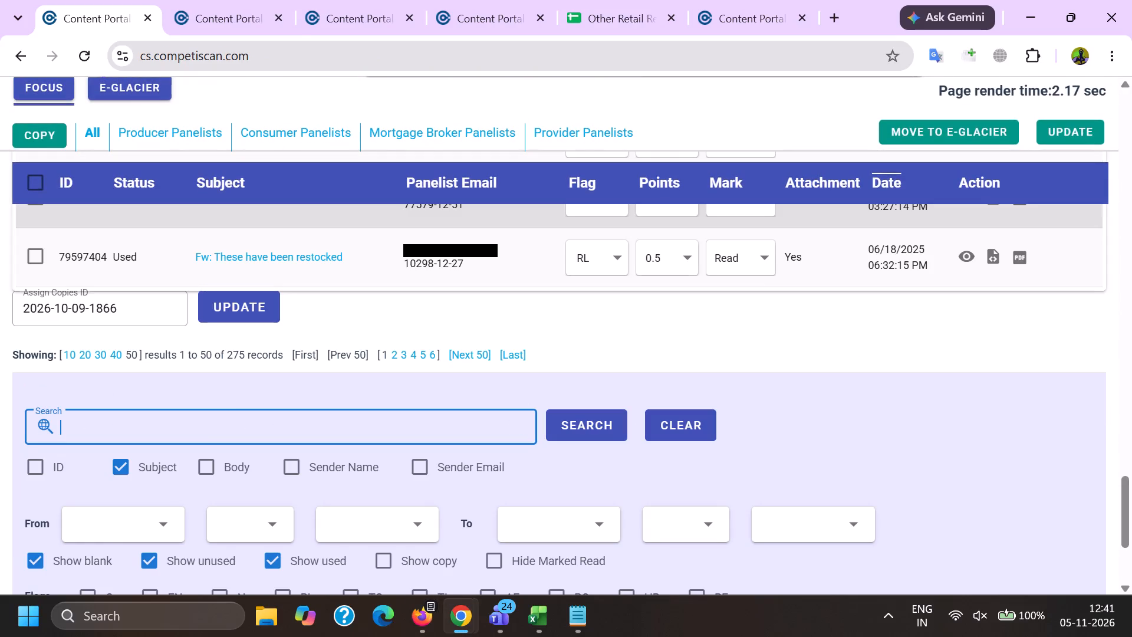
pyautogui.hotkey('shift', '"')
pyautogui.hotkey('ctrl', 'v')
pyautogui.hotkey('shift', '"')
pyautogui.press('Return')
# Return to Firefox, check the open email lists, and switch the E-Glacier list to Focus.
pyautogui.hotkey('alt', 'Tab')
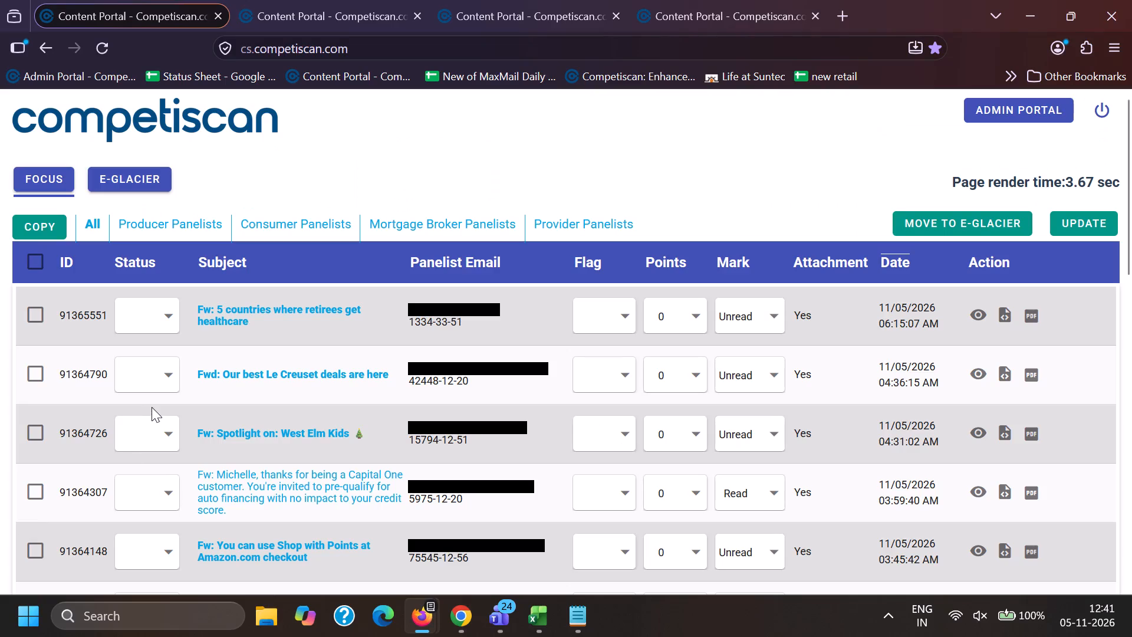
pyautogui.scroll(-2, 148, 400)
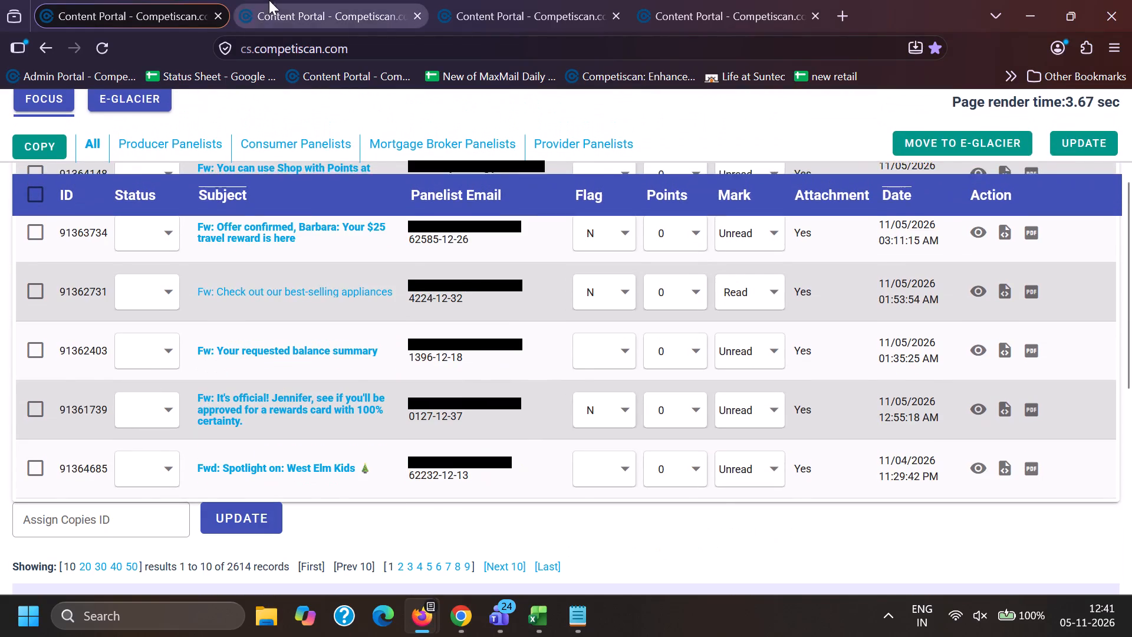
pyautogui.click(269, 0)
pyautogui.click(531, 0)
pyautogui.click(687, 0)
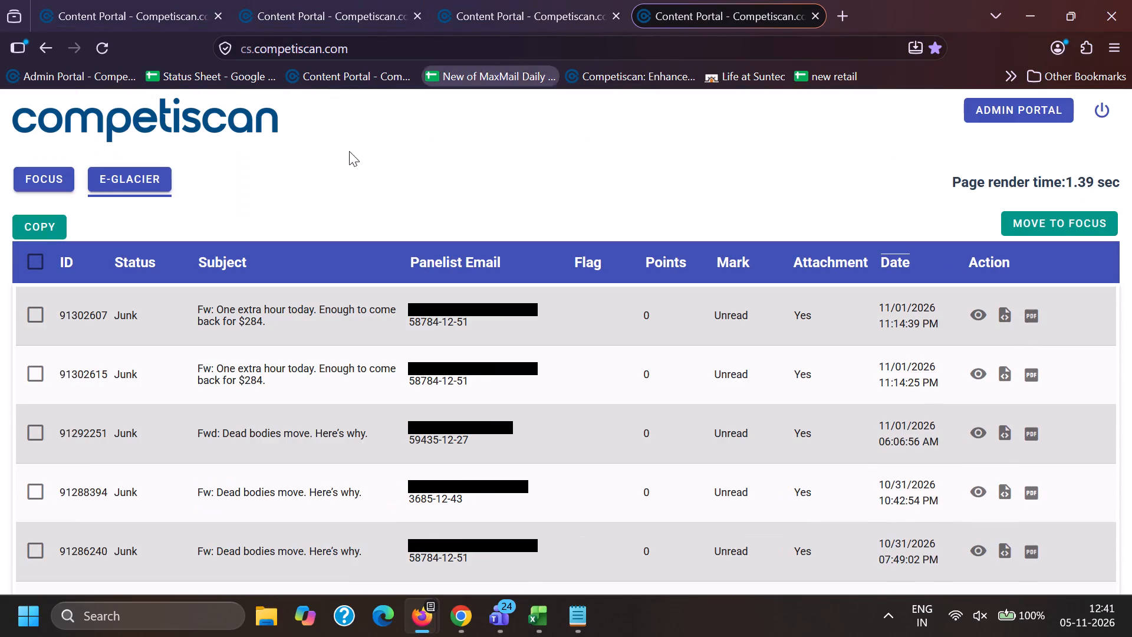
pyautogui.click(61, 173)
pyautogui.click(469, 0)
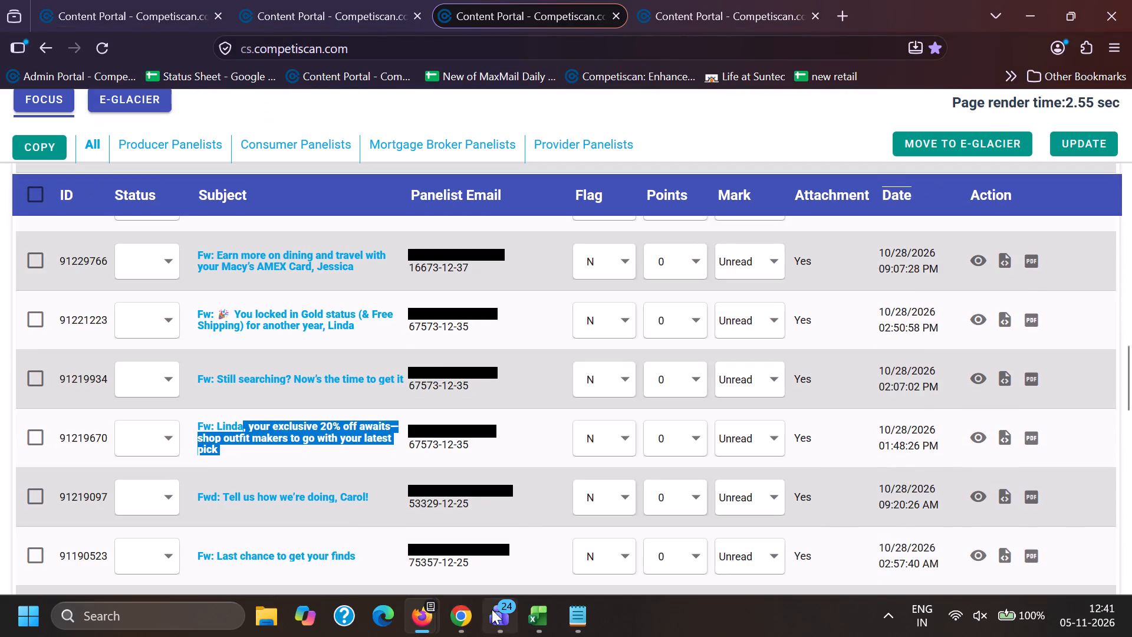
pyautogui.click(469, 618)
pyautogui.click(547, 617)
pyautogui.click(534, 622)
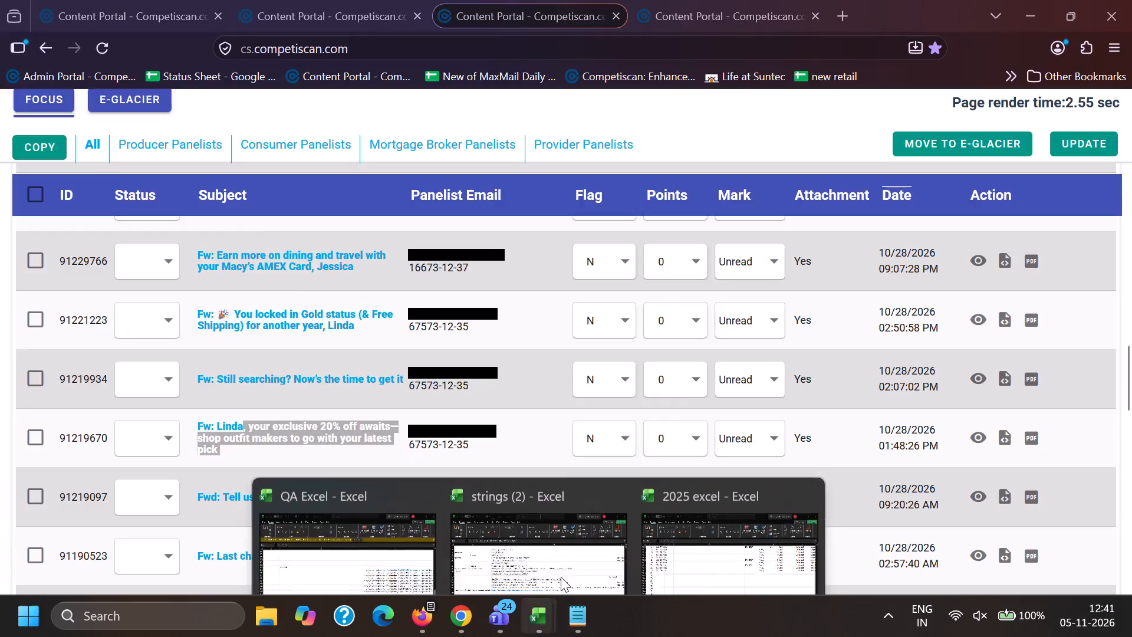
# In the strings workbook in Excel, find "lending" and copy the LendingTree savings sender address from cell B235.
pyautogui.click(567, 549)
pyautogui.hotkey('ctrl', 'f')
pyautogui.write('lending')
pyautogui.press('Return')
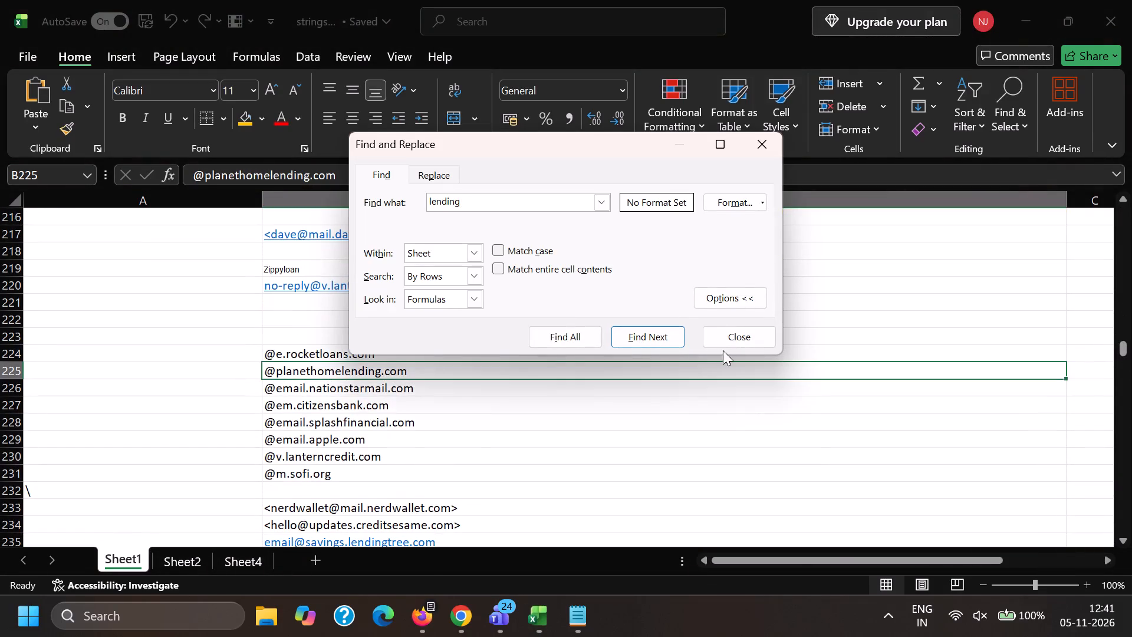
pyautogui.click(730, 343)
pyautogui.scroll(-4, 446, 465)
pyautogui.click(495, 336)
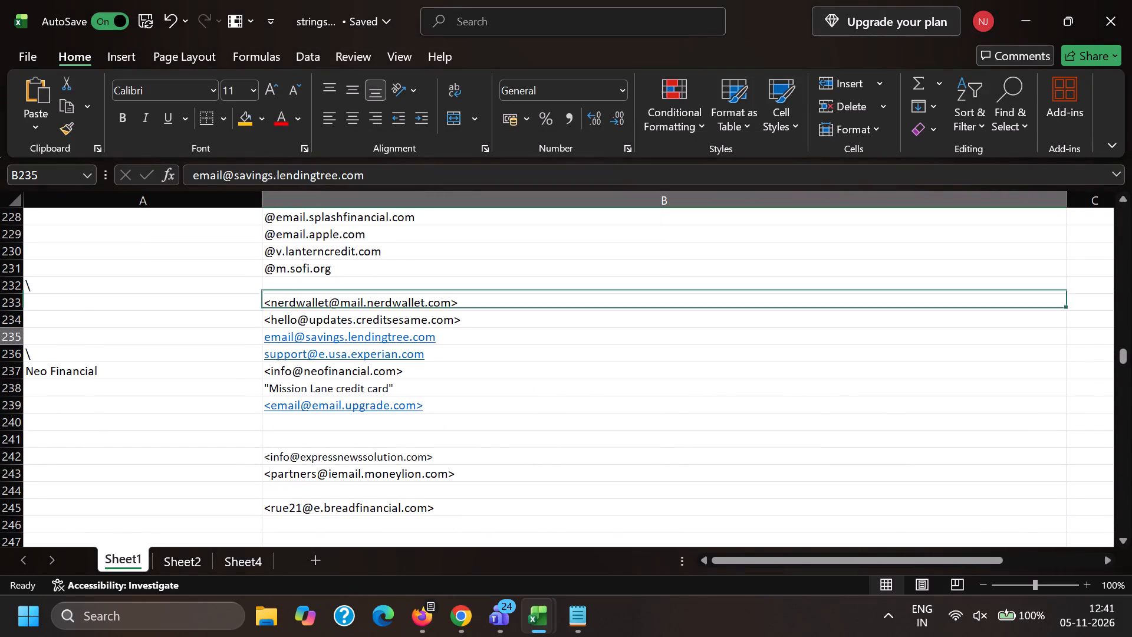
pyautogui.hotkey('ctrl', 'c')
# In Firefox, replace the "Credit karma" search in the Focus list with the copied LendingTree address in quotation marks.
pyautogui.hotkey('alt', 'Tab')
pyautogui.scroll(-4, 435, 336)
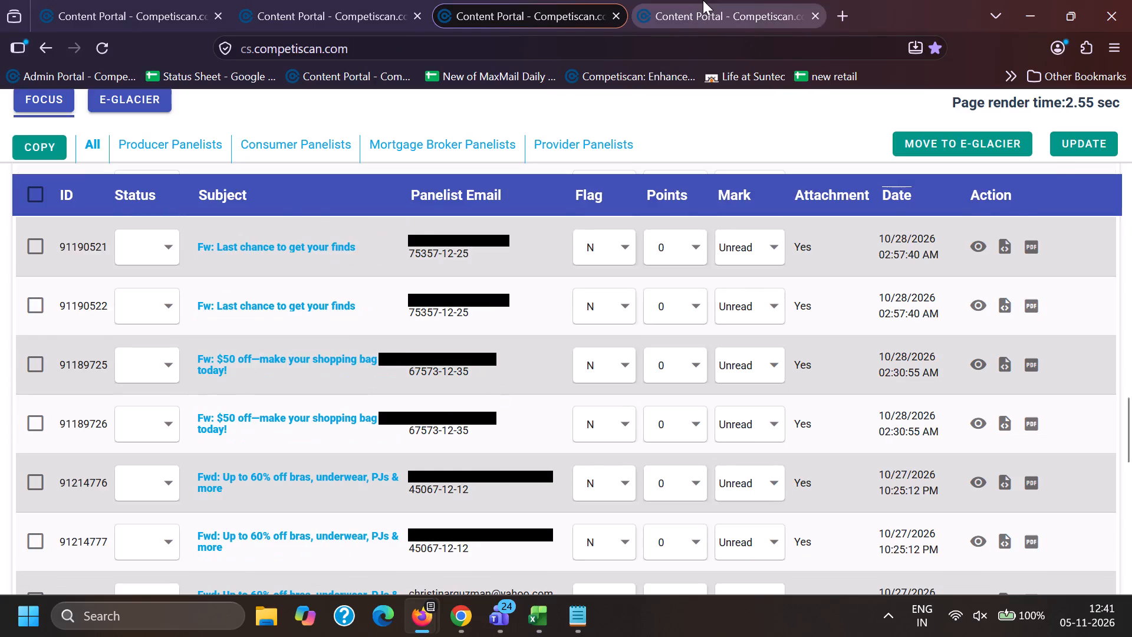
pyautogui.click(703, 0)
pyautogui.scroll(-6, 226, 350)
pyautogui.moveTo(237, 283); pyautogui.dragTo(1, 251)
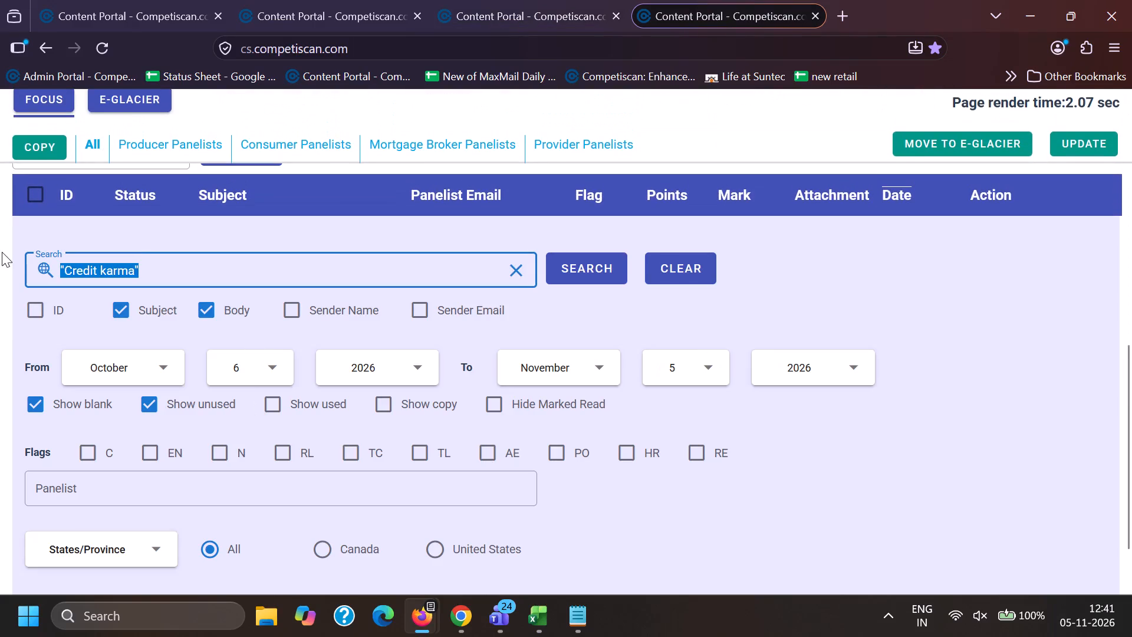
pyautogui.press('BackSpace')
pyautogui.hotkey('shift', '"')
pyautogui.hotkey('ctrl', 'v')
pyautogui.hotkey('shift', '"')
pyautogui.press('Return')
# Return to the strings workbook, find "equifax", and copy the Equifax info sender address from cell B475.
pyautogui.hotkey('alt', 'Tab')
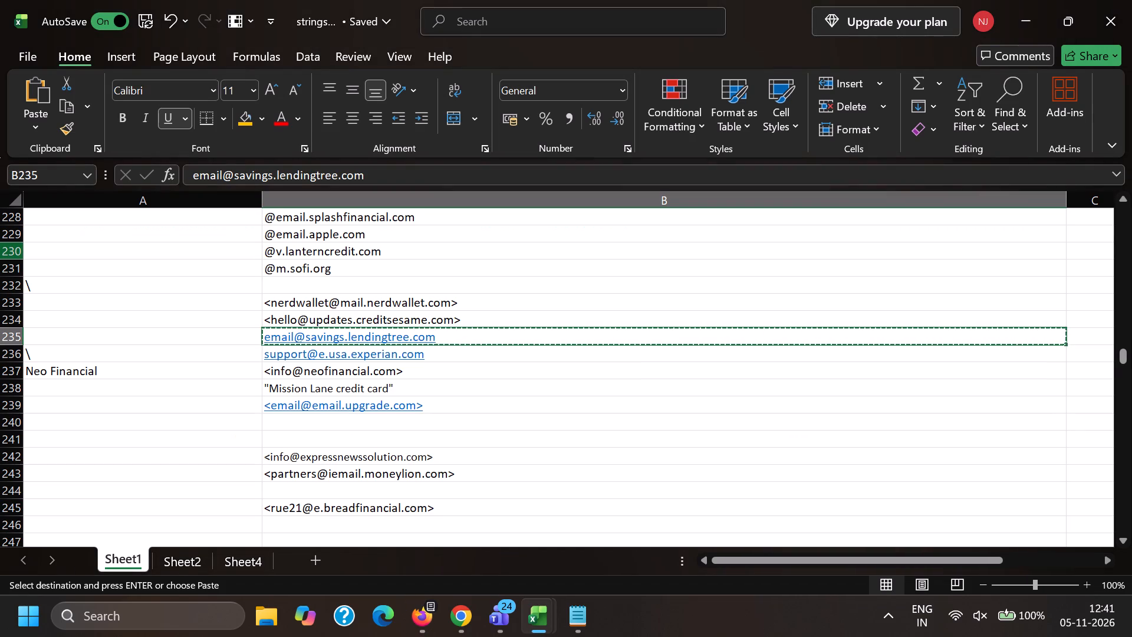
pyautogui.hotkey('ctrl', 'f')
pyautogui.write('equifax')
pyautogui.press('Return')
pyautogui.click(715, 343)
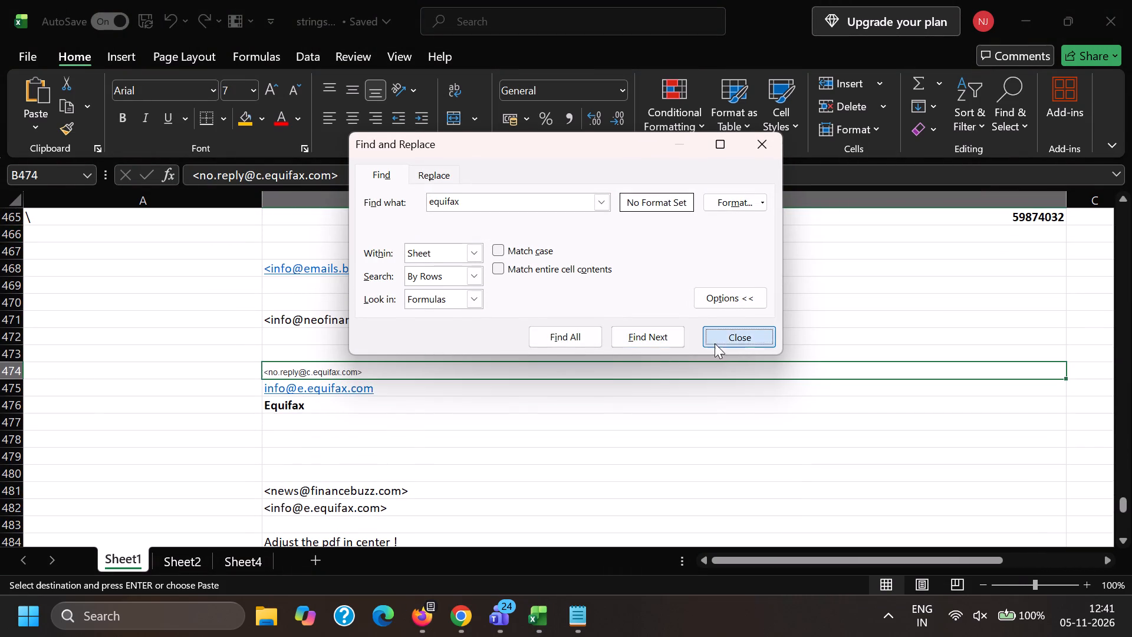
pyautogui.click(460, 392)
pyautogui.hotkey('ctrl', 'c')
# In Firefox, replace the Pottery Barn search in the Focus list with the copied Equifax address in quotation marks.
pyautogui.hotkey('alt', 'Tab')
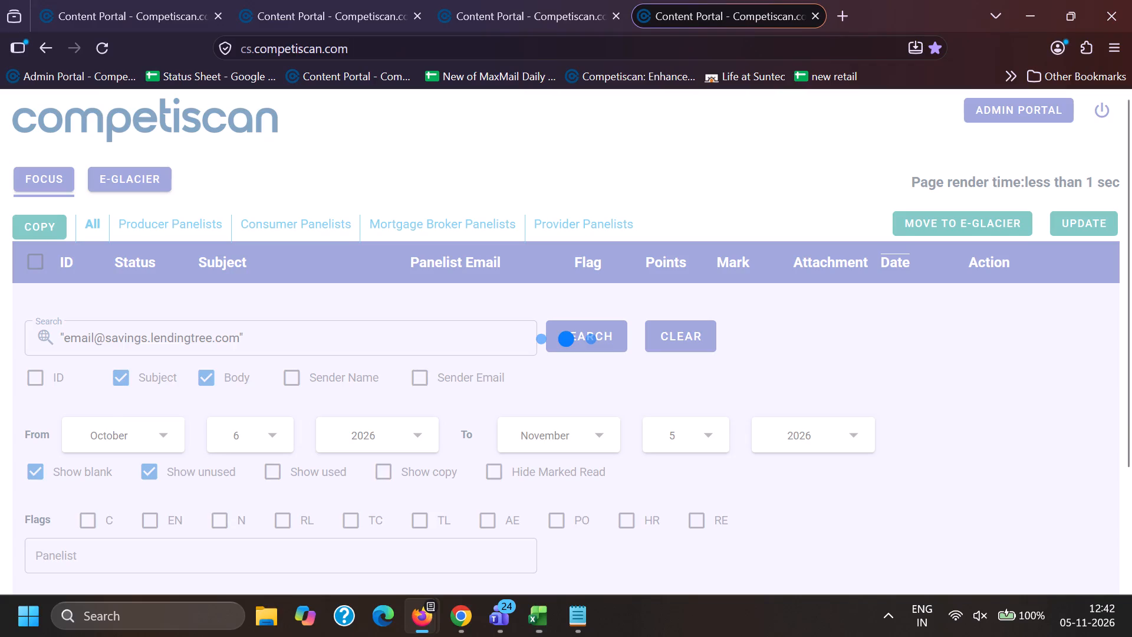
pyautogui.click(498, 0)
pyautogui.click(239, 0)
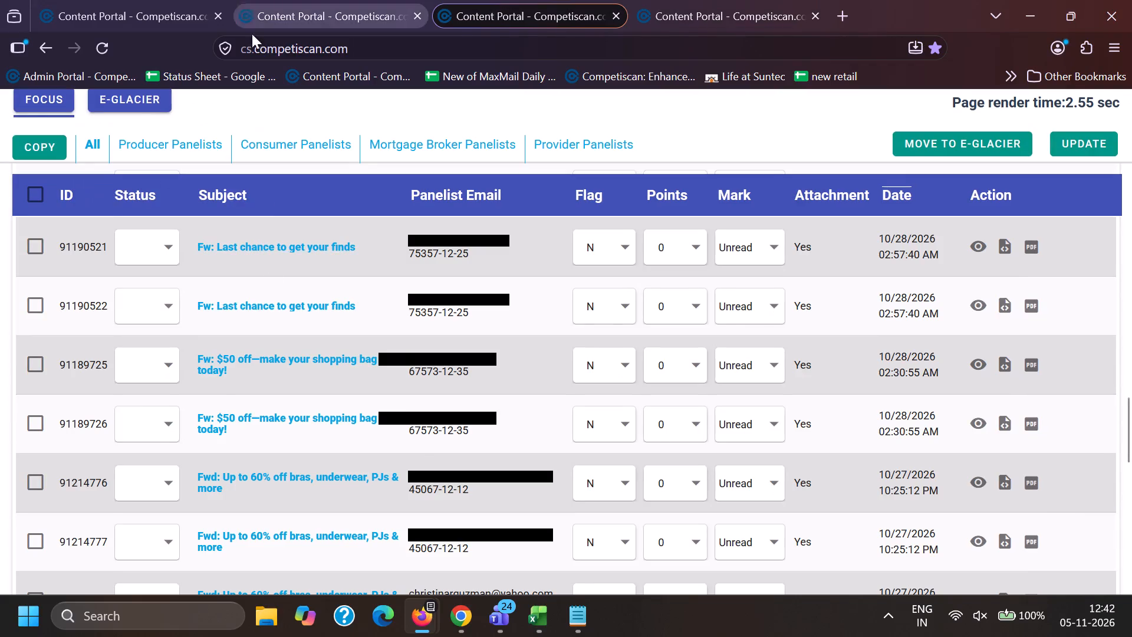
pyautogui.scroll(-13, 287, 383)
pyautogui.scroll(2, 266, 460)
pyautogui.click(292, 353)
pyautogui.moveTo(337, 374); pyautogui.dragTo(0, 392)
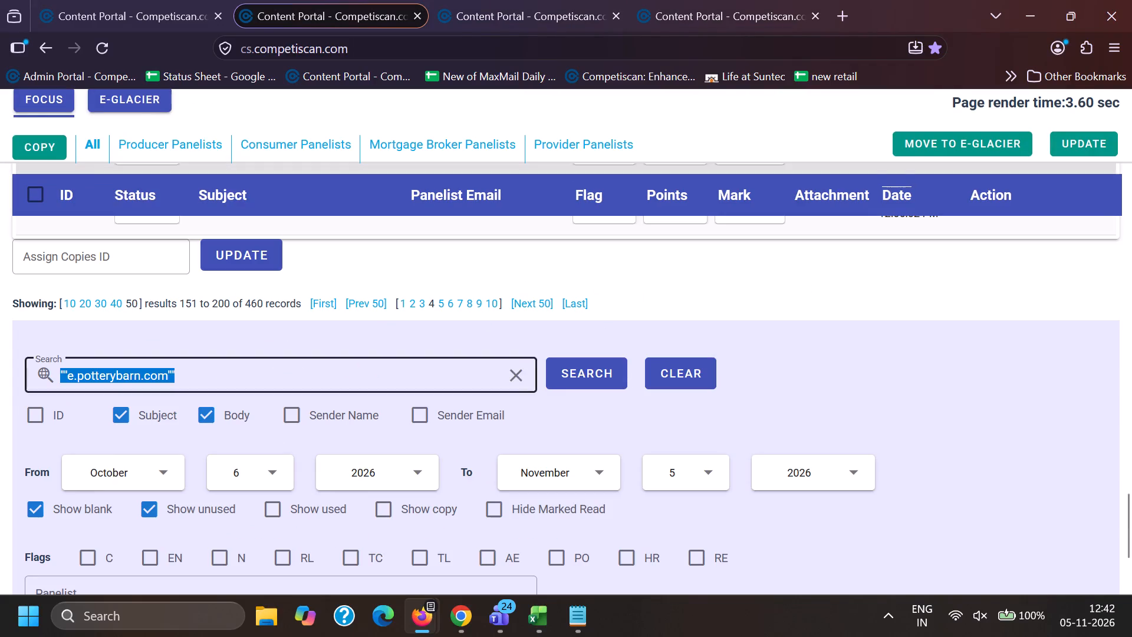
pyautogui.moveTo(0, 392); pyautogui.dragTo(2, 392)
pyautogui.press('BackSpace')
pyautogui.hotkey('shift', '"')
pyautogui.hotkey('ctrl', 'v')
pyautogui.hotkey('shift', '"')
pyautogui.press('Return')
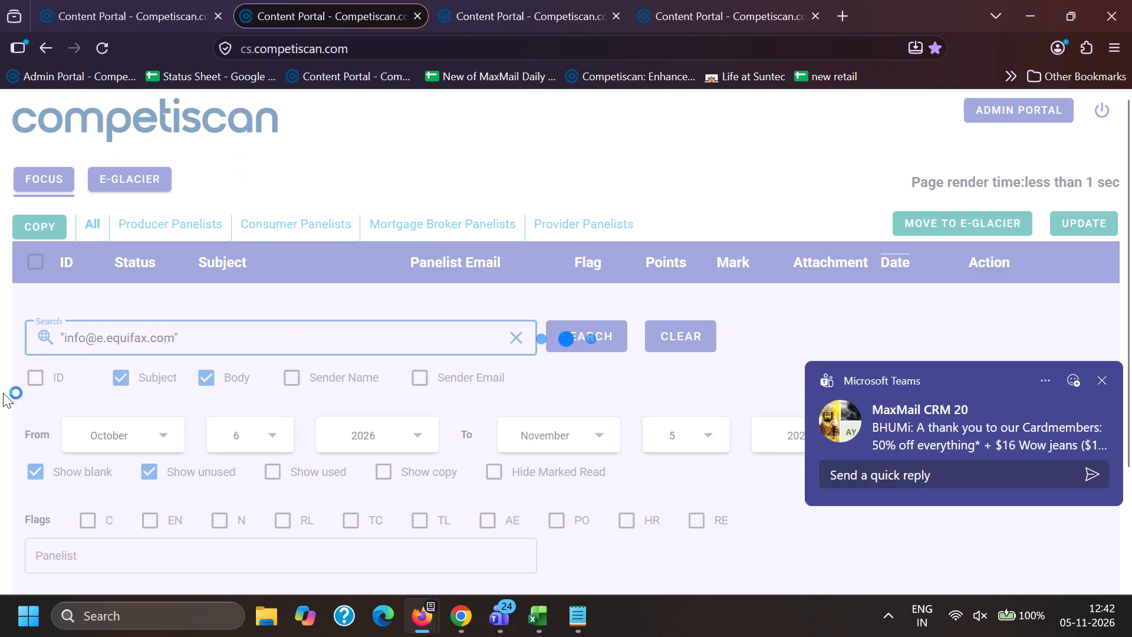
# In the LendingTree search results, copy the subject text "confirm your loan amount for November rates" of email 91364722.
pyautogui.click(677, 14)
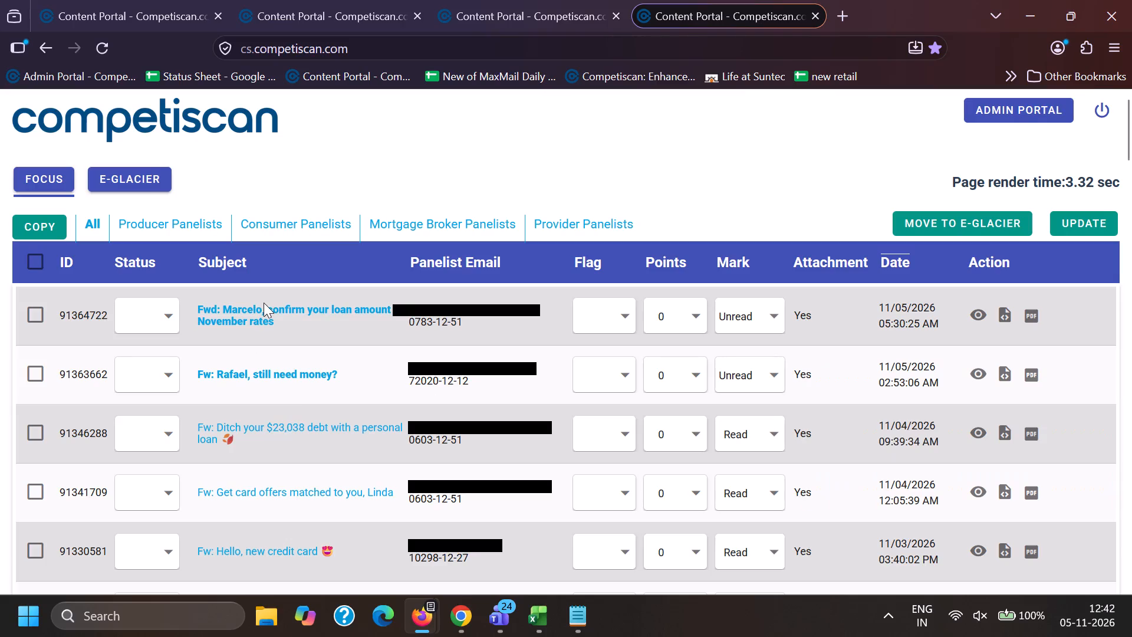
pyautogui.moveTo(264, 303); pyautogui.dragTo(299, 324)
pyautogui.hotkey('ctrl', 'c')
pyautogui.hotkey('ctrl', 'c')
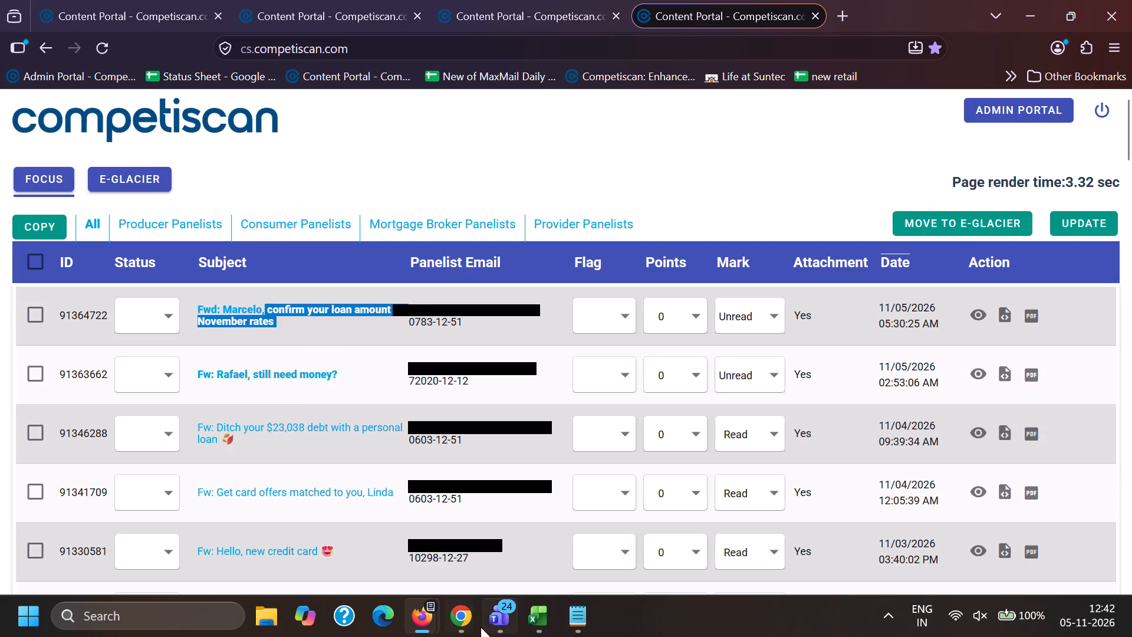
# Switch to Chrome and open email 91219670 from the 20% off subject search results.
pyautogui.click(479, 627)
pyautogui.click(381, 553)
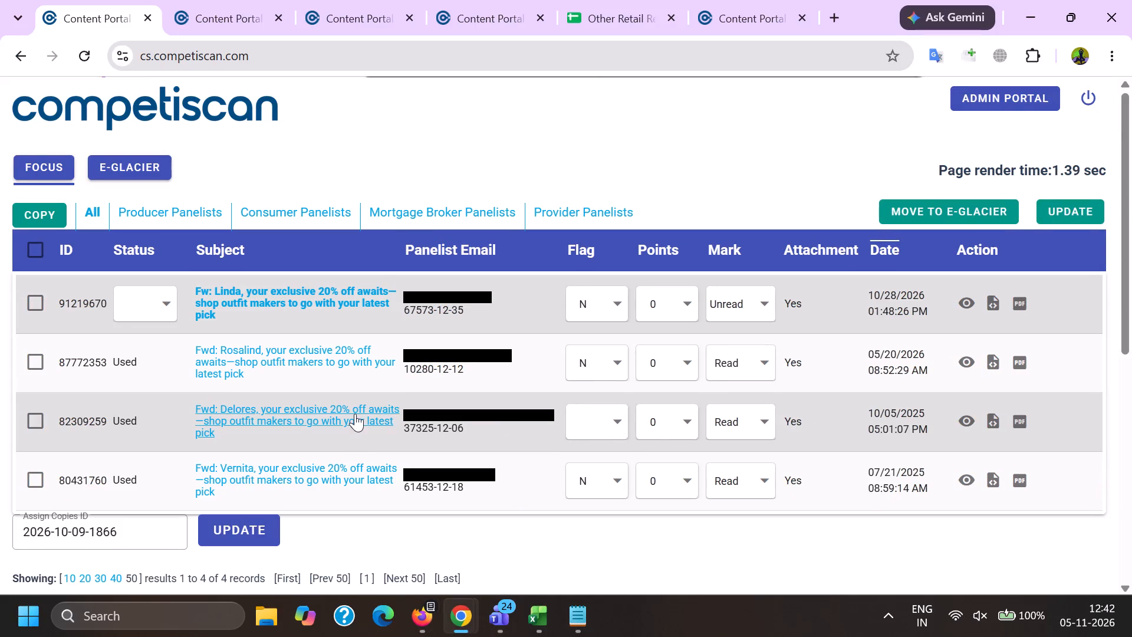
pyautogui.keyDown('ctrl'); pyautogui.click(265, 293); pyautogui.keyUp('ctrl')
# Search email subjects for the copied phrase "confirm your loan amount for November rates" enclosed in quotation marks.
pyautogui.scroll(-2, 357, 494)
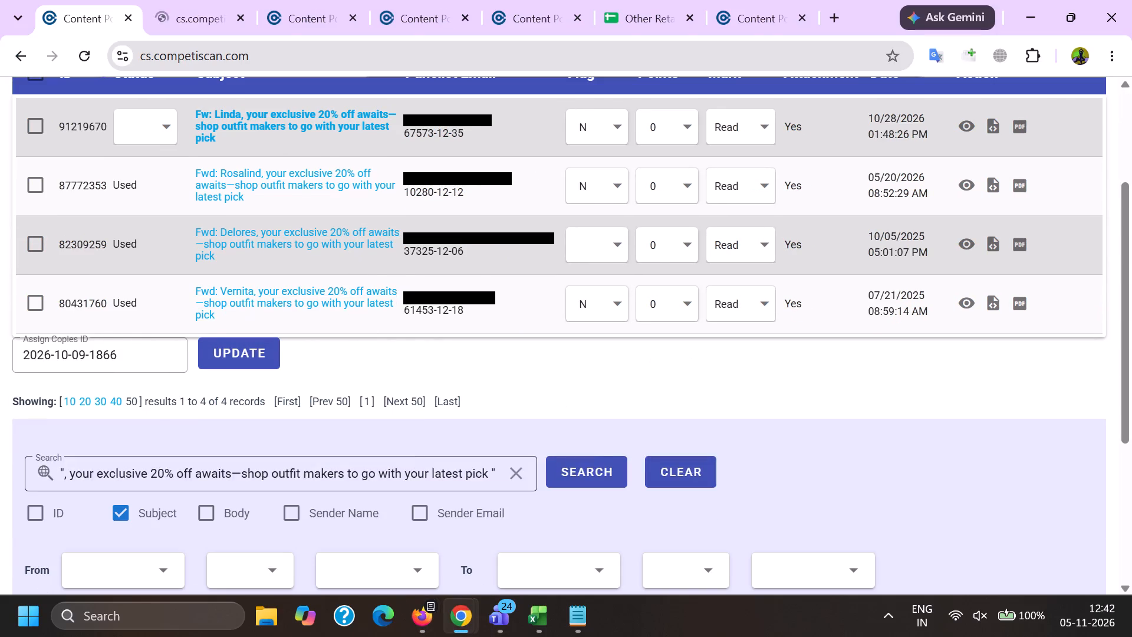
pyautogui.tripleClick(462, 471)
pyautogui.click(463, 471)
pyautogui.press('BackSpace')
pyautogui.hotkey('shift', '"')
pyautogui.hotkey('ctrl', 'v')
pyautogui.hotkey('shift', '"')
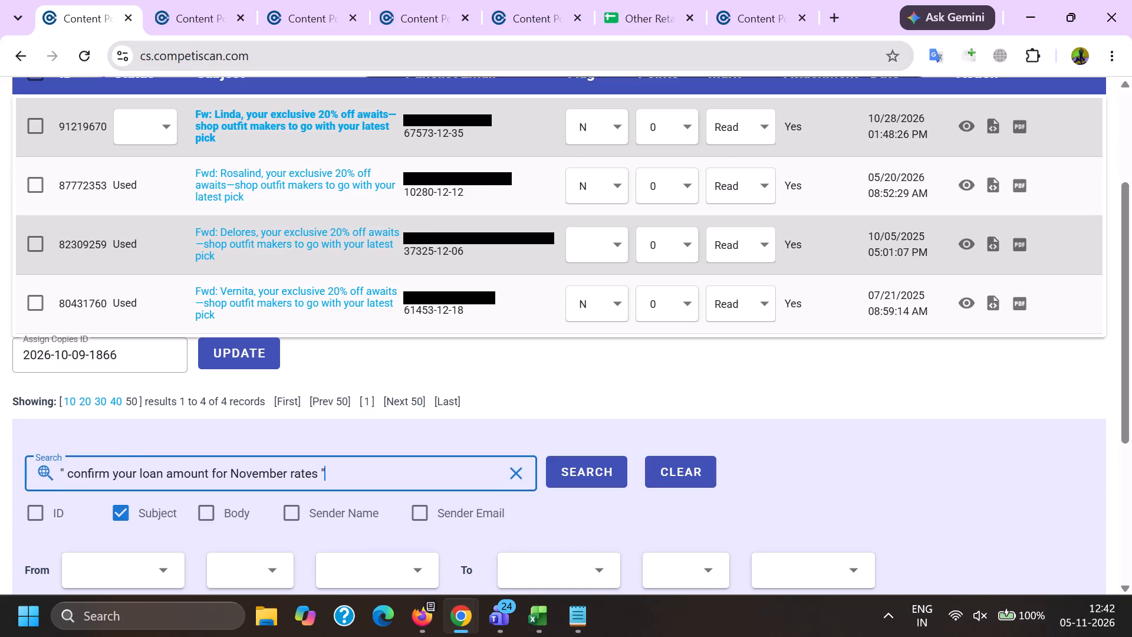
pyautogui.press('Return')
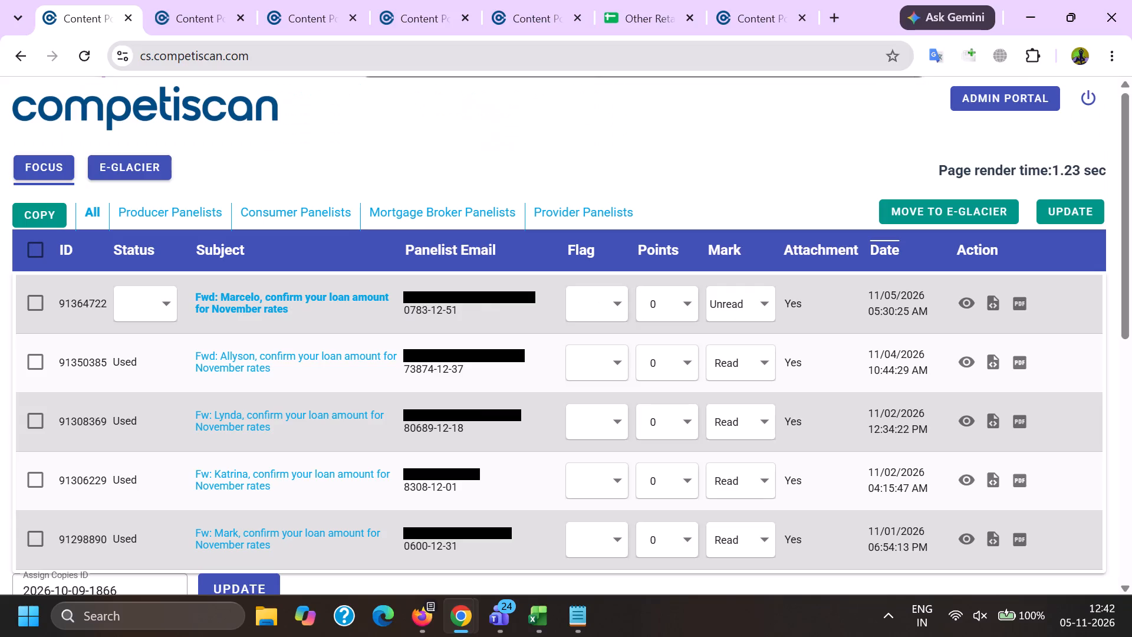
# Preview the content of email 91364722.
pyautogui.click(961, 304)
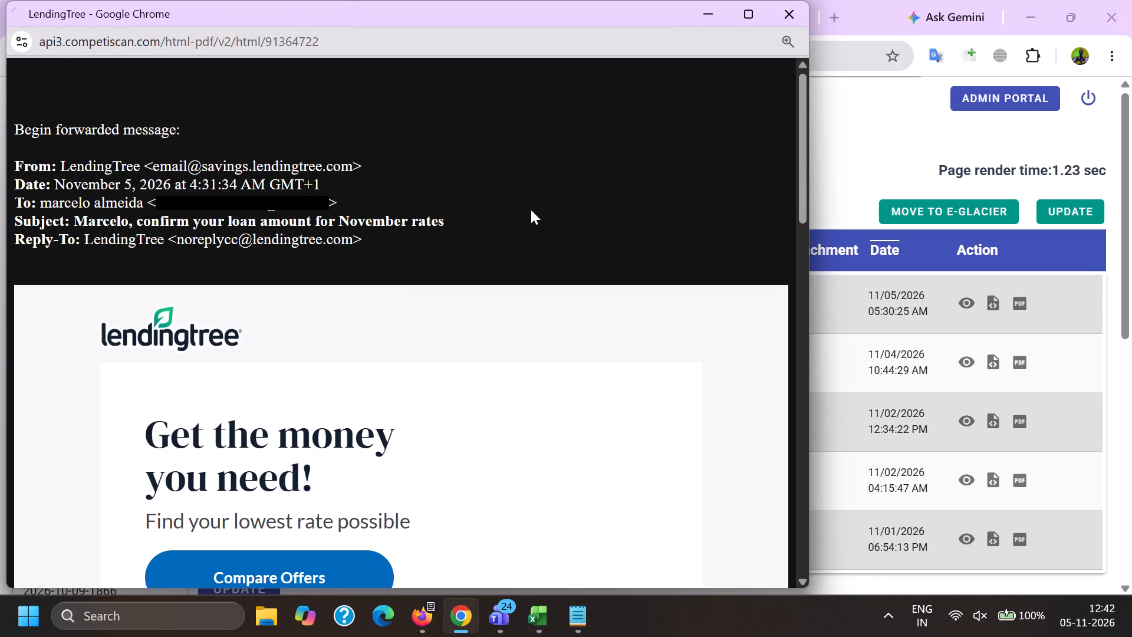
# Compare the content of the unread LendingTree November rates email with the used one dated 11/04/2026.
pyautogui.scroll(-8, 531, 209)
pyautogui.scroll(3, 531, 225)
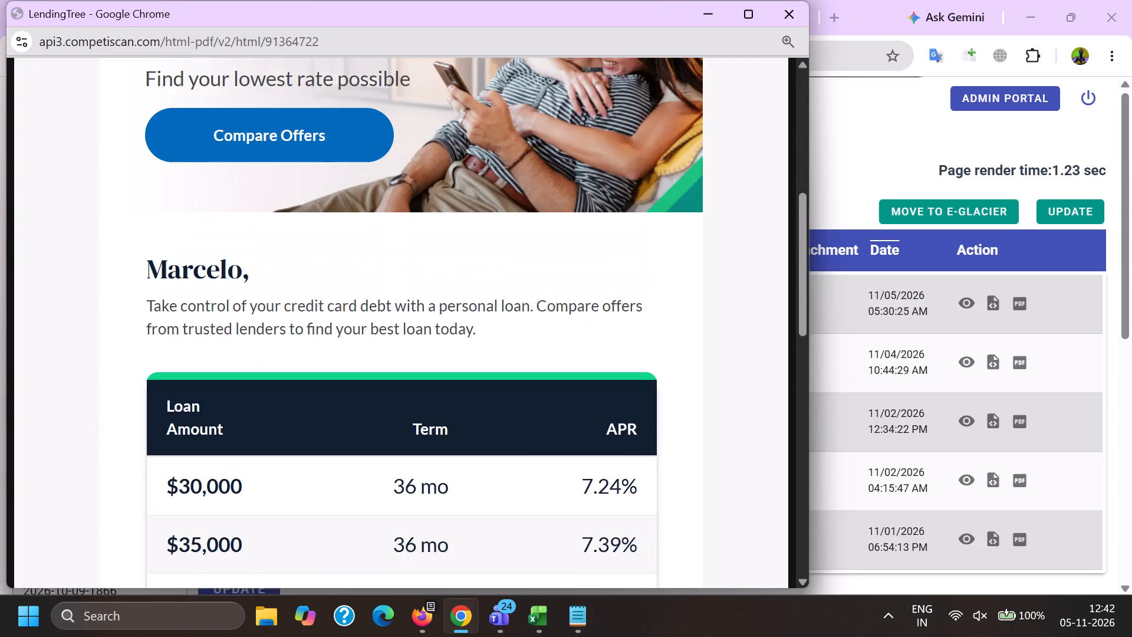
pyautogui.scroll(-2, 531, 226)
pyautogui.scroll(5, 529, 238)
pyautogui.hotkey('alt', 'Tab')
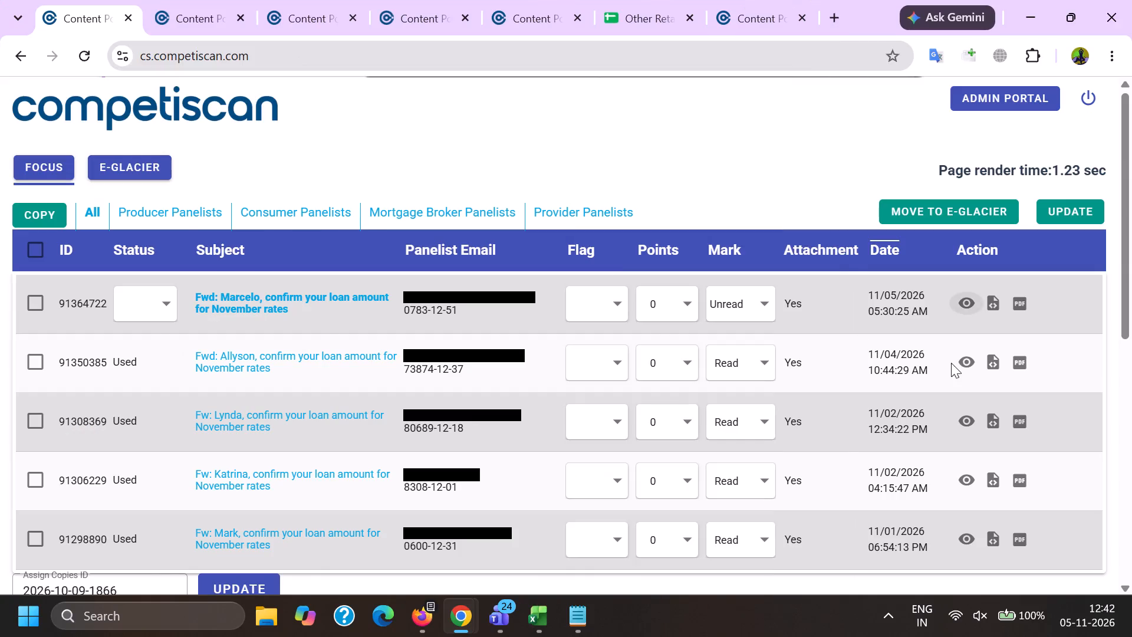
pyautogui.click(962, 369)
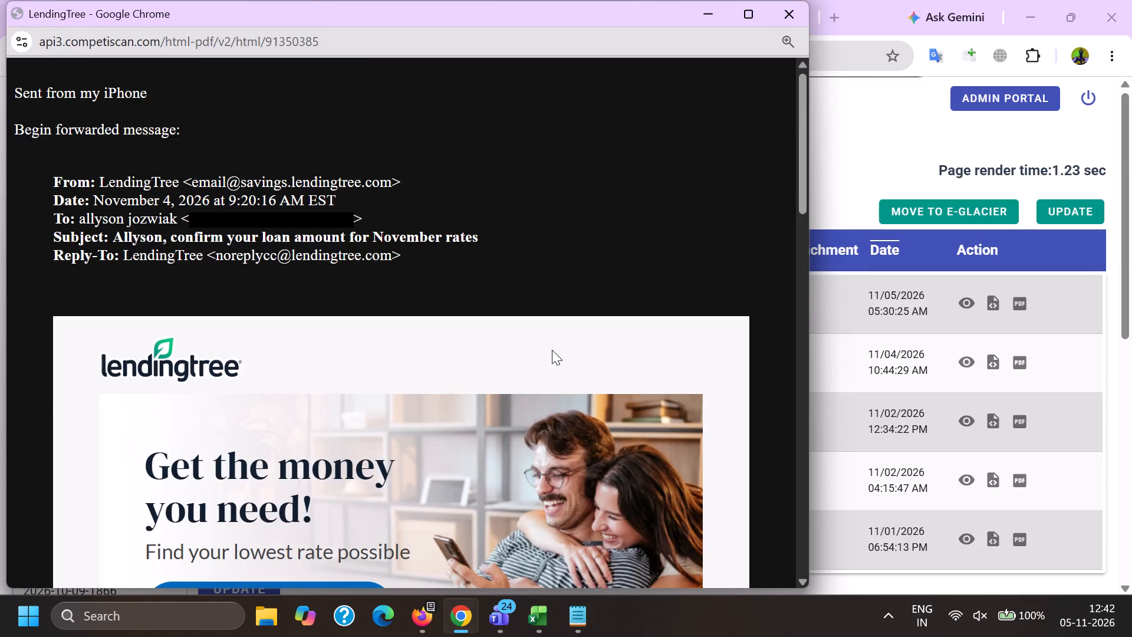
pyautogui.scroll(-9, 550, 350)
pyautogui.hotkey('alt', 'Tab')
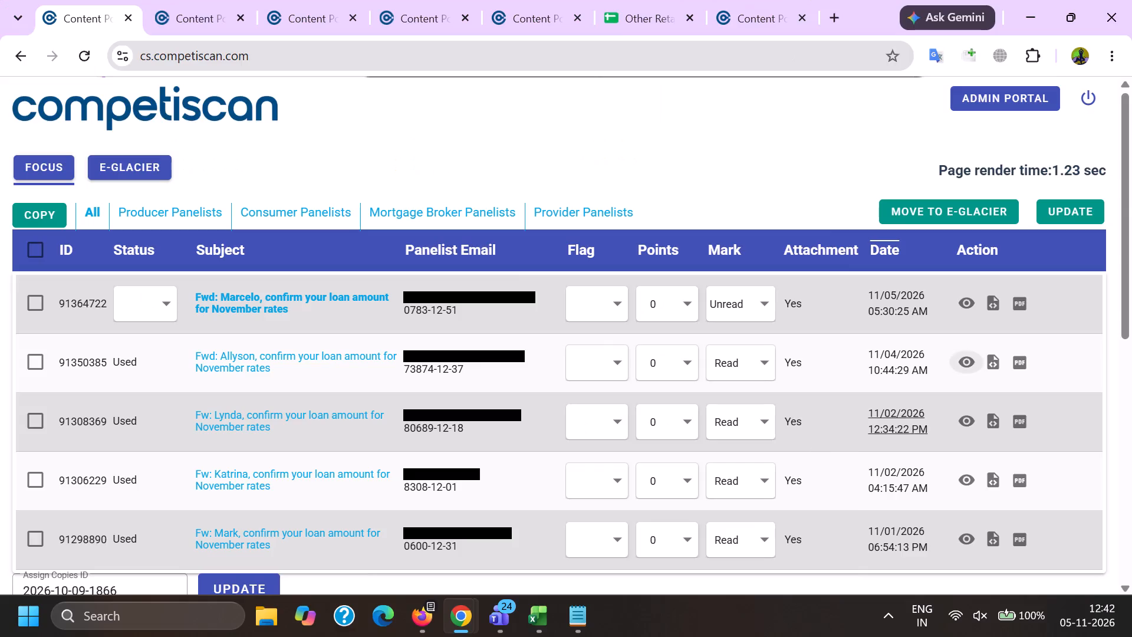
# Examine the three older used LendingTree November rates emails dated 11/02/2026 and 11/01/2026 for matching content.
pyautogui.click(973, 413)
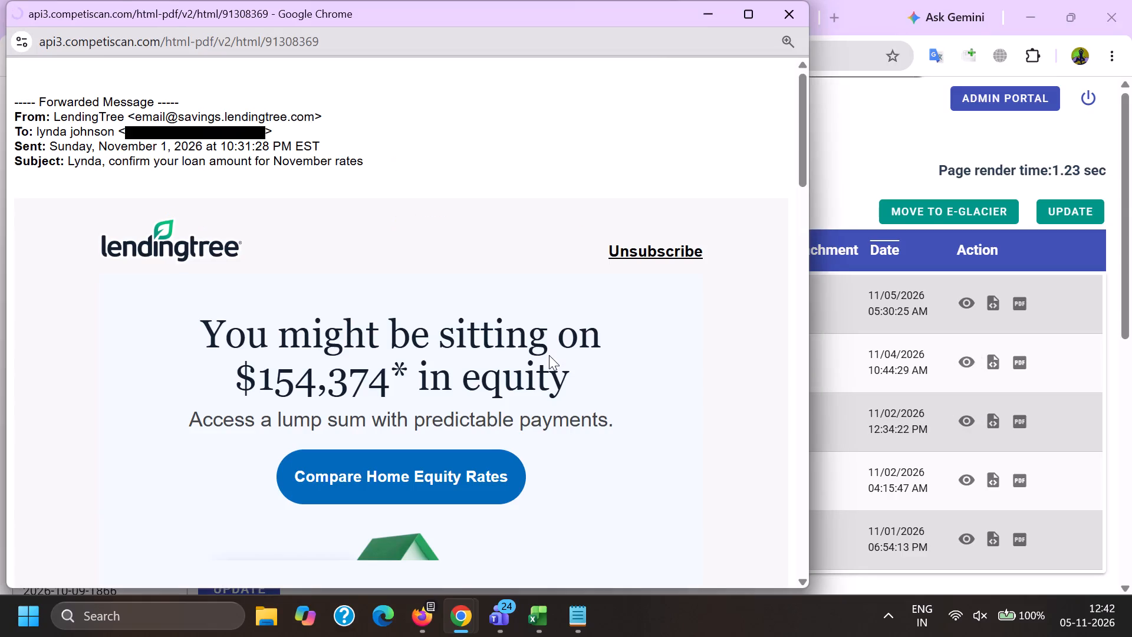
pyautogui.scroll(-5, 549, 355)
pyautogui.hotkey('alt', 'Tab')
pyautogui.click(970, 469)
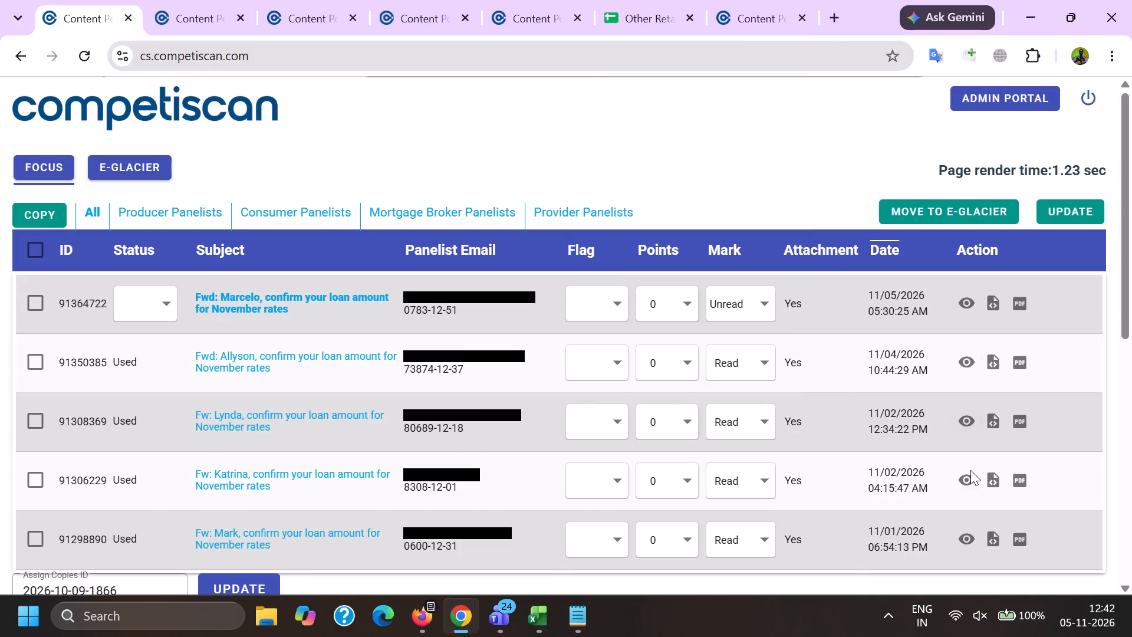
pyautogui.click(970, 471)
pyautogui.scroll(-8, 641, 415)
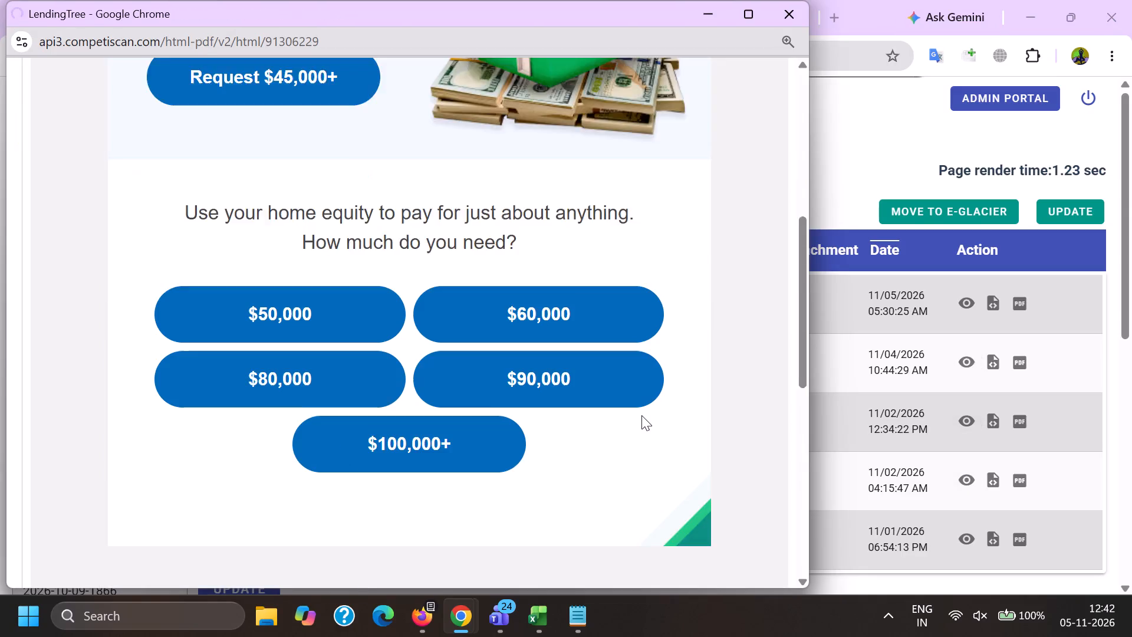
pyautogui.hotkey('alt', 'Tab')
pyautogui.click(970, 533)
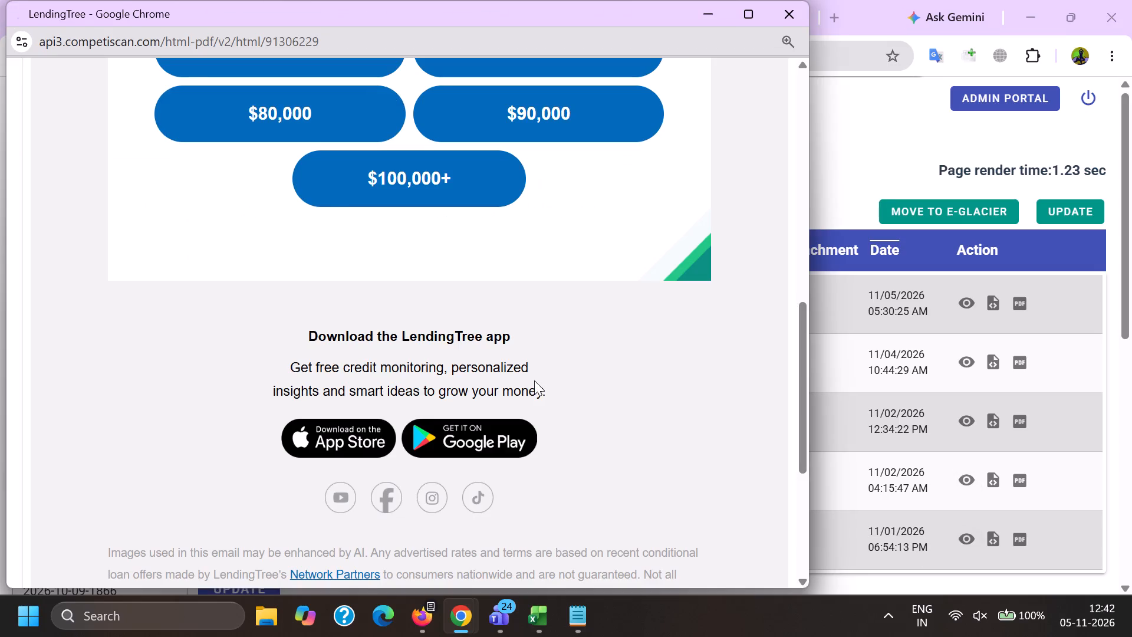
pyautogui.scroll(-8, 534, 380)
pyautogui.hotkey('alt', 'Tab')
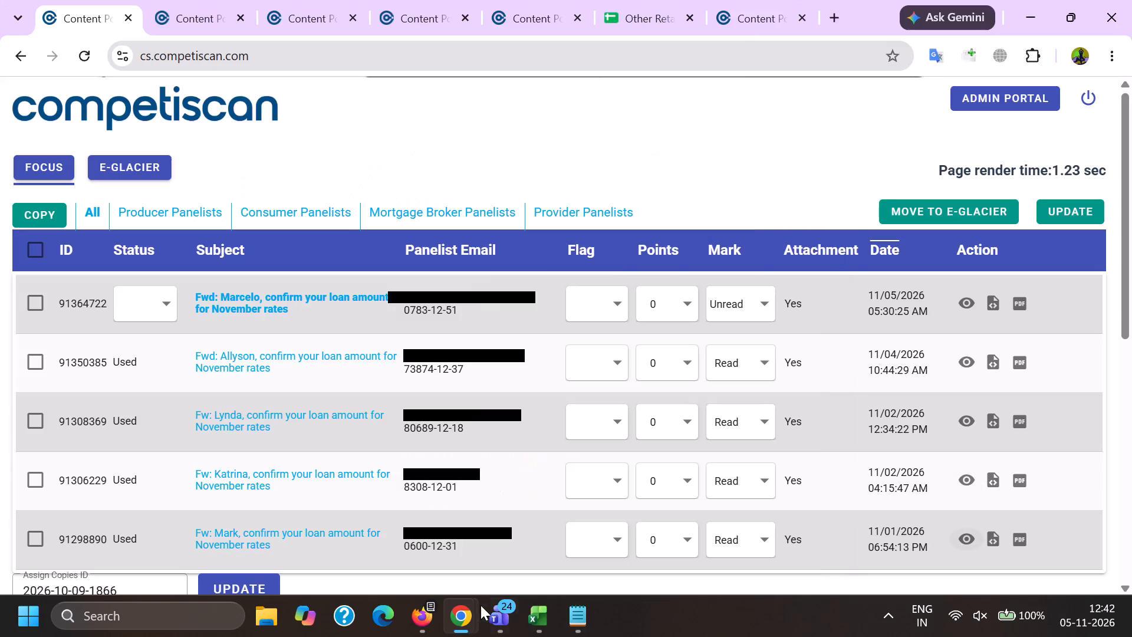
# In Firefox, preview the unread "still need money?" email 91363662 and examine its loan offer content.
pyautogui.click(424, 626)
pyautogui.click(341, 551)
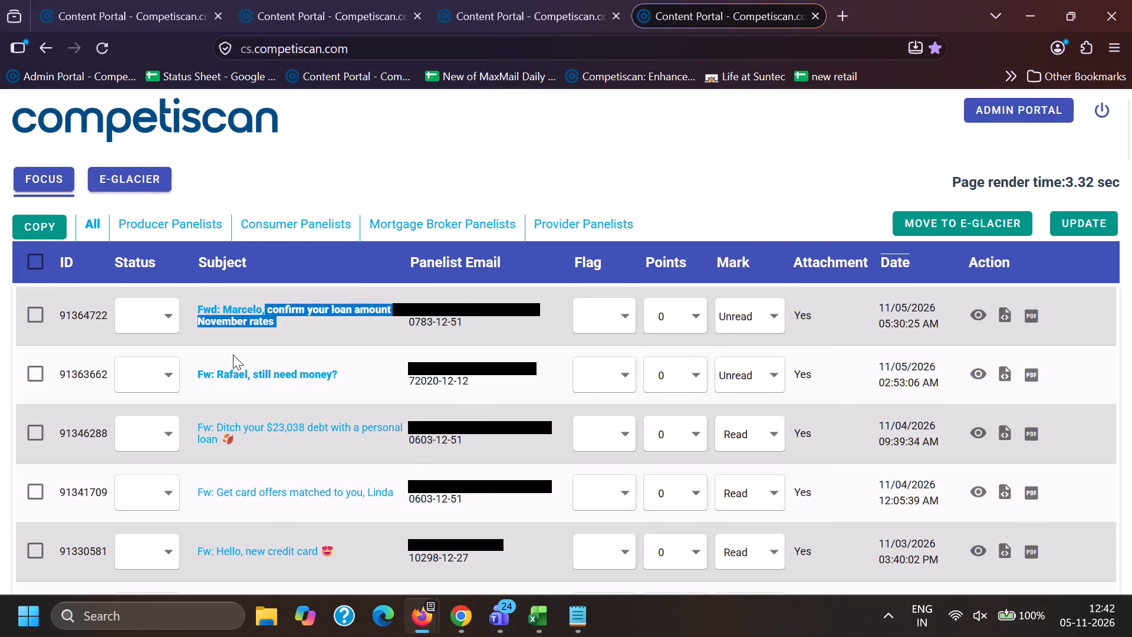
pyautogui.click(972, 373)
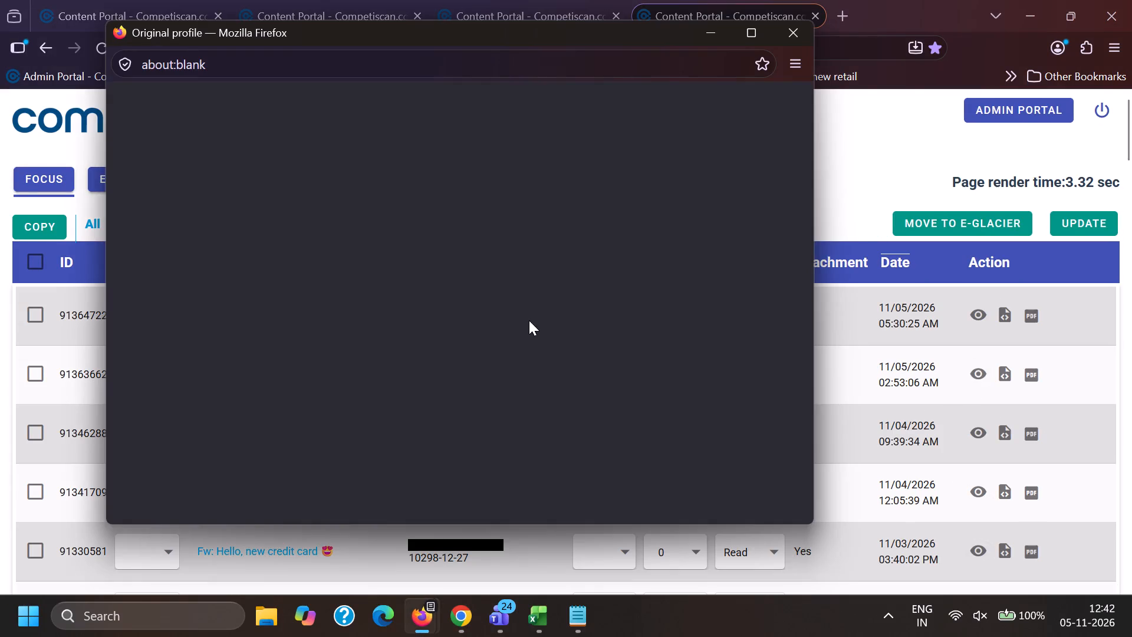
pyautogui.scroll(-5, 443, 317)
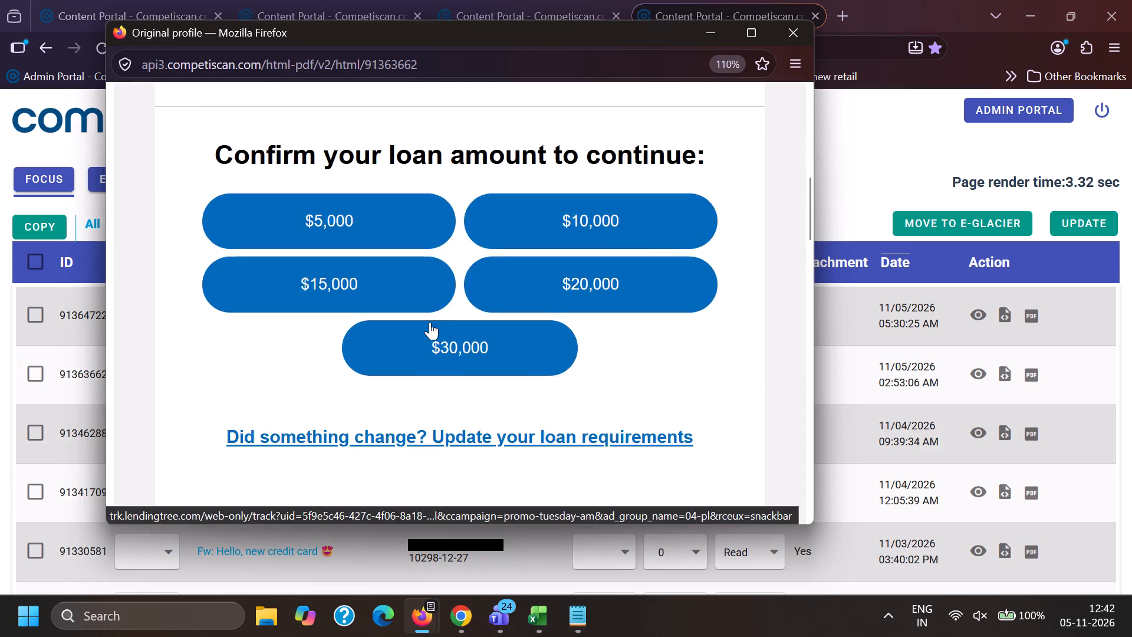
pyautogui.scroll(5, 425, 323)
pyautogui.hotkey('alt', 'Tab')
# Copy the subject "How Much Has Your Credit Score Changed?" from email 91359244.
pyautogui.click(508, 0)
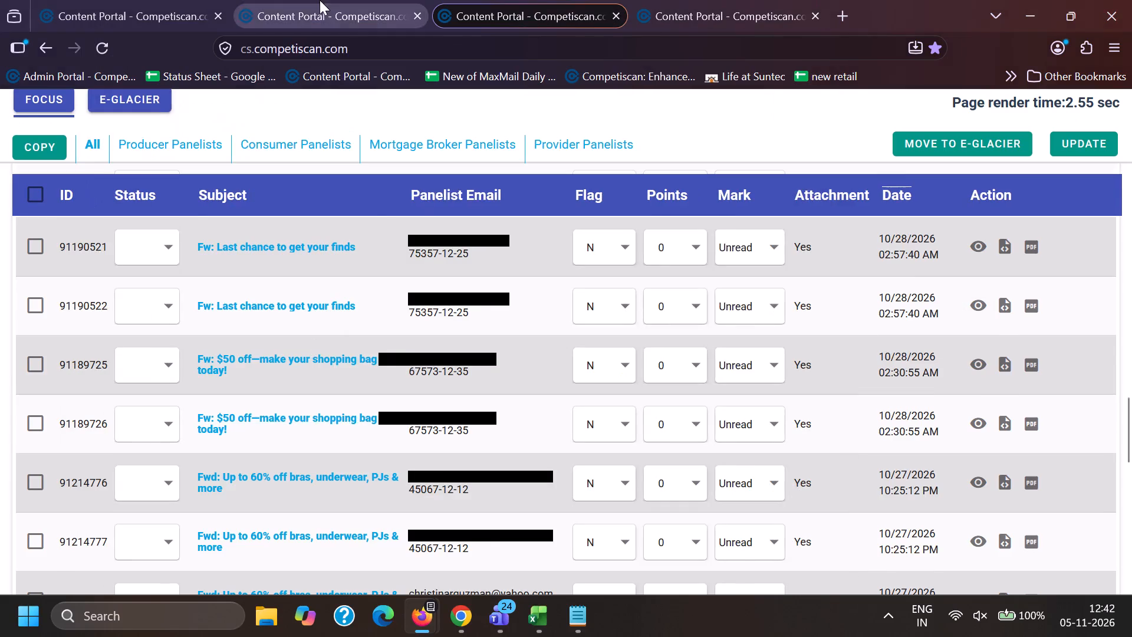
pyautogui.click(320, 0)
pyautogui.moveTo(218, 299); pyautogui.dragTo(275, 337)
pyautogui.hotkey('ctrl', 'c')
pyautogui.hotkey('ctrl', 'c')
# In Chrome, replace the previous search with the copied credit score subject in quotation marks and look through the matching emails.
pyautogui.click(477, 614)
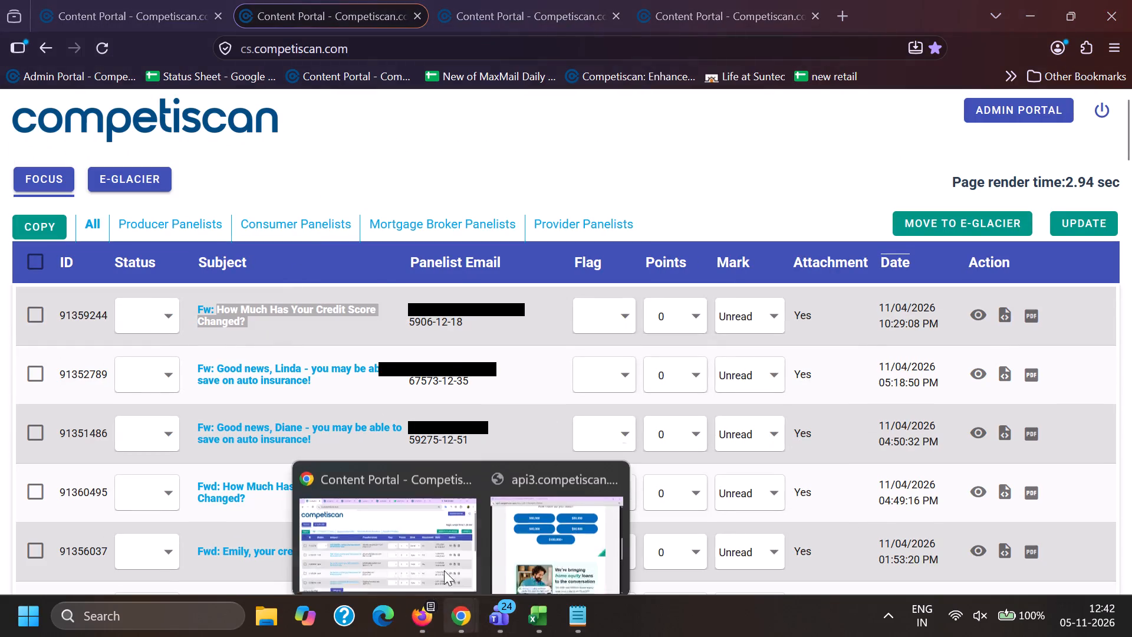
pyautogui.click(385, 528)
pyautogui.scroll(-4, 367, 374)
pyautogui.moveTo(426, 356); pyautogui.dragTo(2, 350)
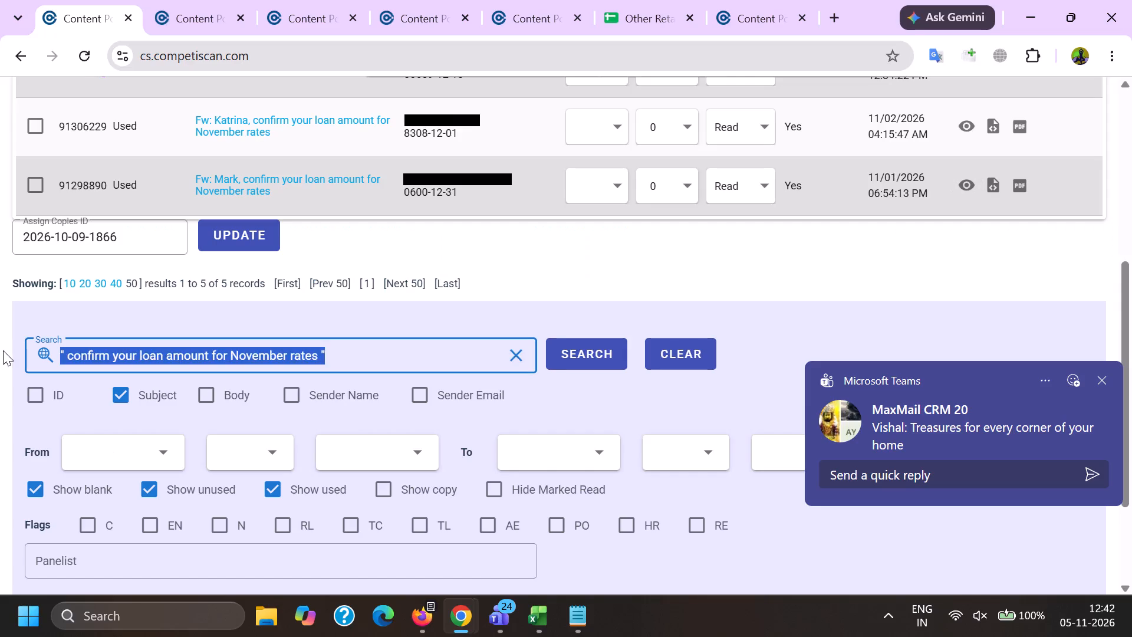
pyautogui.press('BackSpace')
pyautogui.hotkey('shift', '"')
pyautogui.hotkey('ctrl', 'v')
pyautogui.hotkey('ctrl', 'shift', "'")
pyautogui.press('Return')
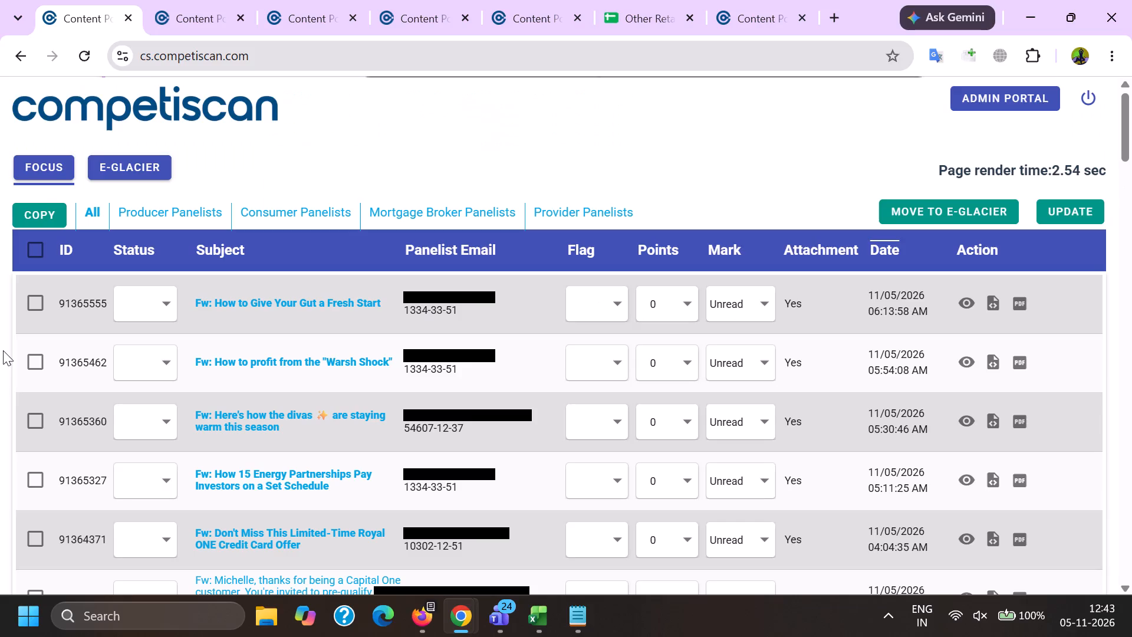
pyautogui.scroll(-2, 95, 385)
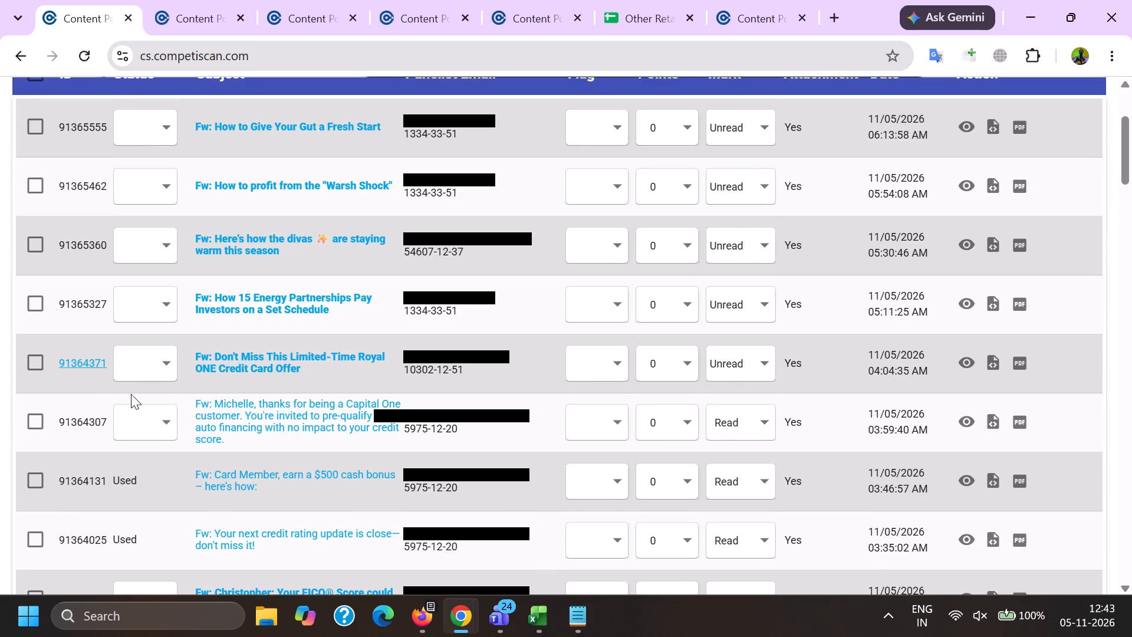
# Complete the quoted subject search for "How Much Has Your Credit Score Changed?" with its closing quotation mark and run it.
pyautogui.scroll(-1, 134, 396)
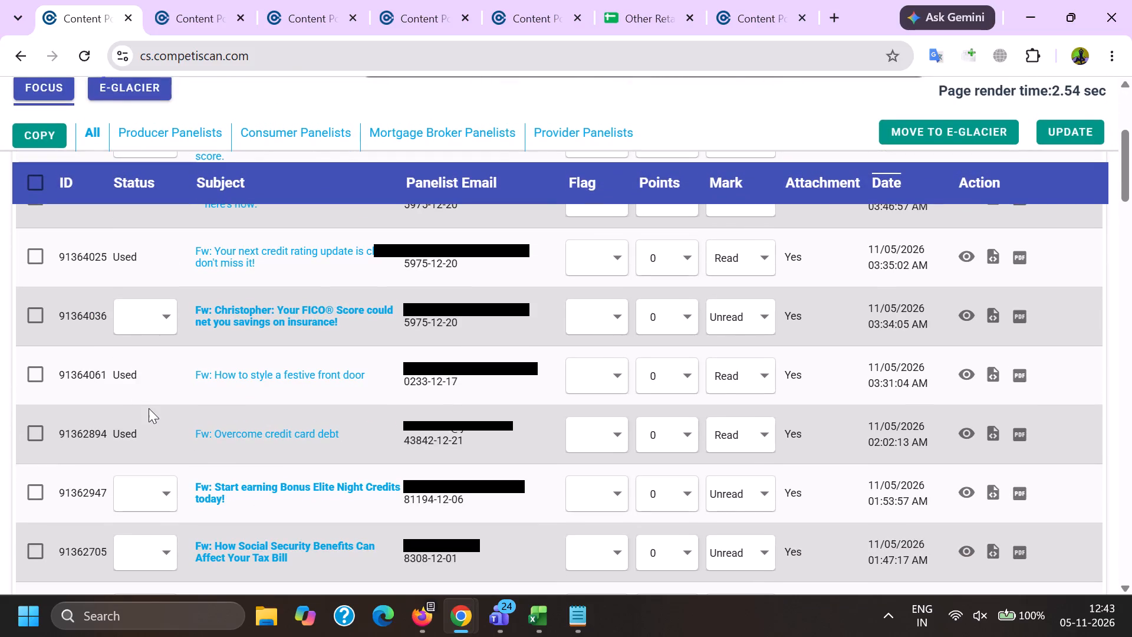
pyautogui.scroll(-6, 151, 408)
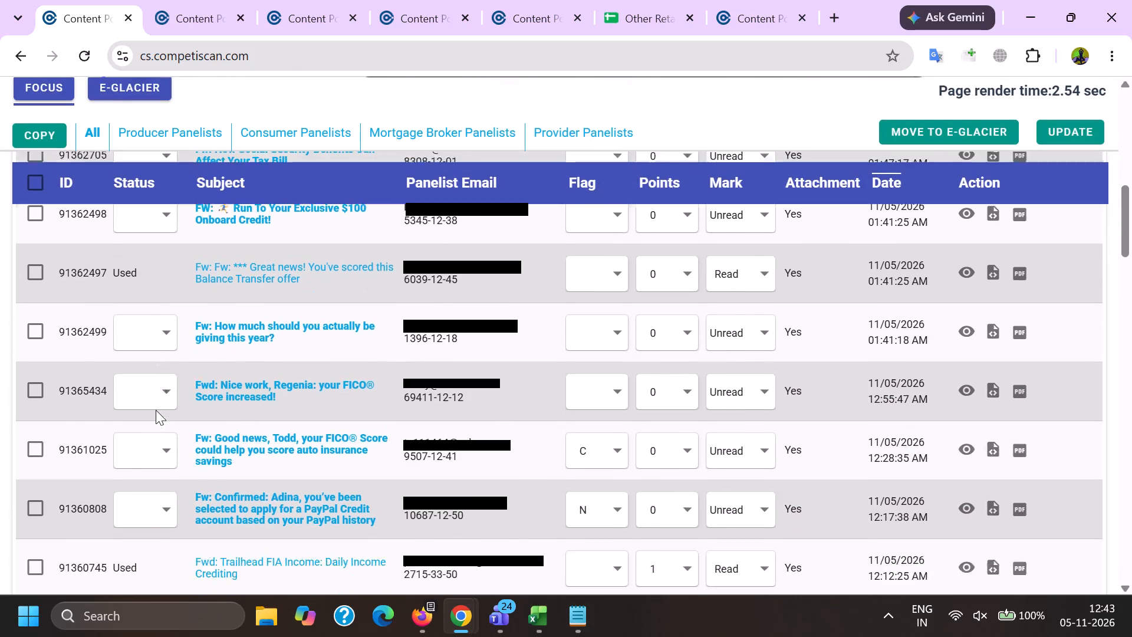
pyautogui.scroll(-4, 156, 410)
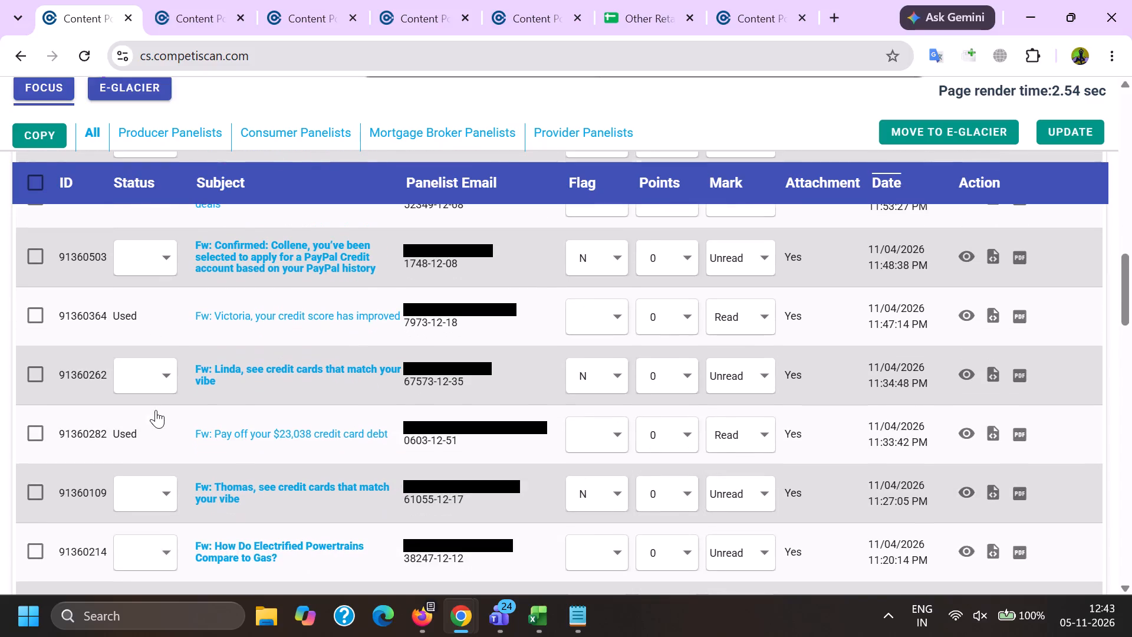
pyautogui.scroll(-12, 156, 410)
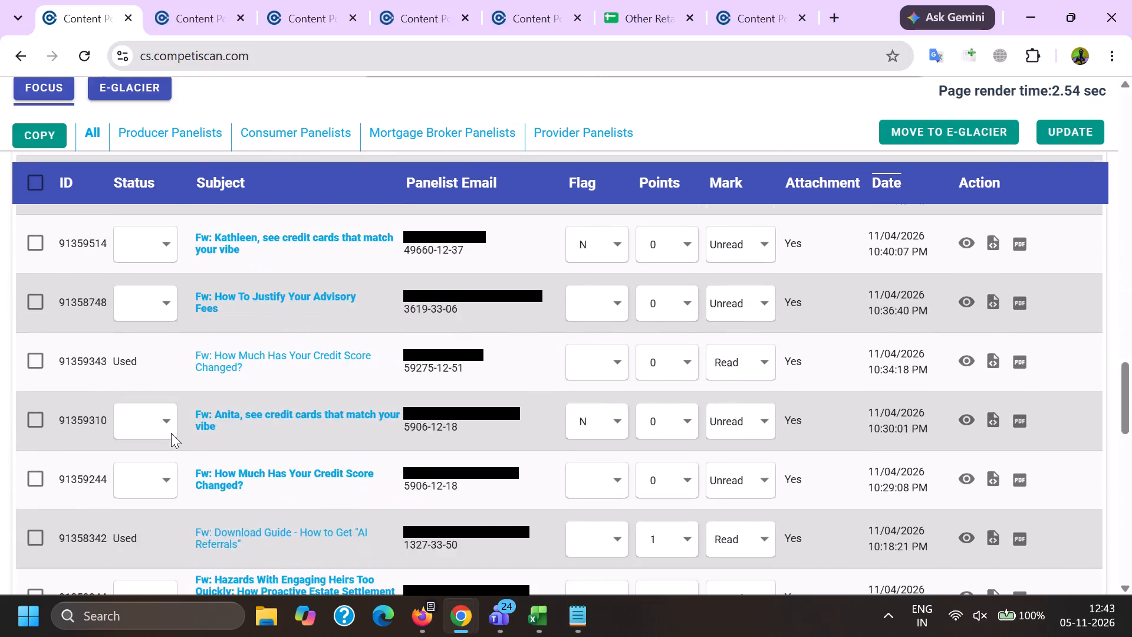
pyautogui.scroll(-8, 171, 433)
pyautogui.hotkey('shift', '"')
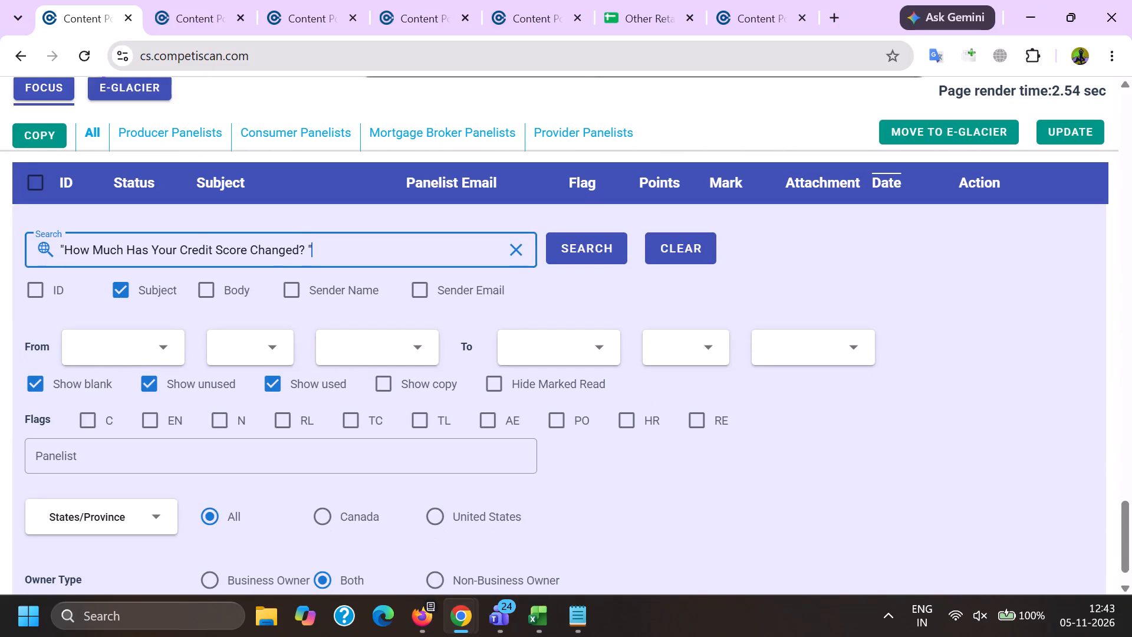
pyautogui.press('Return')
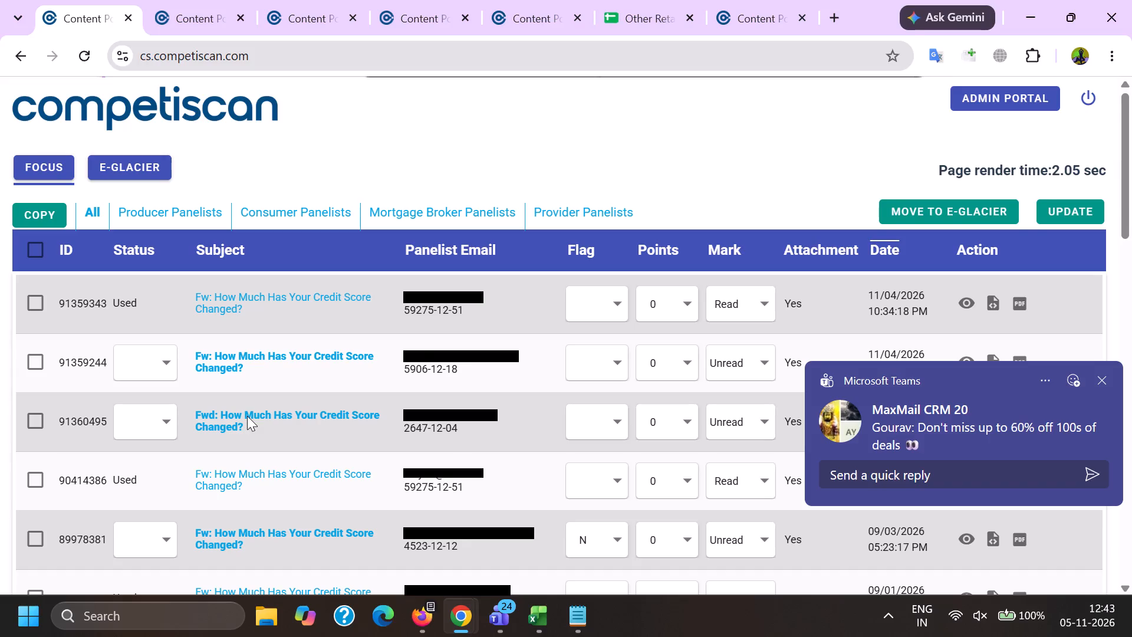
# Preview the 11/04/2026 Equifax emails 91360495, 91359244 and 91359343 and compare their content for a match.
pyautogui.scroll(-2, 247, 416)
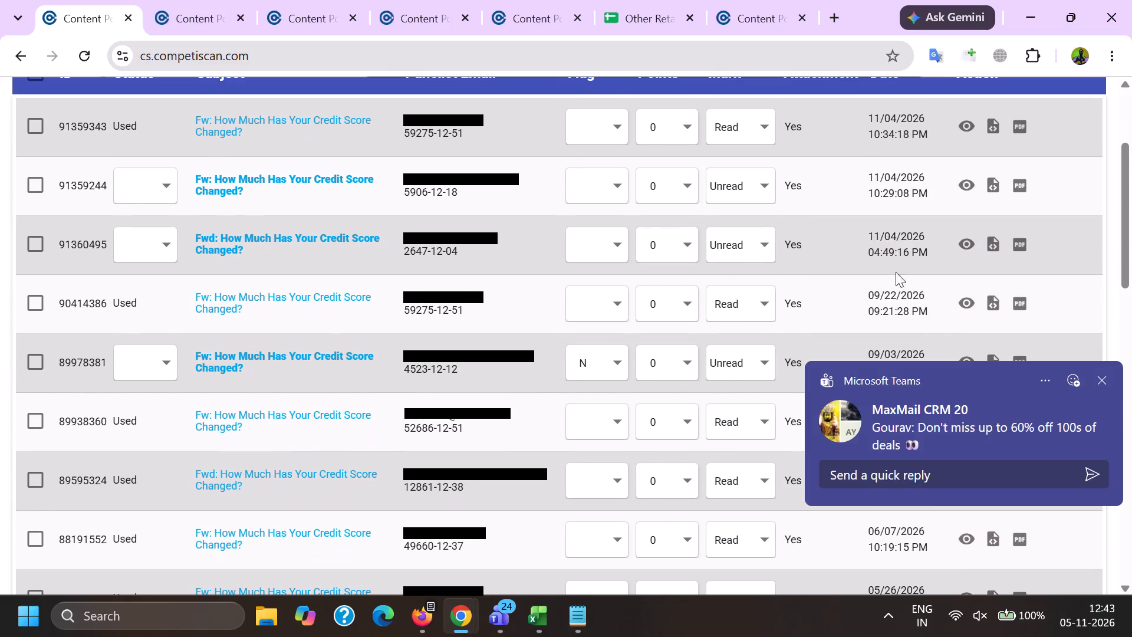
pyautogui.click(967, 238)
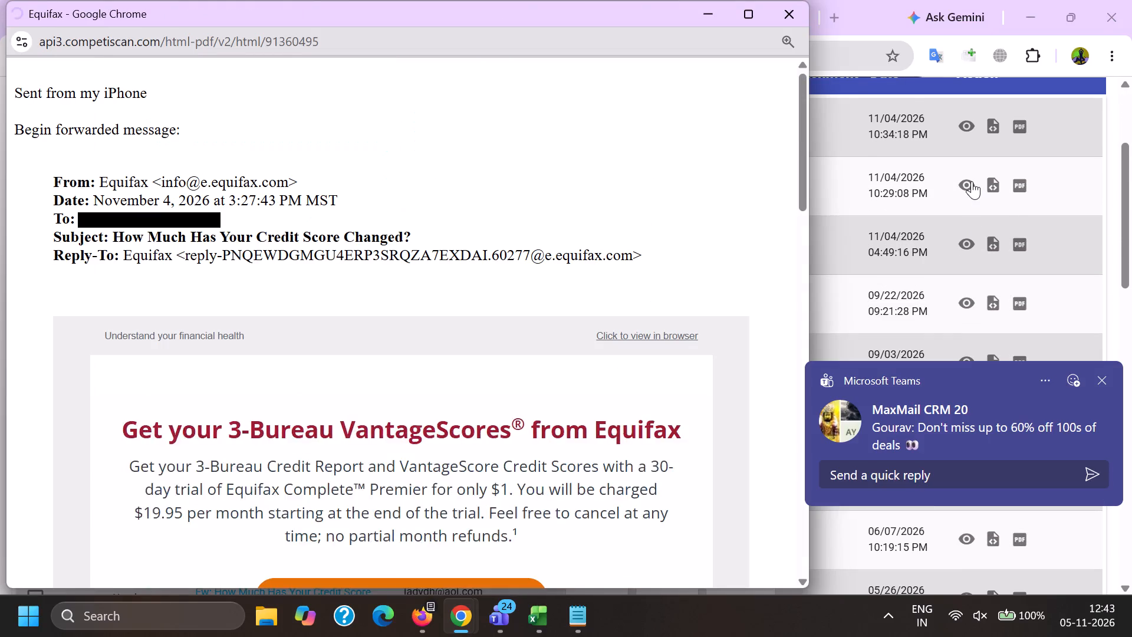
pyautogui.click(972, 181)
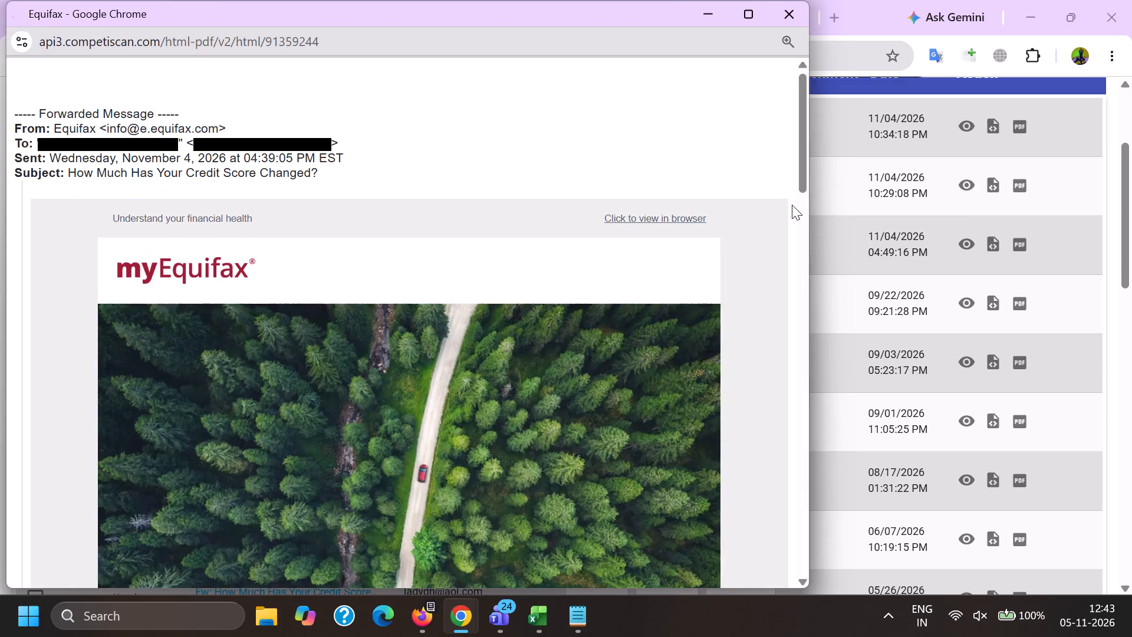
pyautogui.scroll(-5, 792, 205)
pyautogui.click(968, 124)
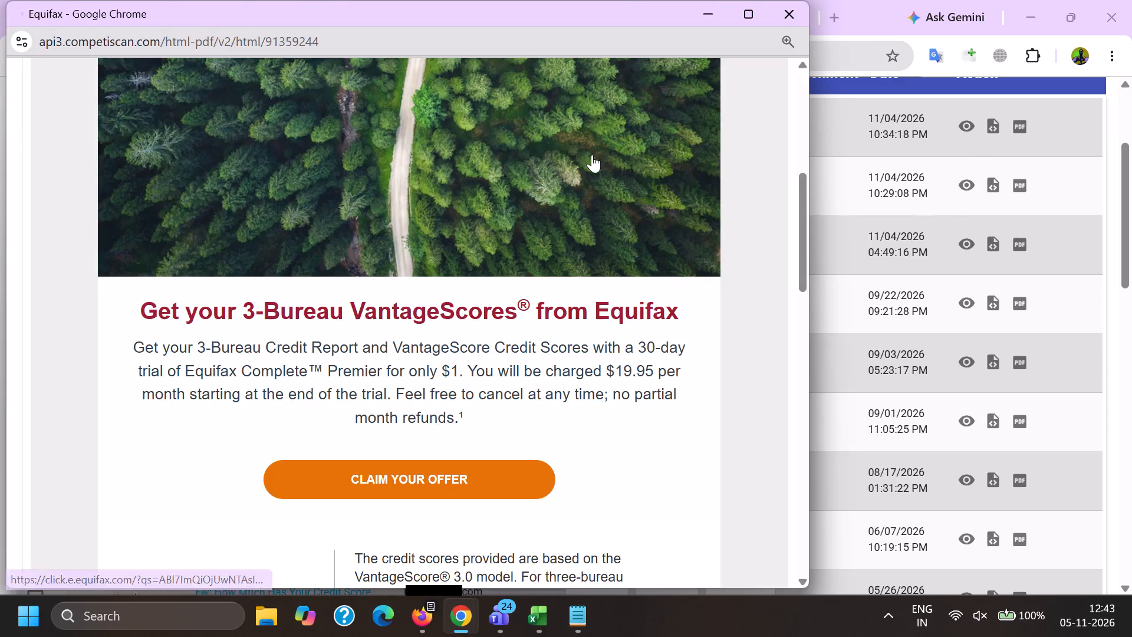
pyautogui.scroll(-8, 584, 188)
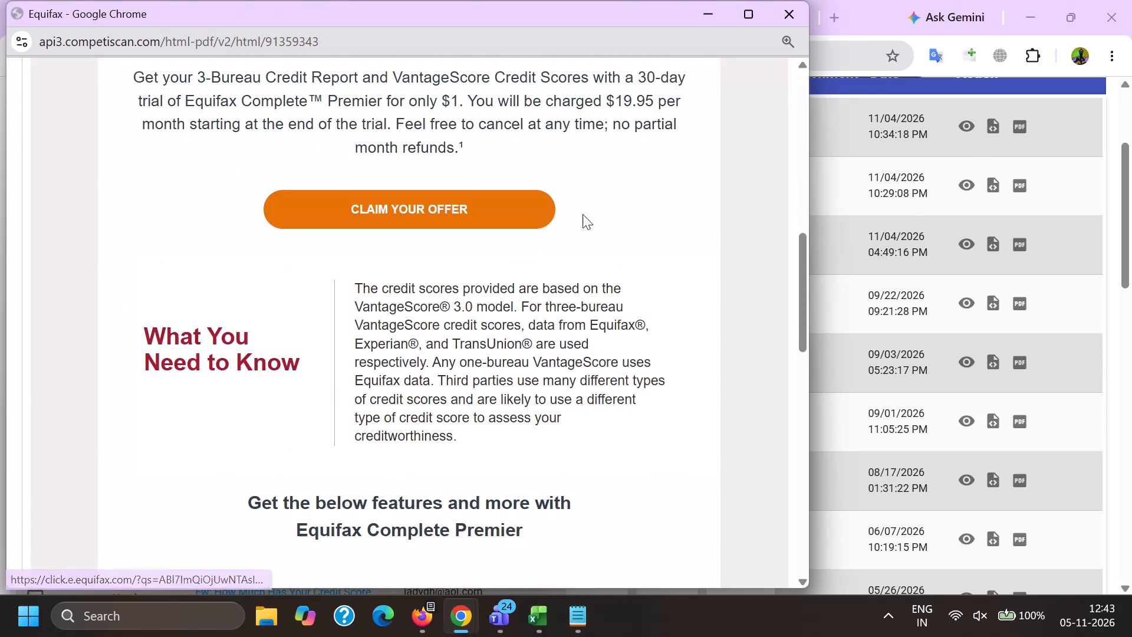
# Switch to Firefox and look through the email lists in the open Content Portal pages.
pyautogui.hotkey('alt', 'Tab')
pyautogui.click(429, 626)
pyautogui.click(287, 515)
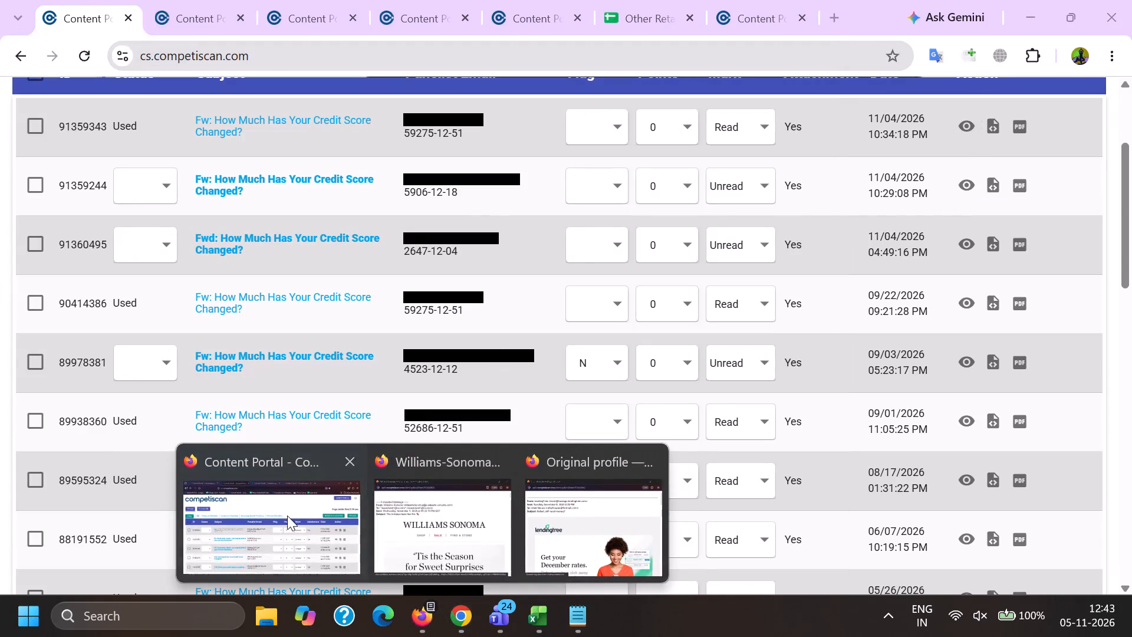
pyautogui.scroll(-2, 277, 431)
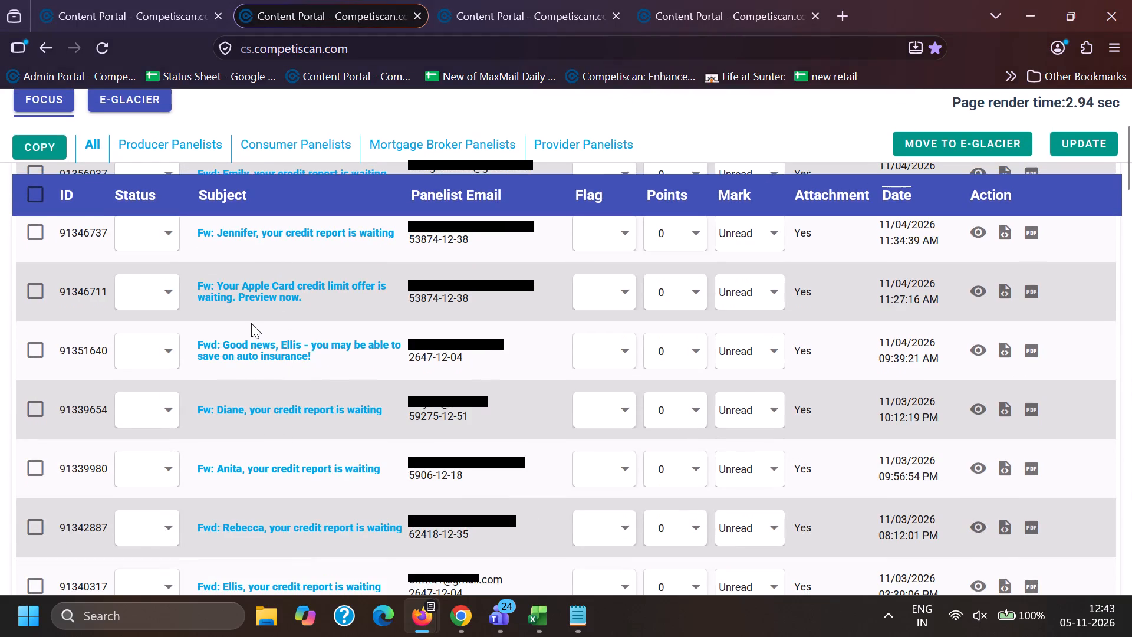
pyautogui.scroll(-1, 251, 323)
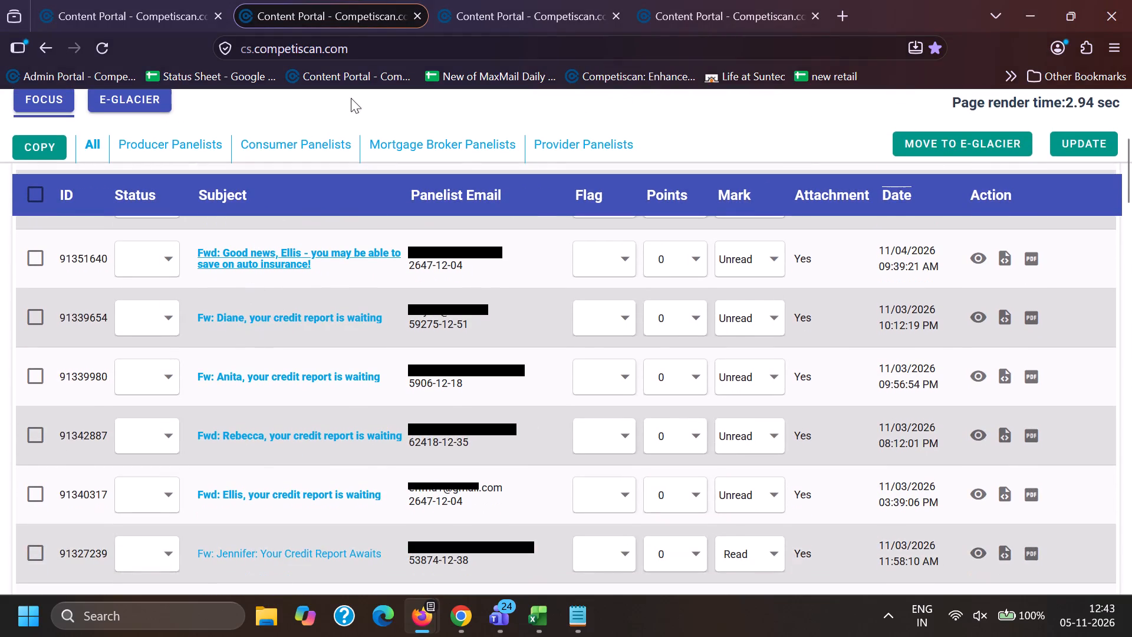
pyautogui.click(452, 0)
pyautogui.click(153, 0)
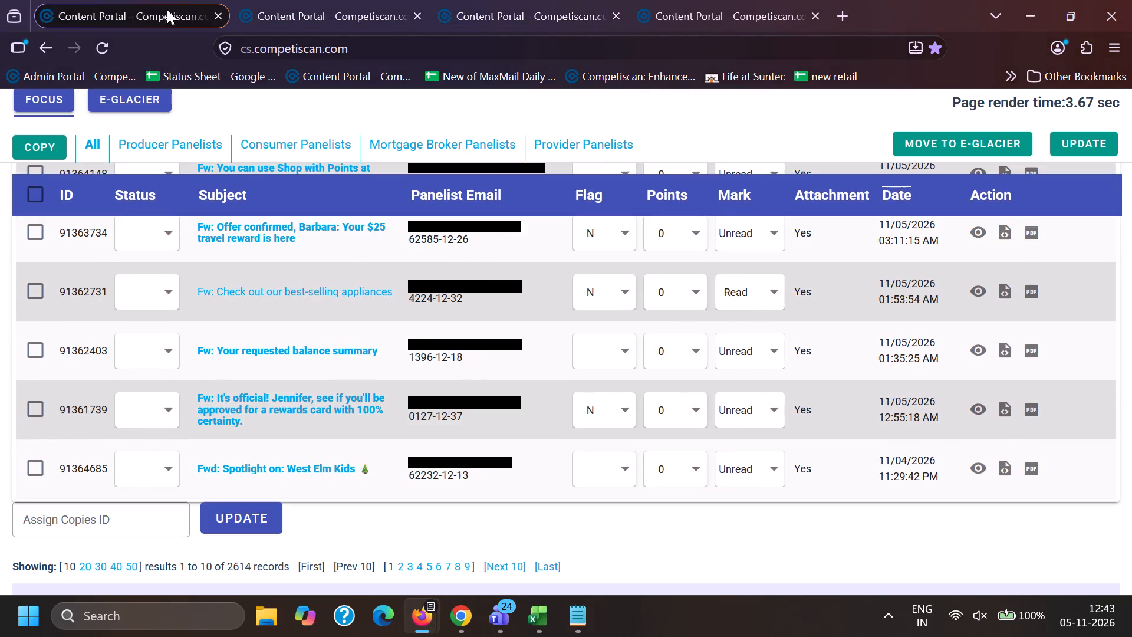
pyautogui.click(730, 0)
pyautogui.click(443, 635)
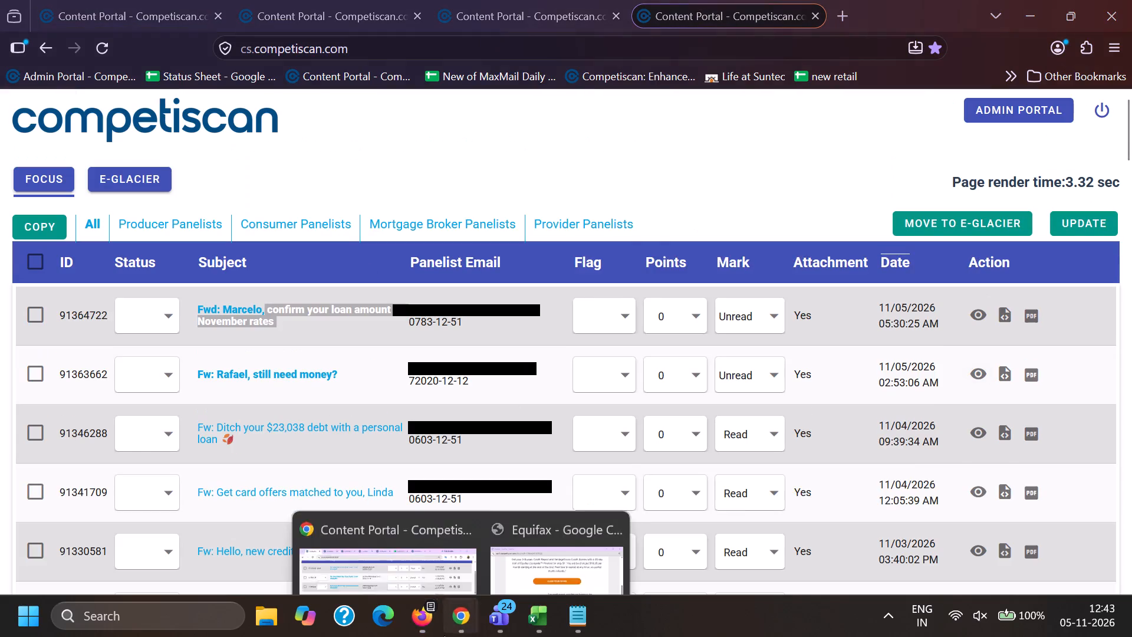
pyautogui.click(389, 517)
pyautogui.click(209, 0)
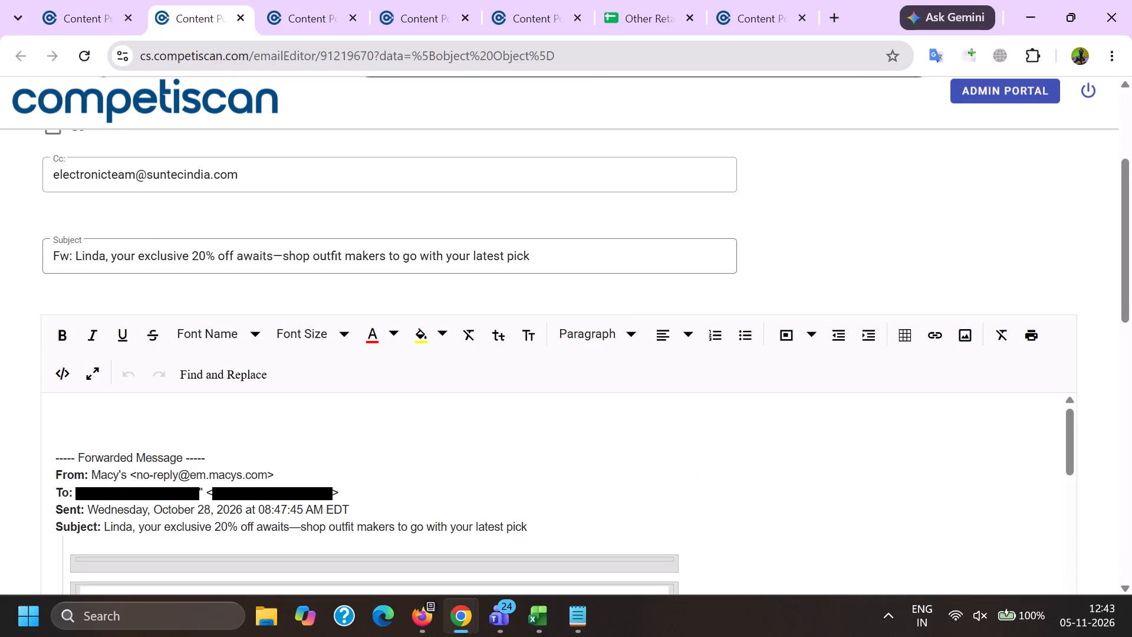
pyautogui.moveTo(133, 528); pyautogui.dragTo(639, 530)
pyautogui.hotkey('ctrl', 'c')
pyautogui.scroll(-5, 562, 429)
pyautogui.scroll(-9, 552, 278)
pyautogui.scroll(7, 462, 386)
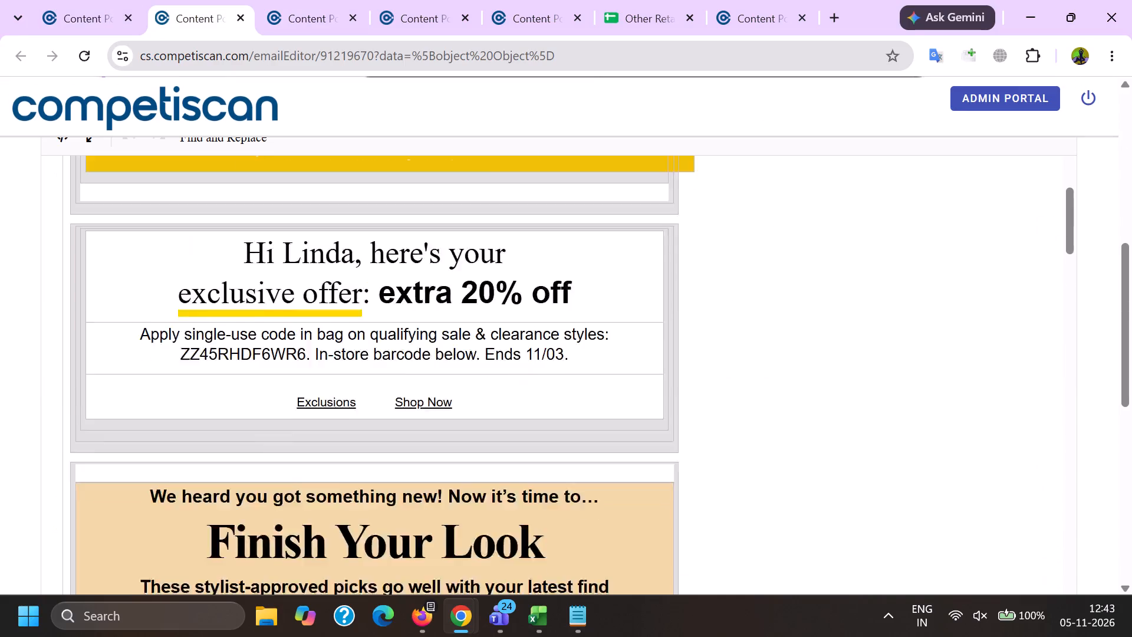
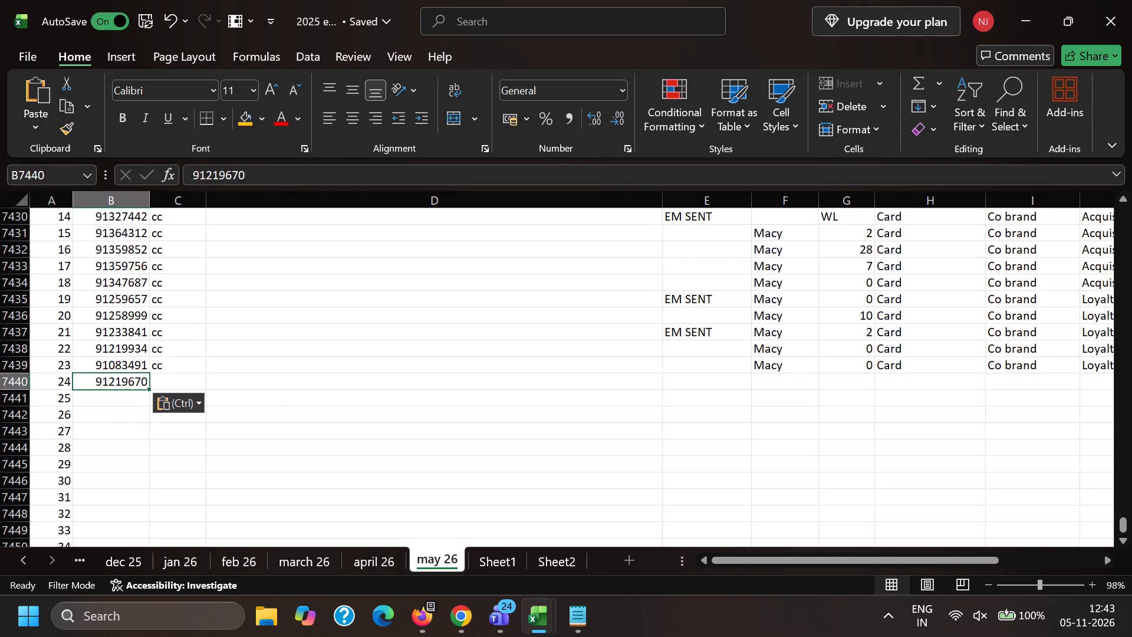
# Complete the tracking sheet row for email 91219670 with cc, Macy, 0, Card, Co brand and Loyalty.
pyautogui.press('c')
pyautogui.press('c')
pyautogui.press('Right')
pyautogui.press('Right')
pyautogui.press('Right')
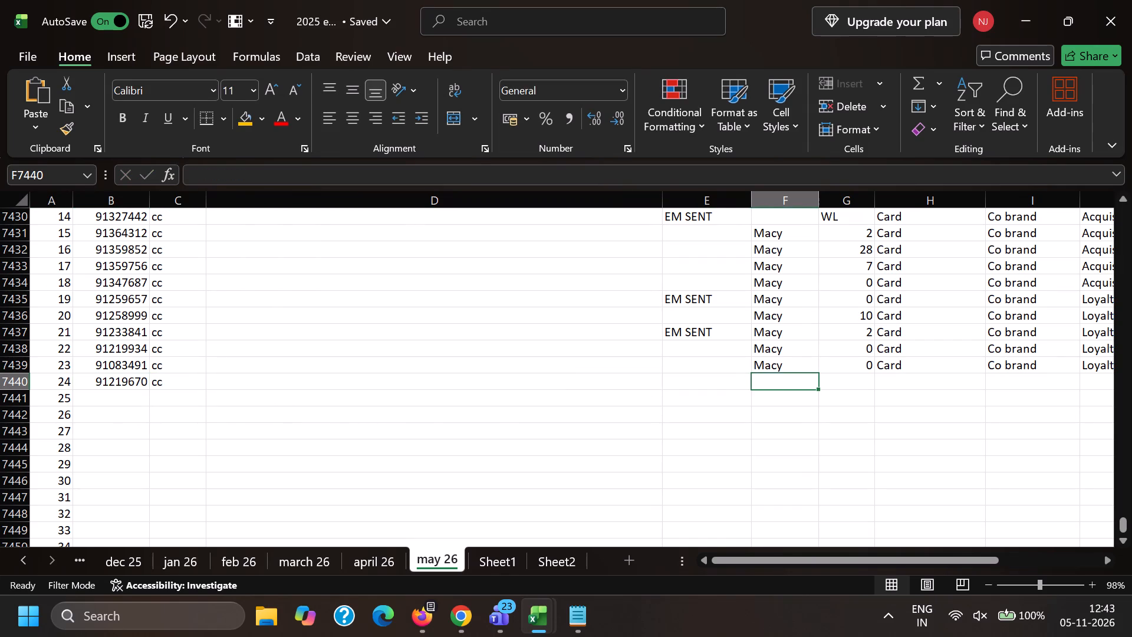
pyautogui.press('m')
pyautogui.press('Right')
pyautogui.press('Right')
pyautogui.press('c')
pyautogui.press('Right')
pyautogui.press('c')
pyautogui.press('Right')
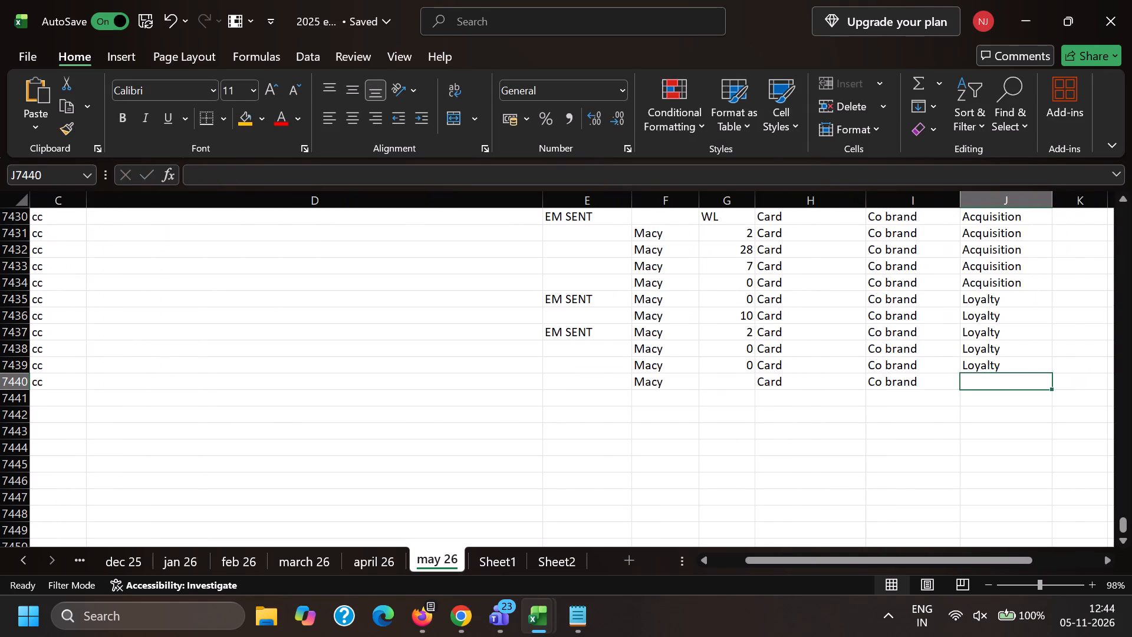
pyautogui.press('l')
pyautogui.press('Left')
pyautogui.press('Left')
pyautogui.press('Left')
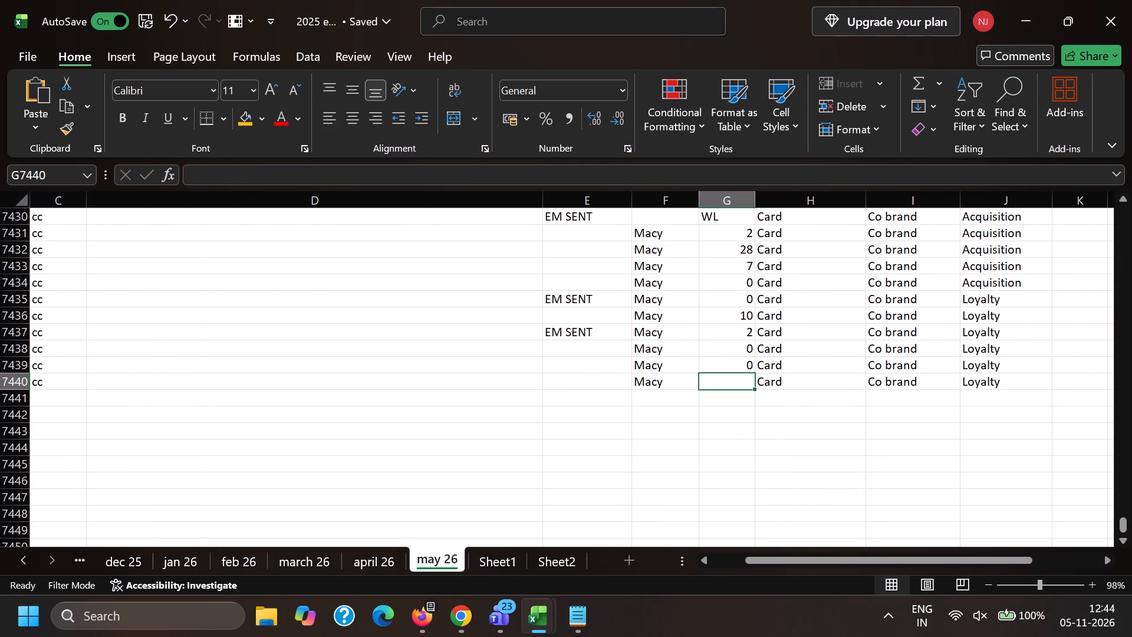
pyautogui.press('0')
pyautogui.press('Return')
pyautogui.press('Up')
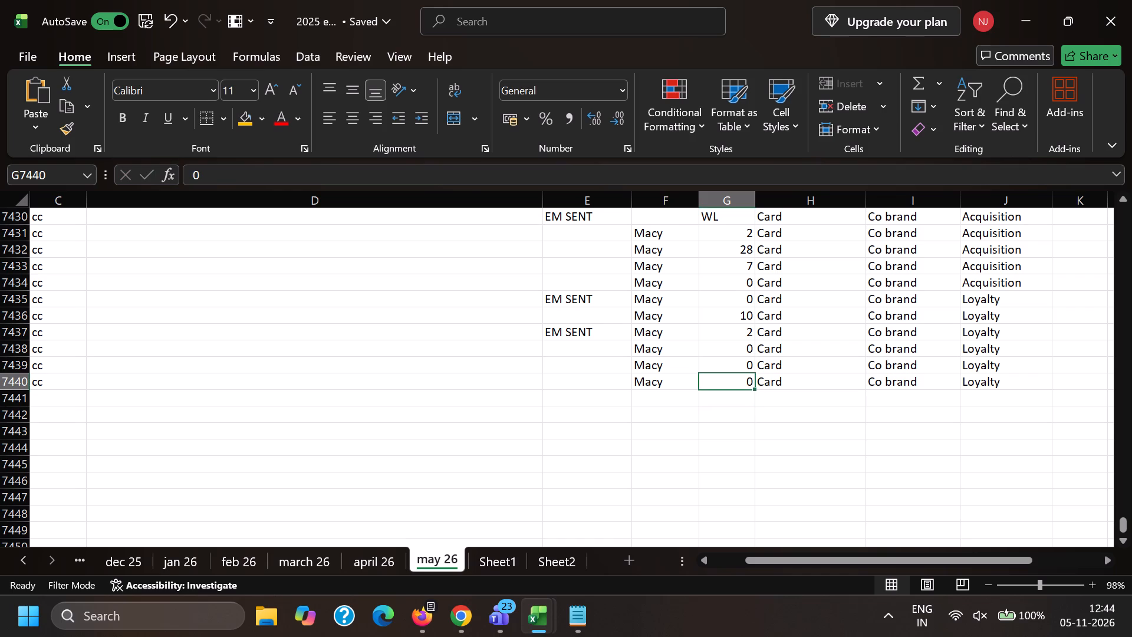
pyautogui.press('Left')
pyautogui.hotkey('ctrl', 'shift', 'Up')
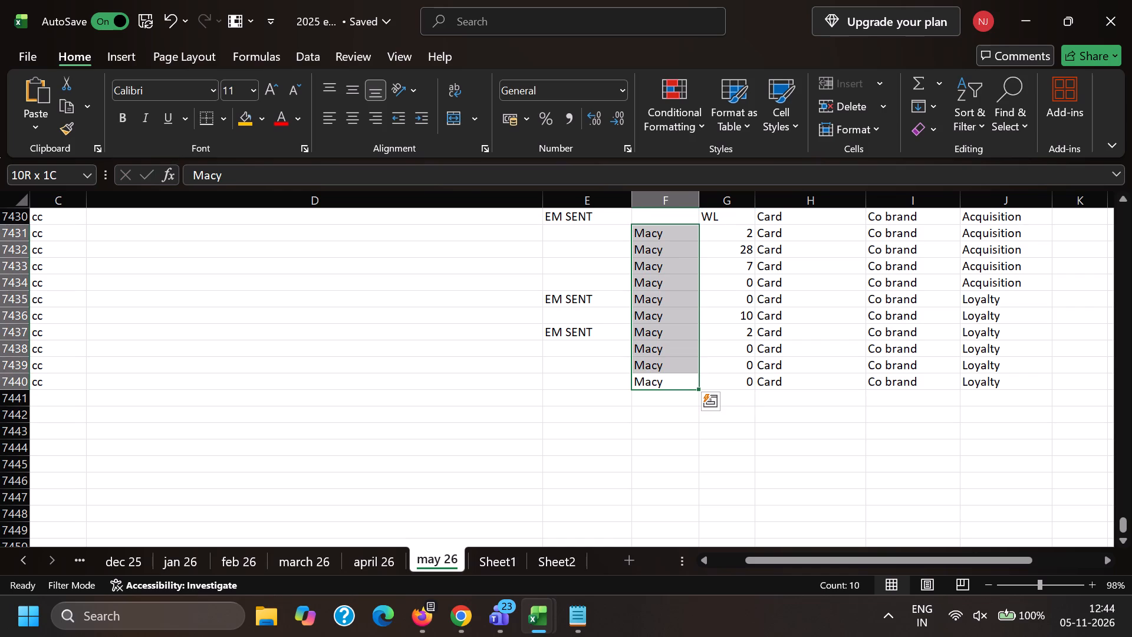
pyautogui.hotkey('alt', 'Tab')
pyautogui.moveTo(242, 369); pyautogui.dragTo(2, 343)
pyautogui.press('BackSpace')
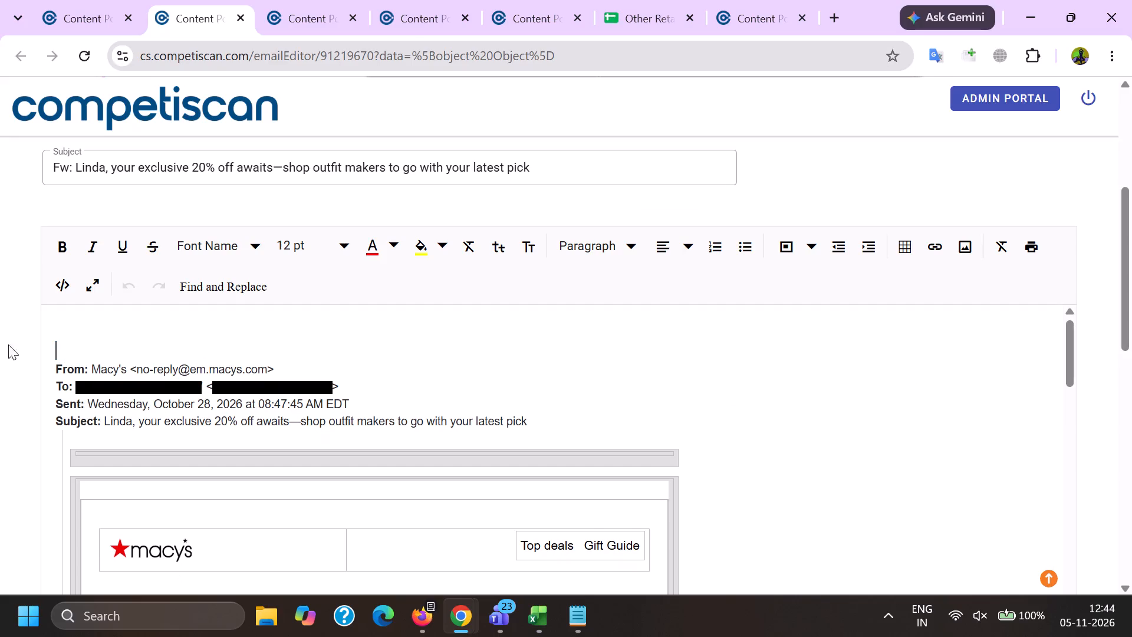
pyautogui.moveTo(129, 369); pyautogui.dragTo(360, 389)
pyautogui.press('BackSpace')
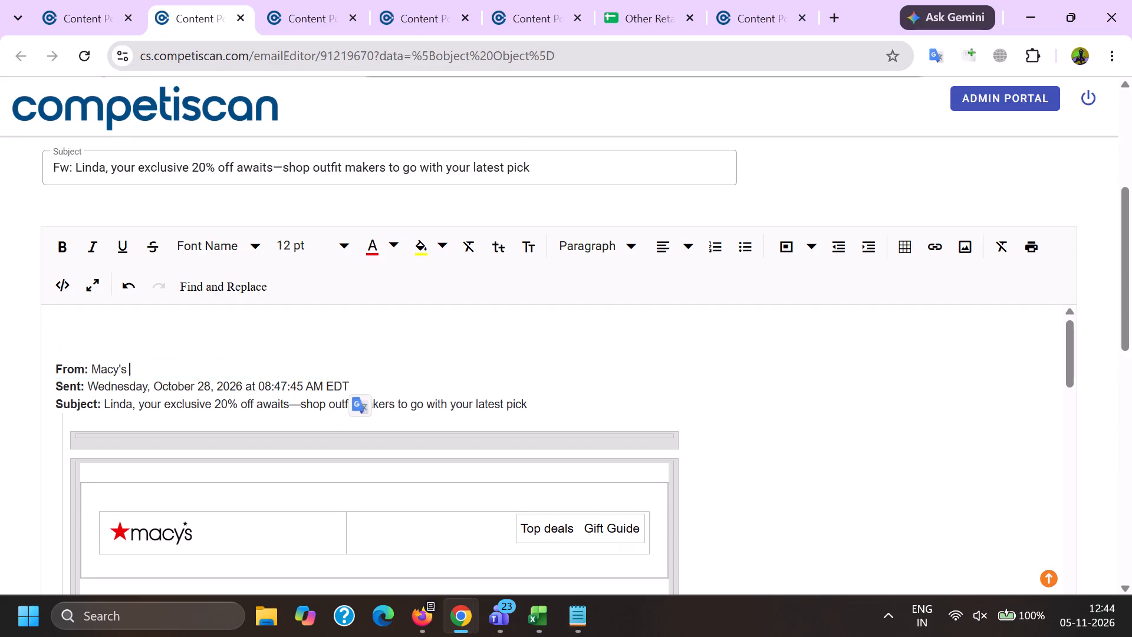
# Find and remove the recipient's first name from the body's subject line, the status banner and the exclusive-offer greeting.
pyautogui.scroll(-2, 334, 268)
pyautogui.doubleClick(116, 230)
pyautogui.hotkey('ctrl', 'c')
pyautogui.press('BackSpace')
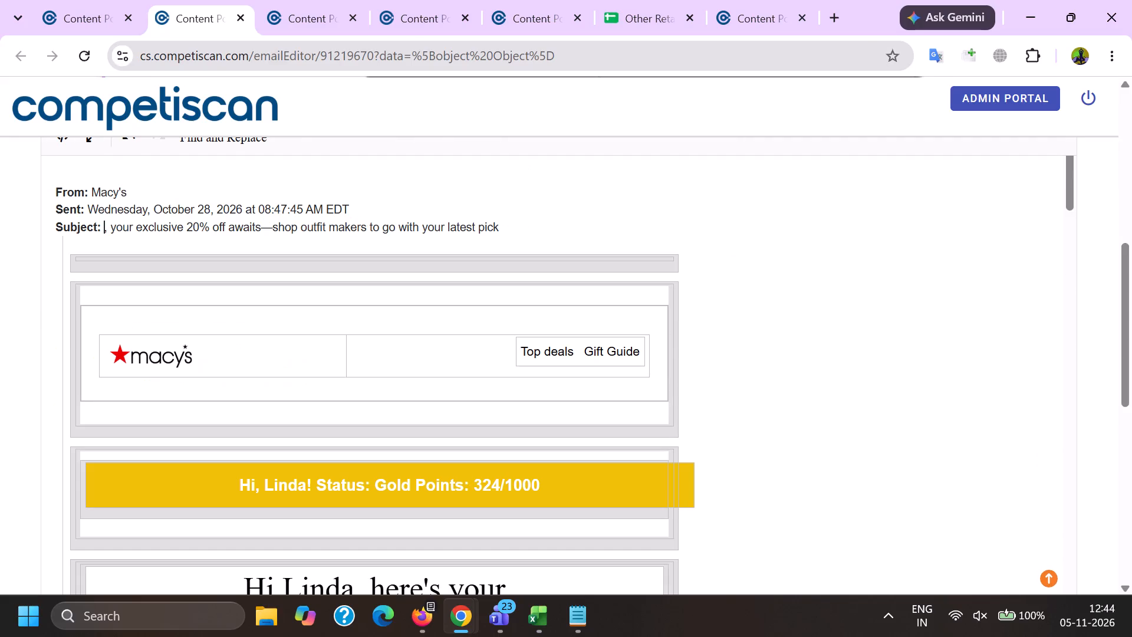
pyautogui.hotkey('ctrl', 'f')
pyautogui.hotkey('ctrl', 'v')
pyautogui.press('Return')
pyautogui.press('Return')
pyautogui.press('Return')
pyautogui.press('Return')
pyautogui.press('Return')
pyautogui.press('Return')
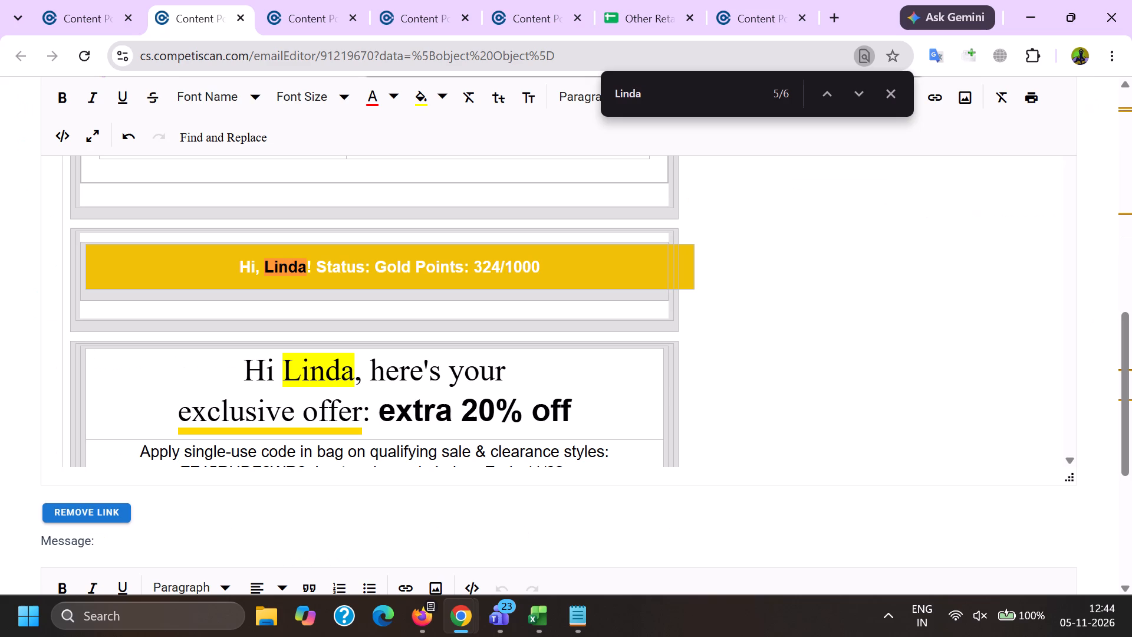
pyautogui.doubleClick(278, 271)
pyautogui.press('BackSpace')
pyautogui.doubleClick(327, 376)
pyautogui.press('BackSpace')
pyautogui.scroll(-1, 287, 322)
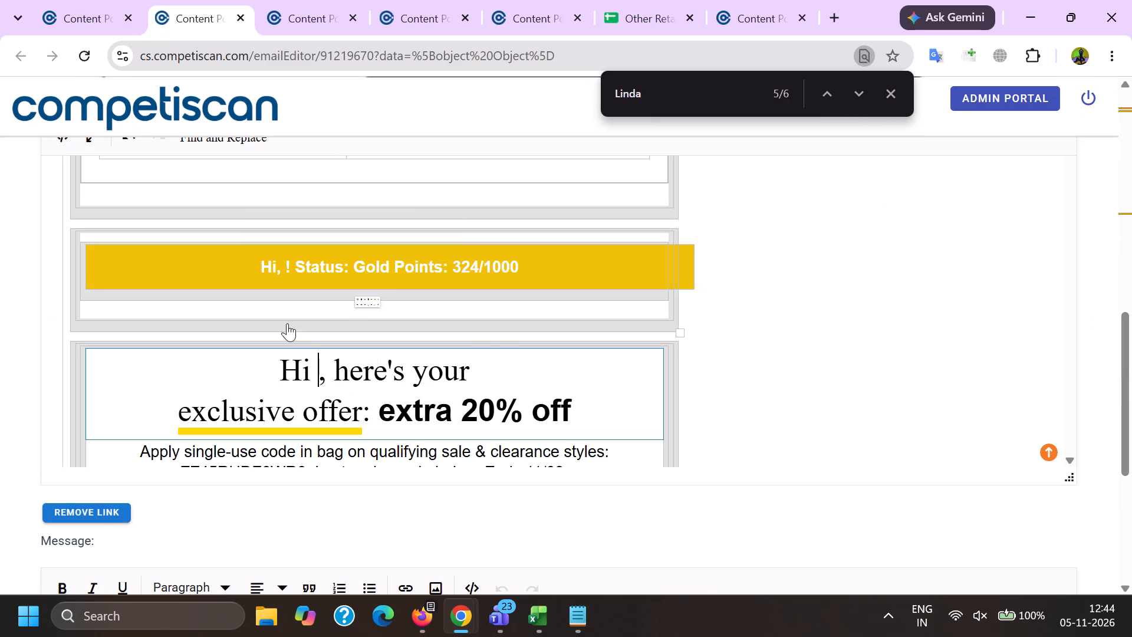
pyautogui.doubleClick(233, 380)
pyautogui.press('BackSpace')
pyautogui.scroll(-20, 257, 373)
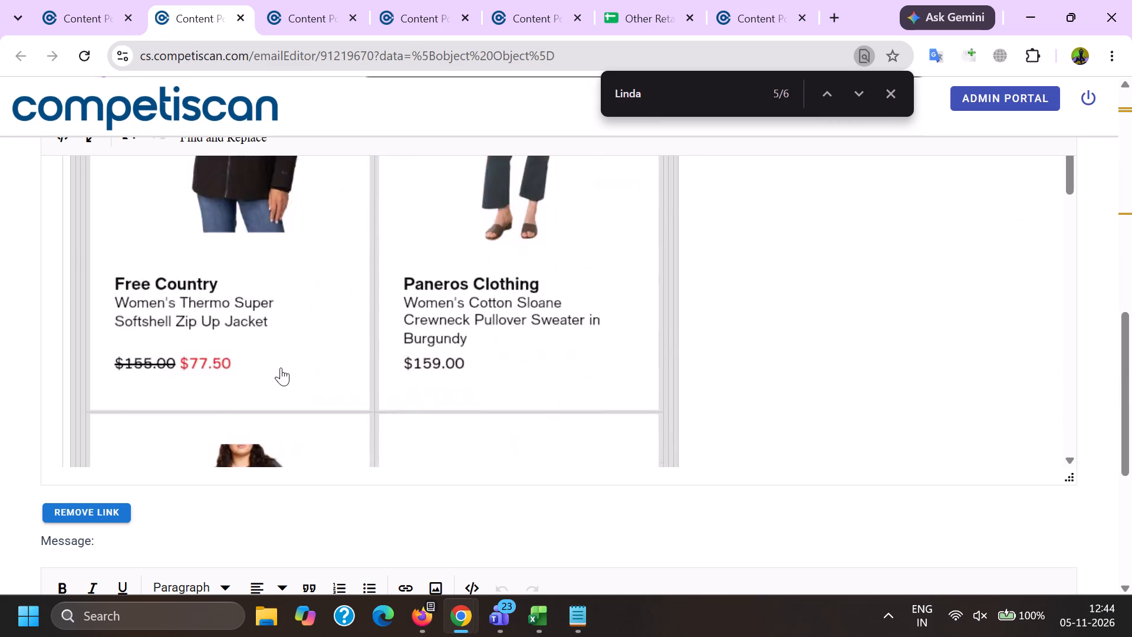
pyautogui.scroll(-18, 281, 367)
pyautogui.scroll(5, 340, 386)
pyautogui.doubleClick(595, 333)
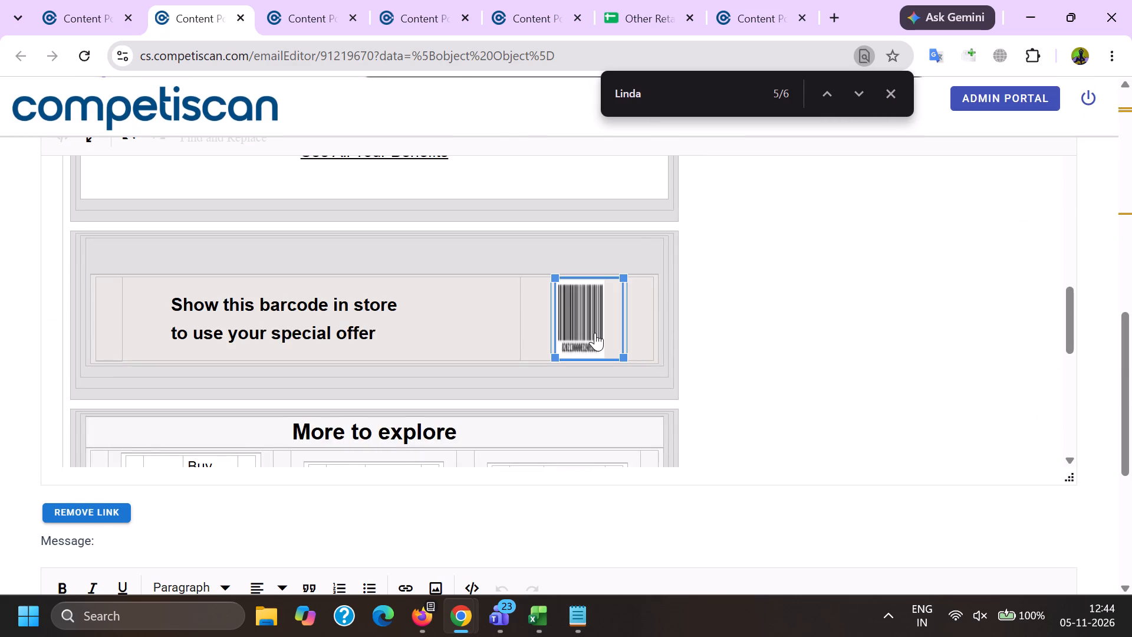
pyautogui.press('Delete')
# Remove the hyperlinks from the Sign Up text, the social media icons and the App Store and Google Play badges.
pyautogui.scroll(-4, 259, 324)
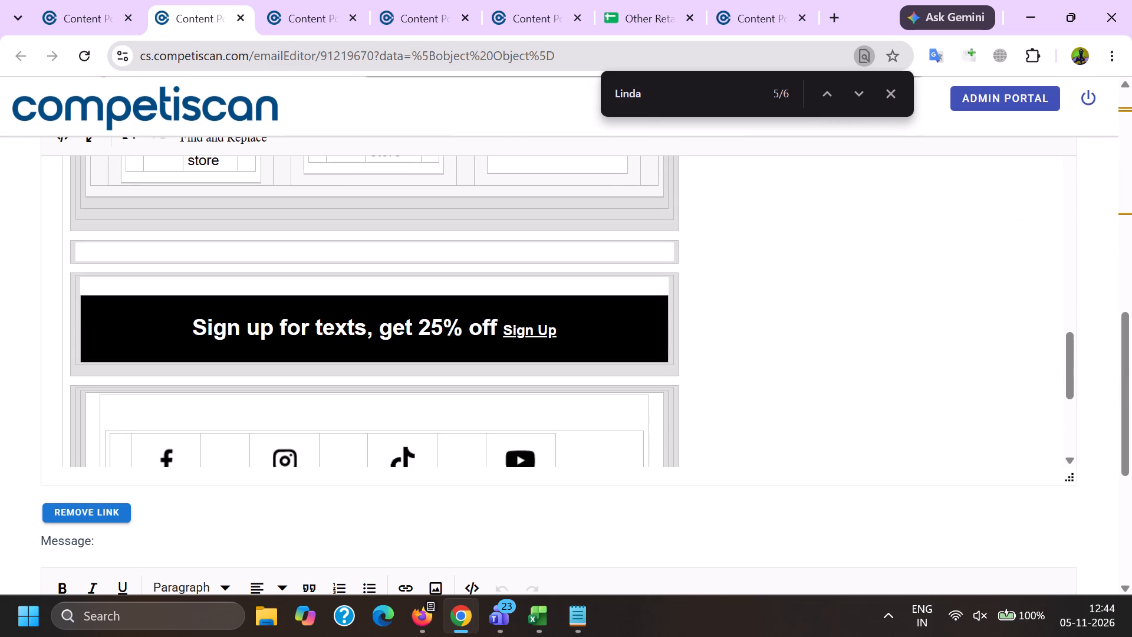
pyautogui.click(521, 324)
pyautogui.click(612, 362)
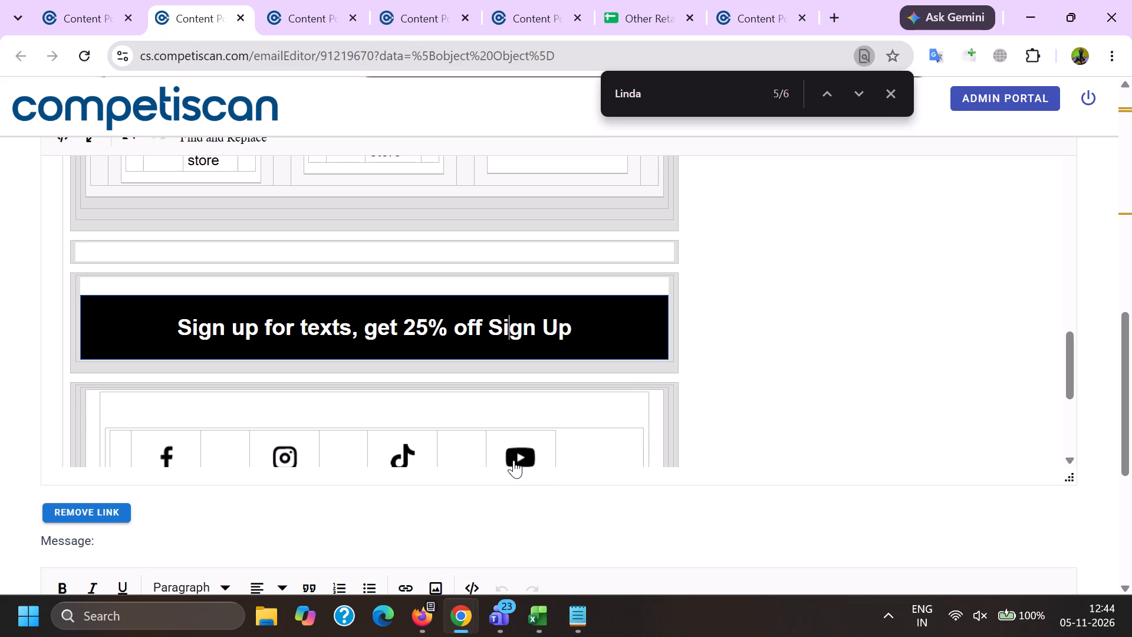
pyautogui.click(514, 460)
pyautogui.click(542, 408)
pyautogui.click(408, 454)
pyautogui.click(424, 406)
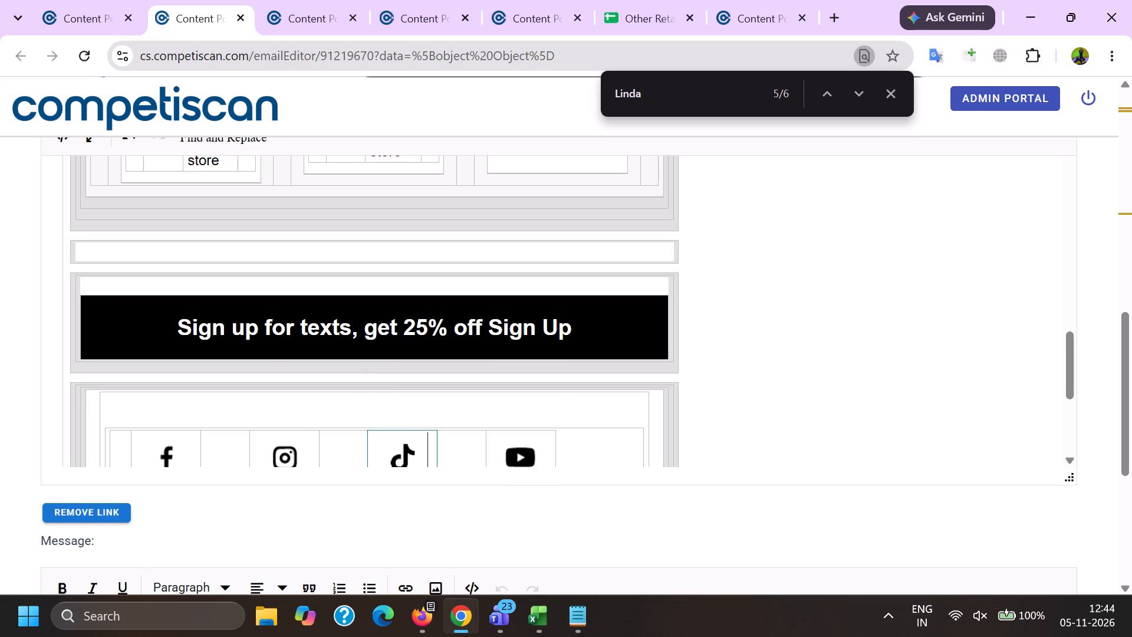
pyautogui.click(312, 442)
pyautogui.click(287, 451)
pyautogui.click(301, 405)
pyautogui.click(186, 445)
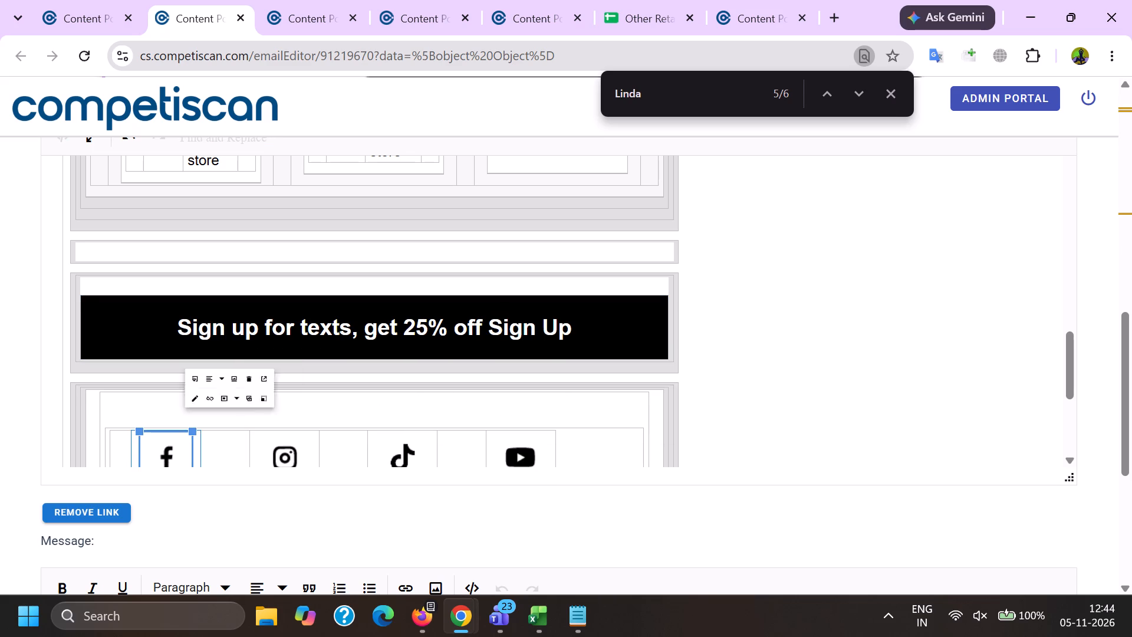
pyautogui.click(196, 411)
pyautogui.scroll(-2, 245, 291)
pyautogui.click(184, 350)
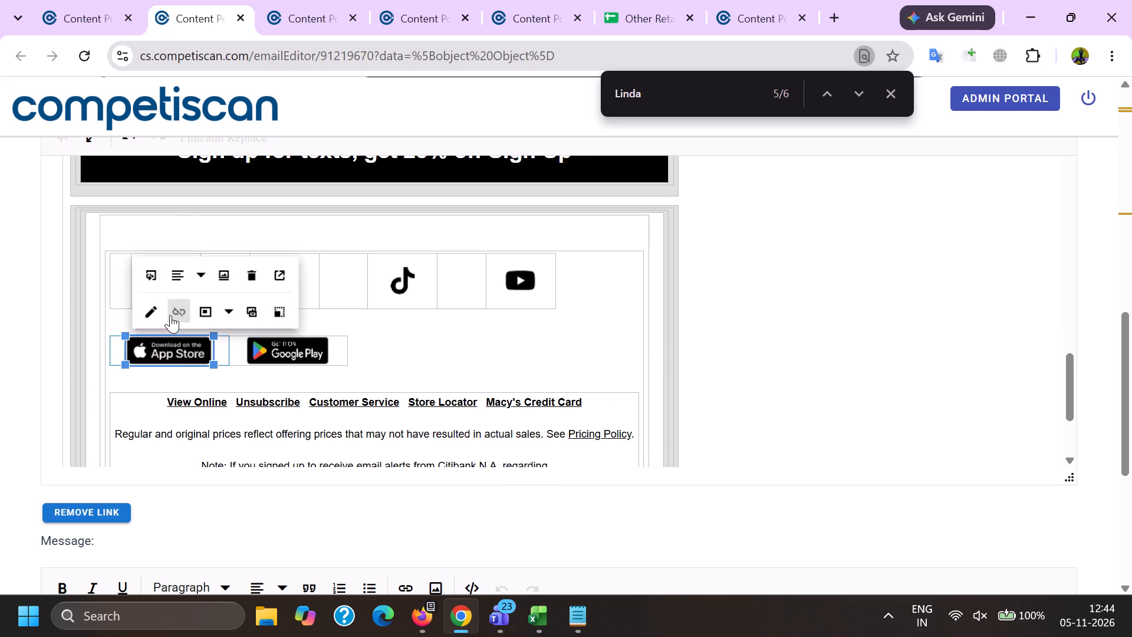
pyautogui.click(170, 313)
pyautogui.click(289, 352)
pyautogui.click(291, 311)
pyautogui.click(271, 277)
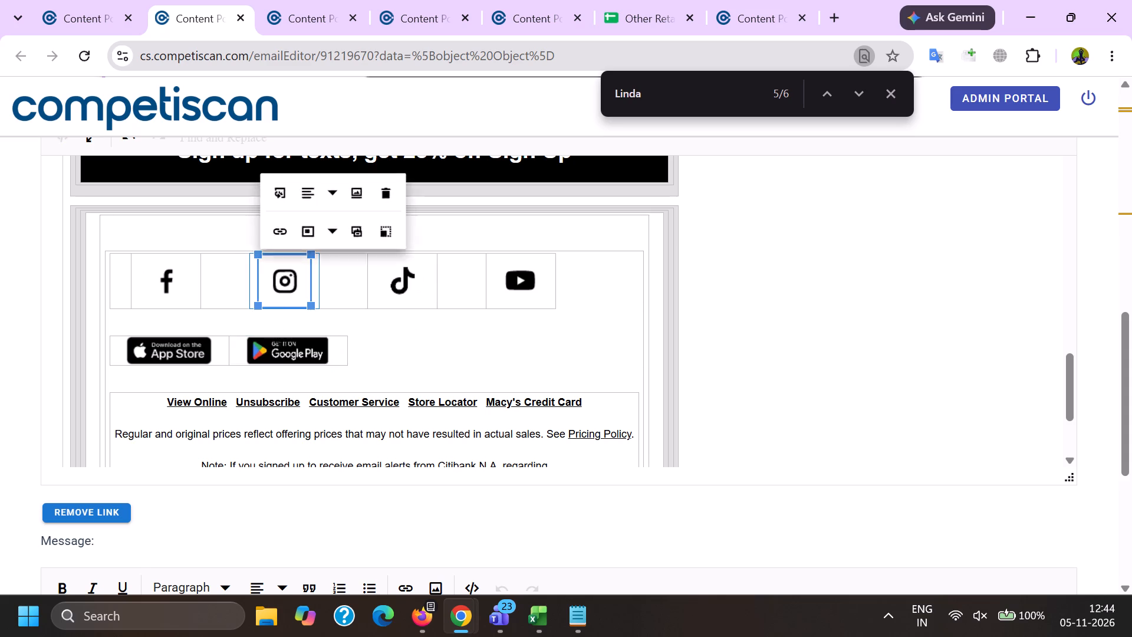
# Remove the hyperlinks from the footer texts, including the Macy's Credit Card link in the email alerts note.
pyautogui.scroll(-1, 343, 350)
pyautogui.click(212, 308)
pyautogui.click(312, 346)
pyautogui.click(260, 316)
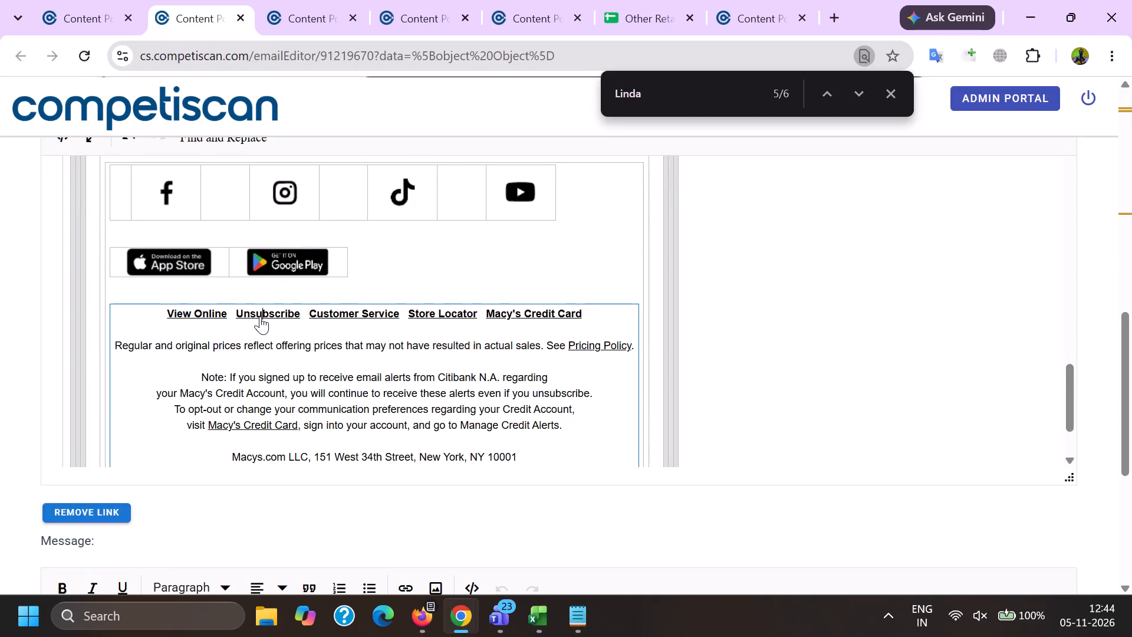
pyautogui.click(371, 356)
pyautogui.click(555, 313)
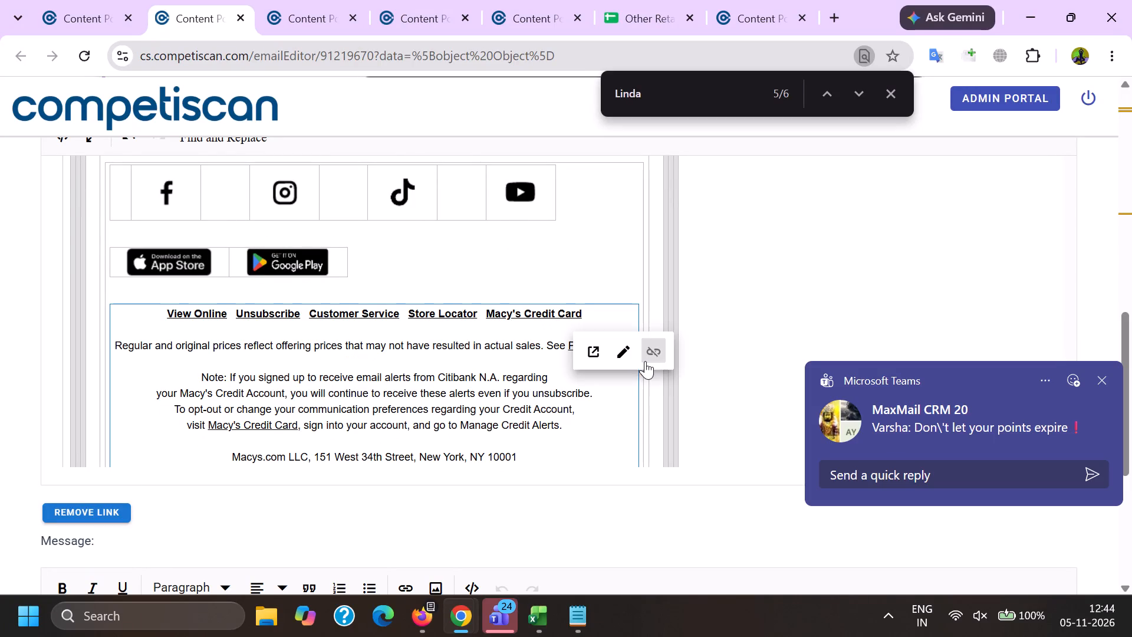
pyautogui.click(645, 359)
pyautogui.scroll(-2, 481, 285)
pyautogui.click(249, 261)
pyautogui.click(340, 296)
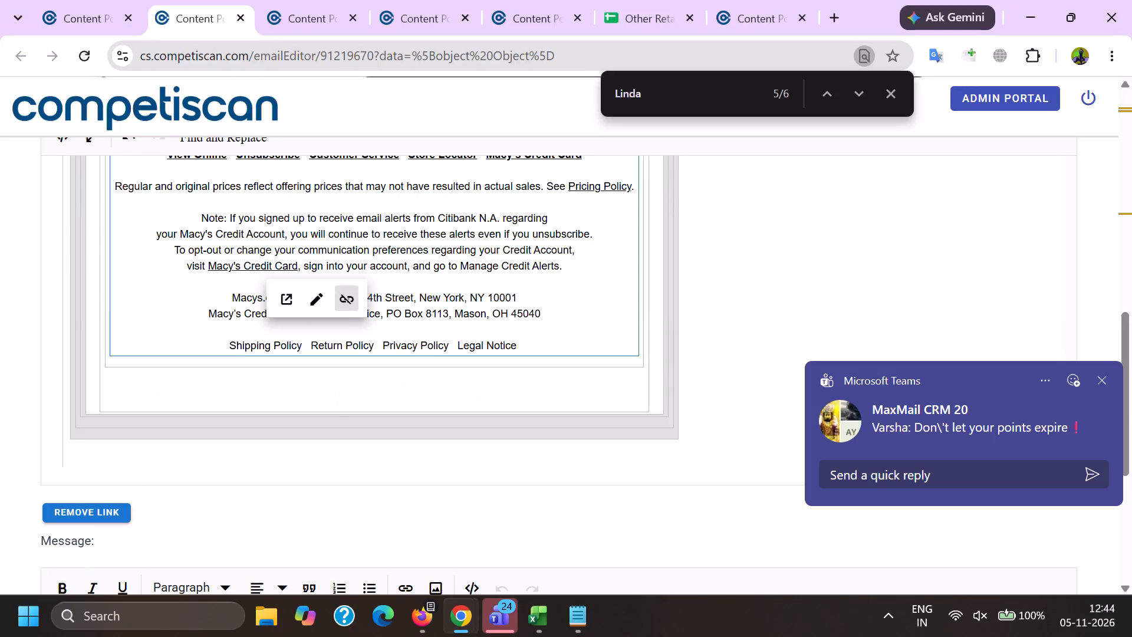
pyautogui.scroll(-10, 394, 254)
pyautogui.click(422, 448)
pyautogui.click(561, 367)
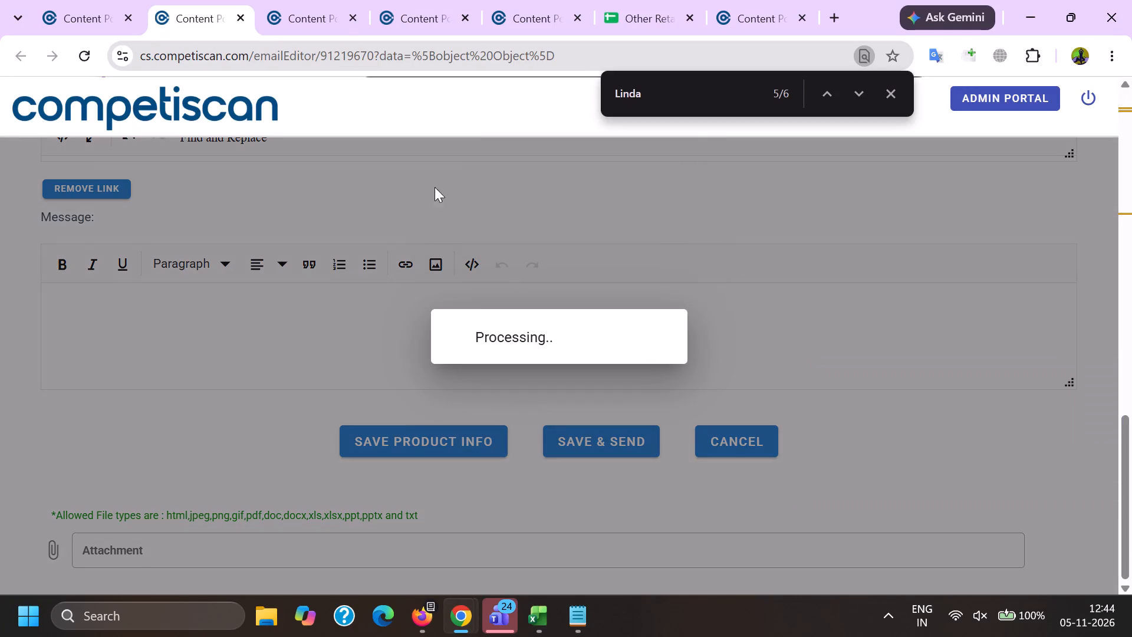
# Copy the sender name "Macy's" from the From line at the start of the email body in the editor.
pyautogui.click(326, 0)
pyautogui.click(193, 0)
pyautogui.click(0, 317)
pyautogui.scroll(11, 0, 304)
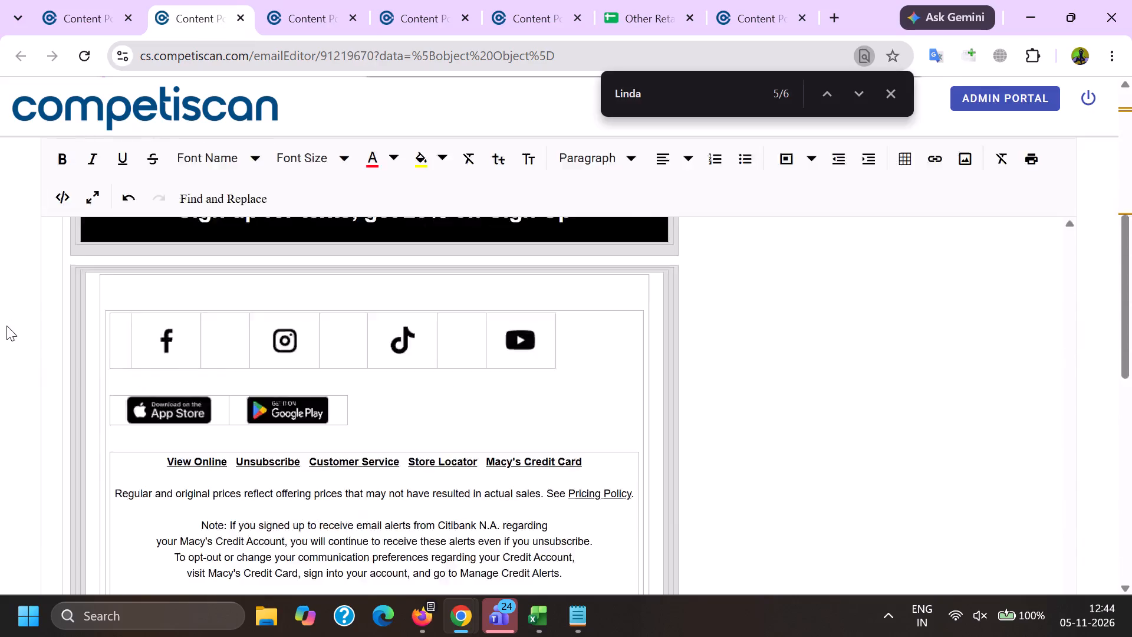
pyautogui.scroll(5, 6, 326)
pyautogui.click(88, 257)
pyautogui.hotkey('alt', 'Tab')
pyautogui.scroll(-5, 185, 304)
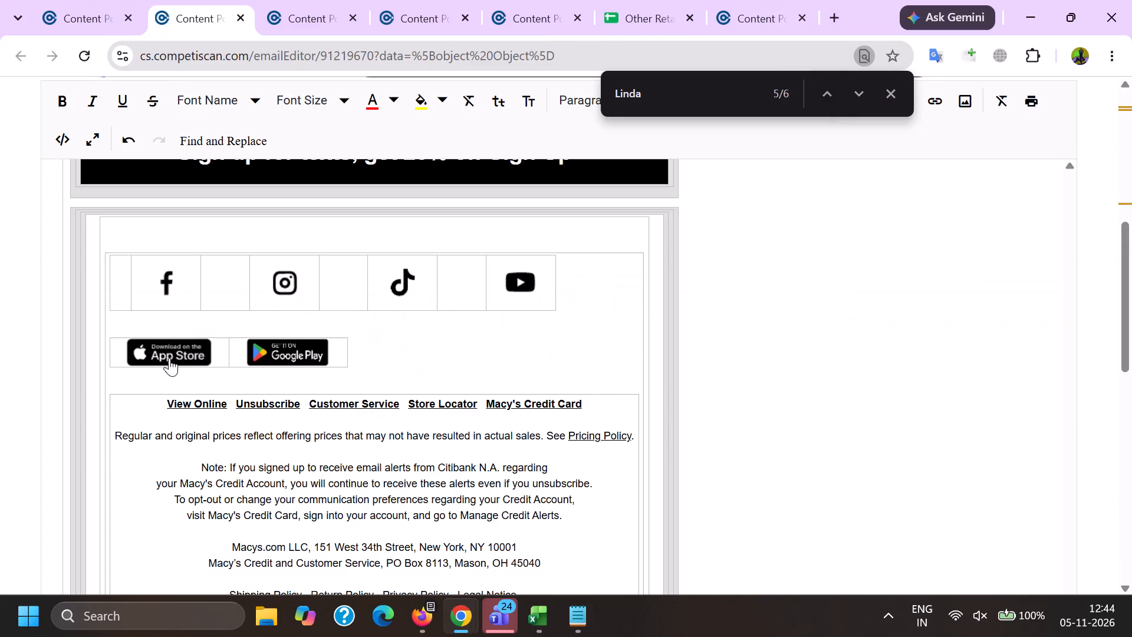
pyautogui.click(119, 379)
pyautogui.click(104, 393)
pyautogui.press('pageup')
pyautogui.press('pageup')
pyautogui.press('pageup')
pyautogui.press('pageup')
pyautogui.press('pageup')
pyautogui.press('pageup')
pyautogui.press('pageup')
pyautogui.press('pageup')
pyautogui.press('pageup')
pyautogui.press('pageup')
pyautogui.press('pageup')
pyautogui.press('pageup')
pyautogui.press('pageup')
pyautogui.press('pageup')
pyautogui.press('pageup')
pyautogui.press('pageup')
pyautogui.press('pageup')
pyautogui.press('pageup')
pyautogui.press('pageup')
pyautogui.press('pageup')
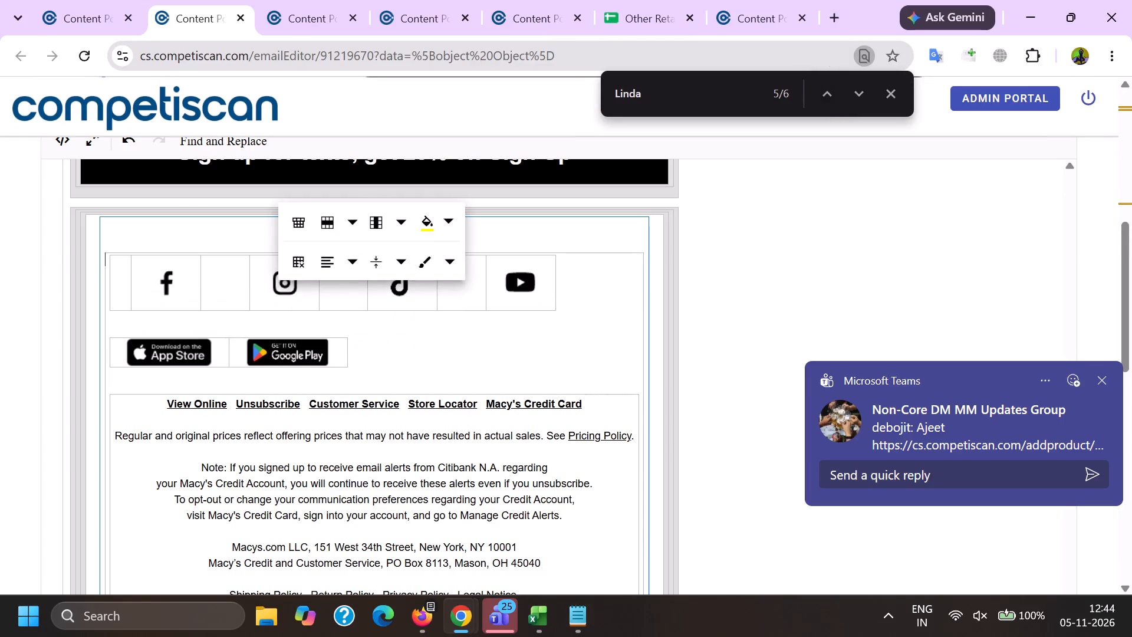
pyautogui.scroll(-4, 104, 393)
pyautogui.doubleClick(93, 303)
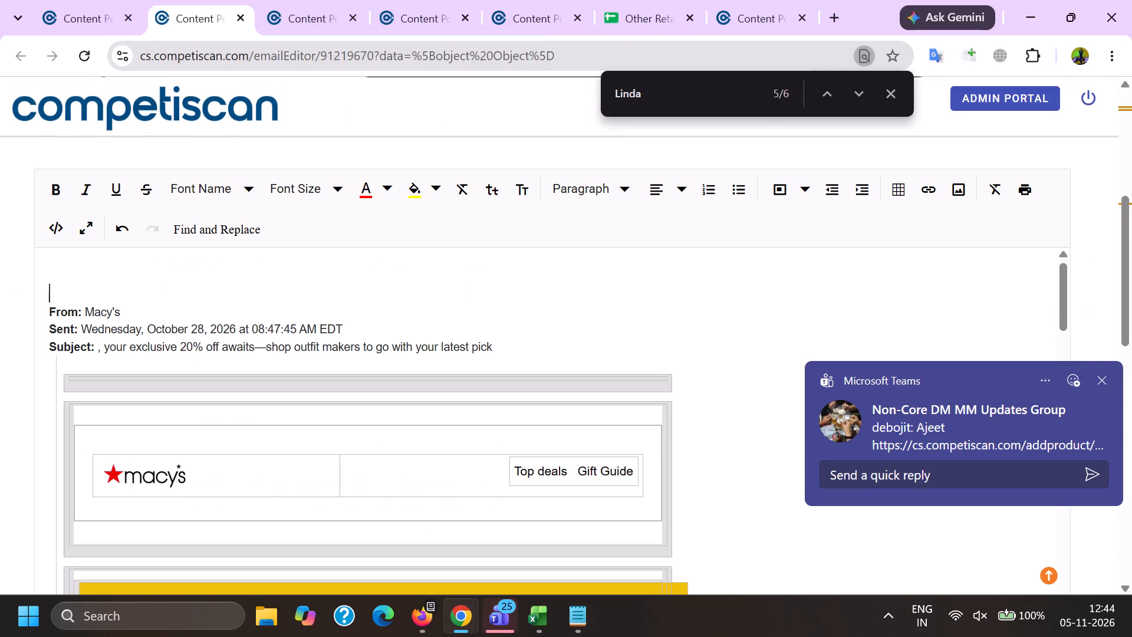
pyautogui.doubleClick(106, 313)
pyautogui.hotkey('shift', 'Left')
pyautogui.hotkey('ctrl', 'c')
# In the product form for 91219670, replace company apc-na with Macy's and look up Macy's as the affinity/association.
pyautogui.hotkey('alt', 'Tab')
pyautogui.scroll(-6, 254, 224)
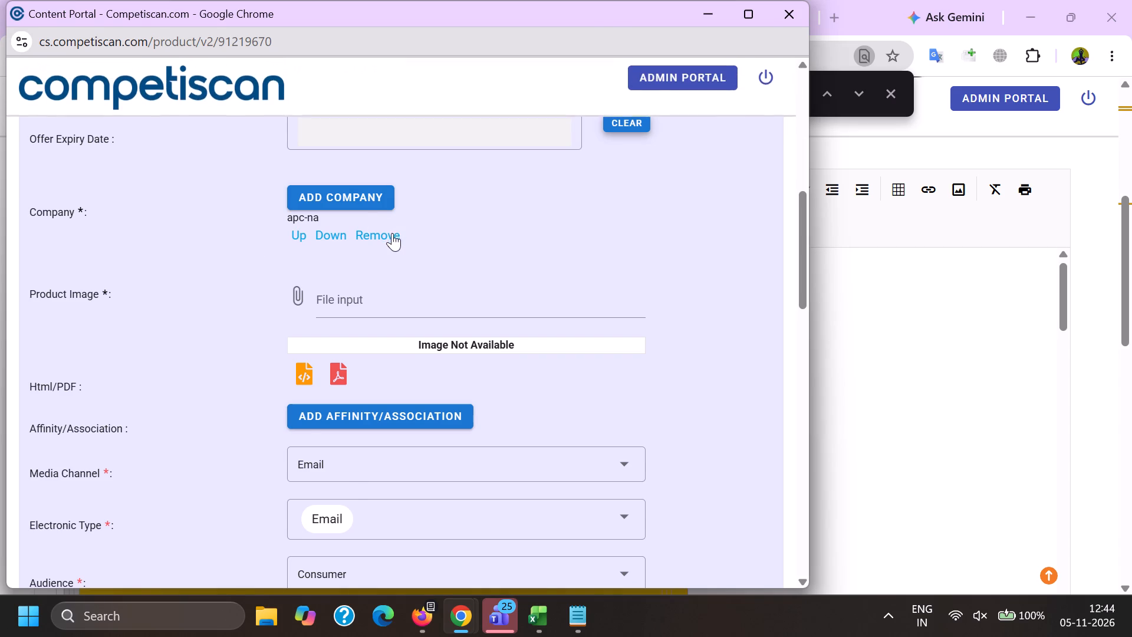
pyautogui.click(392, 233)
pyautogui.click(363, 200)
pyautogui.hotkey('ctrl', 'v')
pyautogui.click(391, 384)
pyautogui.click(449, 420)
pyautogui.hotkey('ctrl', 'v')
pyautogui.scroll(1, 414, 481)
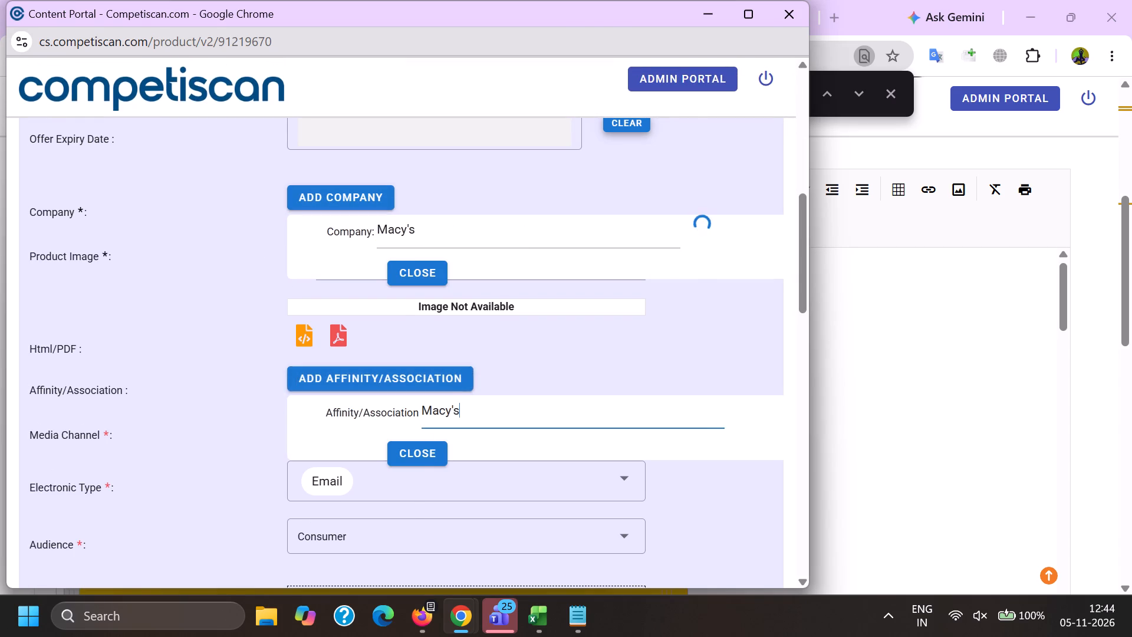
pyautogui.click(413, 363)
pyautogui.click(339, 328)
pyautogui.click(346, 262)
# Add Citibank as a second company in the product form.
pyautogui.click(343, 285)
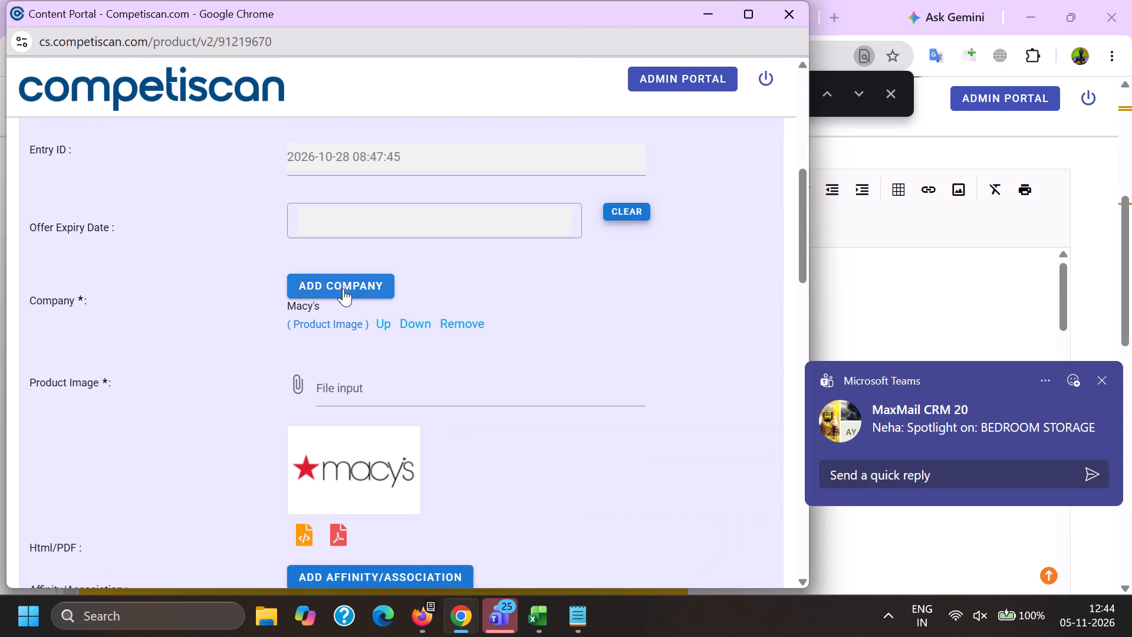
pyautogui.write('citibank')
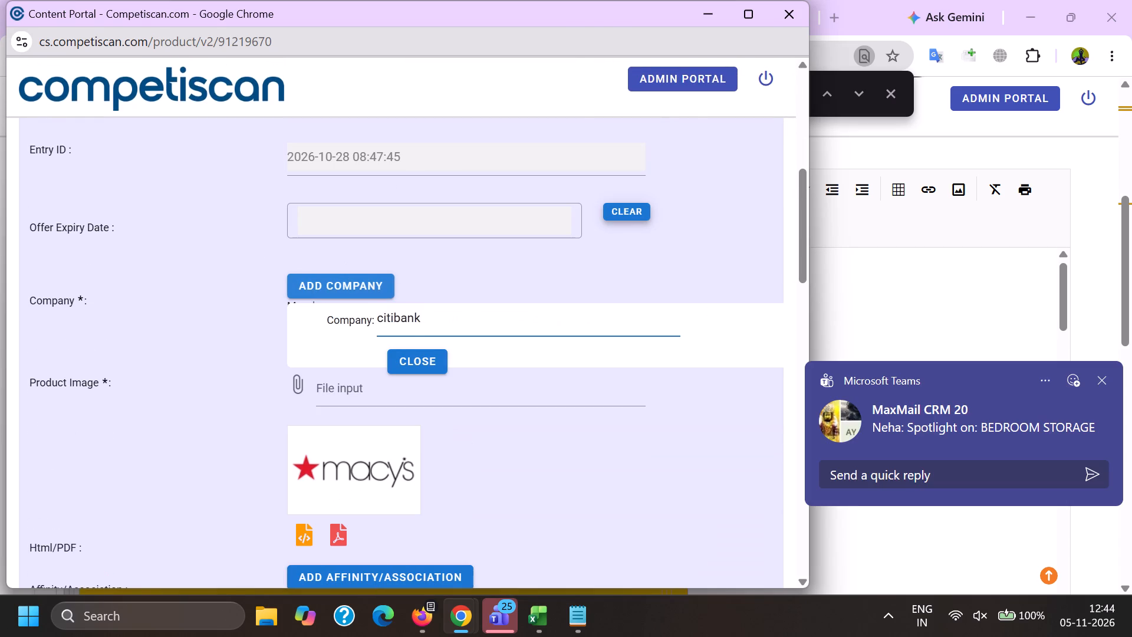
pyautogui.click(413, 363)
# Choose Macy's (Retail) as the affinity/association in the product form.
pyautogui.moveTo(391, 316); pyautogui.dragTo(391, 339, button='right')
pyautogui.scroll(-5, 391, 316)
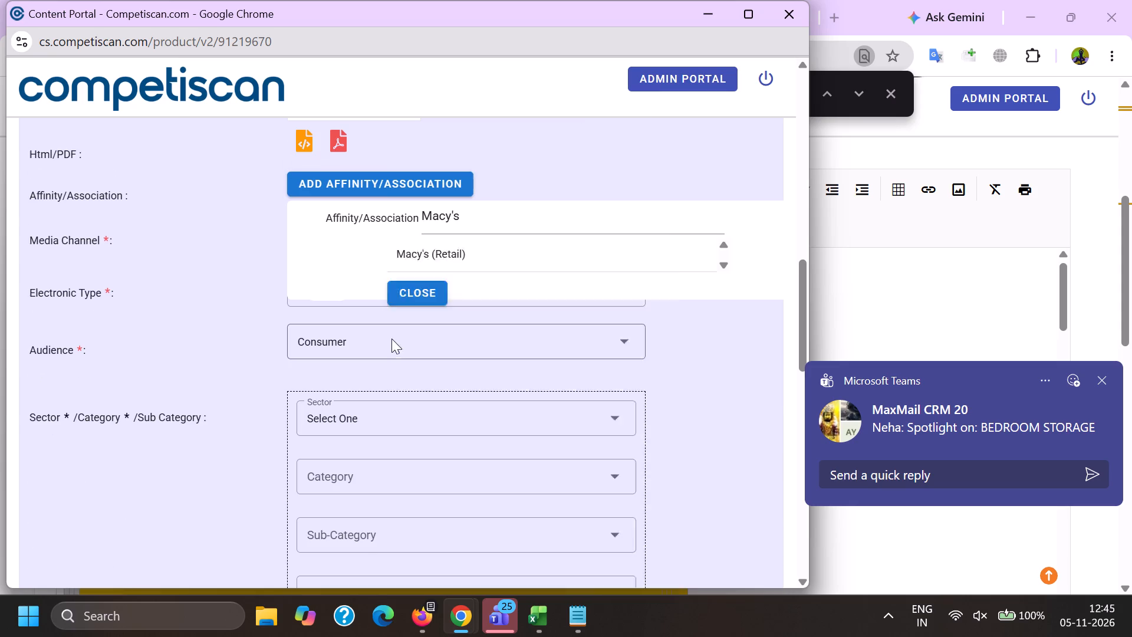
pyautogui.moveTo(213, 357); pyautogui.dragTo(222, 359)
pyautogui.click(405, 261)
# Set the product's sector to Retail and select its category.
pyautogui.scroll(-2, 367, 154)
pyautogui.click(329, 262)
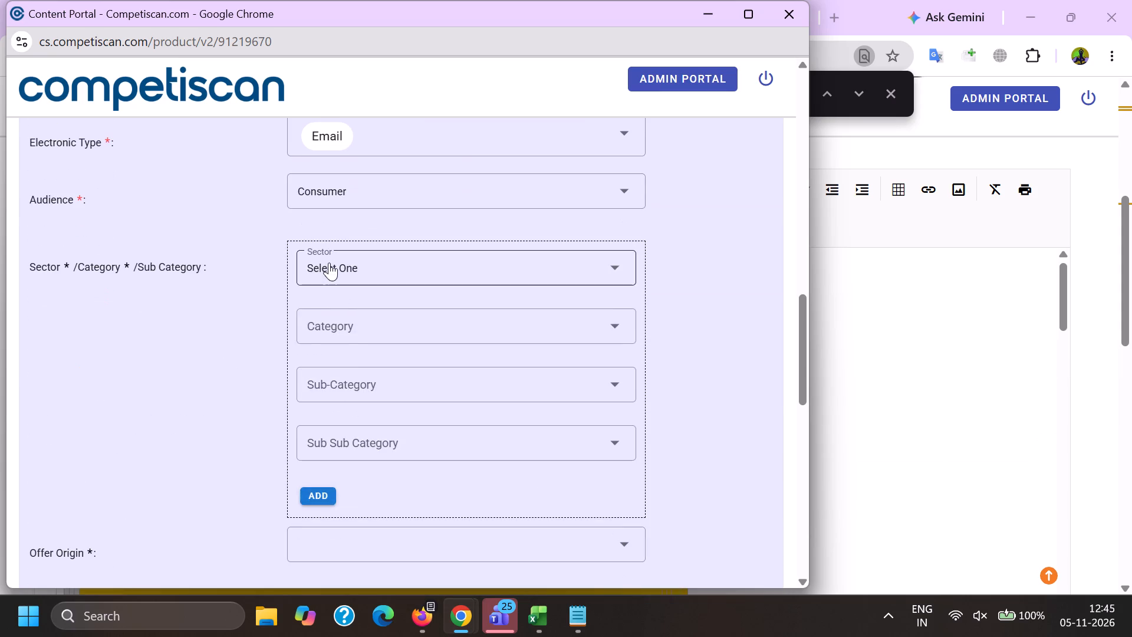
pyautogui.scroll(-7, 329, 262)
pyautogui.click(332, 337)
pyautogui.moveTo(228, 353); pyautogui.dragTo(239, 353)
pyautogui.click(344, 316)
pyautogui.scroll(-7, 347, 323)
pyautogui.click(348, 327)
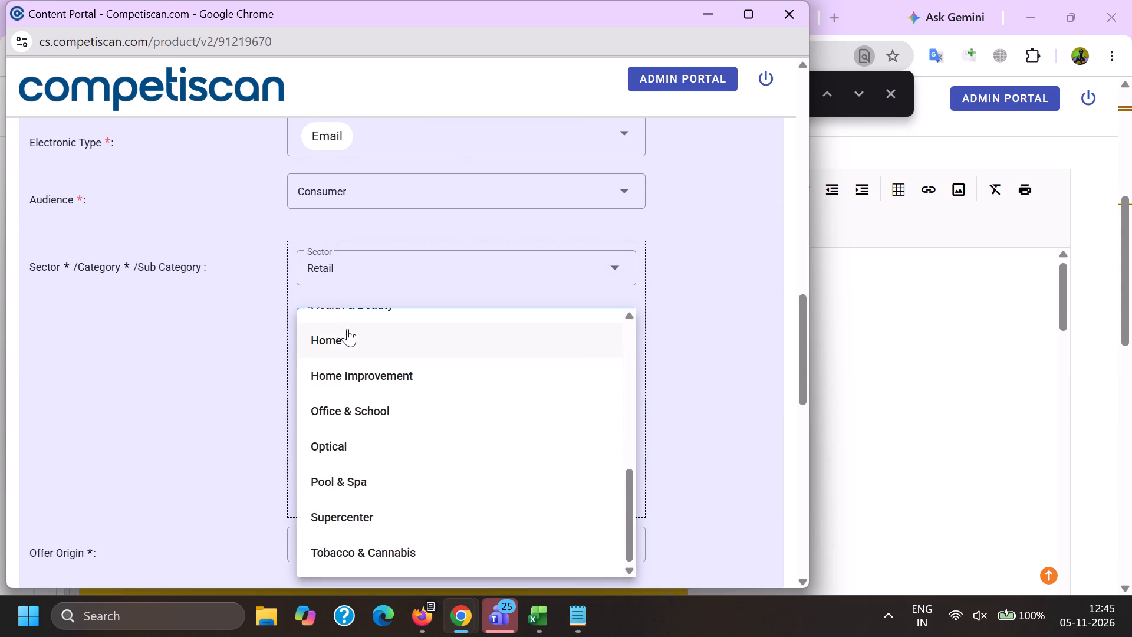
pyautogui.moveTo(239, 360); pyautogui.dragTo(249, 363)
pyautogui.click(334, 363)
pyautogui.click(345, 331)
# Set the Retail category to Clothing & Accessories with subcategory Women's, checking the email content, and add the entry.
pyautogui.hotkey('alt', 'Tab')
pyautogui.scroll(-5, 361, 368)
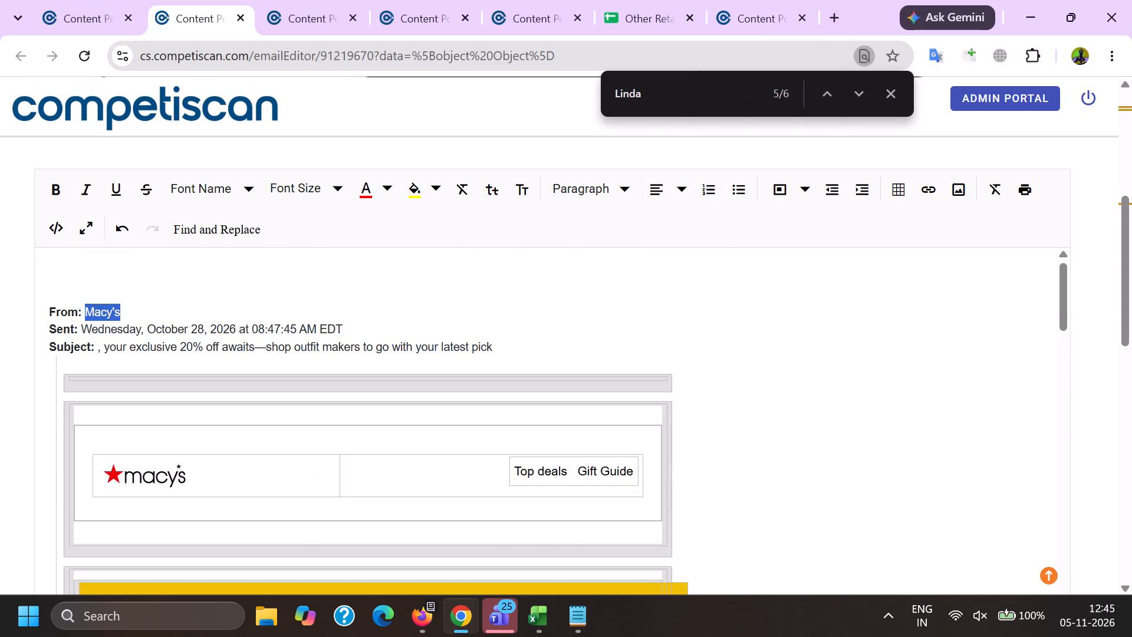
pyautogui.scroll(-7, 361, 368)
pyautogui.hotkey('alt', 'Tab')
pyautogui.scroll(6, 348, 420)
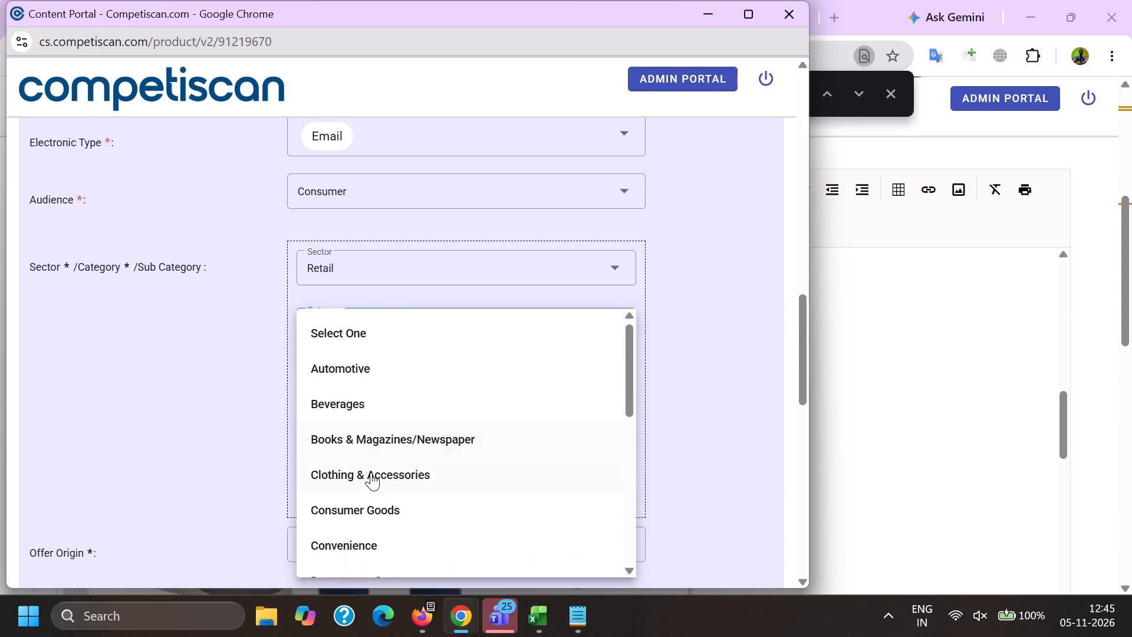
pyautogui.click(370, 472)
pyautogui.click(247, 457)
pyautogui.click(328, 383)
pyautogui.scroll(-1, 335, 279)
pyautogui.scroll(-3, 337, 445)
pyautogui.click(335, 455)
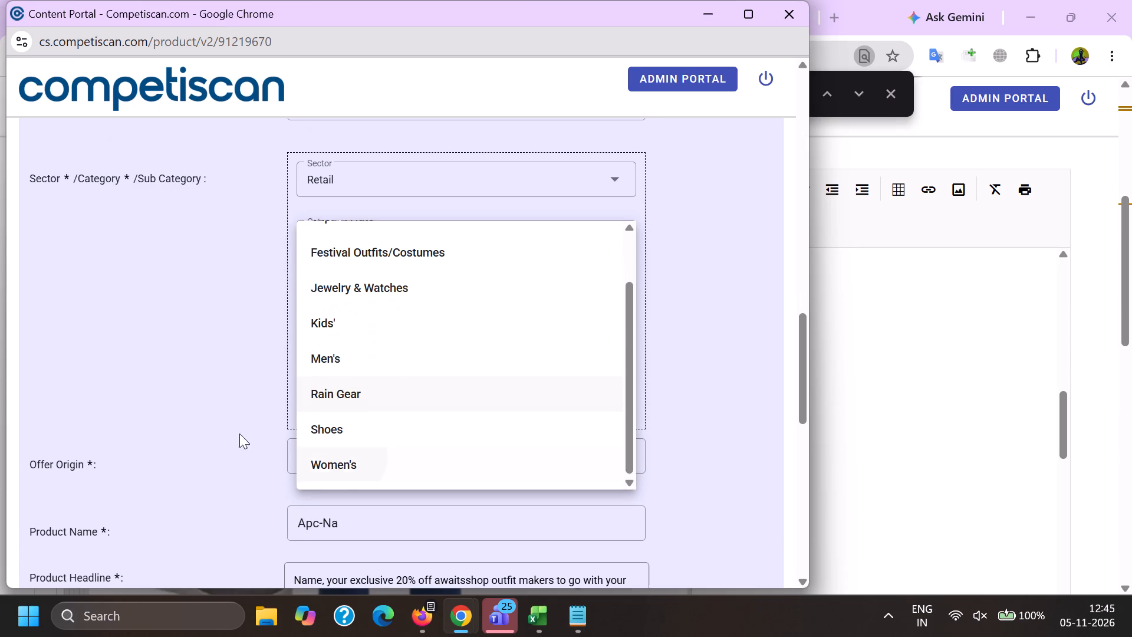
pyautogui.moveTo(239, 434); pyautogui.dragTo(248, 435)
pyautogui.click(326, 406)
# Add a second sector entry: Credit Cards, category Payment Cards, subcategory Private Label Cards.
pyautogui.scroll(2, 343, 475)
pyautogui.click(336, 386)
pyautogui.scroll(5, 340, 498)
pyautogui.click(353, 482)
pyautogui.moveTo(179, 495); pyautogui.dragTo(199, 496)
pyautogui.click(326, 459)
pyautogui.scroll(1, 354, 339)
pyautogui.scroll(-2, 354, 339)
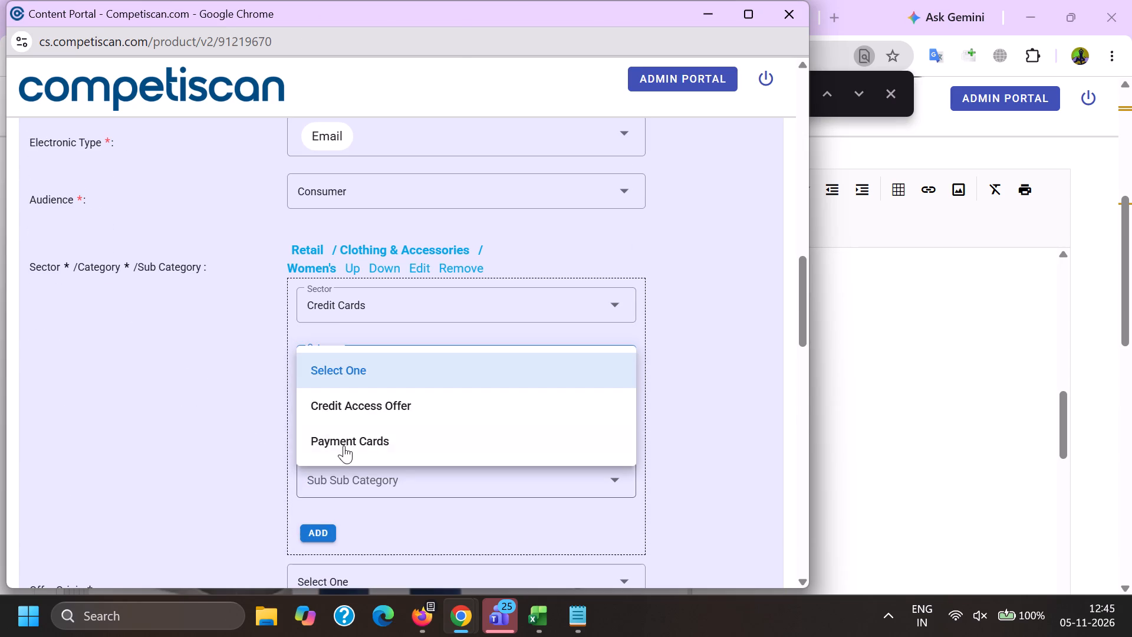
pyautogui.click(344, 445)
pyautogui.click(337, 426)
pyautogui.scroll(-2, 358, 330)
pyautogui.scroll(-6, 354, 426)
pyautogui.click(388, 446)
pyautogui.moveTo(255, 425); pyautogui.dragTo(268, 425)
pyautogui.click(324, 359)
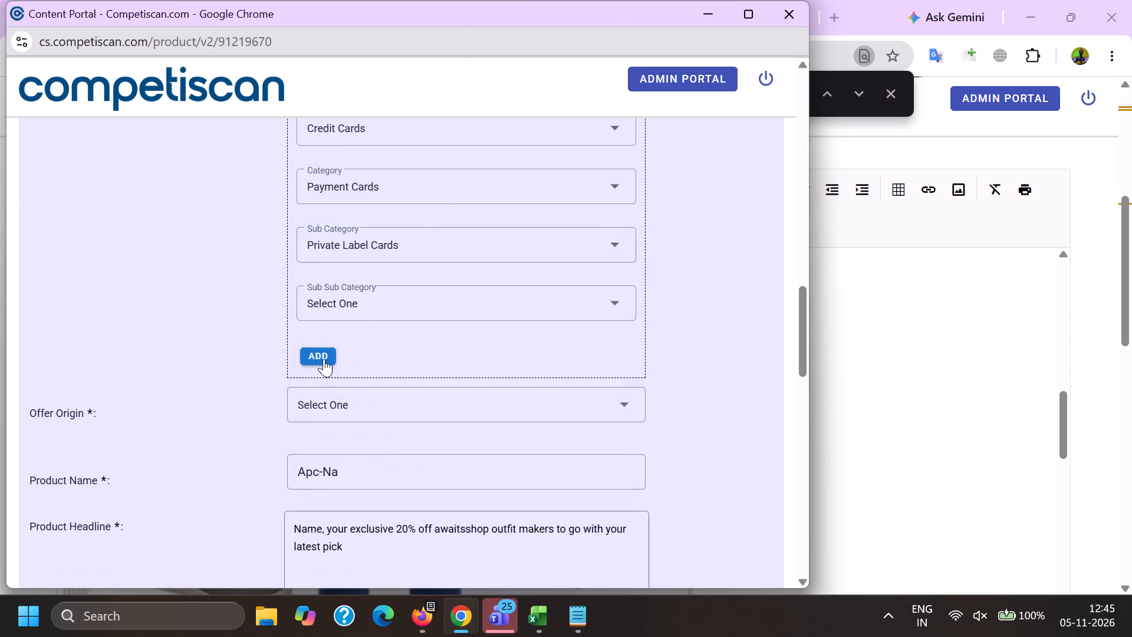
# Move the Retail entry below the Credit Cards entry in the sector/category list.
pyautogui.scroll(2, 348, 439)
pyautogui.click(382, 268)
# Set the offer origin to Provider/Bank and look up Macy's Card as the product name.
pyautogui.scroll(-4, 381, 269)
pyautogui.click(353, 271)
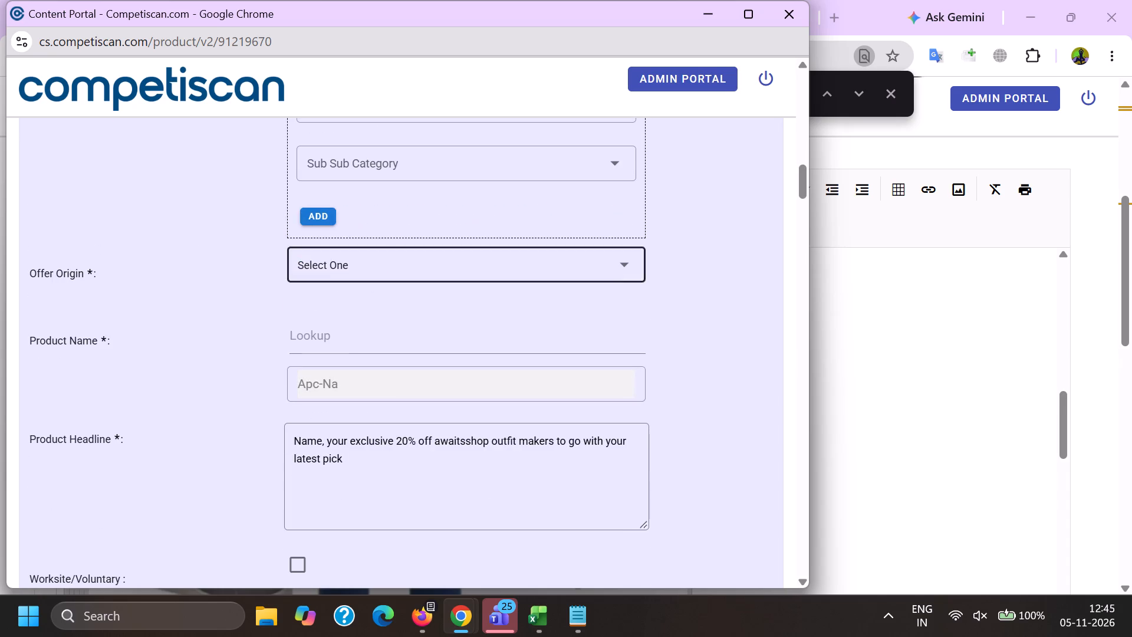
pyautogui.doubleClick(331, 344)
pyautogui.hotkey('ctrl', 'v')
pyautogui.click(328, 402)
# Move the Credit Cards entry below the Retail entry in the sector/category list.
pyautogui.scroll(4, 330, 403)
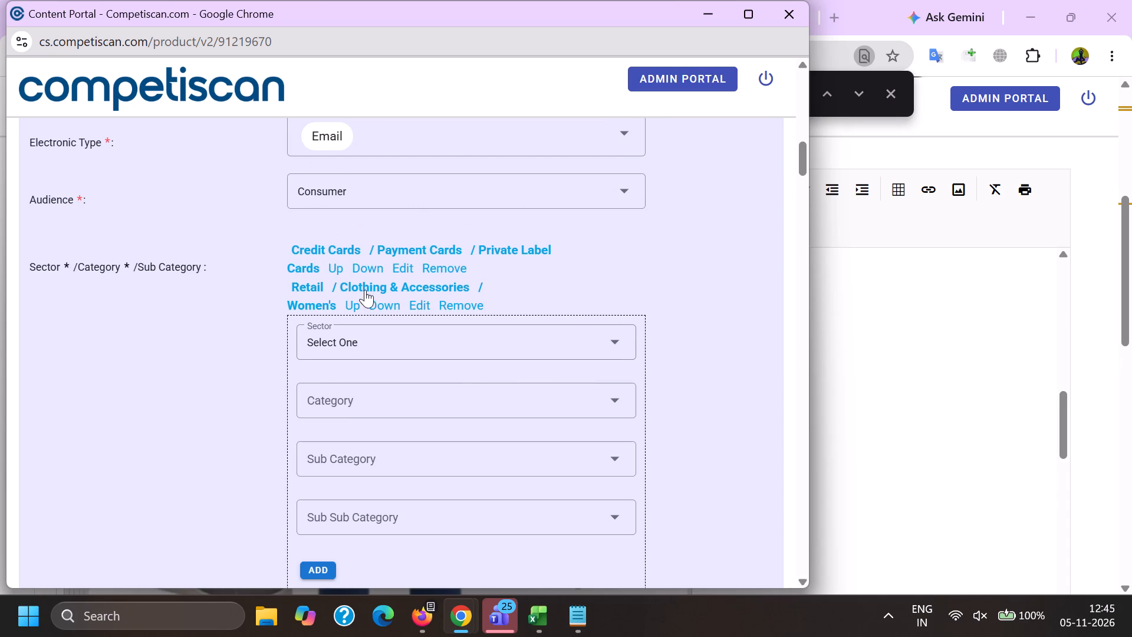
pyautogui.click(364, 266)
pyautogui.scroll(-5, 364, 268)
pyautogui.moveTo(496, 356); pyautogui.dragTo(0, 235)
pyautogui.press('BackSpace')
pyautogui.hotkey('alt', 'Tab')
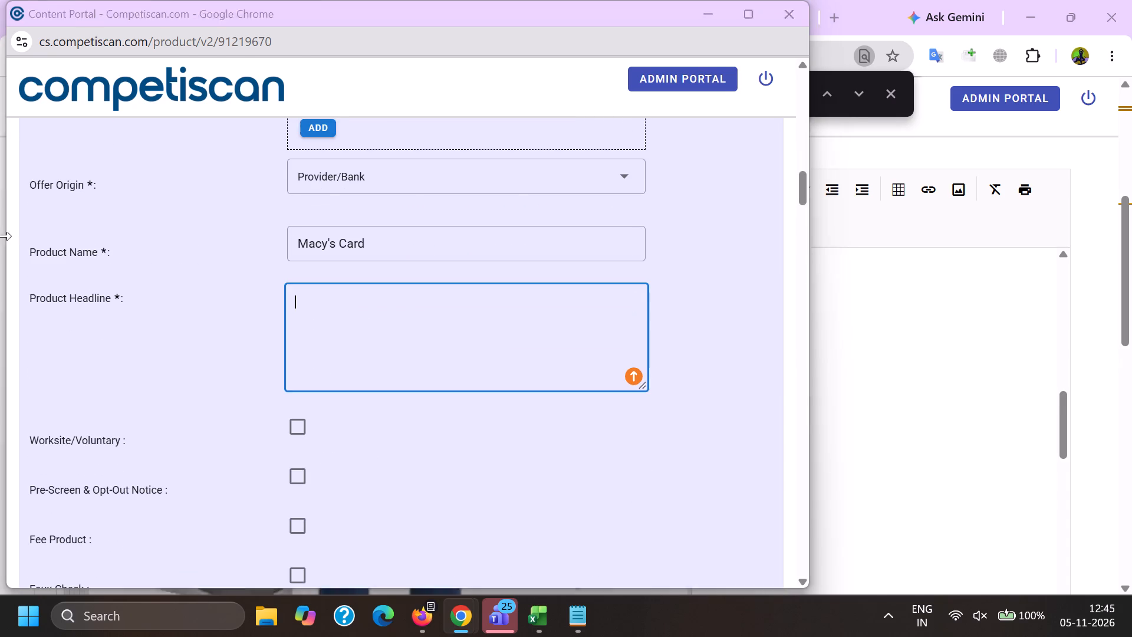
pyautogui.scroll(18, 184, 294)
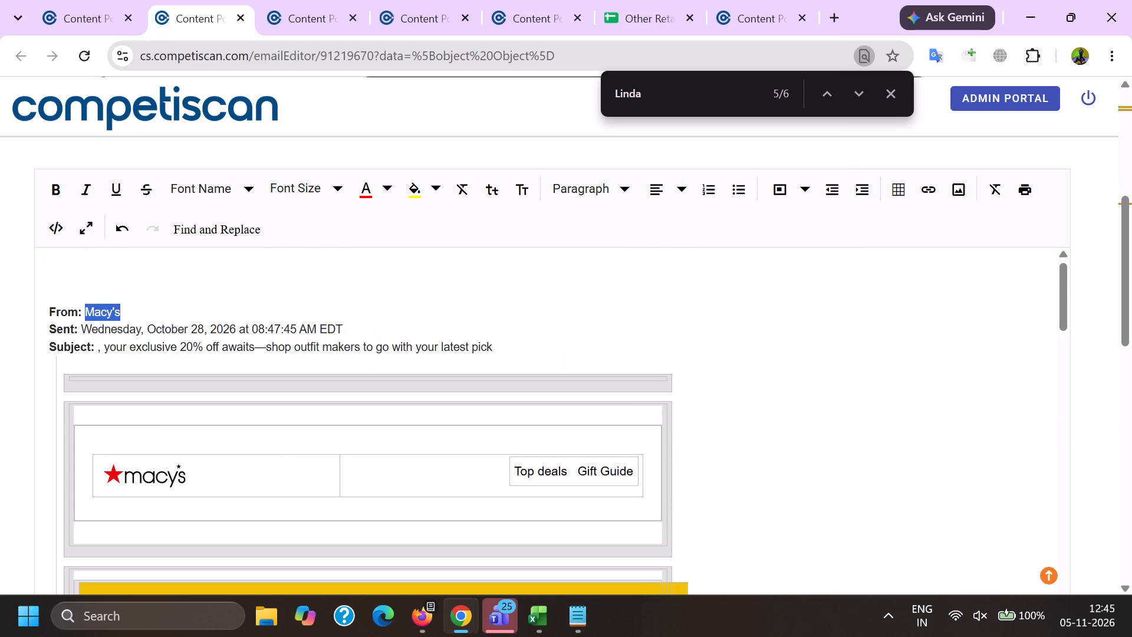
pyautogui.moveTo(100, 350); pyautogui.dragTo(376, 359)
pyautogui.click(98, 346)
pyautogui.moveTo(98, 346); pyautogui.dragTo(244, 356)
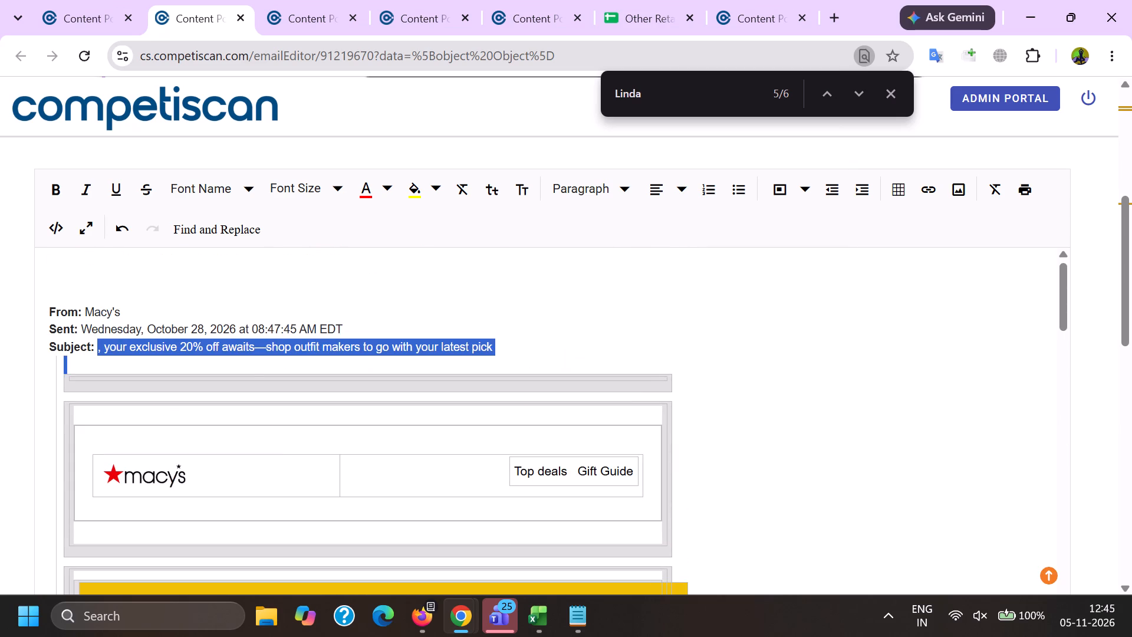
pyautogui.moveTo(244, 356); pyautogui.dragTo(529, 346)
pyautogui.hotkey('ctrl', 'c')
pyautogui.hotkey('alt', 'Tab')
pyautogui.hotkey('ctrl', 'v')
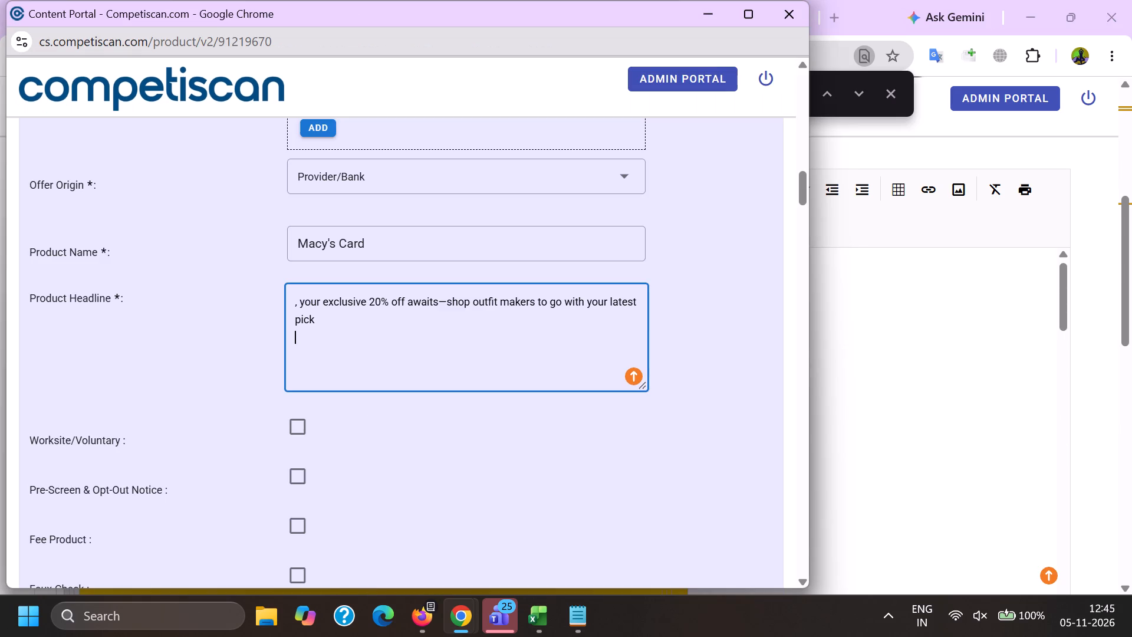
# Insert [Name] before the comma at the start of the product headline and delete the trailing blank line.
pyautogui.click(300, 300)
pyautogui.press('Left')
pyautogui.press('Left')
pyautogui.press('Left')
pyautogui.press('BackSpace')
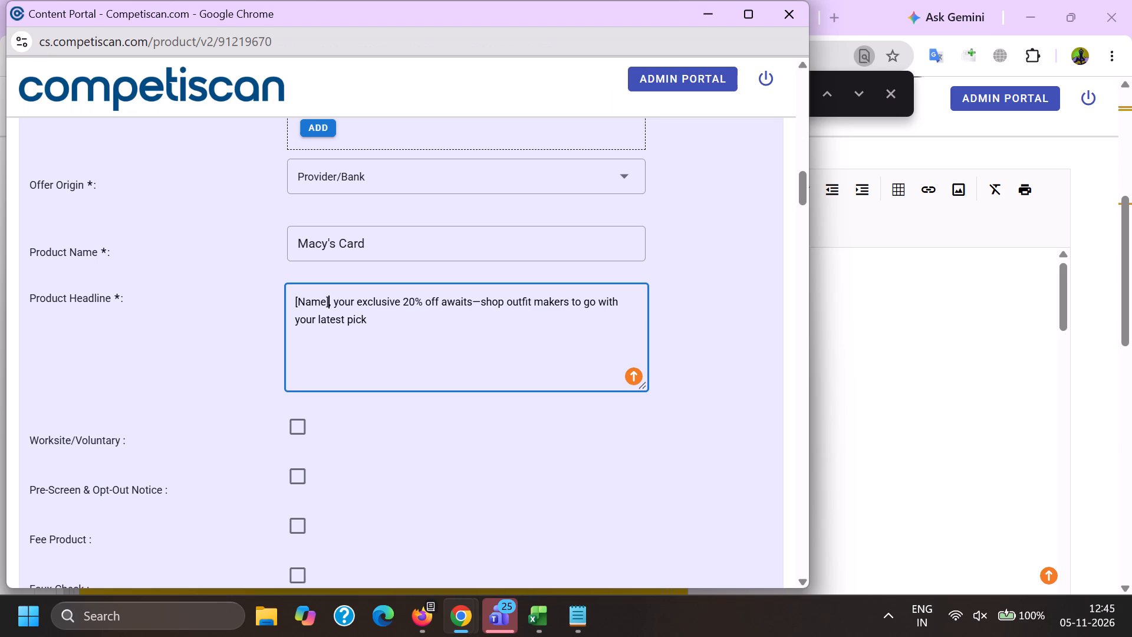
pyautogui.press('Down')
pyautogui.press('Down')
pyautogui.press('BackSpace')
# Replace the dash after "awaits" in the headline with a spaced hyphen and end the headline with a period and a space.
pyautogui.press('Up')
pyautogui.press('Right')
pyautogui.press('Right')
pyautogui.press('Right')
pyautogui.press('Right')
pyautogui.press('Right')
pyautogui.press('Right')
pyautogui.press('Right')
pyautogui.press('Right')
pyautogui.press('Right')
pyautogui.press('Right')
pyautogui.press('Right')
pyautogui.press('Right')
pyautogui.press('Right')
pyautogui.press('Right')
pyautogui.press('Right')
pyautogui.press('Right')
pyautogui.press('Right')
pyautogui.press('Right')
pyautogui.press('Right')
pyautogui.press('Right')
pyautogui.press('Left')
pyautogui.press('Left')
pyautogui.press('BackSpace')
pyautogui.press('space')
pyautogui.write('-')
pyautogui.press('space')
pyautogui.press('Left')
pyautogui.press('Left')
pyautogui.press('Down')
pyautogui.press('Down')
pyautogui.press('Down')
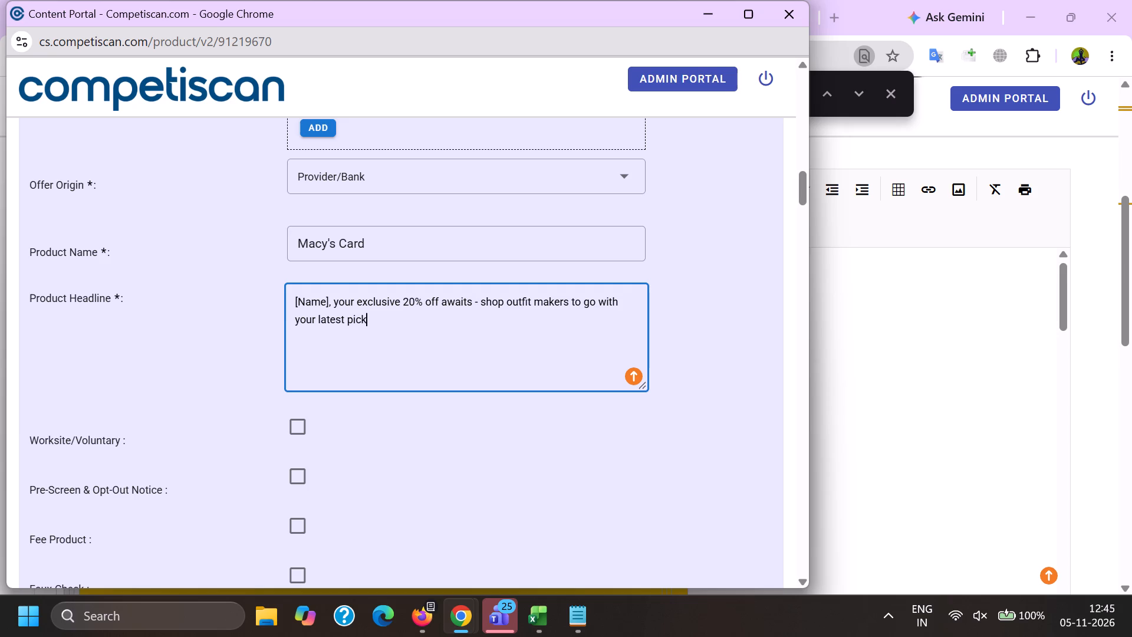
pyautogui.write('.')
pyautogui.press('space')
pyautogui.hotkey('alt', 'Tab')
pyautogui.scroll(-5, 233, 386)
pyautogui.scroll(-2, 242, 445)
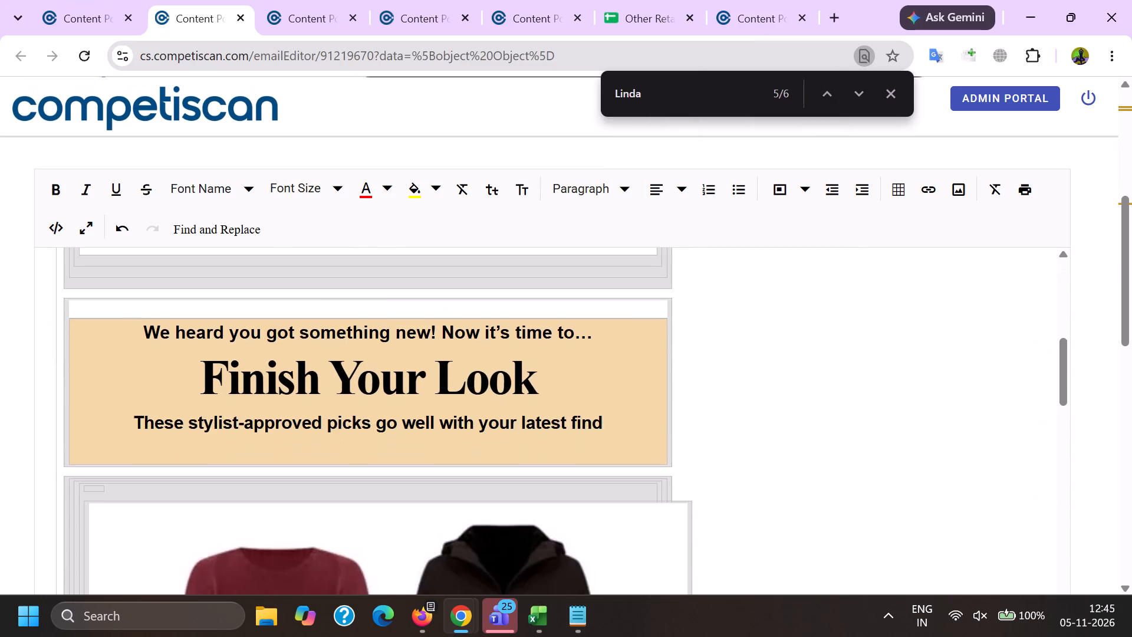
pyautogui.scroll(-9, 239, 485)
pyautogui.scroll(-13, 238, 472)
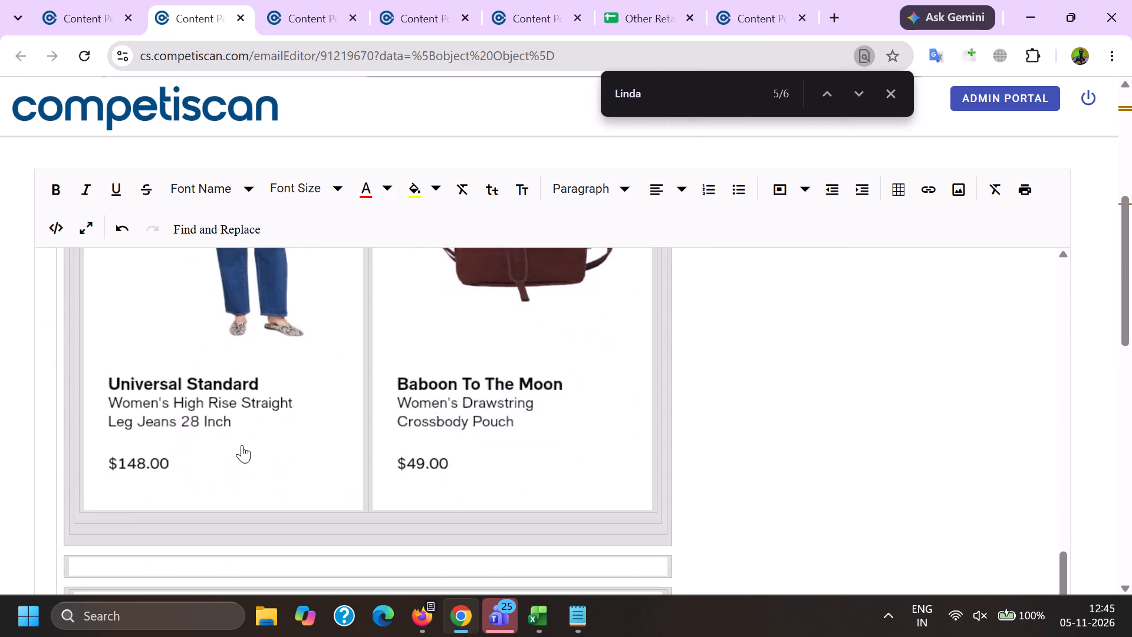
pyautogui.scroll(-2, 242, 445)
pyautogui.scroll(-3, 298, 356)
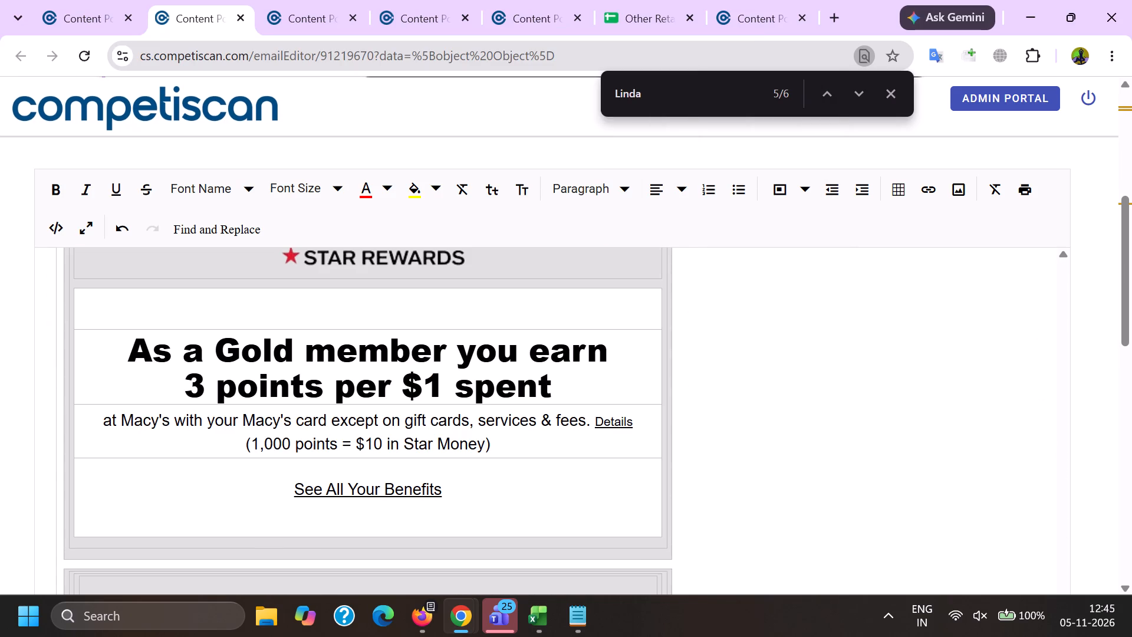
pyautogui.moveTo(269, 508); pyautogui.dragTo(518, 528)
pyautogui.hotkey('ctrl', 'c')
# Remove the hyperlink from the "See All Your Benefits" text in the email.
pyautogui.click(364, 502)
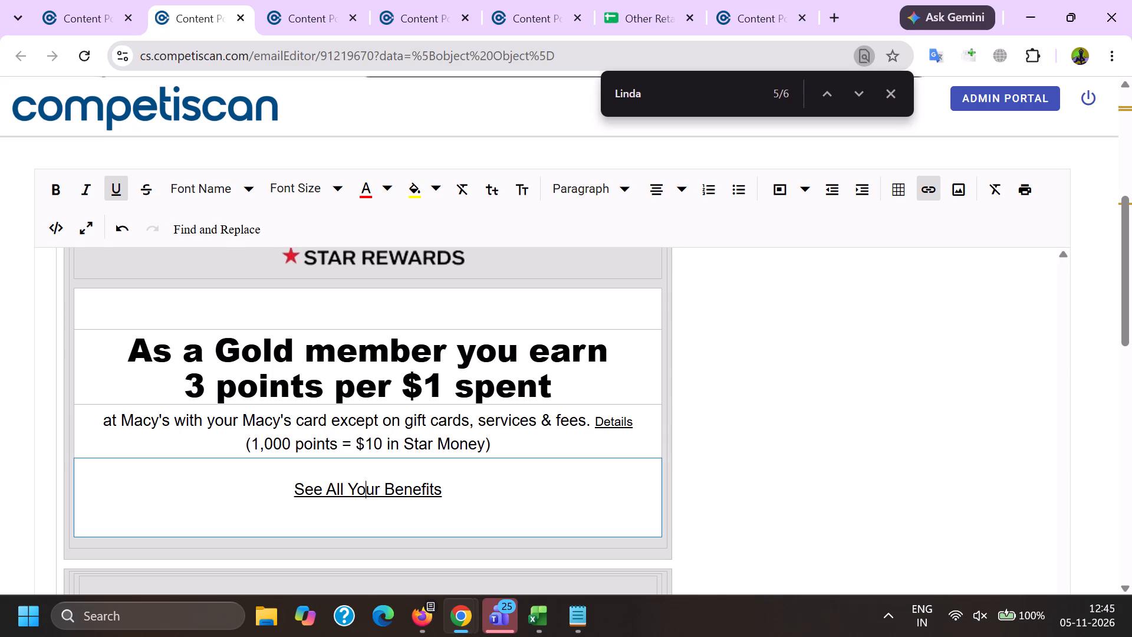
pyautogui.click(354, 495)
pyautogui.click(450, 529)
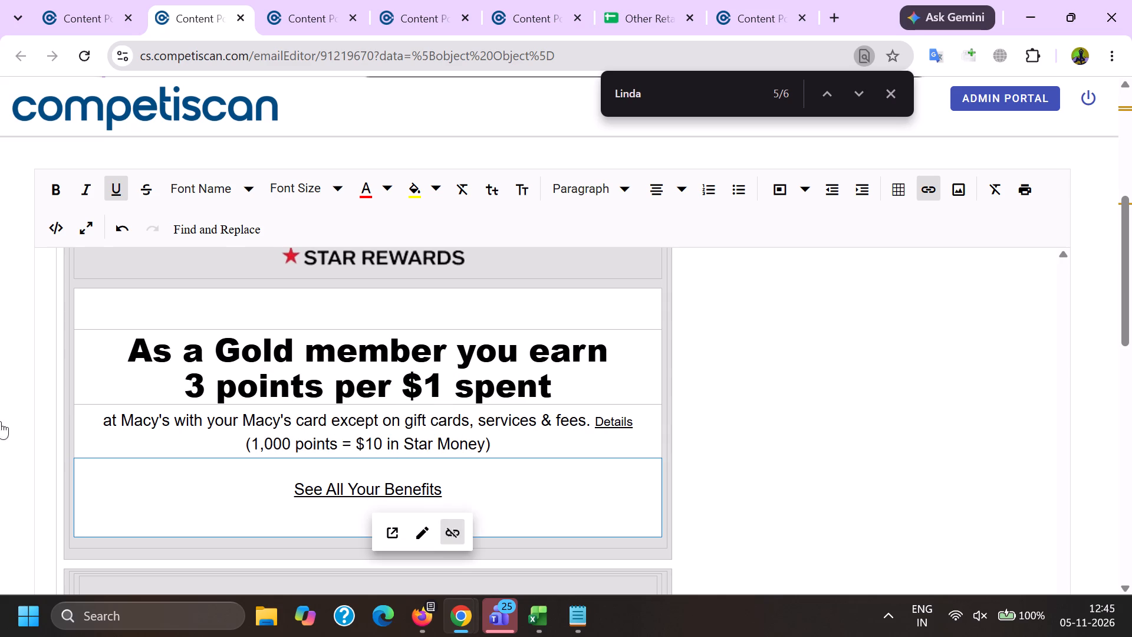
pyautogui.scroll(-11, 0, 388)
pyautogui.click(430, 316)
pyautogui.click(578, 371)
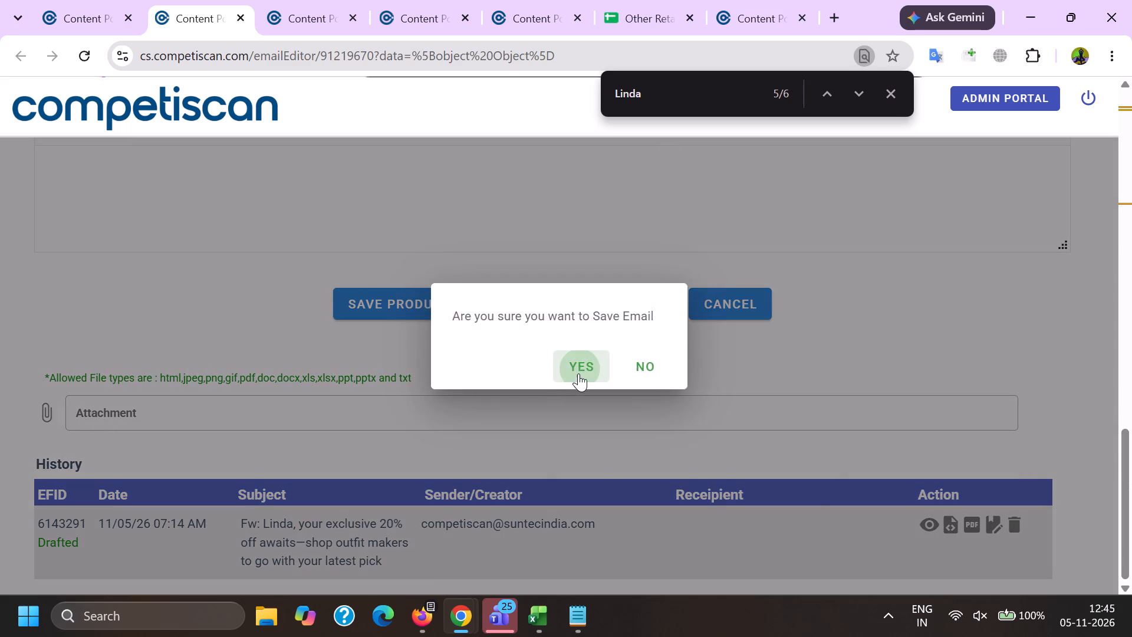
# Paste the copied email text at the end of the product headline in the product form.
pyautogui.hotkey('alt', 'Tab')
pyautogui.hotkey('ctrl', 'v')
# Set the response mechanism to URL/Website.
pyautogui.scroll(-4, 484, 406)
pyautogui.click(348, 354)
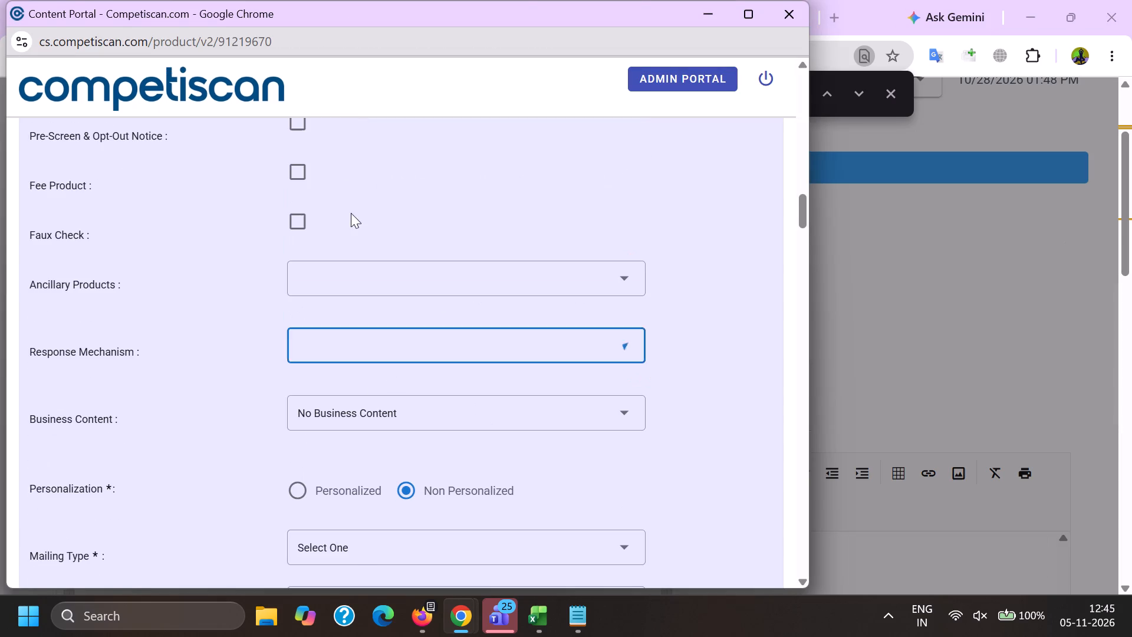
pyautogui.scroll(-7, 351, 213)
pyautogui.click(378, 471)
pyautogui.moveTo(124, 455); pyautogui.dragTo(135, 455)
# Mark the product as Personalized and set the mailing type to Loyalty/Retention.
pyautogui.click(305, 399)
pyautogui.moveTo(333, 436); pyautogui.dragTo(333, 456)
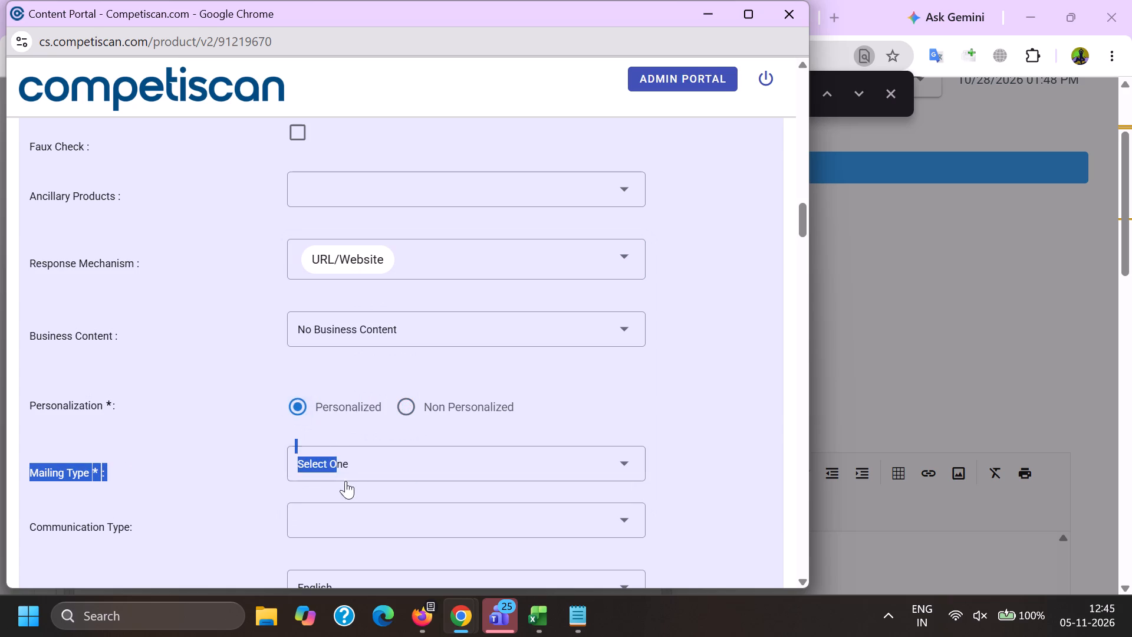
pyautogui.click(345, 481)
pyautogui.click(348, 454)
pyautogui.moveTo(218, 484); pyautogui.dragTo(247, 500)
# Choose Bonuses/Contests/Incentives and Co-Brand as the communication types.
pyautogui.click(338, 527)
pyautogui.scroll(-7, 338, 372)
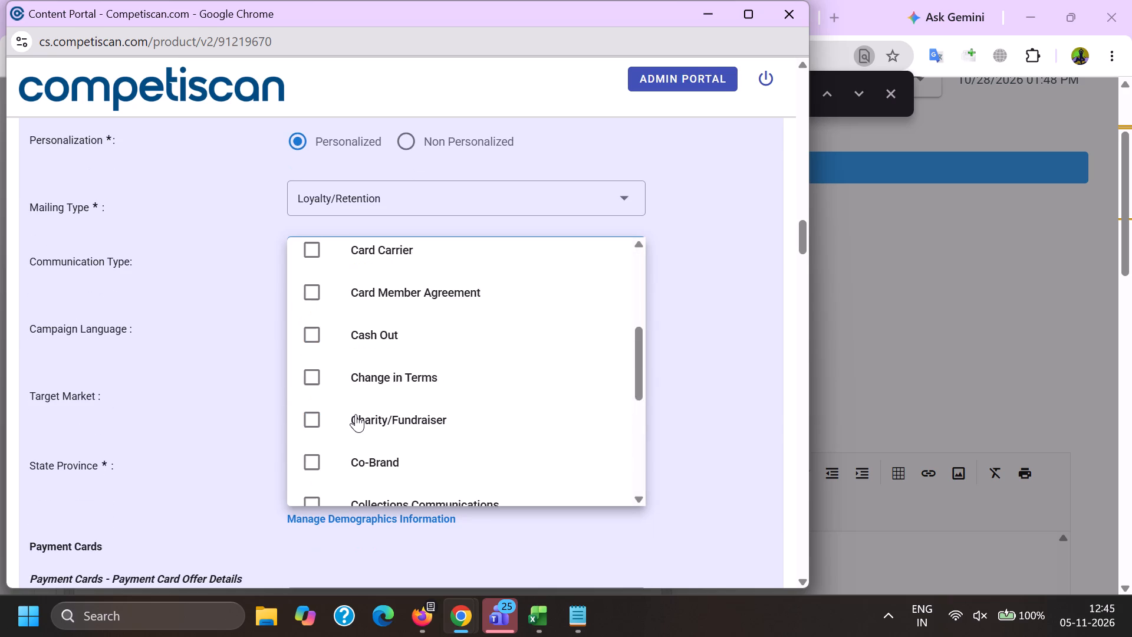
pyautogui.scroll(6, 370, 416)
pyautogui.click(382, 394)
pyautogui.scroll(-4, 382, 393)
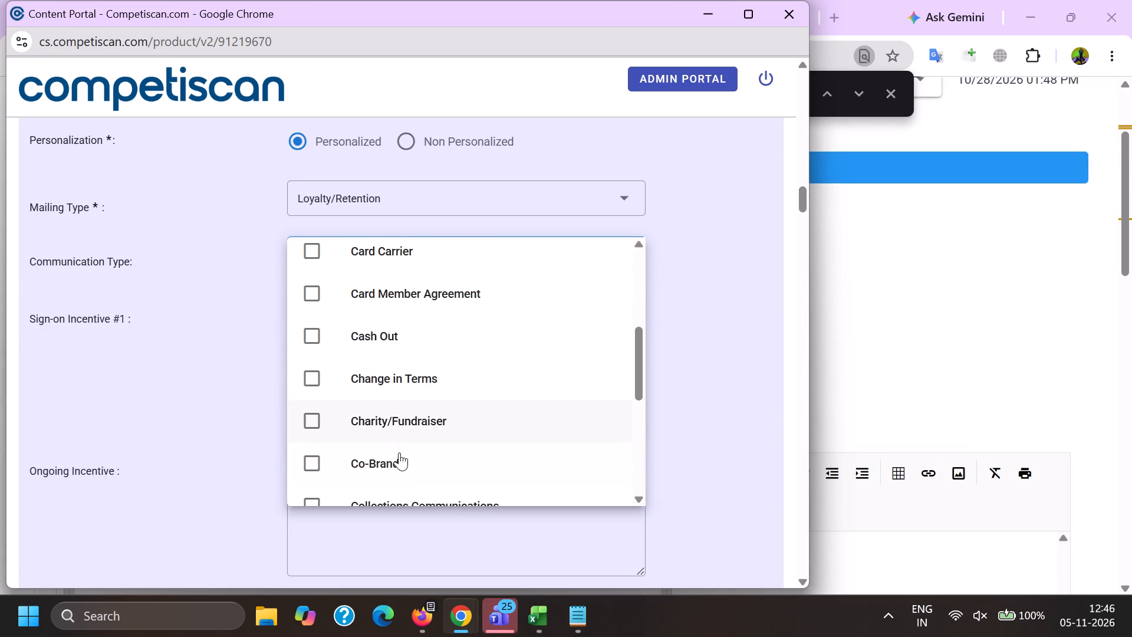
pyautogui.click(399, 451)
pyautogui.click(213, 454)
# Switch to the strings workbook in Excel, search for "macy", and copy the Macy's "2 points per $1 spent" incentive text.
pyautogui.hotkey('alt', 'Tab')
pyautogui.click(535, 628)
pyautogui.click(525, 550)
pyautogui.scroll(1, 308, 467)
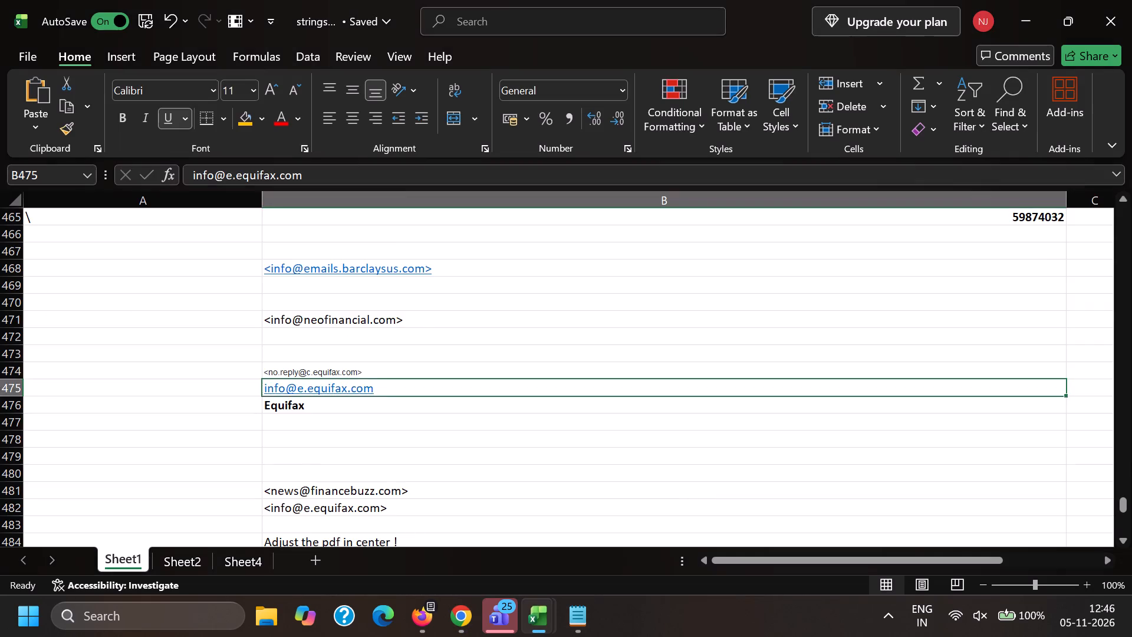
pyautogui.click(192, 472)
pyautogui.hotkey('ctrl', 'f')
pyautogui.write('mac')
pyautogui.press('y')
pyautogui.press('Return')
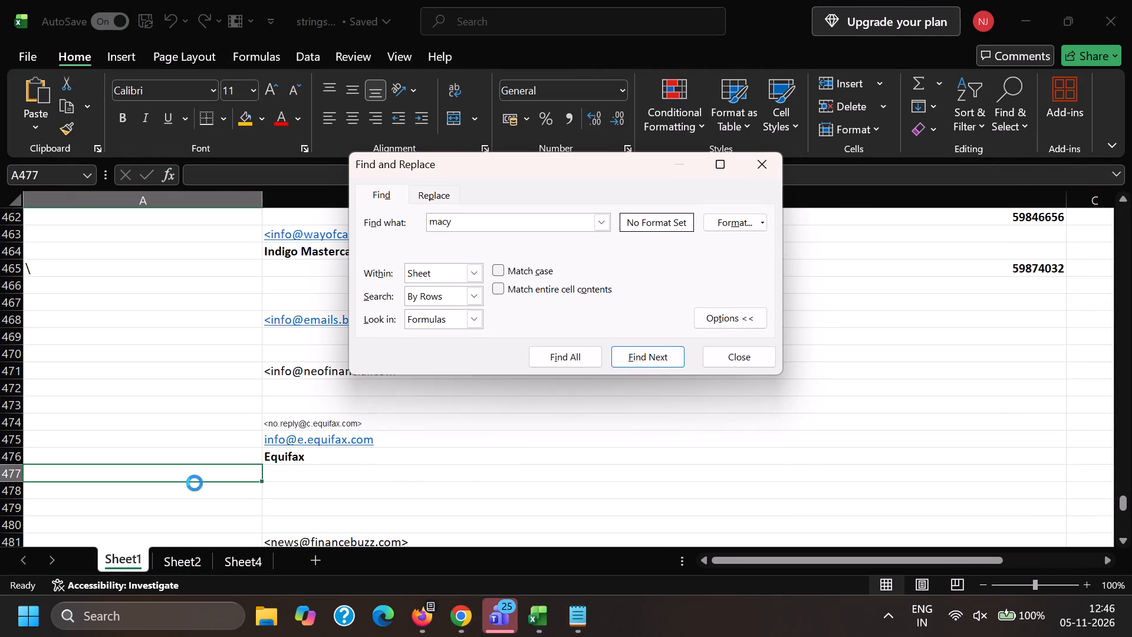
pyautogui.click(727, 369)
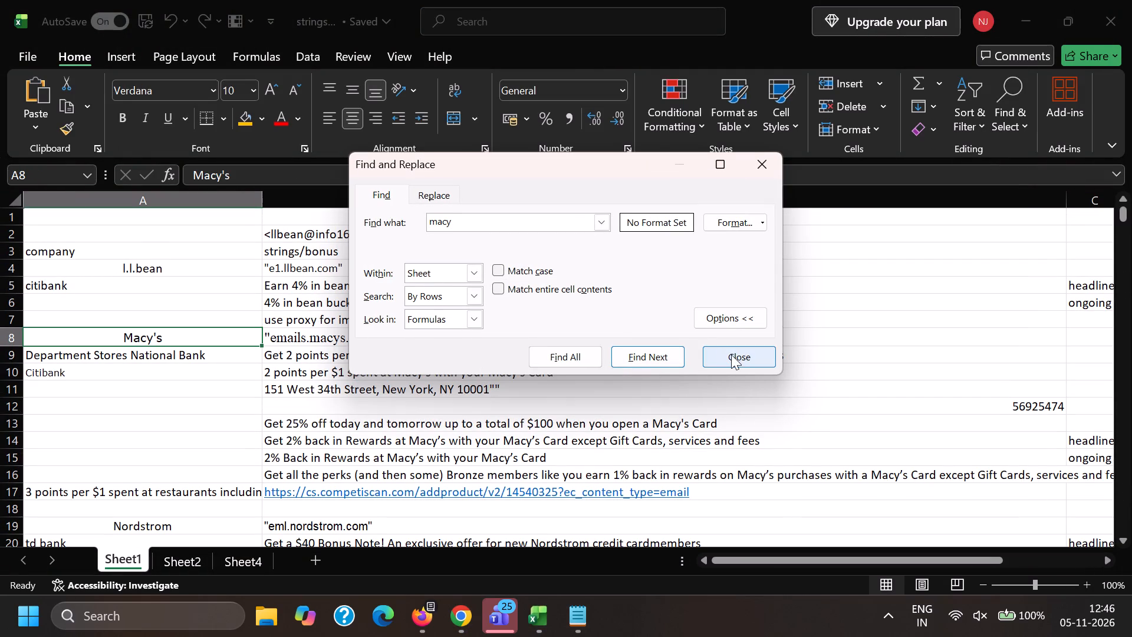
pyautogui.click(732, 354)
pyautogui.click(306, 373)
pyautogui.hotkey('ctrl', 'c')
# Fill the product form's Ongoing Incentive with the copied text, edited to read "3 points per $1 spent at Macy's with your Macy's Card".
pyautogui.hotkey('alt', 'Tab')
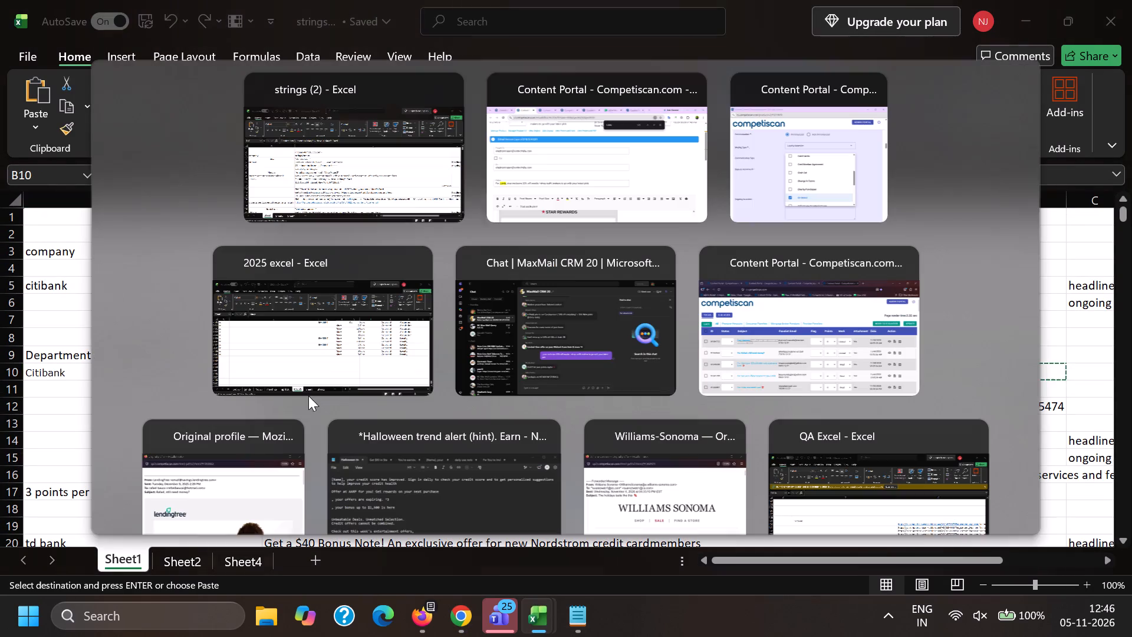
pyautogui.hotkey('alt', 'Tab')
pyautogui.click(373, 500)
pyautogui.hotkey('ctrl', 'v')
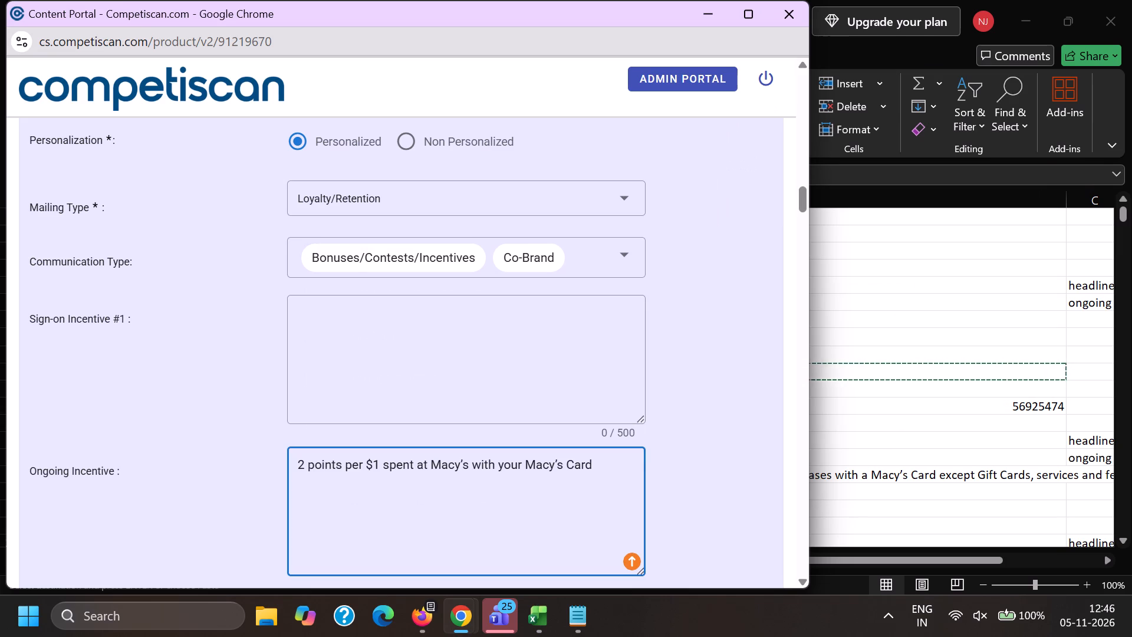
pyautogui.click(308, 461)
pyautogui.press('Left')
pyautogui.press('BackSpace')
pyautogui.press('BackSpace')
pyautogui.press('BackSpace')
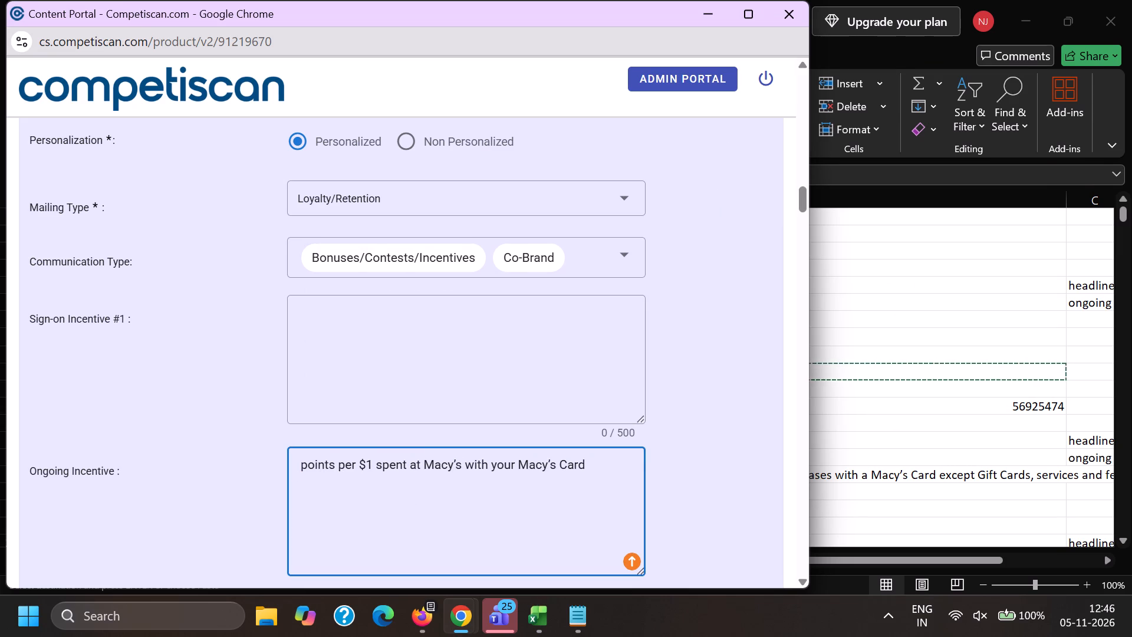
pyautogui.press('3')
pyautogui.scroll(-2, 309, 461)
pyautogui.click(239, 441)
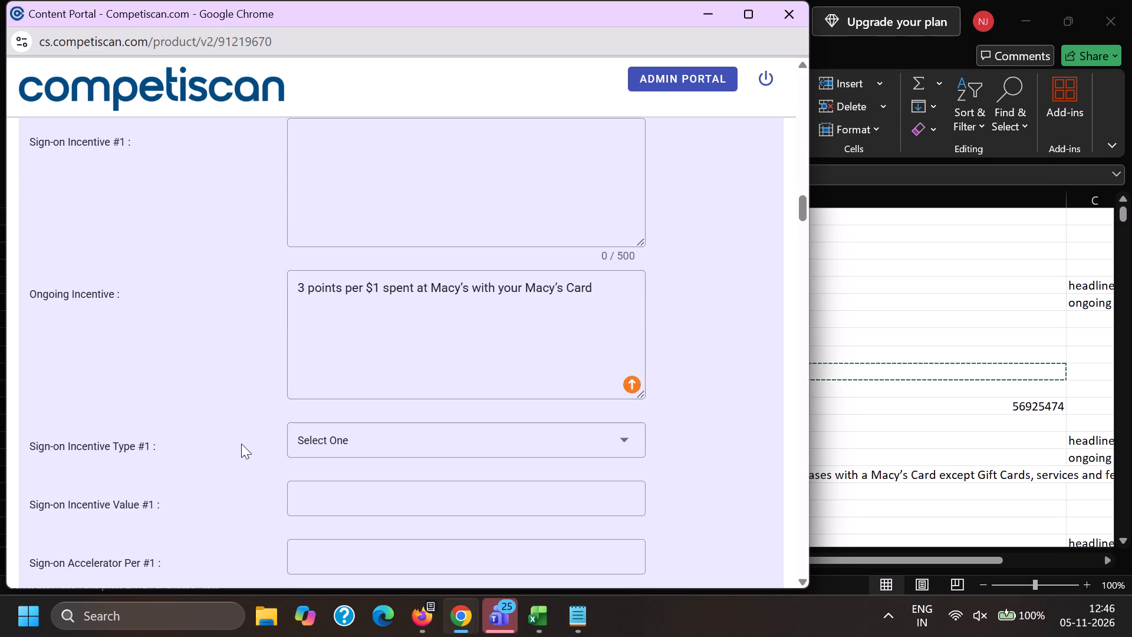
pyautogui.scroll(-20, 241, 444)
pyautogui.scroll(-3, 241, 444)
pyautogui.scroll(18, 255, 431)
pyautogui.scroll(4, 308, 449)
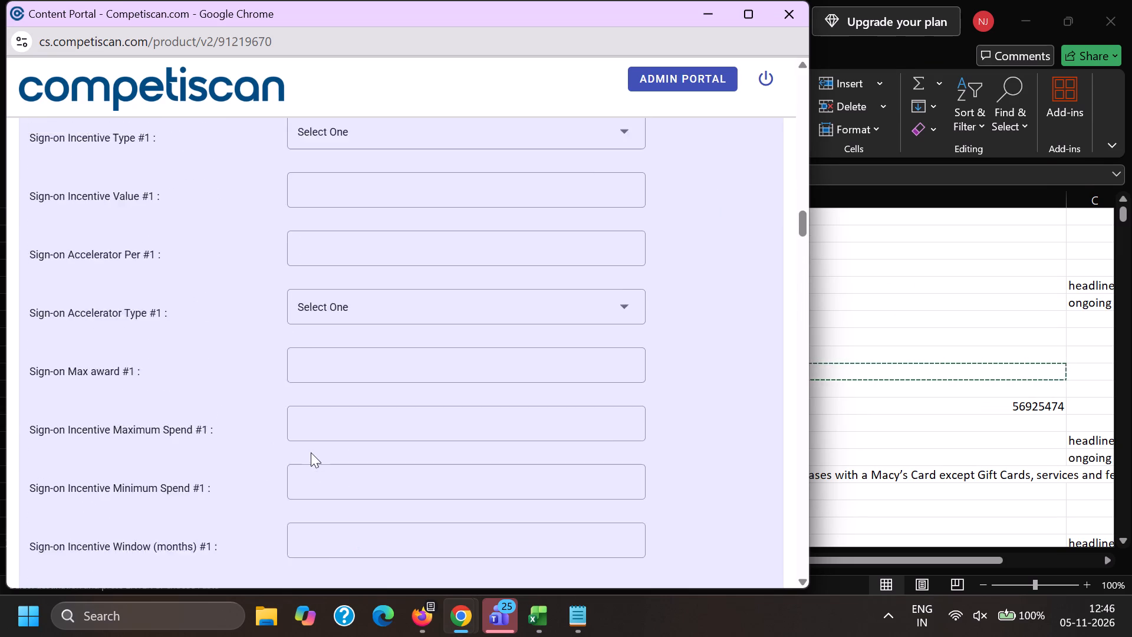
# Enable the payment card's Reward Program and choose Points as the Reward Program Emphasis.
pyautogui.click(356, 304)
pyautogui.click(341, 248)
pyautogui.press('BackSpace')
pyautogui.scroll(-8, 335, 251)
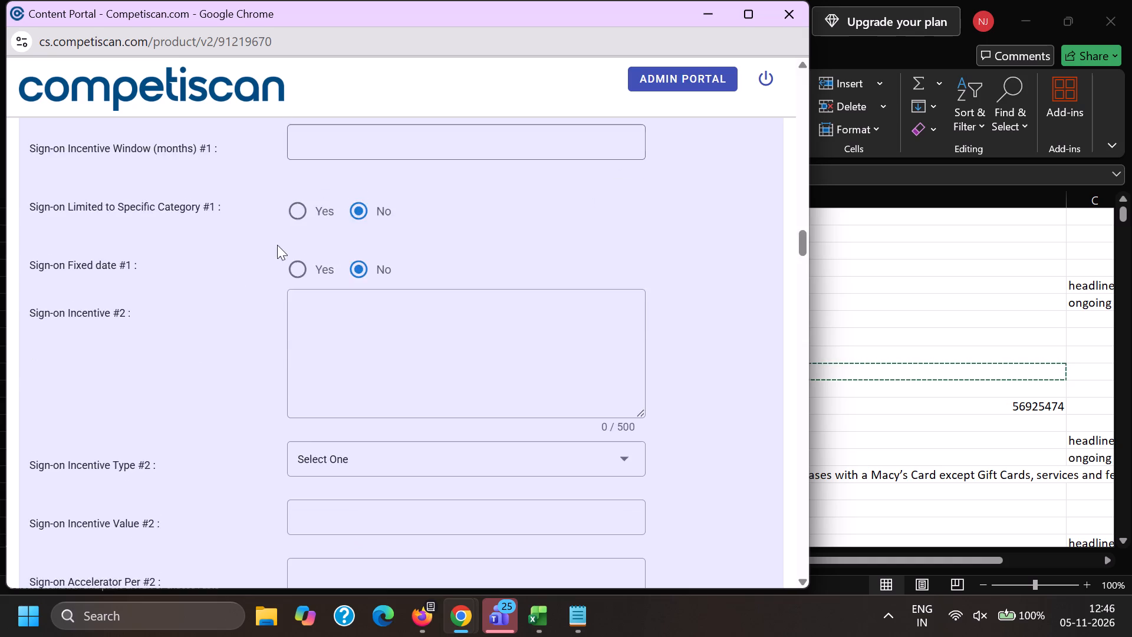
pyautogui.scroll(-2, 277, 245)
pyautogui.click(228, 278)
pyautogui.press('pagedown')
pyautogui.press('pagedown')
pyautogui.press('pagedown')
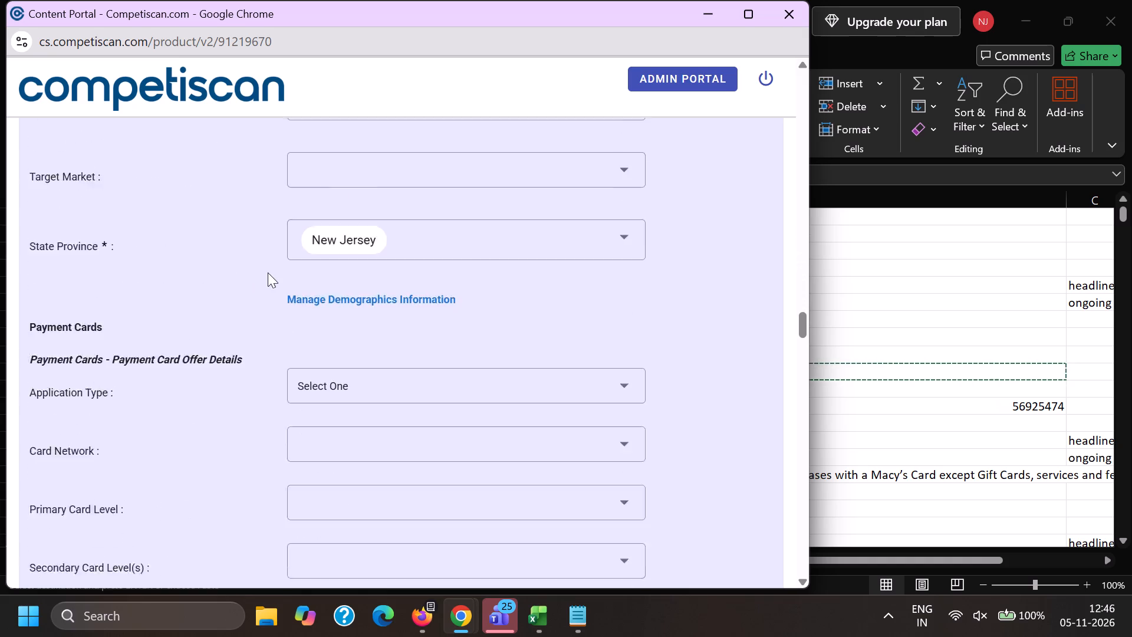
pyautogui.press('pagedown')
pyautogui.click(308, 166)
pyautogui.click(323, 198)
pyautogui.click(360, 301)
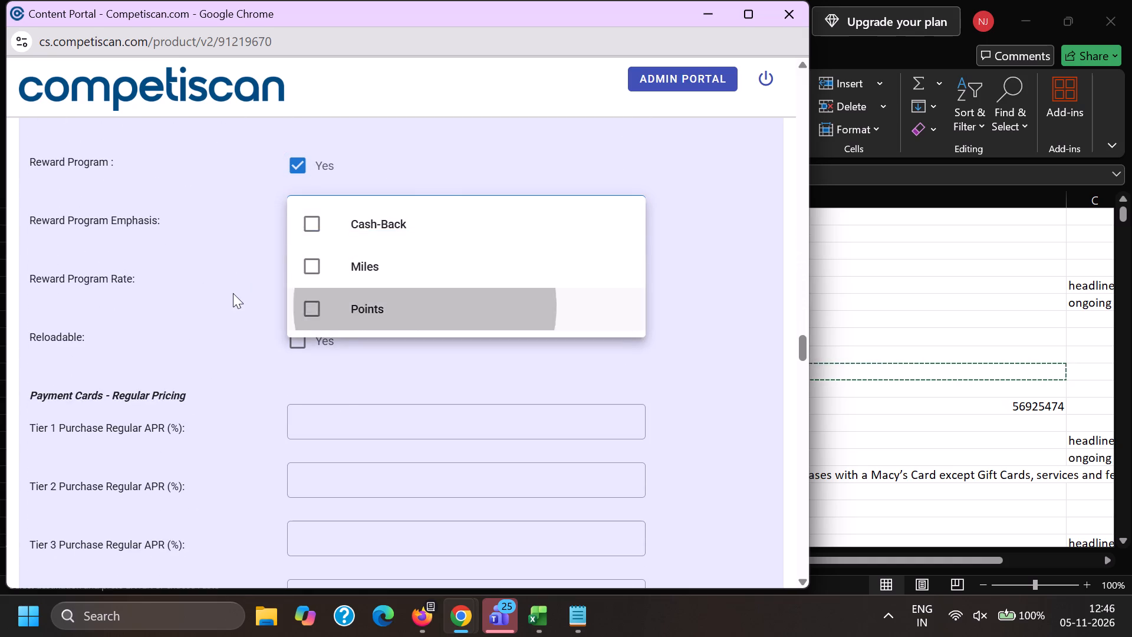
pyautogui.click(233, 293)
# Set the Primary Card Level to Not Mentioned.
pyautogui.scroll(3, 289, 317)
pyautogui.click(333, 296)
pyautogui.scroll(-1, 328, 219)
pyautogui.click(355, 431)
pyautogui.click(193, 425)
pyautogui.press('pagedown')
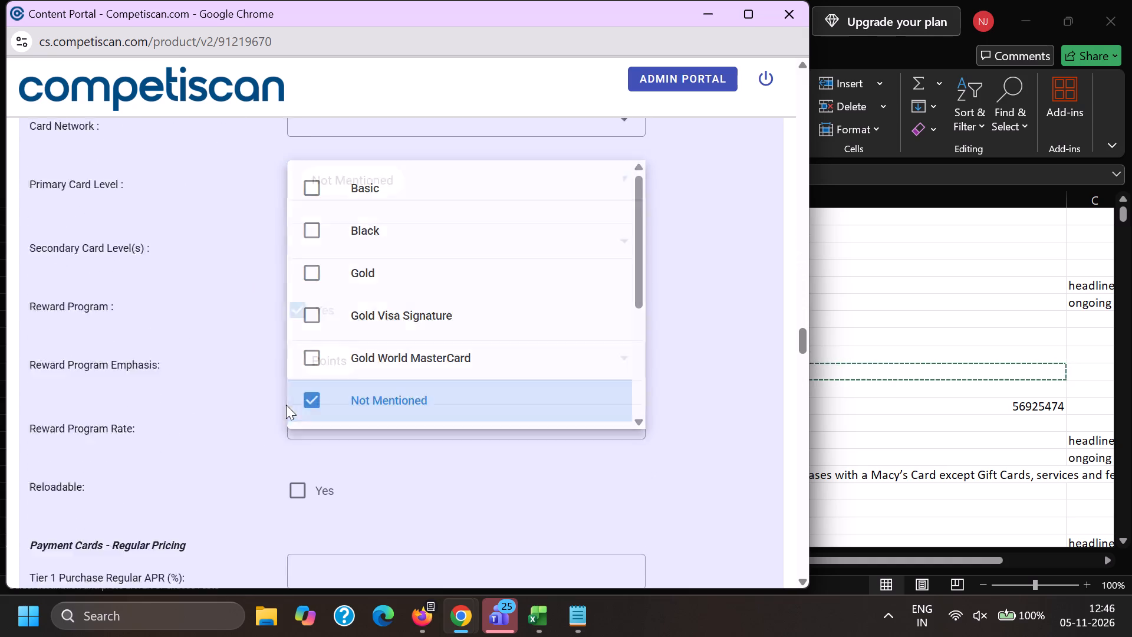
pyautogui.click(245, 379)
# Mark Credit Card Mentioned in the Non-Profit/Consumer Services/Retail credit section and submit the product form.
pyautogui.press('pagedown')
pyautogui.press('pagedown')
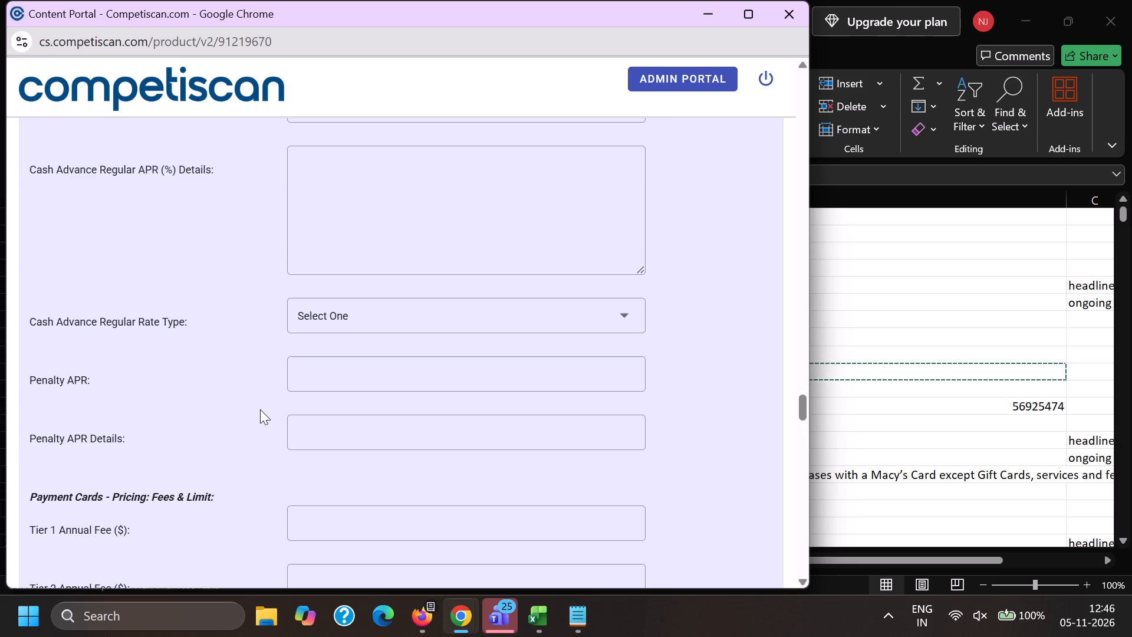
pyautogui.click(260, 409)
pyautogui.scroll(-7, 265, 402)
pyautogui.press('pagedown')
pyautogui.press('pagedown')
pyautogui.press('End')
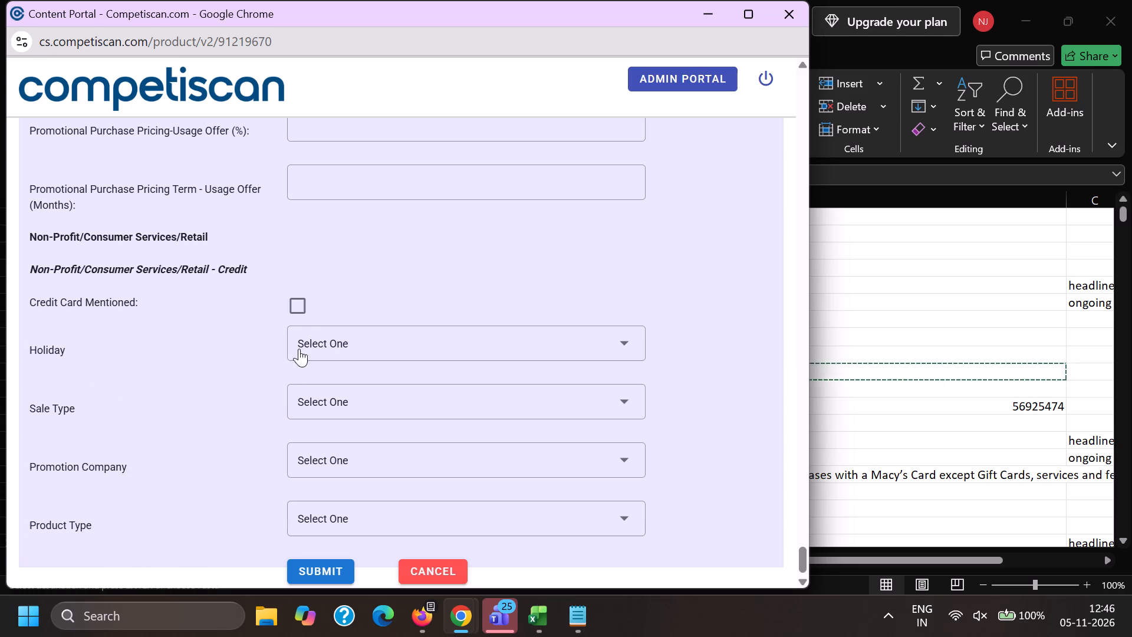
pyautogui.click(301, 303)
pyautogui.click(324, 567)
# Copy the "e.pbteen.com" search string from the Strings sheet of Other Retail Records in Chrome.
pyautogui.click(458, 617)
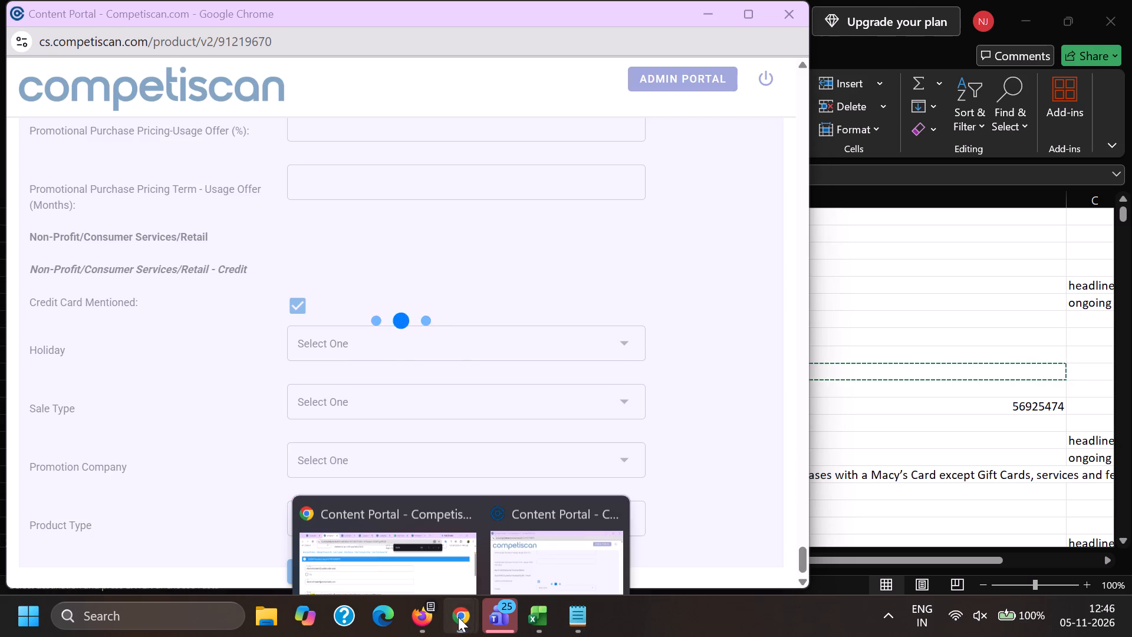
pyautogui.click(430, 539)
pyautogui.click(693, 0)
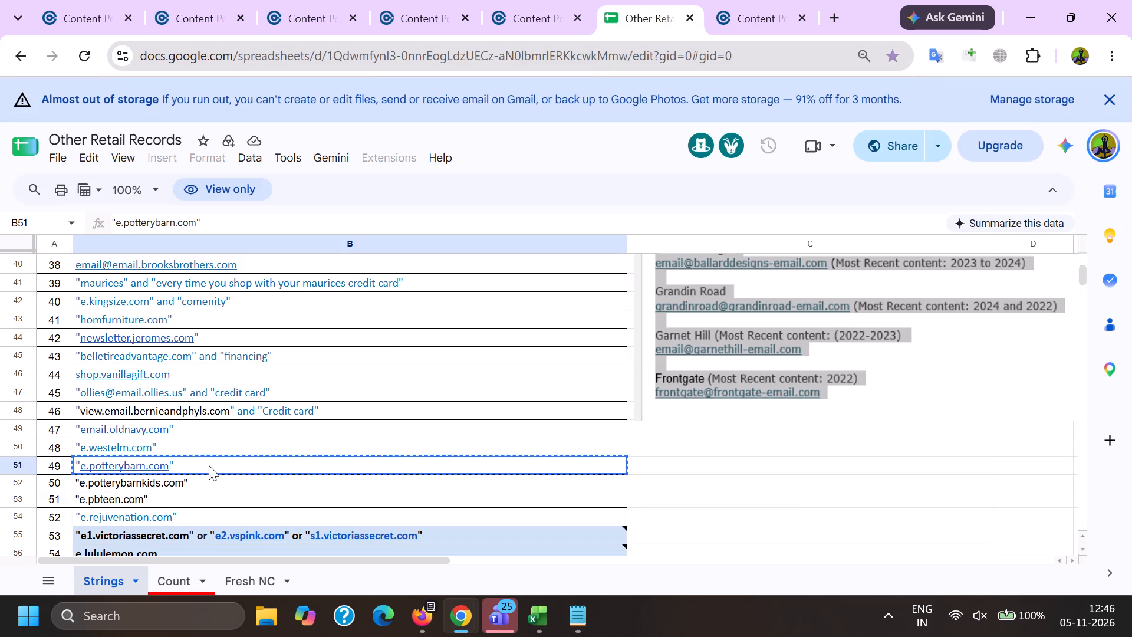
pyautogui.click(177, 498)
pyautogui.hotkey('ctrl', 'c')
# In the Firefox content portal, replace the Equifax search term with the copied "e.pbteen.com" string, adding an extra pair of quotes.
pyautogui.click(425, 609)
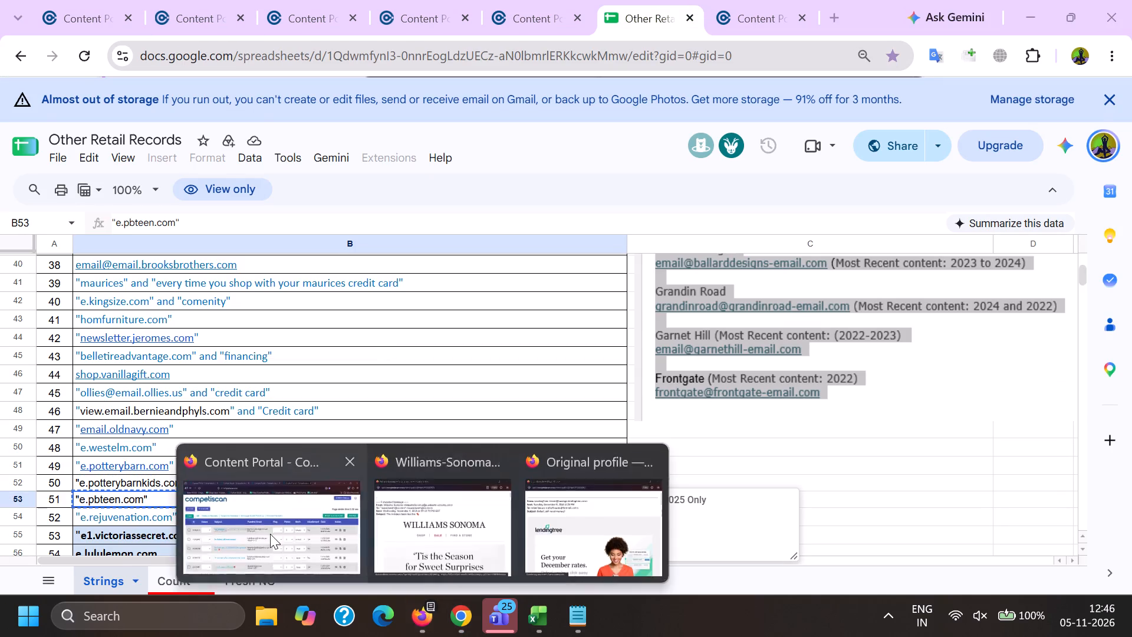
pyautogui.click(270, 534)
pyautogui.click(314, 0)
pyautogui.scroll(-6, 264, 346)
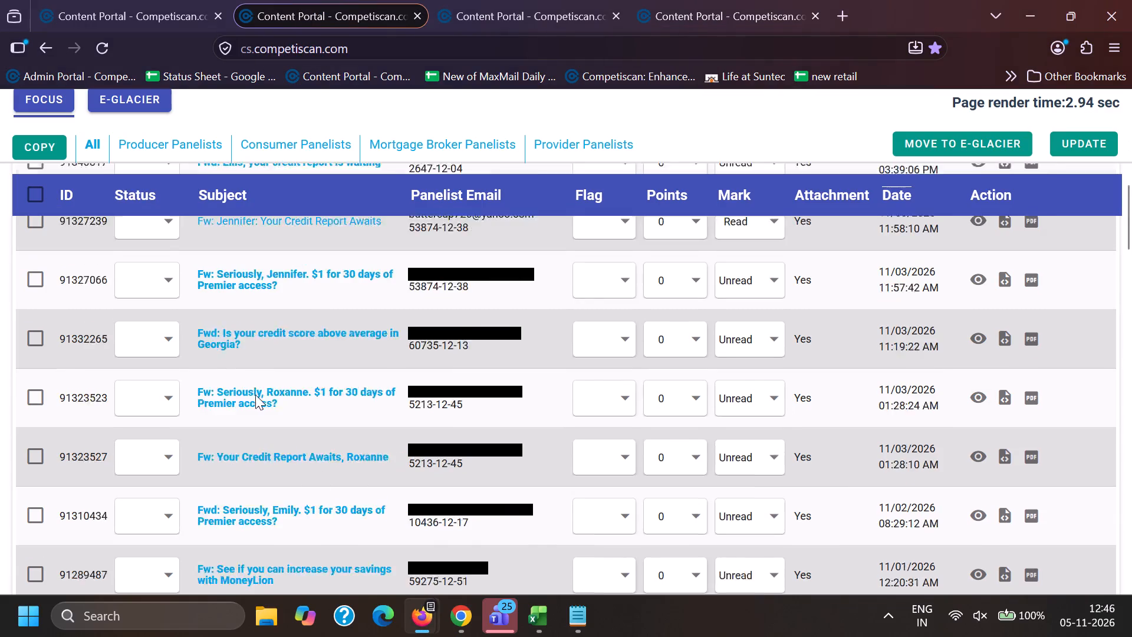
pyautogui.scroll(-12, 258, 376)
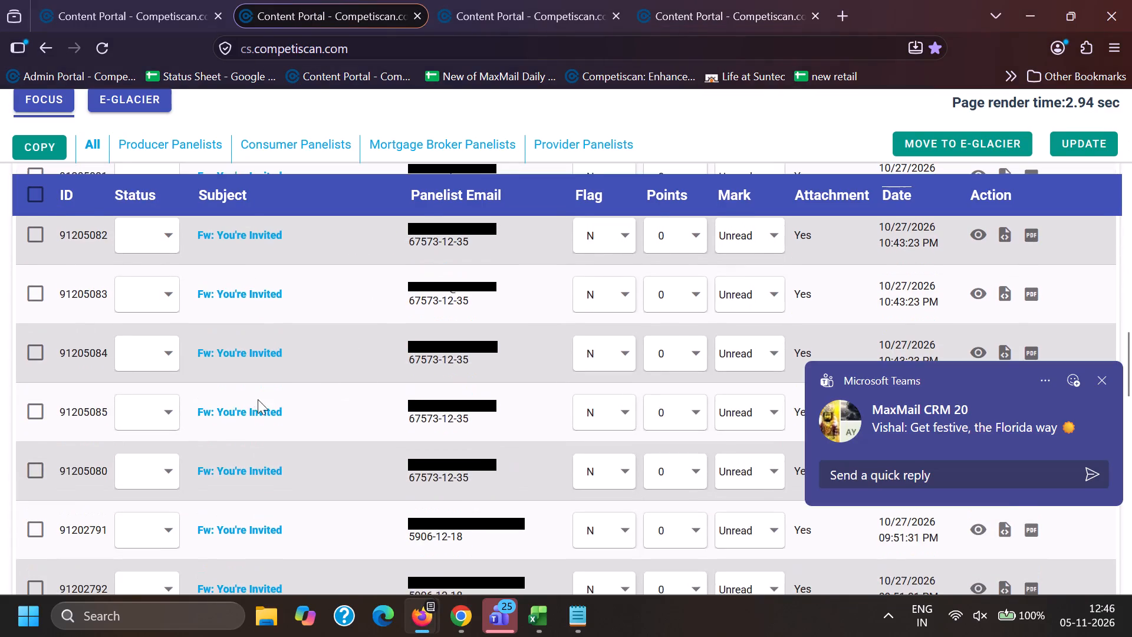
pyautogui.scroll(-14, 258, 399)
pyautogui.scroll(2, 247, 444)
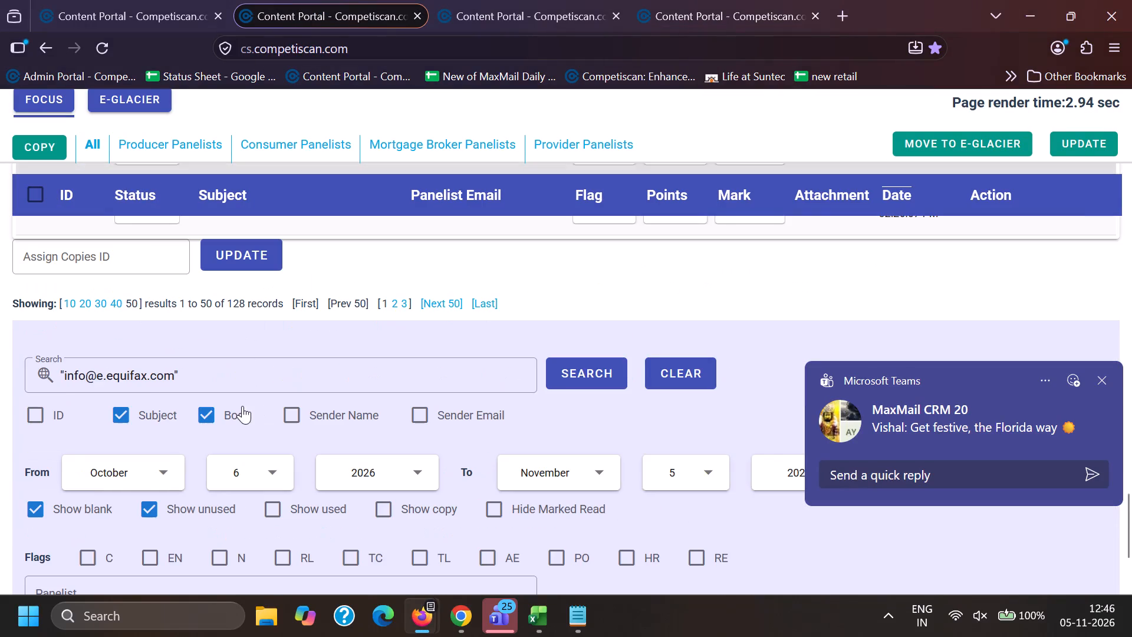
pyautogui.moveTo(255, 368); pyautogui.dragTo(0, 369)
pyautogui.press('BackSpace')
pyautogui.hotkey('shift', '"')
pyautogui.hotkey('ctrl', 'v')
pyautogui.hotkey('shift', '"')
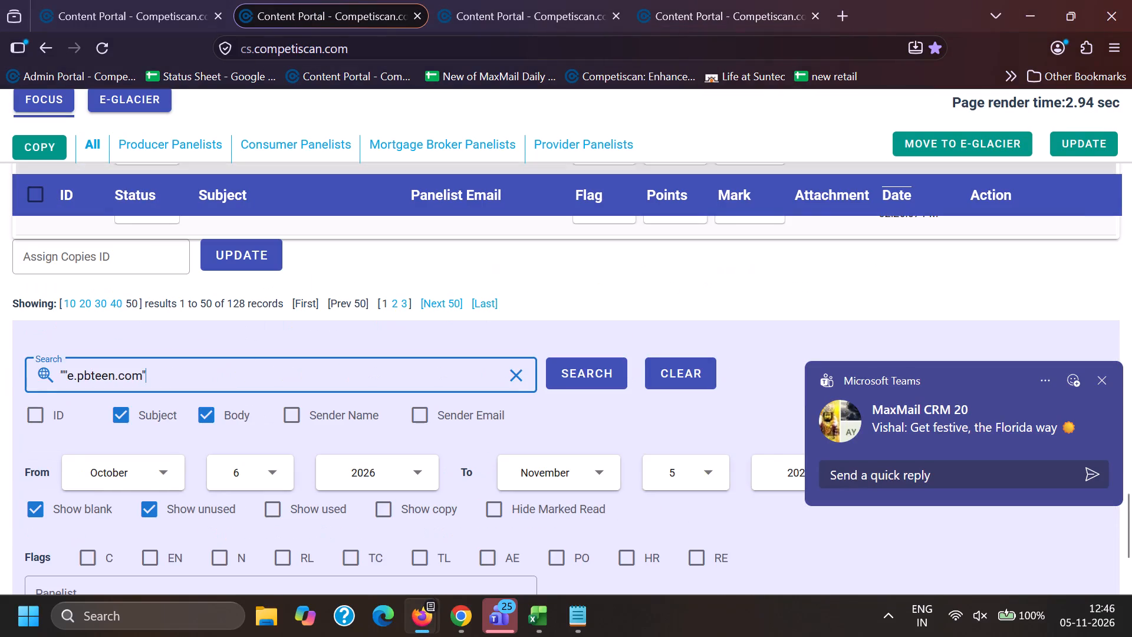
# Set the search date range from January 6, 2025 to November 5, 2025.
pyautogui.scroll(-2, 0, 372)
pyautogui.click(107, 290)
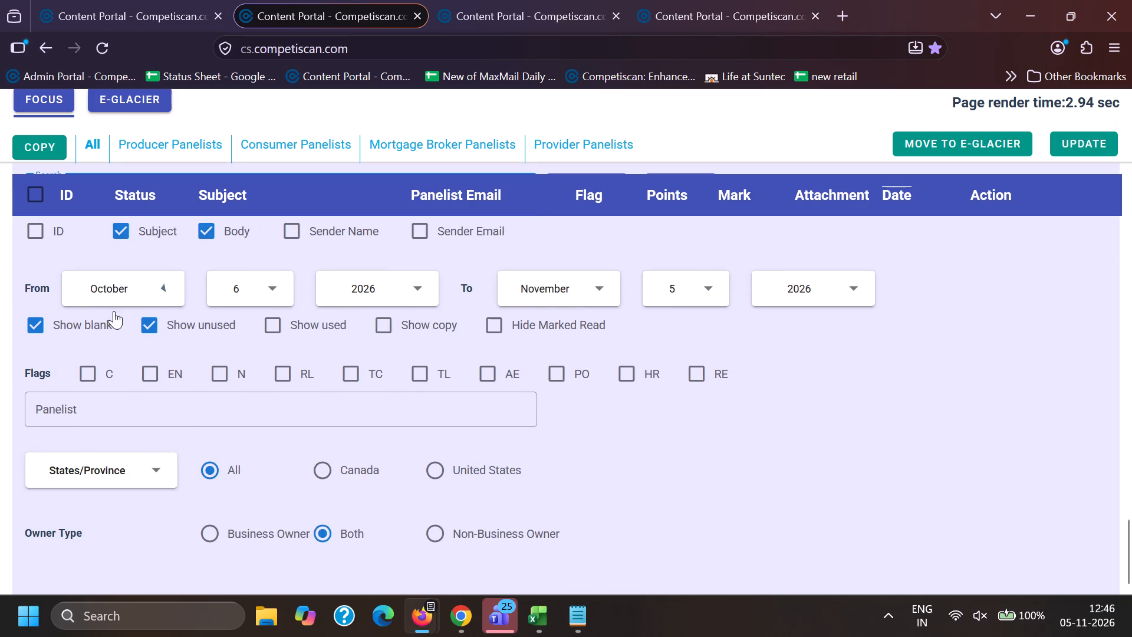
pyautogui.click(112, 339)
pyautogui.click(371, 281)
pyautogui.scroll(-6, 331, 360)
pyautogui.click(354, 448)
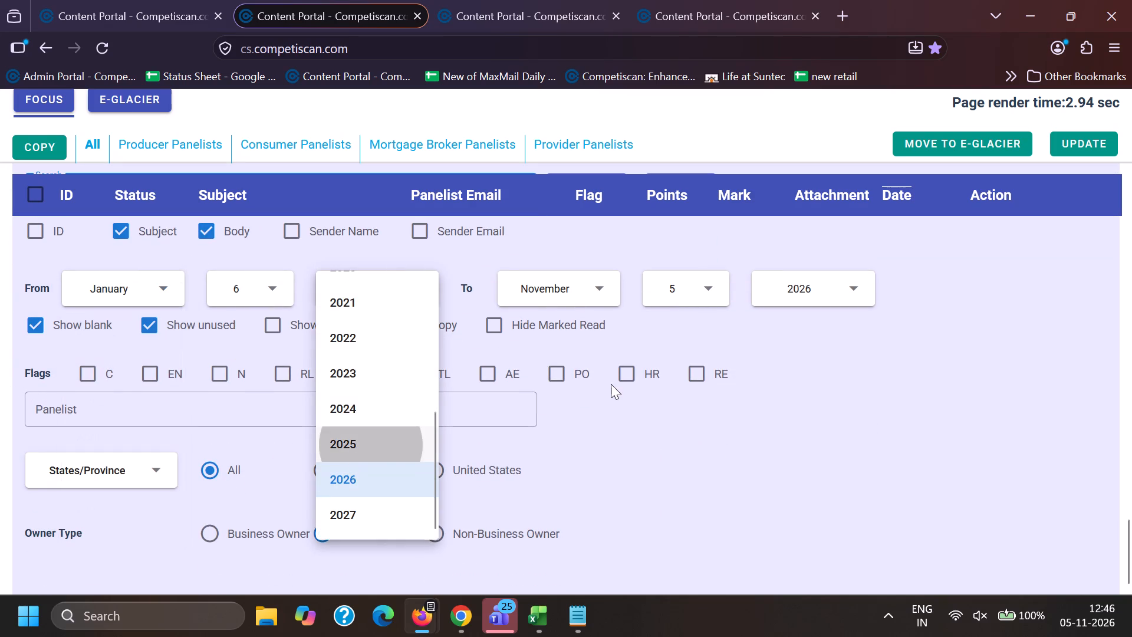
pyautogui.click(585, 288)
pyautogui.scroll(-7, 538, 468)
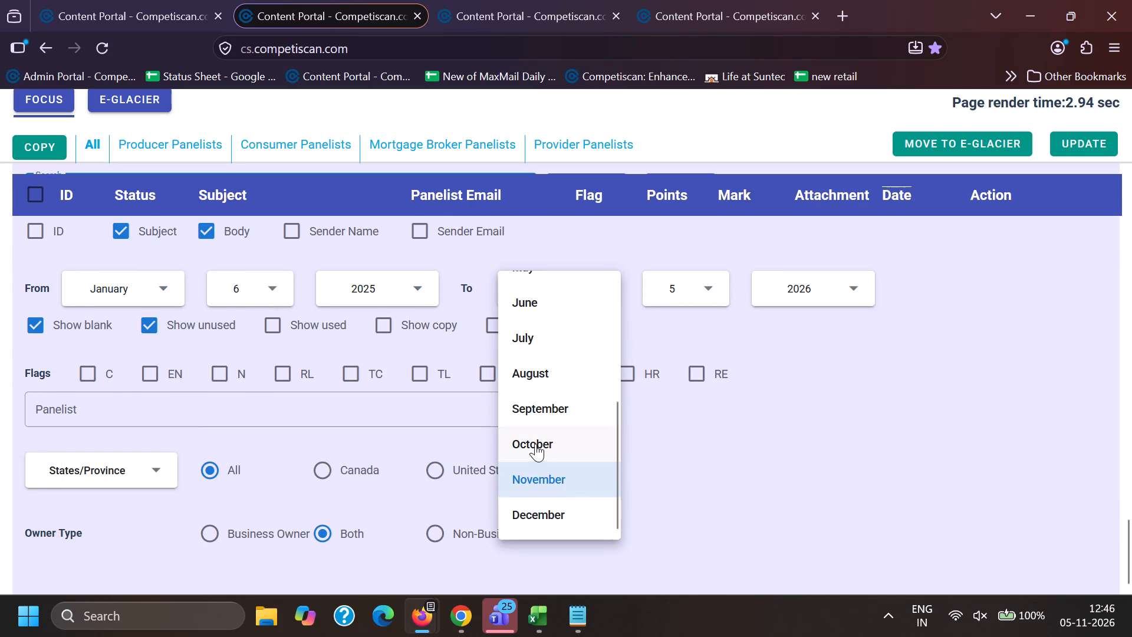
pyautogui.click(540, 473)
pyautogui.click(821, 283)
pyautogui.scroll(-2, 789, 434)
pyautogui.scroll(1, 789, 441)
pyautogui.scroll(-4, 789, 444)
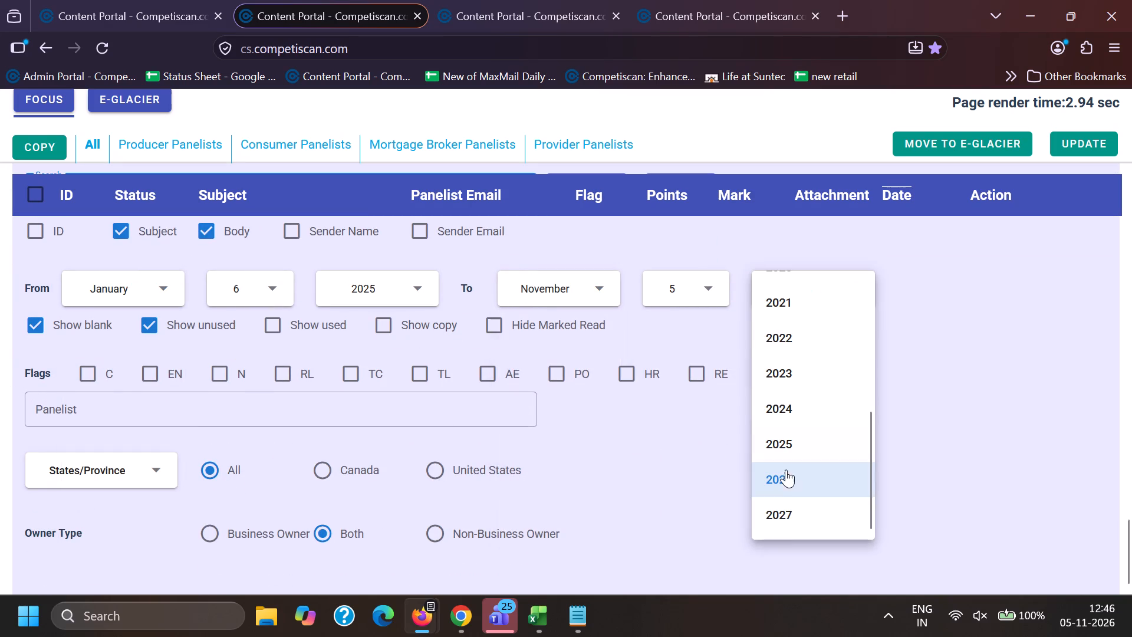
pyautogui.click(781, 442)
# Include copy records with Show copy and run the e.pbteen.com search.
pyautogui.scroll(1, 341, 505)
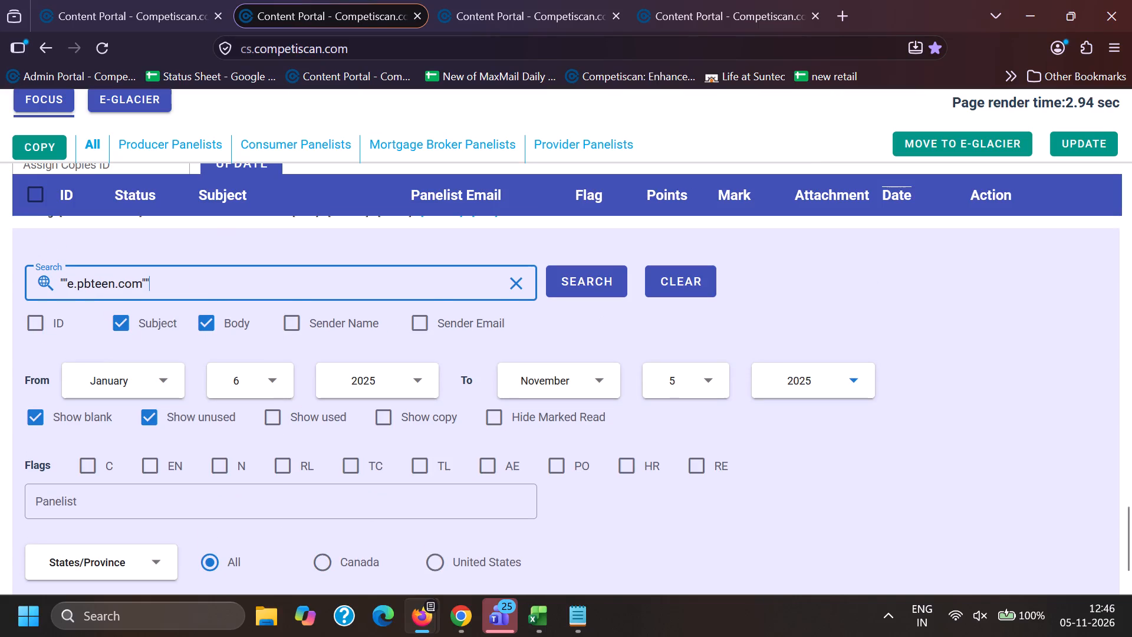
pyautogui.click(383, 409)
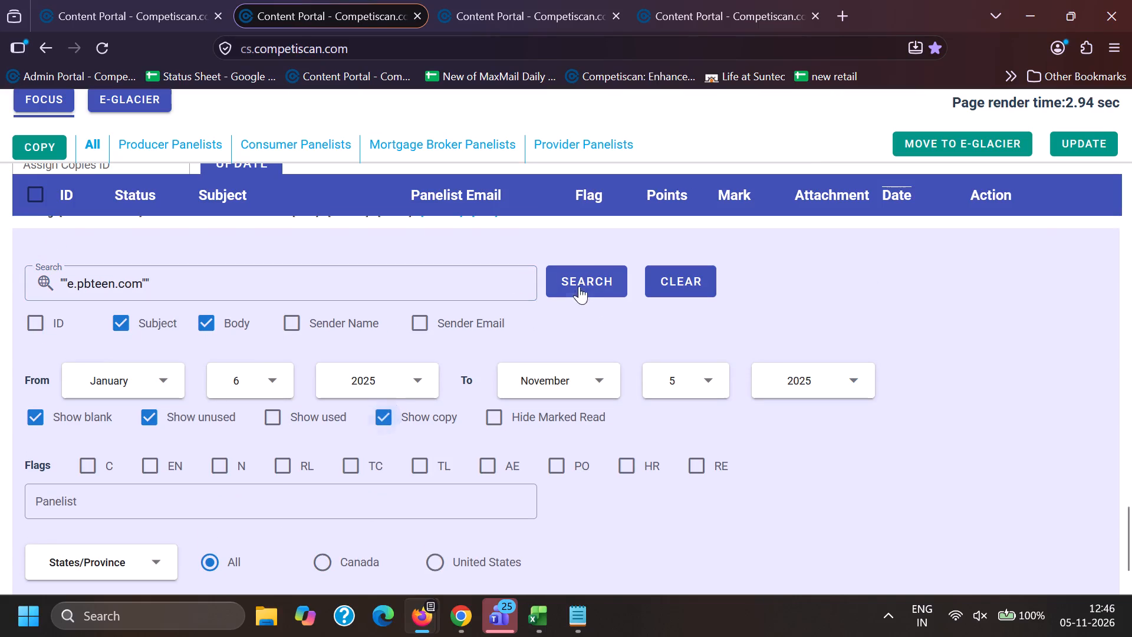
pyautogui.click(580, 285)
# Reload the Focus email list for the "Capital one" search in the first portal tab and show 50 results per page.
pyautogui.click(221, 0)
pyautogui.click(40, 102)
pyautogui.click(272, 0)
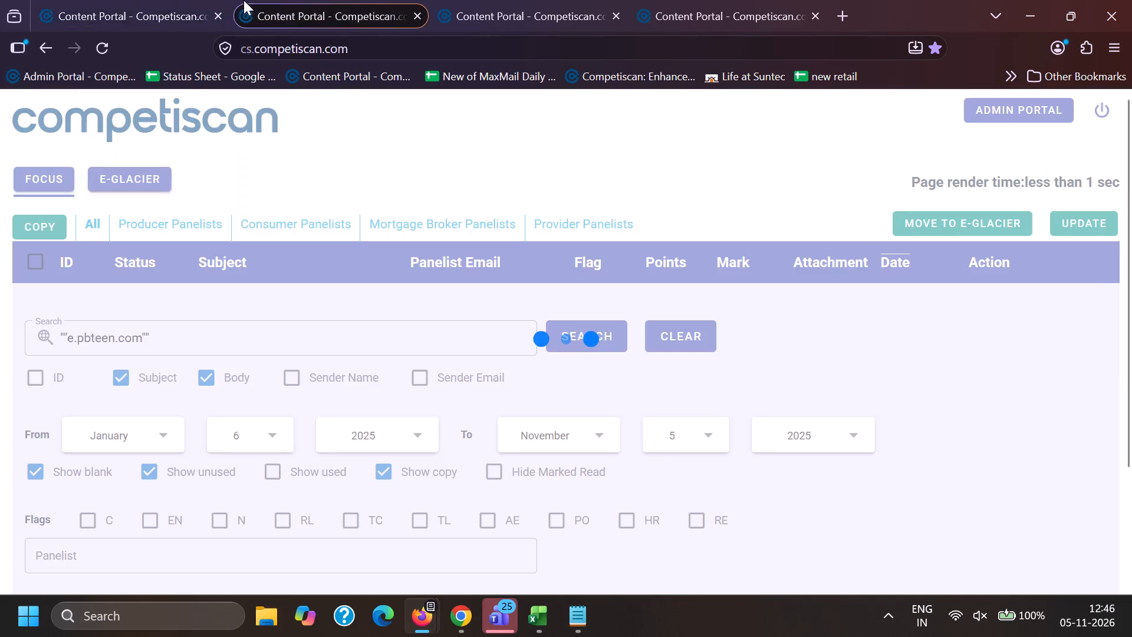
pyautogui.click(167, 0)
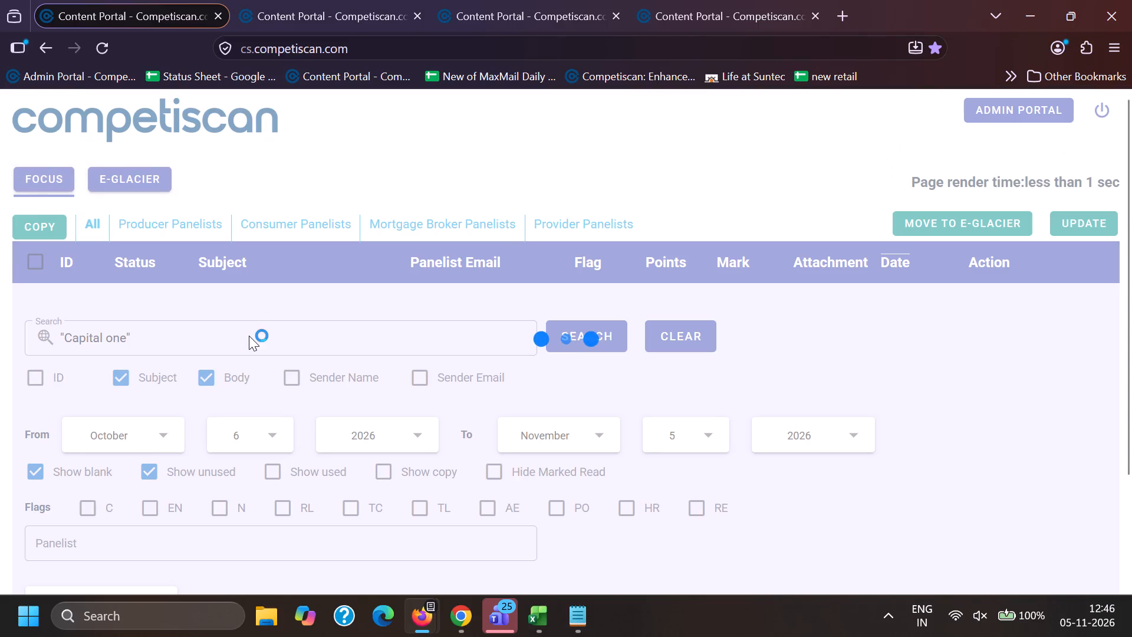
pyautogui.scroll(-2, 249, 412)
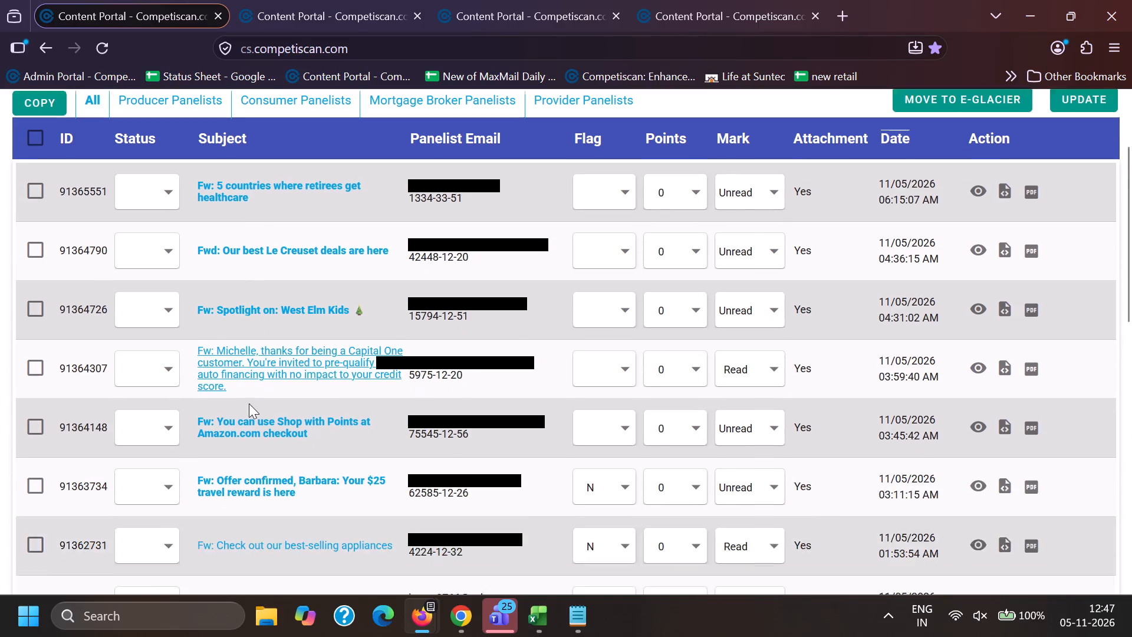
pyautogui.scroll(-2, 249, 398)
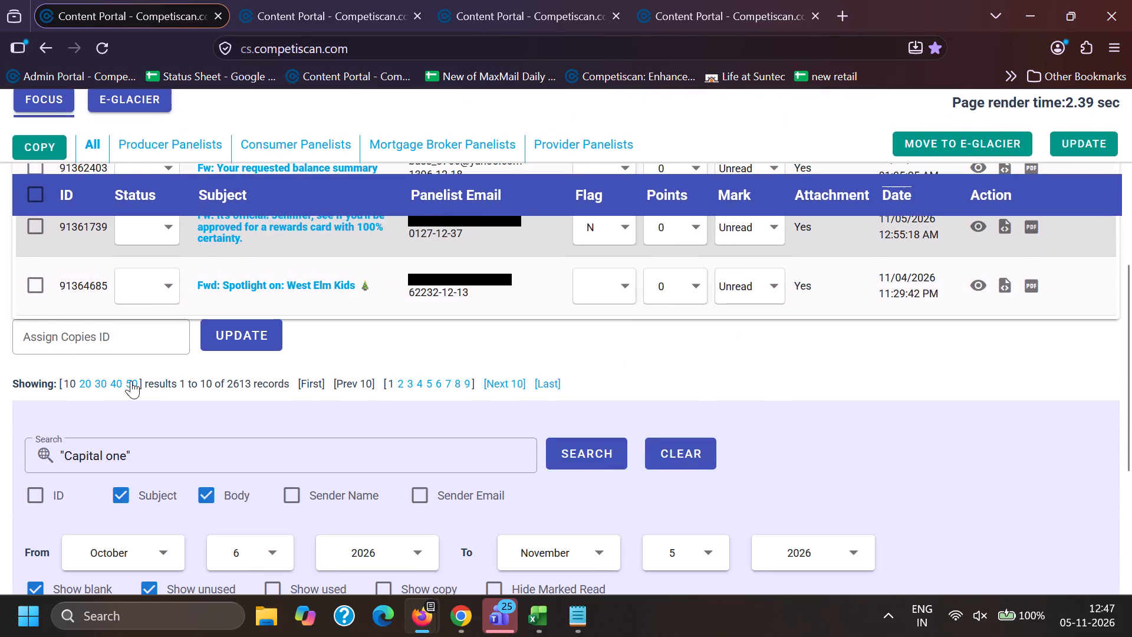
pyautogui.click(131, 380)
# Look through the first page of the "e.pbteen.com" email results and go to page 2.
pyautogui.click(258, 0)
pyautogui.scroll(-13, 279, 399)
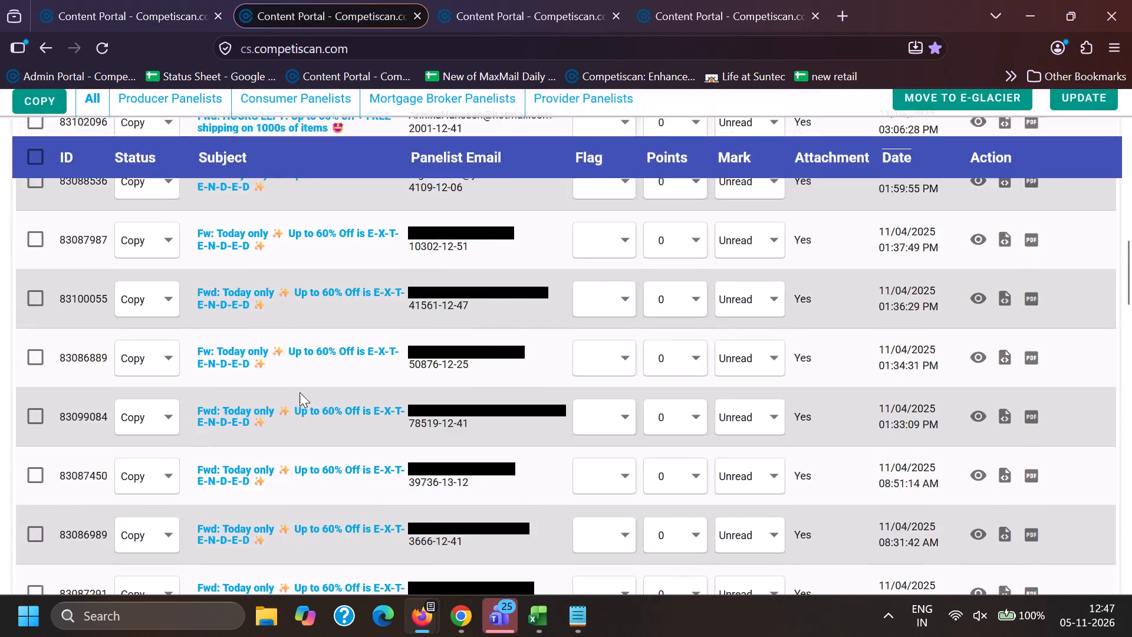
pyautogui.scroll(-16, 300, 392)
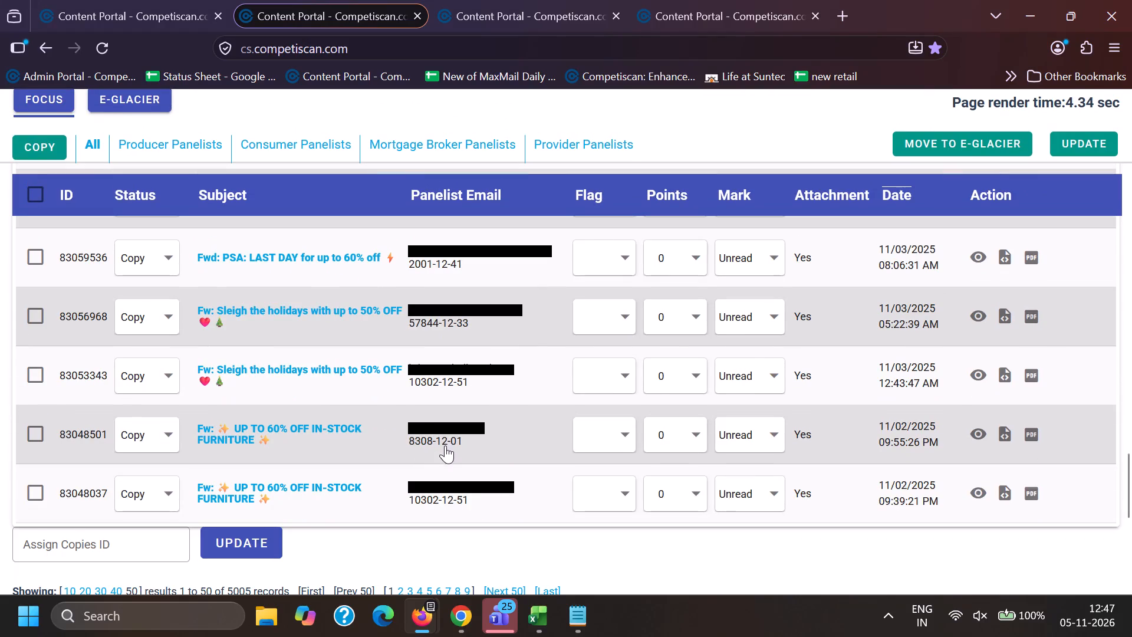
pyautogui.click(400, 441)
# Copy "help a friend start their credit building journey" from a subject in the "Capital one" results, leaving out the recipient's name.
pyautogui.click(180, 0)
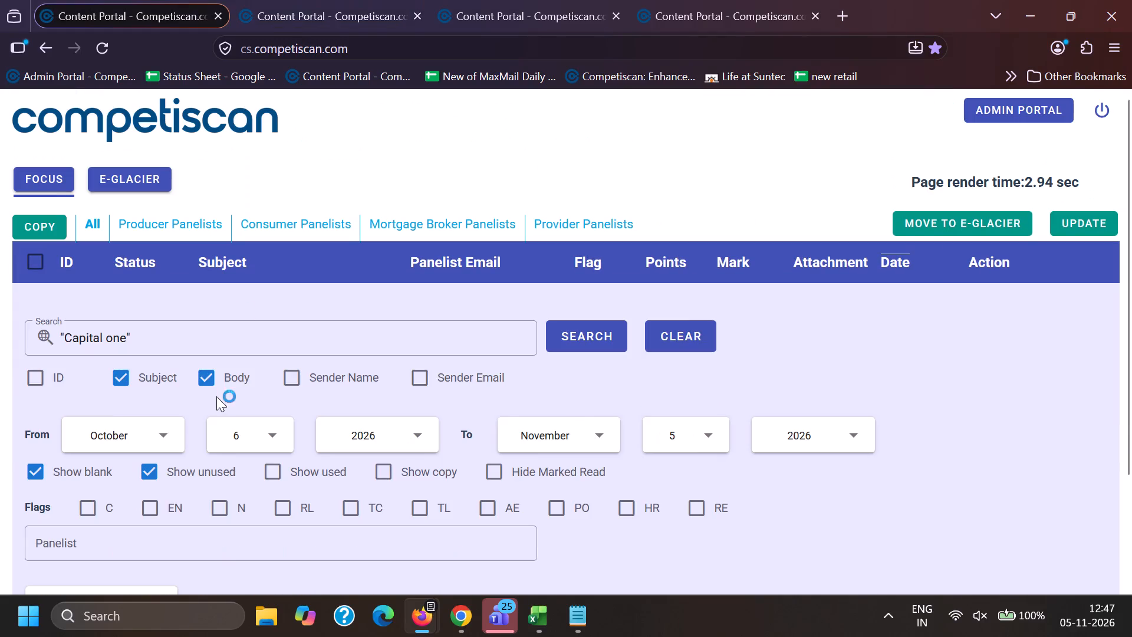
pyautogui.scroll(-10, 216, 395)
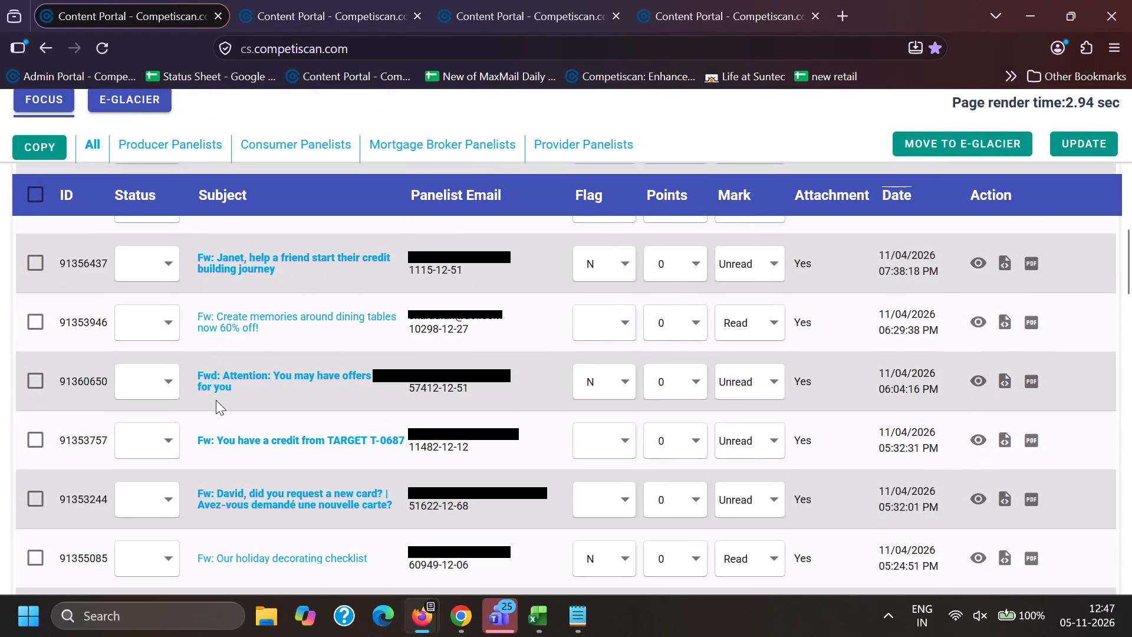
pyautogui.moveTo(246, 257); pyautogui.dragTo(249, 259)
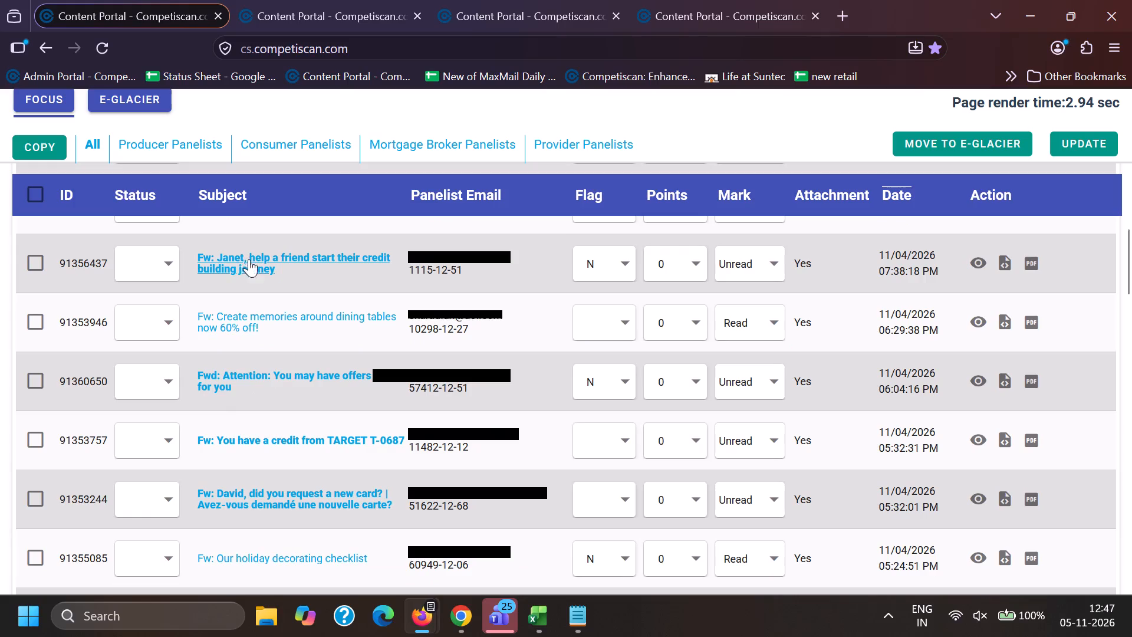
pyautogui.moveTo(249, 259); pyautogui.dragTo(298, 275)
pyautogui.hotkey('ctrl', 'c')
pyautogui.hotkey('ctrl', 'c')
pyautogui.hotkey('ctrl', 'c')
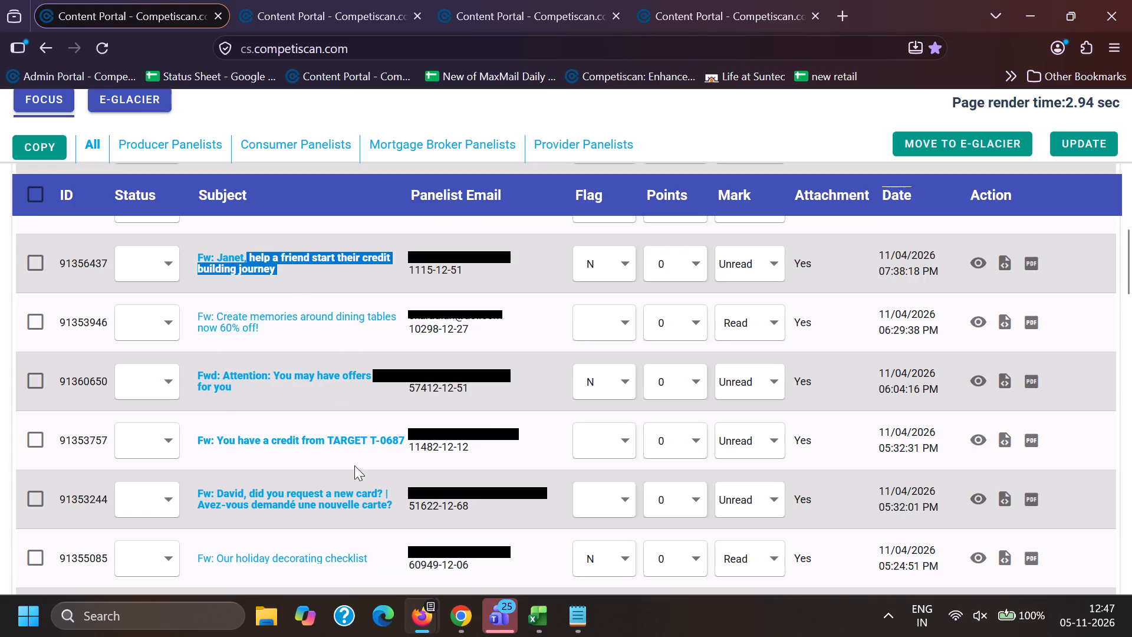
# Switch to Chrome and search the content portal's subjects for the quoted phrase "help a friend start their credit building journey".
pyautogui.click(472, 633)
pyautogui.click(426, 537)
pyautogui.click(189, 0)
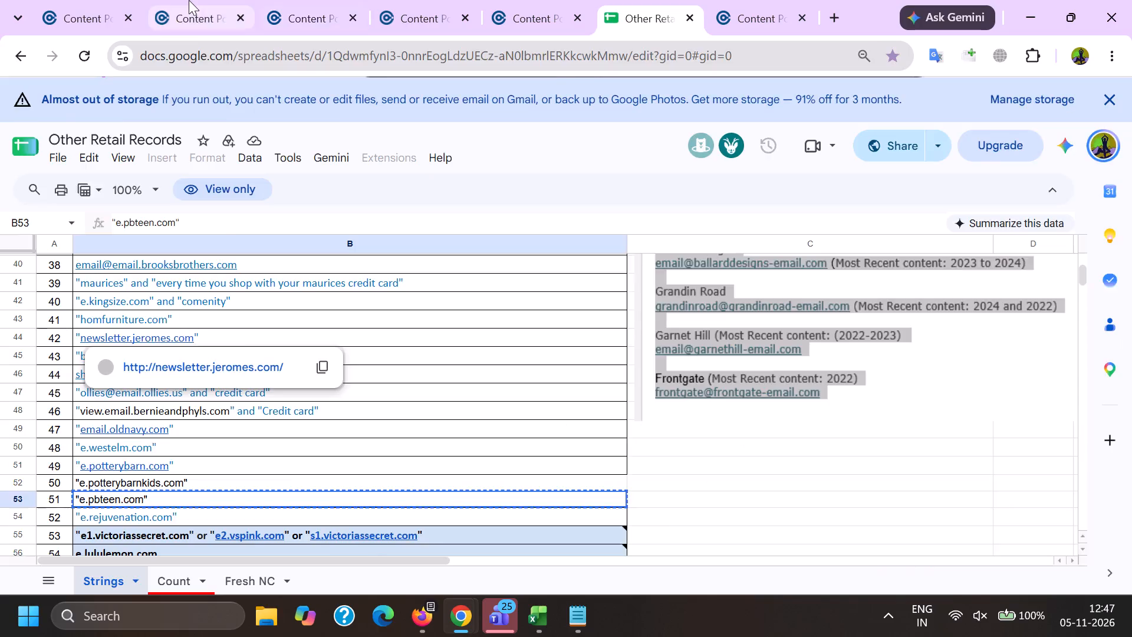
pyautogui.click(64, 0)
pyautogui.scroll(-17, 255, 383)
pyautogui.scroll(2, 284, 452)
pyautogui.click(347, 360)
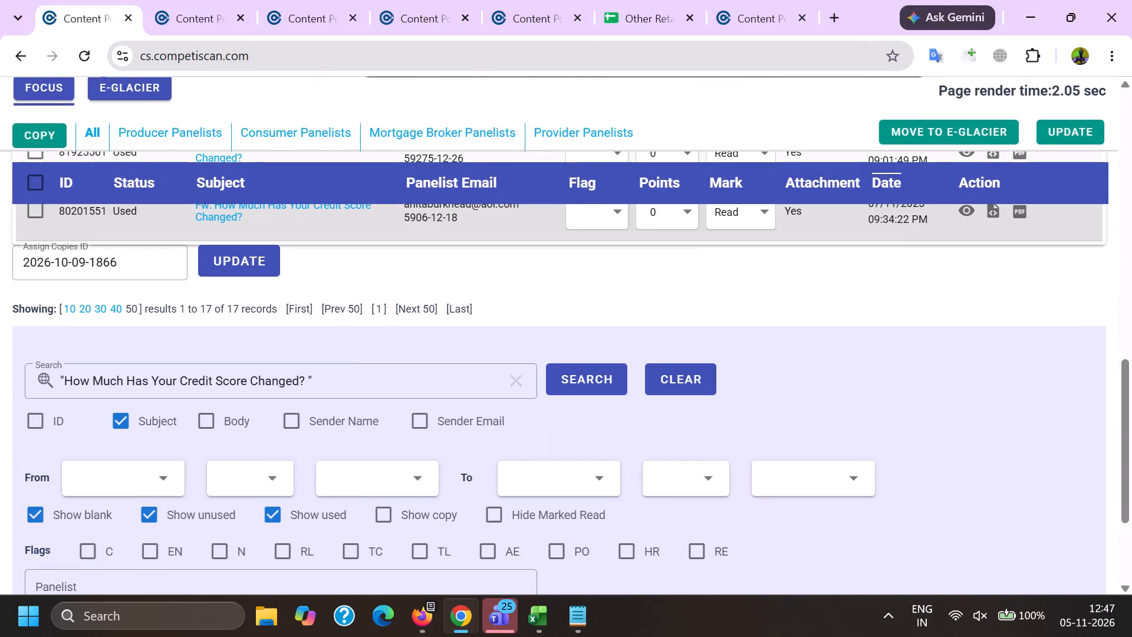
pyautogui.moveTo(378, 373); pyautogui.dragTo(1, 445)
pyautogui.press('BackSpace')
pyautogui.hotkey('shift', '"')
pyautogui.hotkey('ctrl', 'v')
pyautogui.hotkey('shift', '"')
pyautogui.press('Return')
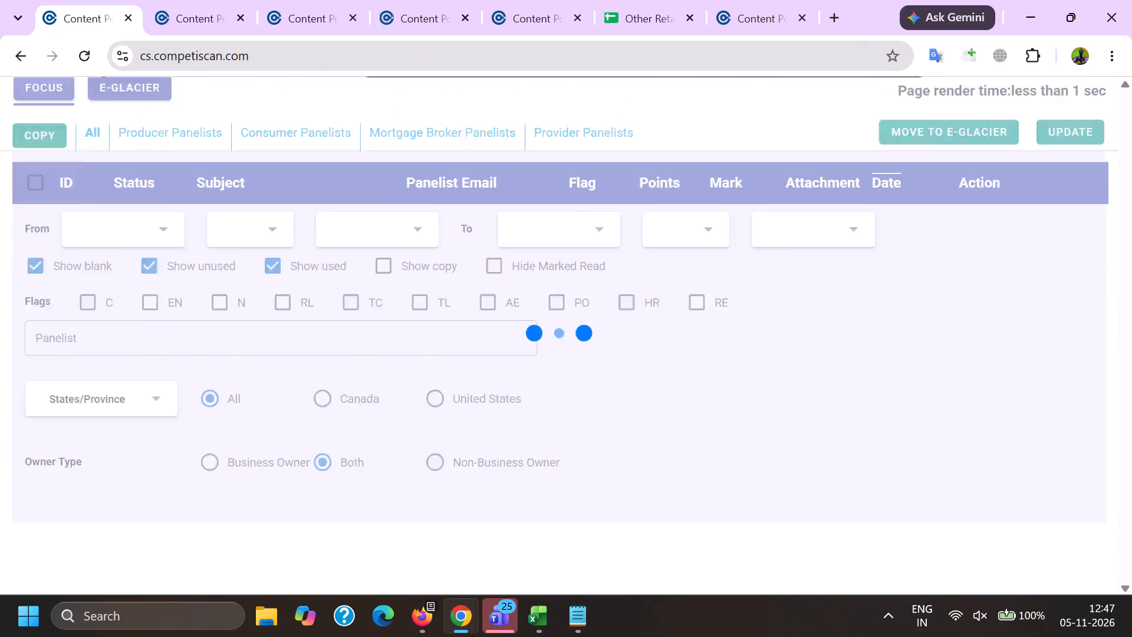
# Switch to Firefox and copy the subject "THIS. WEEKEND. ONLY. Up to 60% off ✨" from page 2 of the "e.pbteen.com" results.
pyautogui.hotkey('alt', 'Tab')
pyautogui.click(342, 0)
pyautogui.scroll(-3, 343, 356)
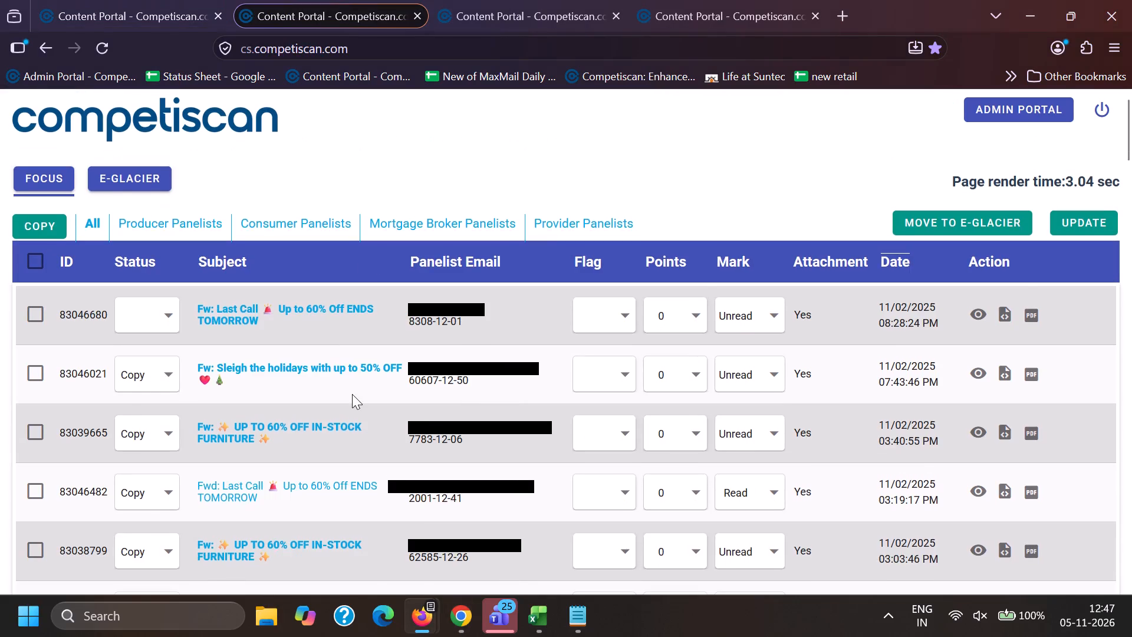
pyautogui.scroll(-15, 352, 394)
pyautogui.scroll(-6, 345, 422)
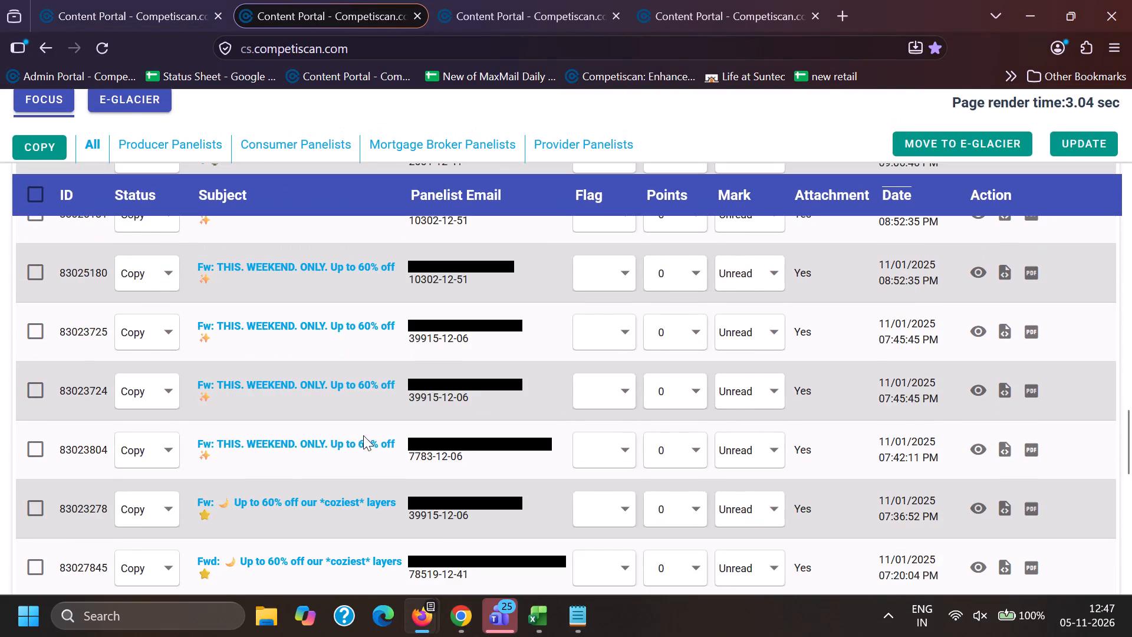
pyautogui.moveTo(218, 313); pyautogui.dragTo(251, 347)
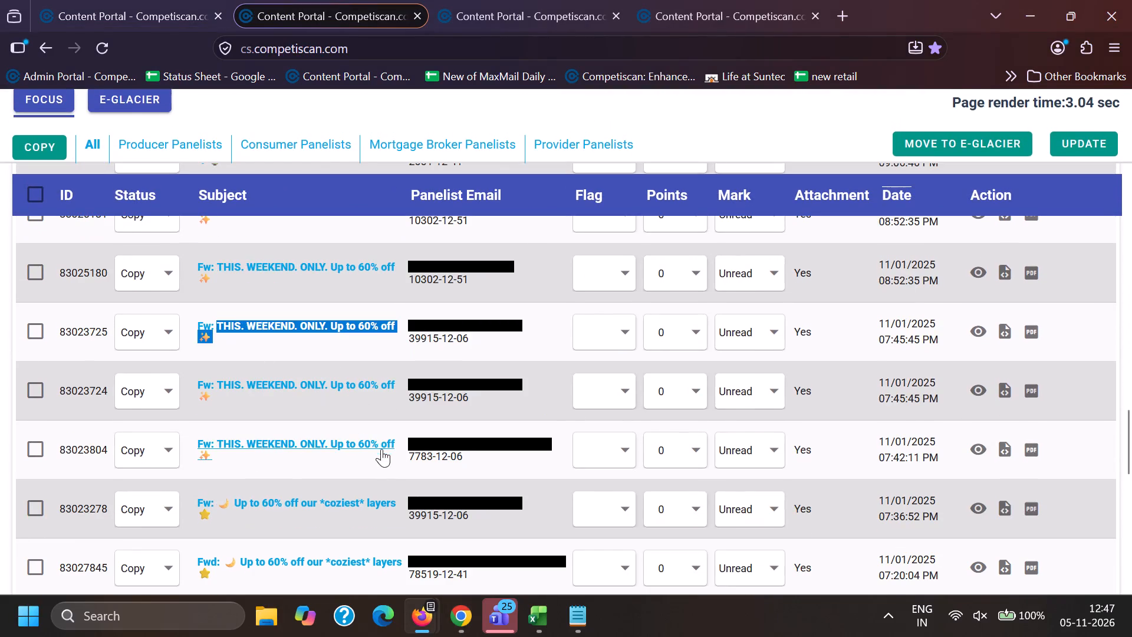
pyautogui.hotkey('ctrl', 'c')
pyautogui.hotkey('ctrl', 'c')
# Switch to Chrome, look over the current matches, and search subjects for the quoted phrase "THIS. WEEKEND. ONLY. Up to 60% off ✨".
pyautogui.click(476, 626)
pyautogui.click(377, 560)
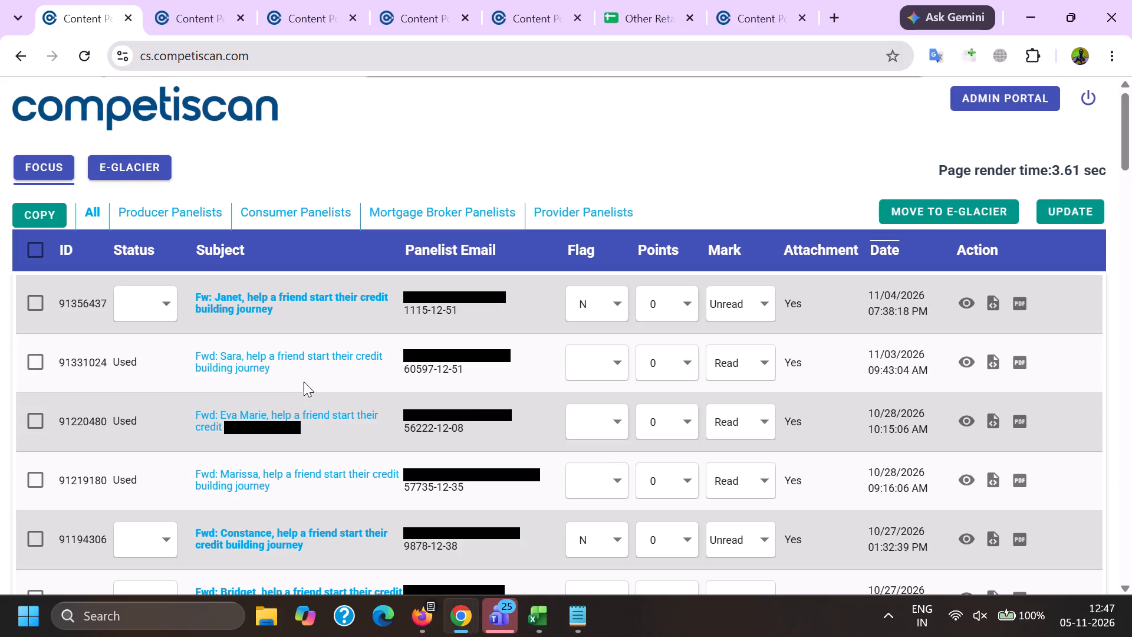
pyautogui.scroll(-15, 304, 382)
pyautogui.scroll(-13, 323, 426)
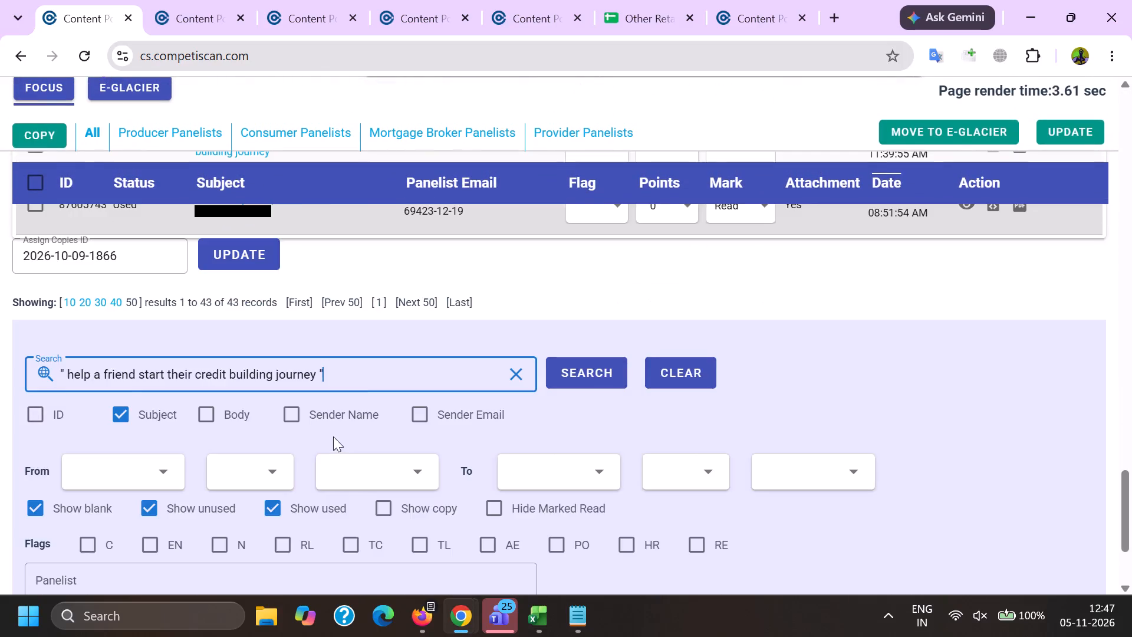
pyautogui.moveTo(406, 270); pyautogui.dragTo(8, 349)
pyautogui.press('BackSpace')
pyautogui.hotkey('shift', '"')
pyautogui.hotkey('ctrl', 'v')
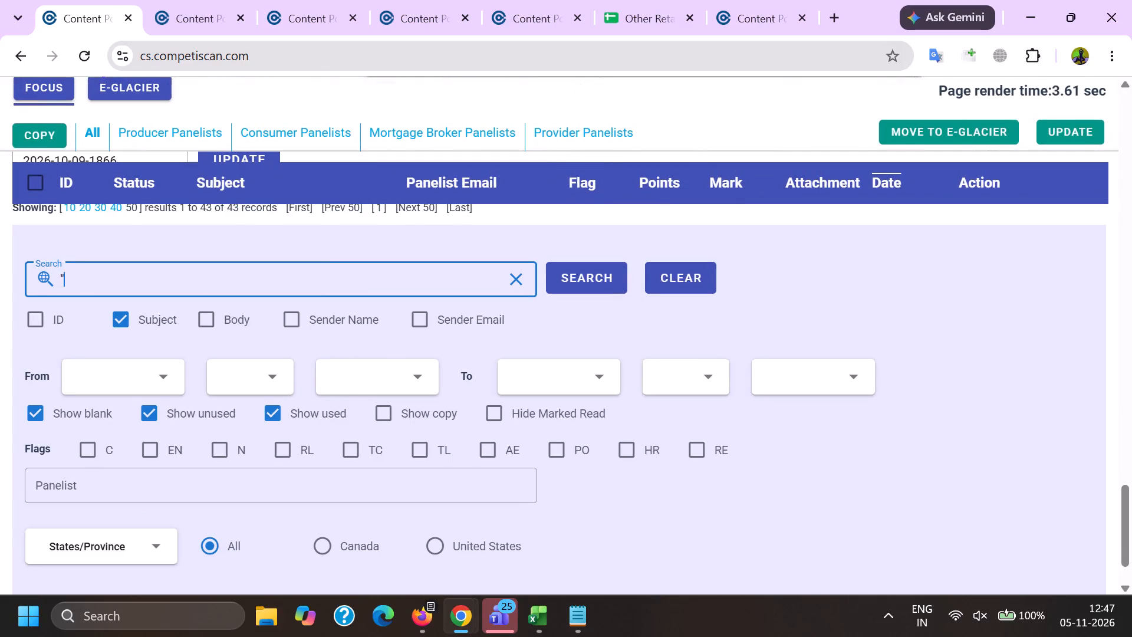
pyautogui.hotkey('shift', '"')
pyautogui.press('Return')
# Include copies in the "THIS. WEEKEND. ONLY." subject search and rerun it in Chrome.
pyautogui.hotkey('alt', 'Tab')
pyautogui.scroll(-4, 8, 349)
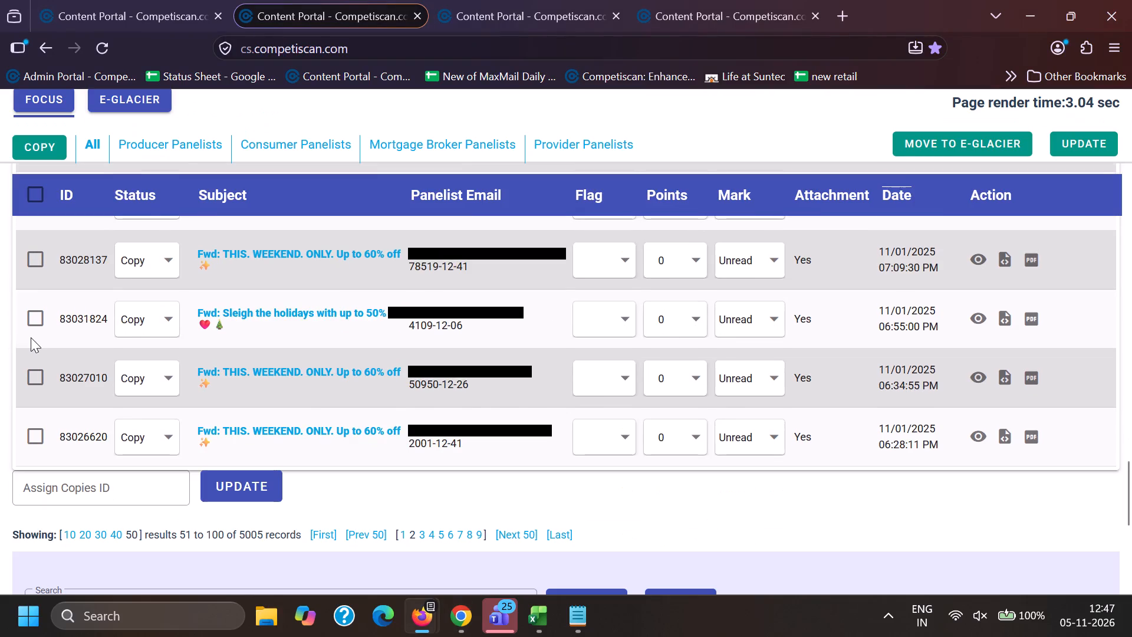
pyautogui.hotkey('alt', 'Tab')
pyautogui.scroll(-2, 324, 497)
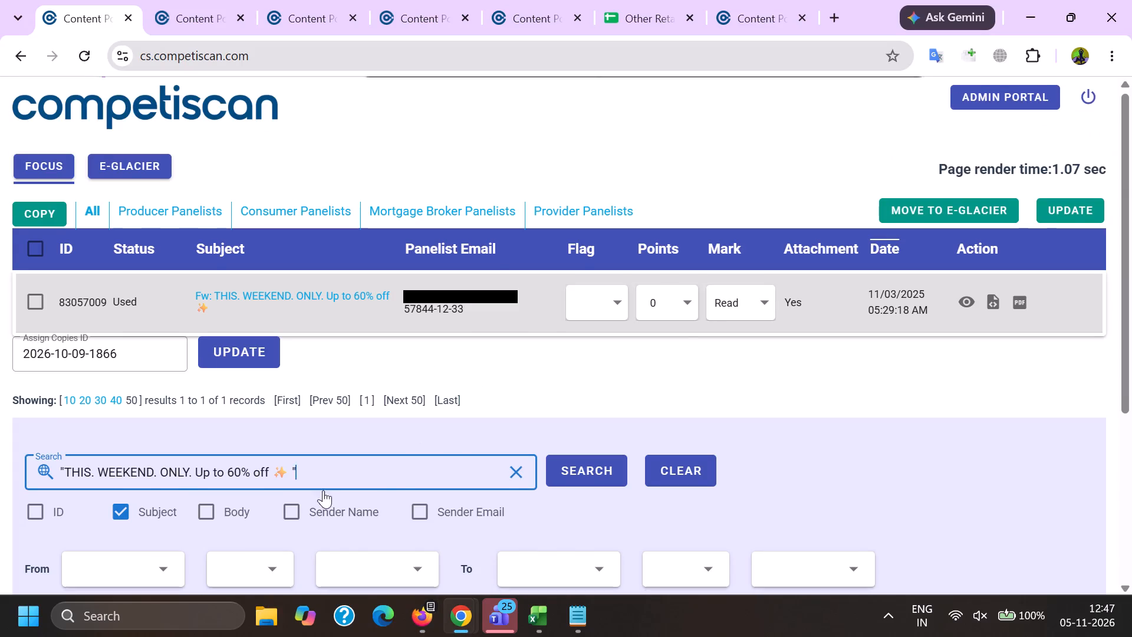
pyautogui.click(392, 428)
pyautogui.click(586, 301)
pyautogui.click(202, 0)
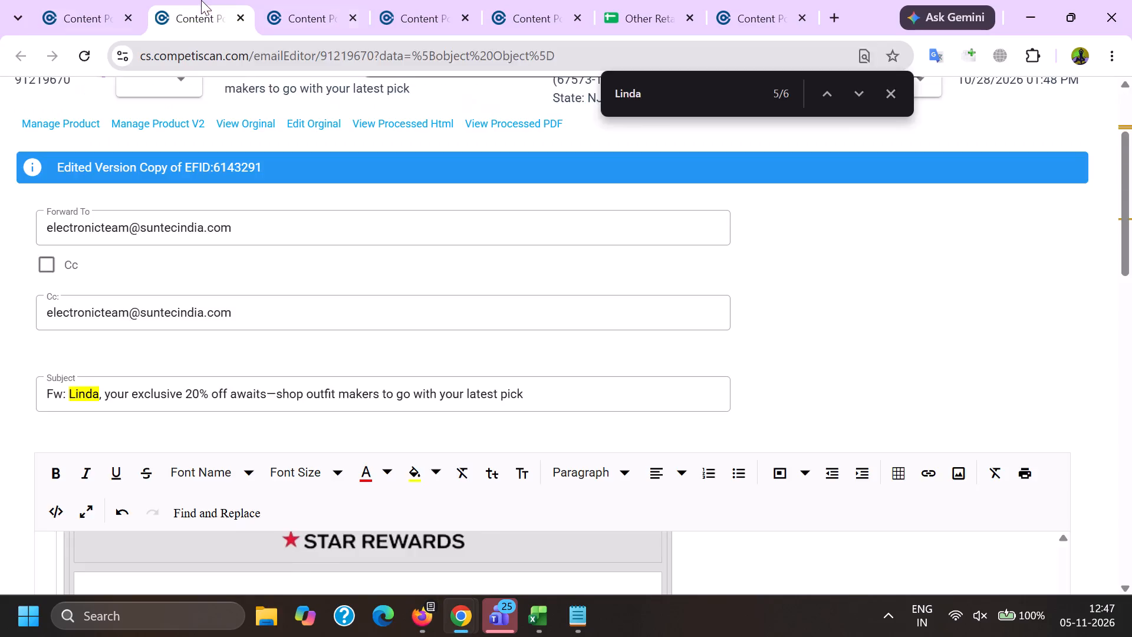
pyautogui.click(116, 0)
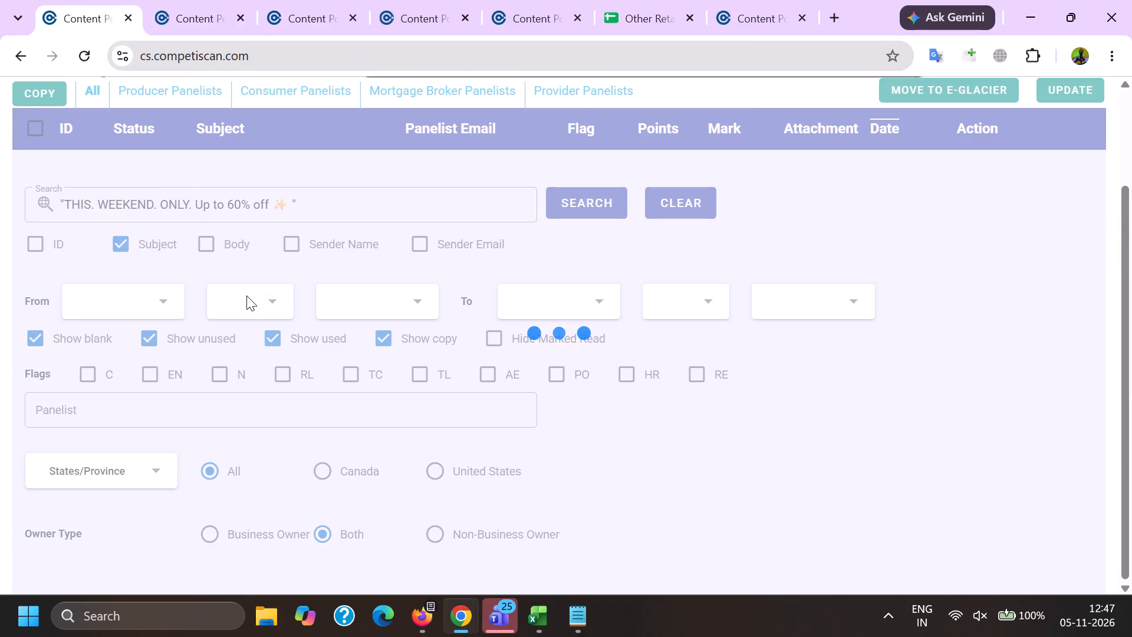
# Preview emails 83057009, 83036751 and 83034982 from the "THIS. WEEKEND. ONLY." matches and compare their body content.
pyautogui.click(969, 300)
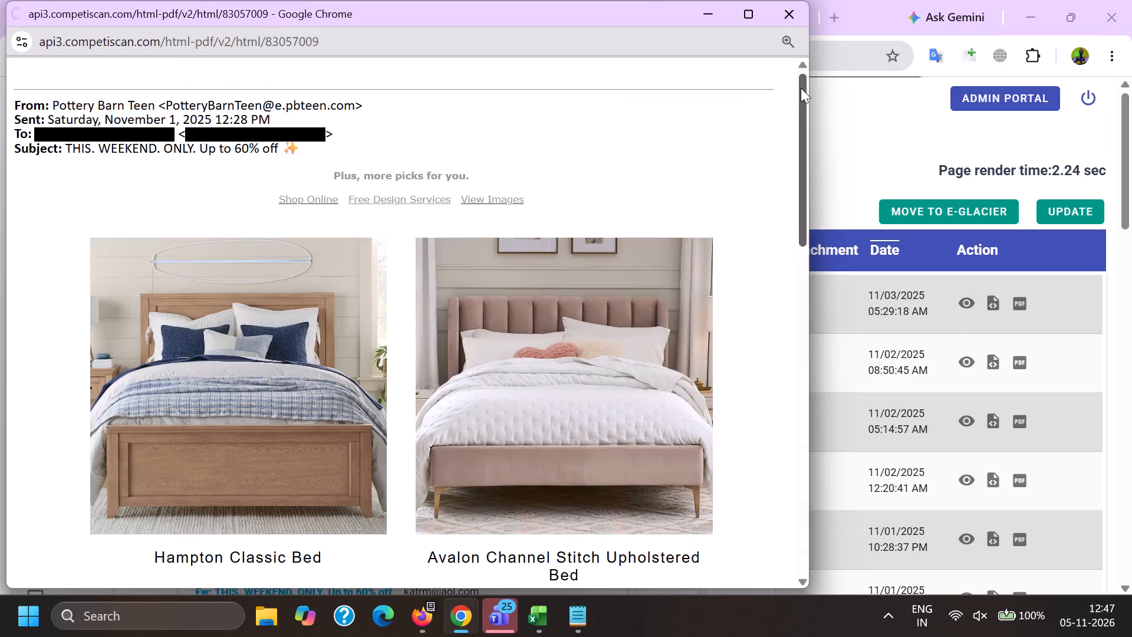
pyautogui.moveTo(801, 88); pyautogui.dragTo(798, 320)
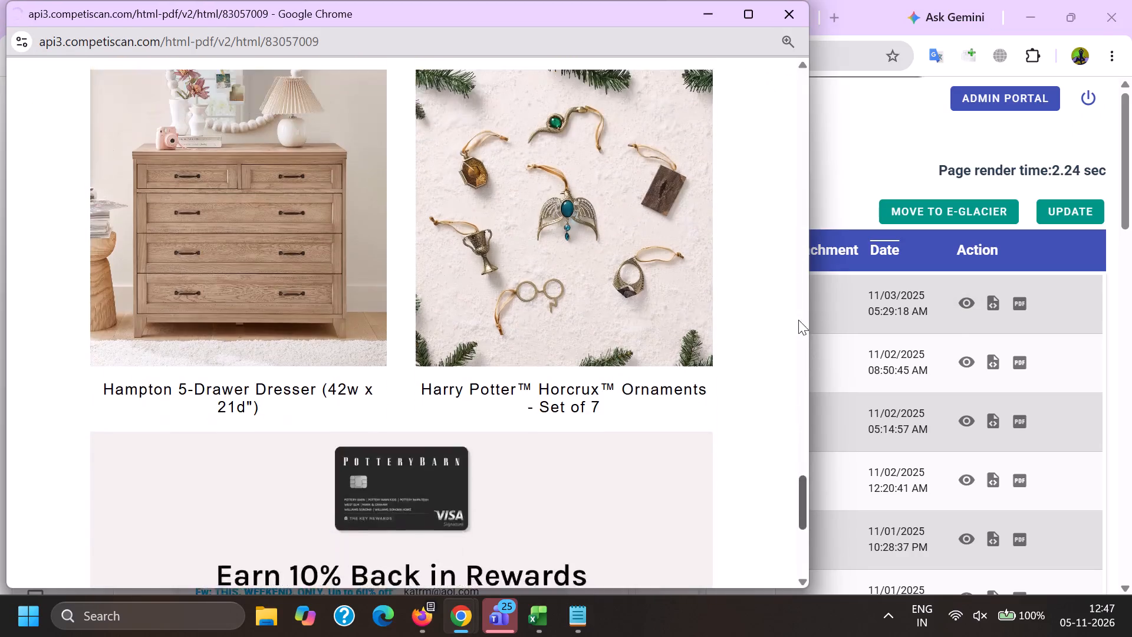
pyautogui.moveTo(798, 320); pyautogui.dragTo(794, 244)
pyautogui.hotkey('alt', 'Tab')
pyautogui.click(970, 370)
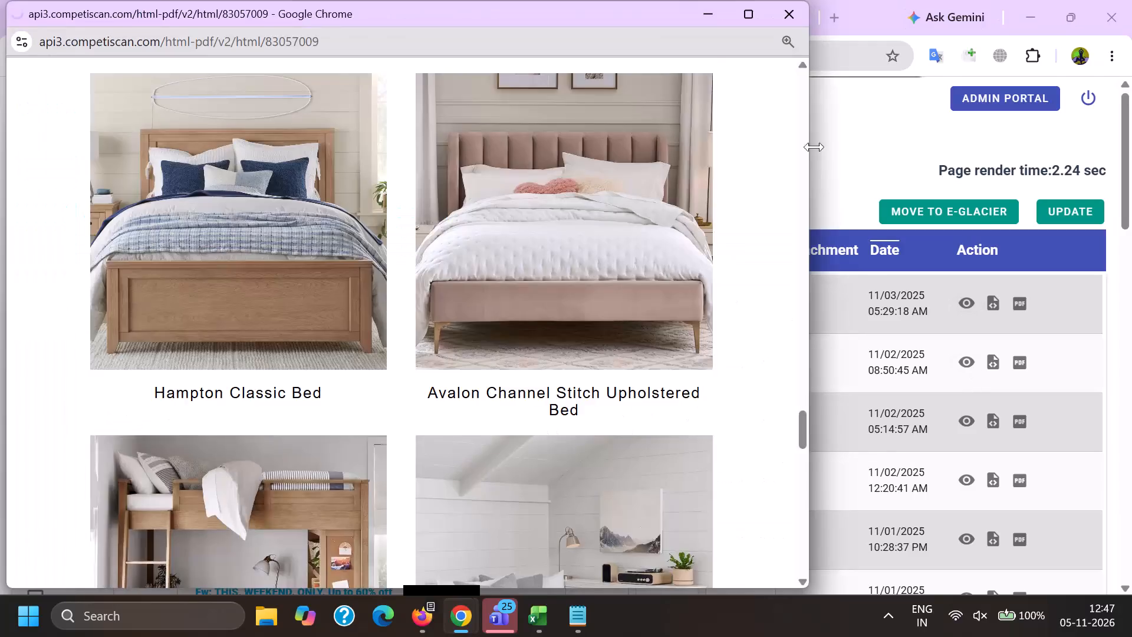
pyautogui.moveTo(797, 88); pyautogui.dragTo(761, 440)
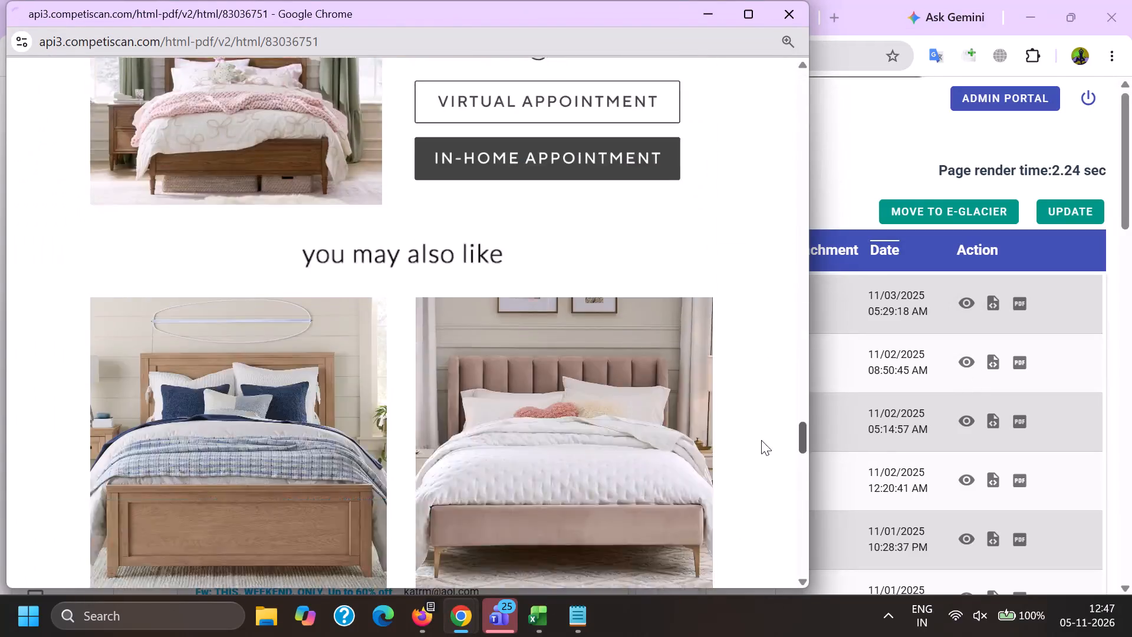
pyautogui.moveTo(761, 440); pyautogui.dragTo(771, 495)
pyautogui.hotkey('alt', 'Tab')
pyautogui.click(975, 415)
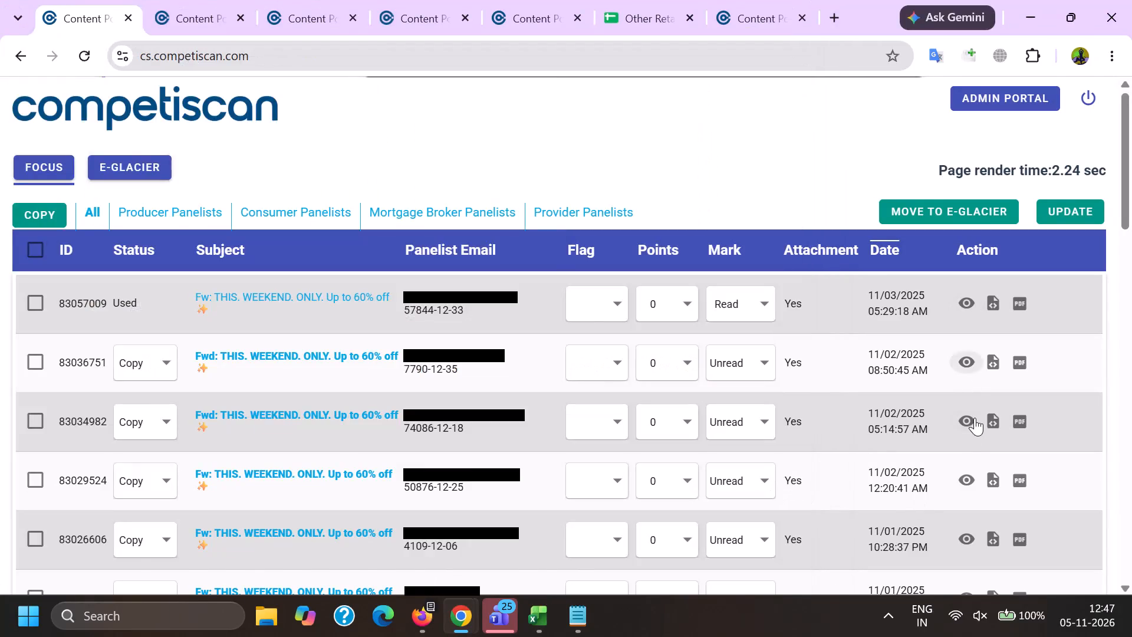
pyautogui.moveTo(803, 96); pyautogui.dragTo(795, 444)
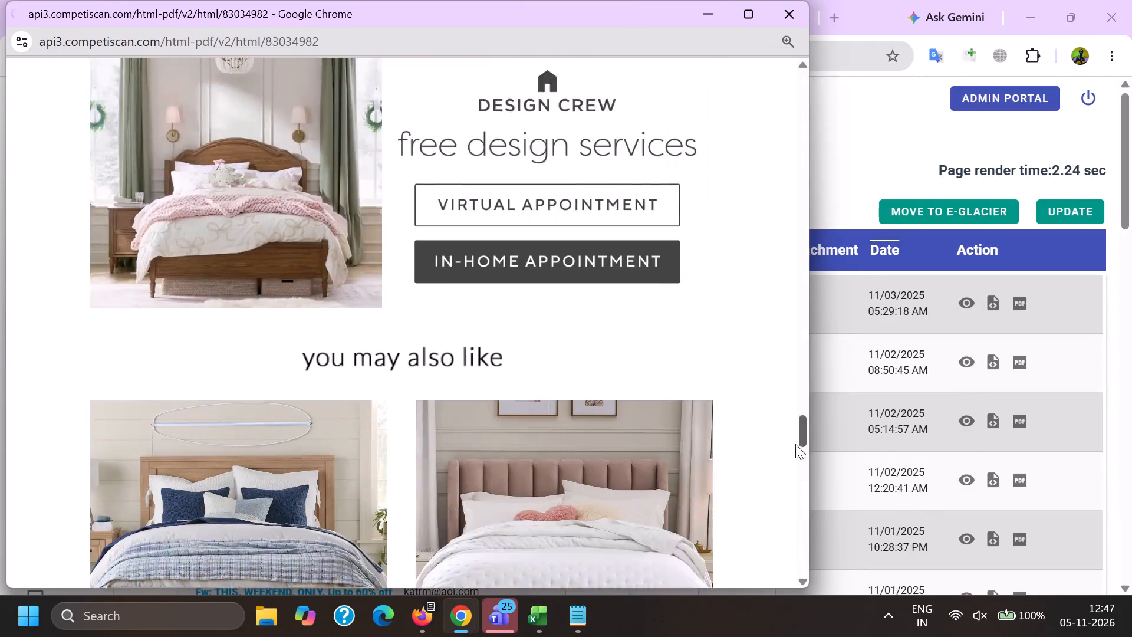
pyautogui.moveTo(795, 444); pyautogui.dragTo(800, 509)
pyautogui.hotkey('alt', 'Tab')
# Preview copy 83029524 and examine its body content against the earlier matches.
pyautogui.scroll(-2, 869, 460)
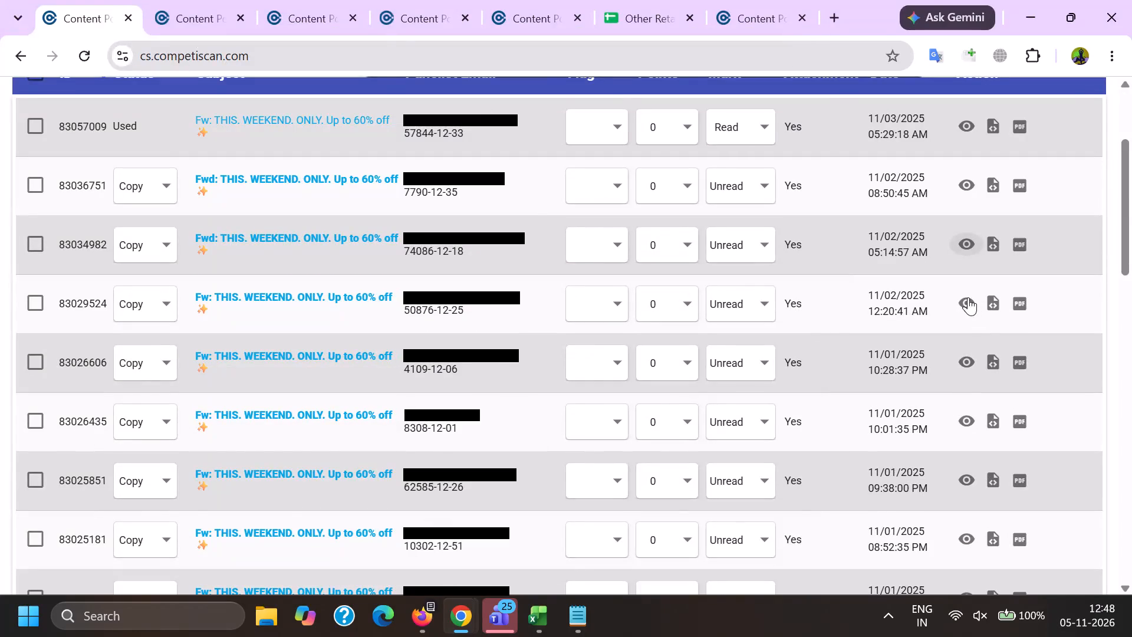
pyautogui.click(968, 297)
pyautogui.moveTo(807, 90); pyautogui.dragTo(761, 419)
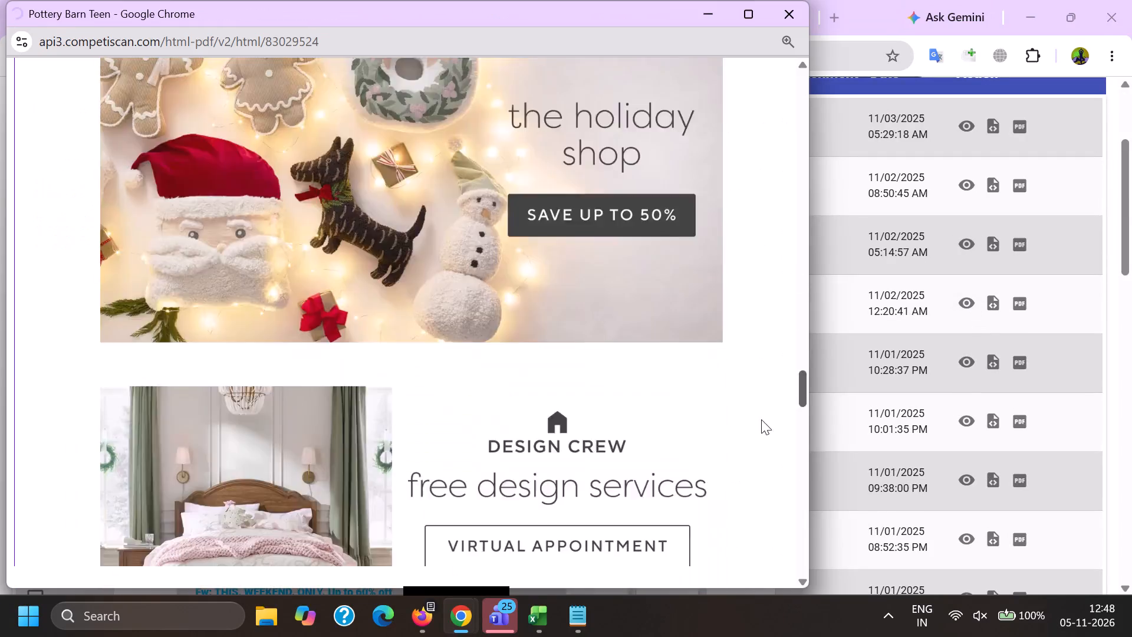
pyautogui.moveTo(761, 419); pyautogui.dragTo(771, 488)
pyautogui.hotkey('alt', 'Tab')
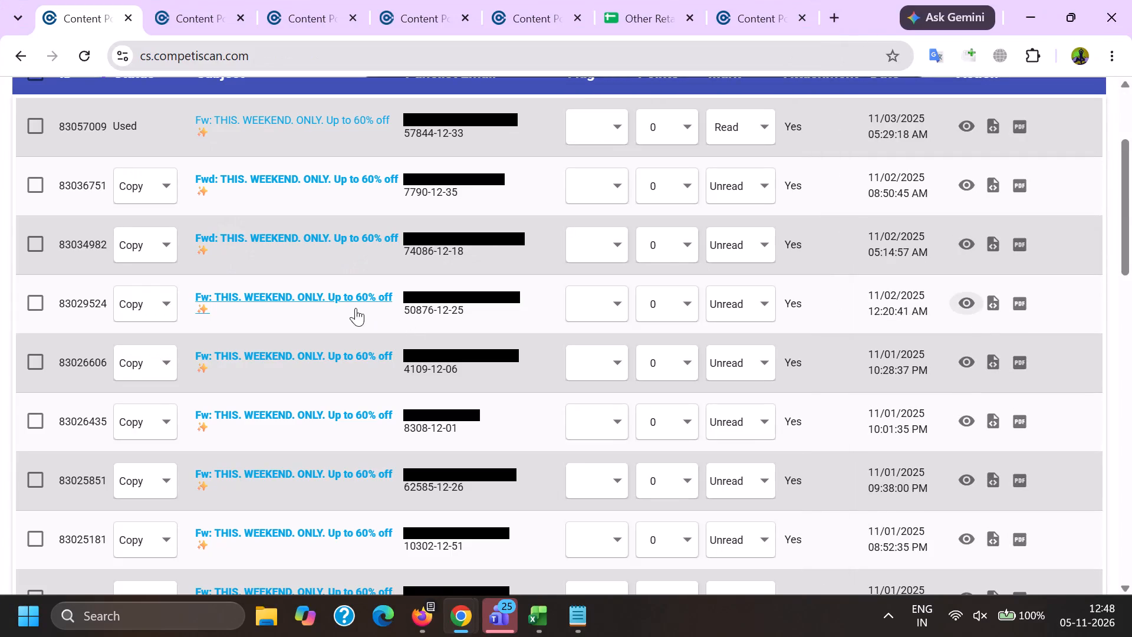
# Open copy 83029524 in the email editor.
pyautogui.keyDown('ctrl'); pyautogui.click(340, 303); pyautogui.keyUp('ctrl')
# Preview copies 83026606, 83026435 and 83025851 and compare their body content with the earlier matches.
pyautogui.click(966, 365)
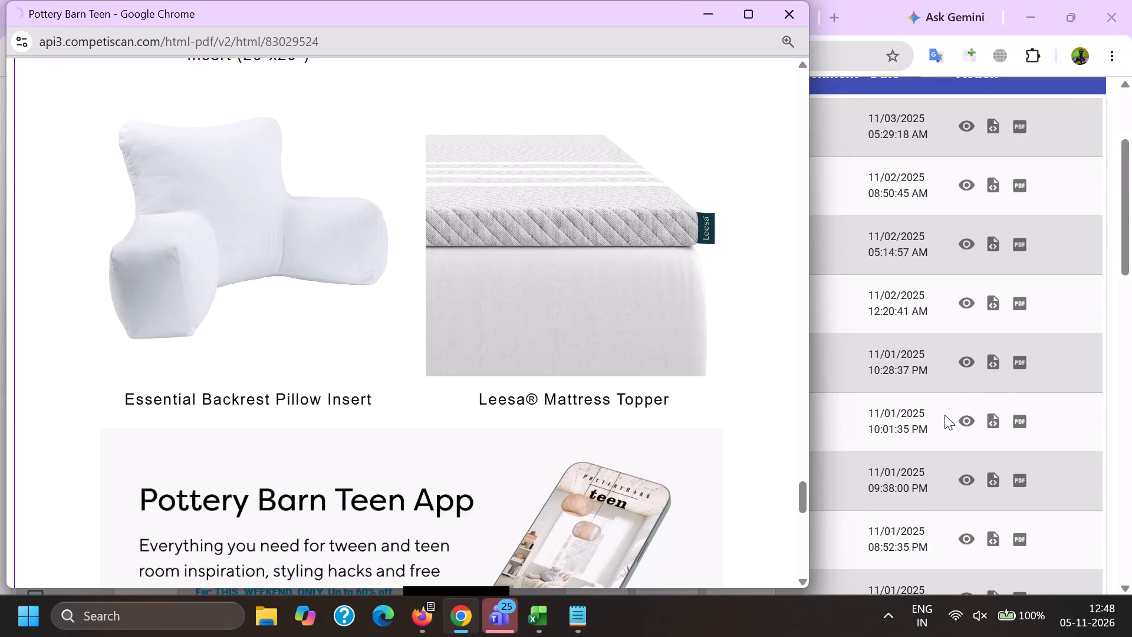
pyautogui.moveTo(808, 90); pyautogui.dragTo(764, 434)
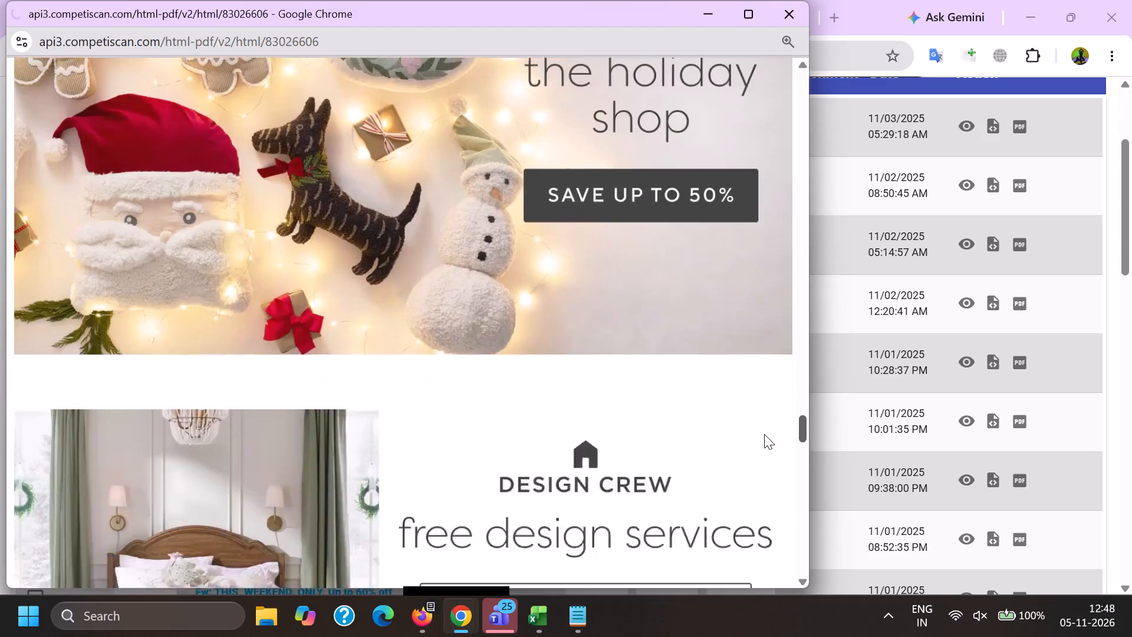
pyautogui.moveTo(764, 434); pyautogui.dragTo(771, 511)
pyautogui.hotkey('alt', 'Tab')
pyautogui.click(967, 421)
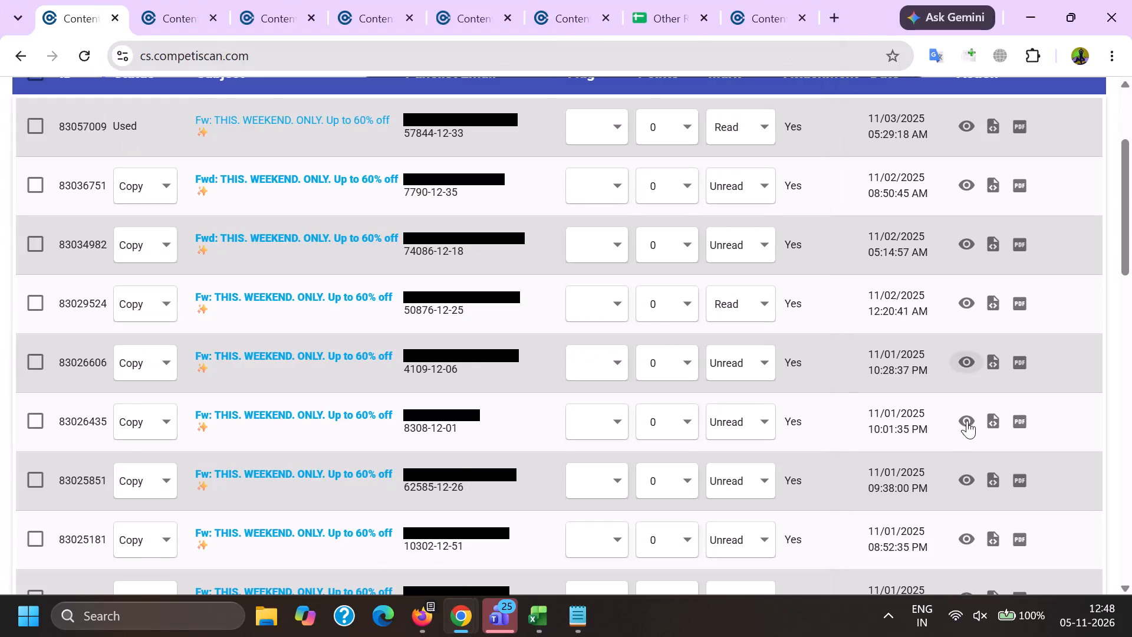
pyautogui.moveTo(805, 94); pyautogui.dragTo(779, 494)
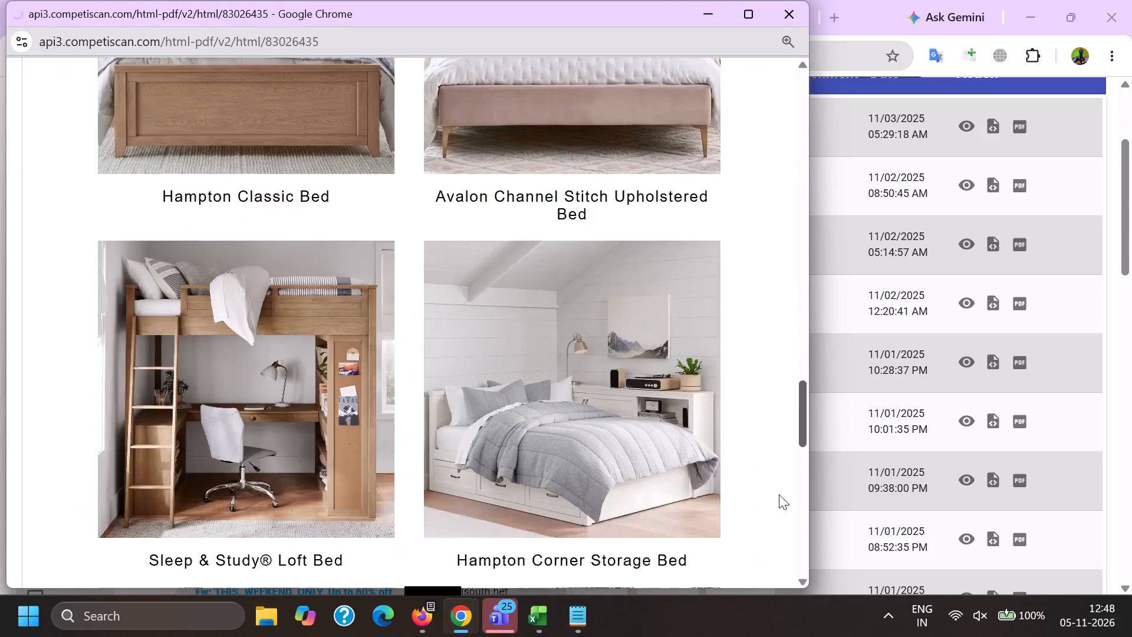
pyautogui.moveTo(779, 494); pyautogui.dragTo(788, 524)
pyautogui.hotkey('alt', 'Tab')
pyautogui.click(962, 482)
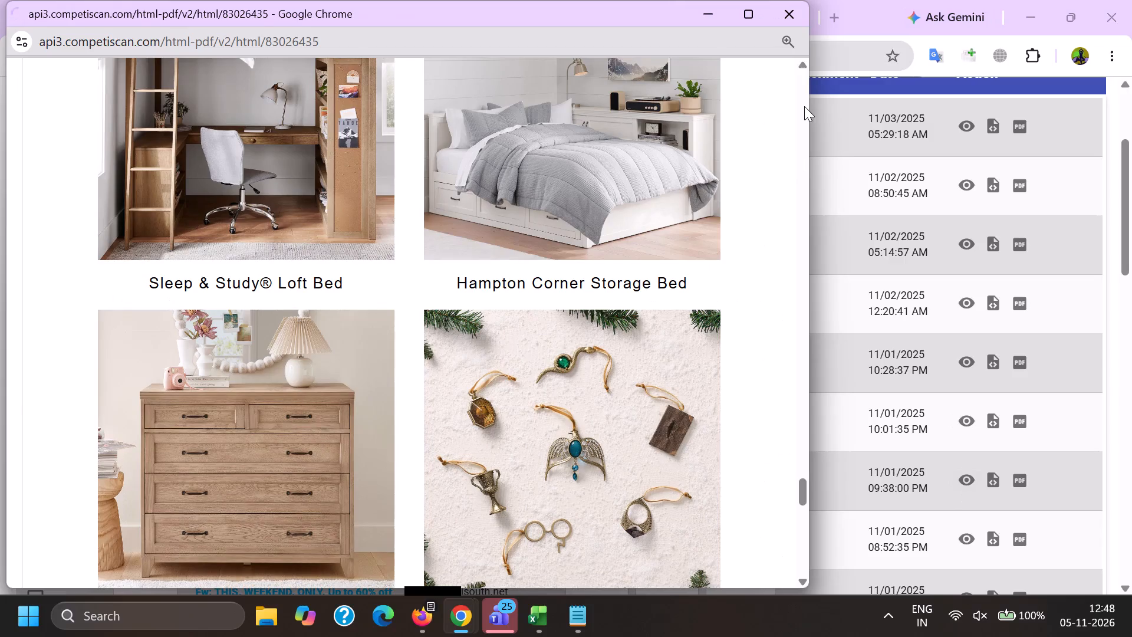
pyautogui.moveTo(804, 91); pyautogui.dragTo(787, 111)
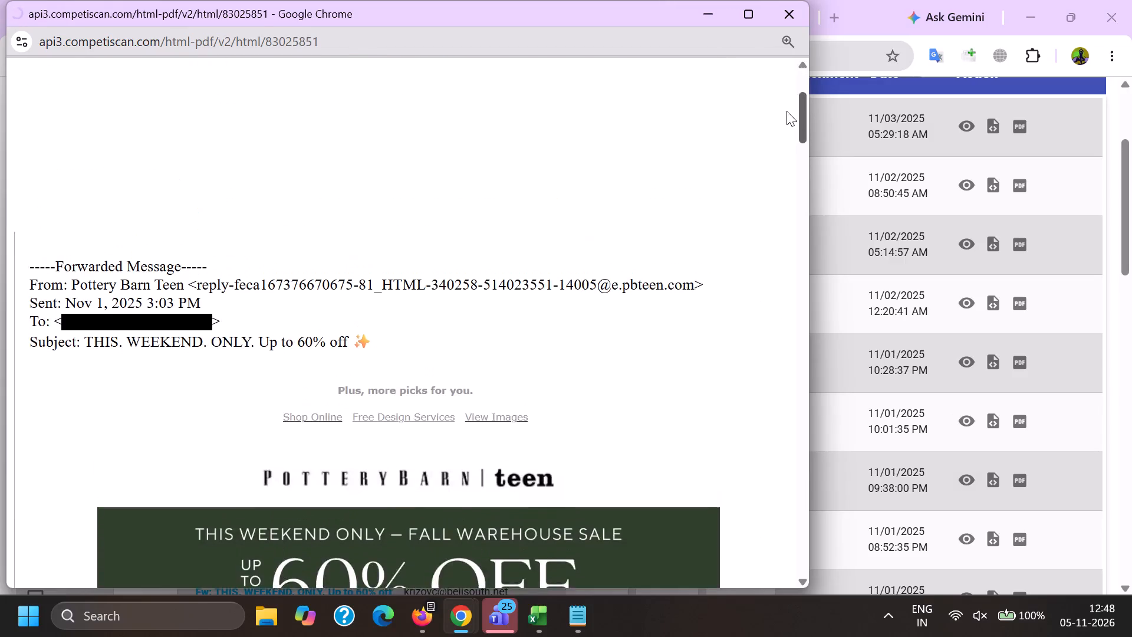
pyautogui.moveTo(787, 111); pyautogui.dragTo(784, 394)
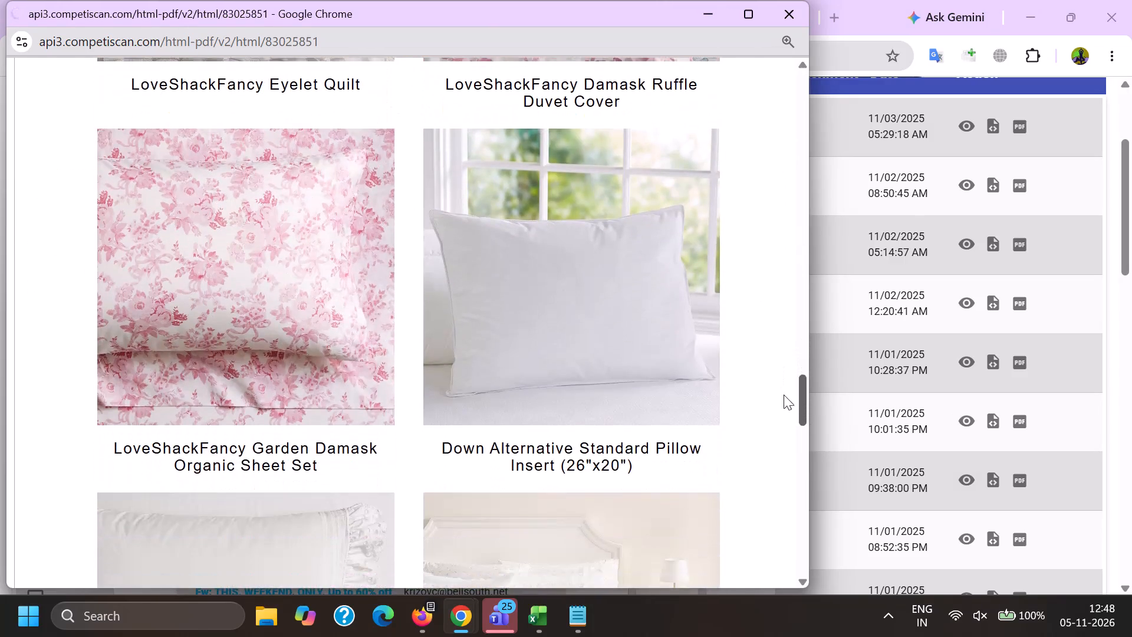
pyautogui.hotkey('alt', 'Tab')
# Compare the opening banners and main images of used email 83057009 and copy 83036751 in their previews.
pyautogui.click(958, 132)
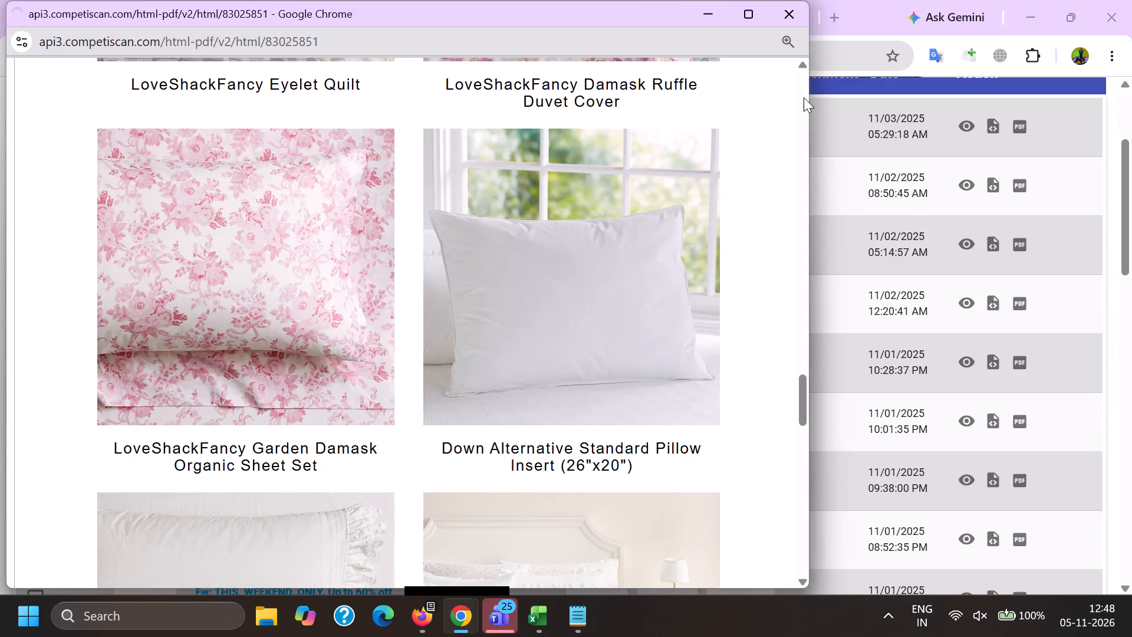
pyautogui.moveTo(804, 88); pyautogui.dragTo(792, 106)
pyautogui.hotkey('alt', 'Tab')
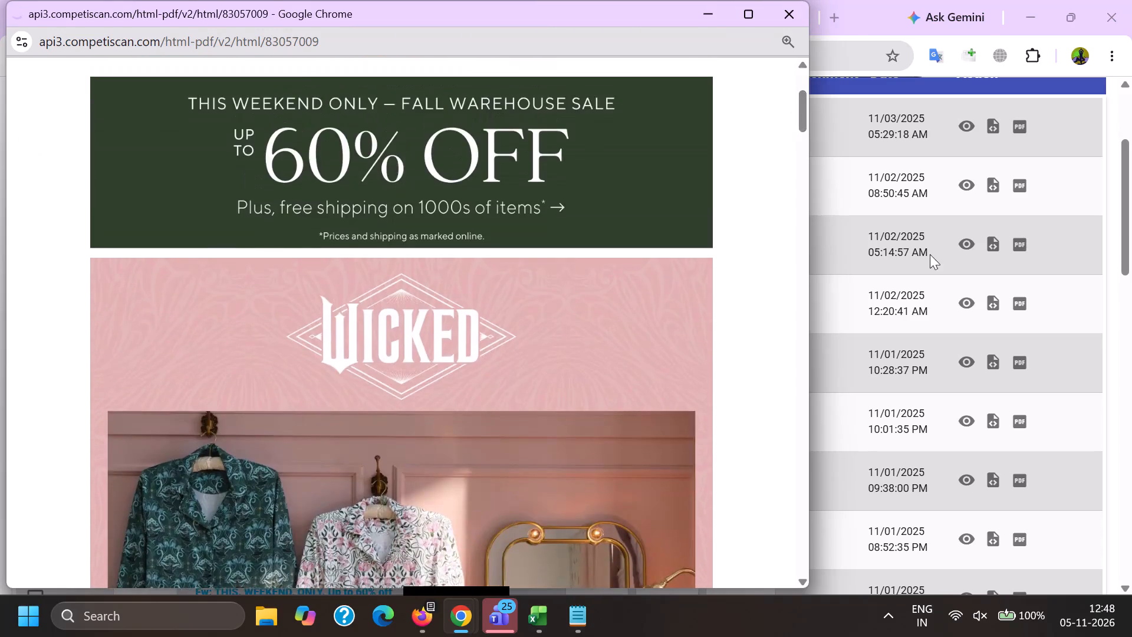
pyautogui.click(959, 186)
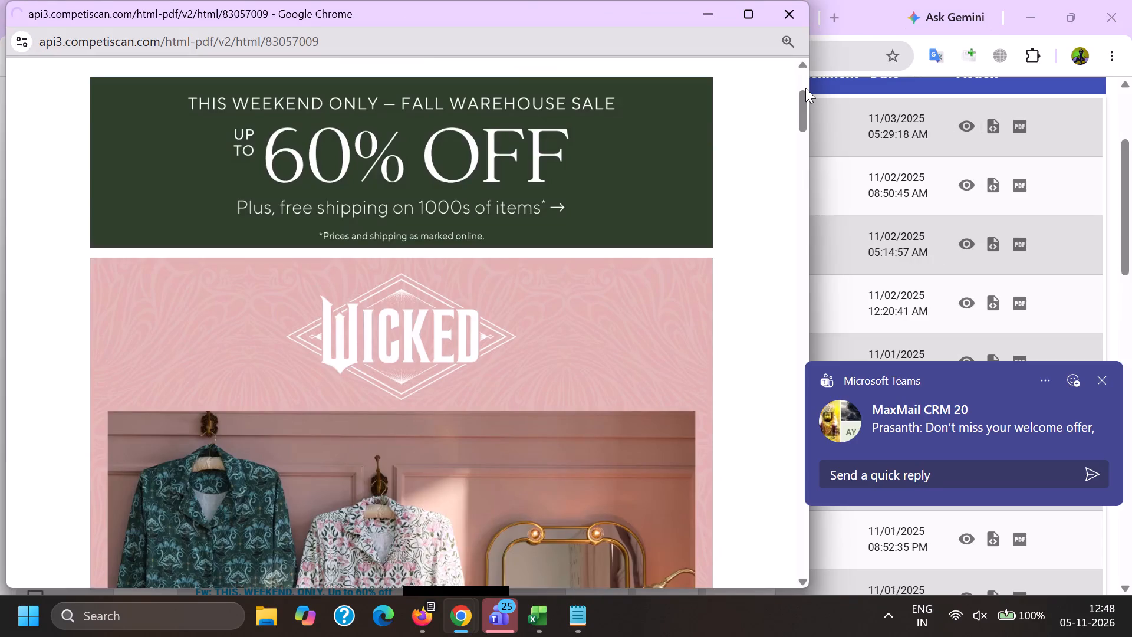
pyautogui.moveTo(805, 88); pyautogui.dragTo(801, 111)
pyautogui.hotkey('alt', 'Tab')
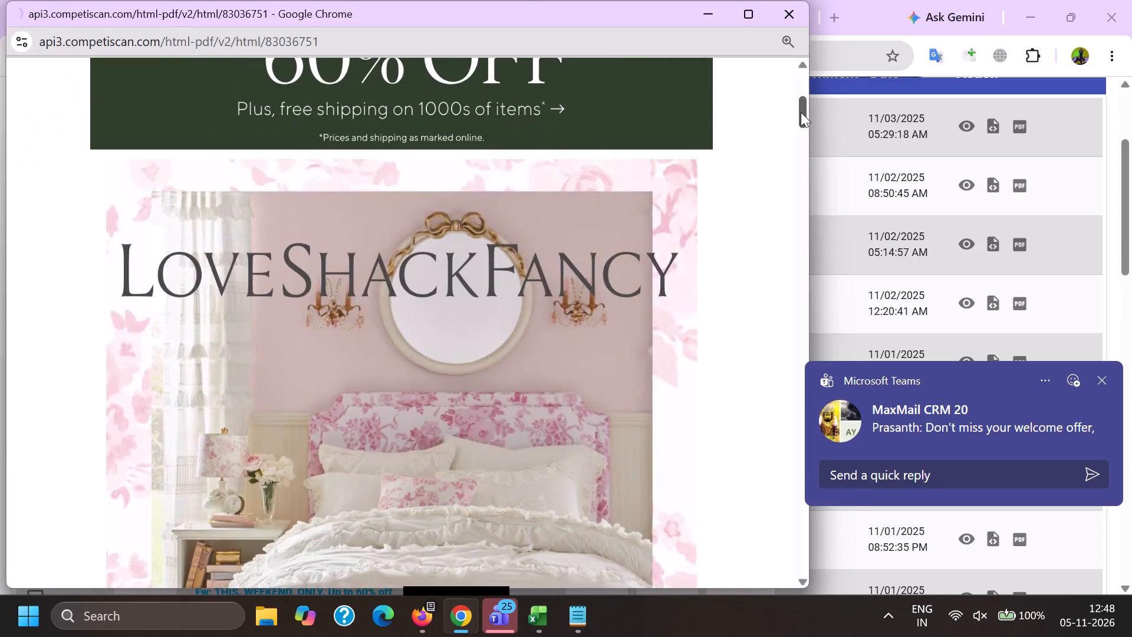
# Close three leftover email editor tabs and the one for email 83029524, and return to the search matches.
pyautogui.click(205, 0)
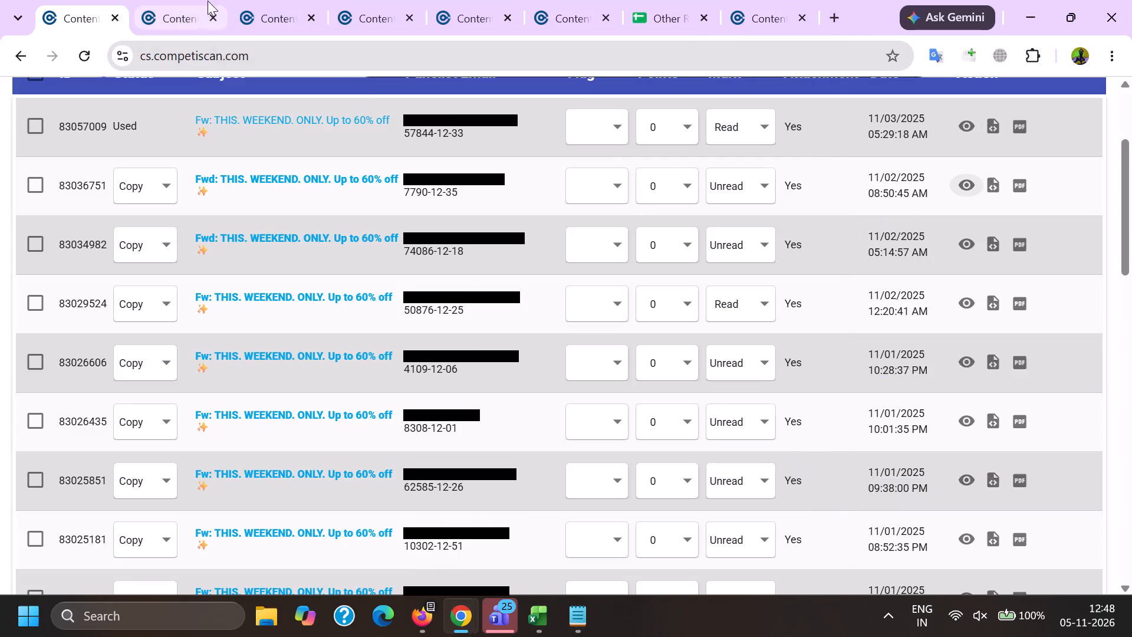
pyautogui.click(265, 0)
pyautogui.click(196, 0)
pyautogui.click(276, 0)
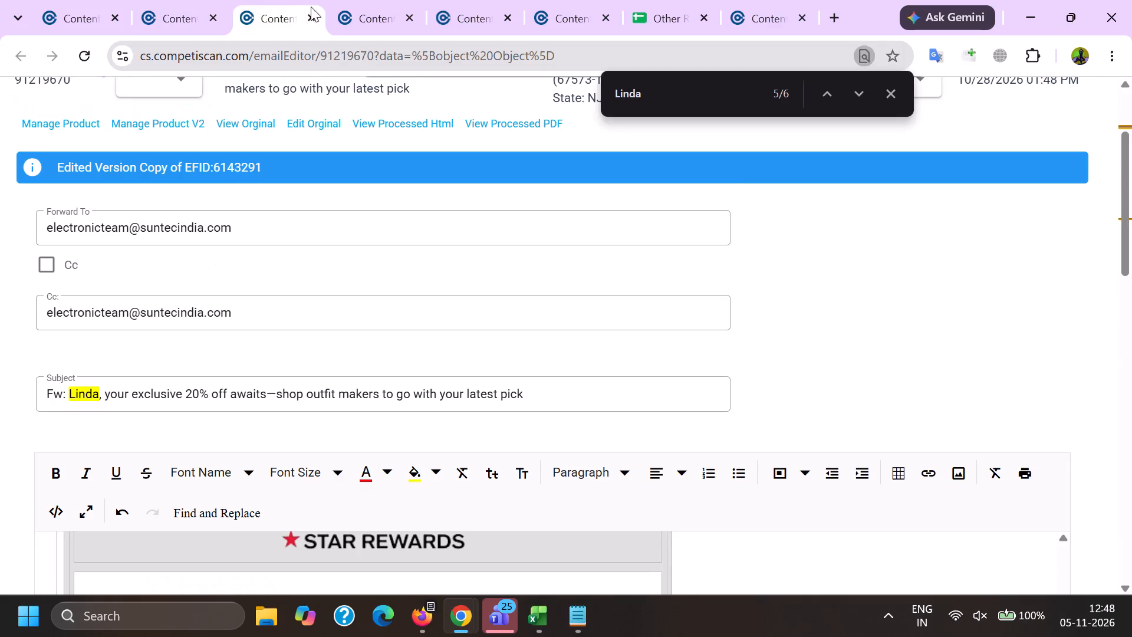
pyautogui.click(311, 17)
pyautogui.click(311, 17)
pyautogui.click(311, 17)
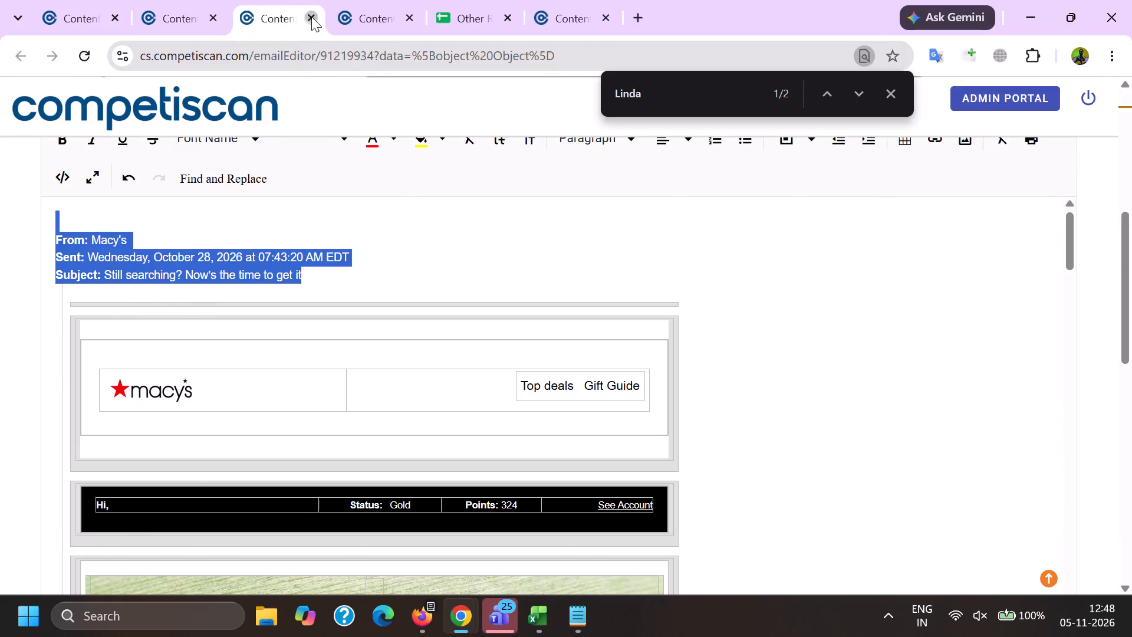
pyautogui.click(195, 0)
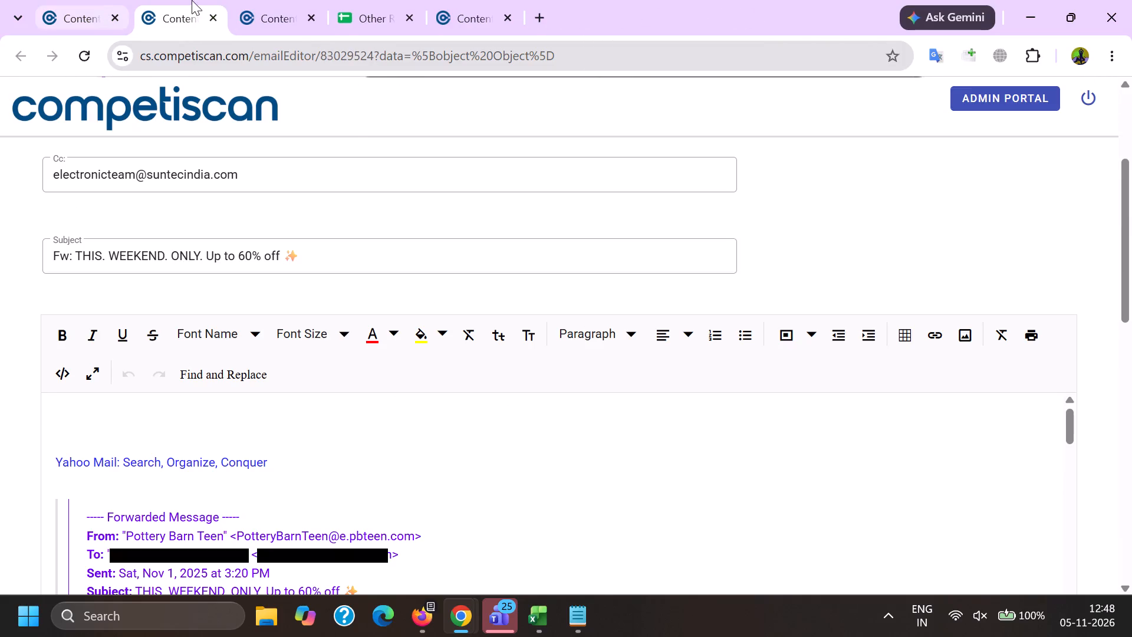
pyautogui.click(216, 14)
pyautogui.click(113, 1)
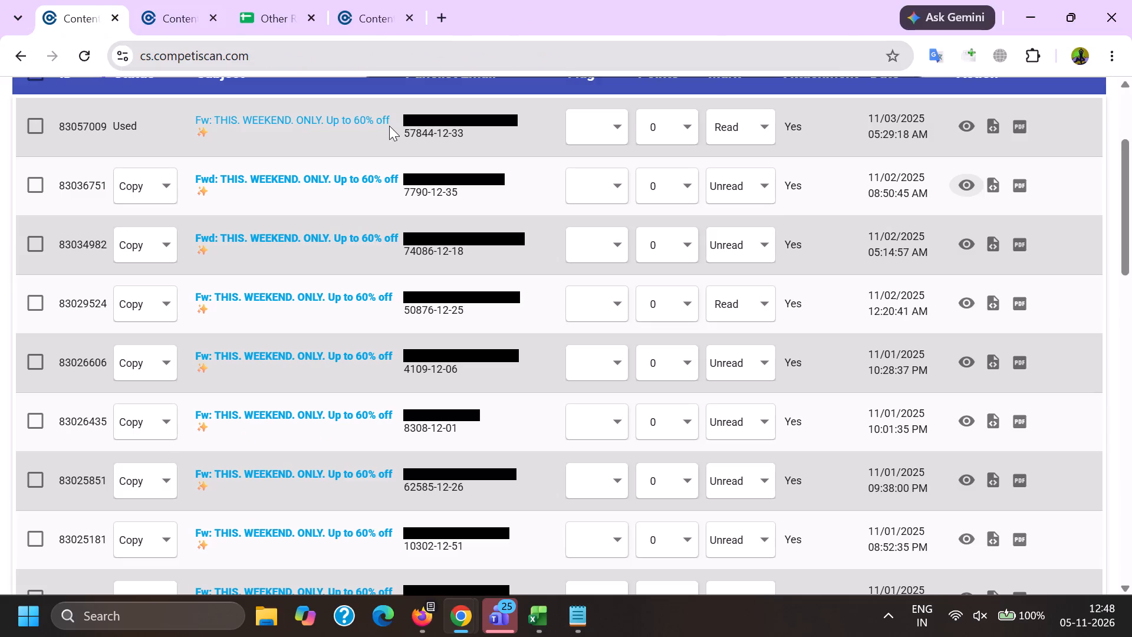
# Preview used email 83057009 and copy 83036751 again, comparing their content from the header down to the product listings.
pyautogui.click(962, 120)
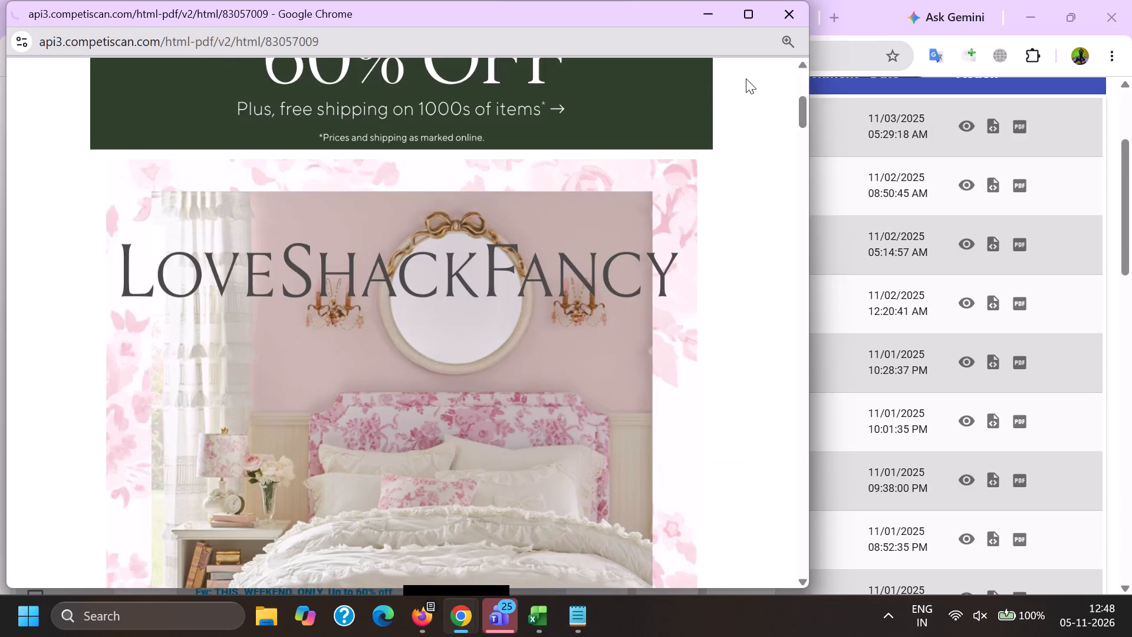
pyautogui.moveTo(802, 73); pyautogui.dragTo(802, 112)
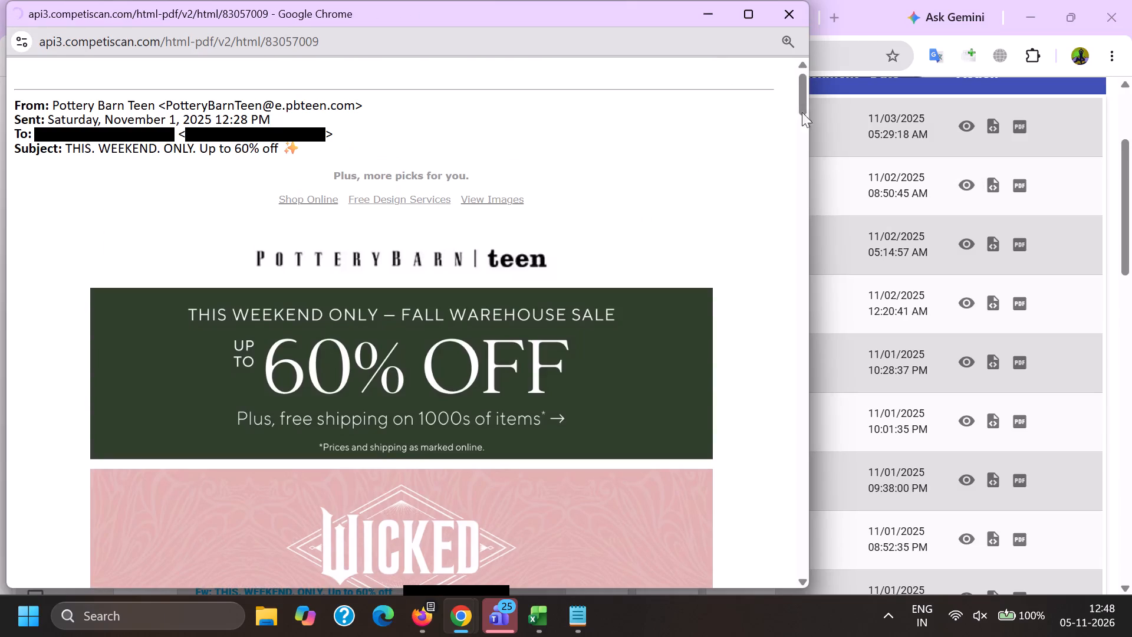
pyautogui.moveTo(802, 112); pyautogui.dragTo(804, 149)
pyautogui.moveTo(807, 99); pyautogui.dragTo(808, 276)
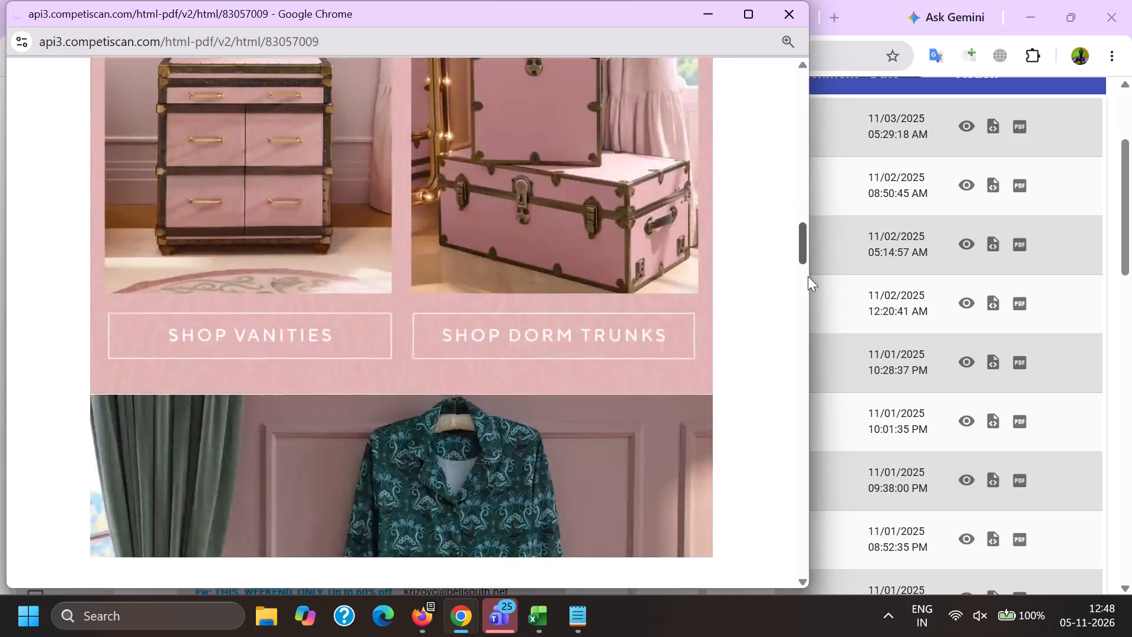
pyautogui.moveTo(808, 276); pyautogui.dragTo(813, 458)
pyautogui.hotkey('alt', 'Tab')
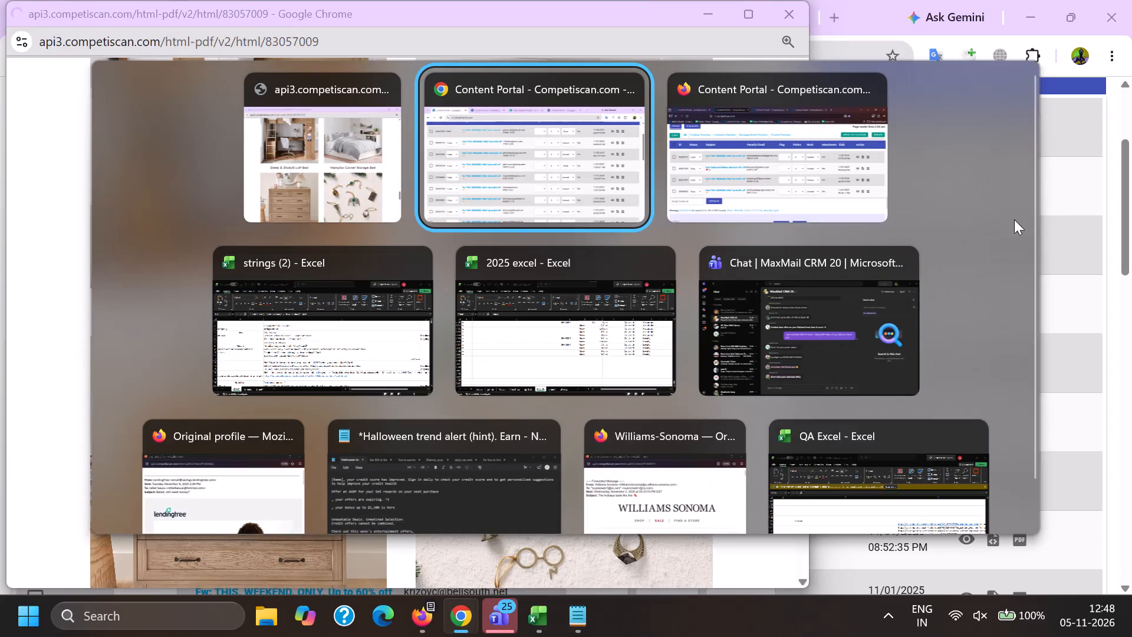
pyautogui.click(1061, 238)
pyautogui.click(960, 179)
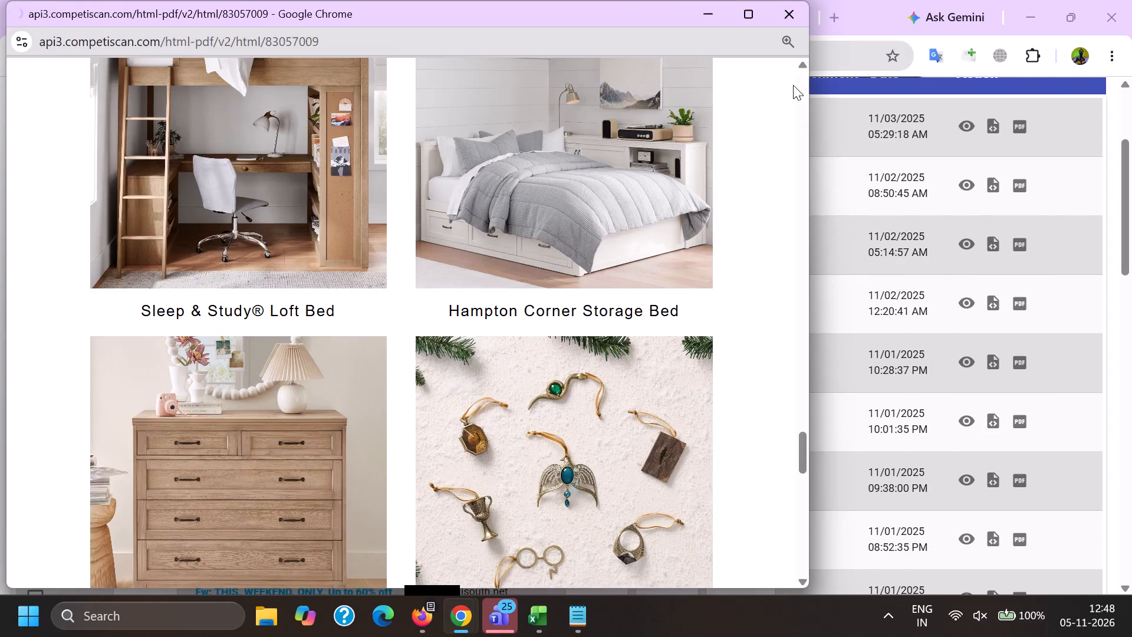
pyautogui.moveTo(806, 77); pyautogui.dragTo(791, 398)
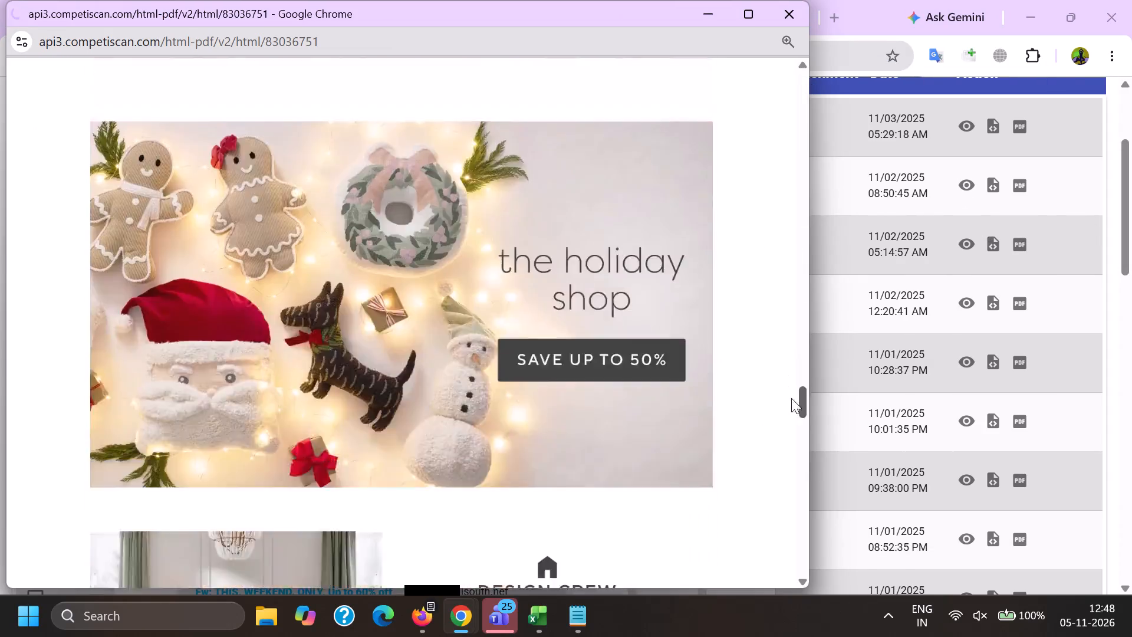
pyautogui.moveTo(791, 398); pyautogui.dragTo(811, 458)
pyautogui.hotkey('alt', 'Tab')
# Open copy 83036751 in the email editor from the search matches.
pyautogui.keyDown('ctrl'); pyautogui.click(310, 182); pyautogui.keyUp('ctrl')
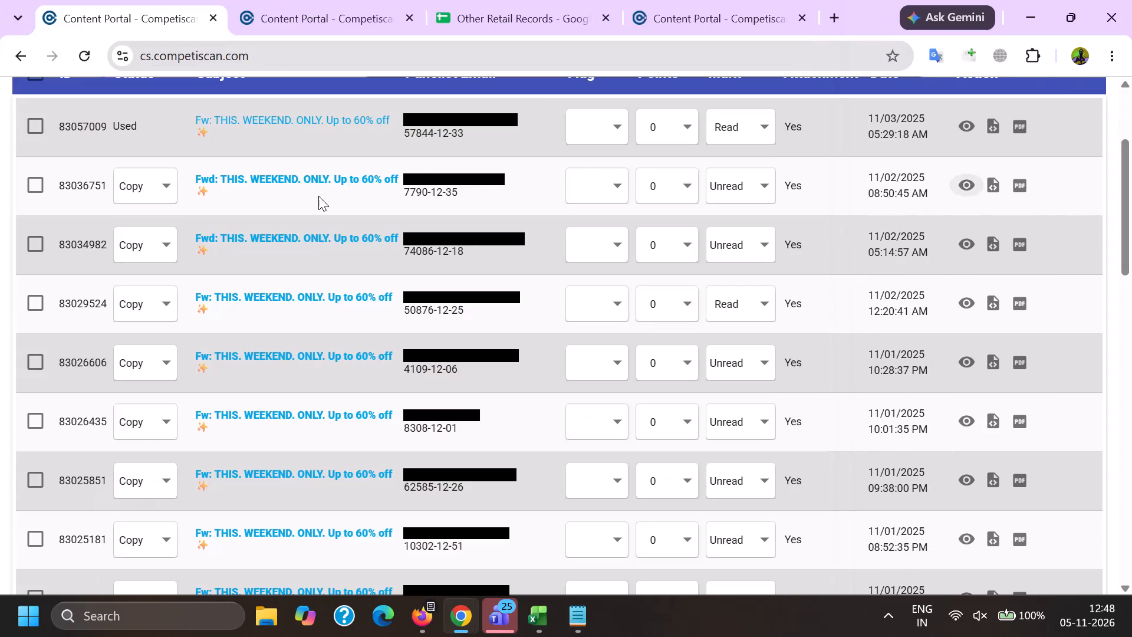
# Preview copy 83034982 and compare its images and product listings with copy 83036751 in the email editor, returning to the search matches.
pyautogui.click(966, 242)
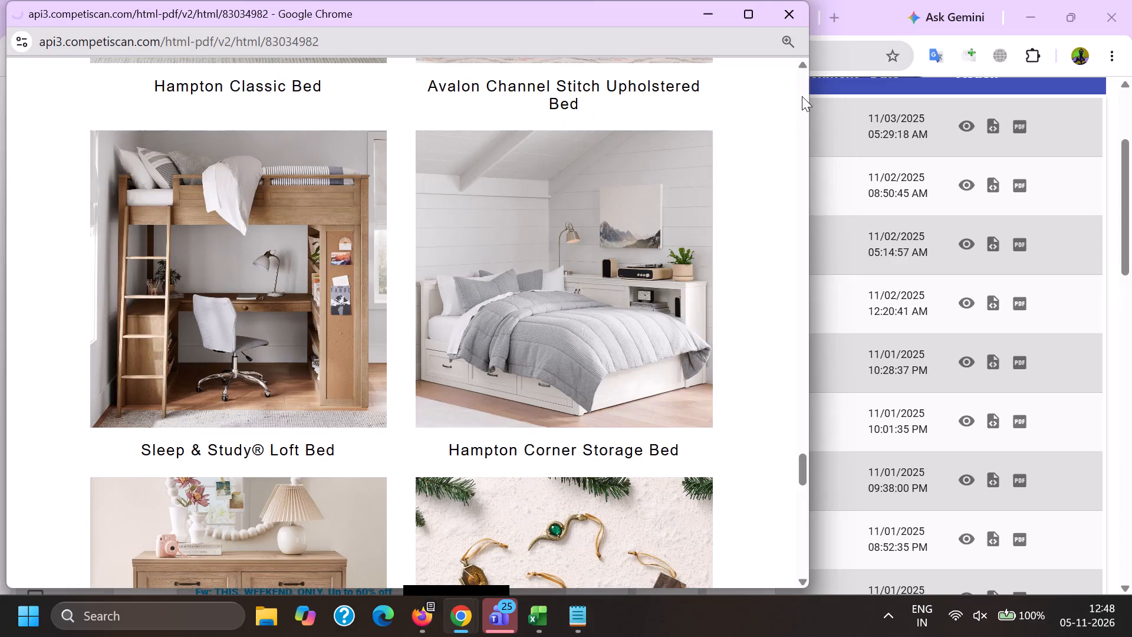
pyautogui.moveTo(802, 92); pyautogui.dragTo(799, 183)
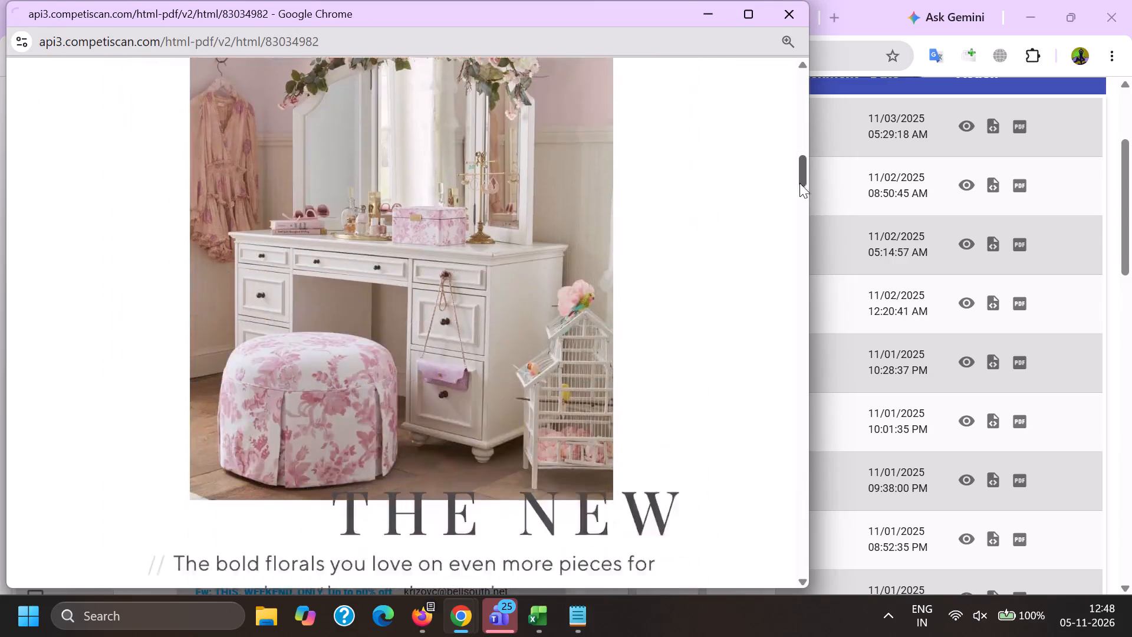
pyautogui.moveTo(799, 183); pyautogui.dragTo(807, 403)
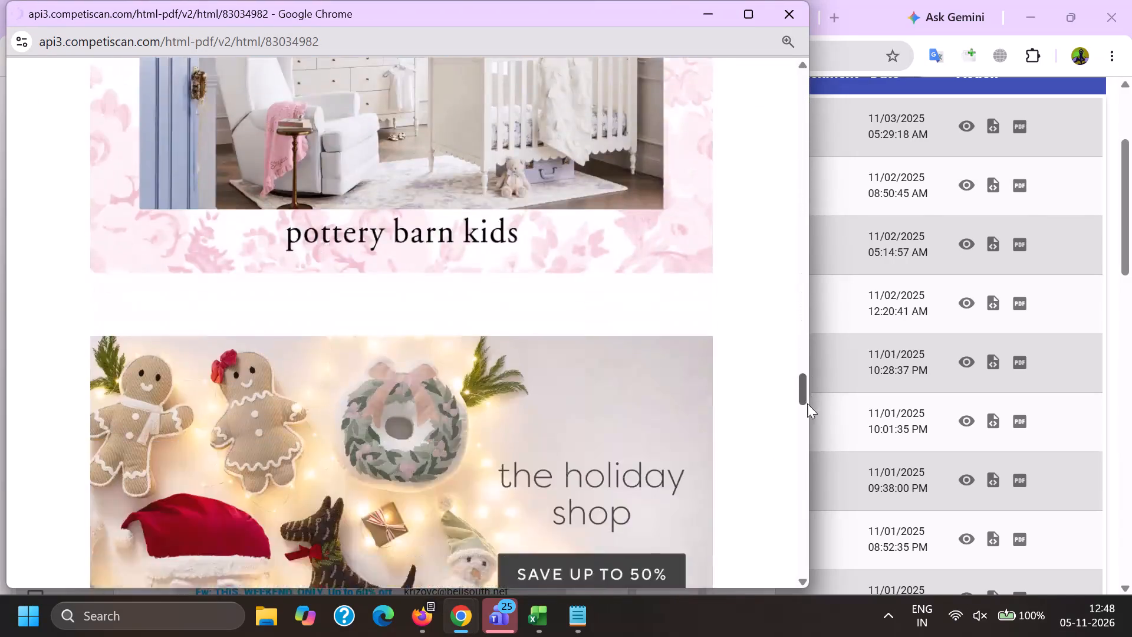
pyautogui.moveTo(807, 403); pyautogui.dragTo(810, 421)
pyautogui.hotkey('alt', 'Tab')
pyautogui.click(304, 0)
pyautogui.scroll(-9, 479, 363)
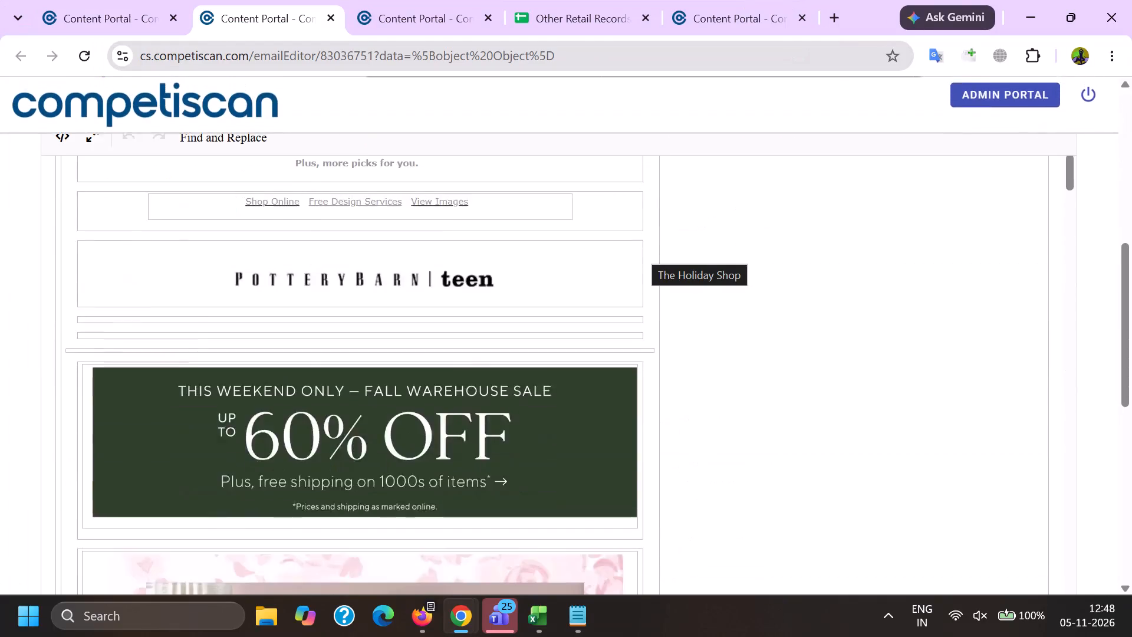
pyautogui.scroll(-20, 485, 347)
pyautogui.scroll(-16, 485, 347)
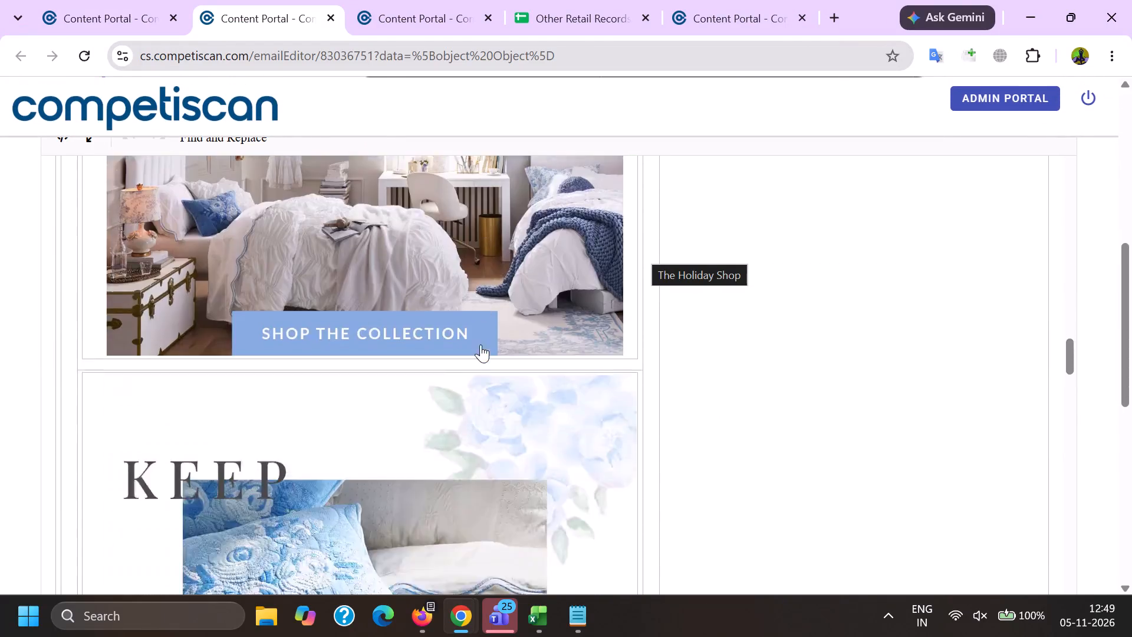
pyautogui.scroll(-20, 481, 344)
pyautogui.scroll(-10, 481, 344)
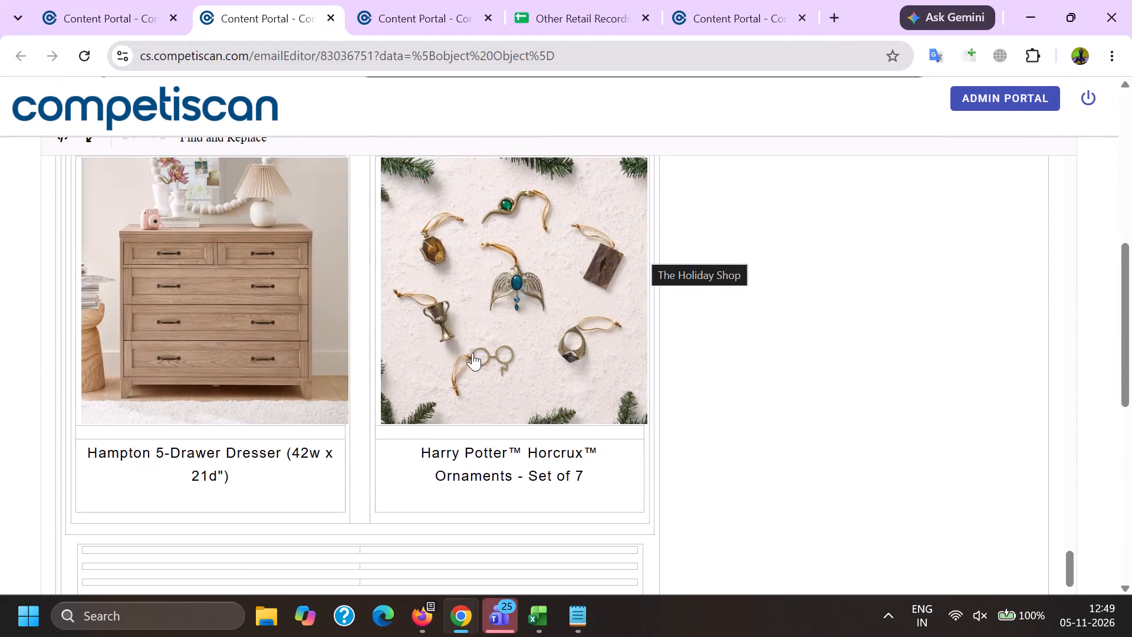
pyautogui.click(120, 0)
# Preview copy 83029524 from its banner down to the product listings, and open it in the email editor.
pyautogui.click(972, 301)
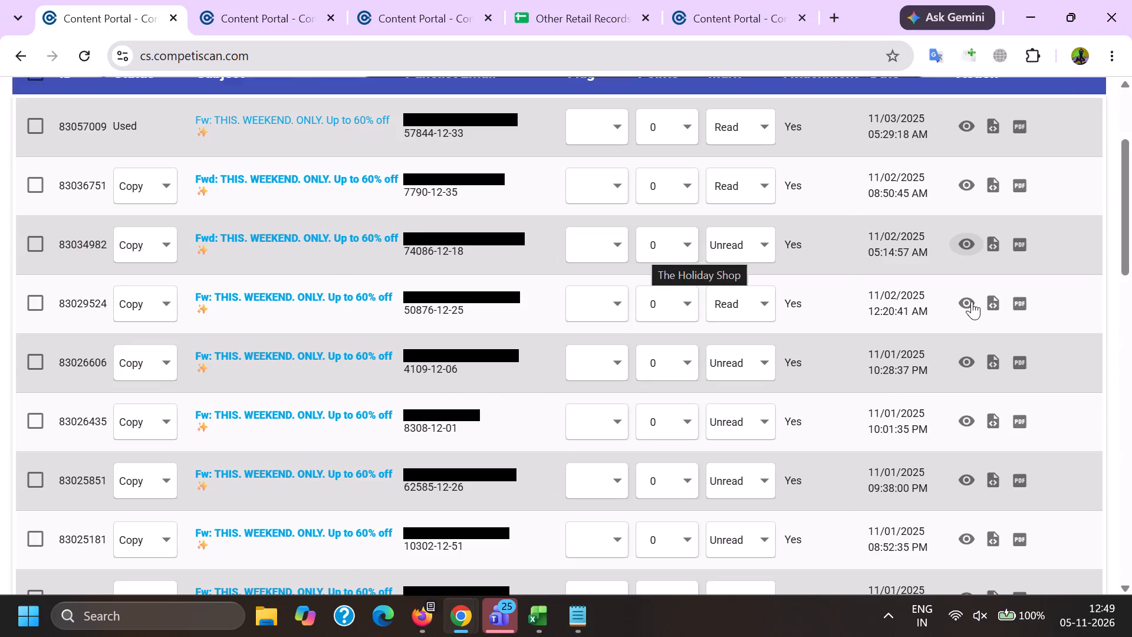
pyautogui.moveTo(802, 88); pyautogui.dragTo(802, 100)
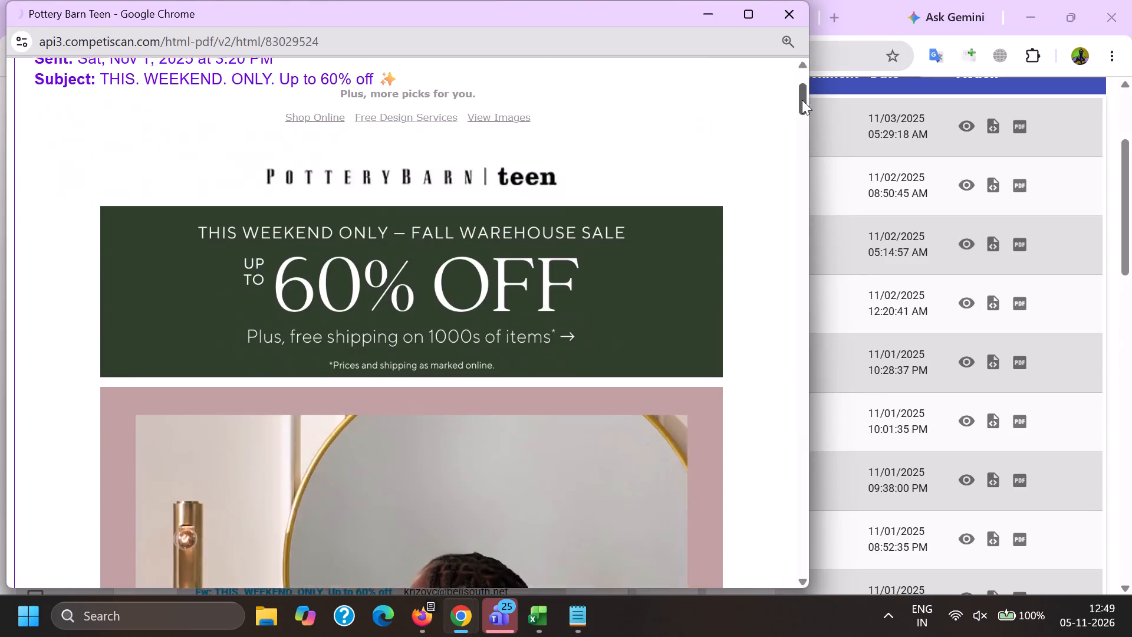
pyautogui.moveTo(802, 100); pyautogui.dragTo(837, 421)
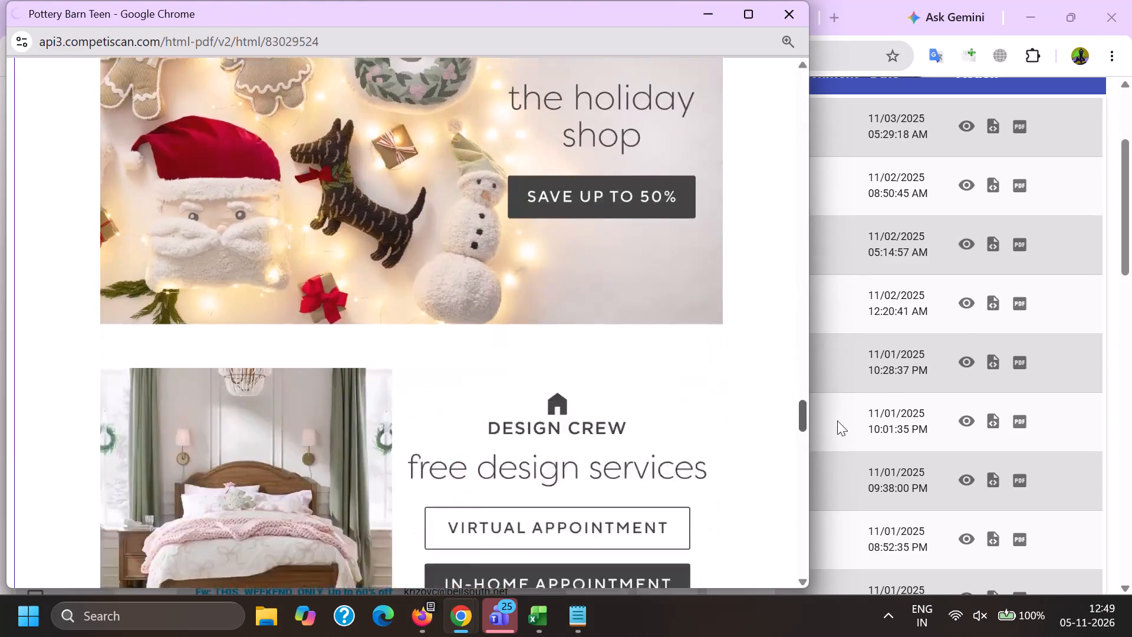
pyautogui.moveTo(837, 421); pyautogui.dragTo(852, 477)
pyautogui.hotkey('alt', 'Tab')
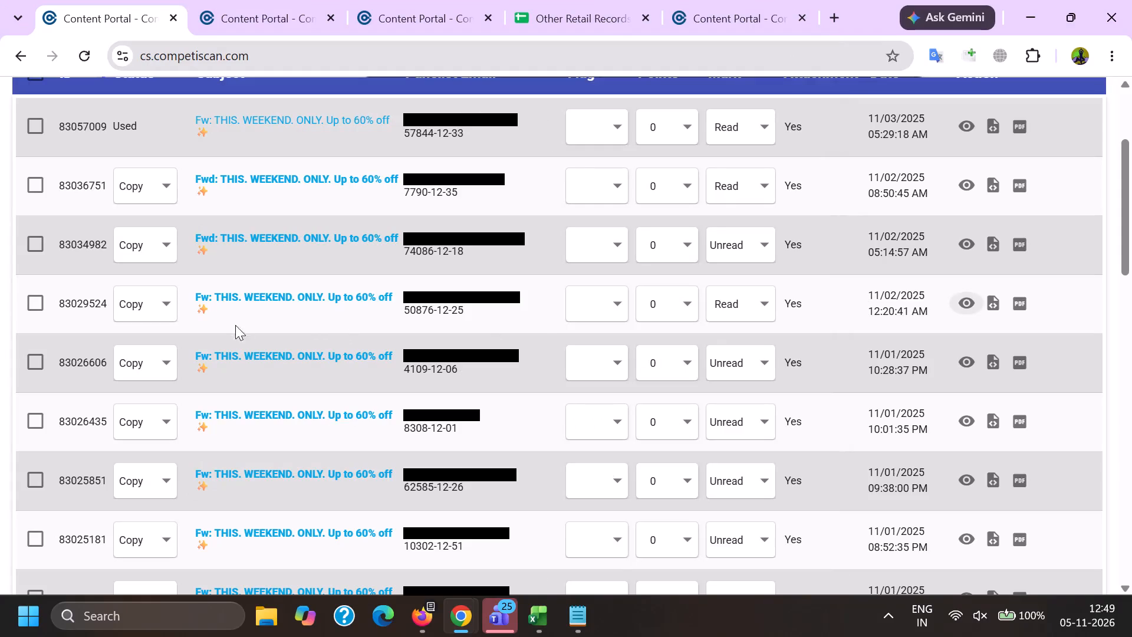
pyautogui.keyDown('ctrl'); pyautogui.click(243, 300); pyautogui.keyUp('ctrl')
# Preview copy 83026606 from its main images down to the product listings, and dismiss the Teams notification over the search matches.
pyautogui.click(968, 355)
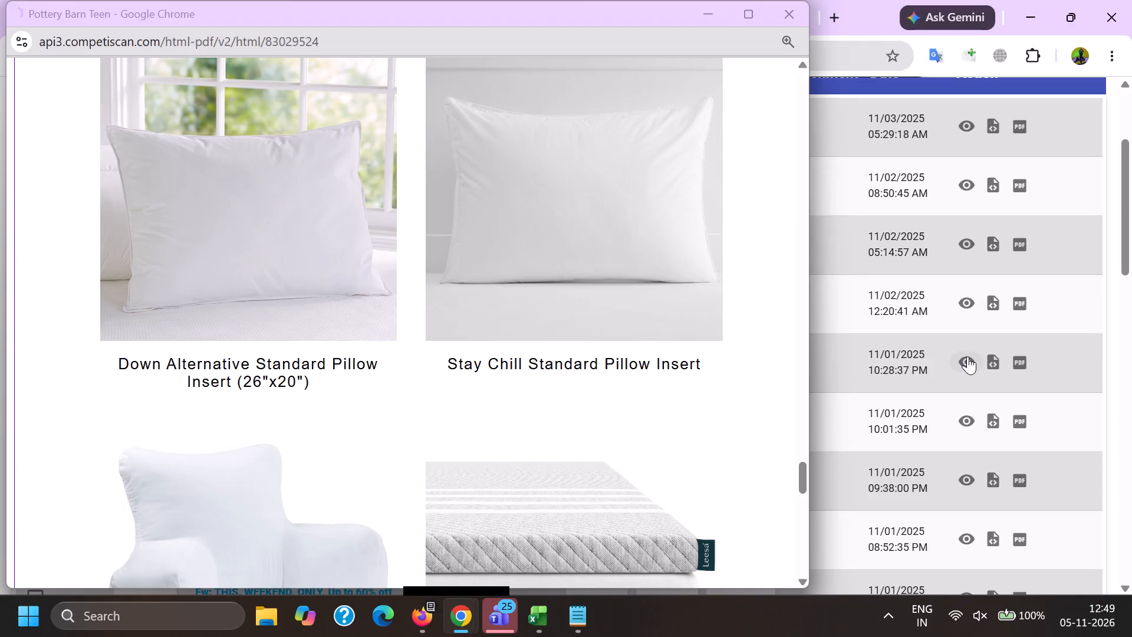
pyautogui.moveTo(806, 94); pyautogui.dragTo(804, 361)
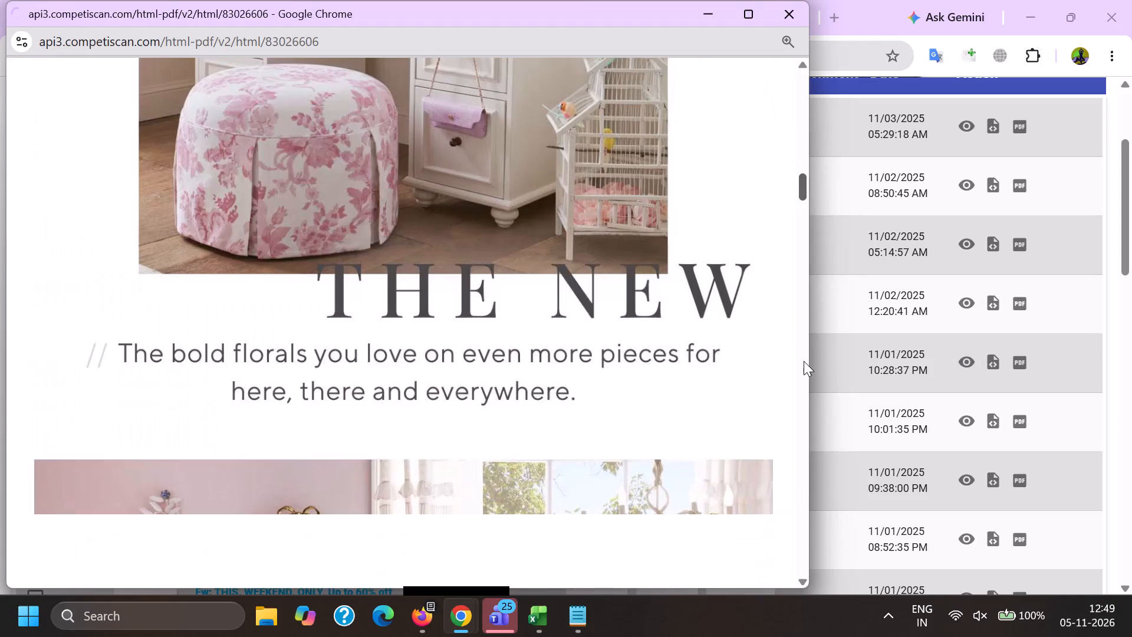
pyautogui.moveTo(804, 361); pyautogui.dragTo(823, 497)
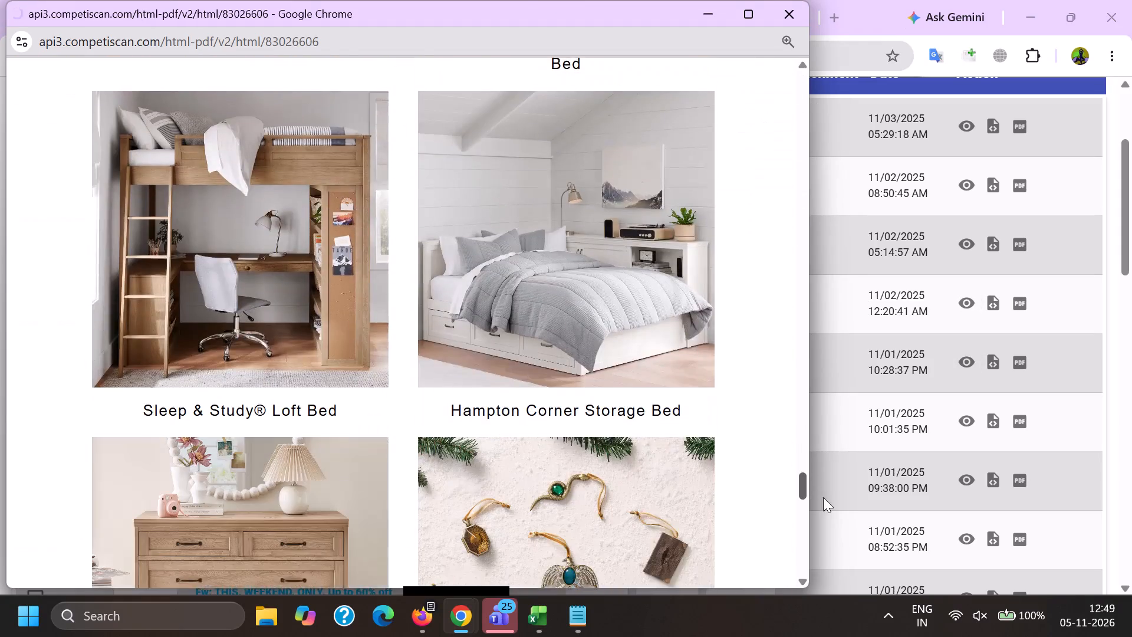
pyautogui.moveTo(823, 497); pyautogui.dragTo(841, 514)
pyautogui.hotkey('alt', 'Tab')
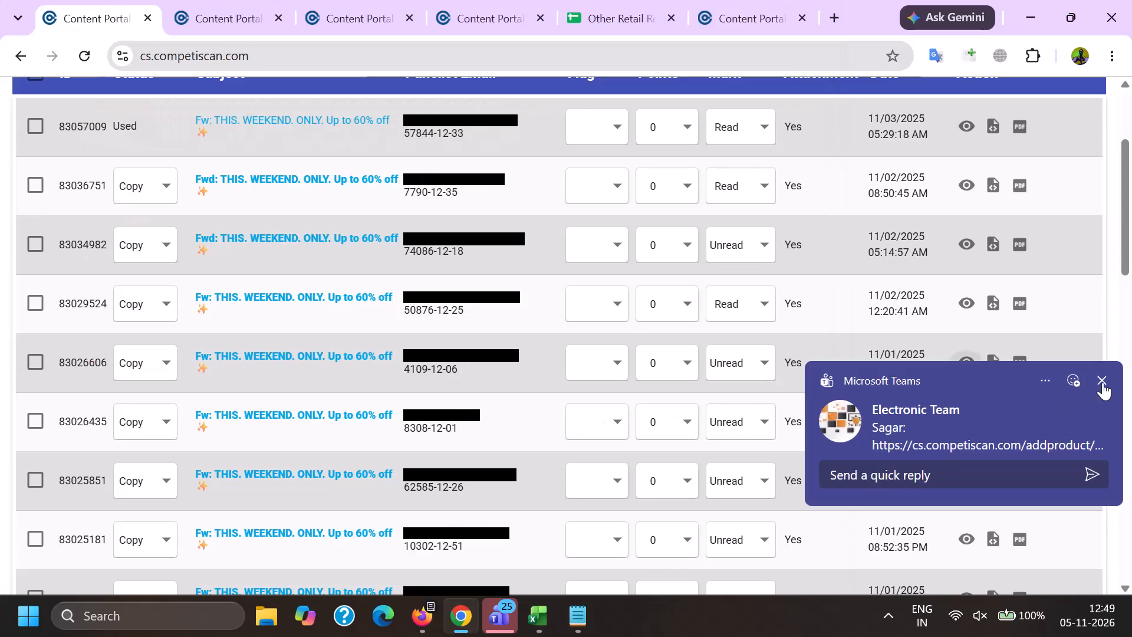
pyautogui.click(1103, 382)
# Preview the header and opening banner of copy 83026435, and open that copy in the email editor.
pyautogui.click(972, 420)
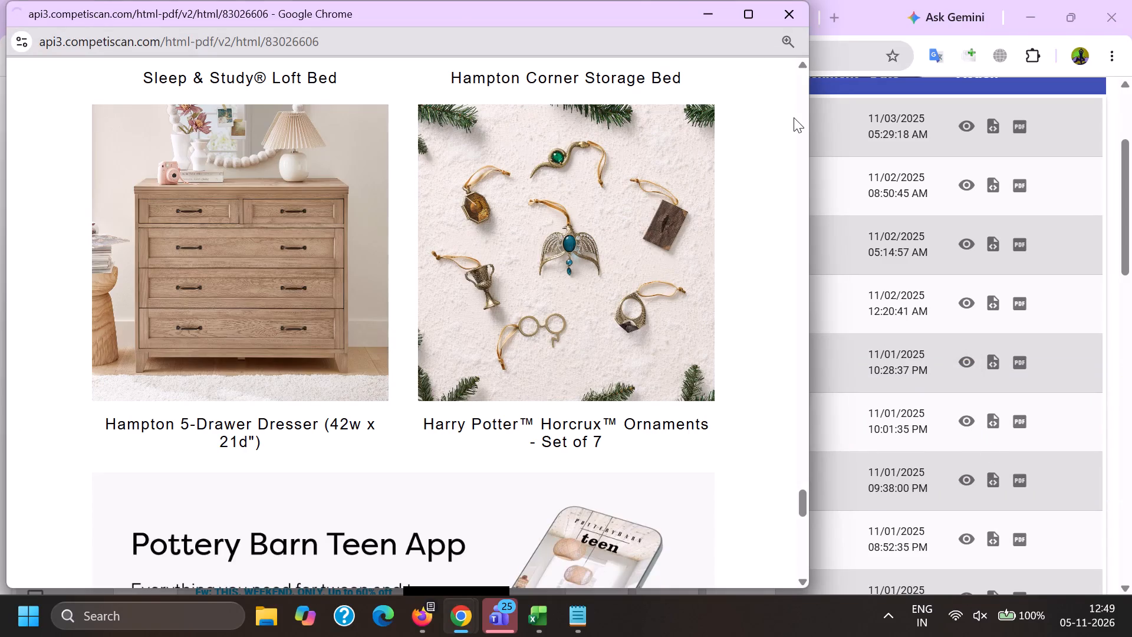
pyautogui.moveTo(804, 84); pyautogui.dragTo(798, 79)
pyautogui.hotkey('alt', 'Tab')
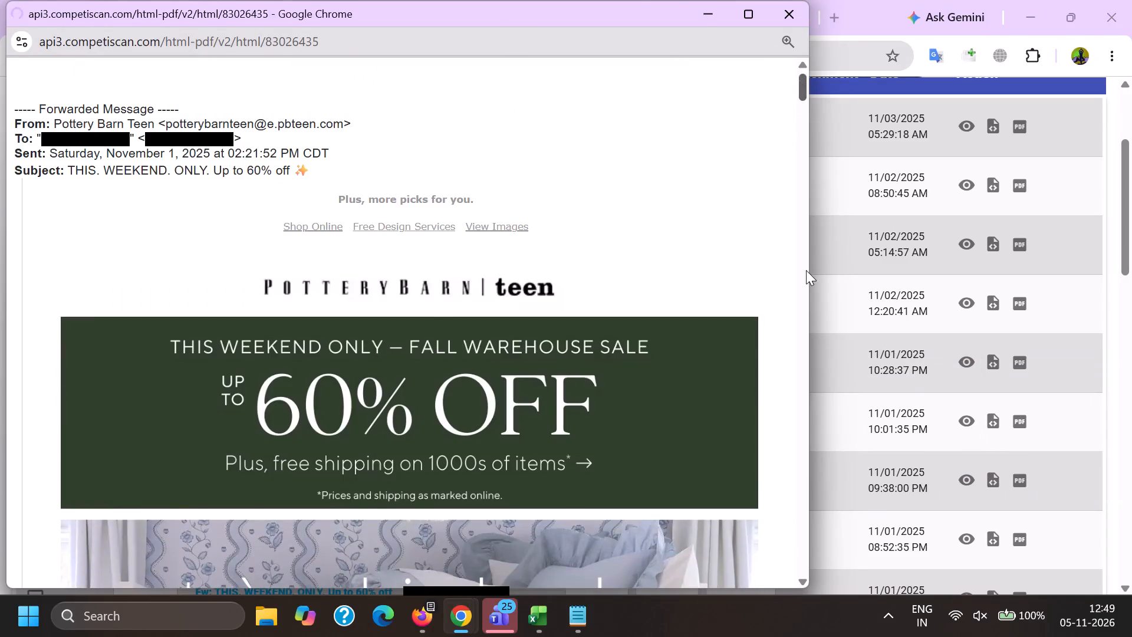
pyautogui.keyDown('ctrl'); pyautogui.click(319, 423); pyautogui.keyUp('ctrl')
pyautogui.keyDown('ctrl'); pyautogui.click(319, 414); pyautogui.keyUp('ctrl')
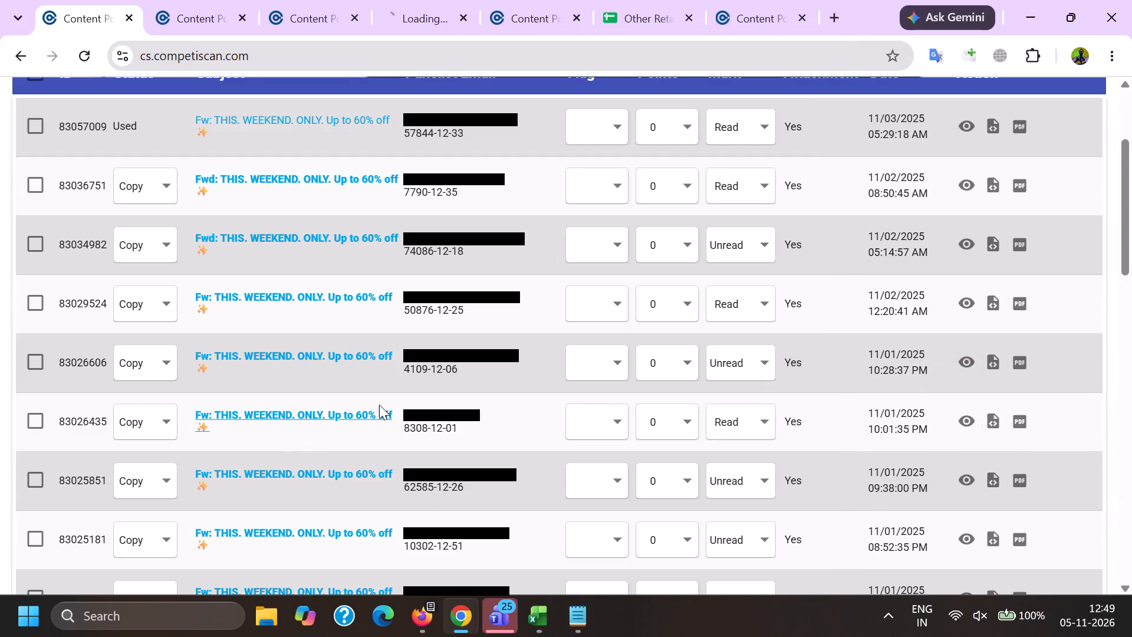
# Preview copy 83025851 from its banner down through the content, and open it in the email editor.
pyautogui.click(964, 476)
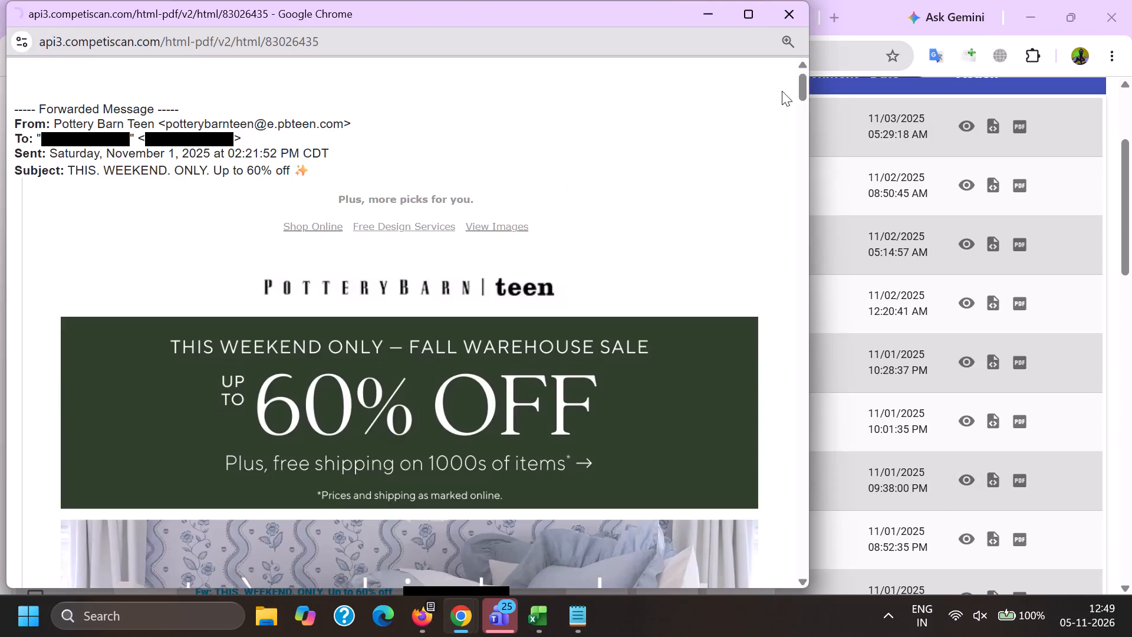
pyautogui.moveTo(800, 86); pyautogui.dragTo(800, 137)
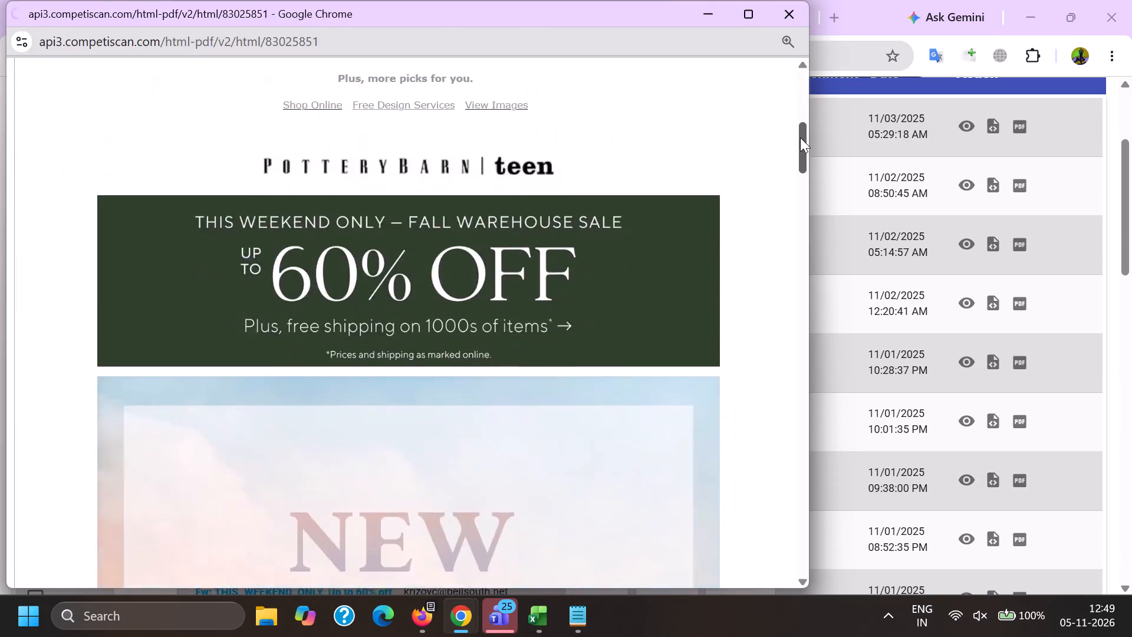
pyautogui.moveTo(800, 137); pyautogui.dragTo(805, 471)
pyautogui.hotkey('alt', 'Tab')
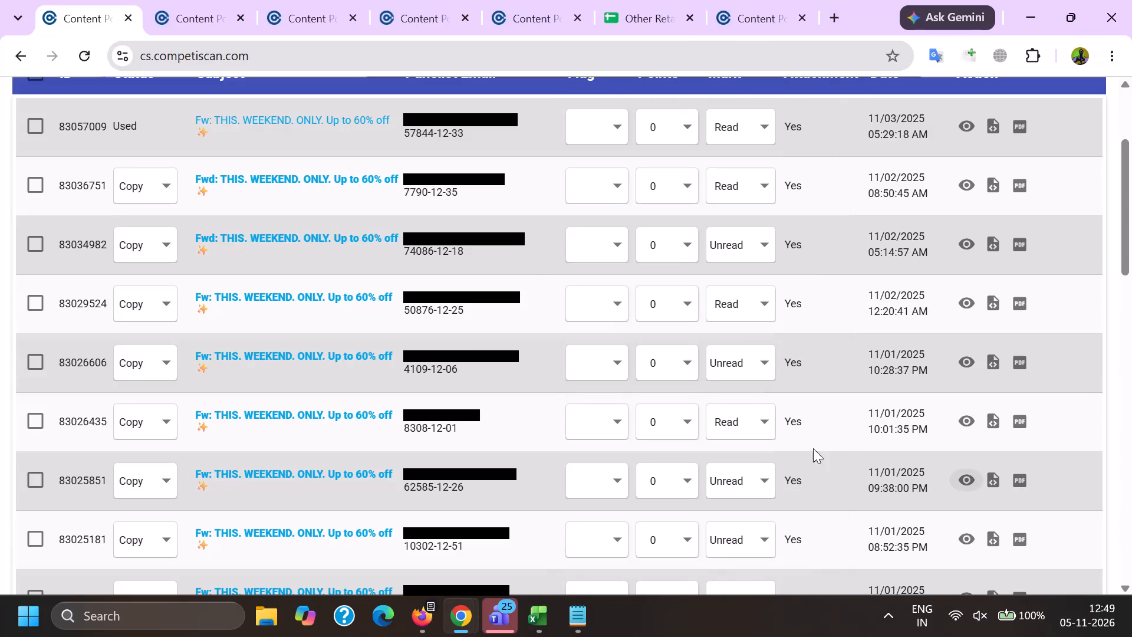
pyautogui.keyDown('ctrl'); pyautogui.click(344, 475); pyautogui.keyUp('ctrl')
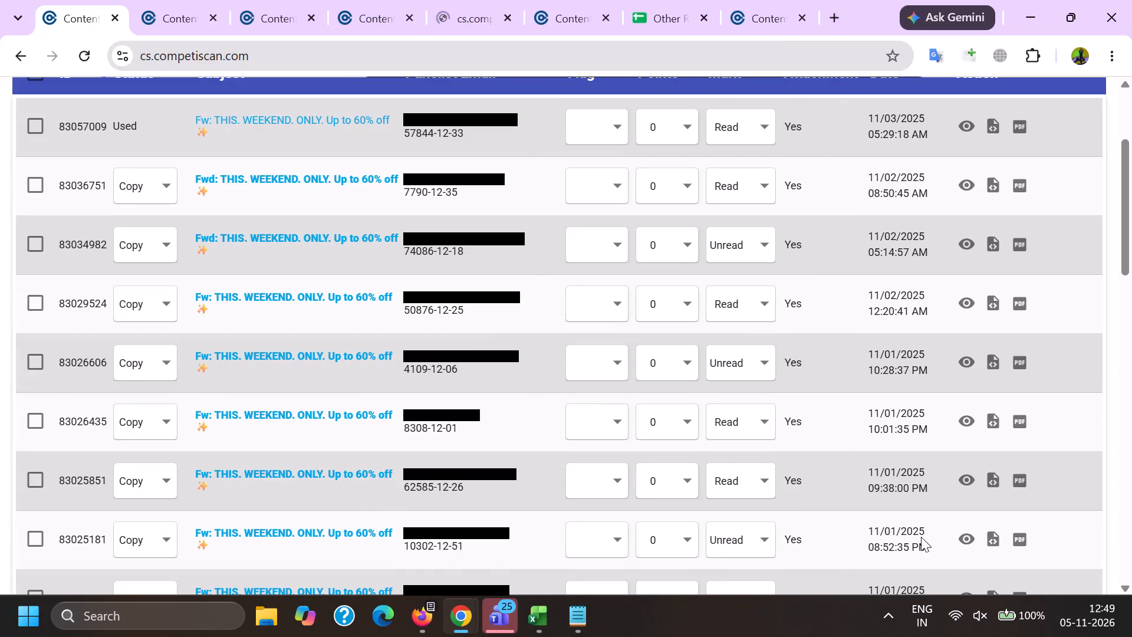
# Preview copy 83025181 and return to the search matches.
pyautogui.click(963, 537)
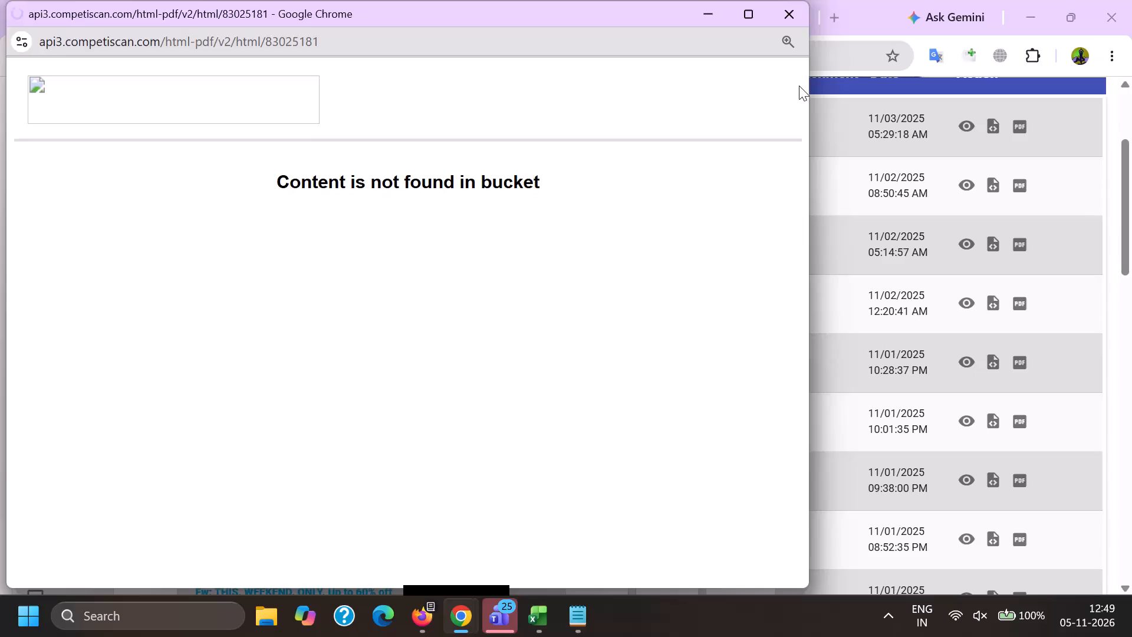
pyautogui.hotkey('alt', 'Tab')
# Preview the banner and main image of copy 83025180, dismiss the Teams notification, and open that copy in the email editor.
pyautogui.scroll(-1, 911, 430)
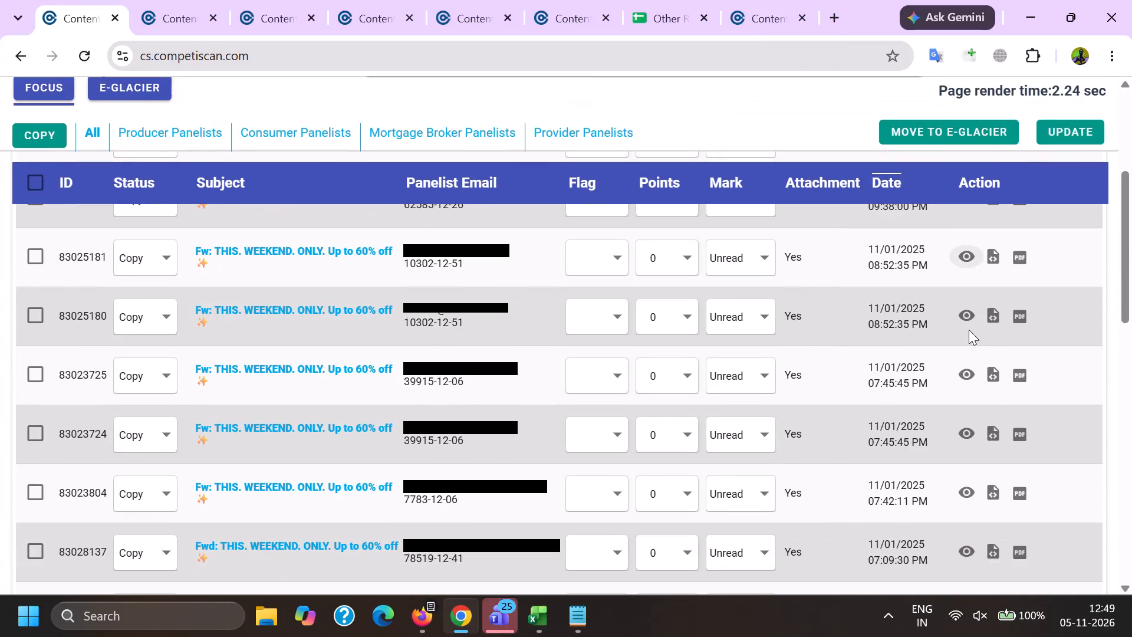
pyautogui.click(968, 313)
pyautogui.moveTo(802, 78); pyautogui.dragTo(802, 84)
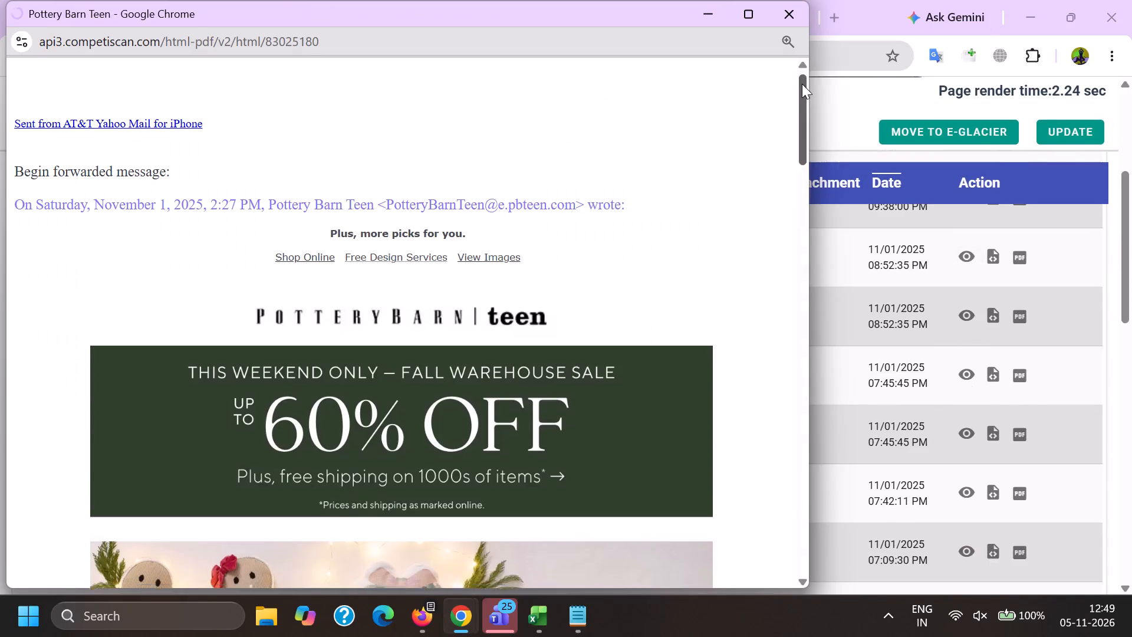
pyautogui.moveTo(802, 84); pyautogui.dragTo(797, 149)
pyautogui.hotkey('alt', 'Tab')
pyautogui.hotkey('alt', 'Tab')
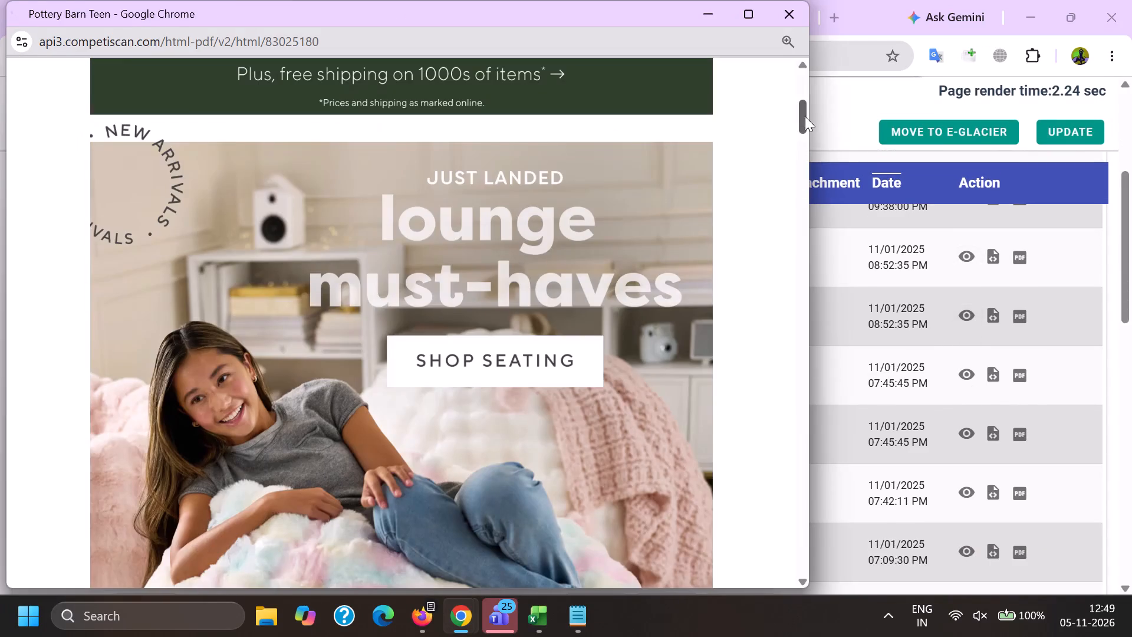
pyautogui.hotkey('alt', 'Tab')
pyautogui.click(1097, 380)
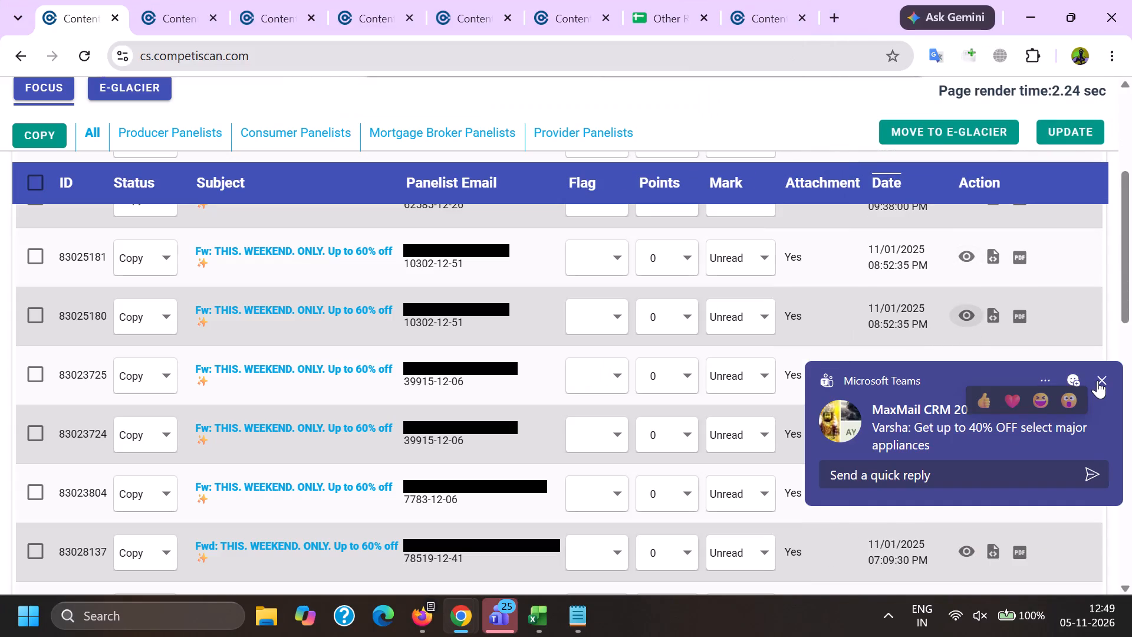
pyautogui.keyDown('ctrl'); pyautogui.click(252, 308); pyautogui.keyUp('ctrl')
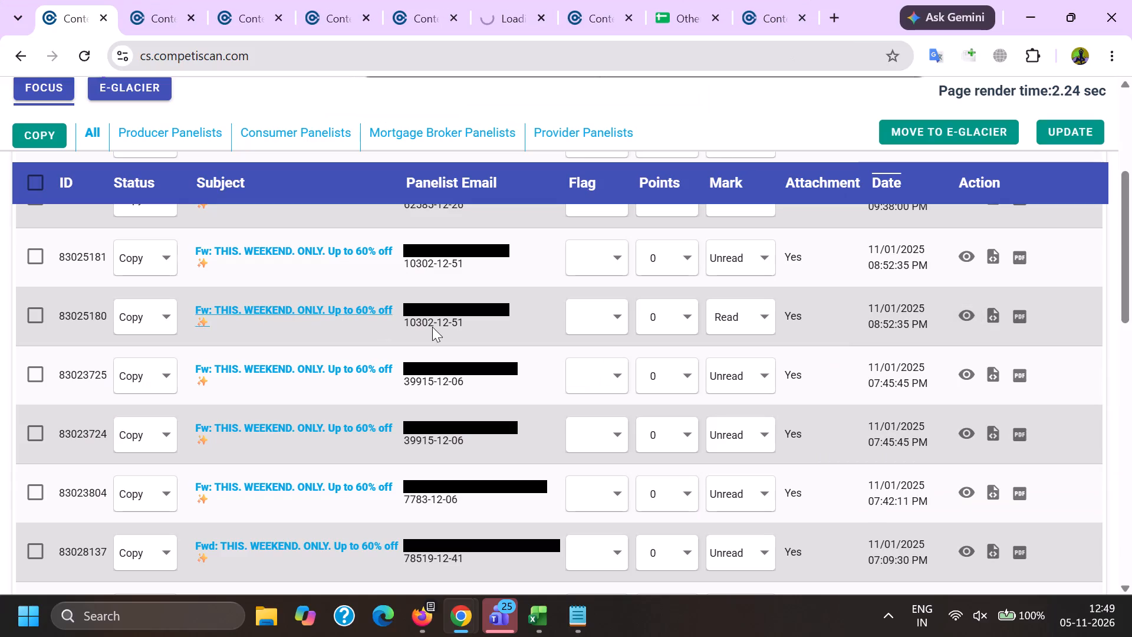
# Preview copy 83023725 and copy its ID from the search matches.
pyautogui.click(969, 376)
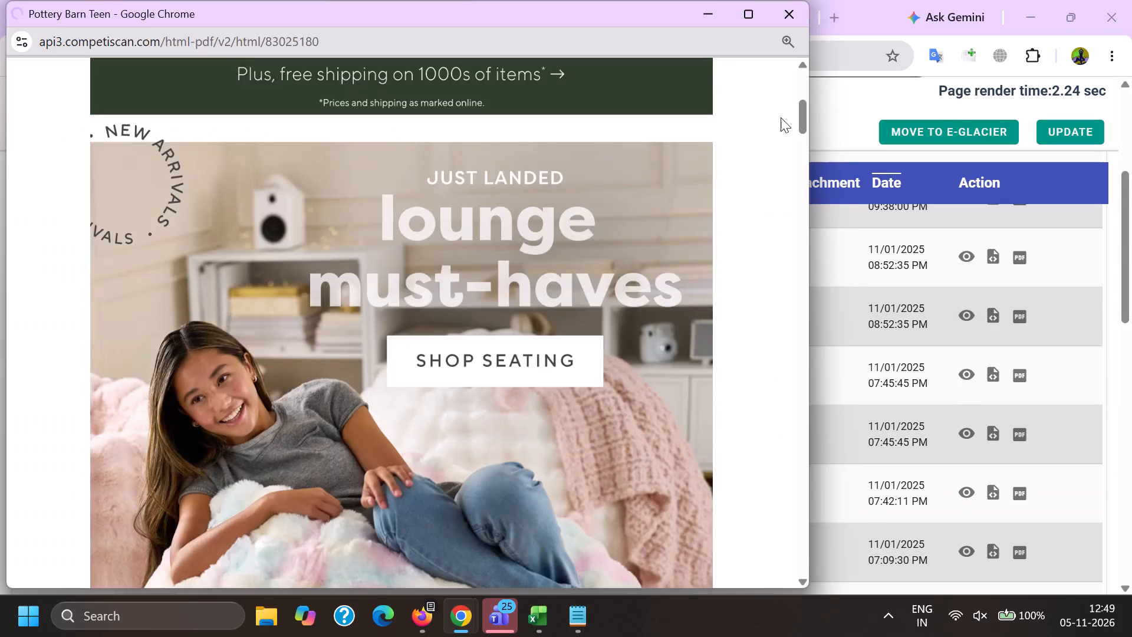
pyautogui.hotkey('alt', 'Tab')
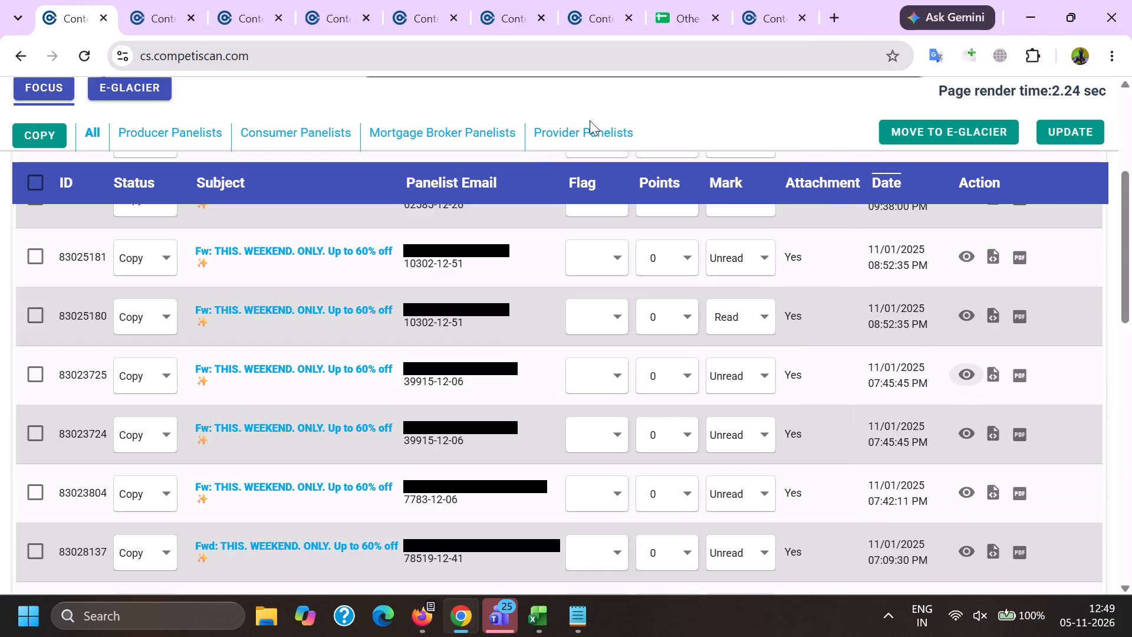
pyautogui.doubleClick(70, 381)
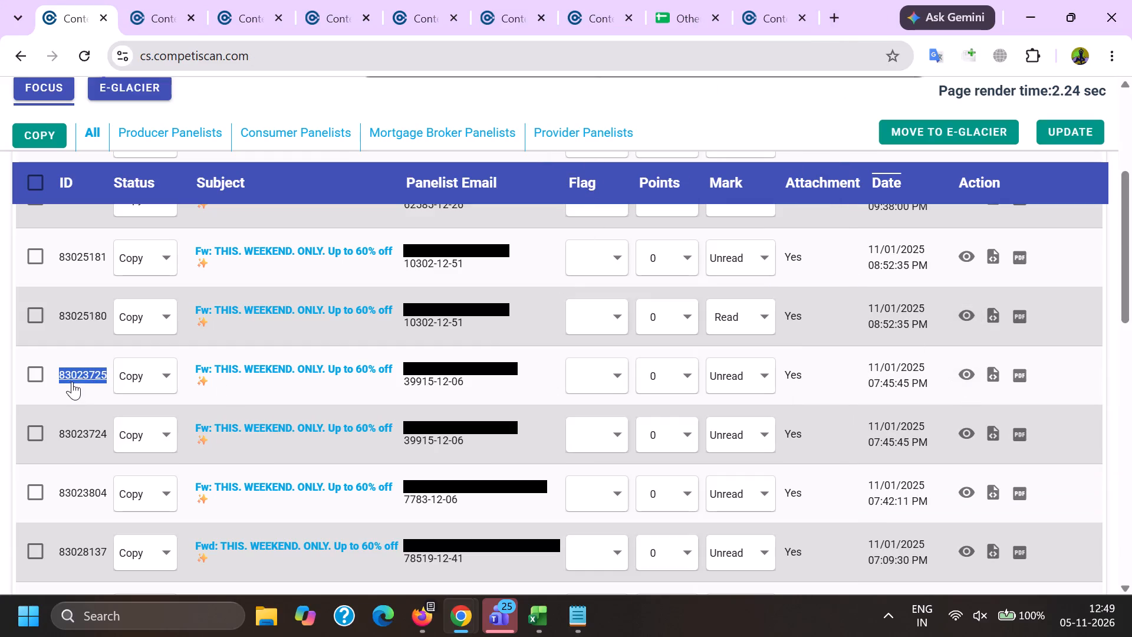
pyautogui.hotkey('ctrl', 'c')
# Look through the opened email editor tabs to review the copies, and return to the search matches.
pyautogui.click(171, 0)
pyautogui.click(243, 0)
pyautogui.click(335, 9)
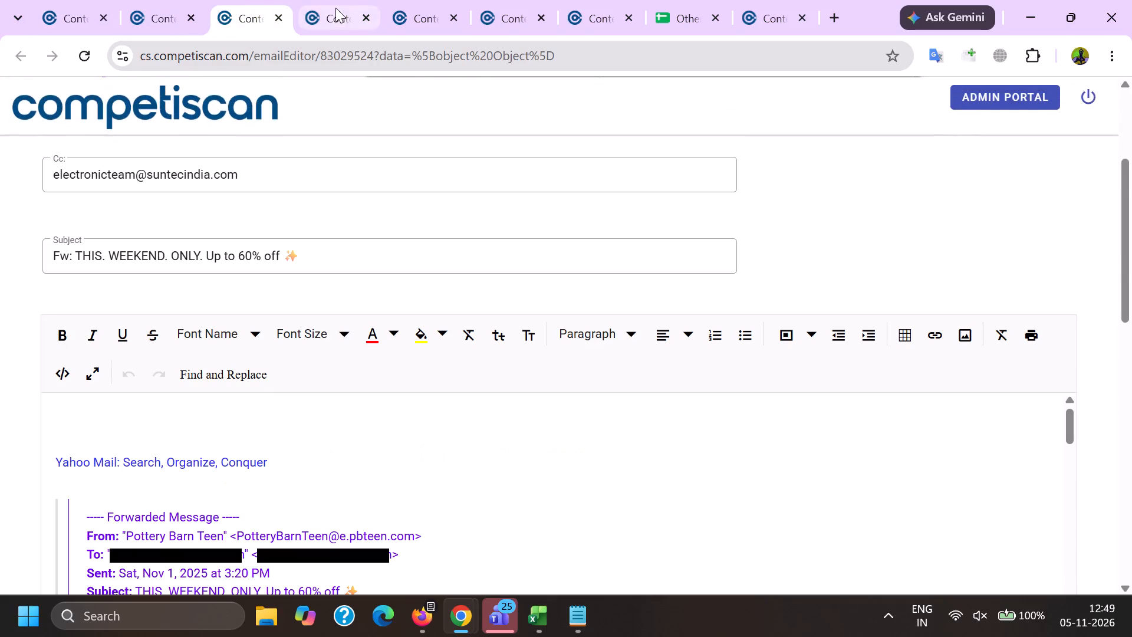
pyautogui.click(414, 0)
pyautogui.click(528, 0)
pyautogui.click(83, 0)
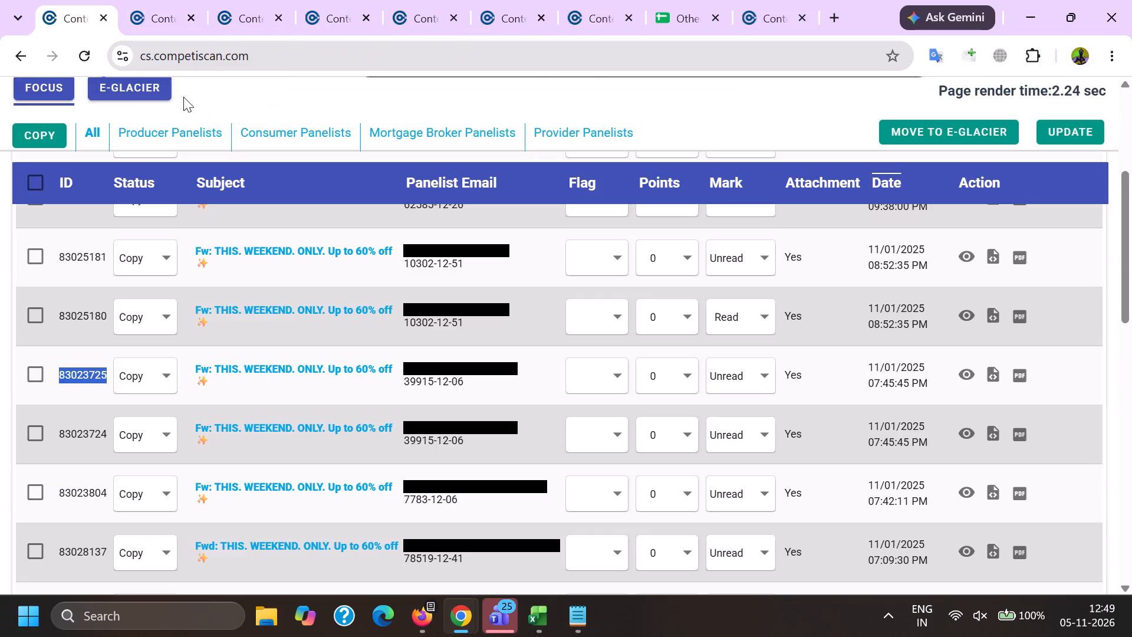
# Preview copy 83023724 from its main image down to the product listings for comparison with the other copies.
pyautogui.click(959, 437)
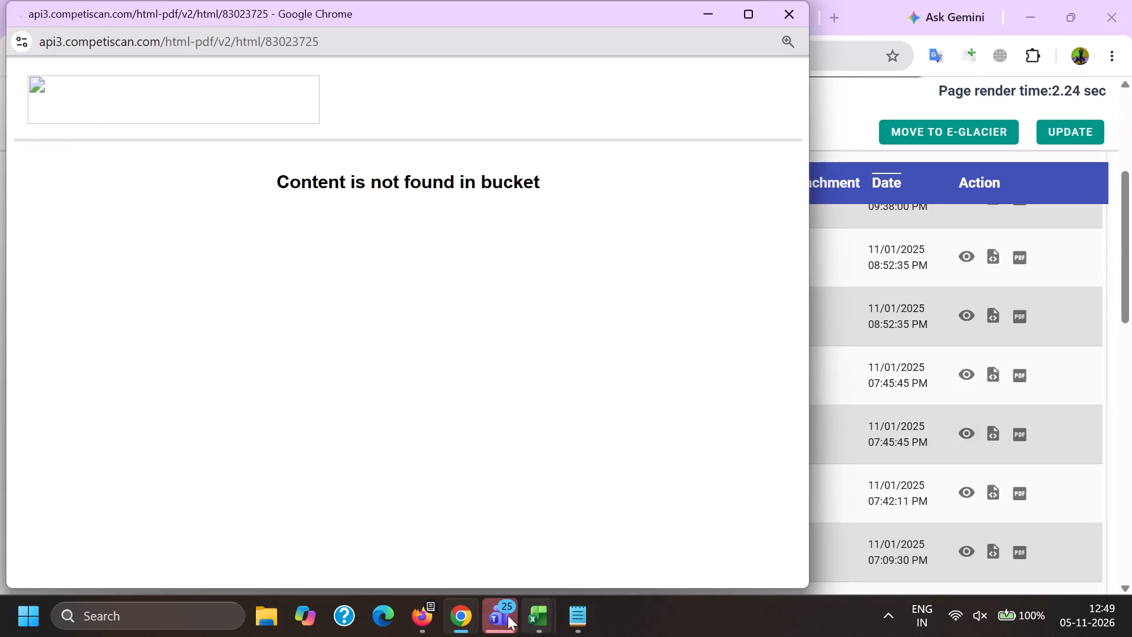
pyautogui.moveTo(799, 78); pyautogui.dragTo(793, 109)
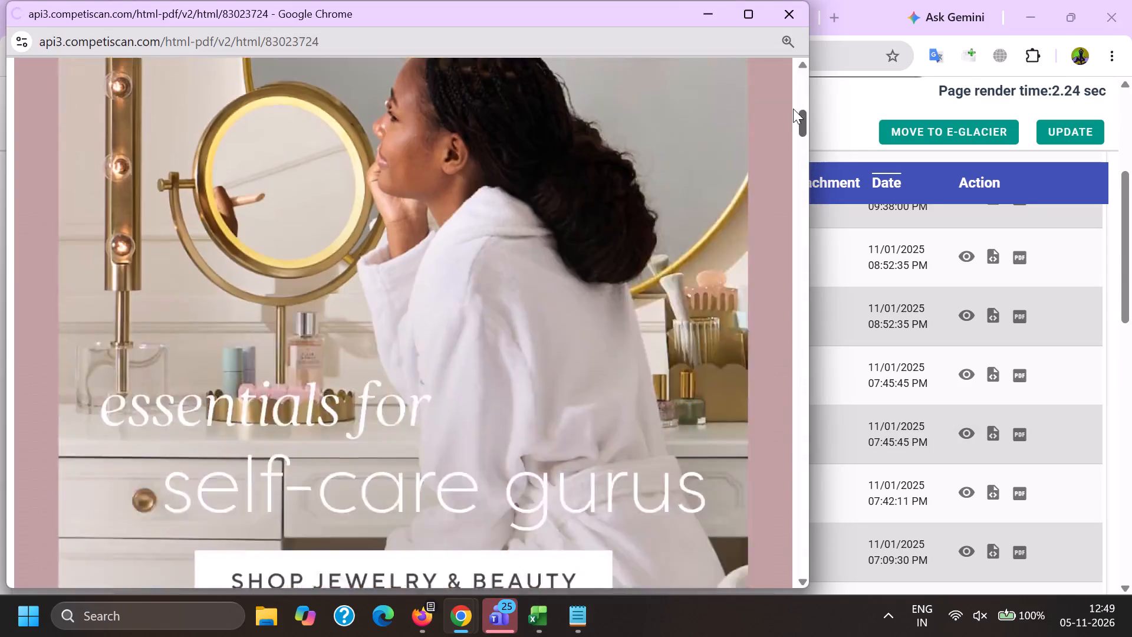
pyautogui.moveTo(793, 109); pyautogui.dragTo(798, 469)
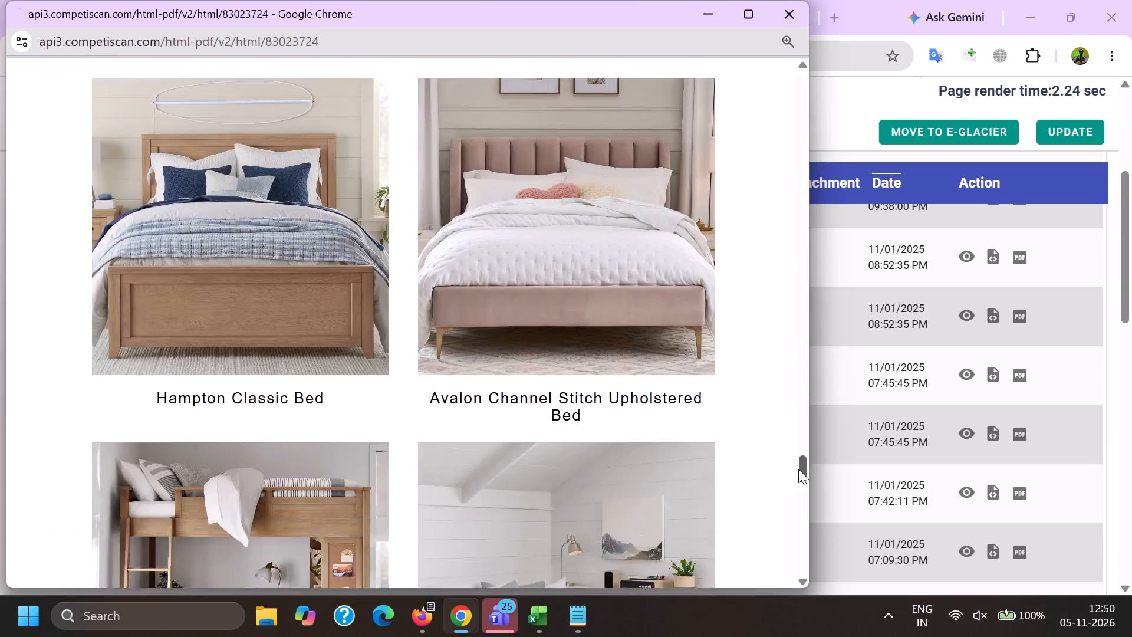
pyautogui.moveTo(798, 469); pyautogui.dragTo(801, 498)
pyautogui.hotkey('alt', 'Tab')
# Preview the banner and gift guide section of copy 83023804, and select that copy in the search matches.
pyautogui.click(963, 491)
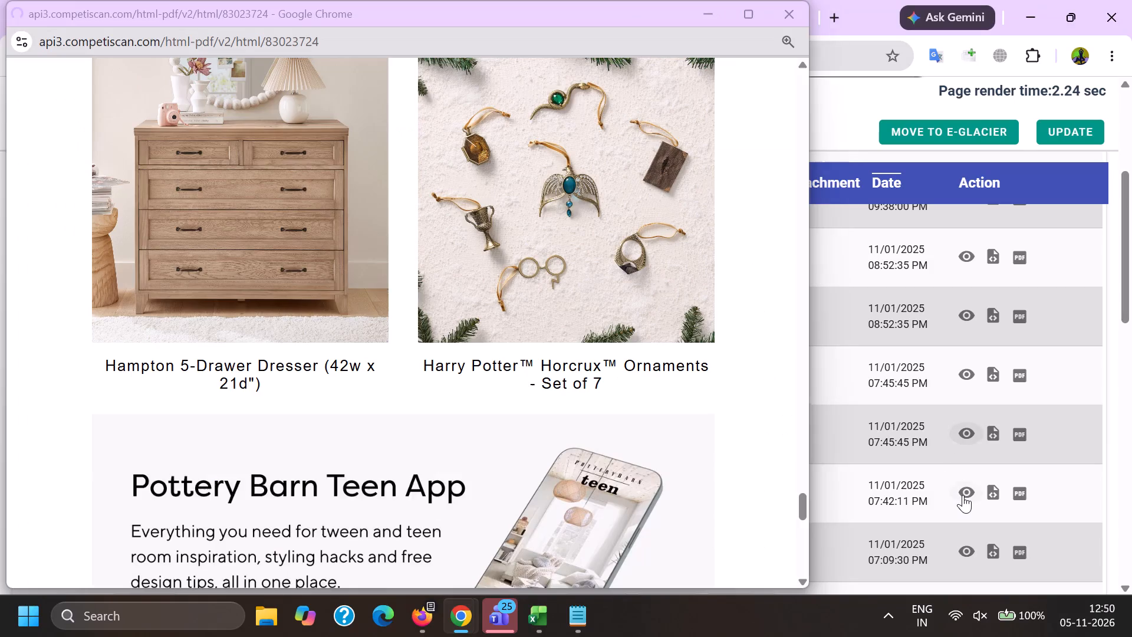
pyautogui.moveTo(801, 84); pyautogui.dragTo(801, 105)
pyautogui.moveTo(801, 105); pyautogui.dragTo(798, 165)
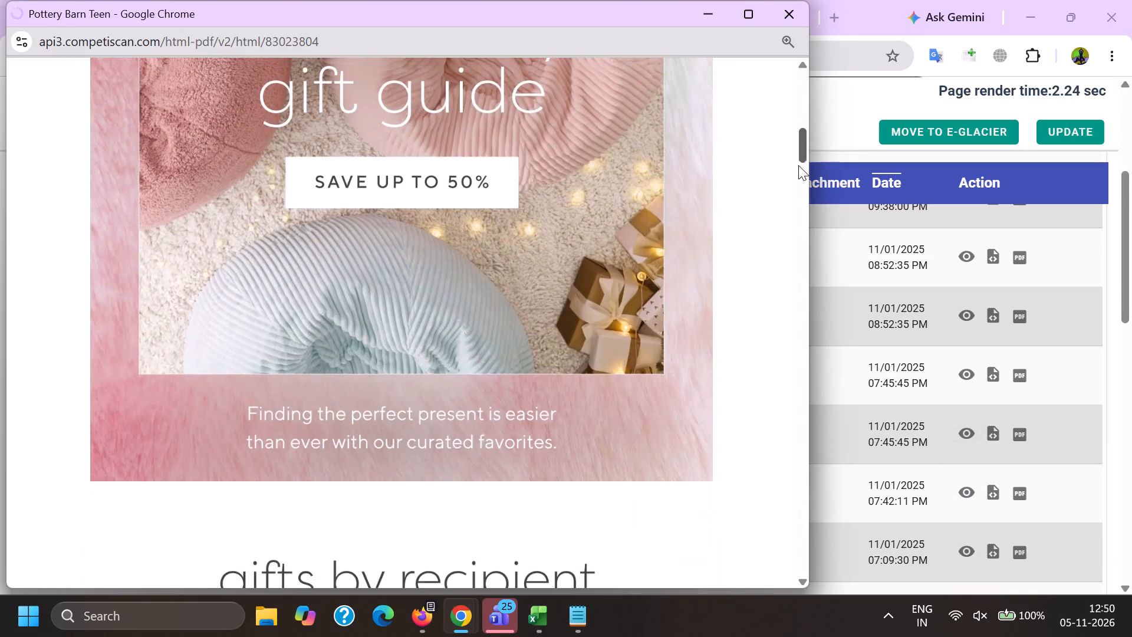
pyautogui.moveTo(798, 165); pyautogui.dragTo(798, 166)
pyautogui.hotkey('alt', 'Tab')
pyautogui.click(47, 491)
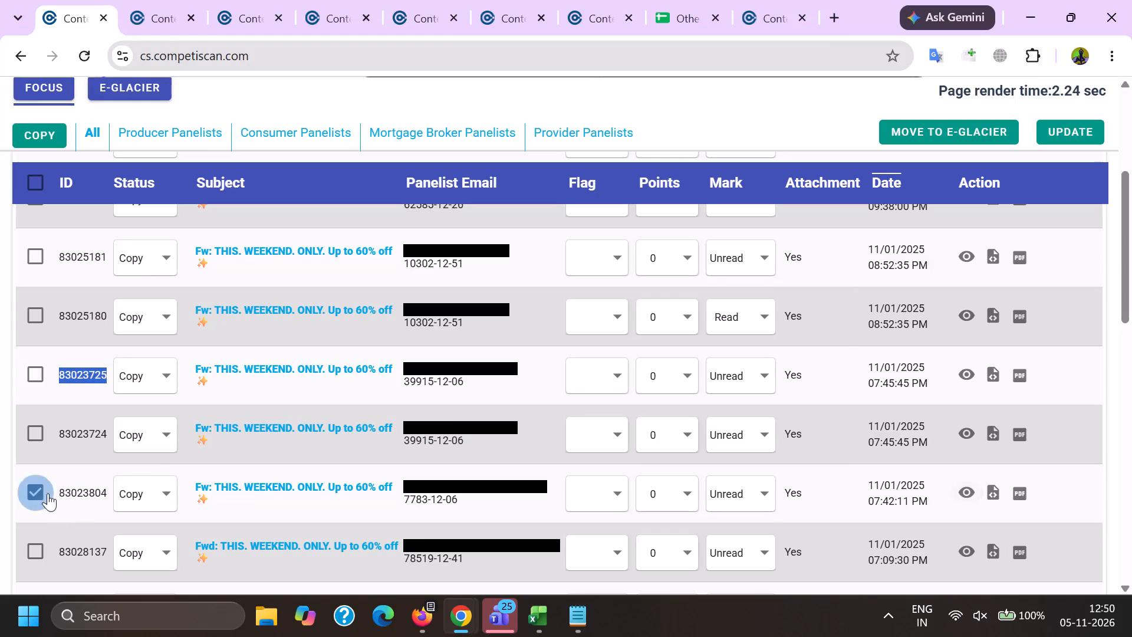